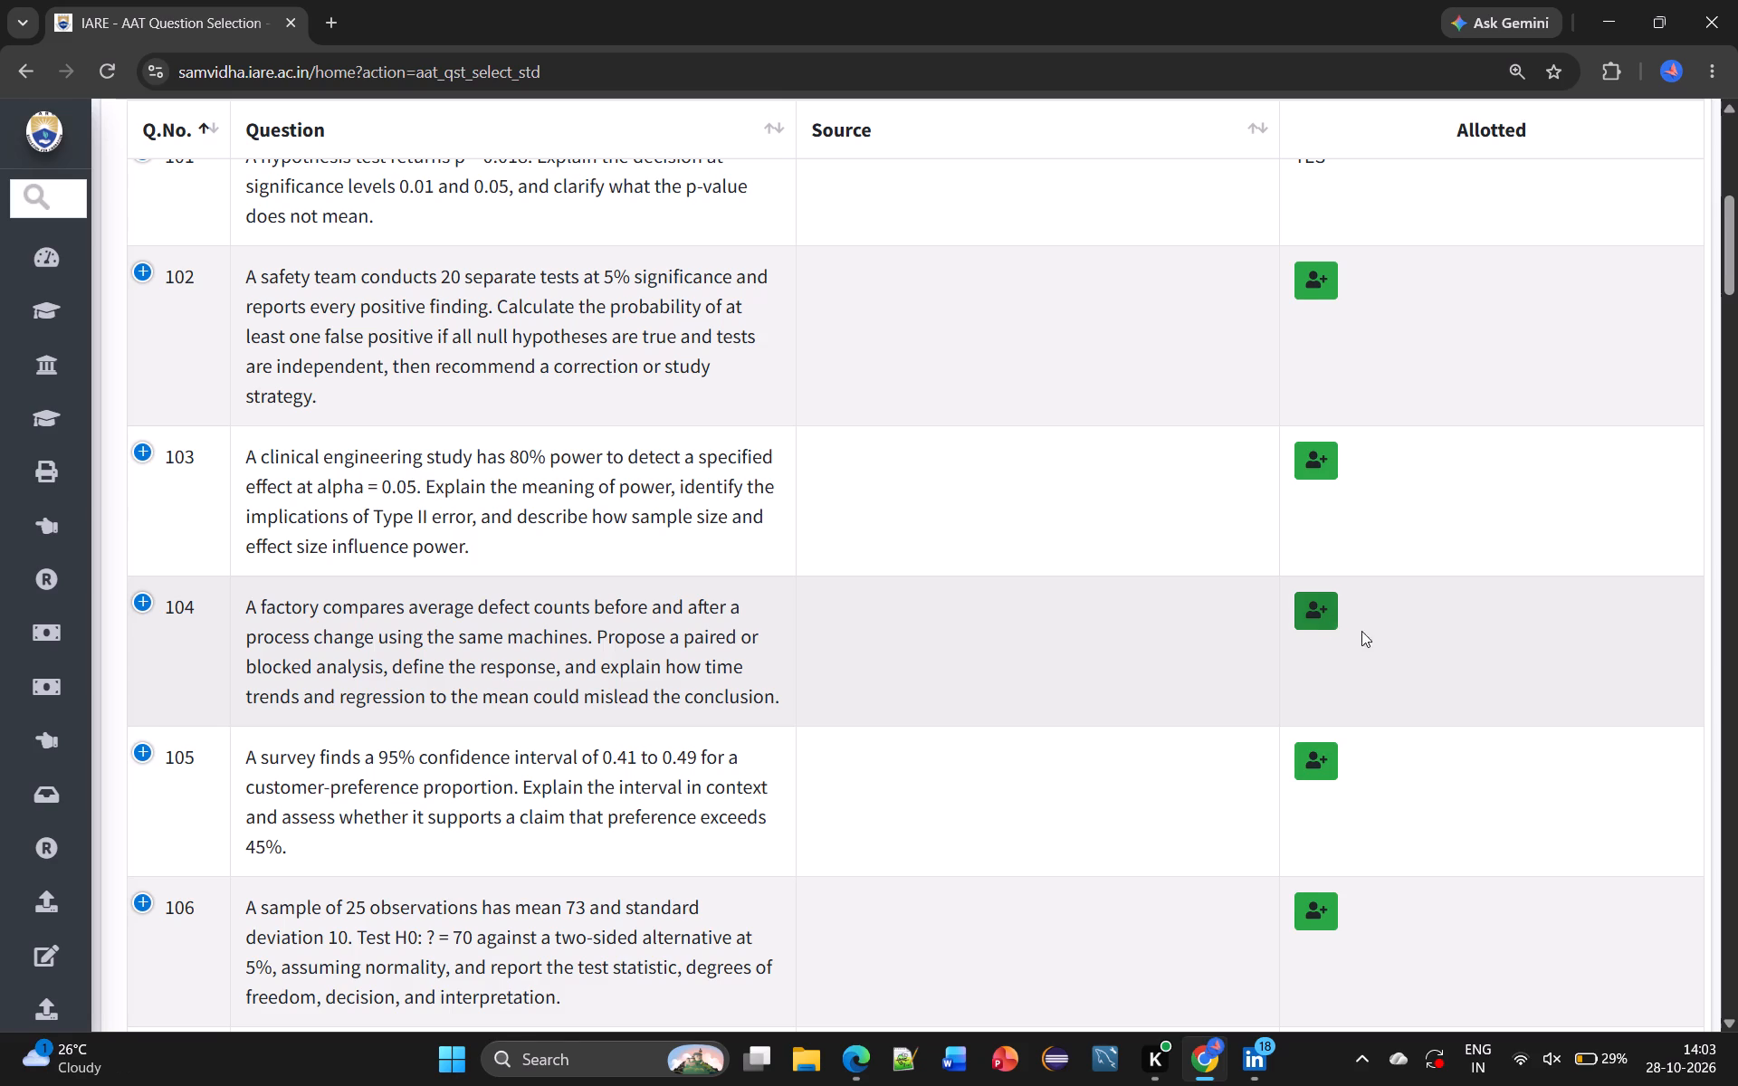
# Assign yourself question 104 about comparing factory defect counts before and after a process change.
pyautogui.scroll(-3, 1369, 634)
pyautogui.scroll(1, 1369, 634)
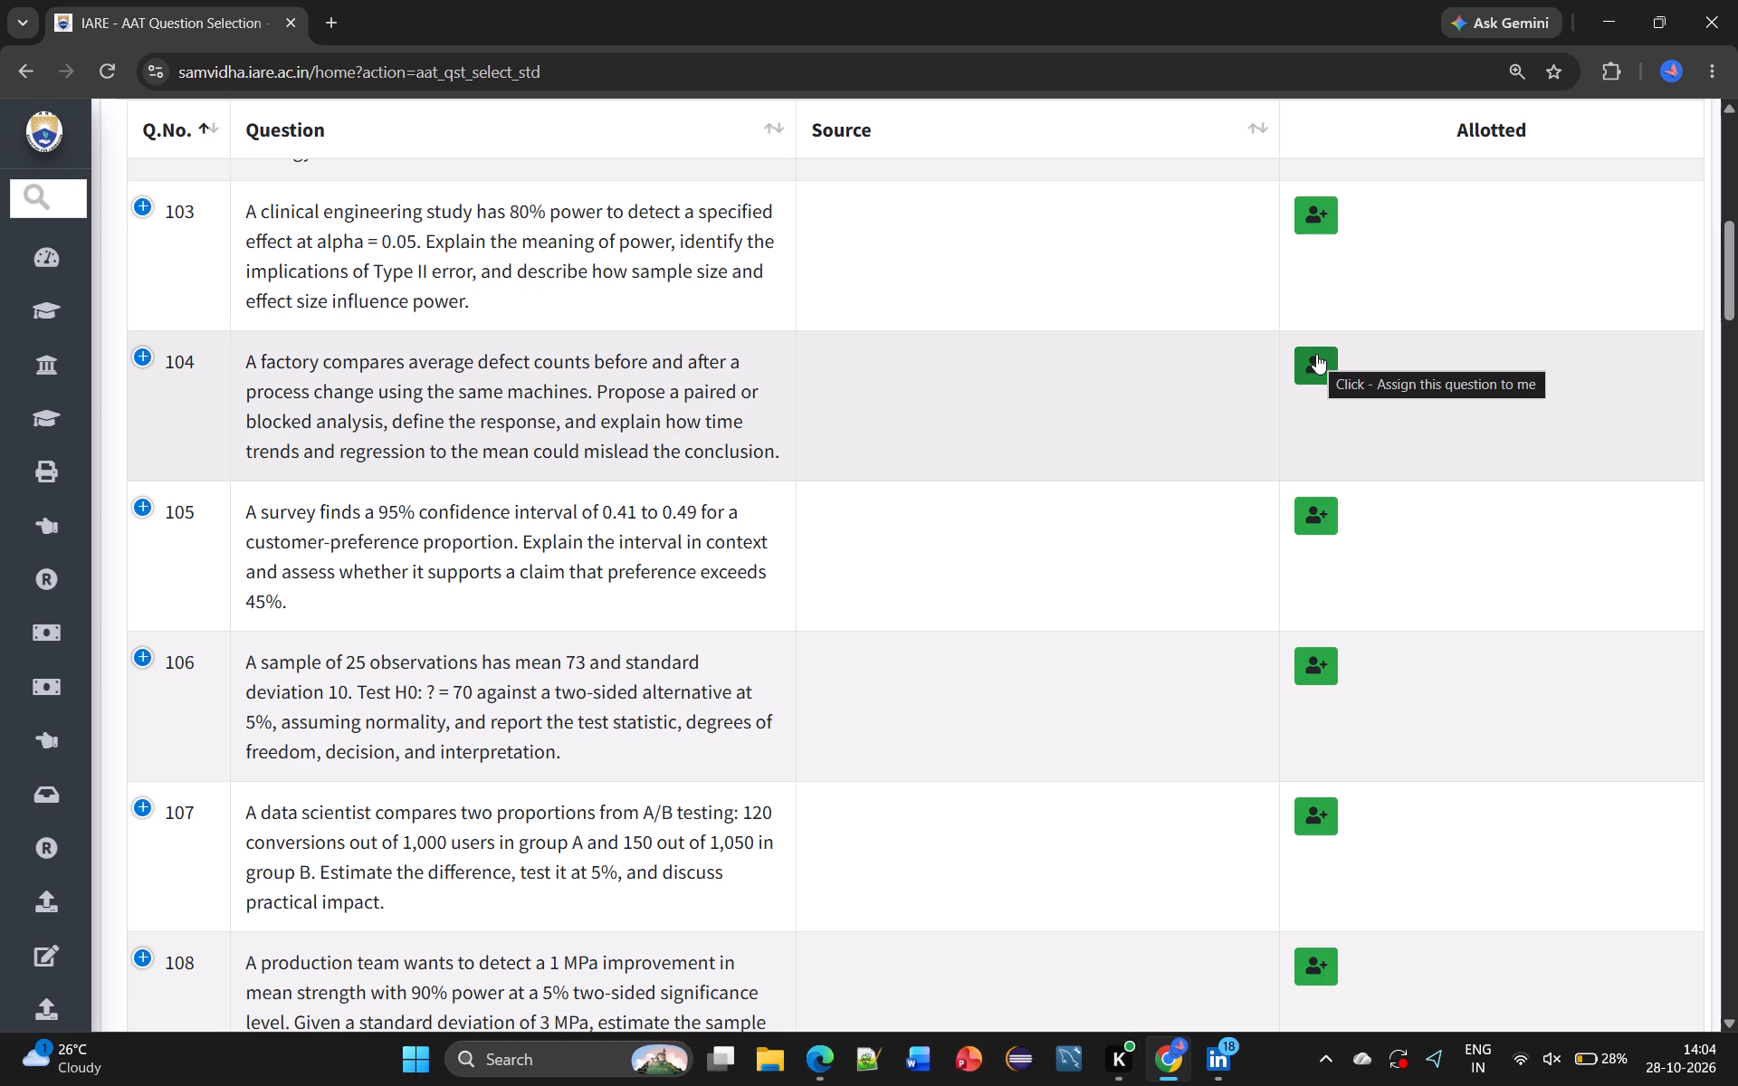
pyautogui.click(1316, 354)
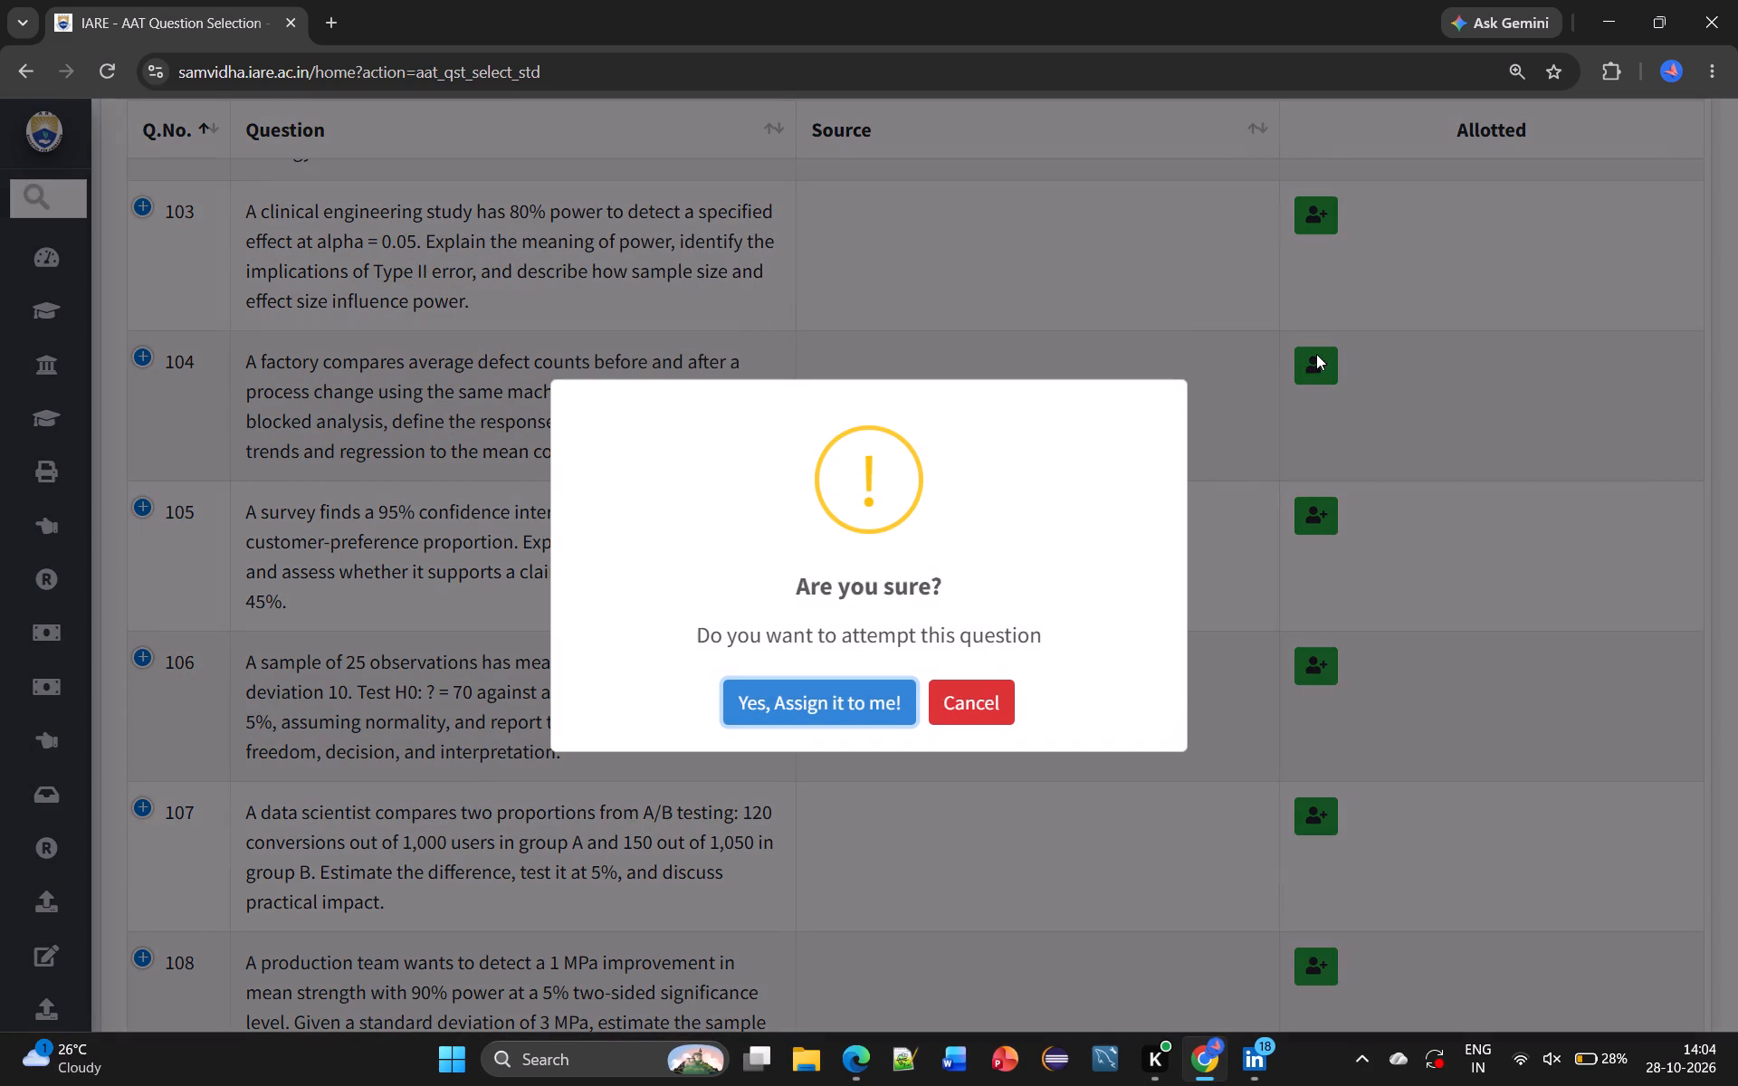
pyautogui.click(795, 720)
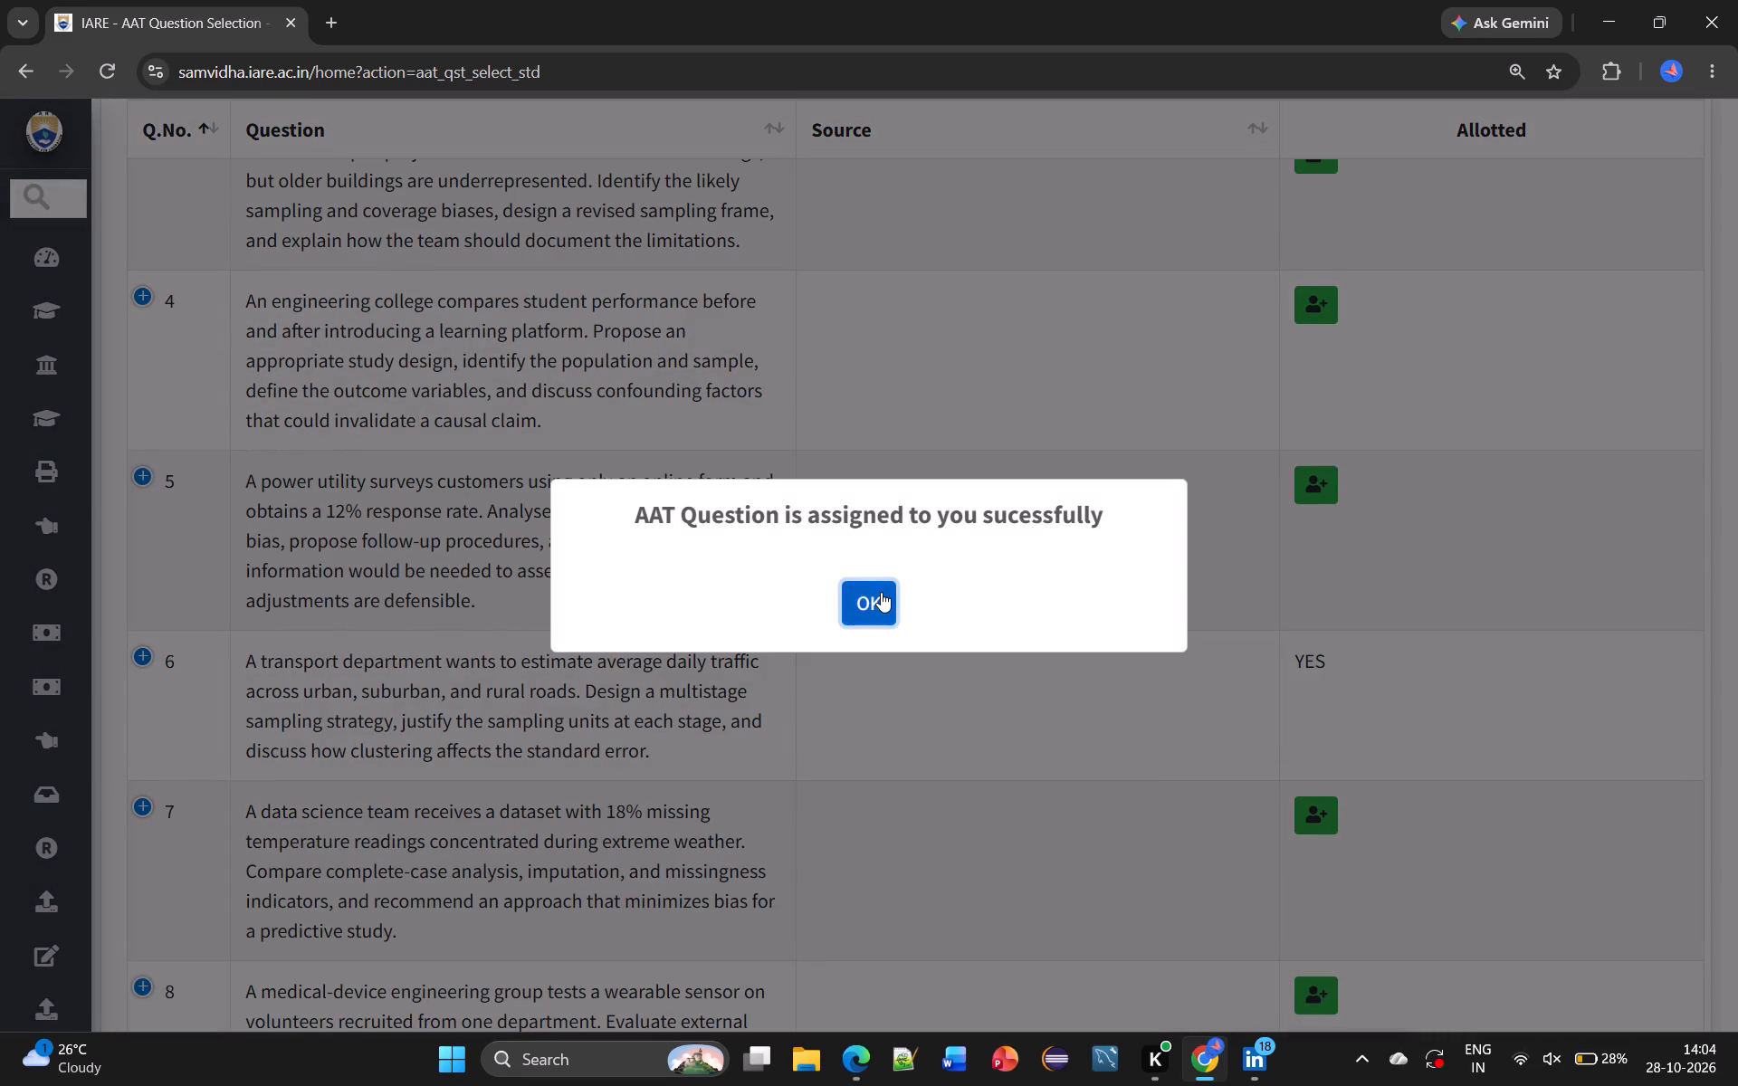
pyautogui.click(881, 592)
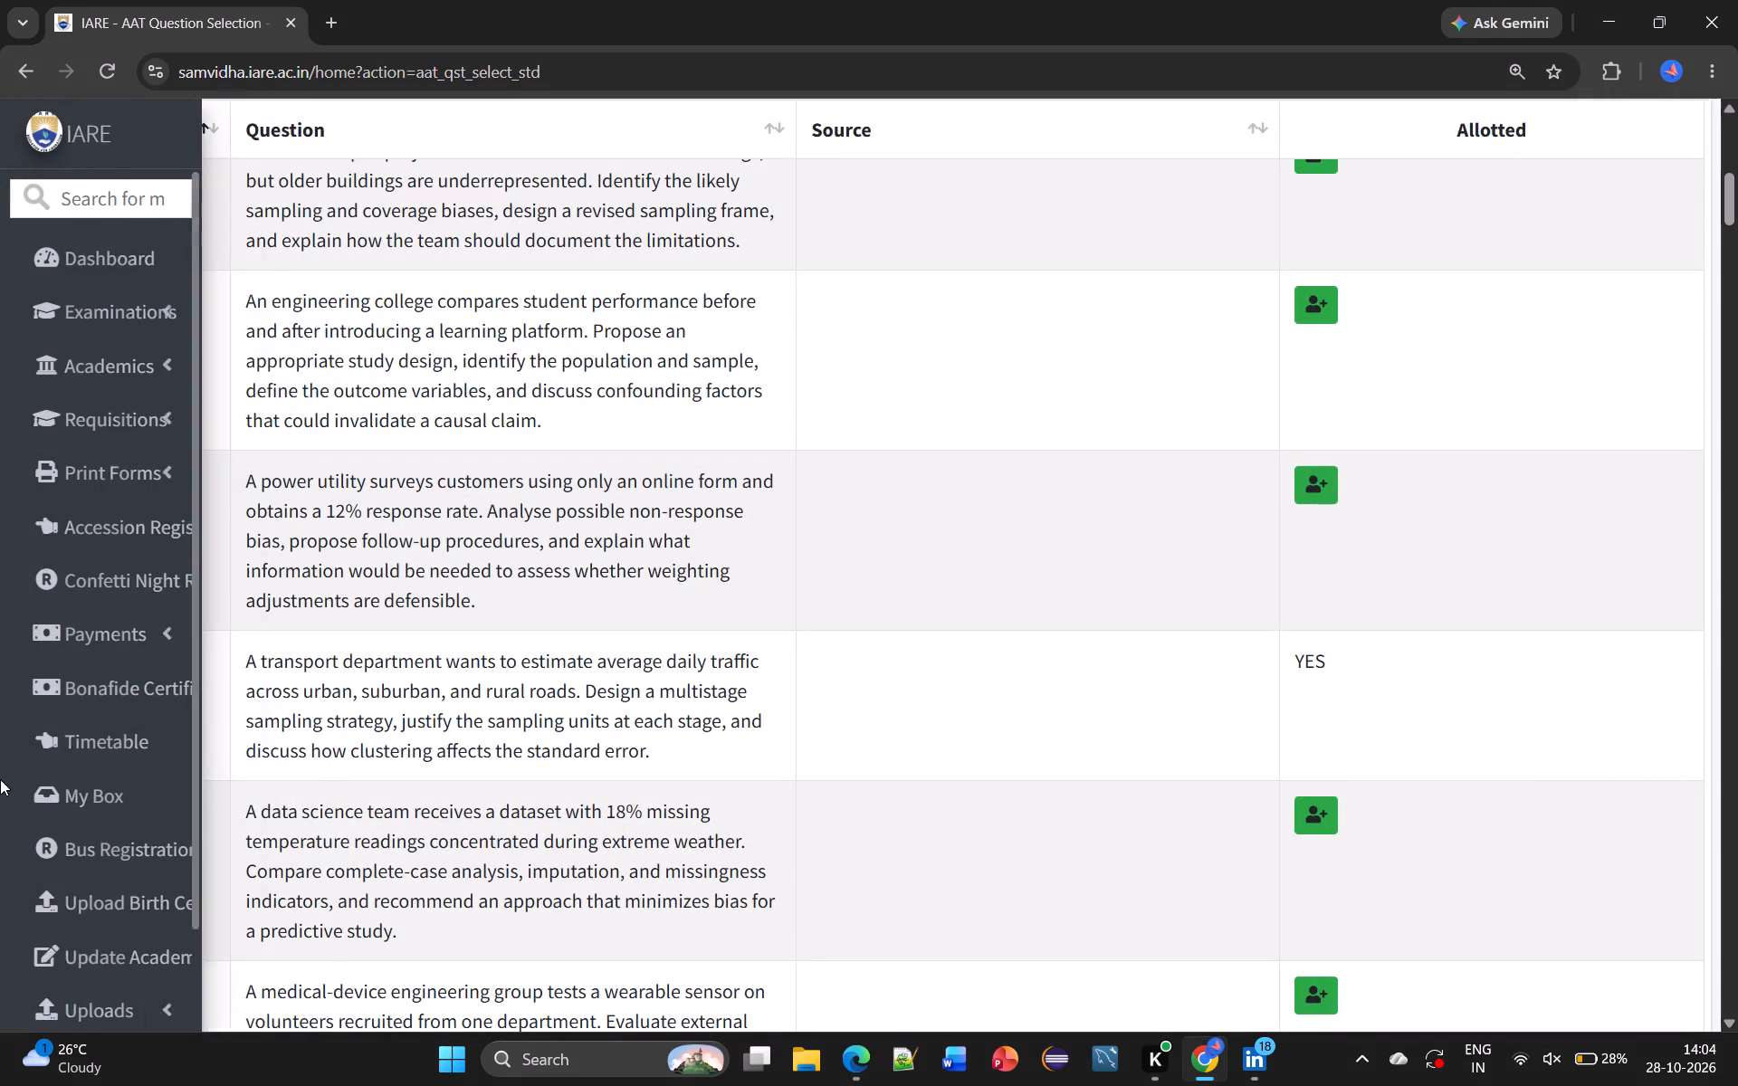
# Open the AAT-II upload page and get the assigned question for ACAD07, Statistical Foundations of Data Science.
pyautogui.scroll(-5, 0, 779)
pyautogui.click(124, 886)
pyautogui.scroll(-8, 124, 886)
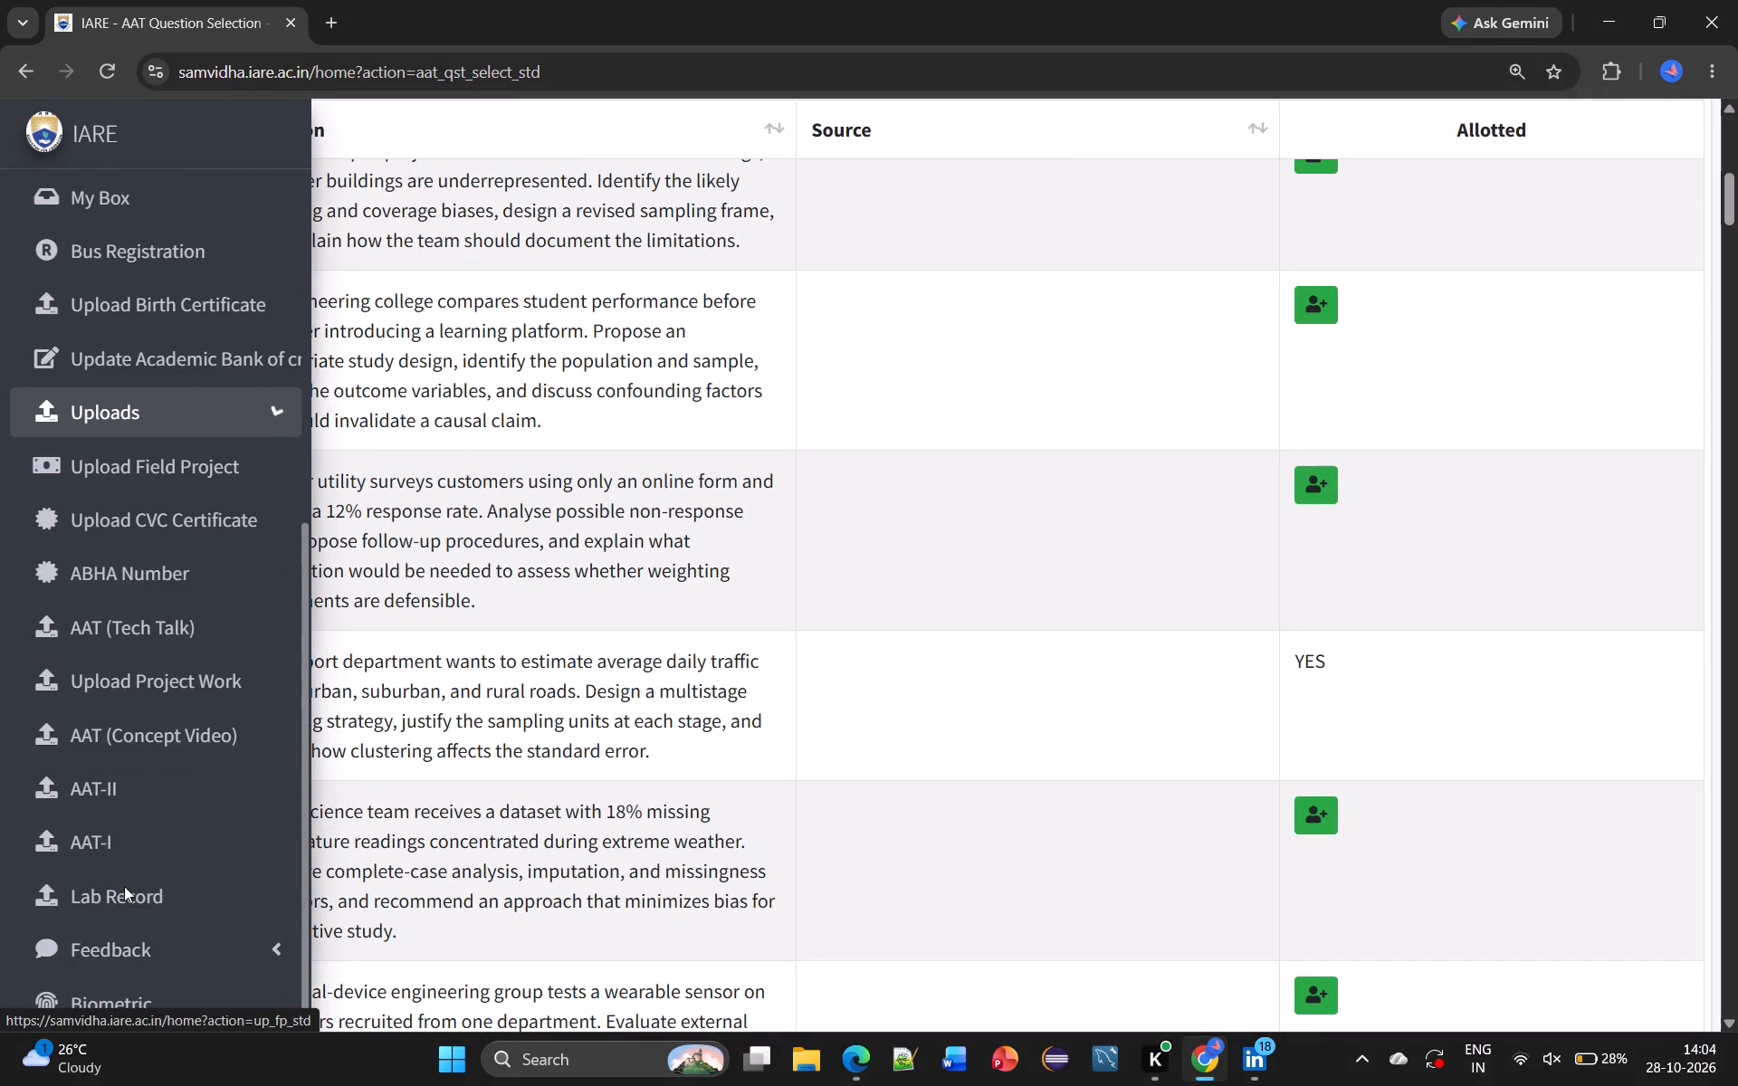
pyautogui.click(126, 805)
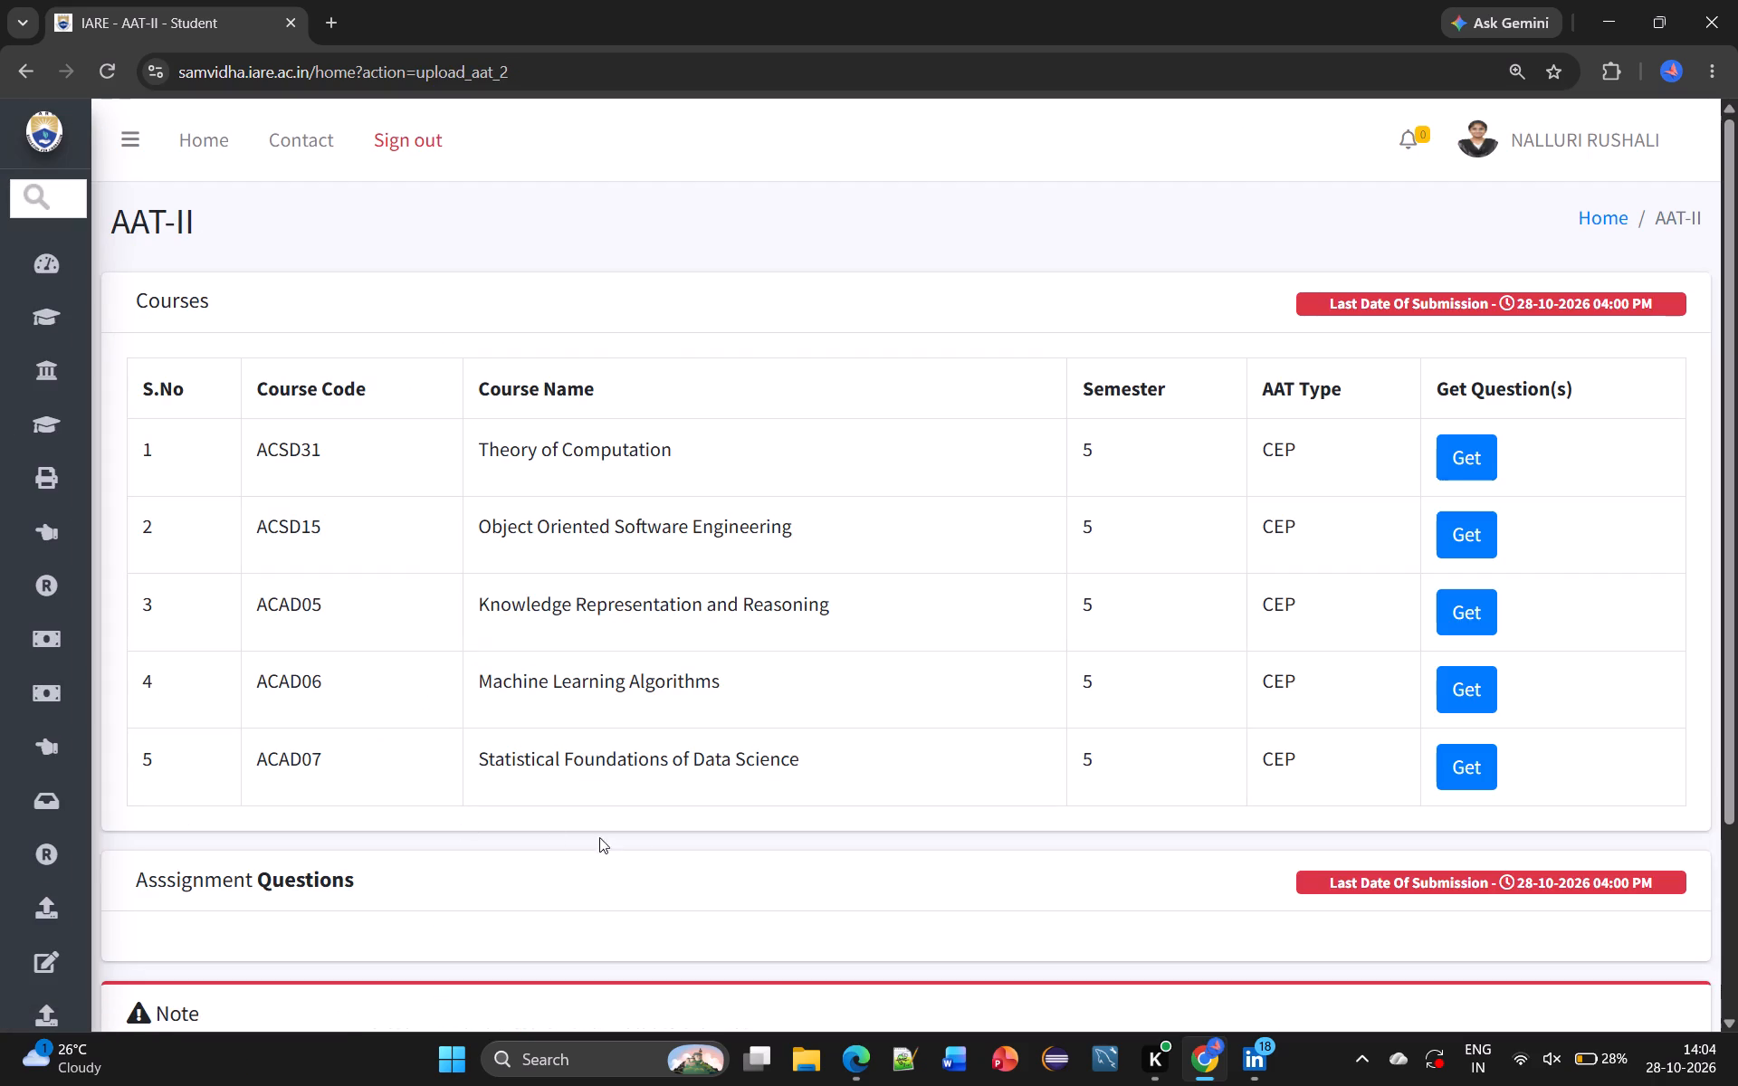
pyautogui.click(1473, 747)
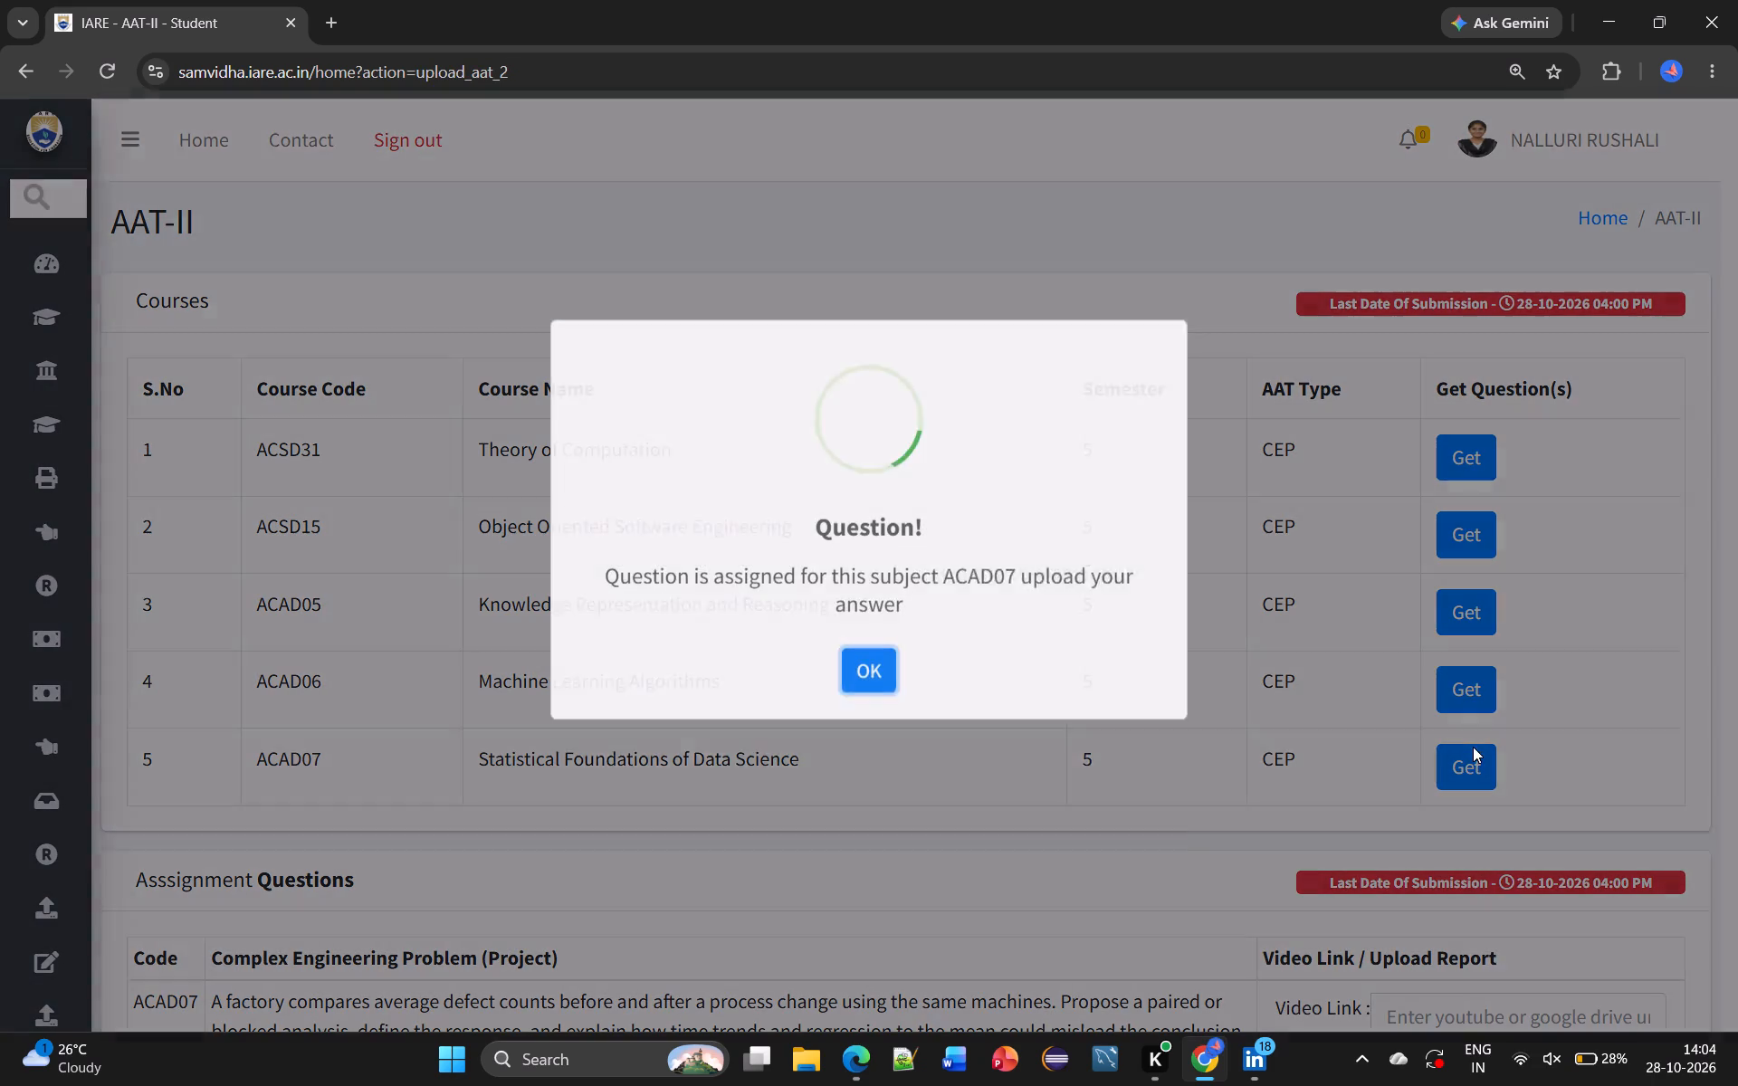
pyautogui.scroll(-3, 1473, 747)
pyautogui.click(876, 716)
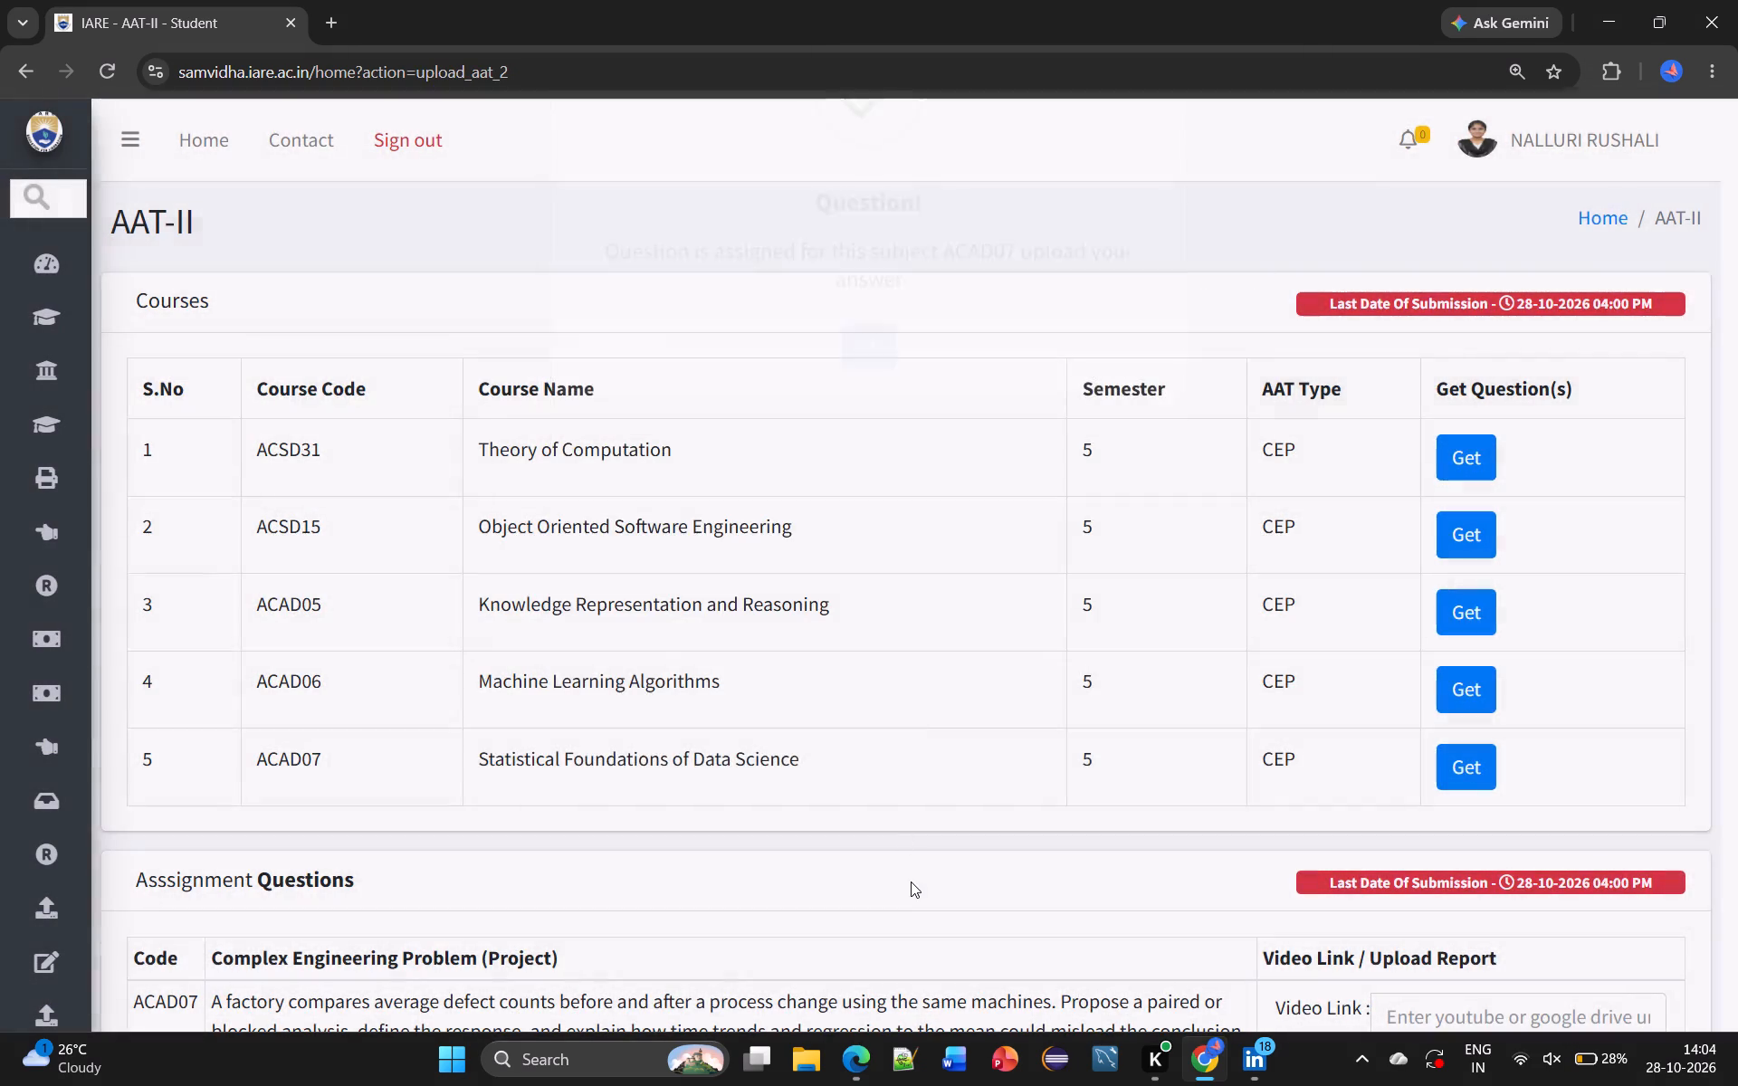
# Copy the full ACAD07 Complex Engineering Problem text from the assignment questions.
pyautogui.scroll(-2, 911, 881)
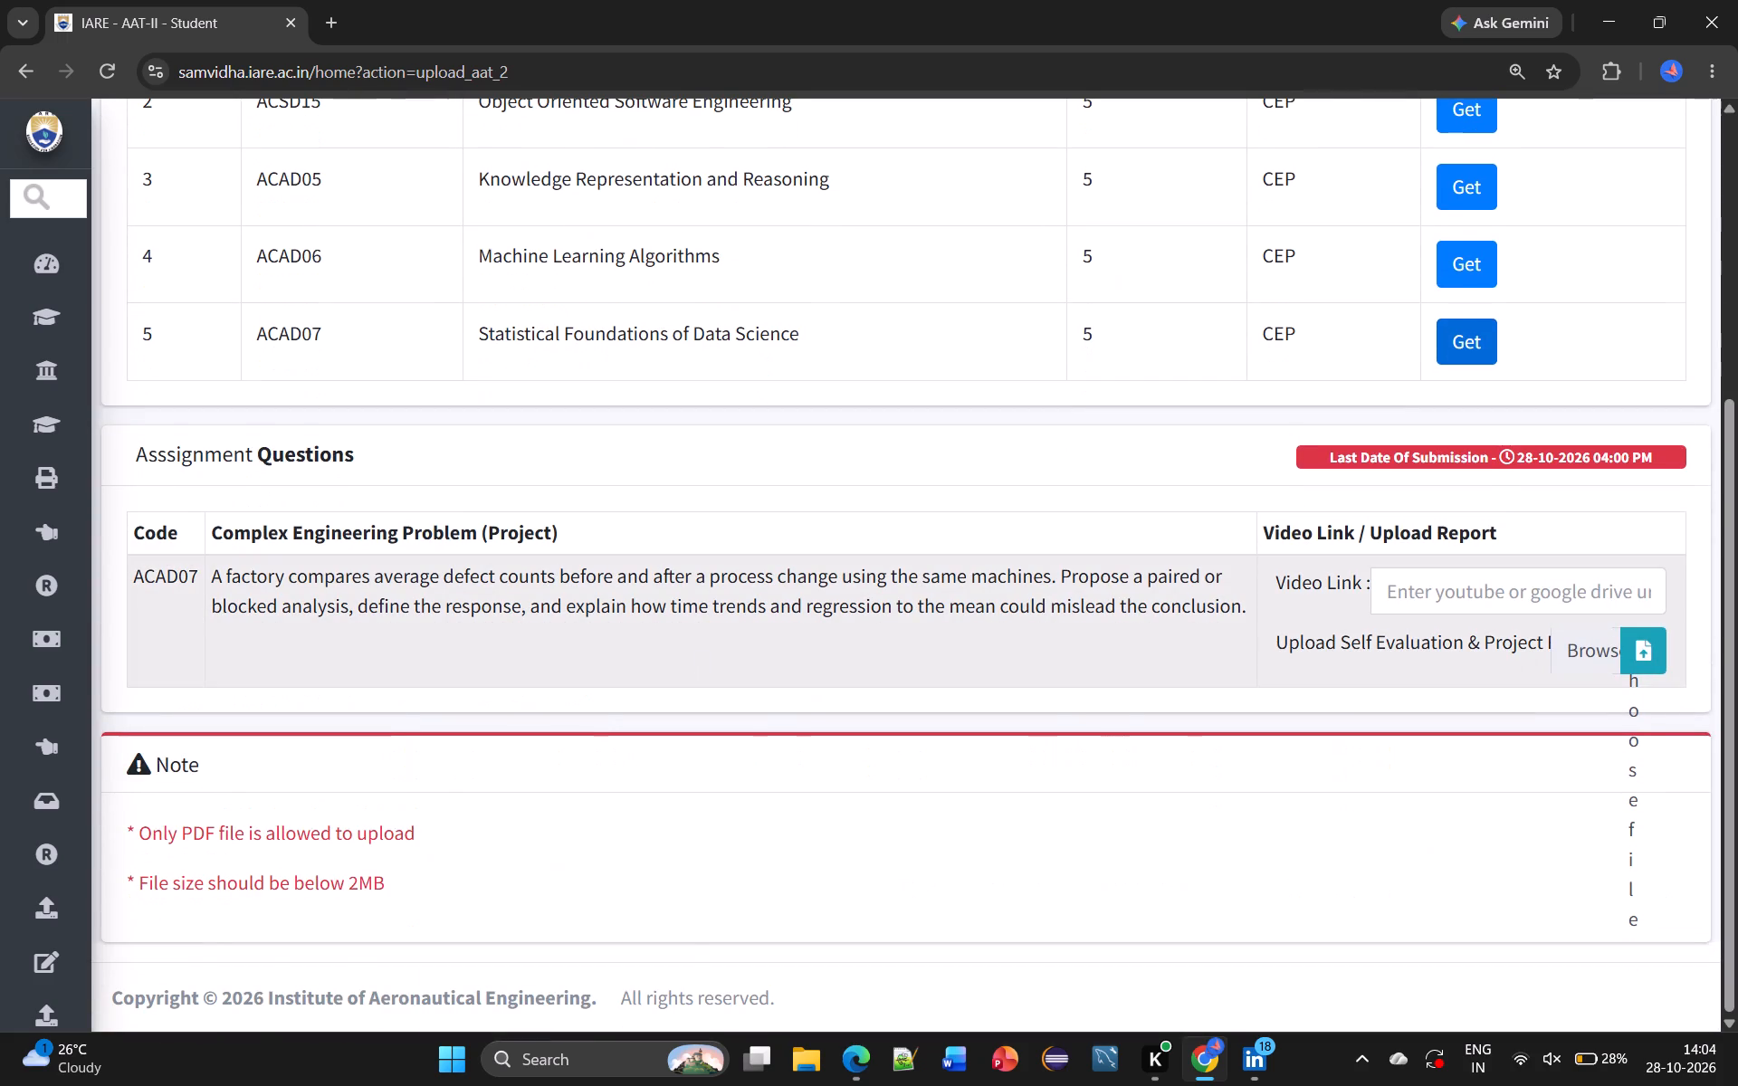
pyautogui.moveTo(214, 577); pyautogui.dragTo(883, 655)
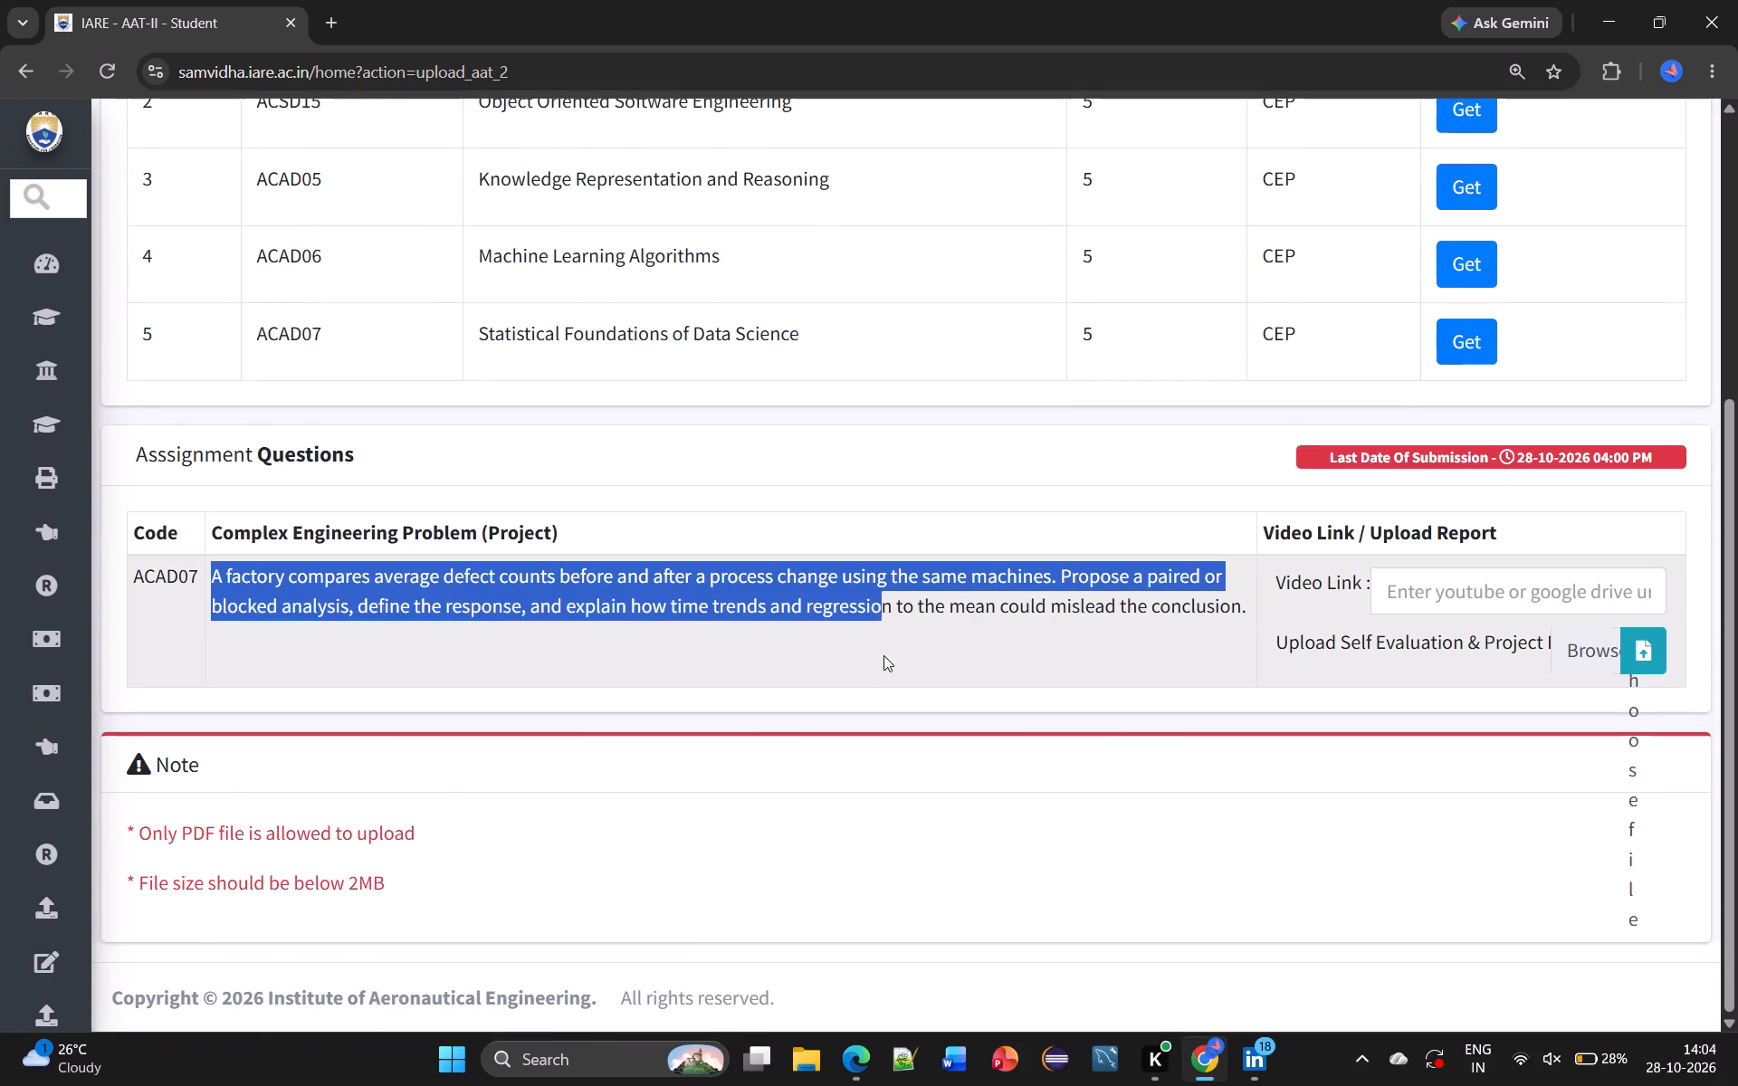
pyautogui.moveTo(883, 655); pyautogui.dragTo(1255, 652)
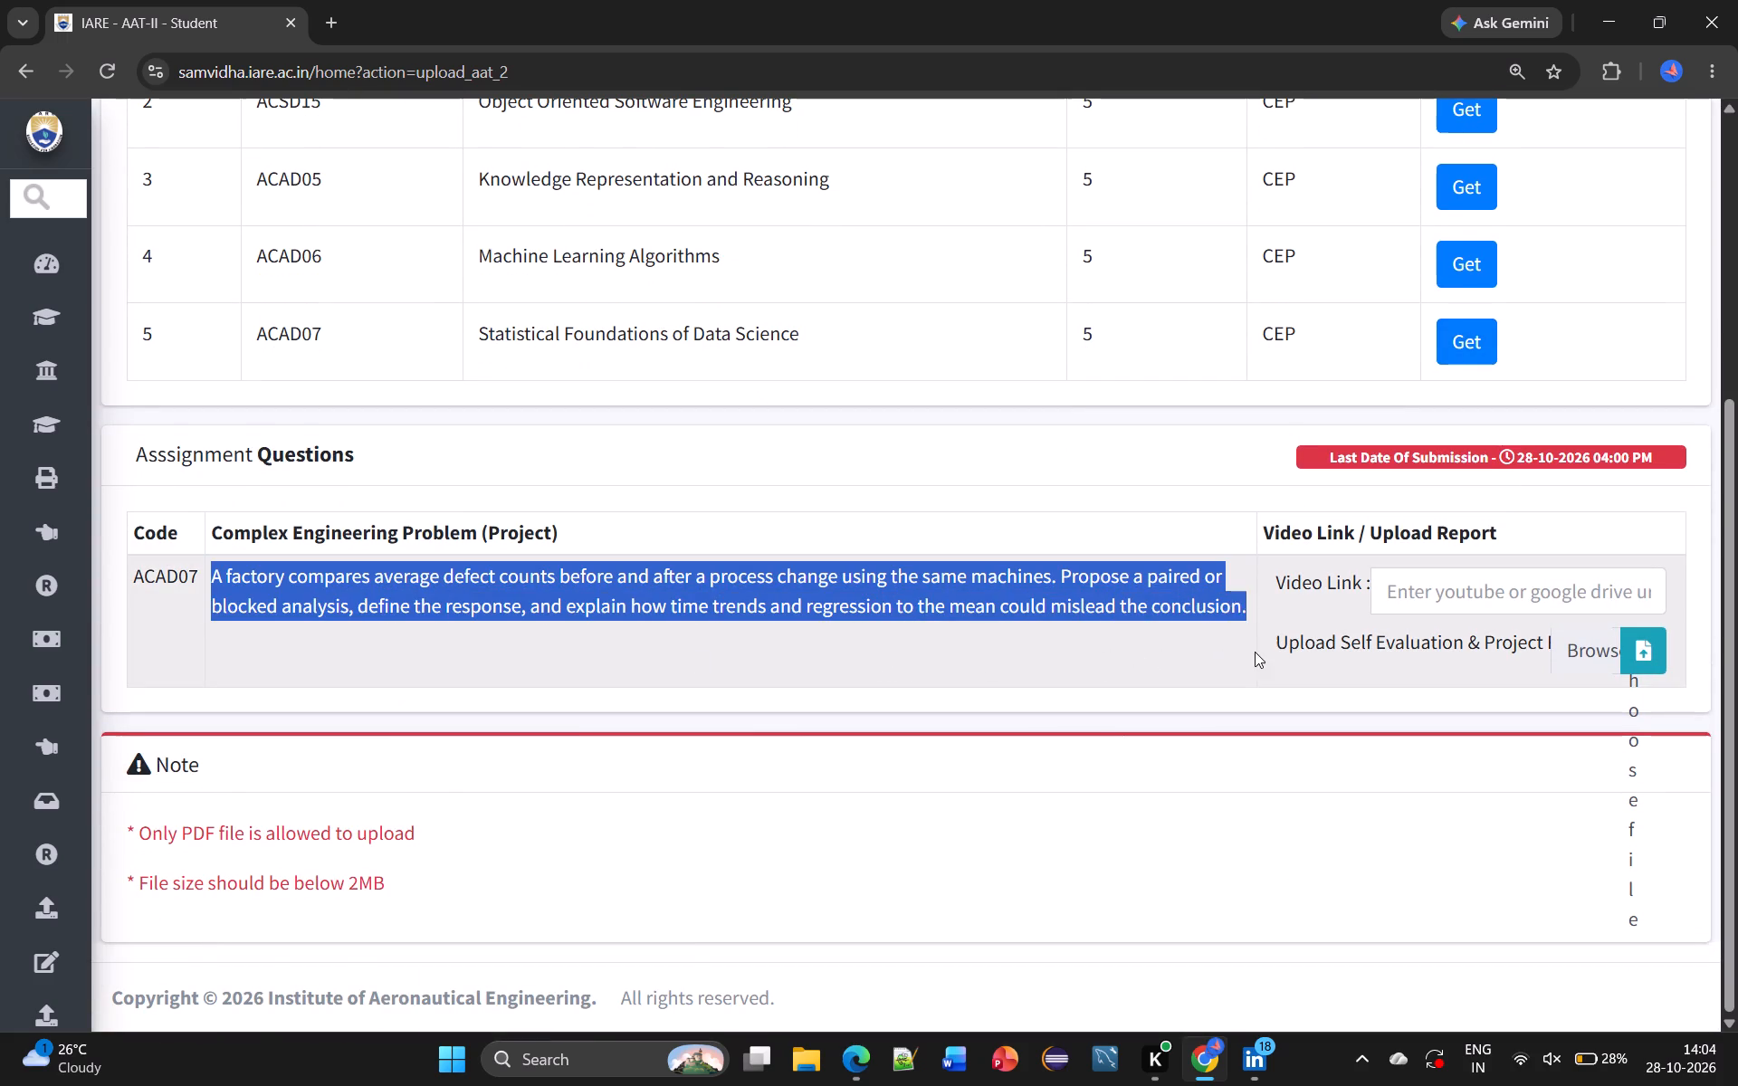
pyautogui.moveTo(1255, 652); pyautogui.dragTo(1267, 605)
pyautogui.hotkey('ctrl', 'c')
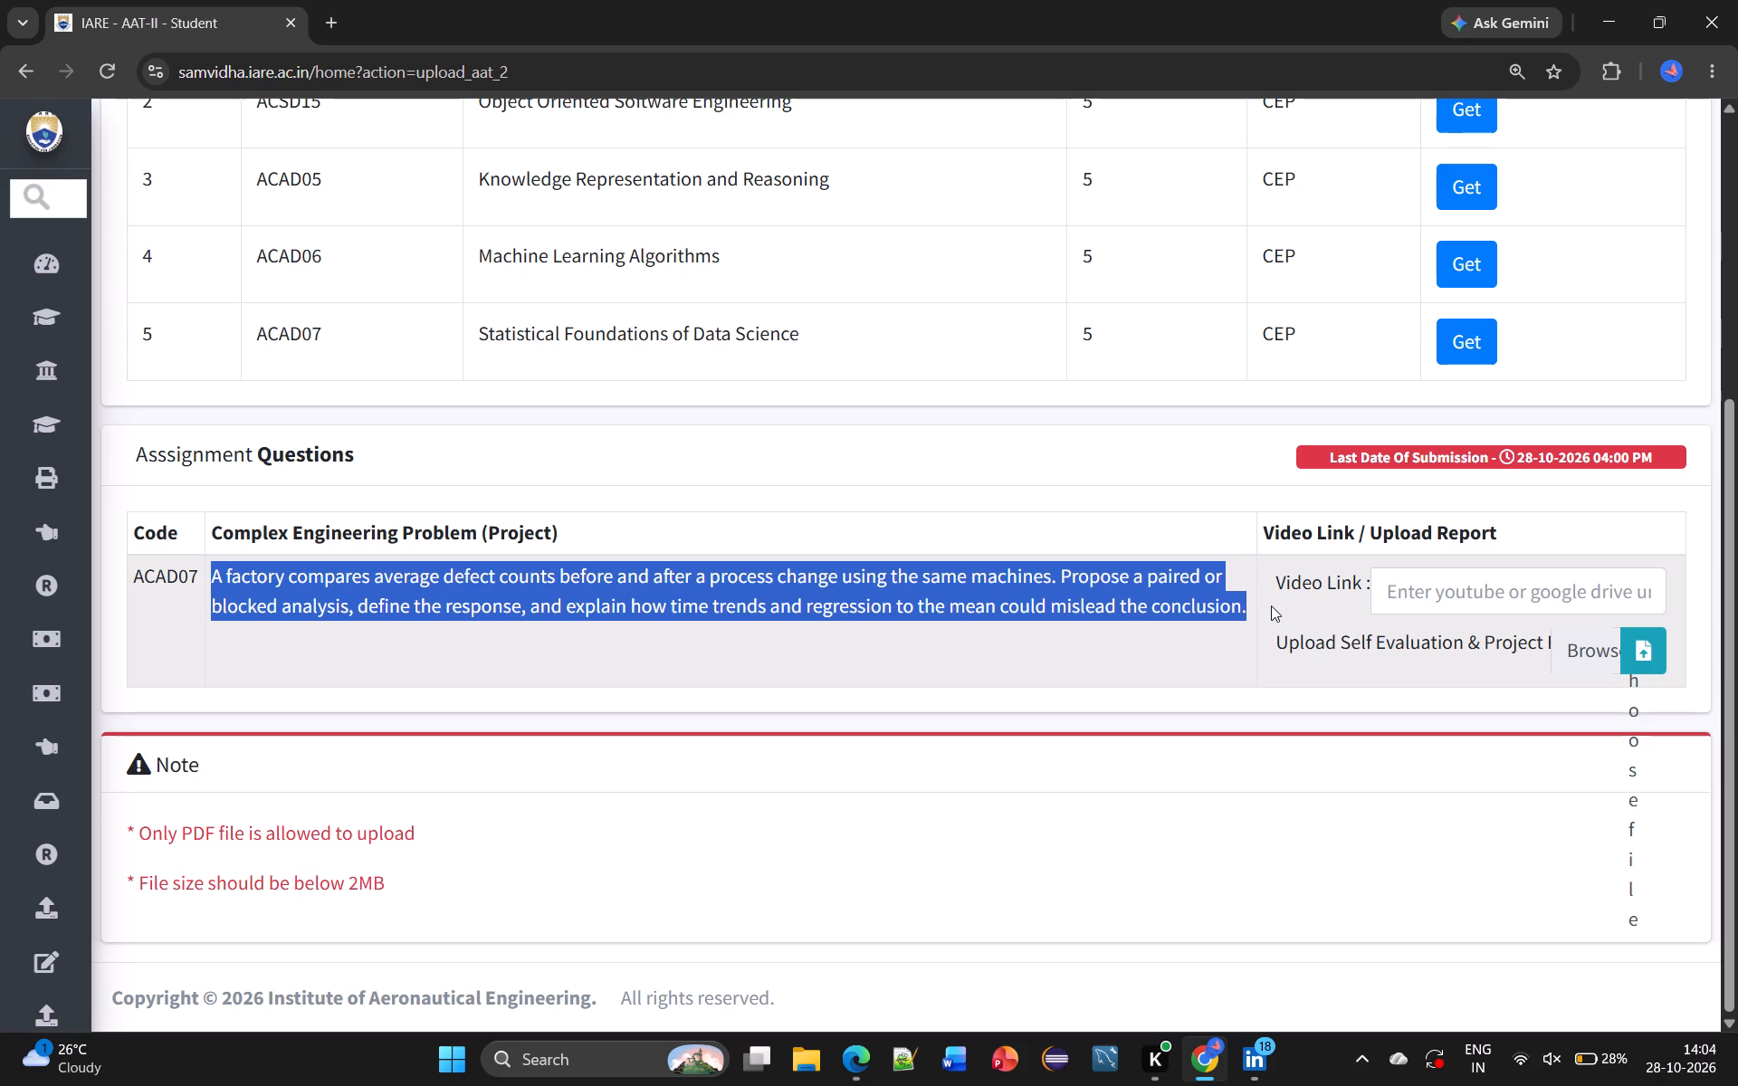
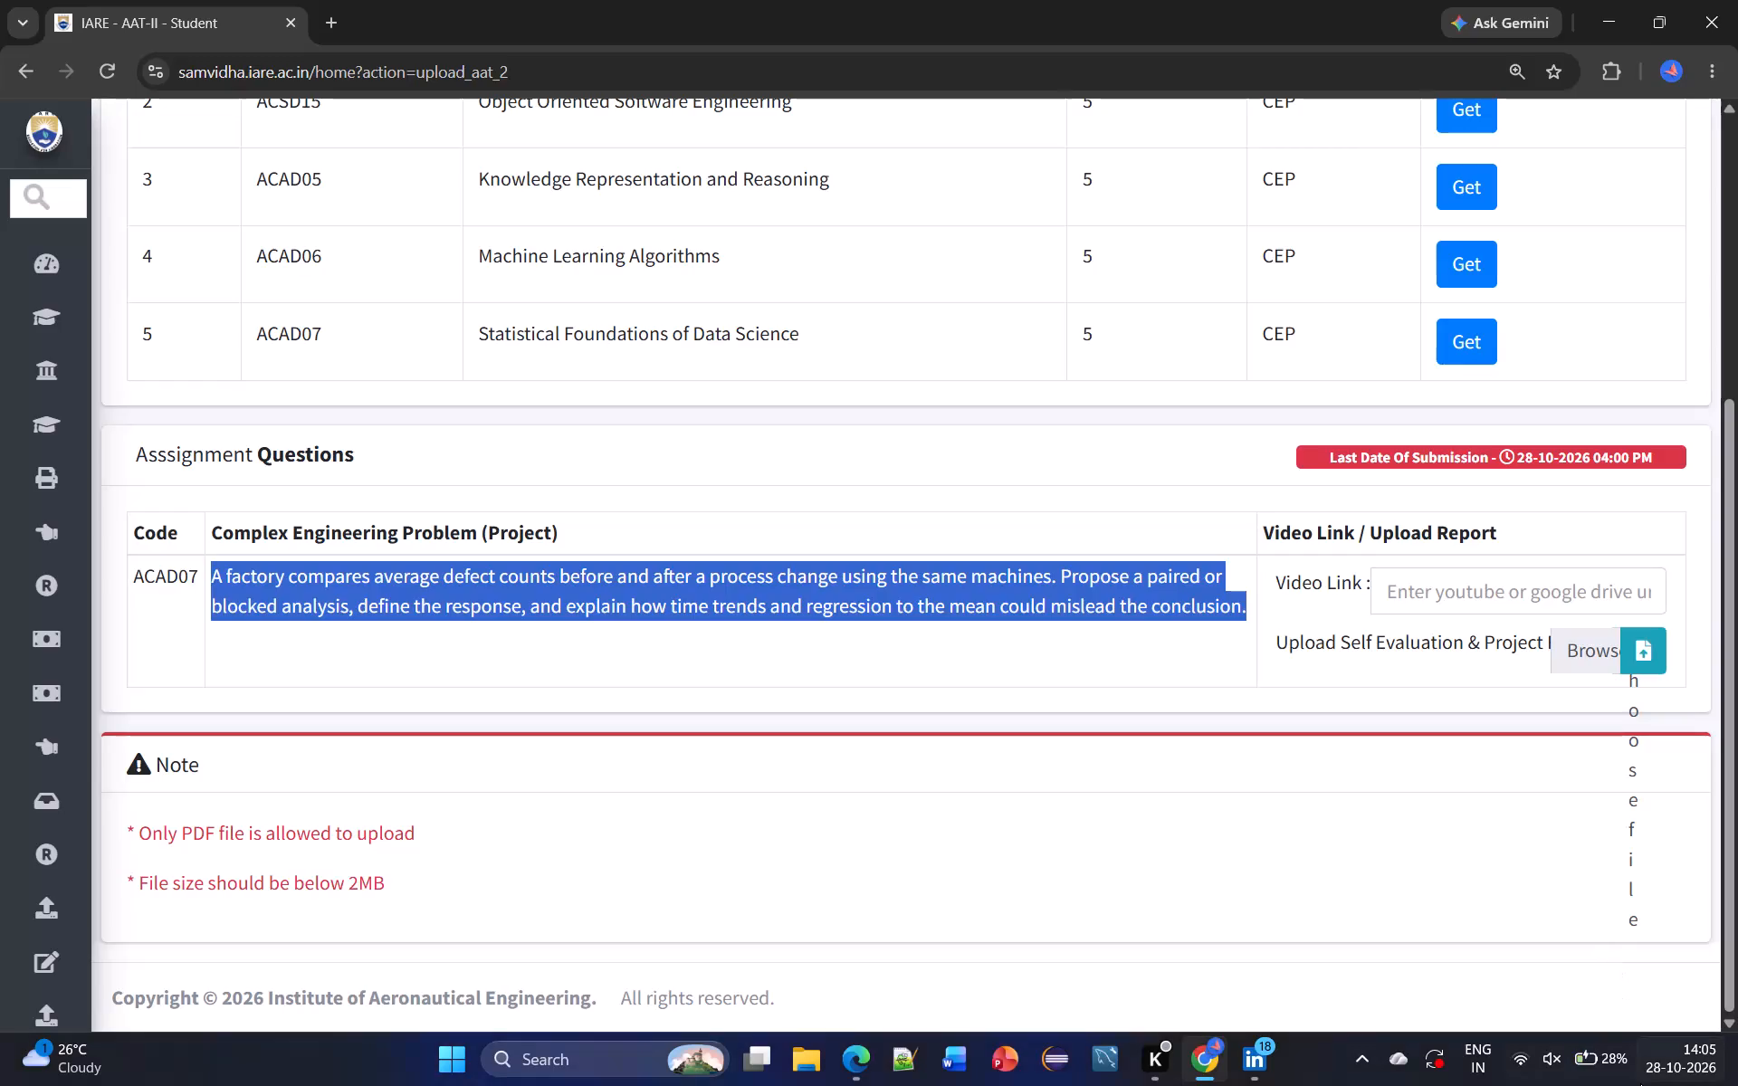
# Copy the selected ACAD07 problem text about factory defect counts again and clear the selection.
pyautogui.hotkey('ctrl', 'c')
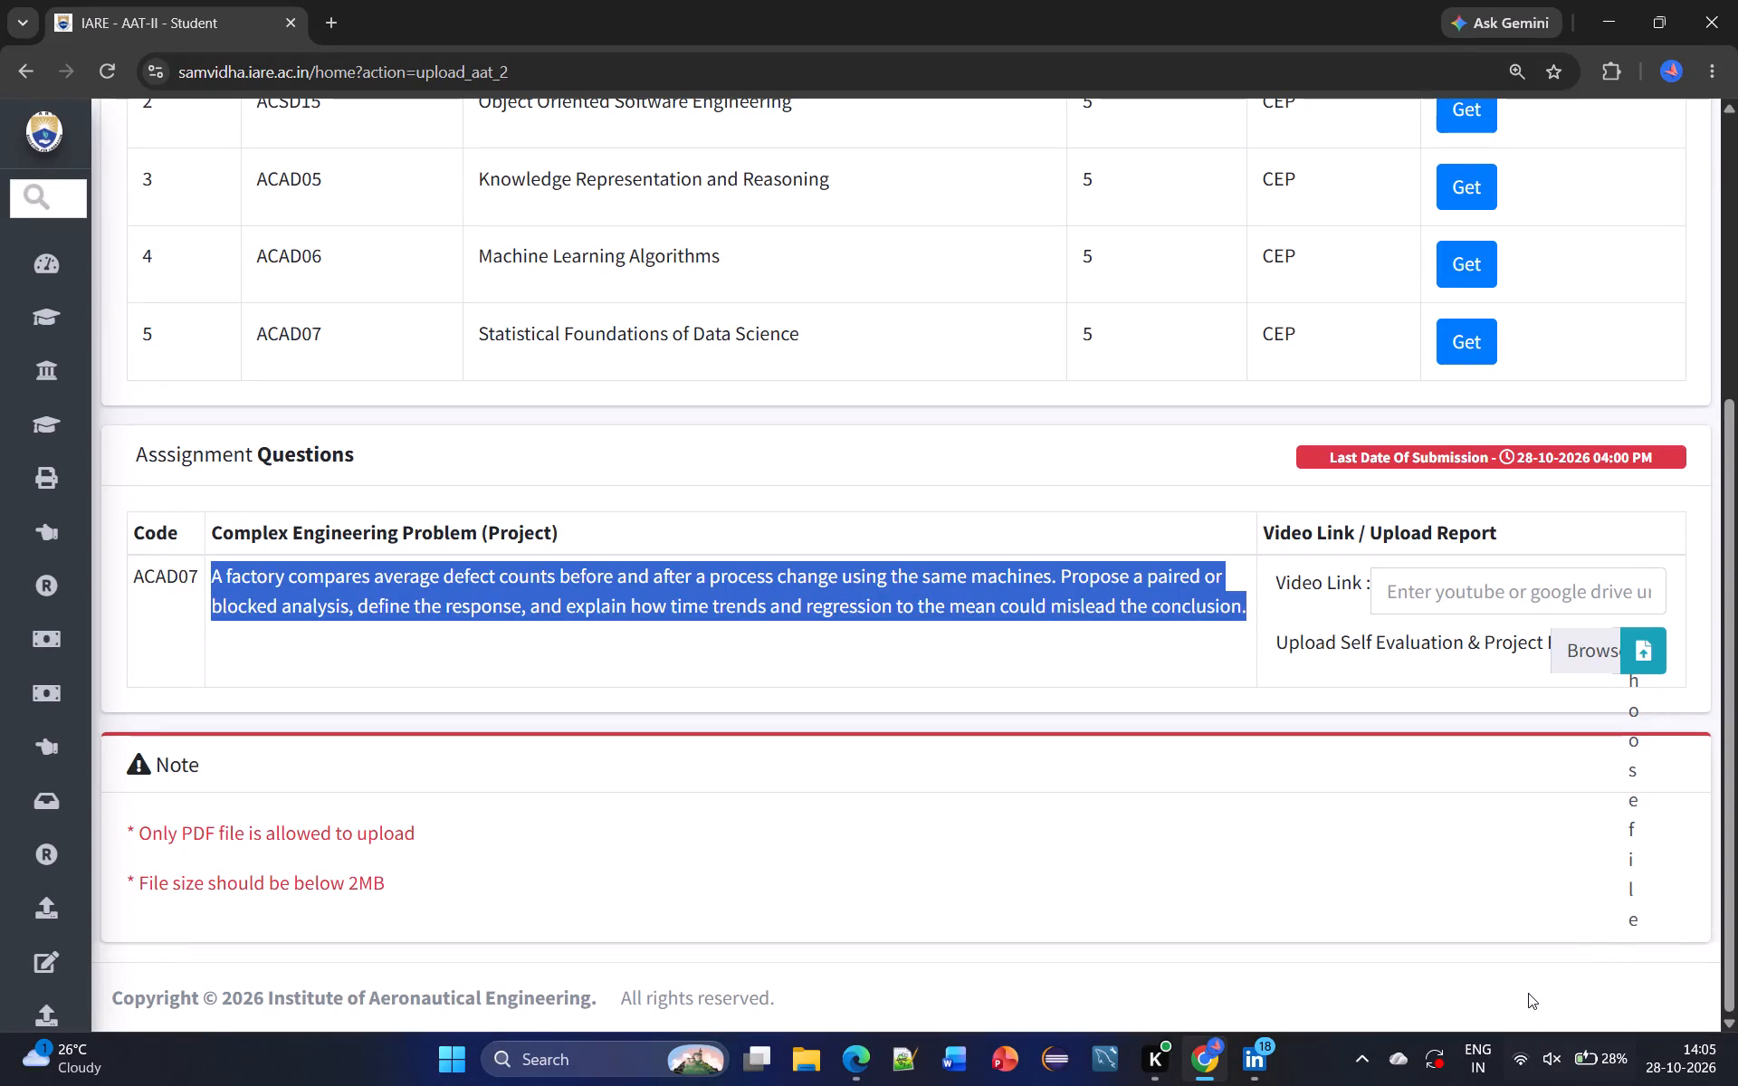
pyautogui.click(1290, 938)
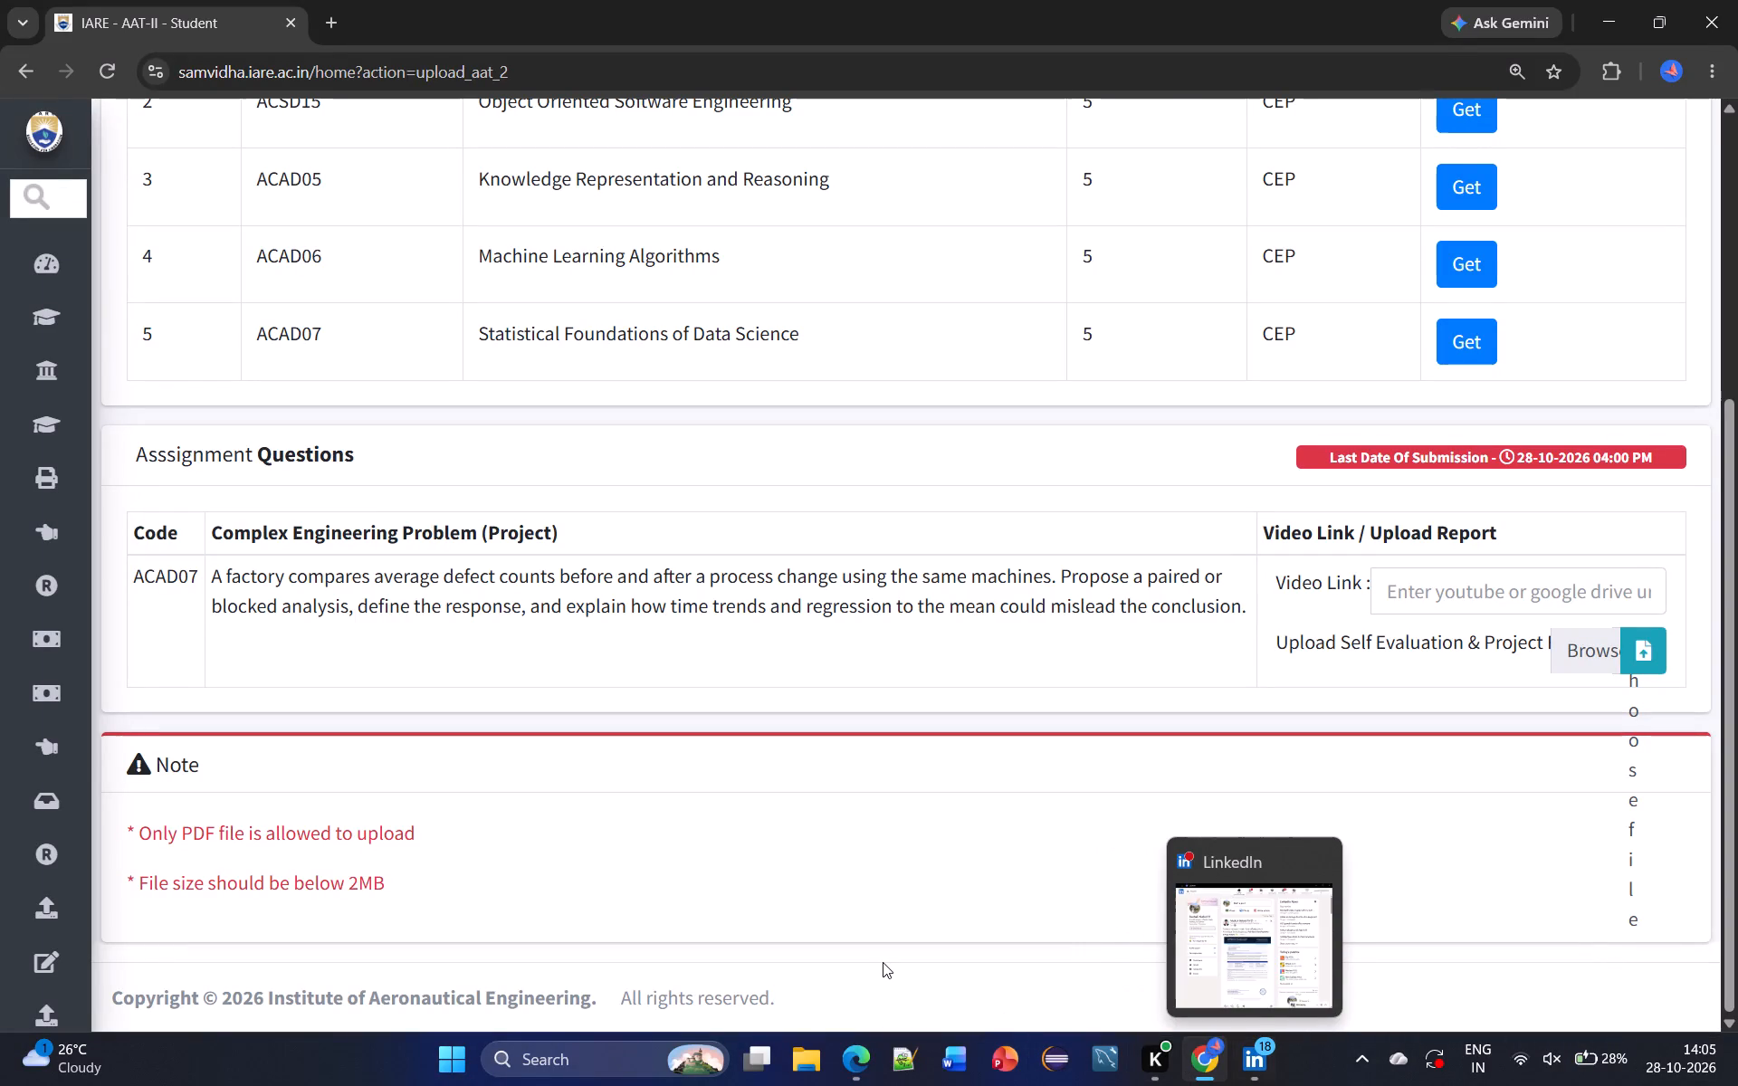
# Search the computer for "what" and launch the WhatsApp desktop app.
pyautogui.click(573, 1060)
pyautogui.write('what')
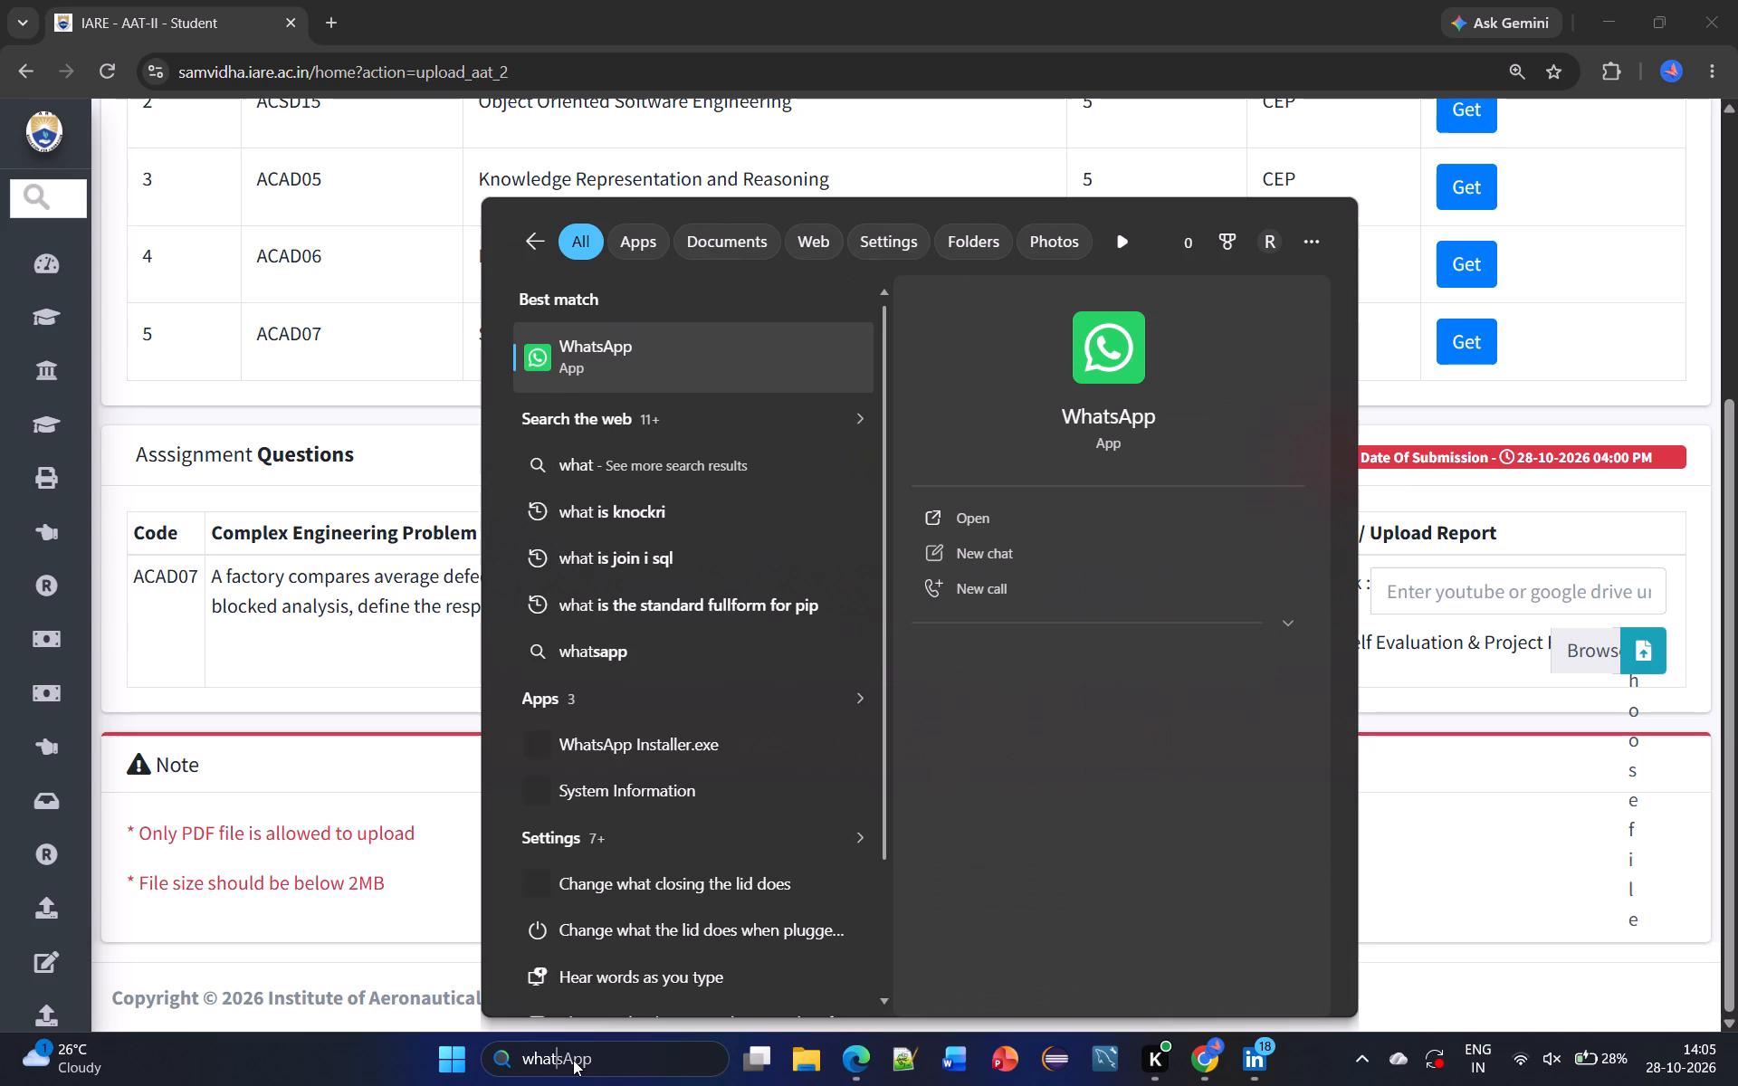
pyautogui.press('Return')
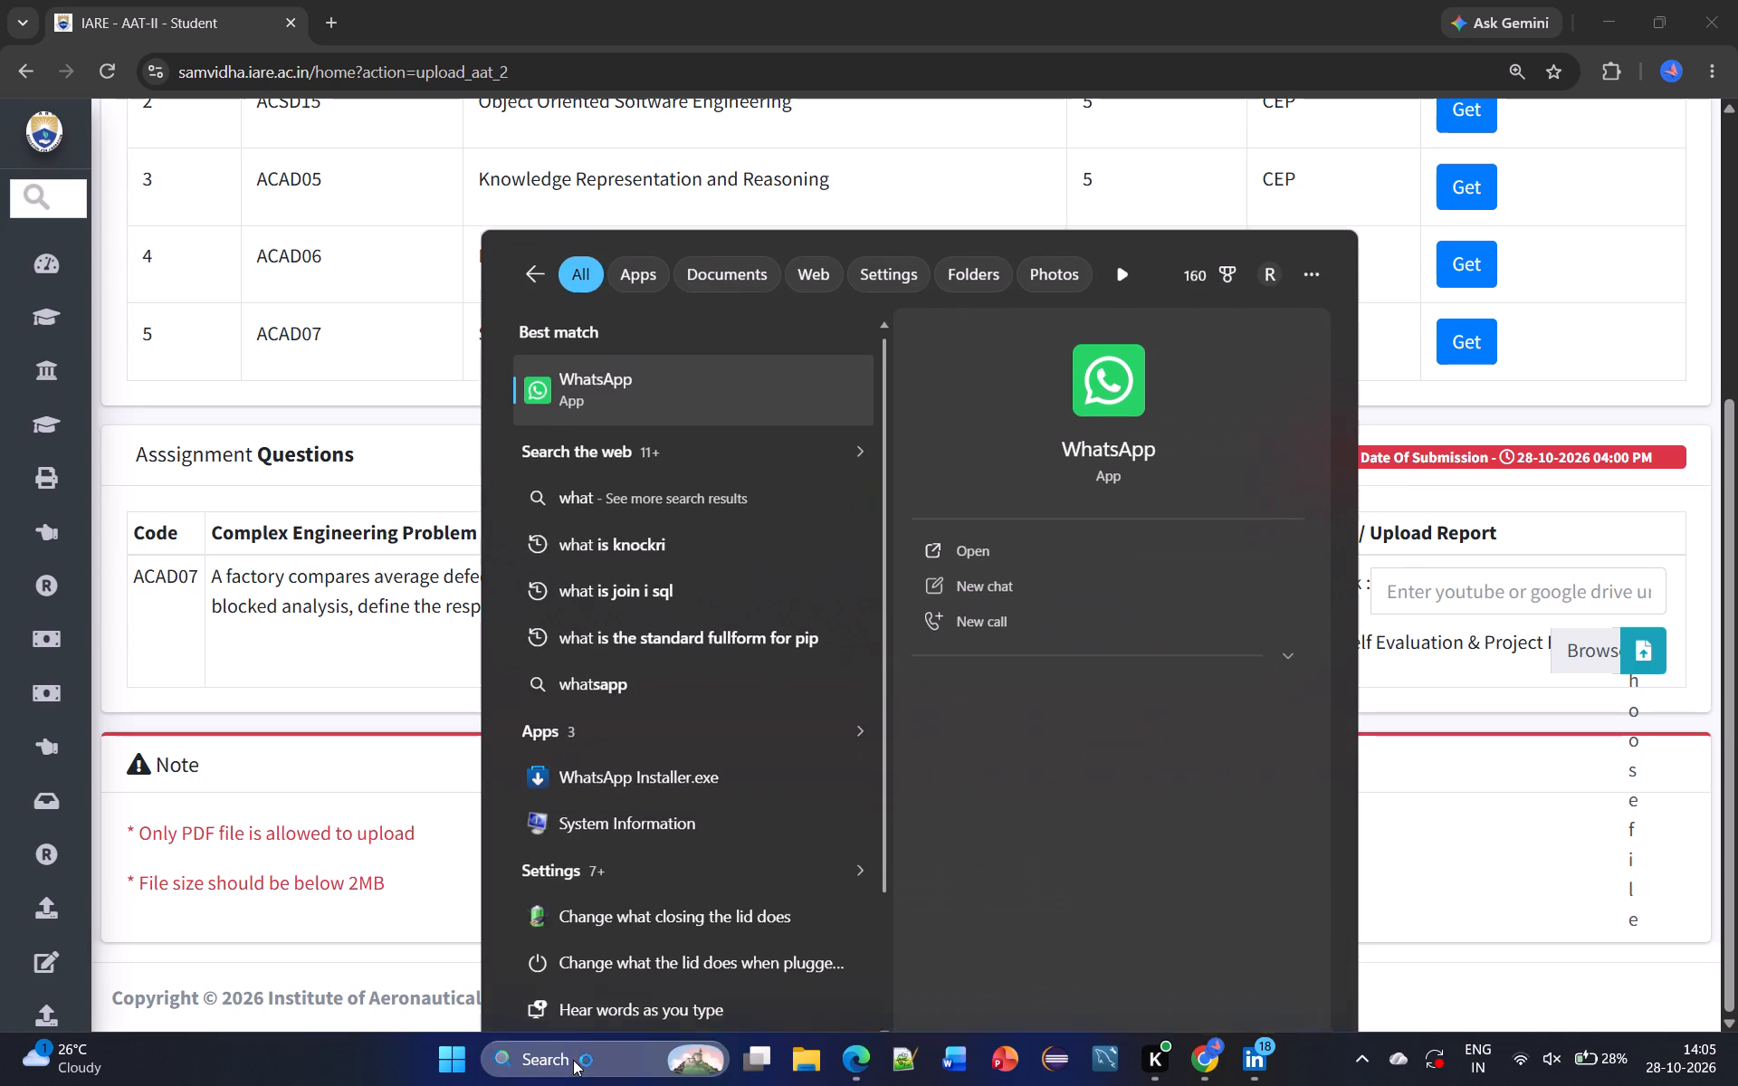
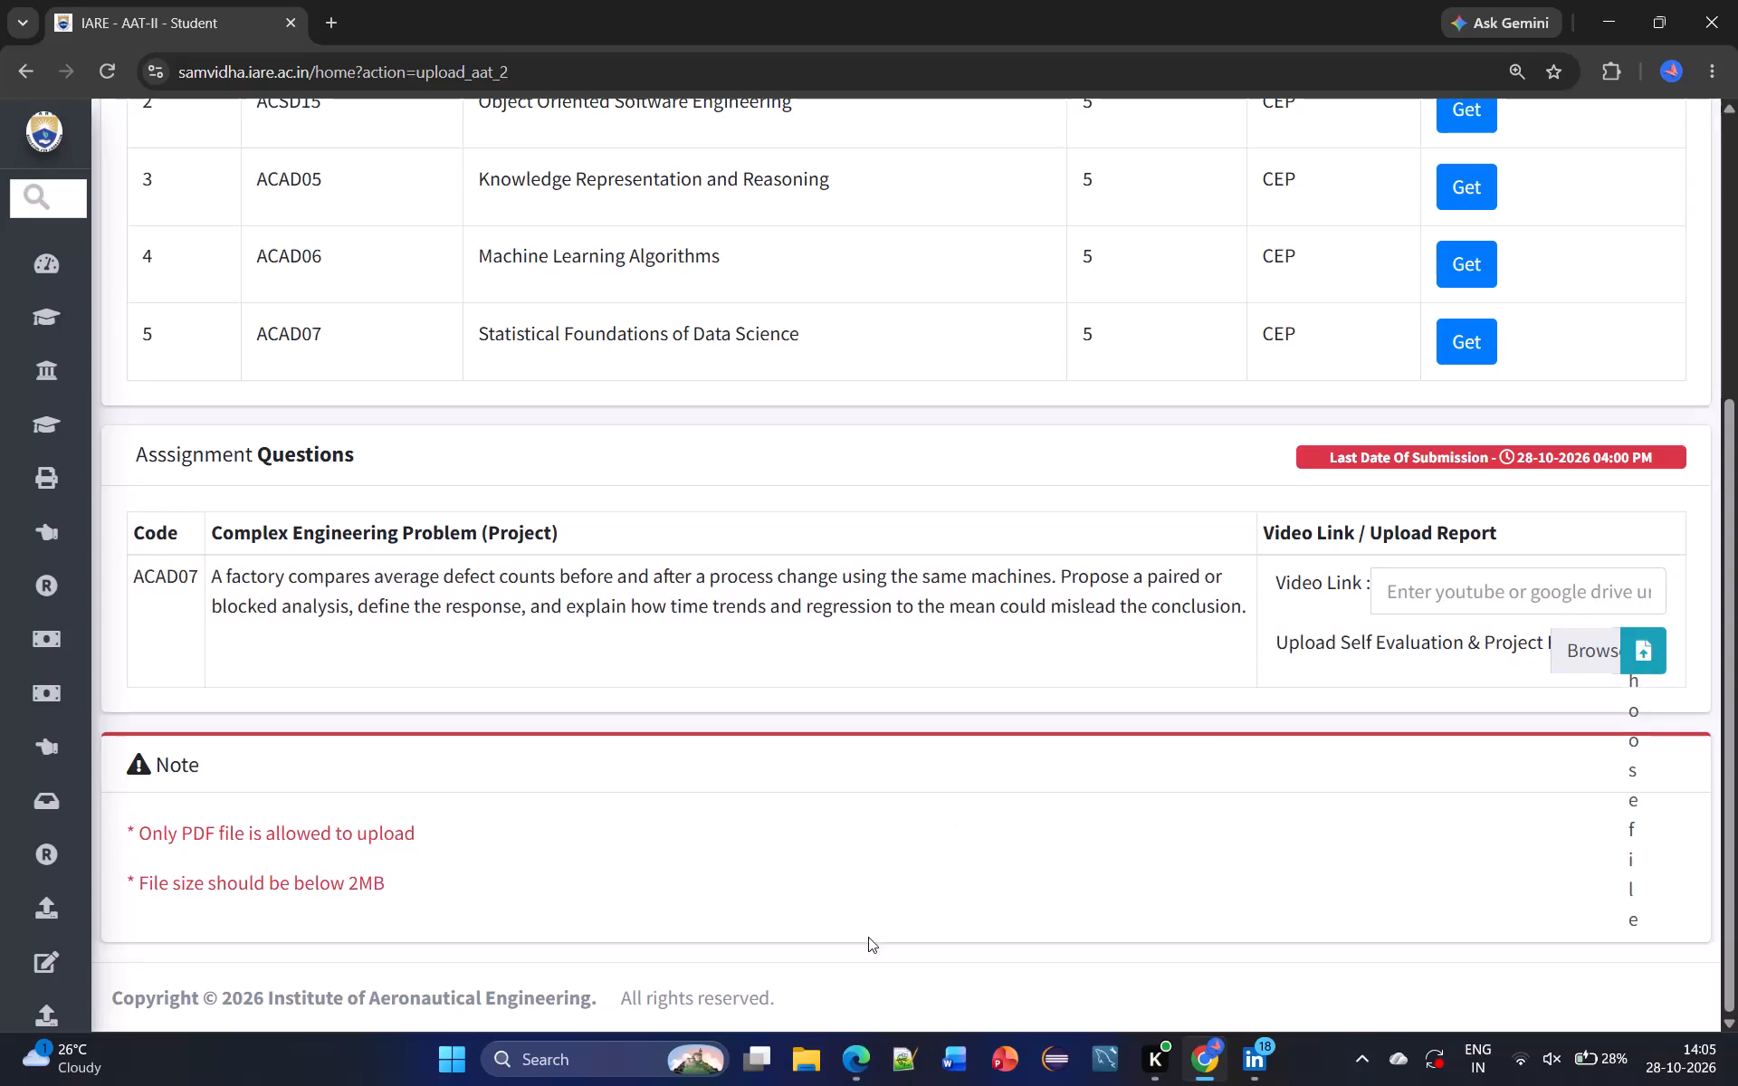
# Switch to PowerPoint and open the recent KRR_AATII presentation stored in the OneDrive Desktop folder.
pyautogui.click(1012, 1064)
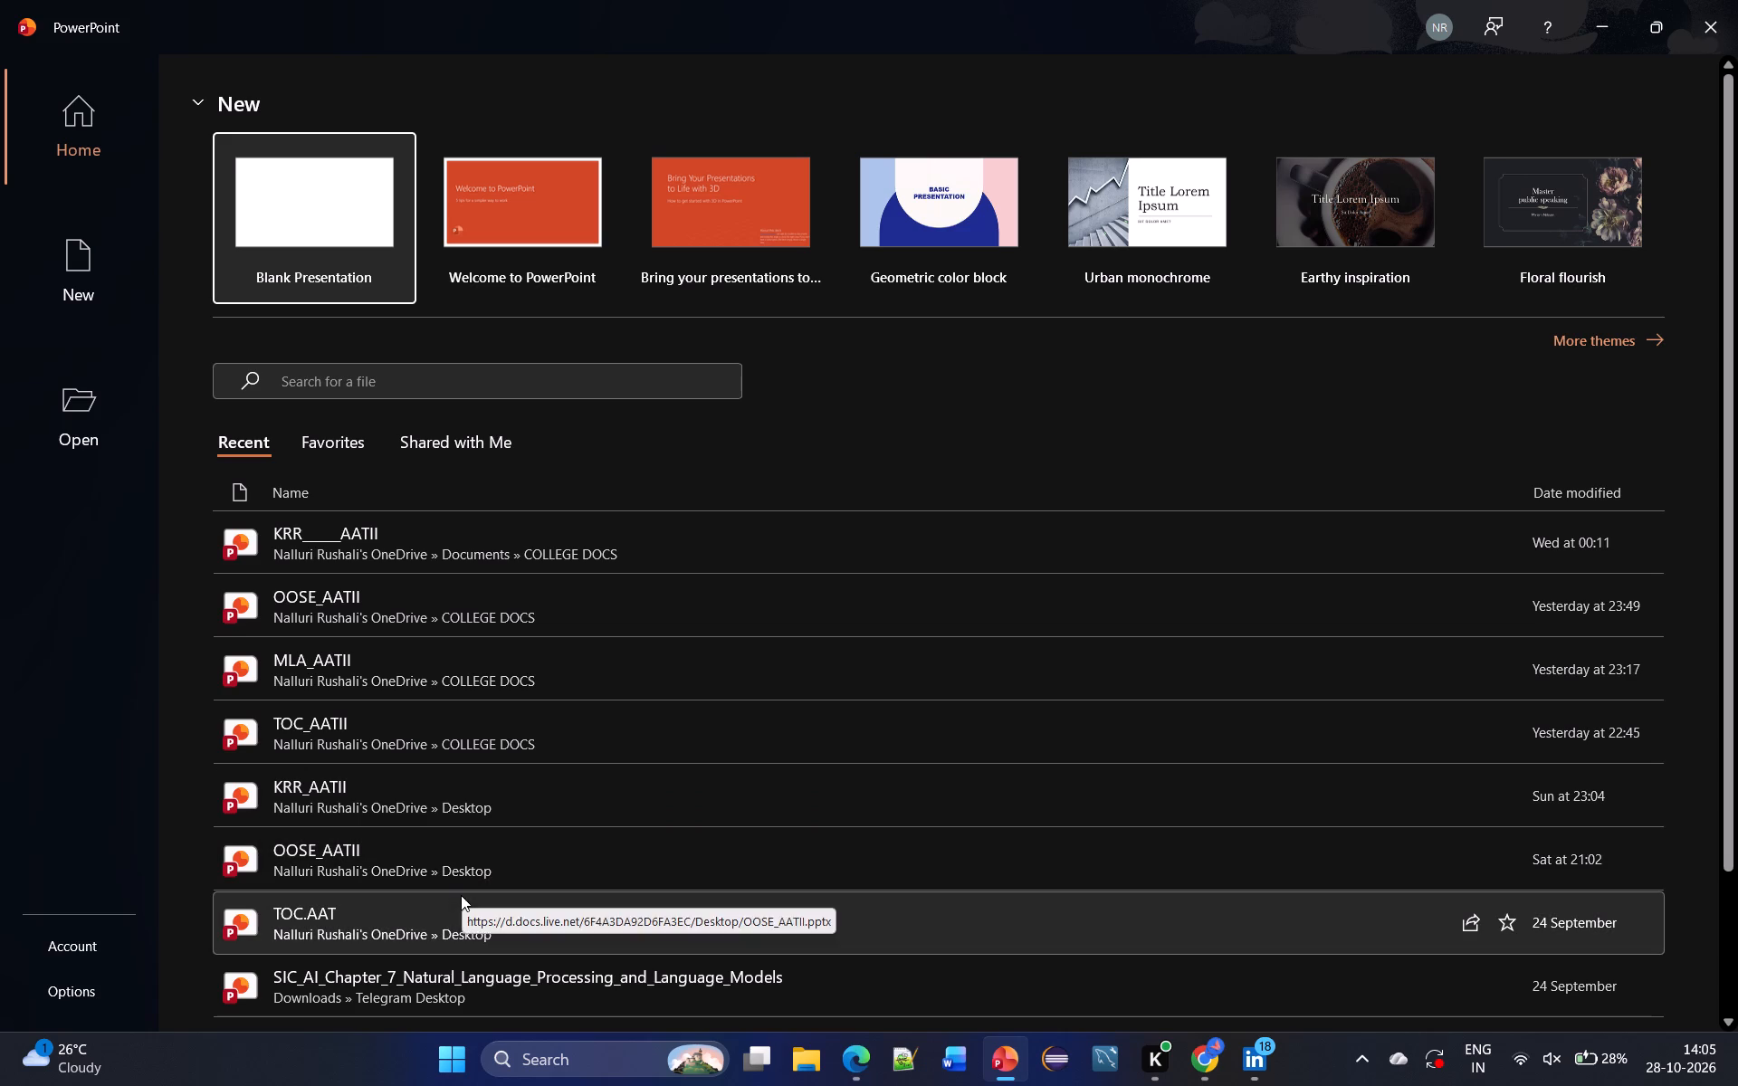
pyautogui.click(454, 798)
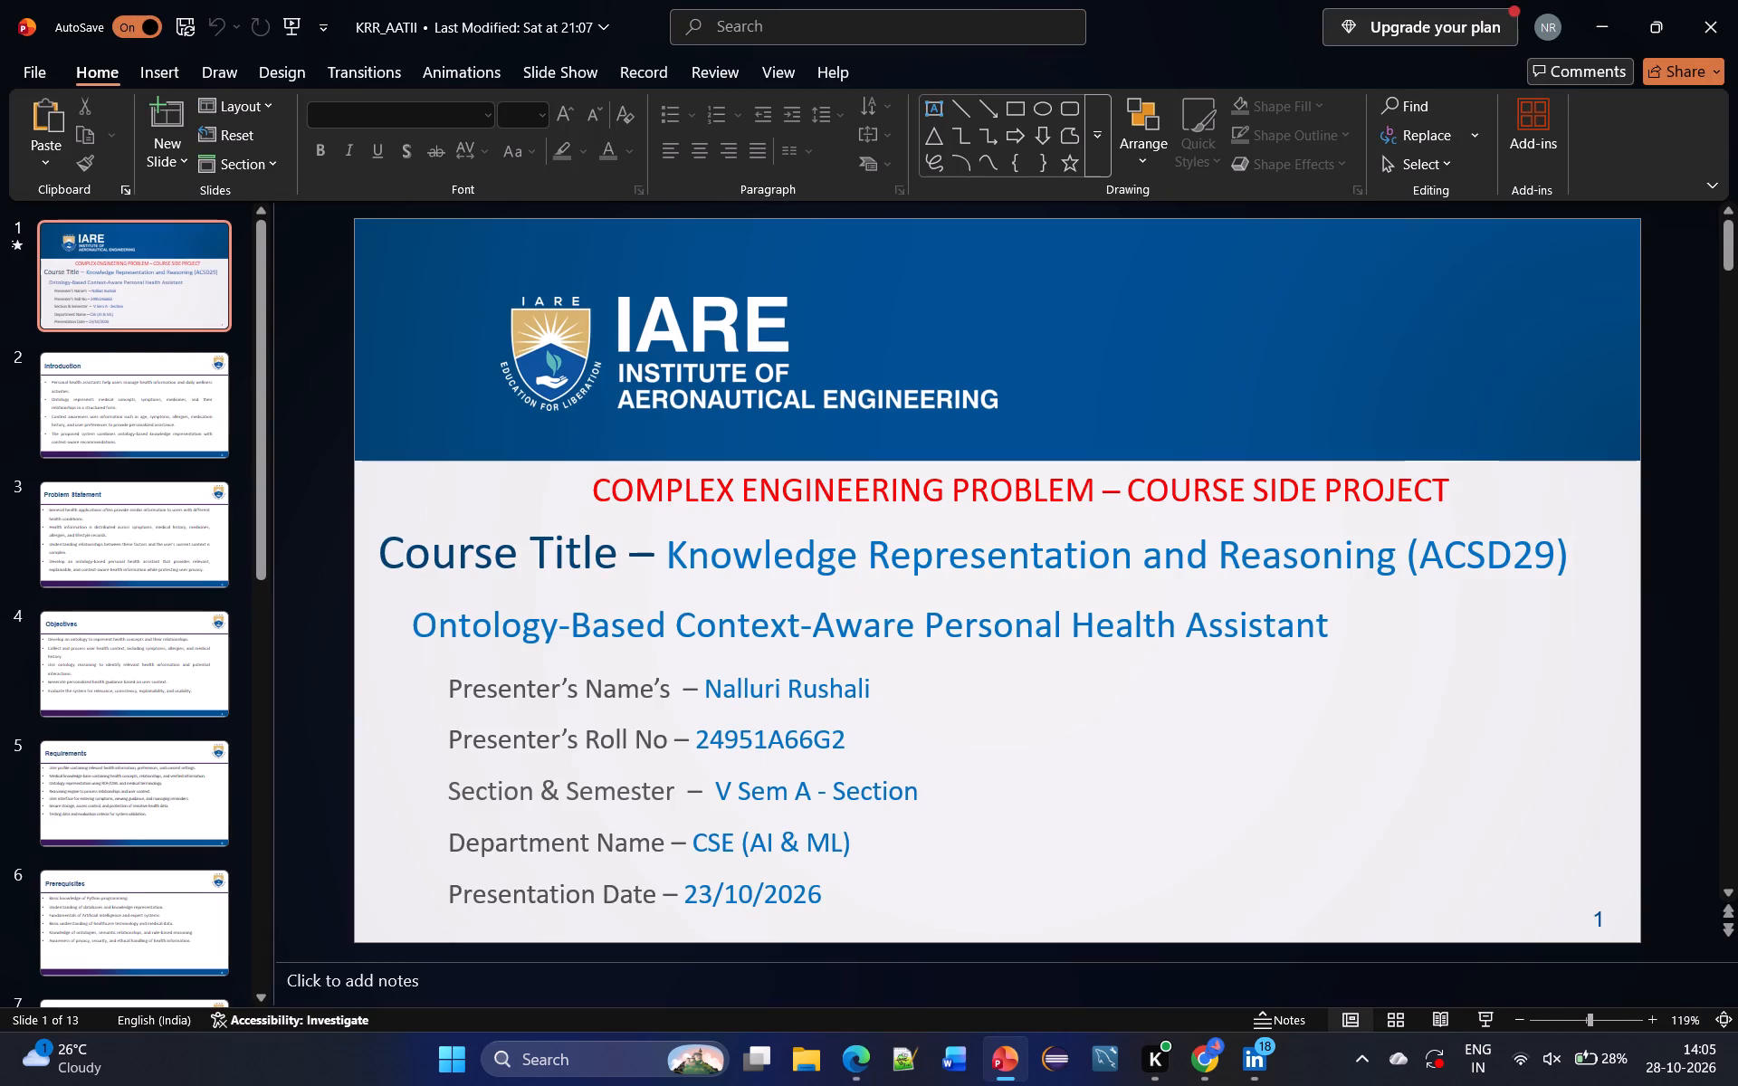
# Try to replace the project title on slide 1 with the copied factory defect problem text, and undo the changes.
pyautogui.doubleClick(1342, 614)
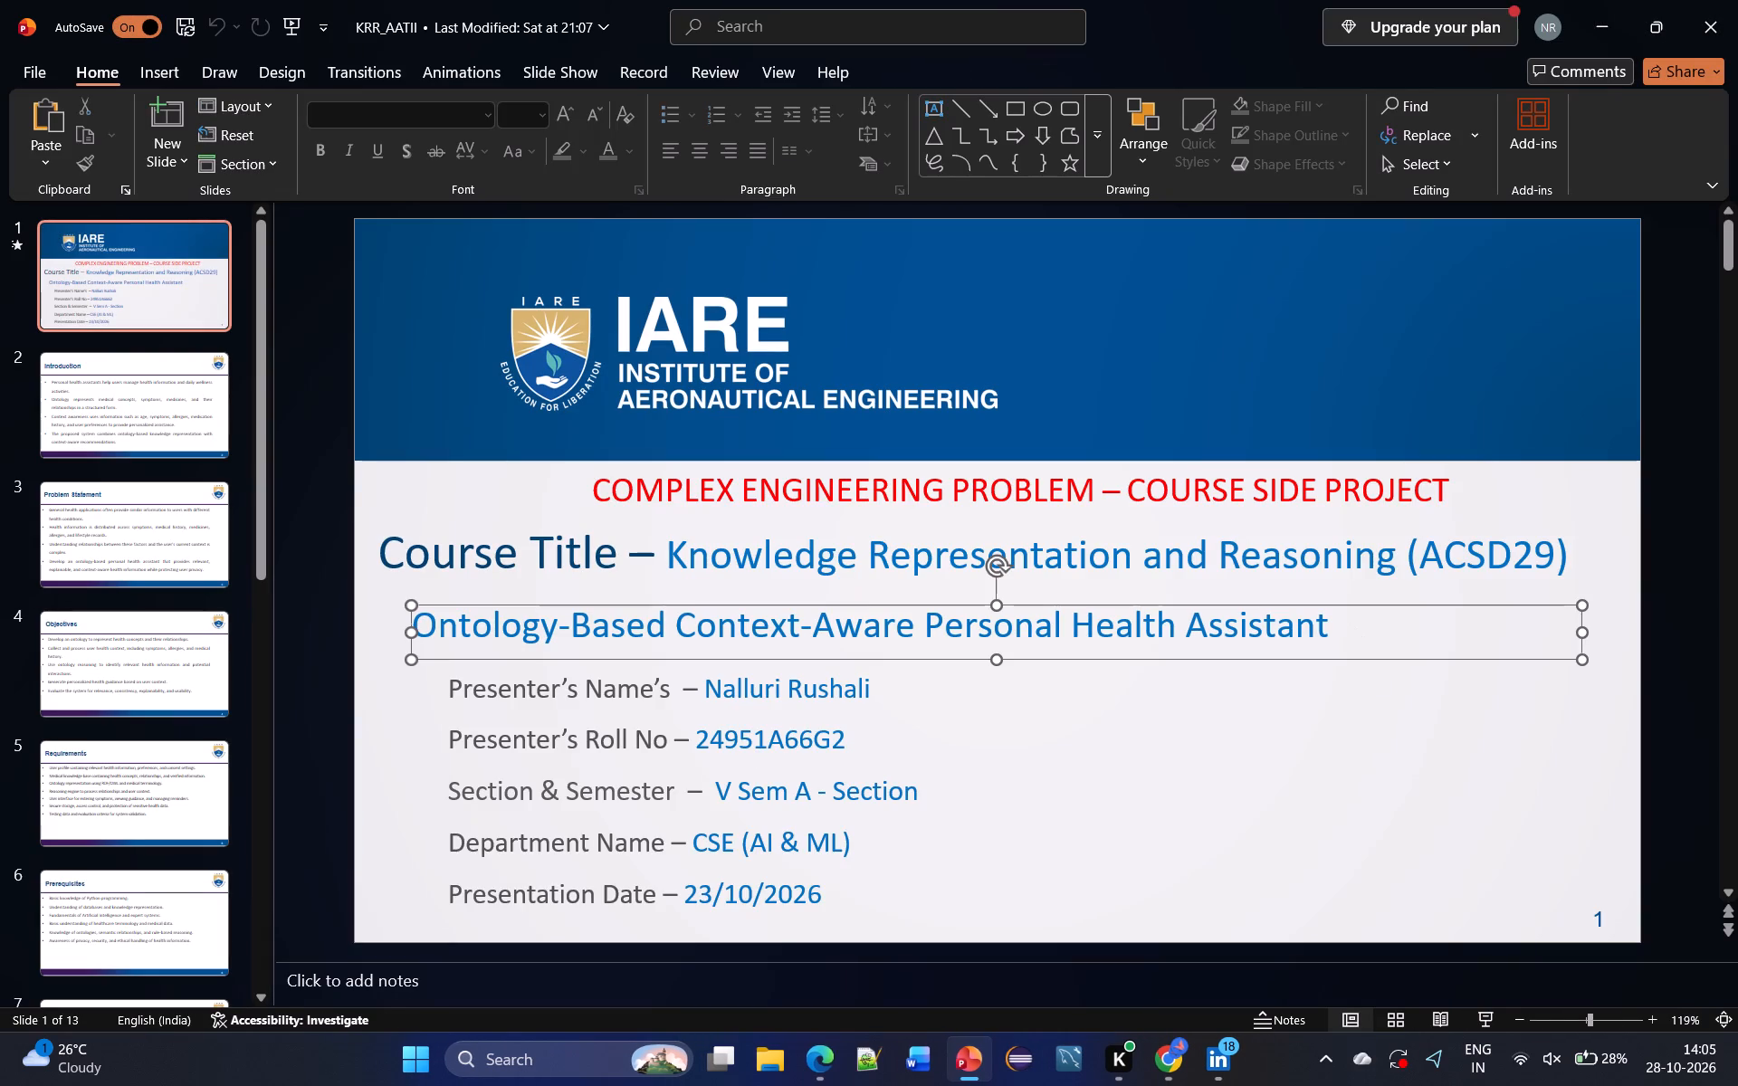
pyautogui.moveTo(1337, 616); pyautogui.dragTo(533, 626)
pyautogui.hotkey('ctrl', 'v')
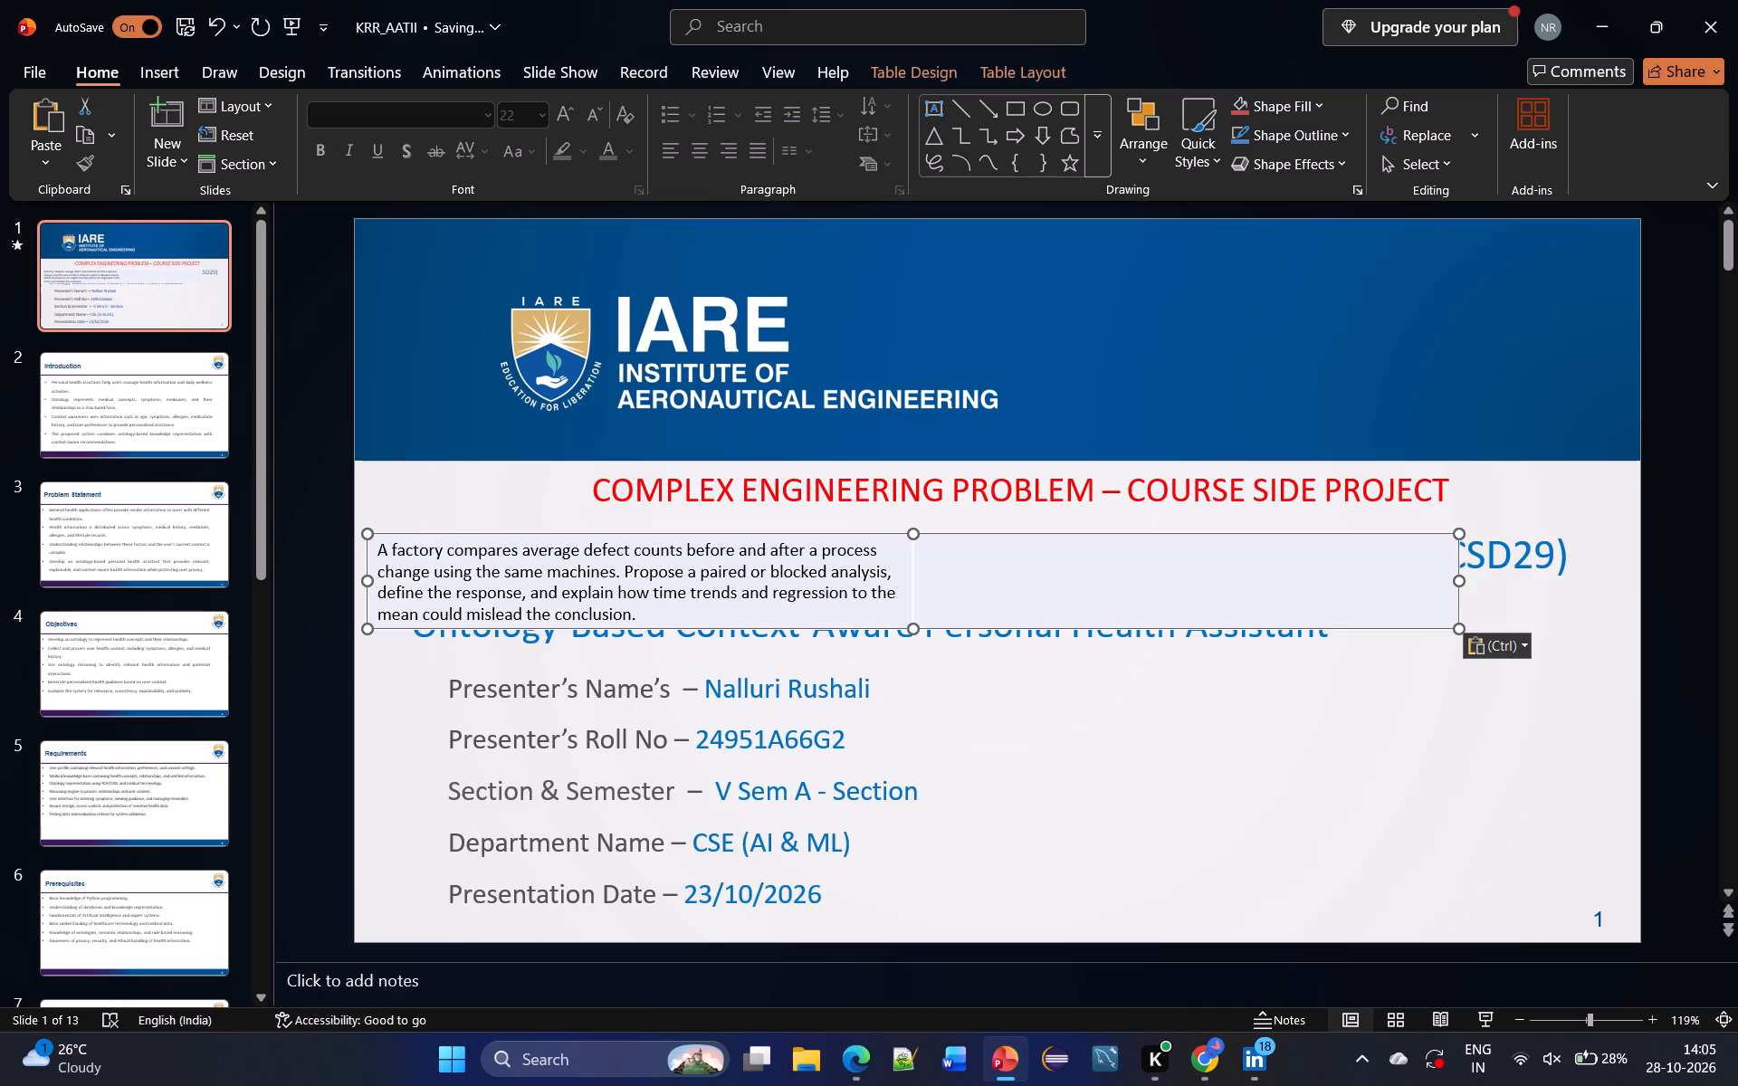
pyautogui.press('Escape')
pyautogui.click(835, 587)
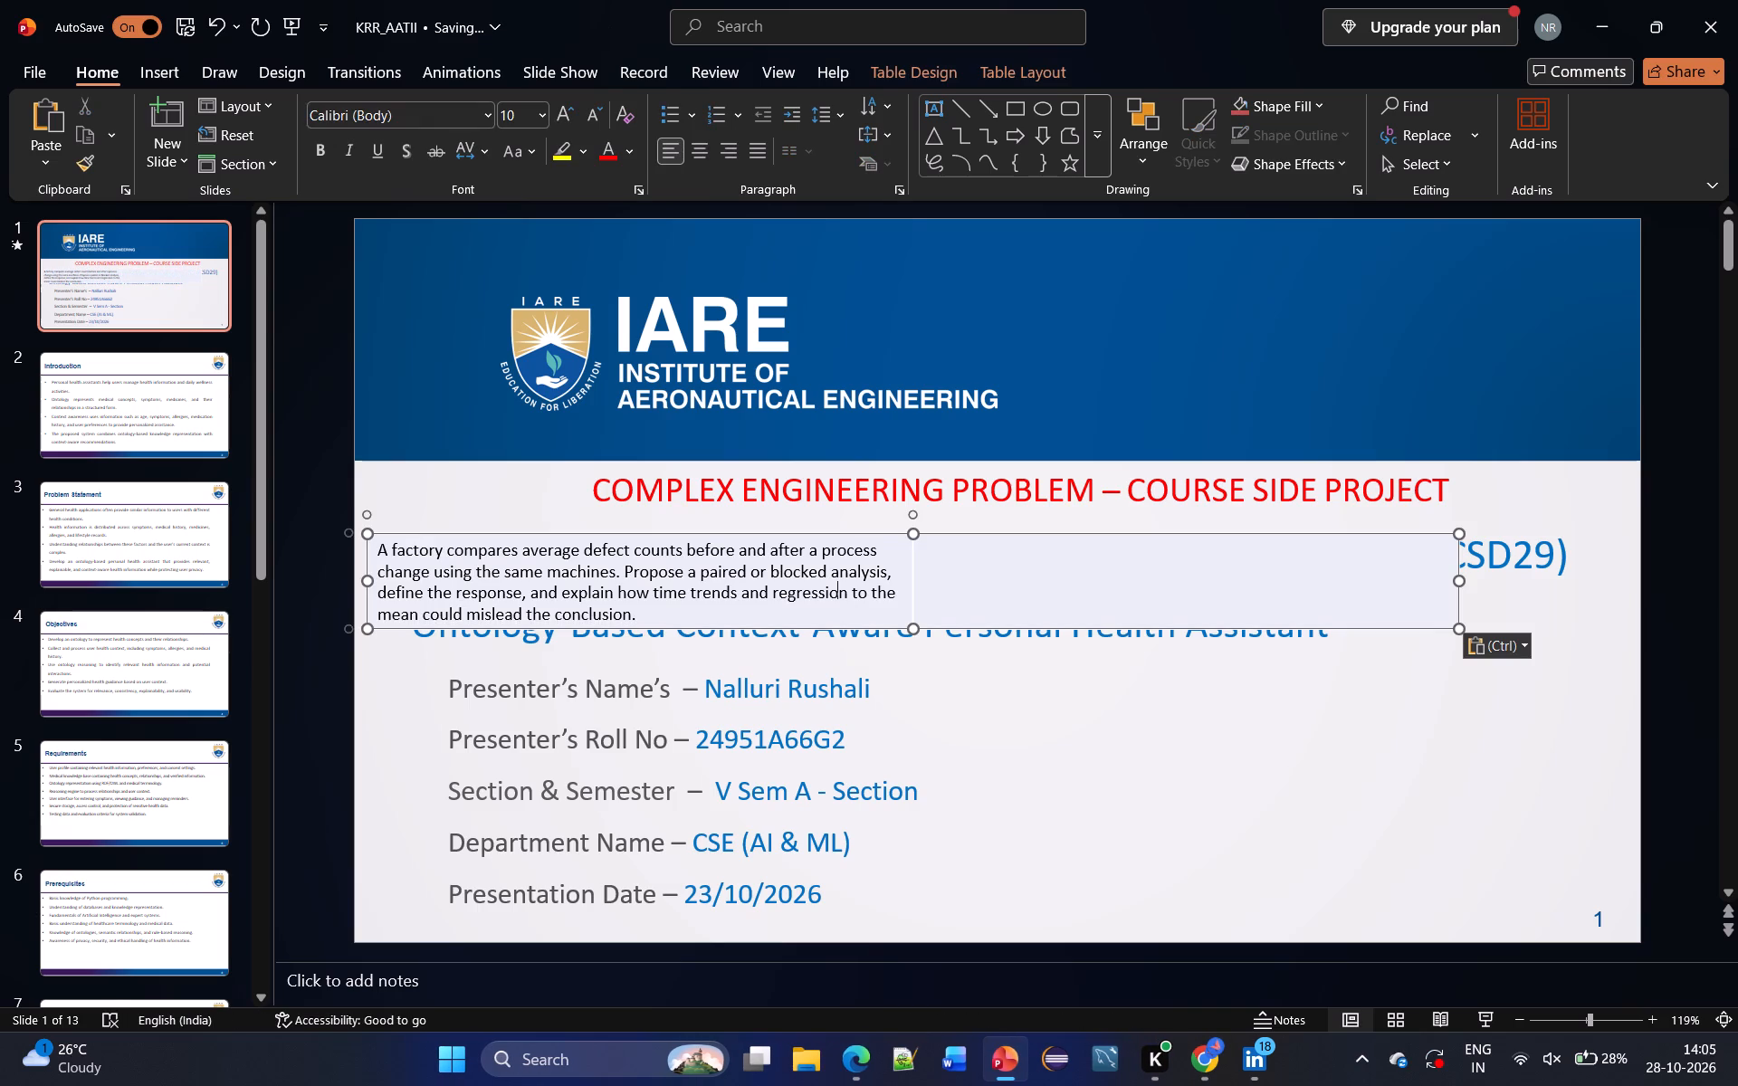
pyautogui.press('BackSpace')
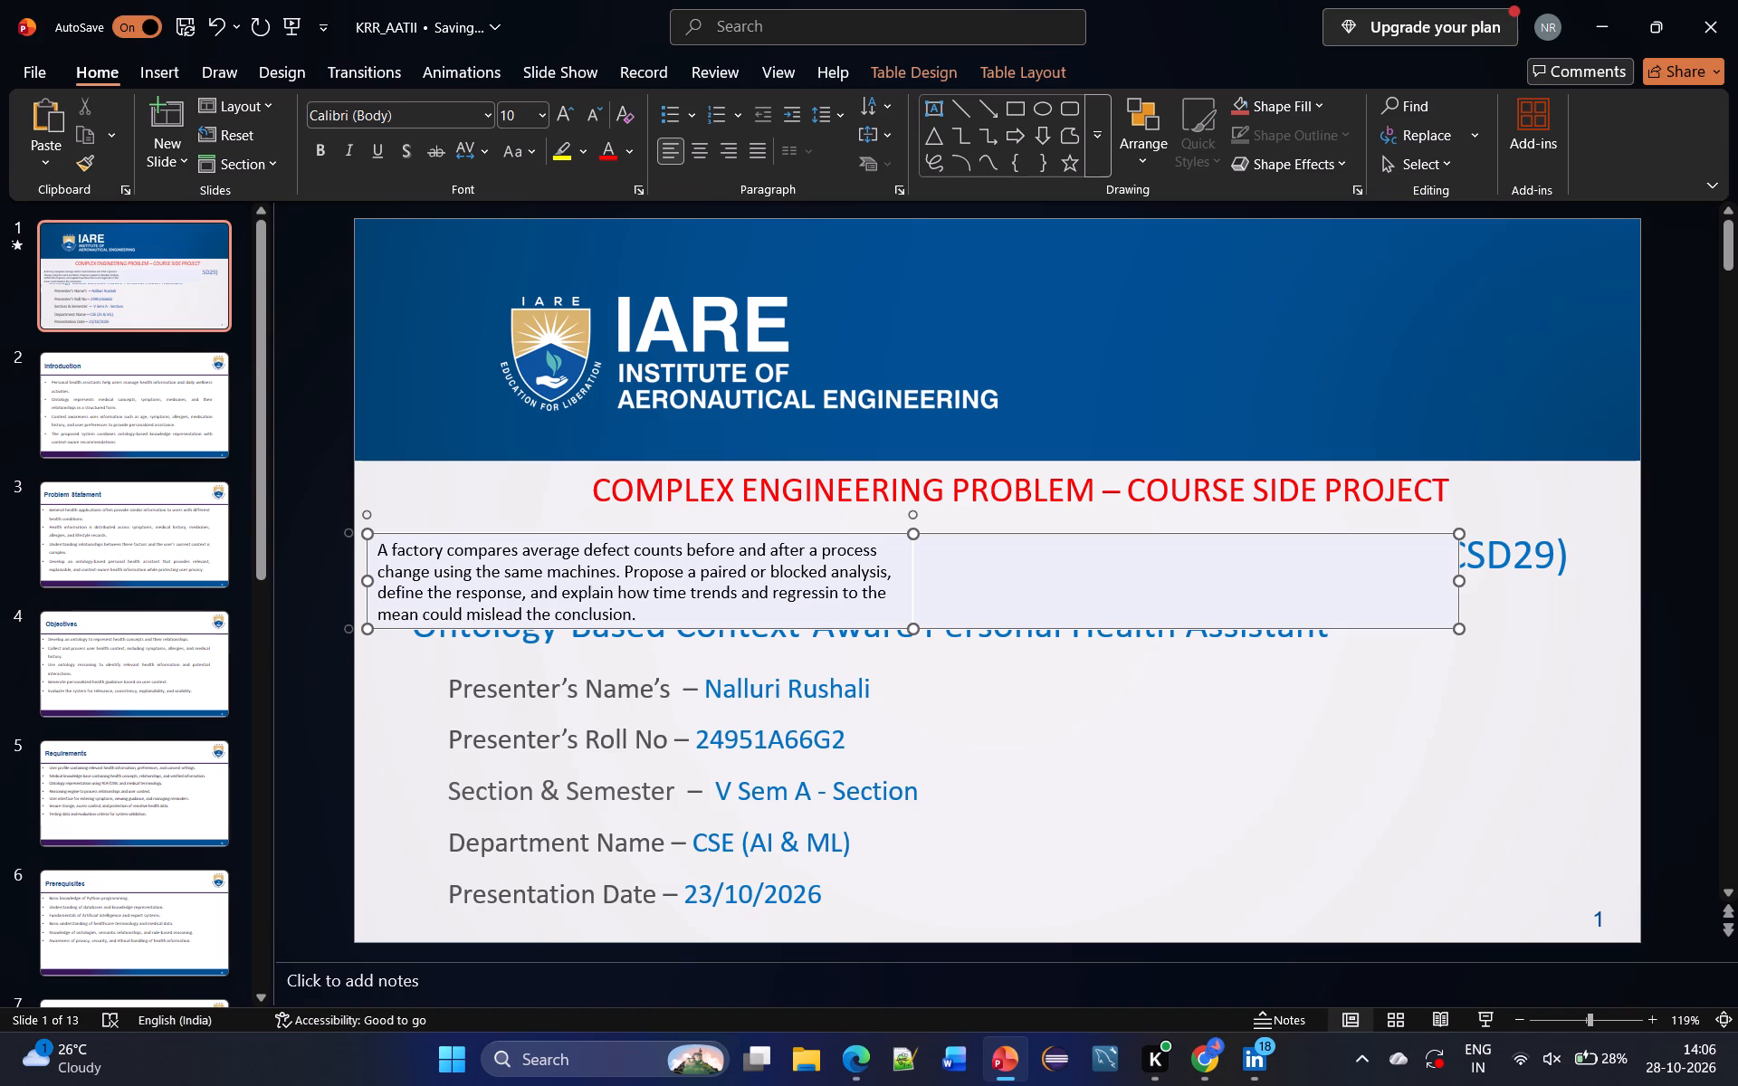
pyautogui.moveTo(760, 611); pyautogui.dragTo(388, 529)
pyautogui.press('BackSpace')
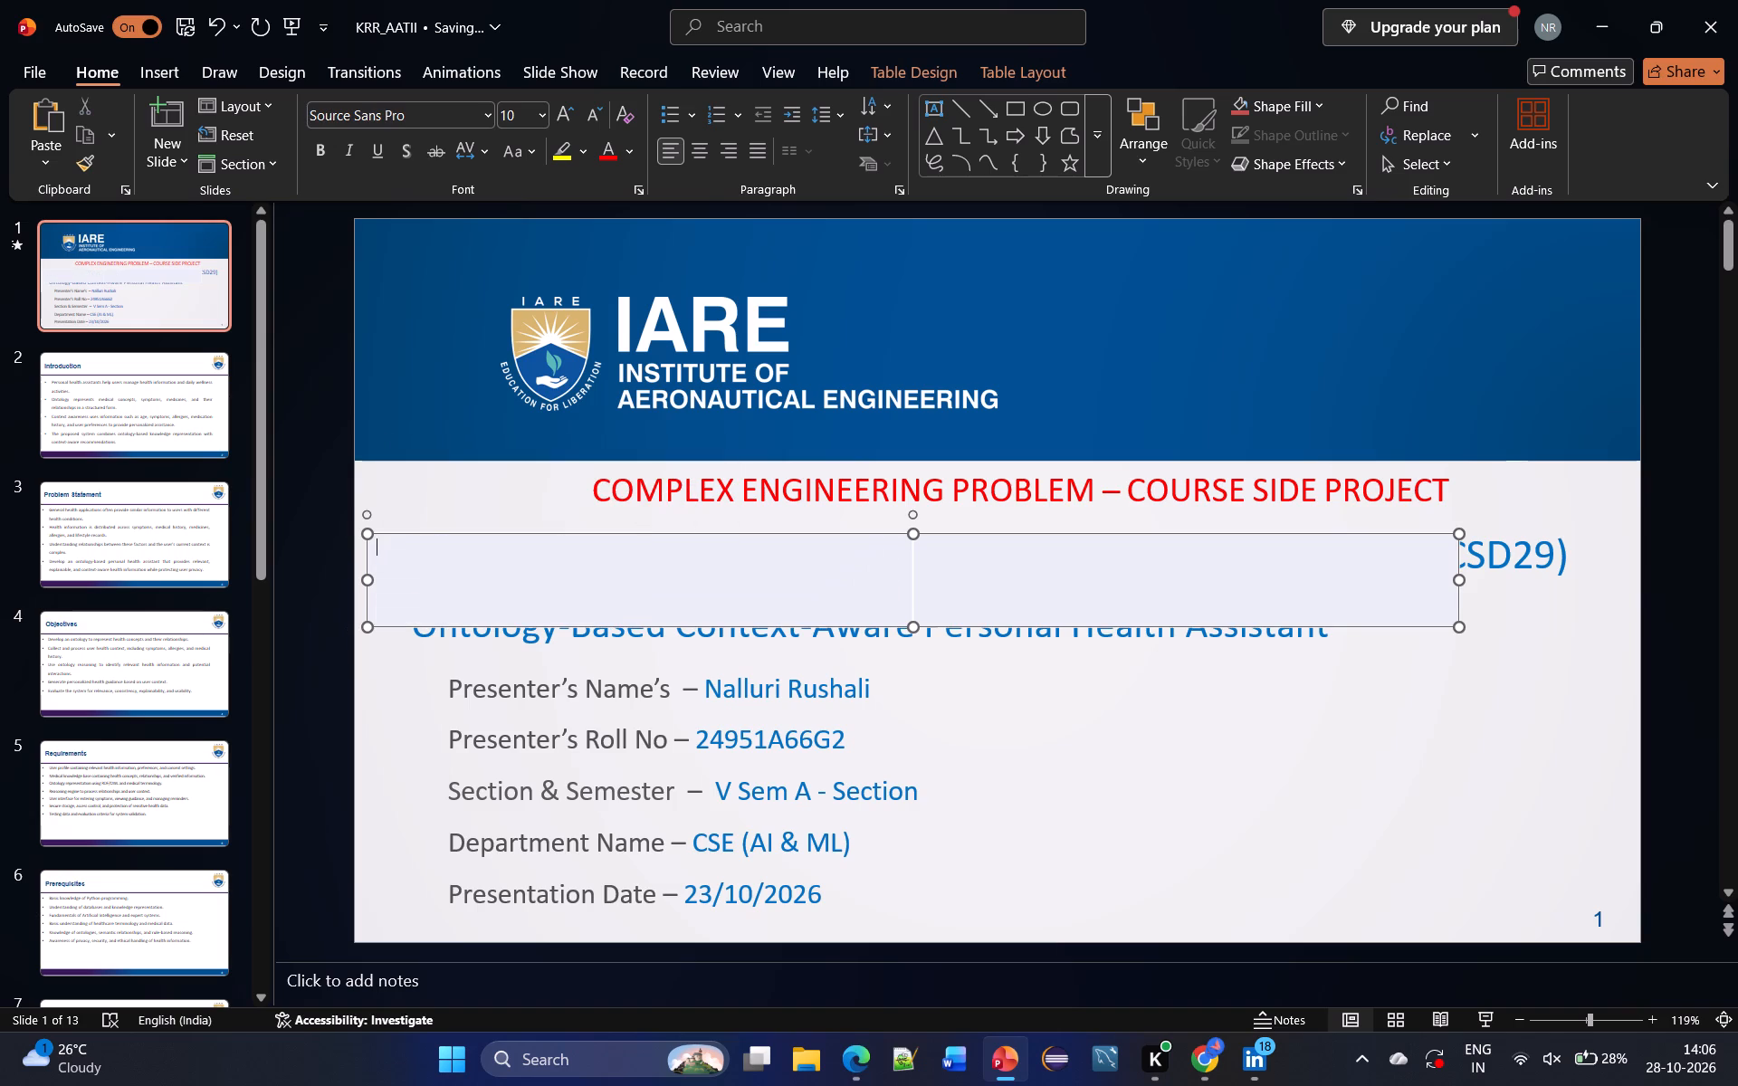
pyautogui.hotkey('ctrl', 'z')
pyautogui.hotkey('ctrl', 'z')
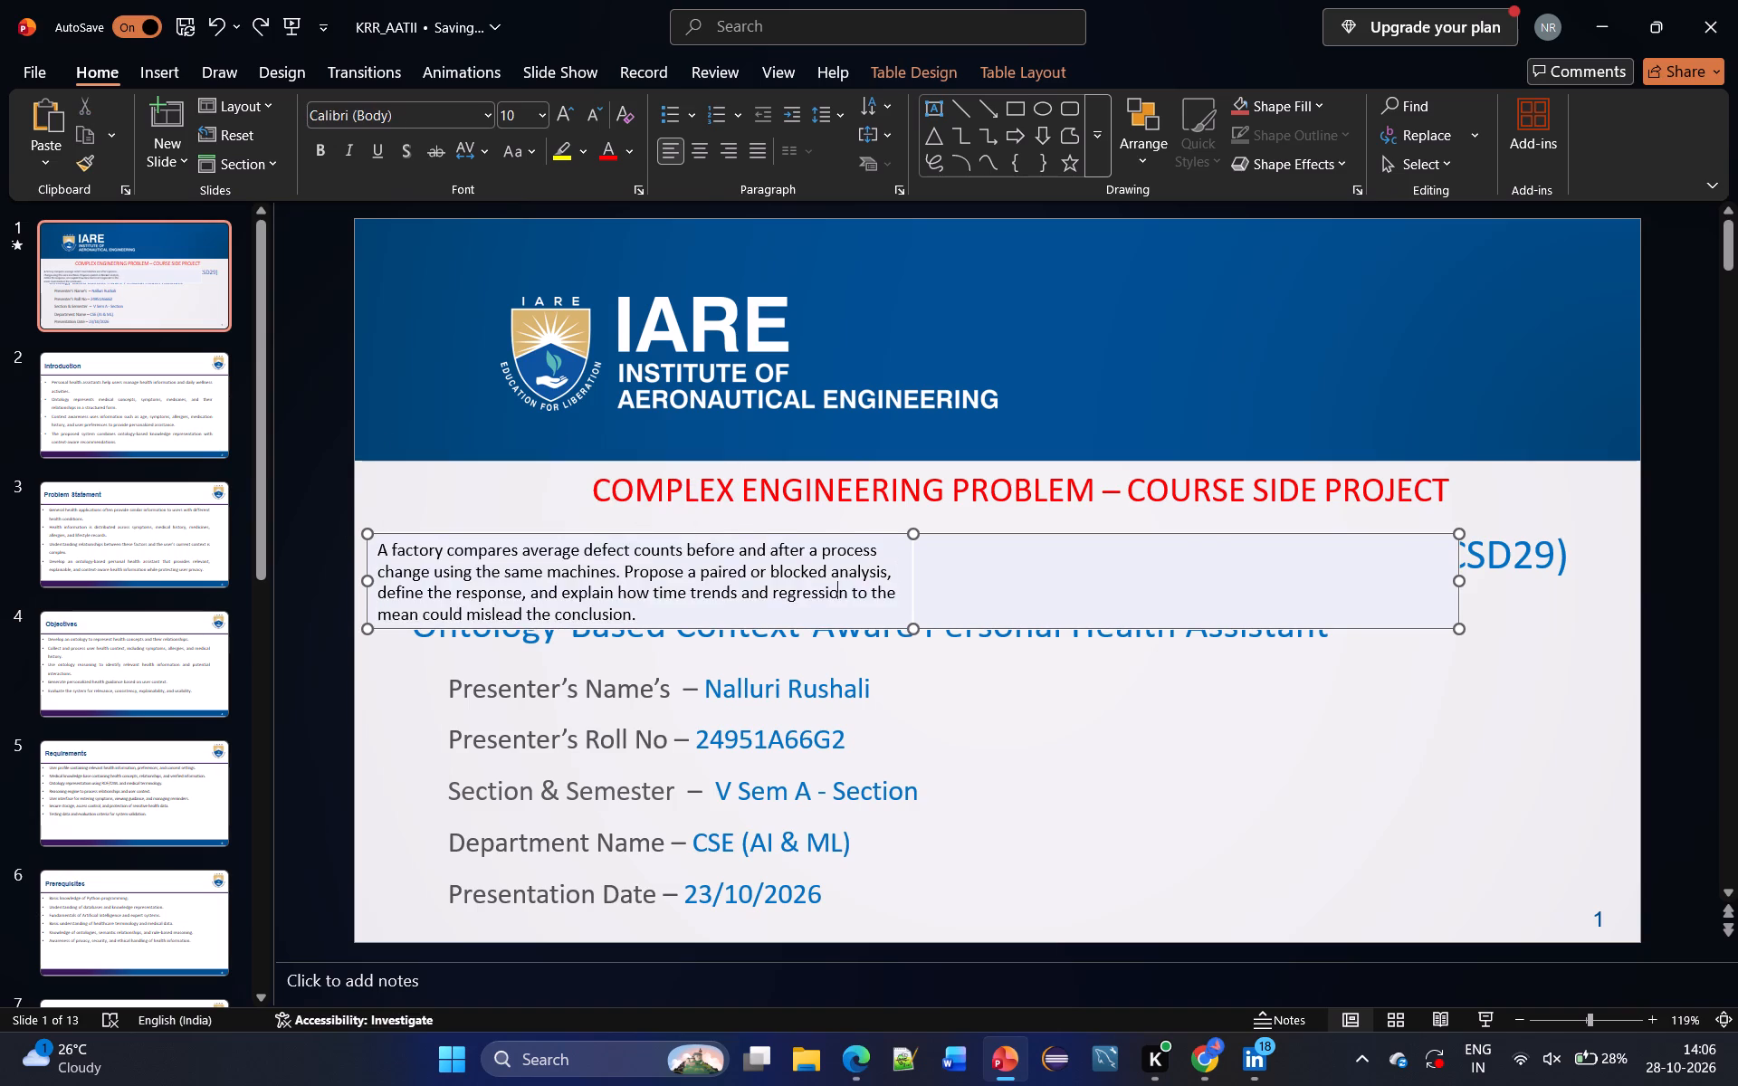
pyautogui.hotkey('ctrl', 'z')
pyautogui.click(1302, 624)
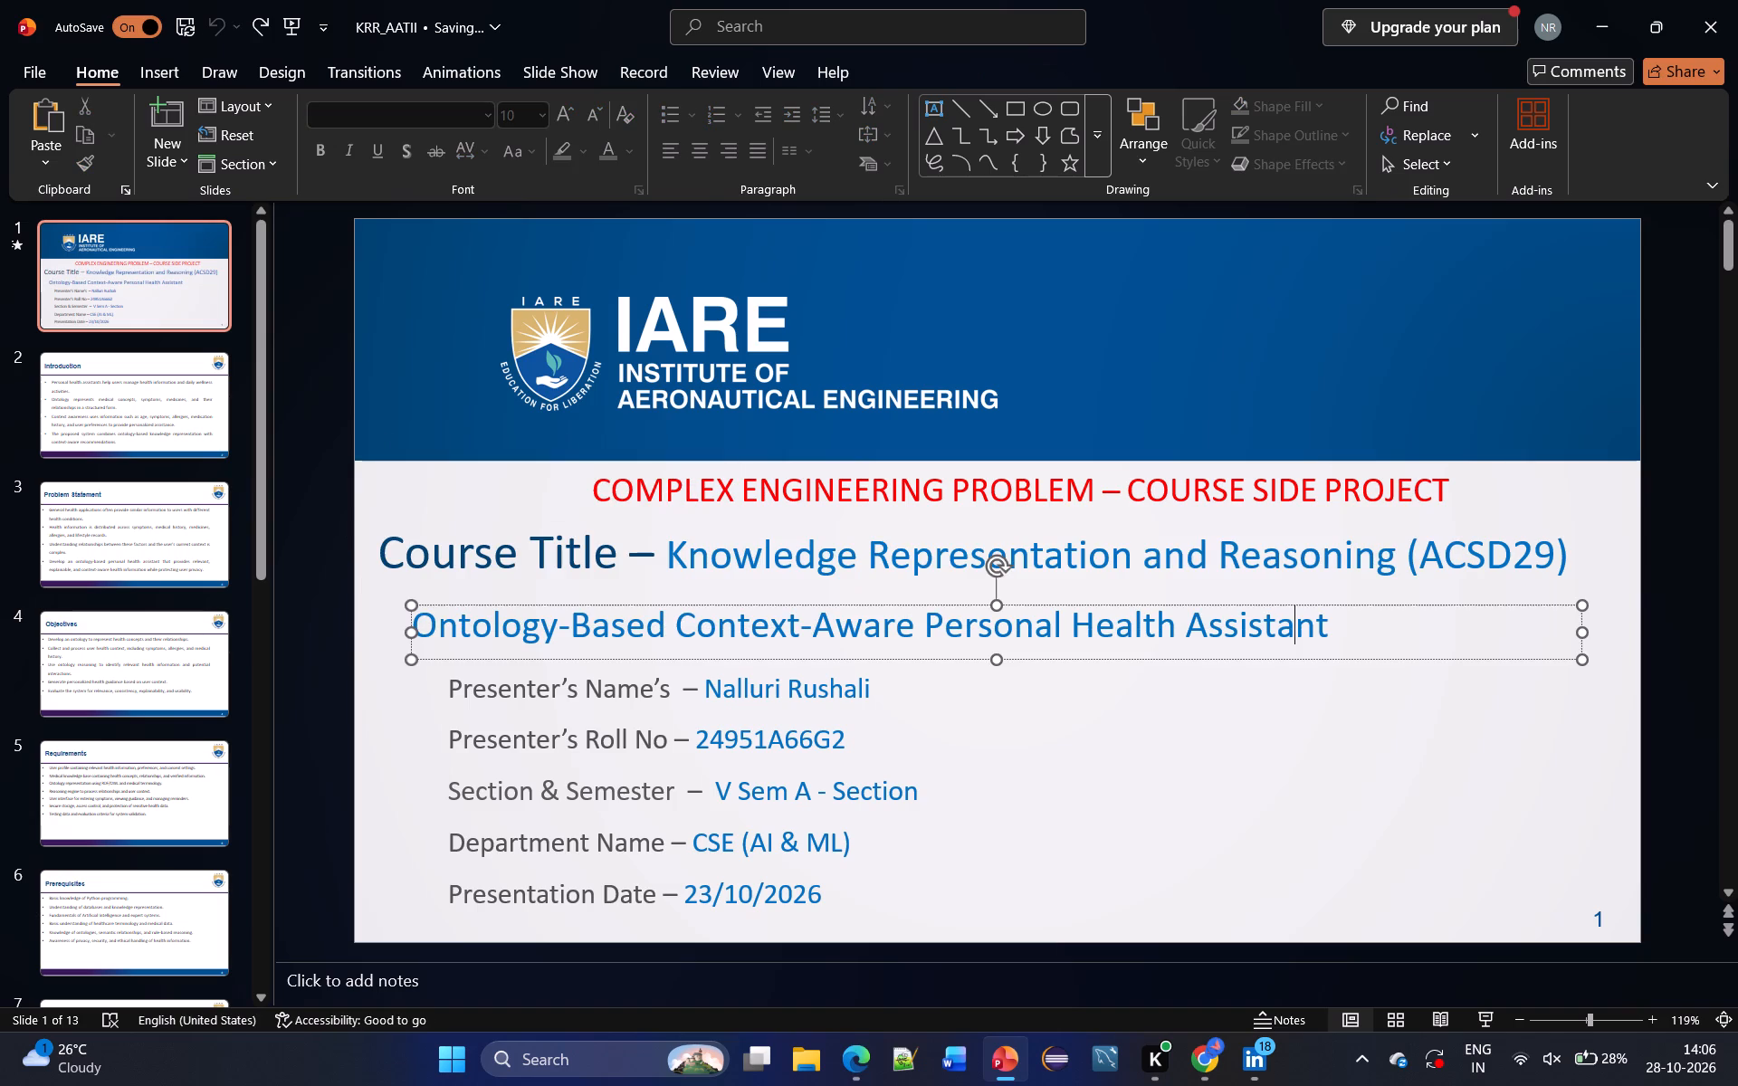
# Replace the course name in slide 1's Course Title line with "Statistical Foundations of Data Science", consulting the AAT-II page in Chrome.
pyautogui.hotkey('alt', 'Tab')
pyautogui.scroll(1, 1215, 529)
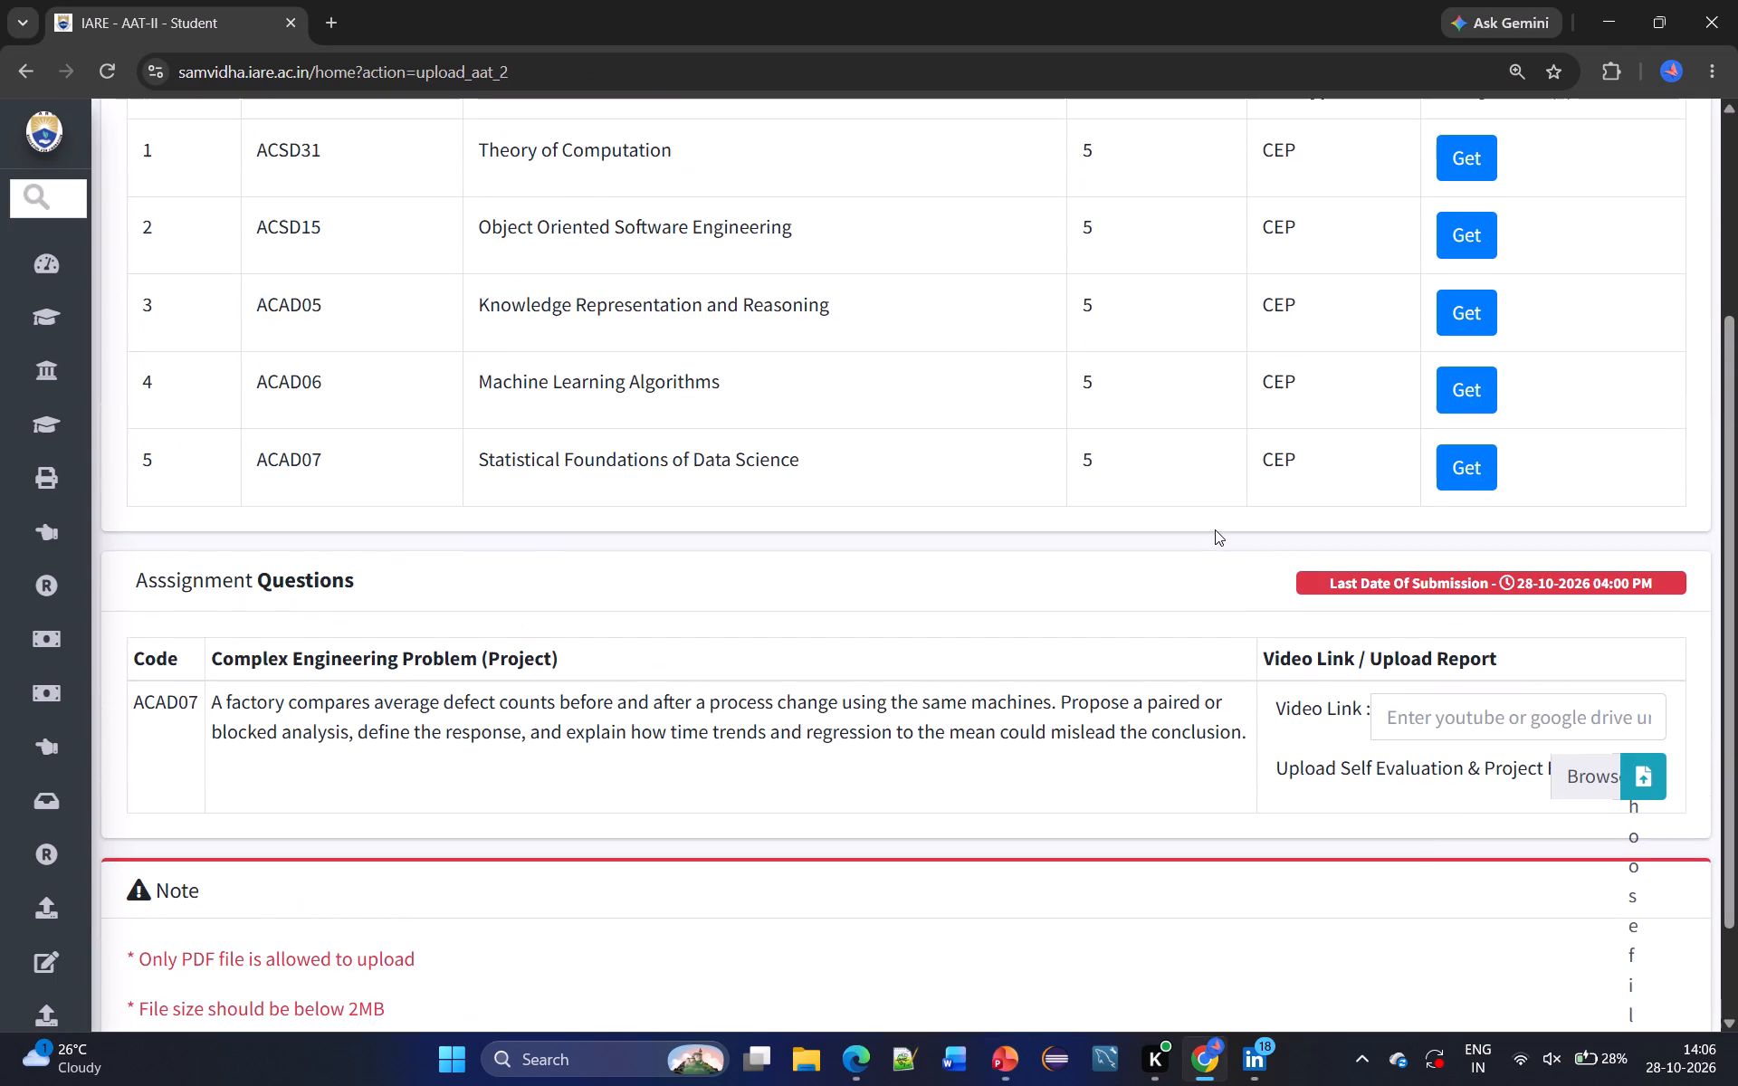
pyautogui.hotkey('alt', 'Tab')
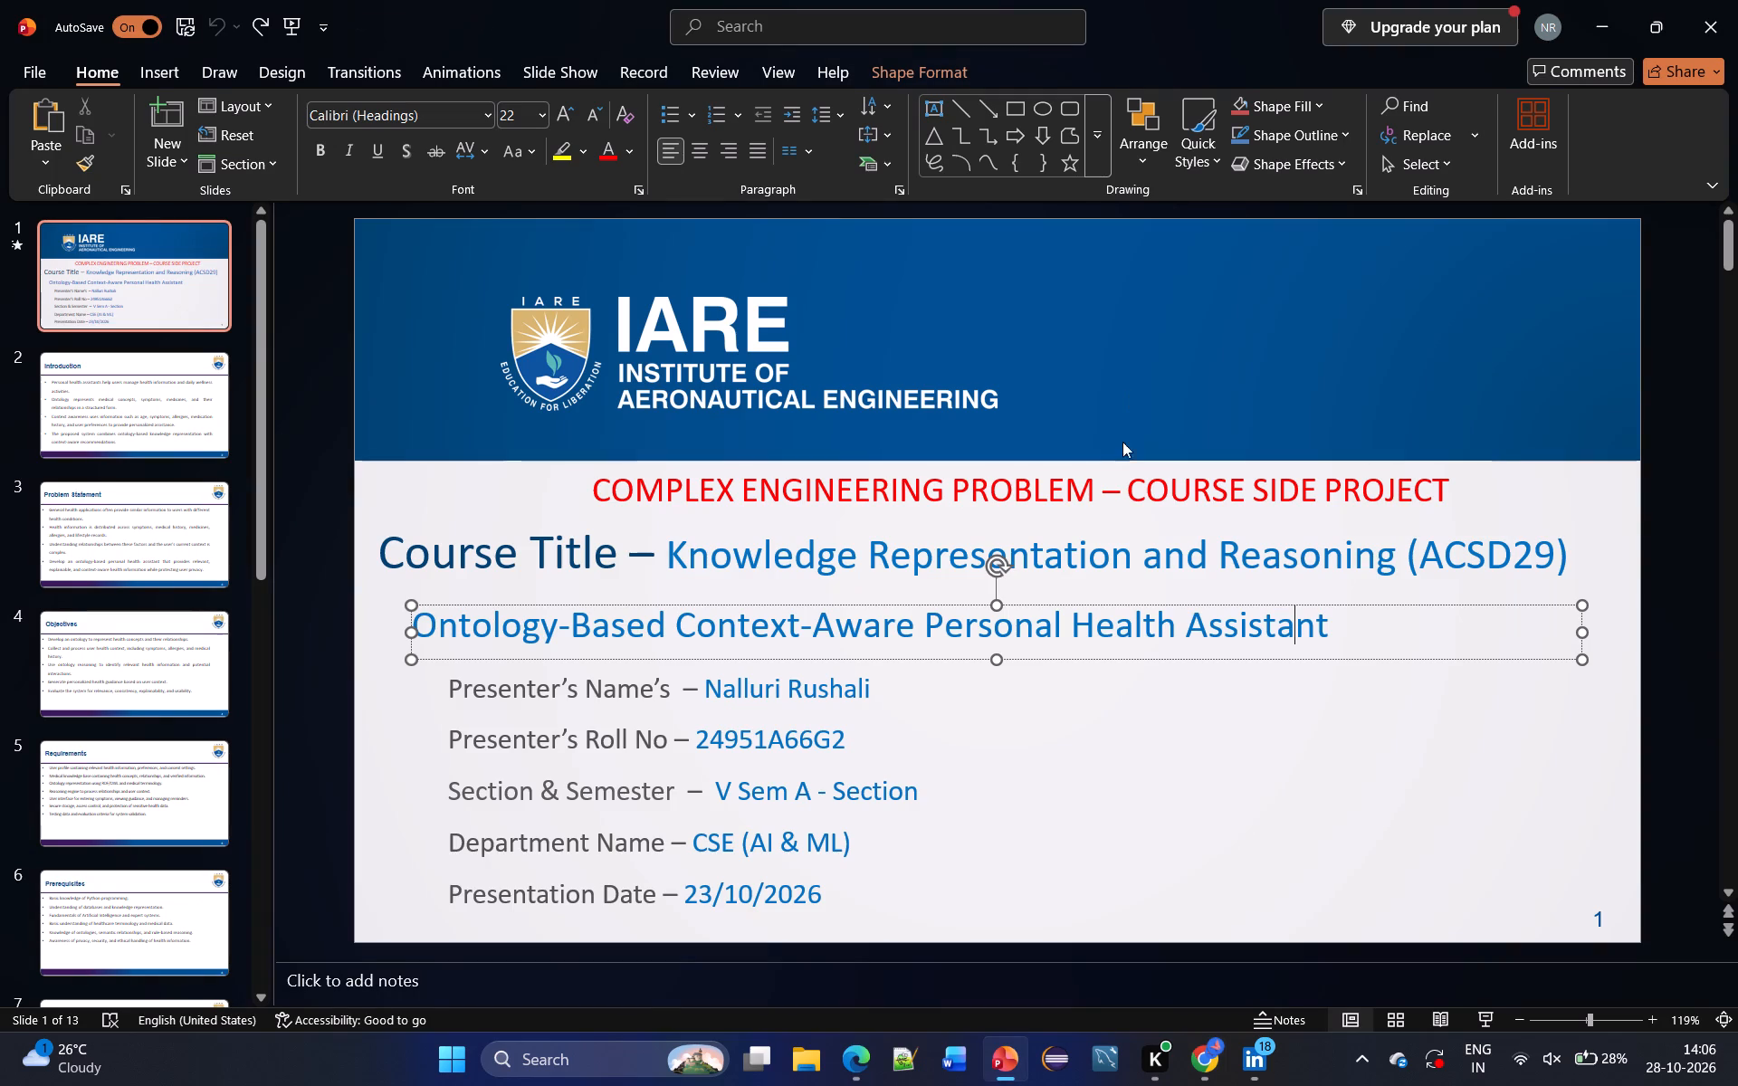
pyautogui.click(1272, 557)
pyautogui.click(1400, 553)
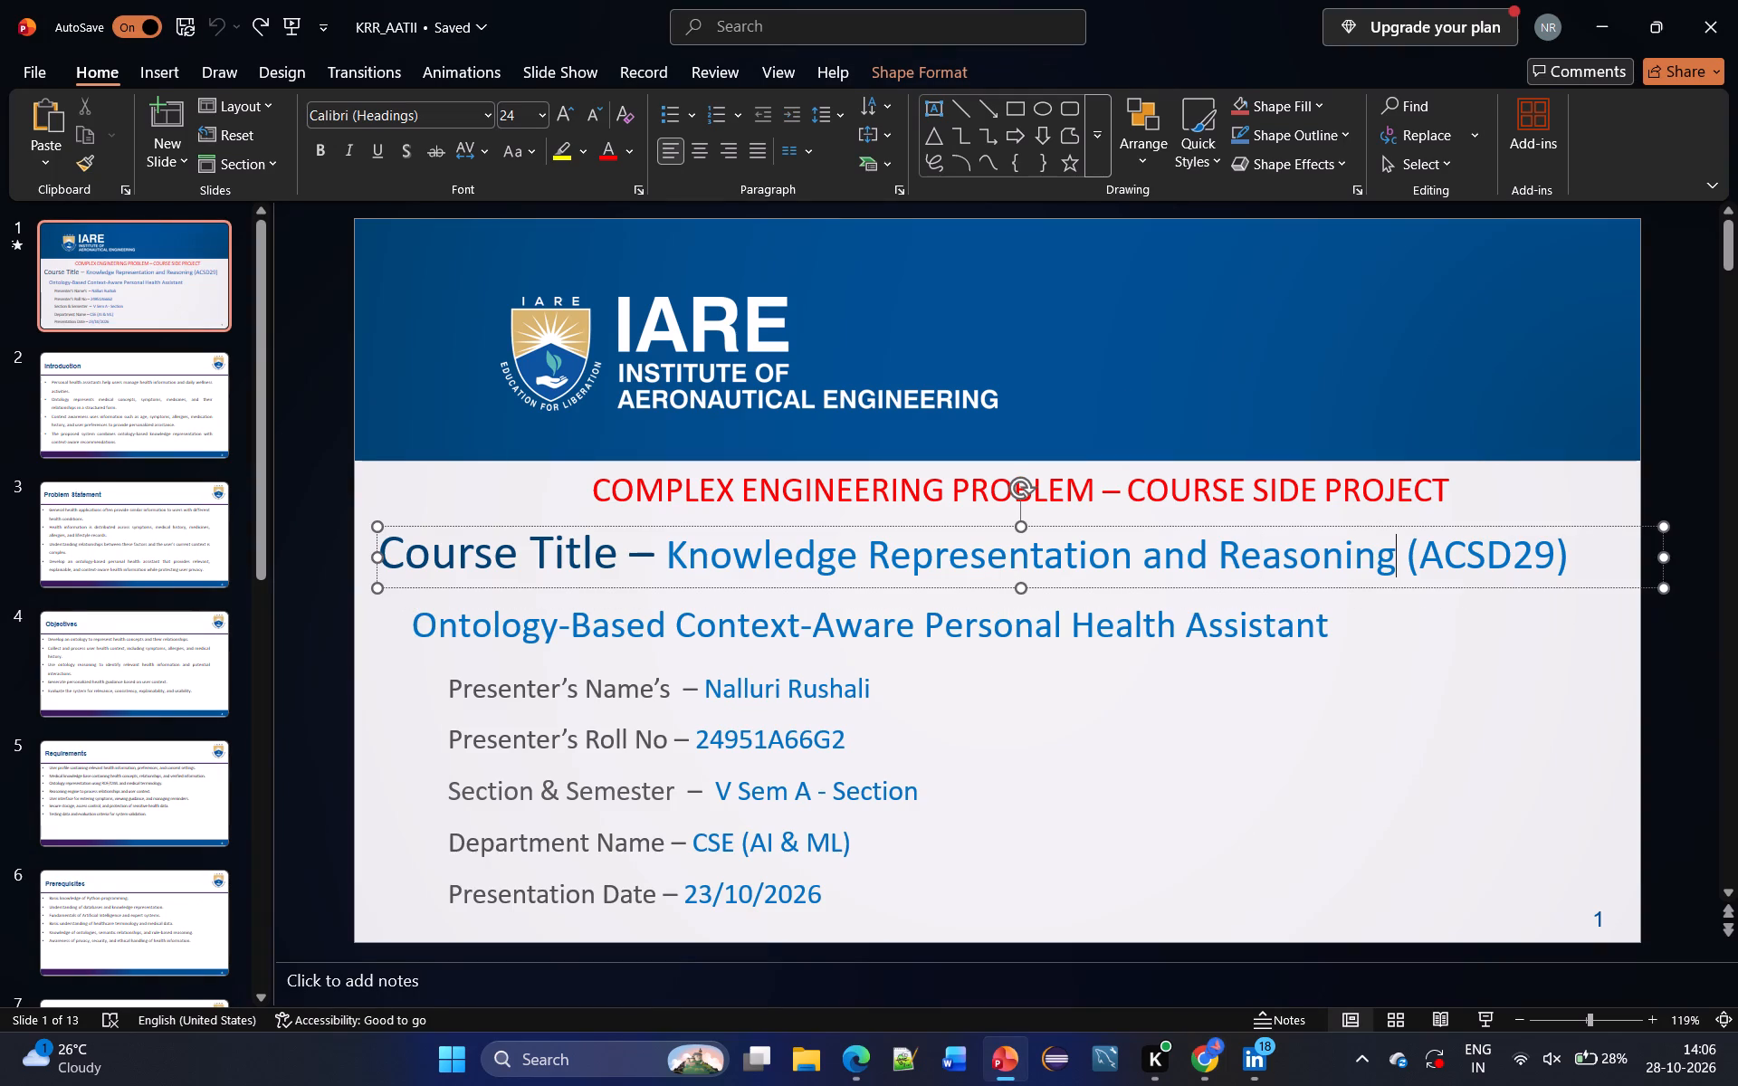
pyautogui.press('BackSpace')
pyautogui.press('BackSpace')
pyautogui.press('BackSpace')
pyautogui.press('BackSpace')
pyautogui.press('BackSpace')
pyautogui.press('BackSpace')
pyautogui.press('BackSpace')
pyautogui.press('BackSpace')
pyautogui.press('BackSpace')
pyautogui.press('BackSpace')
pyautogui.press('BackSpace')
pyautogui.press('BackSpace')
pyautogui.press('BackSpace')
pyautogui.press('BackSpace')
pyautogui.press('BackSpace')
pyautogui.press('BackSpace')
pyautogui.press('BackSpace')
pyautogui.press('BackSpace')
pyautogui.press('BackSpace')
pyautogui.press('BackSpace')
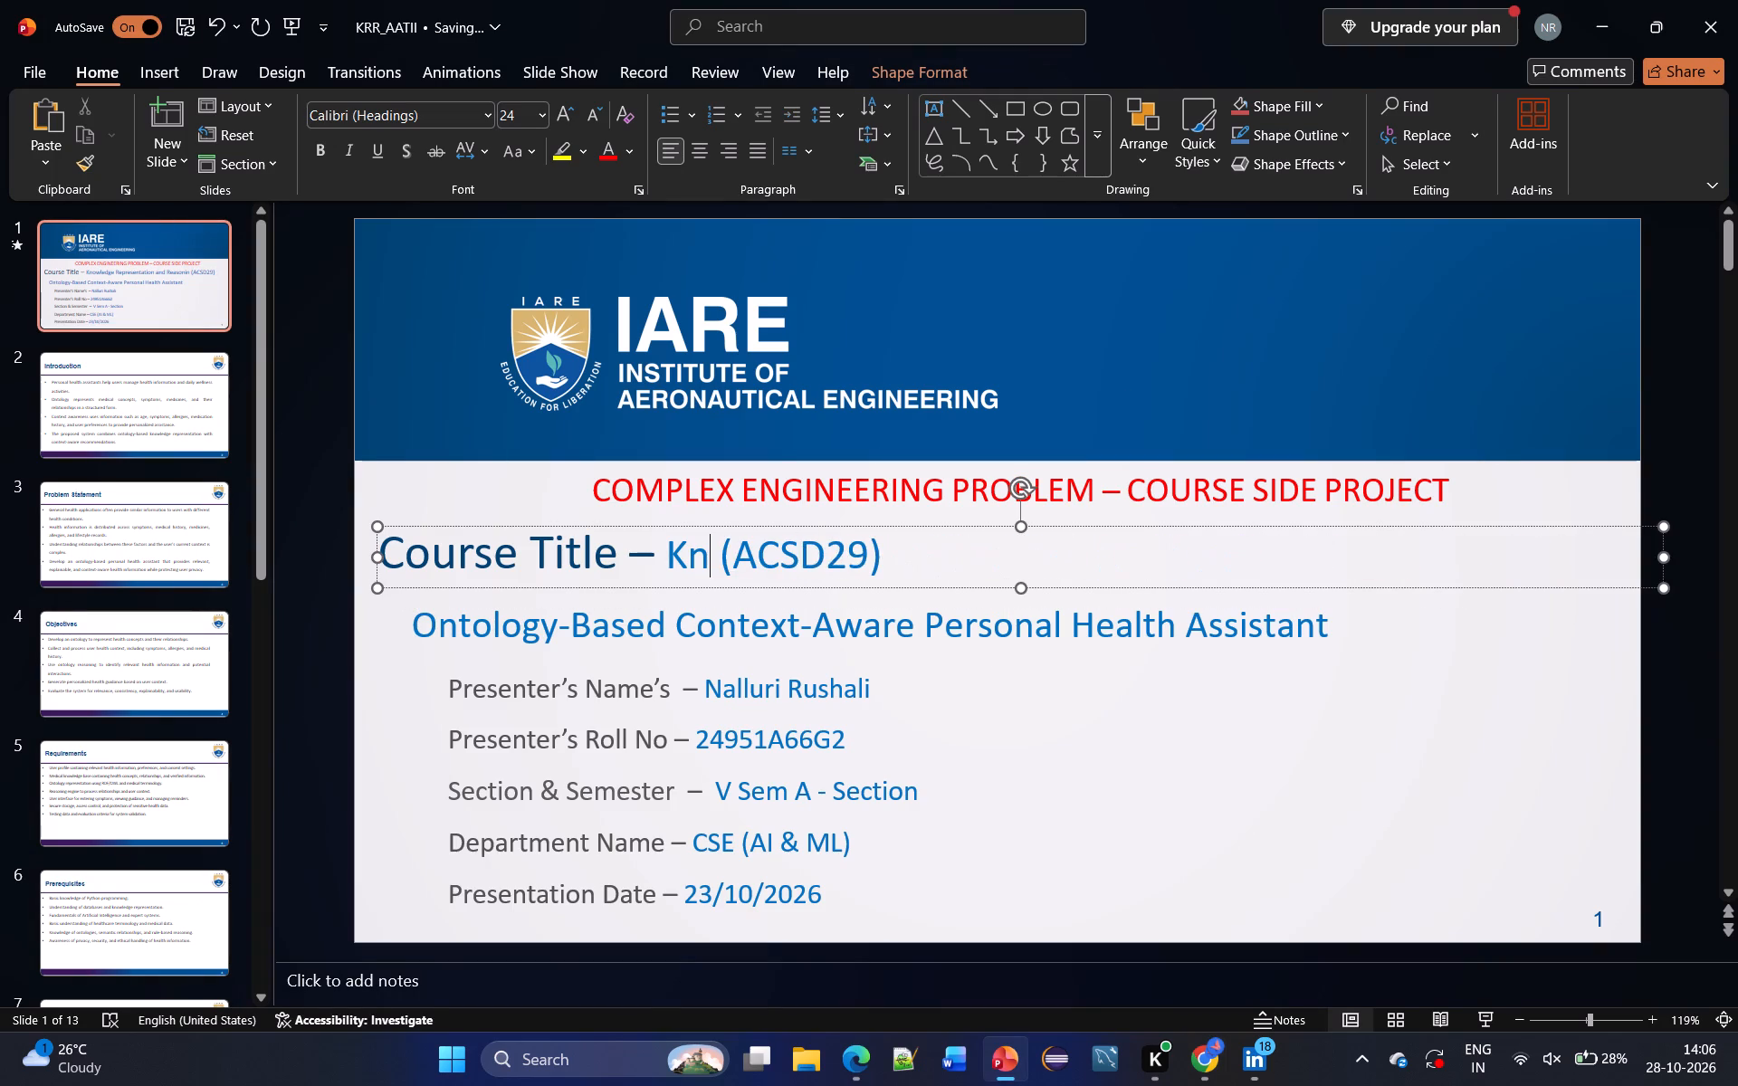
pyautogui.press('BackSpace')
pyautogui.press('BackSpace')
pyautogui.write('Statistical')
pyautogui.press('space')
pyautogui.write('Foundati')
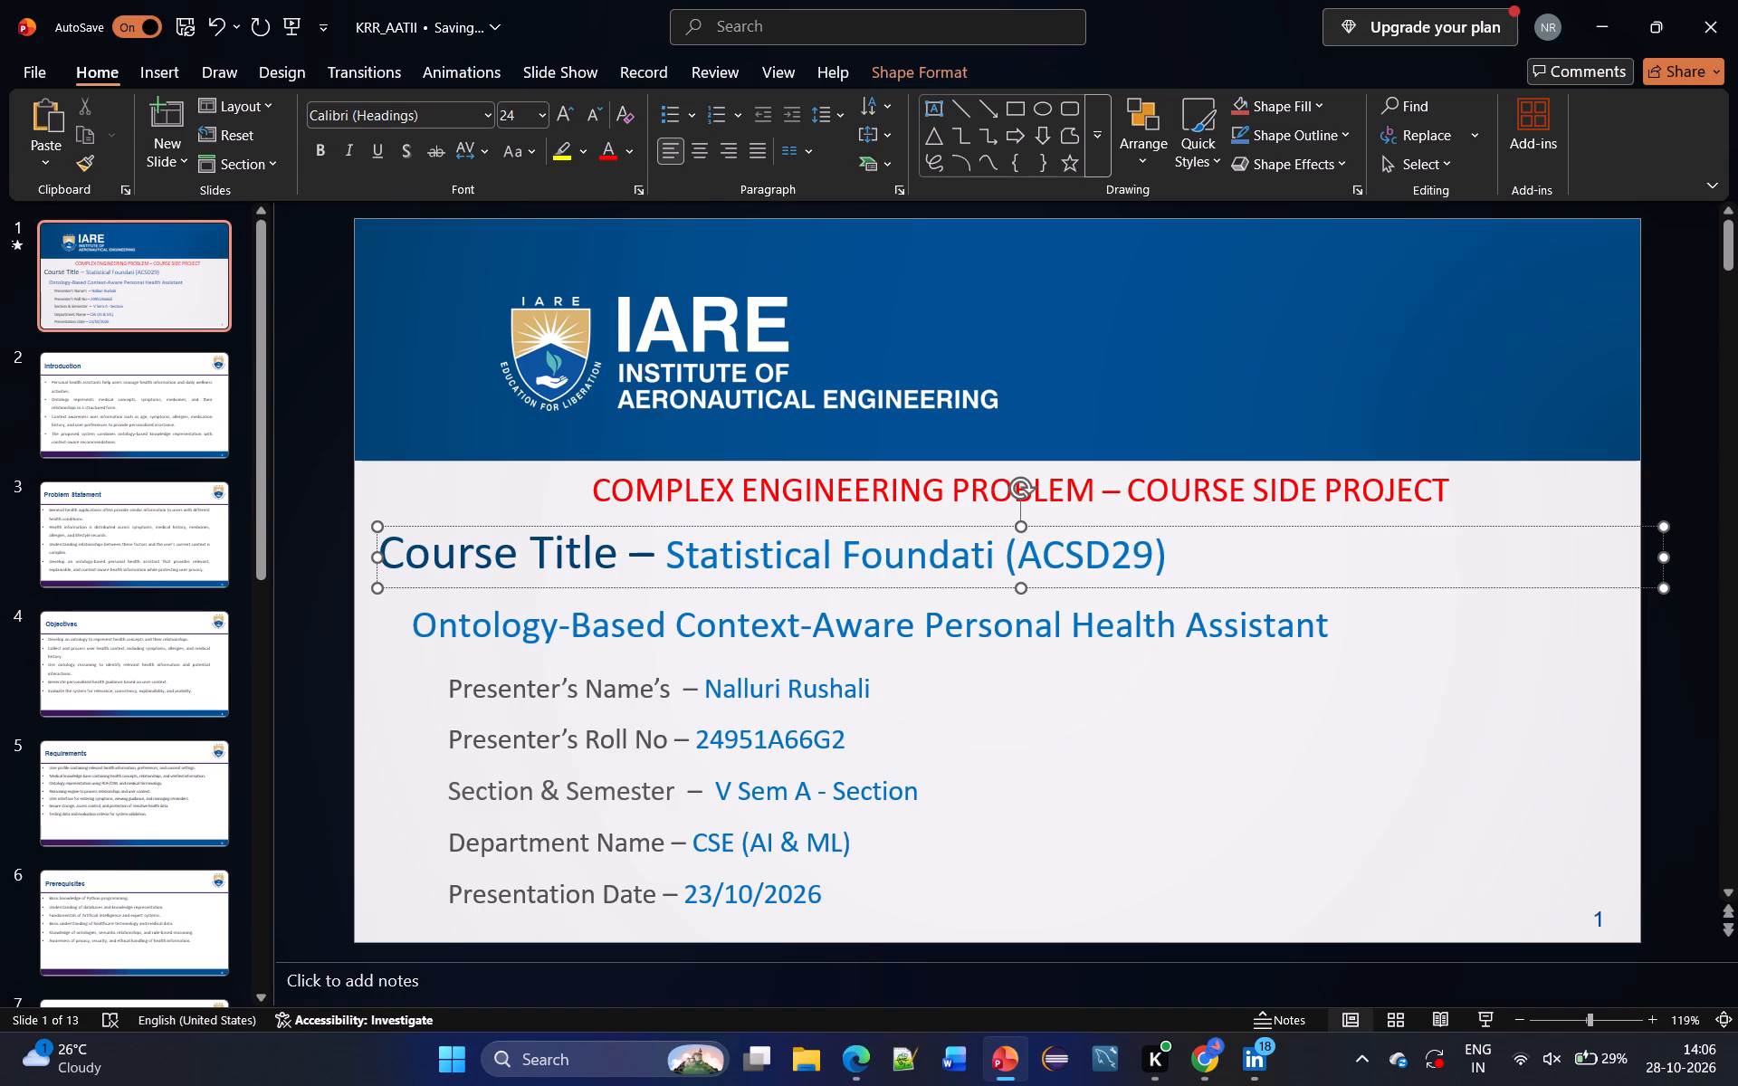
pyautogui.write('ons')
pyautogui.press('space')
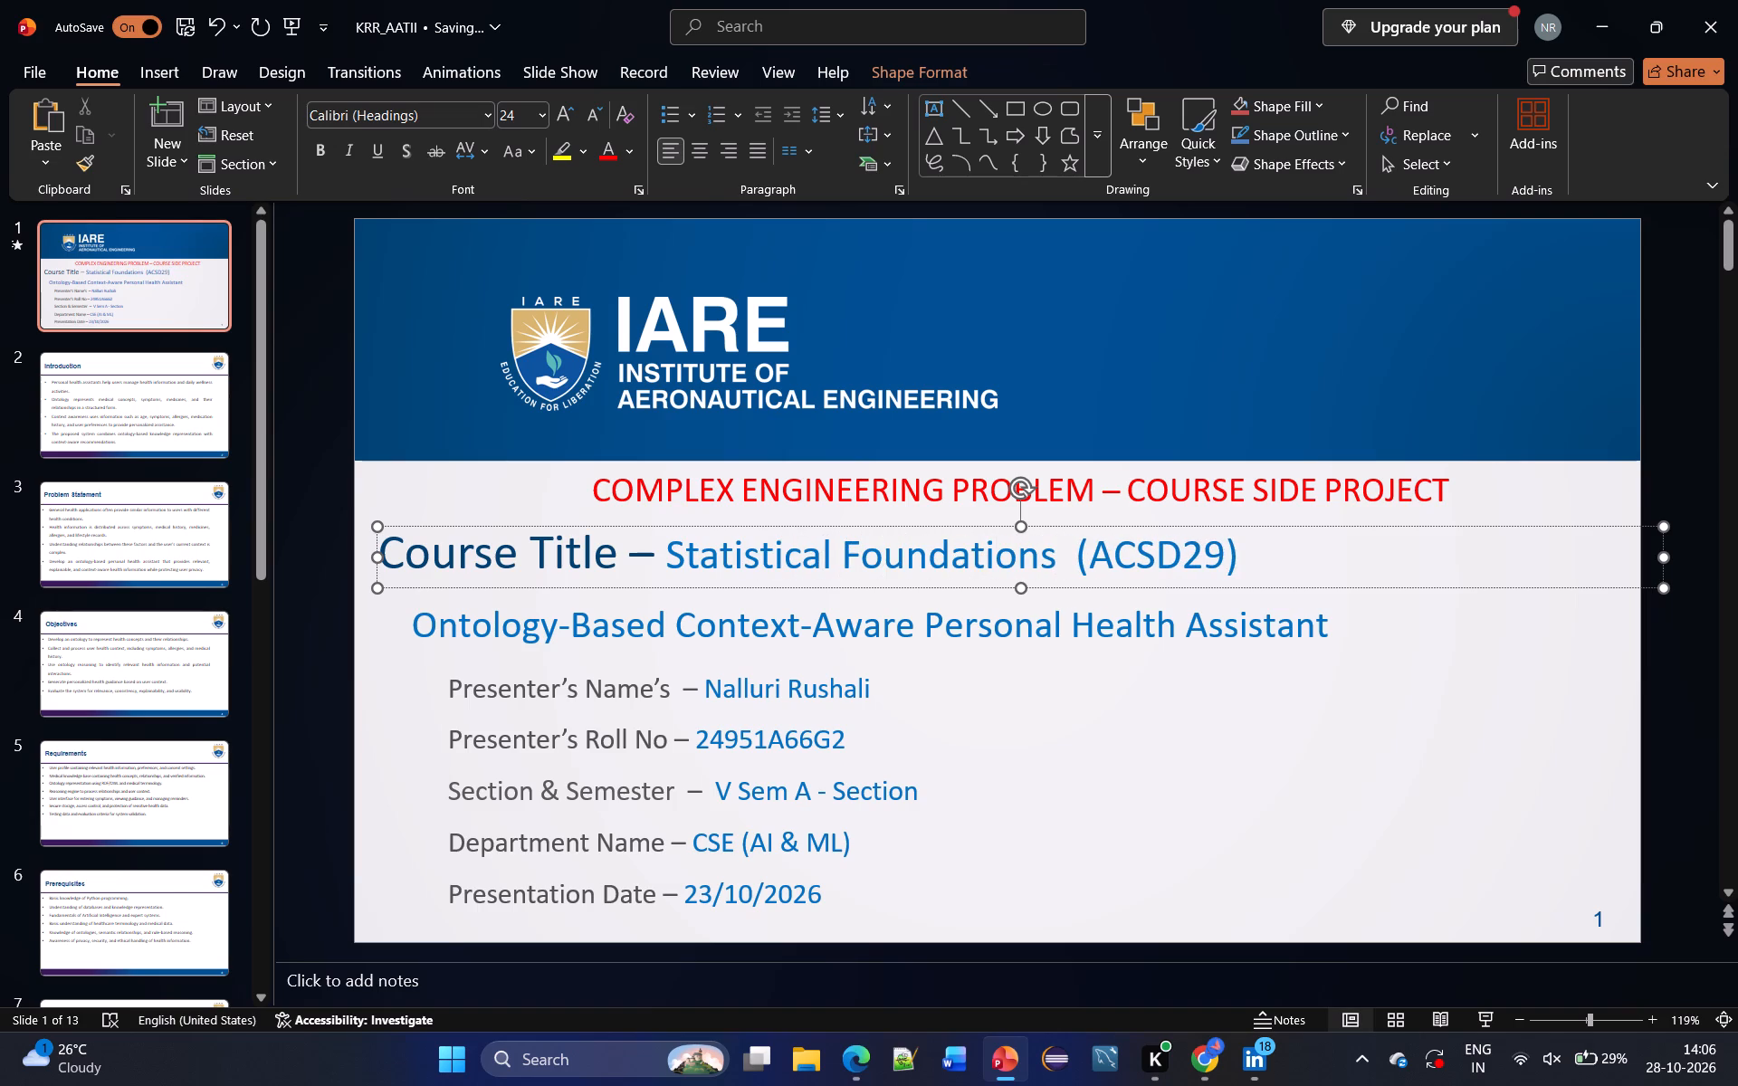
pyautogui.hotkey('alt', 'Tab')
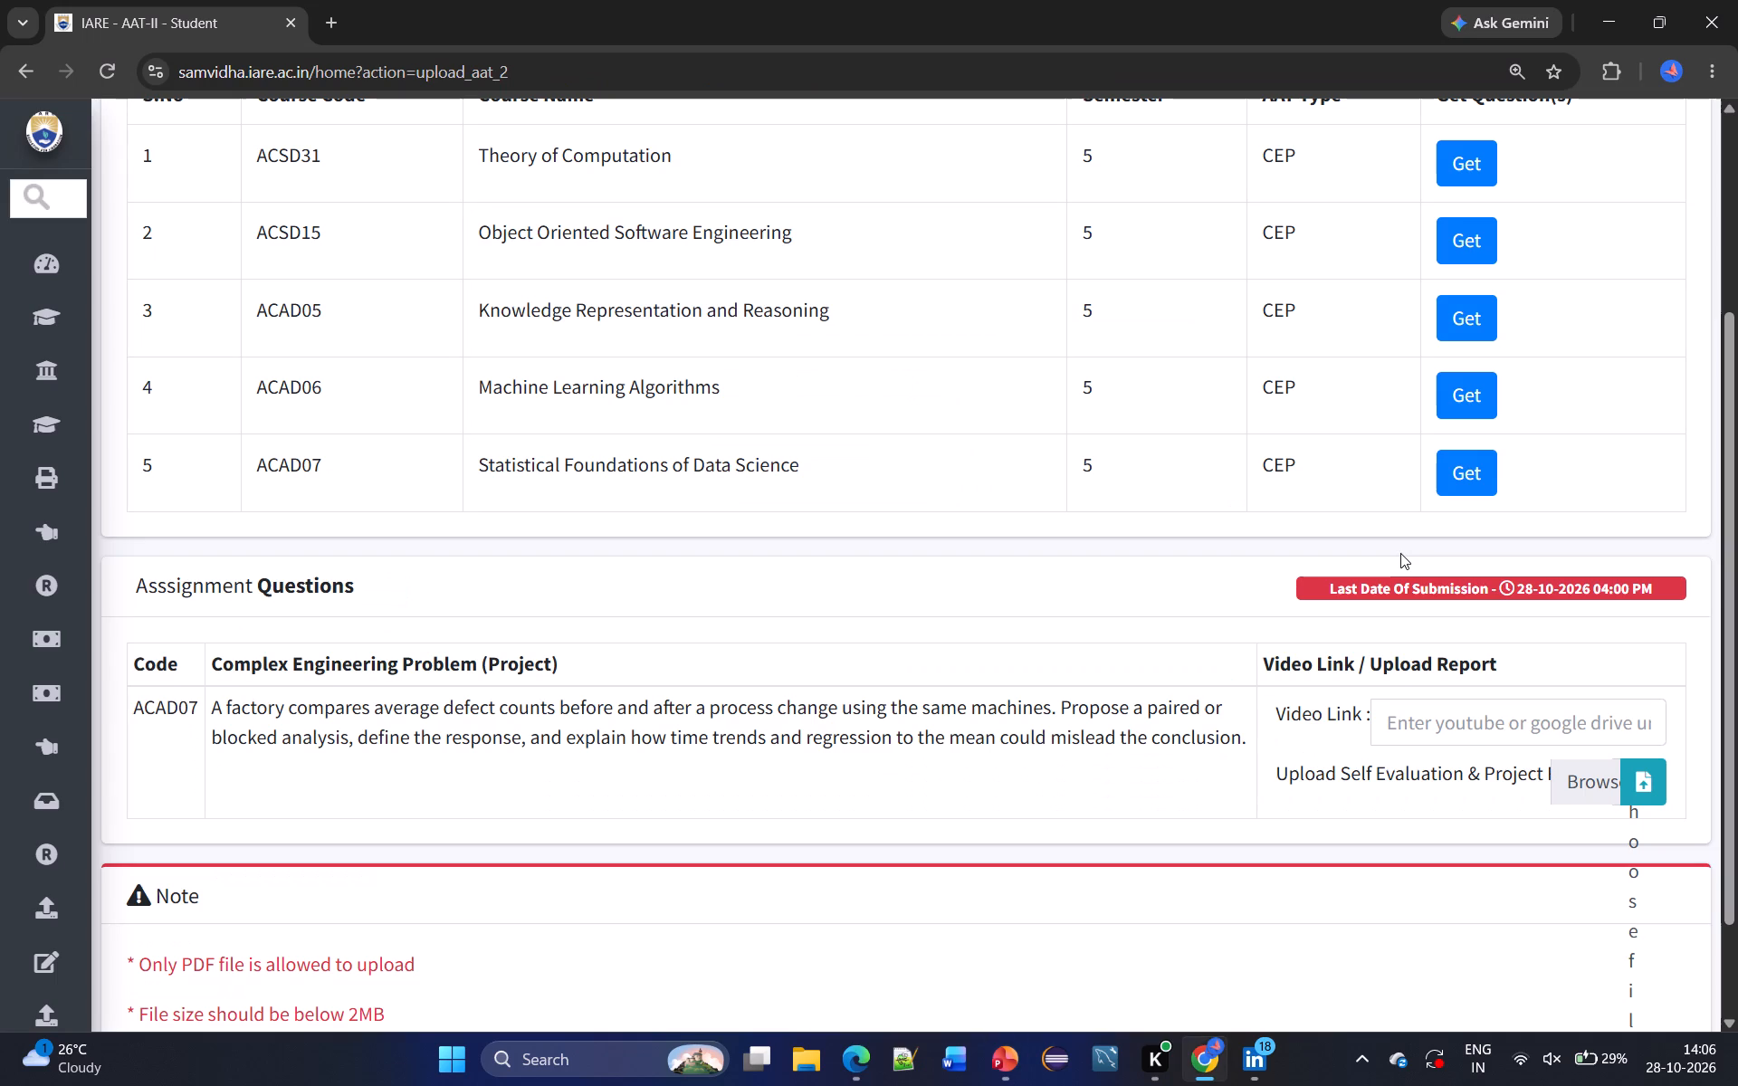
pyautogui.hotkey('alt', 'Tab')
pyautogui.write('of Data')
pyautogui.press('space')
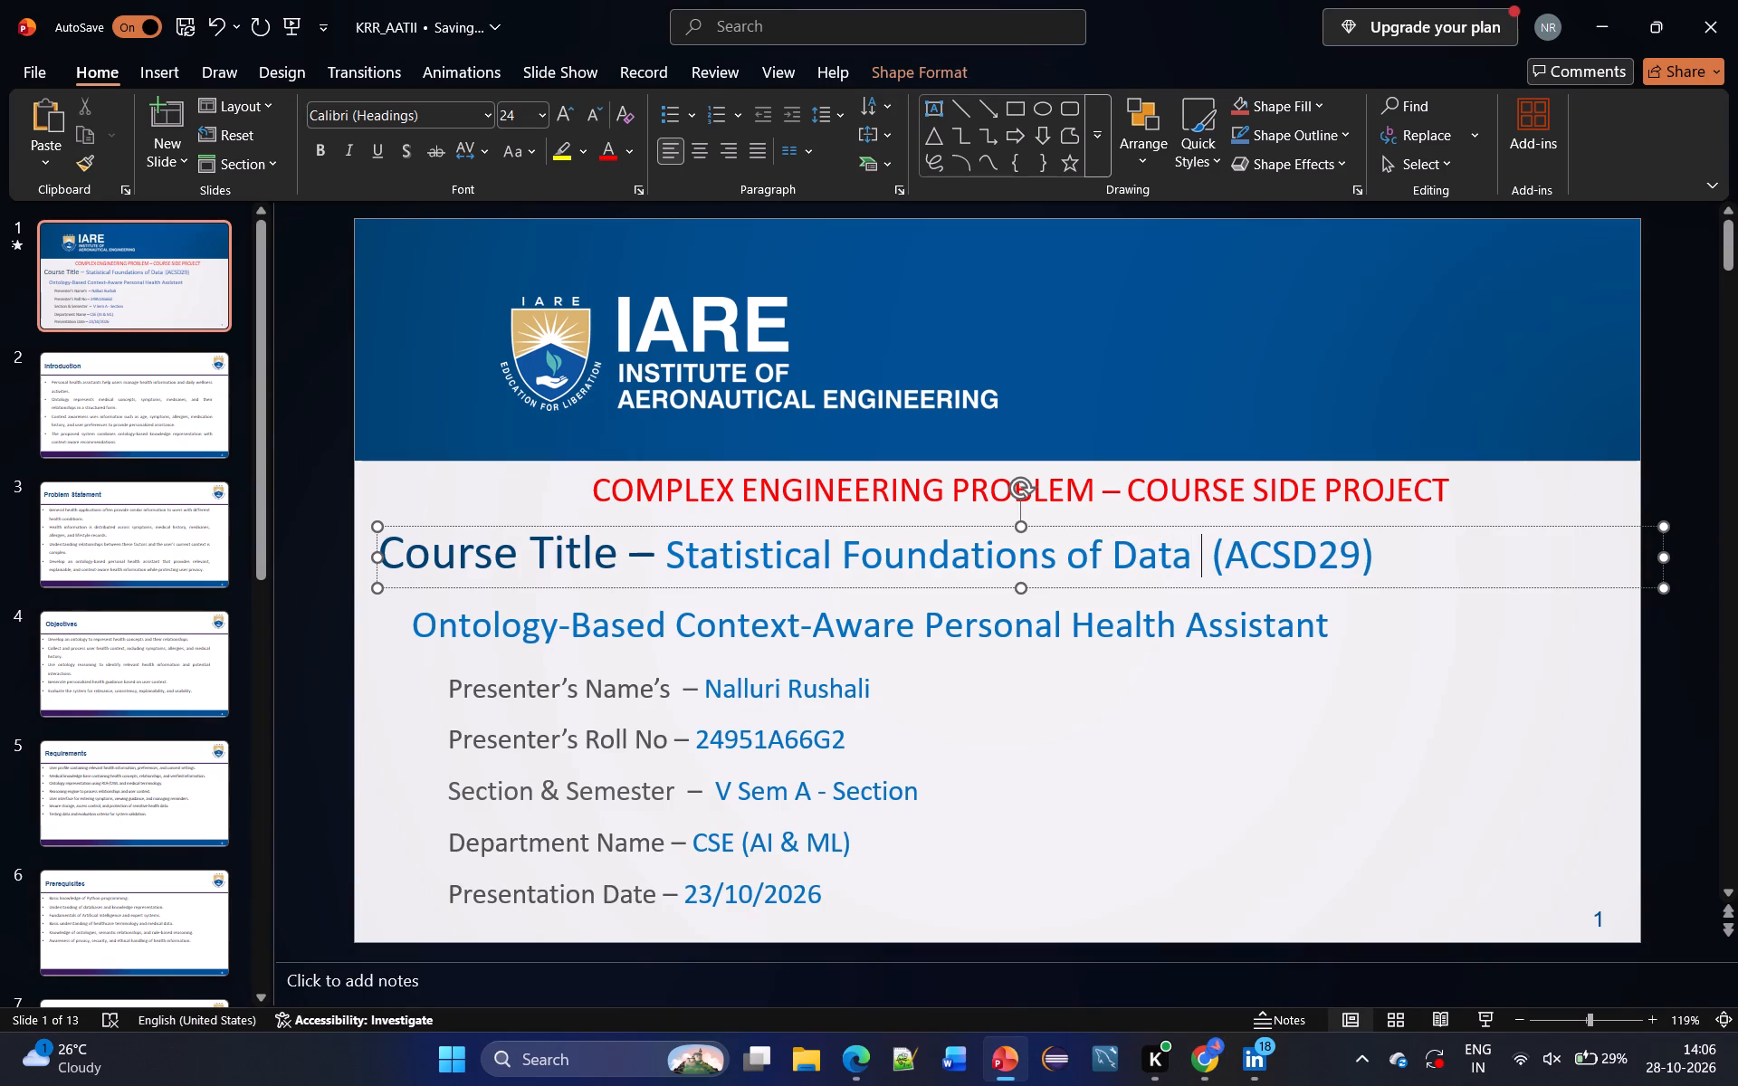
pyautogui.write('Science')
# Change the course code in parentheses after the course name to ACAD07, consulting the AAT-II page in Chrome.
pyautogui.hotkey('alt', 'Tab')
pyautogui.hotkey('alt', 'Tab')
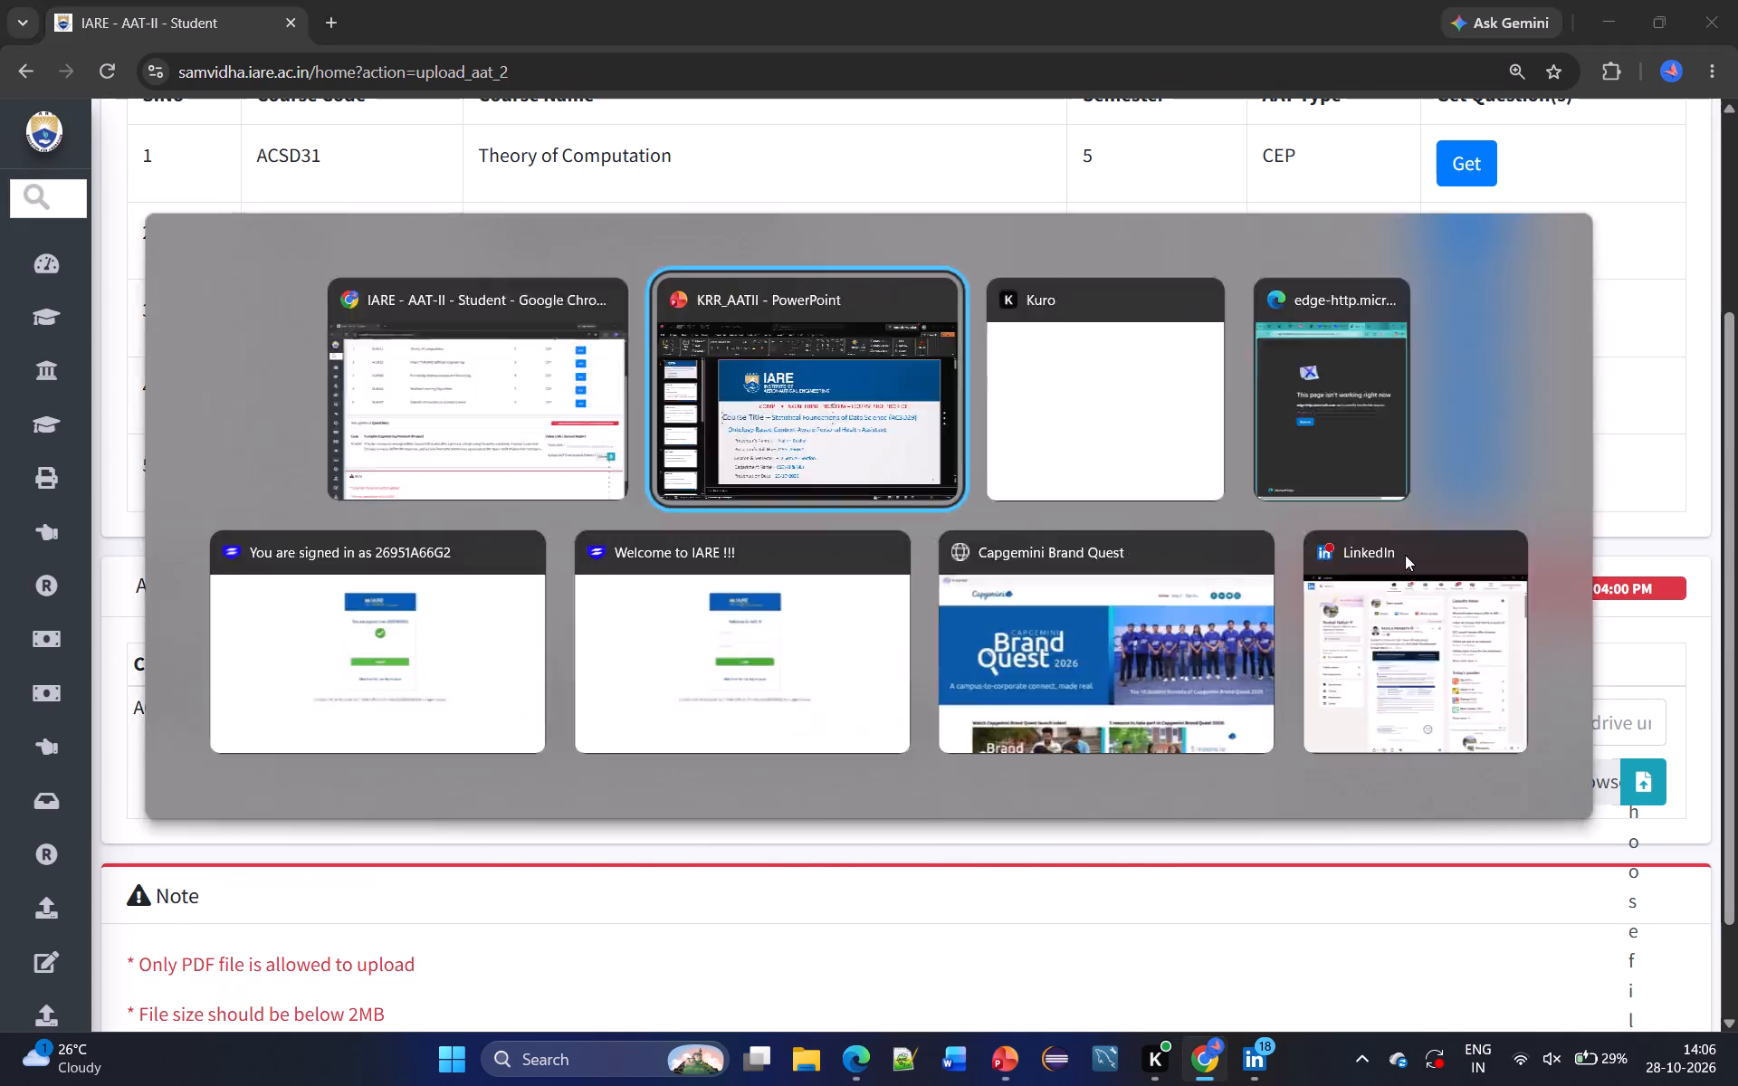
pyautogui.click(1498, 562)
pyautogui.press('BackSpace')
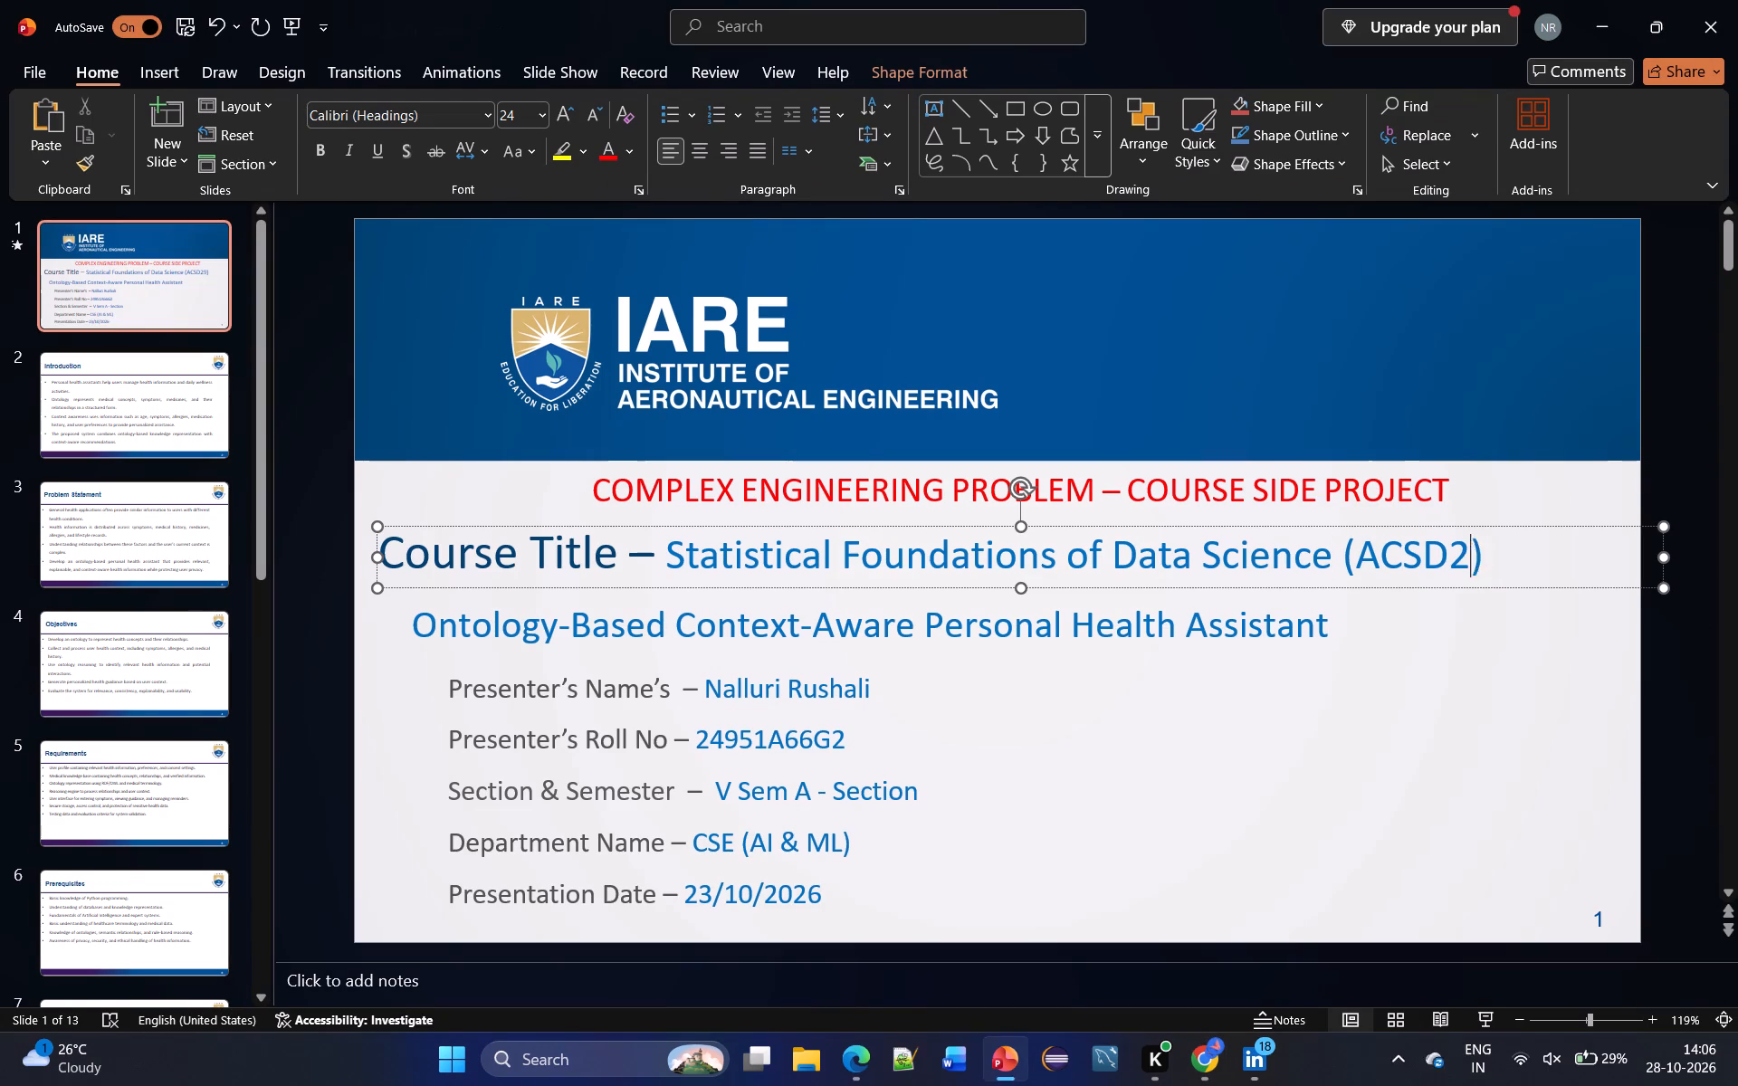
pyautogui.press('BackSpace')
pyautogui.press('BackSpace')
pyautogui.press('BackSpace')
pyautogui.hotkey('shift', 'a')
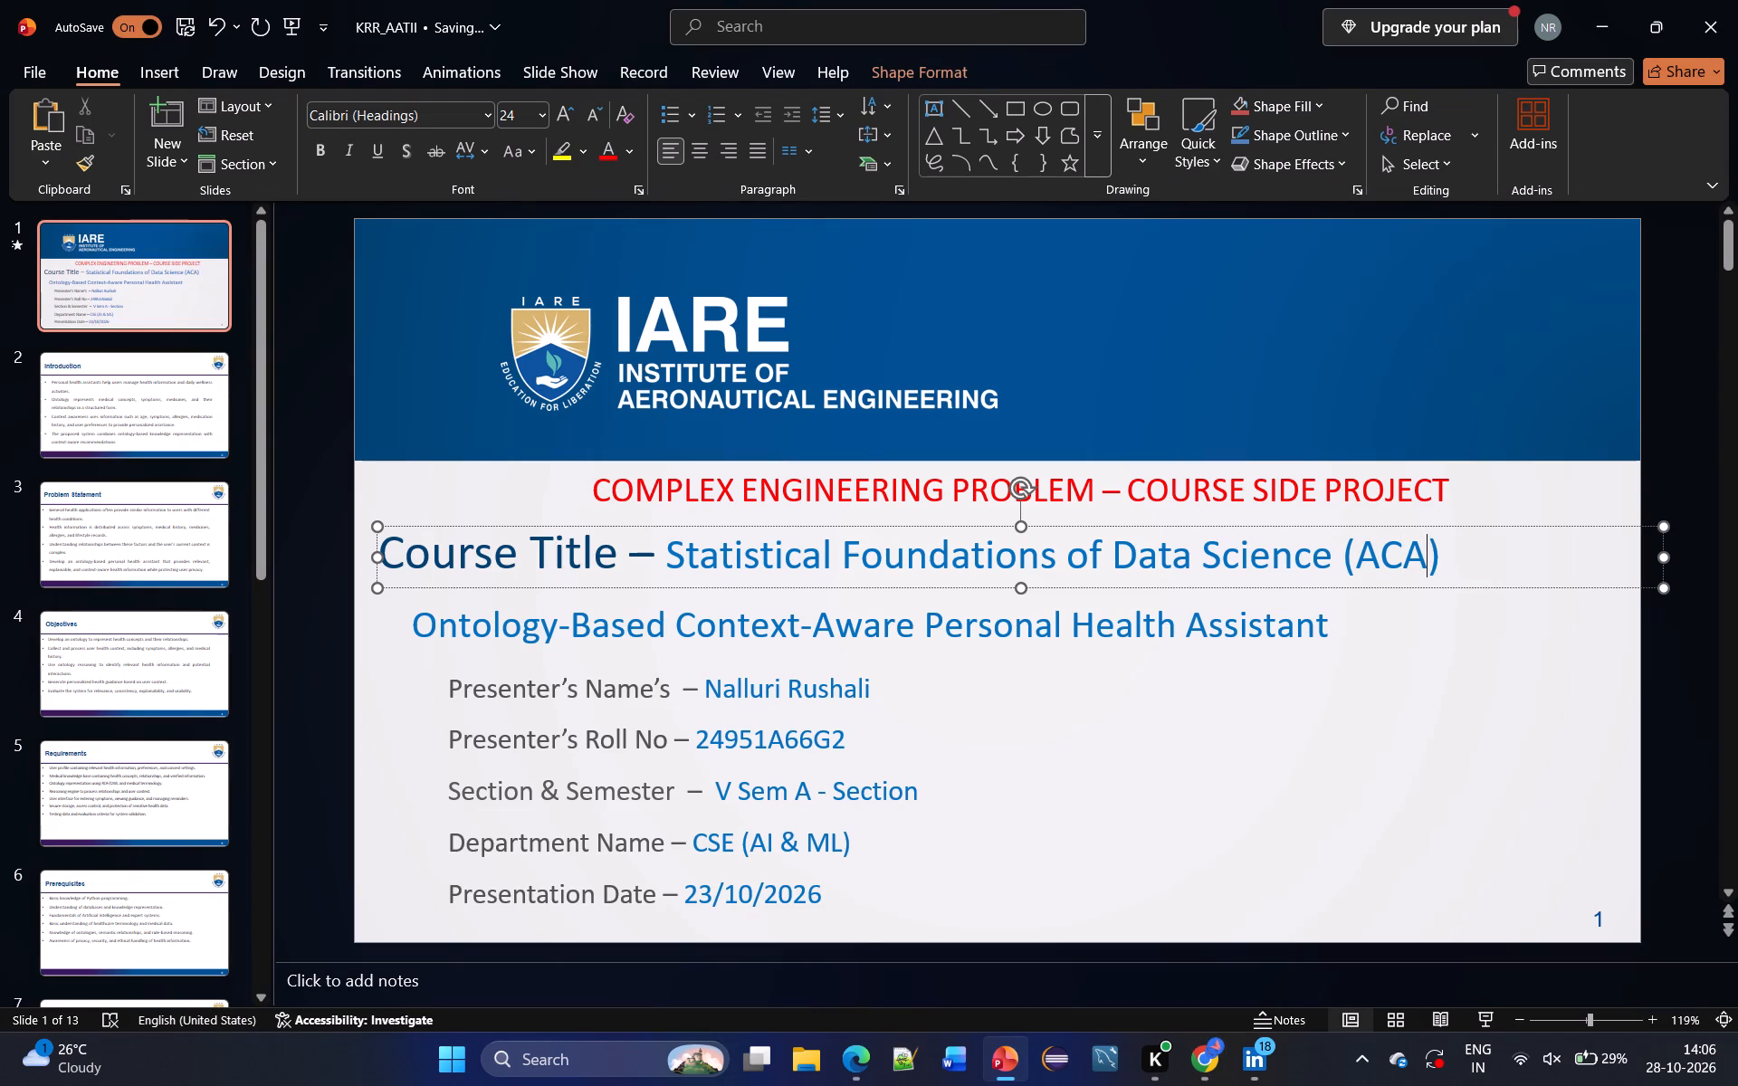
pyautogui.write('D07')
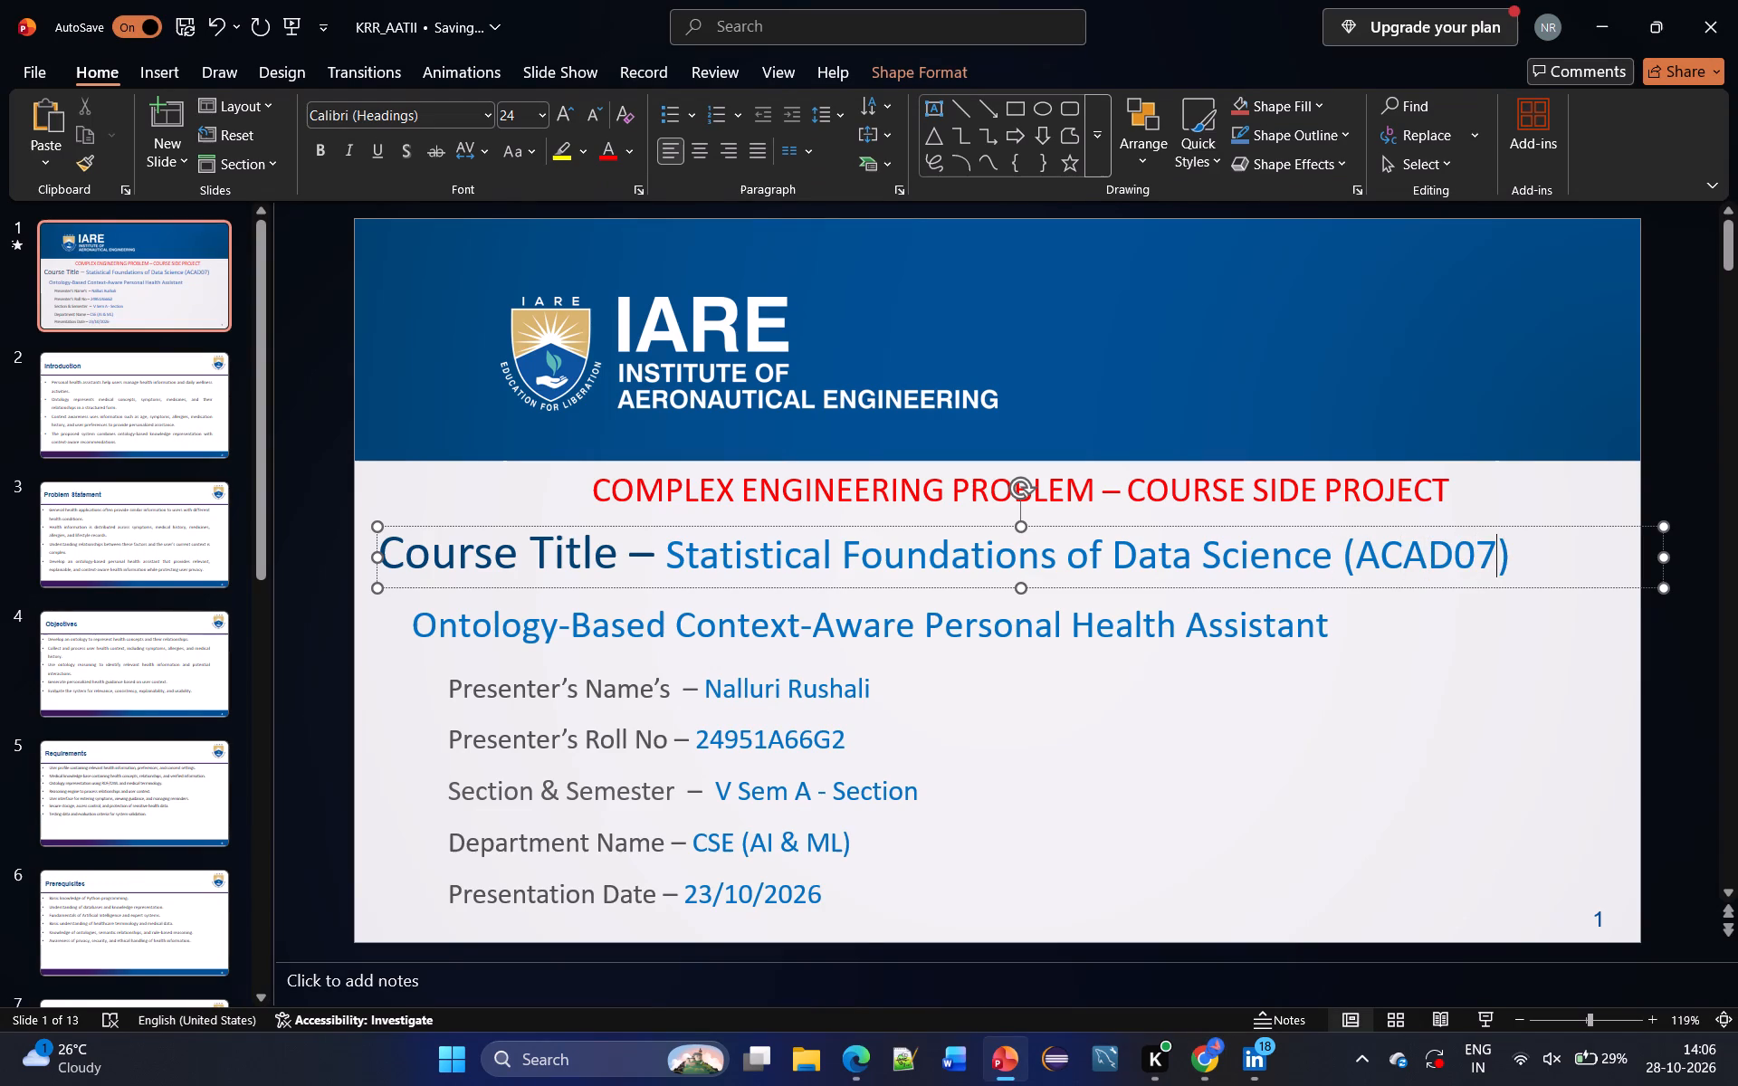
# Replace the project title on slide 1 with "A Factory compares average", consulting the assignment question in Chrome.
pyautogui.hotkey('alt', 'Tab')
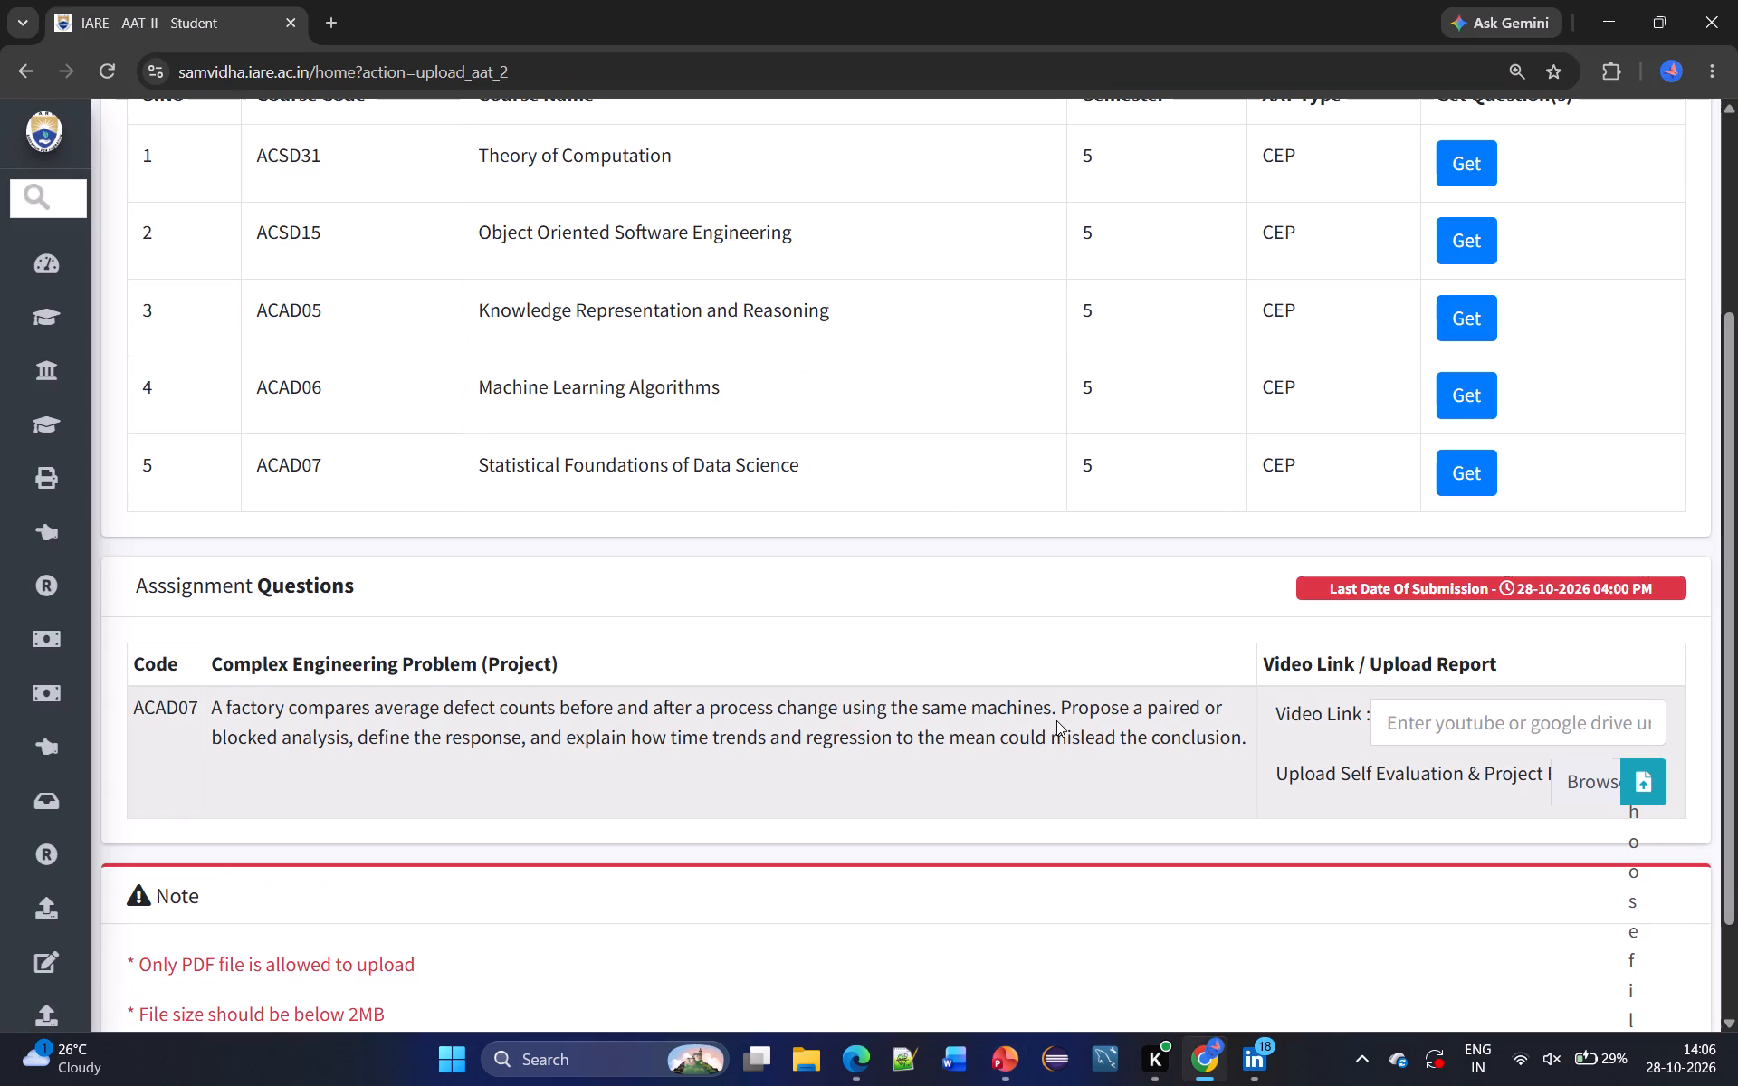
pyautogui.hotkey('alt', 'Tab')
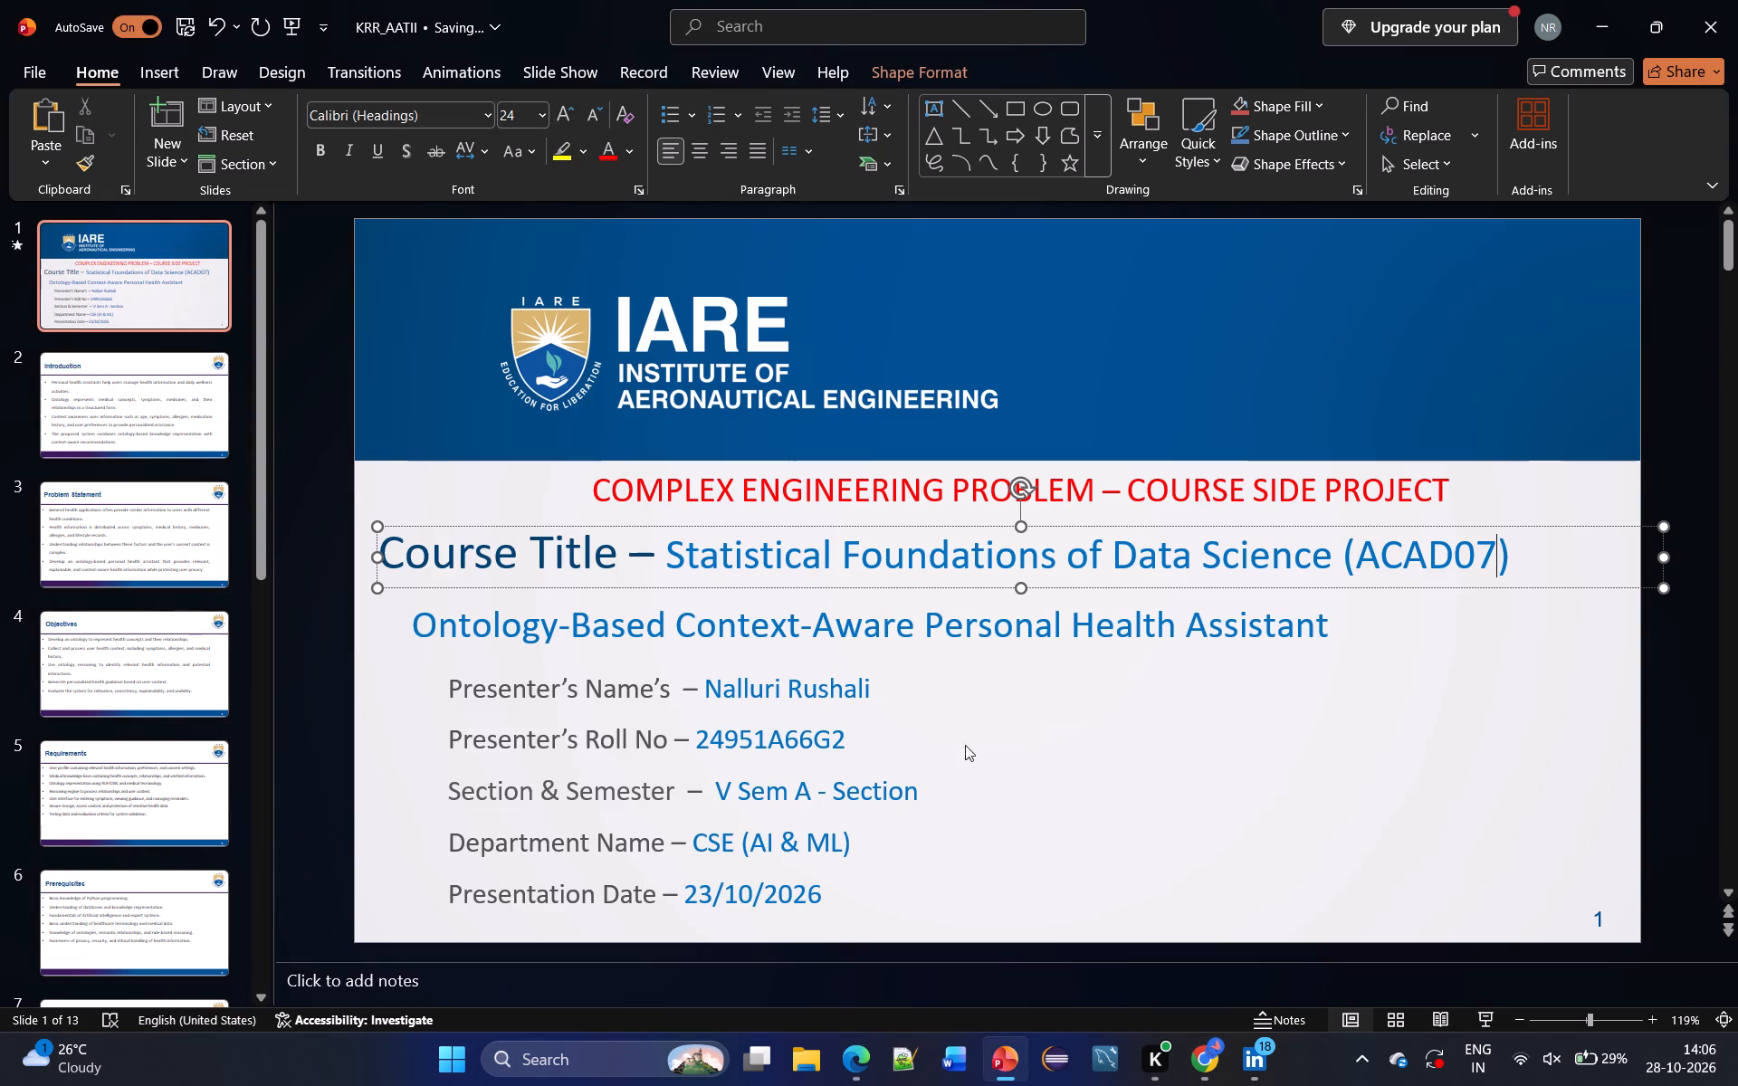
pyautogui.click(1057, 652)
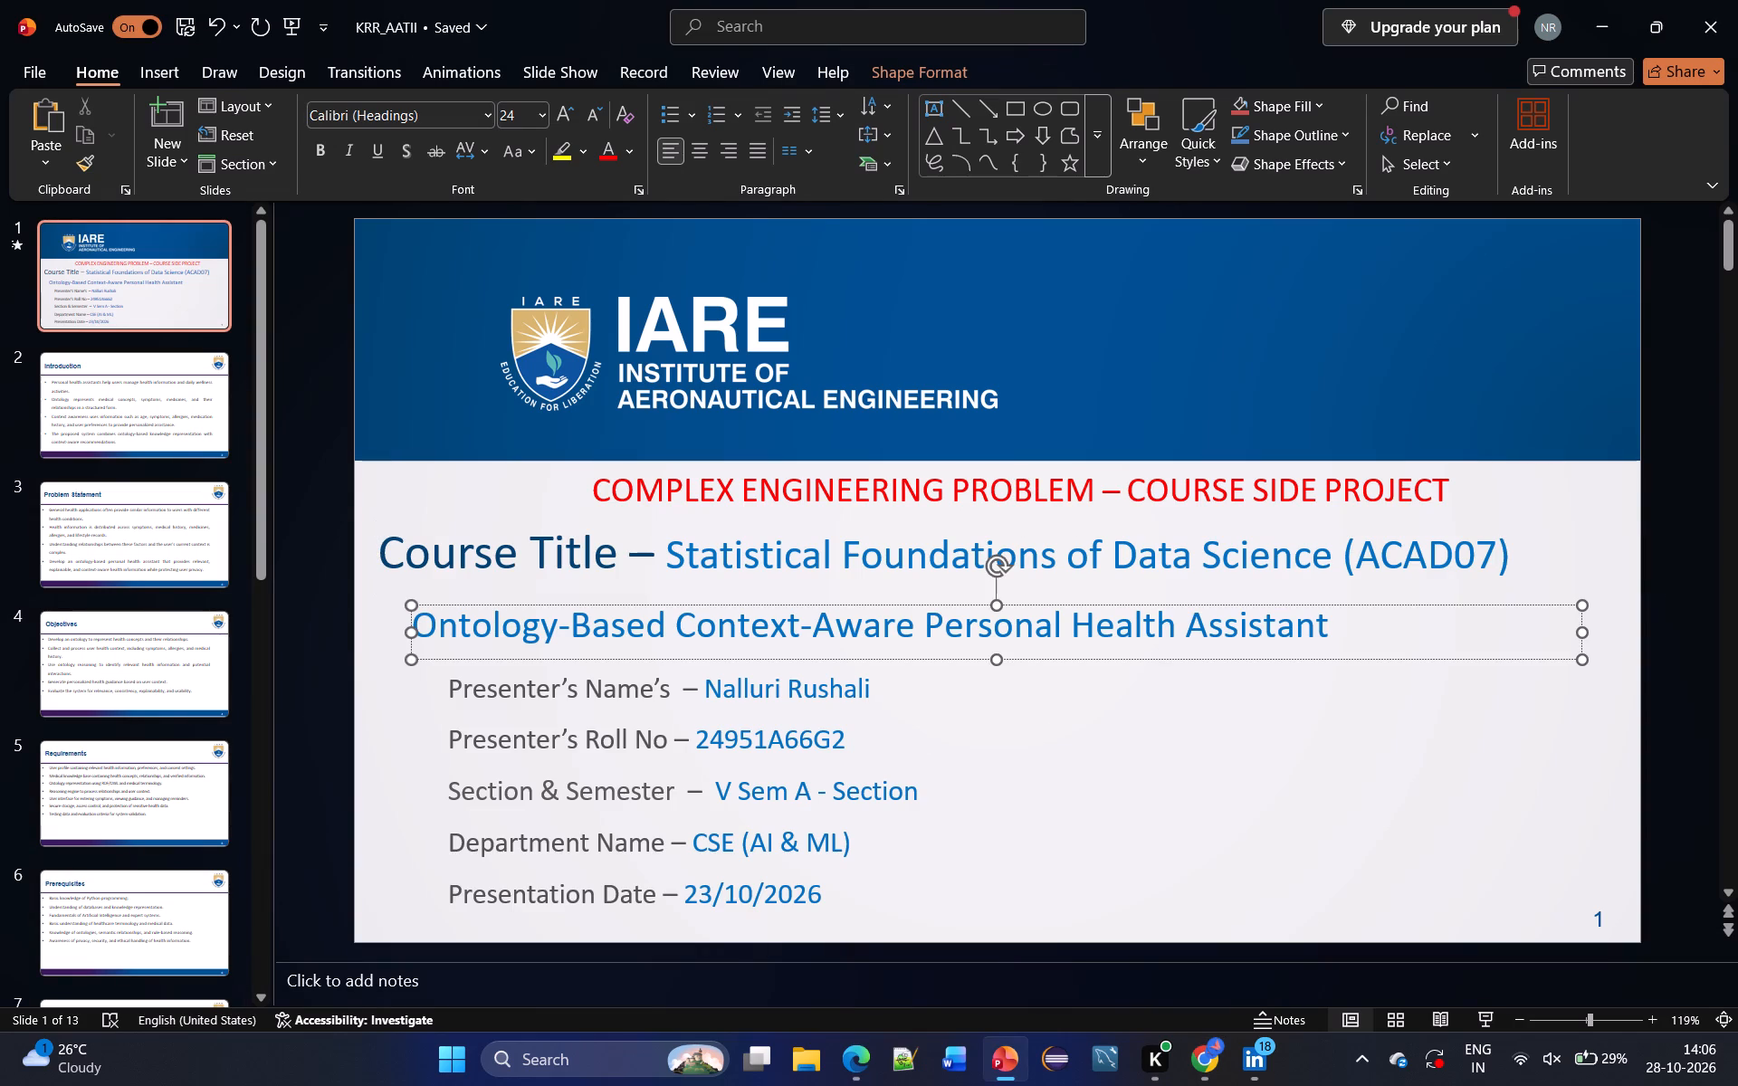
pyautogui.moveTo(1351, 626); pyautogui.dragTo(608, 606)
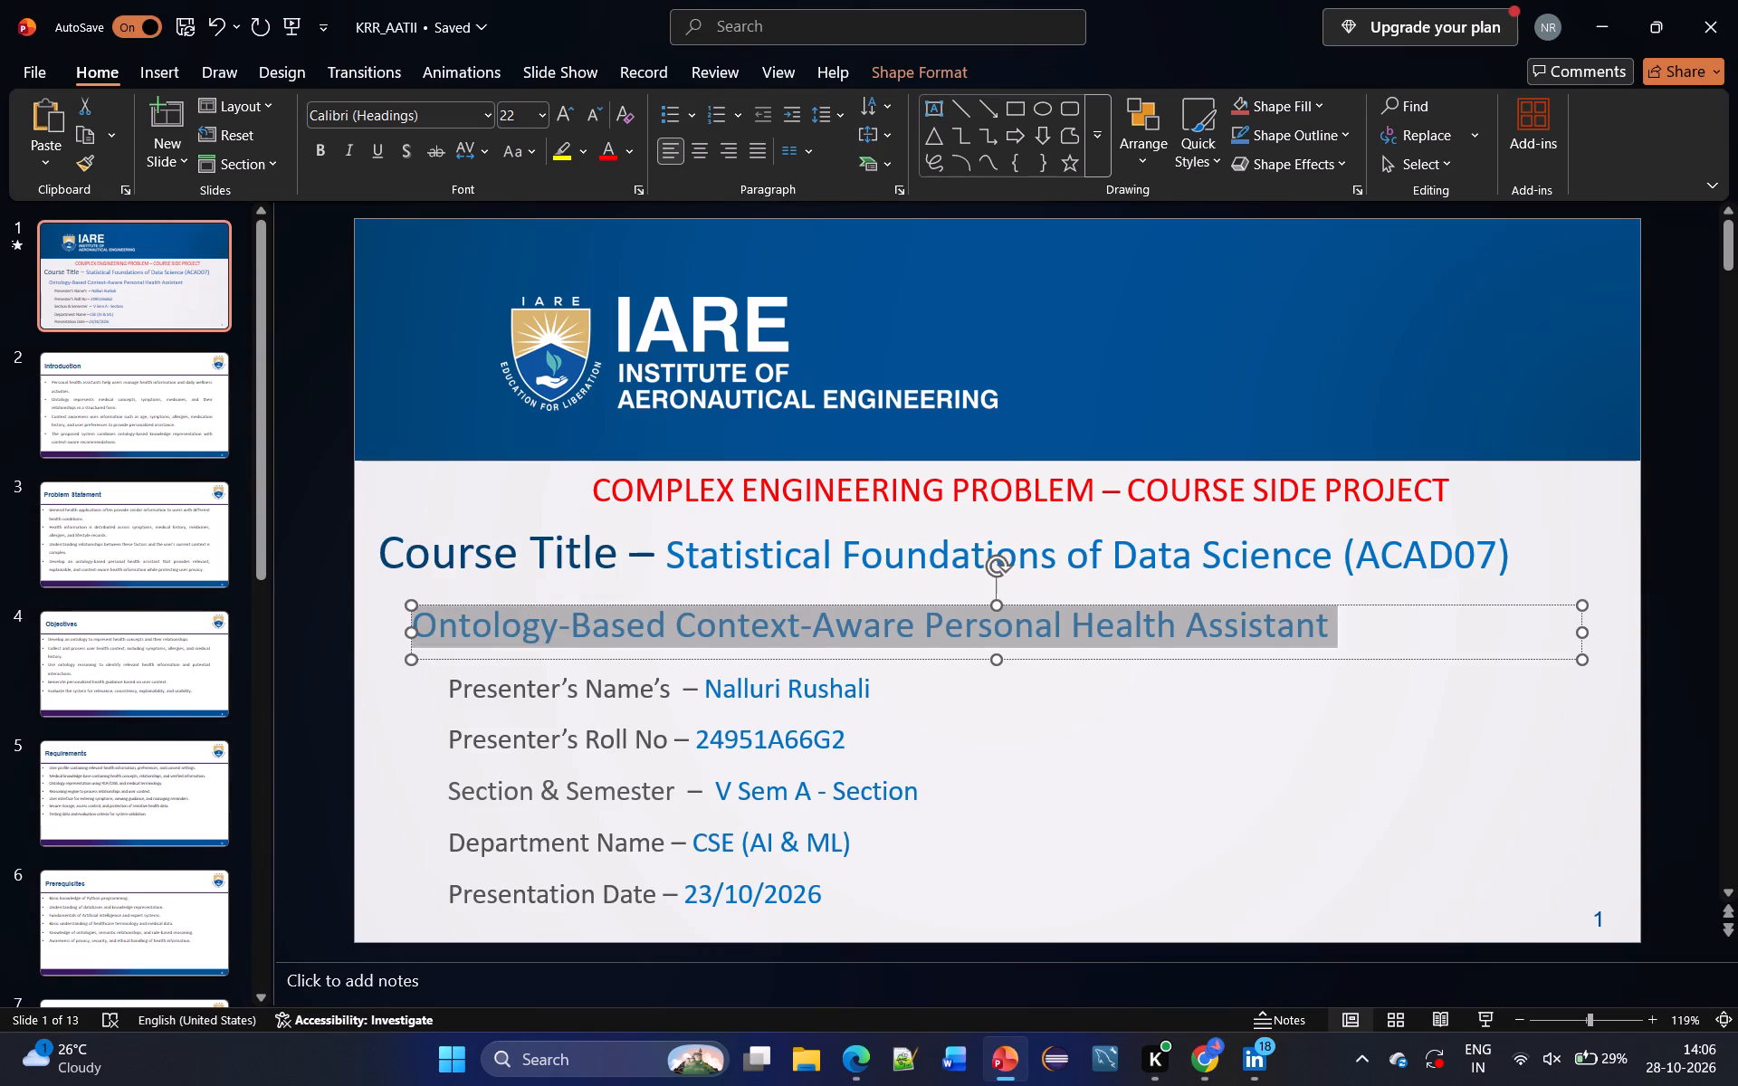
pyautogui.moveTo(608, 606); pyautogui.dragTo(557, 607)
pyautogui.write('A')
pyautogui.press('space')
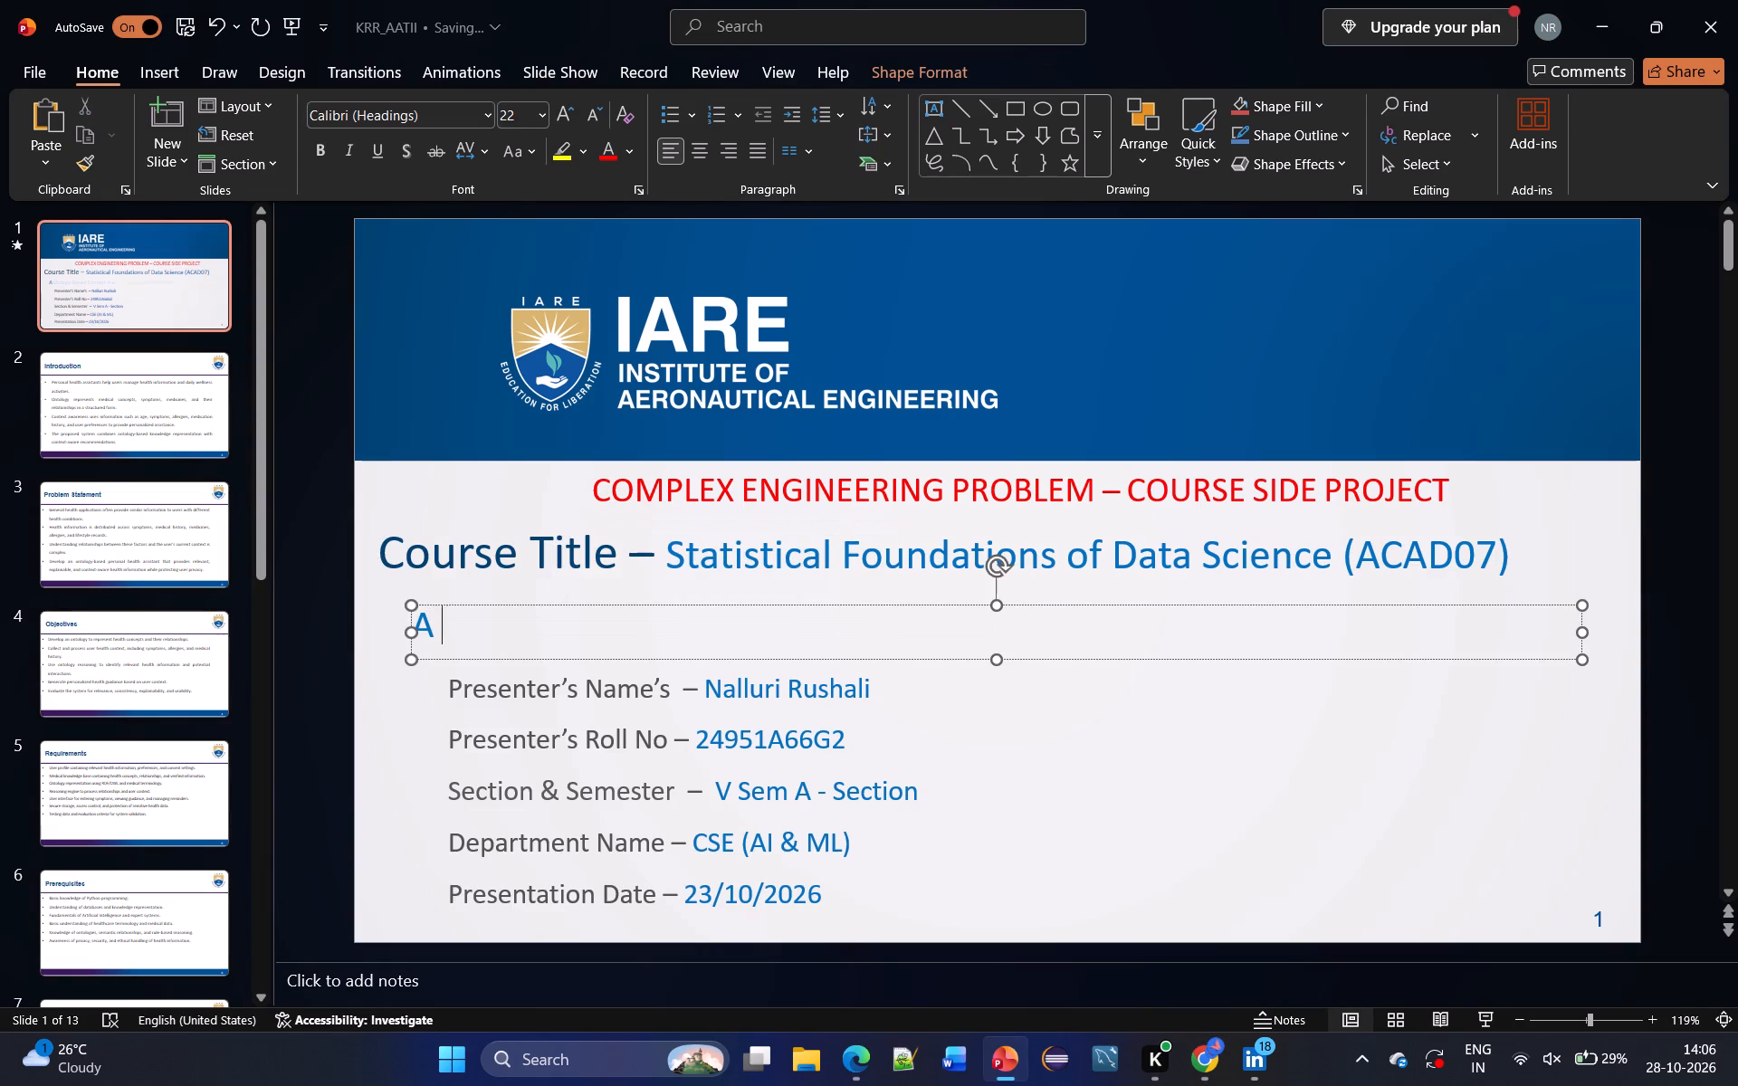
pyautogui.write('Factory compares average')
pyautogui.press('space')
# Continue slide 1's problem text with "defect counts before and after", consulting the assignment question in Chrome.
pyautogui.hotkey('alt', 'Tab')
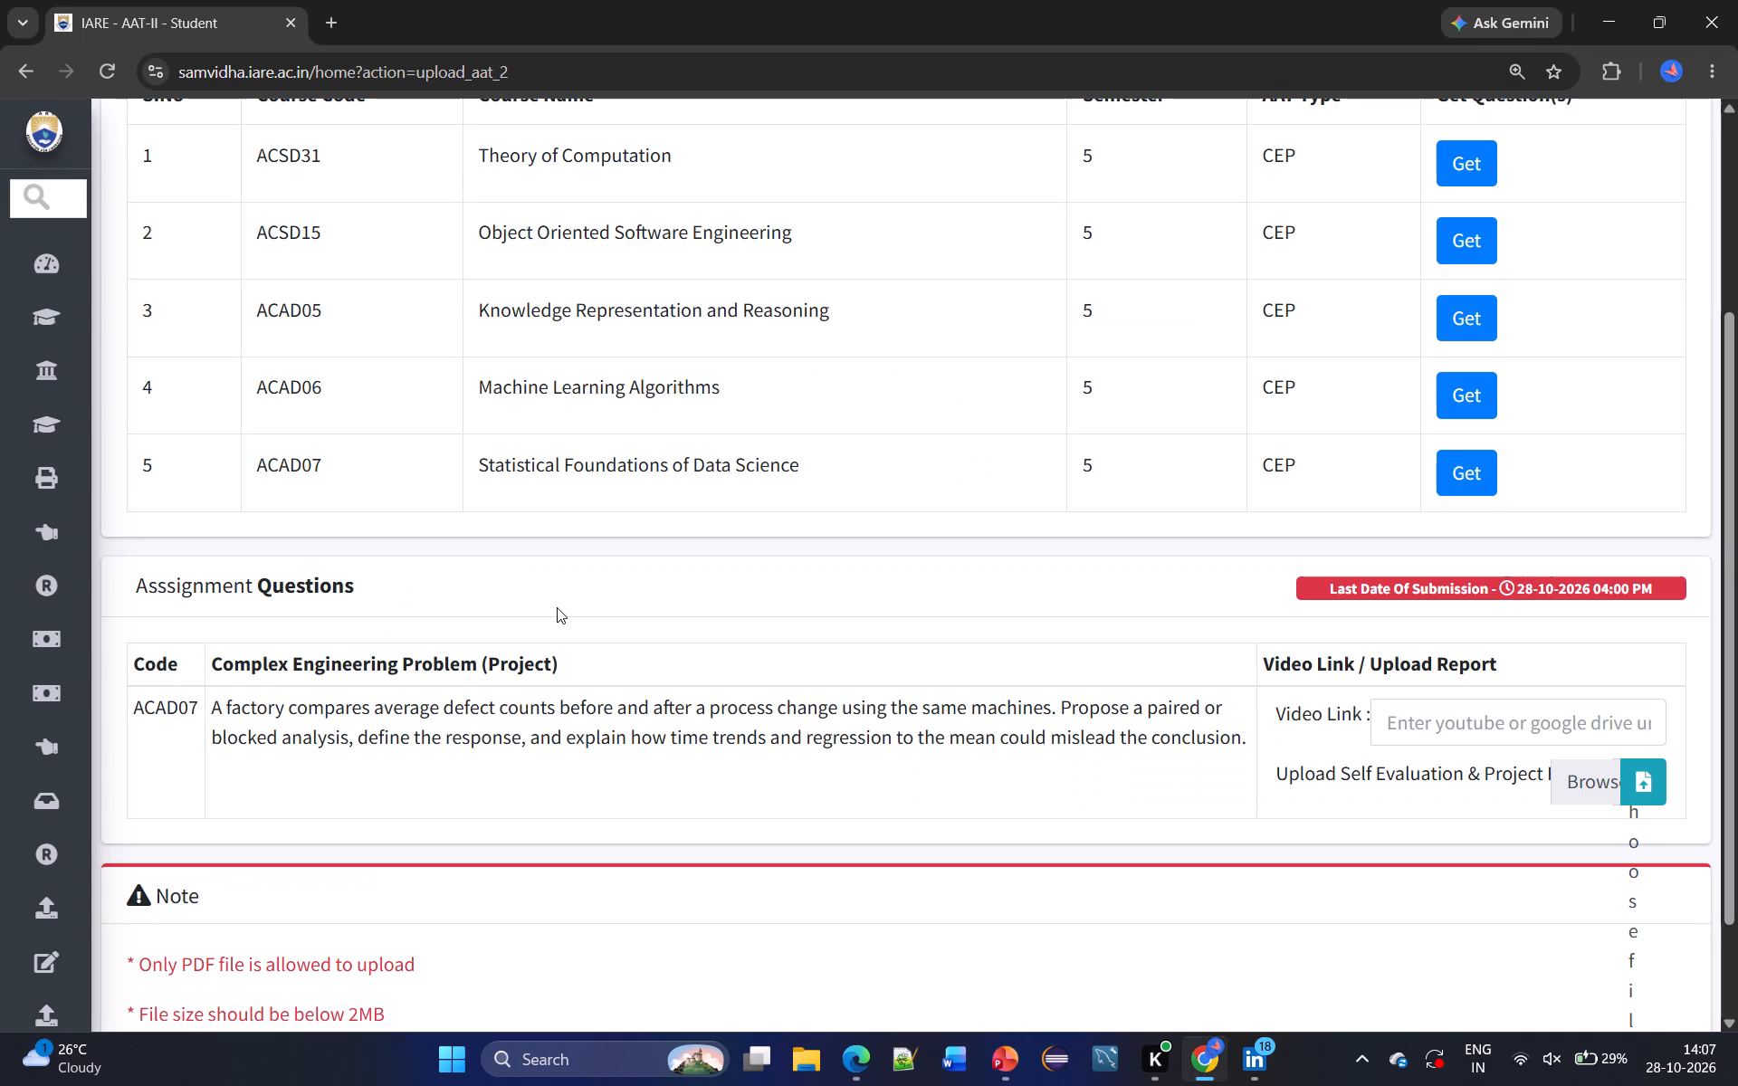
pyautogui.hotkey('alt', 'Tab')
pyautogui.write('defect')
pyautogui.press('space')
pyautogui.hotkey('alt', 'Tab')
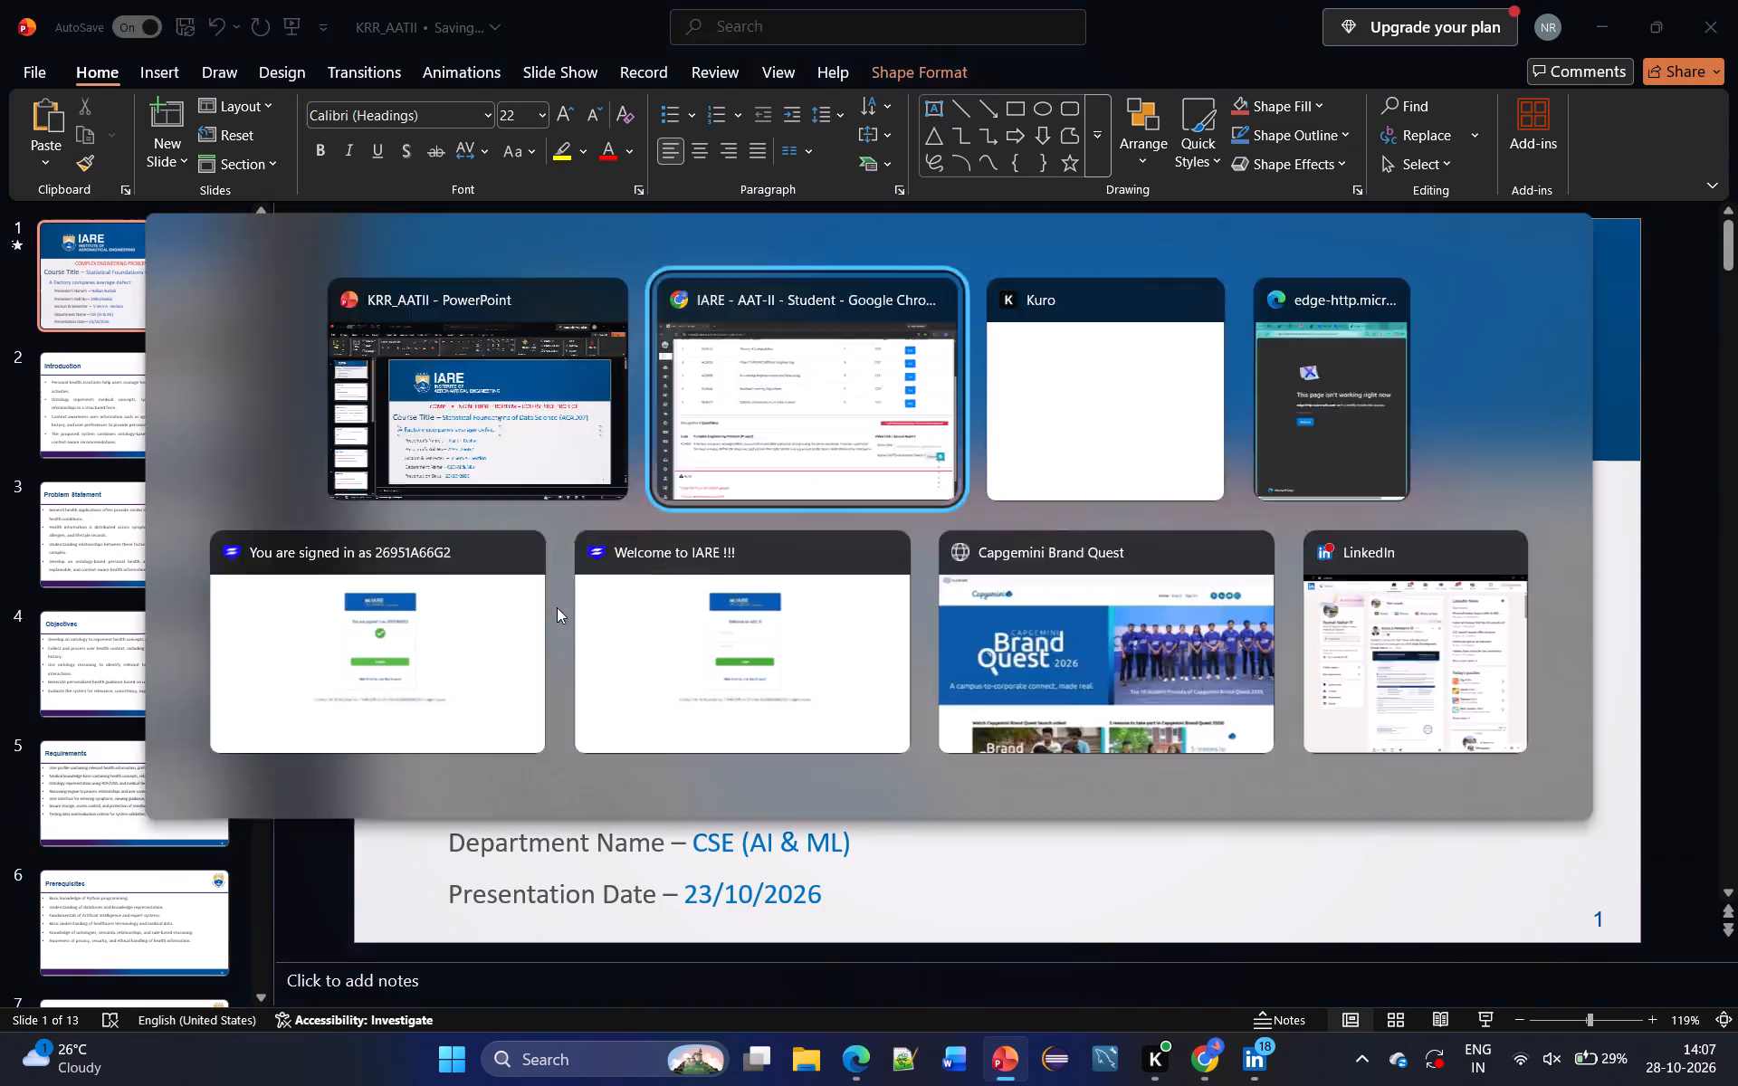
pyautogui.hotkey('alt', 'Tab')
pyautogui.write('counts before')
pyautogui.press('space')
pyautogui.hotkey('alt', 'Tab')
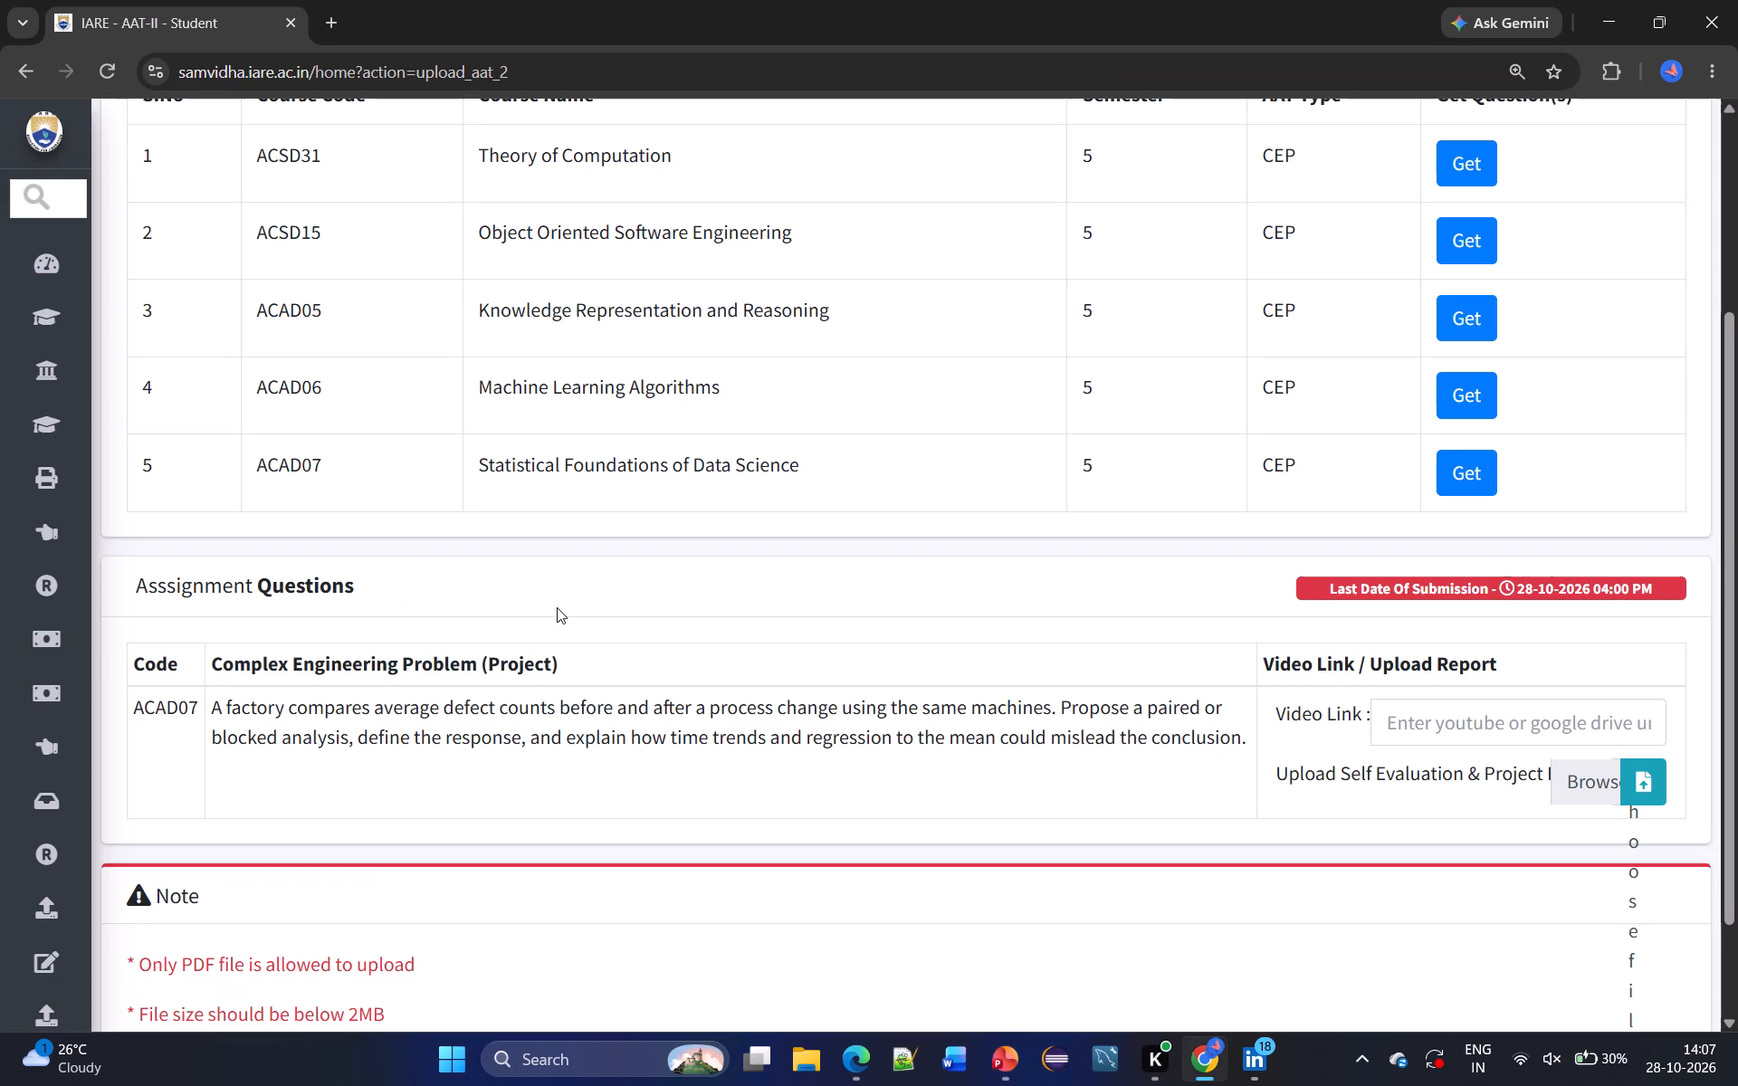
pyautogui.hotkey('alt', 'Tab')
pyautogui.write('and after')
pyautogui.press('space')
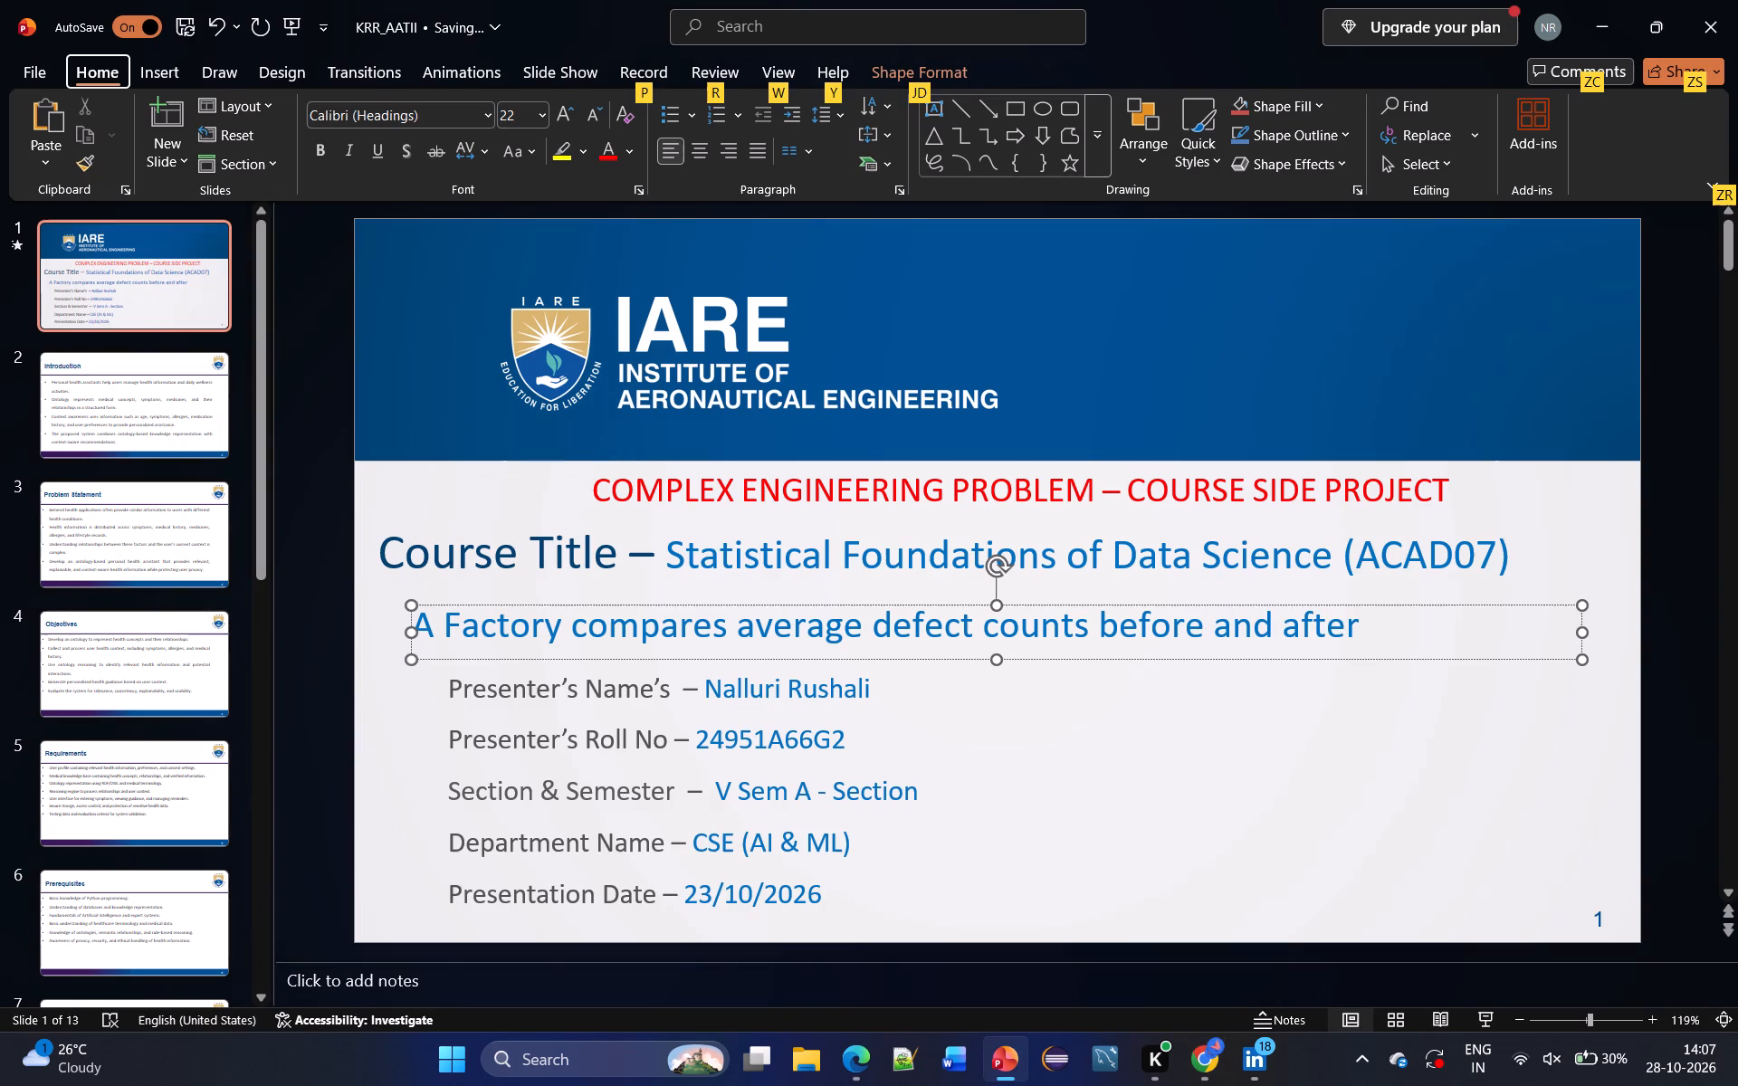
# Continue the problem text with "a process change using the", consulting the assignment question in Chrome, and end it with two line breaks.
pyautogui.hotkey('alt', 'Tab')
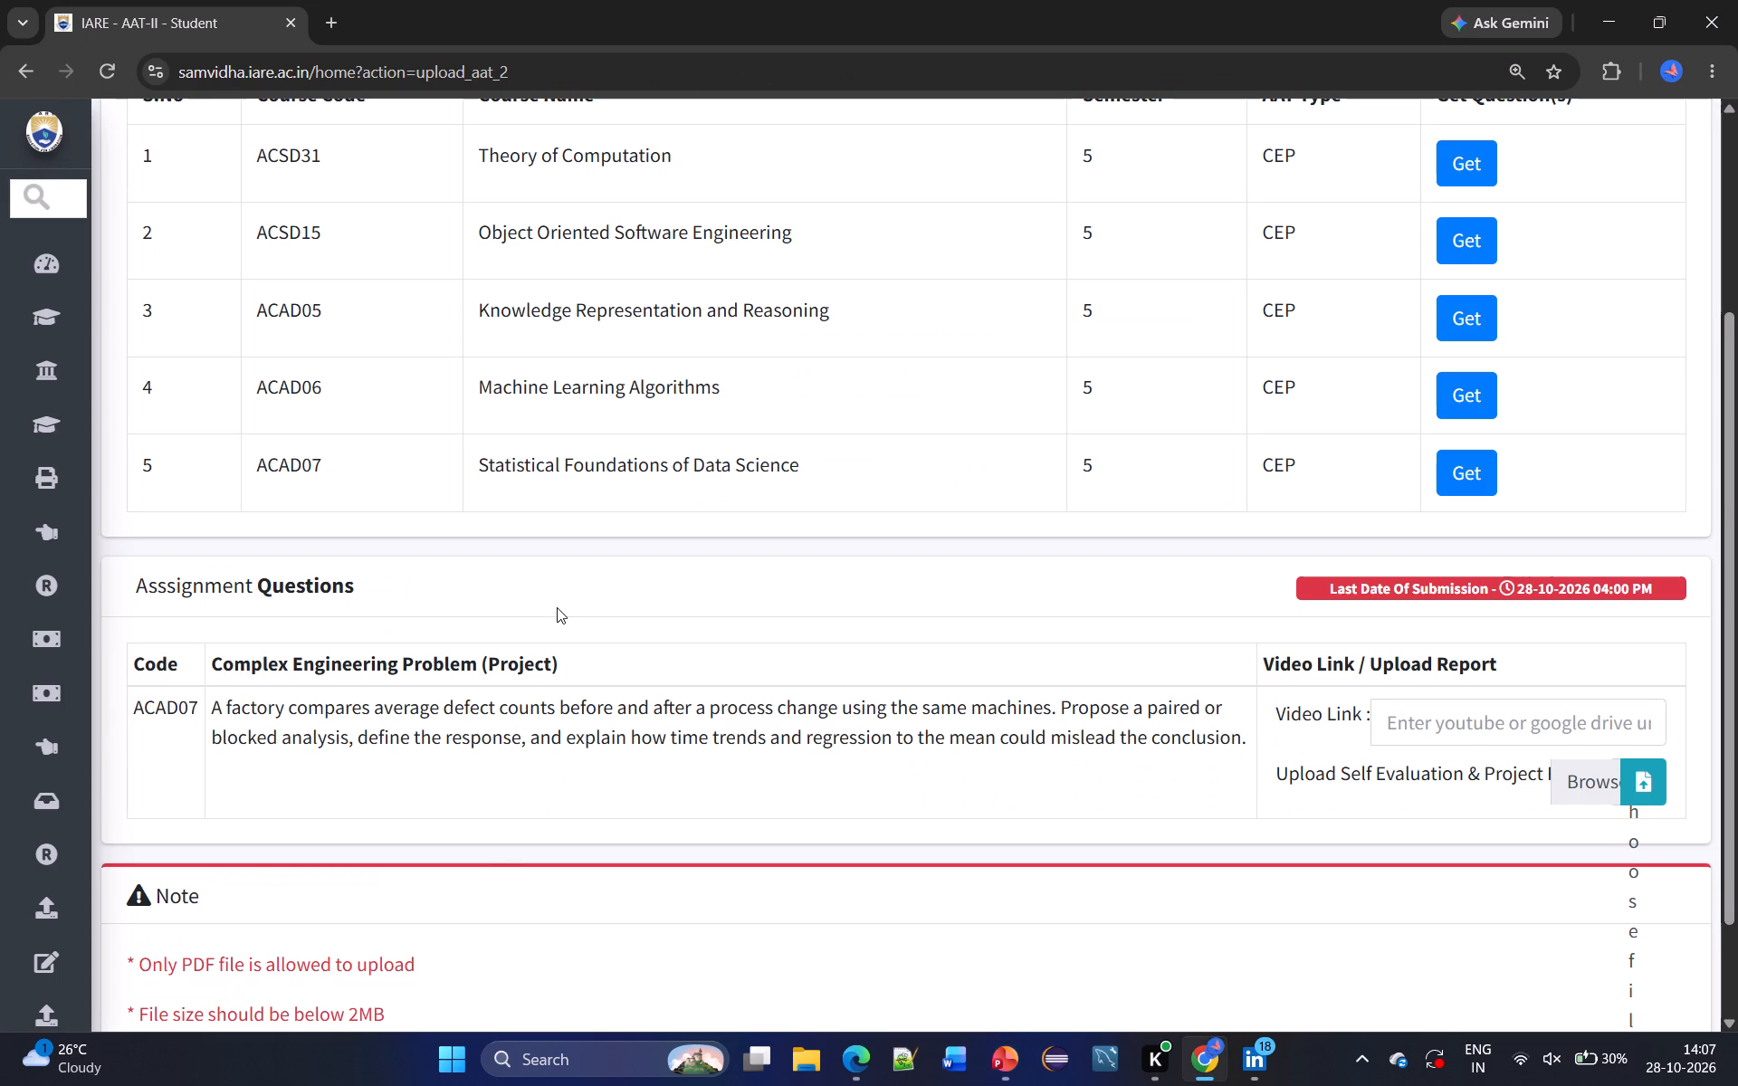
pyautogui.hotkey('alt', 'Tab')
pyautogui.write('a process')
pyautogui.press('space')
pyautogui.hotkey('alt', 'Tab')
pyautogui.hotkey('alt', 'Tab')
pyautogui.write('change')
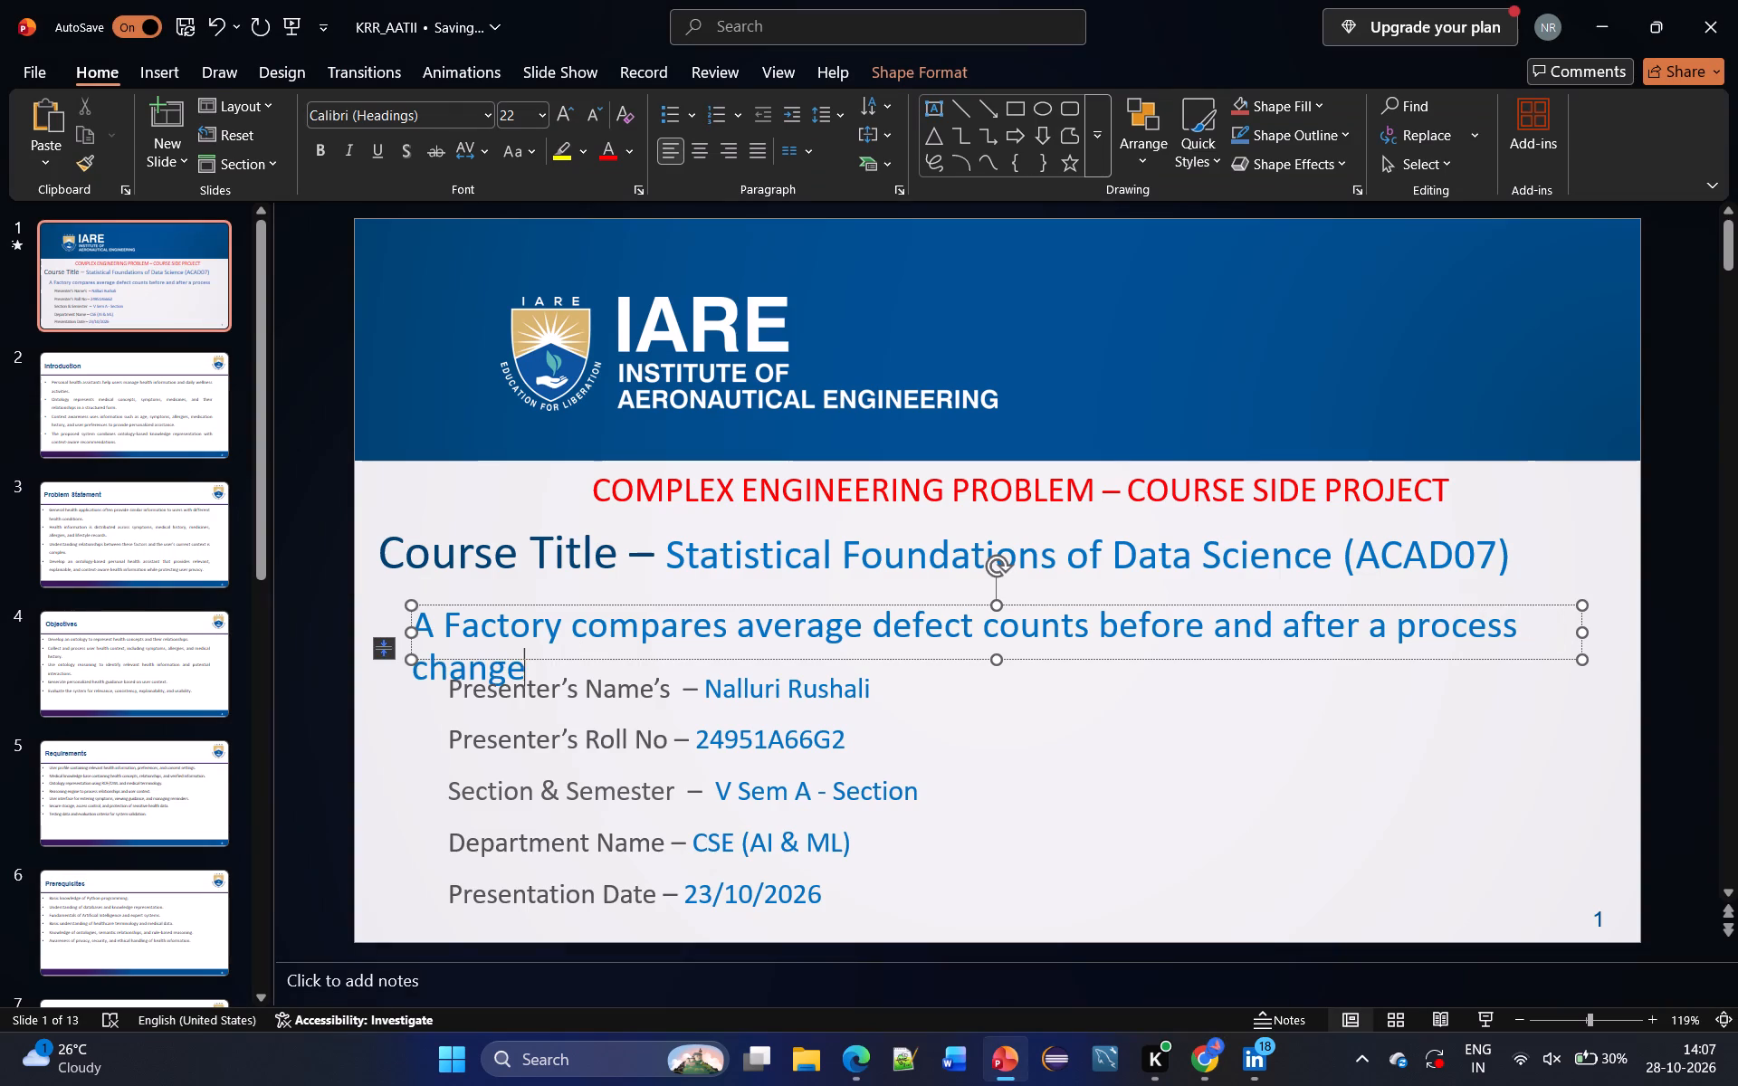
pyautogui.press('space')
pyautogui.write('usin')
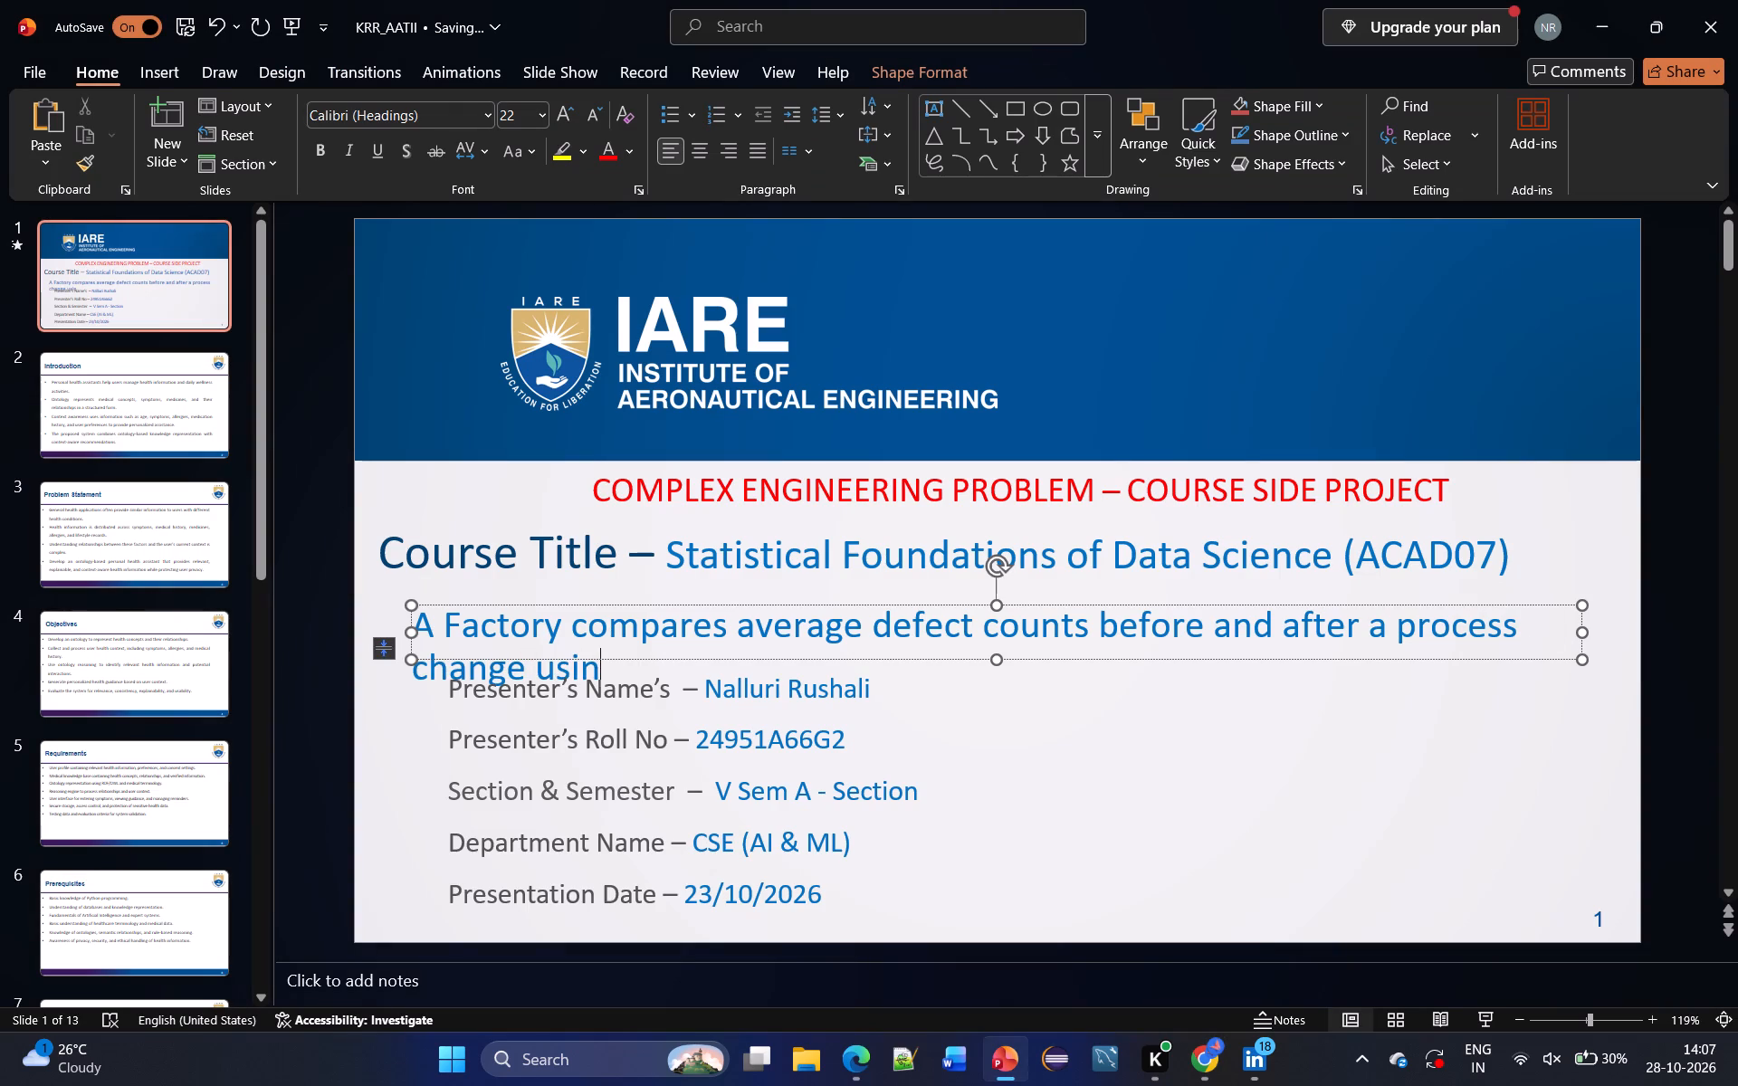
pyautogui.write('g the')
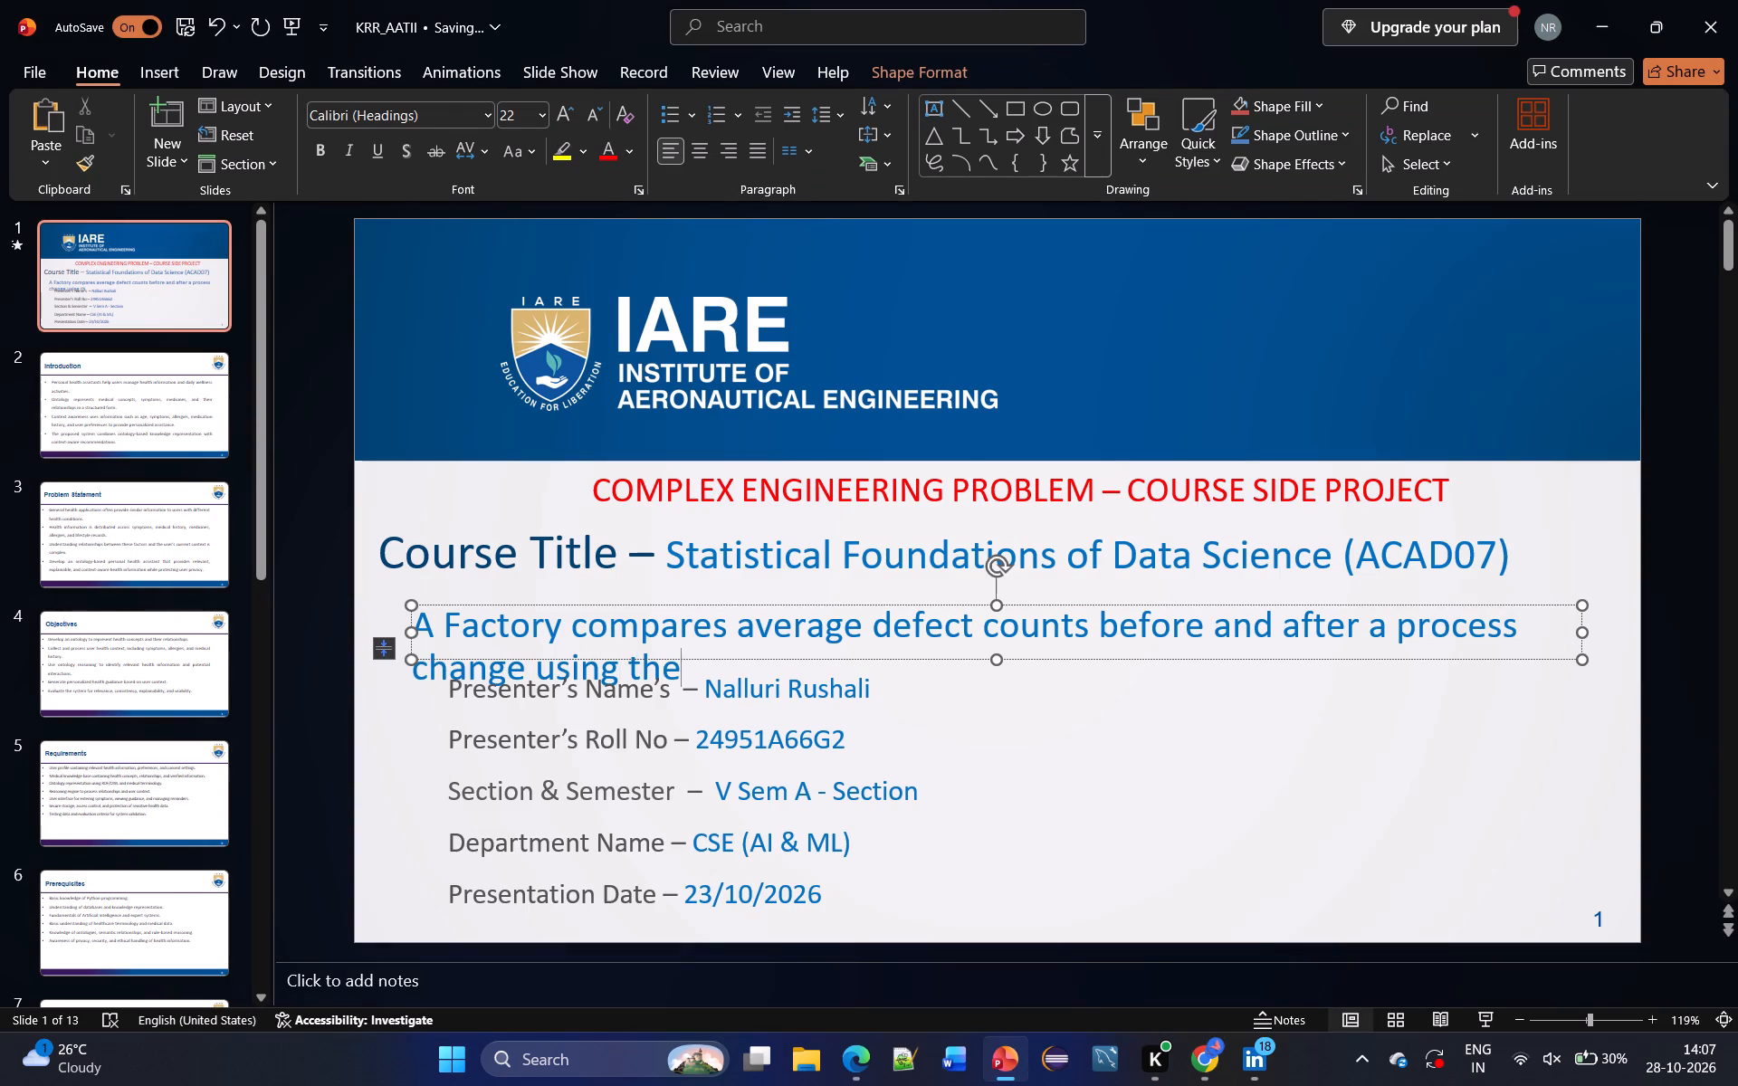
pyautogui.press('space')
pyautogui.press('Return')
pyautogui.press('Return')
# Insert a blank line above the Presenter's Name line on slide 1 to make room for the problem text.
pyautogui.moveTo(592, 653); pyautogui.dragTo(580, 607)
pyautogui.click(864, 697)
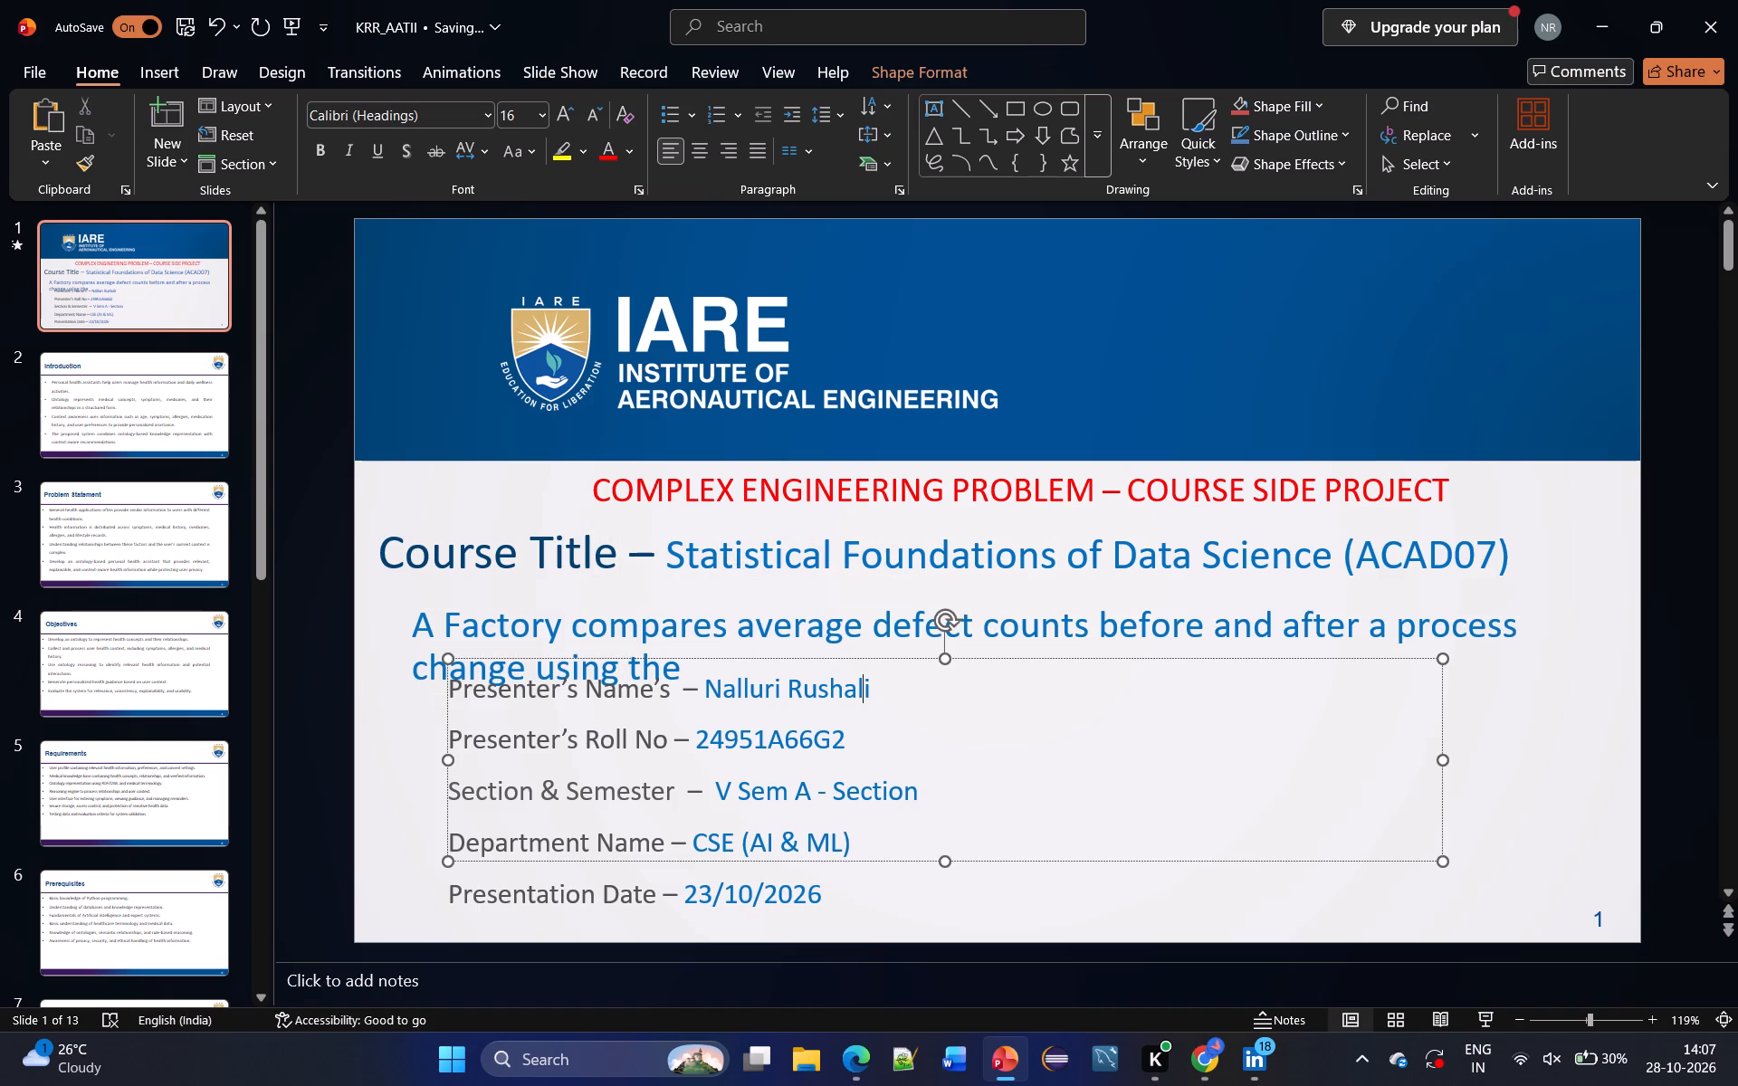
pyautogui.click(455, 685)
pyautogui.press('Left')
pyautogui.press('Return')
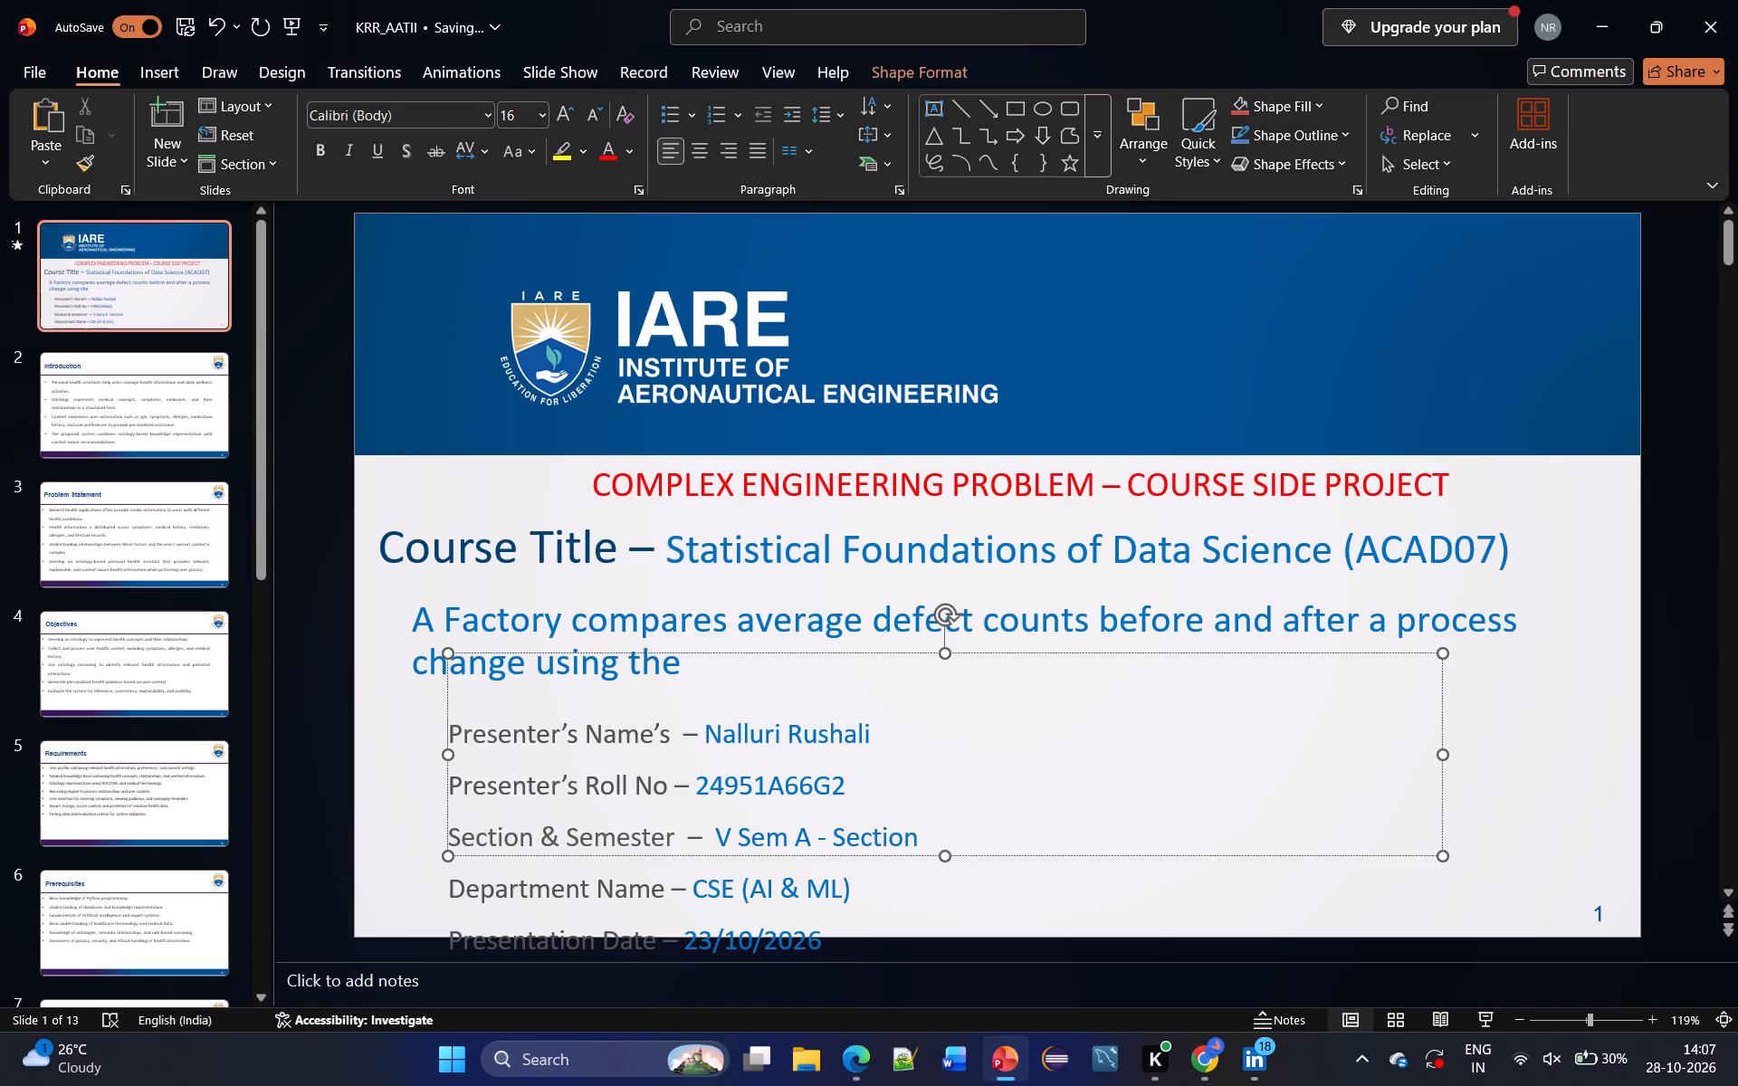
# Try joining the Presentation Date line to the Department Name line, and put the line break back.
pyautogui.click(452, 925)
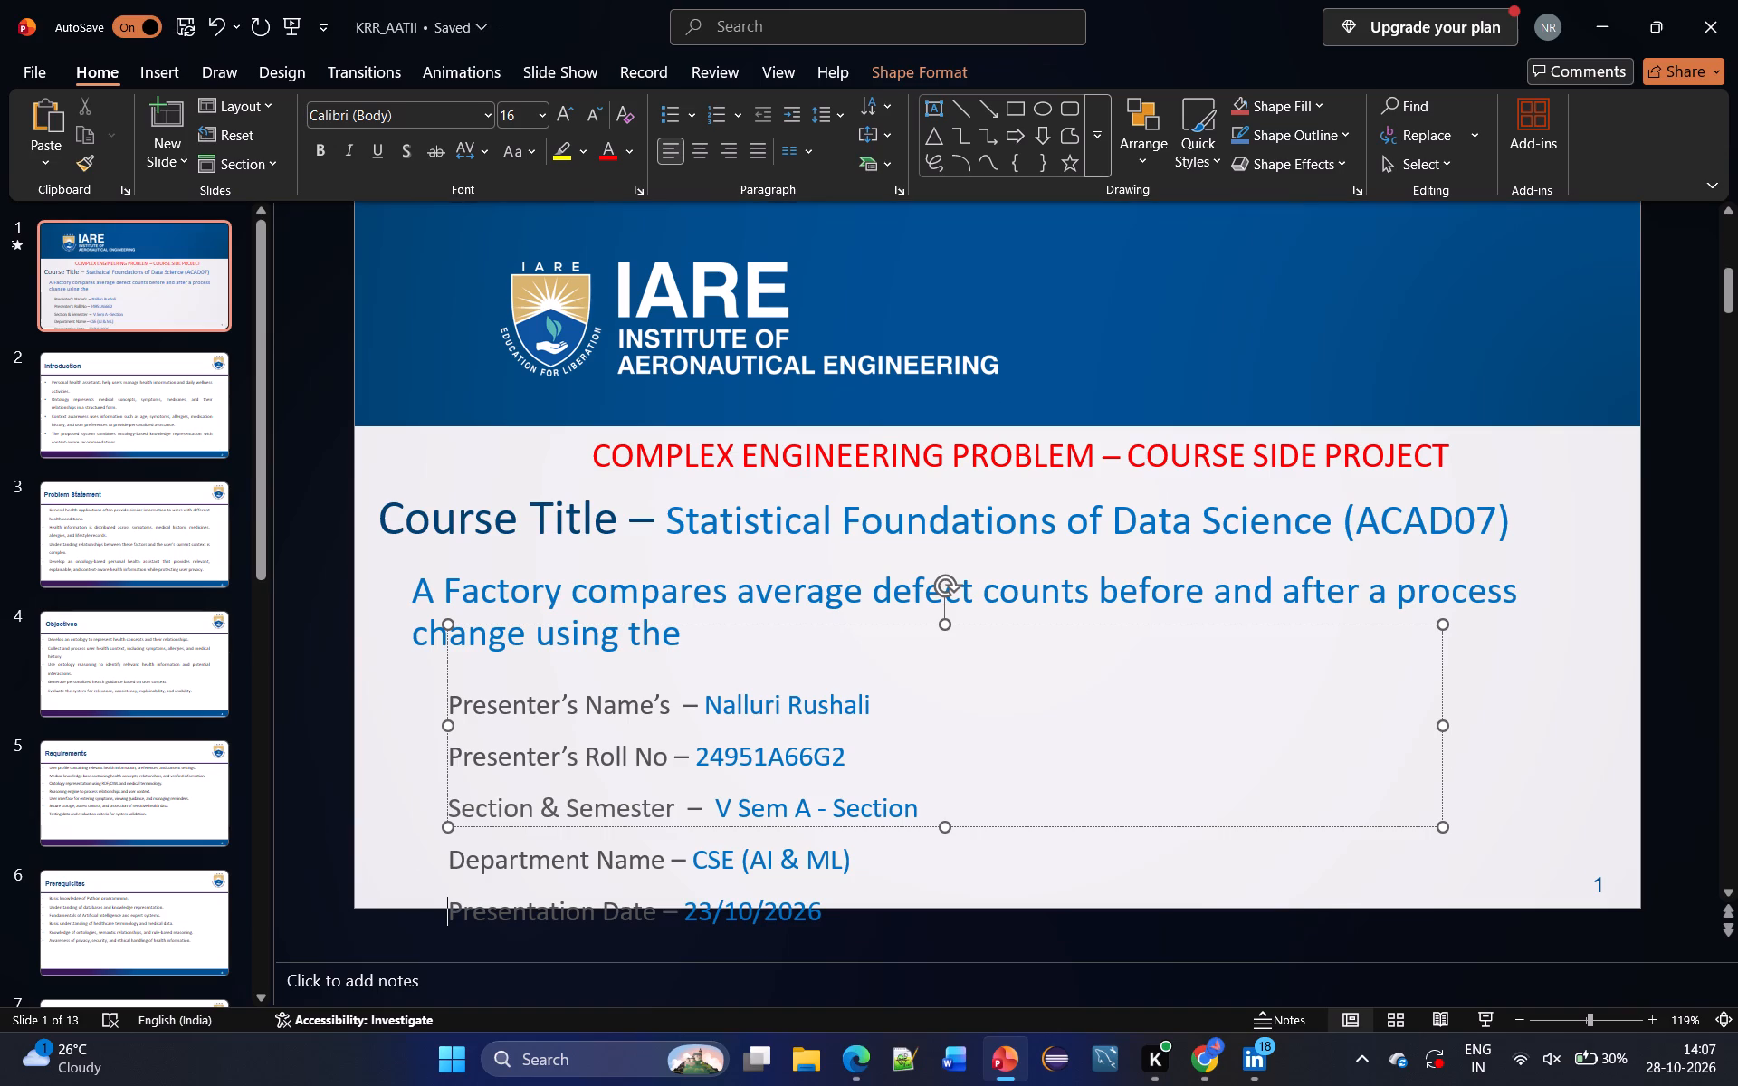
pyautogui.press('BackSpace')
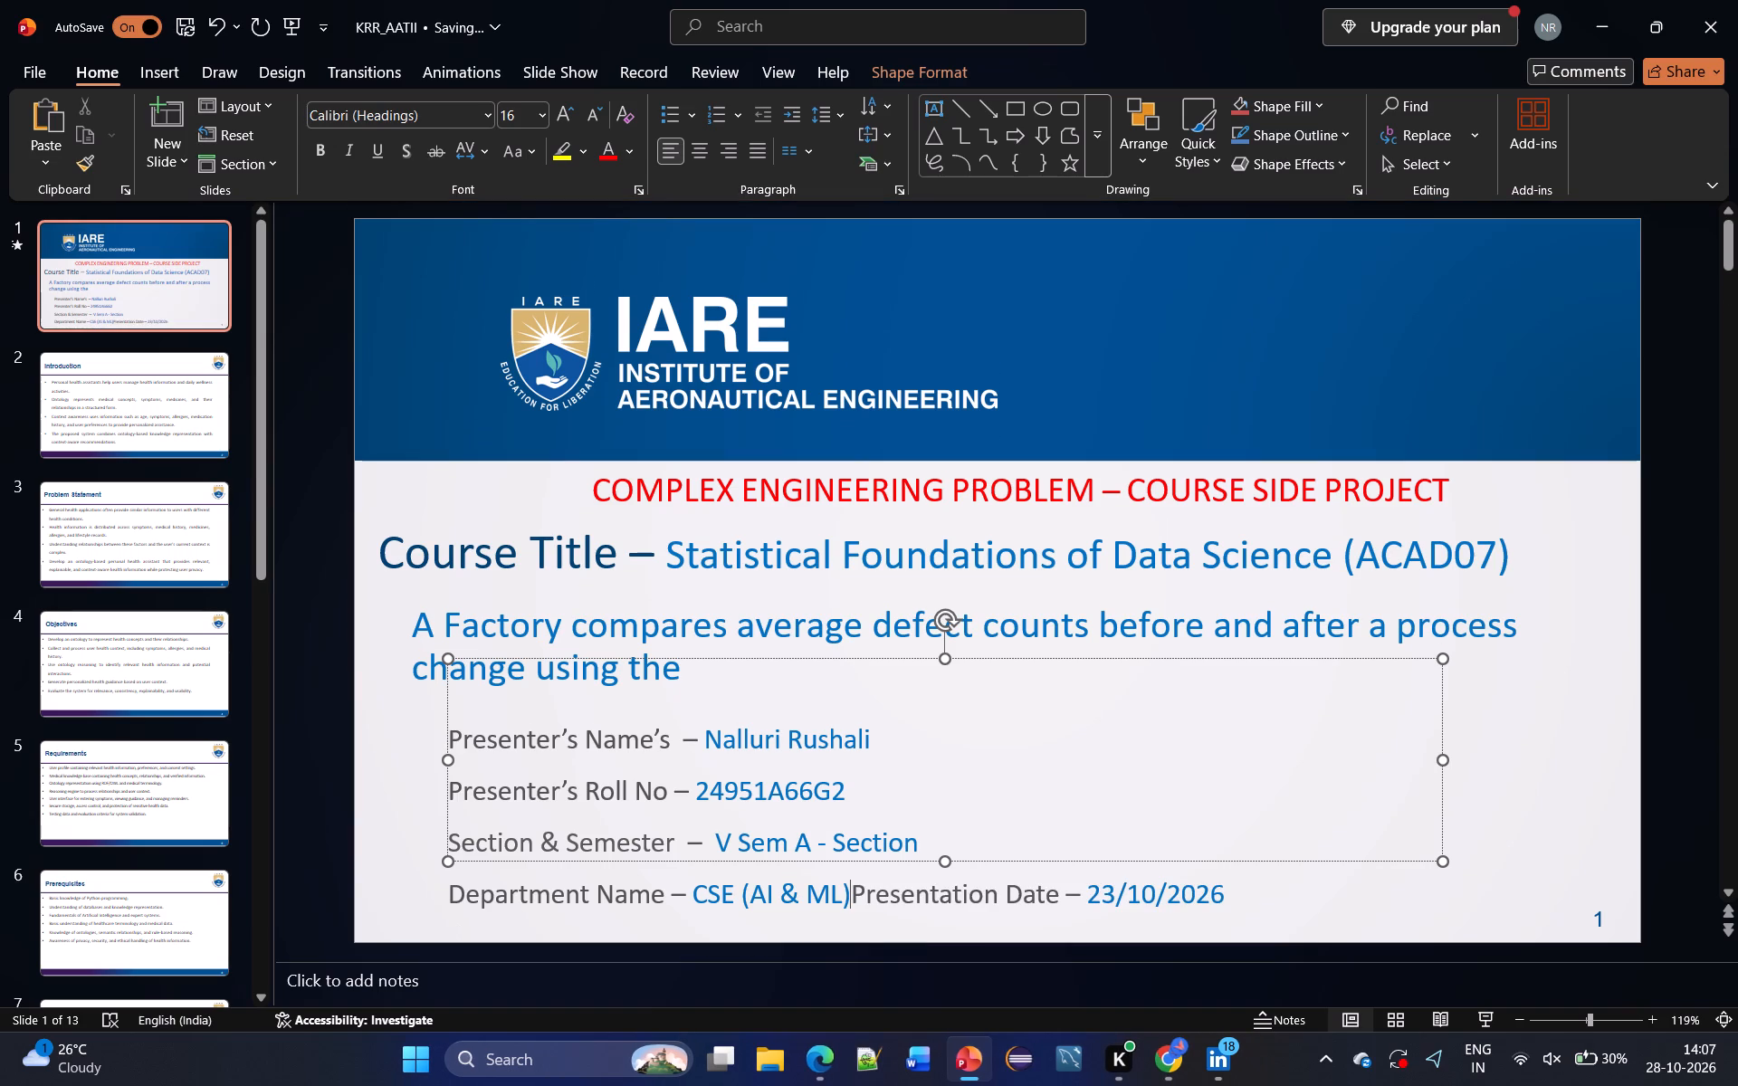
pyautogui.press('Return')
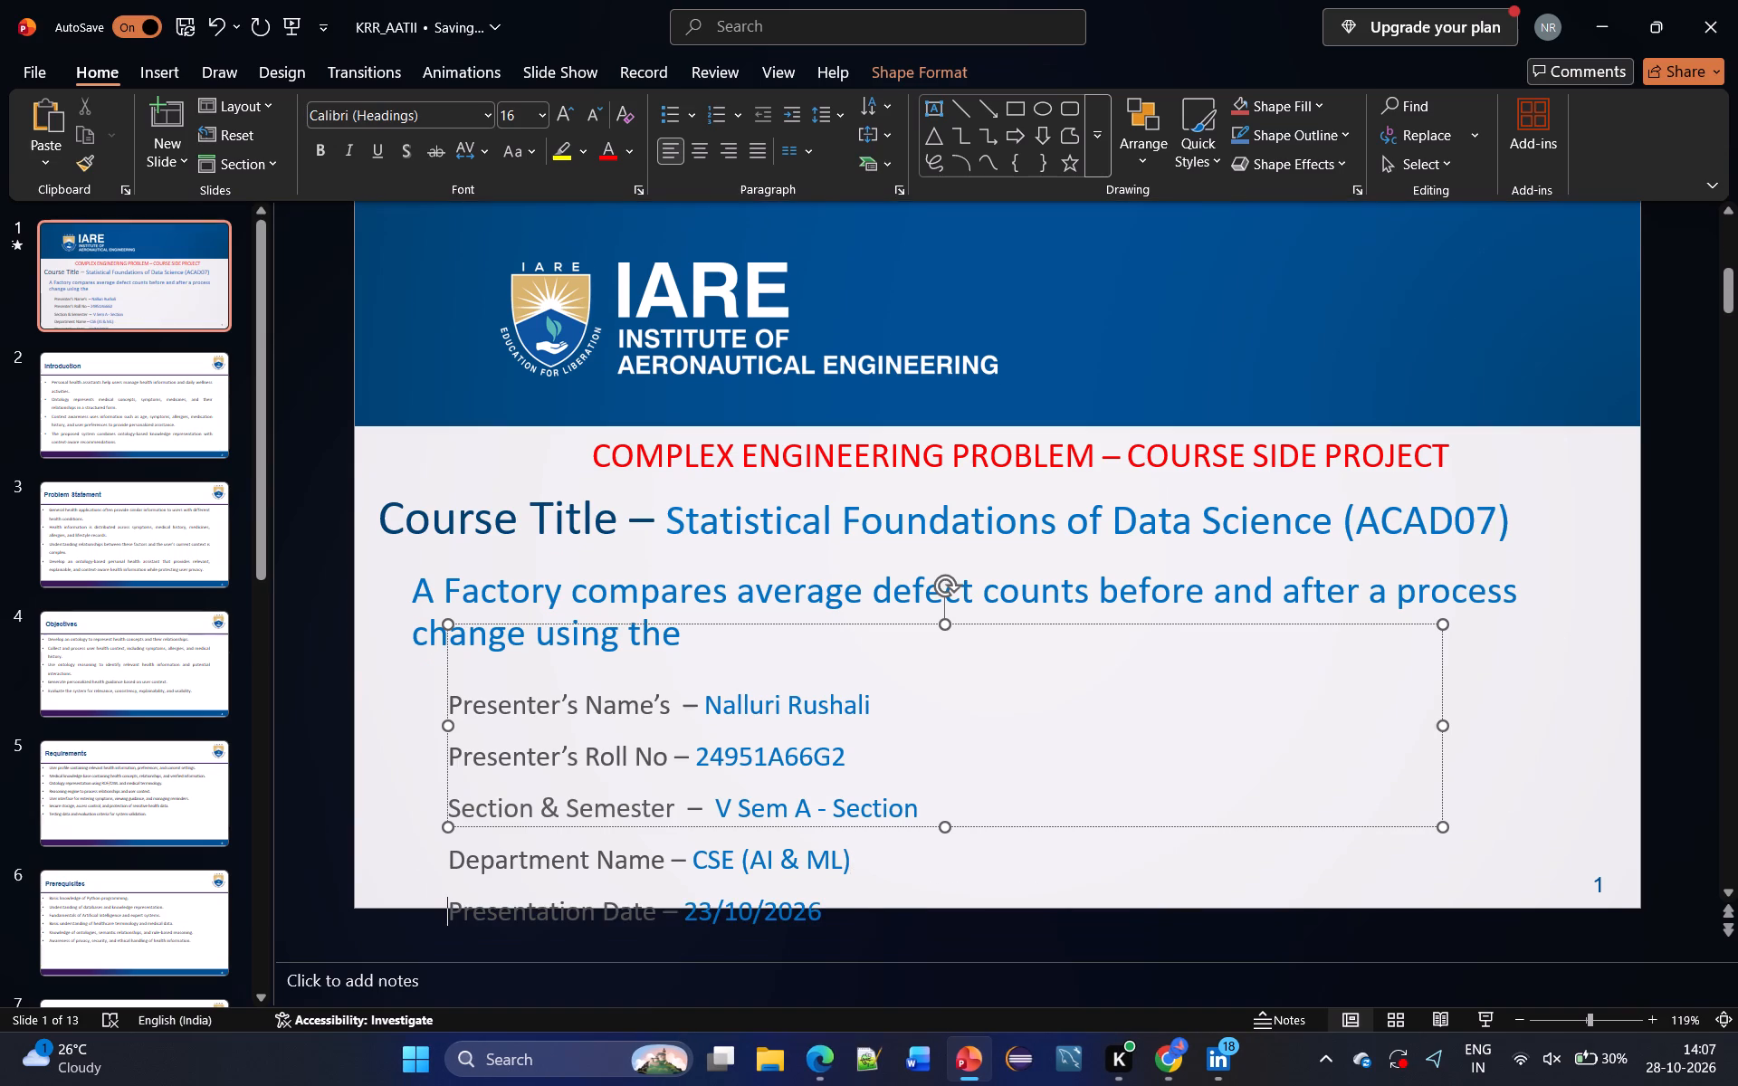
# Move the problem text box up beneath the Course Title line and extend its lower edge to just above the presenter details.
pyautogui.click(735, 656)
pyautogui.moveTo(693, 643); pyautogui.dragTo(510, 587)
pyautogui.click(510, 587)
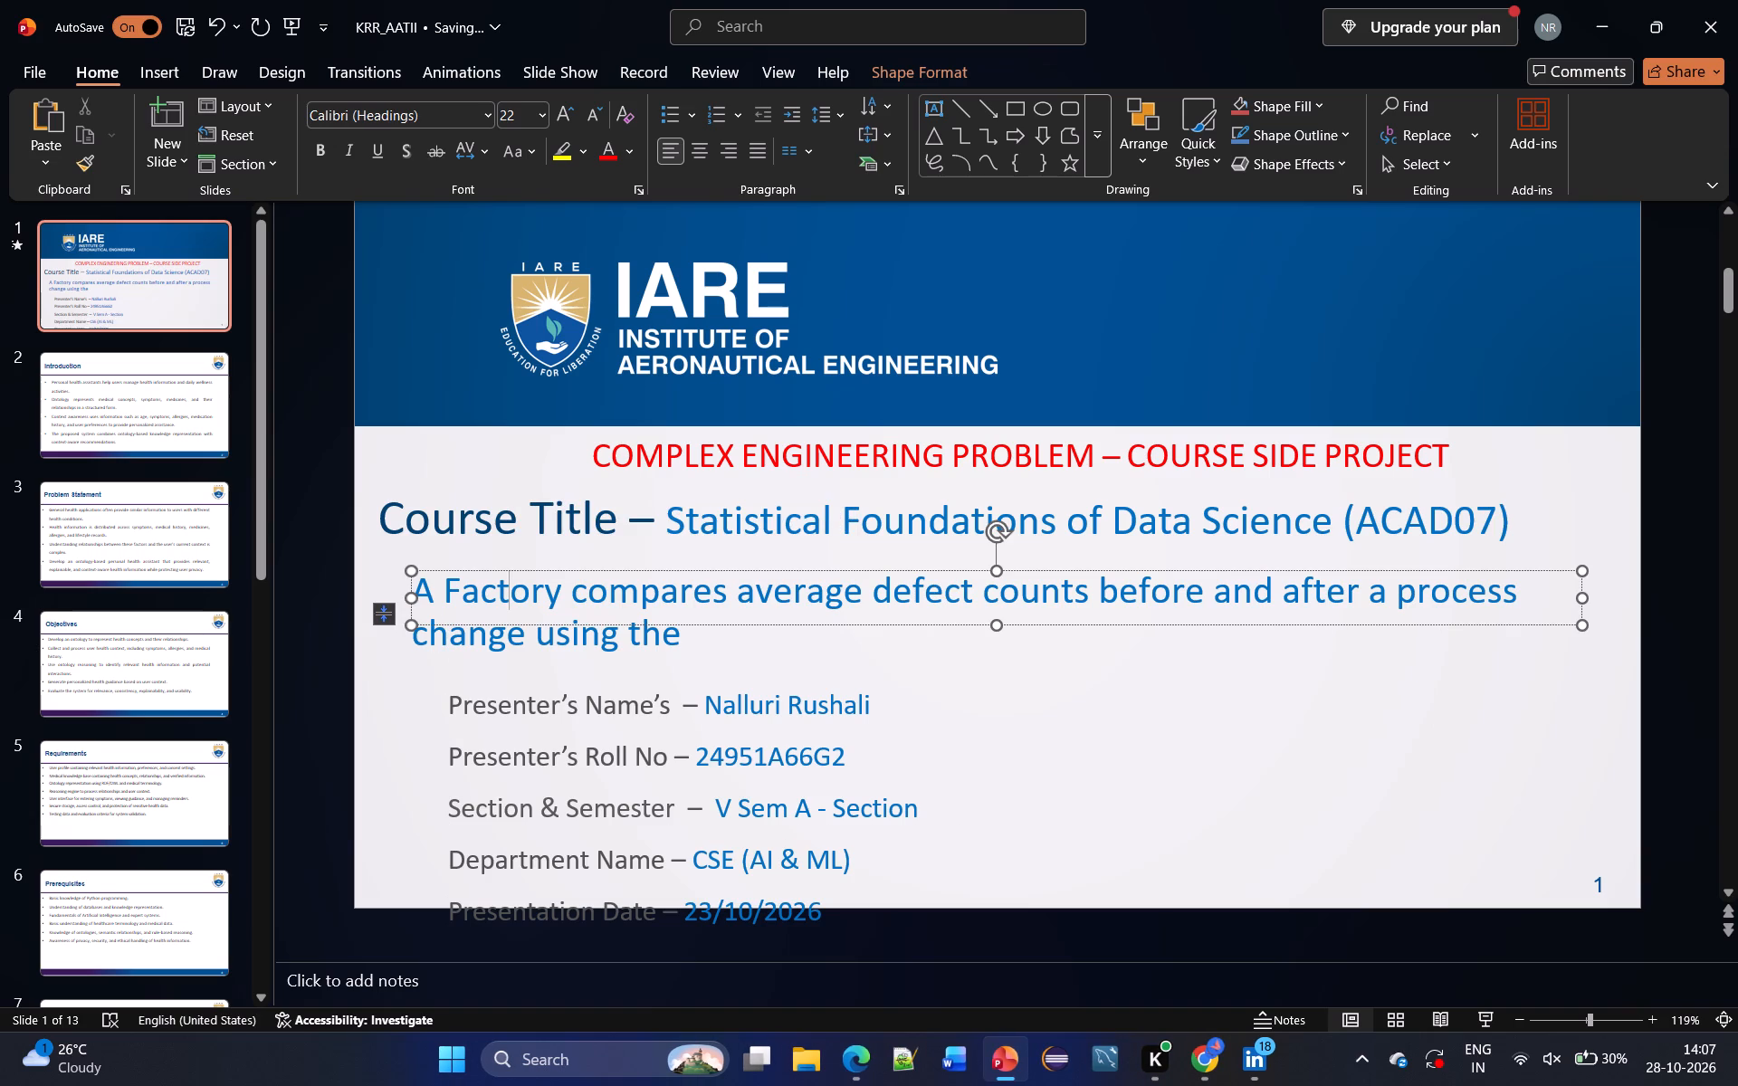
pyautogui.moveTo(409, 583); pyautogui.dragTo(396, 568)
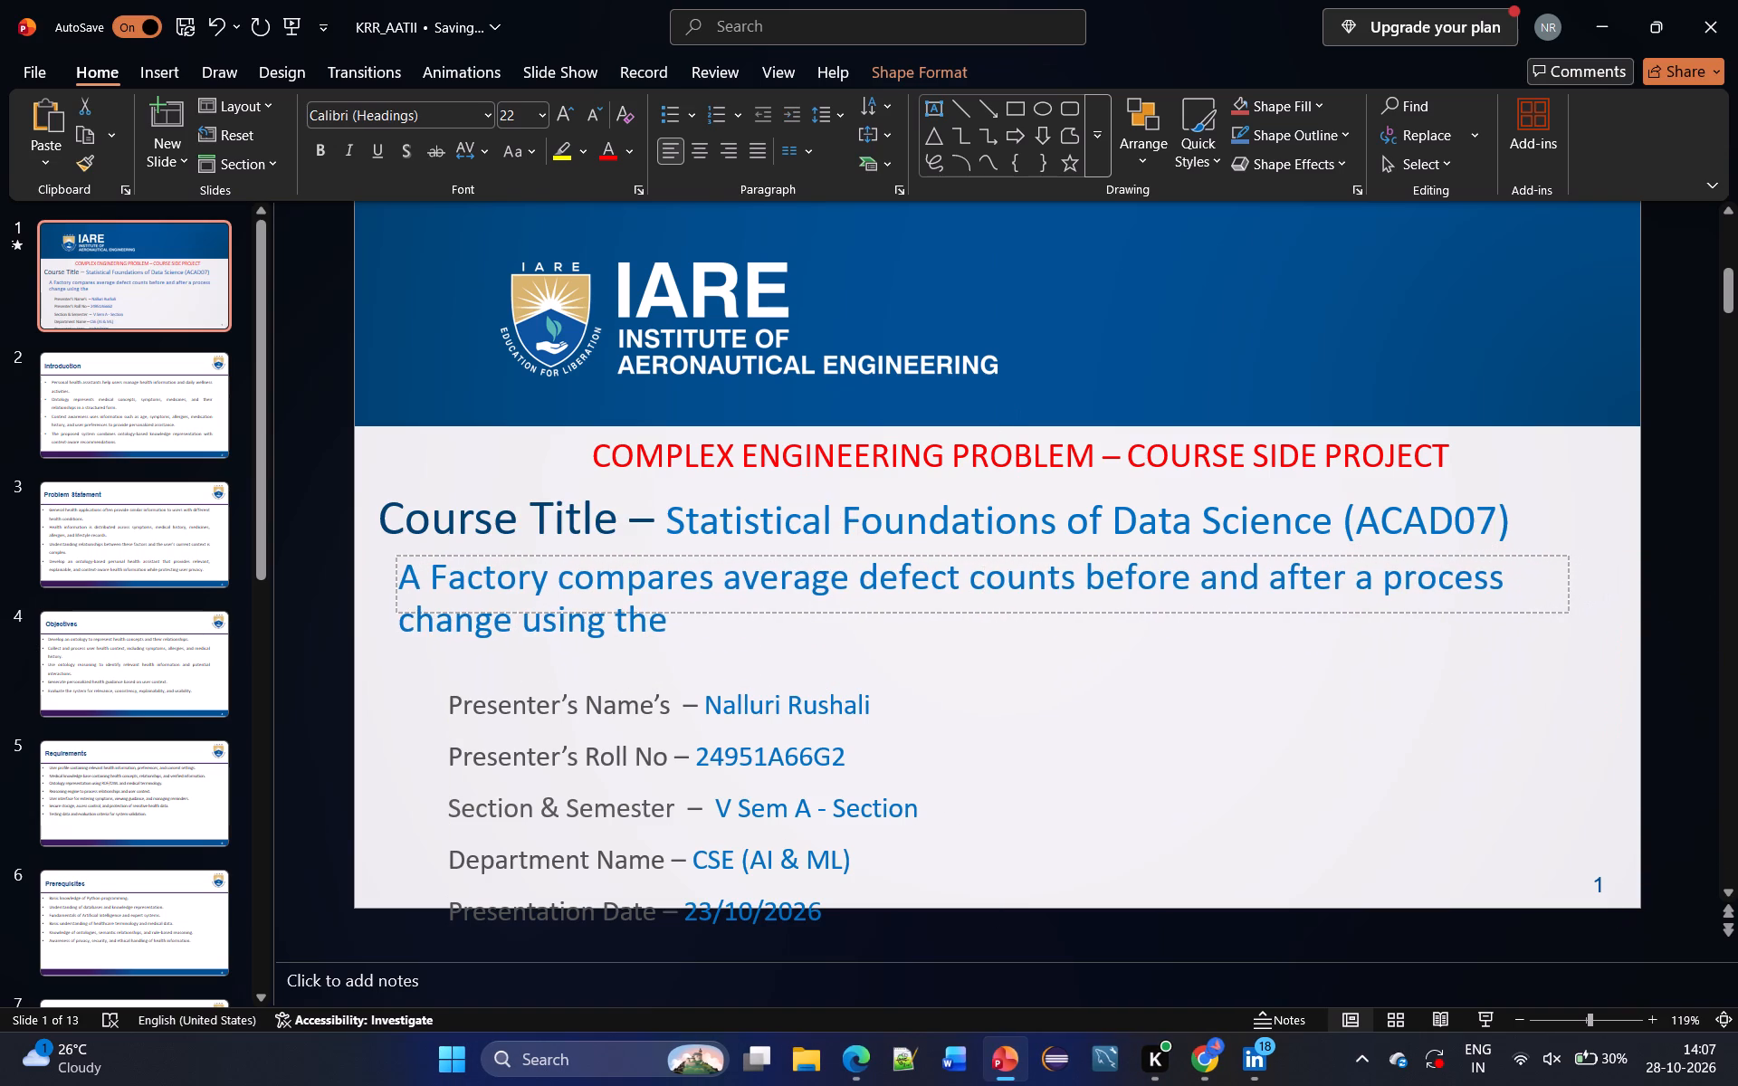
pyautogui.moveTo(396, 568); pyautogui.dragTo(398, 555)
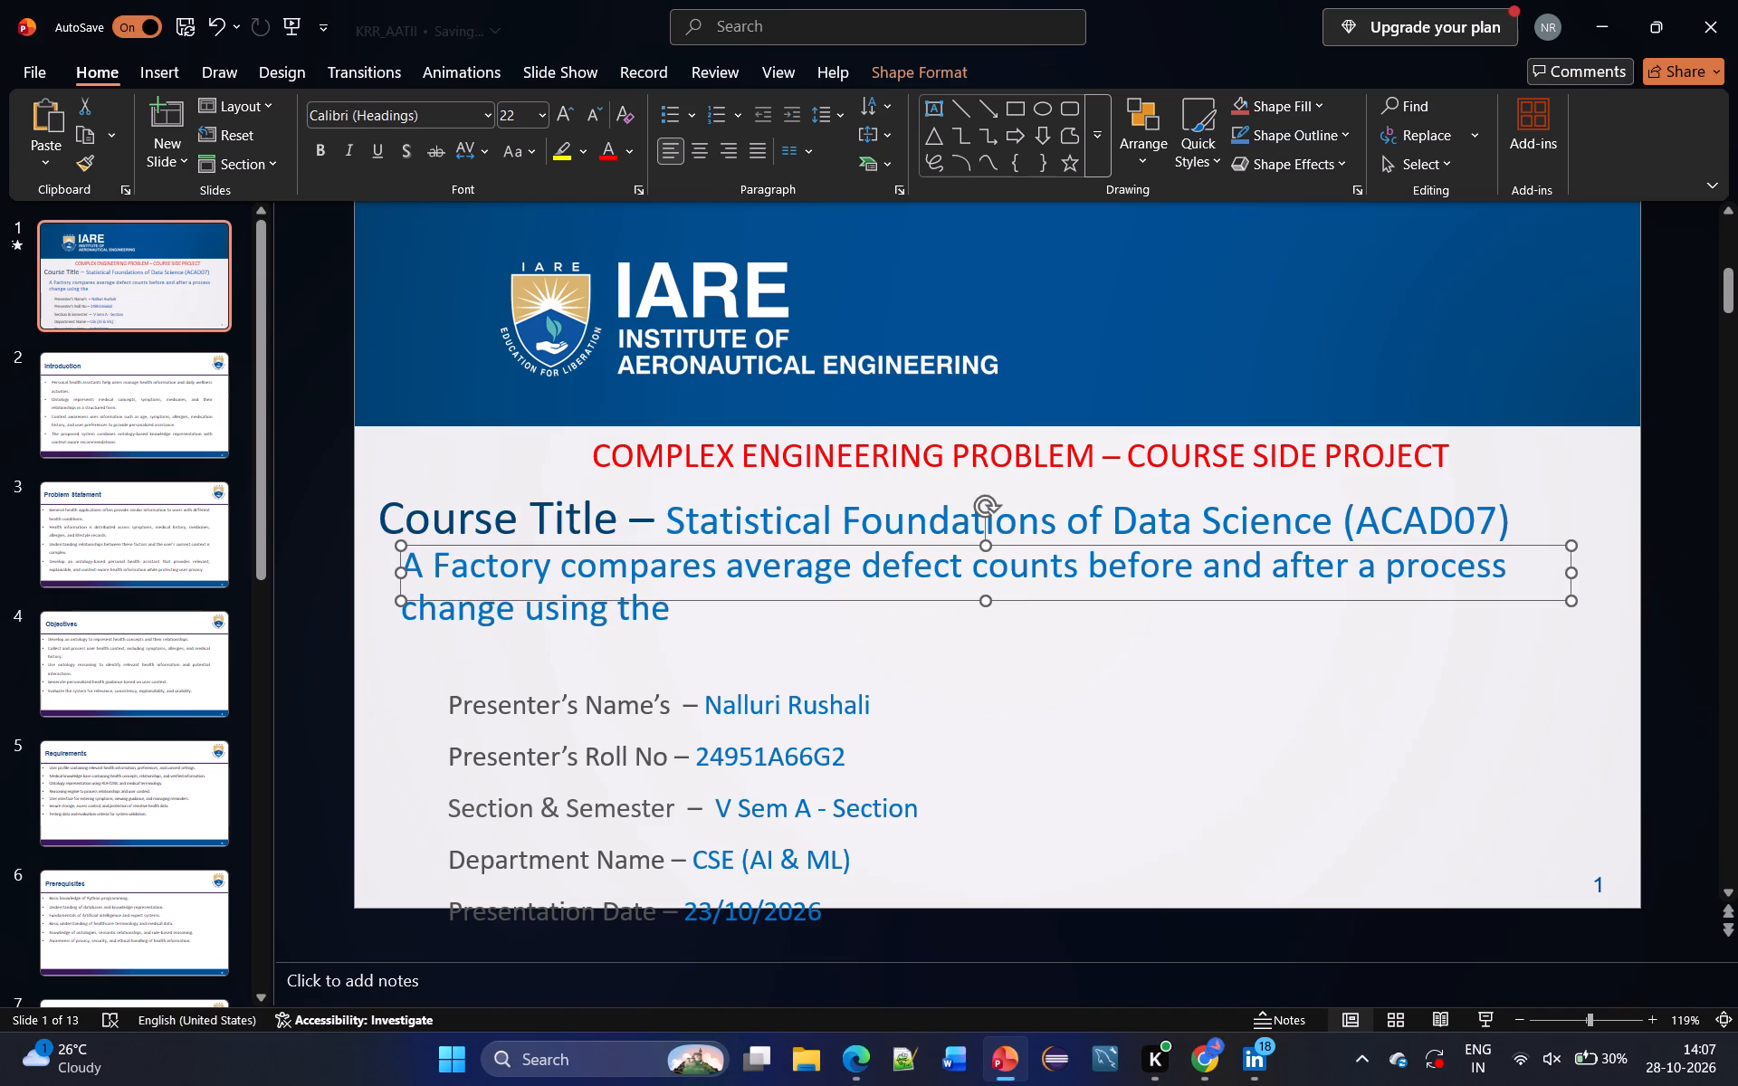
pyautogui.click(594, 587)
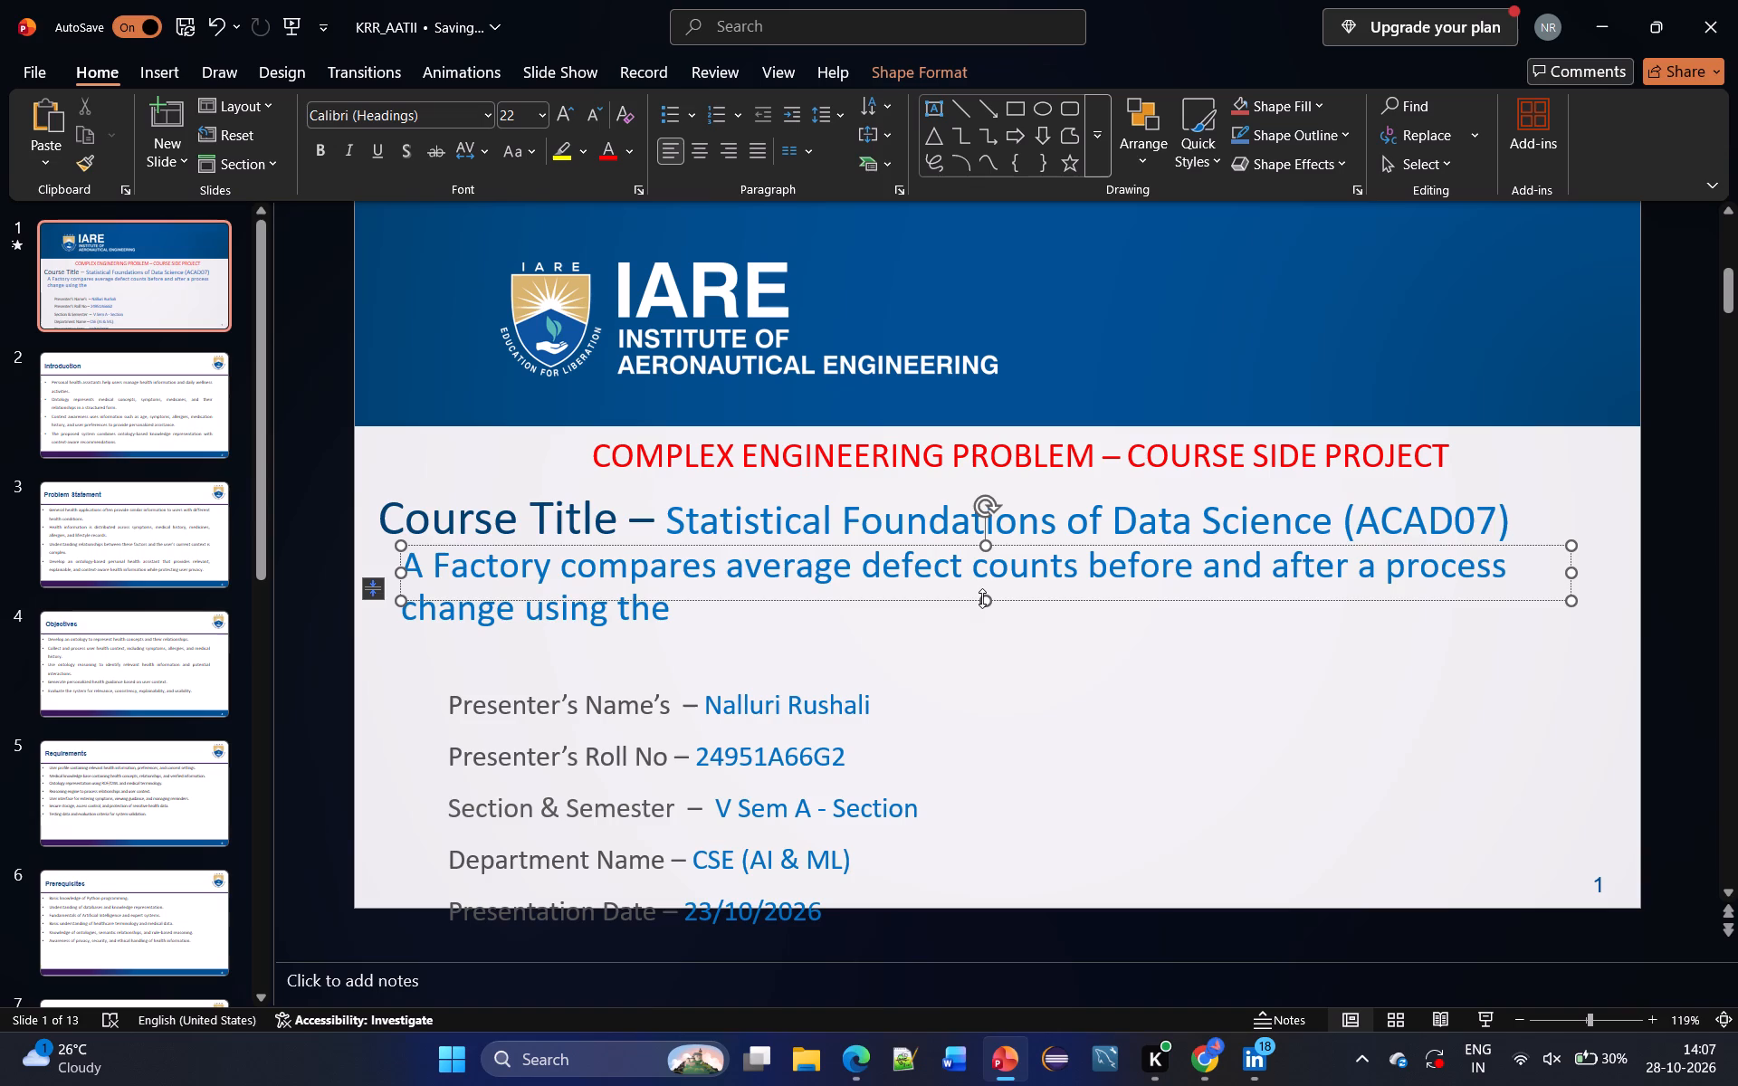
pyautogui.click(982, 598)
pyautogui.moveTo(982, 598); pyautogui.dragTo(987, 663)
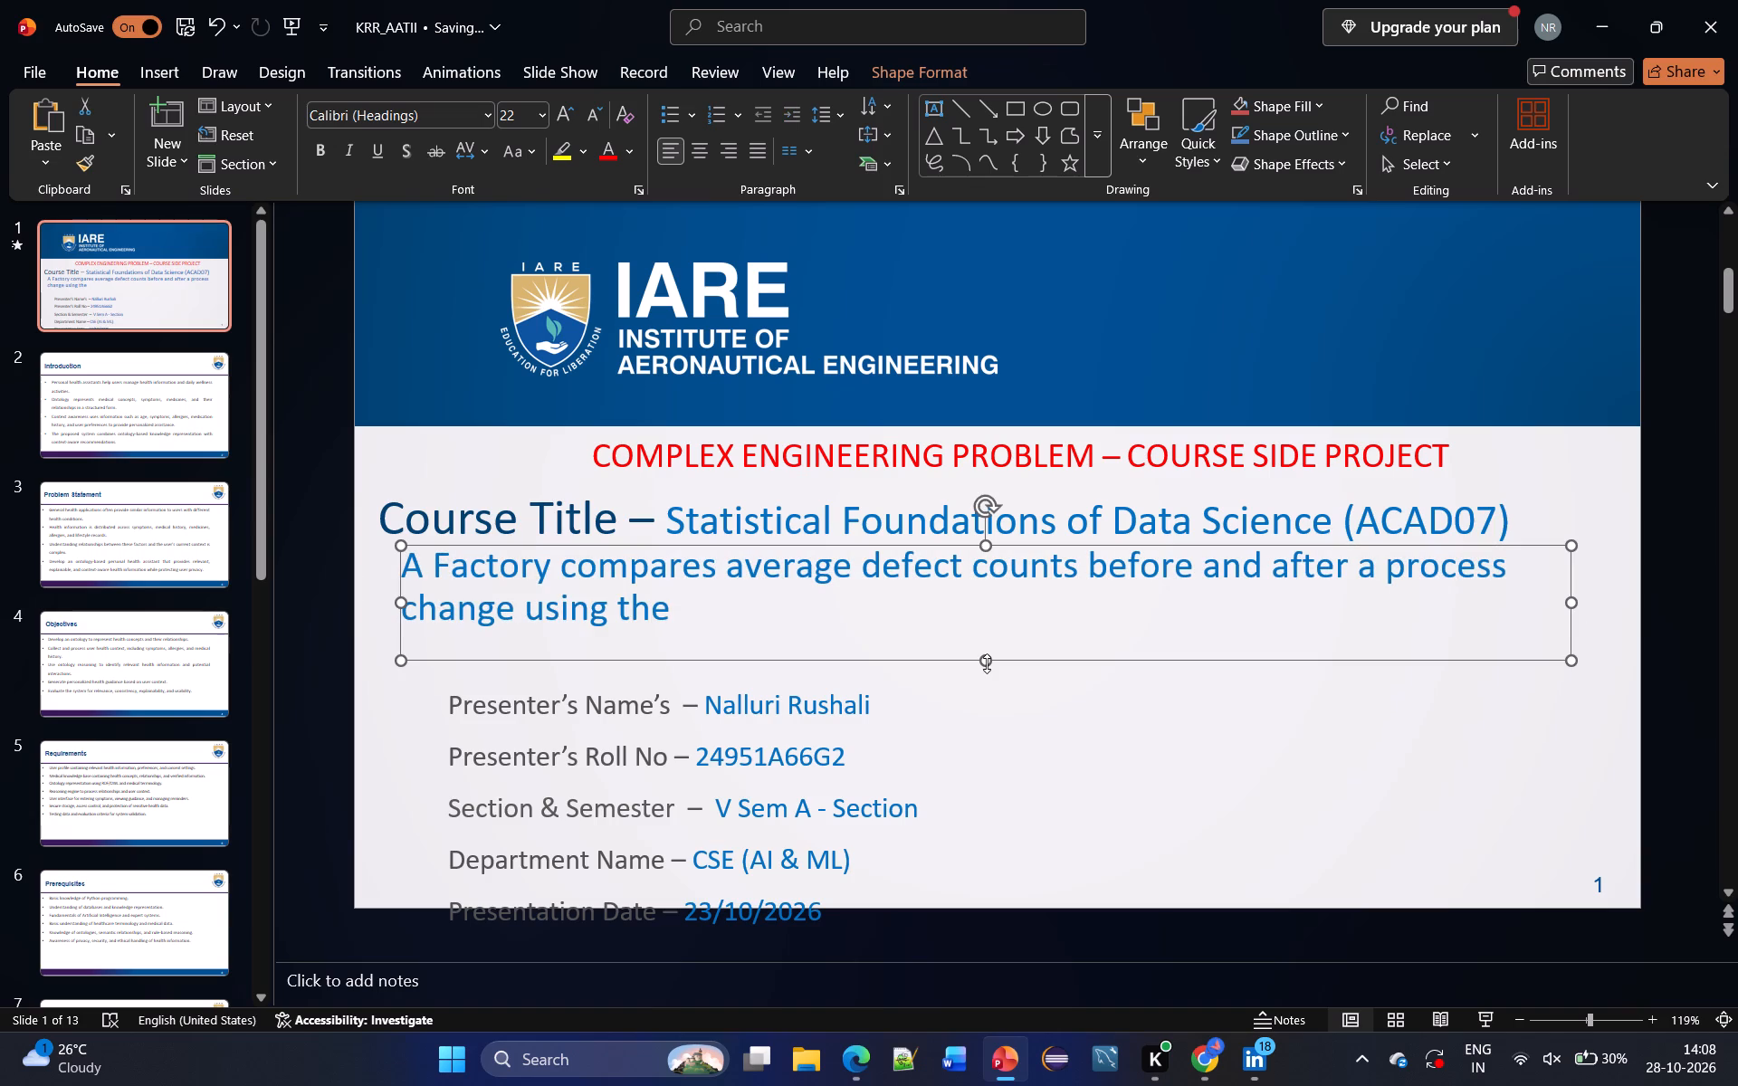
# Complete the problem text's first sentence after "using the" with "same machines.", consulting the assignment question in Chrome.
pyautogui.click(775, 626)
pyautogui.click(721, 602)
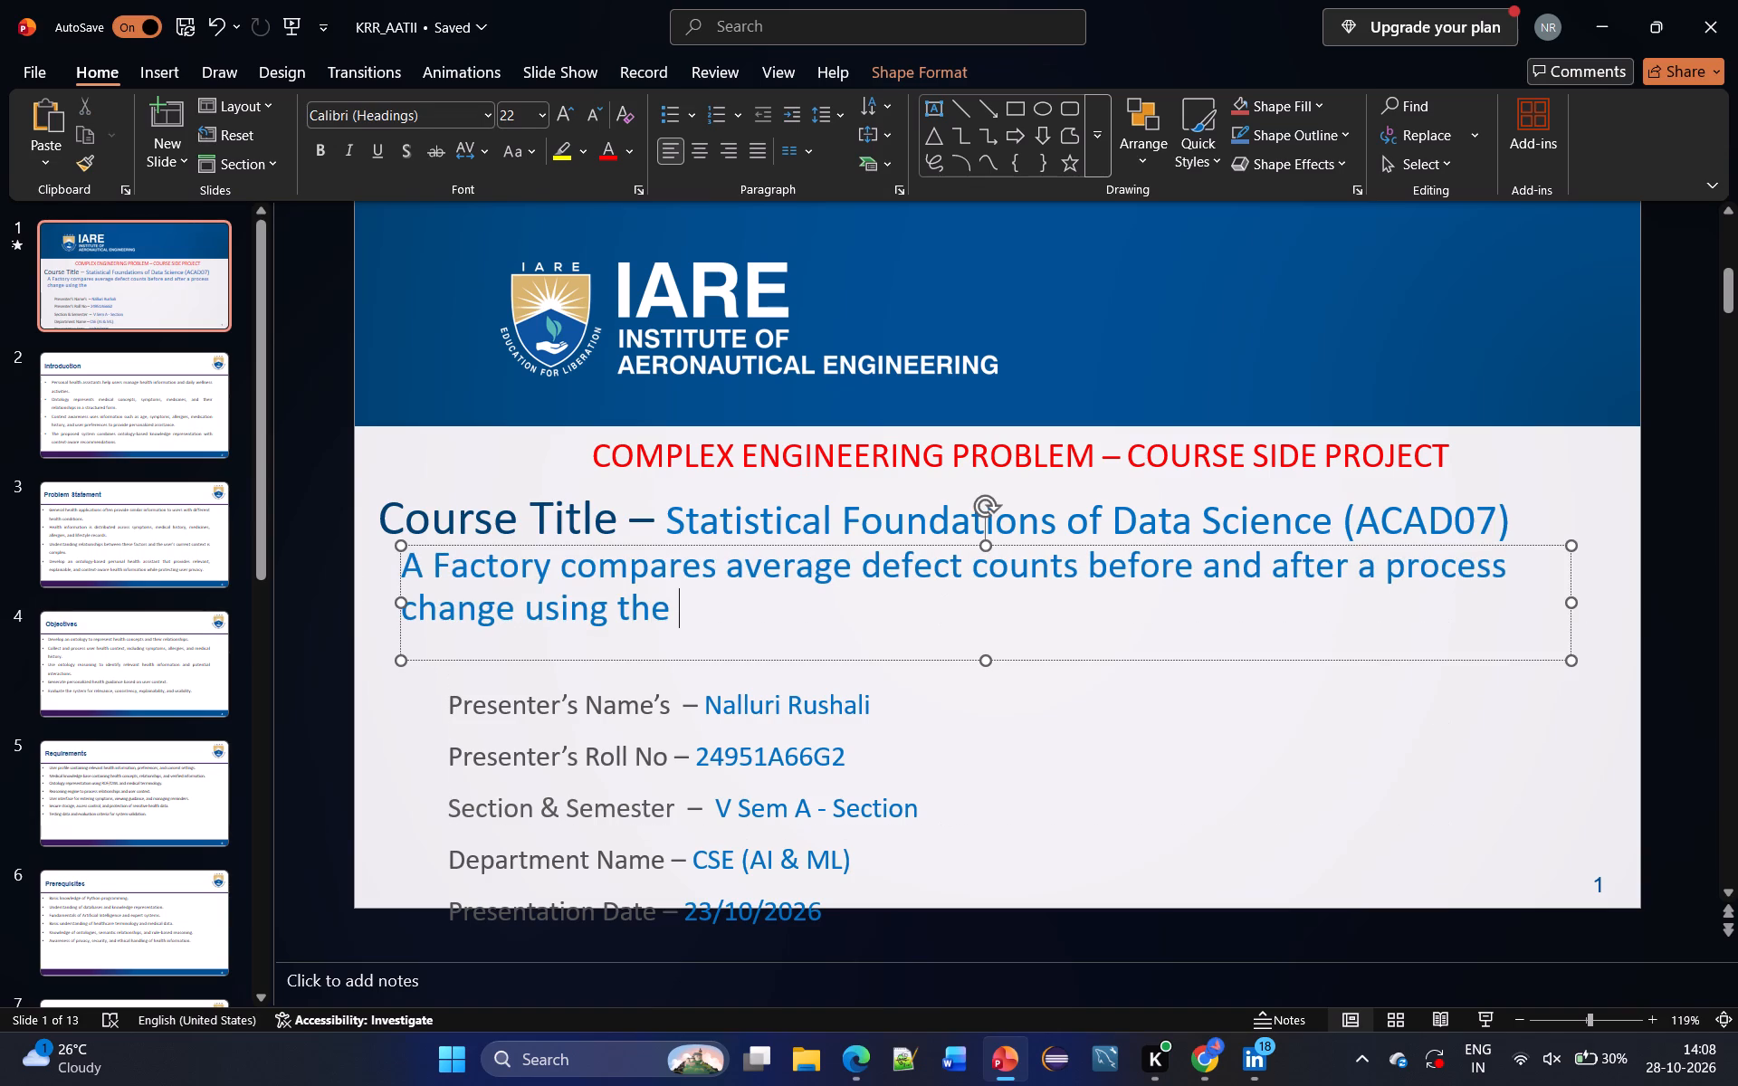
pyautogui.hotkey('alt', 'Tab')
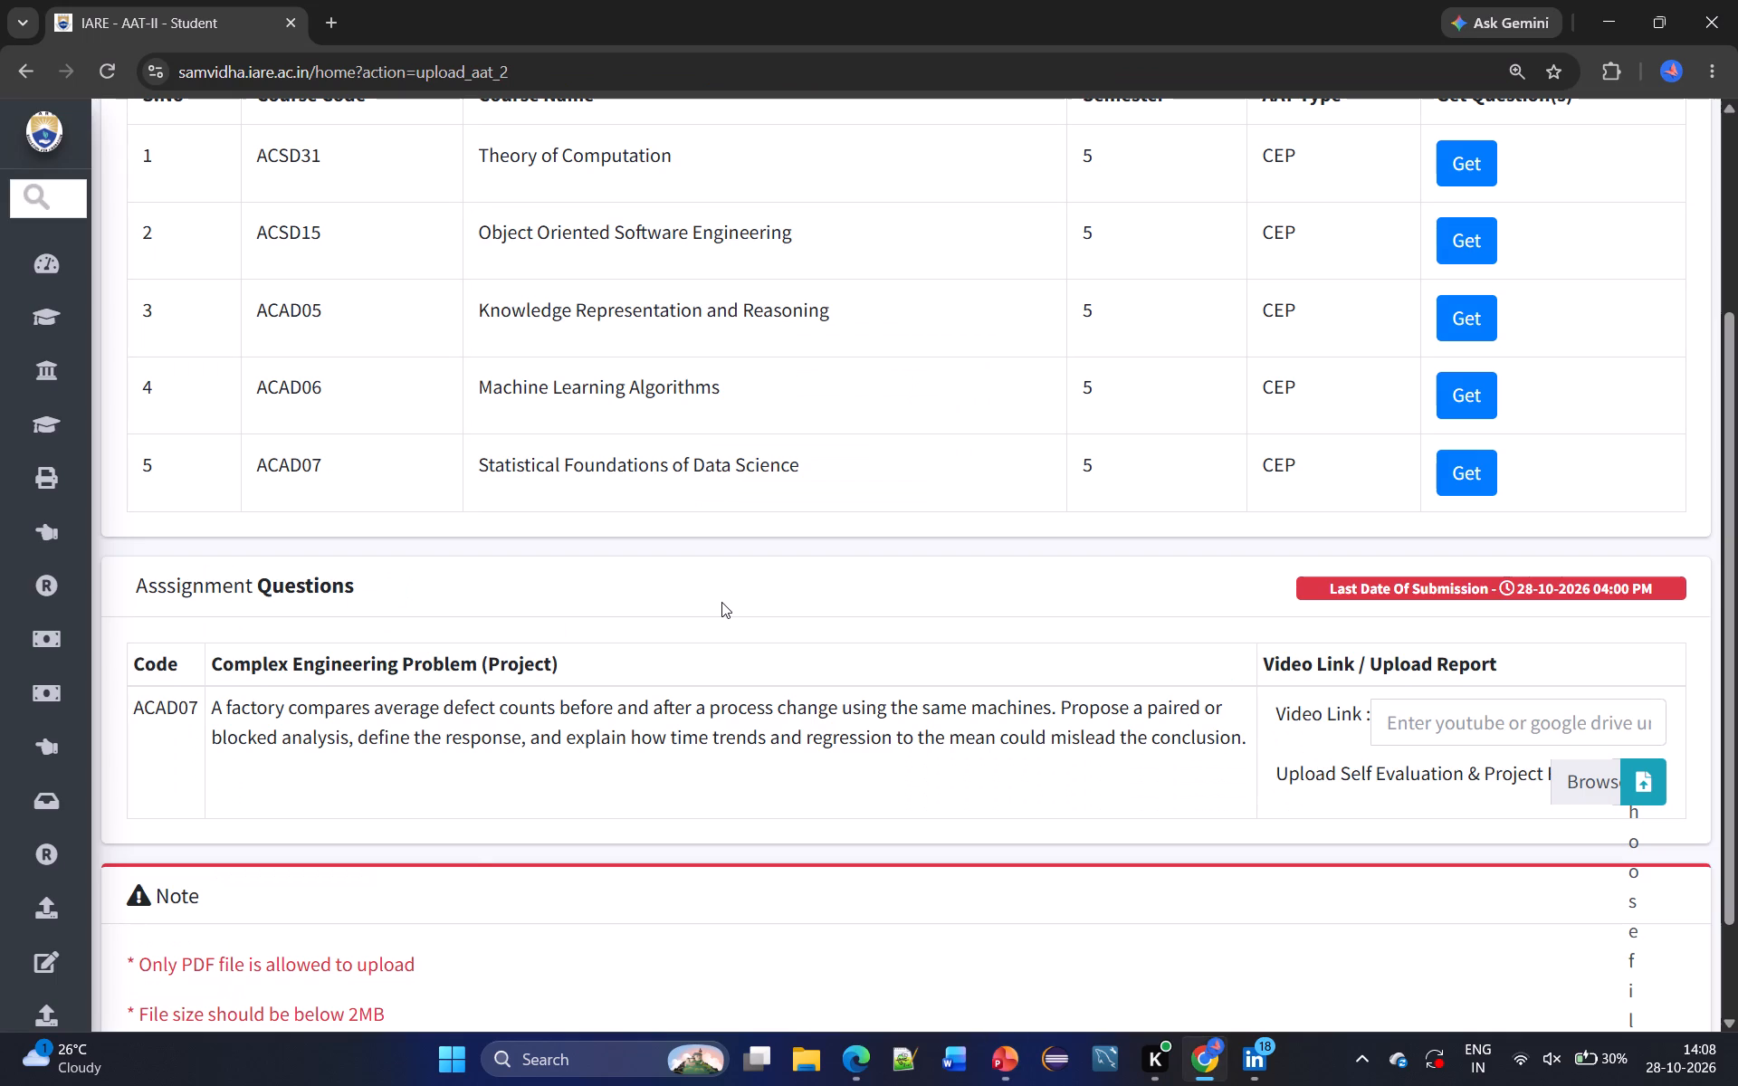
pyautogui.hotkey('alt', 'Tab')
pyautogui.write('sama')
pyautogui.press('BackSpace')
pyautogui.write('e machines')
pyautogui.press('space')
pyautogui.press('BackSpace')
pyautogui.press('.')
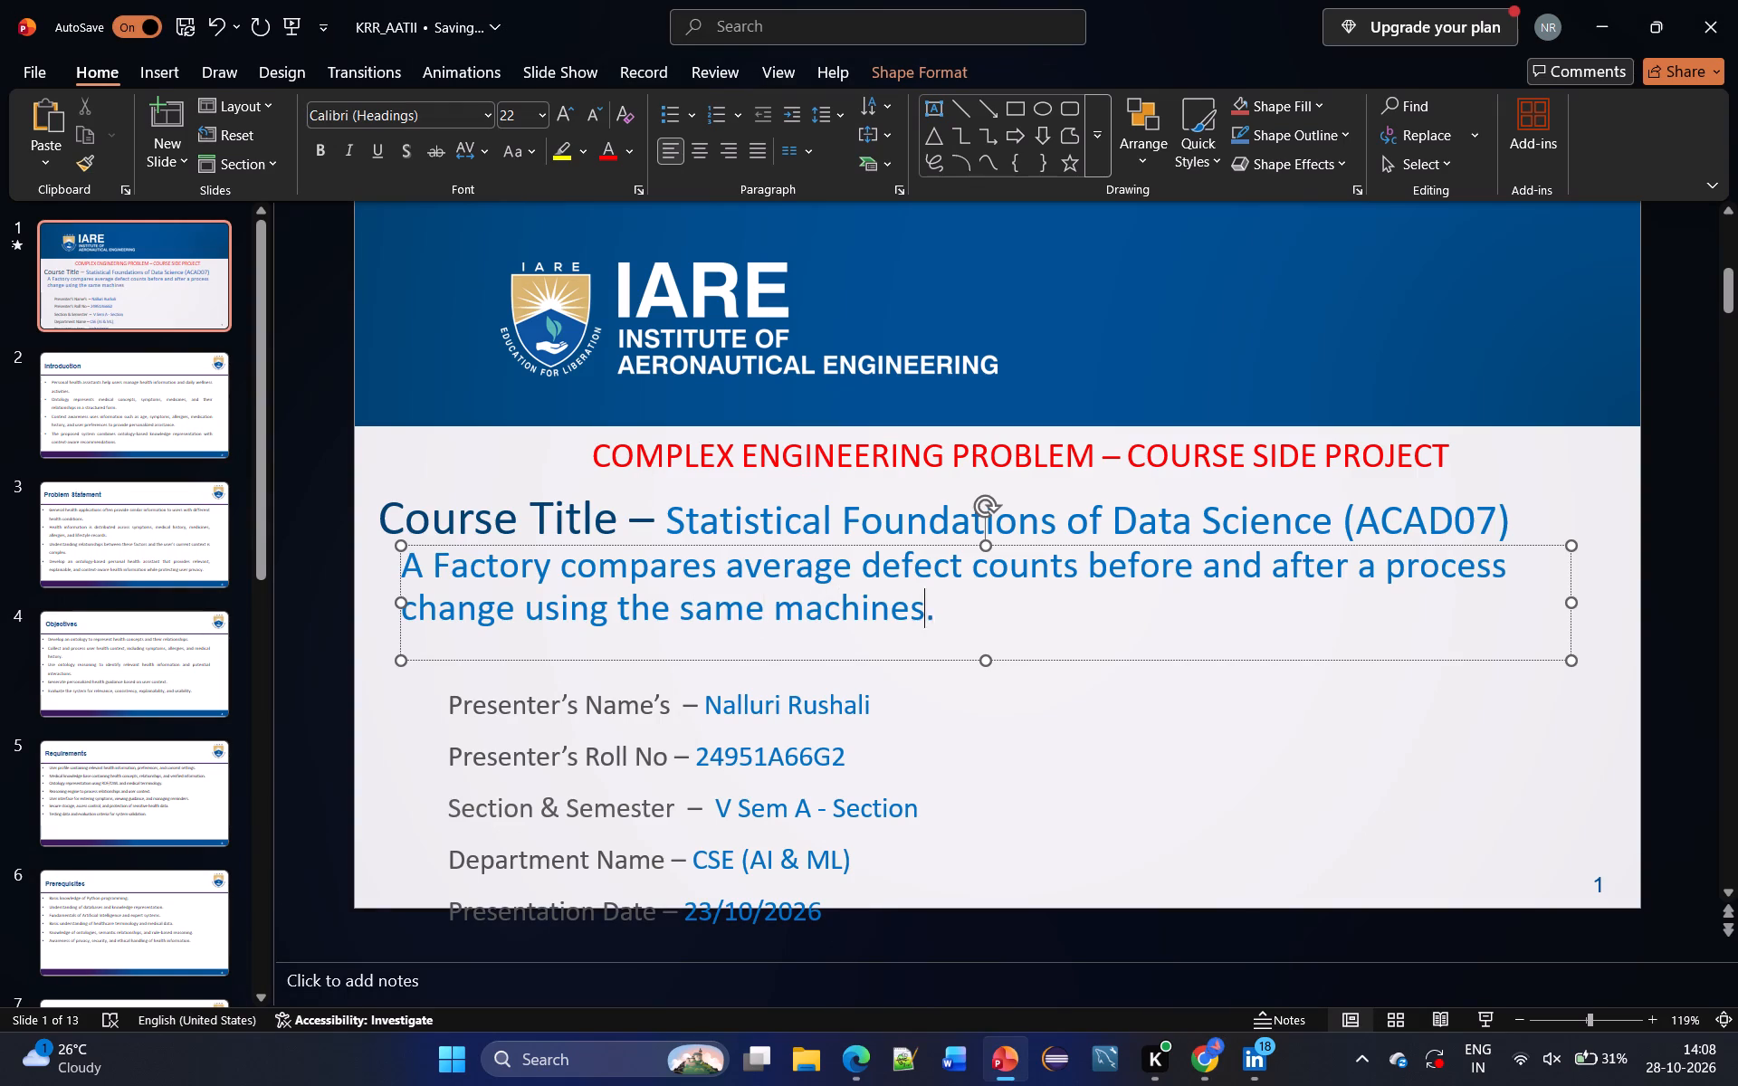
# Add "propose a paired" after the first sentence of the problem text, consulting the assignment question in Chrome.
pyautogui.hotkey('alt', 'Tab')
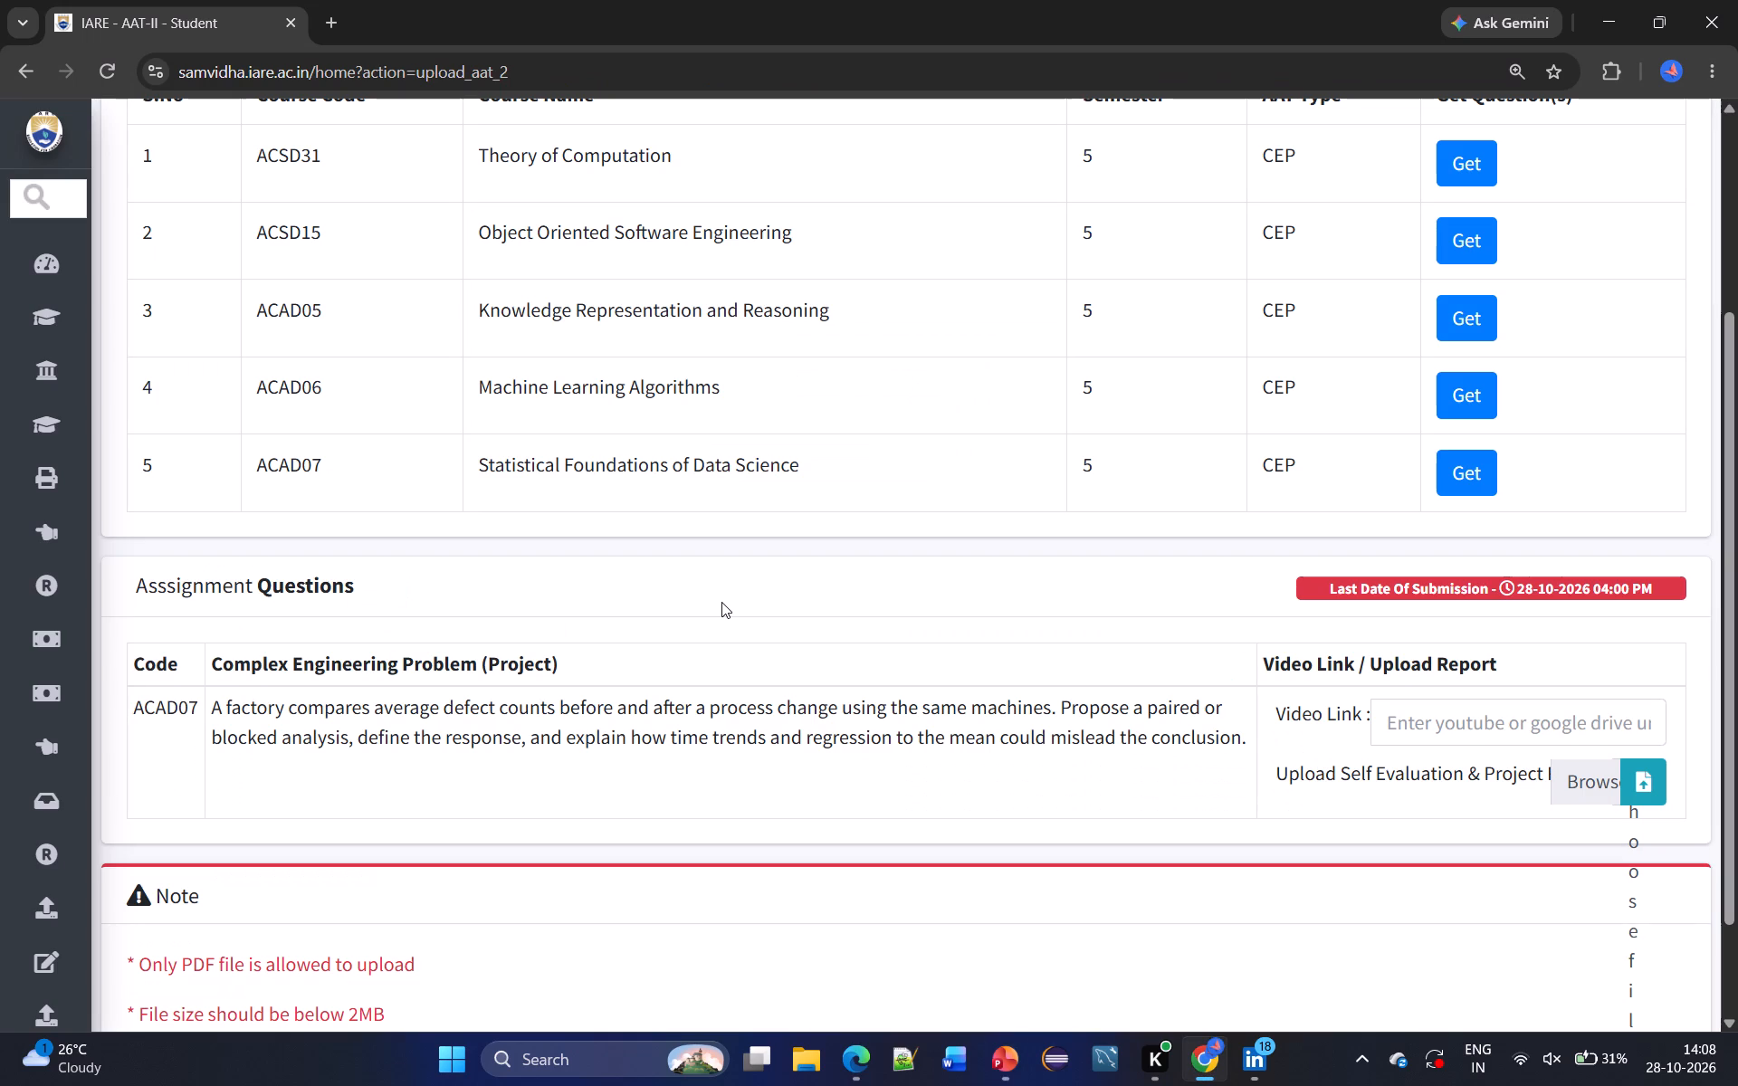
pyautogui.hotkey('alt', 'Tab')
pyautogui.write('propose')
pyautogui.press('space')
pyautogui.hotkey('alt', 'Tab')
pyautogui.hotkey('alt', 'Tab')
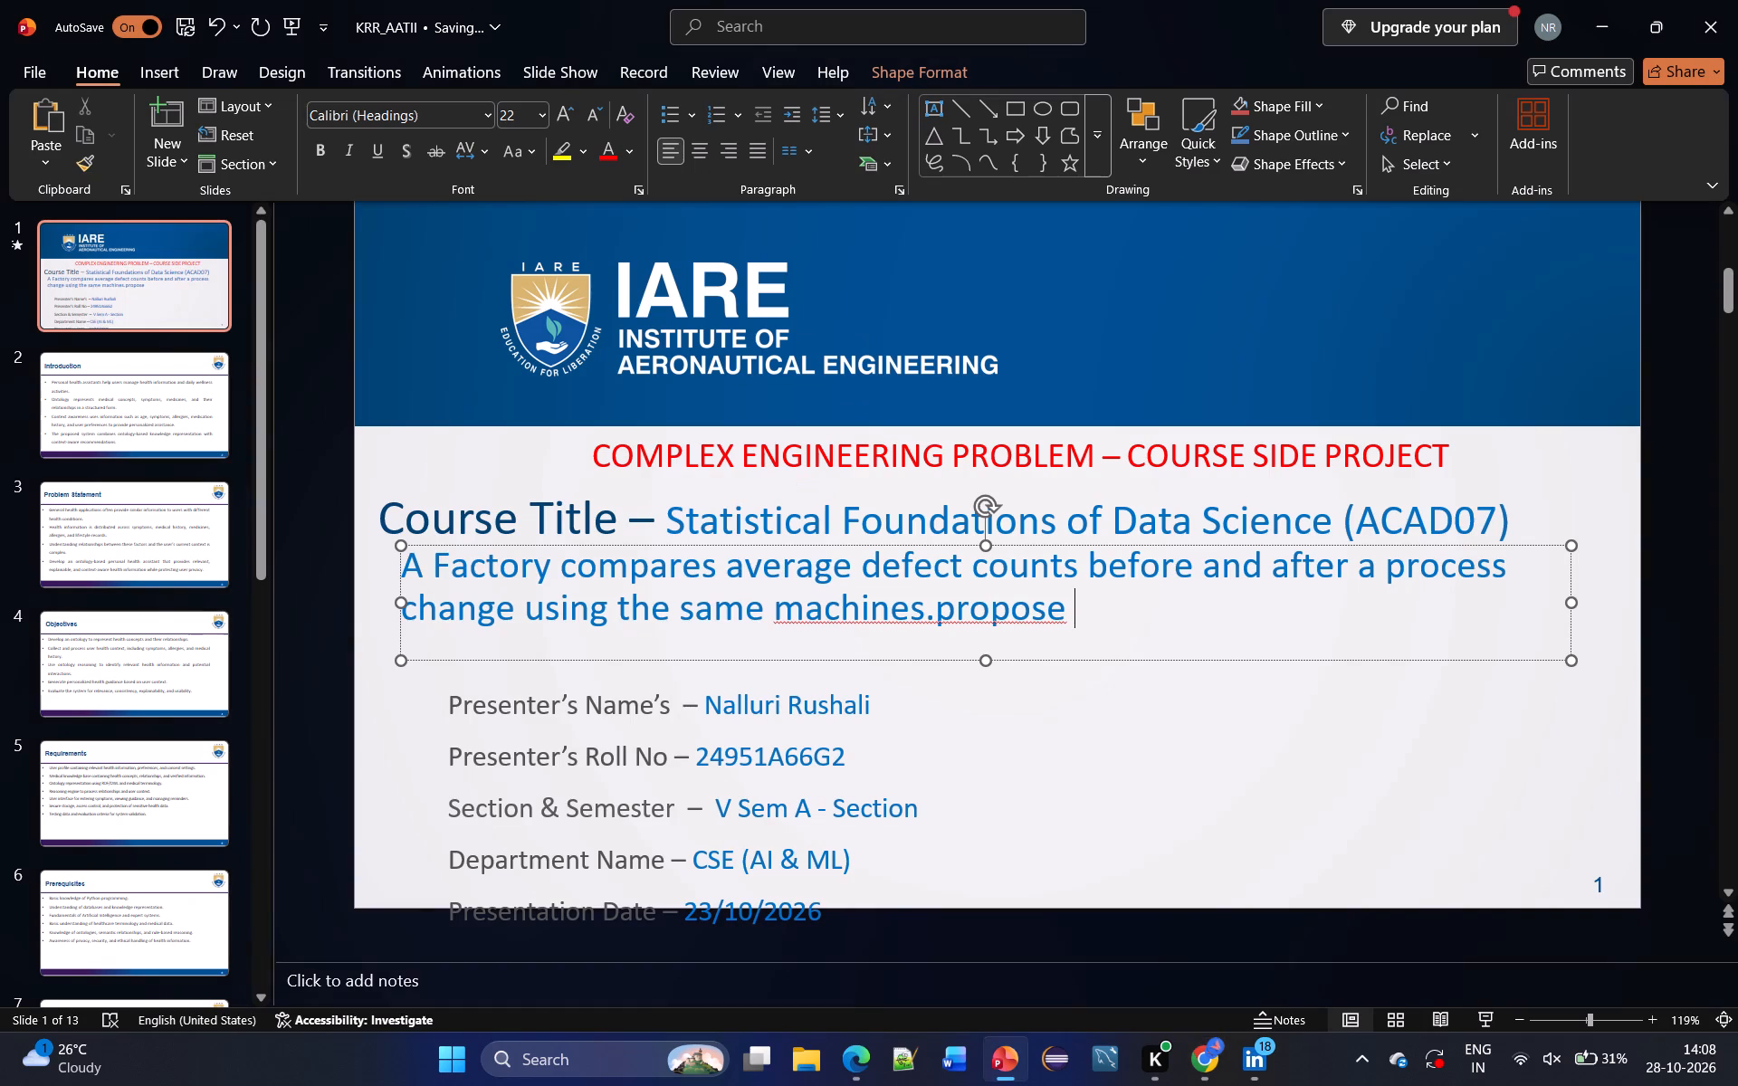
pyautogui.write('a paires')
pyautogui.press('BackSpace')
pyautogui.press('d')
# Insert the missing space between "machines." and "propose" in the title slide's problem text.
pyautogui.press('Left')
pyautogui.press('Left')
pyautogui.press('Left')
pyautogui.press('Left')
pyautogui.press('Left')
pyautogui.press('Left')
pyautogui.press('Left')
pyautogui.press('Left')
pyautogui.press('Left')
pyautogui.press('Left')
pyautogui.press('Left')
pyautogui.press('Left')
pyautogui.press('Left')
pyautogui.press('Left')
pyautogui.press('Left')
pyautogui.press('Left')
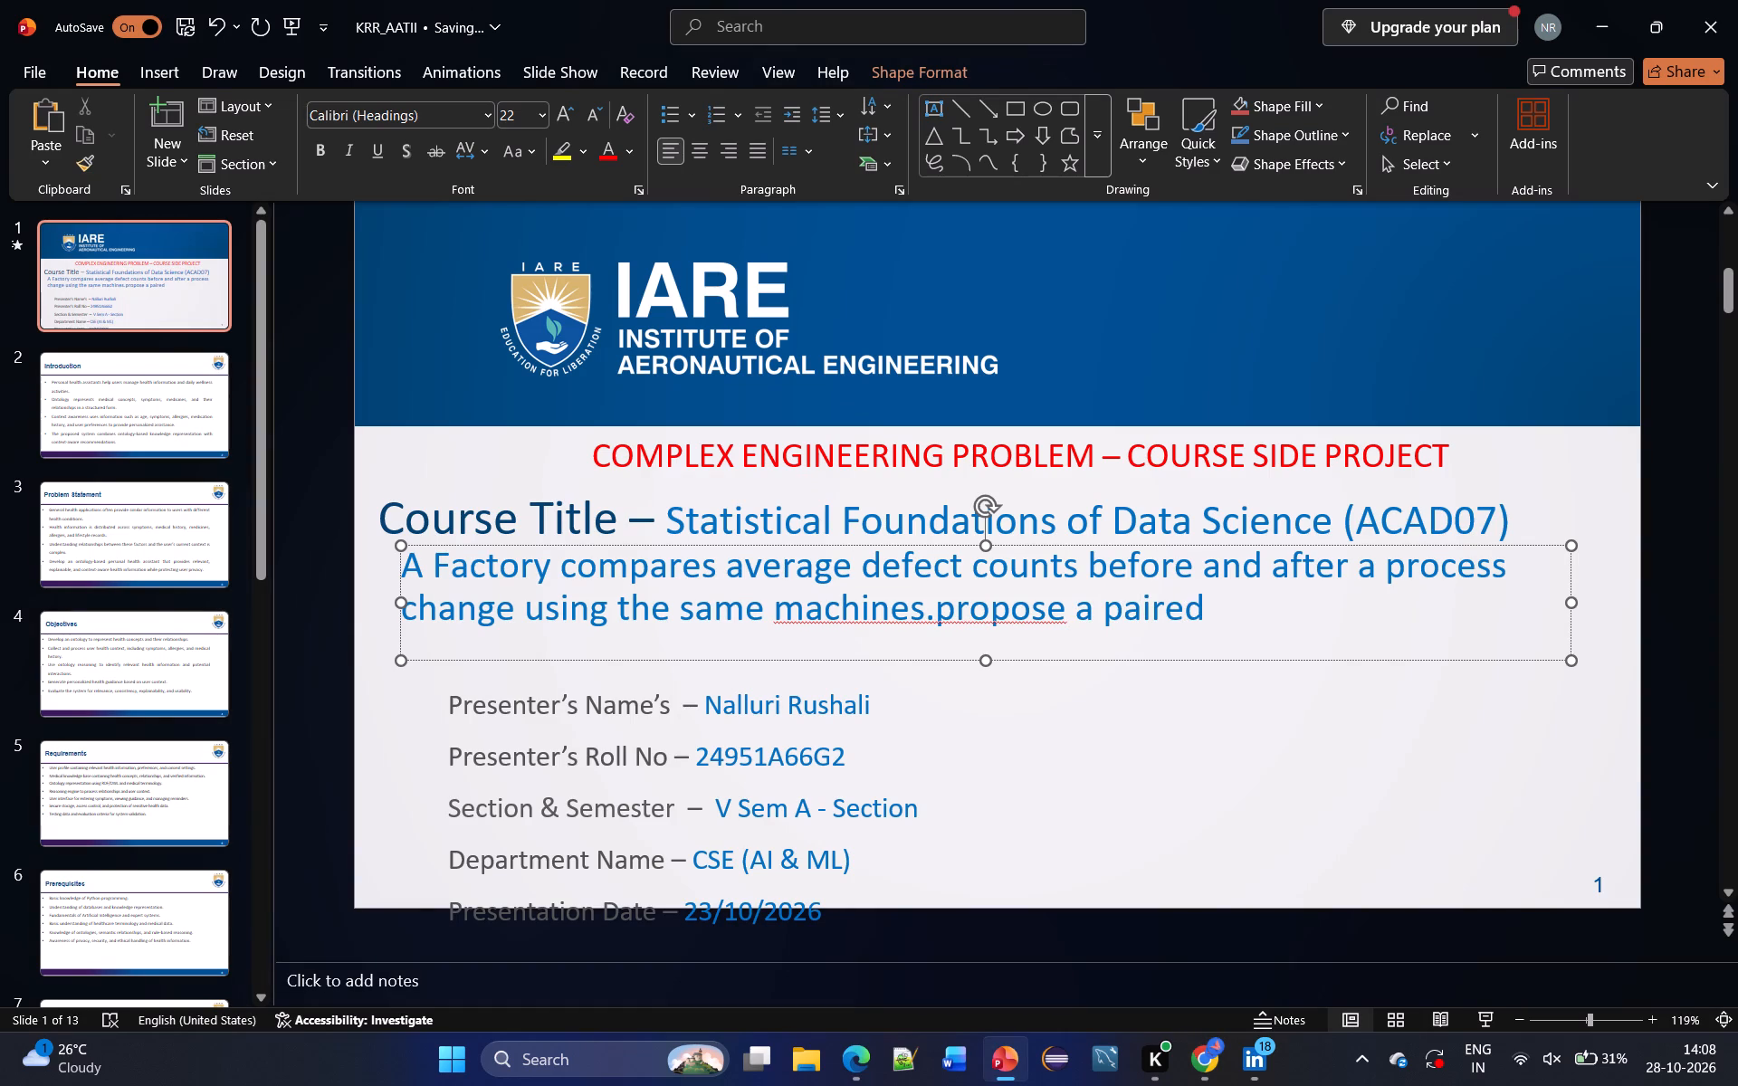
pyautogui.press('space')
# Add "or blocked analysis," after "a paired" at the end of the problem text, consulting the assignment question in Chrome.
pyautogui.hotkey('alt', 'Tab')
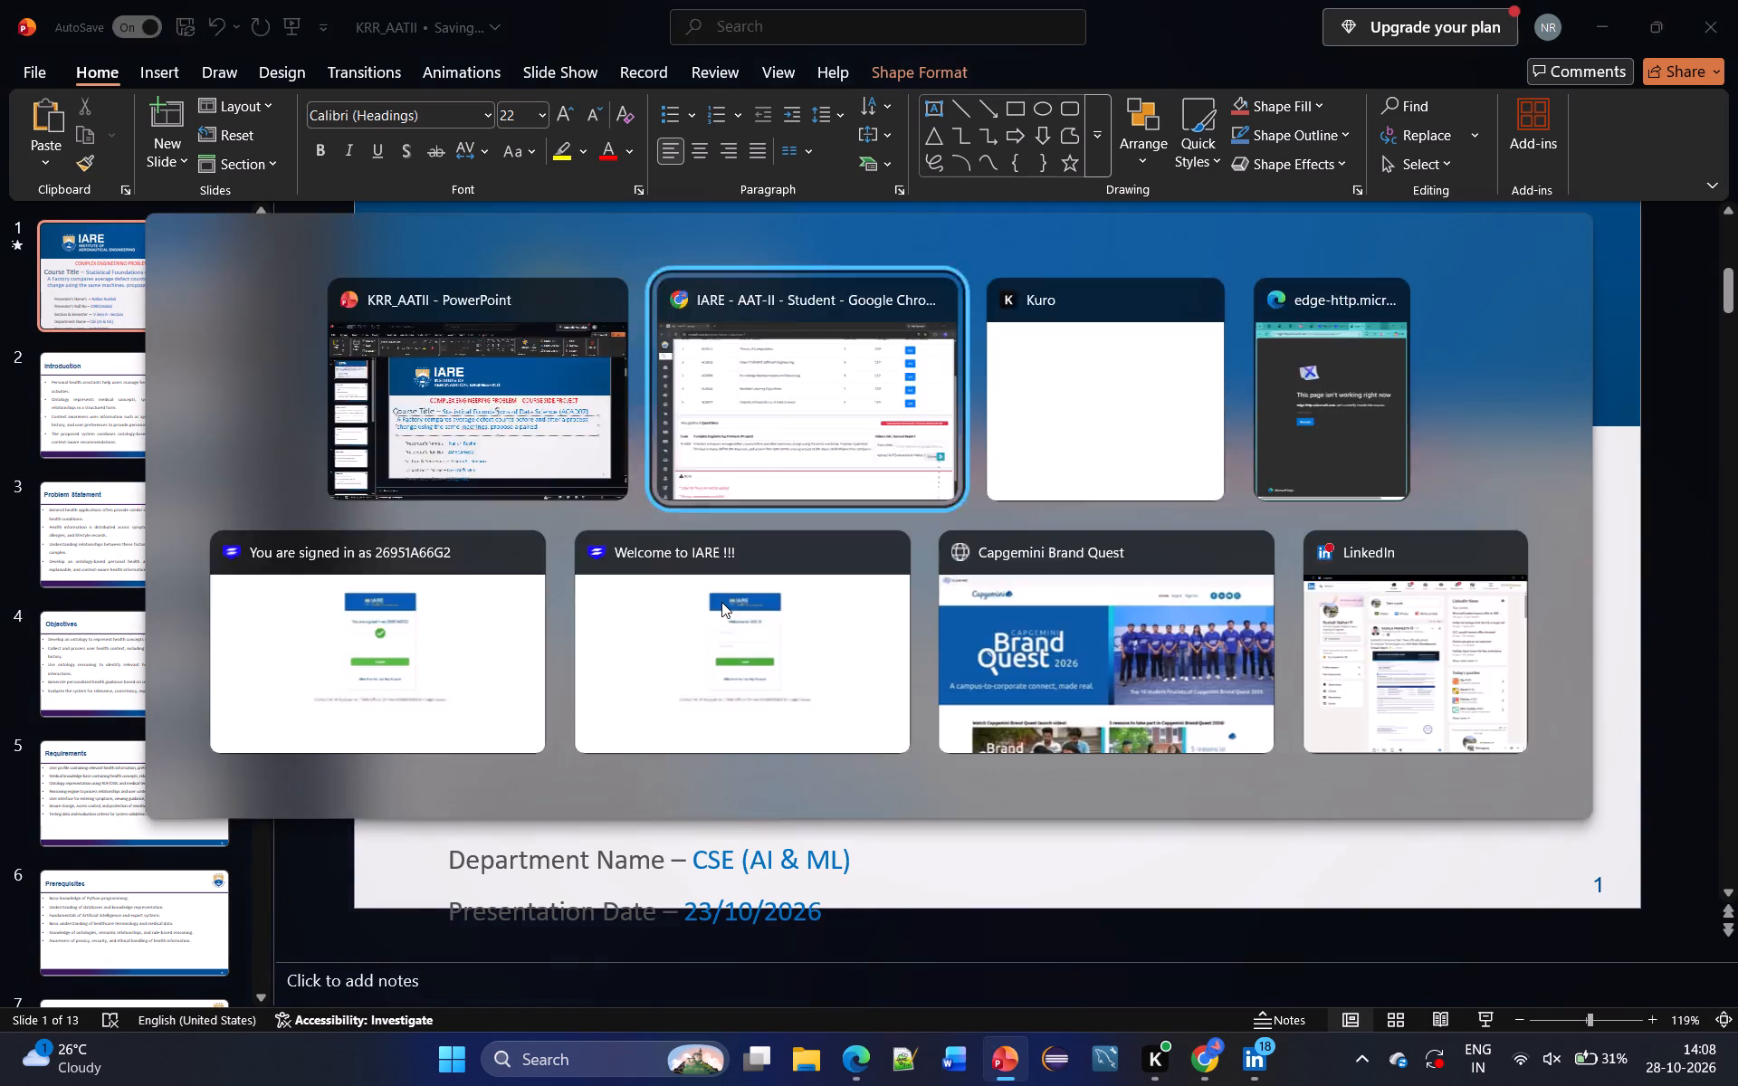
pyautogui.hotkey('alt', 'Tab')
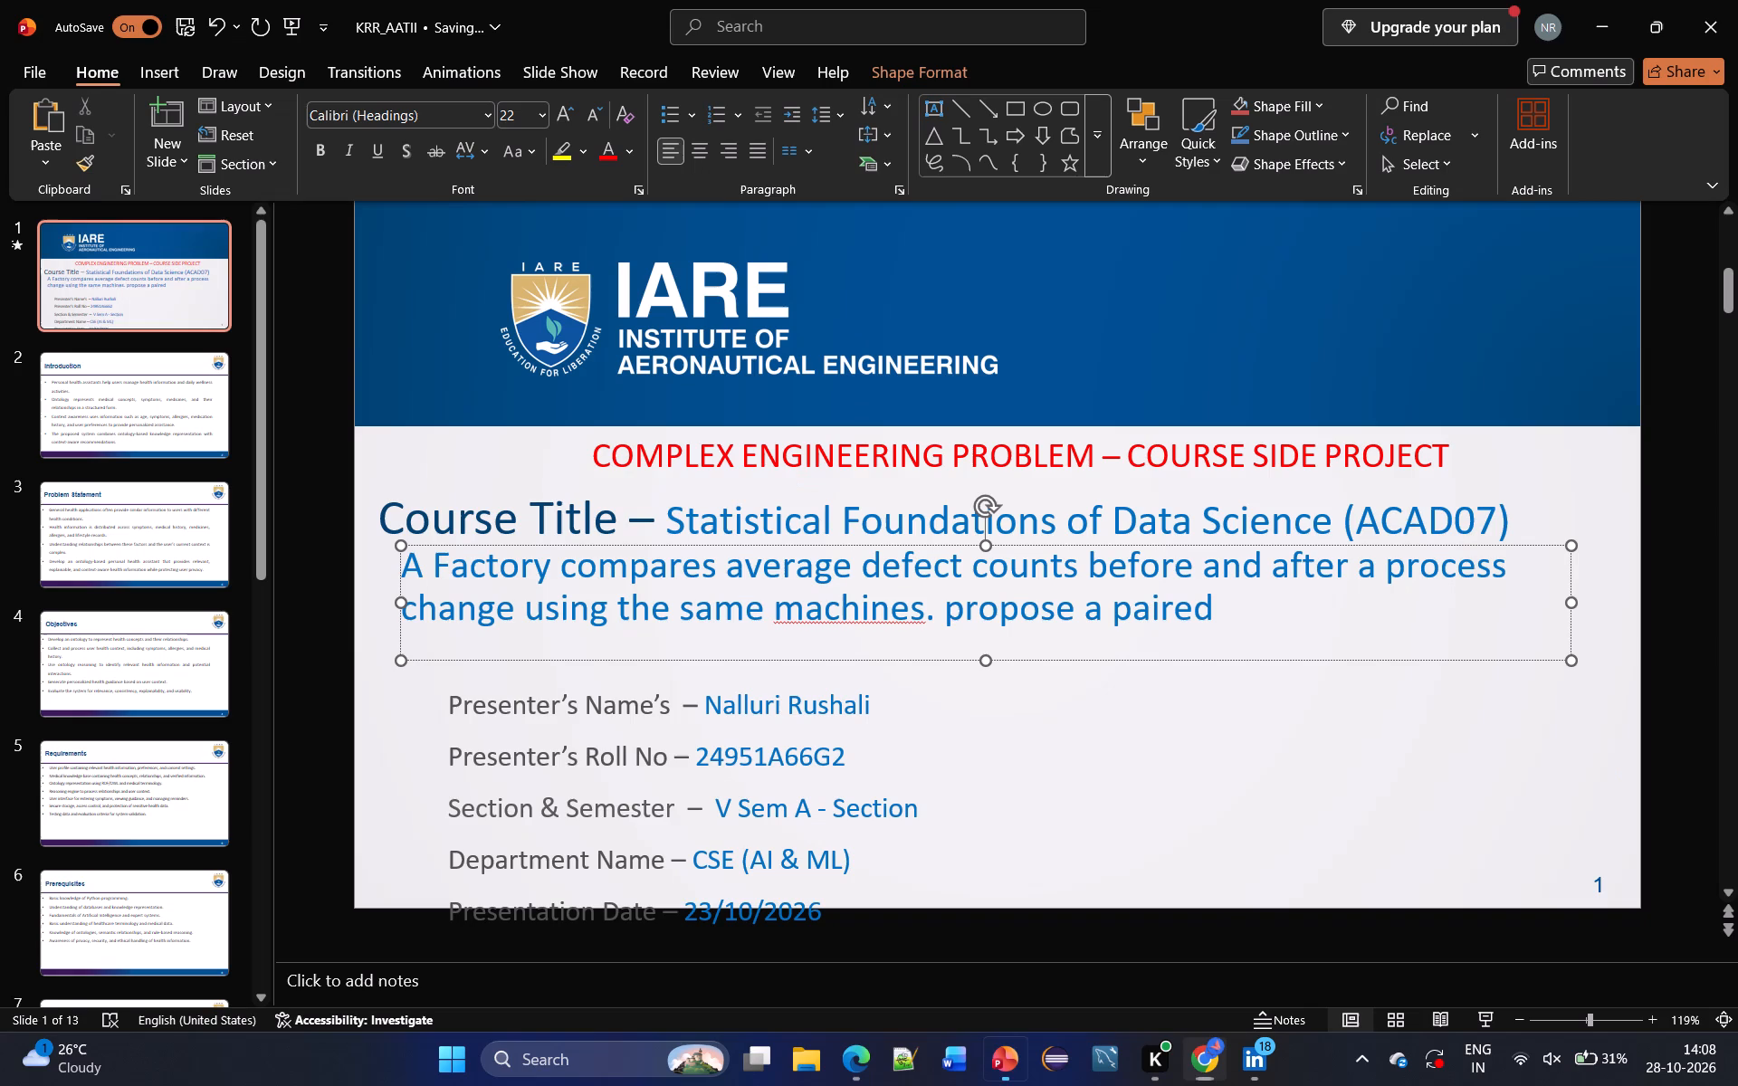
pyautogui.press('Right')
pyautogui.press('Right')
pyautogui.press('Right')
pyautogui.press('Right')
pyautogui.press('Right')
pyautogui.press('Right')
pyautogui.press('Right')
pyautogui.press('Right')
pyautogui.press('Right')
pyautogui.press('Right')
pyautogui.press('Right')
pyautogui.press('Right')
pyautogui.press('Right')
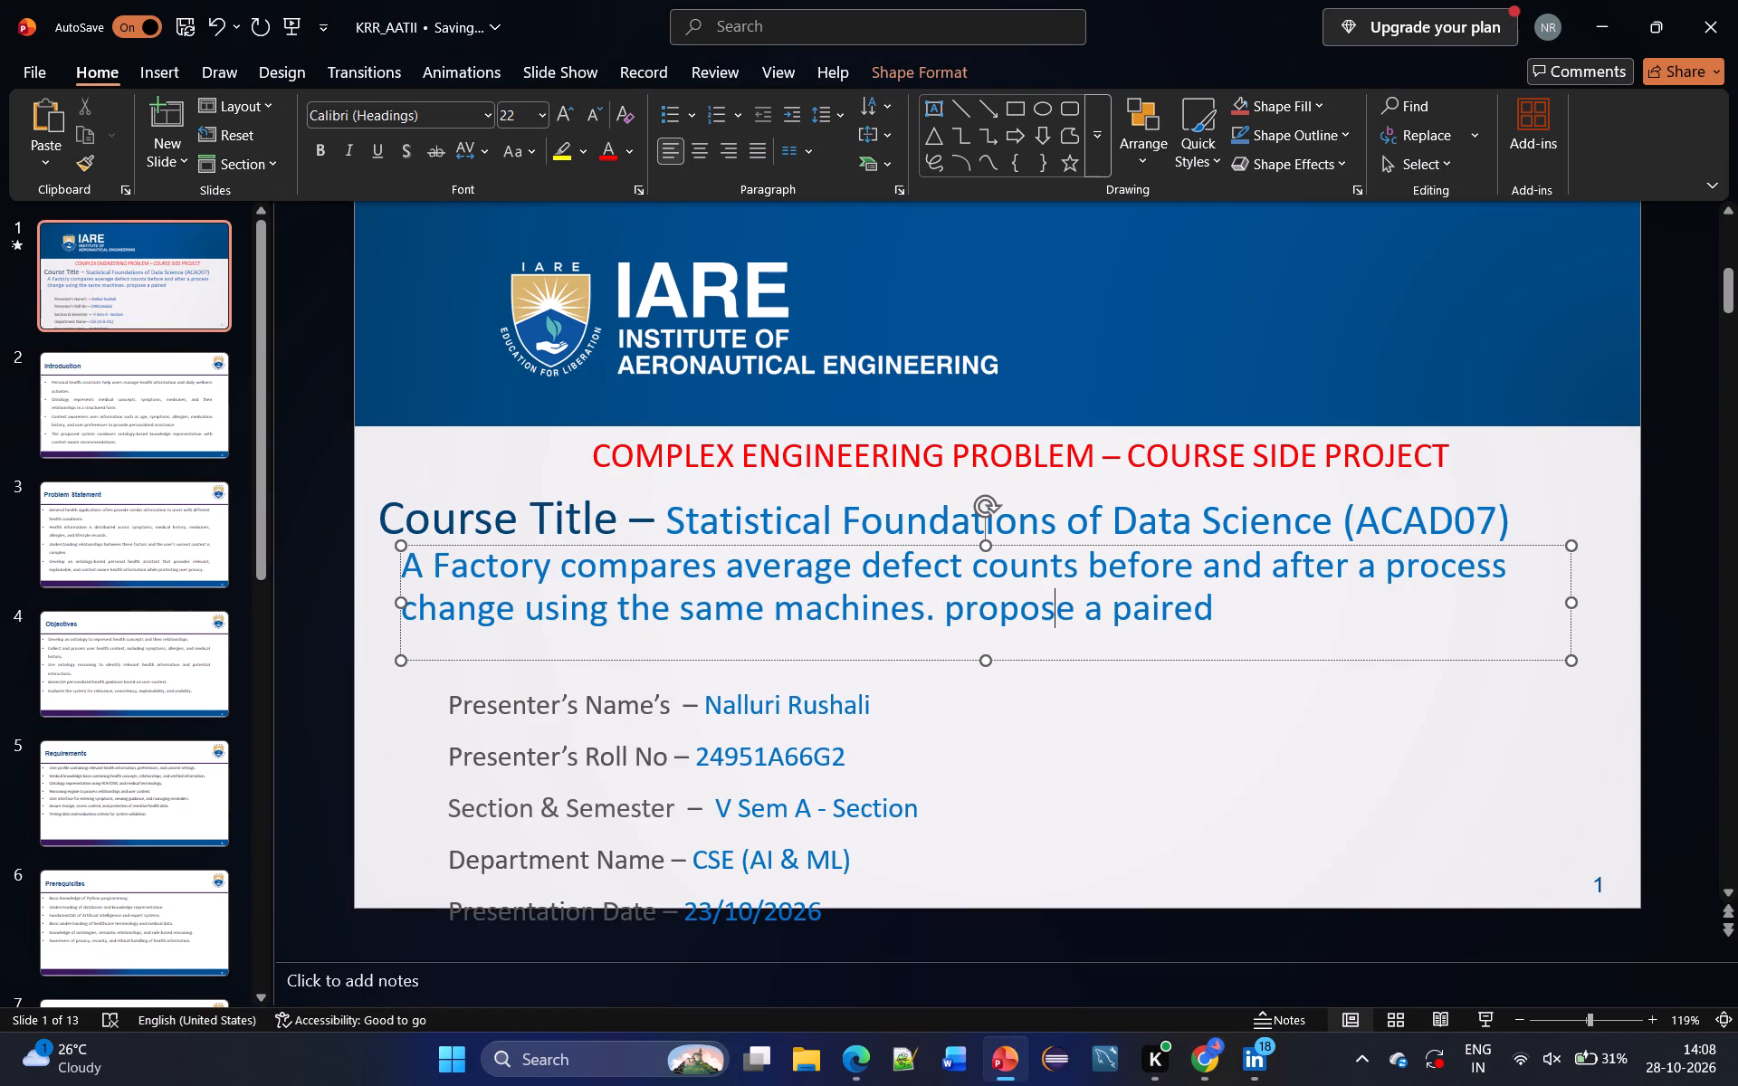
pyautogui.press('Right')
pyautogui.press('Right')
pyautogui.press('Right')
pyautogui.press('space')
pyautogui.write('or')
pyautogui.press('space')
pyautogui.hotkey('alt', 'Tab')
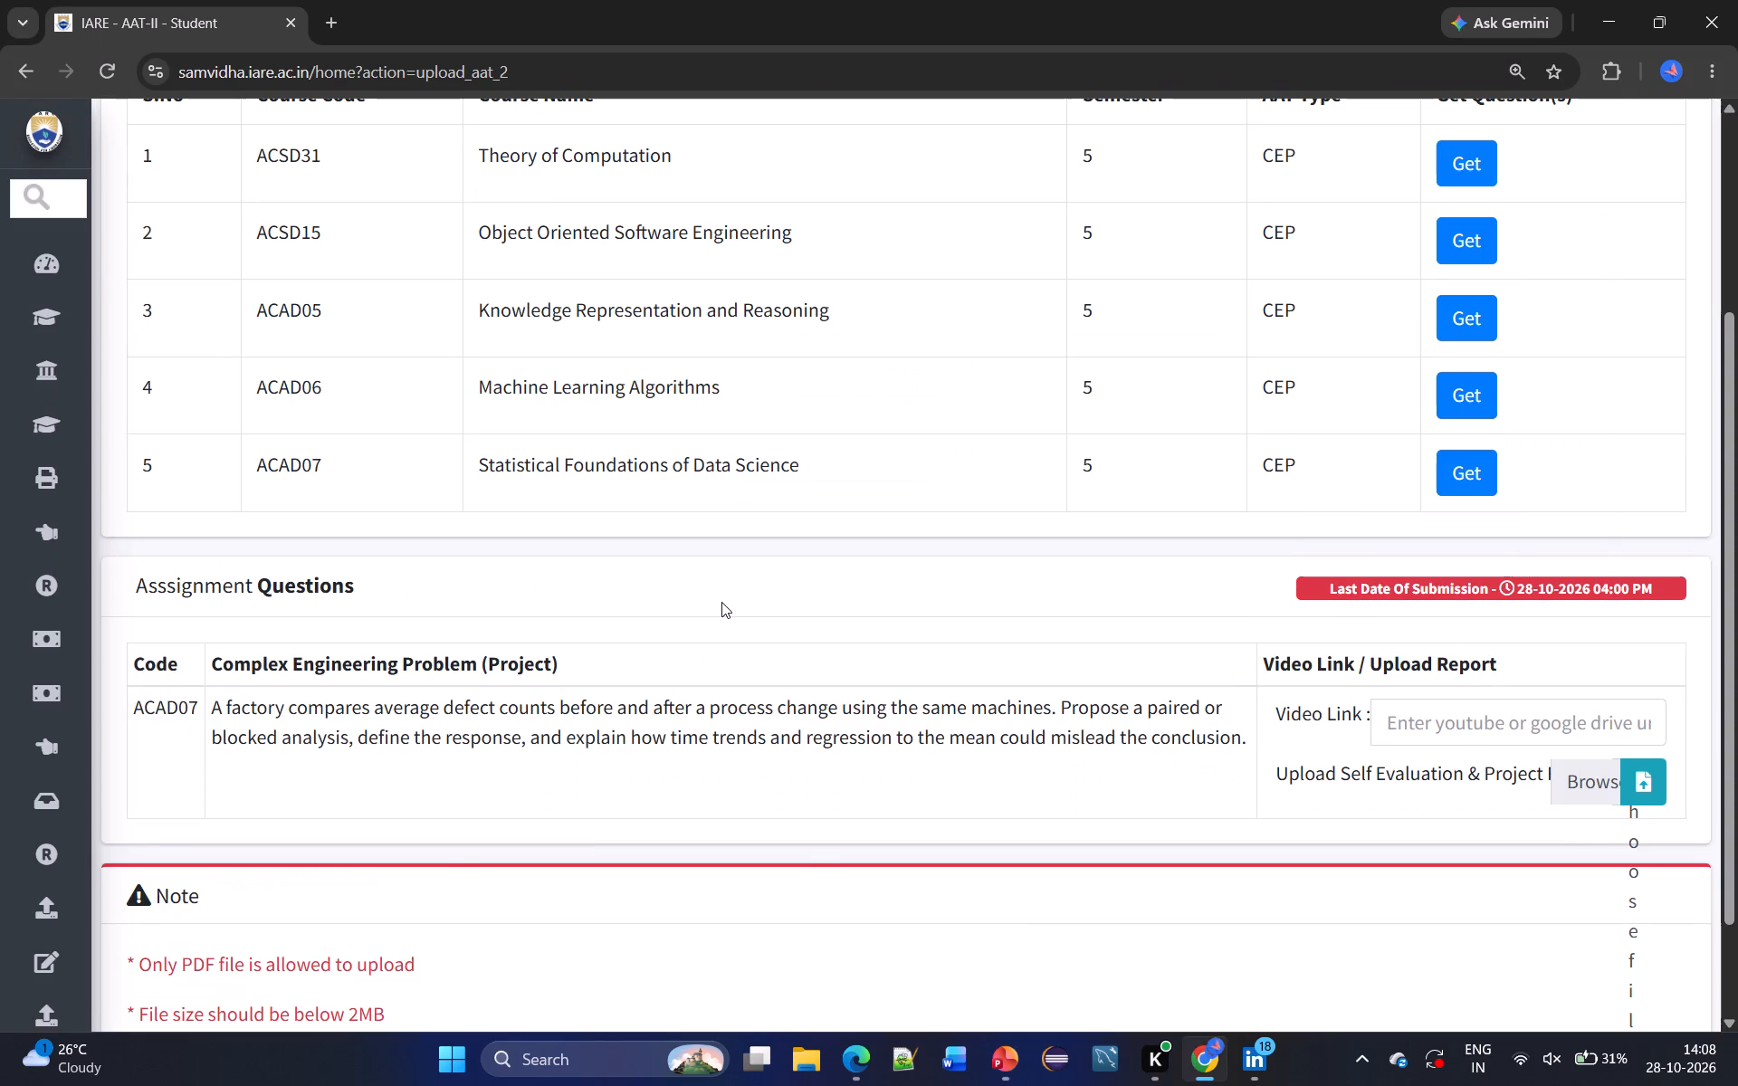
pyautogui.hotkey('alt', 'Tab')
pyautogui.write('blocked analysis')
pyautogui.hotkey('alt', 'Tab')
pyautogui.hotkey('alt', 'Tab')
pyautogui.press(',')
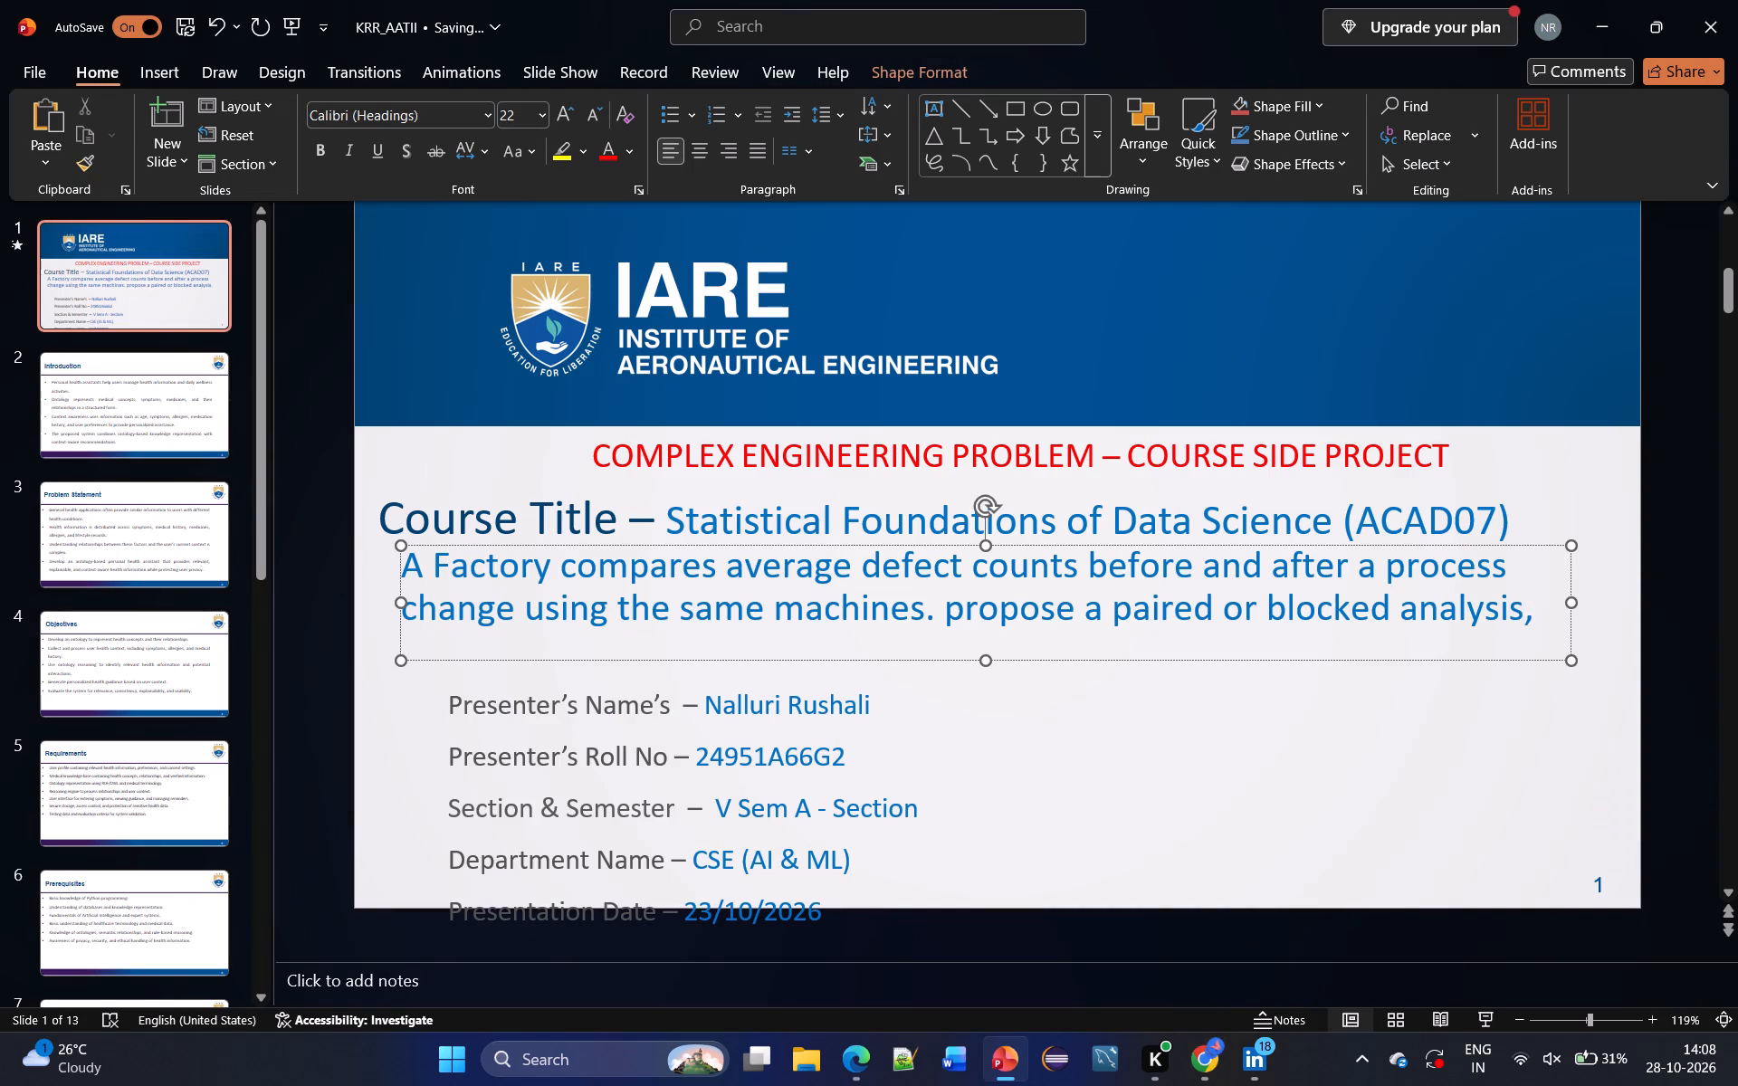
# Continue the problem text after "blocked analysis," with "define the purpose".
pyautogui.press('space')
pyautogui.write('e')
pyautogui.press('BackSpace')
pyautogui.write('de')
pyautogui.press('BackSpace')
pyautogui.press('BackSpace')
pyautogui.write('define the purpose')
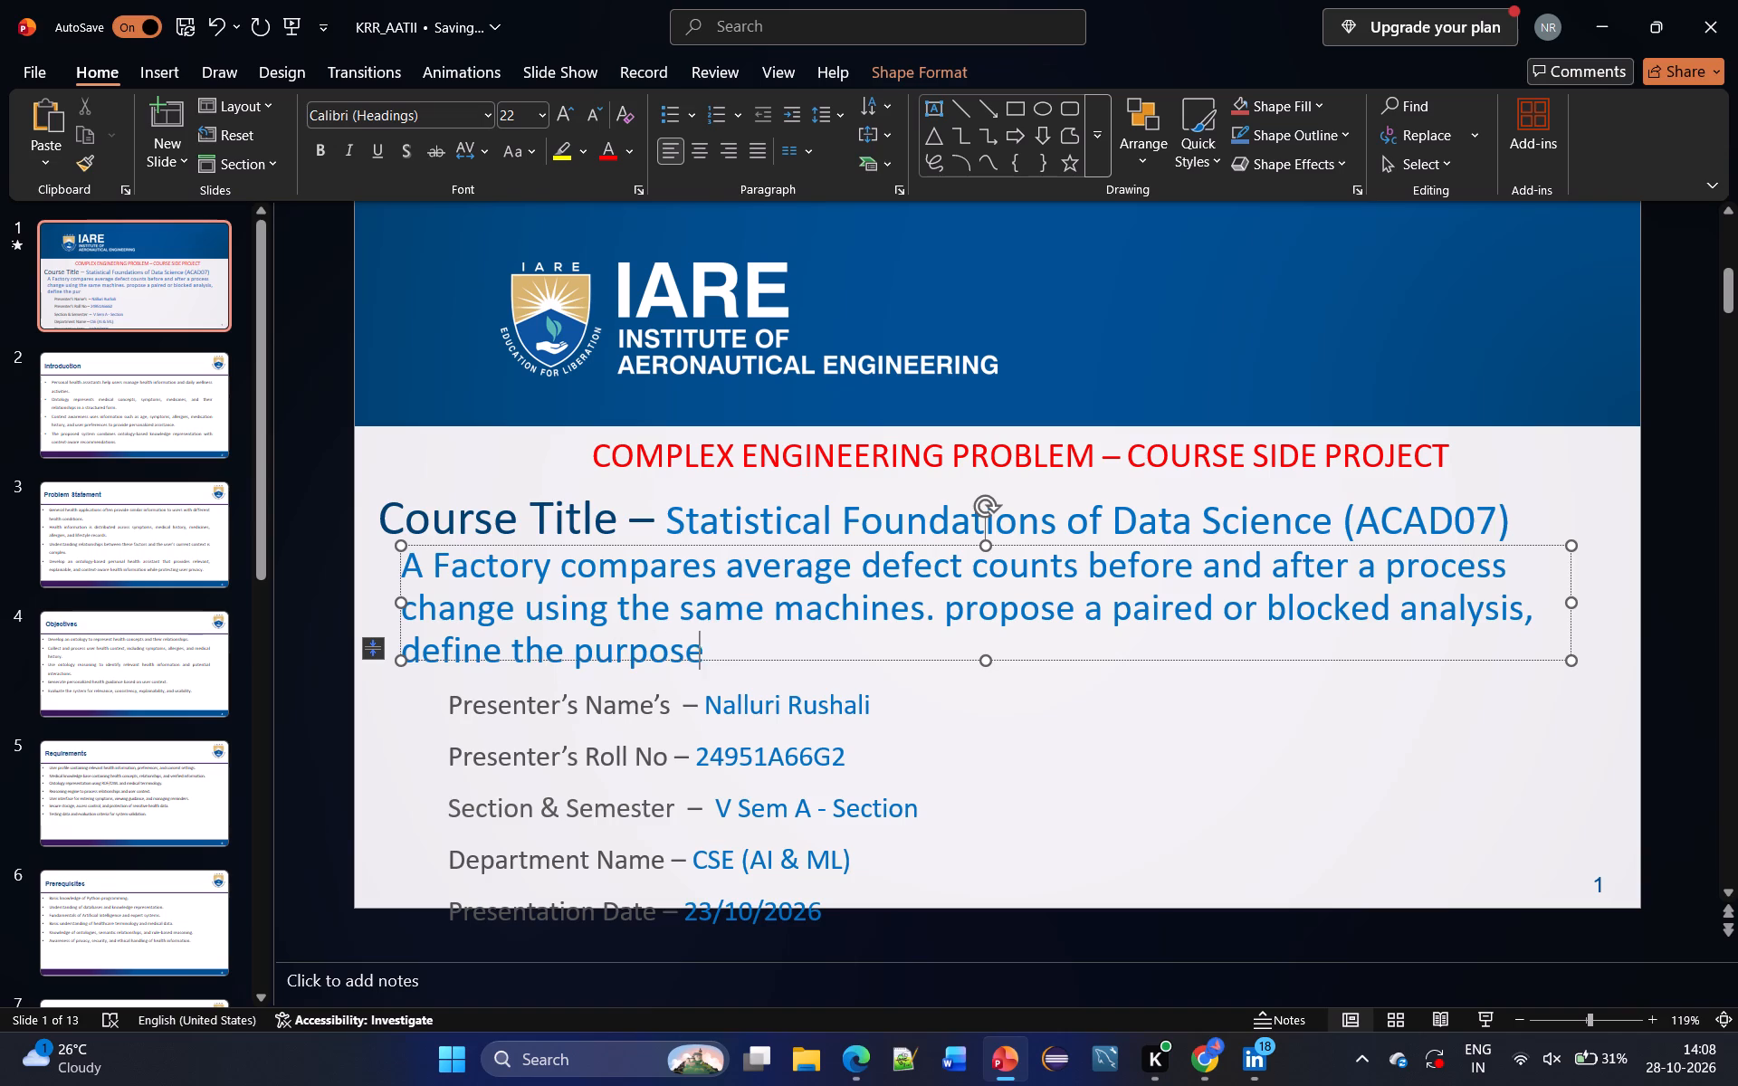
pyautogui.press('space')
# Check the assignment question in Chrome and replace "purpose" with "response" at the end of the problem text.
pyautogui.hotkey('alt', 'Tab')
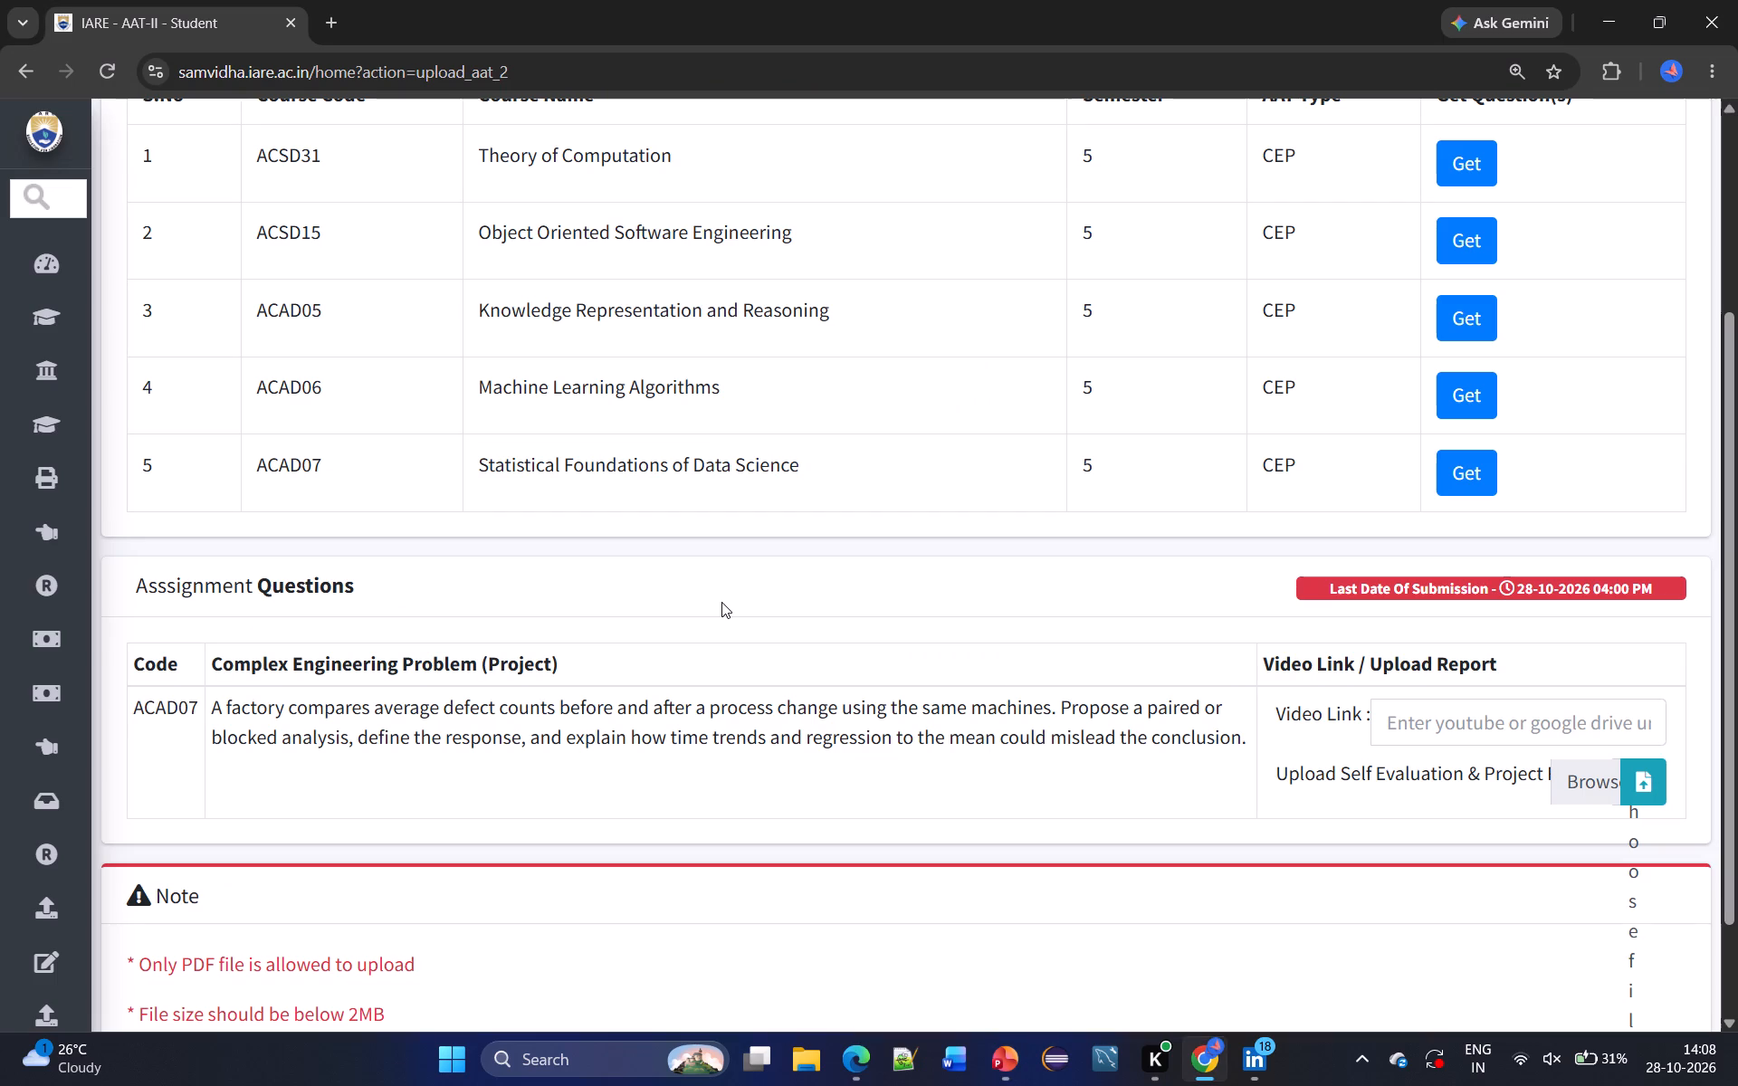
pyautogui.hotkey('alt', 'Tab')
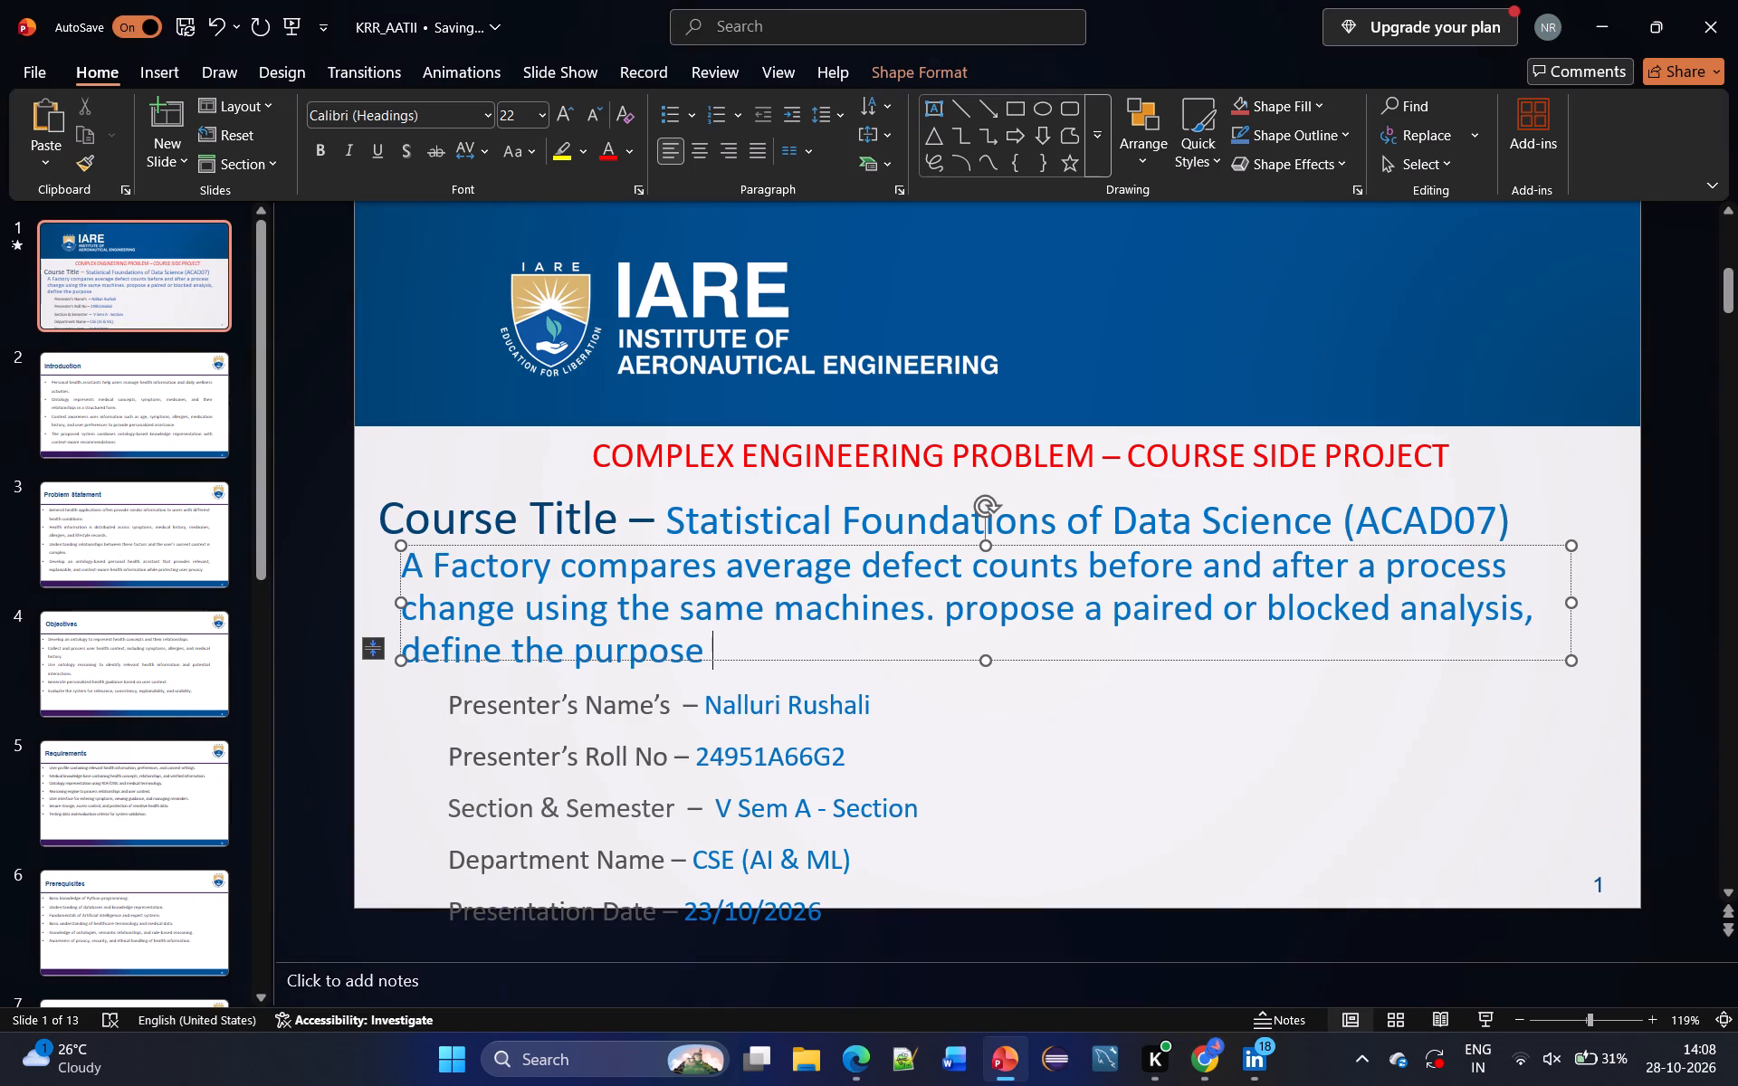
pyautogui.press(']')
pyautogui.press(']')
pyautogui.press(']')
pyautogui.press(']')
pyautogui.press(']')
pyautogui.press(']')
pyautogui.press(']')
pyautogui.press(']')
pyautogui.press('BackSpace')
pyautogui.press('BackSpace')
pyautogui.press('BackSpace')
pyautogui.press('BackSpace')
pyautogui.press('BackSpace')
pyautogui.press('BackSpace')
pyautogui.press('BackSpace')
pyautogui.press('BackSpace')
pyautogui.press('BackSpace')
pyautogui.press('BackSpace')
pyautogui.press('BackSpace')
pyautogui.press('BackSpace')
pyautogui.press('BackSpace')
pyautogui.press('BackSpace')
pyautogui.press('BackSpace')
pyautogui.press('BackSpace')
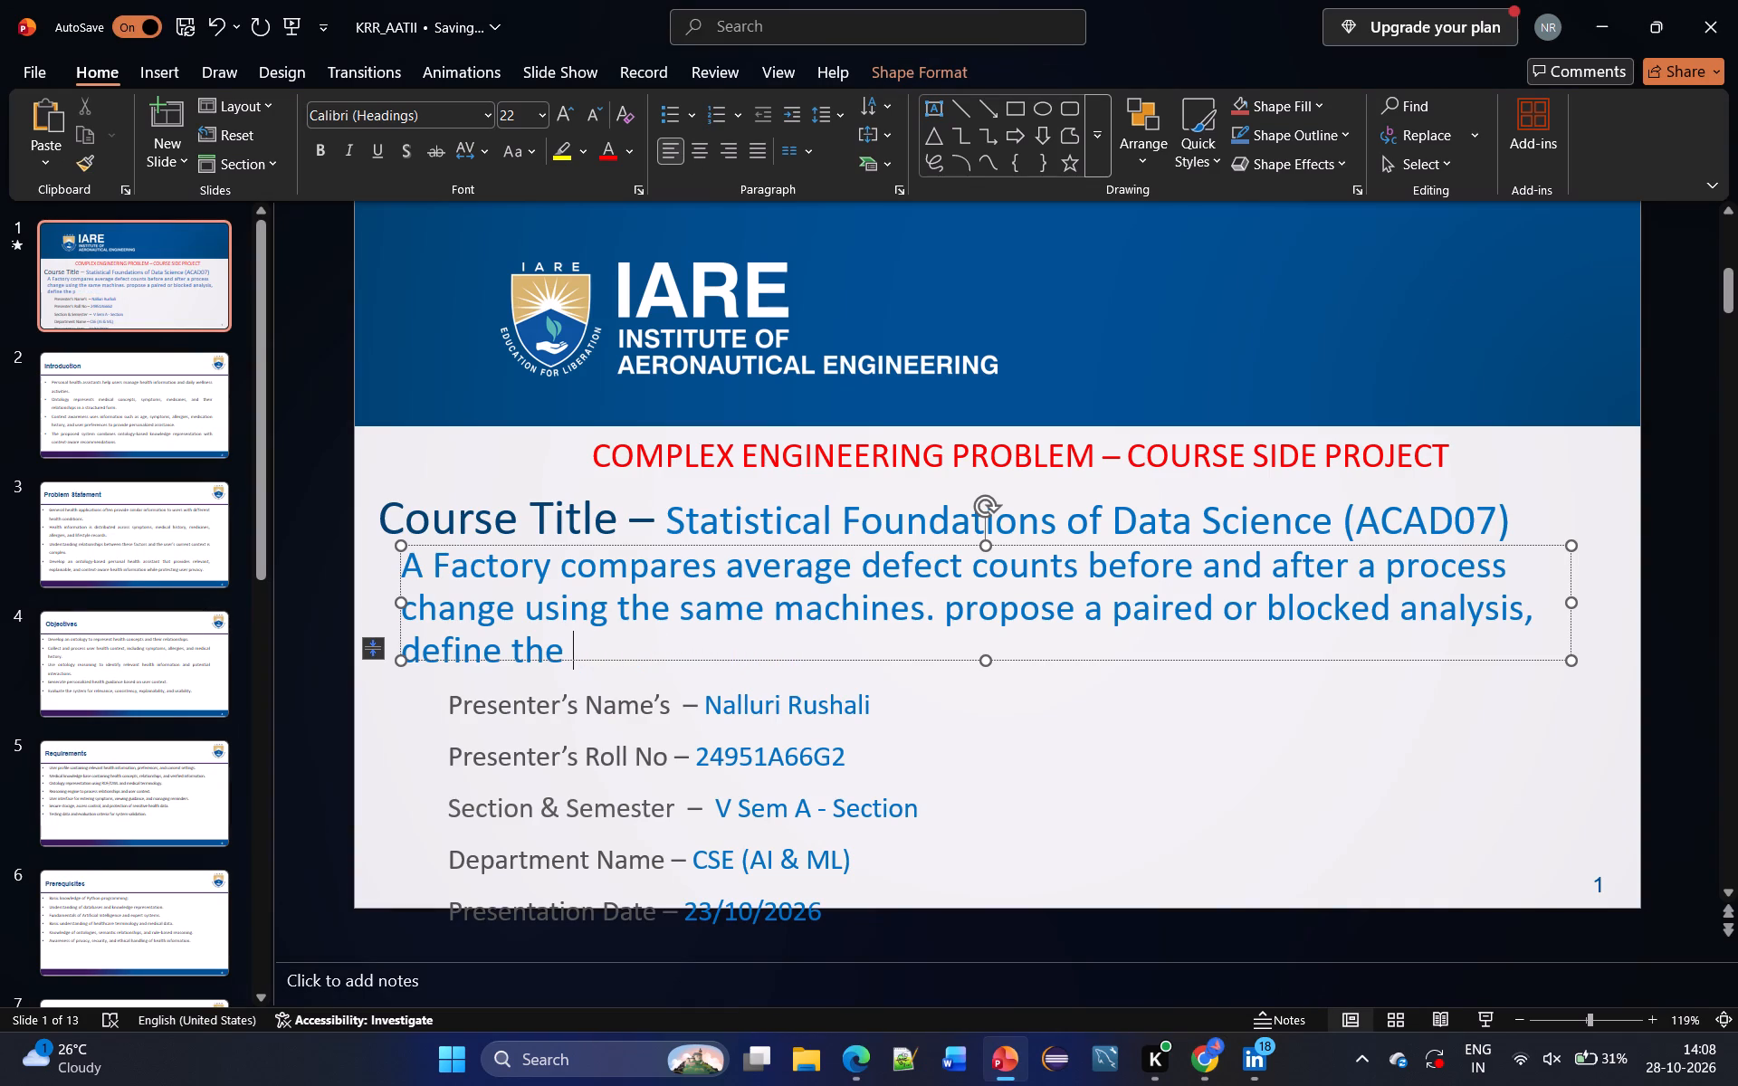
pyautogui.write('response')
pyautogui.press('space')
# Add ",and explain" directly after "response" in the problem text, consulting the assignment question in Chrome.
pyautogui.hotkey('alt', 'Tab')
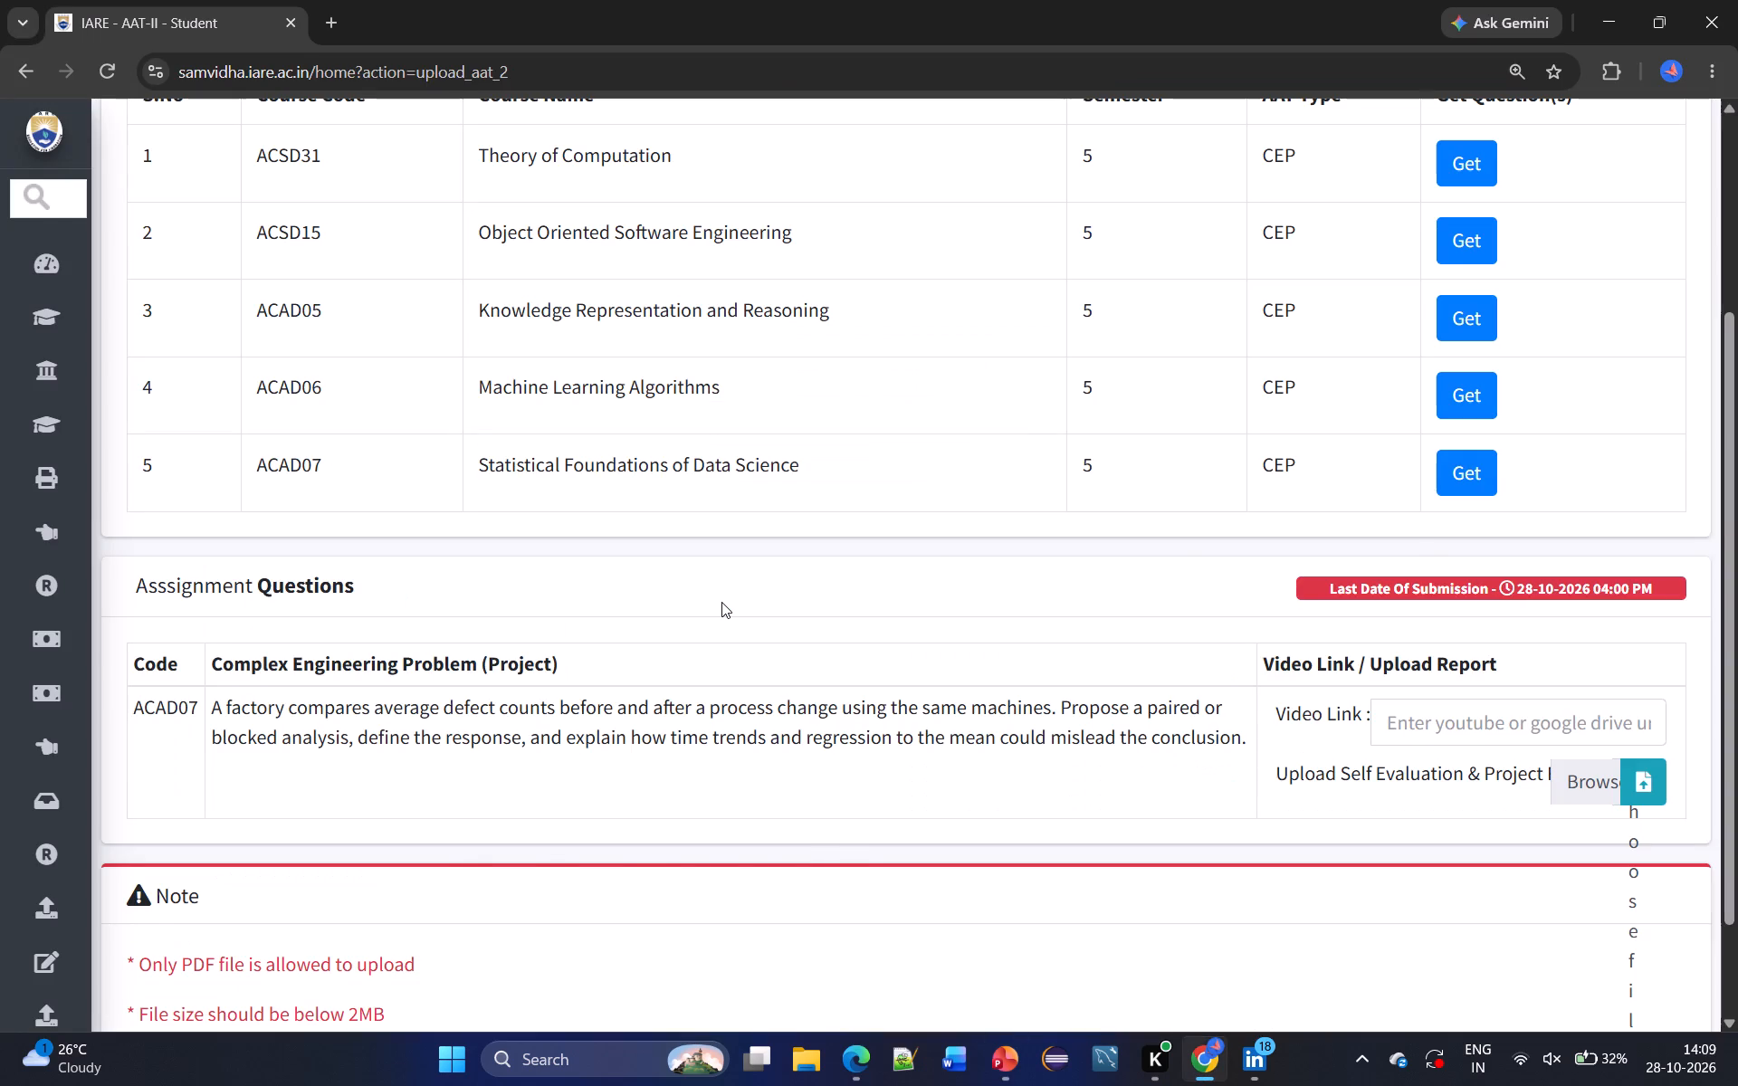
pyautogui.hotkey('alt', 'Tab')
pyautogui.press('BackSpace')
pyautogui.press('BackSpace')
pyautogui.write('e,')
pyautogui.write('and explain')
# Continue the problem text after "explain" with "how time trends and regression", consulting the assignment question in Chrome.
pyautogui.hotkey('alt', 'Tab')
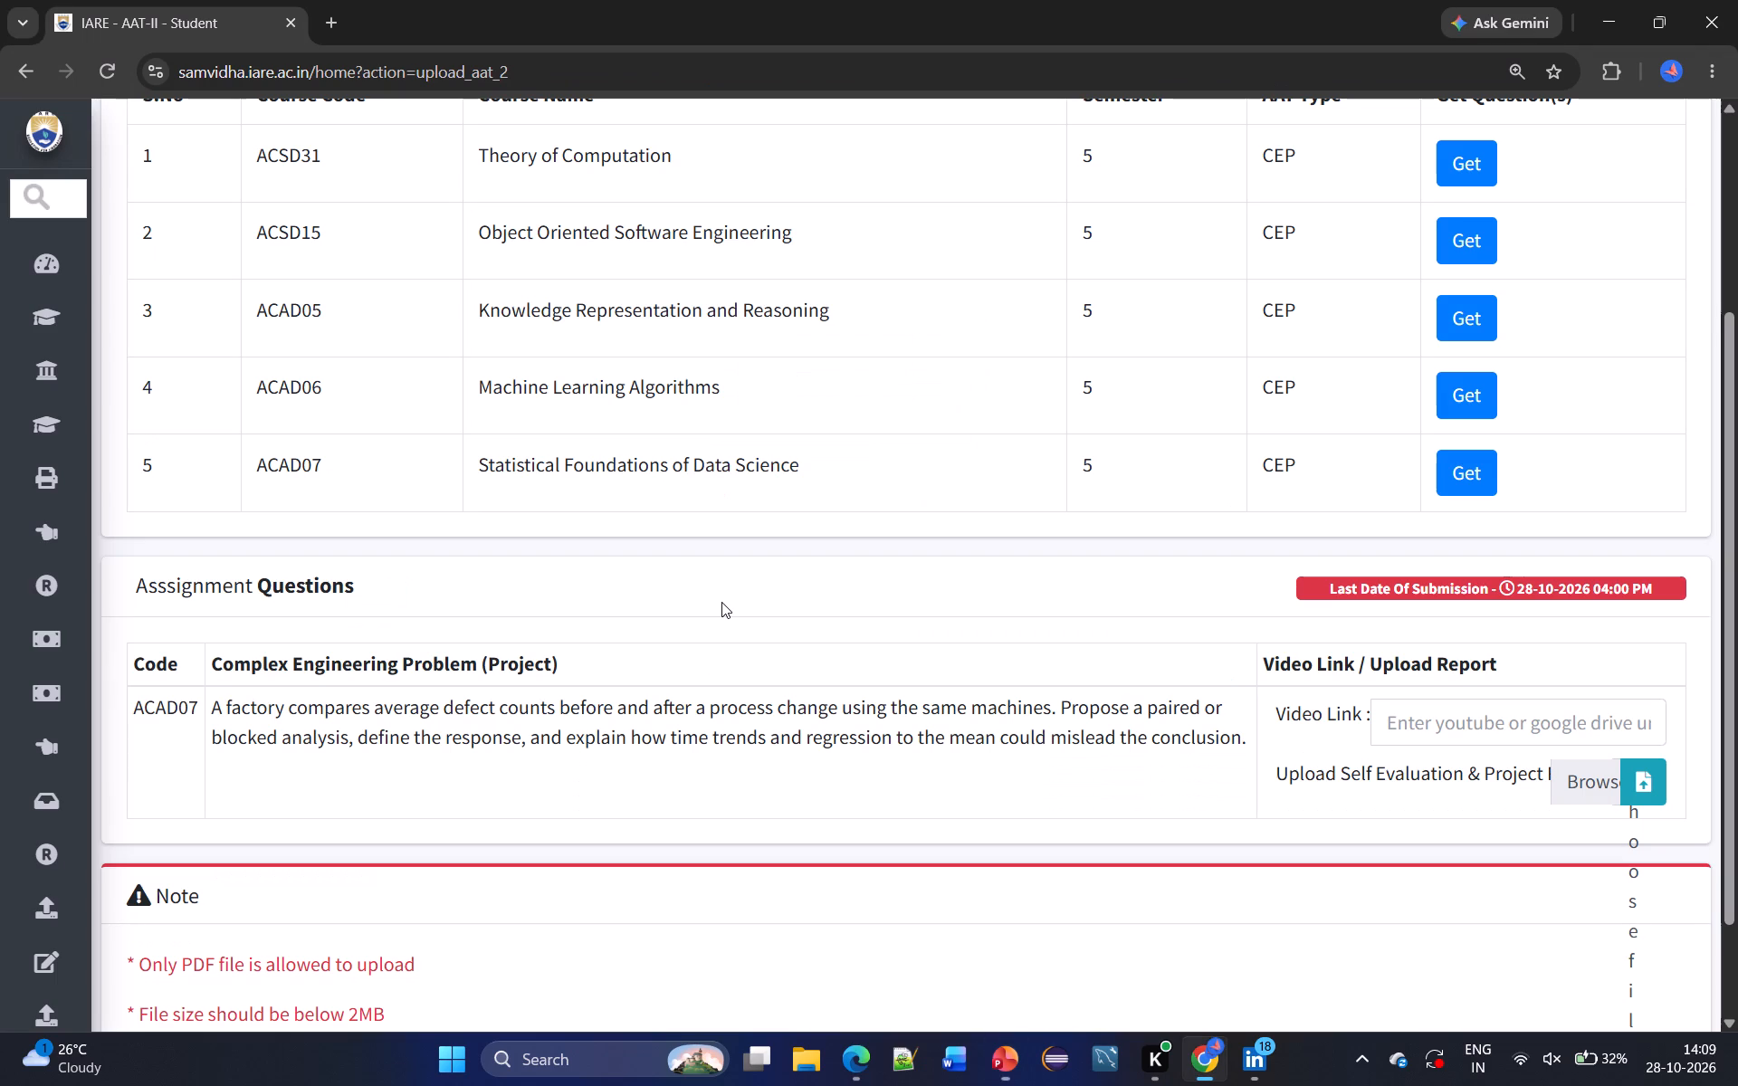
pyautogui.hotkey('alt', 'Tab')
pyautogui.write('h=')
pyautogui.press('space')
pyautogui.press('BackSpace')
pyautogui.press('BackSpace')
pyautogui.press('space')
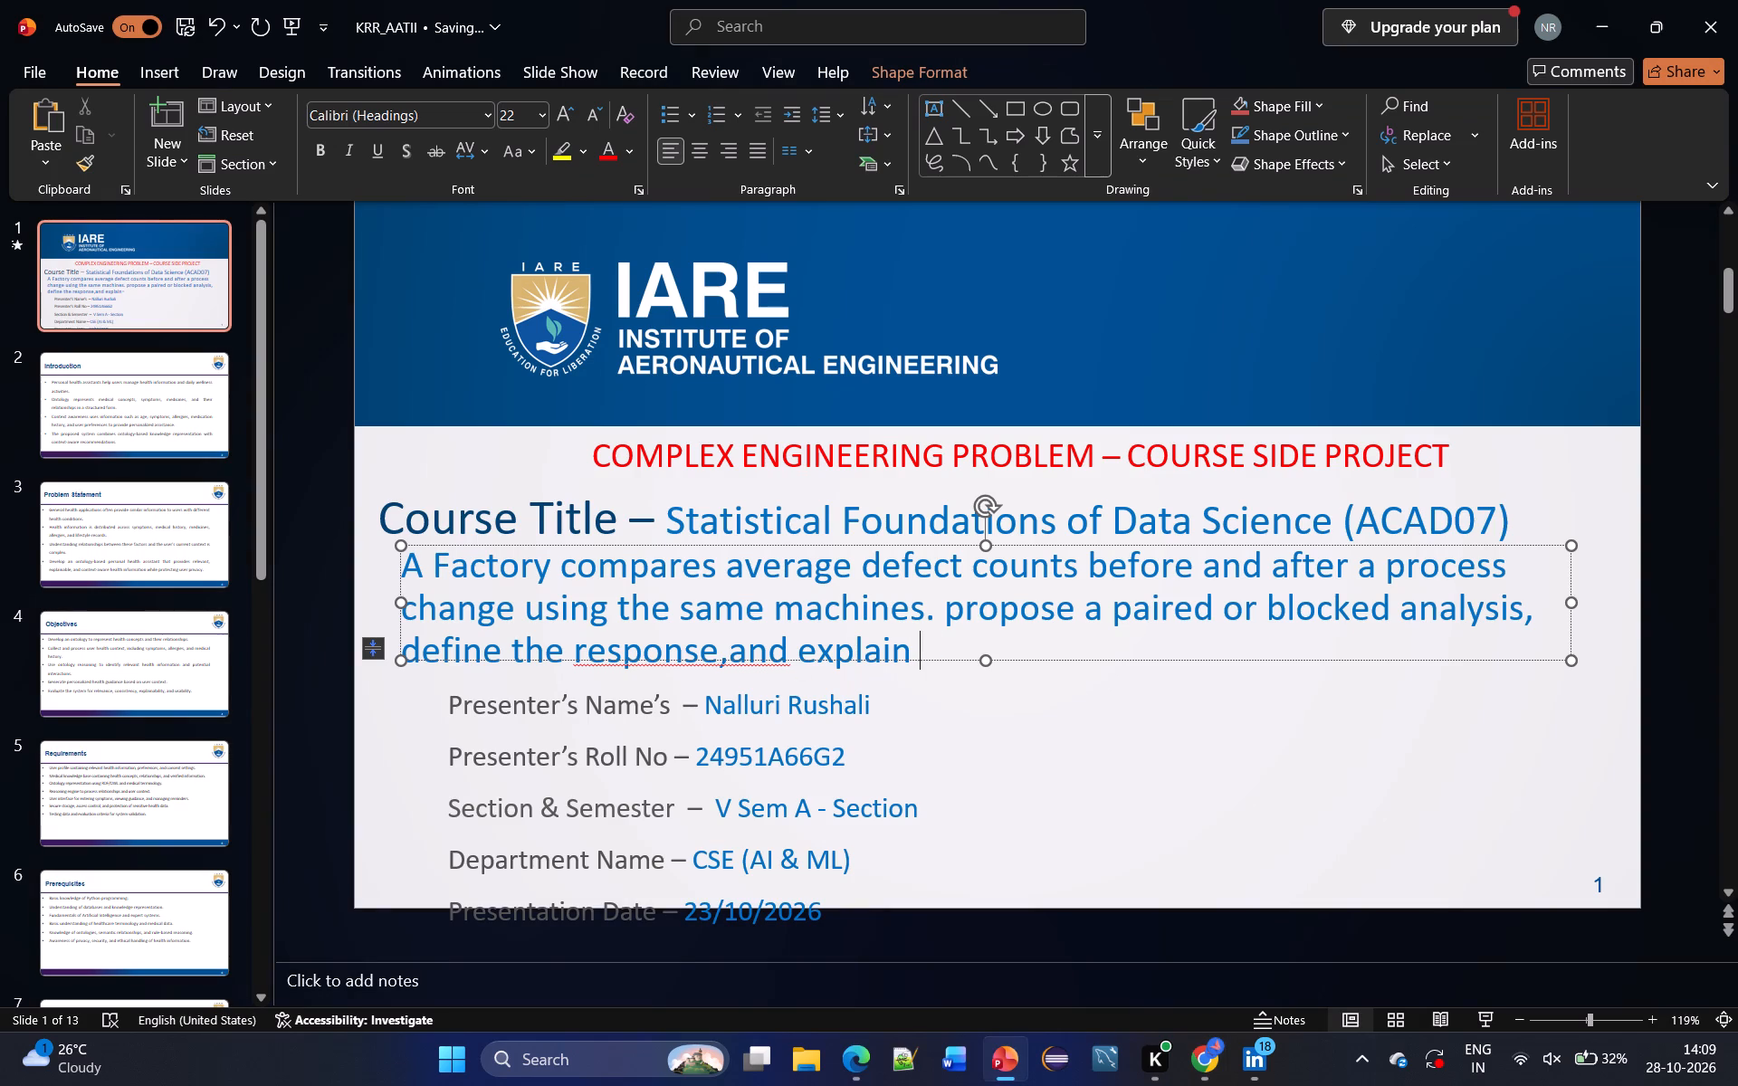
pyautogui.write('hoe')
pyautogui.press('space')
pyautogui.press('BackSpace')
pyautogui.press('BackSpace')
pyautogui.write('w times')
pyautogui.hotkey('alt', 'Tab')
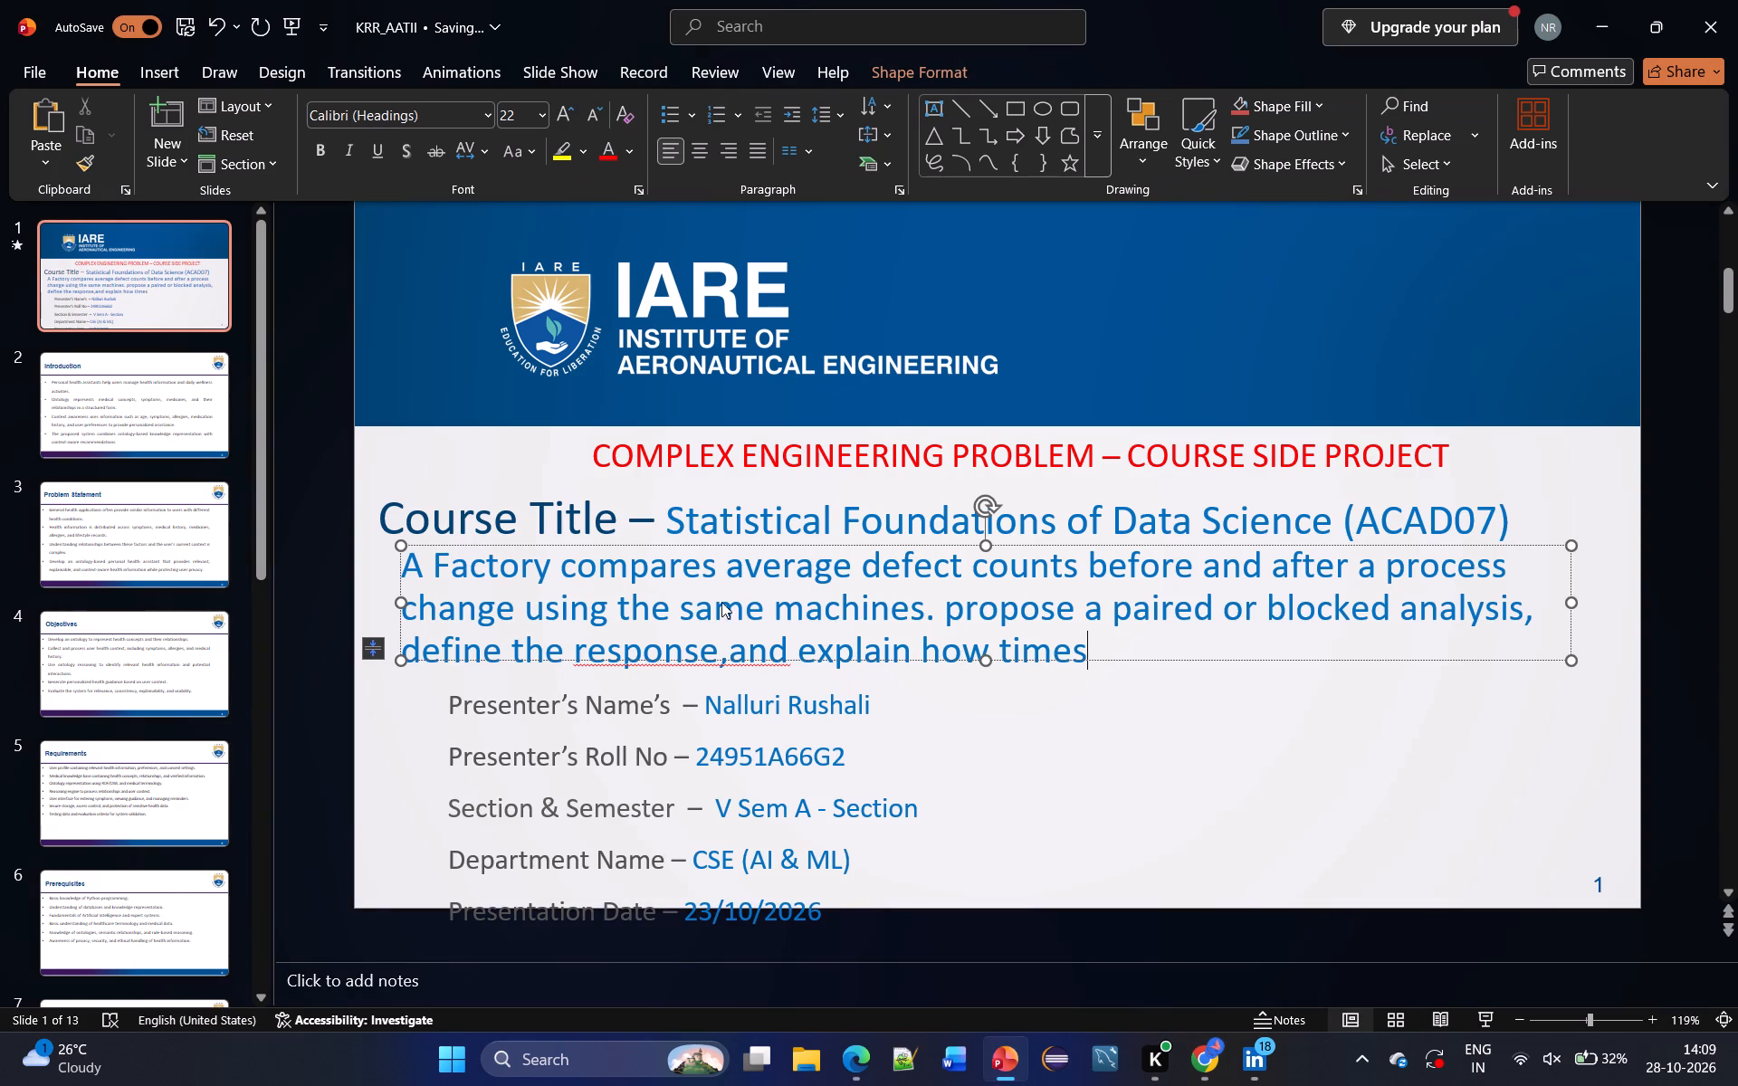
pyautogui.hotkey('alt', 'Tab')
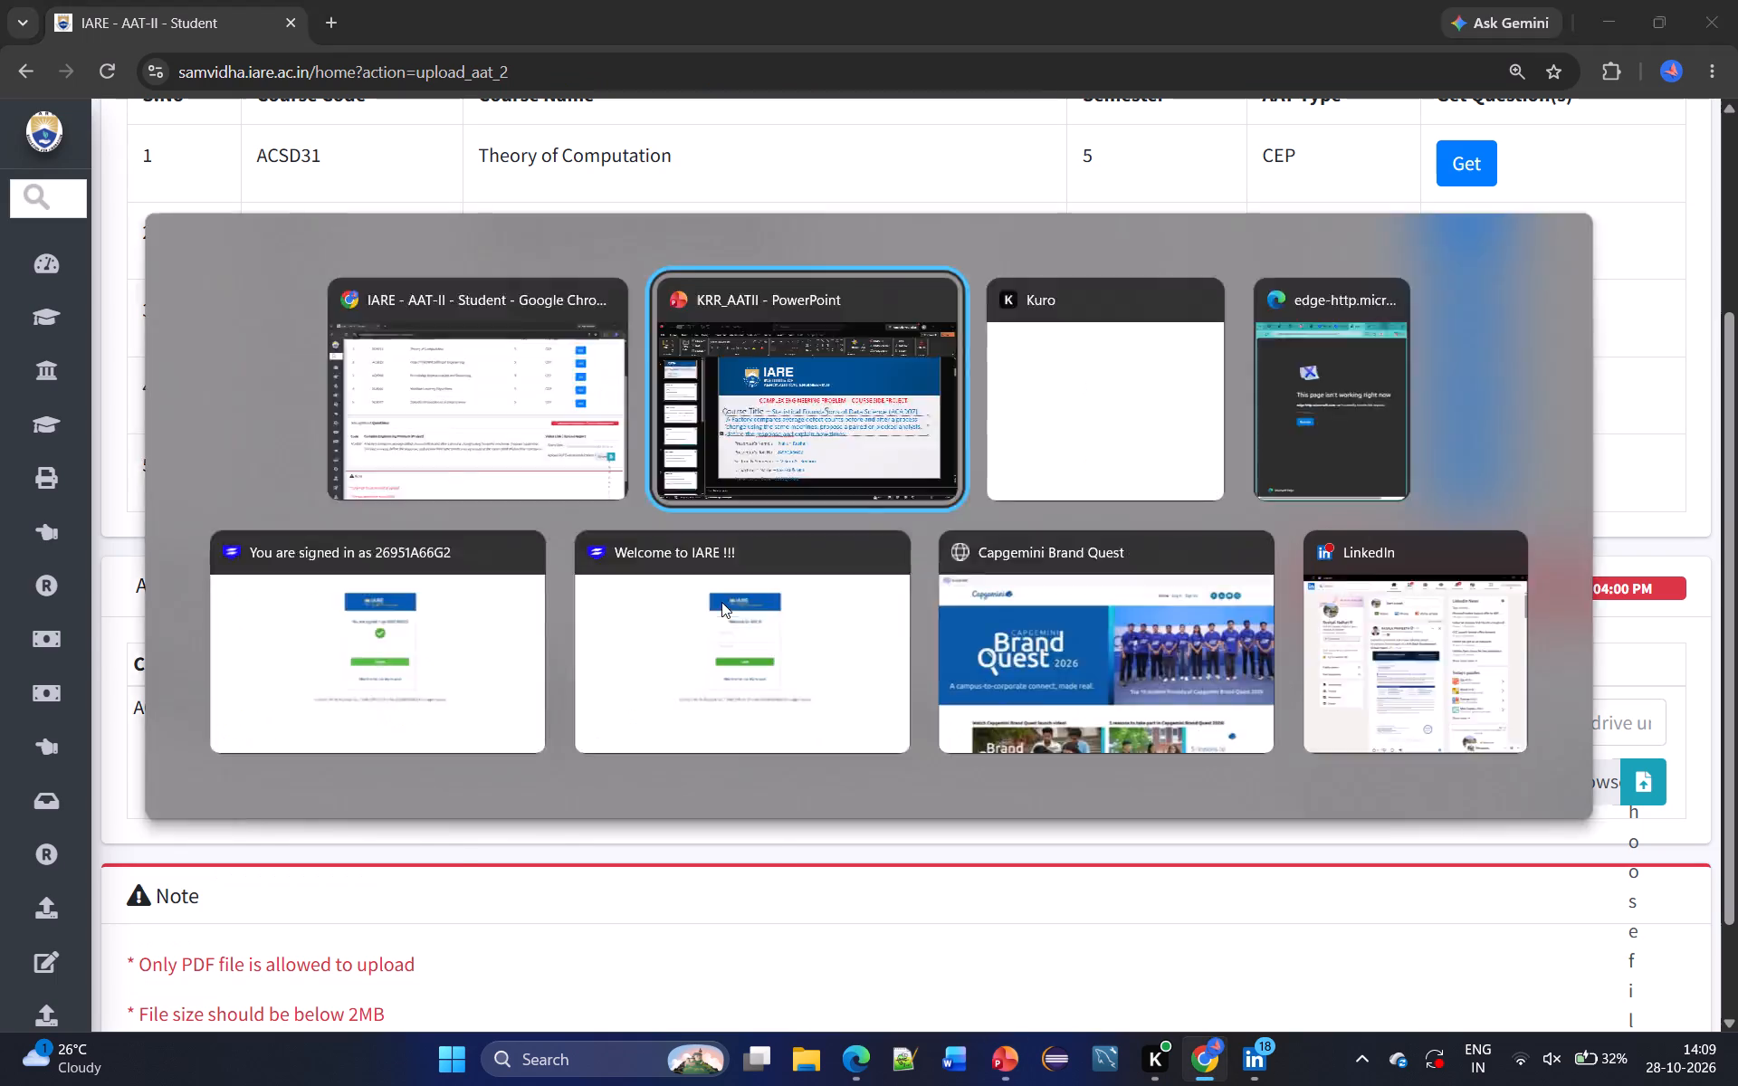
pyautogui.press('BackSpace')
pyautogui.press('space')
pyautogui.write('trends and regression')
pyautogui.press('space')
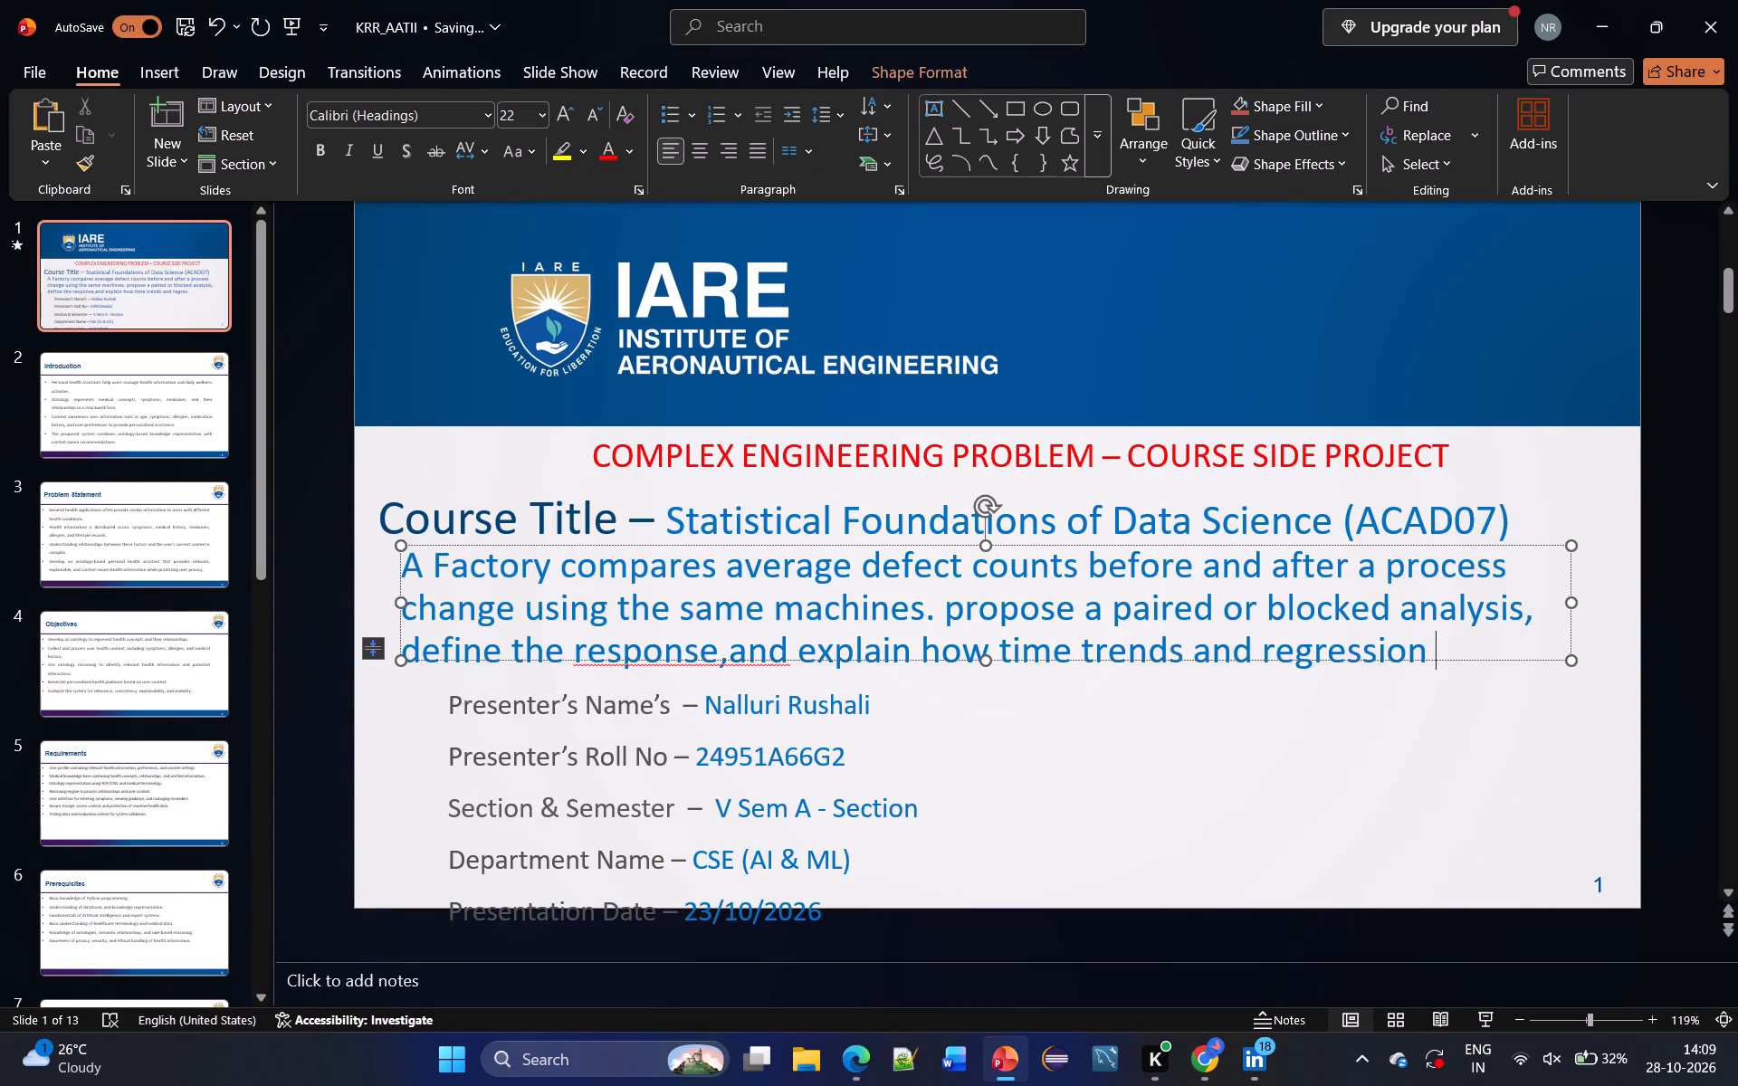
# Finish the problem text with "to the mean could mislead the conclusion.", consulting the assignment question in Chrome.
pyautogui.hotkey('alt', 'Tab')
pyautogui.hotkey('alt', 'Tab')
pyautogui.write('to th')
pyautogui.press('space')
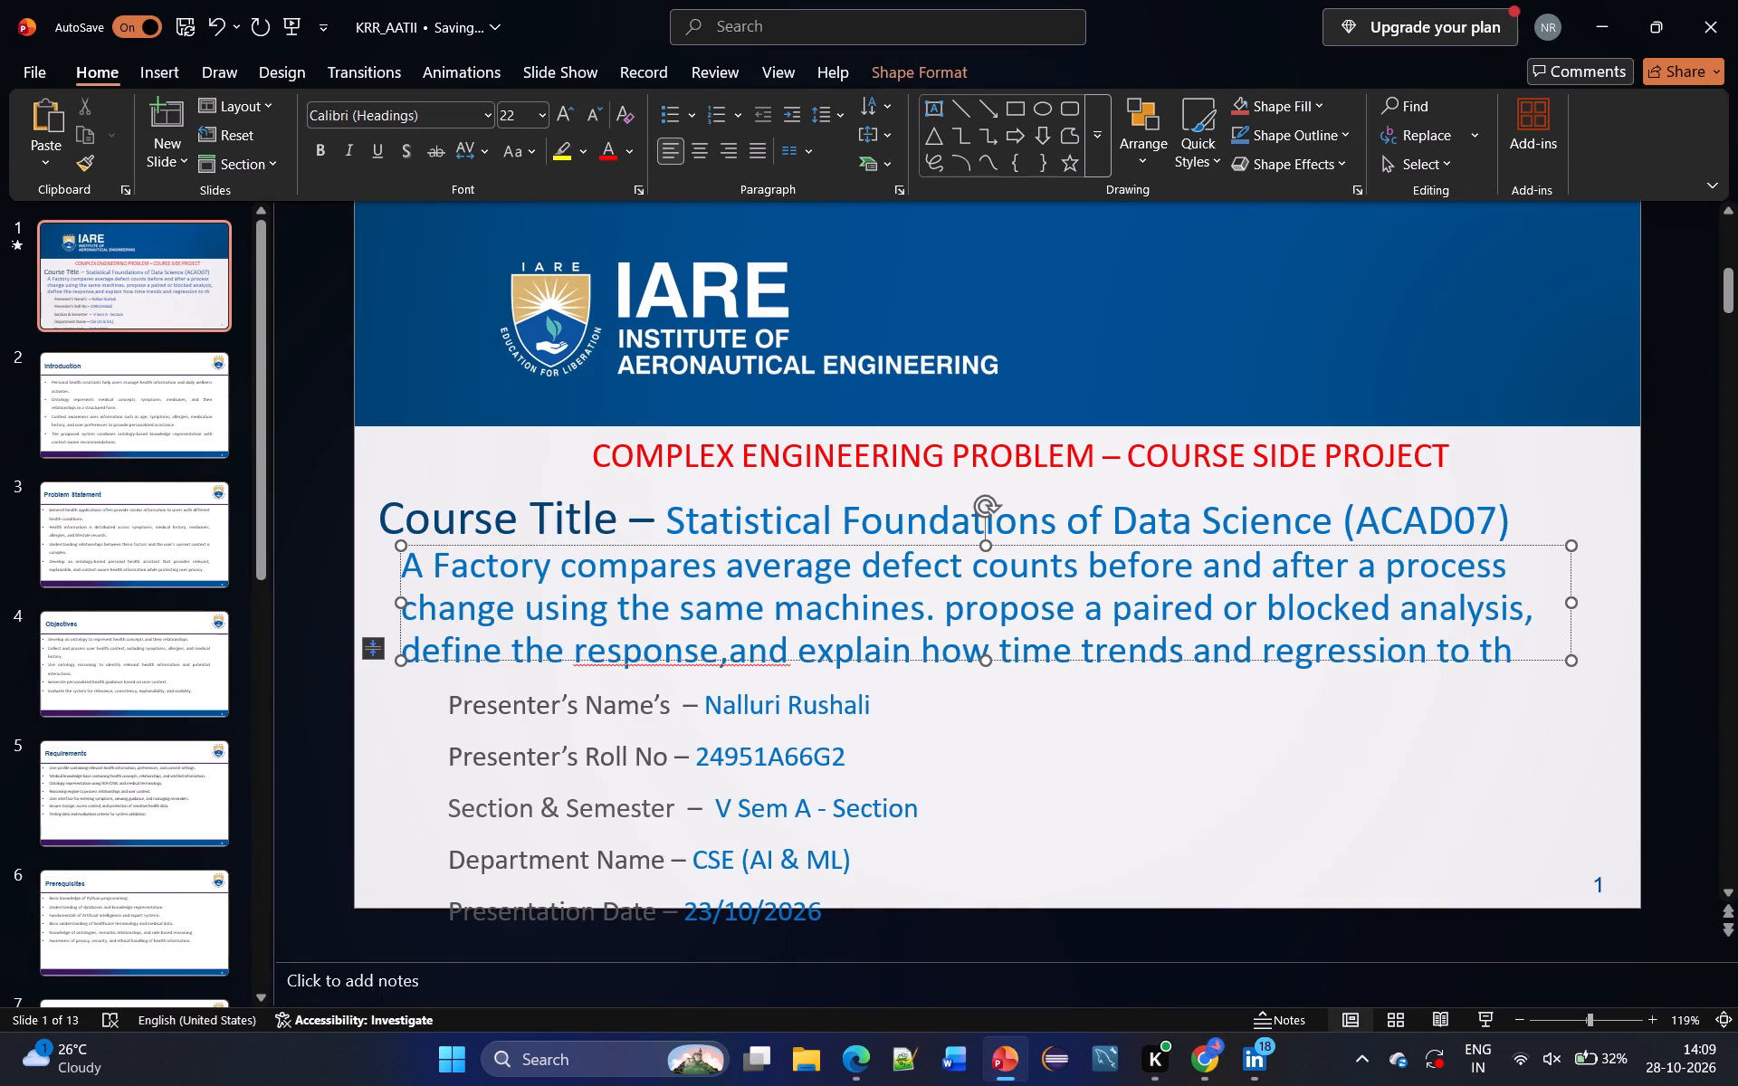
pyautogui.press('BackSpace')
pyautogui.write('e mean')
pyautogui.press('space')
pyautogui.hotkey('alt', 'Tab')
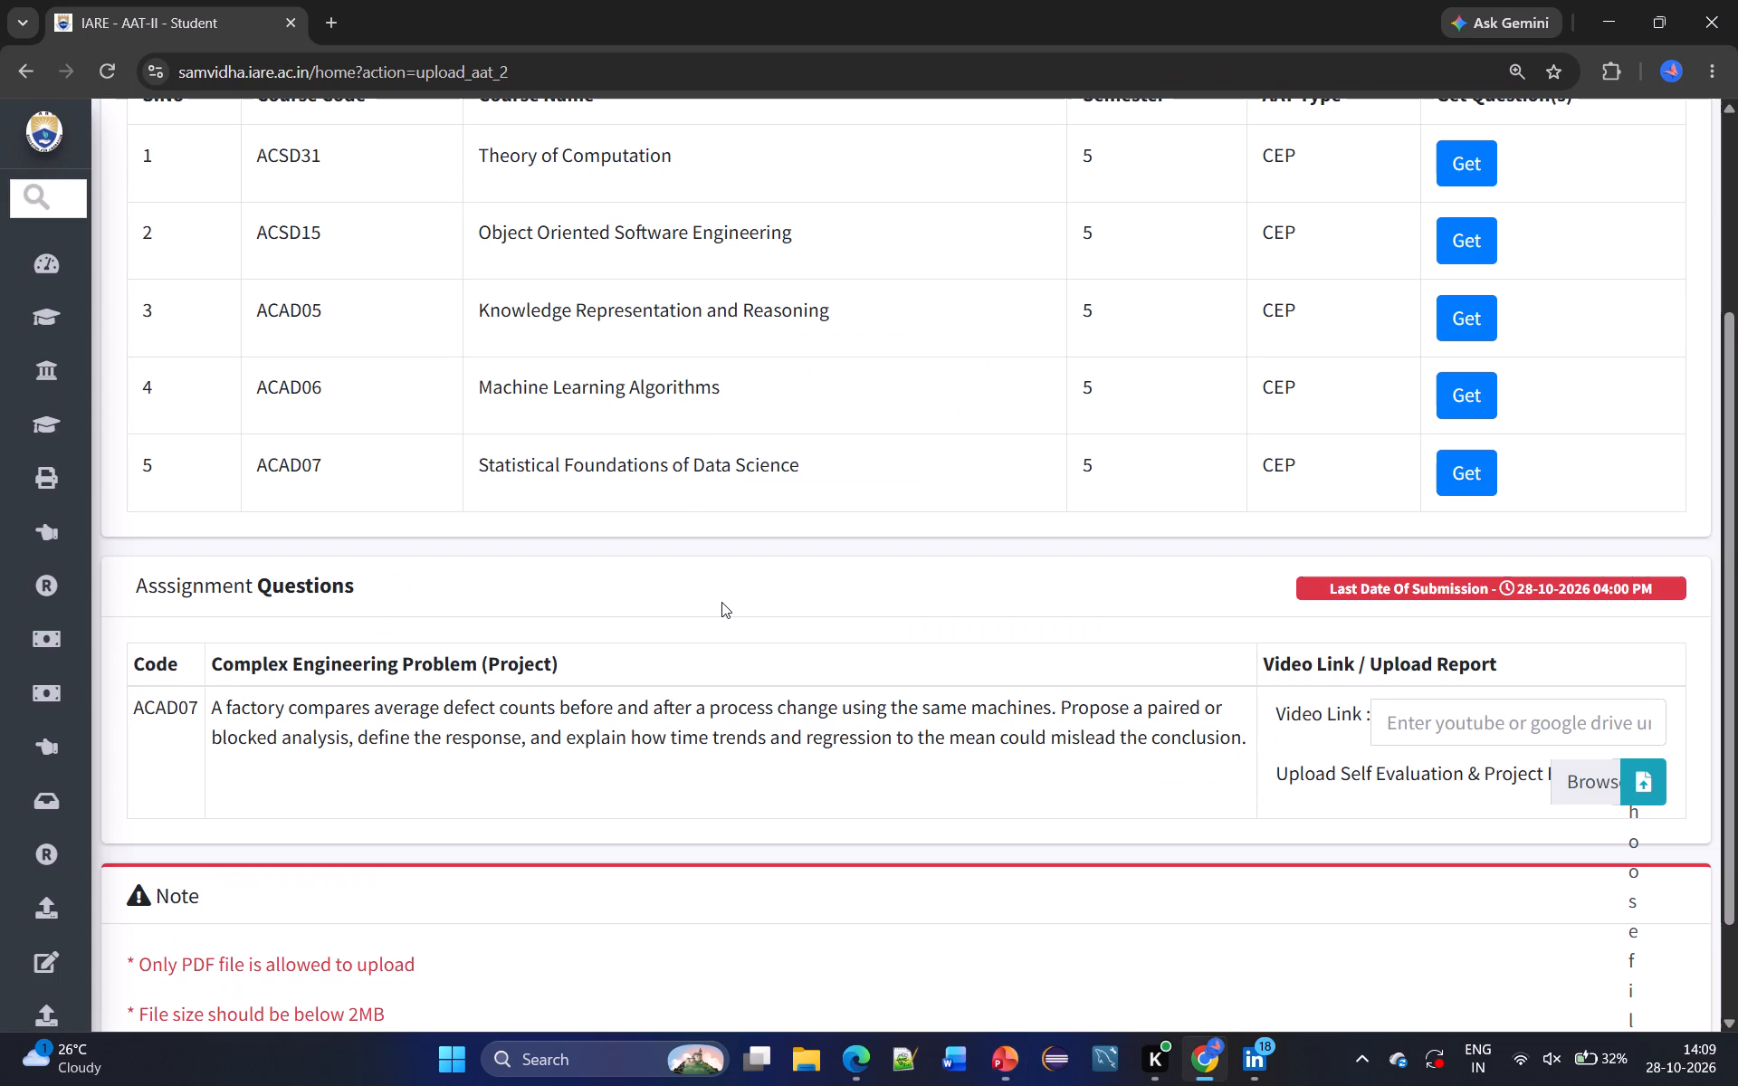
pyautogui.hotkey('alt', 'Tab')
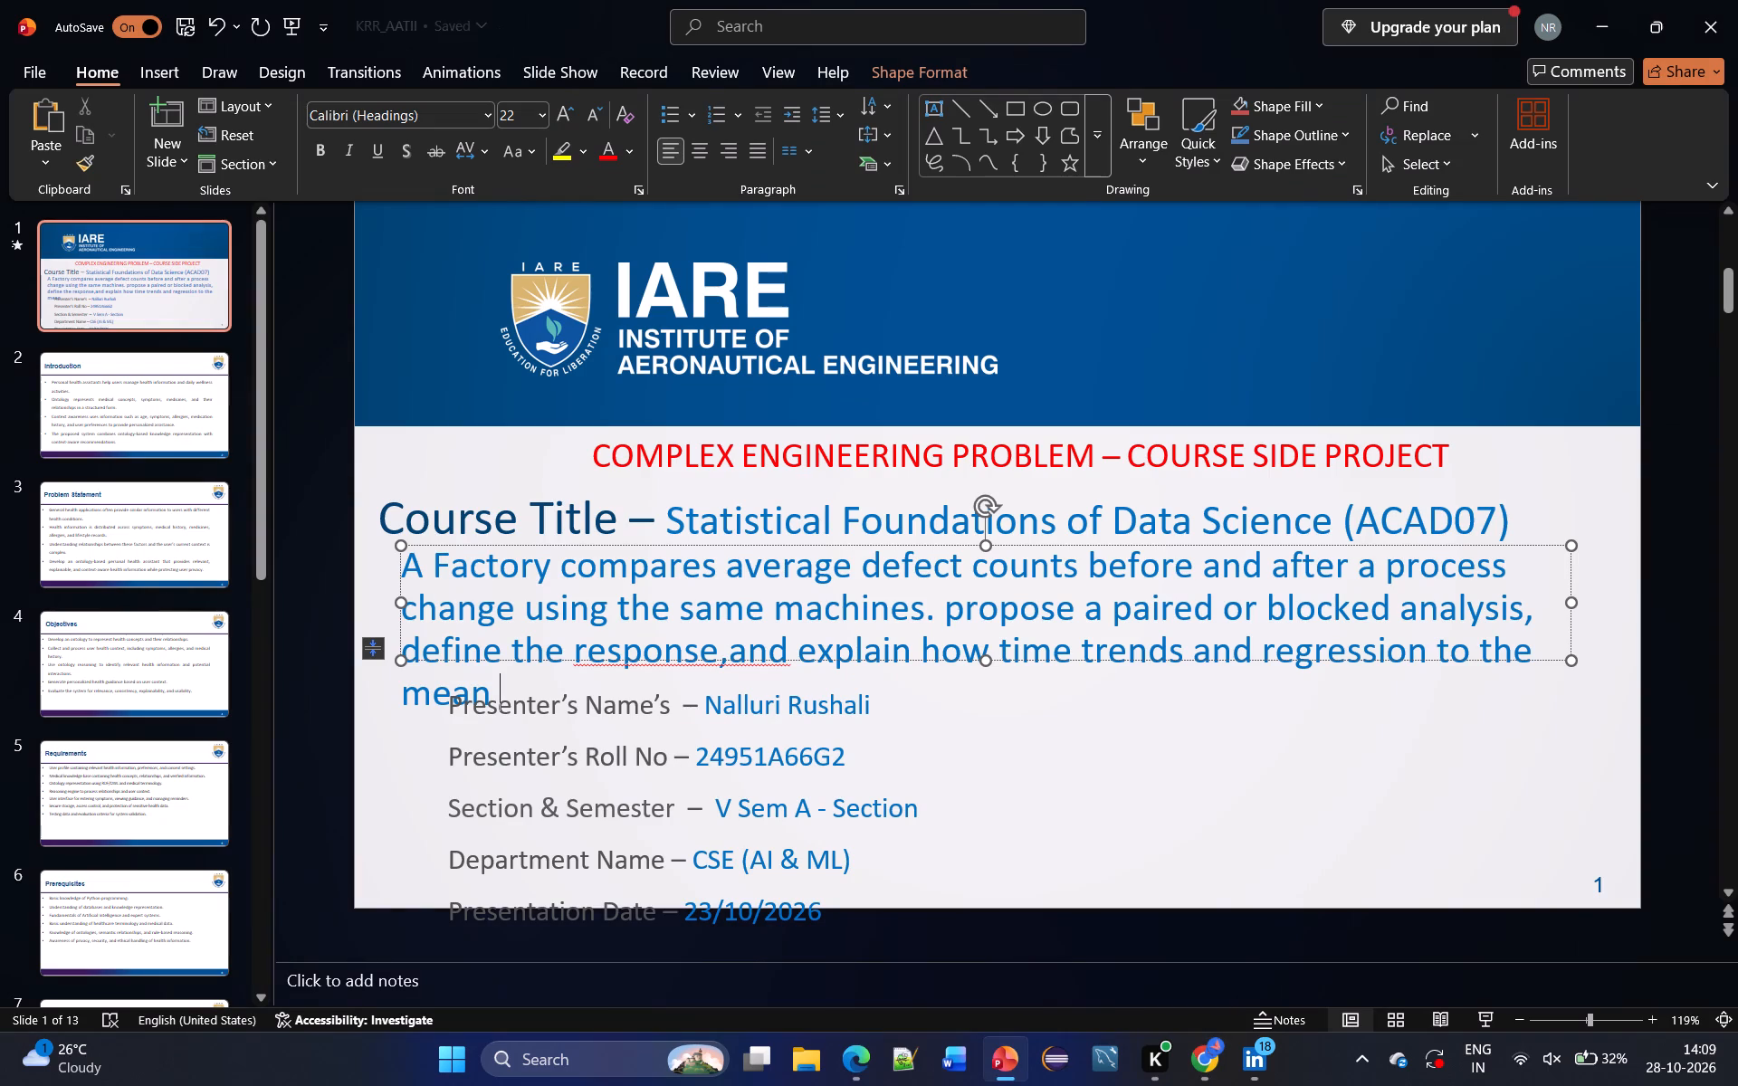
pyautogui.write('could mislead')
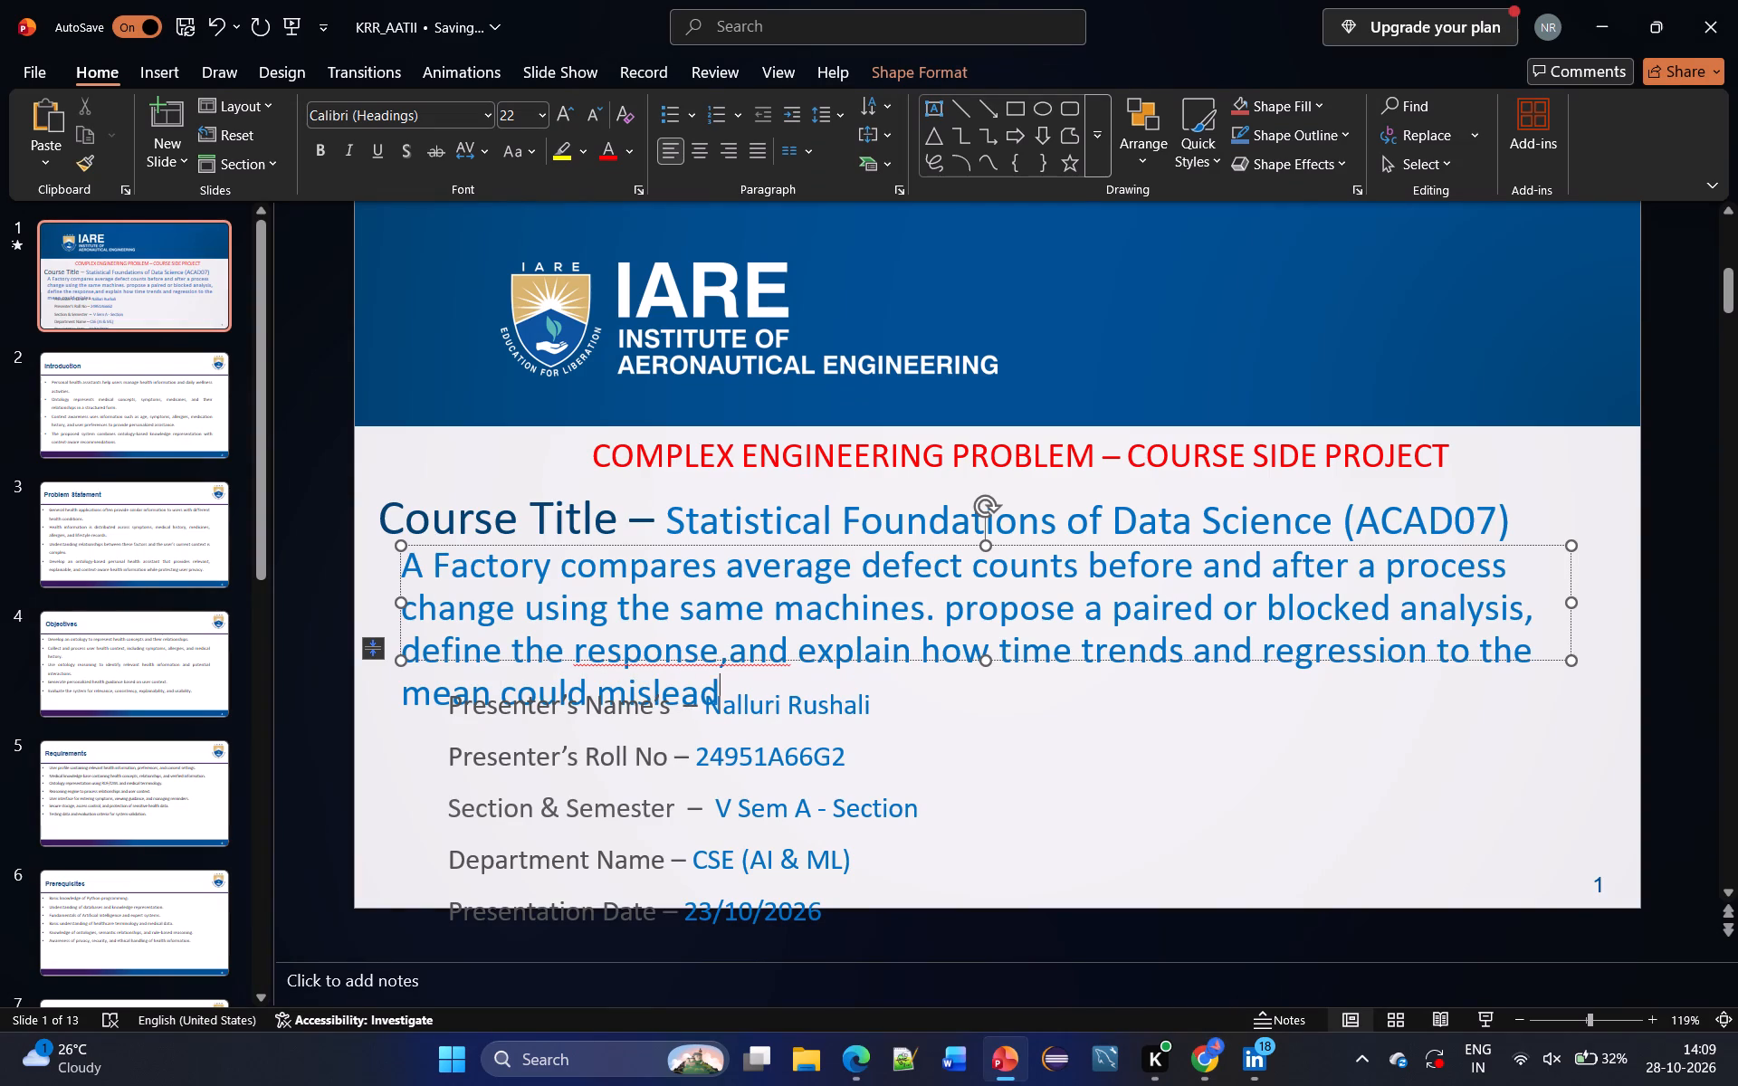
pyautogui.hotkey('alt', 'Tab')
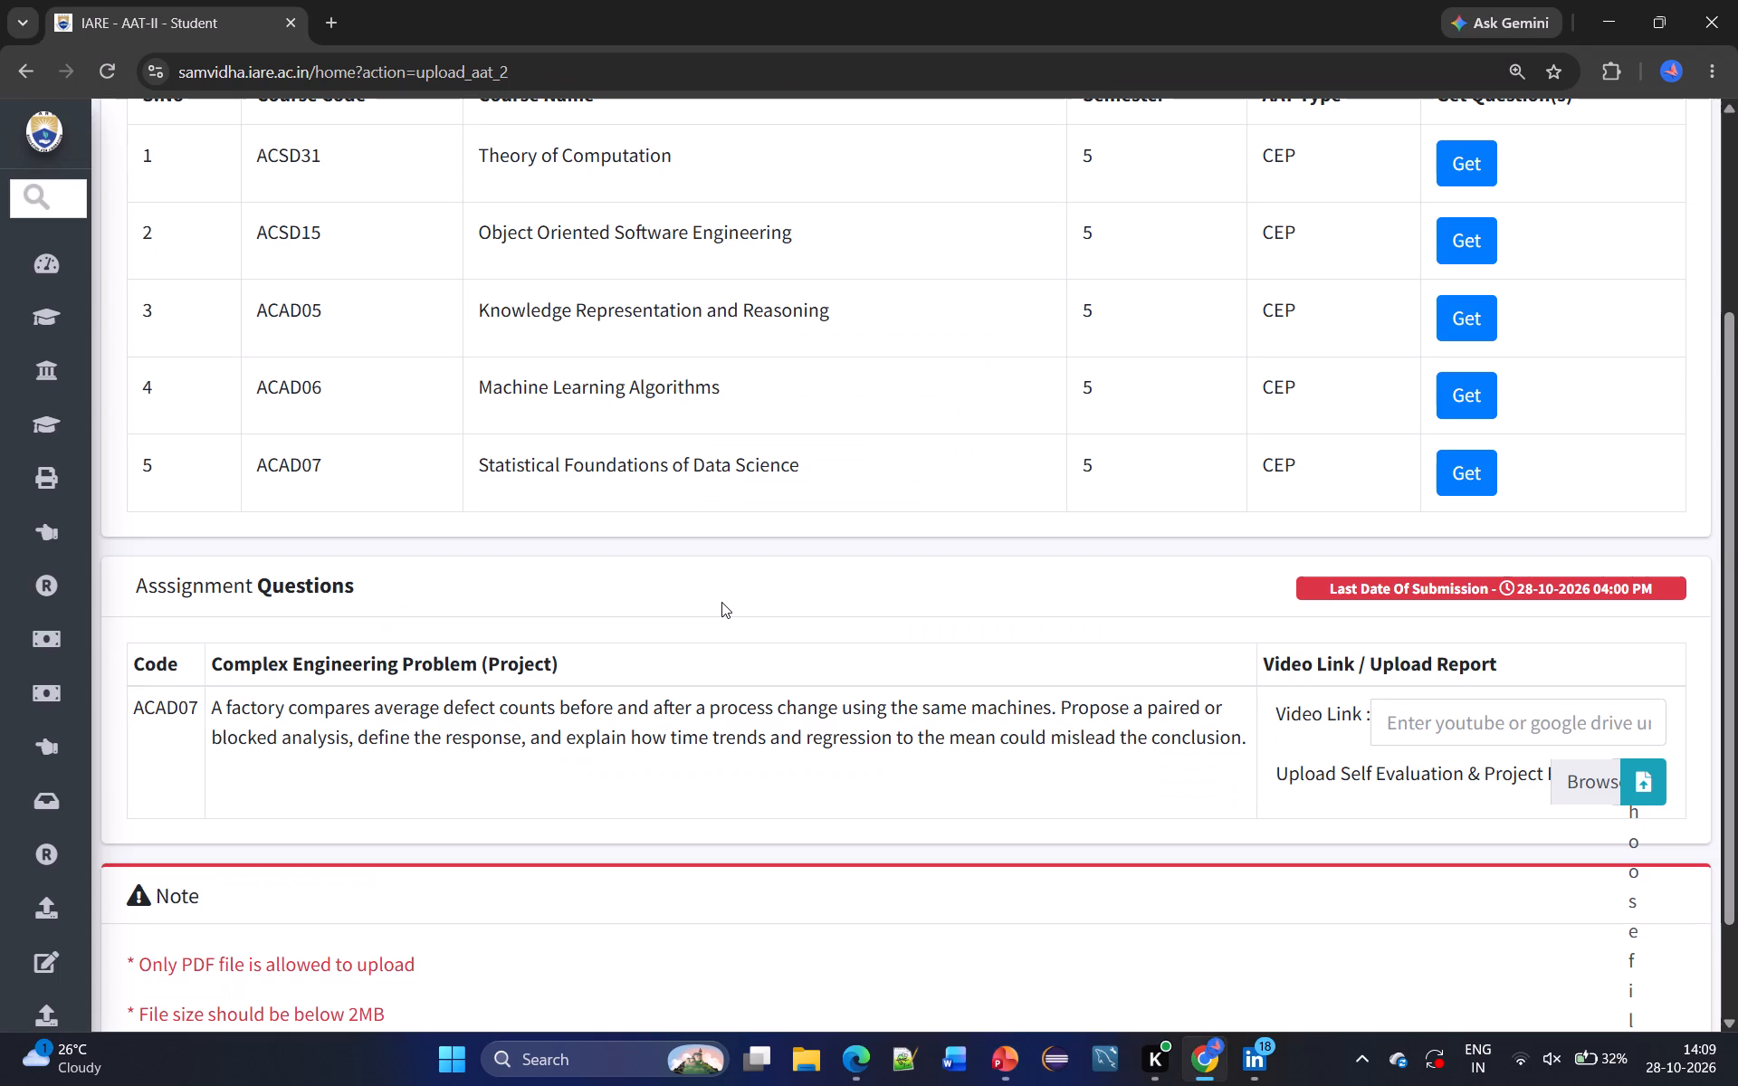
pyautogui.hotkey('alt', 'Tab')
pyautogui.press('space')
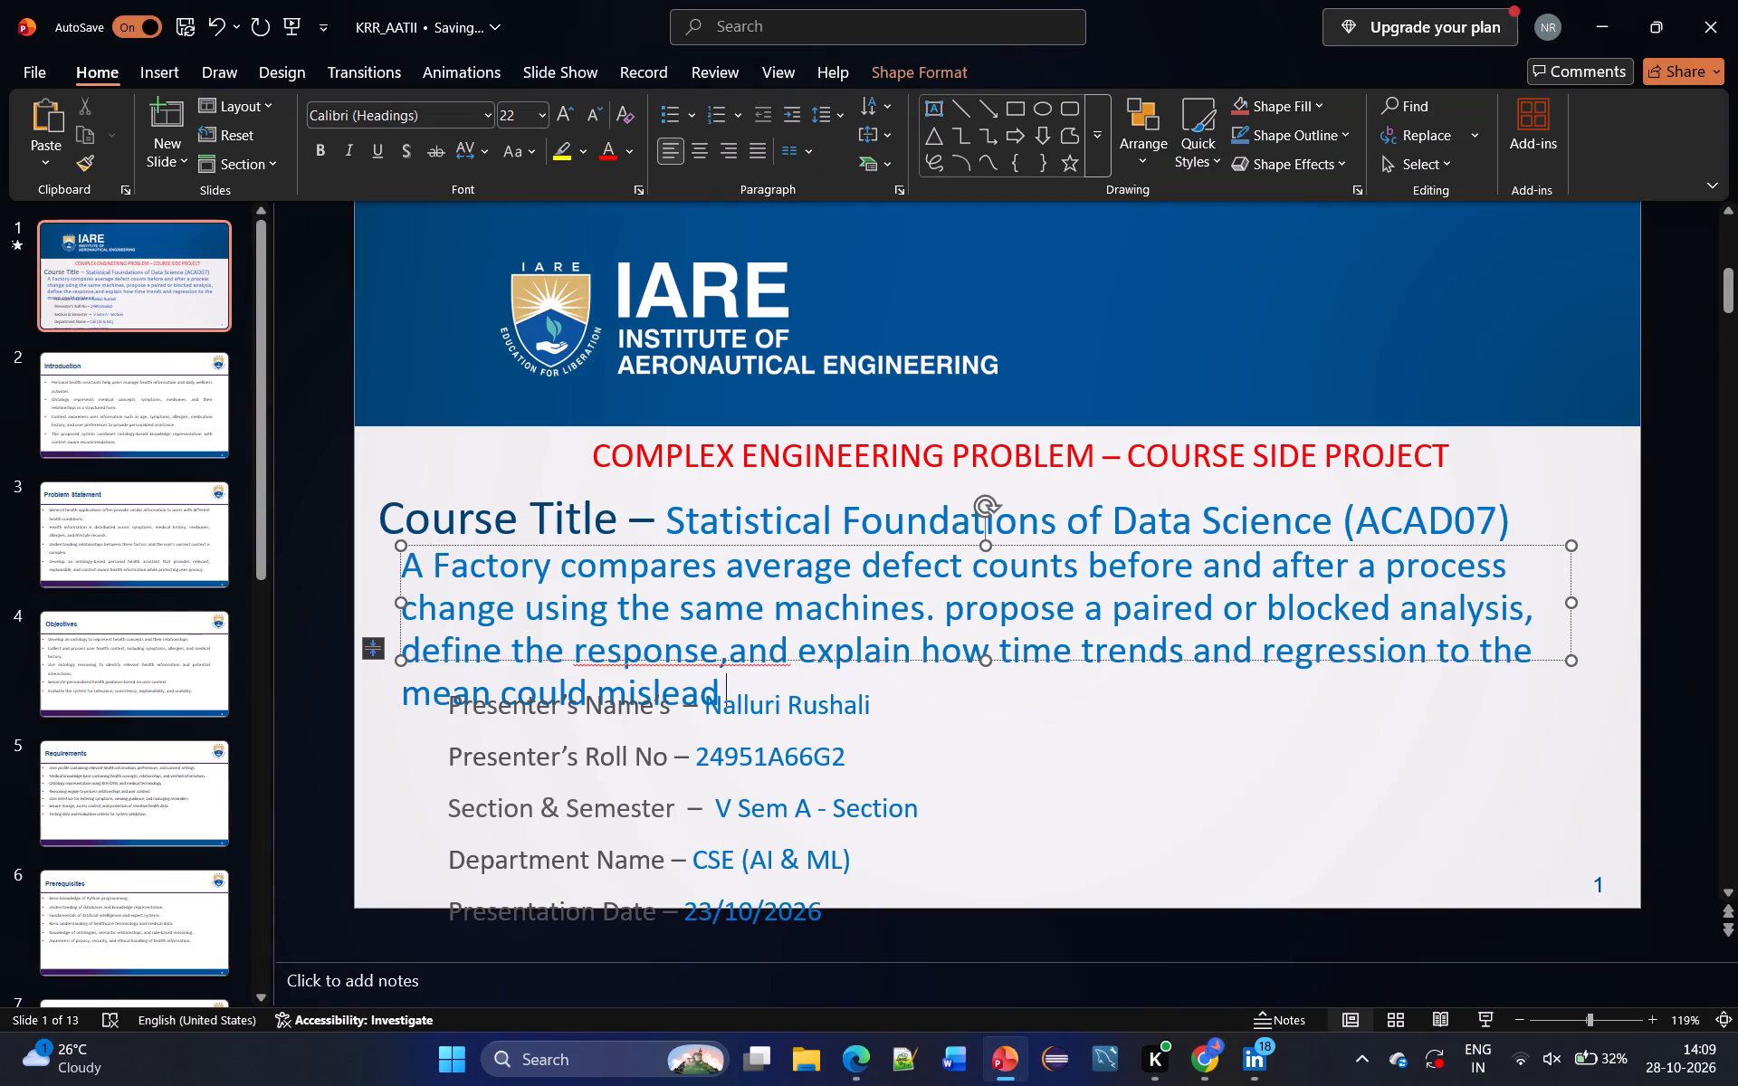
pyautogui.write('the conclusion.')
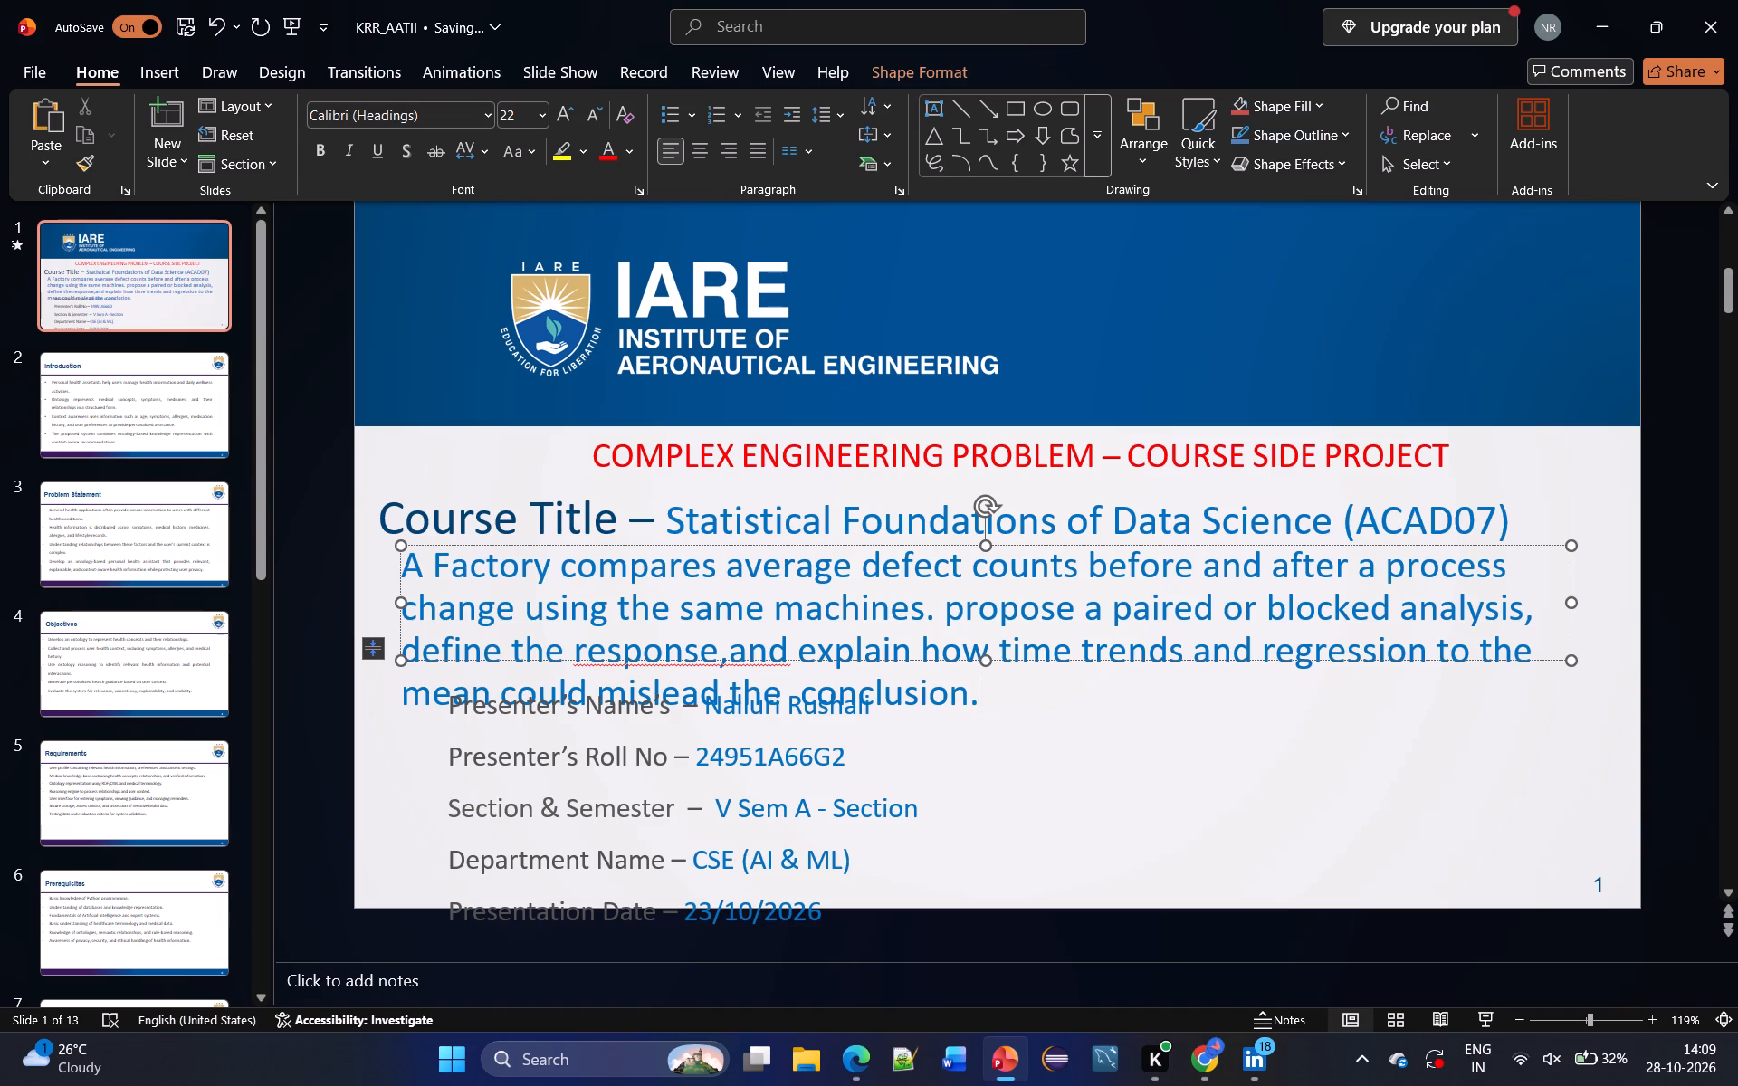
# Extend the lower edge of the problem text box down past its fourth line of text.
pyautogui.moveTo(988, 658); pyautogui.dragTo(988, 709)
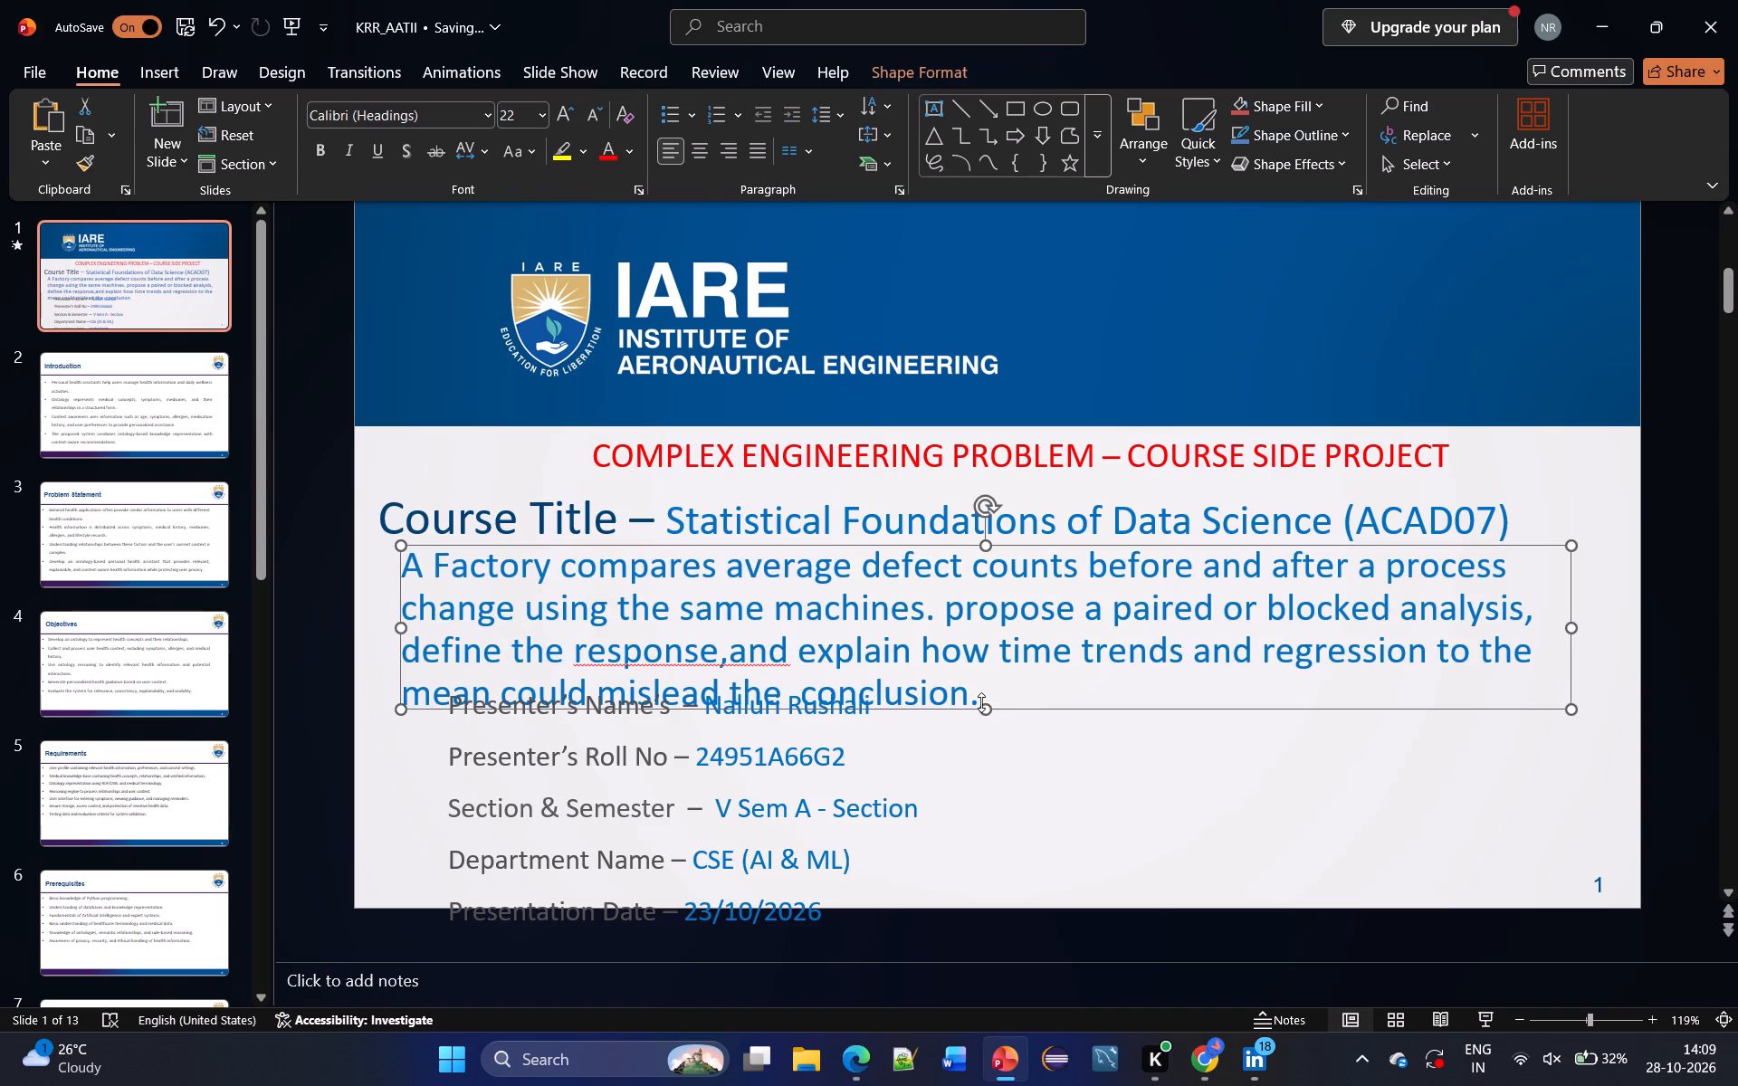
pyautogui.moveTo(981, 702); pyautogui.dragTo(986, 718)
pyautogui.moveTo(965, 622); pyautogui.dragTo(952, 604)
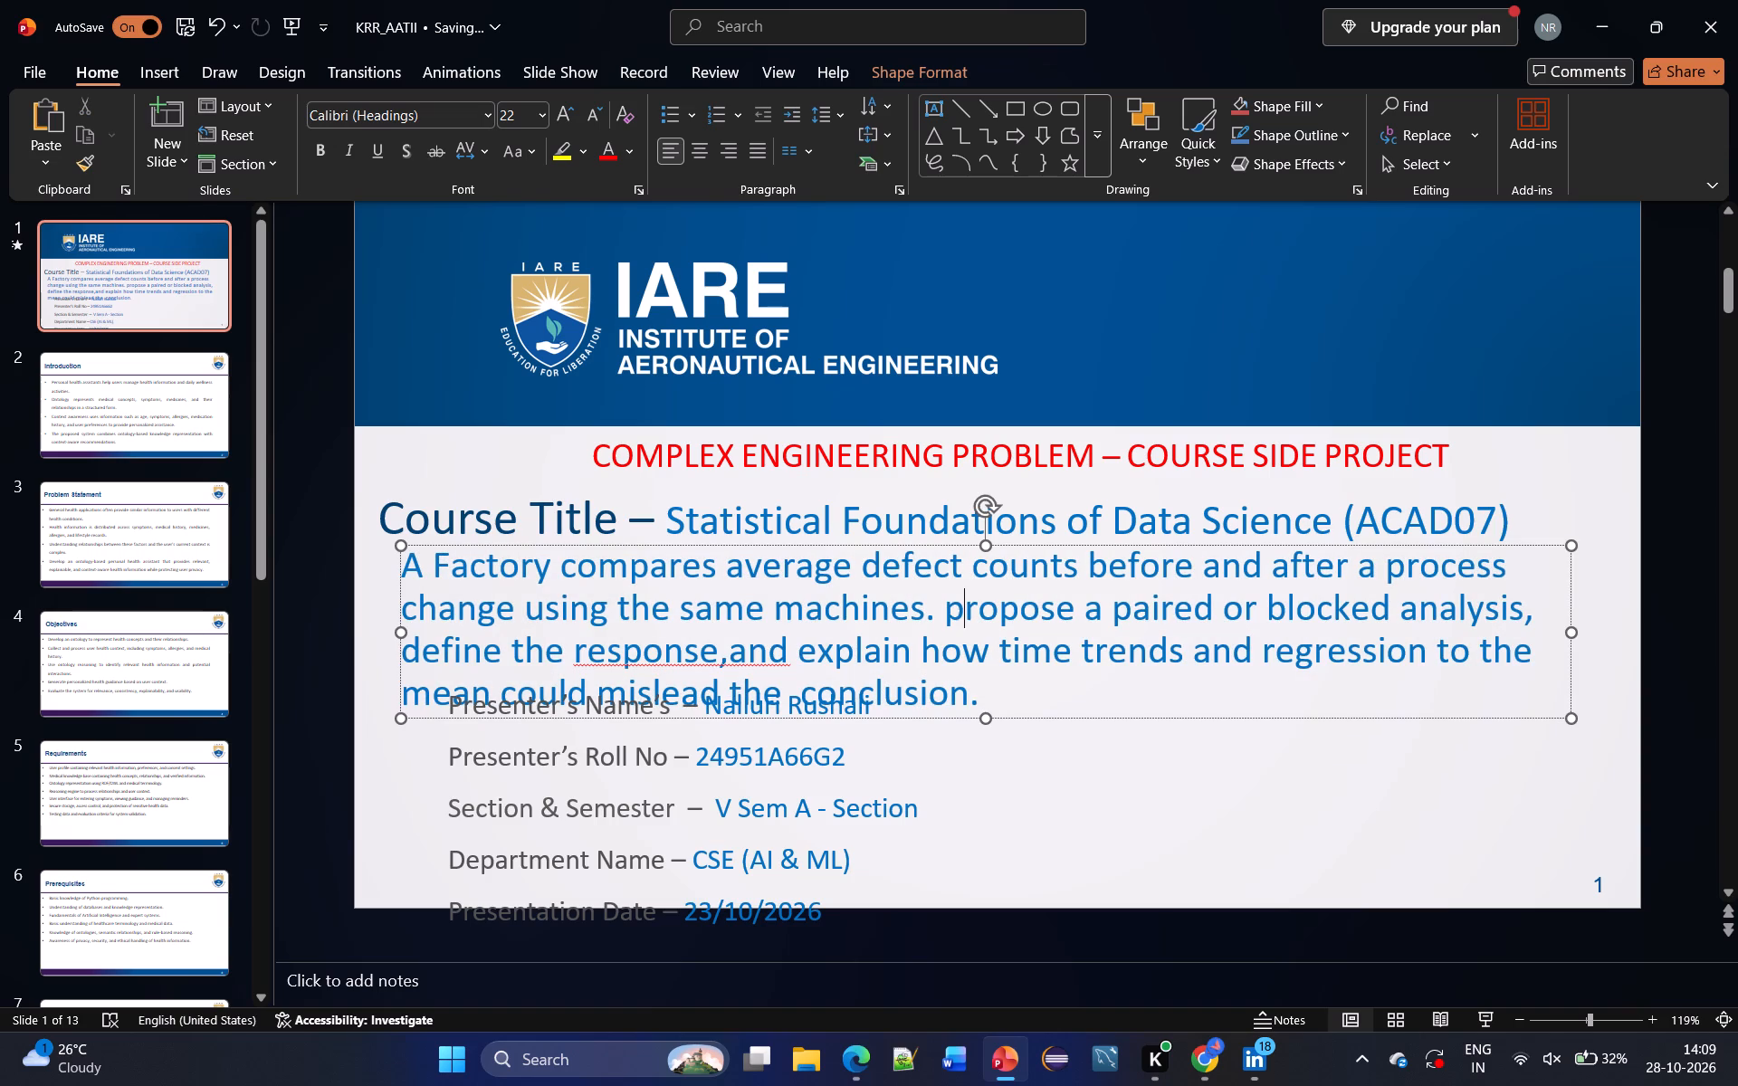
pyautogui.moveTo(952, 604); pyautogui.dragTo(945, 592)
# Resize the presenter details box from its upper-left corner so its text starts below the problem text and nearly lines up with it.
pyautogui.click(1044, 754)
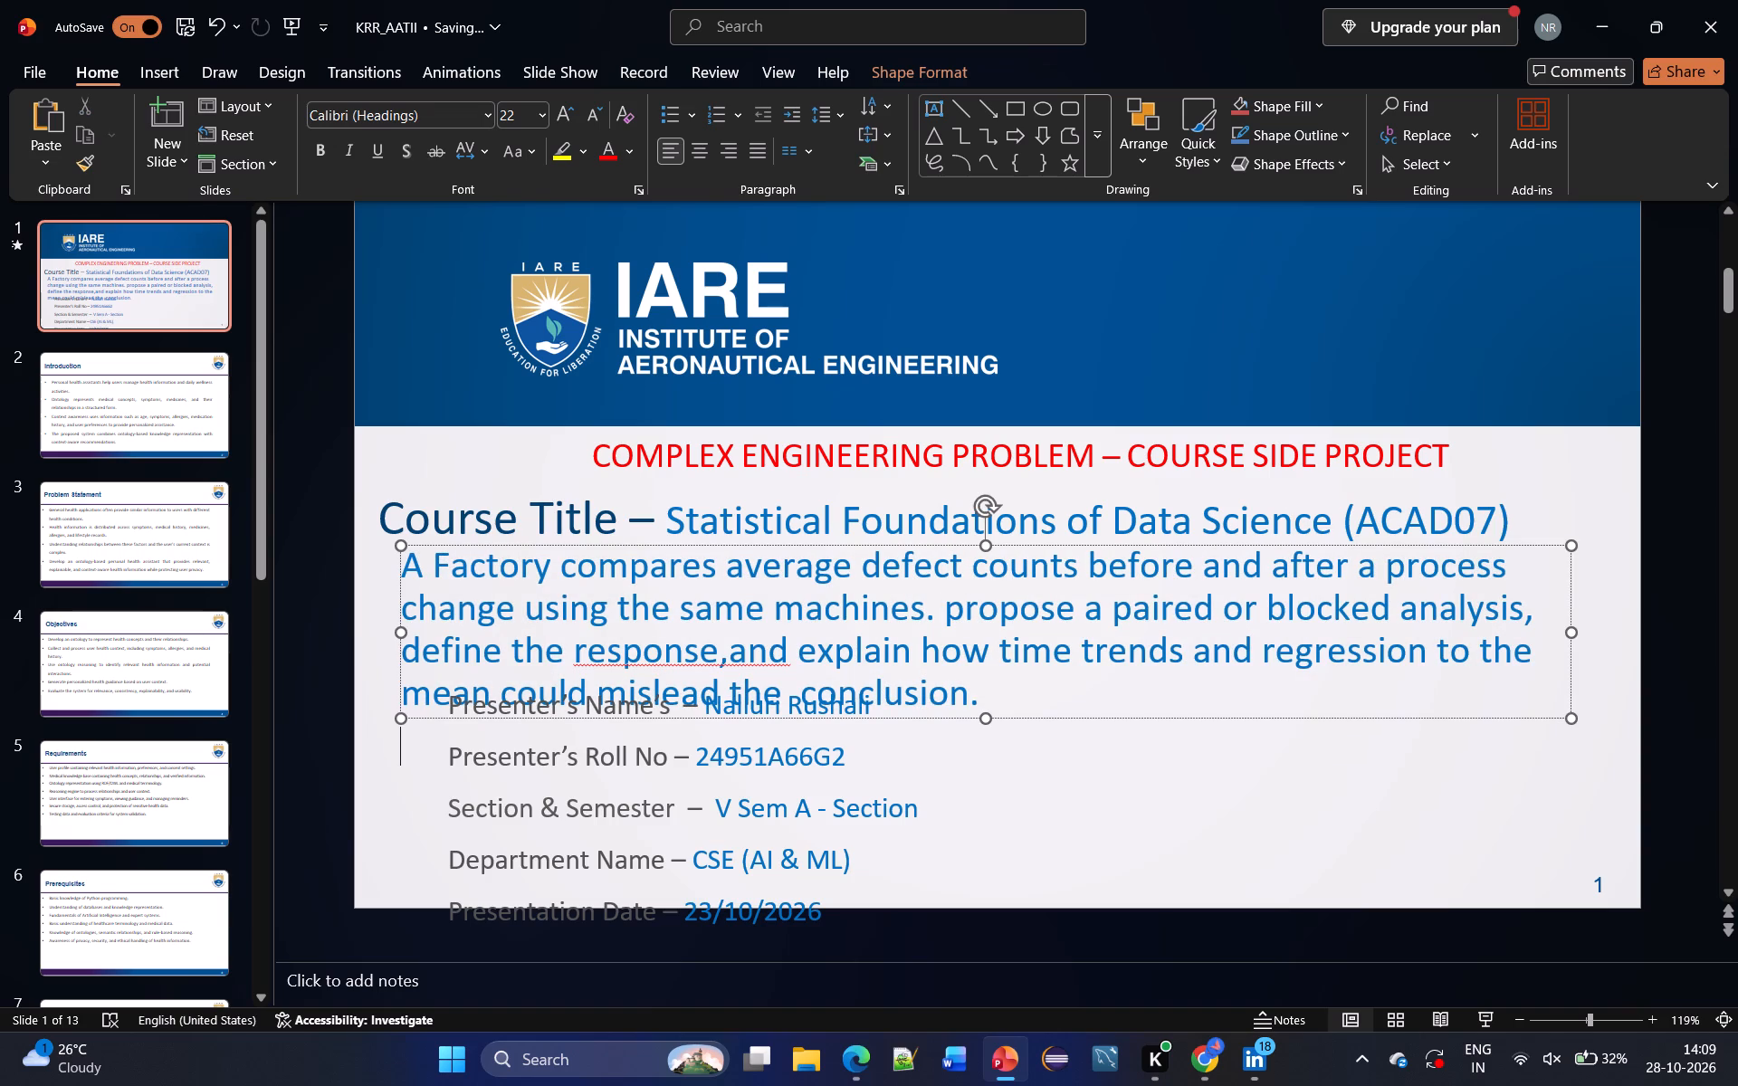
pyautogui.click(670, 710)
pyautogui.click(478, 718)
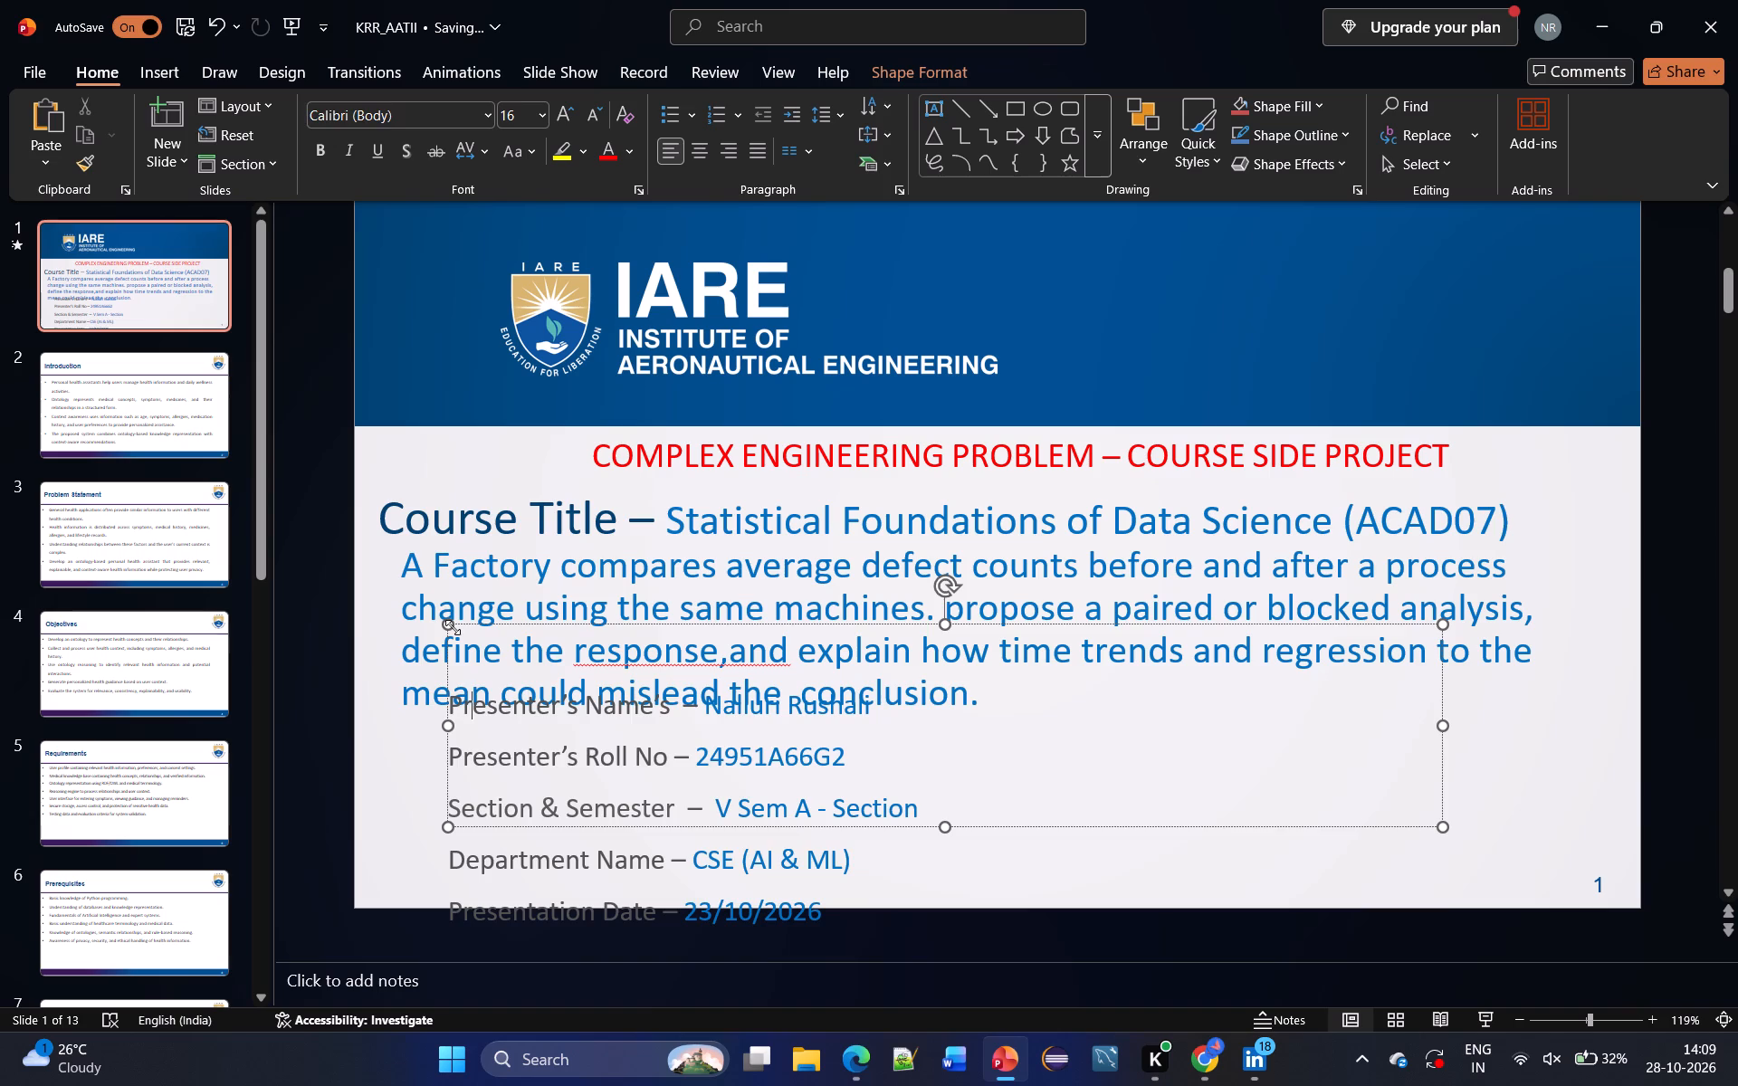
pyautogui.moveTo(453, 627); pyautogui.dragTo(440, 668)
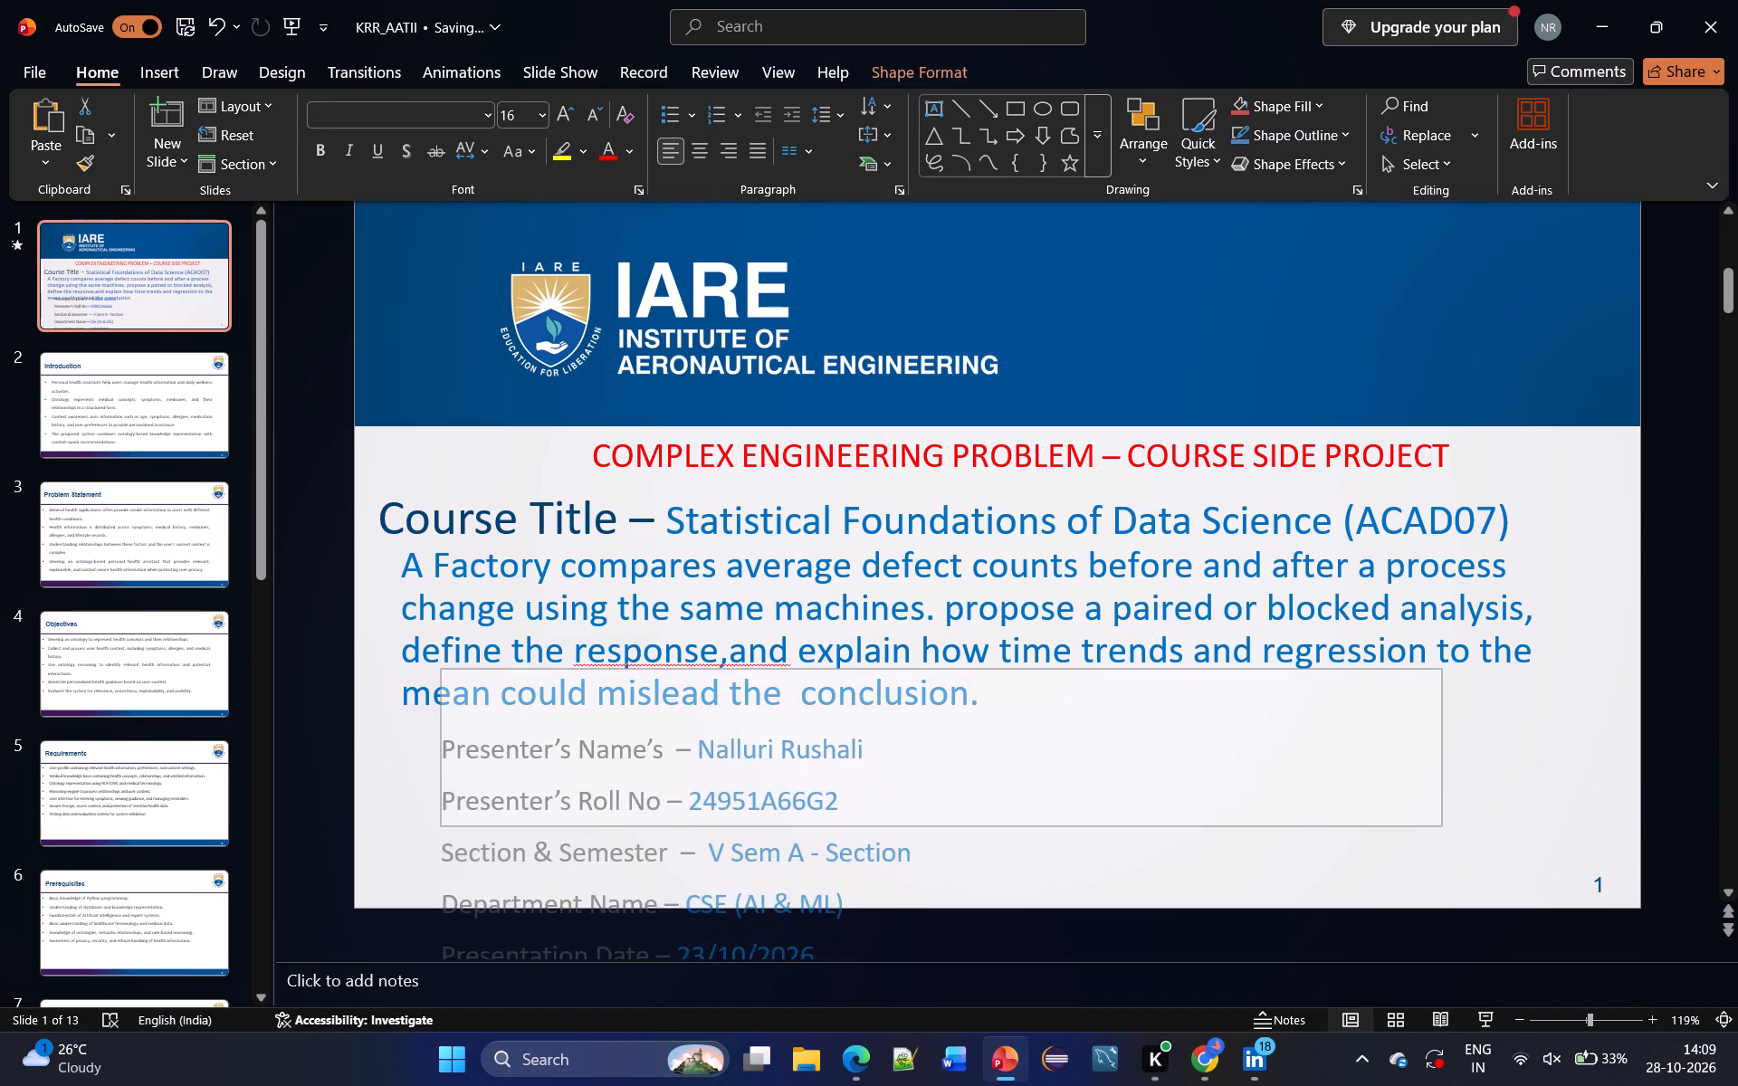
pyautogui.moveTo(440, 668); pyautogui.dragTo(466, 634)
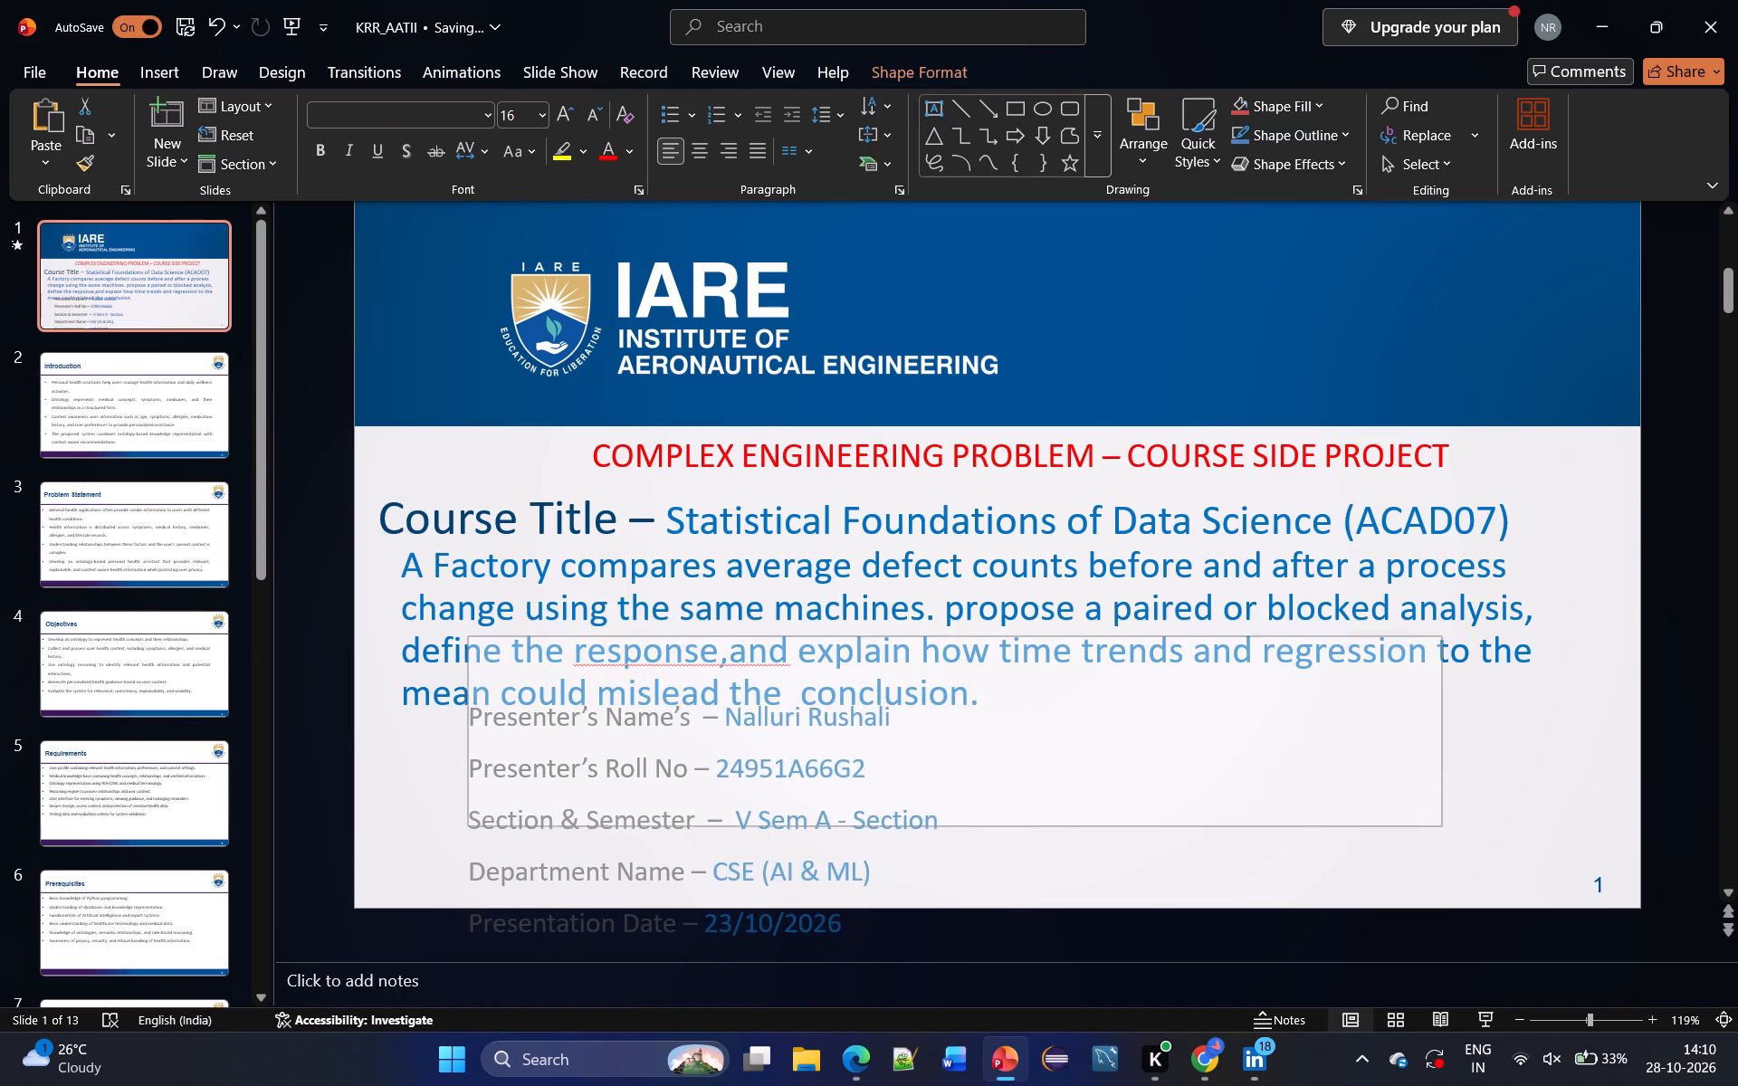
pyautogui.moveTo(466, 634); pyautogui.dragTo(435, 661)
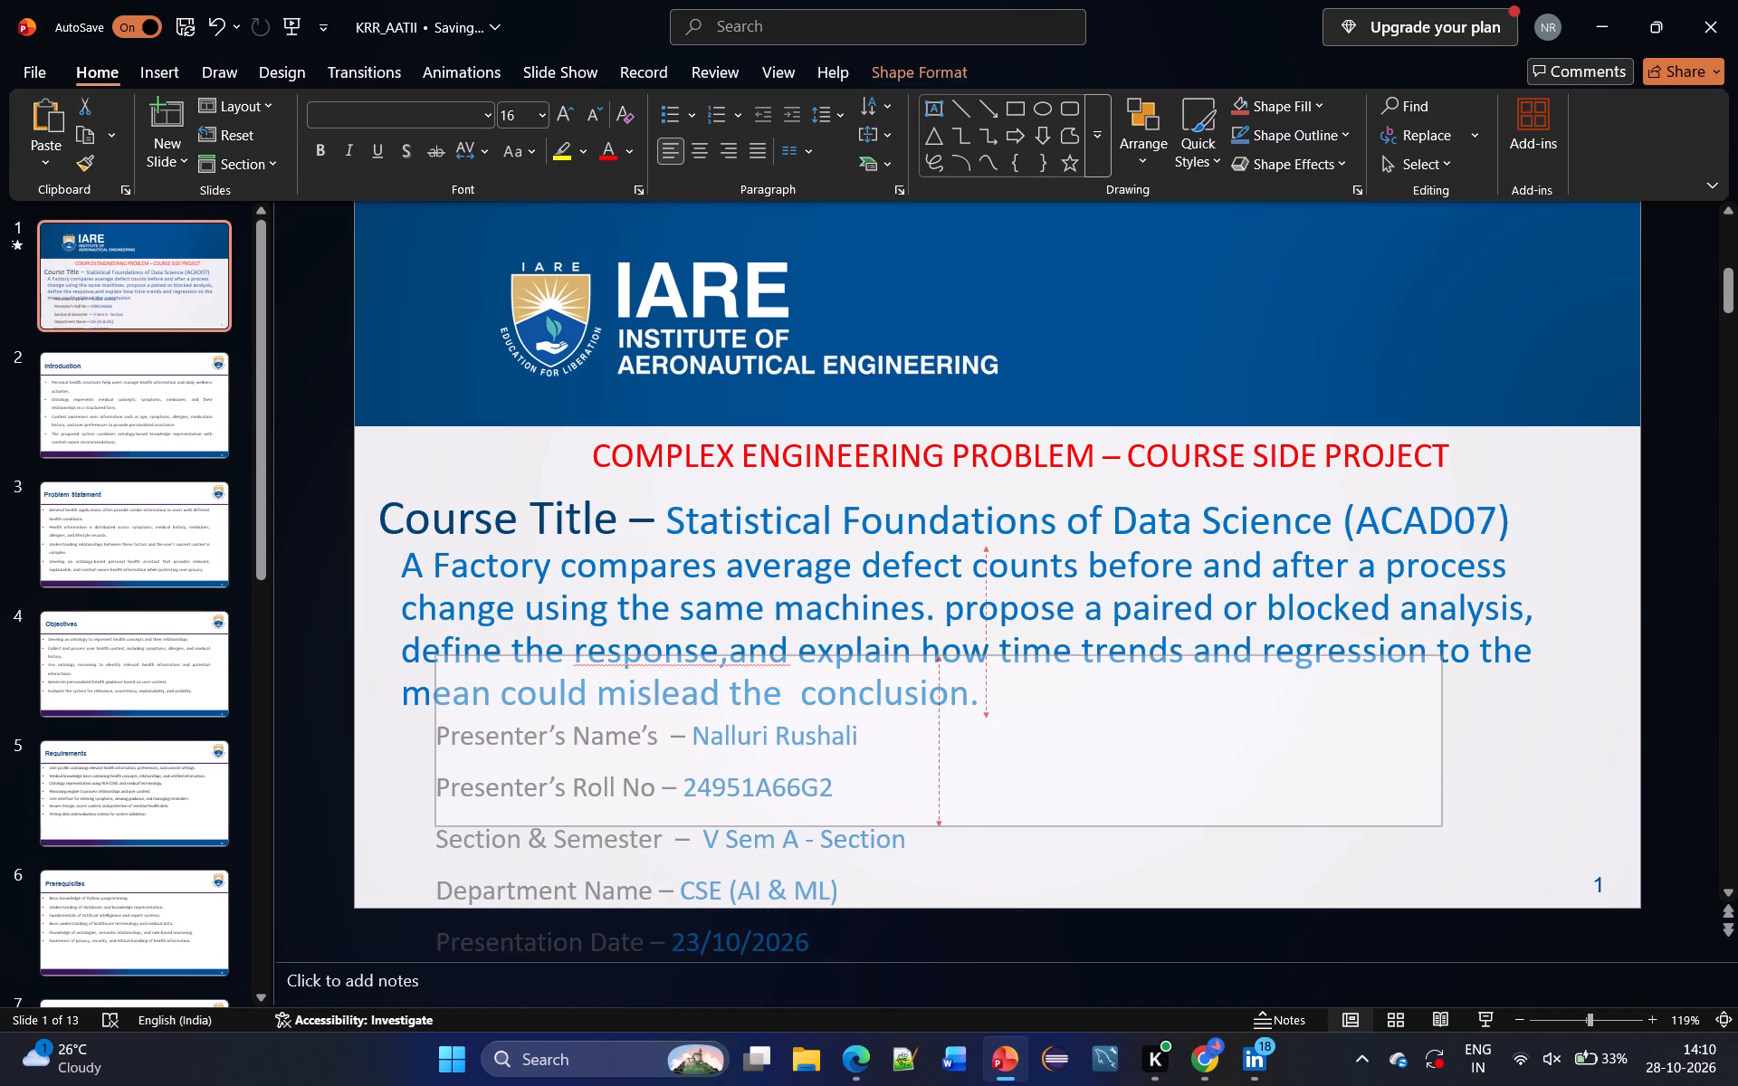
pyautogui.moveTo(435, 661); pyautogui.dragTo(411, 646)
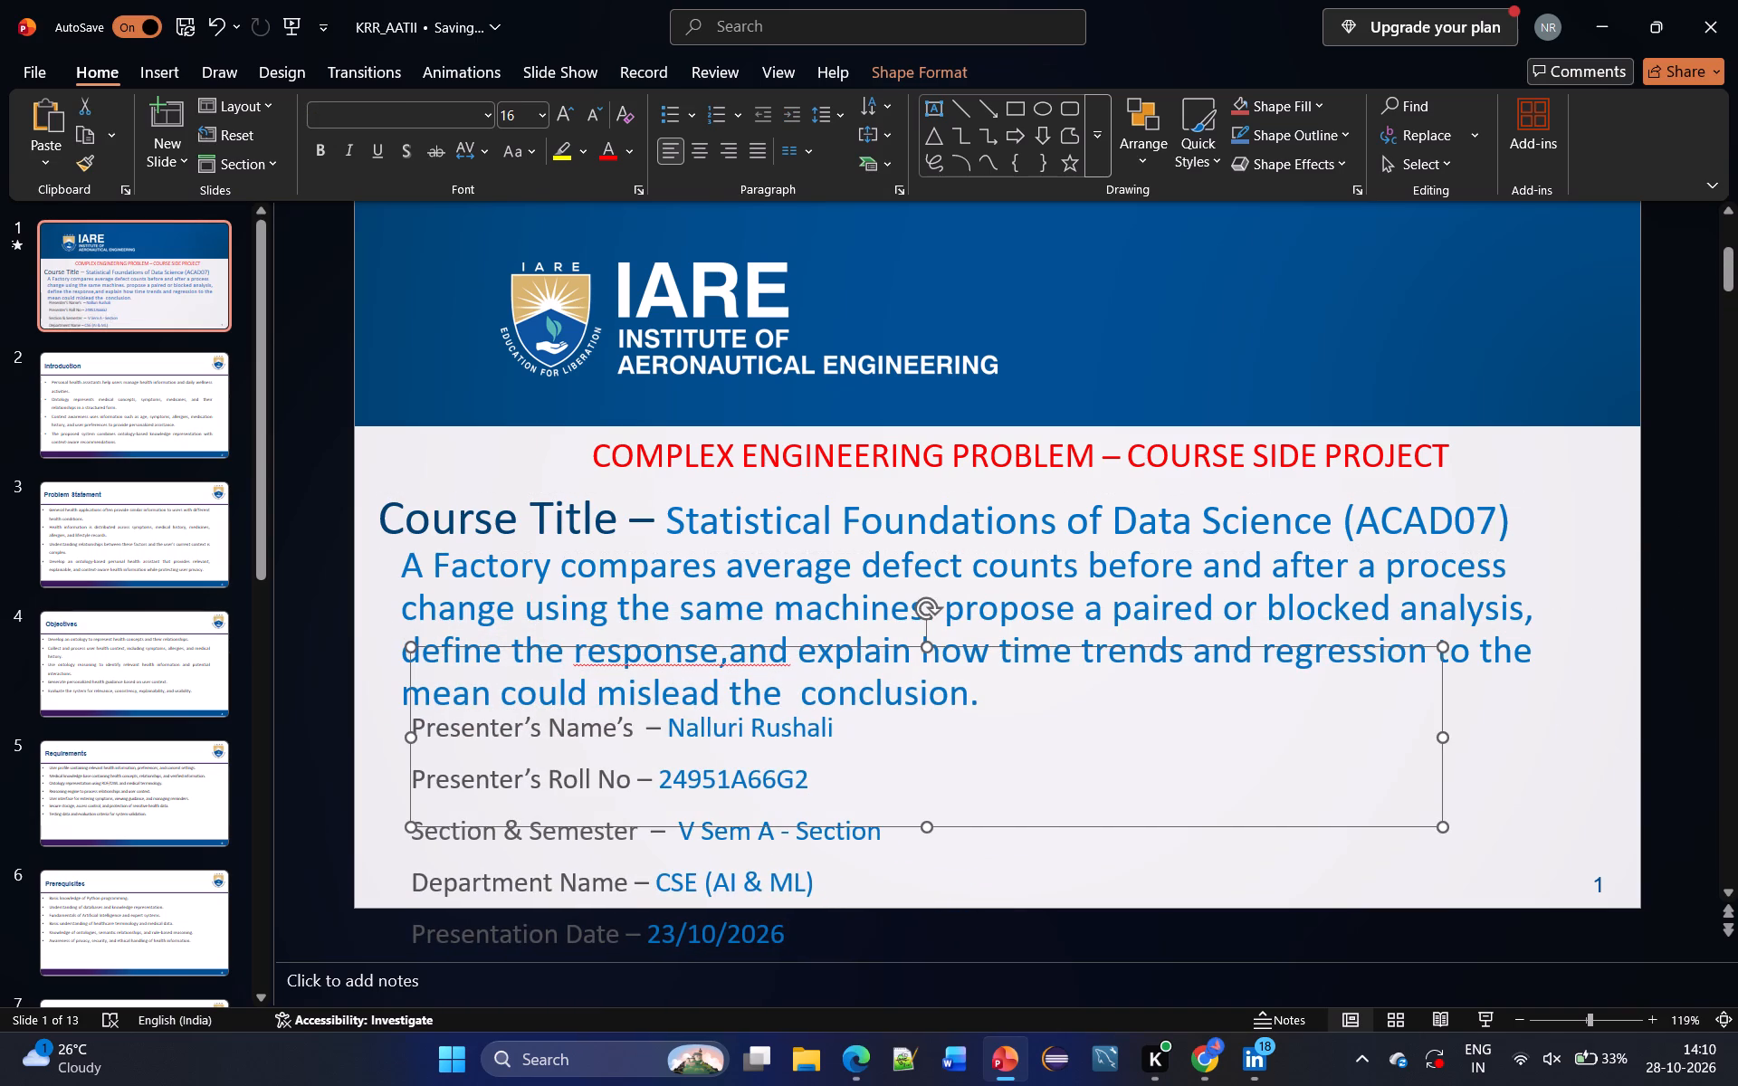
# Set the font size of the whole factory-defect problem text to 20.
pyautogui.click(874, 874)
pyautogui.click(1200, 781)
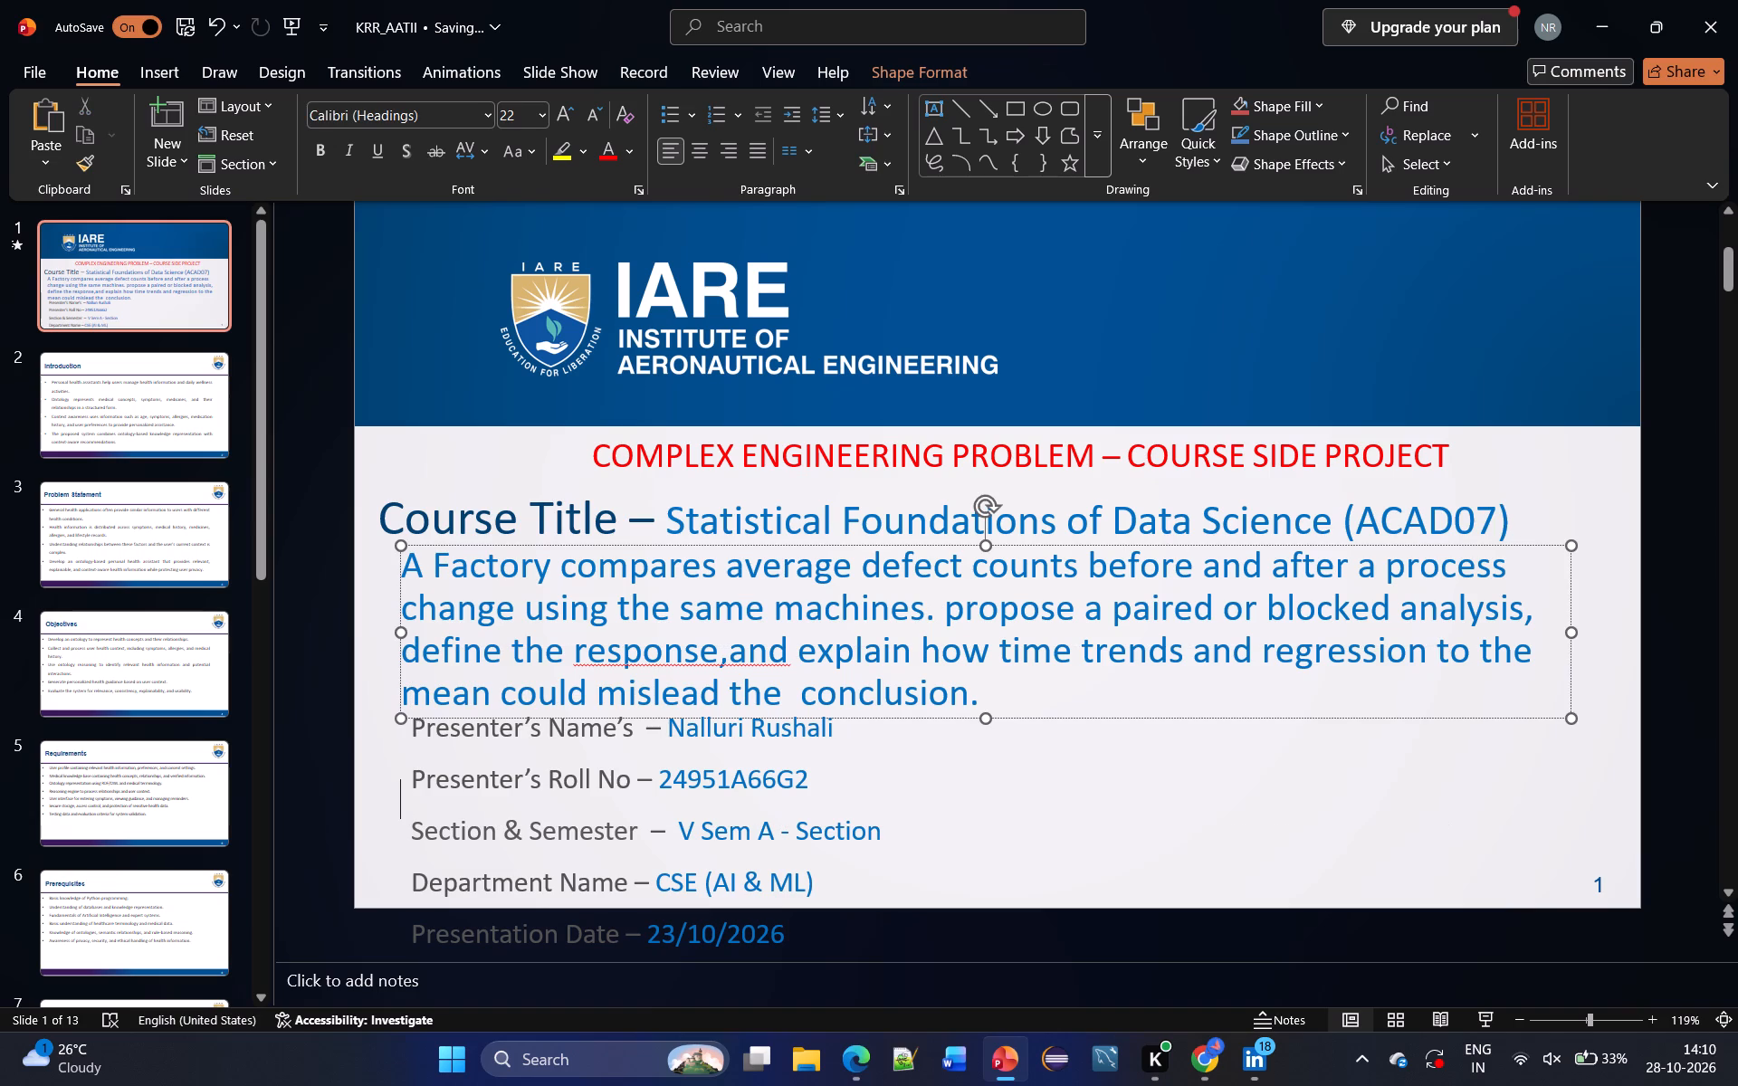
pyautogui.moveTo(1012, 705); pyautogui.dragTo(834, 595)
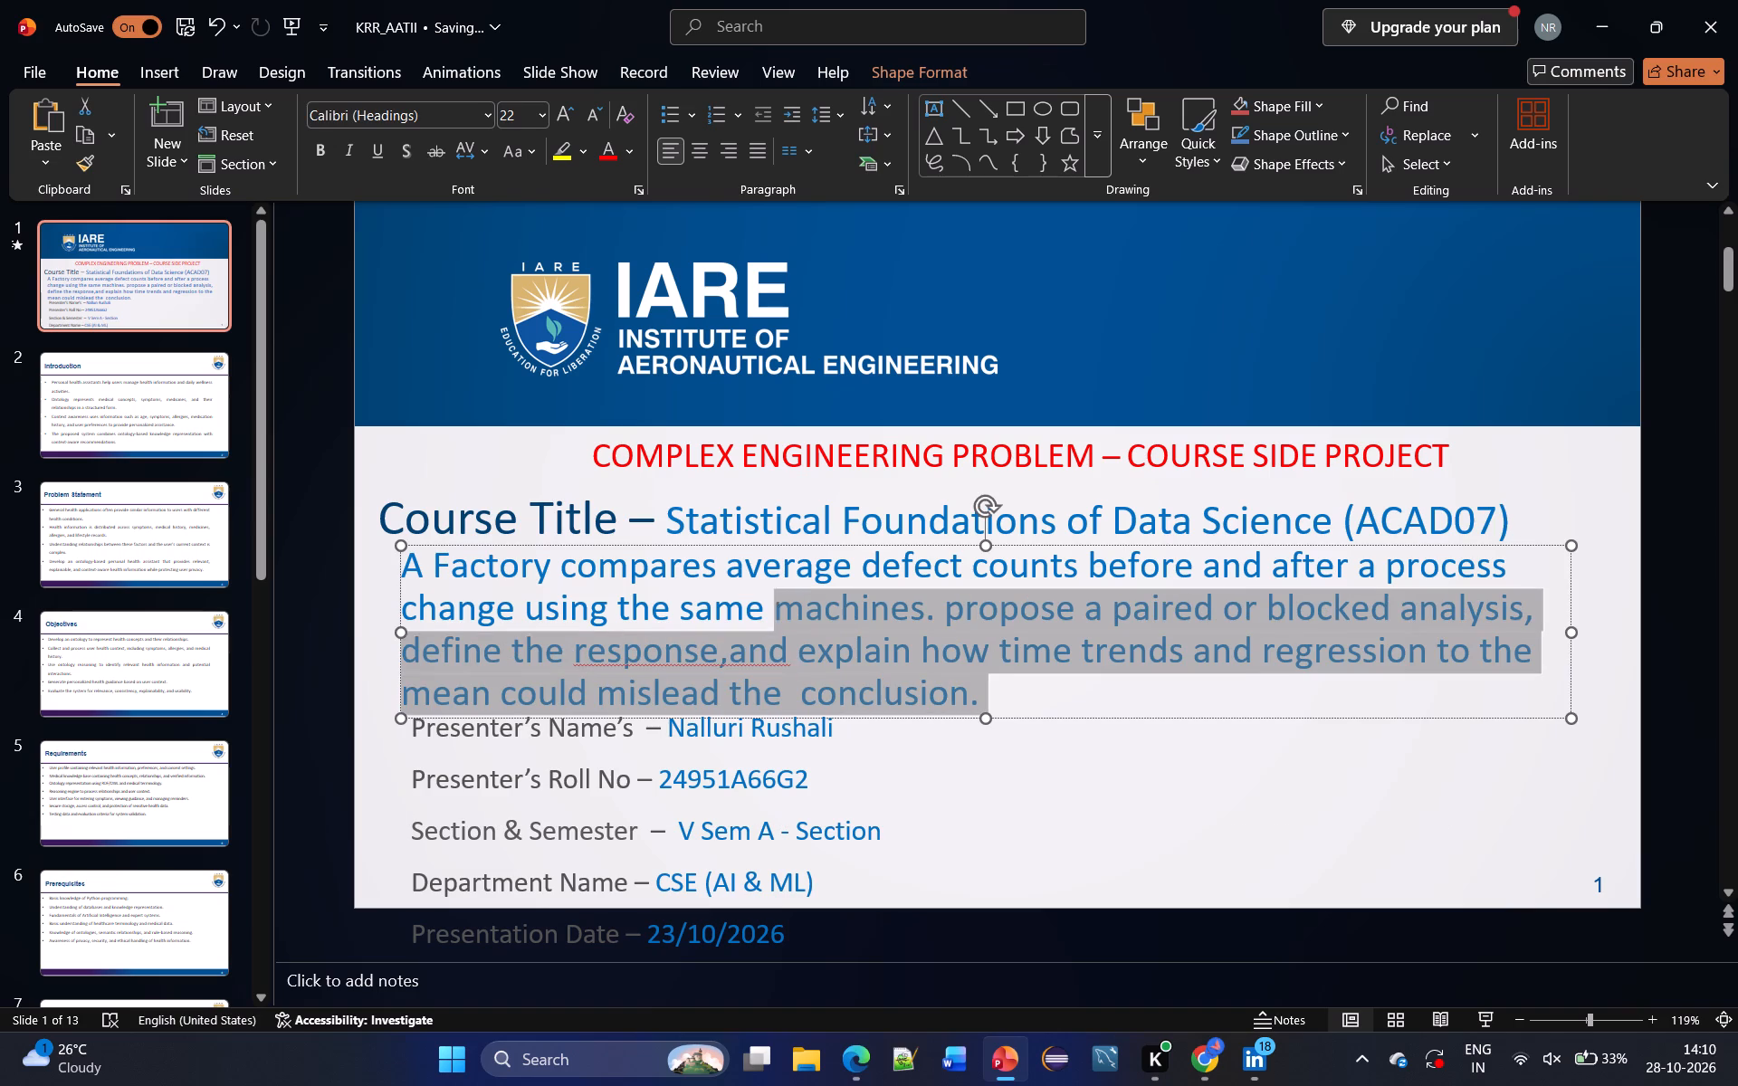
pyautogui.moveTo(834, 595); pyautogui.dragTo(355, 590)
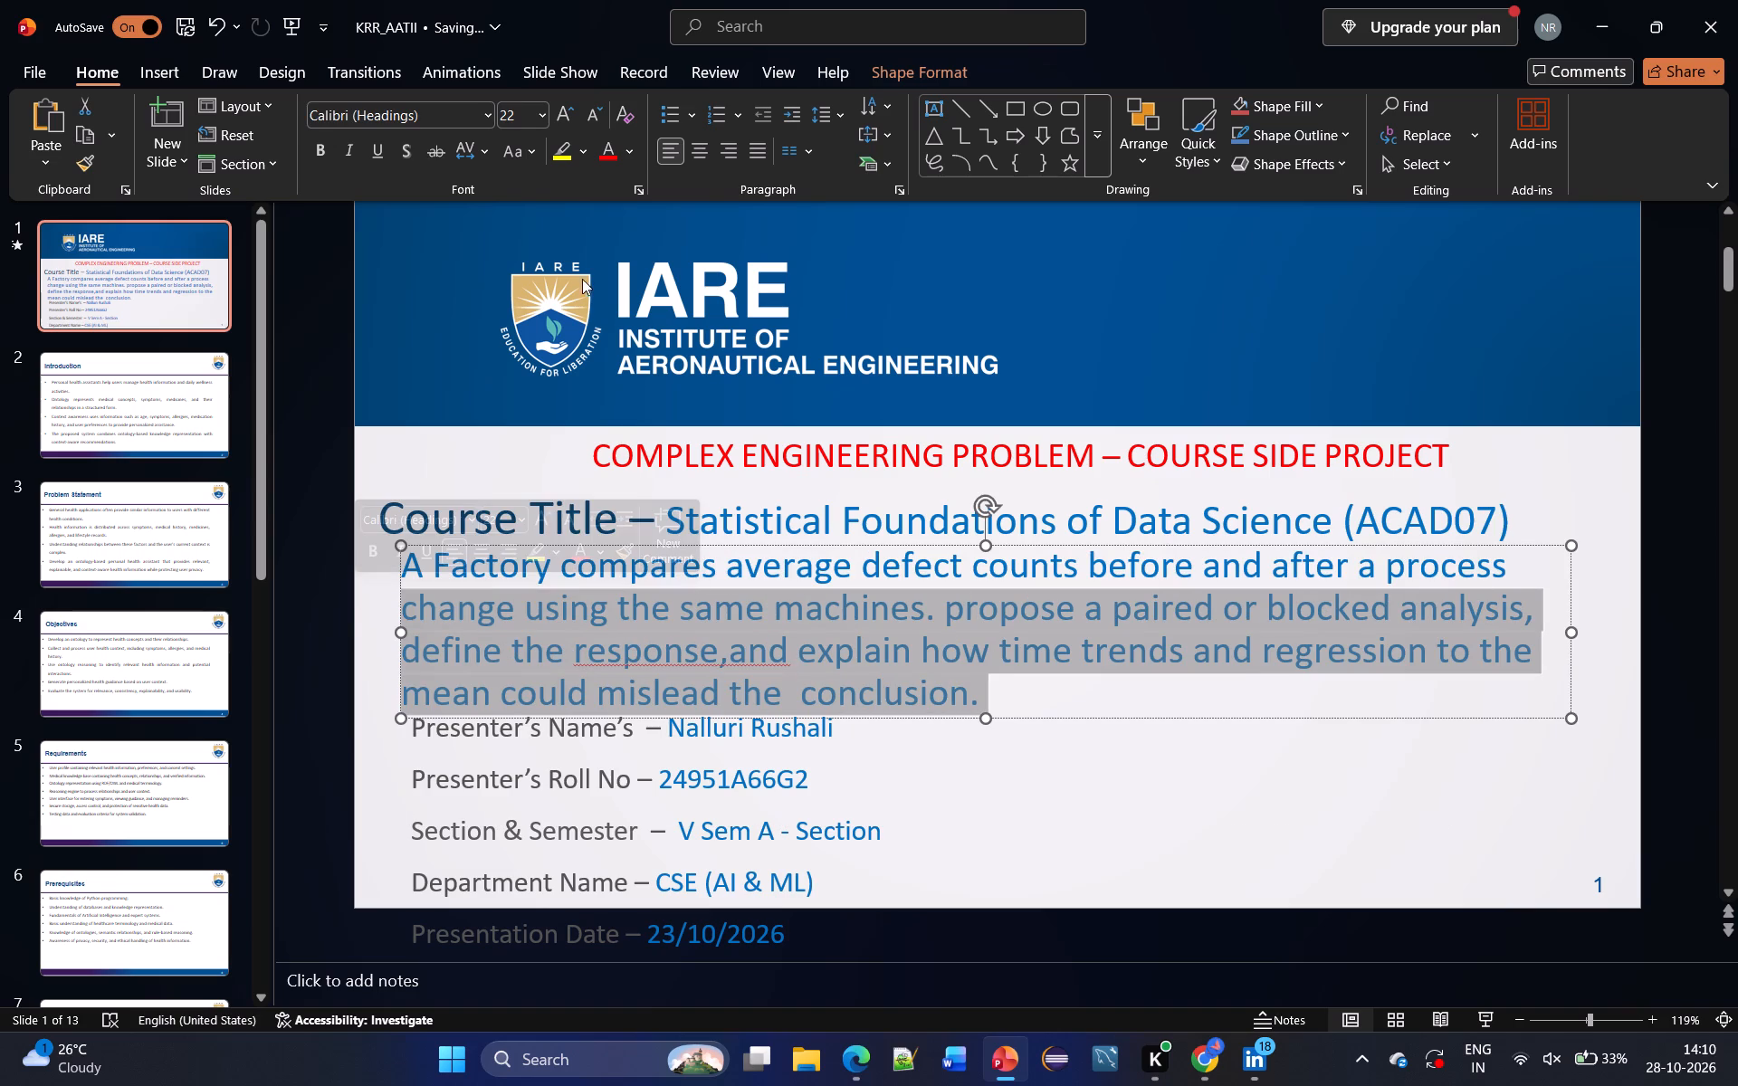
pyautogui.click(606, 656)
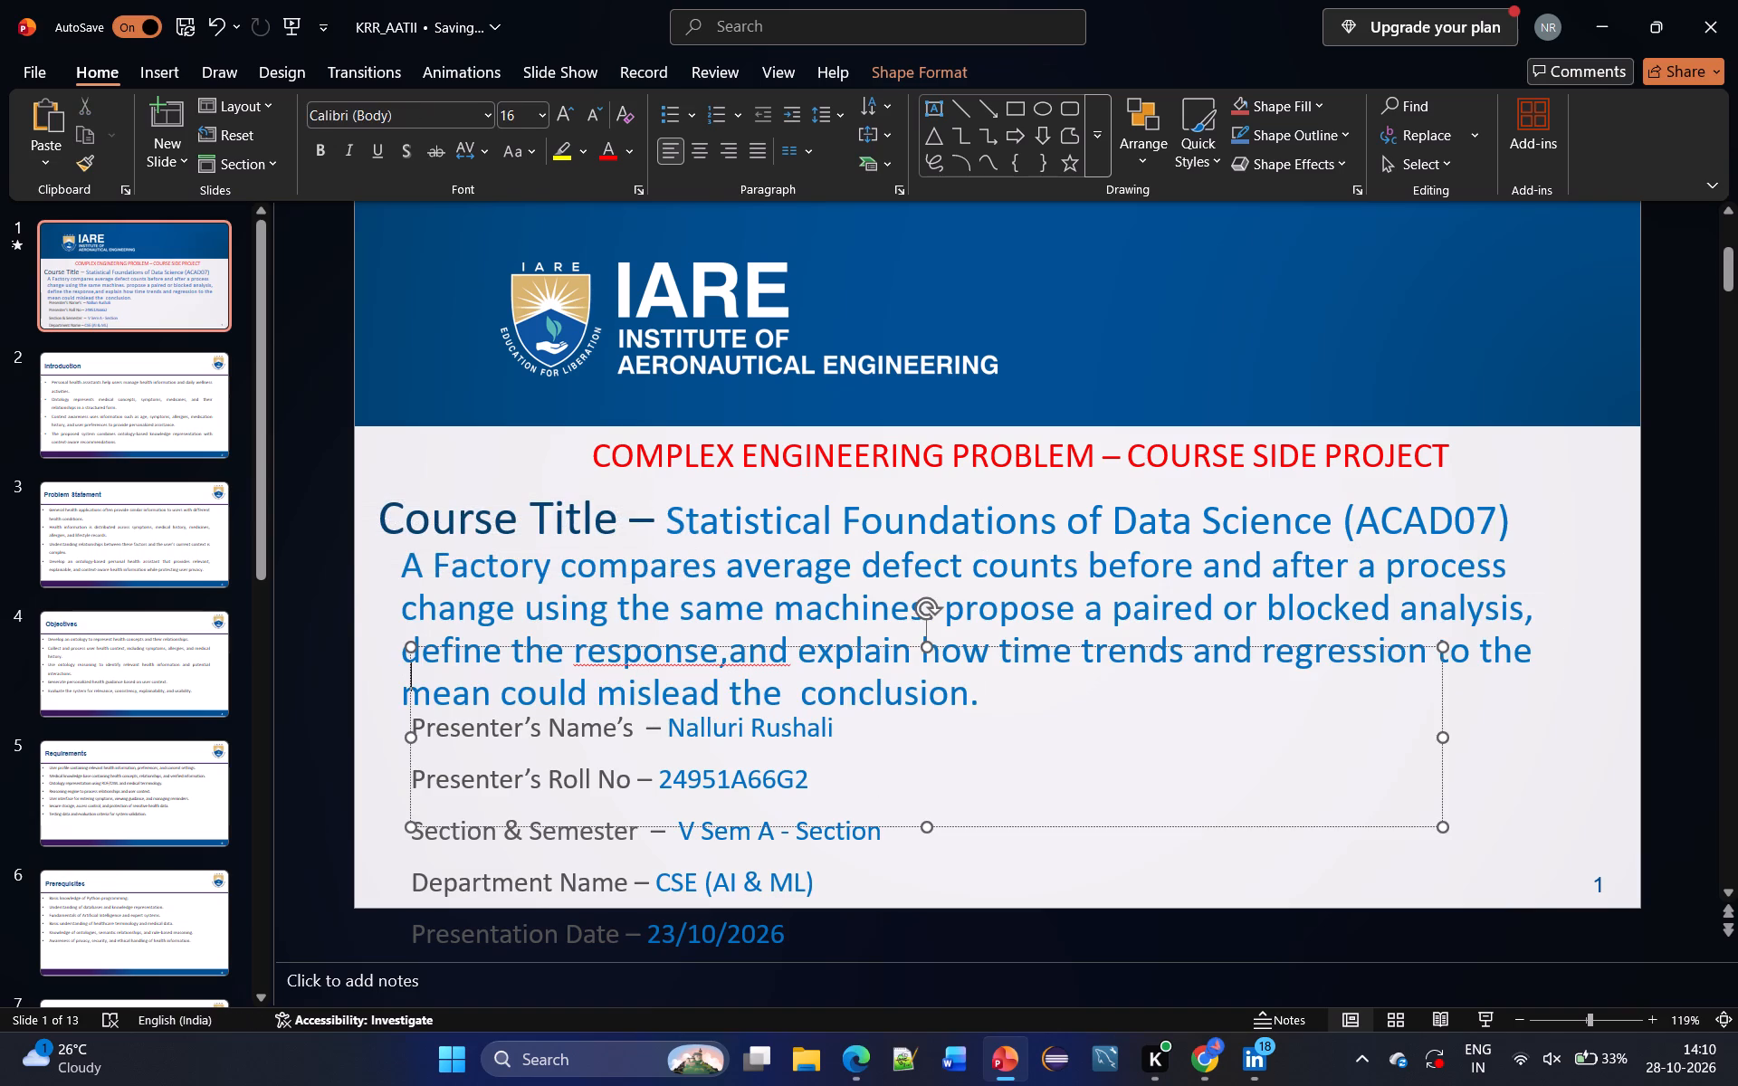
pyautogui.click(1052, 644)
pyautogui.click(1025, 678)
pyautogui.moveTo(1002, 682); pyautogui.dragTo(887, 671)
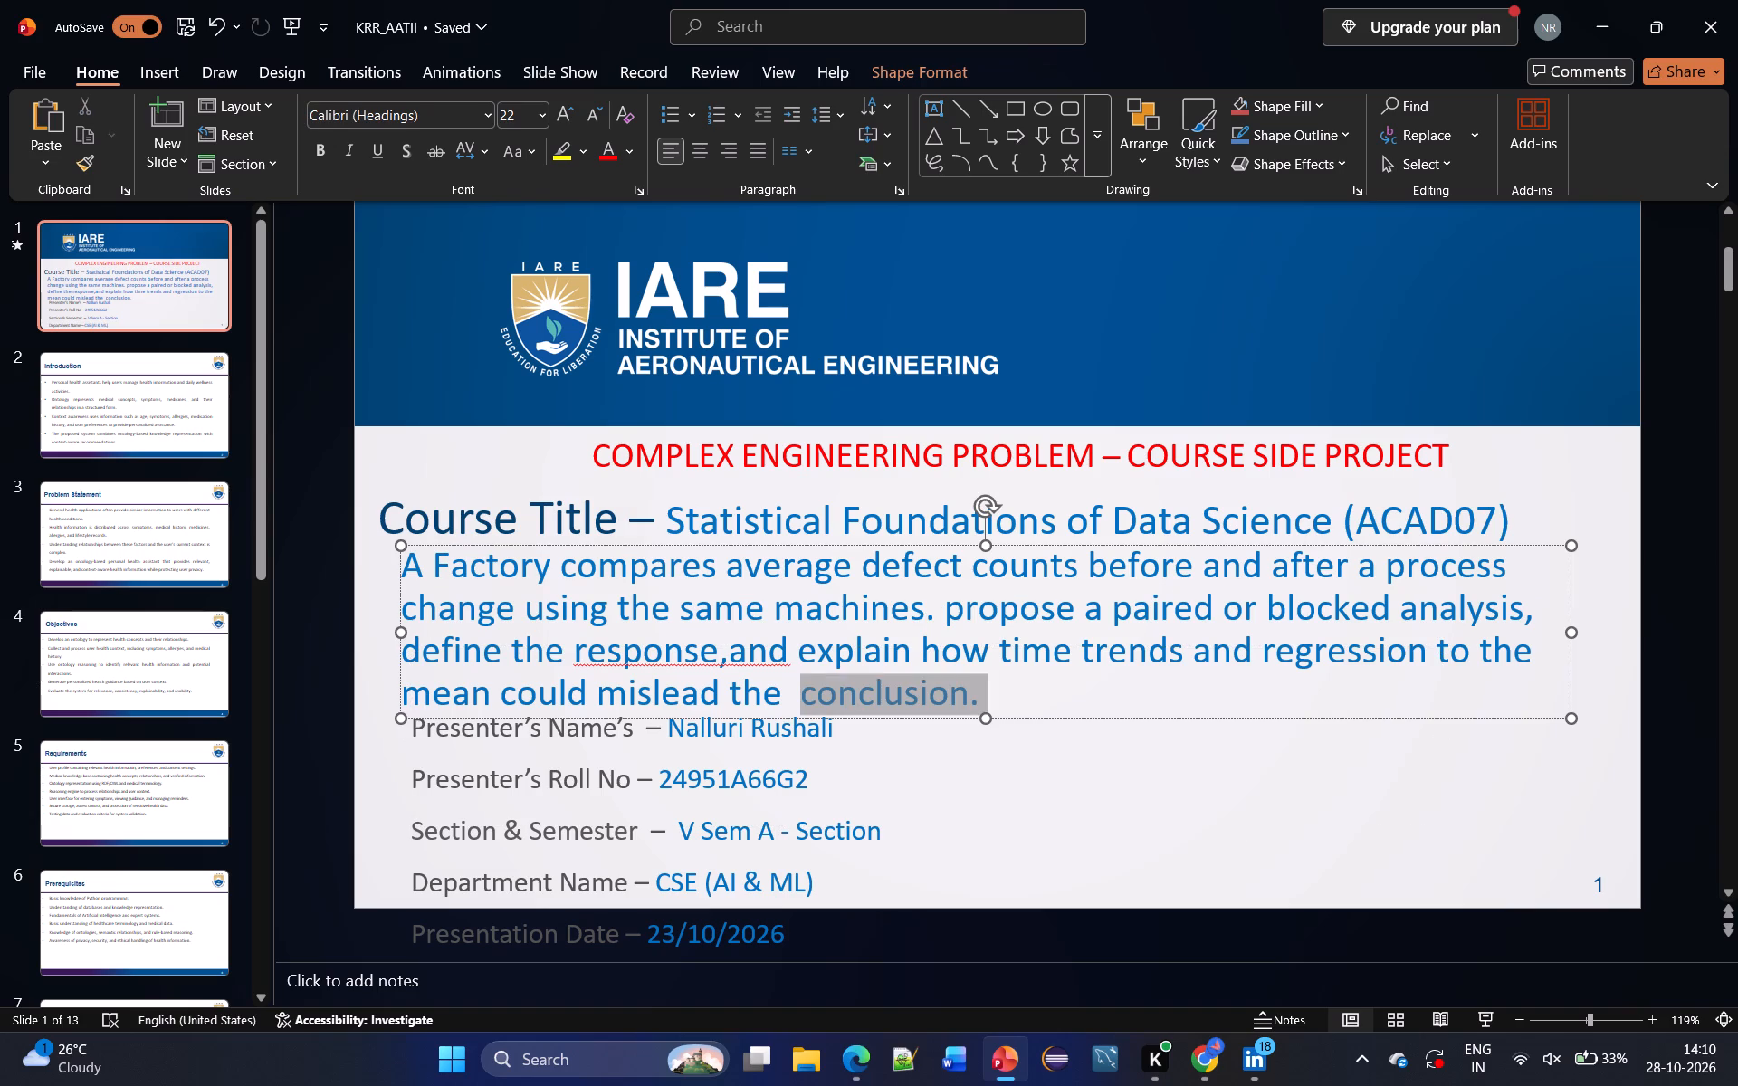
pyautogui.moveTo(887, 671); pyautogui.dragTo(373, 582)
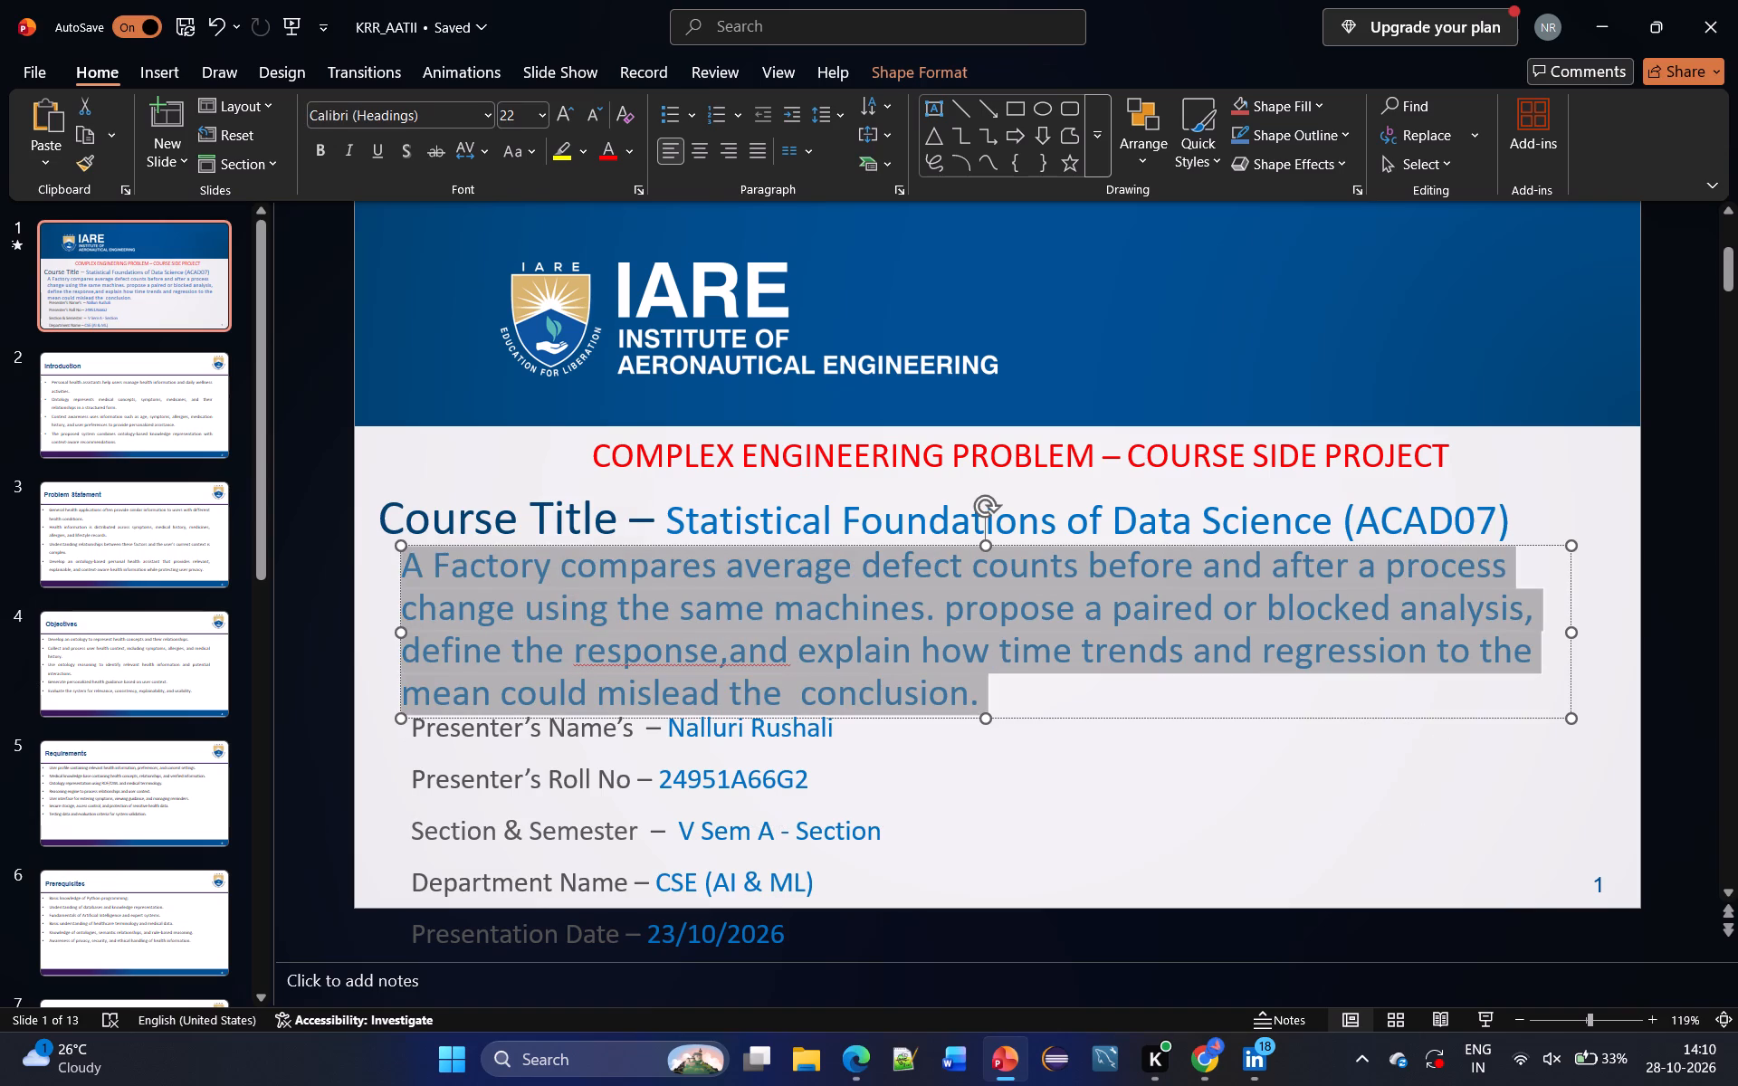
pyautogui.moveTo(373, 582); pyautogui.dragTo(374, 582)
pyautogui.click(534, 513)
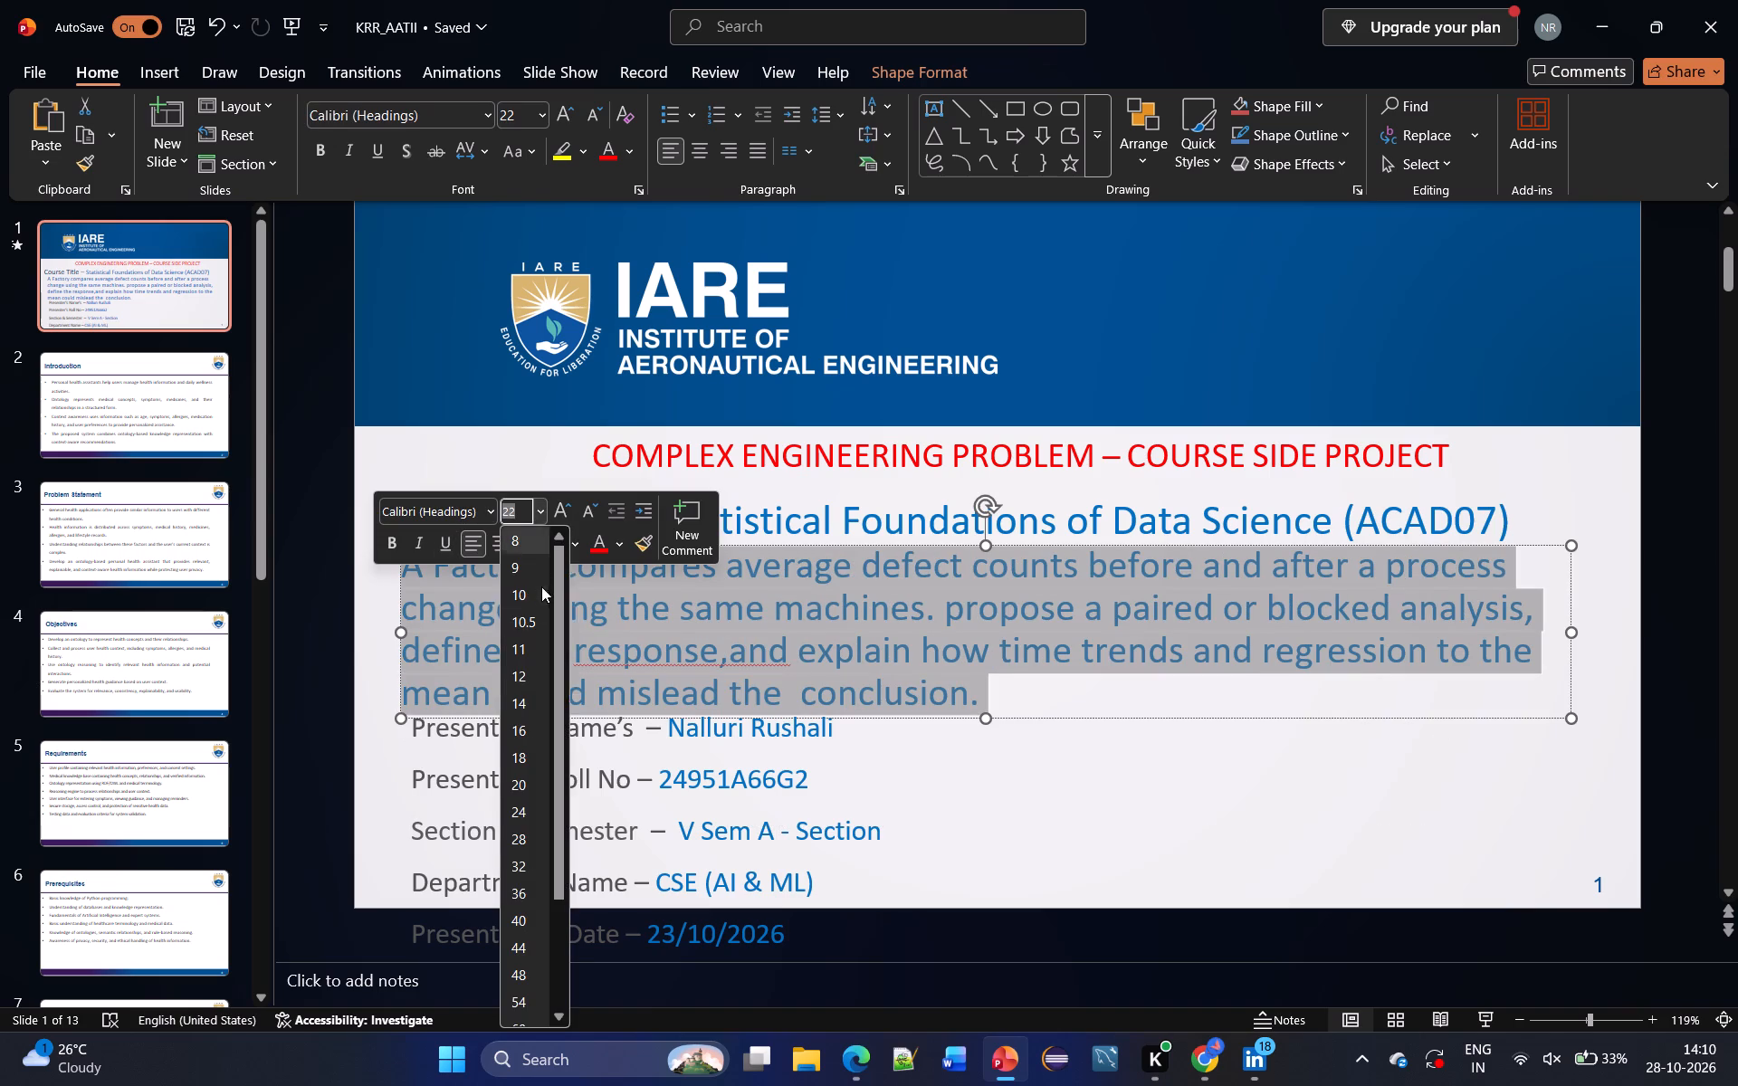
pyautogui.click(528, 777)
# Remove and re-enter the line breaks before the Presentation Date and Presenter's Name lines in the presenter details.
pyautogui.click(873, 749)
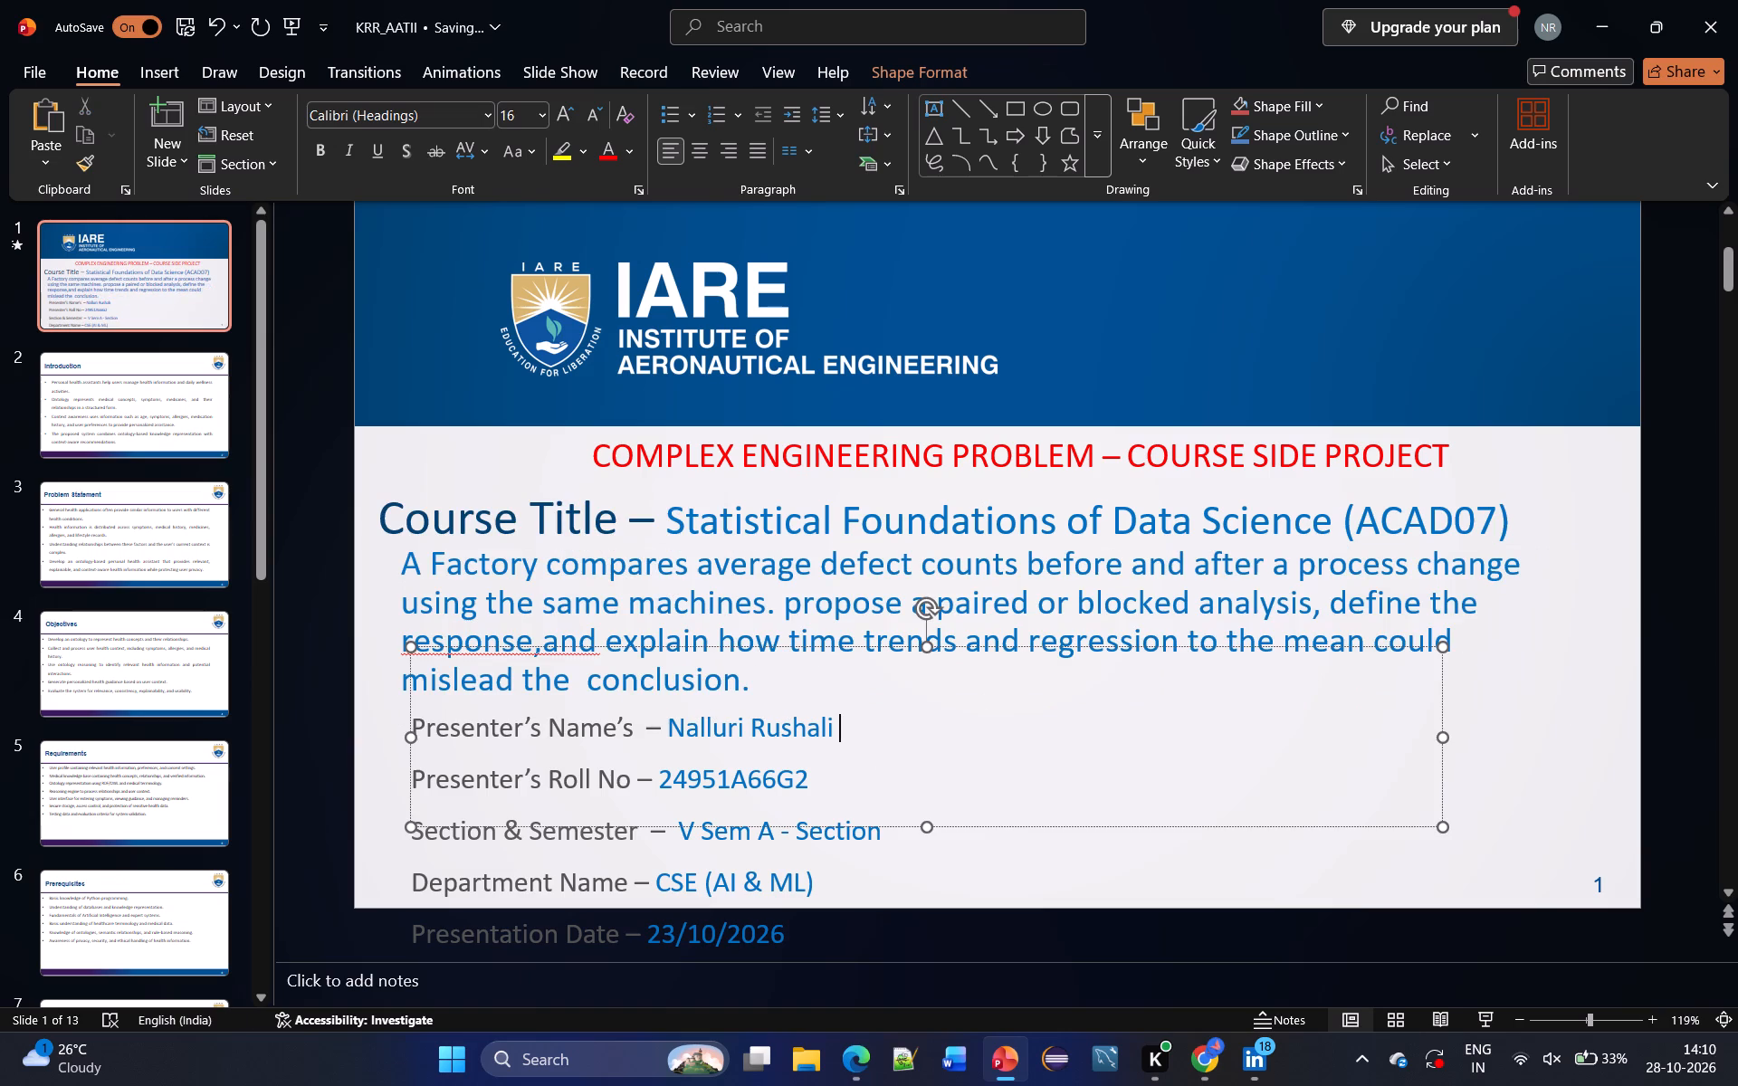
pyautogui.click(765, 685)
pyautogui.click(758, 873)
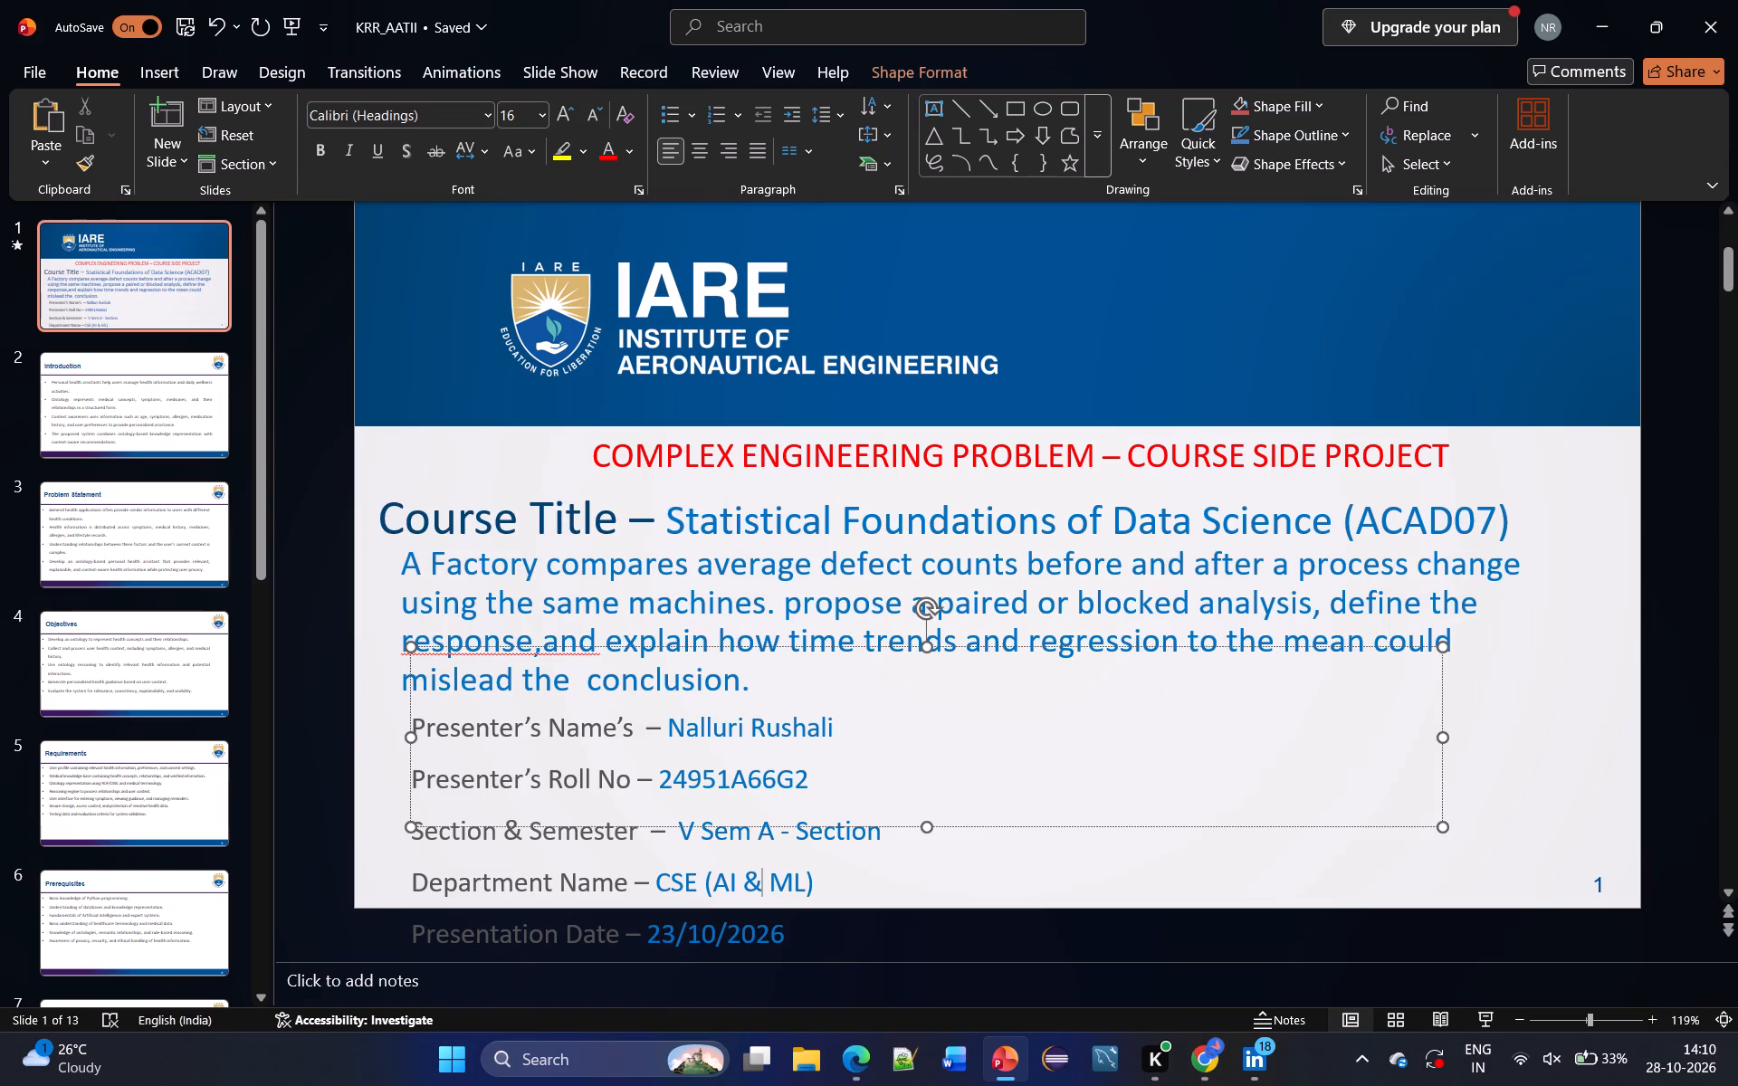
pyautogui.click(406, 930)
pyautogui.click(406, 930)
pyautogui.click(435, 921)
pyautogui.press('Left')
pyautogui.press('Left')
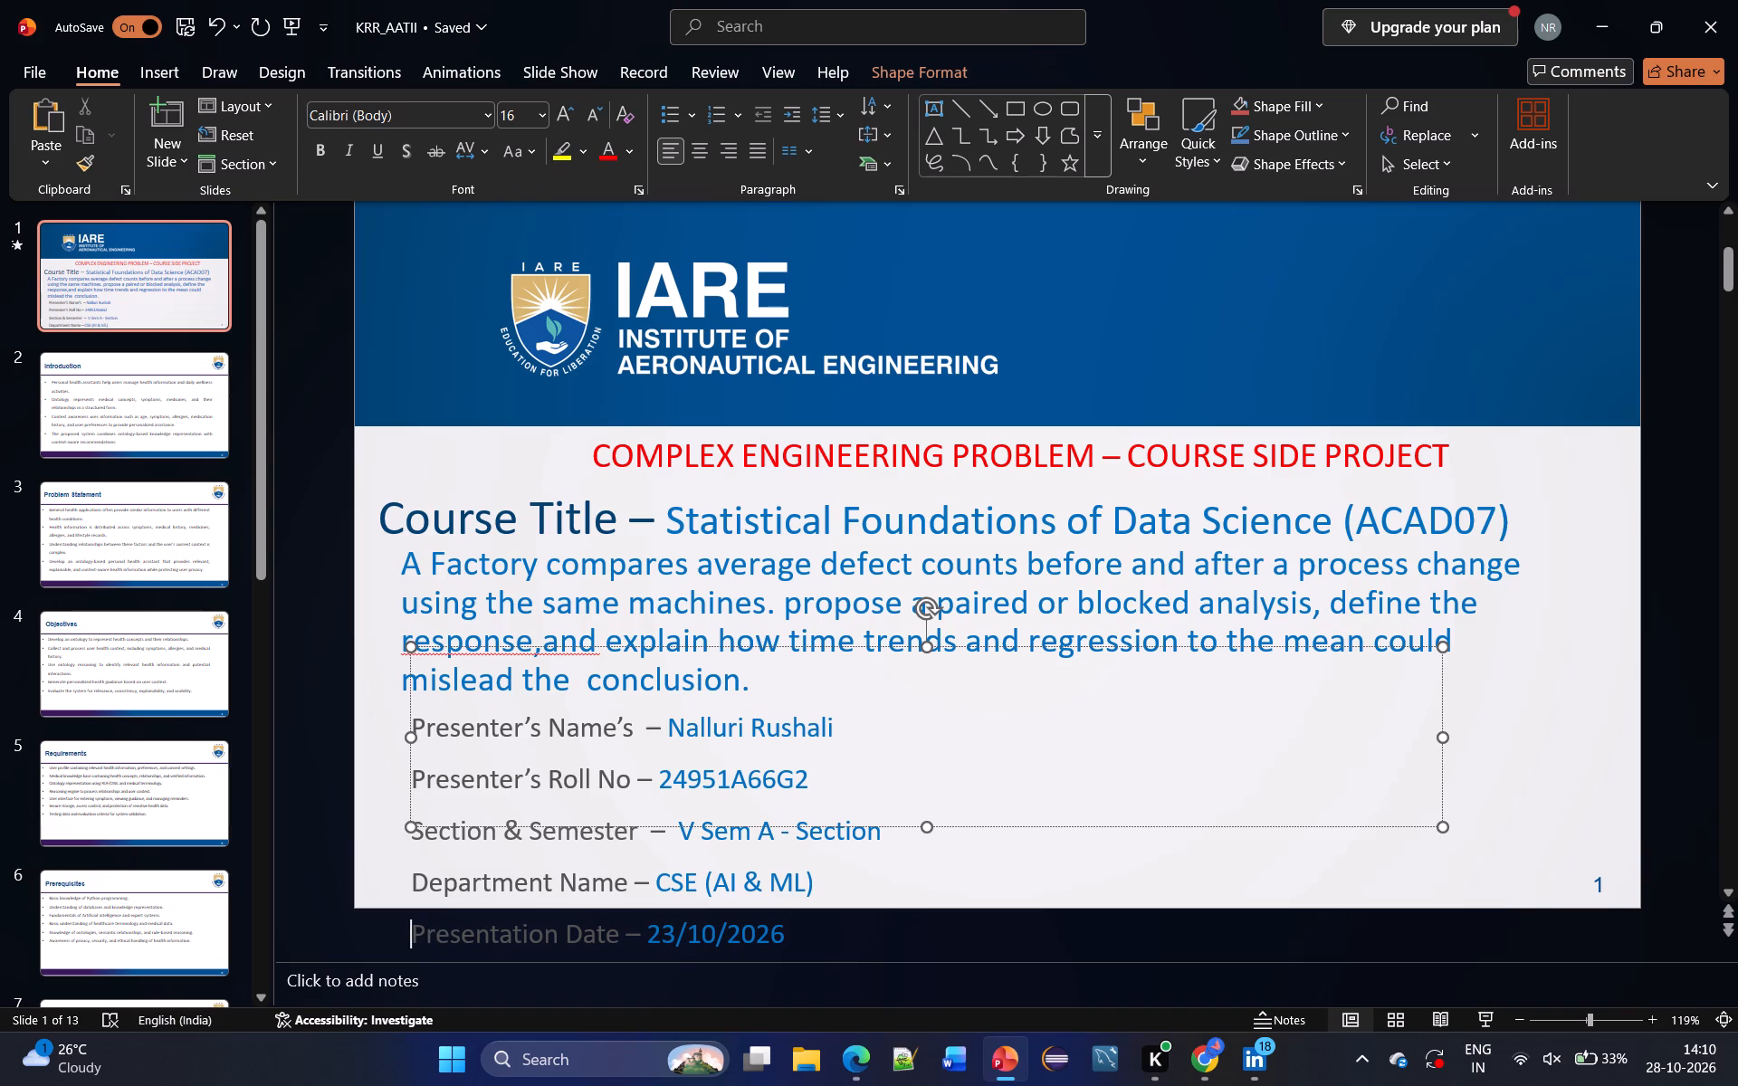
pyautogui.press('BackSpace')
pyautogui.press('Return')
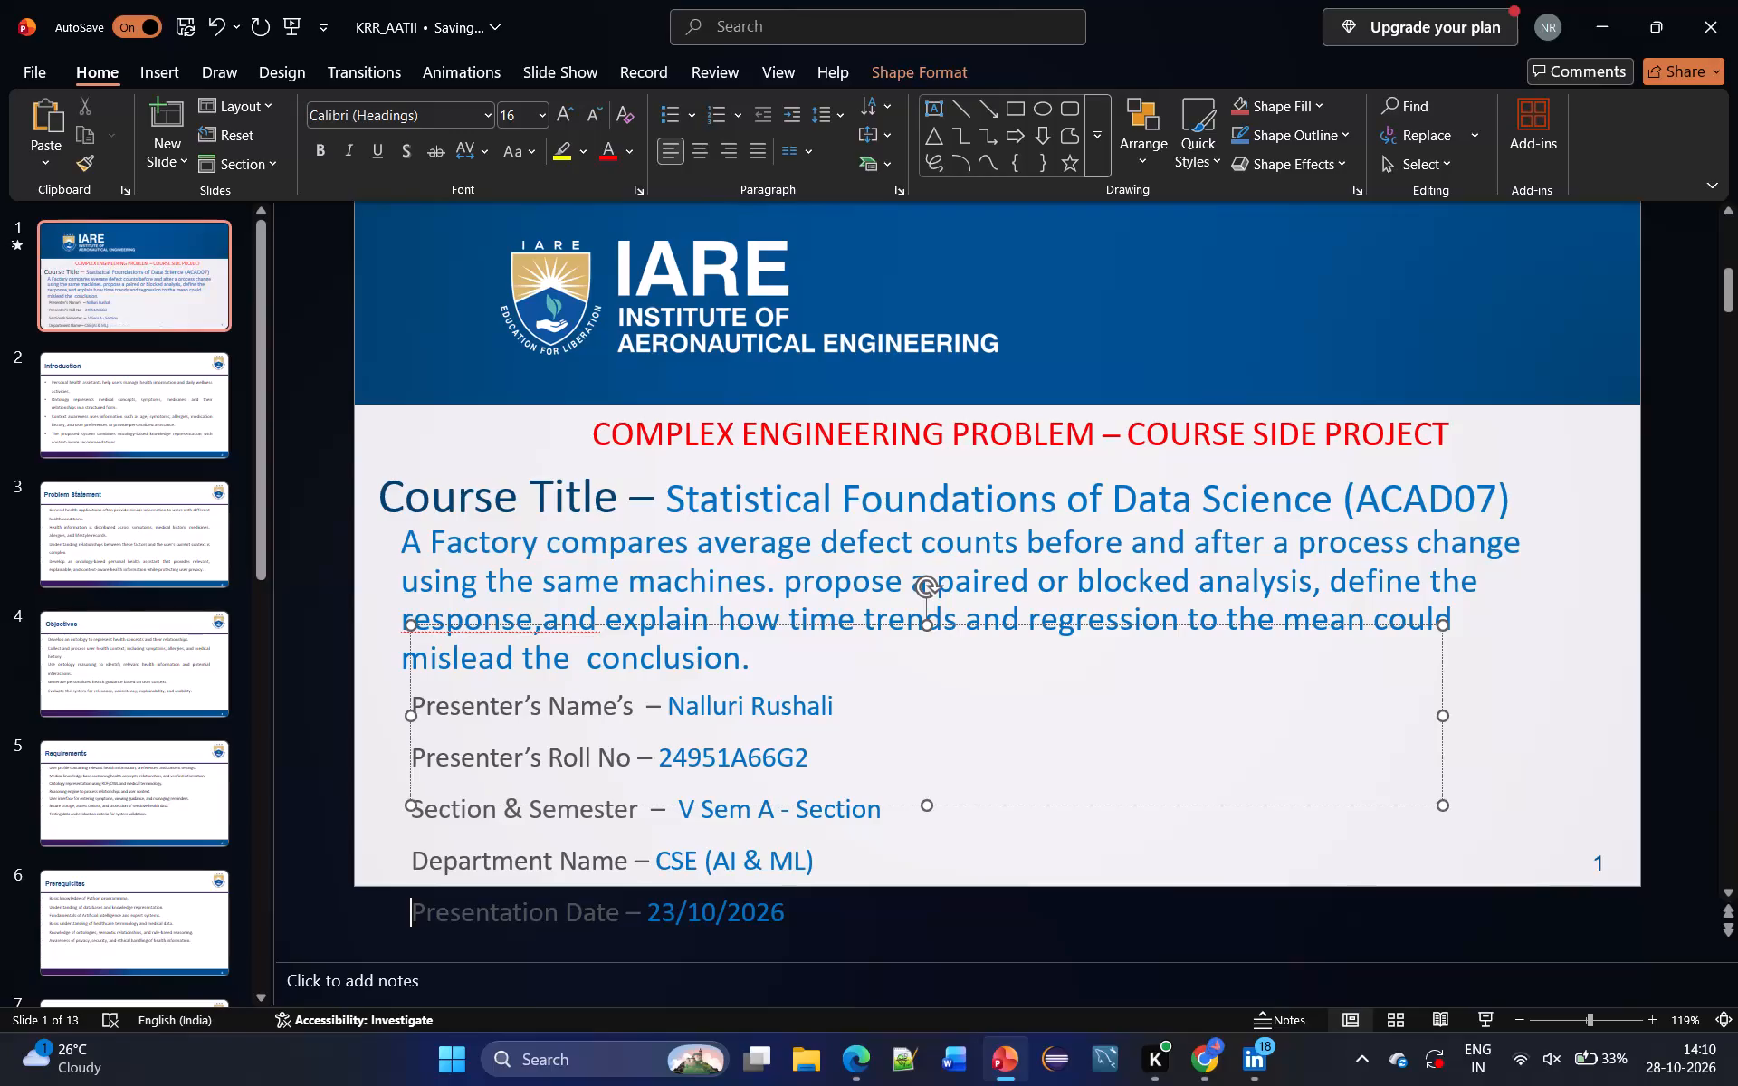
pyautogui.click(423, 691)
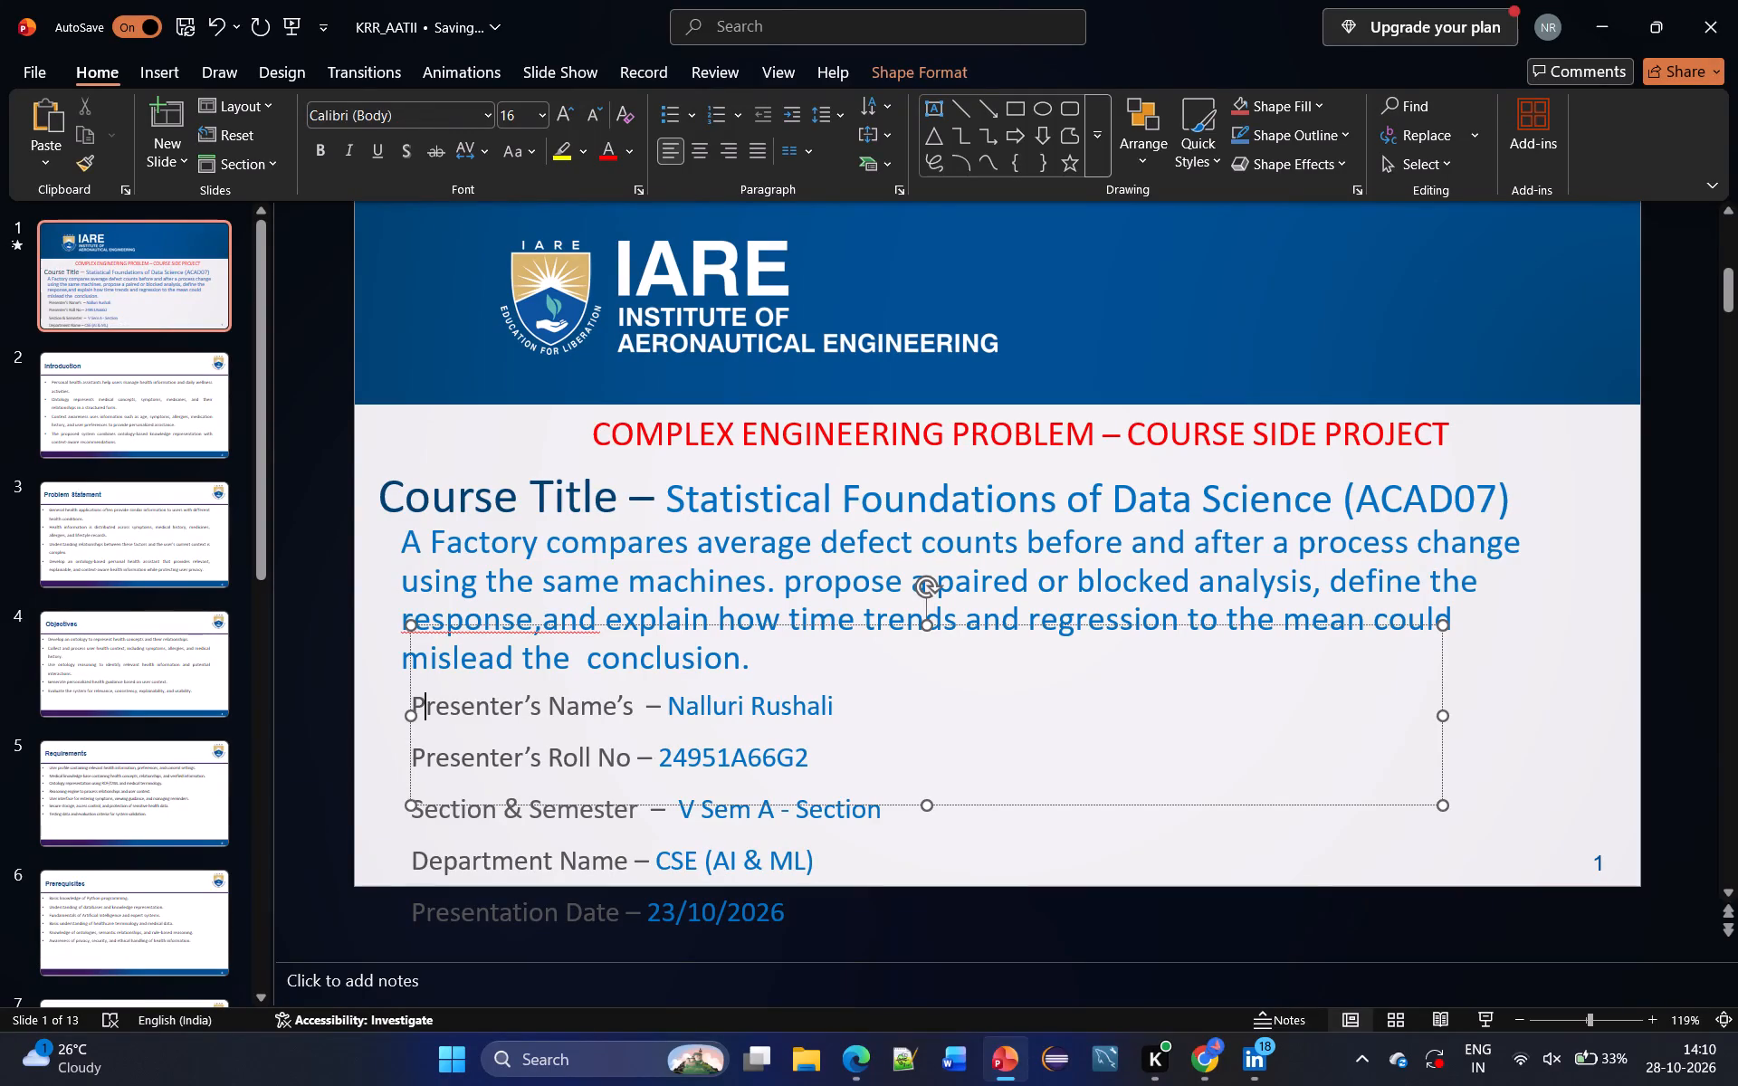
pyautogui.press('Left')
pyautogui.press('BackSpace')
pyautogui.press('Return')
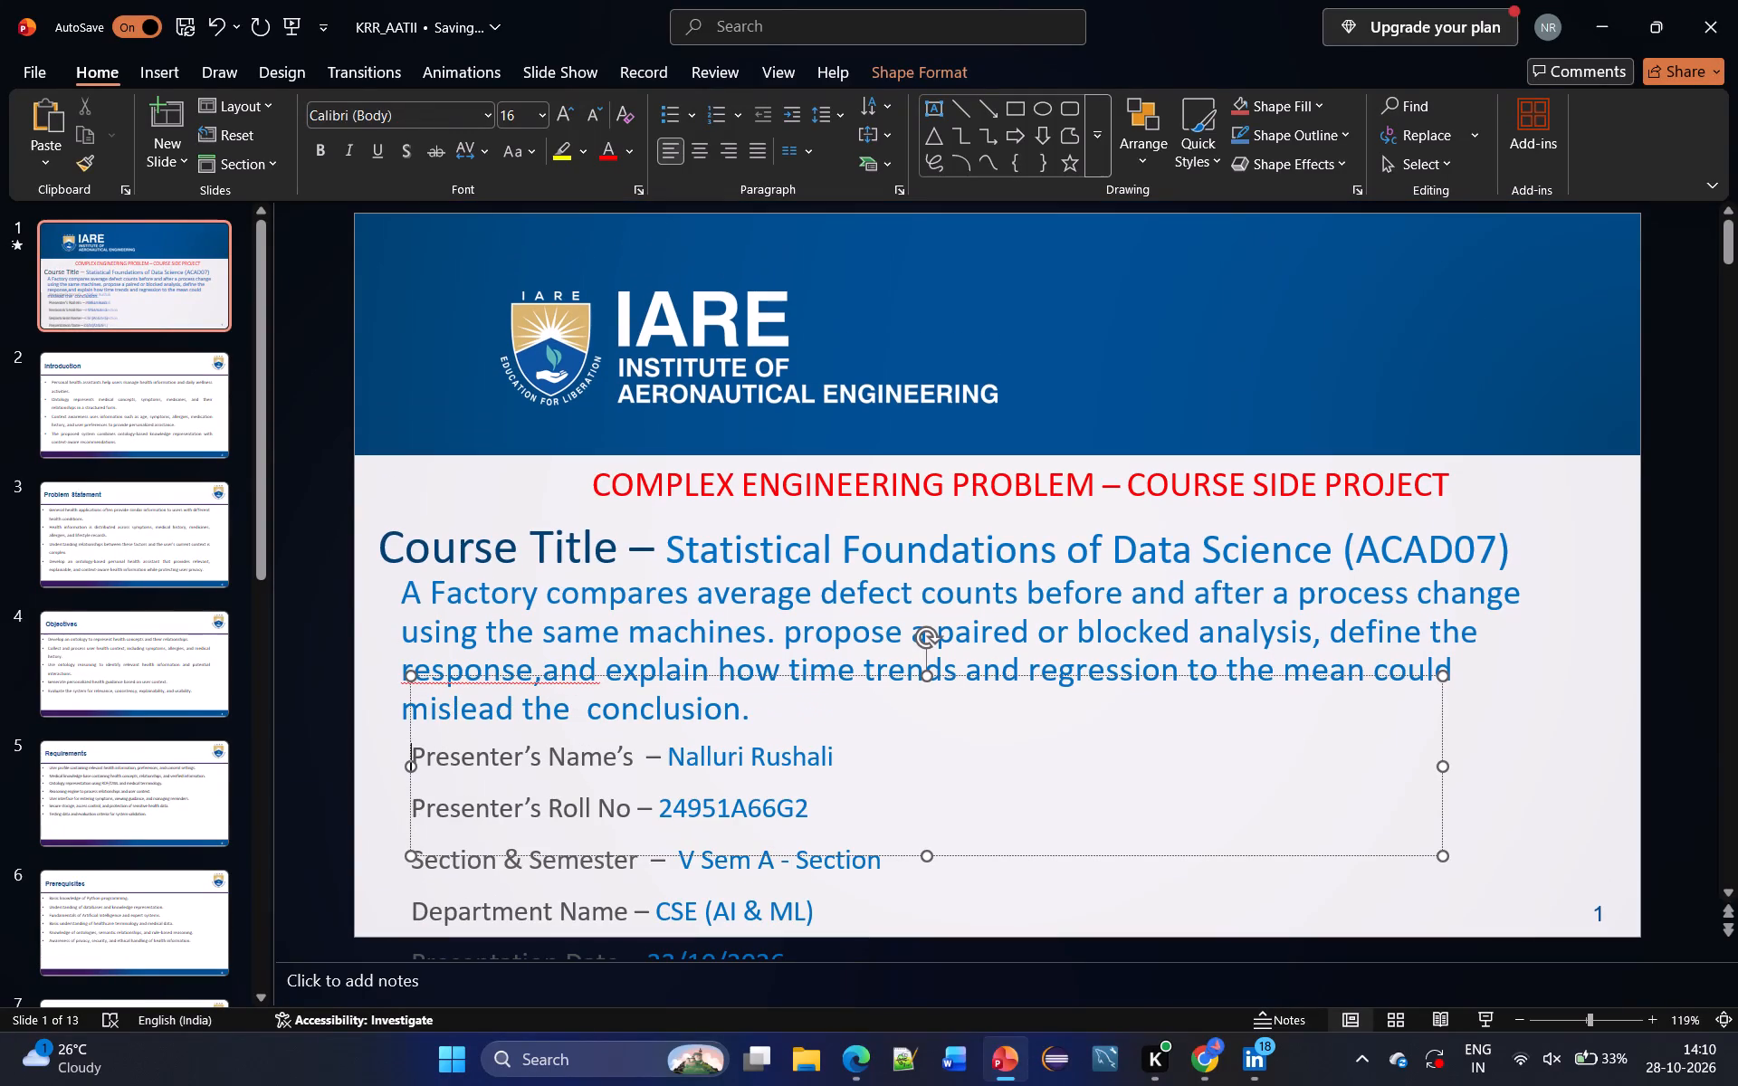
# Insert a space between "response," and "and" in the problem text.
pyautogui.click(848, 676)
pyautogui.click(797, 707)
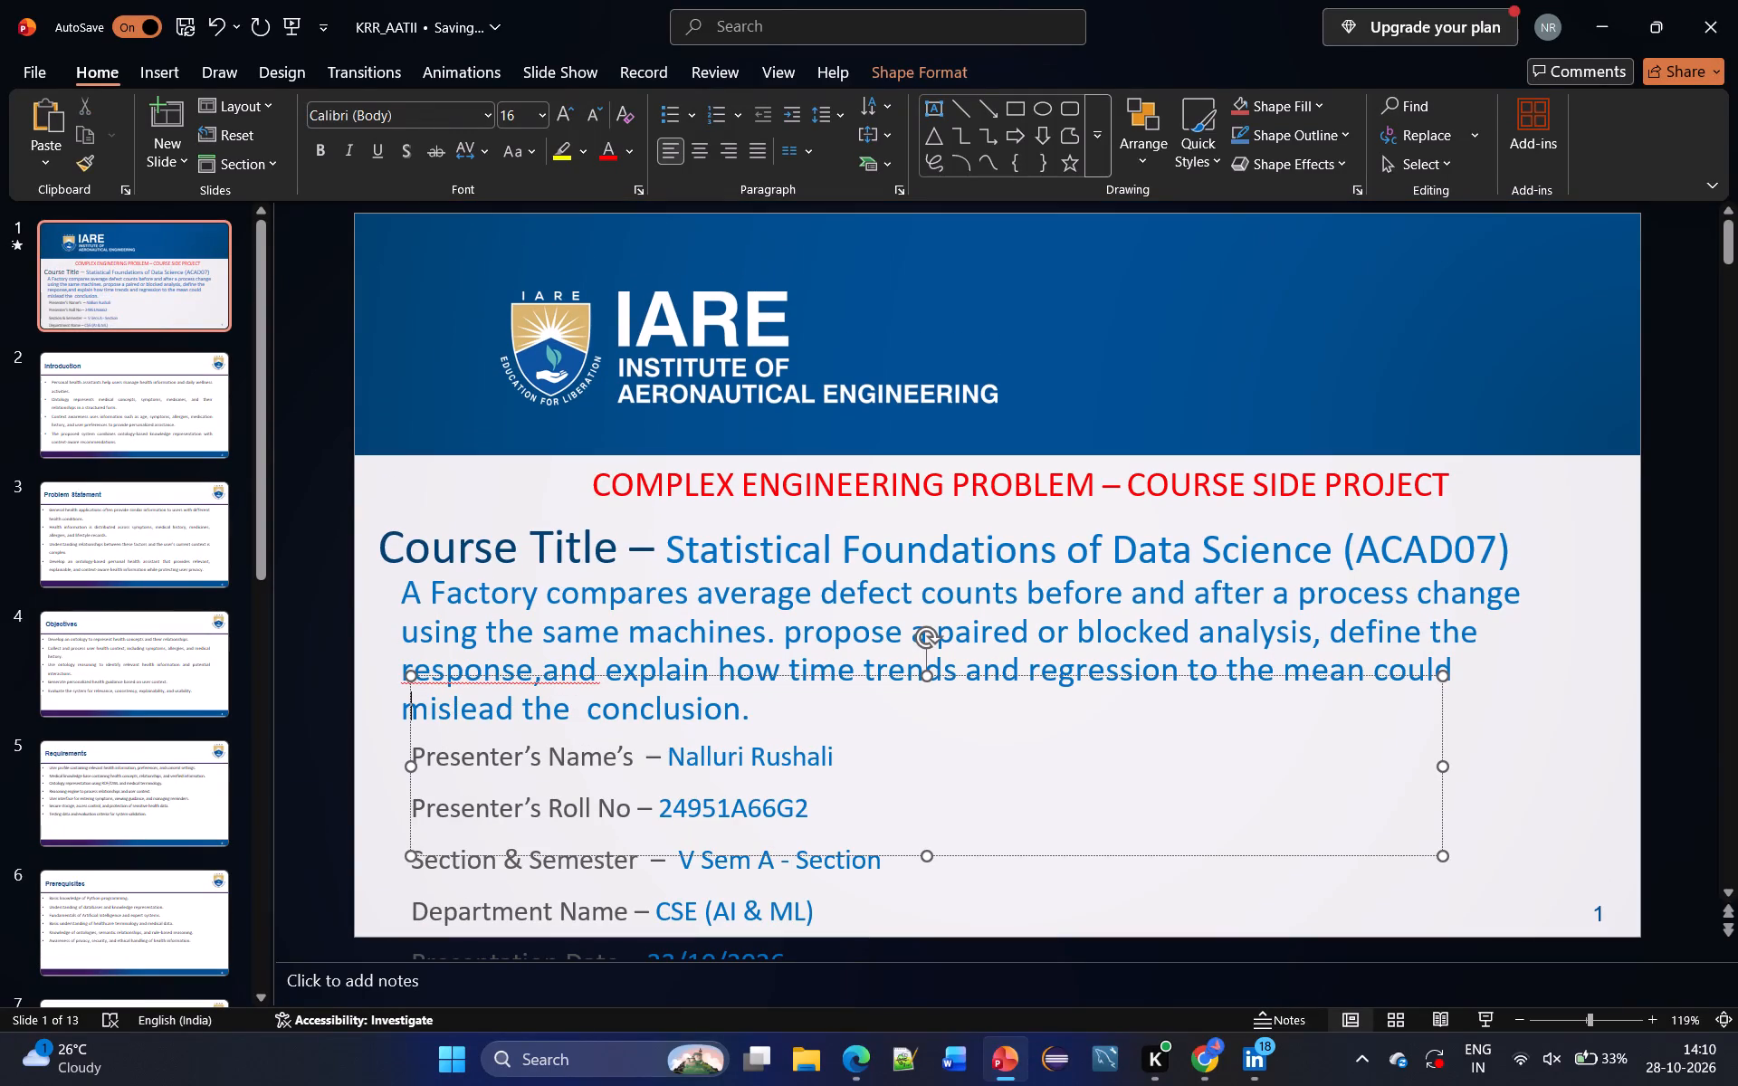
pyautogui.click(797, 707)
pyautogui.click(765, 715)
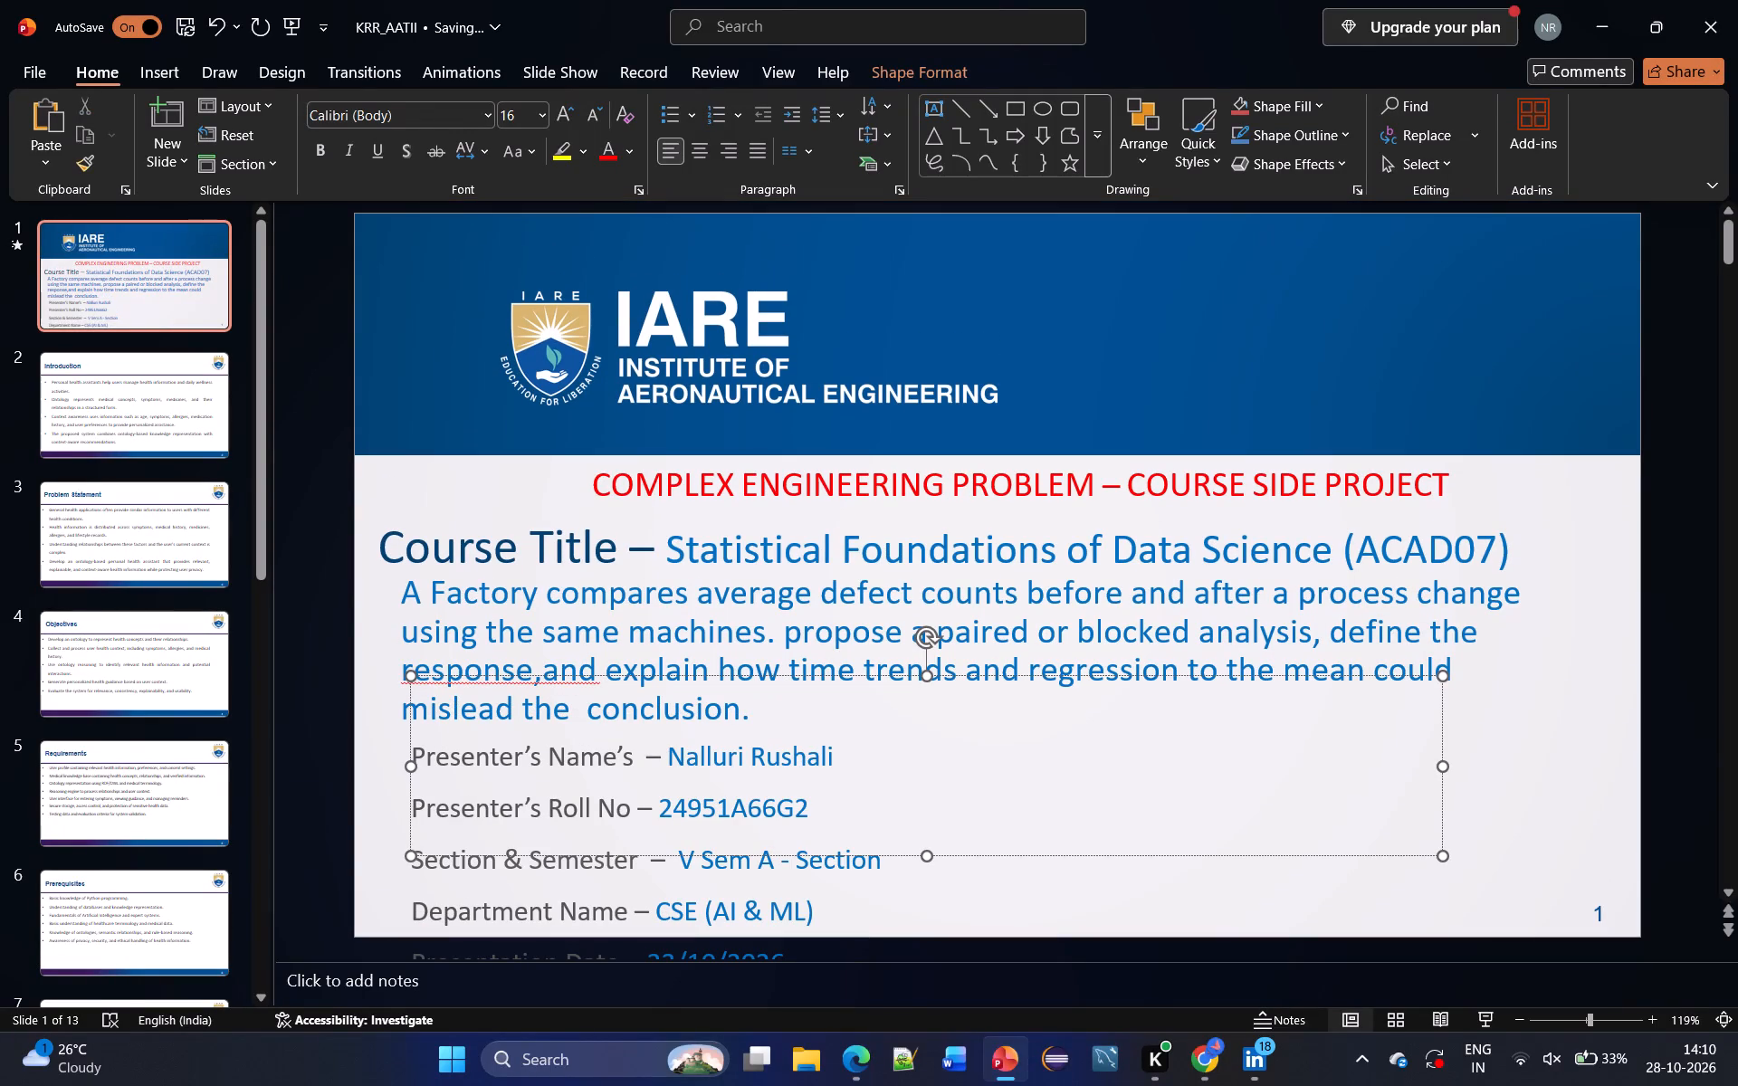
pyautogui.click(541, 674)
pyautogui.click(694, 642)
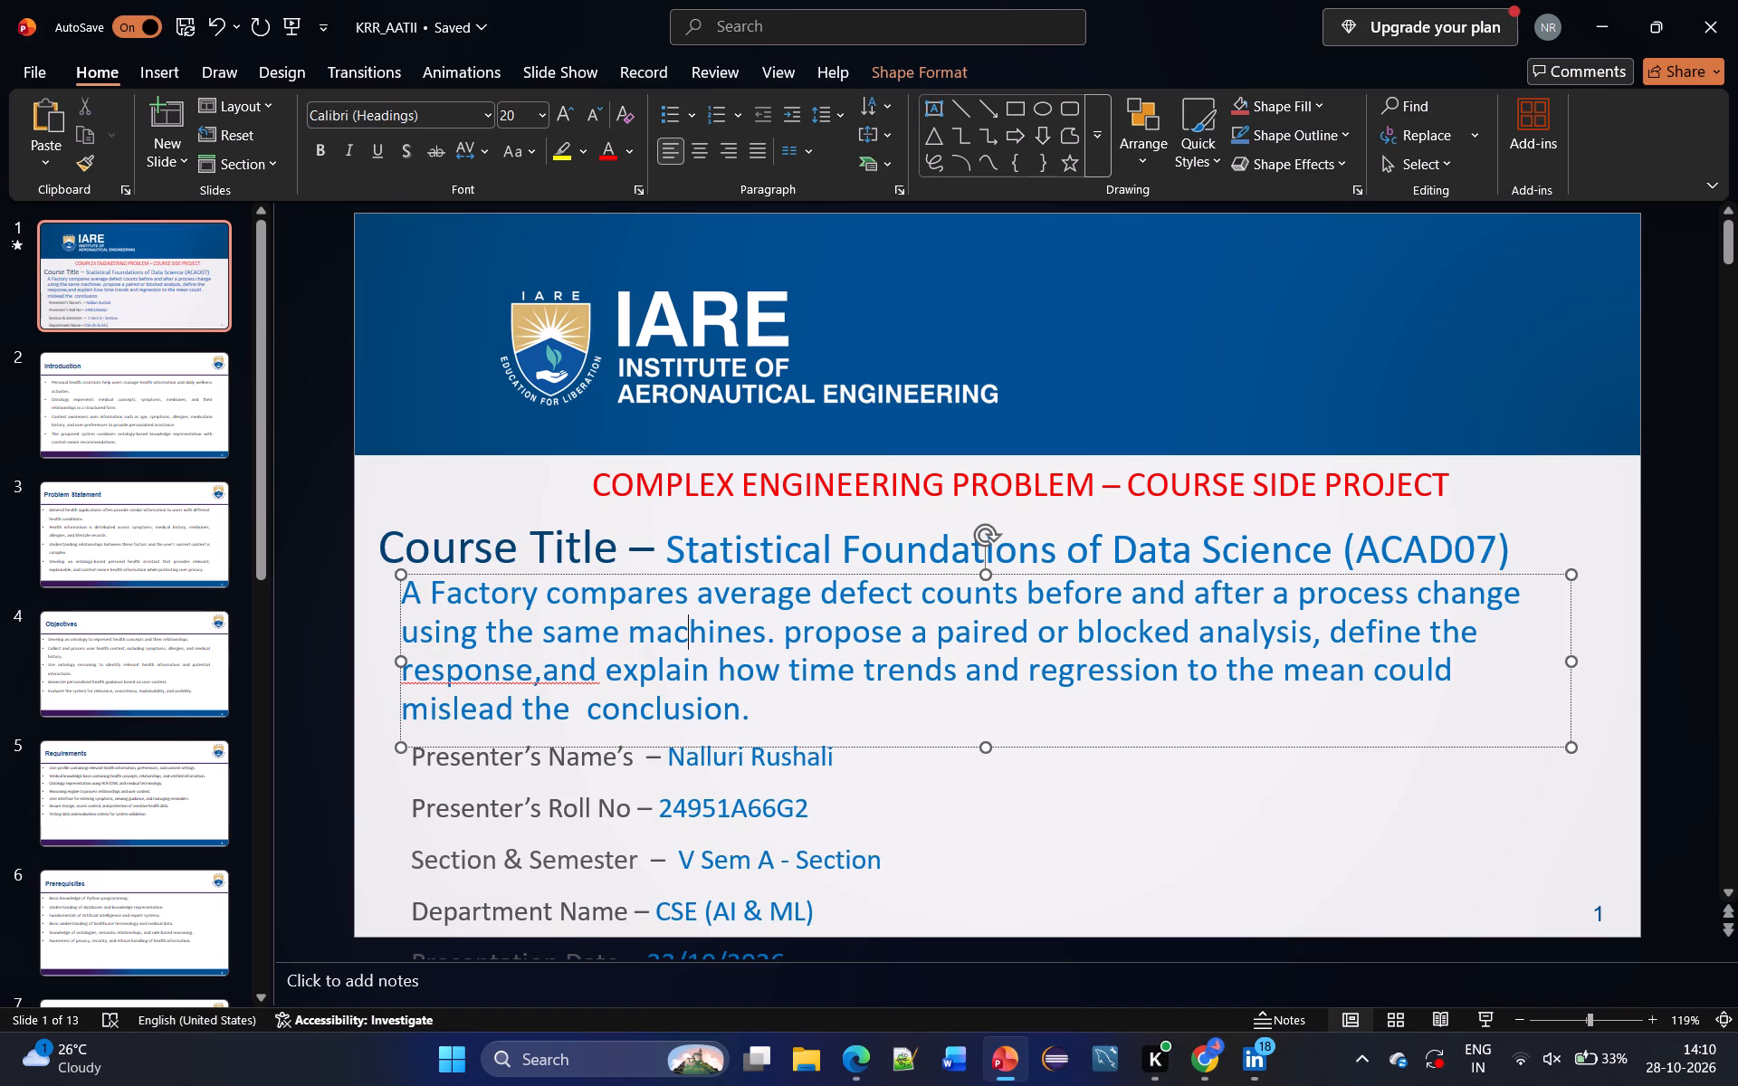
pyautogui.click(540, 675)
pyautogui.press('space')
pyautogui.press('space')
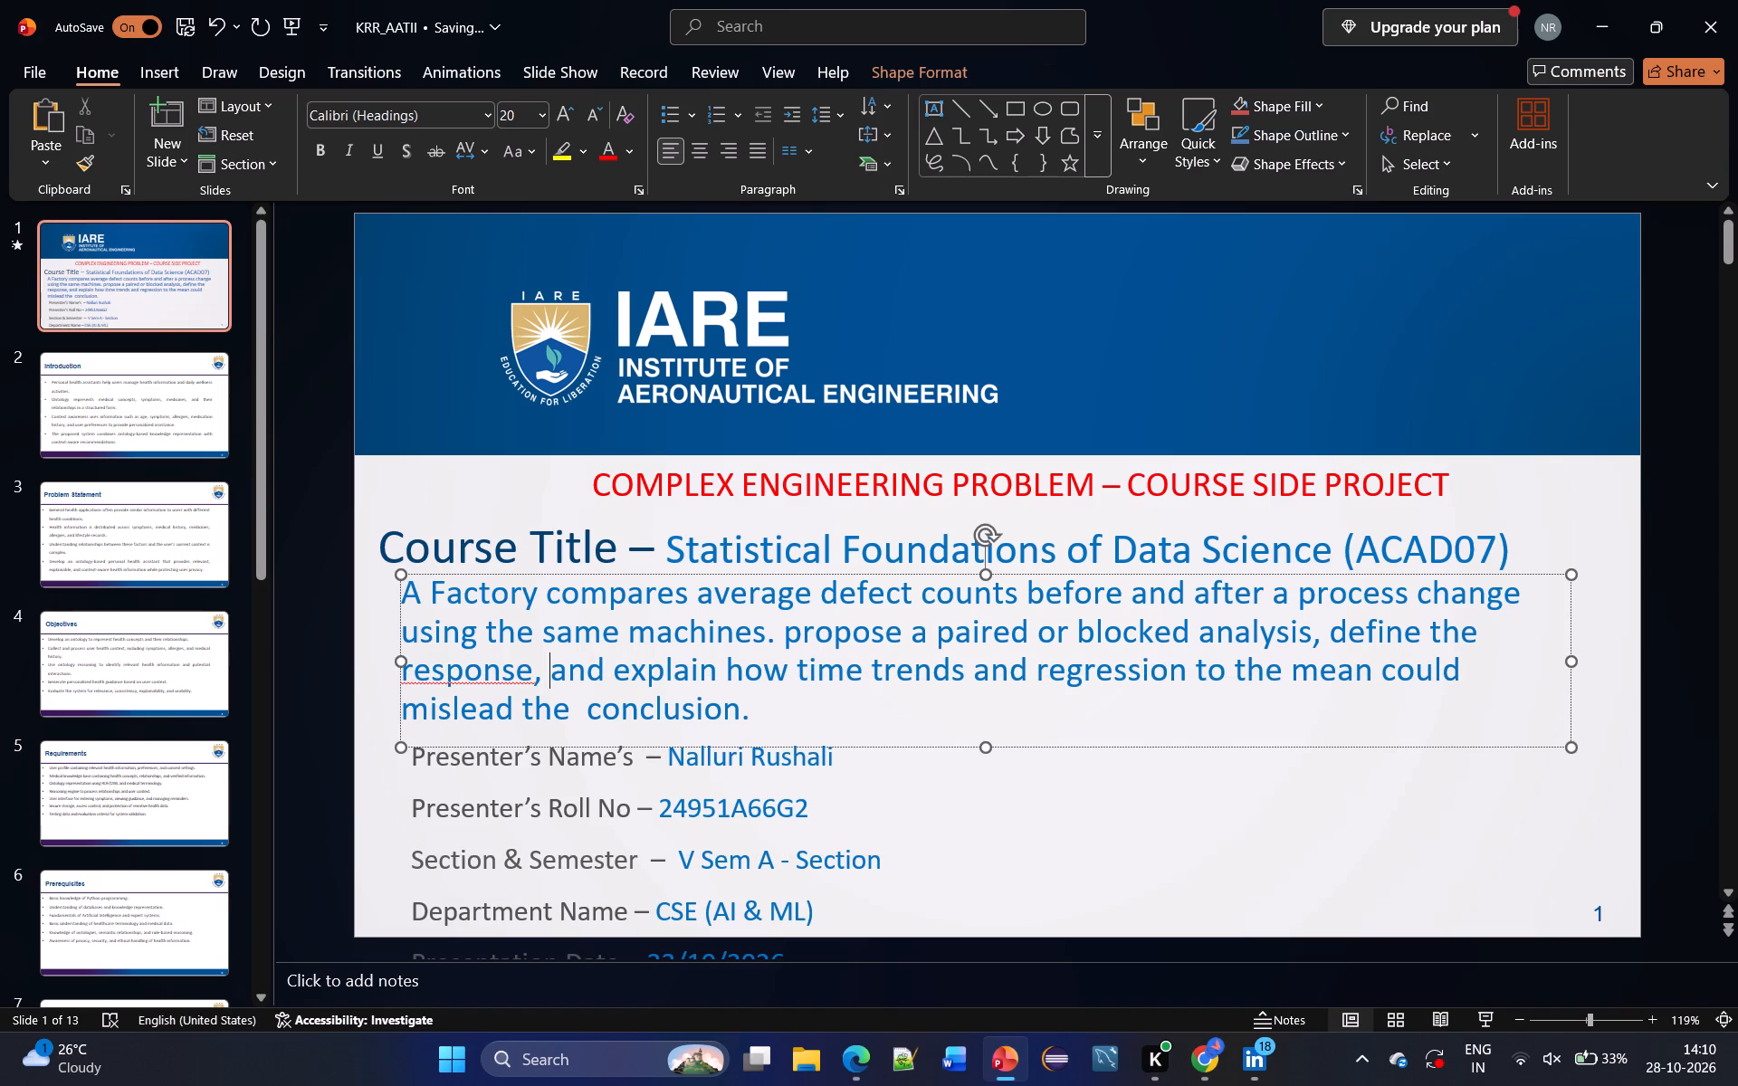
# Raise the lower edge of the problem text box to just below its last line of text.
pyautogui.click(887, 845)
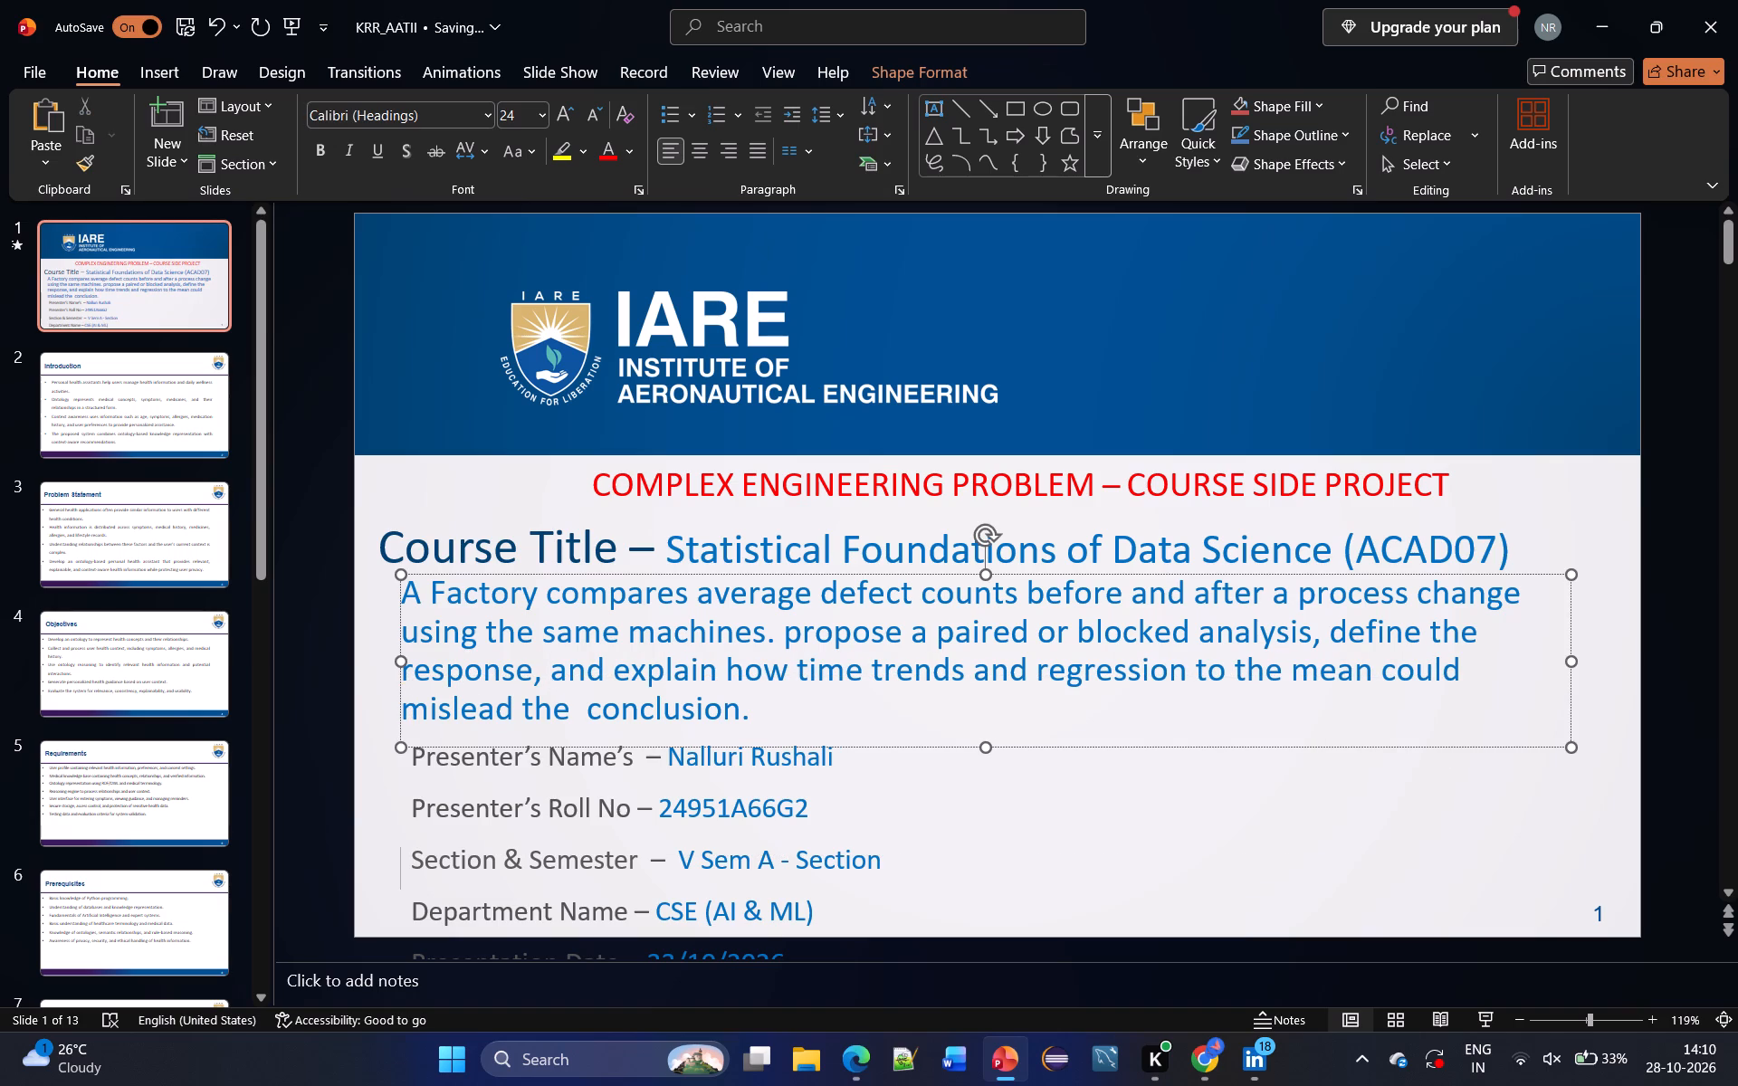
pyautogui.moveTo(988, 744); pyautogui.dragTo(971, 728)
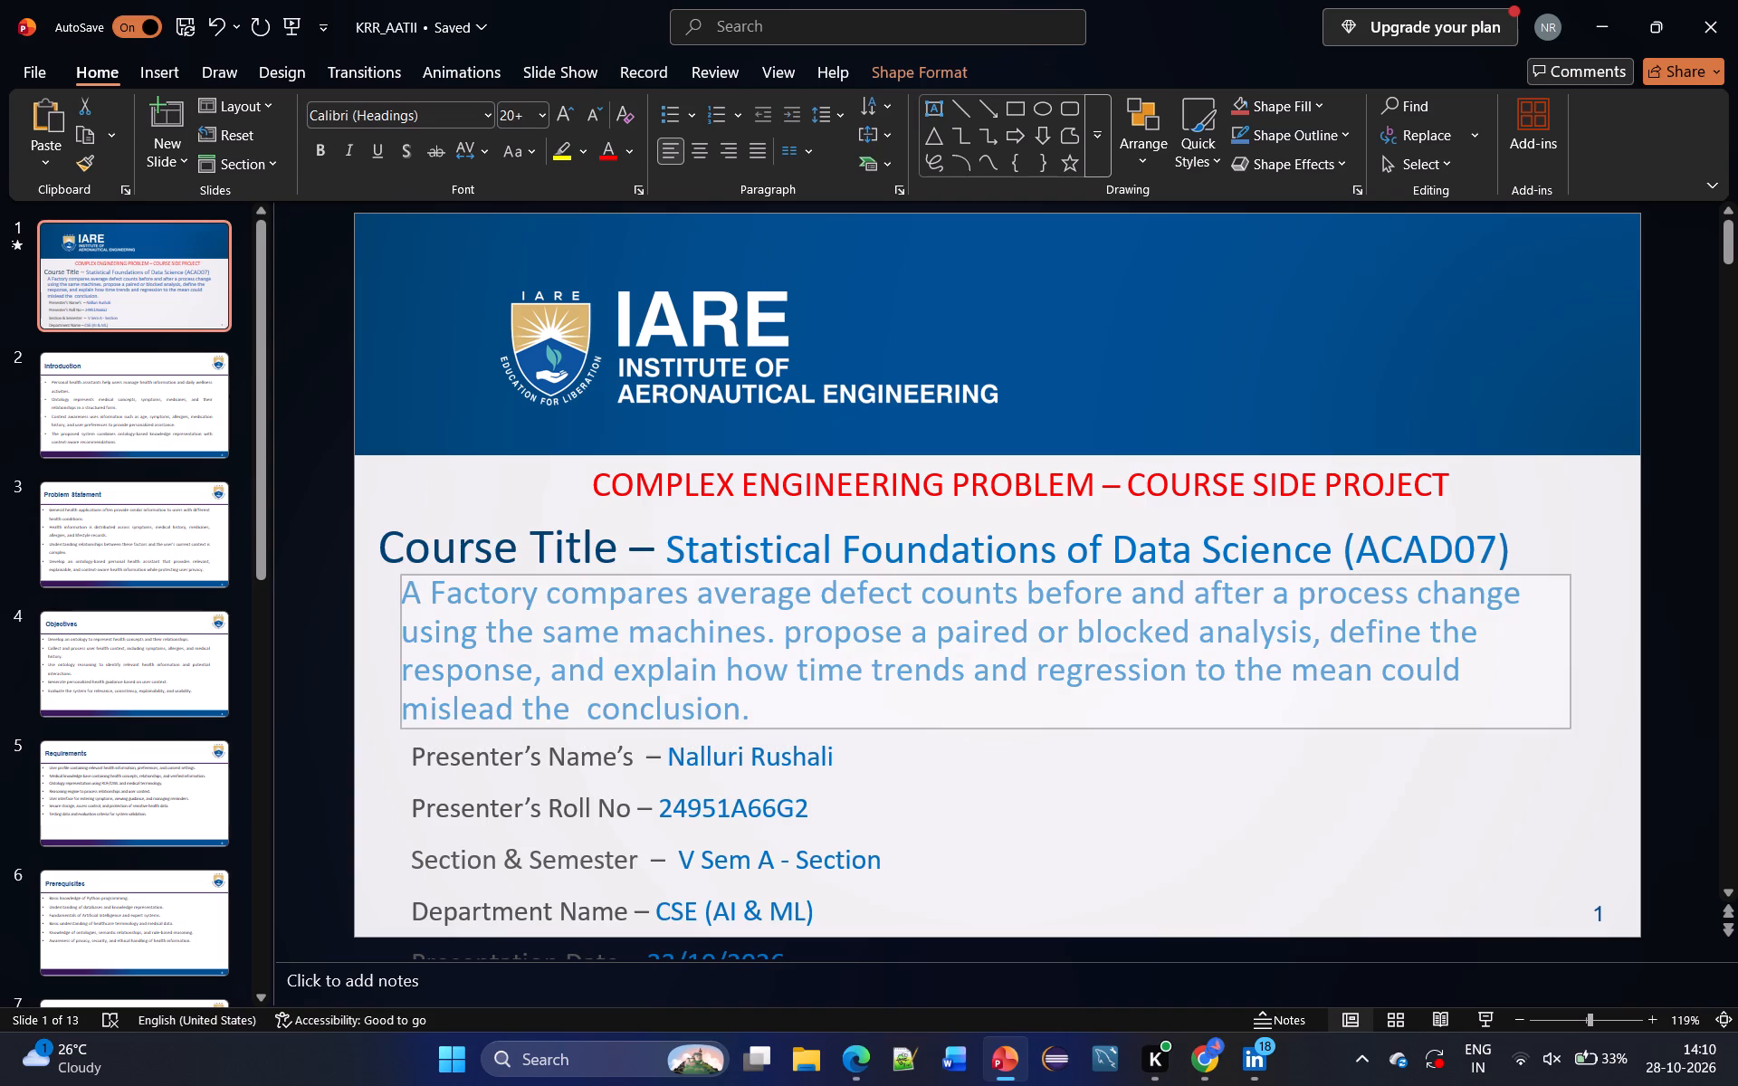
pyautogui.moveTo(971, 728); pyautogui.dragTo(970, 726)
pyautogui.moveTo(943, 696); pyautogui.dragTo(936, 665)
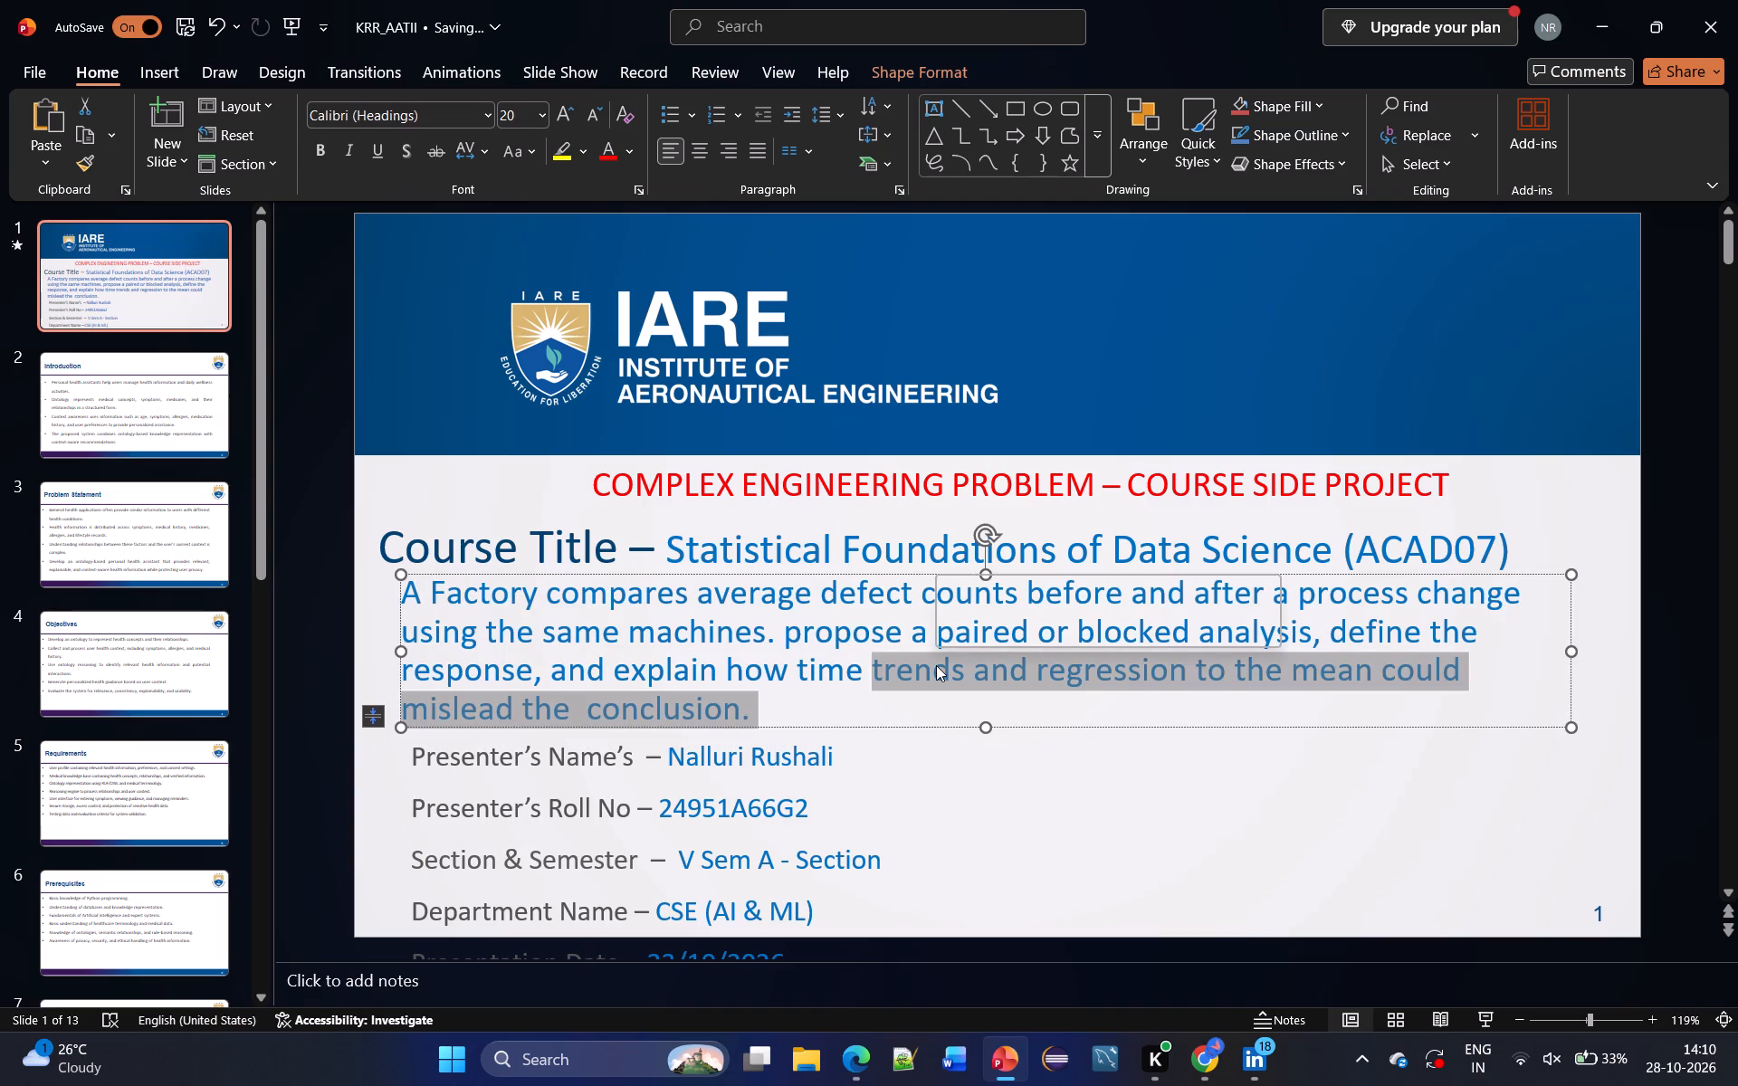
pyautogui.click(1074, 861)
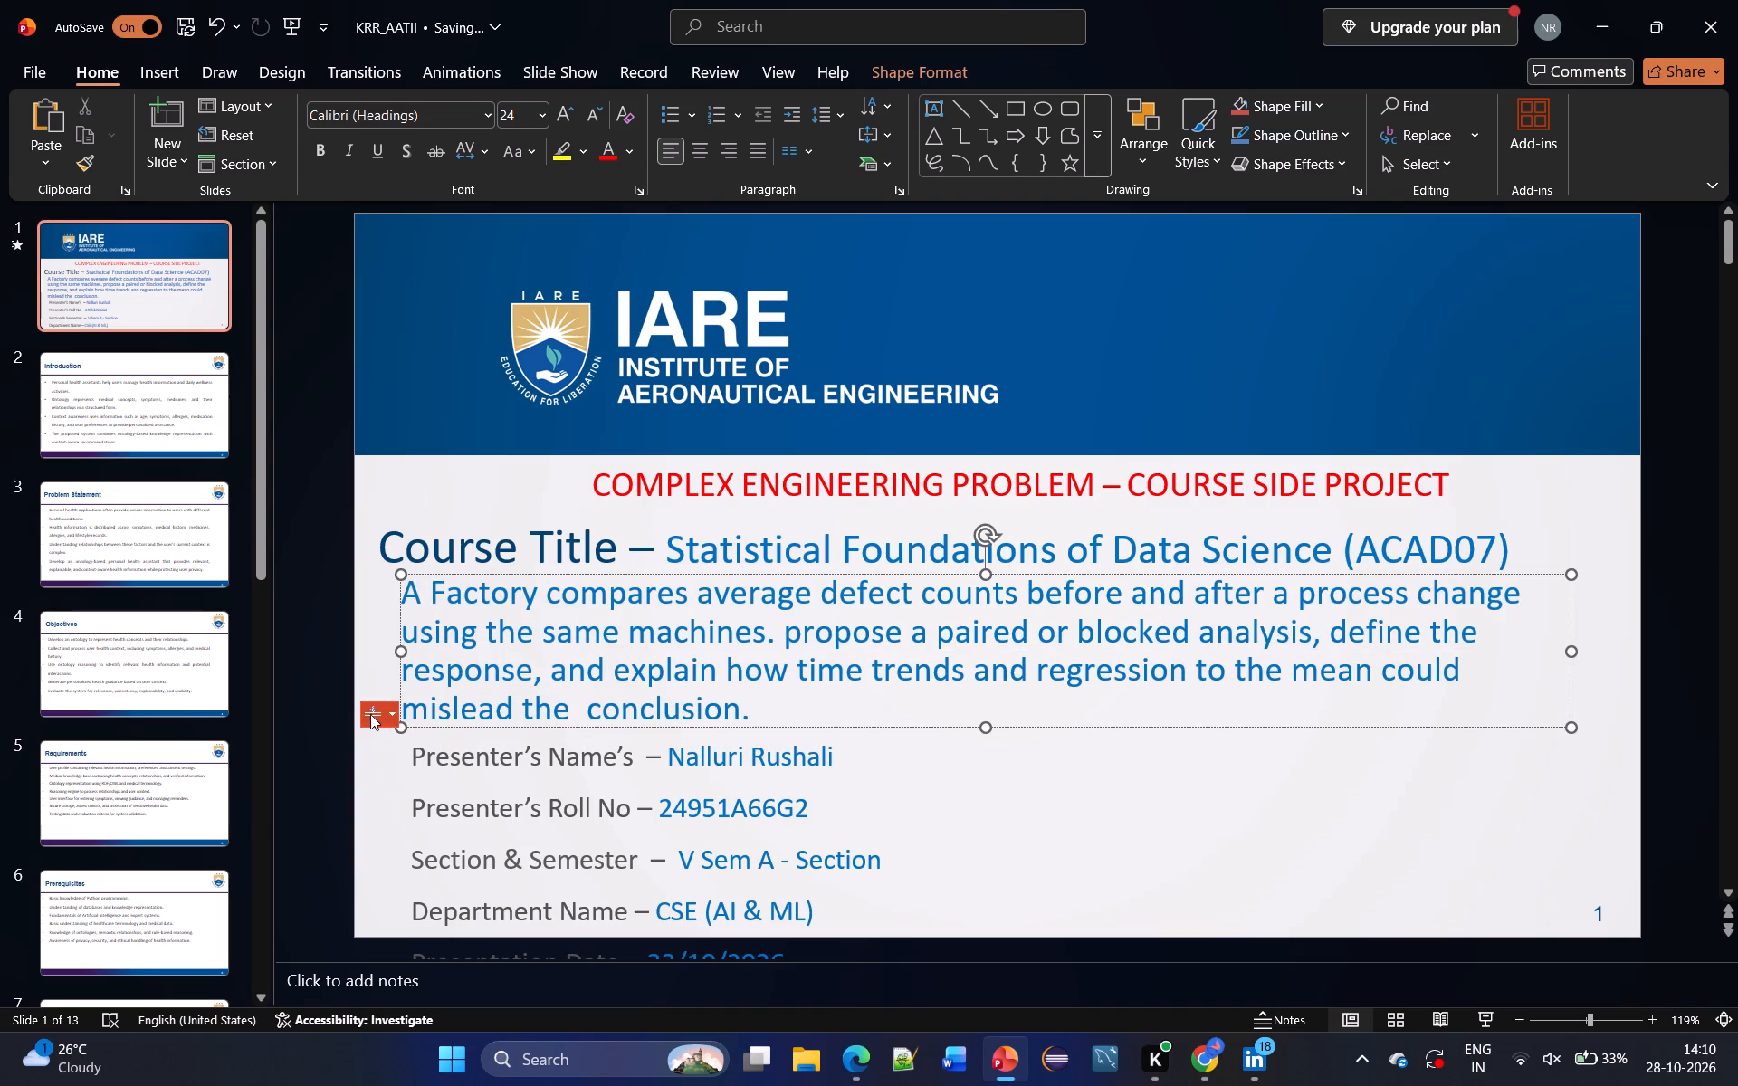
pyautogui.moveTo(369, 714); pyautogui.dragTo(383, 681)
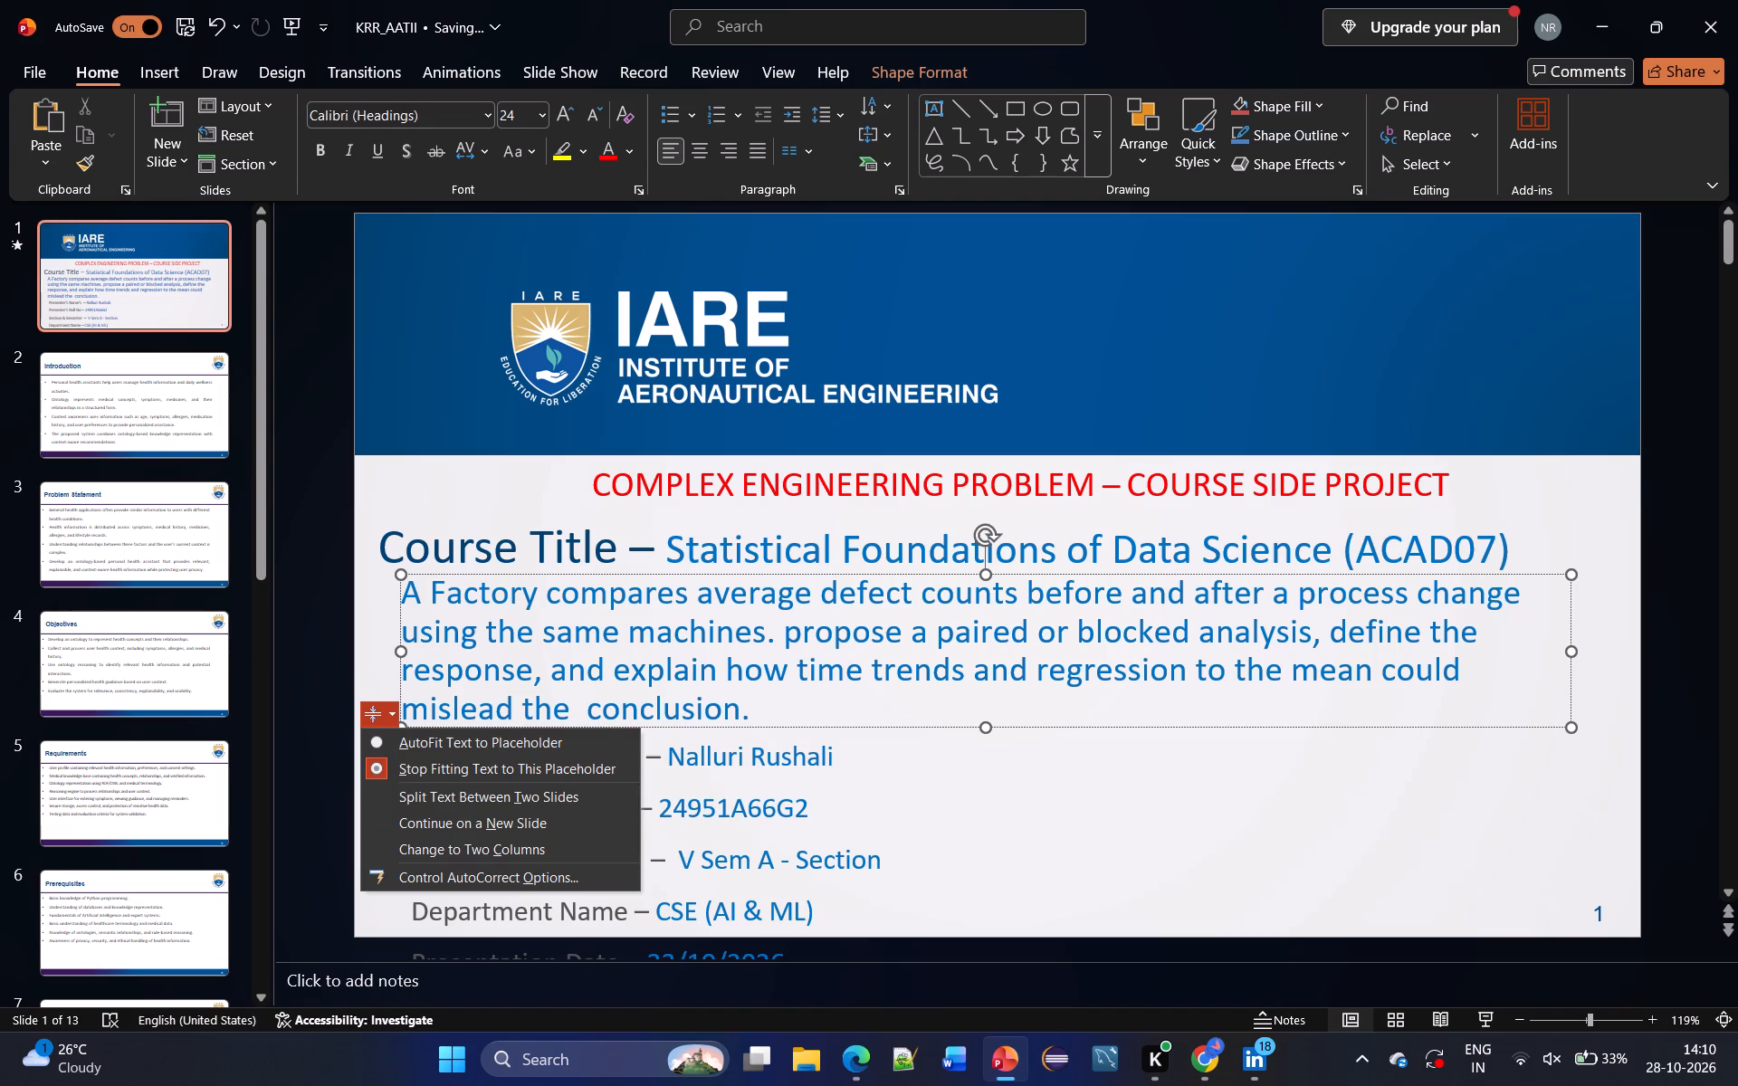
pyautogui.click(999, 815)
# Compare the title slide's problem text with the assignment question in Chrome, and return to the presentation.
pyautogui.doubleClick(812, 580)
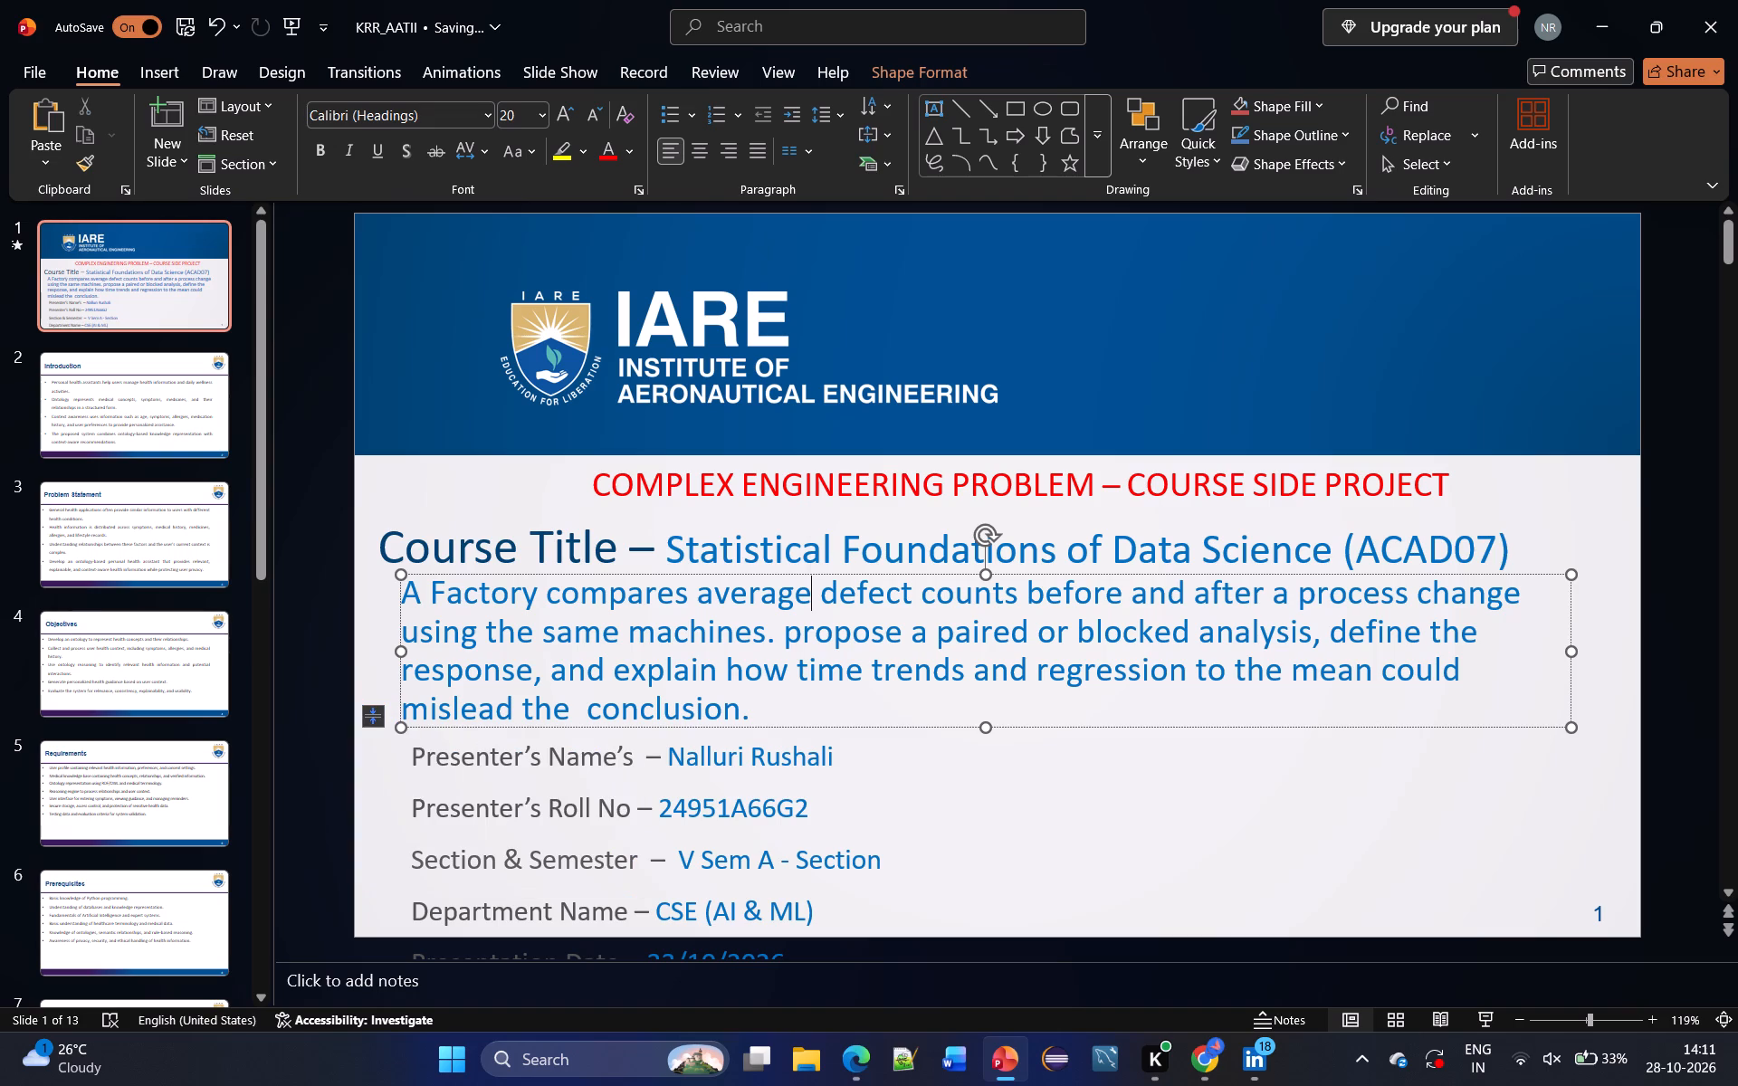
pyautogui.click(1209, 1085)
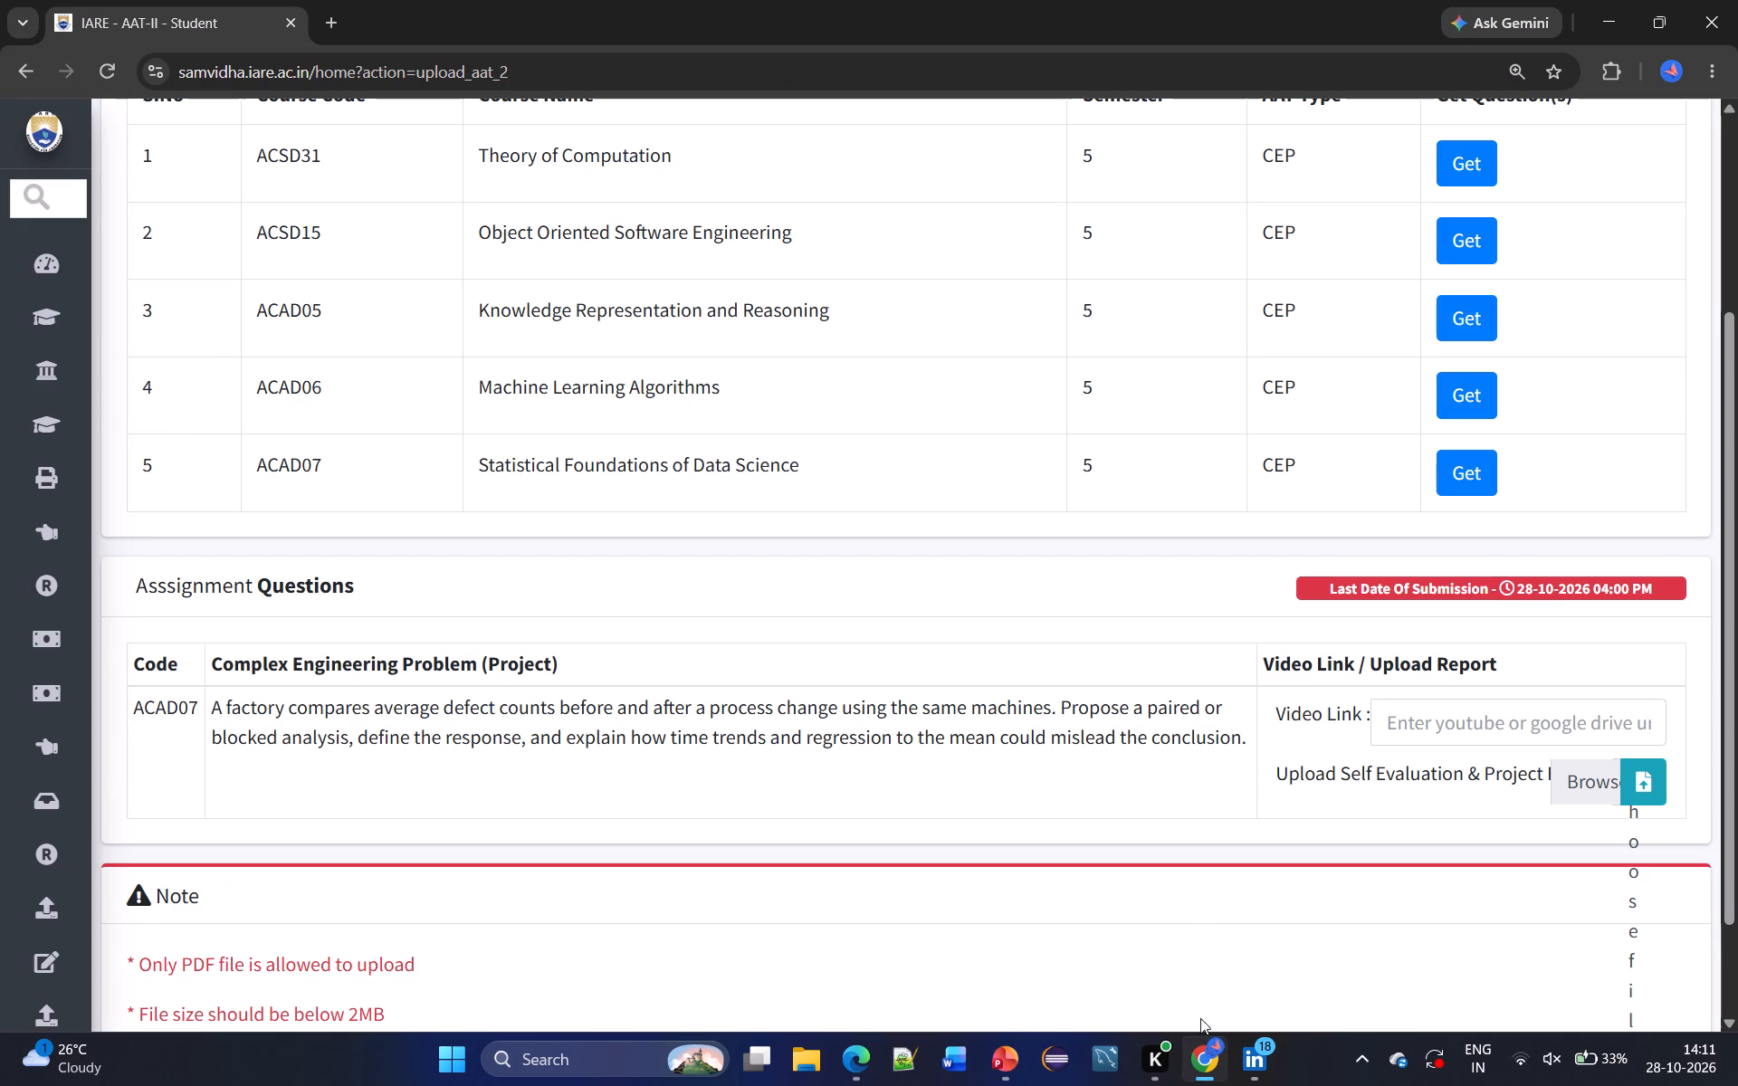
pyautogui.click(1007, 1059)
pyautogui.click(1112, 893)
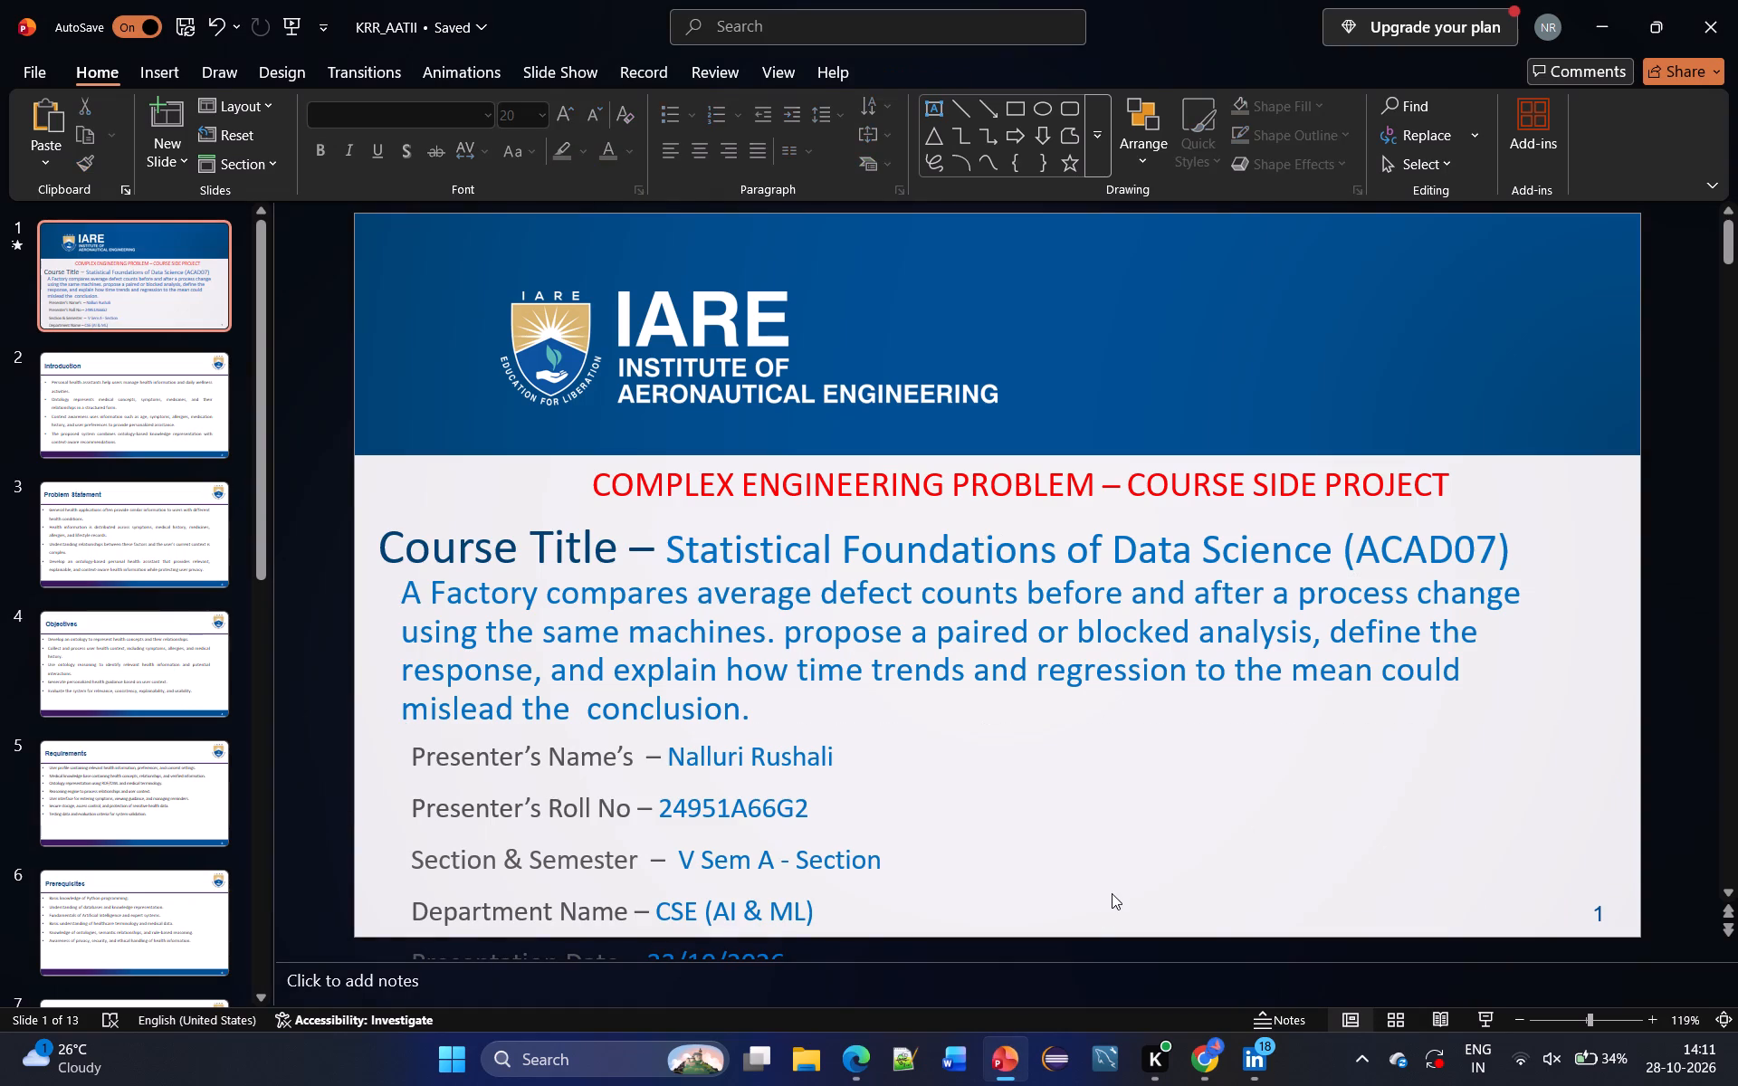
# Justify the whole factory-defect problem text on the title slide.
pyautogui.moveTo(1065, 705); pyautogui.dragTo(1035, 639)
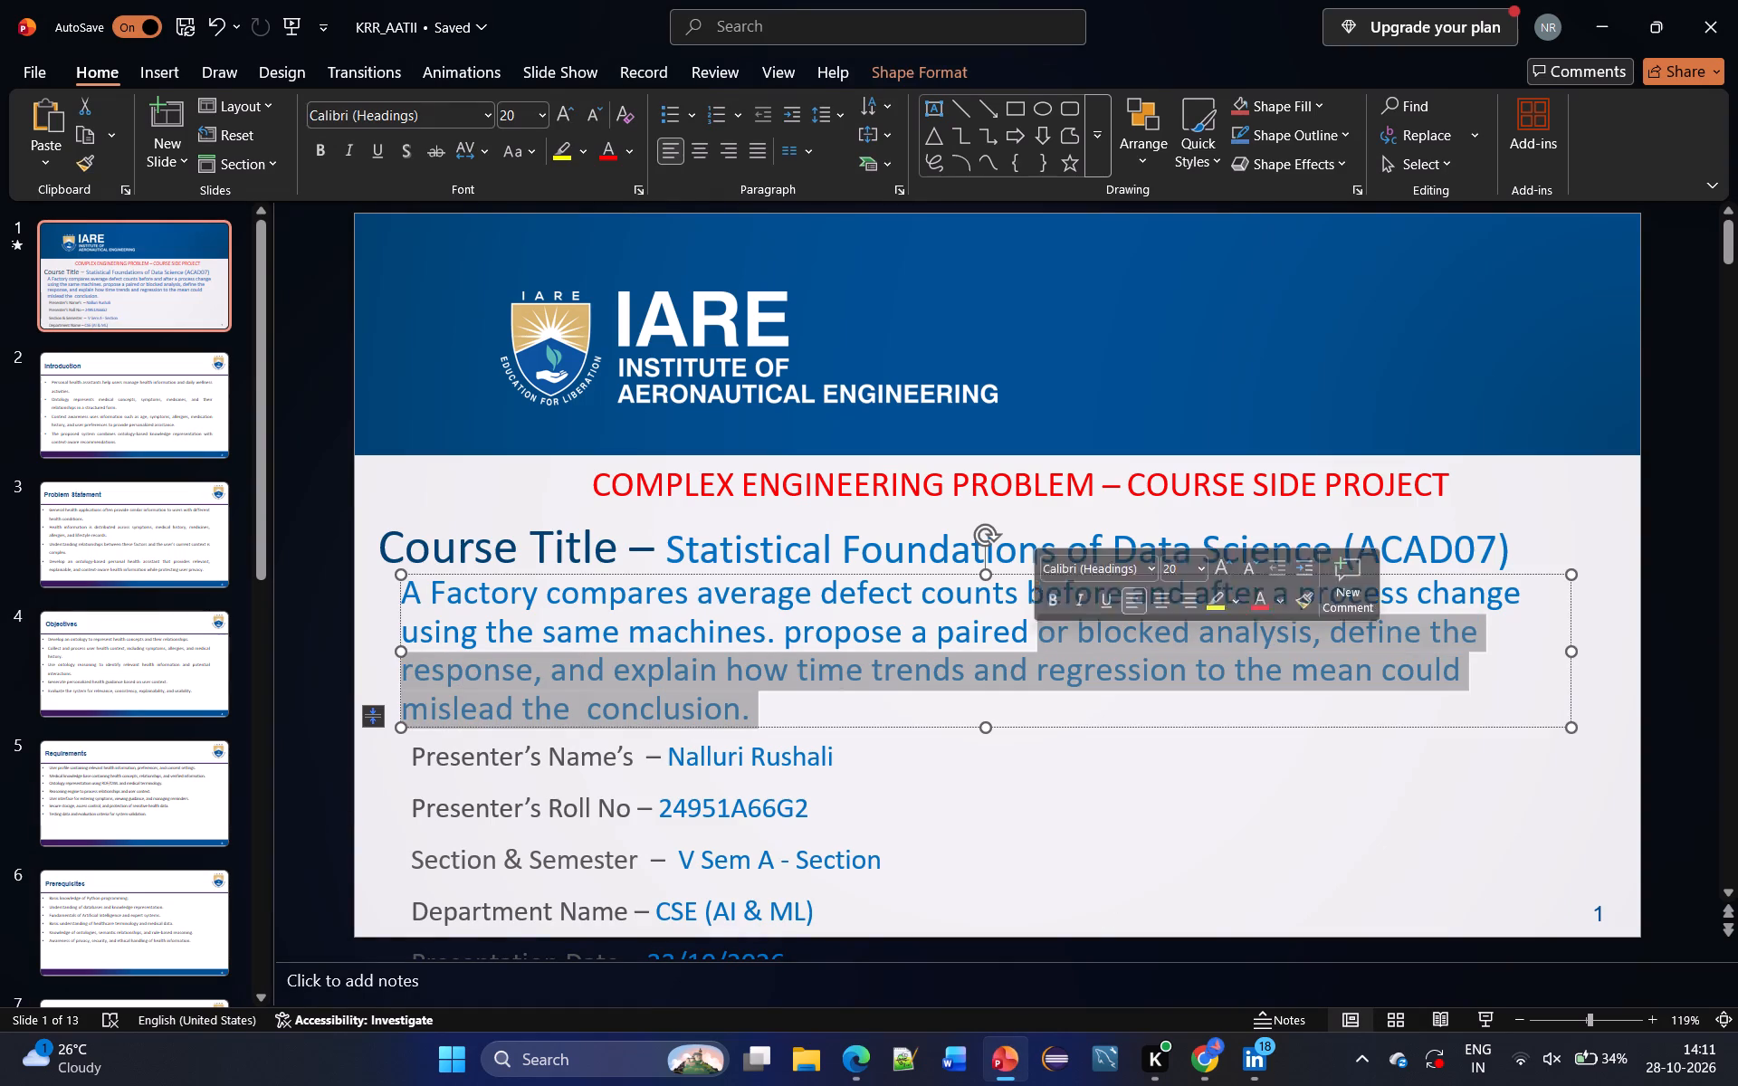
pyautogui.click(1151, 868)
pyautogui.moveTo(754, 697); pyautogui.dragTo(580, 606)
pyautogui.click(815, 746)
pyautogui.moveTo(764, 721); pyautogui.dragTo(734, 704)
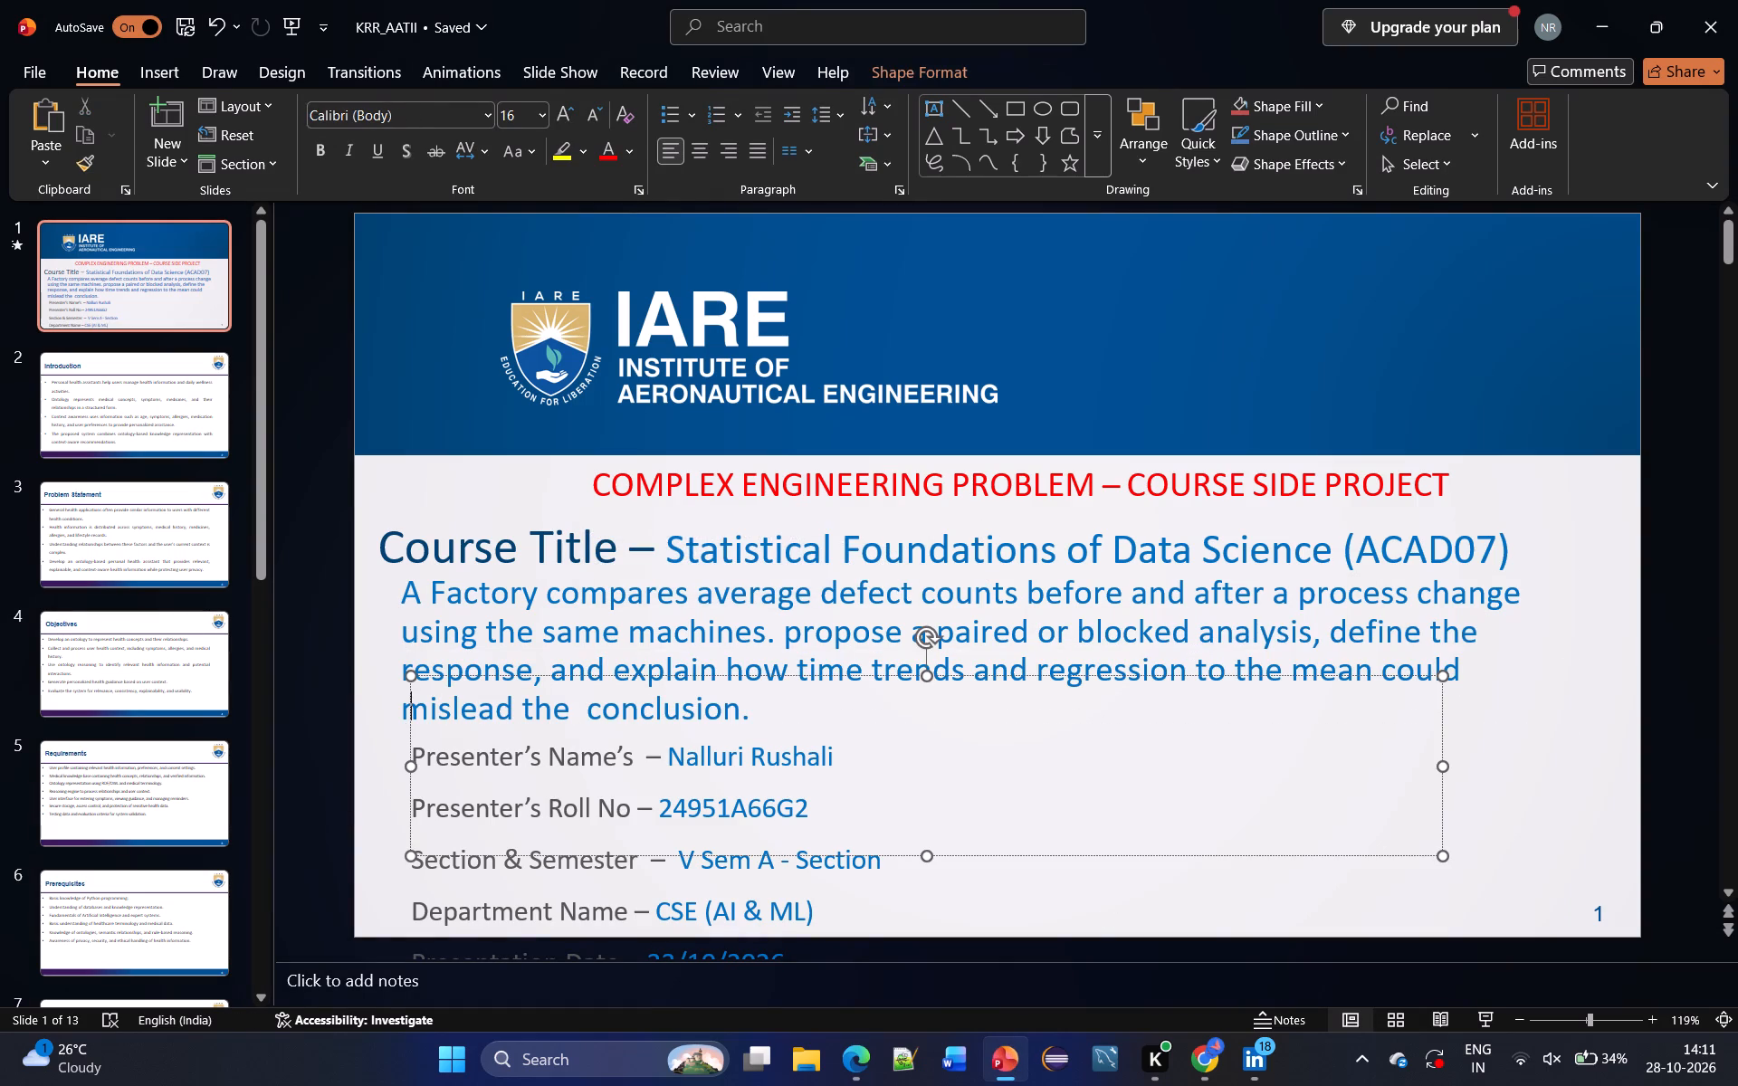
pyautogui.moveTo(734, 704); pyautogui.dragTo(620, 634)
pyautogui.click(620, 634)
pyautogui.moveTo(756, 708); pyautogui.dragTo(510, 598)
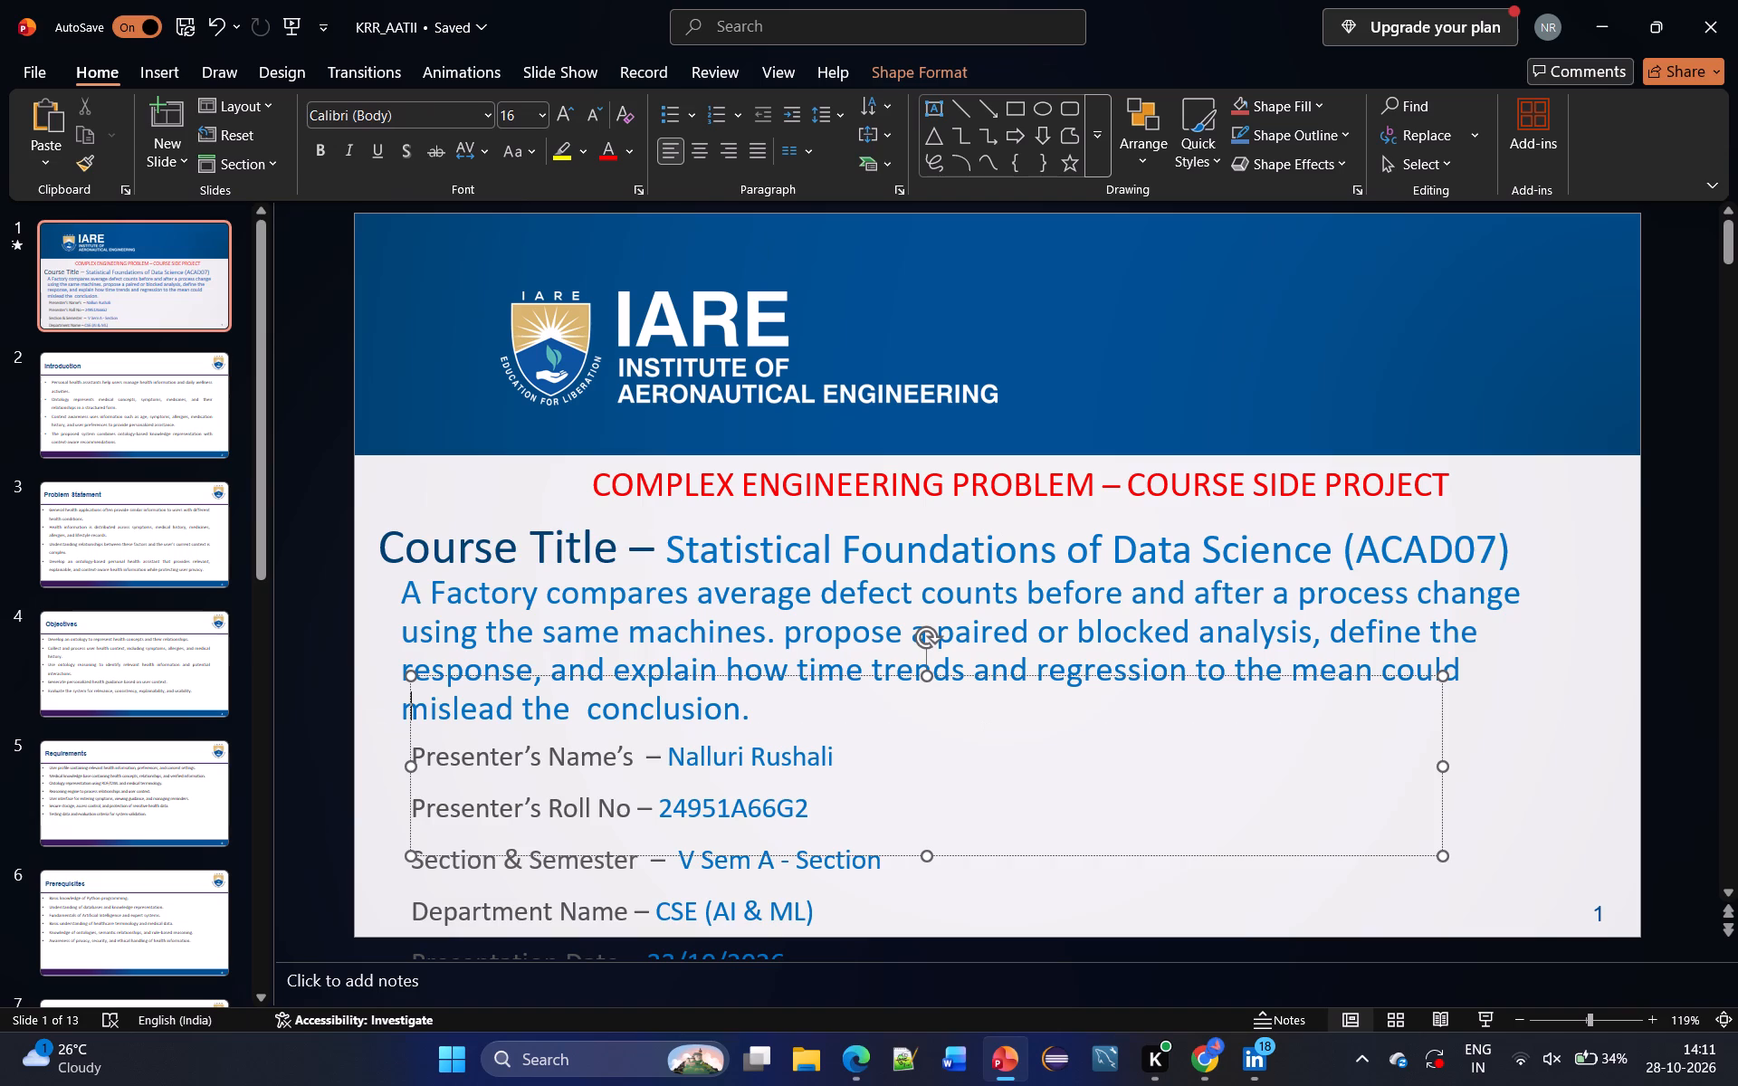
pyautogui.moveTo(510, 598); pyautogui.dragTo(496, 591)
pyautogui.click(496, 591)
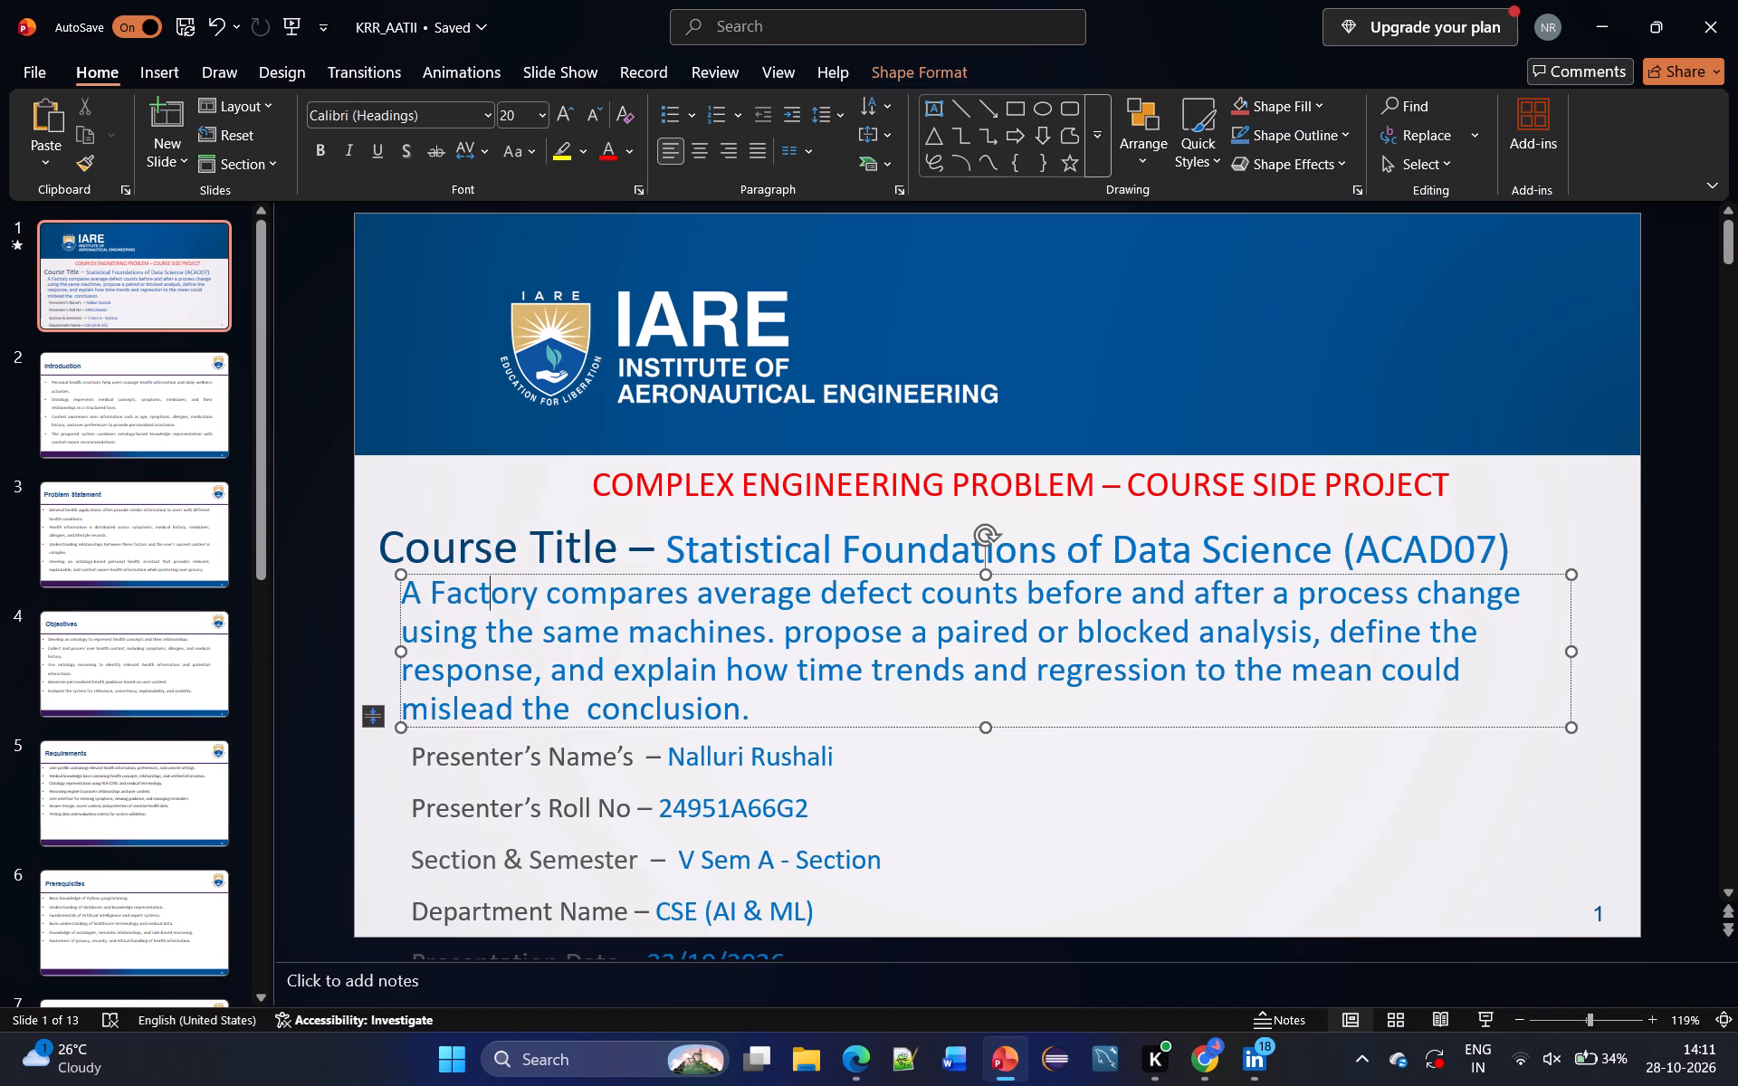
pyautogui.moveTo(407, 592); pyautogui.dragTo(751, 694)
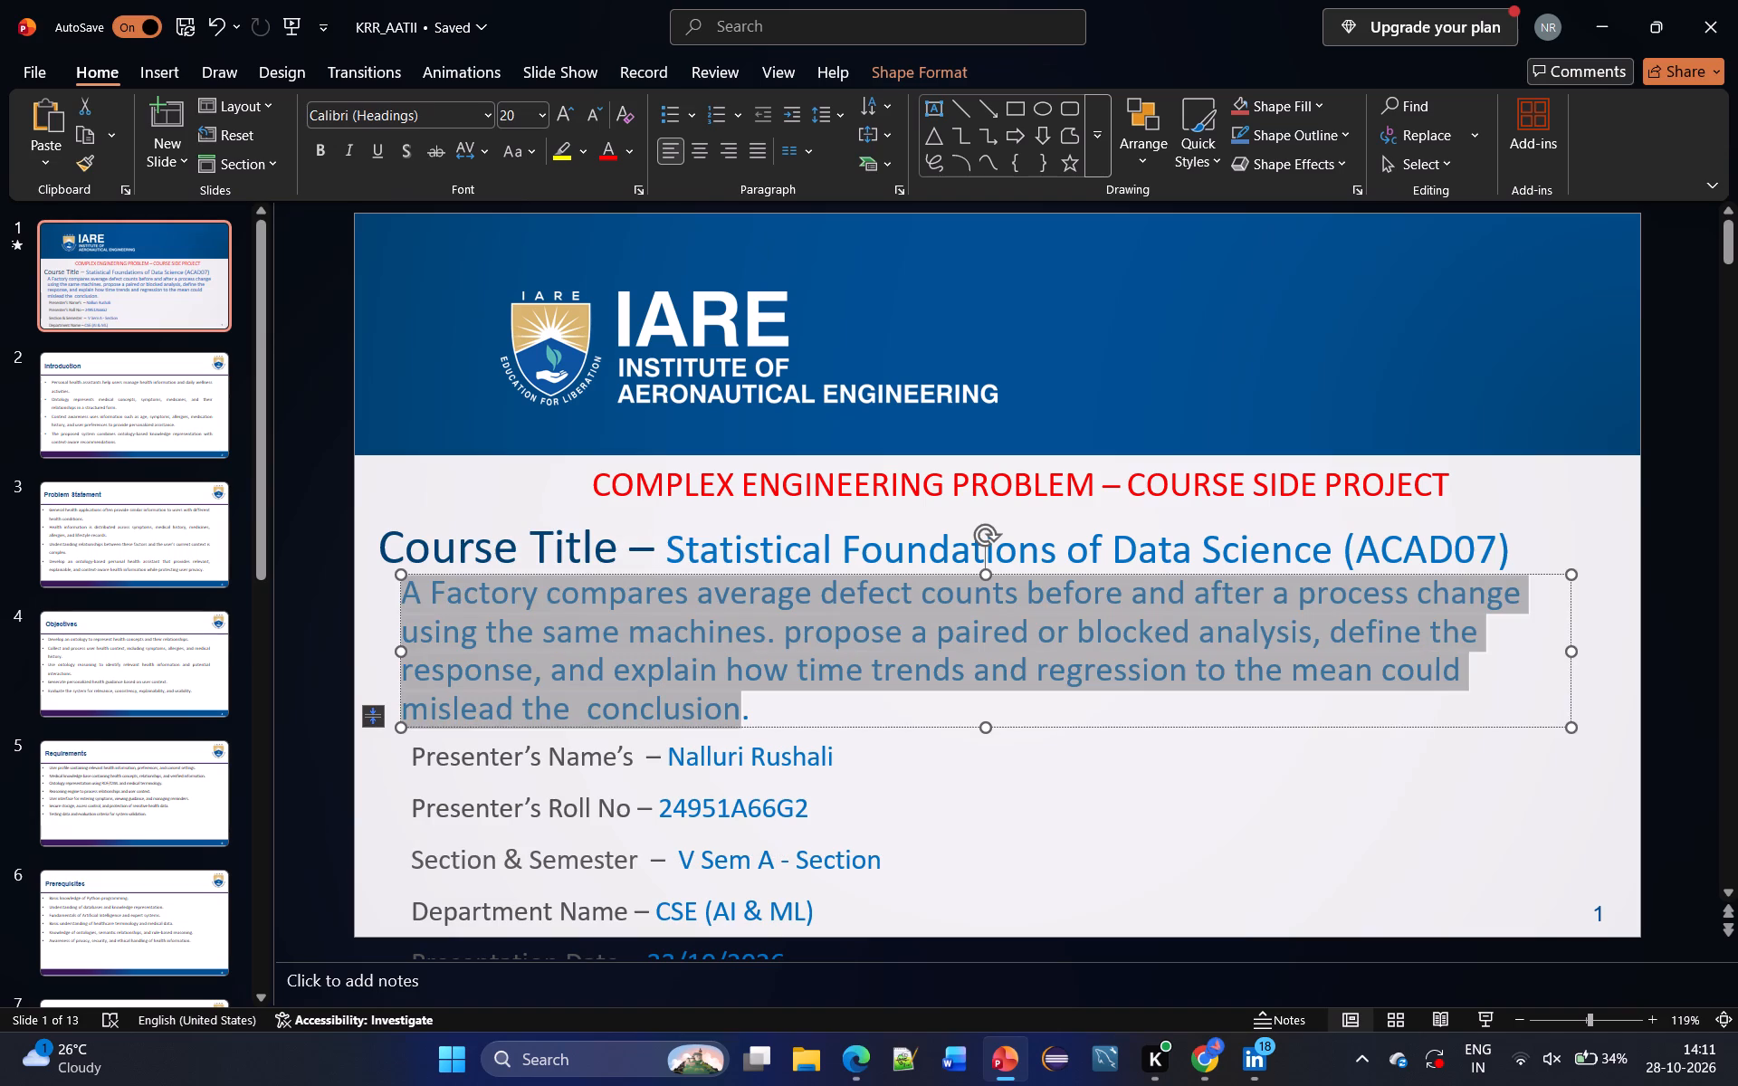
pyautogui.moveTo(751, 694); pyautogui.dragTo(776, 701)
pyautogui.click(749, 150)
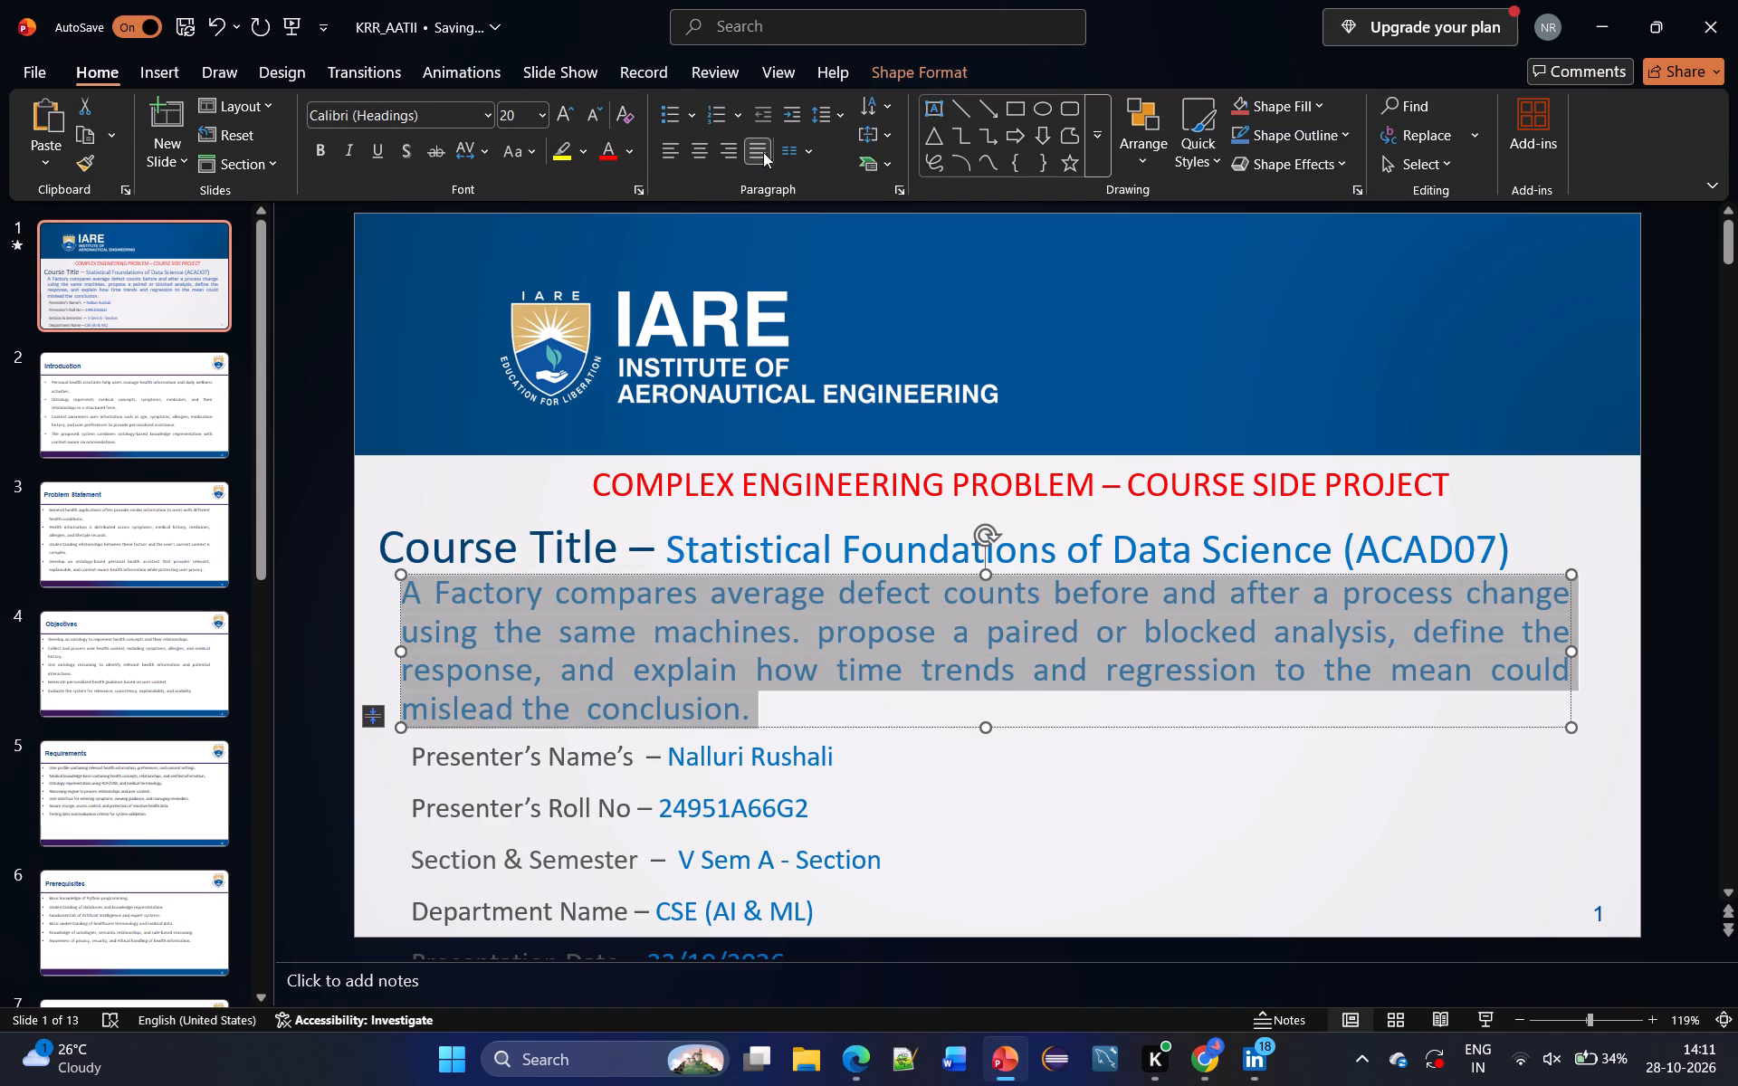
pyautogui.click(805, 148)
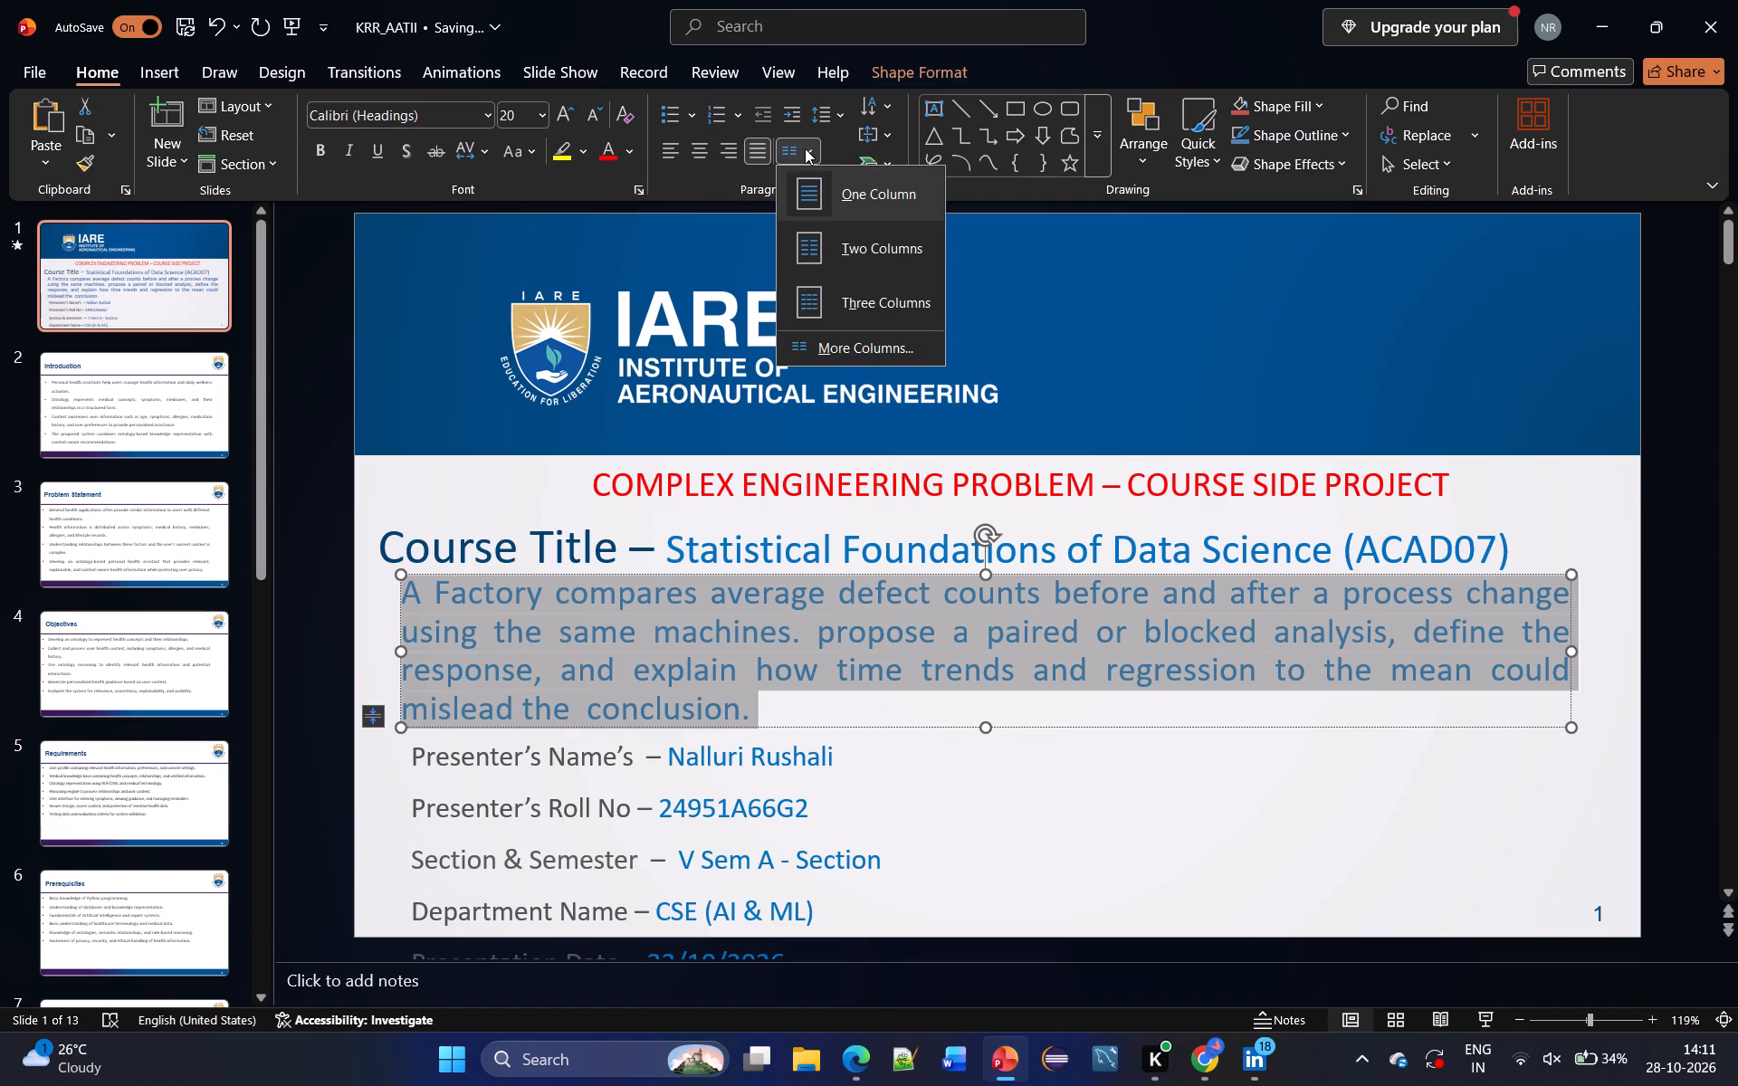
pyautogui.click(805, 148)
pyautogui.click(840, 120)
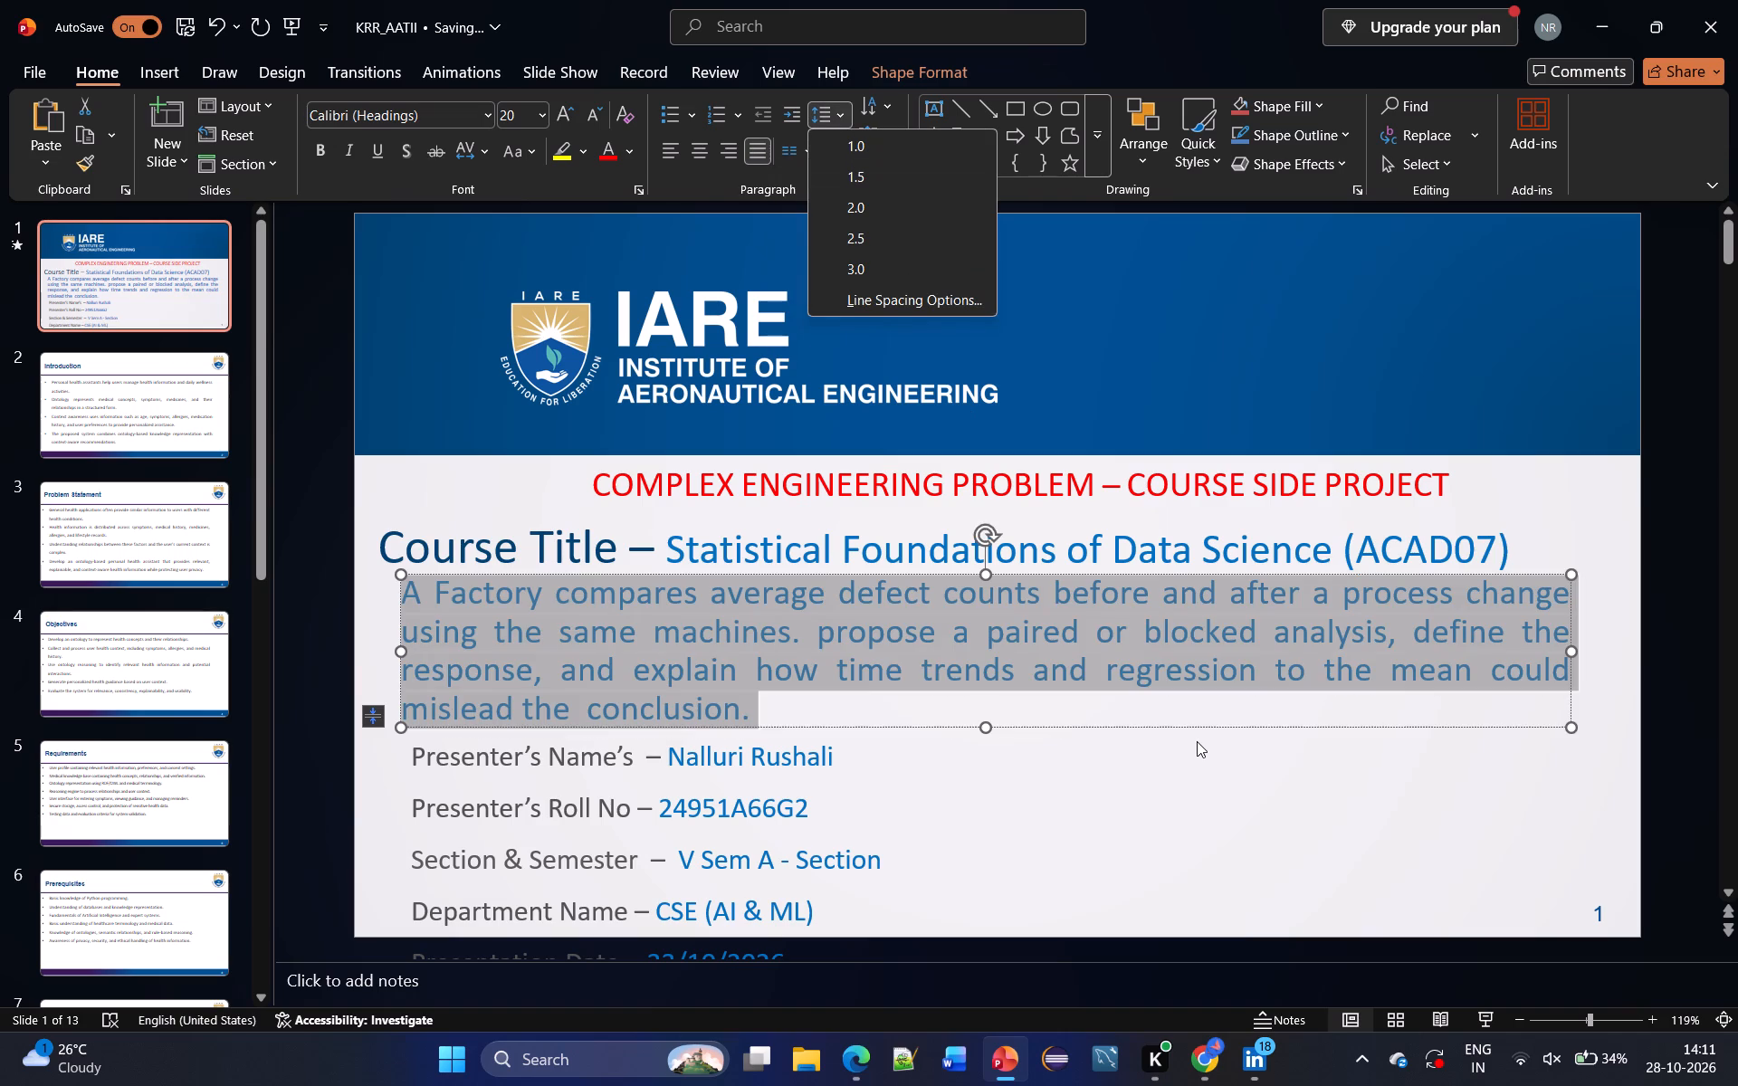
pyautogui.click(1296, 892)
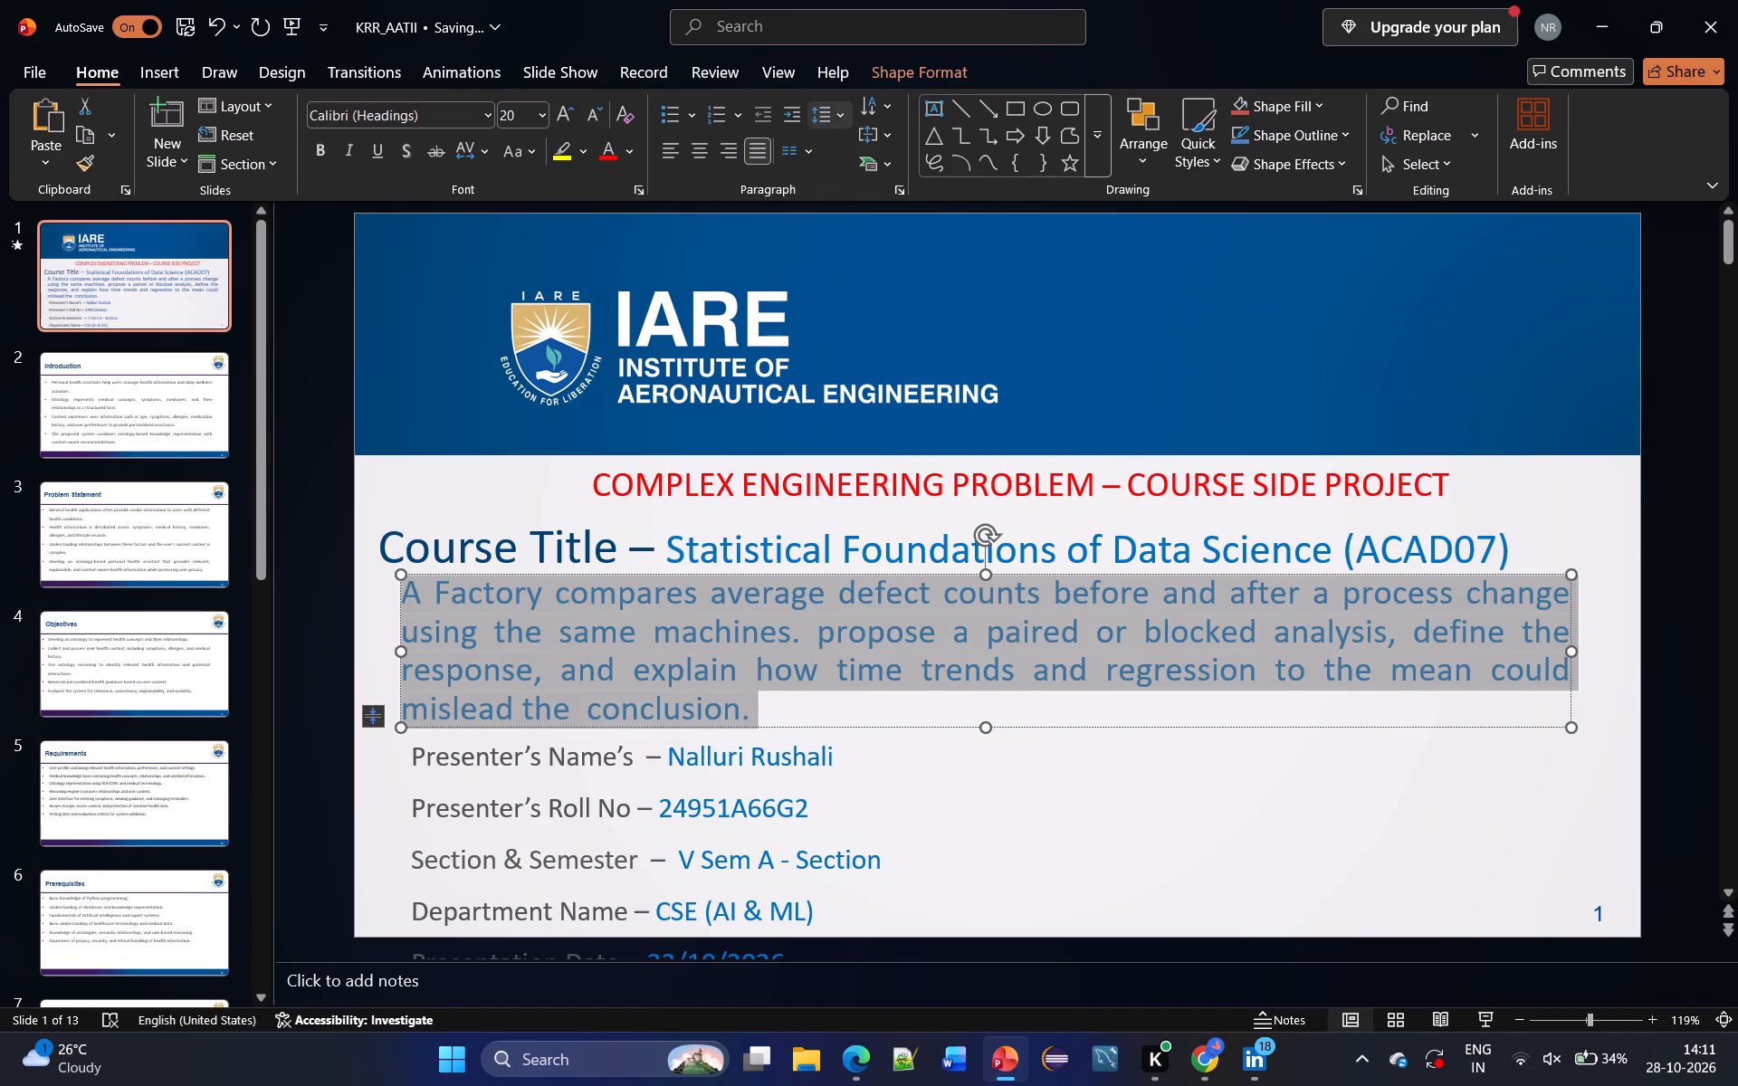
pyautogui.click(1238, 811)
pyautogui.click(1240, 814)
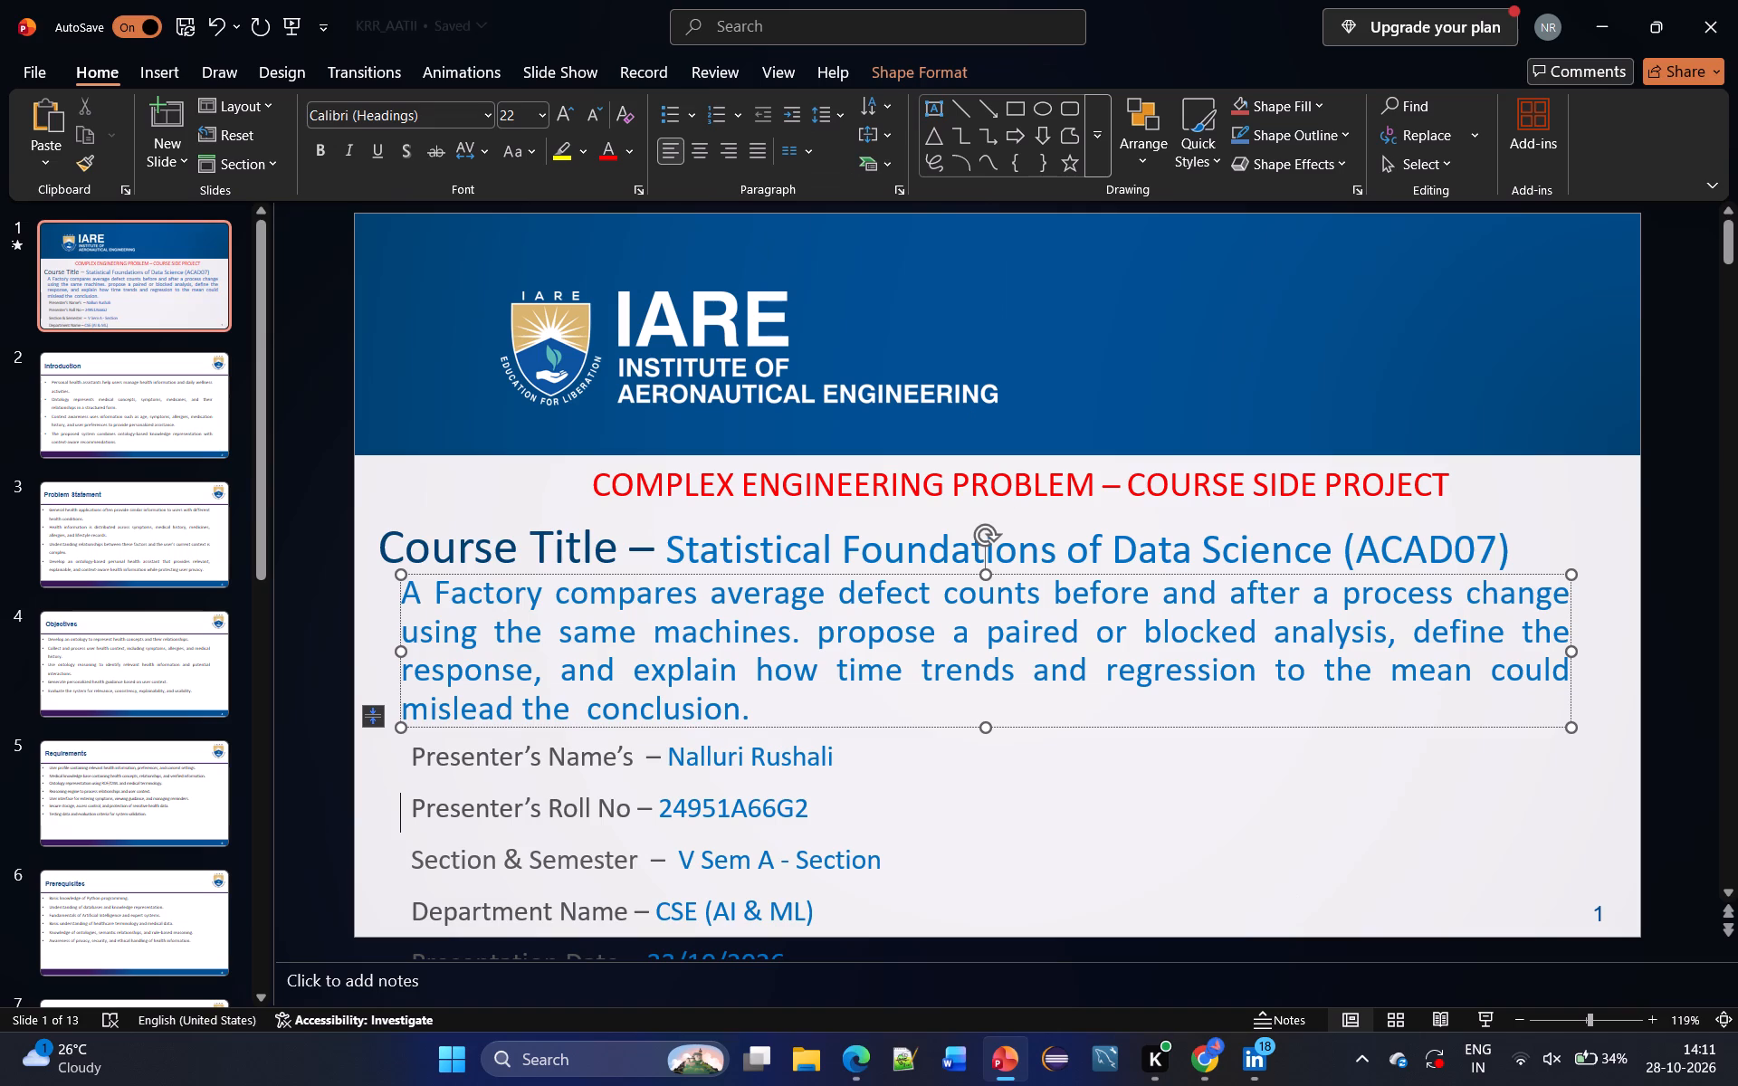
# Set the five presenter detail lines, from Presenter's Name to Presentation Date, to font size 14 with 1.0 line spacing.
pyautogui.moveTo(804, 945); pyautogui.dragTo(716, 915)
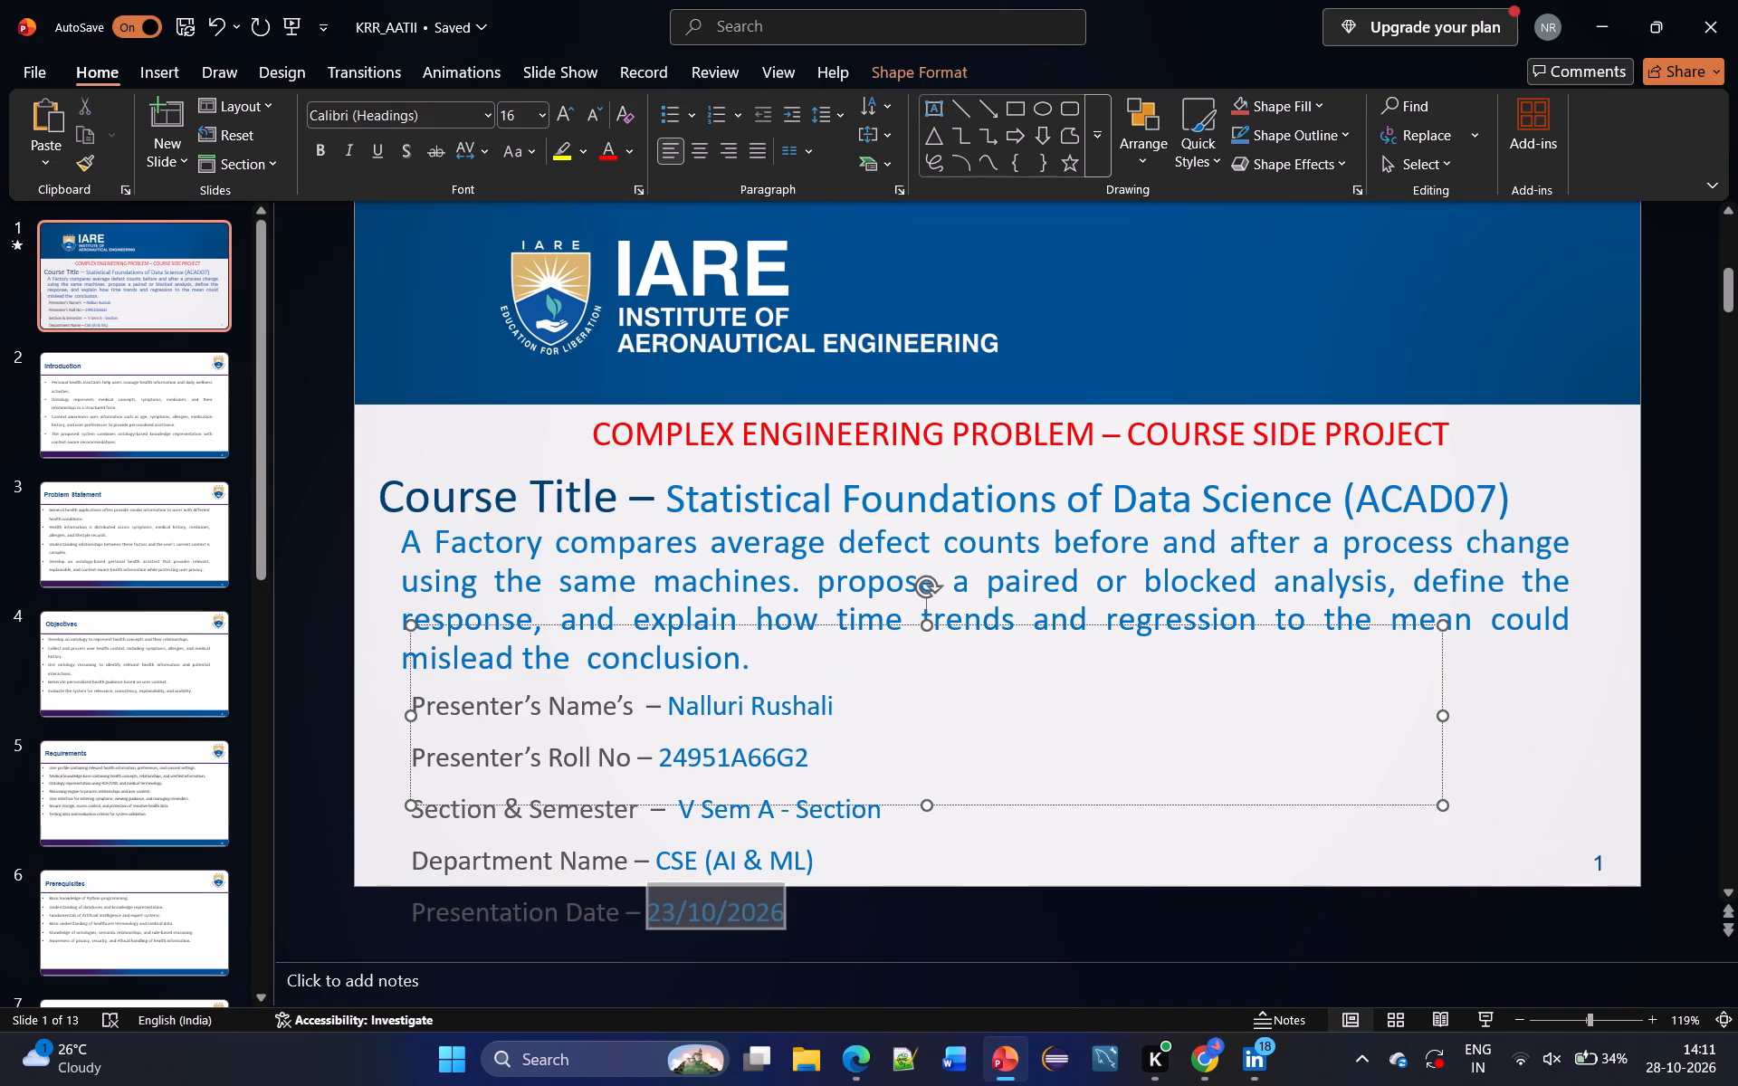
pyautogui.moveTo(716, 915); pyautogui.dragTo(494, 696)
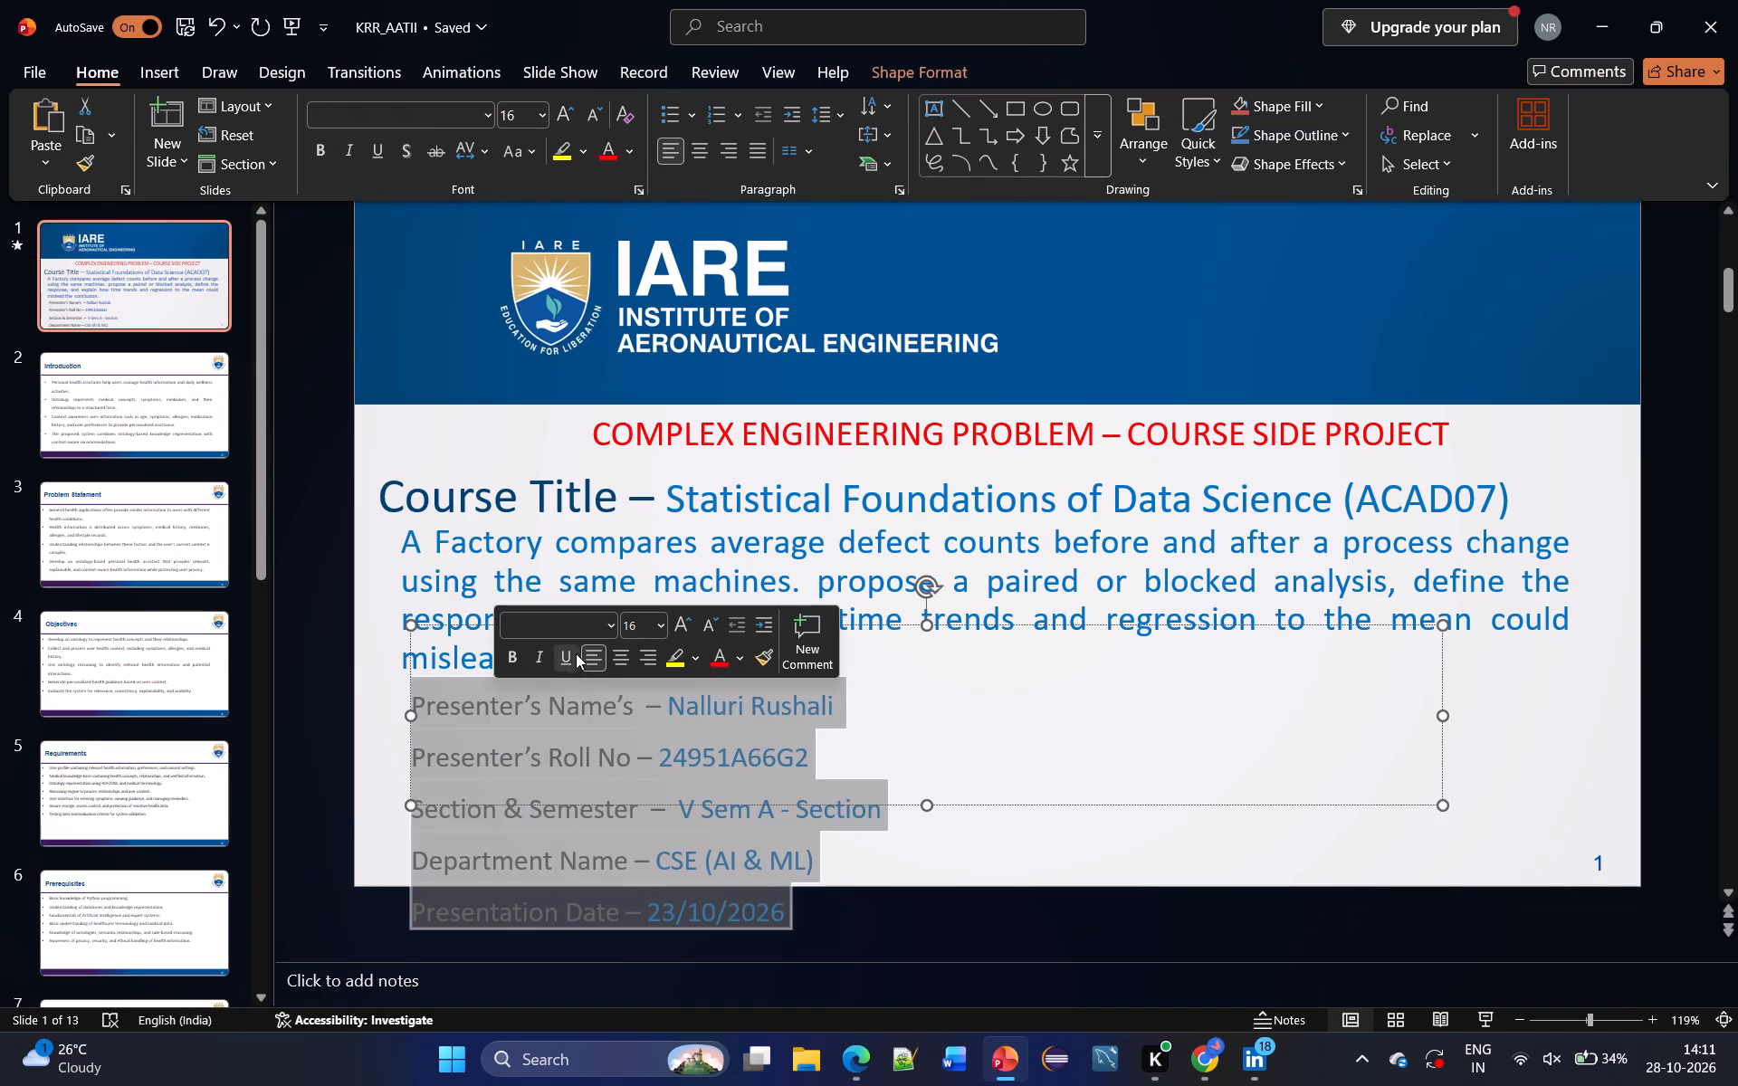
pyautogui.click(654, 627)
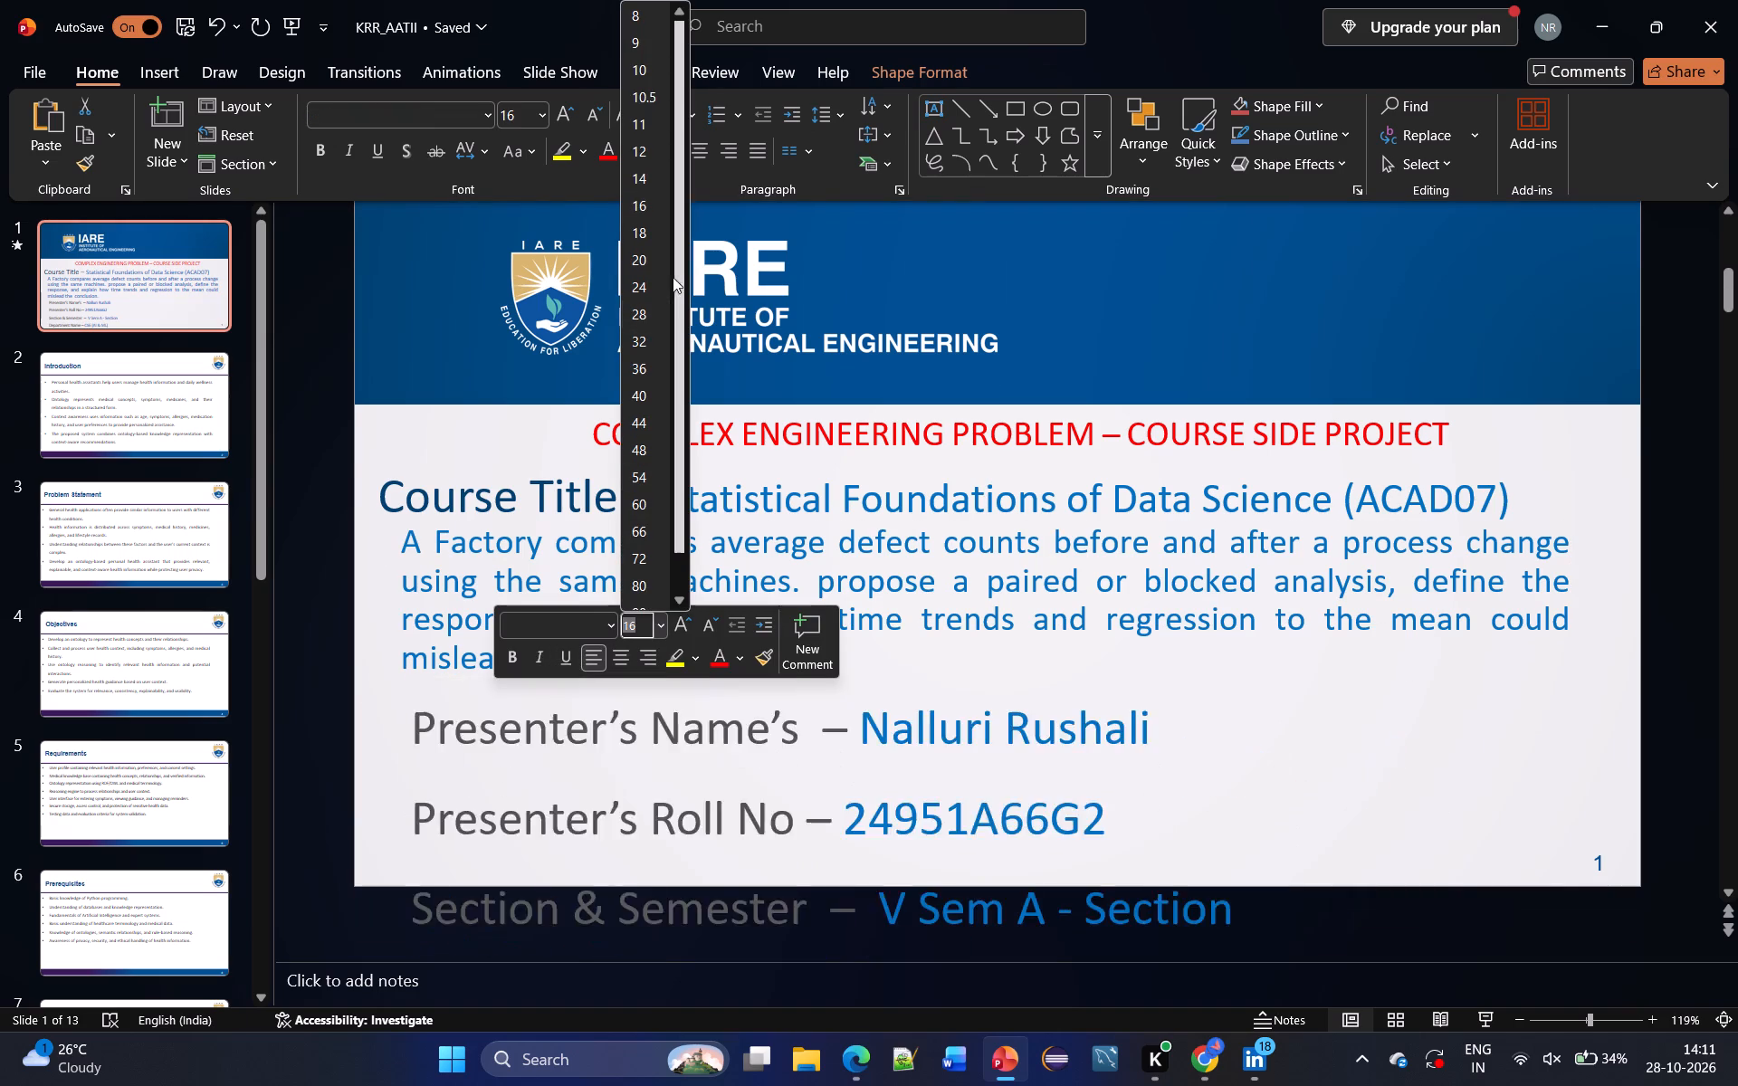
pyautogui.click(642, 172)
pyautogui.click(829, 108)
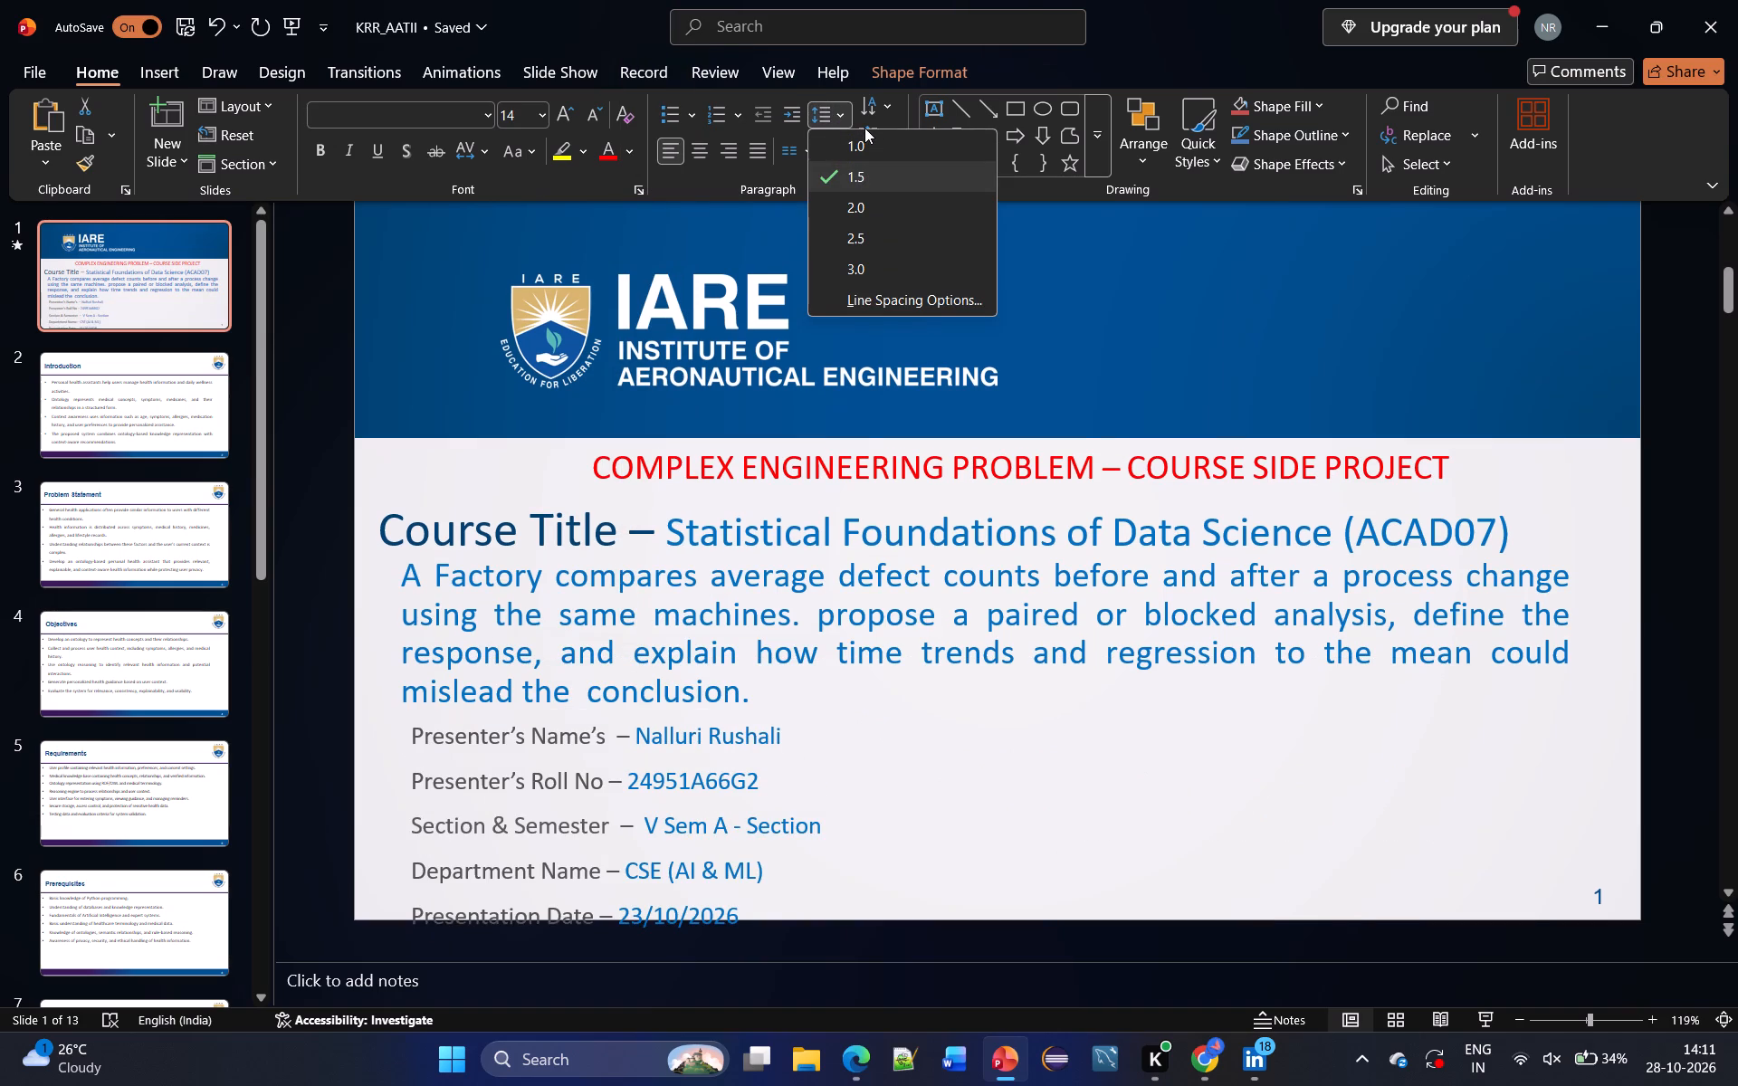
pyautogui.click(932, 139)
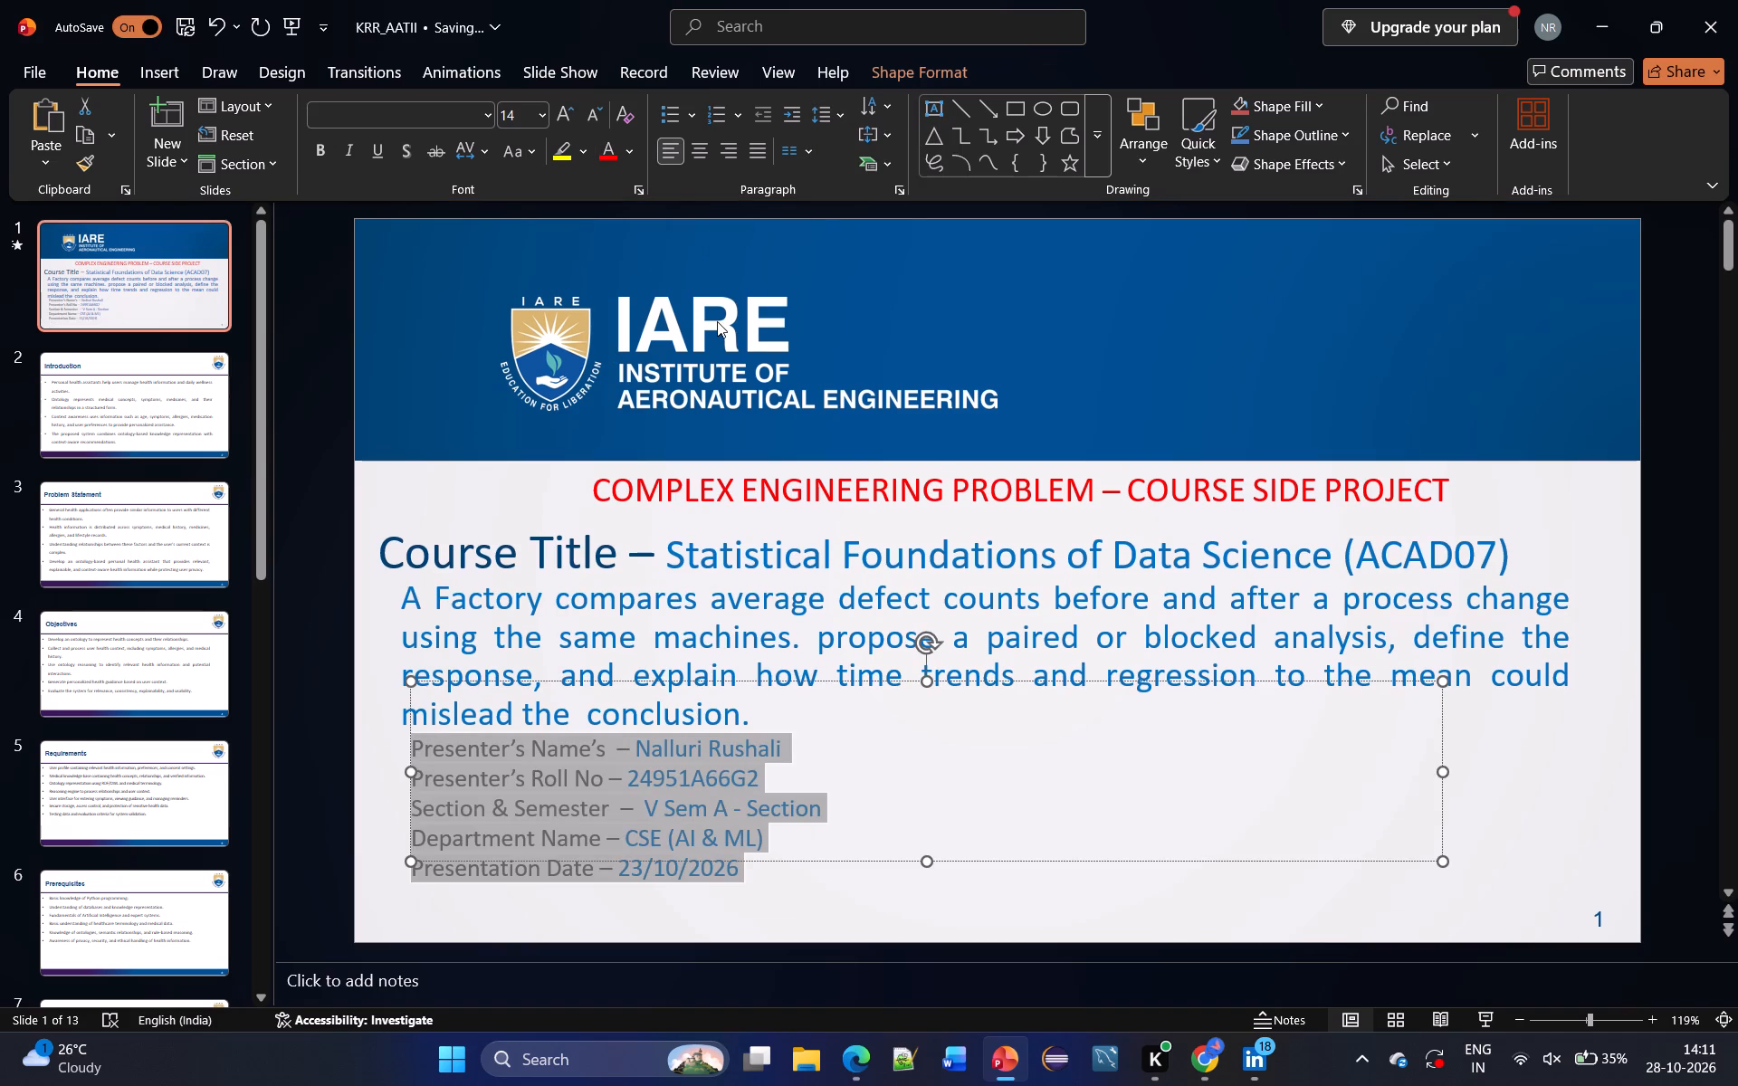
# Enlarge the five presenter detail lines on the title slide to font size 18.
pyautogui.moveTo(543, 115); pyautogui.dragTo(568, 197)
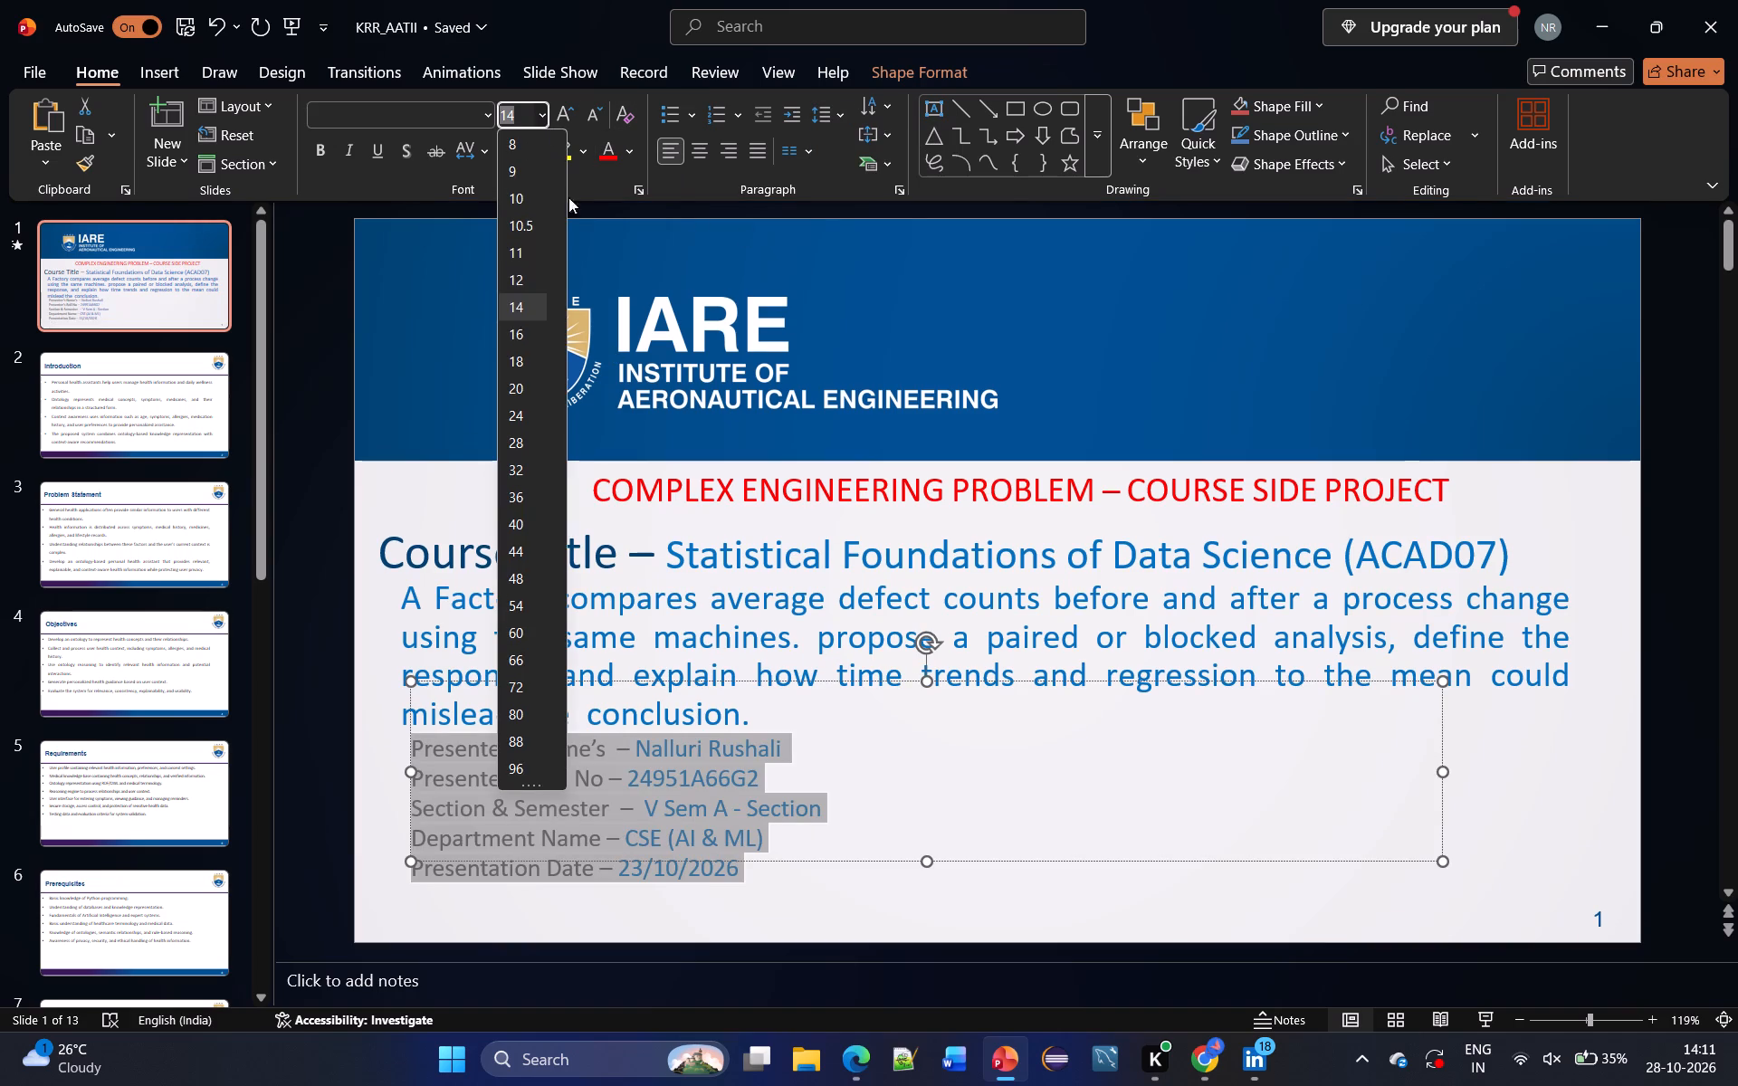
pyautogui.moveTo(568, 197); pyautogui.dragTo(536, 325)
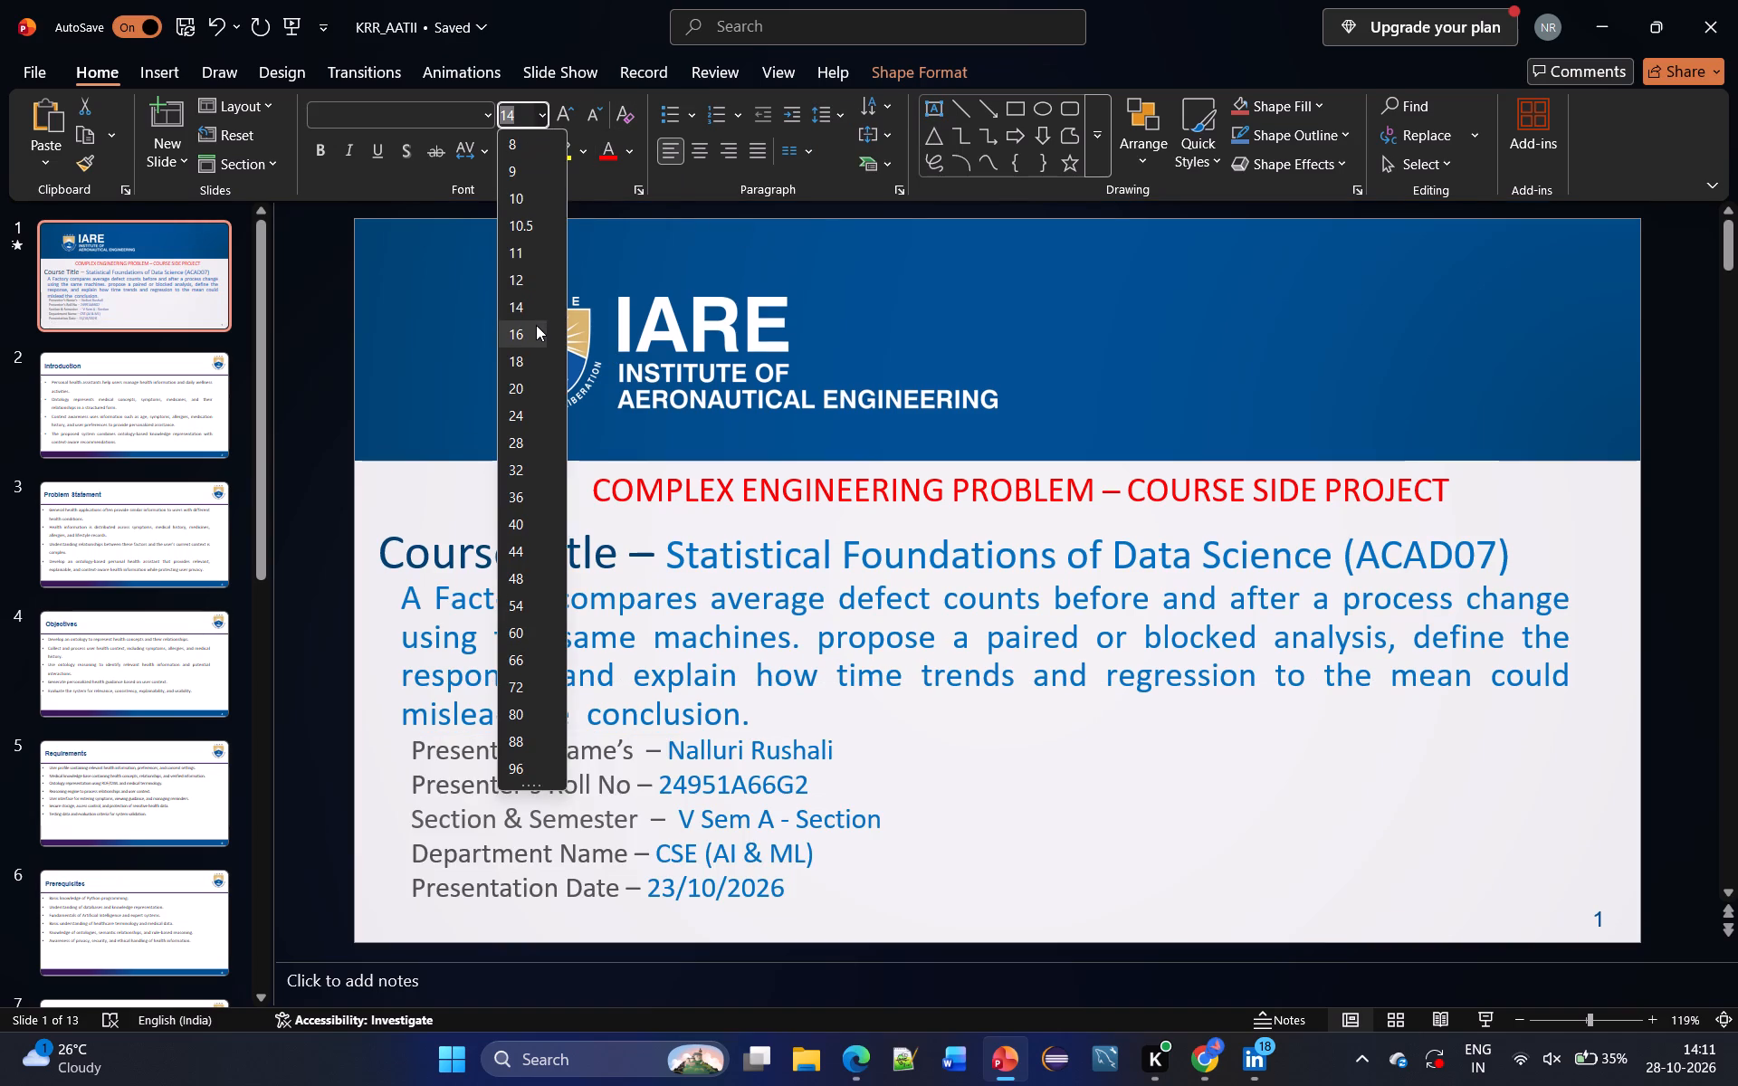
pyautogui.moveTo(536, 325); pyautogui.dragTo(540, 355)
pyautogui.click(540, 355)
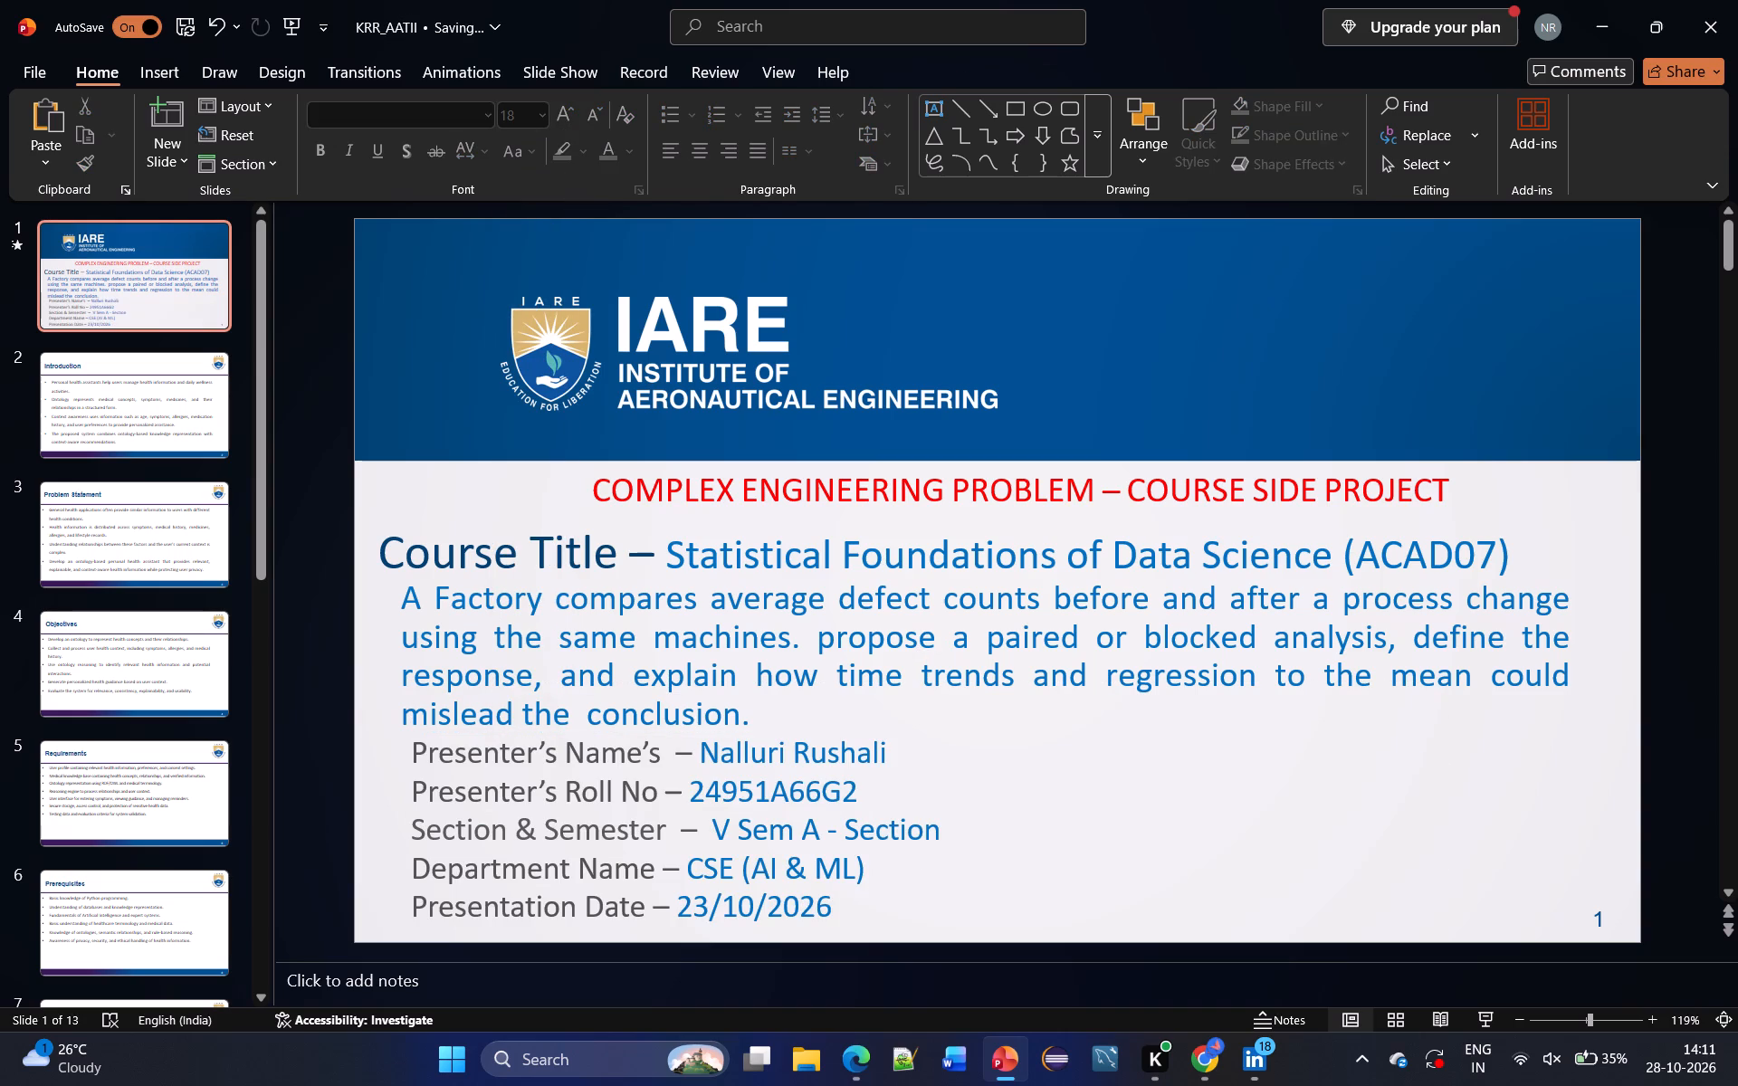
pyautogui.click(980, 795)
pyautogui.click(915, 856)
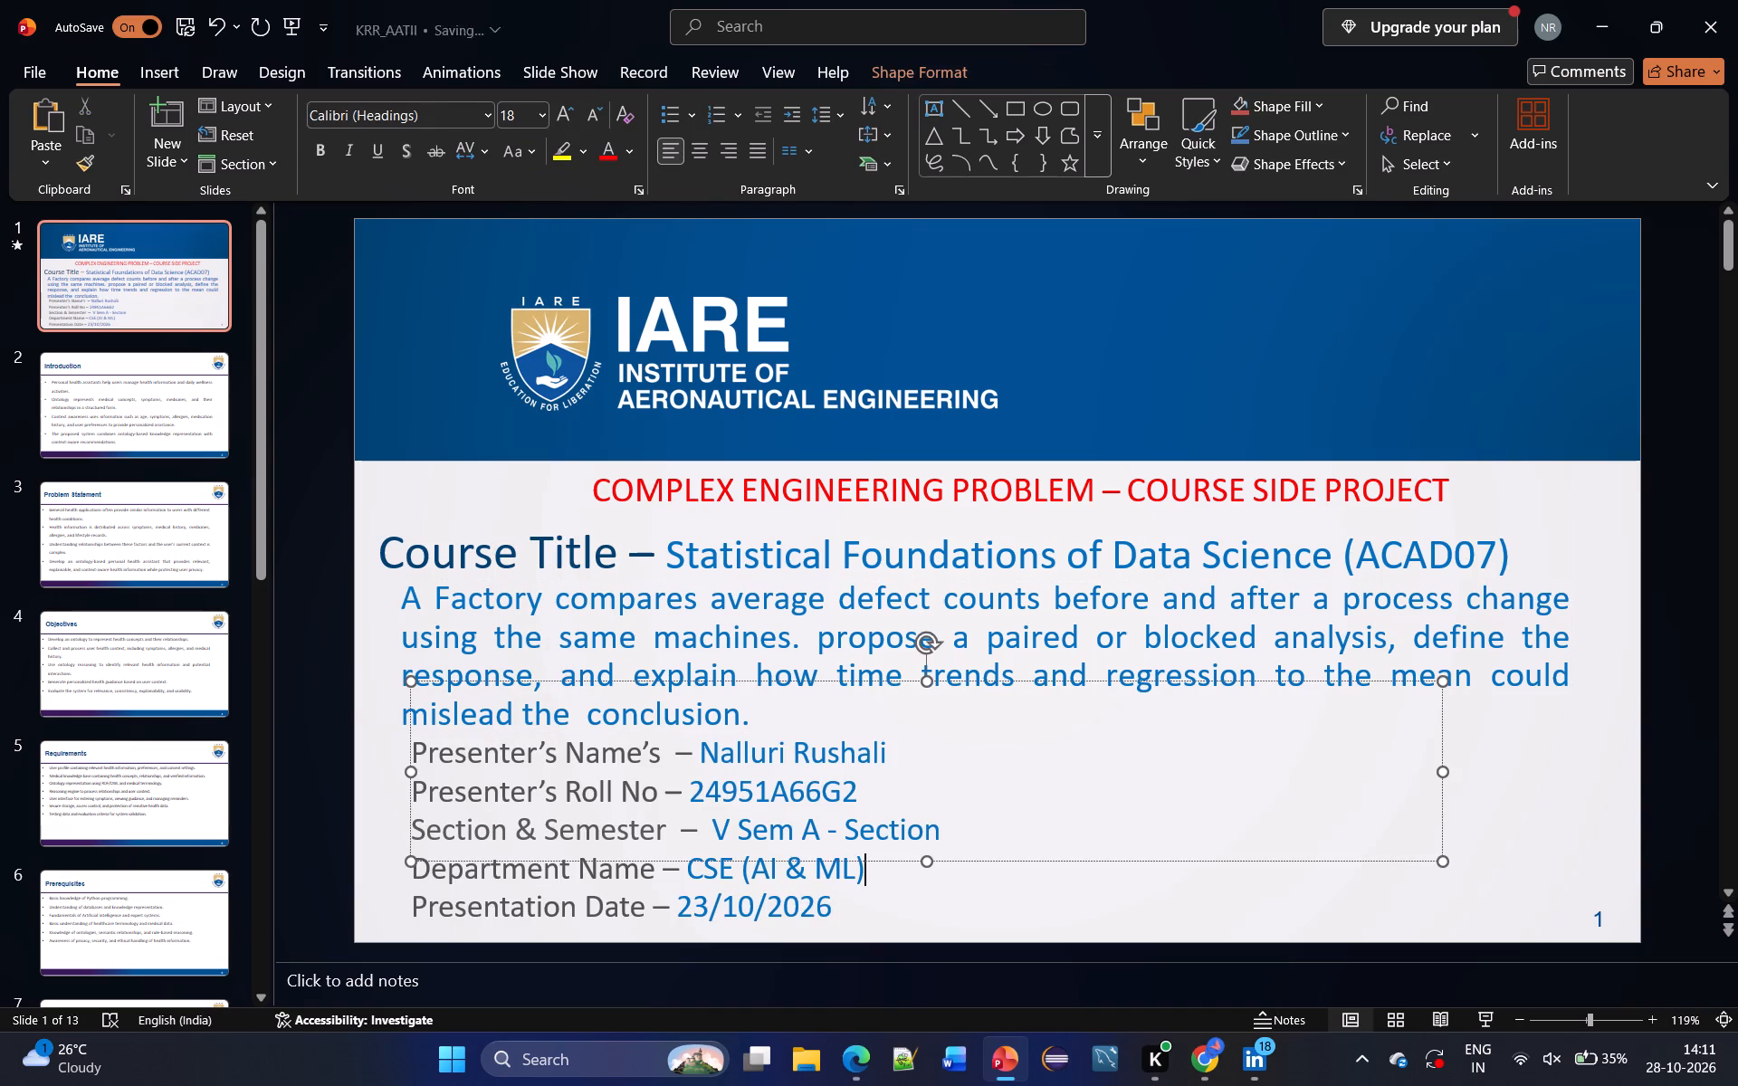
pyautogui.click(592, 553)
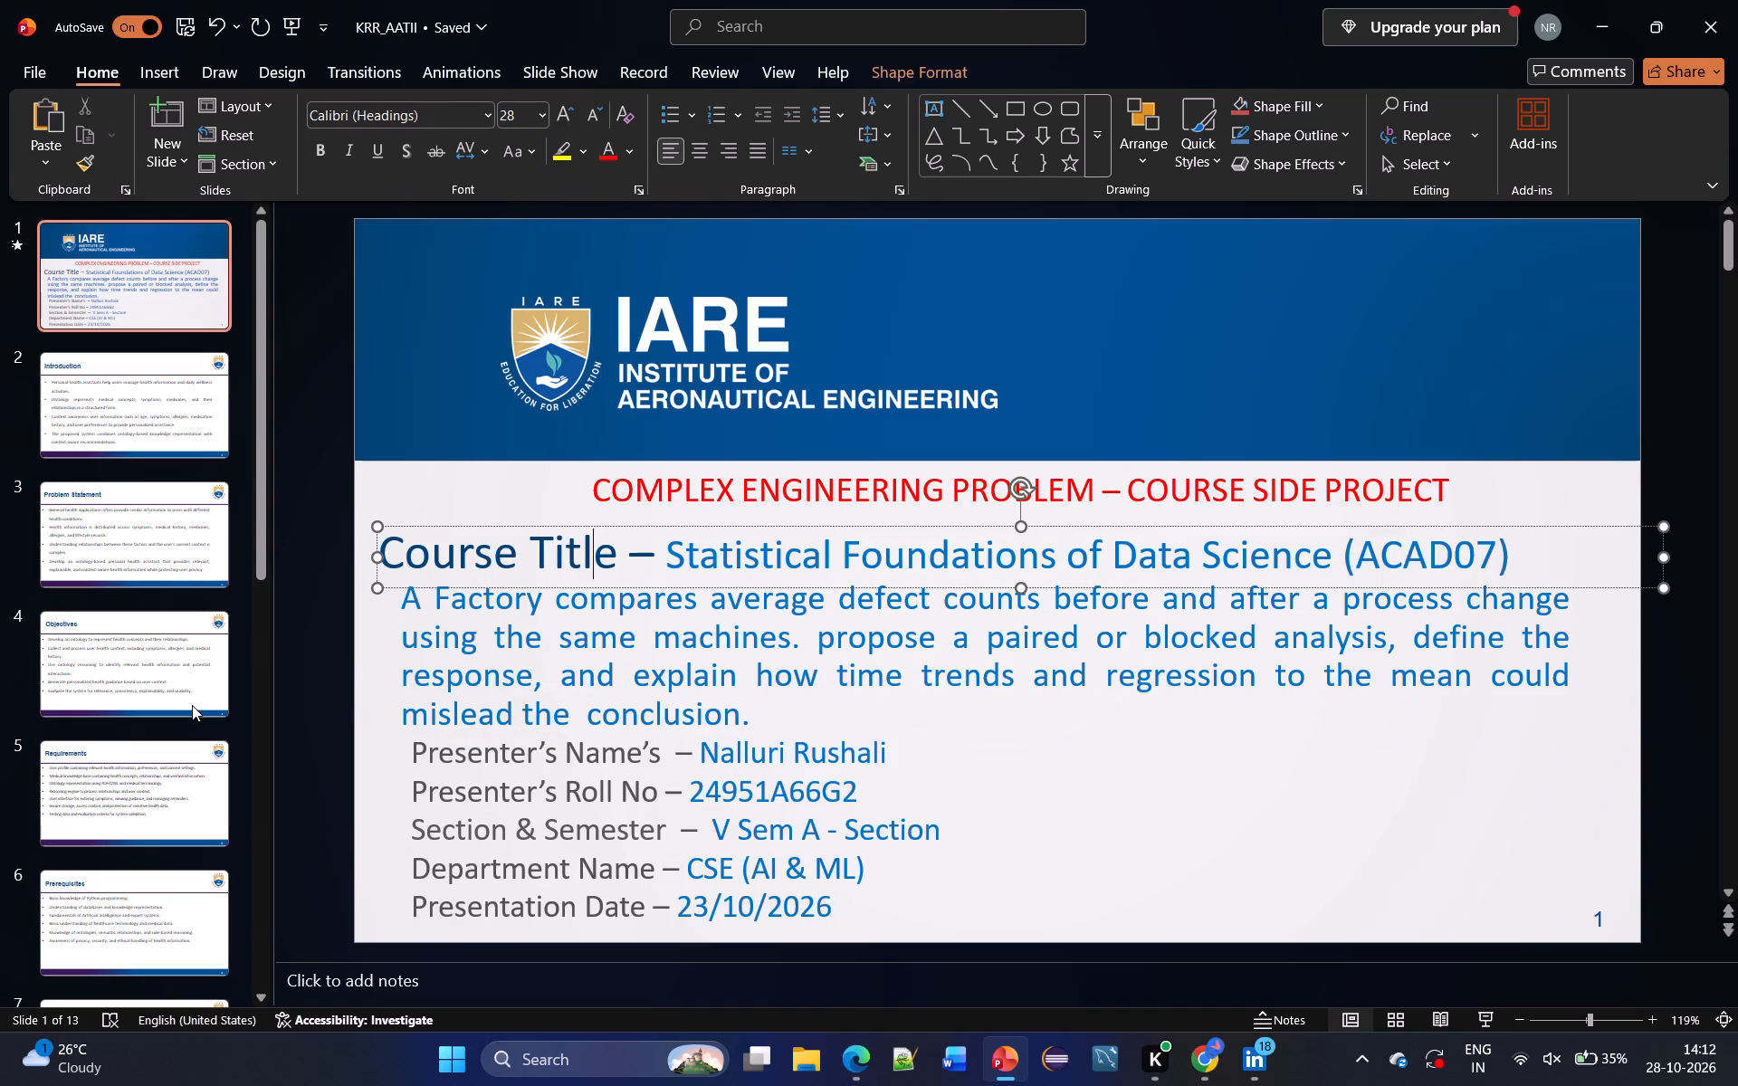
pyautogui.click(152, 434)
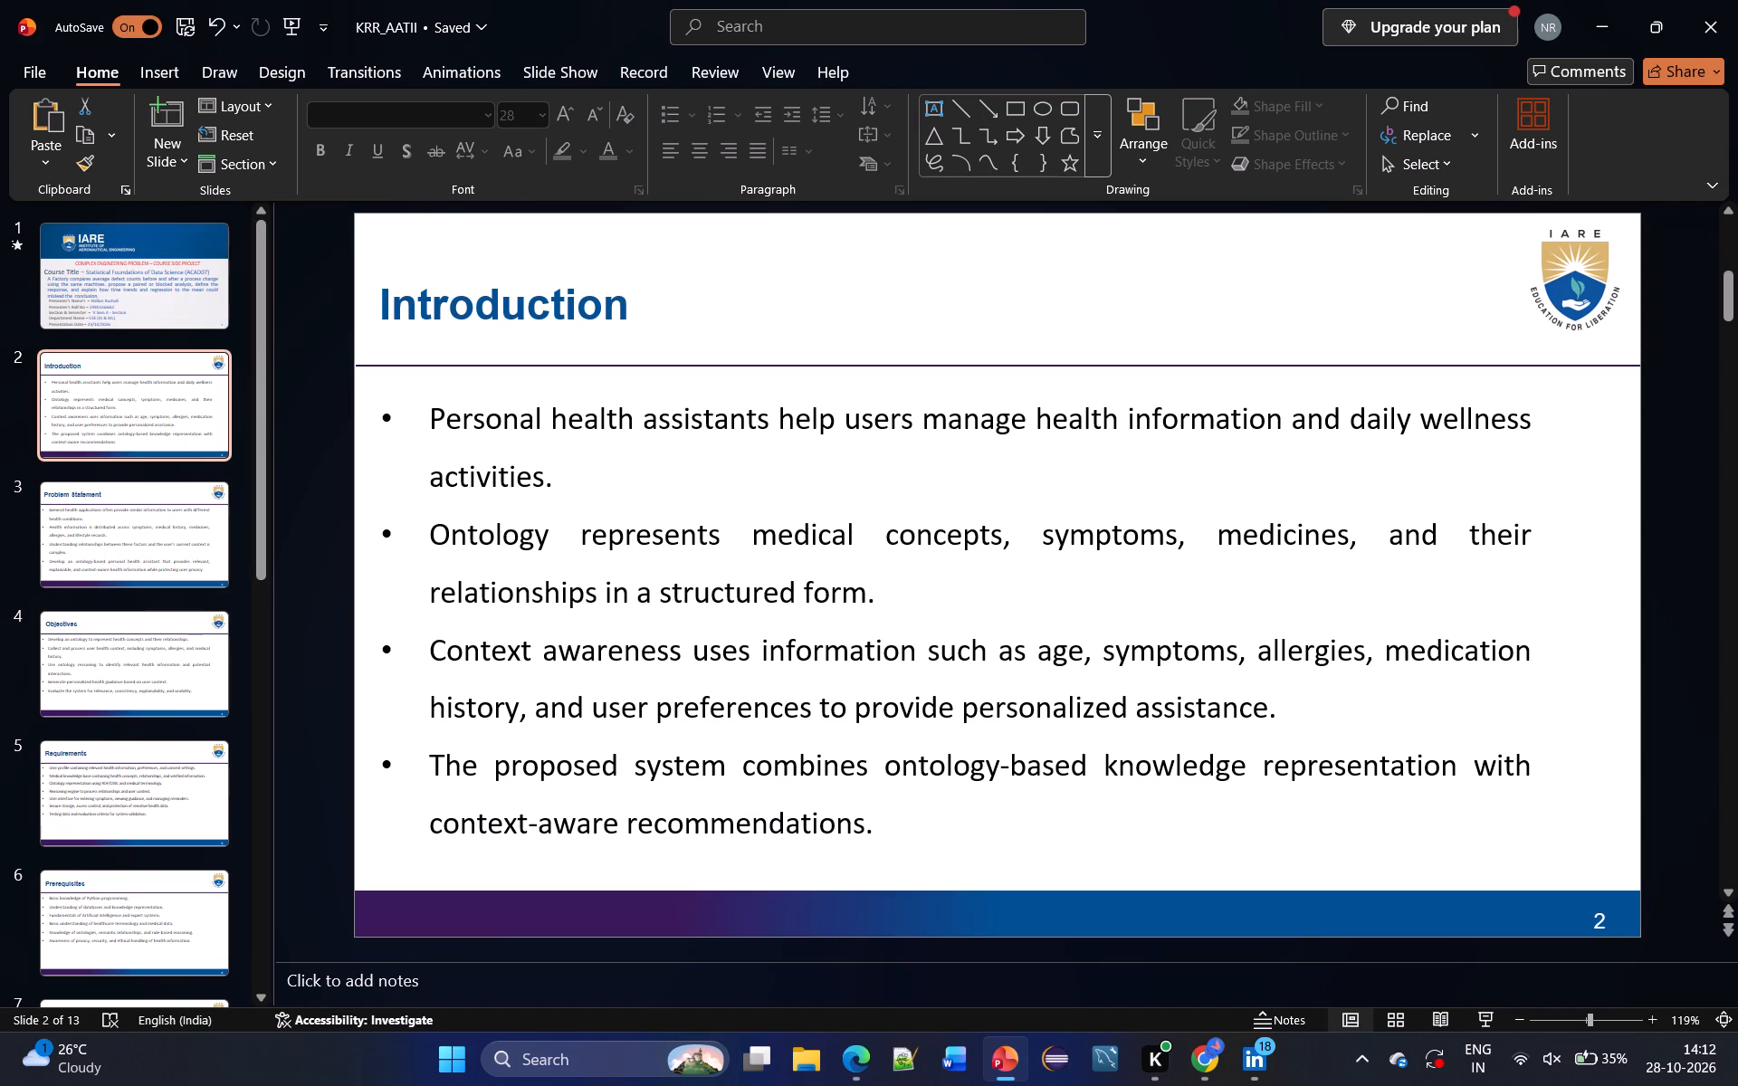
pyautogui.click(1204, 1056)
pyautogui.click(339, 22)
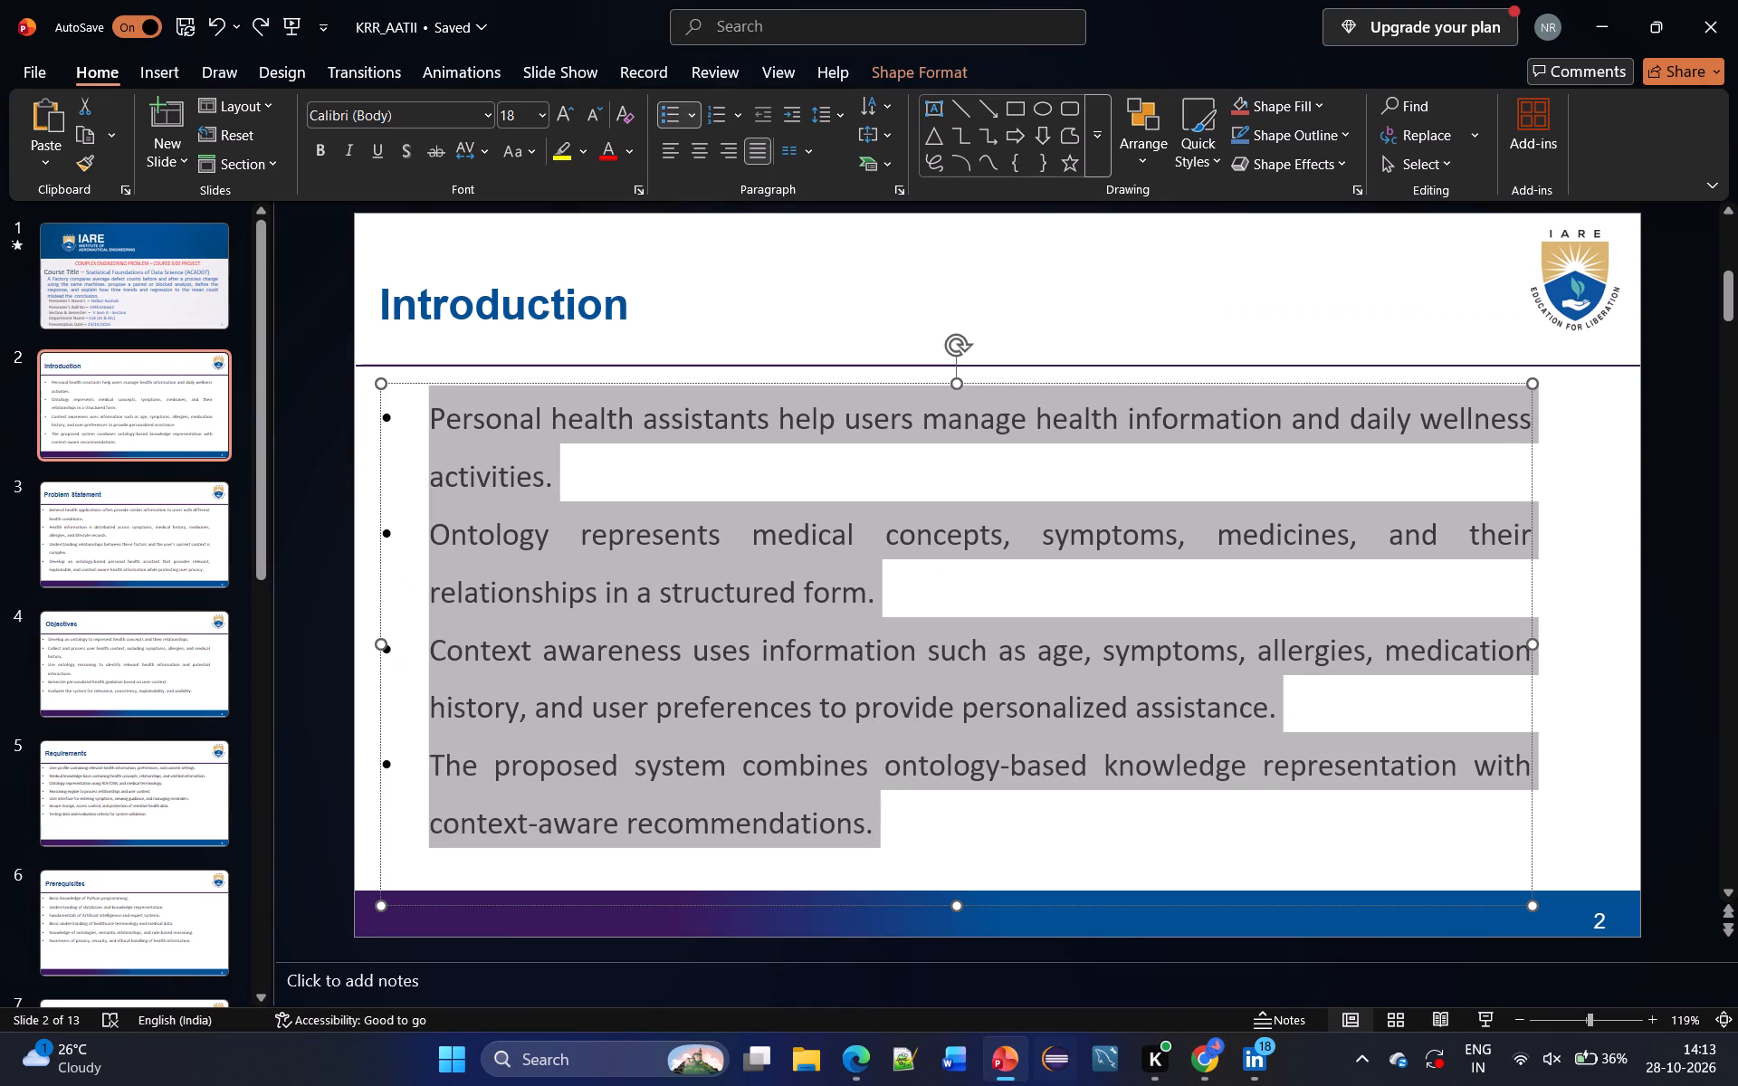
pyautogui.hotkey('ctrl', 'v')
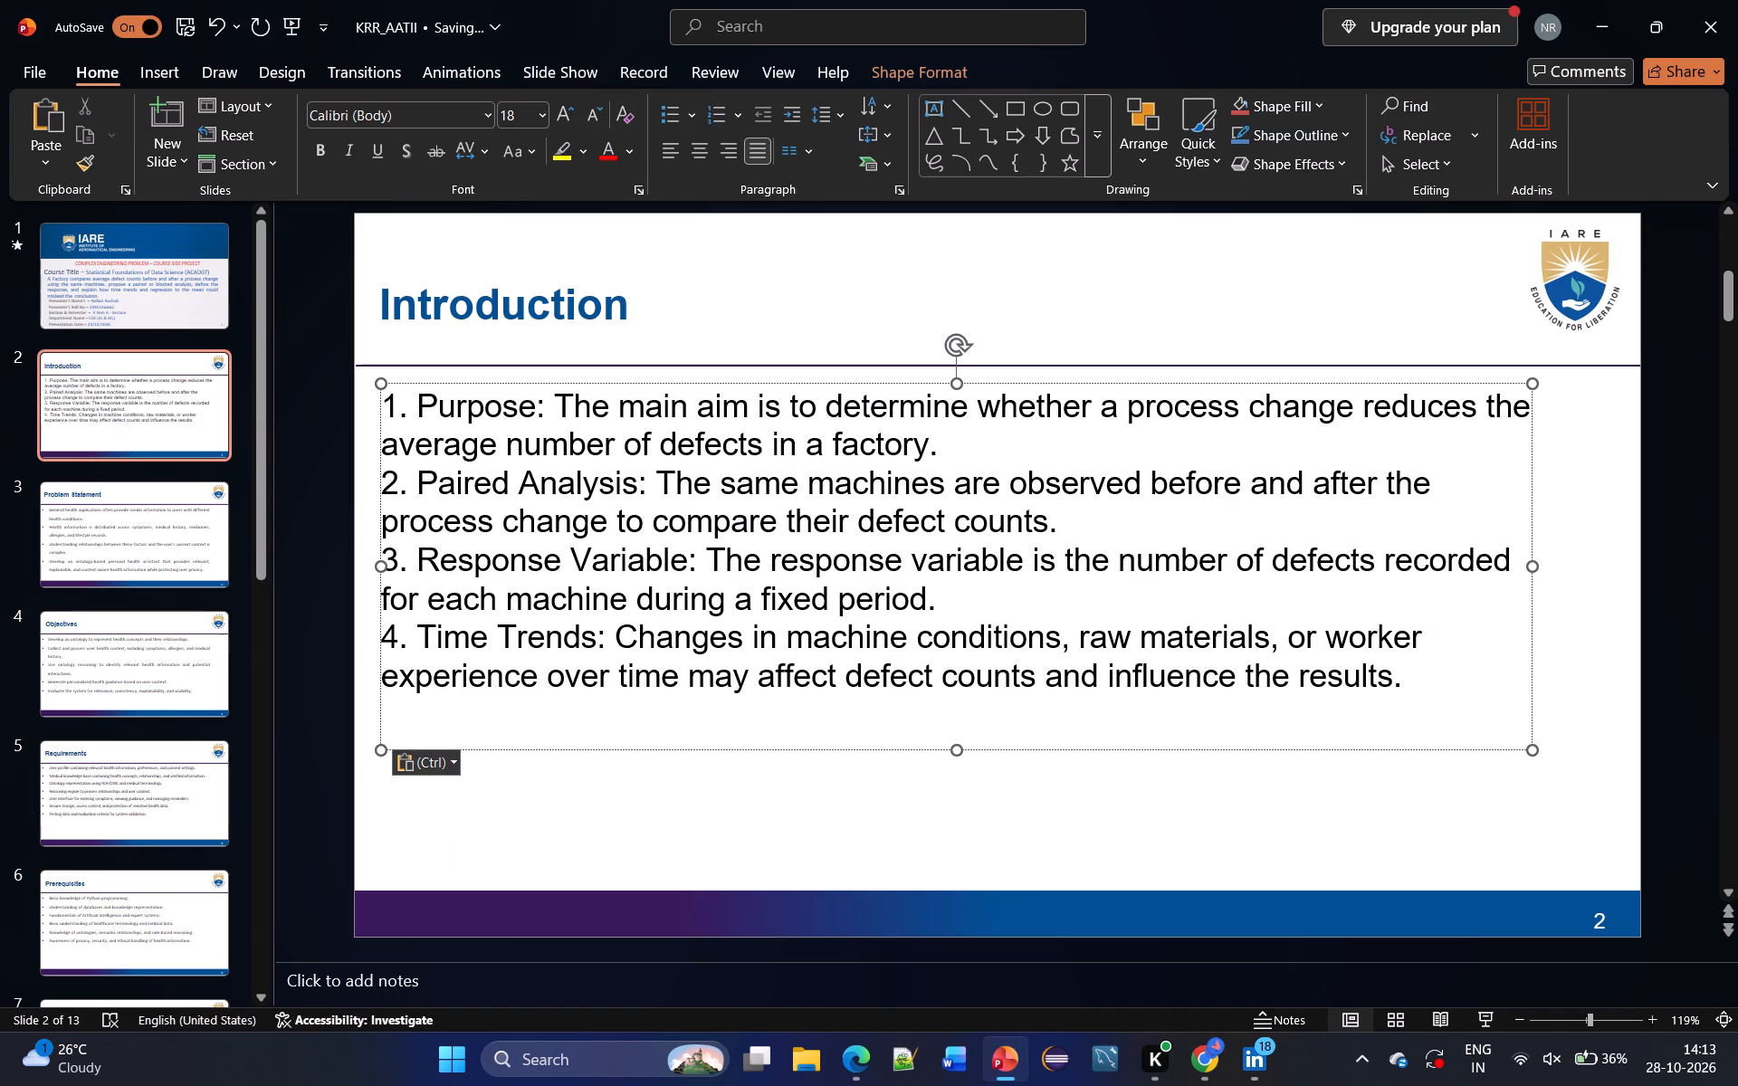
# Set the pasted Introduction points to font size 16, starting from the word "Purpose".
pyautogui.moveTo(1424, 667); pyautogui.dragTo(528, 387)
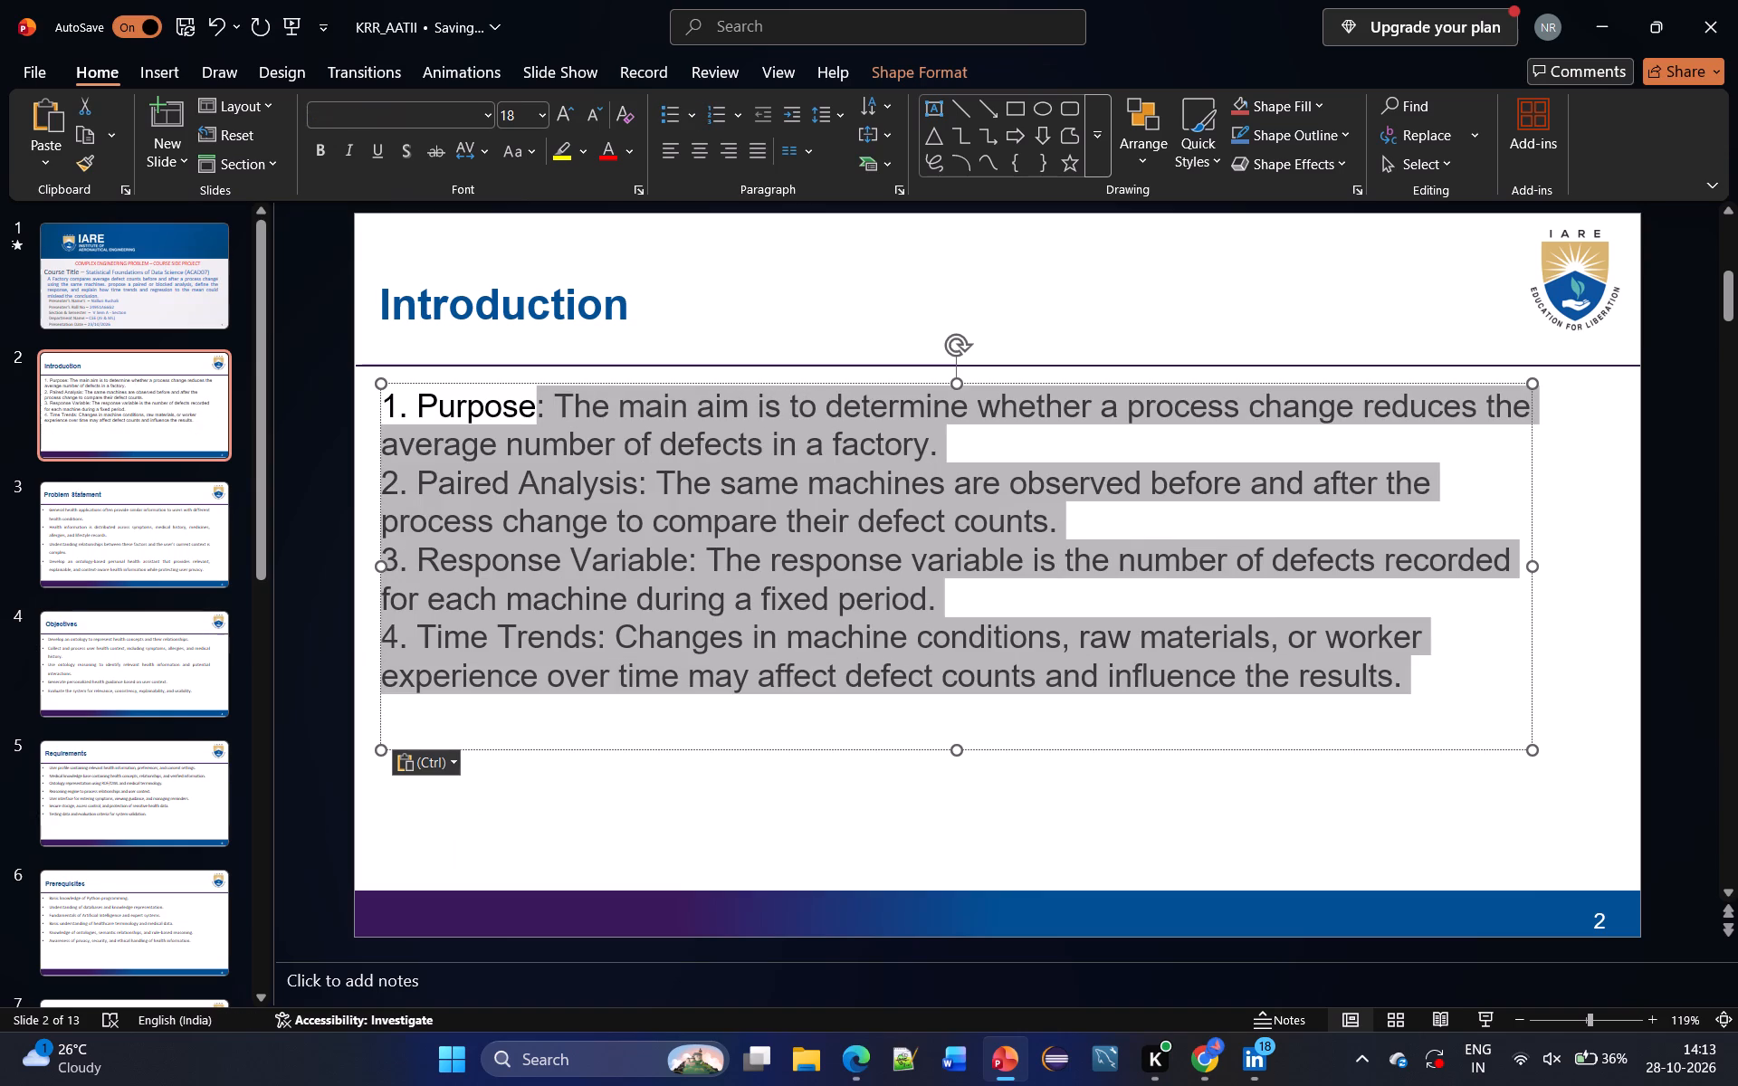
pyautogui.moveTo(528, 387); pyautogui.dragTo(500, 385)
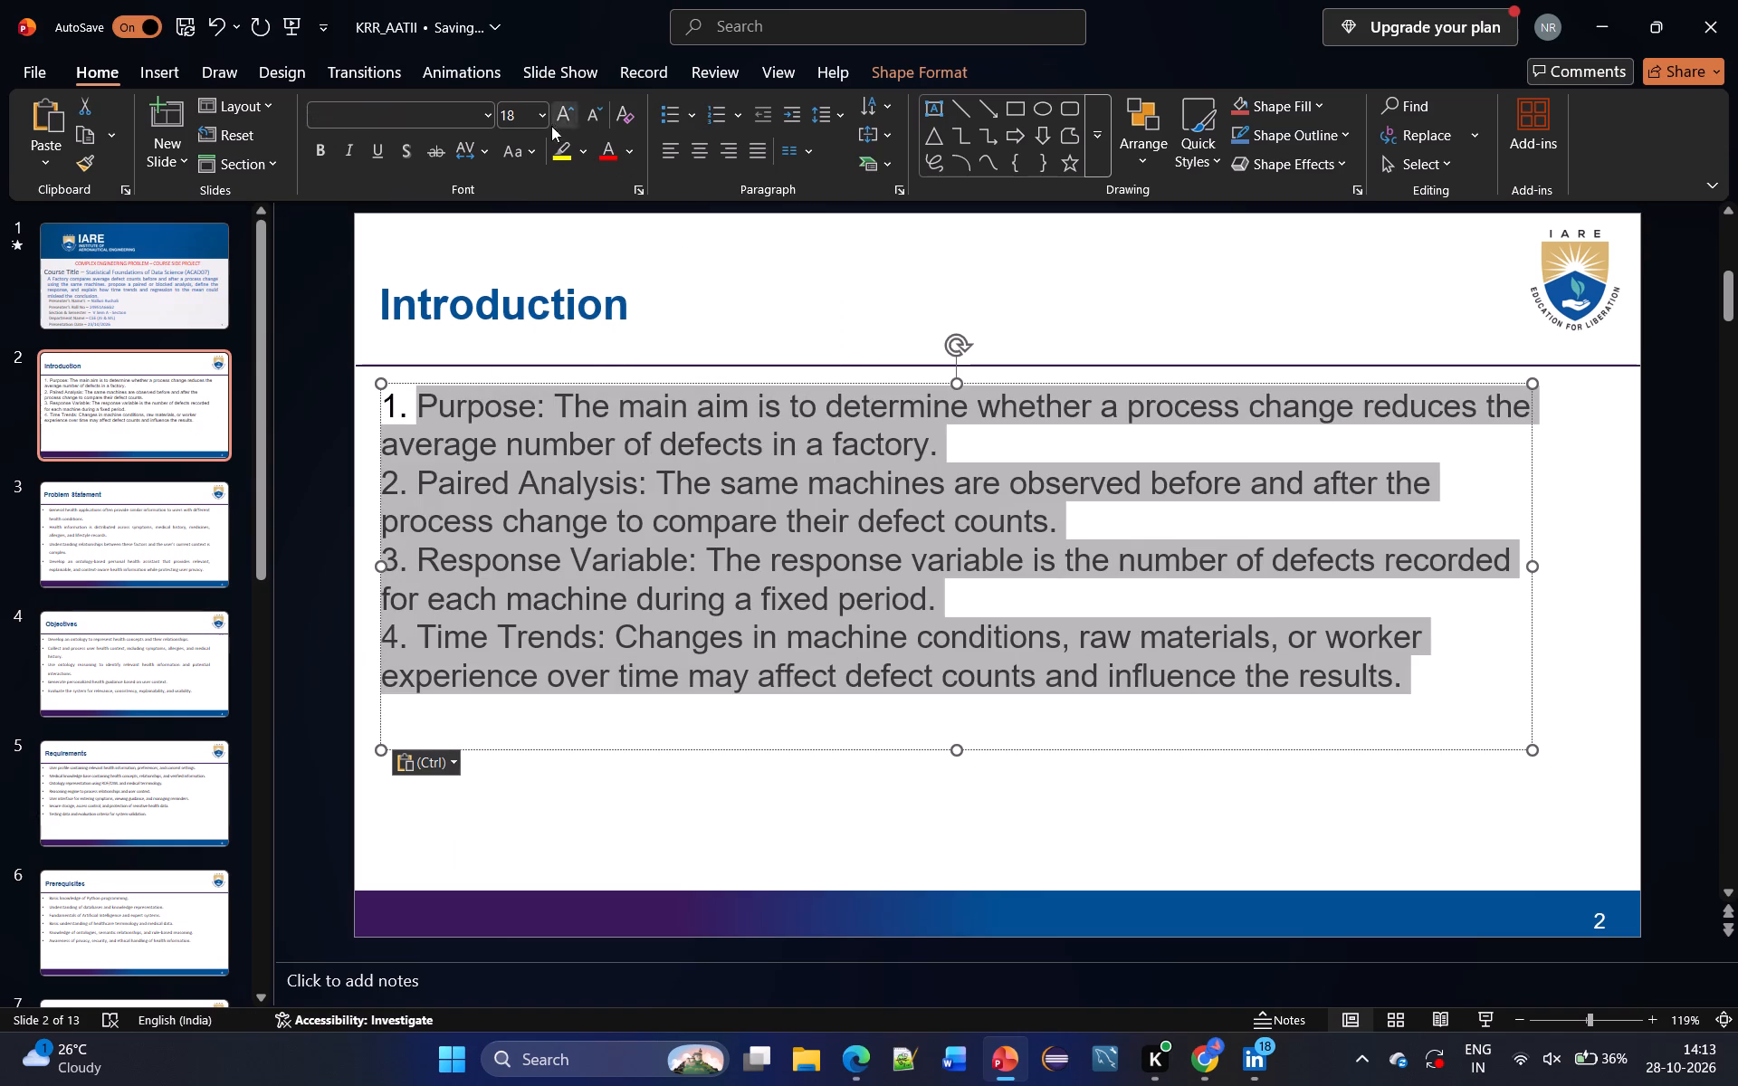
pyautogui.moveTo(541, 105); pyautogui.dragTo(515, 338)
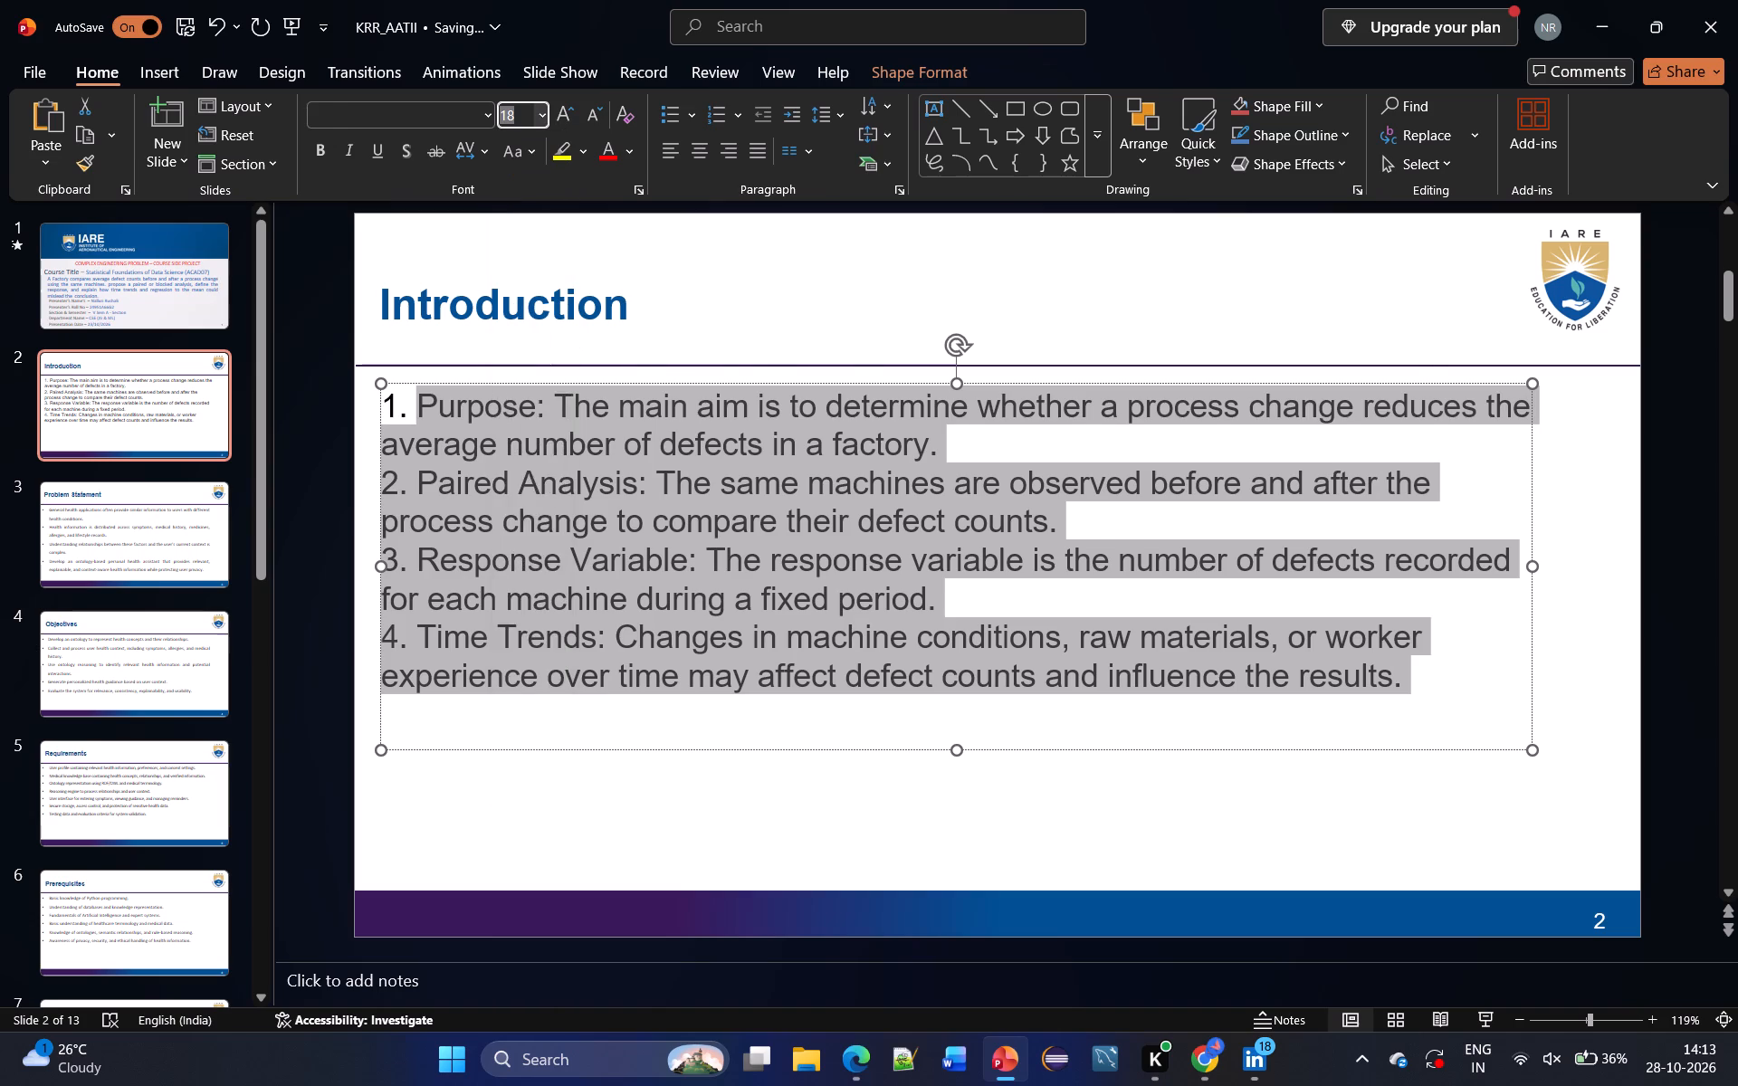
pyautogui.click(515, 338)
# Apply justified alignment, Times New Roman and font size 16 at the cursor in the Introduction slide's title.
pyautogui.click(759, 153)
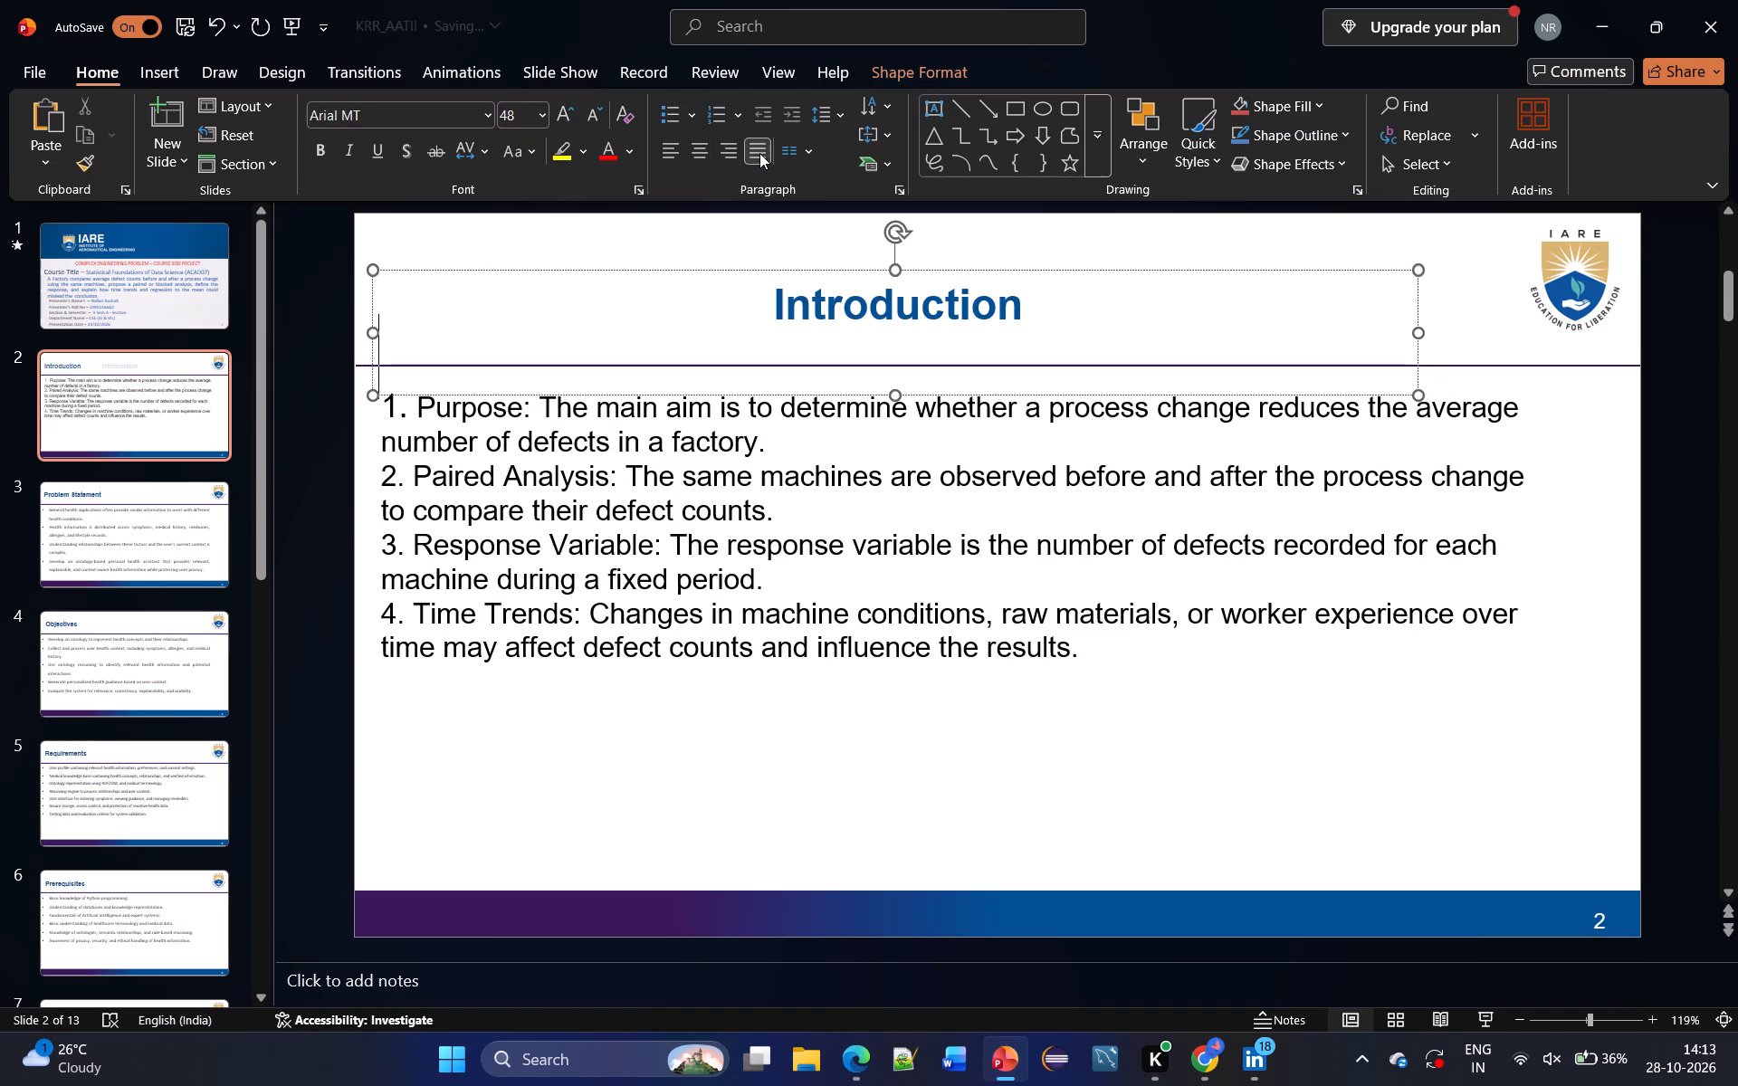
pyautogui.click(422, 114)
pyautogui.write('times')
pyautogui.press('Return')
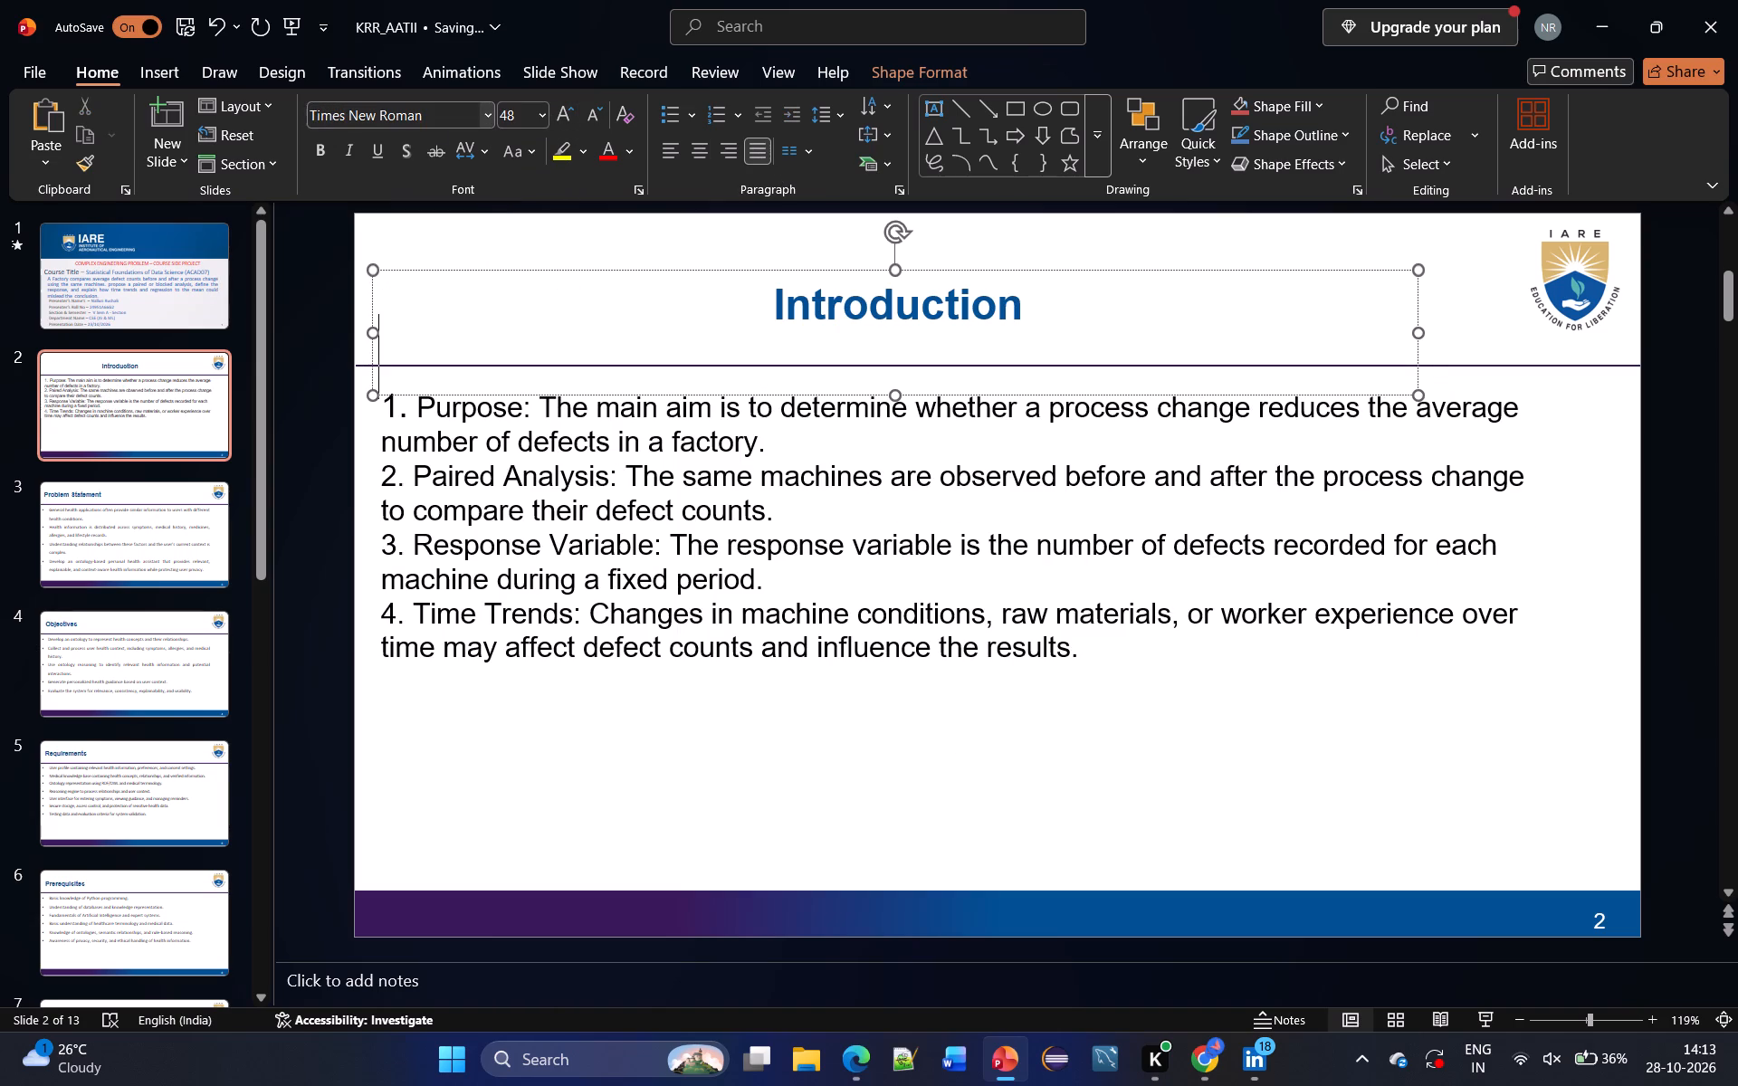
pyautogui.click(545, 112)
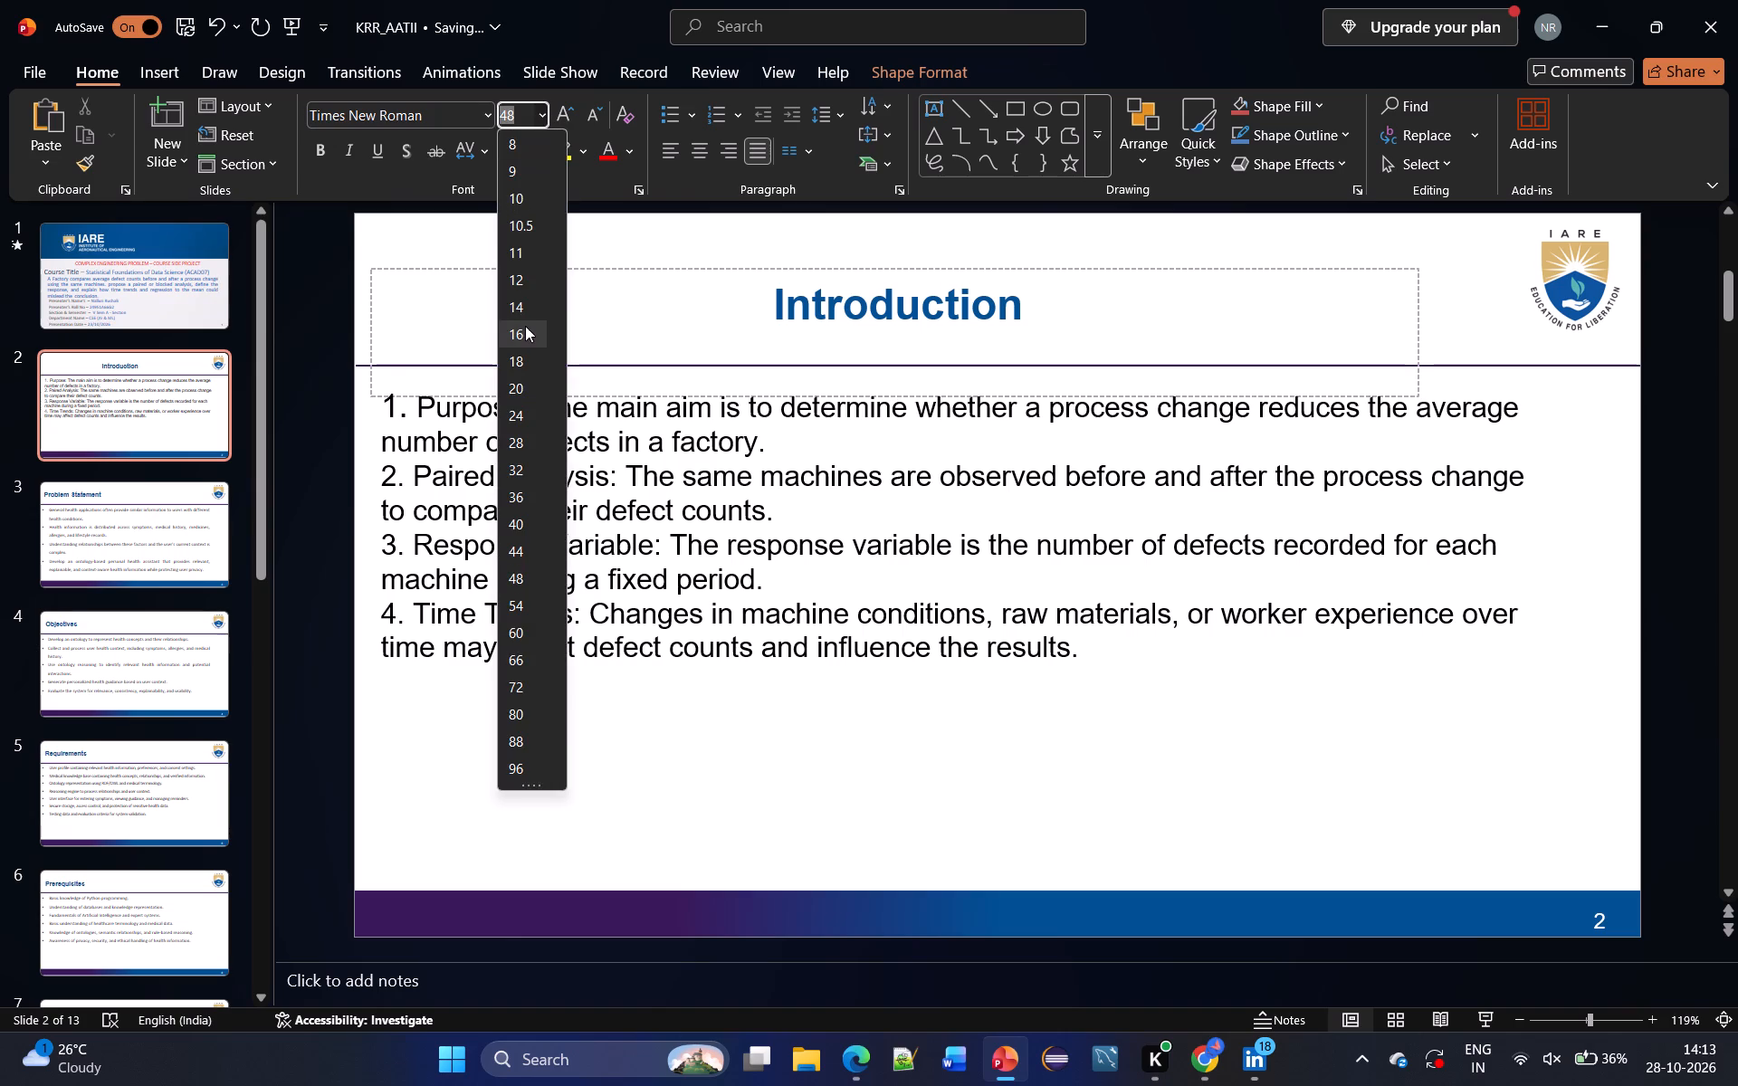
pyautogui.click(525, 326)
# Set all four pasted points on the Introduction slide to Times New Roman at font size 18.
pyautogui.click(711, 663)
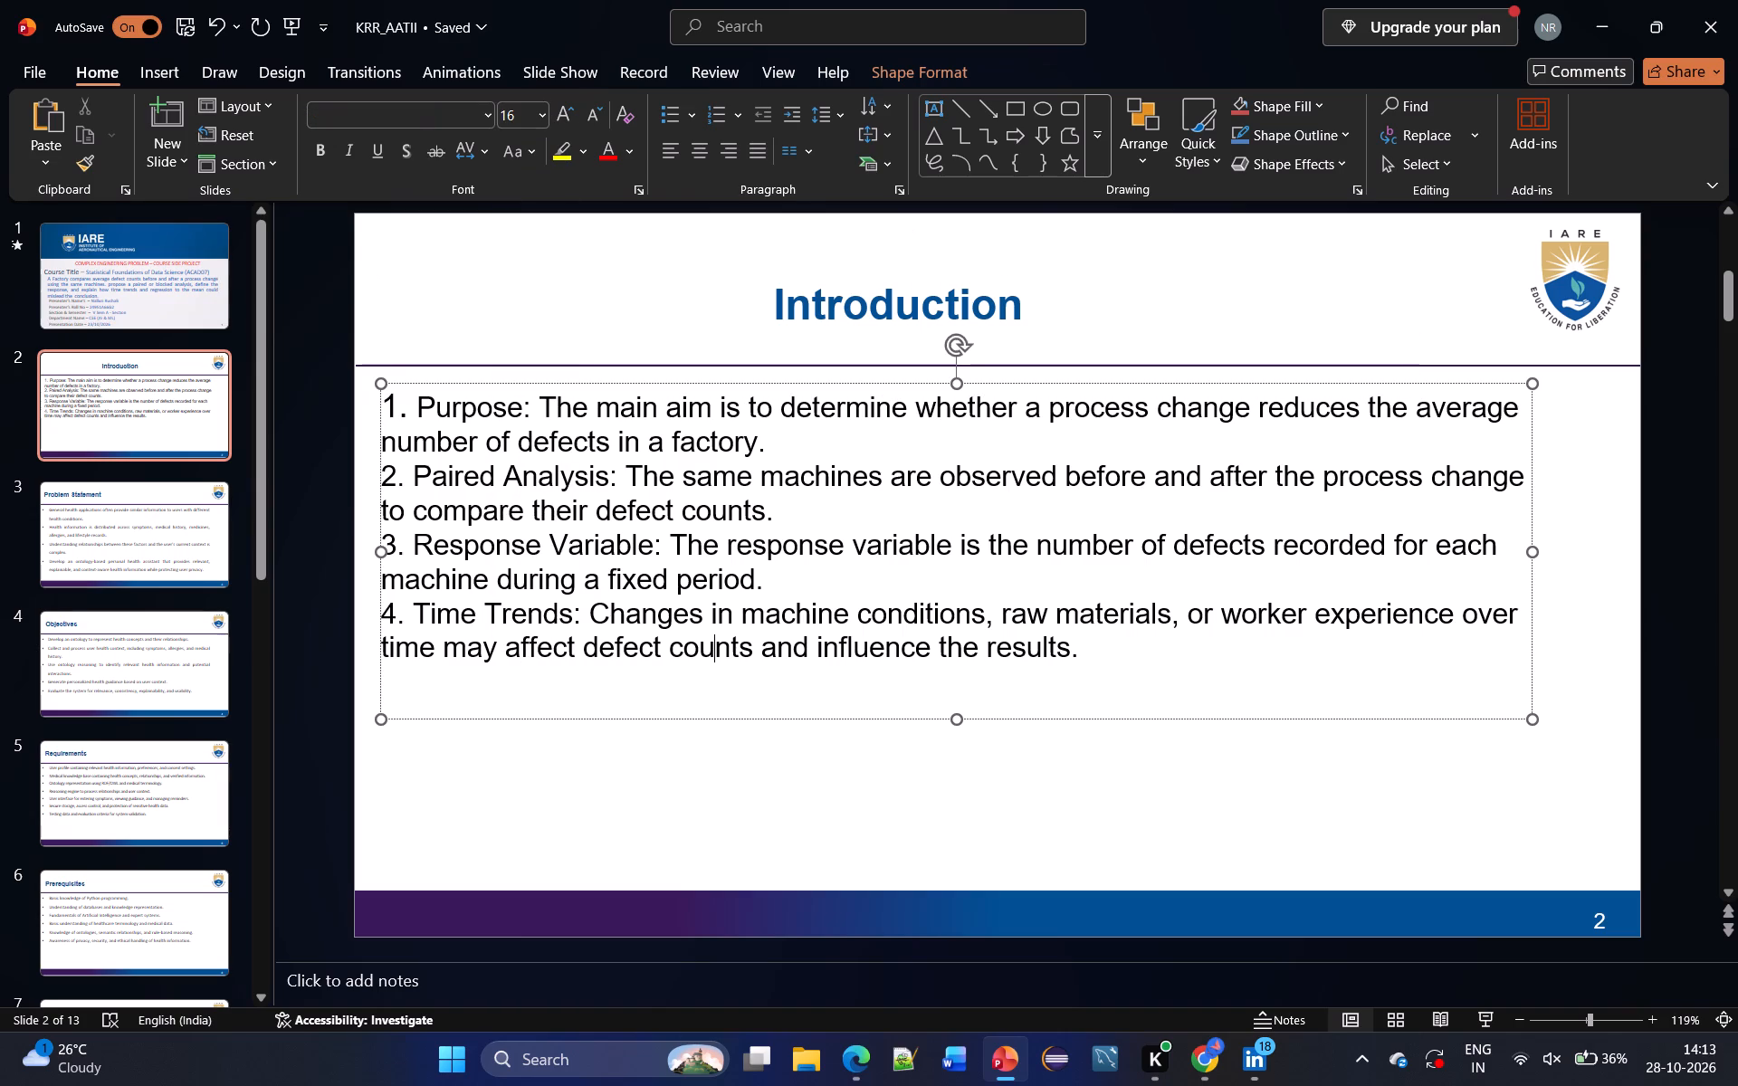
pyautogui.doubleClick(677, 514)
pyautogui.moveTo(472, 396); pyautogui.dragTo(377, 405)
pyautogui.click(377, 405)
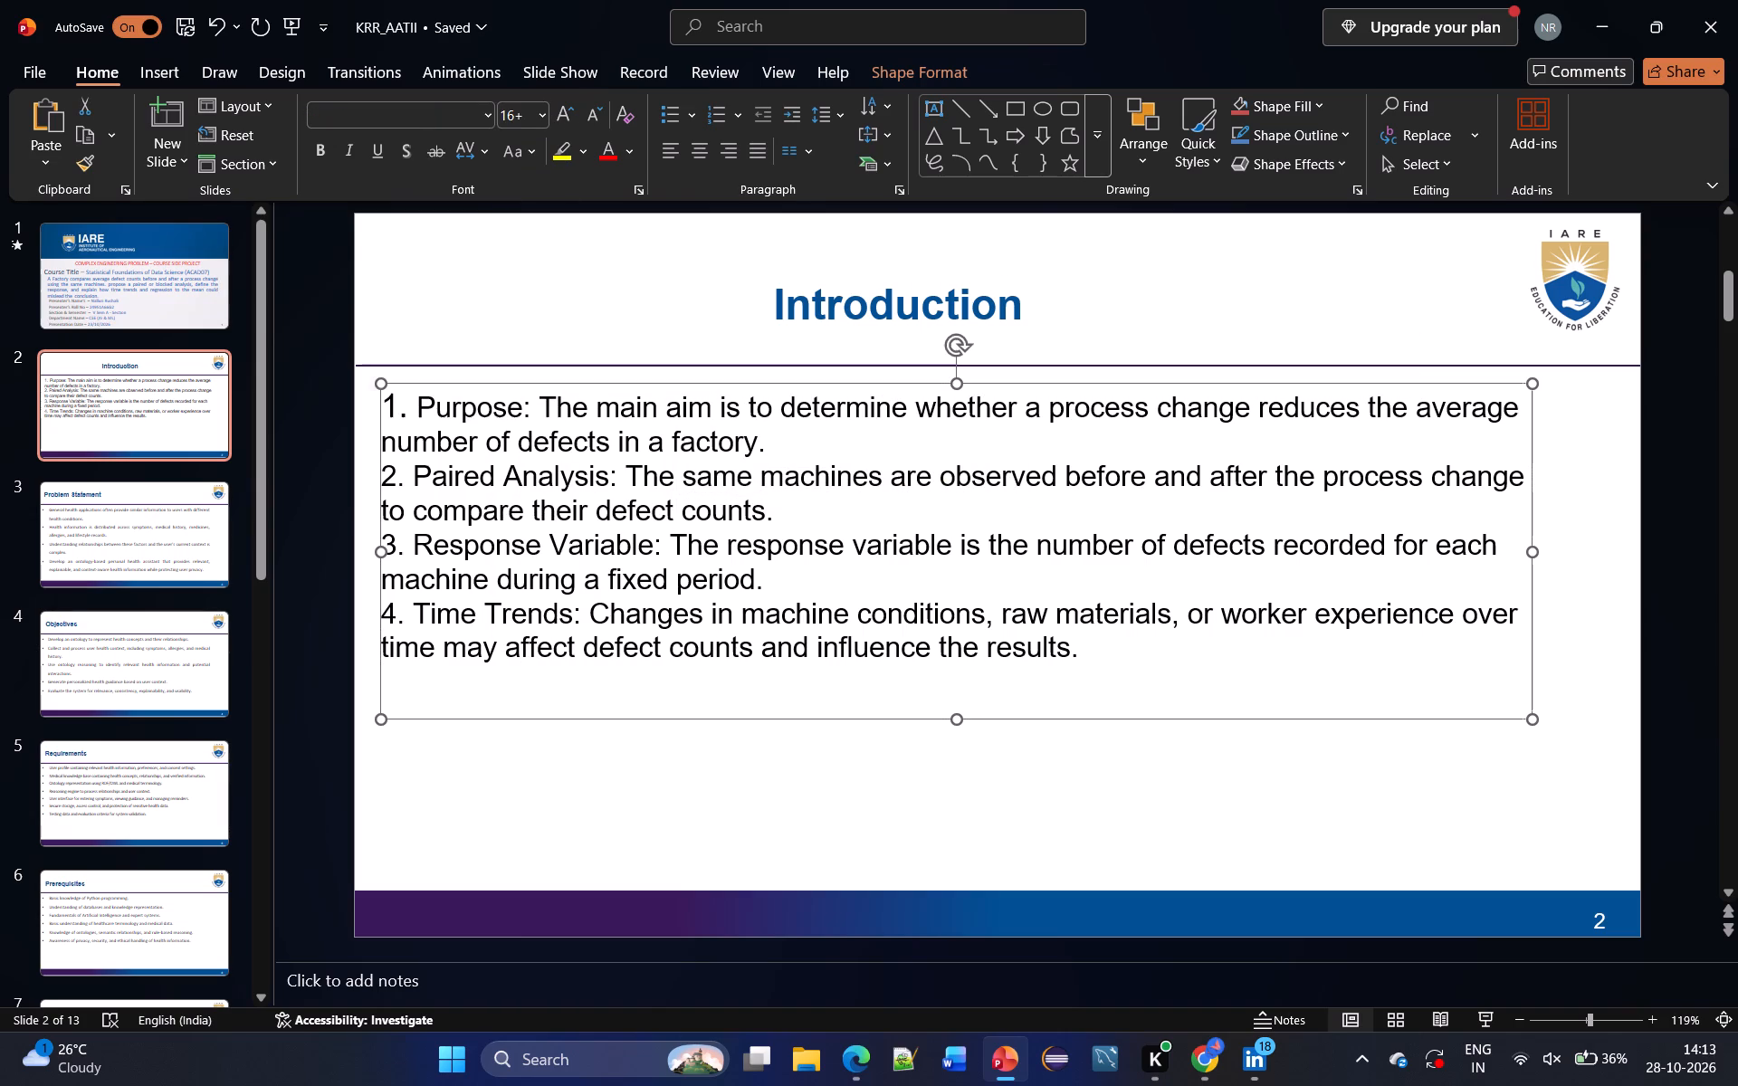
pyautogui.moveTo(387, 404); pyautogui.dragTo(961, 641)
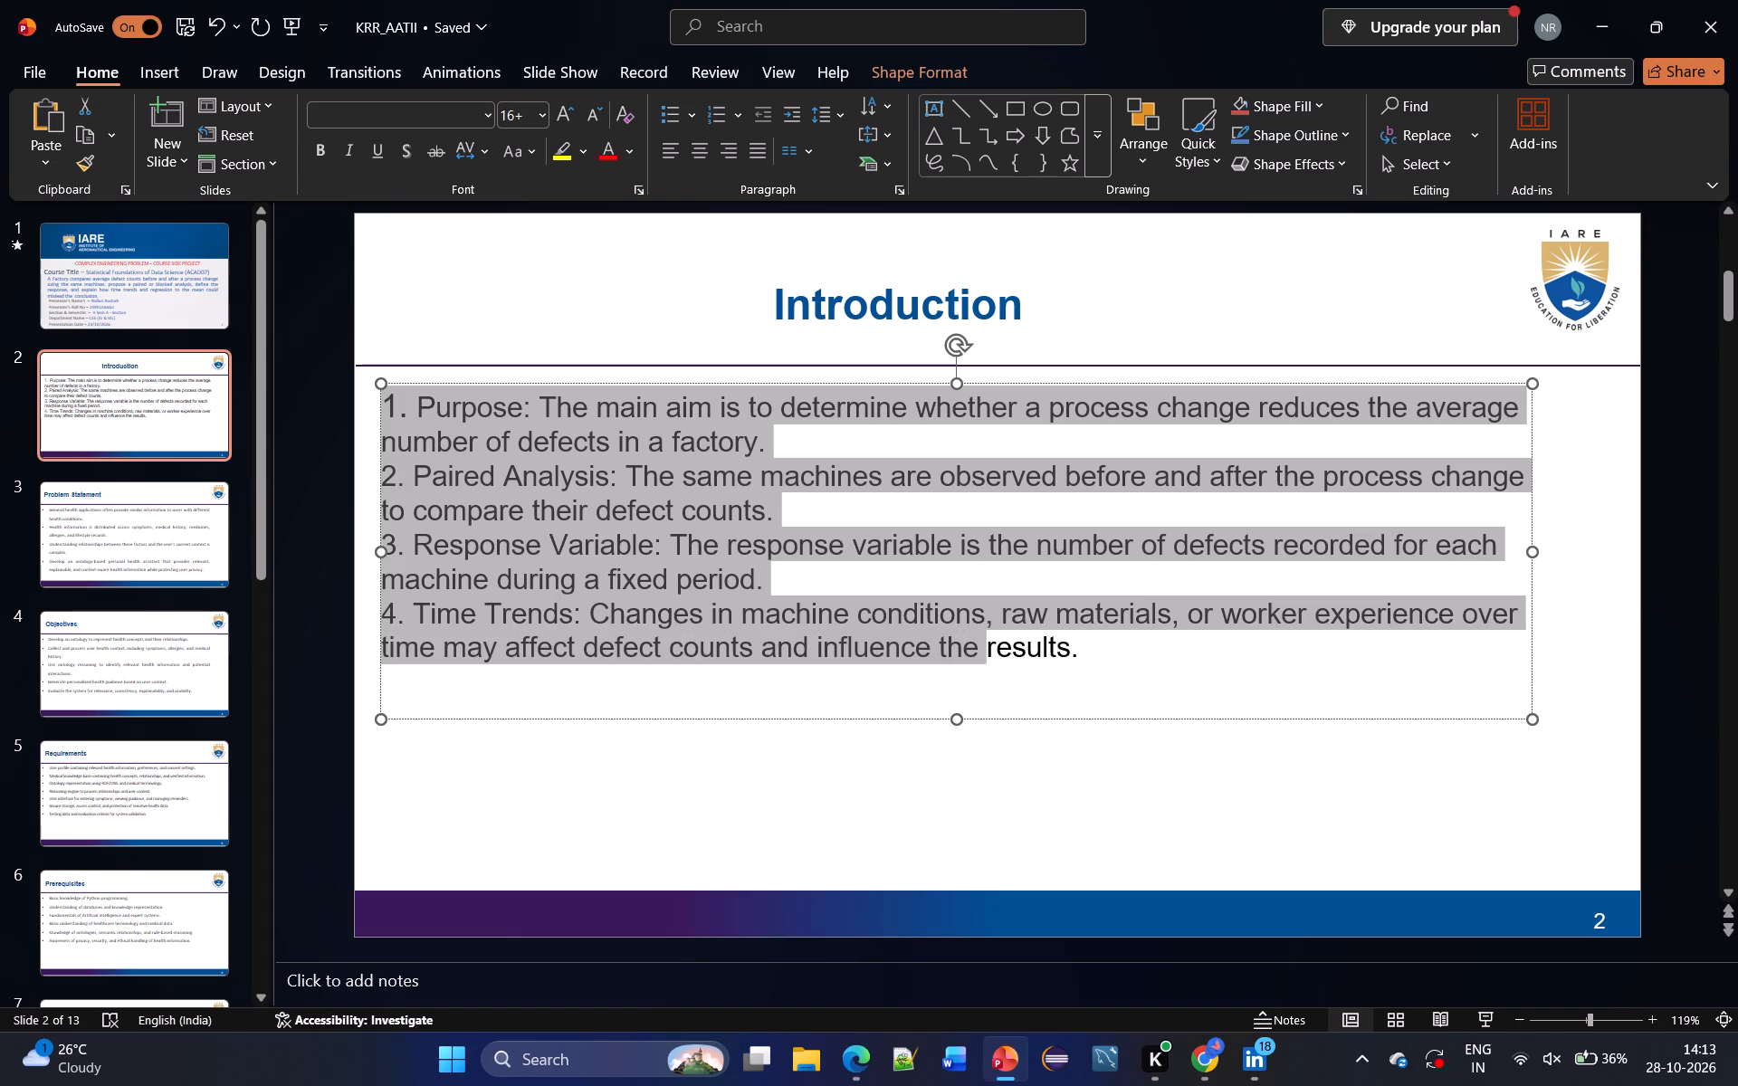
pyautogui.moveTo(961, 641); pyautogui.dragTo(1103, 652)
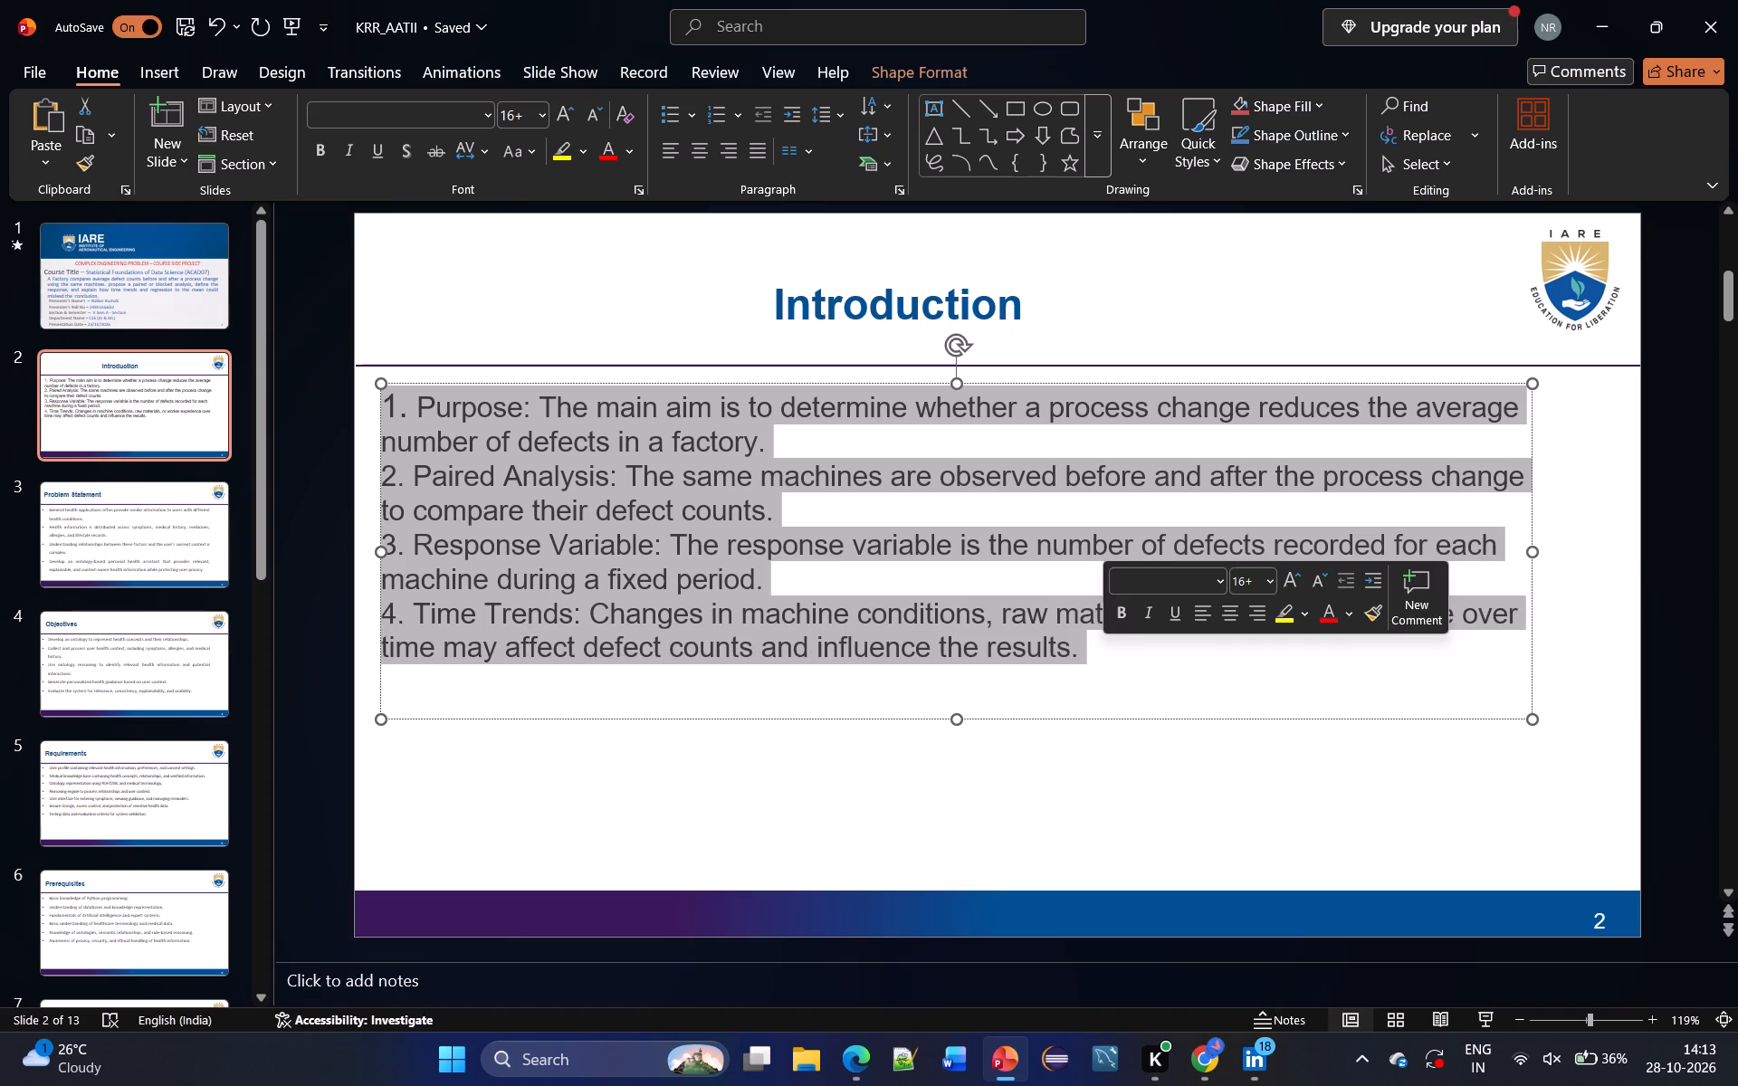
pyautogui.click(1160, 574)
pyautogui.write('times')
pyautogui.press('Return')
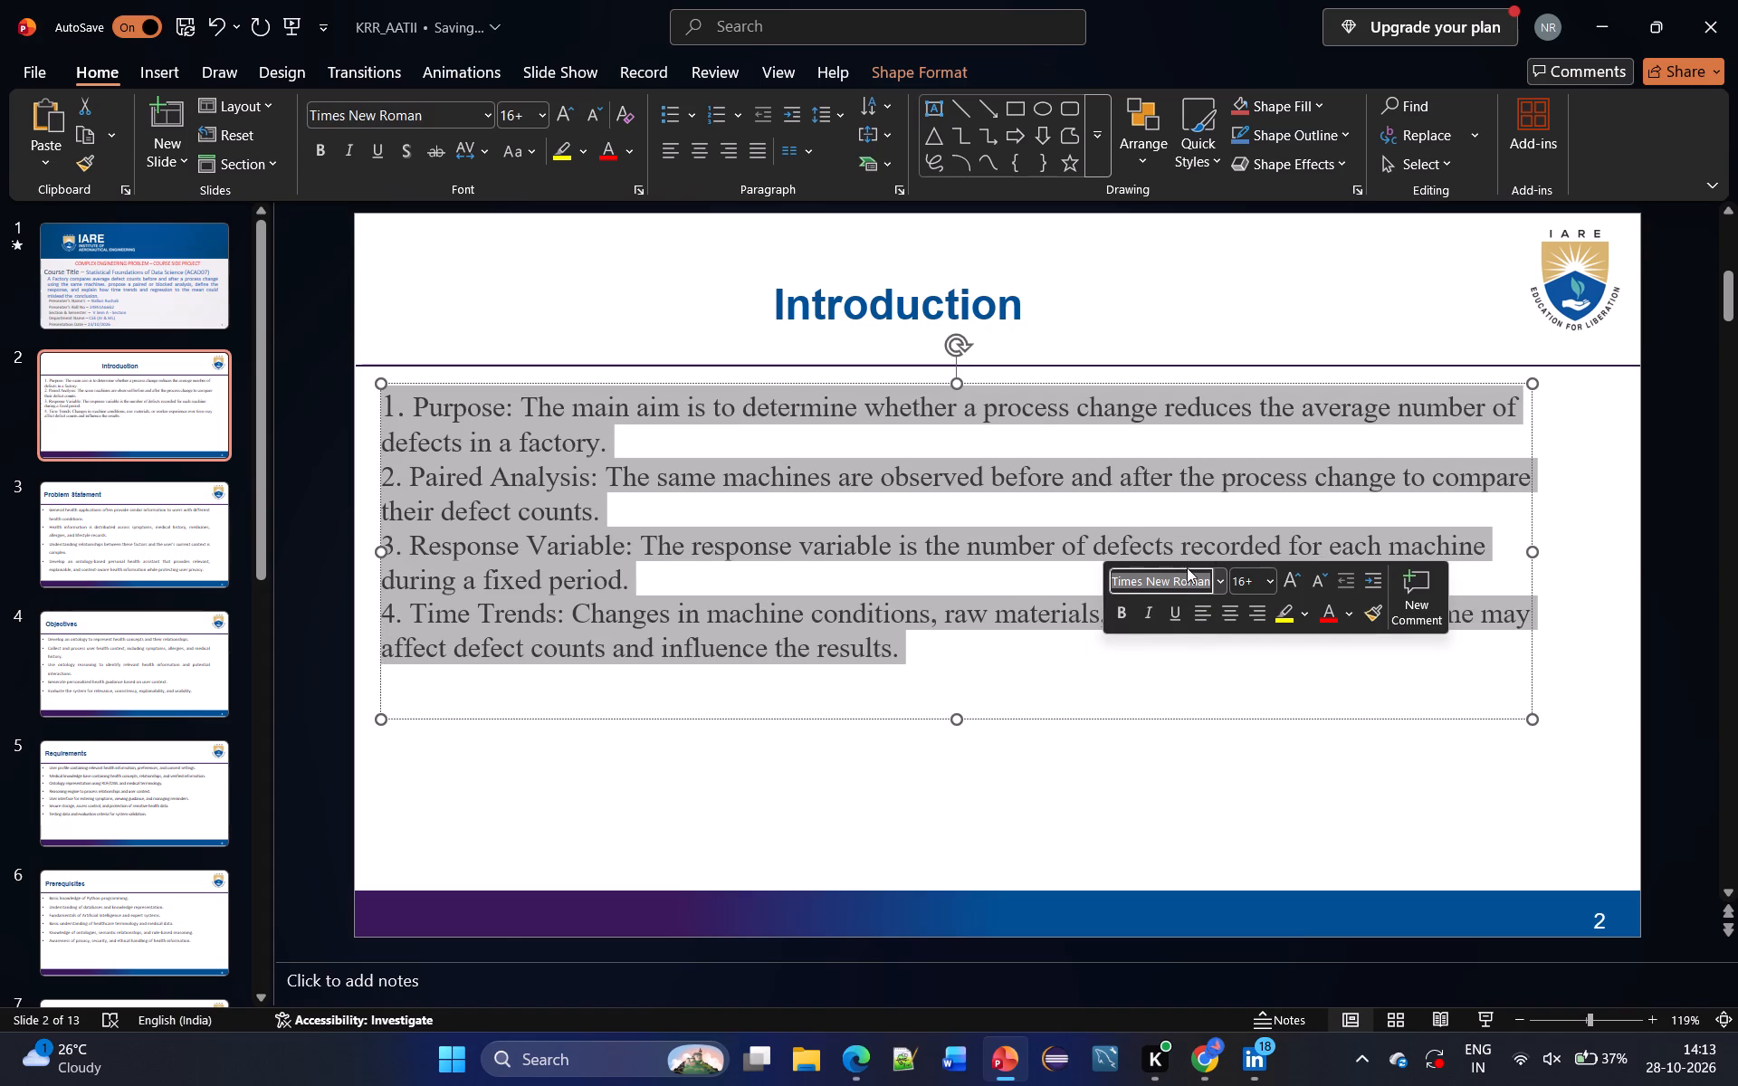
pyautogui.click(1275, 576)
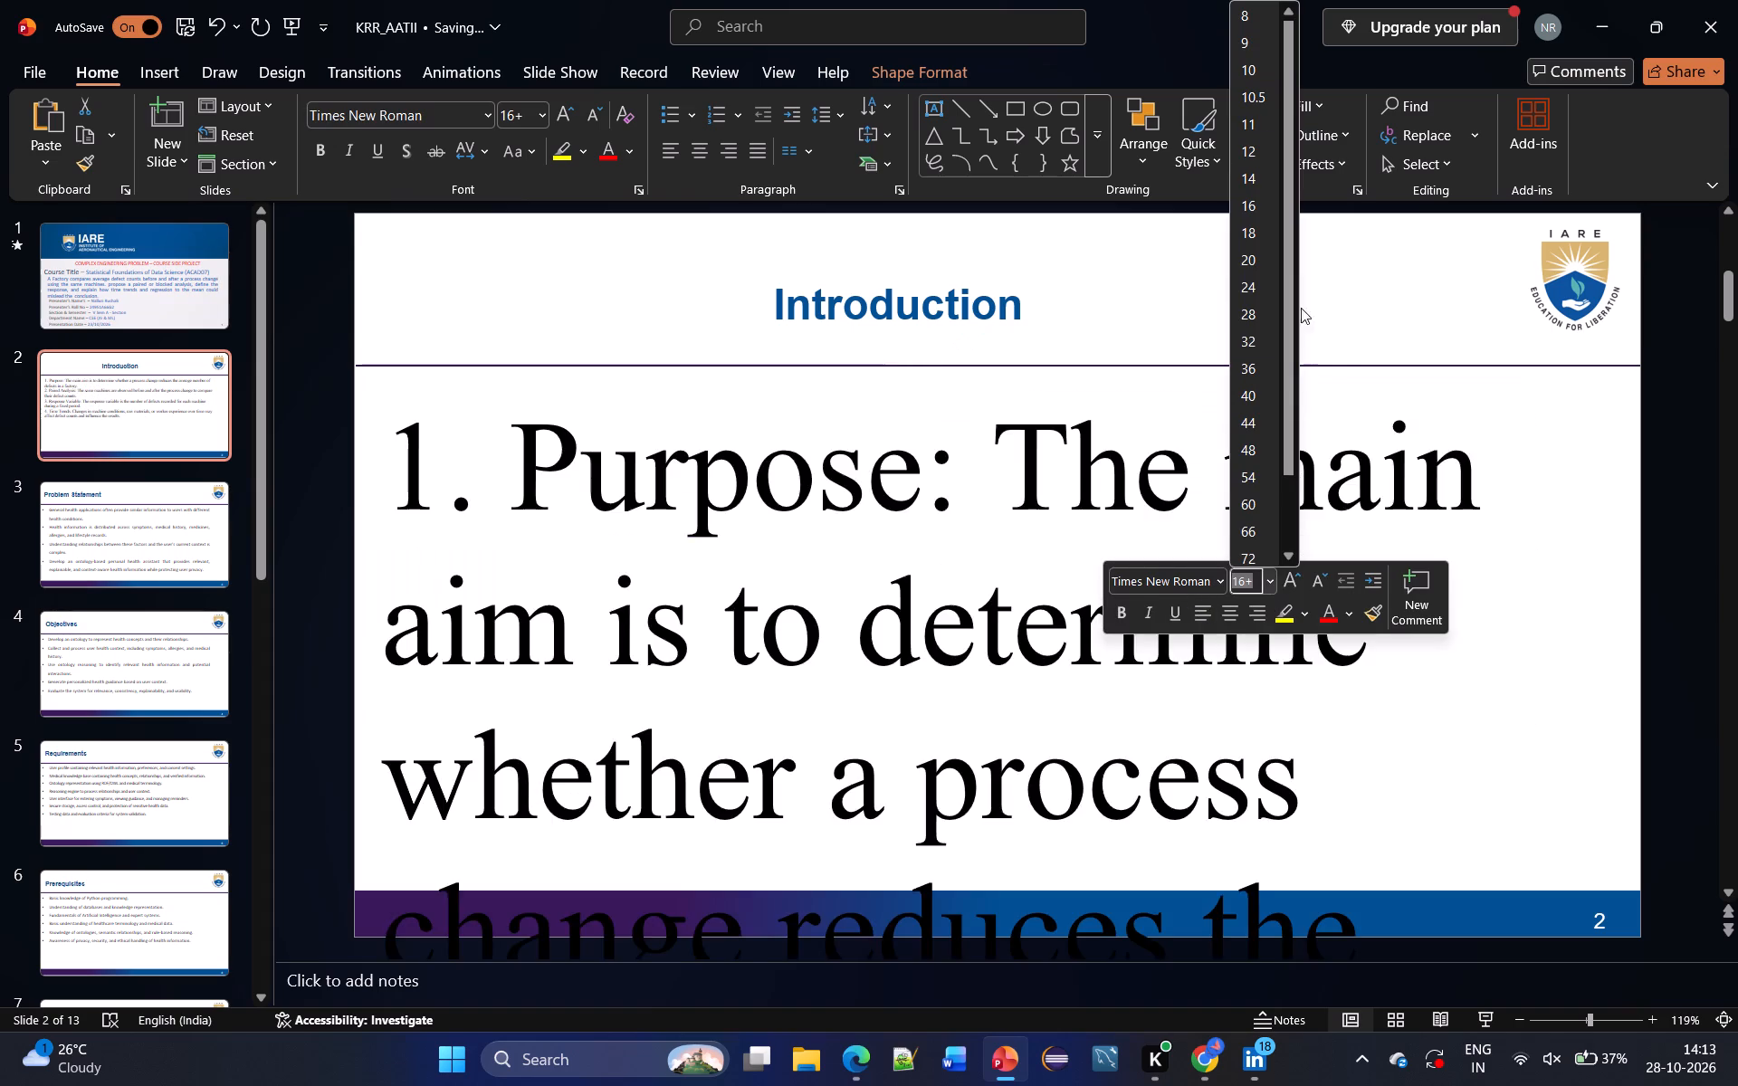
pyautogui.click(1256, 244)
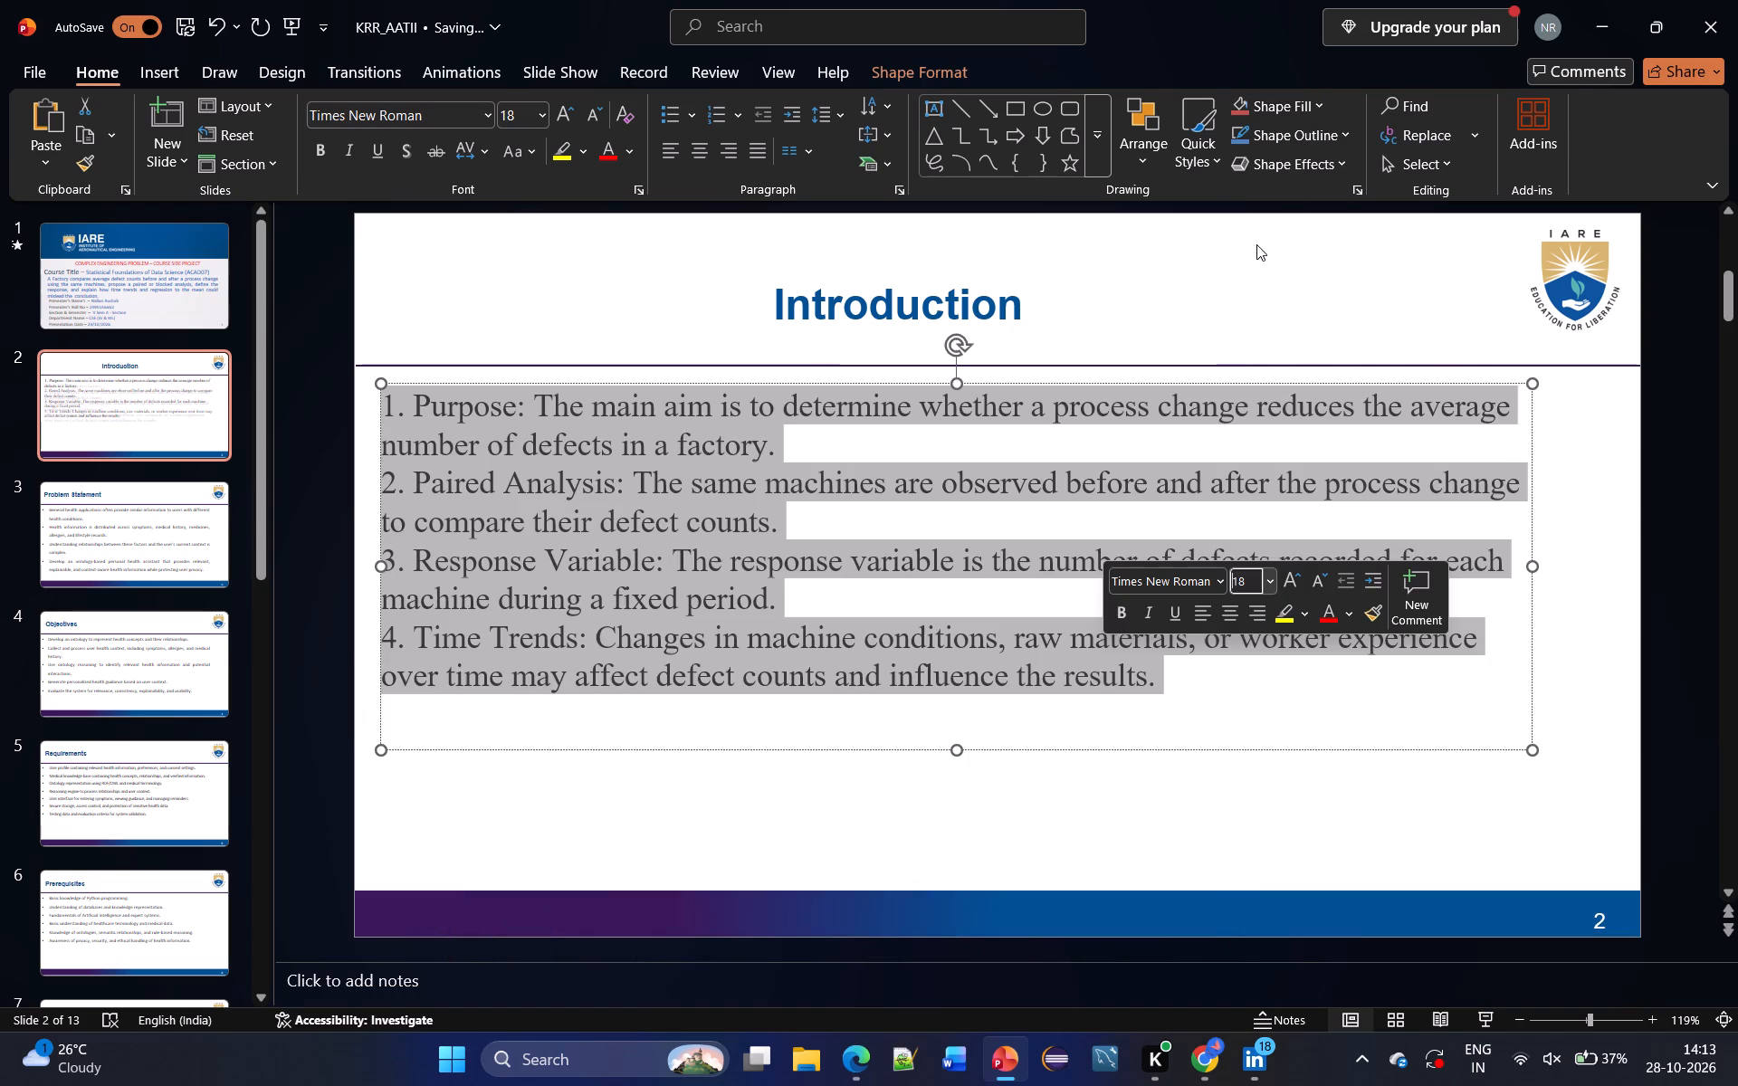
# Give the four Introduction points 1.5 line spacing and justified alignment.
pyautogui.click(816, 117)
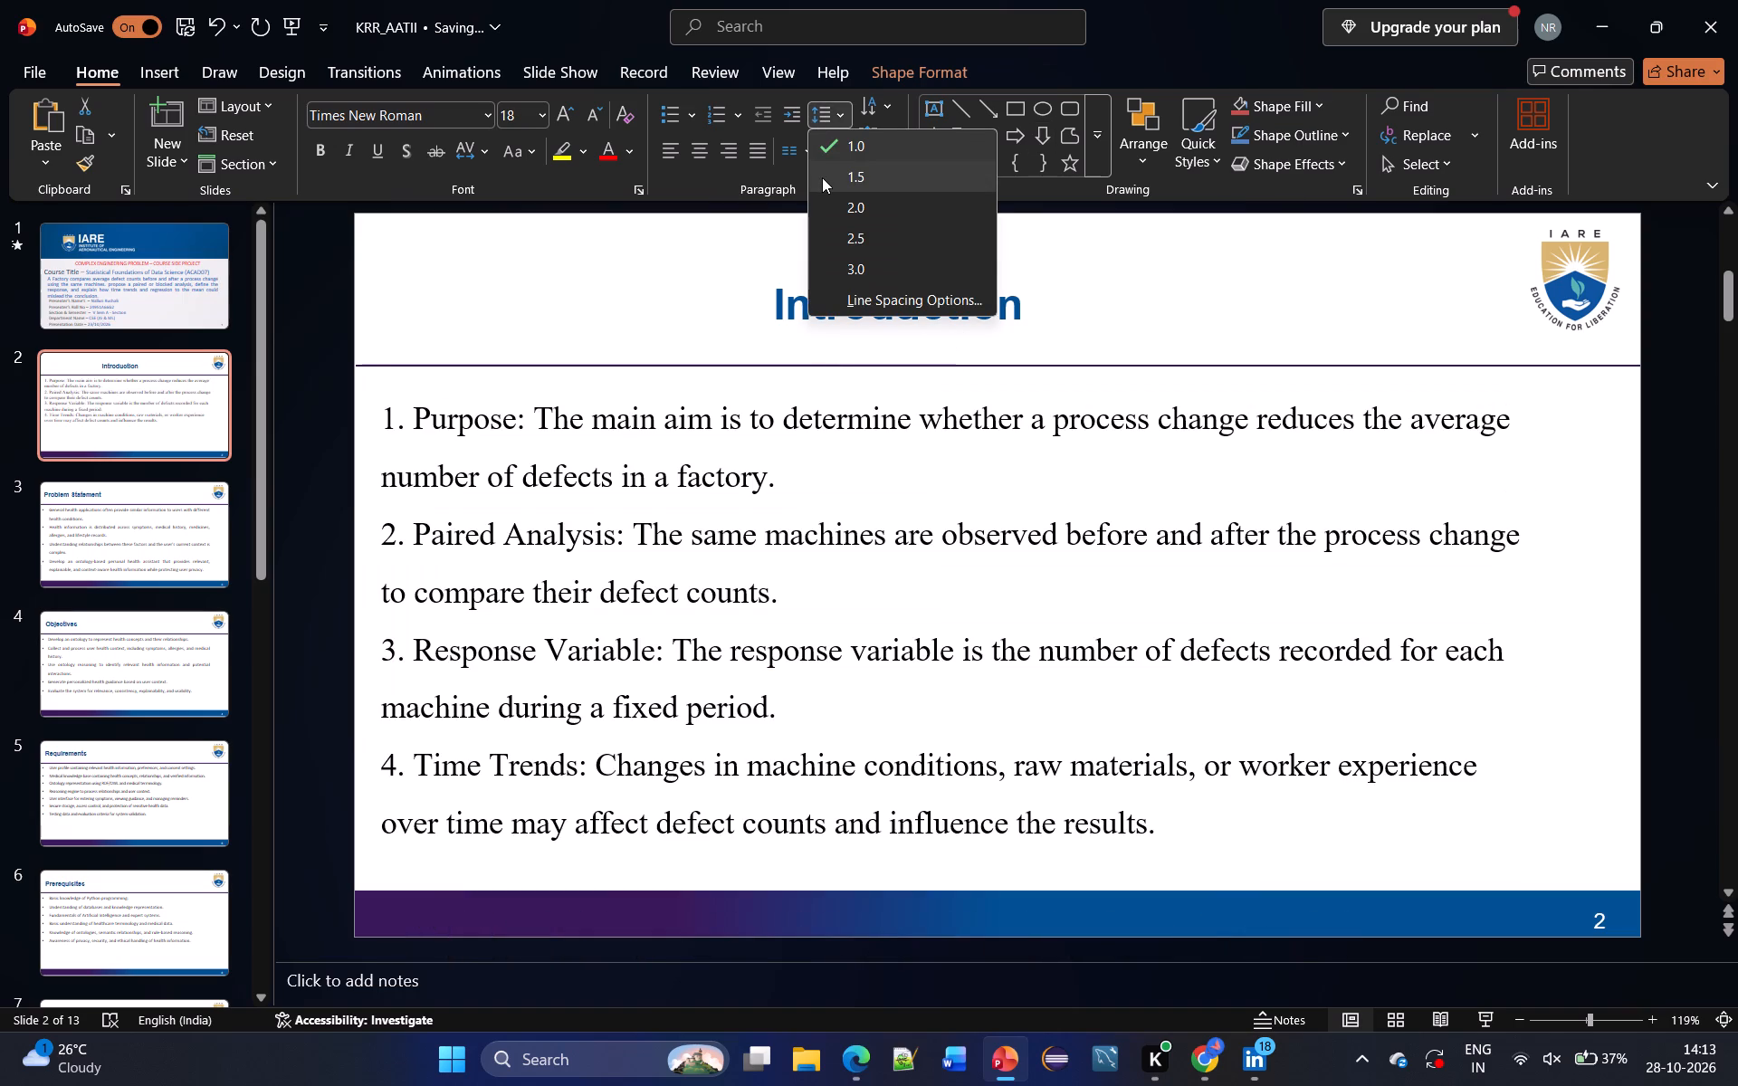
pyautogui.click(822, 177)
pyautogui.click(753, 143)
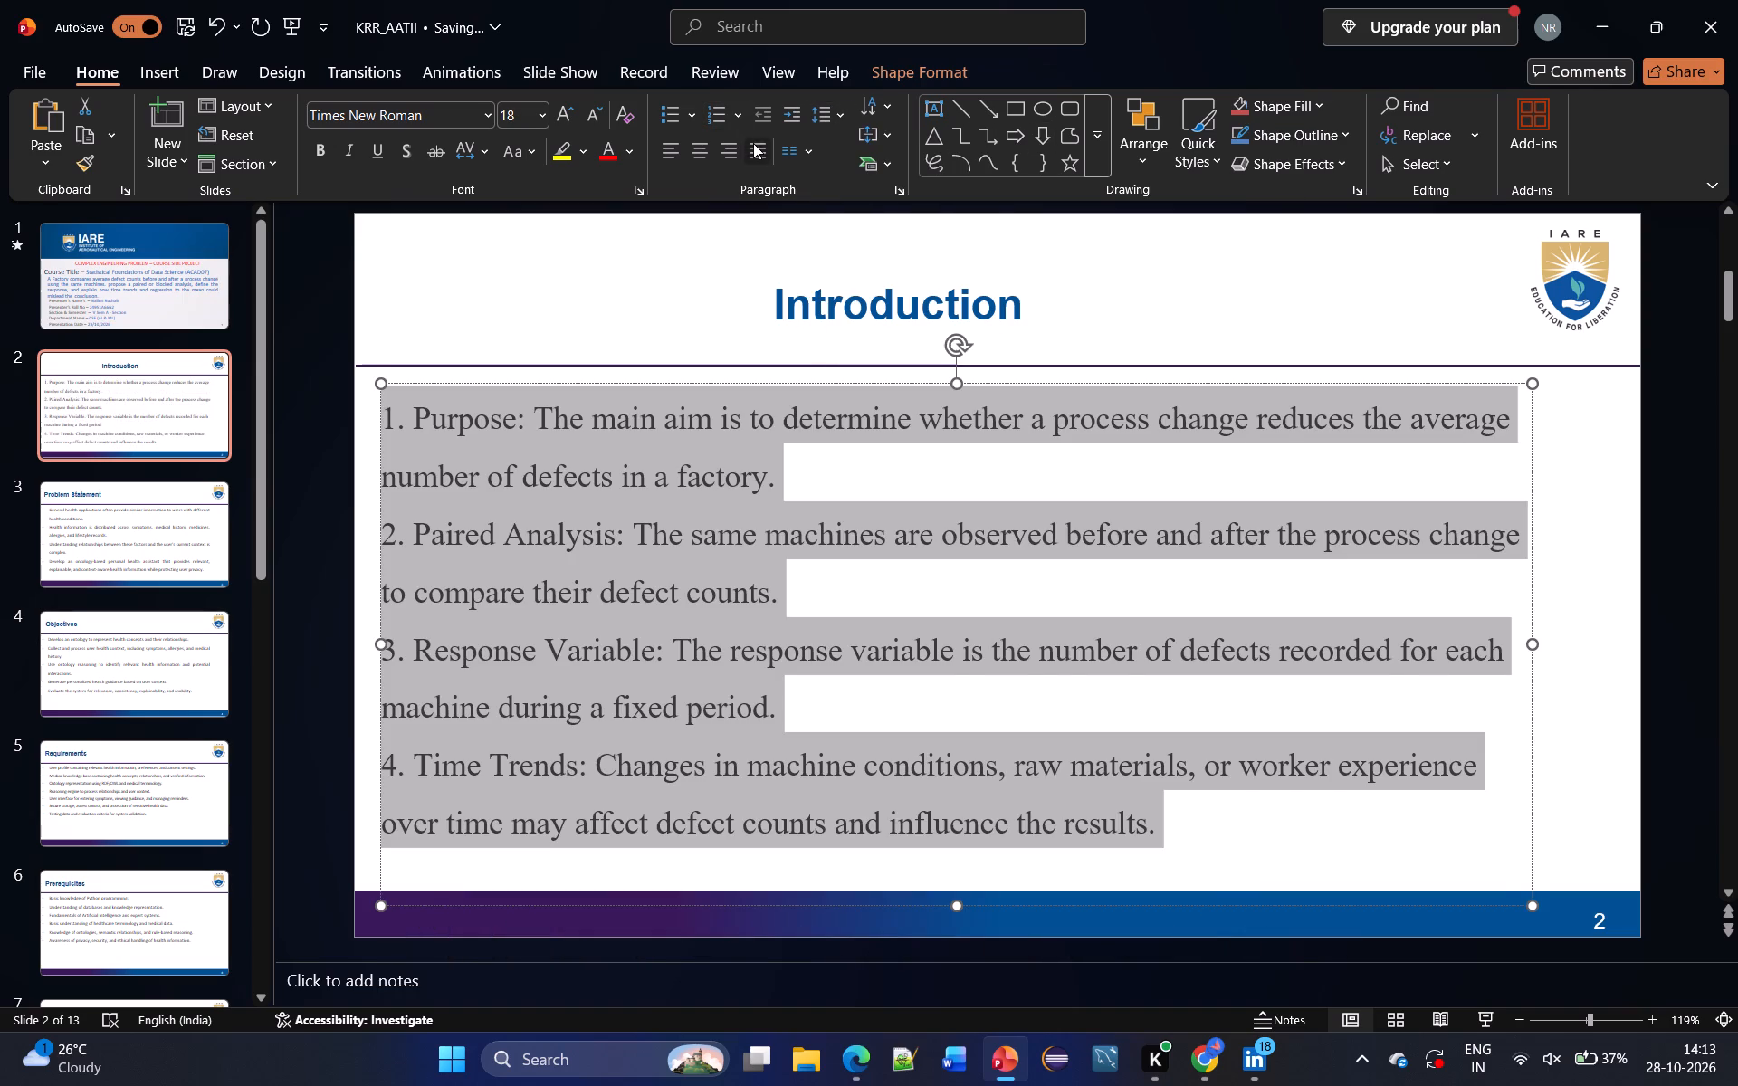
pyautogui.click(767, 536)
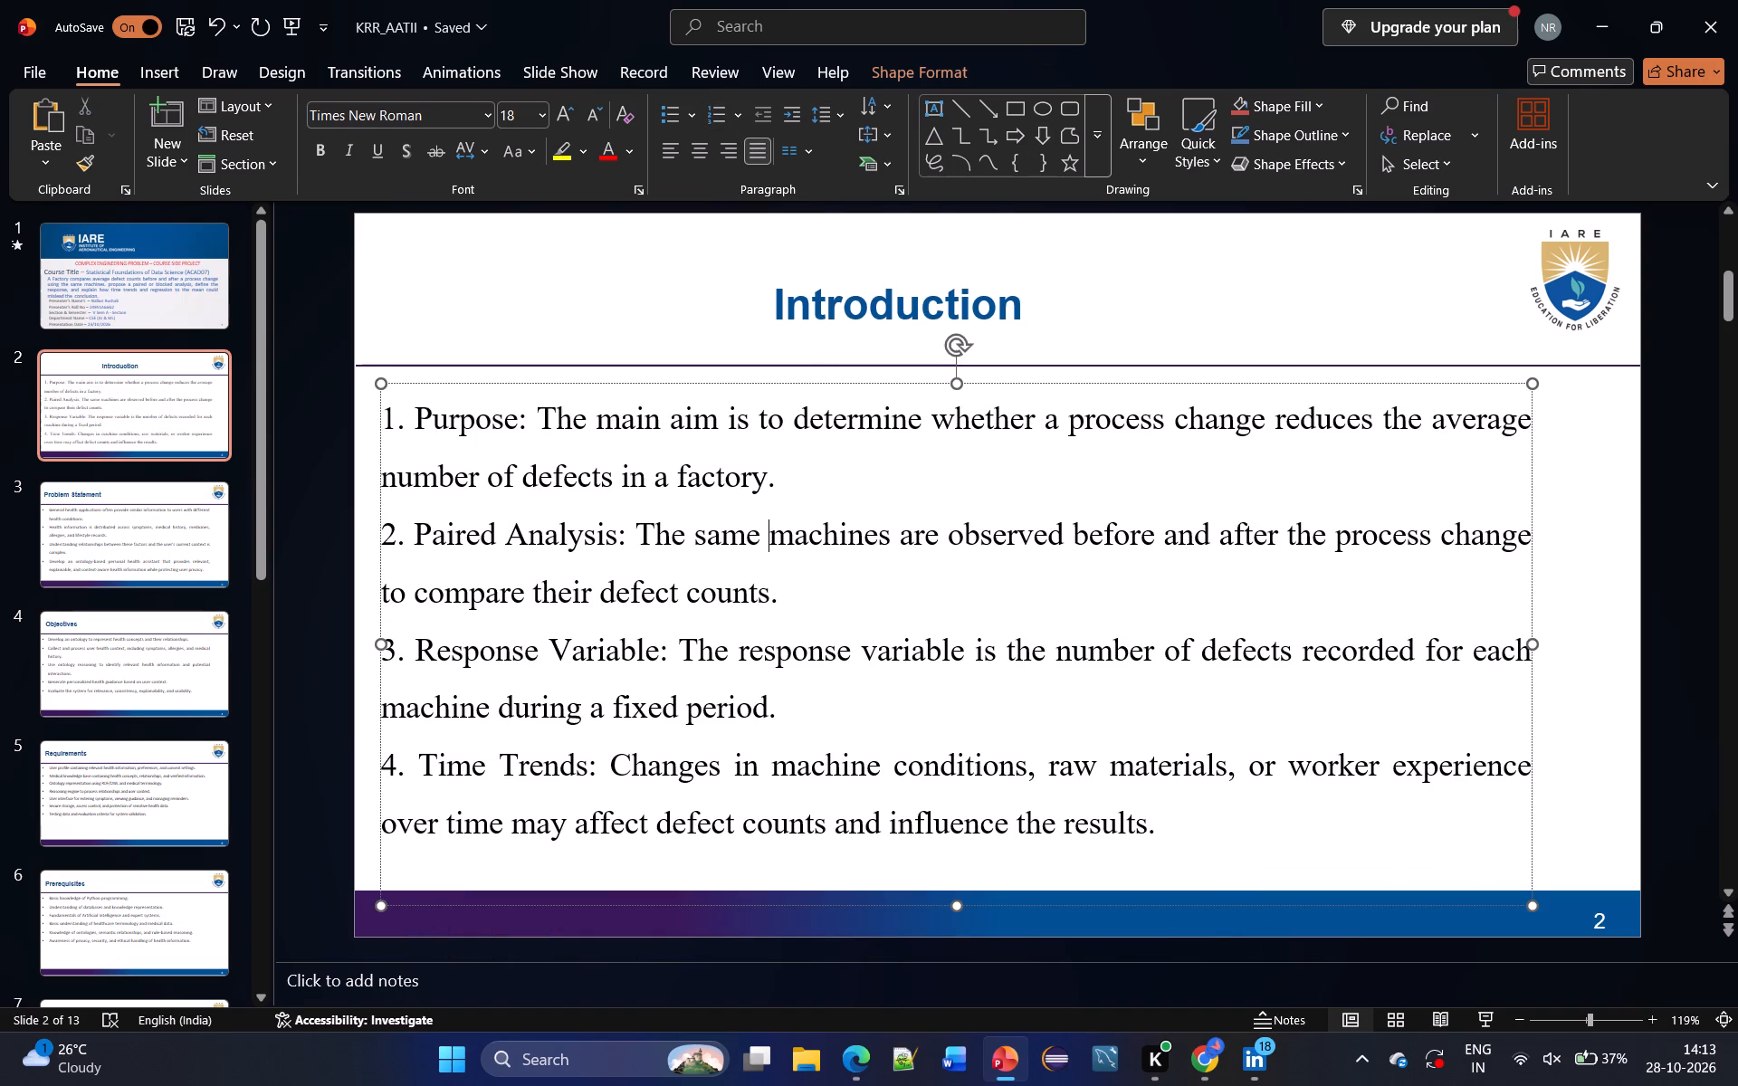
# Delete the typed numbers 1 to 4 from the start of the four Introduction points.
pyautogui.moveTo(414, 413); pyautogui.dragTo(341, 415)
pyautogui.press('BackSpace')
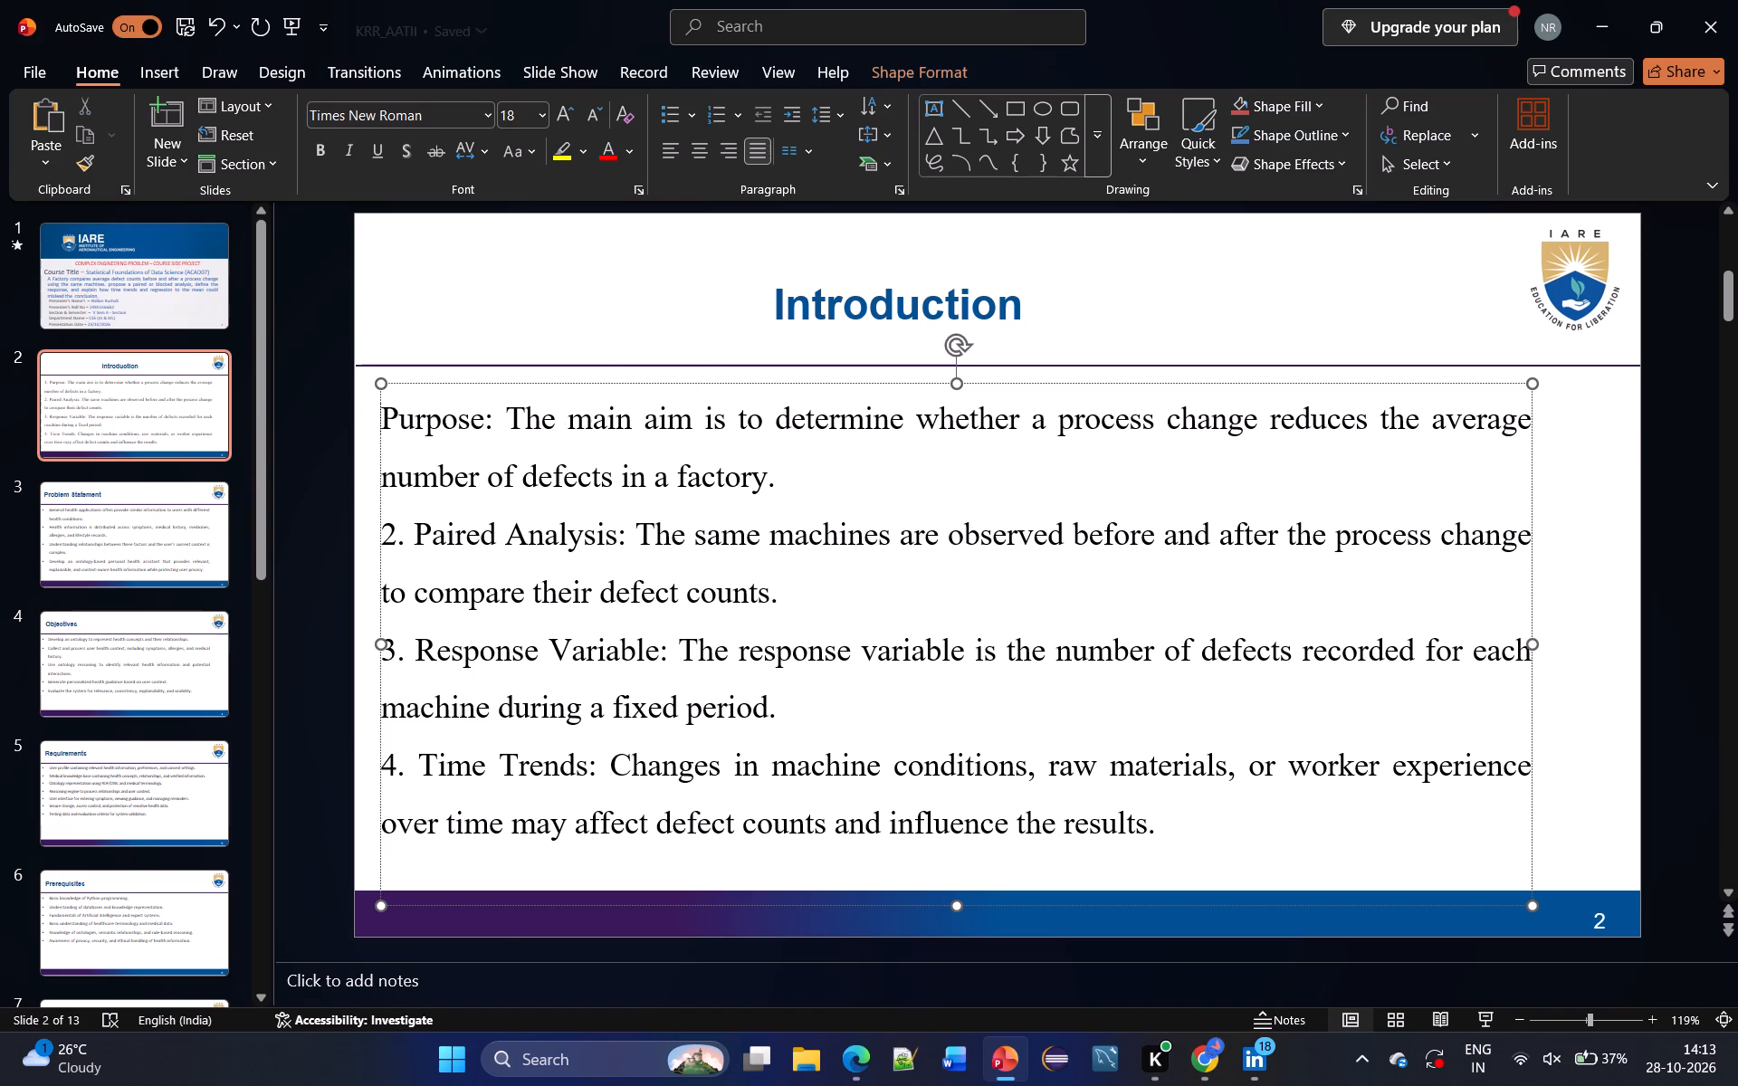
pyautogui.moveTo(415, 531); pyautogui.dragTo(365, 531)
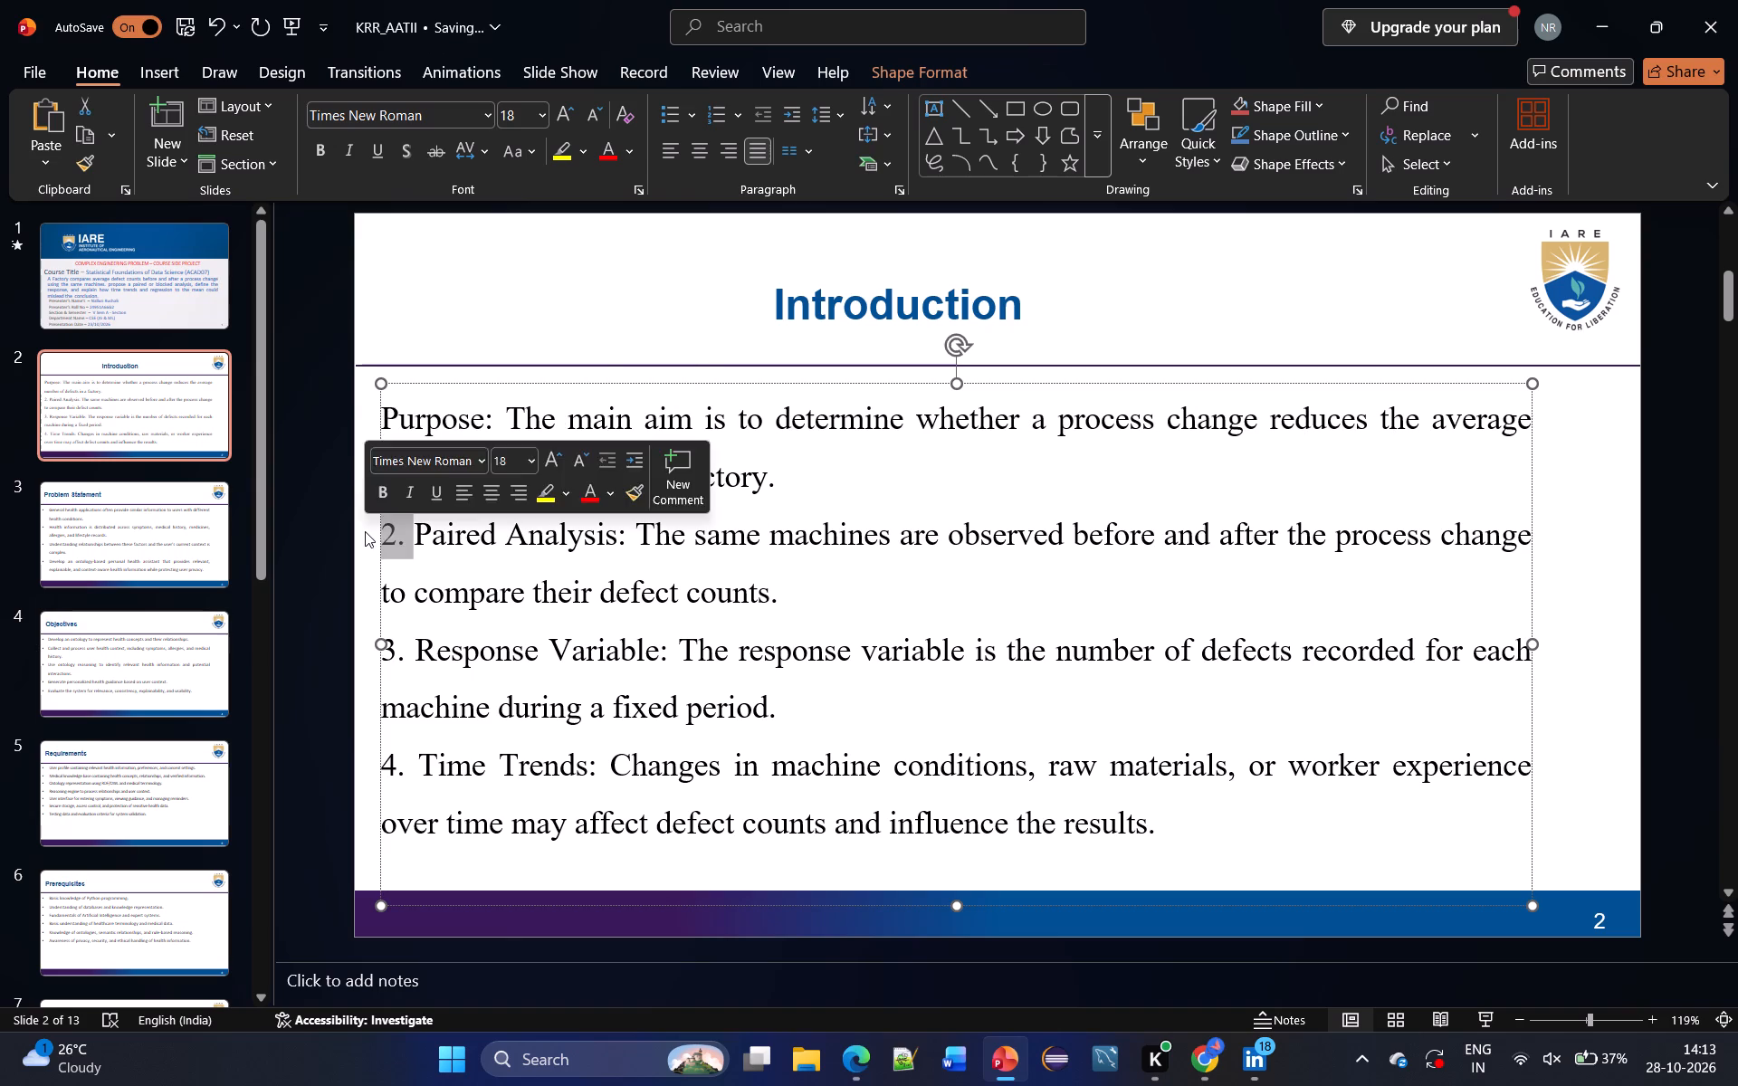
pyautogui.press('BackSpace')
pyautogui.moveTo(415, 649); pyautogui.dragTo(340, 652)
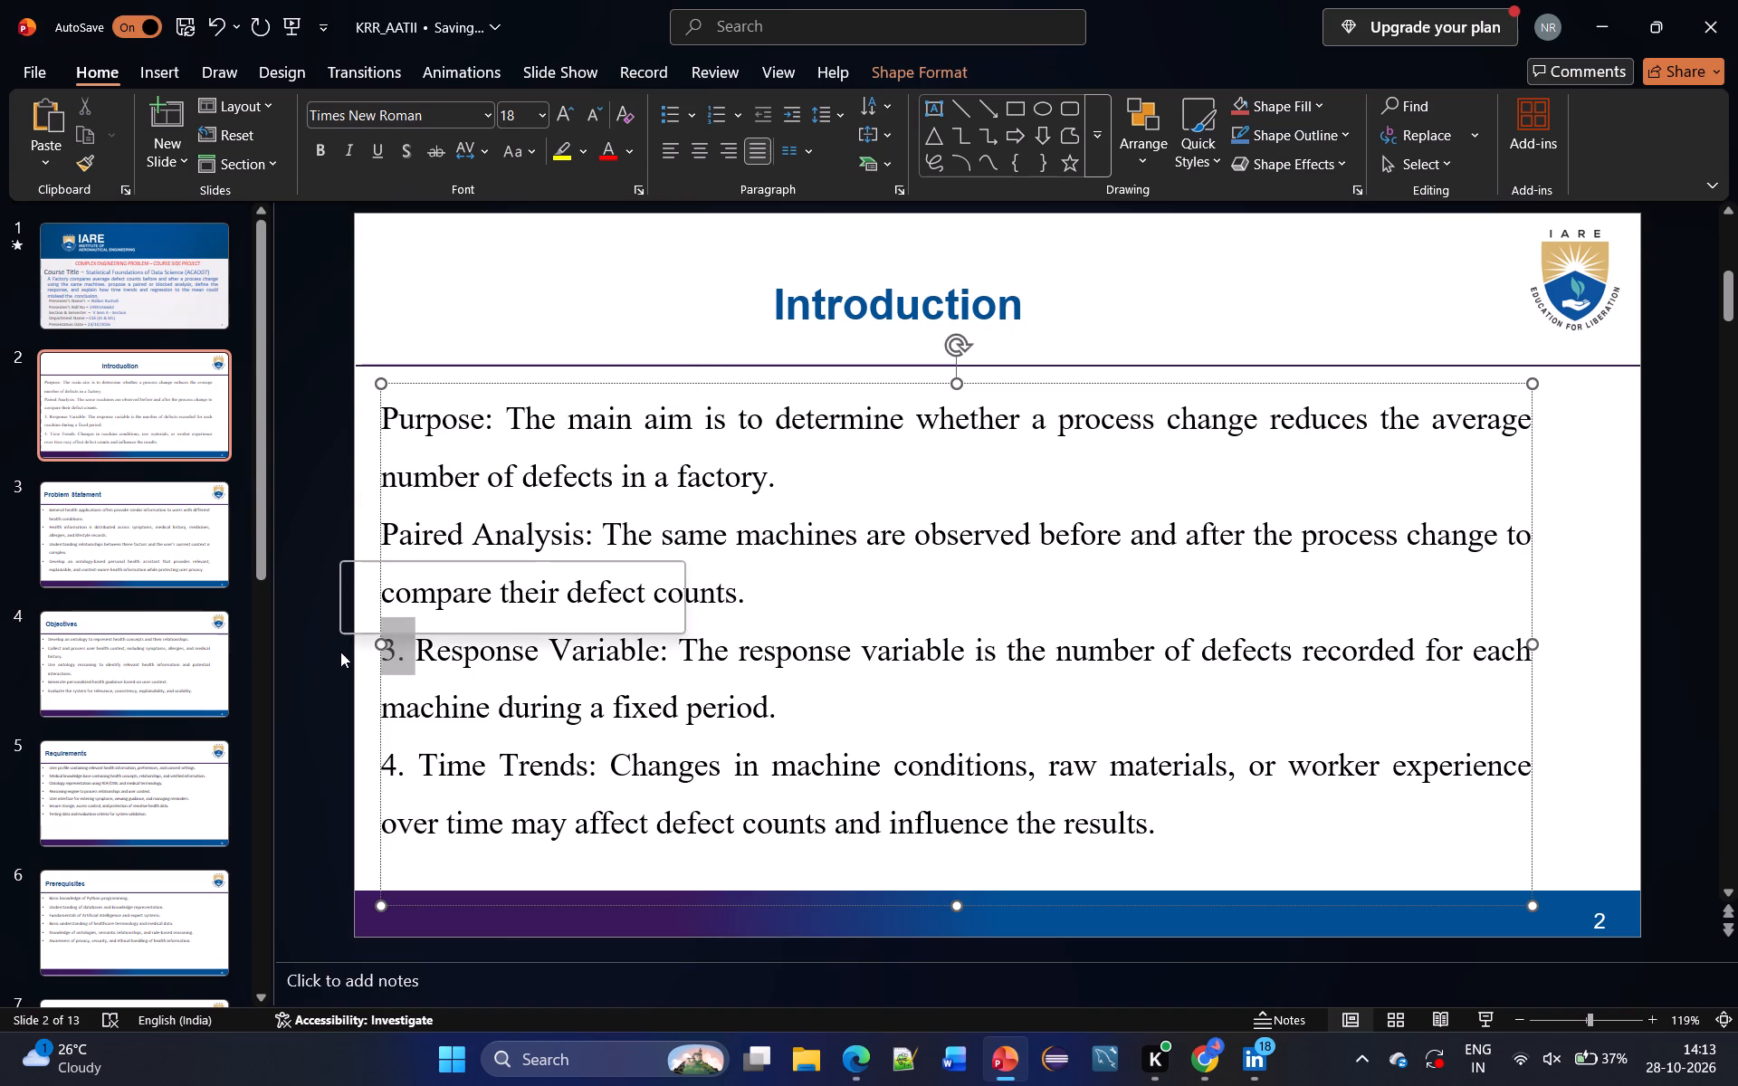
pyautogui.press('BackSpace')
pyautogui.moveTo(417, 770); pyautogui.dragTo(387, 770)
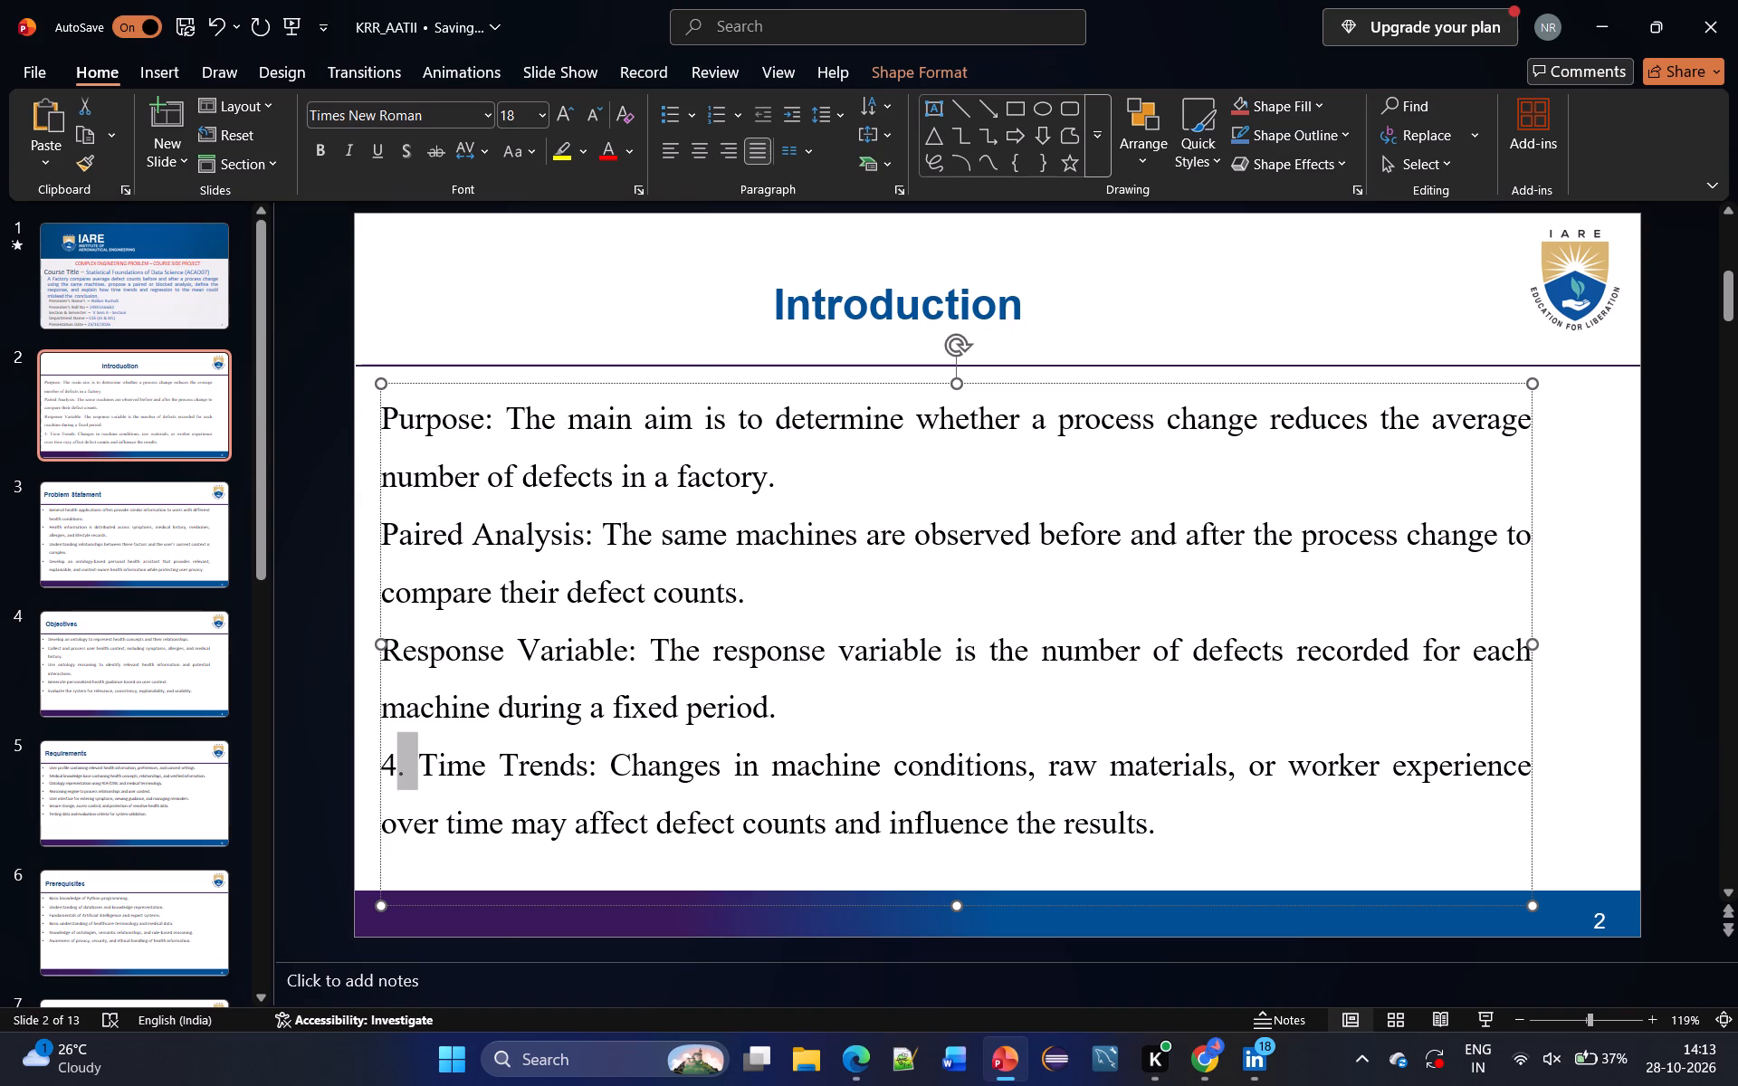
pyautogui.moveTo(387, 770); pyautogui.dragTo(371, 772)
pyautogui.press('BackSpace')
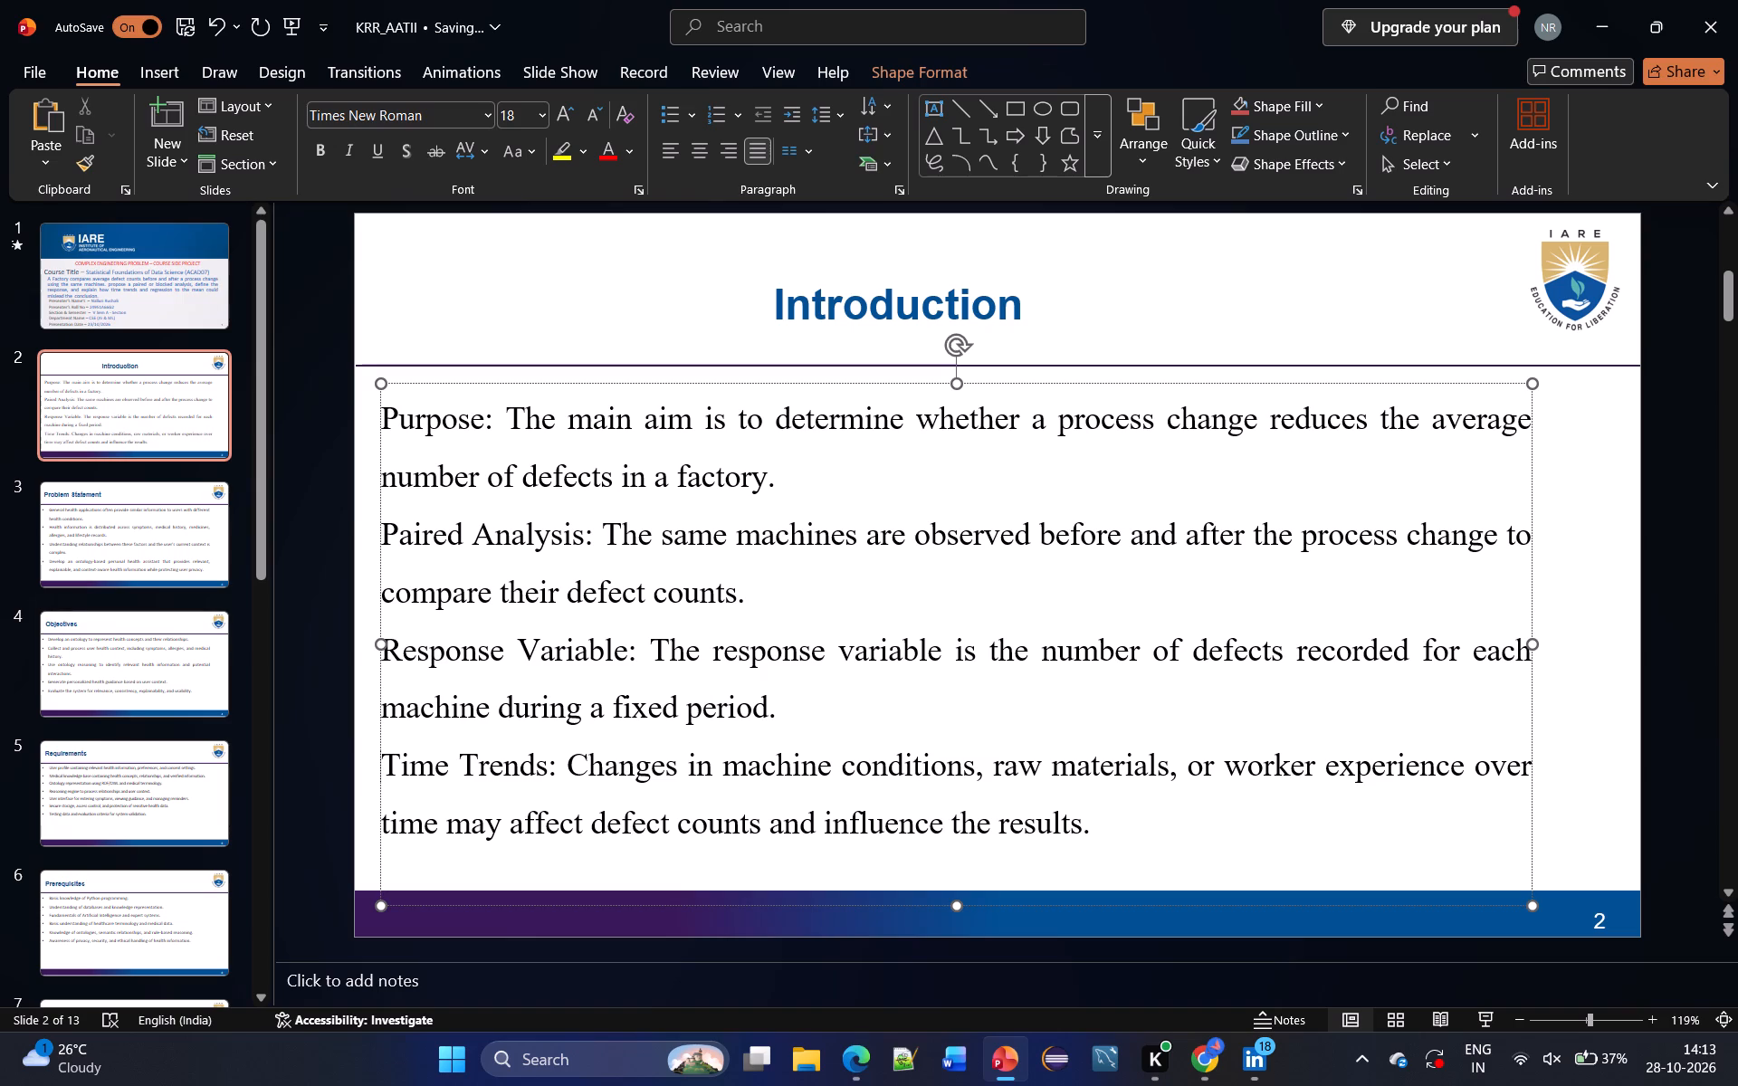
# Apply round bullets to all four points on the Introduction slide.
pyautogui.hotkey('ctrl', 'a')
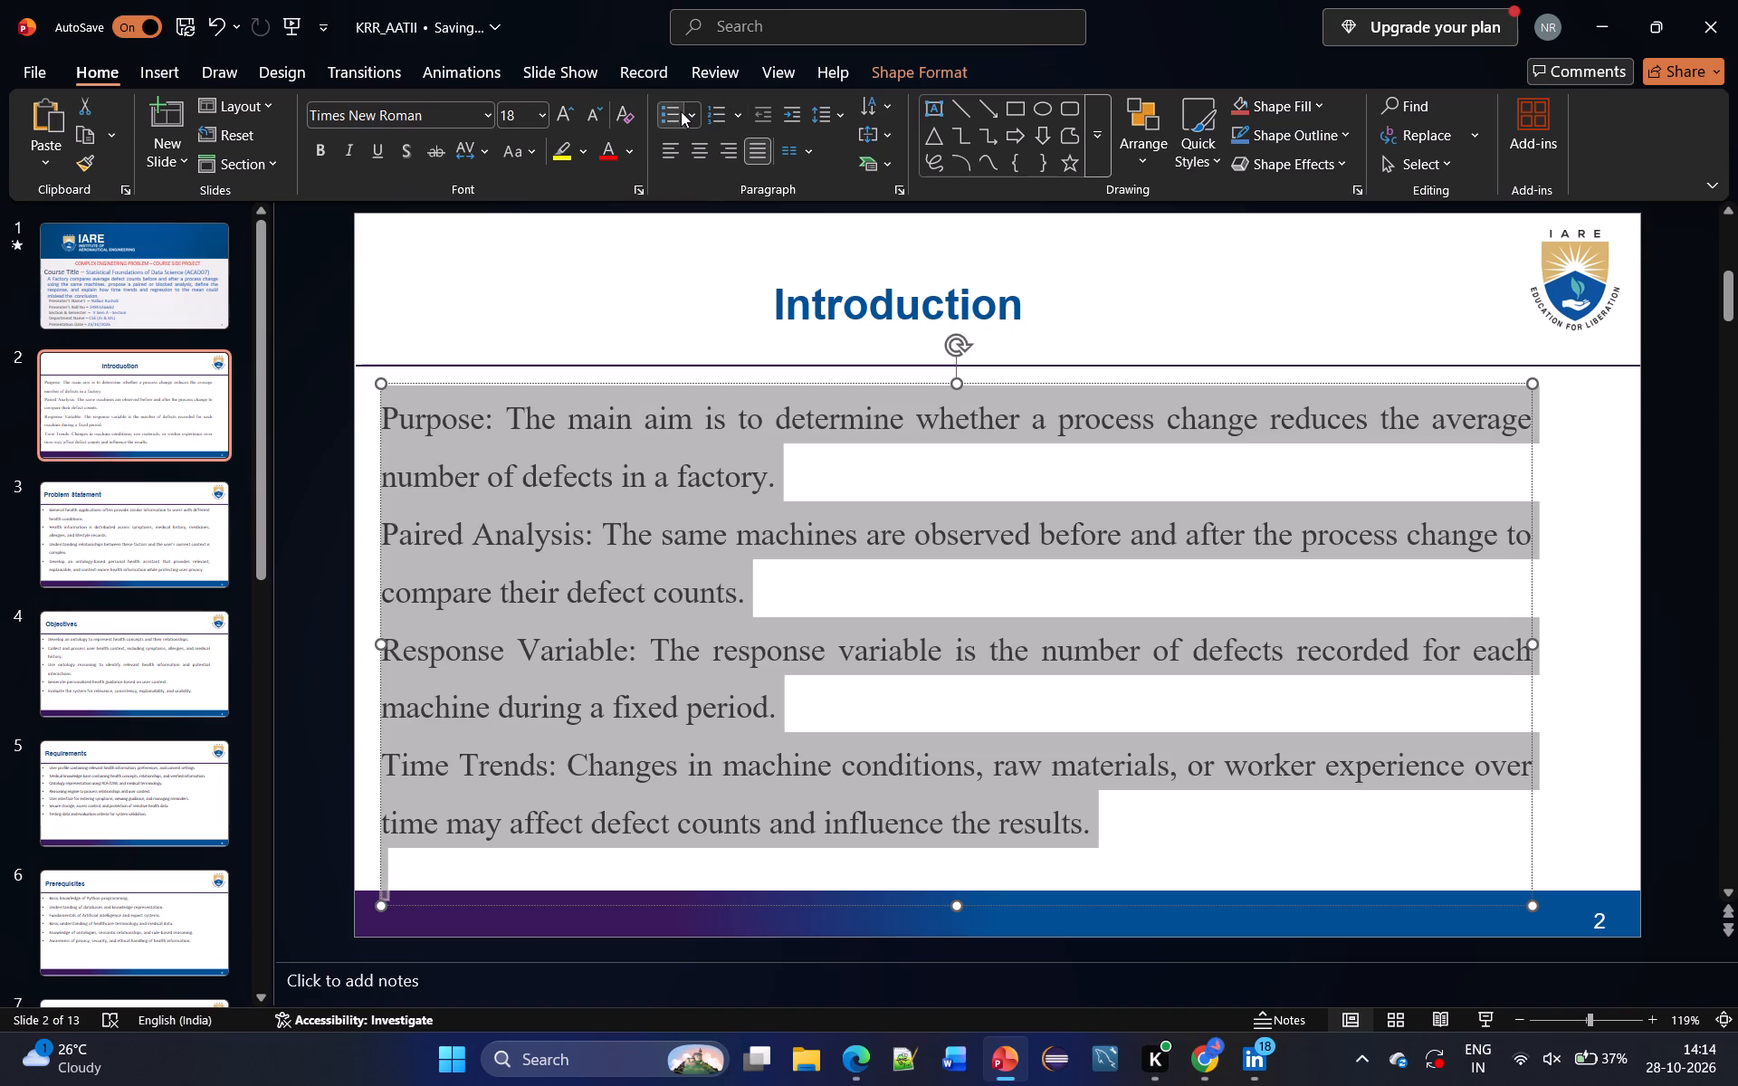
pyautogui.click(681, 111)
pyautogui.click(734, 718)
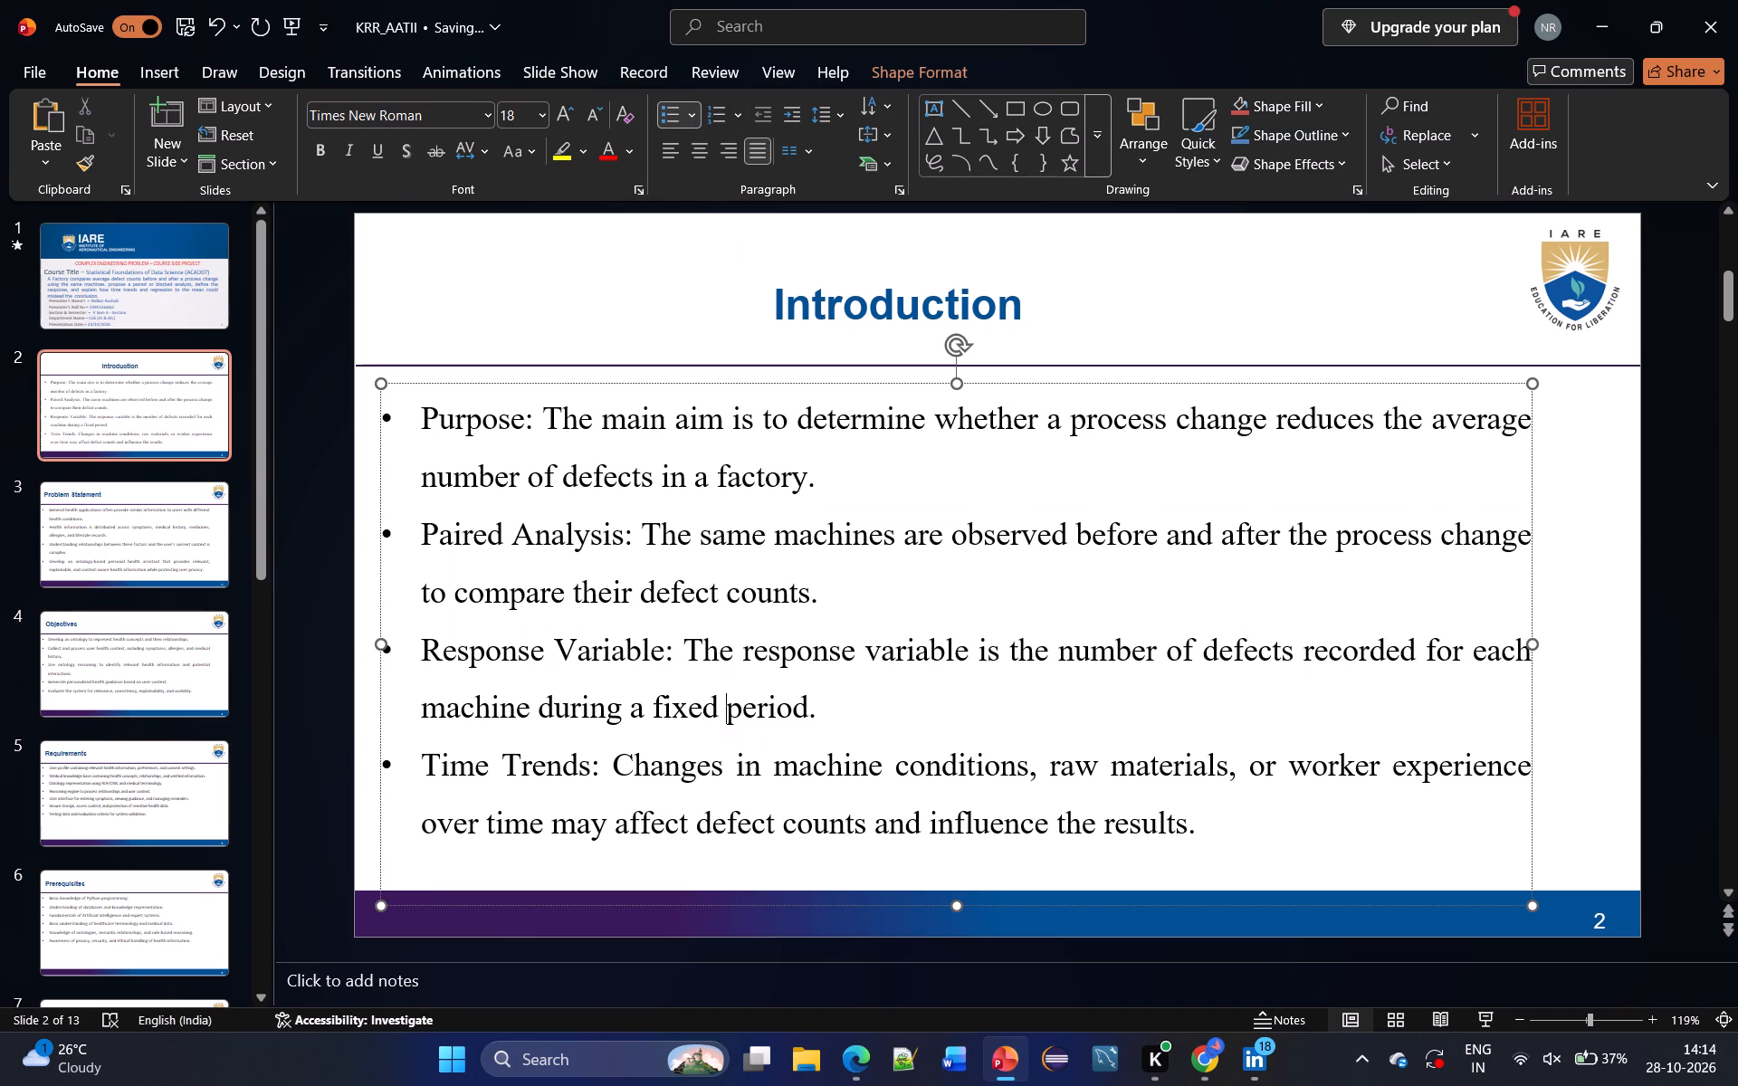
# Copy the title text "Problem Statement" from slide 3.
pyautogui.click(180, 530)
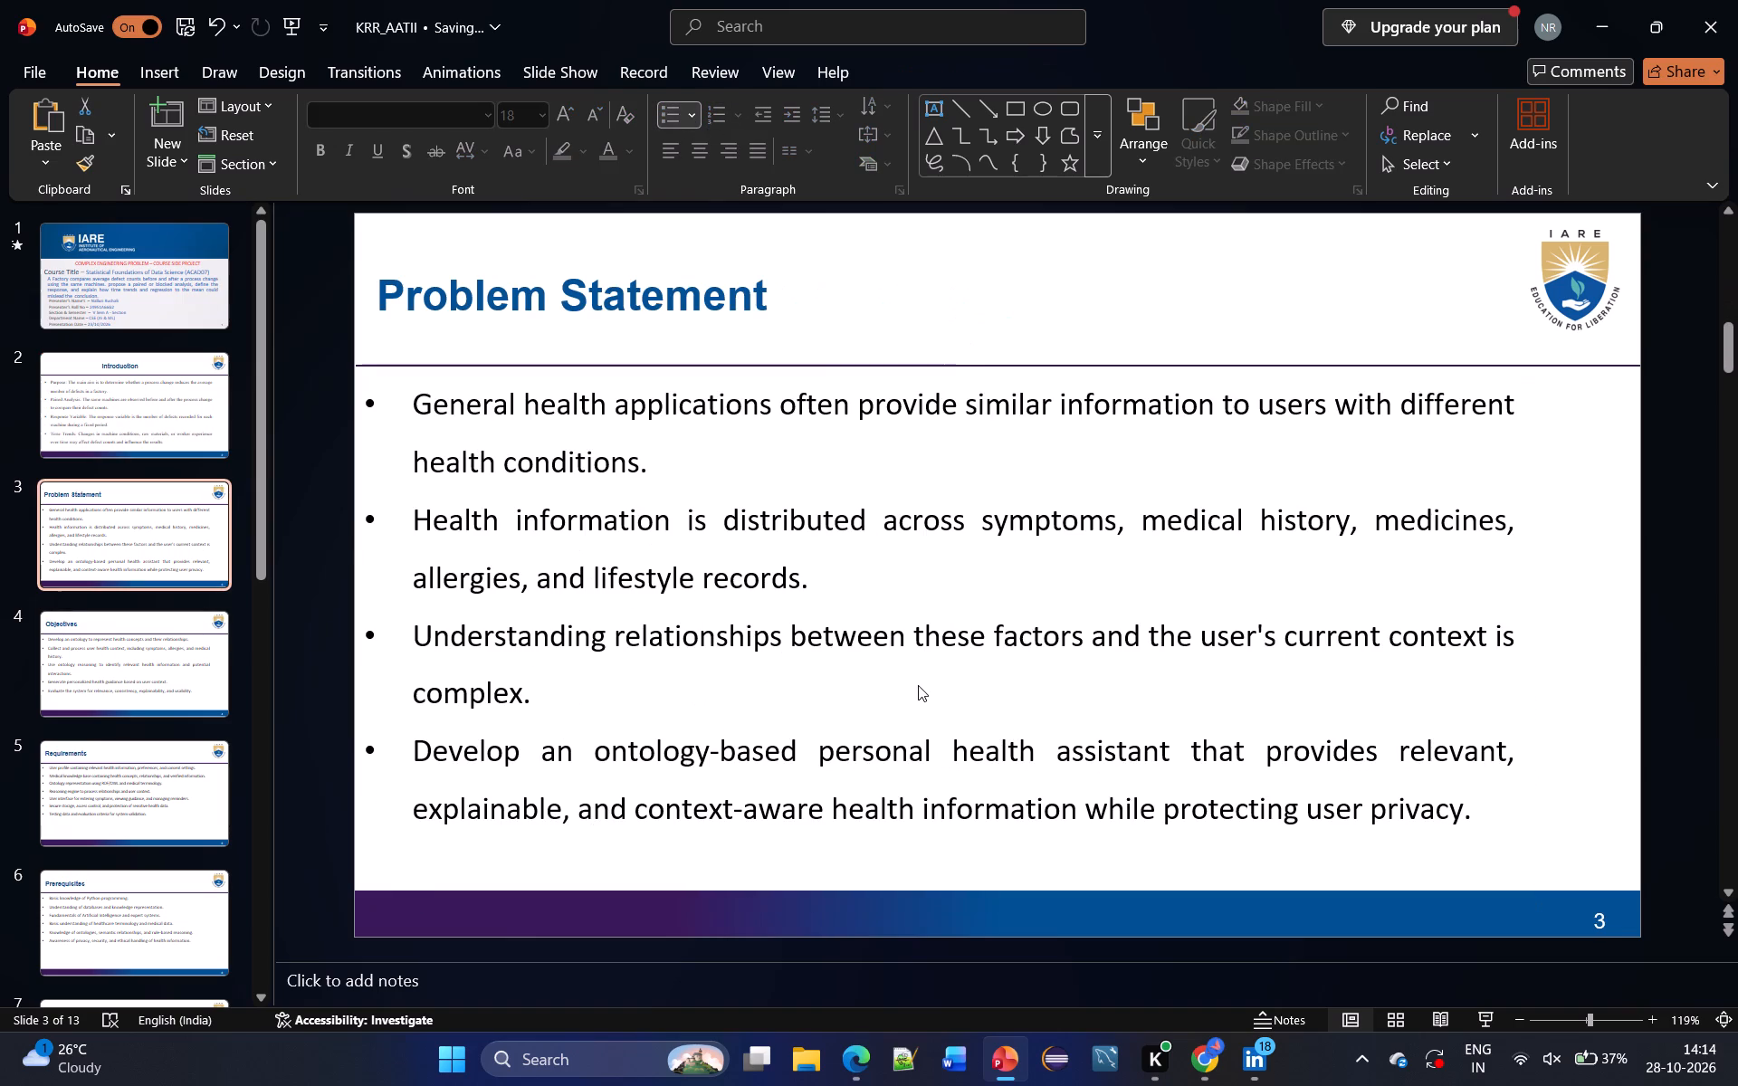
pyautogui.click(929, 272)
pyautogui.moveTo(808, 293); pyautogui.dragTo(528, 299)
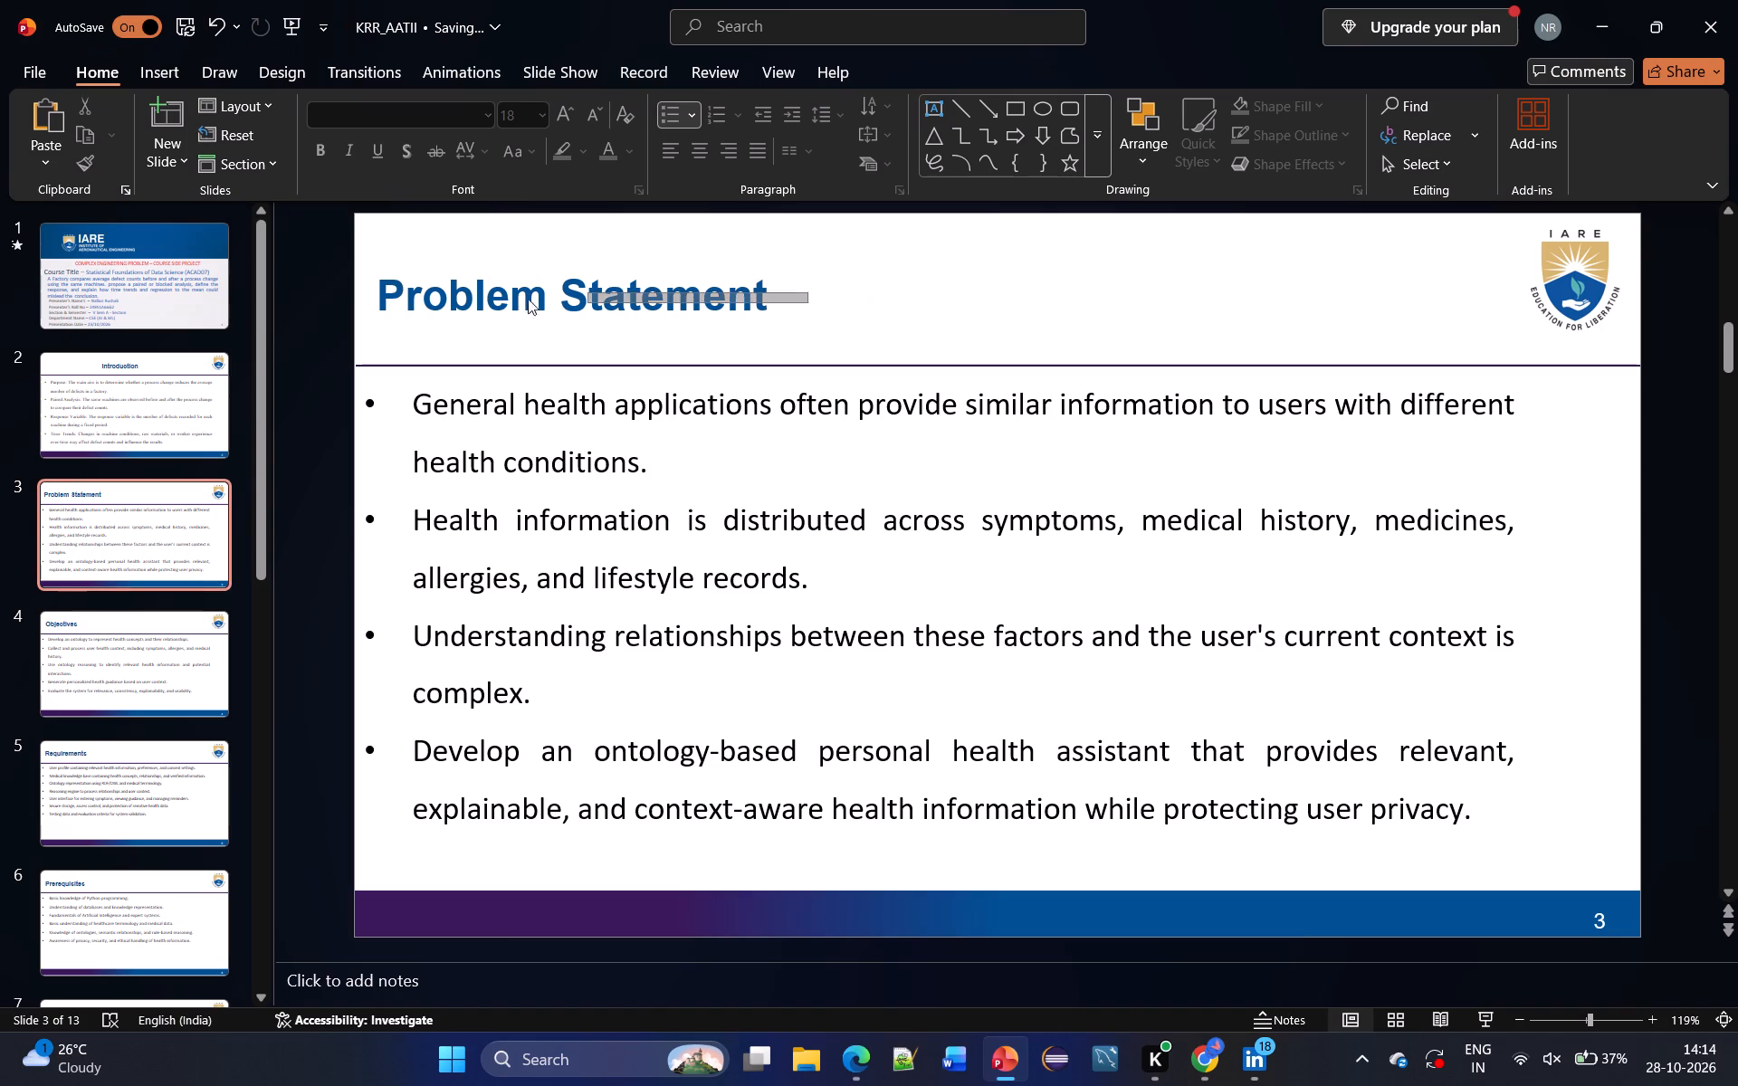
pyautogui.moveTo(528, 299); pyautogui.dragTo(414, 289)
pyautogui.click(396, 289)
pyautogui.moveTo(384, 289); pyautogui.dragTo(397, 288)
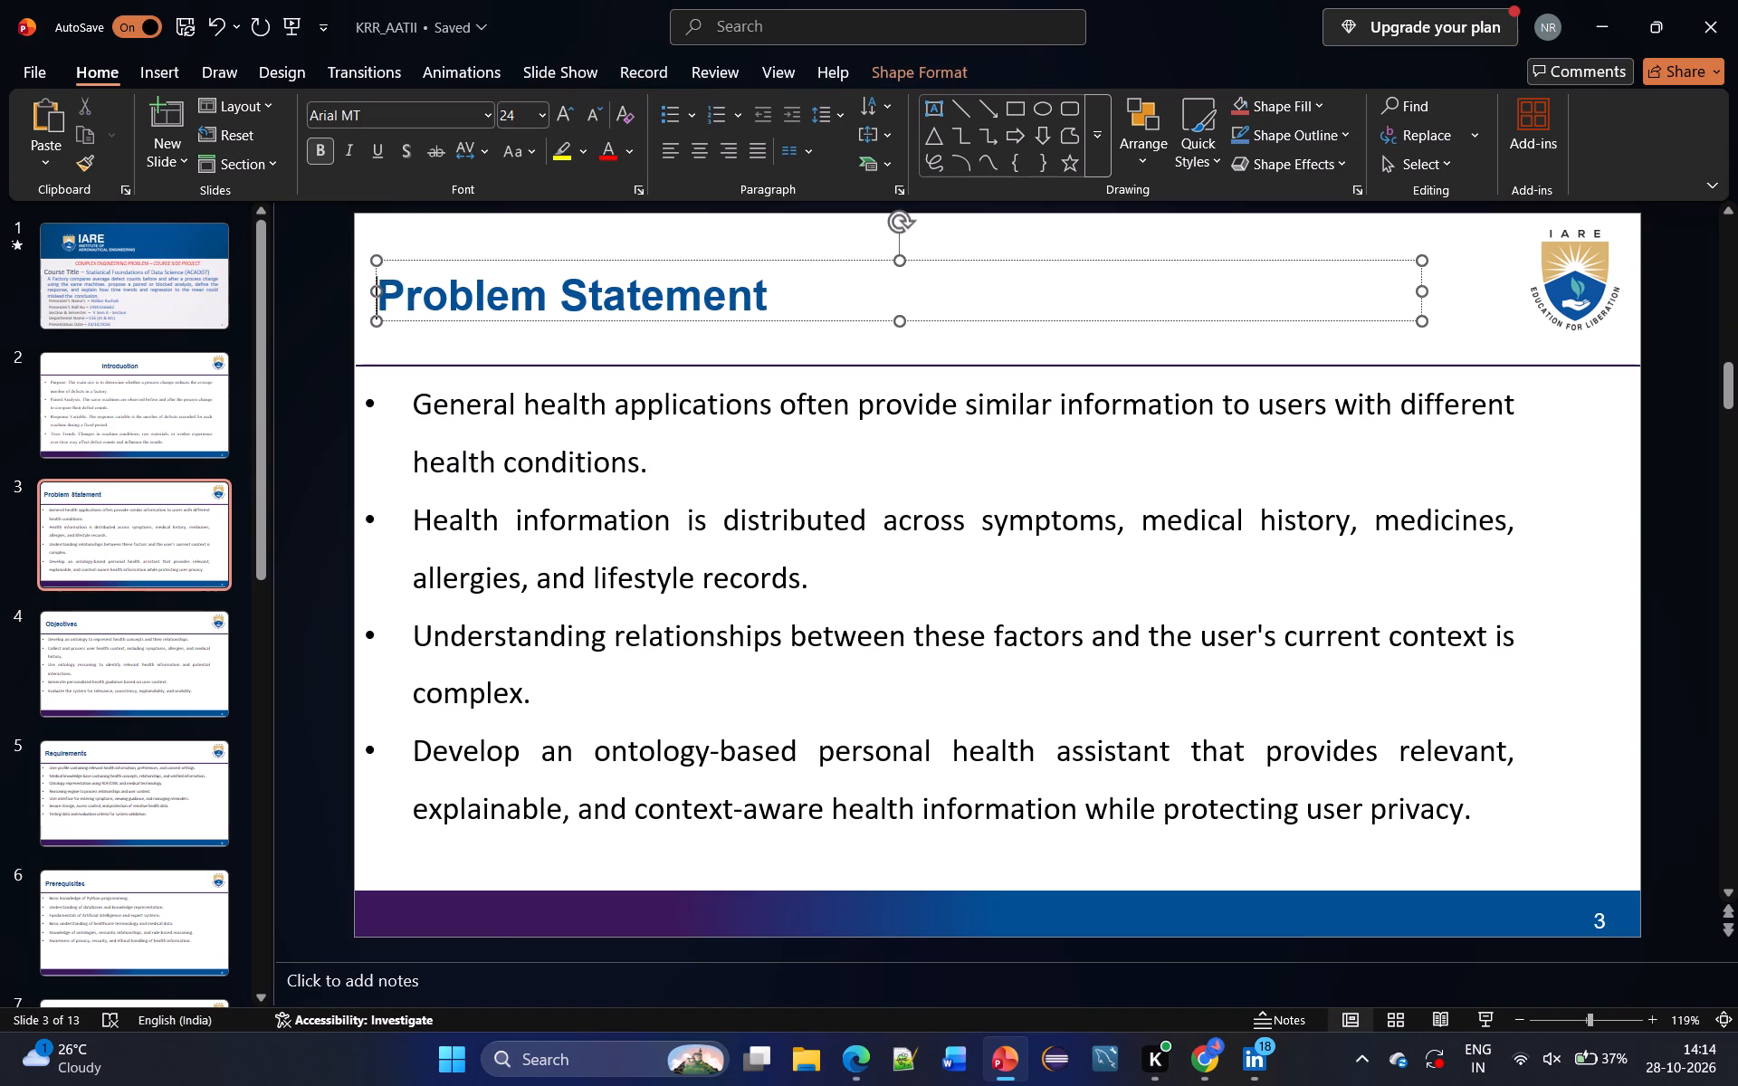
pyautogui.moveTo(397, 288); pyautogui.dragTo(826, 310)
pyautogui.press('c')
pyautogui.hscroll(1, 826, 310)
pyautogui.hscroll(-1, 826, 310)
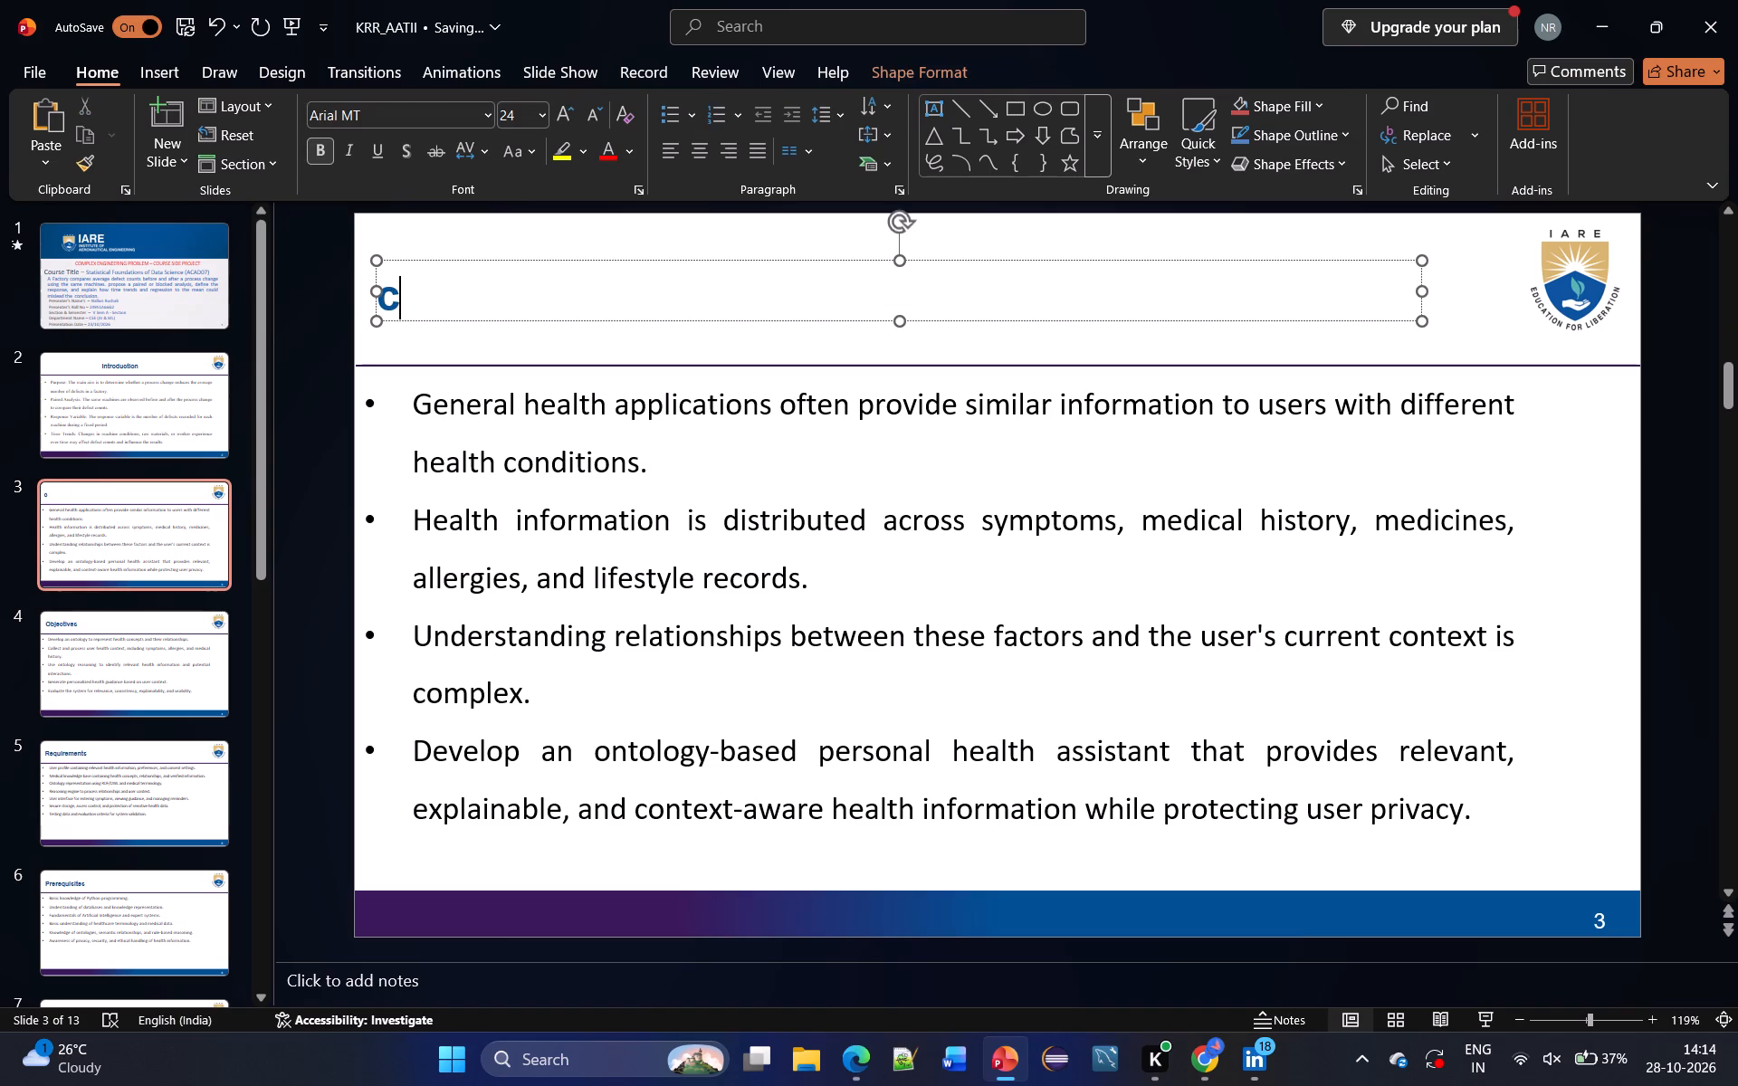
pyautogui.hotkey('ctrl', 'z')
pyautogui.keyDown('ctrl'); pyautogui.click(826, 310); pyautogui.keyUp('ctrl')
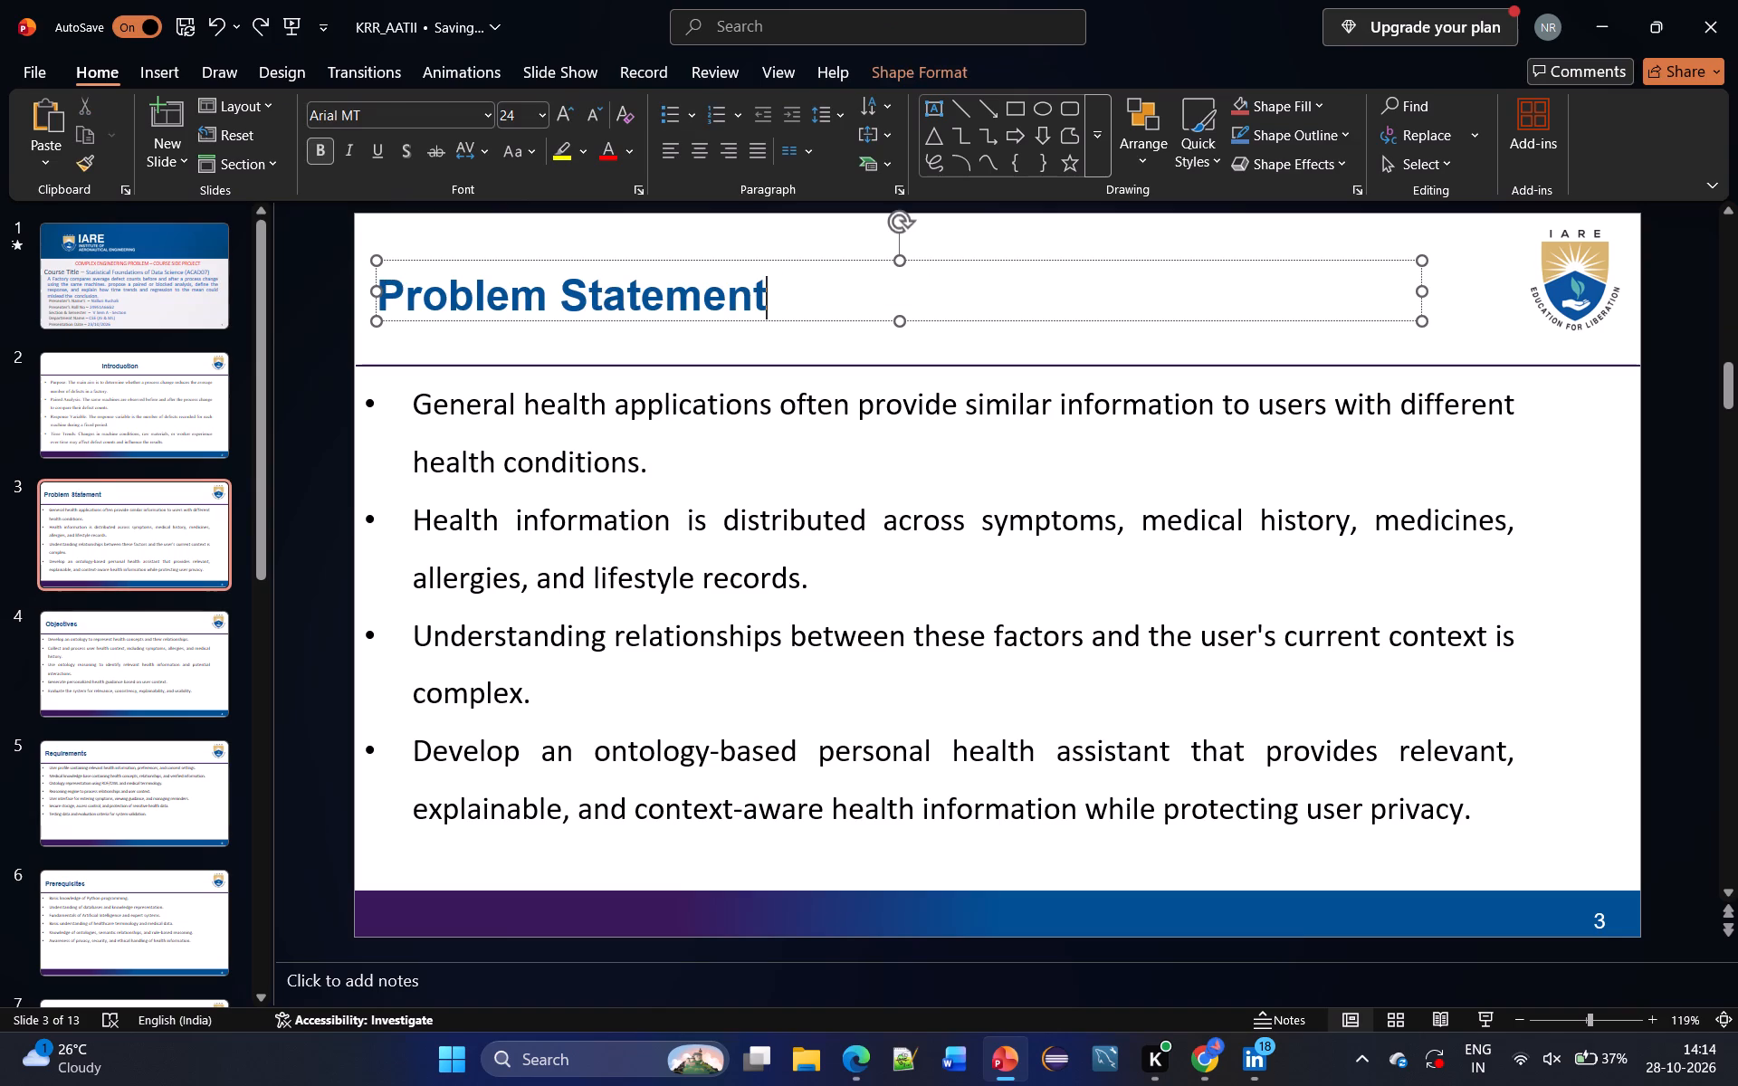
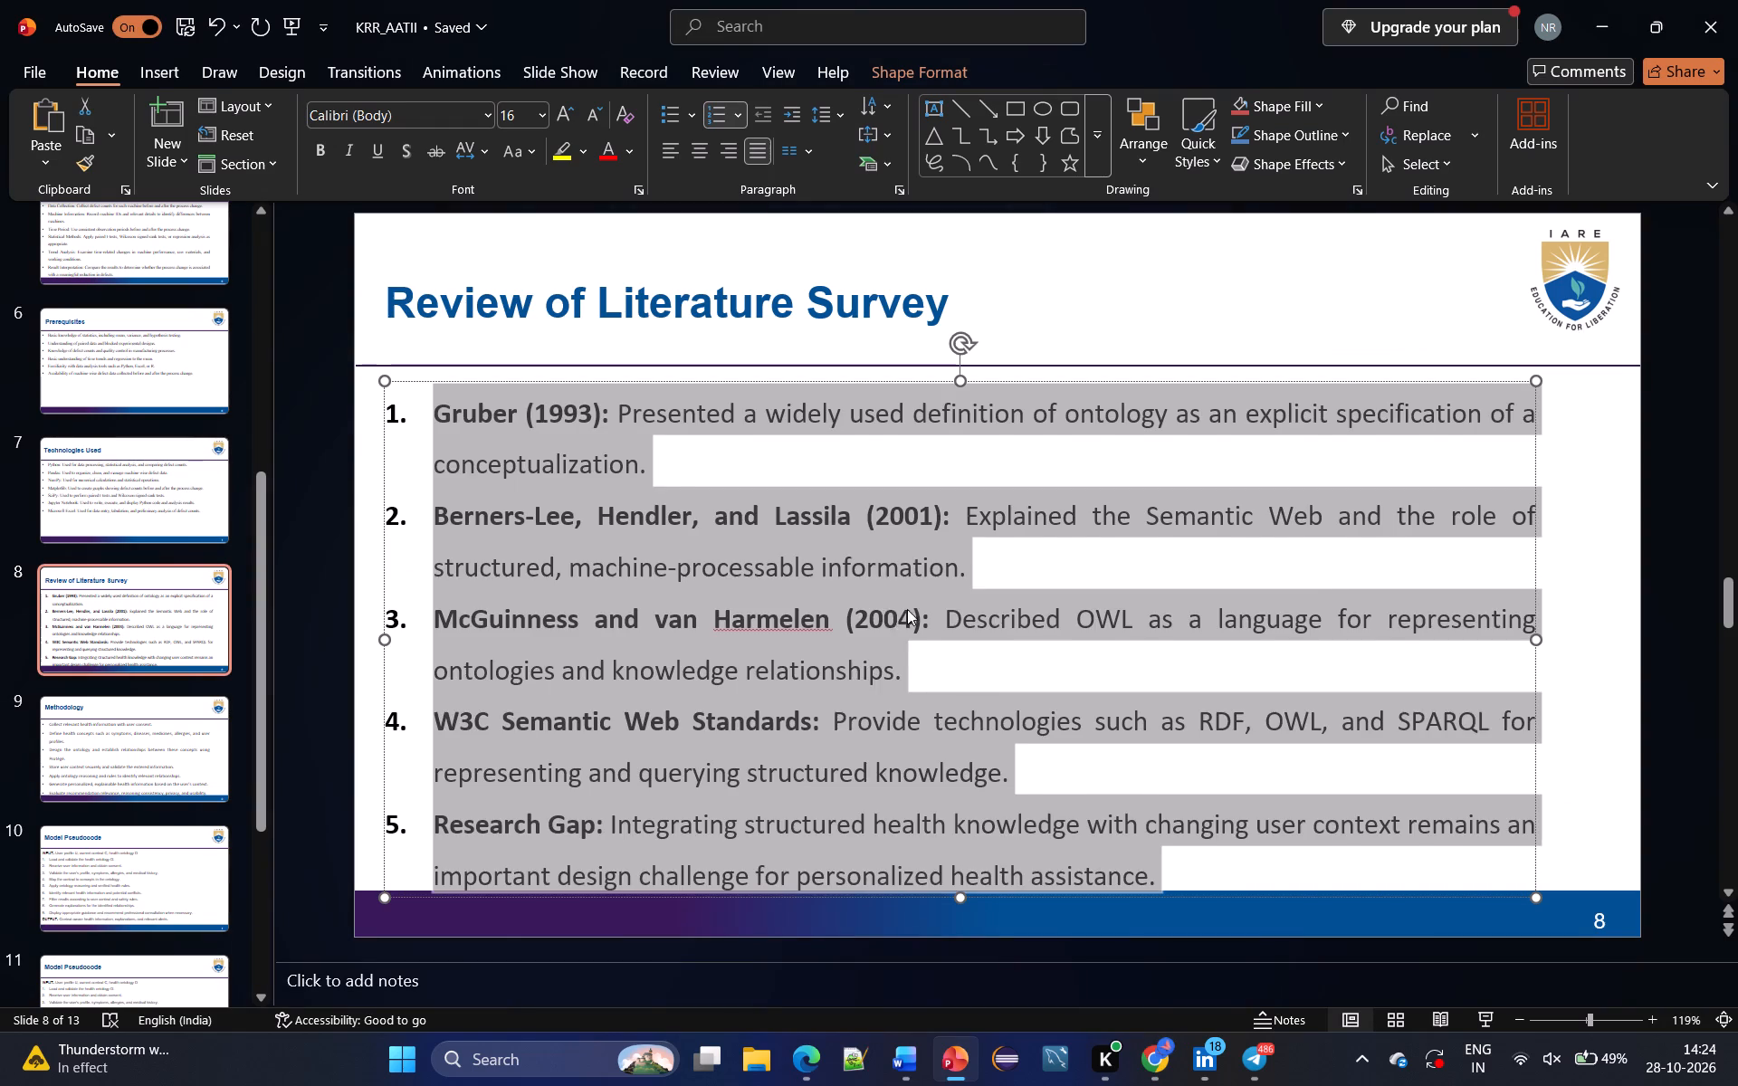
pyautogui.hotkey('ctrl', 'v')
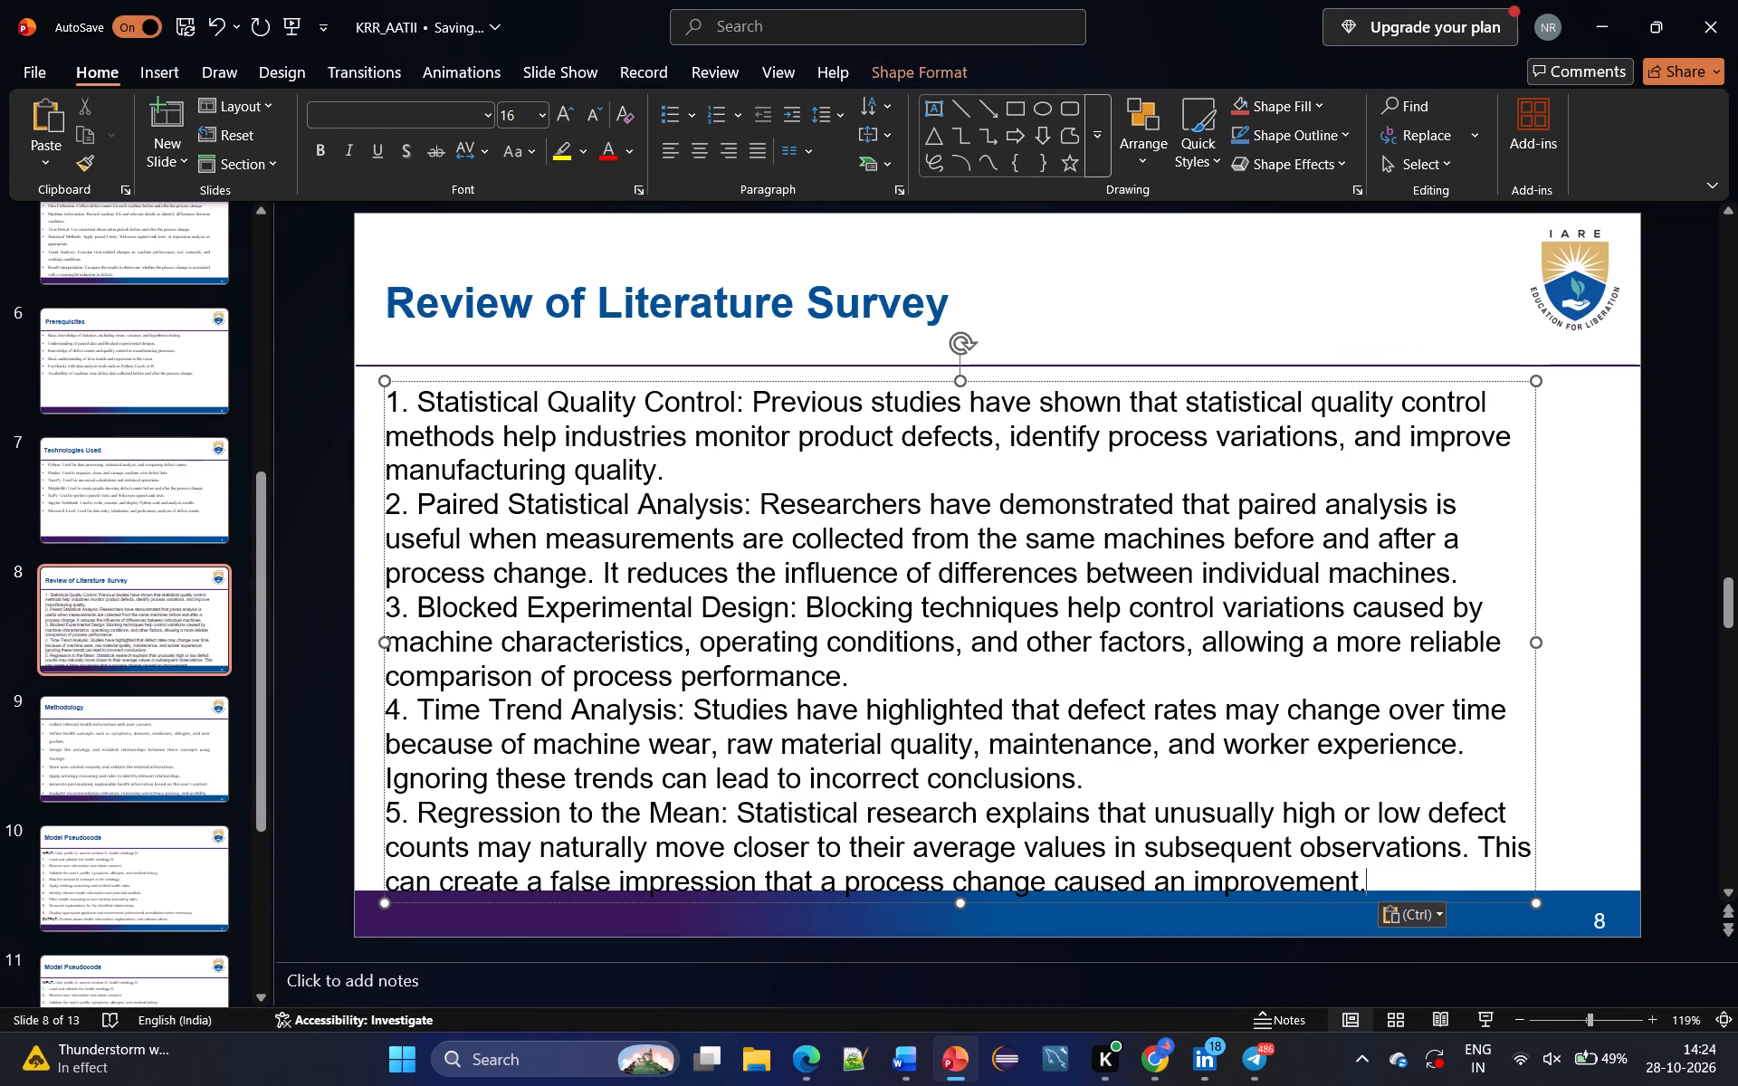
# Format all the pasted text on slide 8 in Times New Roman, justified, with 1.5 line spacing.
pyautogui.hotkey('ctrl', 'a')
pyautogui.click(469, 111)
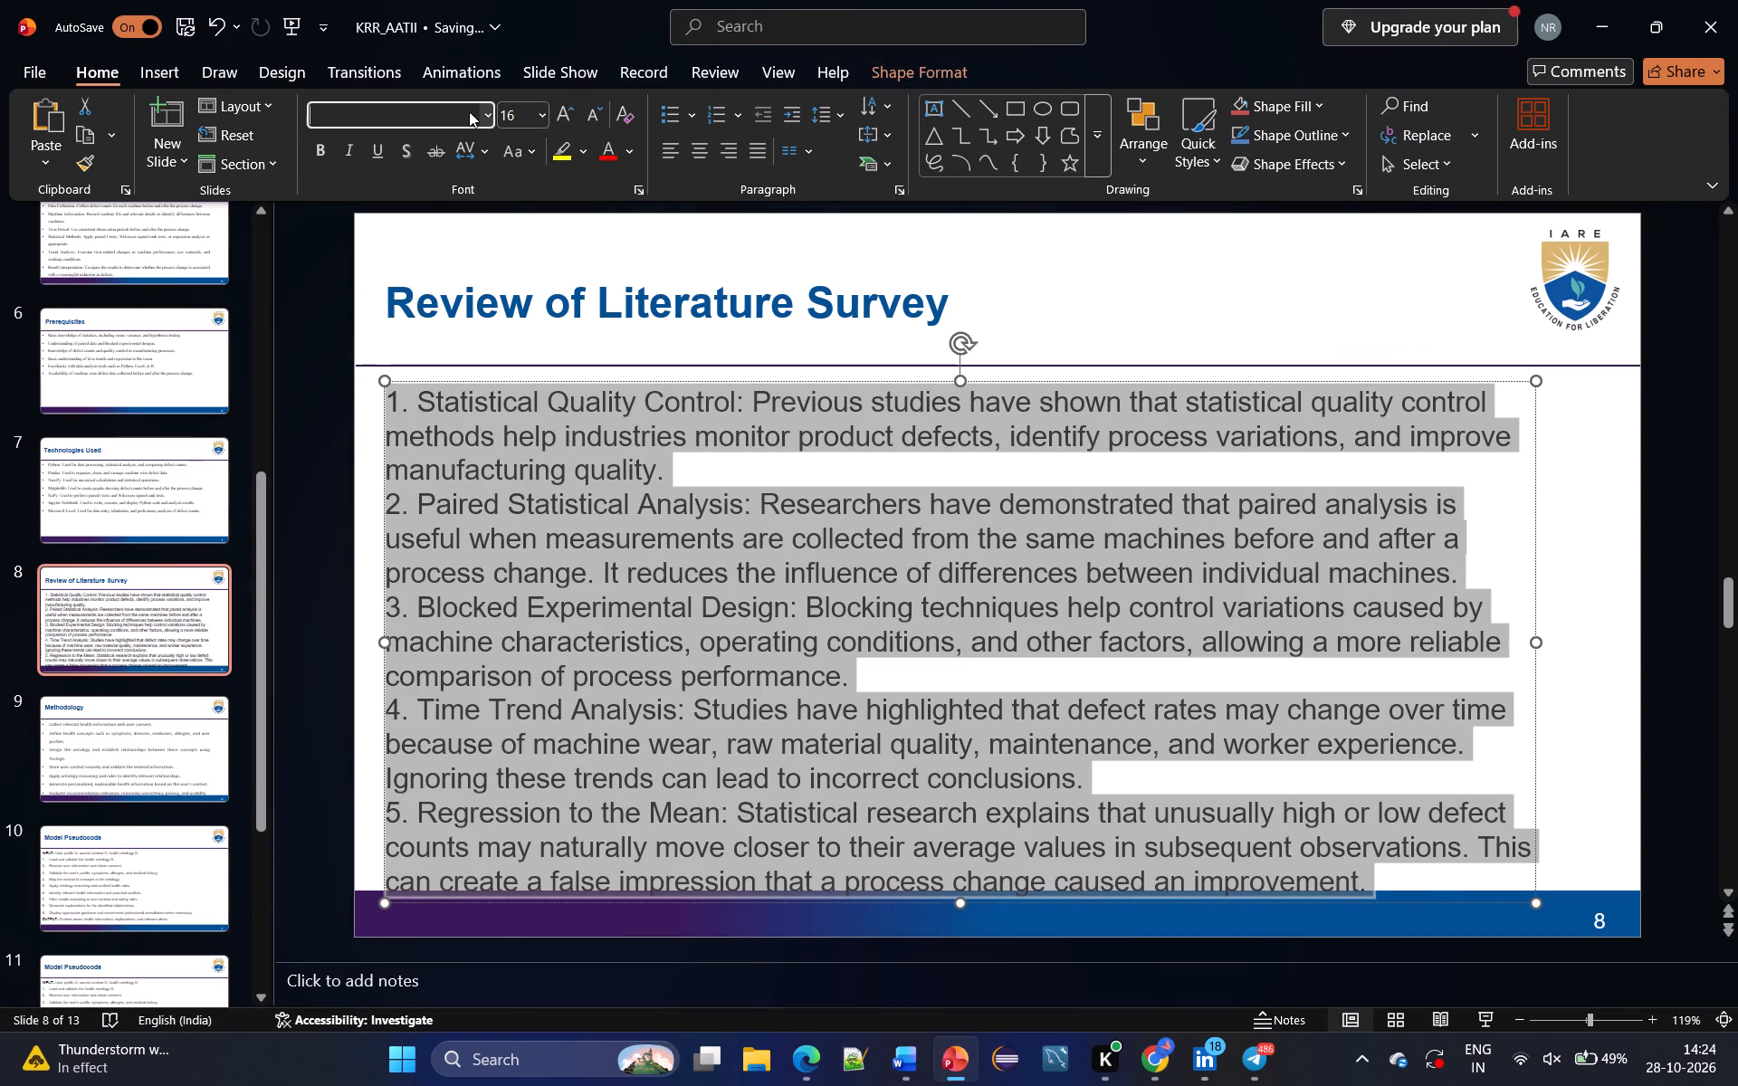
pyautogui.press('t')
pyautogui.press('Return')
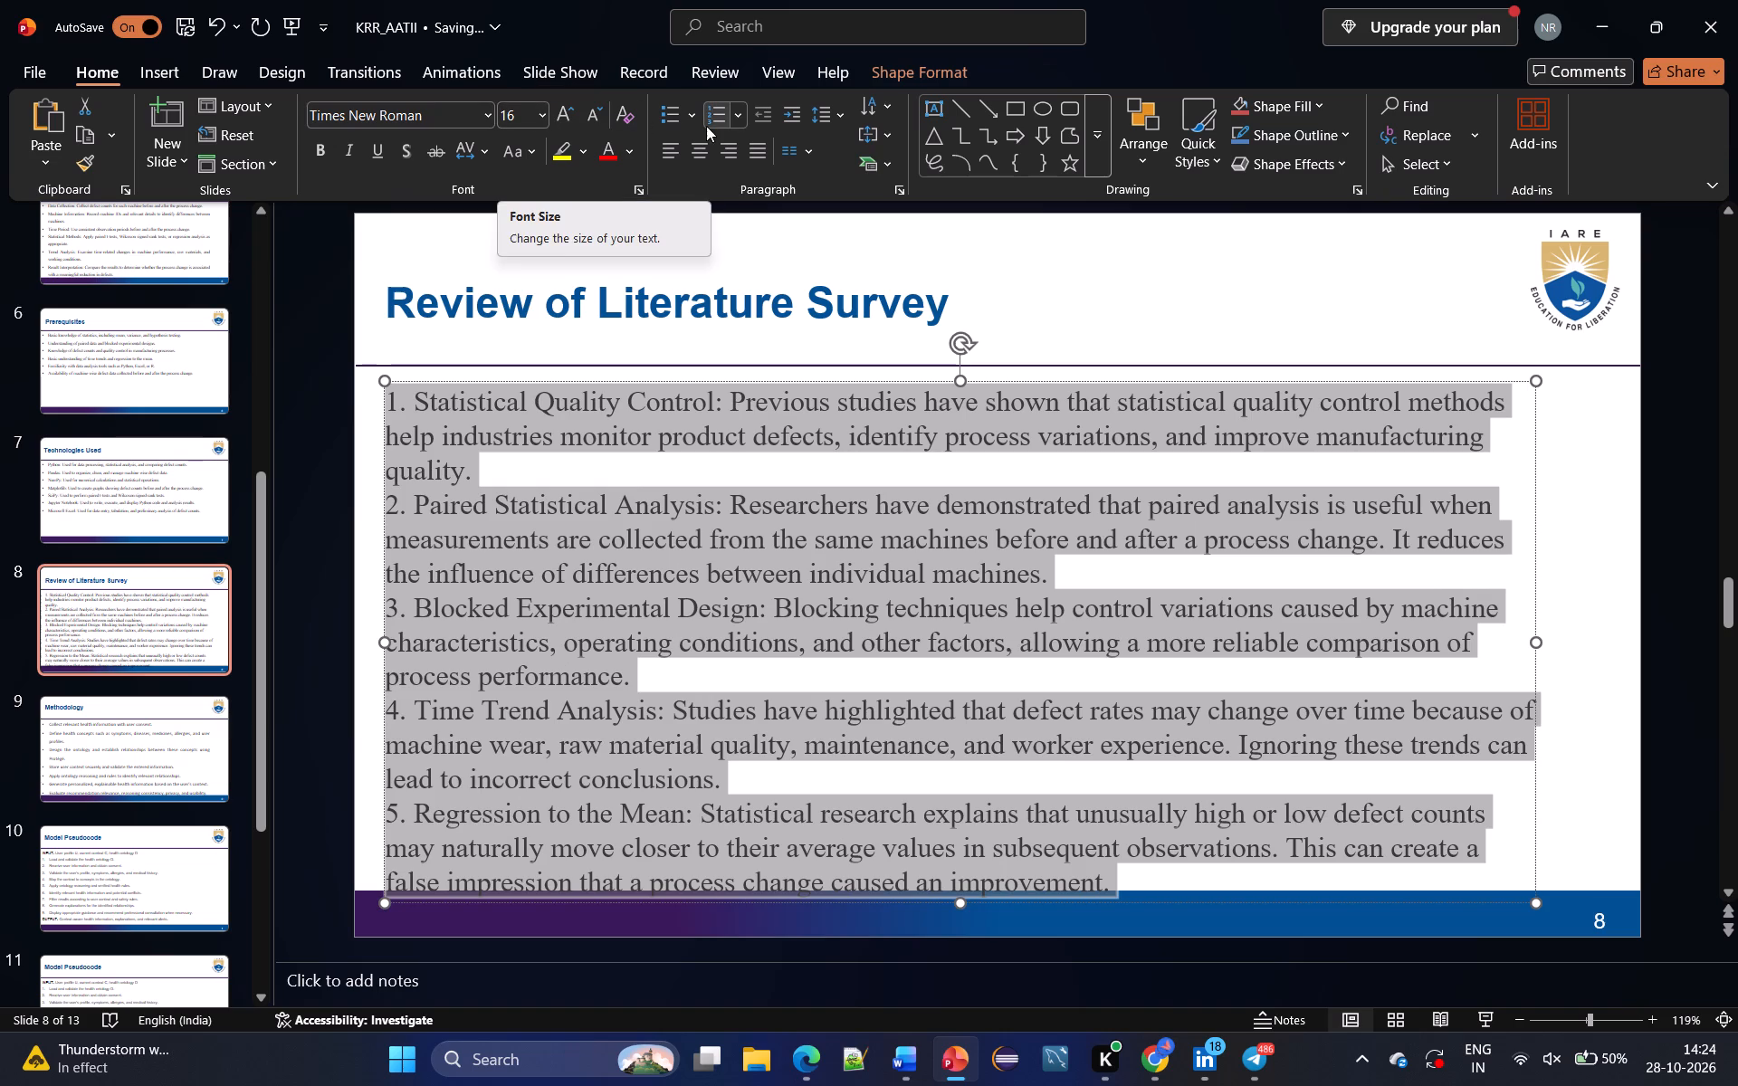
pyautogui.click(748, 139)
pyautogui.click(824, 108)
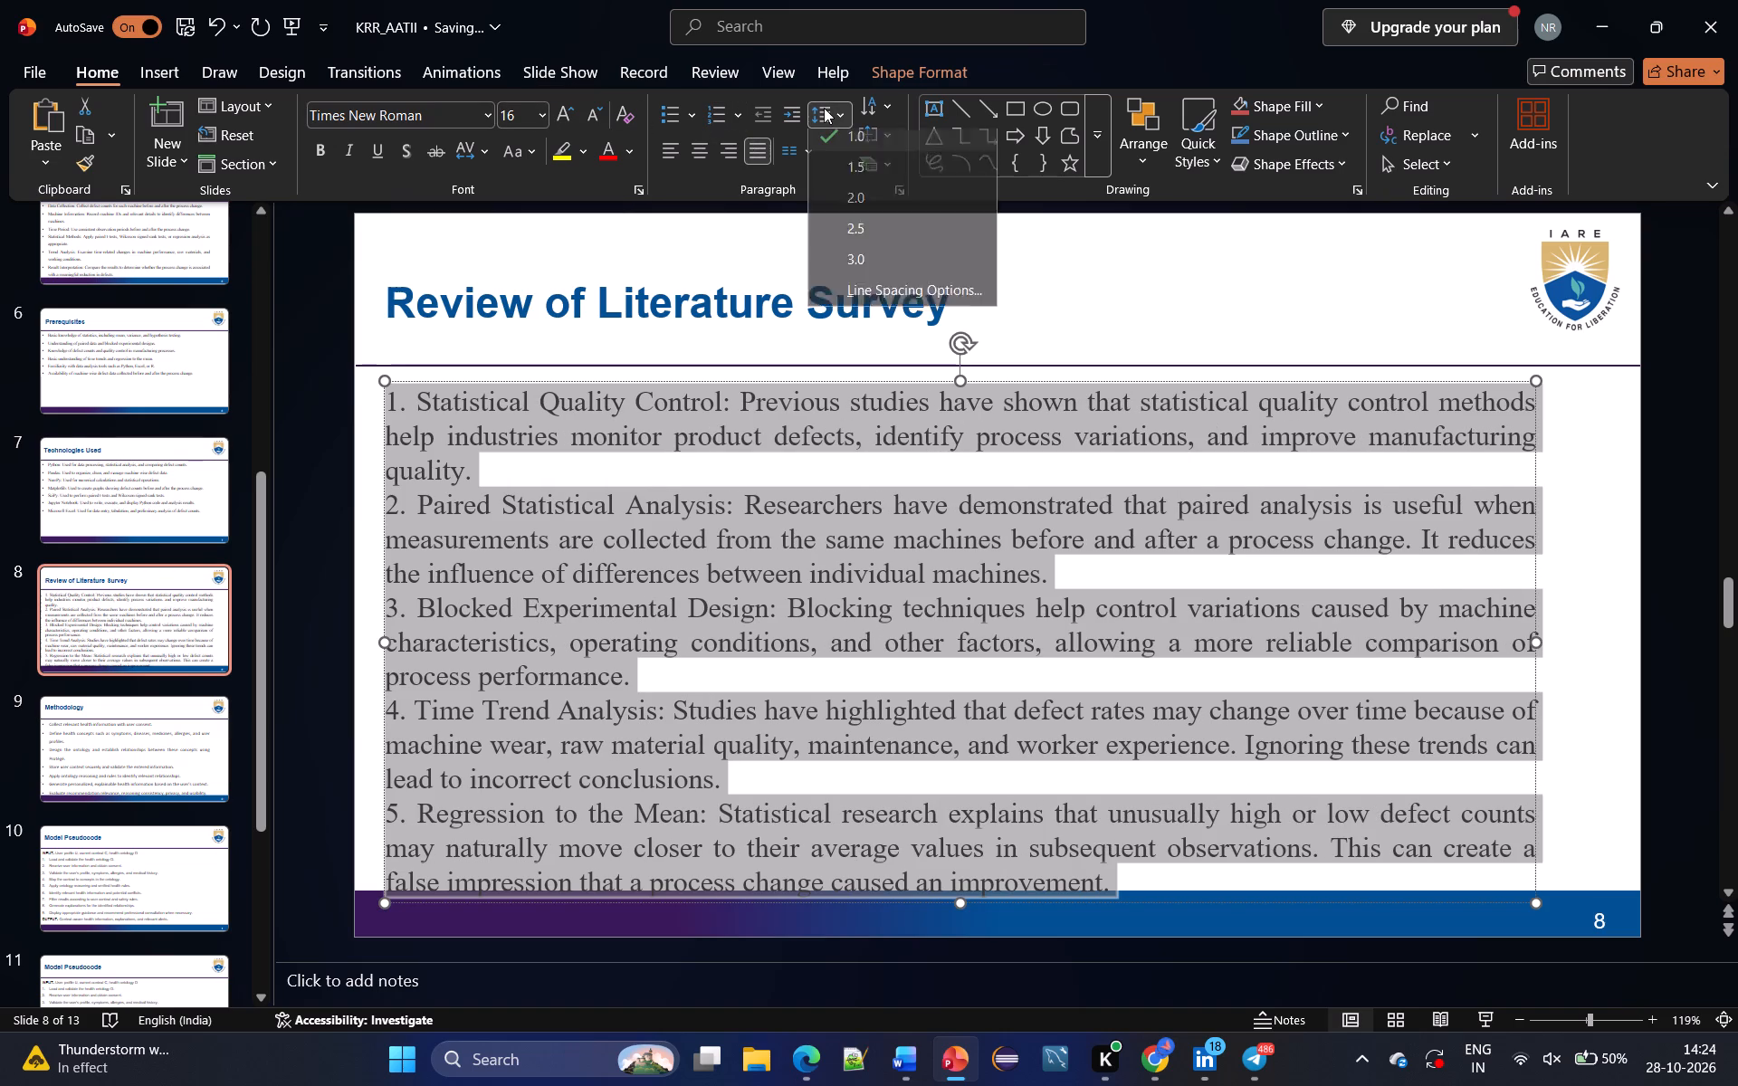
pyautogui.click(864, 172)
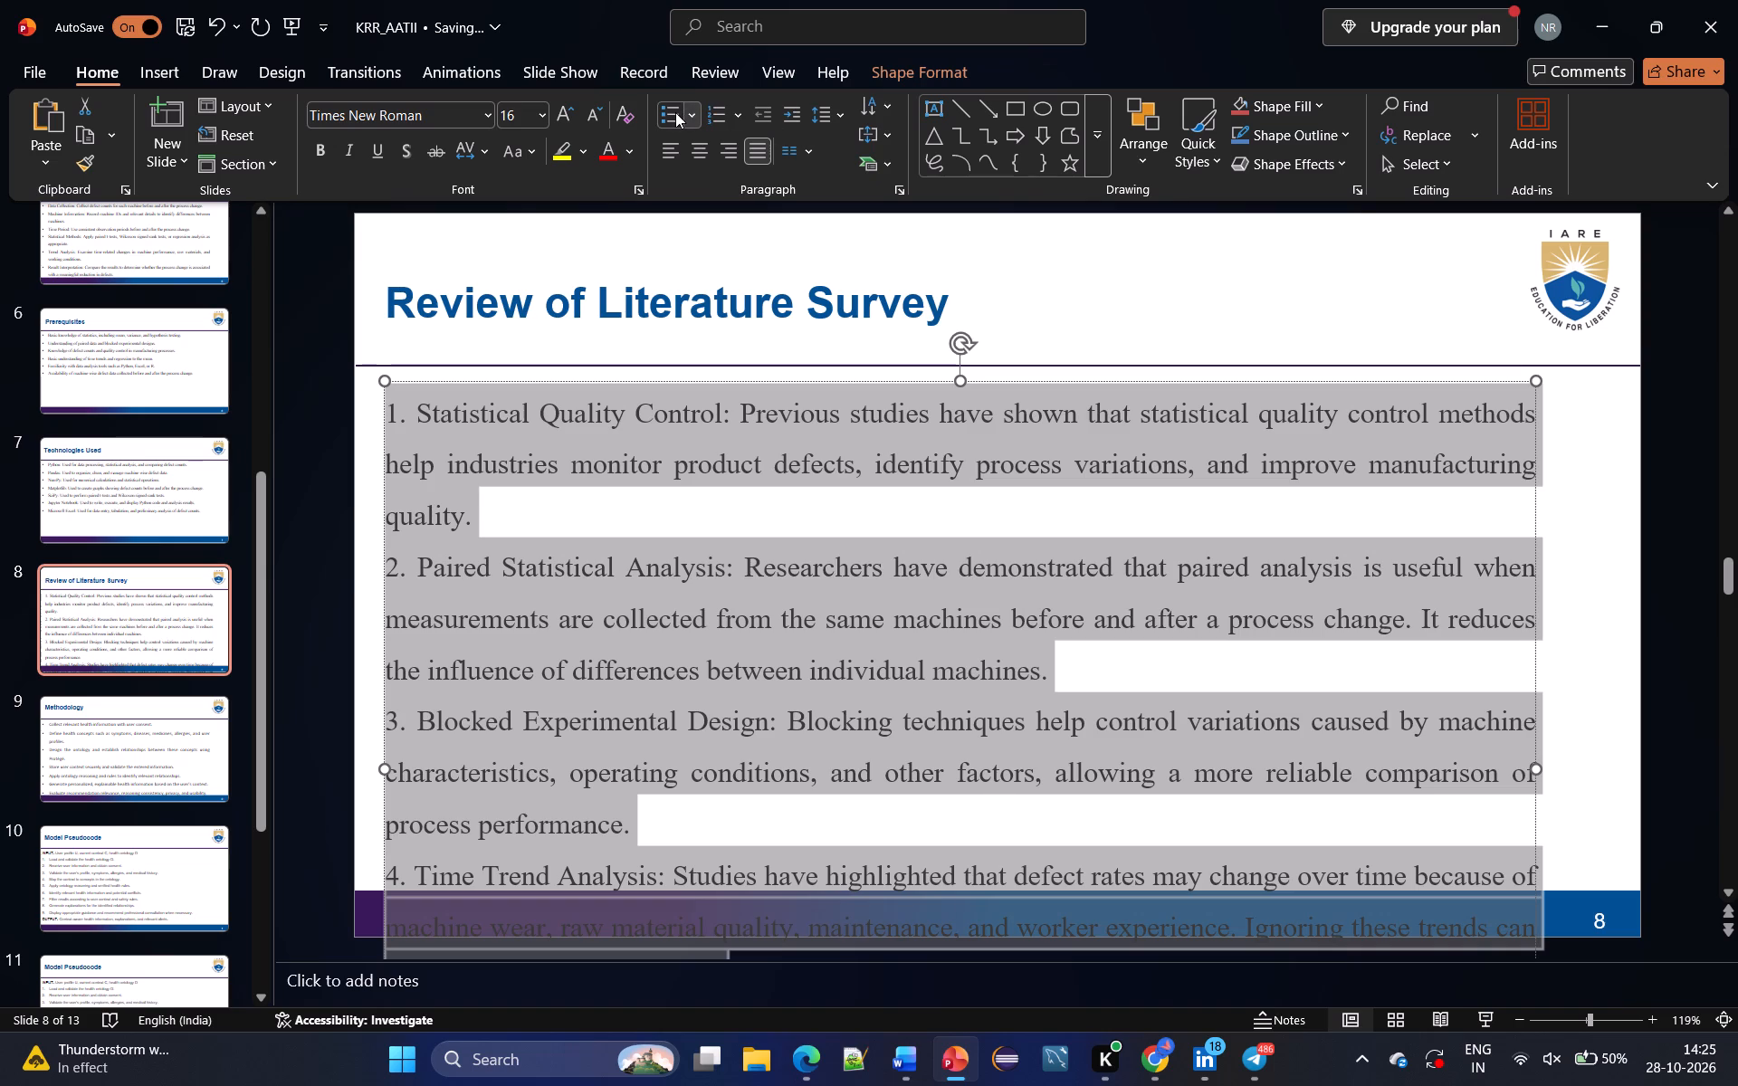
pyautogui.click(857, 490)
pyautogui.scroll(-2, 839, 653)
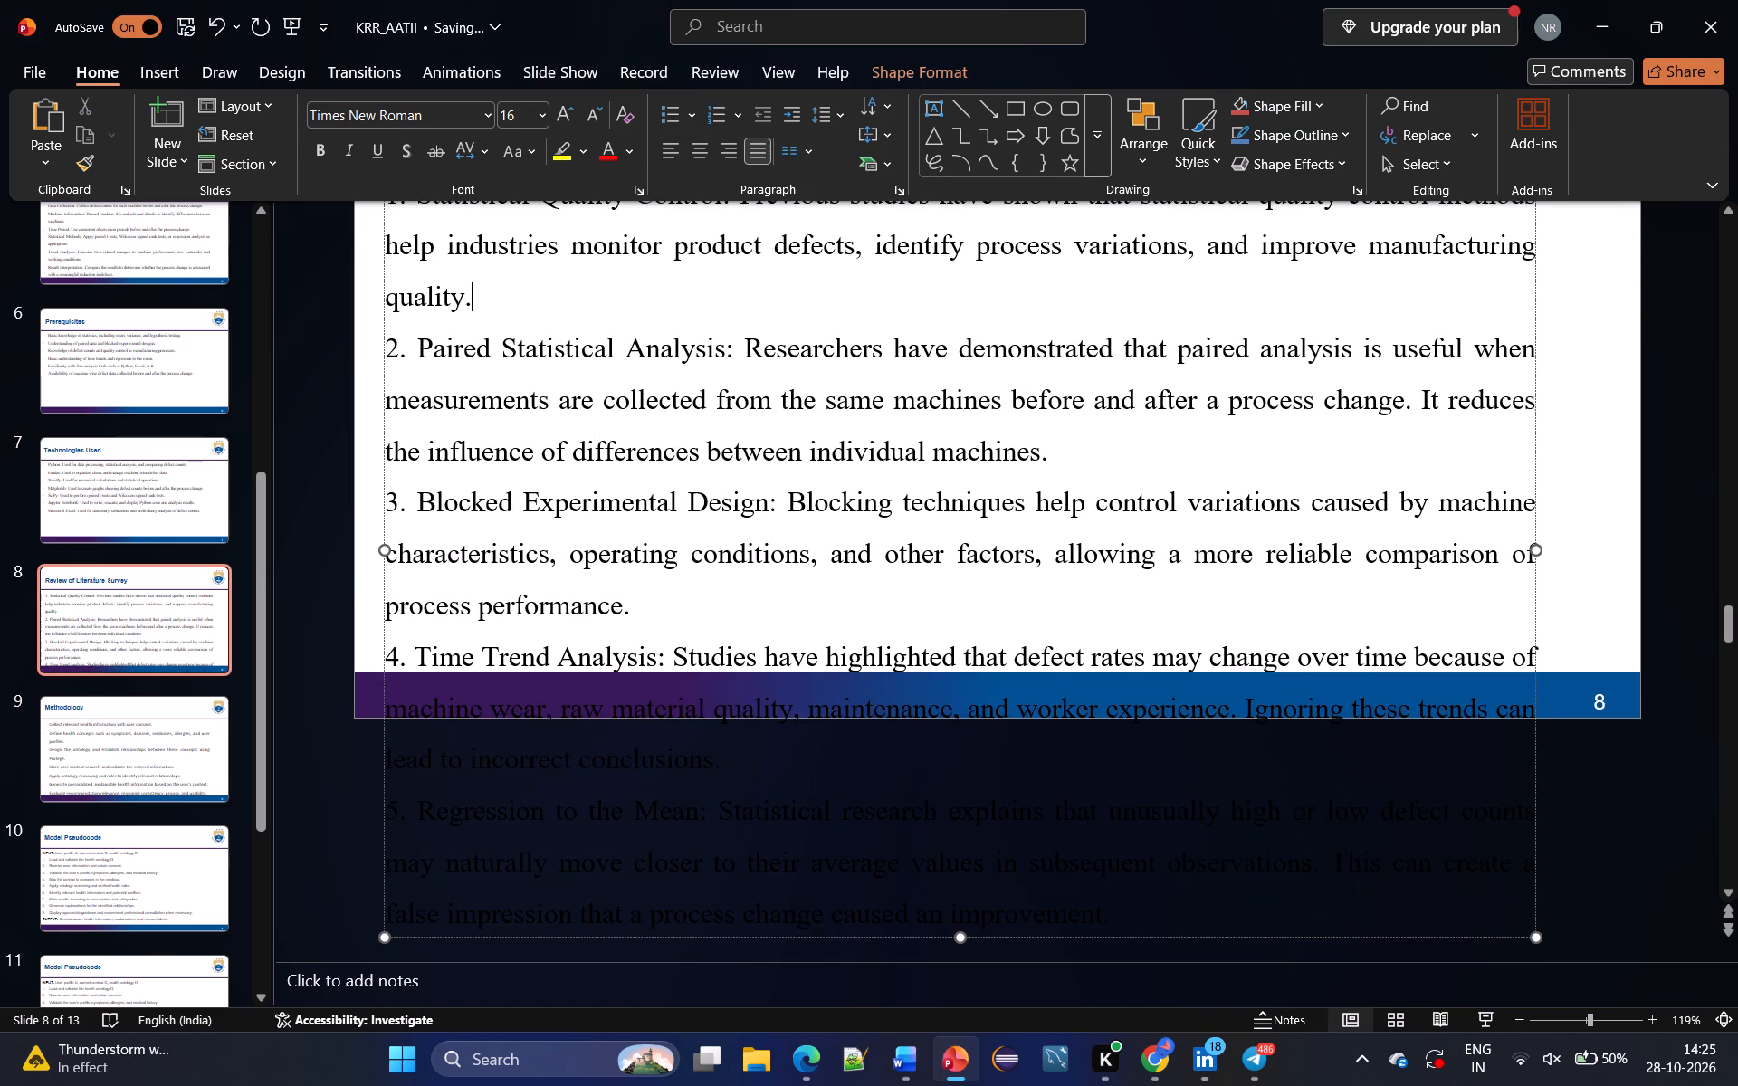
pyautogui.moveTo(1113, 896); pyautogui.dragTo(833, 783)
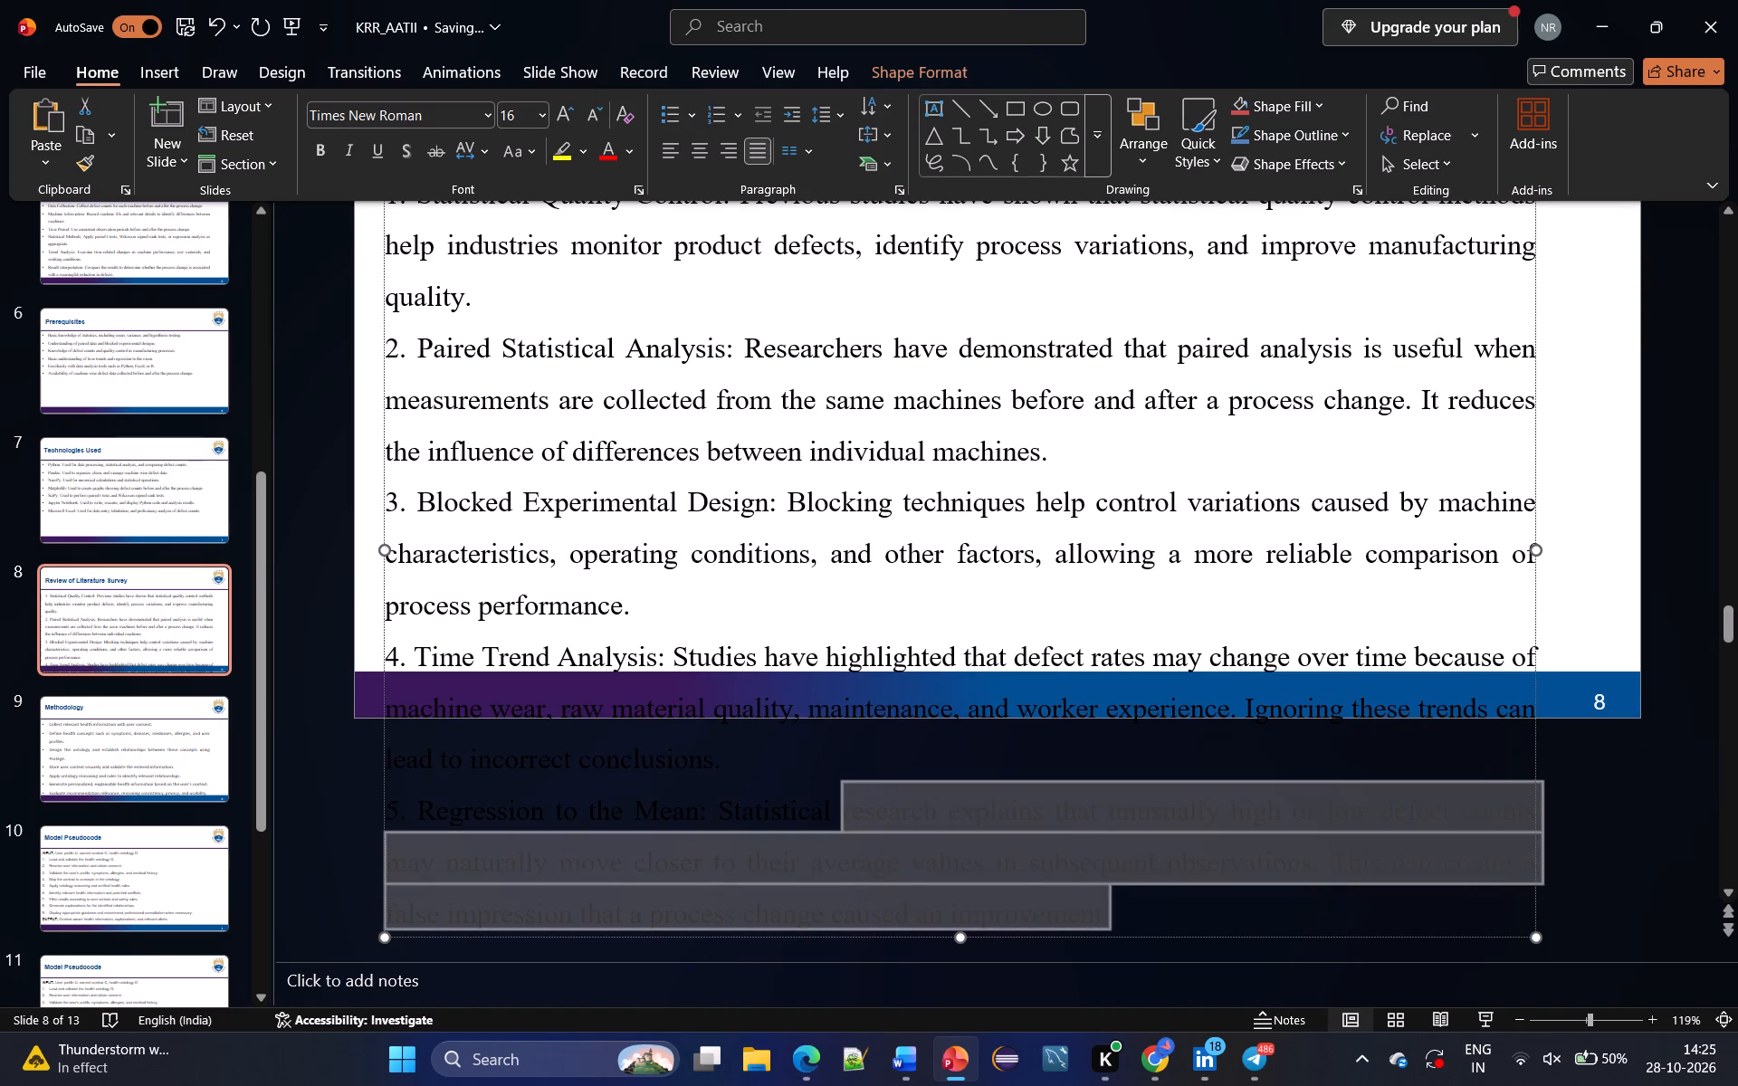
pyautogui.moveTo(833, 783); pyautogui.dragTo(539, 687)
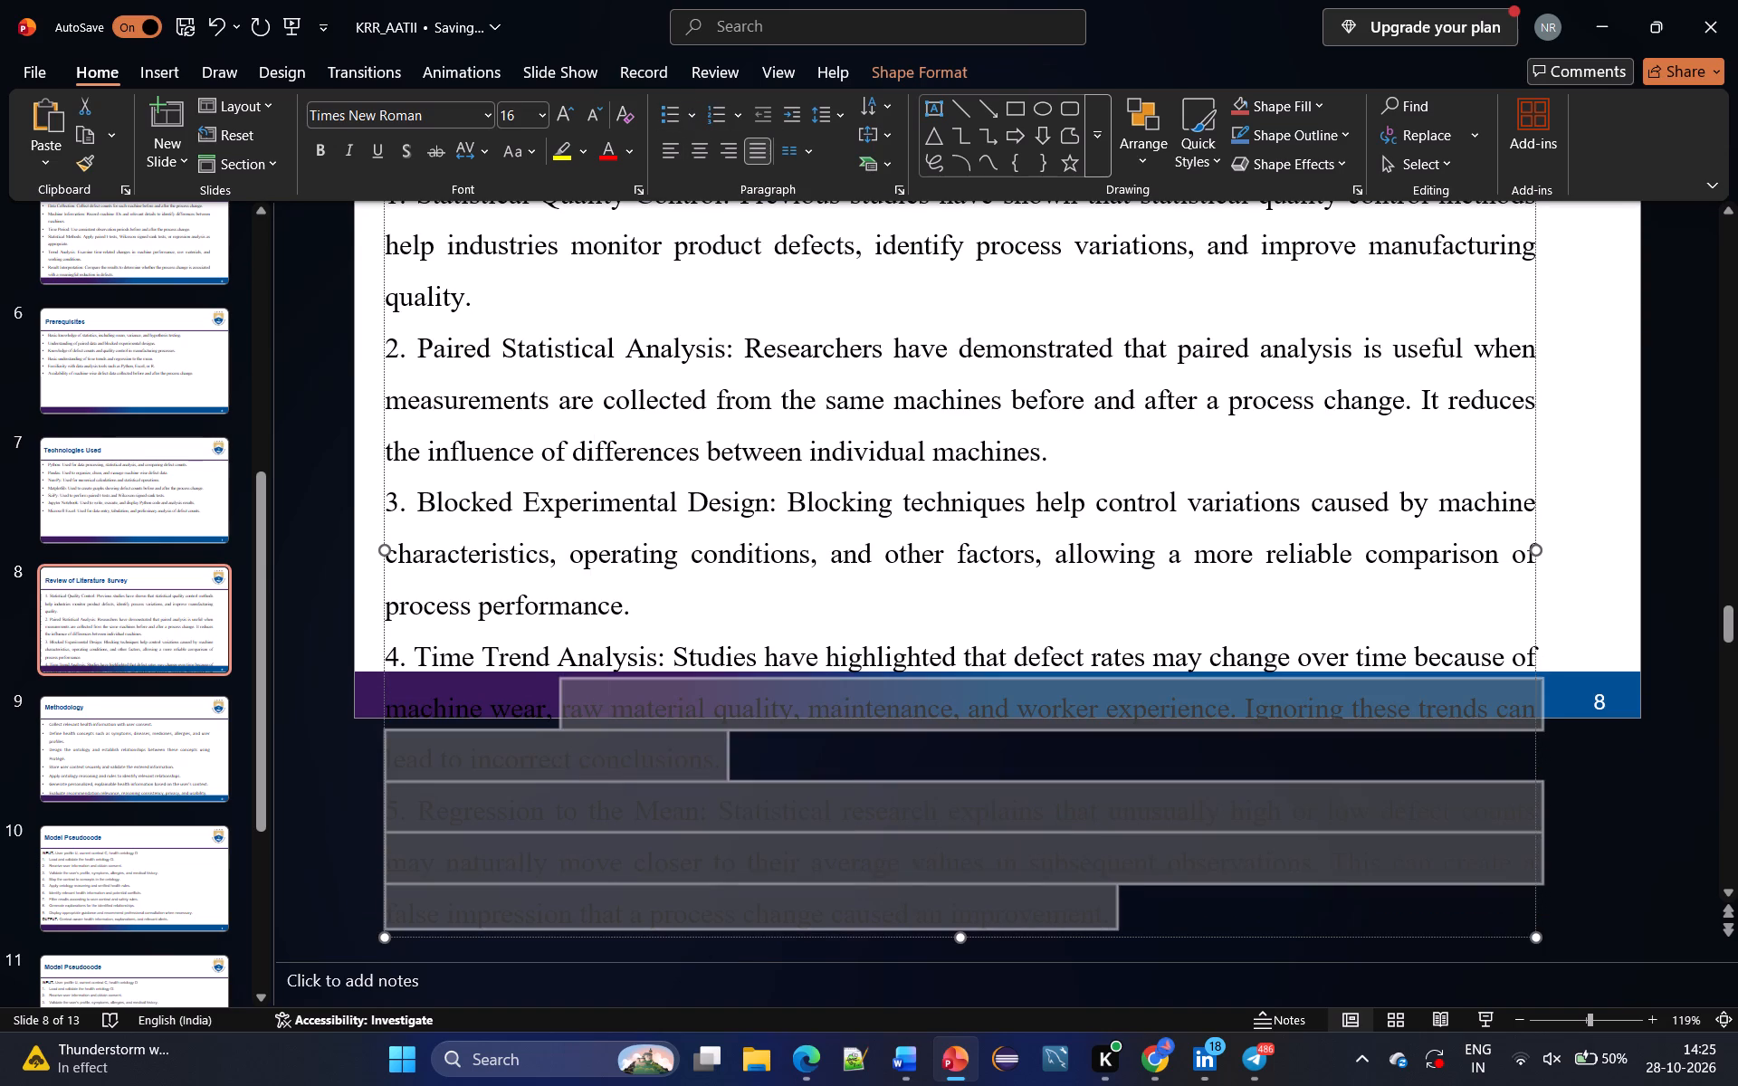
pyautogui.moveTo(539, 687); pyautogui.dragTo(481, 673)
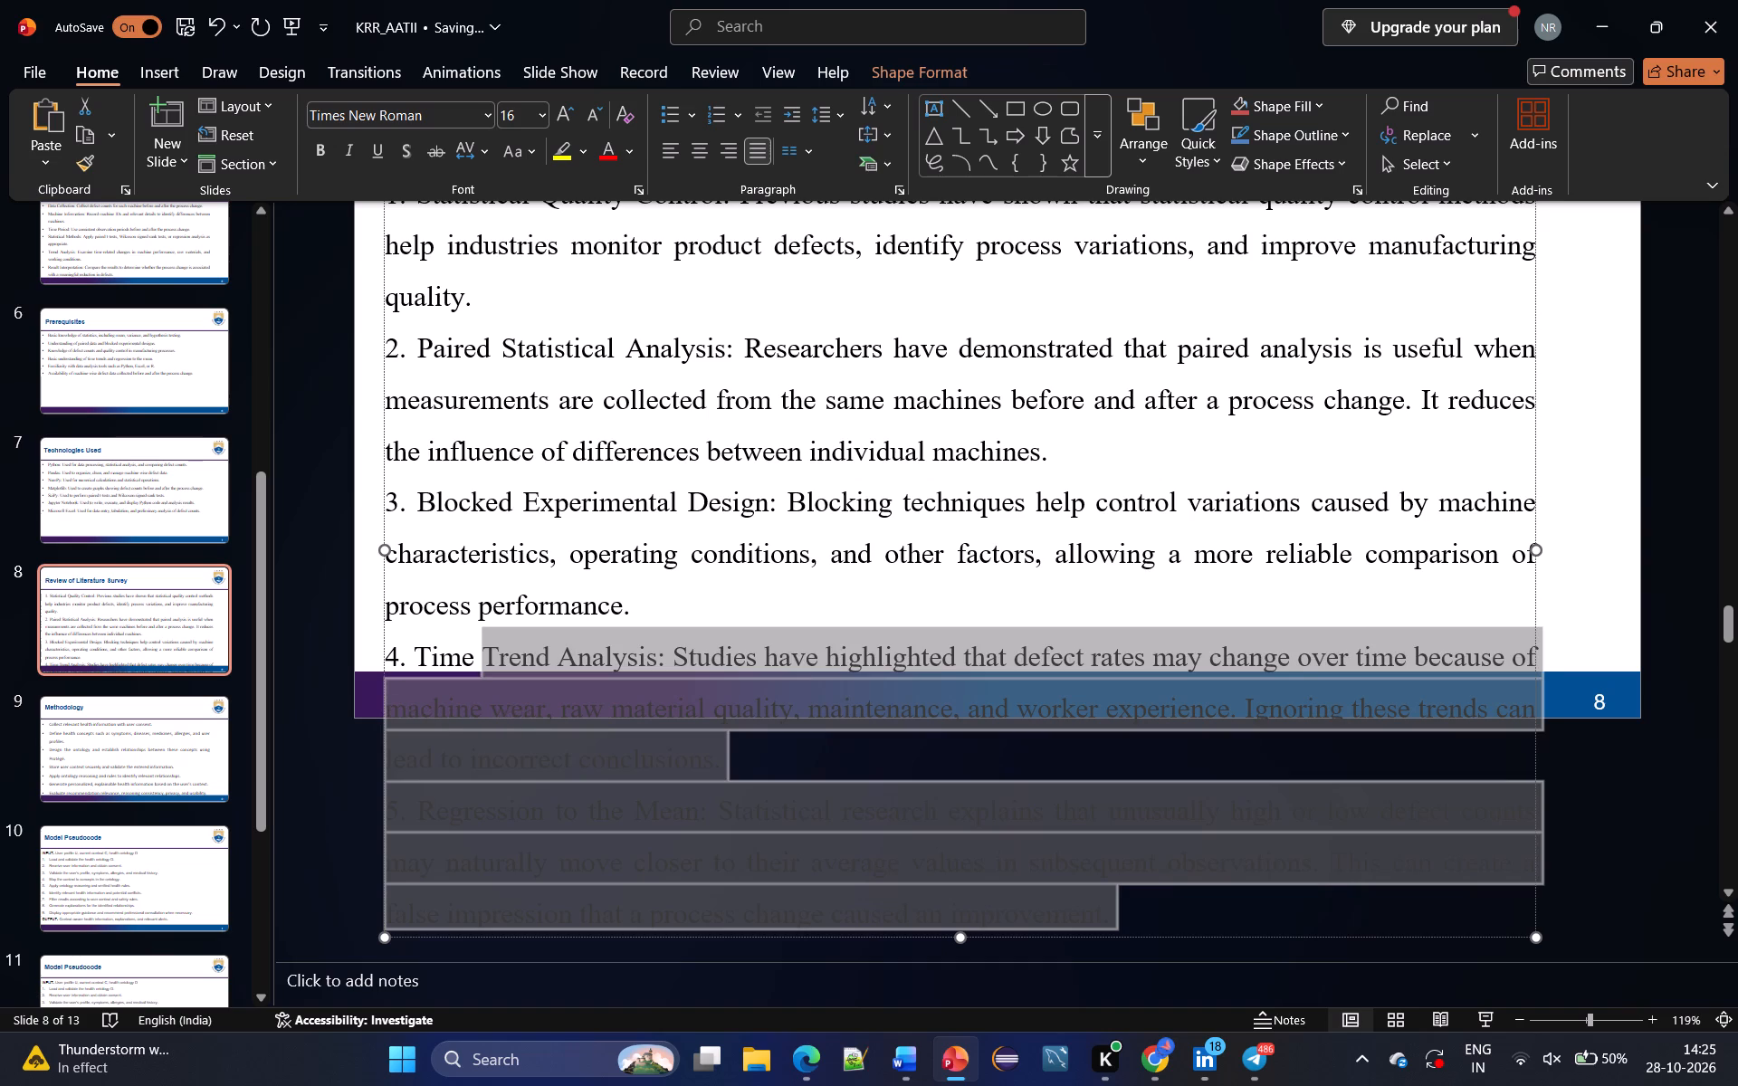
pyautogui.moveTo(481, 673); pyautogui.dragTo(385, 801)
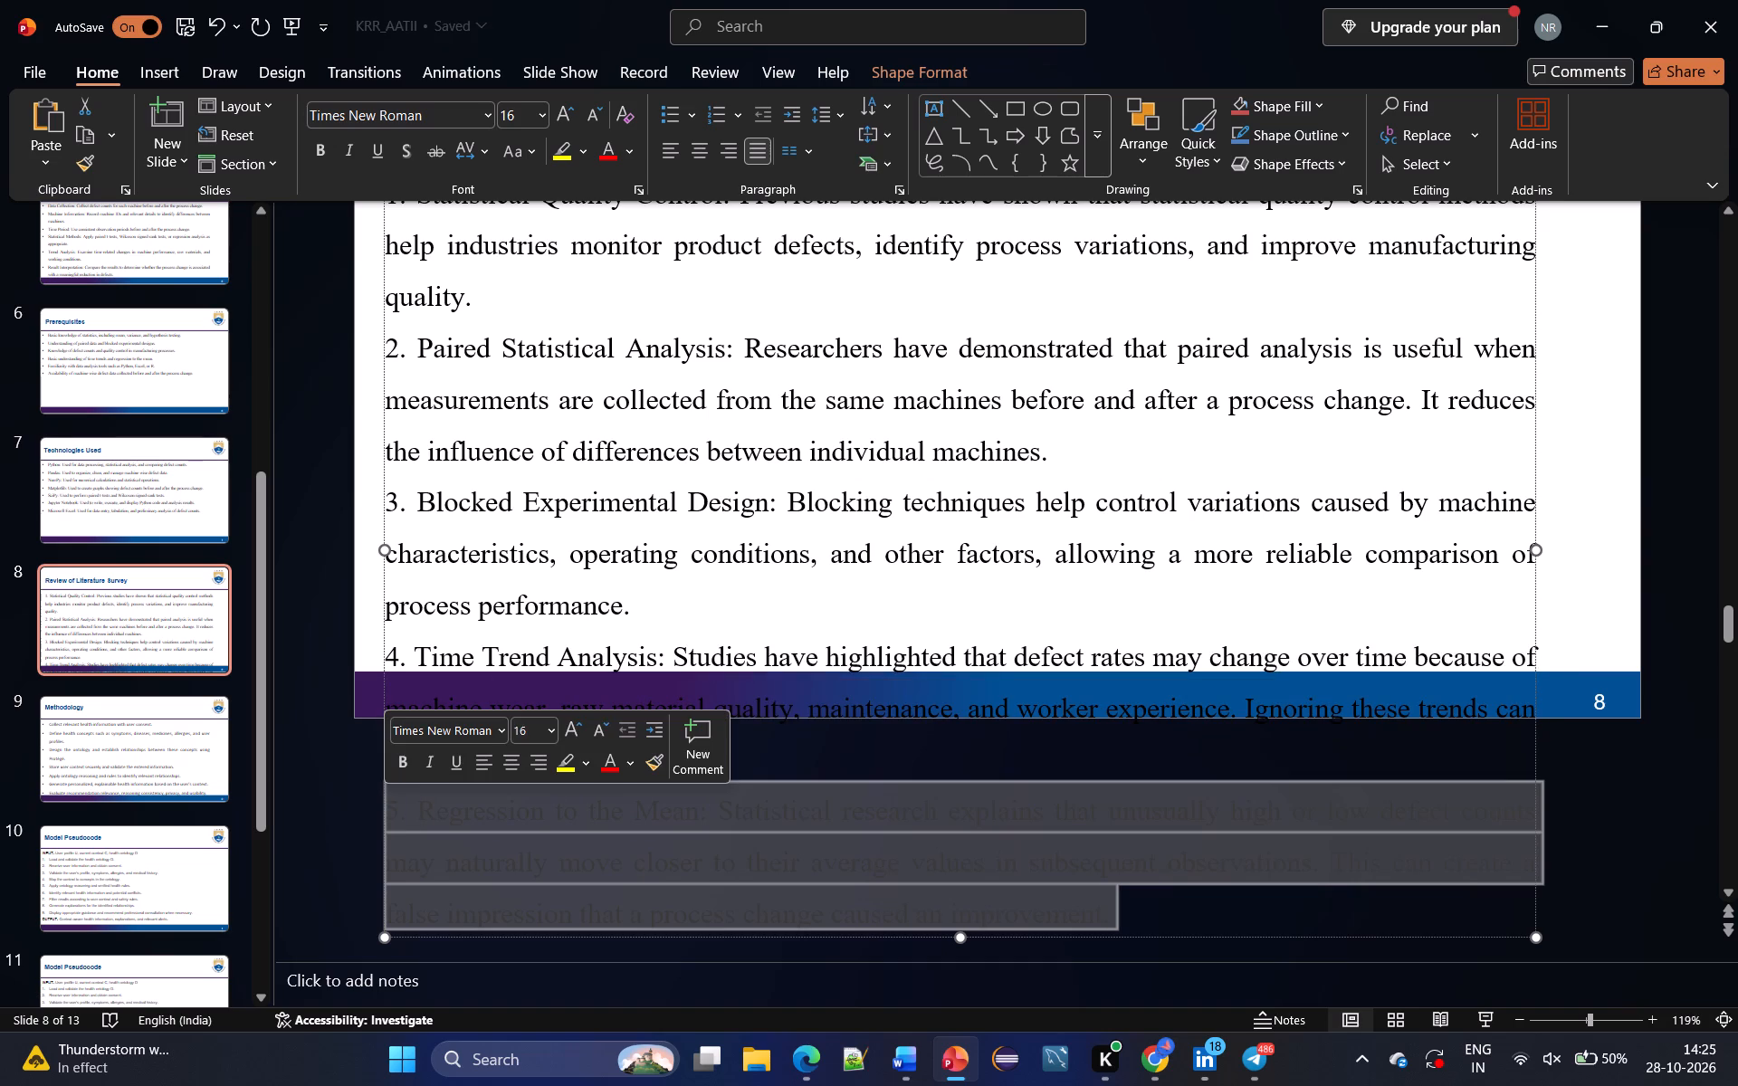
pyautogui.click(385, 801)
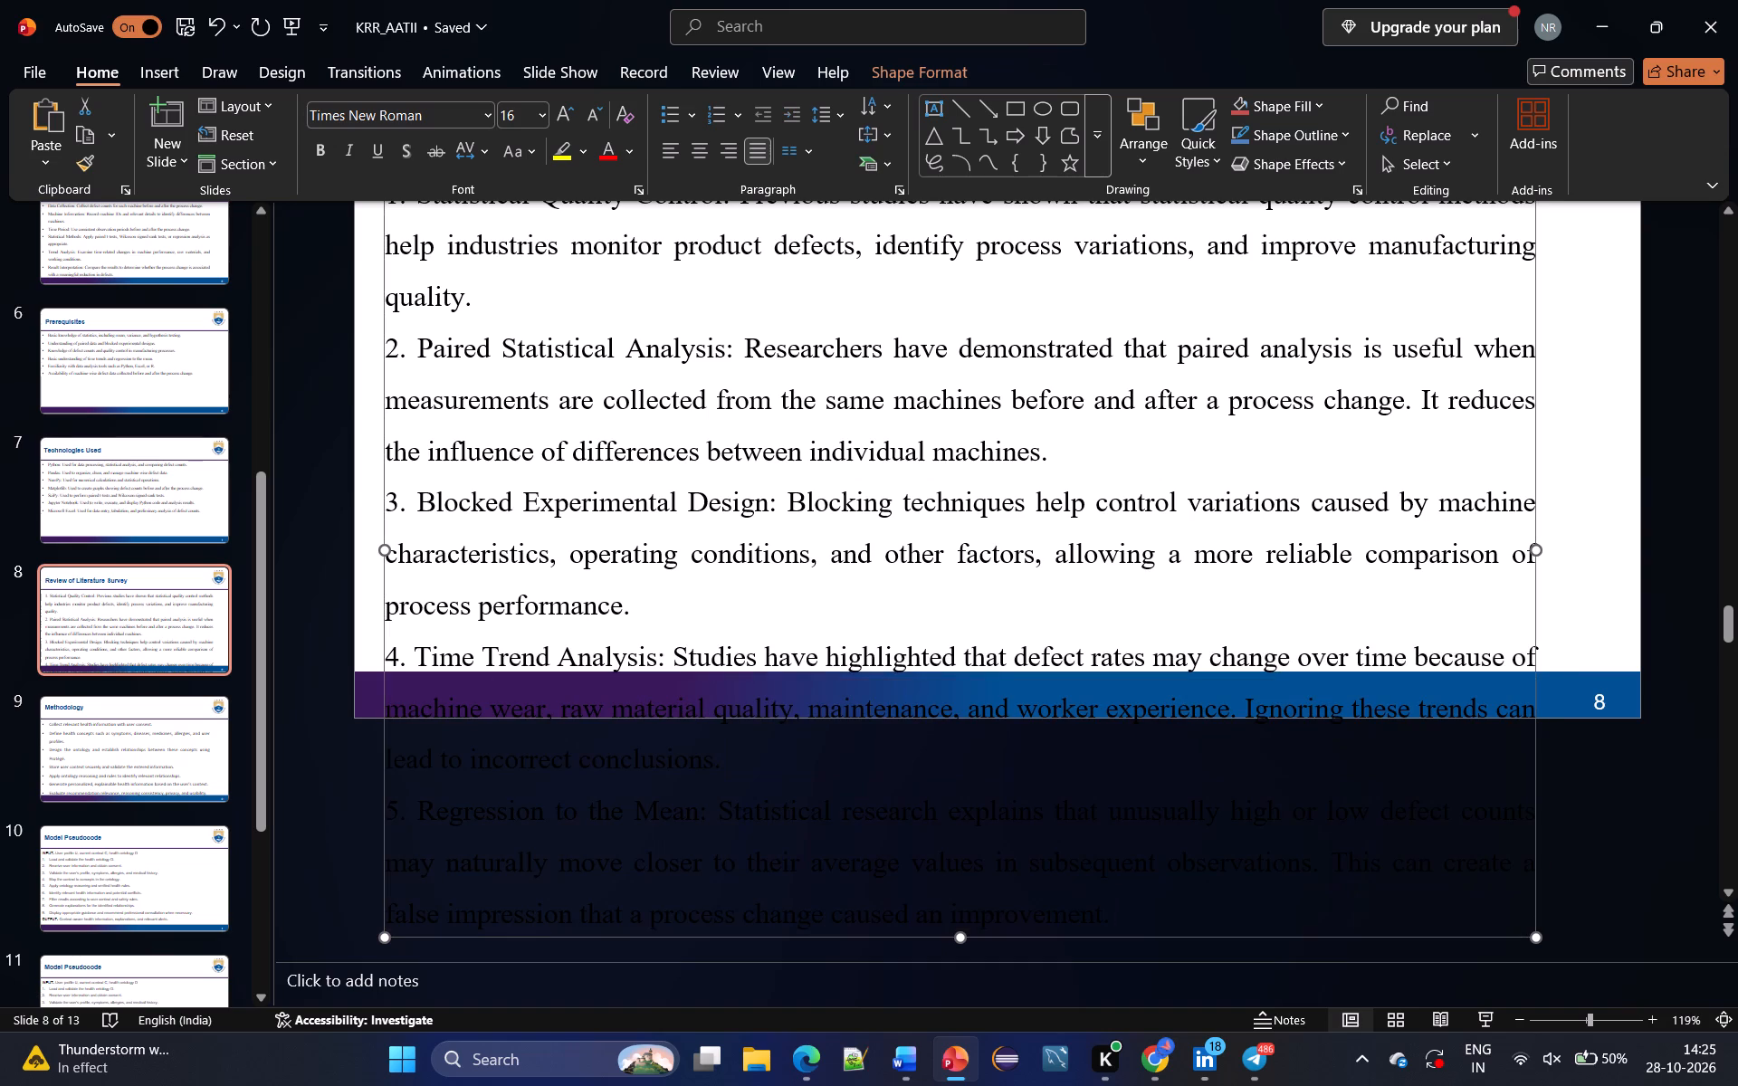
# Reduce the font size of all the Review of Literature Survey body text to 14.
pyautogui.keyDown('ctrl'); pyautogui.click(810, 376); pyautogui.keyUp('ctrl')
pyautogui.hotkey('ctrl', 'a')
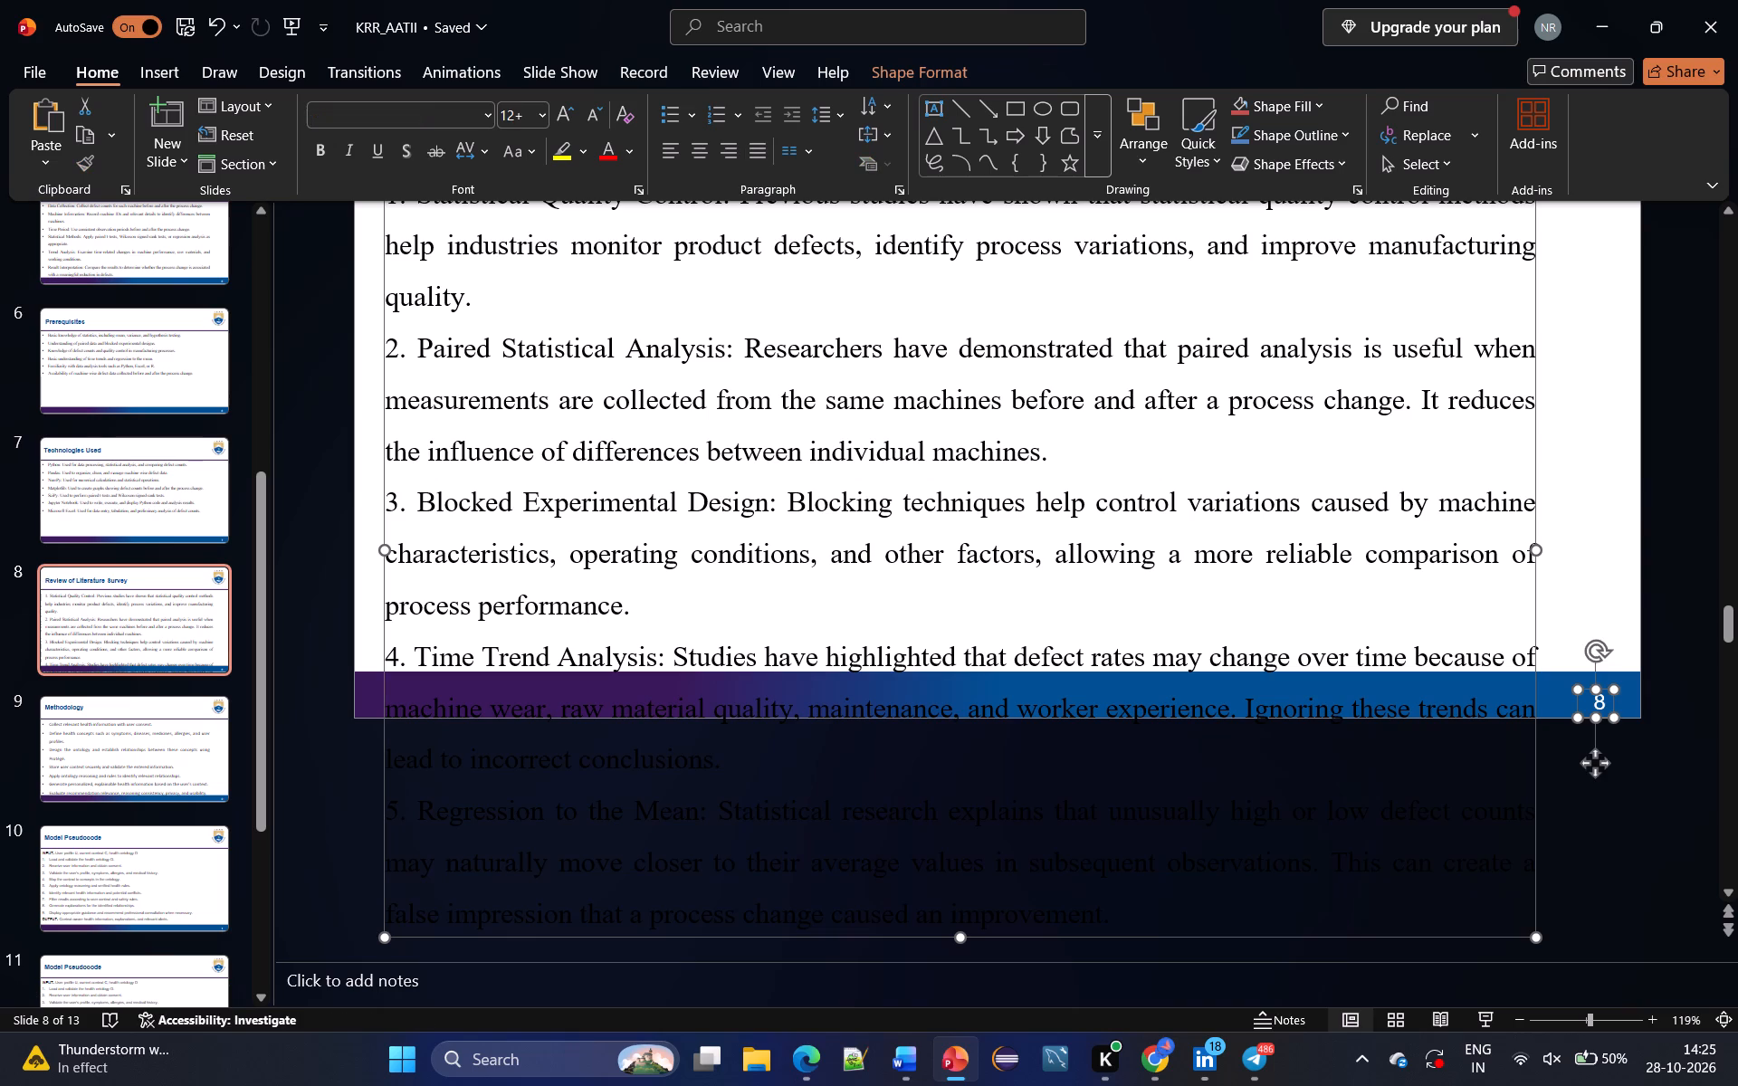
pyautogui.click(810, 376)
pyautogui.hotkey('ctrl', 'a')
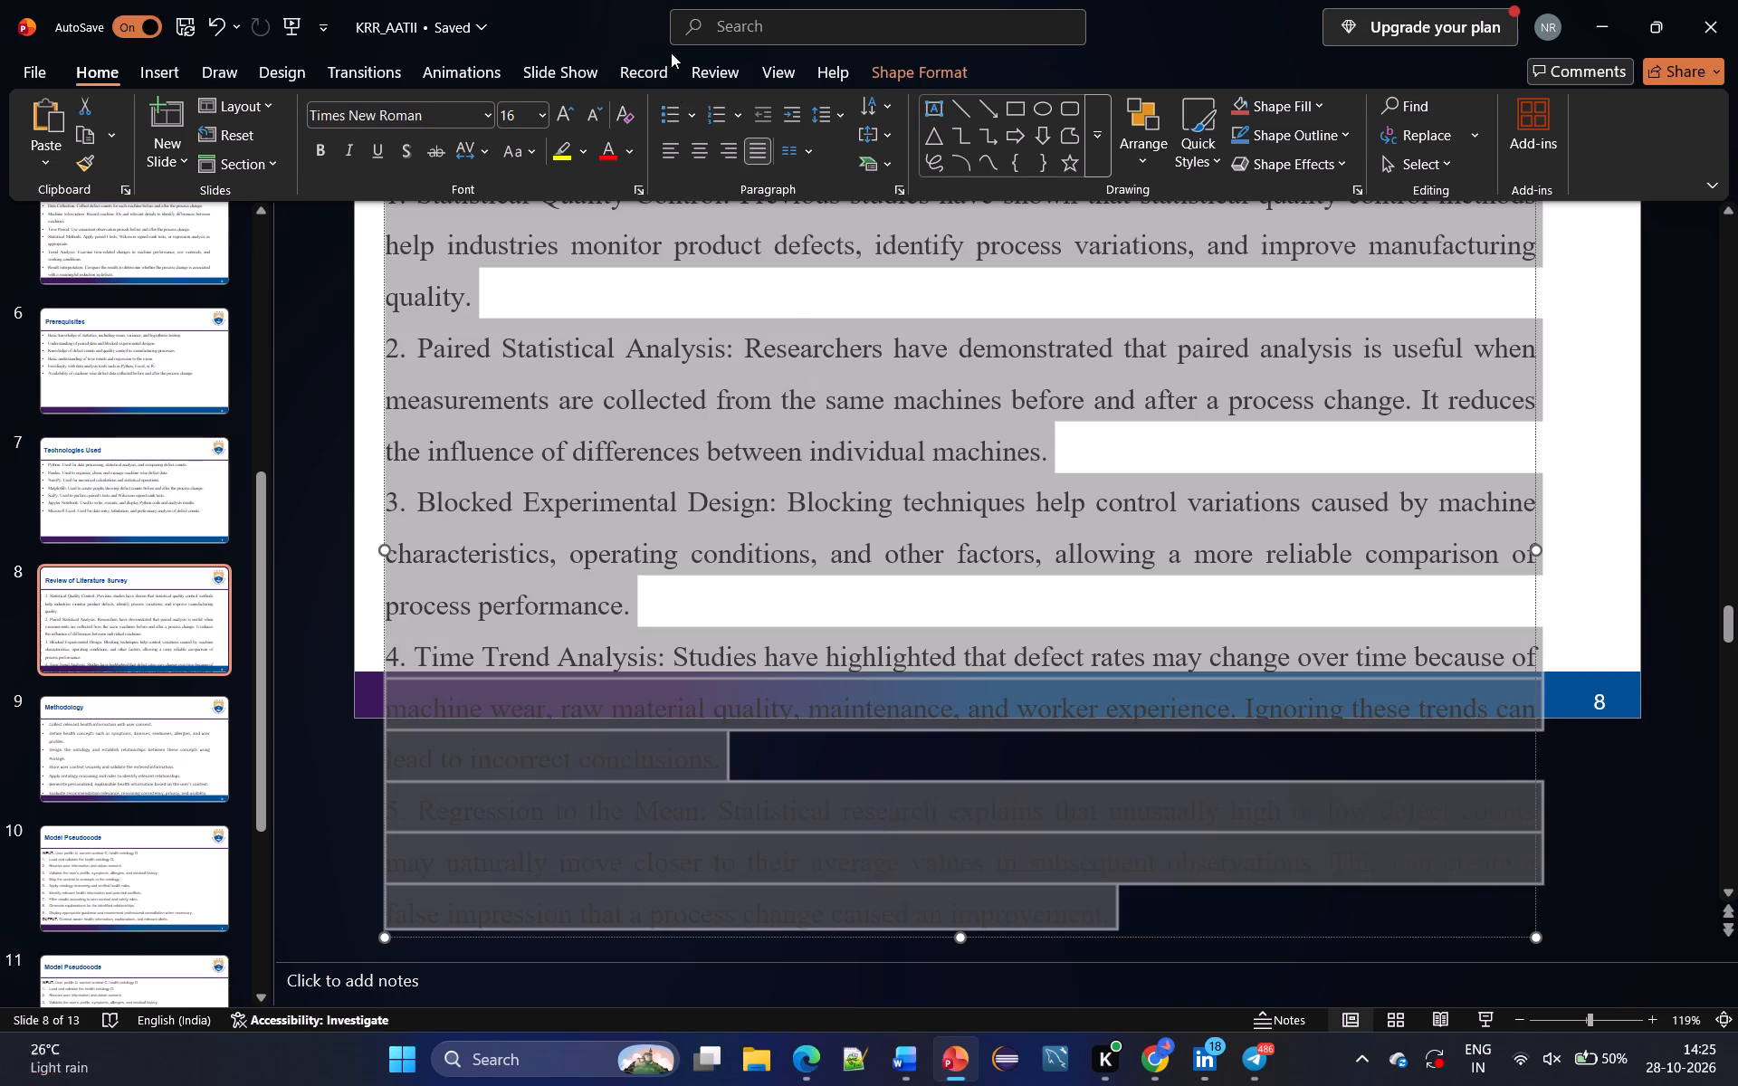
pyautogui.click(544, 119)
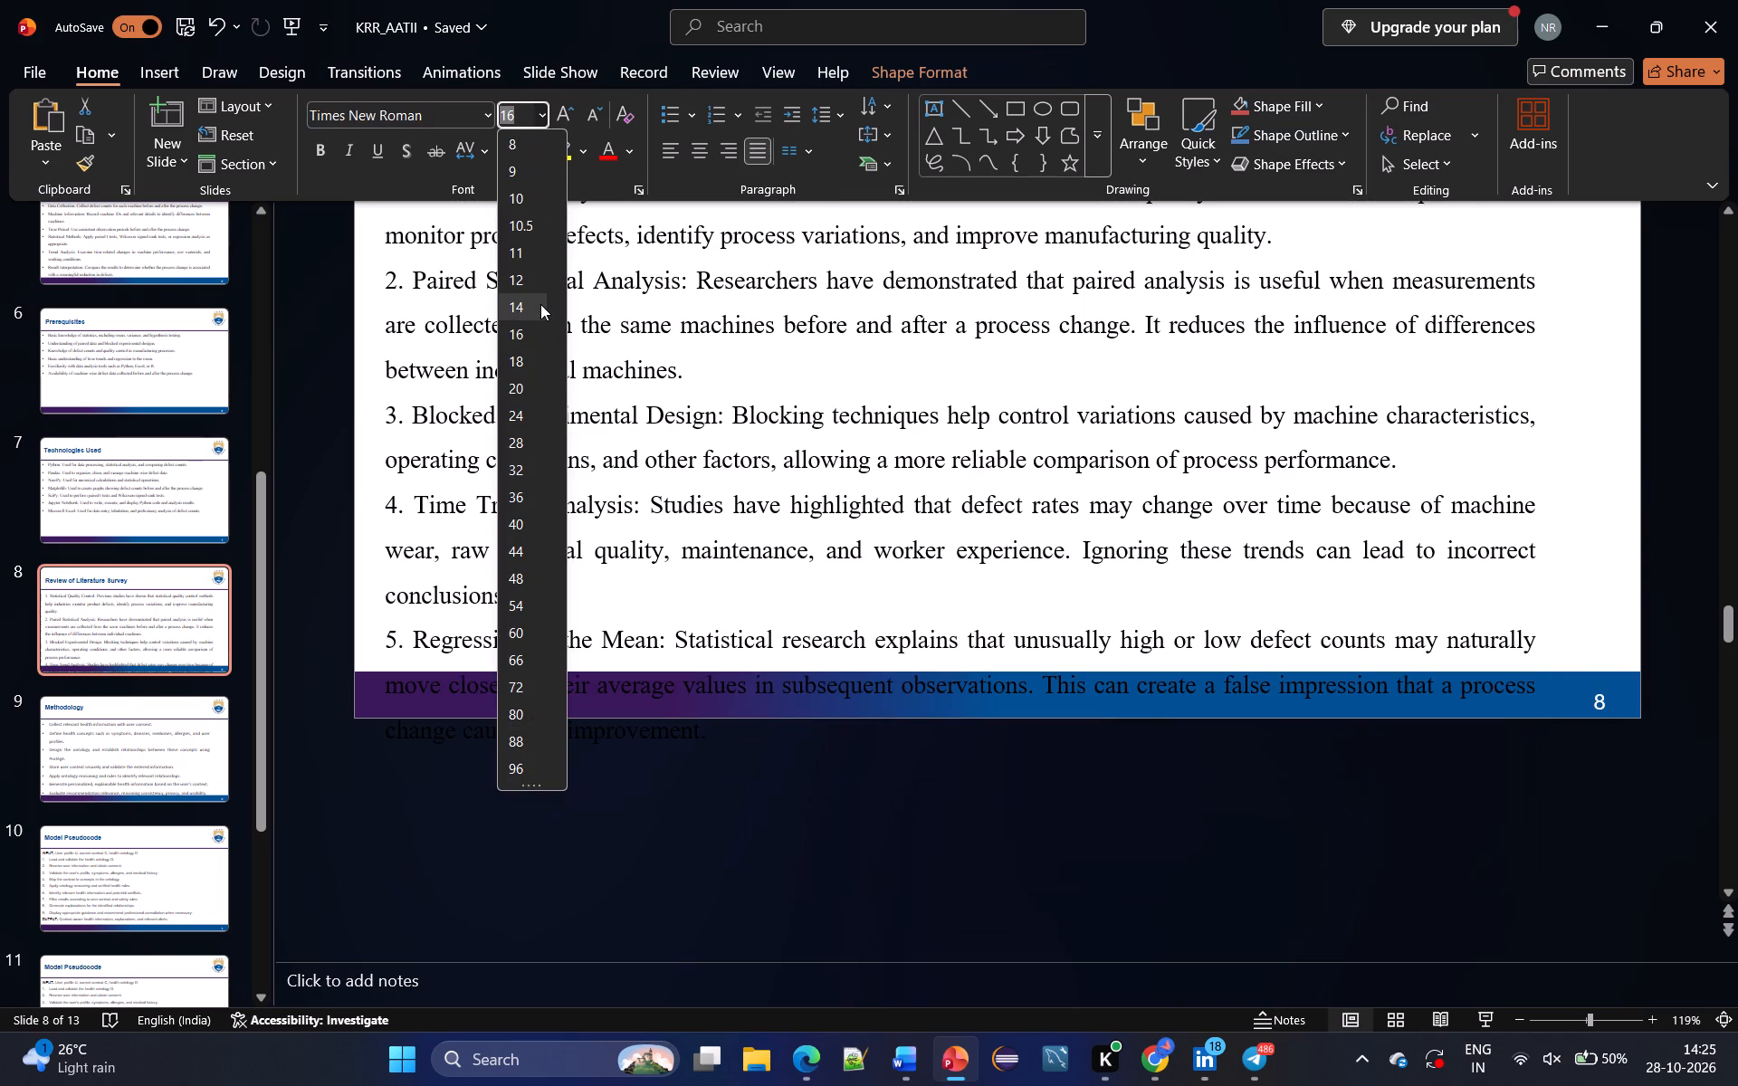
pyautogui.click(540, 304)
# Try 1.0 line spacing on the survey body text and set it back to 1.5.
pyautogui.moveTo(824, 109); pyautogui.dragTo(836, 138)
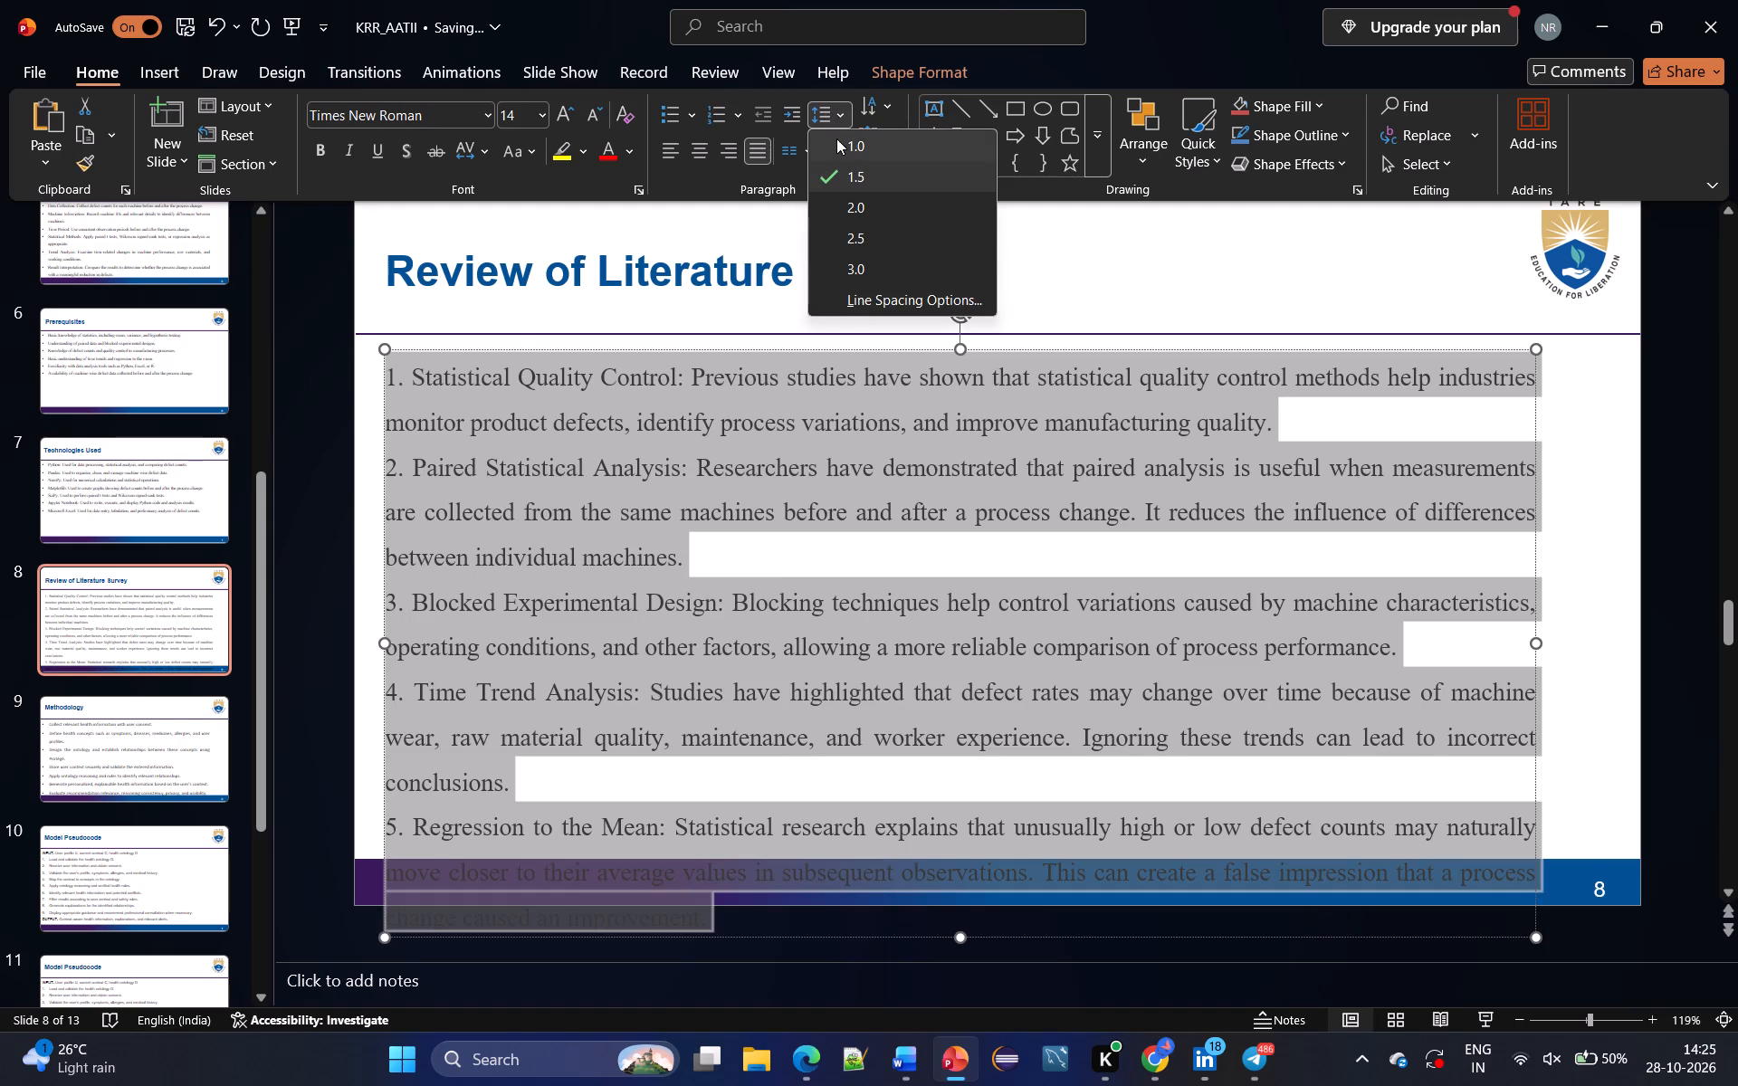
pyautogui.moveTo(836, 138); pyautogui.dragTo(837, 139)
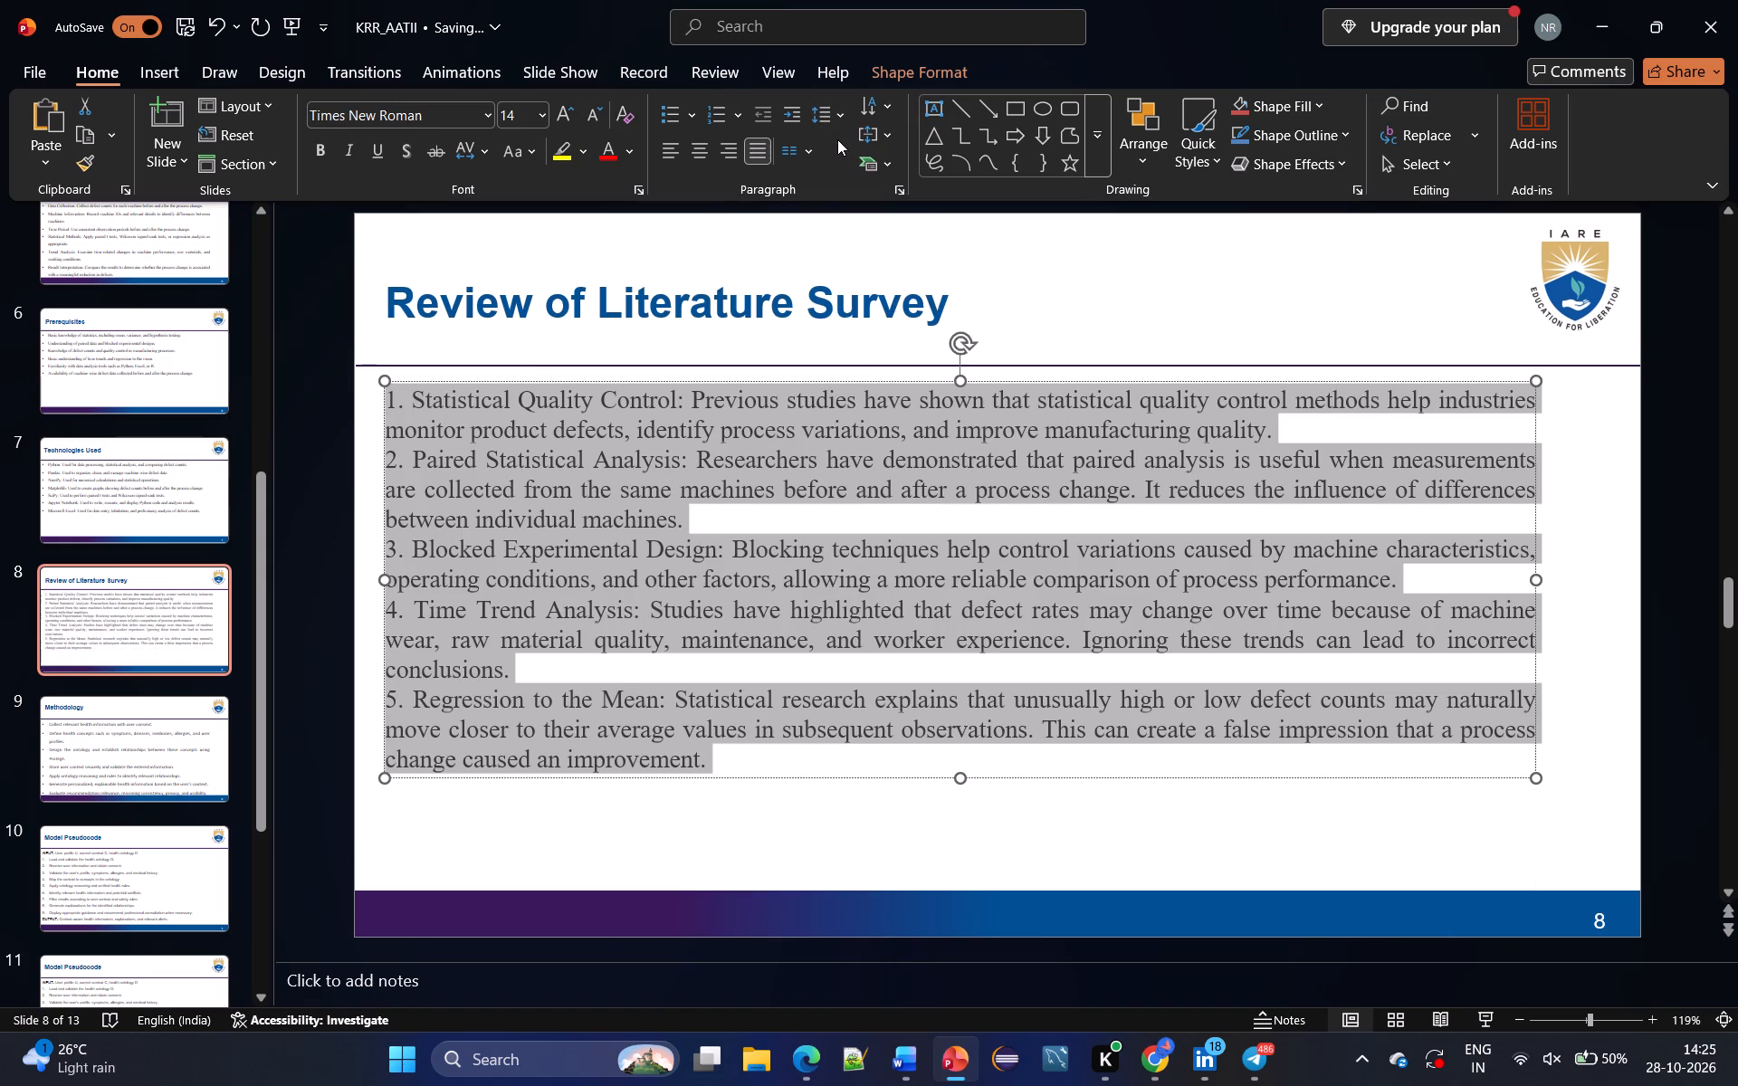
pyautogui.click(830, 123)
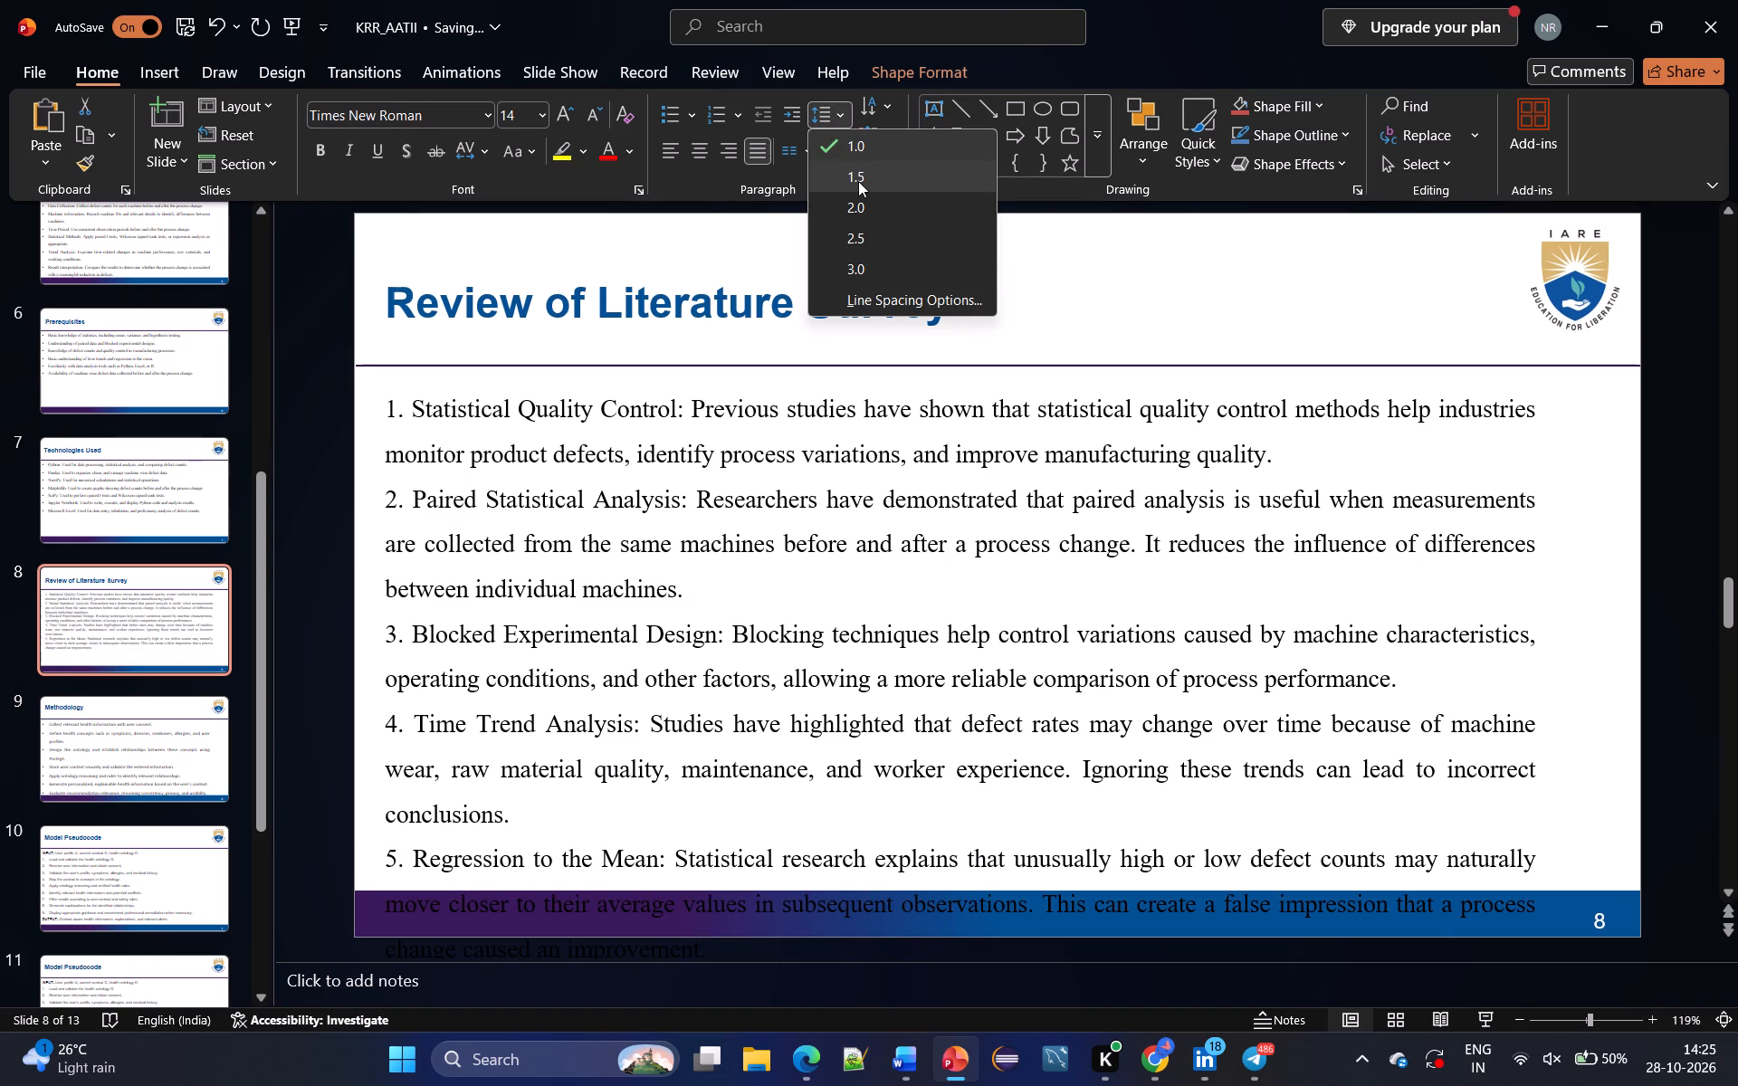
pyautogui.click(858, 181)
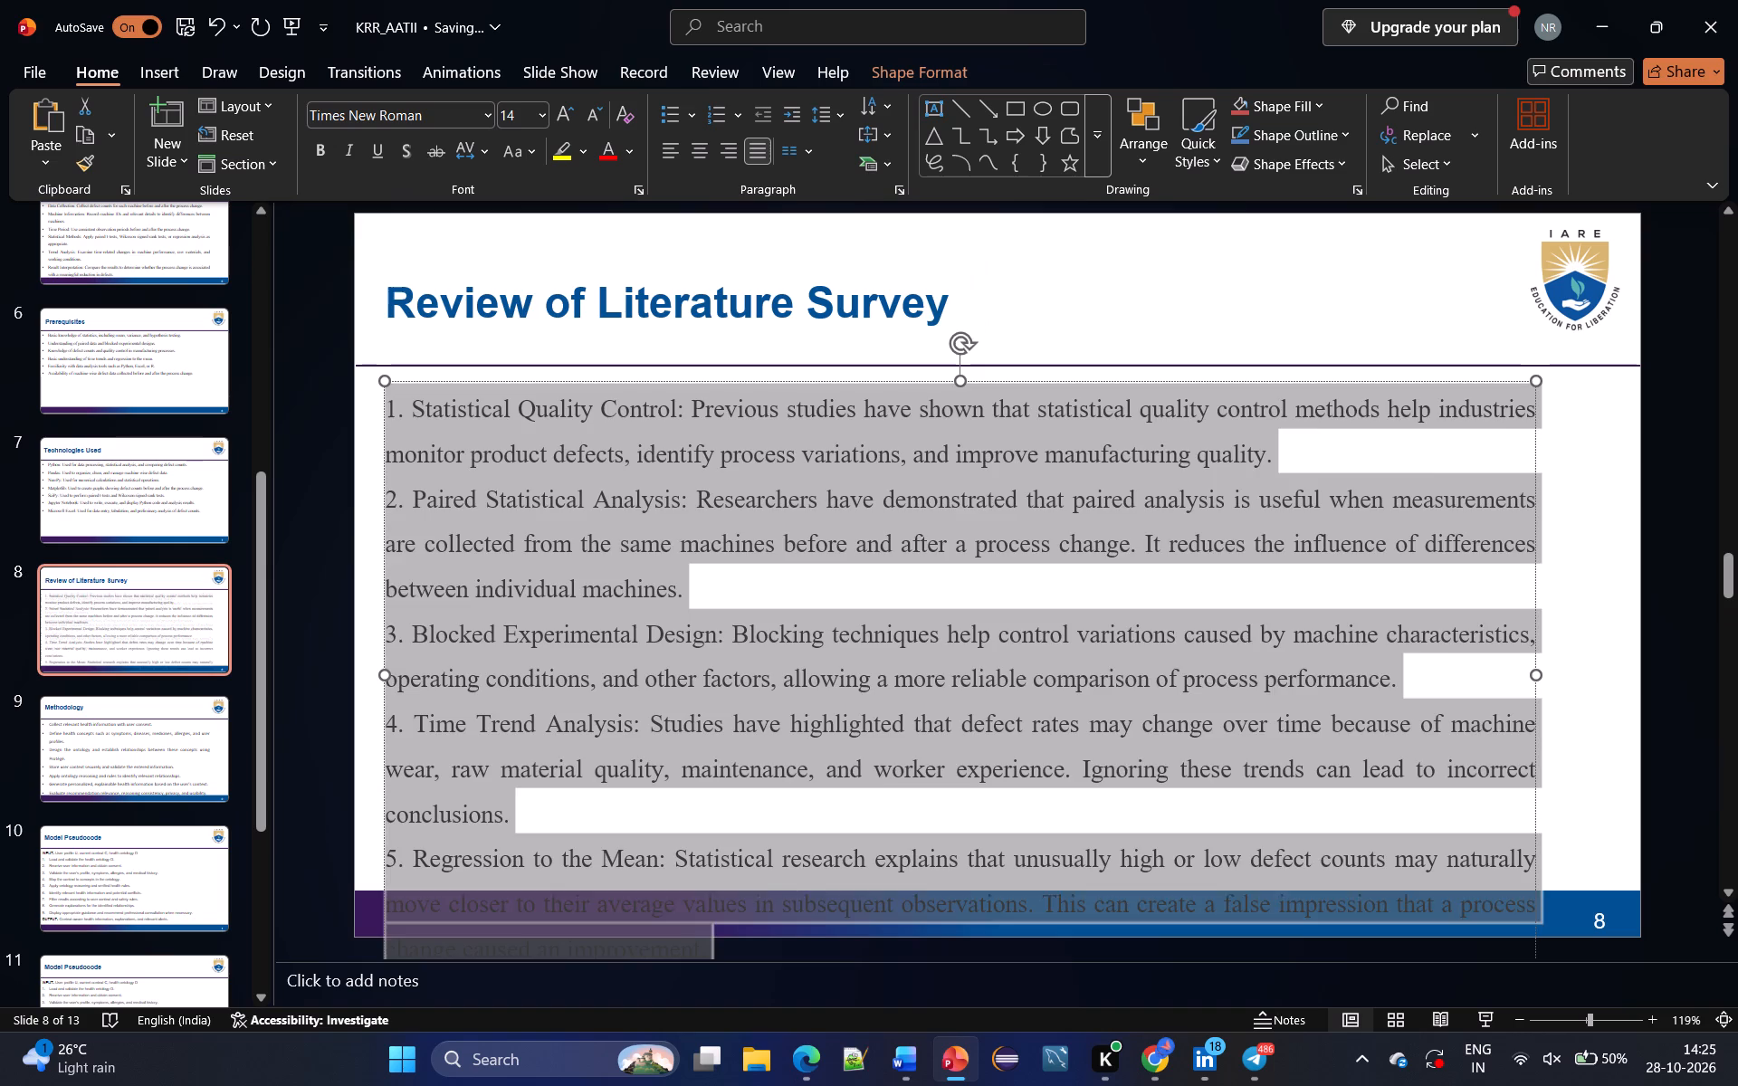
# Delete the sentence "It reduces the influence of differences between individual machines." from point 2, Paired Statistical Analysis.
pyautogui.click(823, 601)
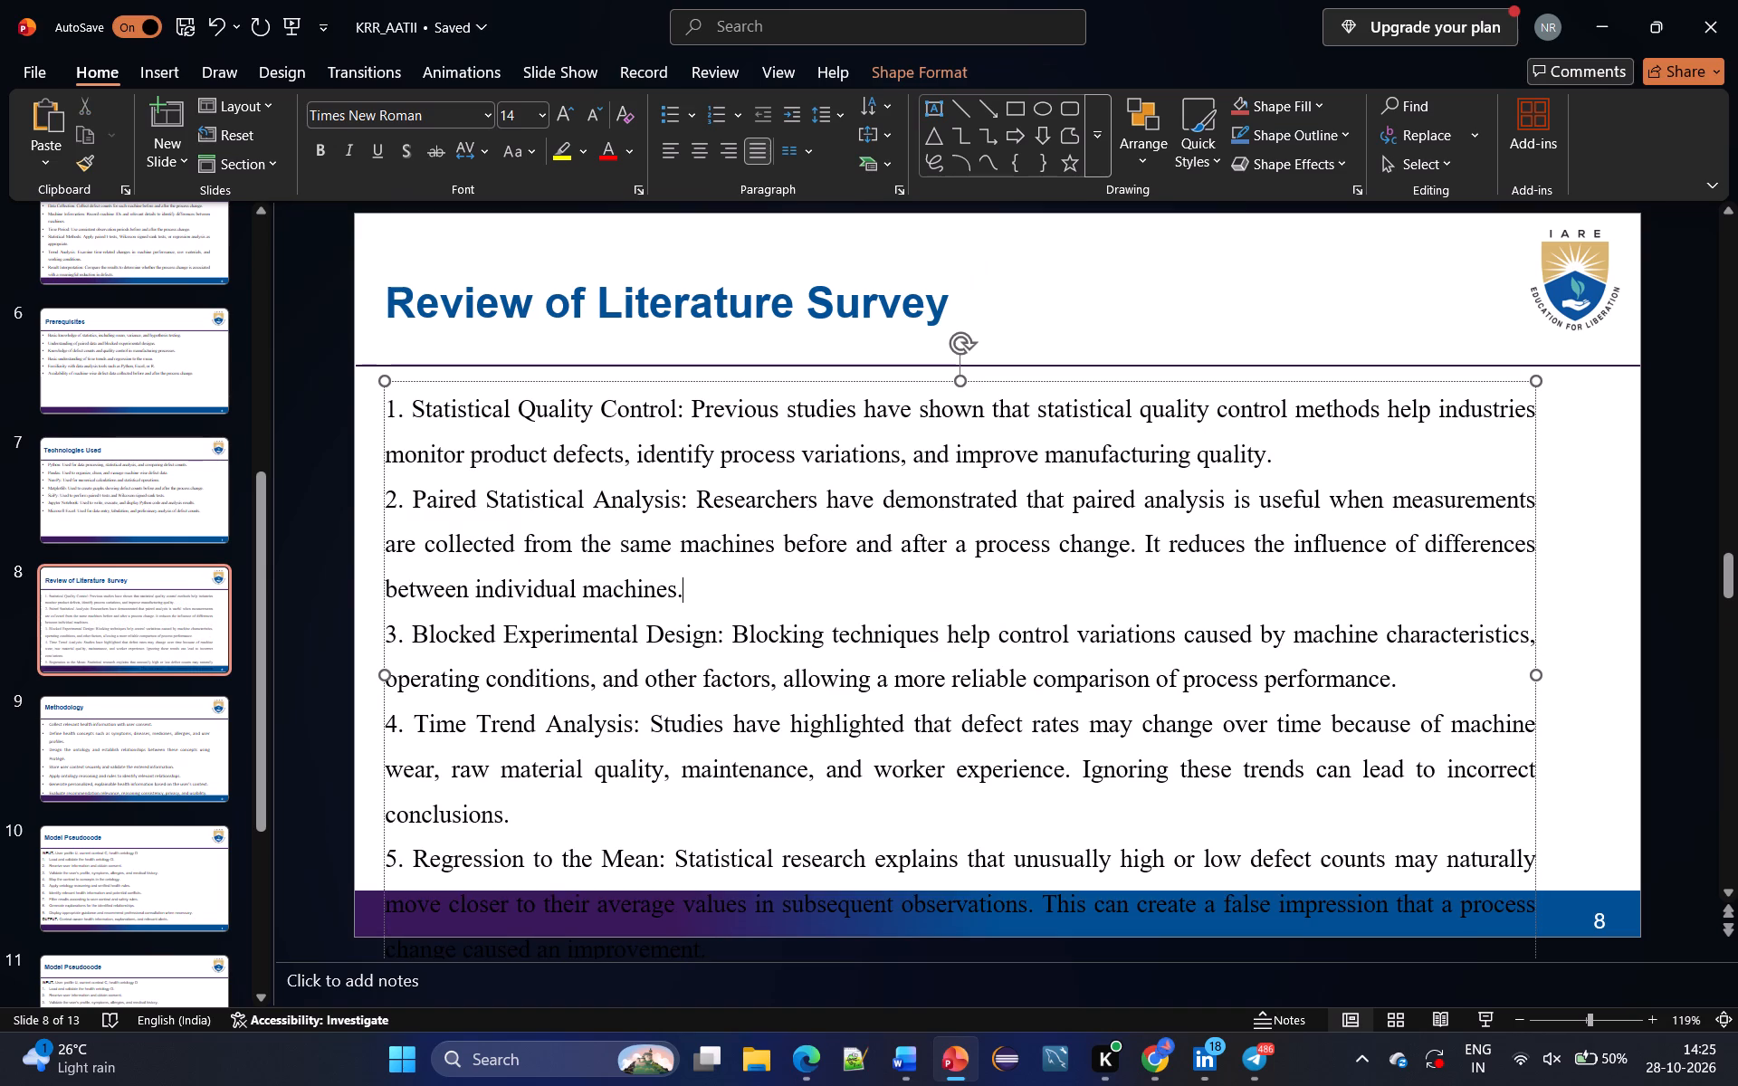
pyautogui.moveTo(1151, 531); pyautogui.dragTo(842, 586)
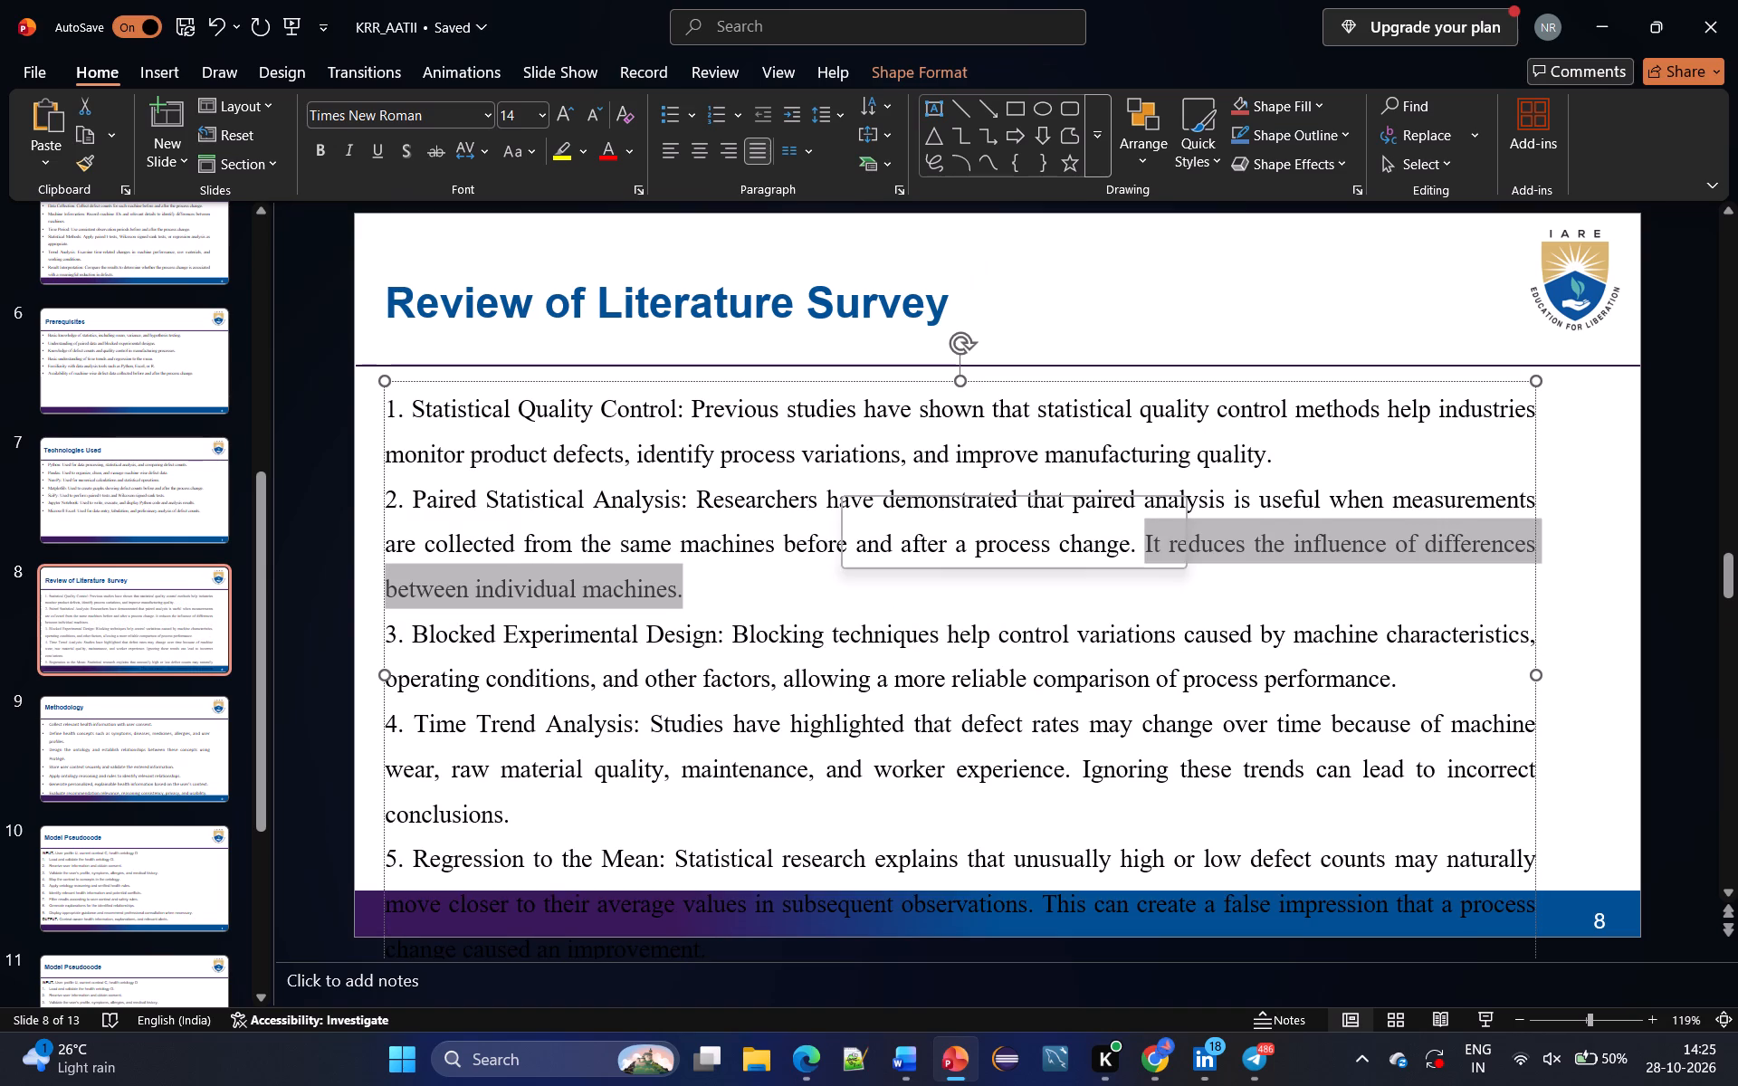
pyautogui.press('BackSpace')
pyautogui.click(795, 876)
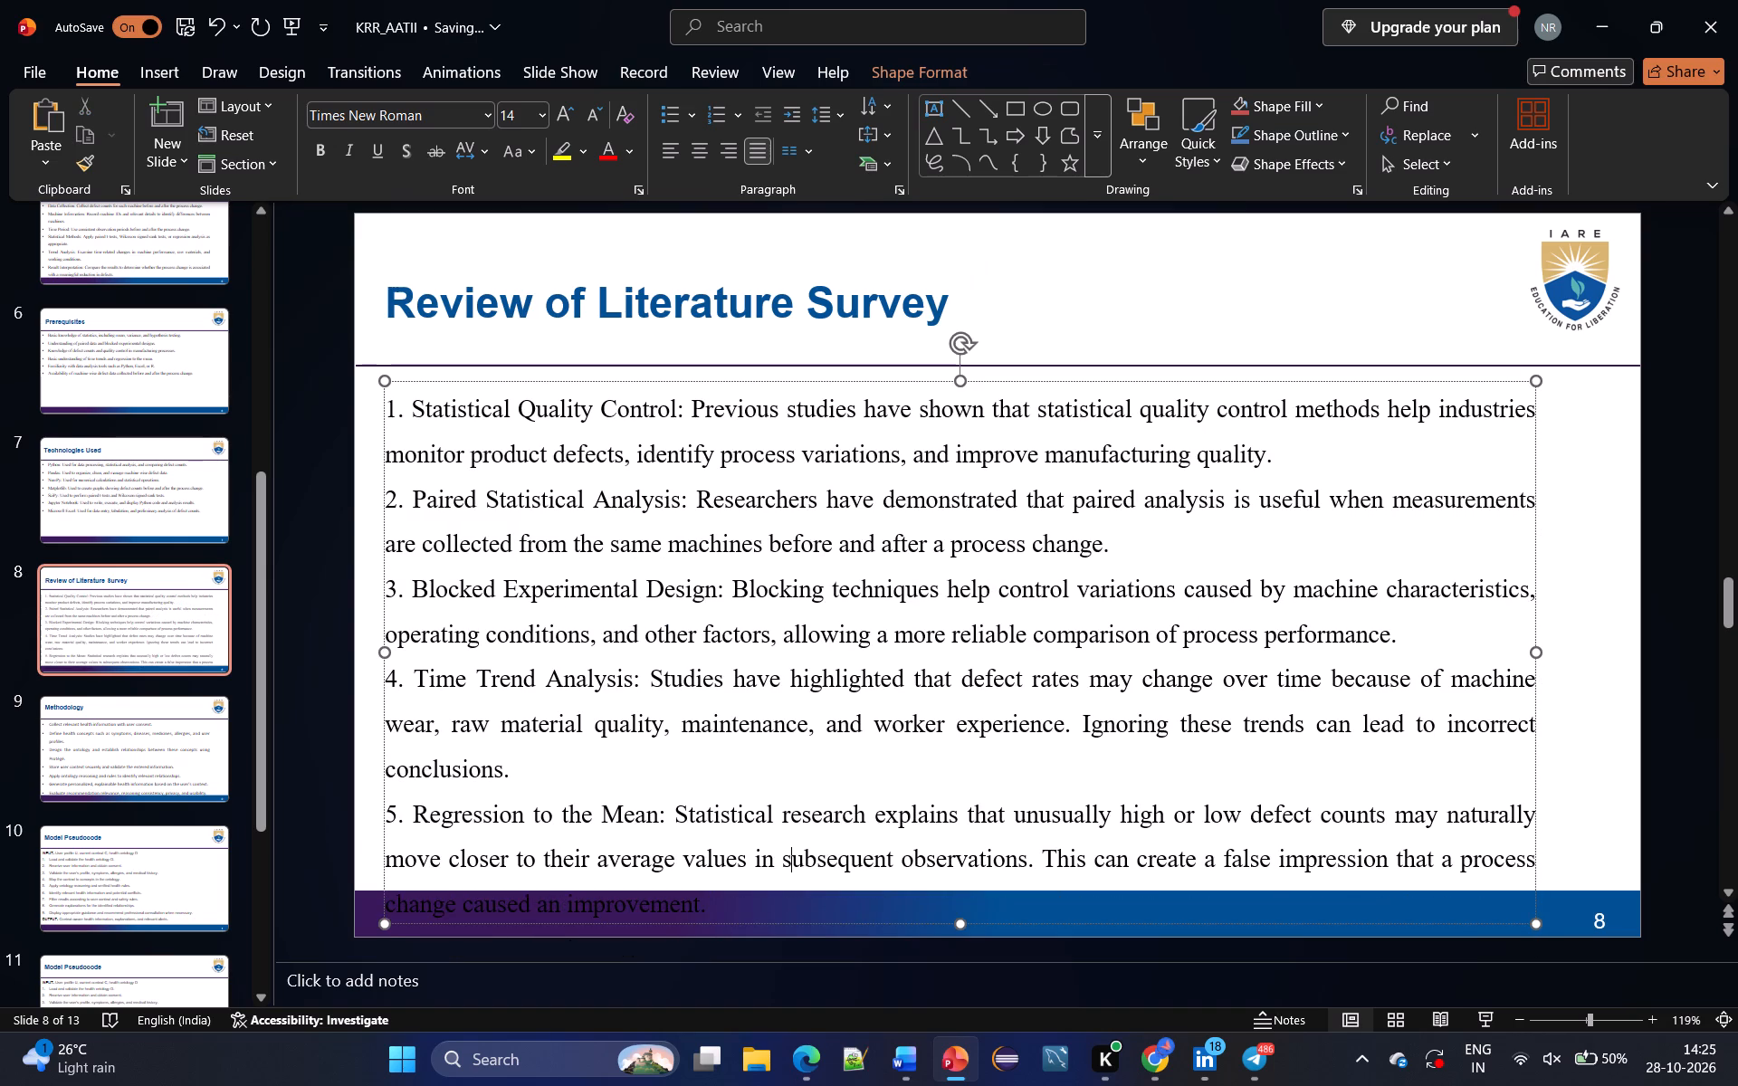
pyautogui.click(183, 772)
pyautogui.doubleClick(673, 301)
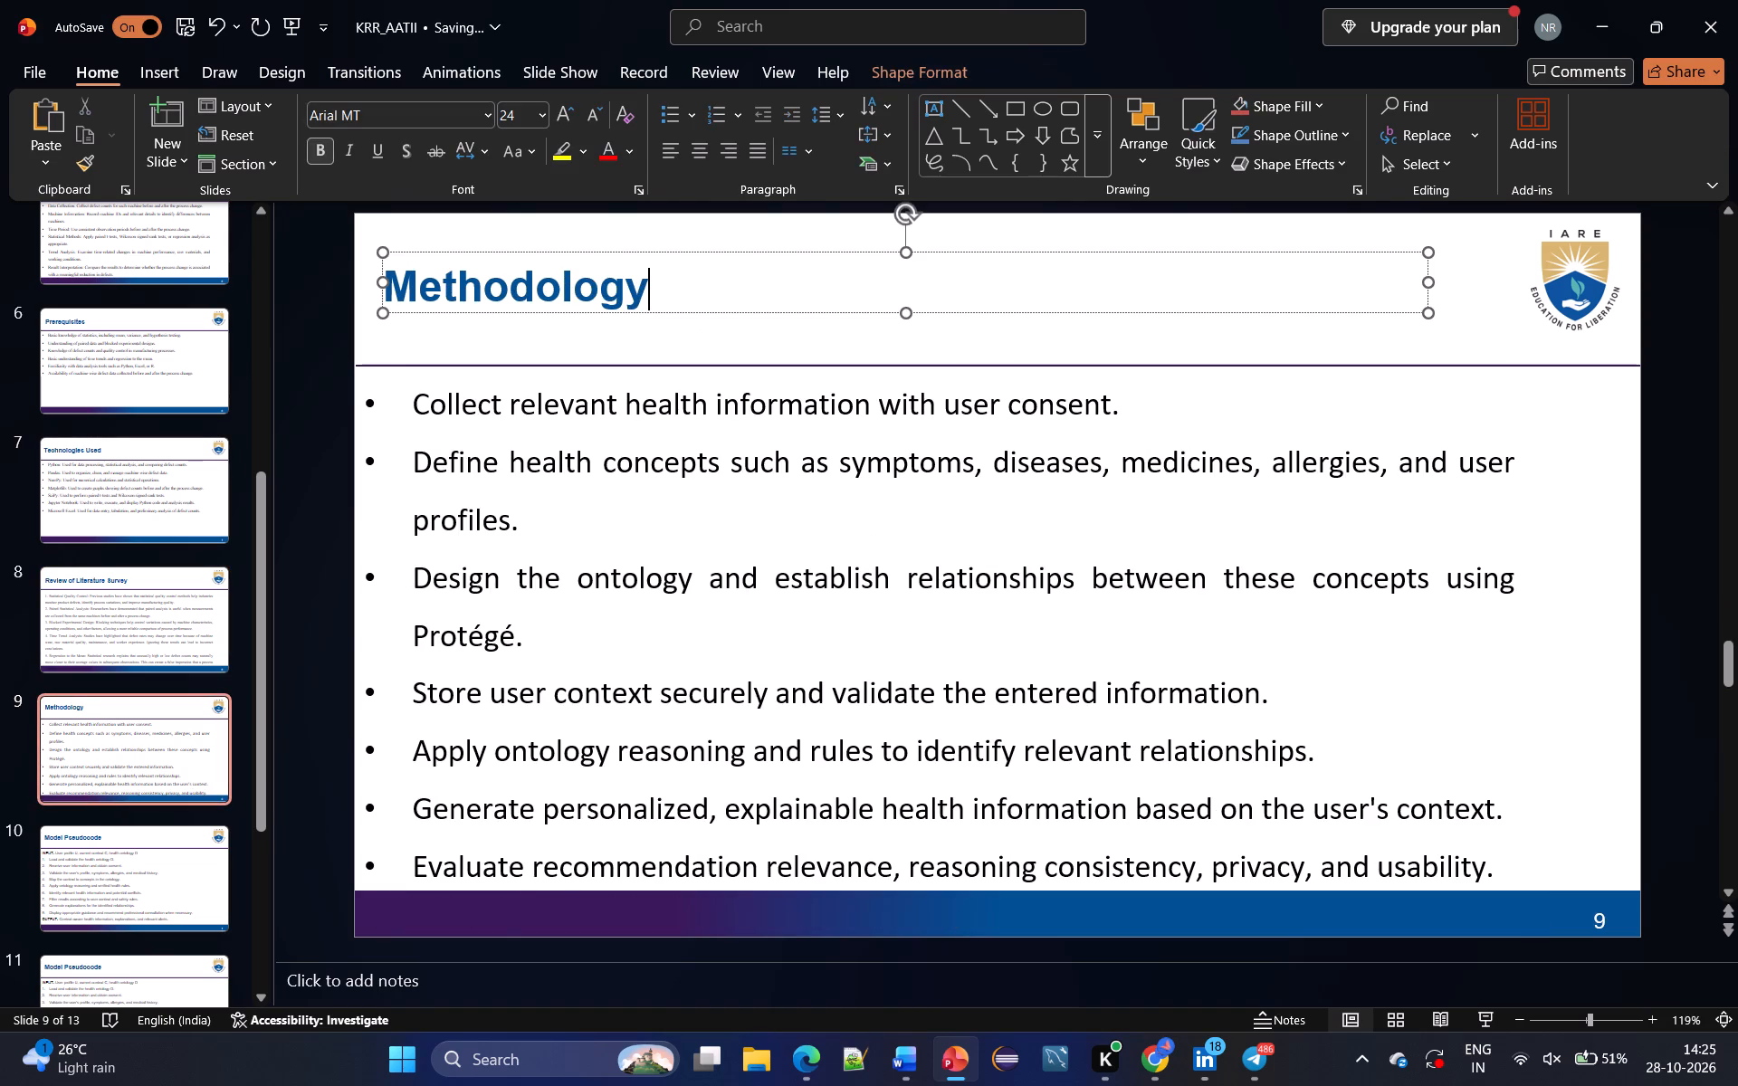
pyautogui.moveTo(660, 291); pyautogui.dragTo(434, 299)
pyautogui.hotkey('ctrl', 'c')
pyautogui.keyDown('ctrl'); pyautogui.scroll(-1, 562, 294); pyautogui.keyUp('ctrl')
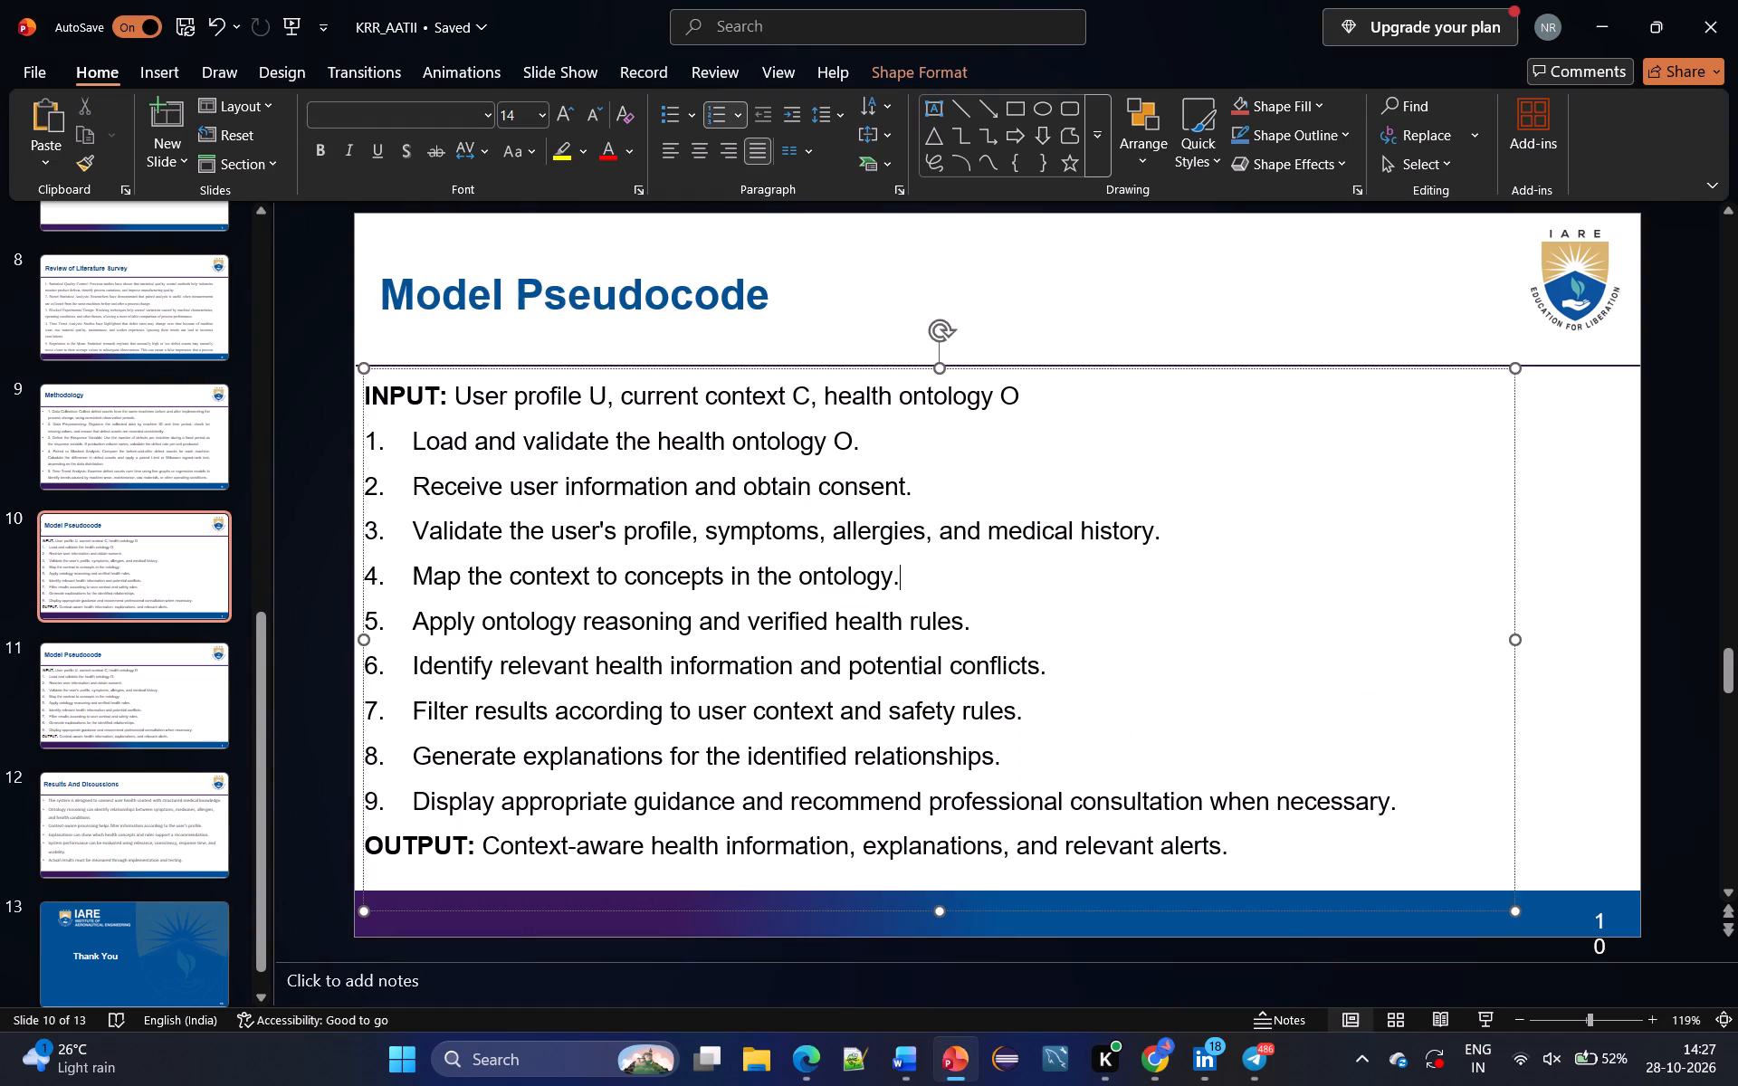
pyautogui.hotkey('ctrl', 'a')
pyautogui.hotkey('ctrl', 'v')
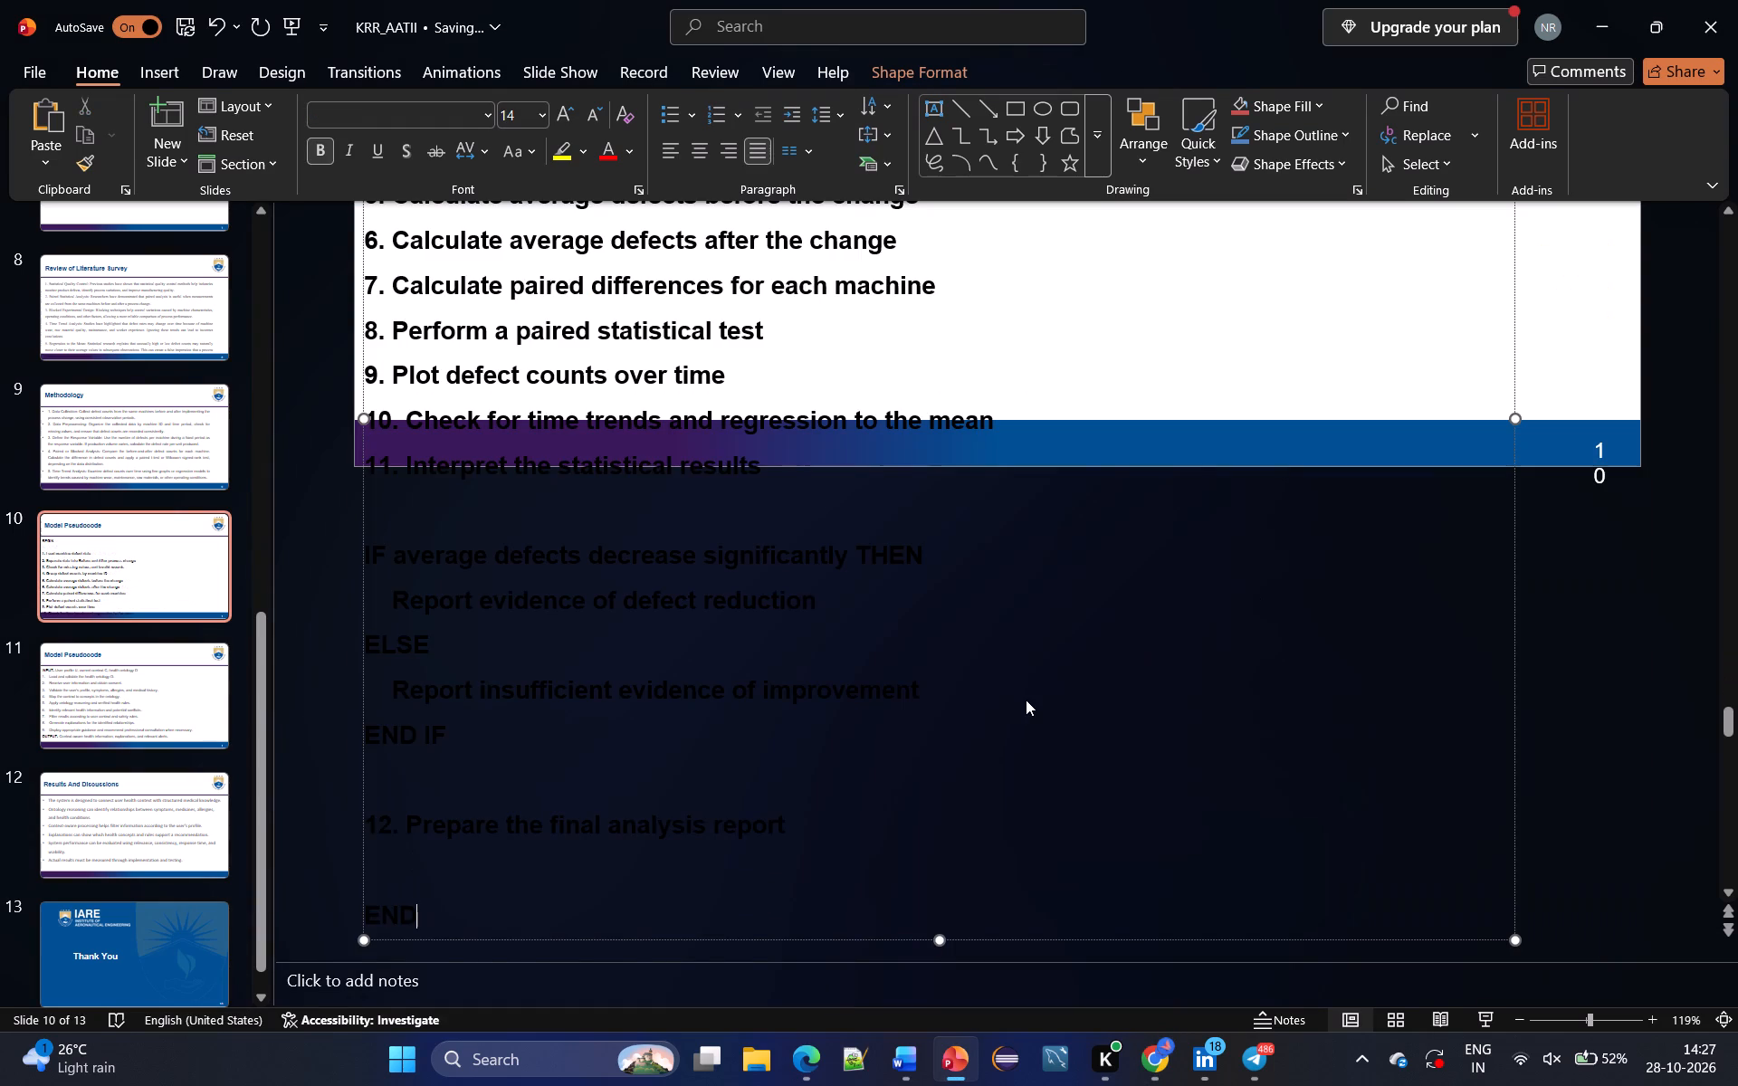
# Set all of the pseudocode text on slide 10 to Times New Roman, remove its bold formatting and keep it justified.
pyautogui.moveTo(960, 917); pyautogui.dragTo(530, 319)
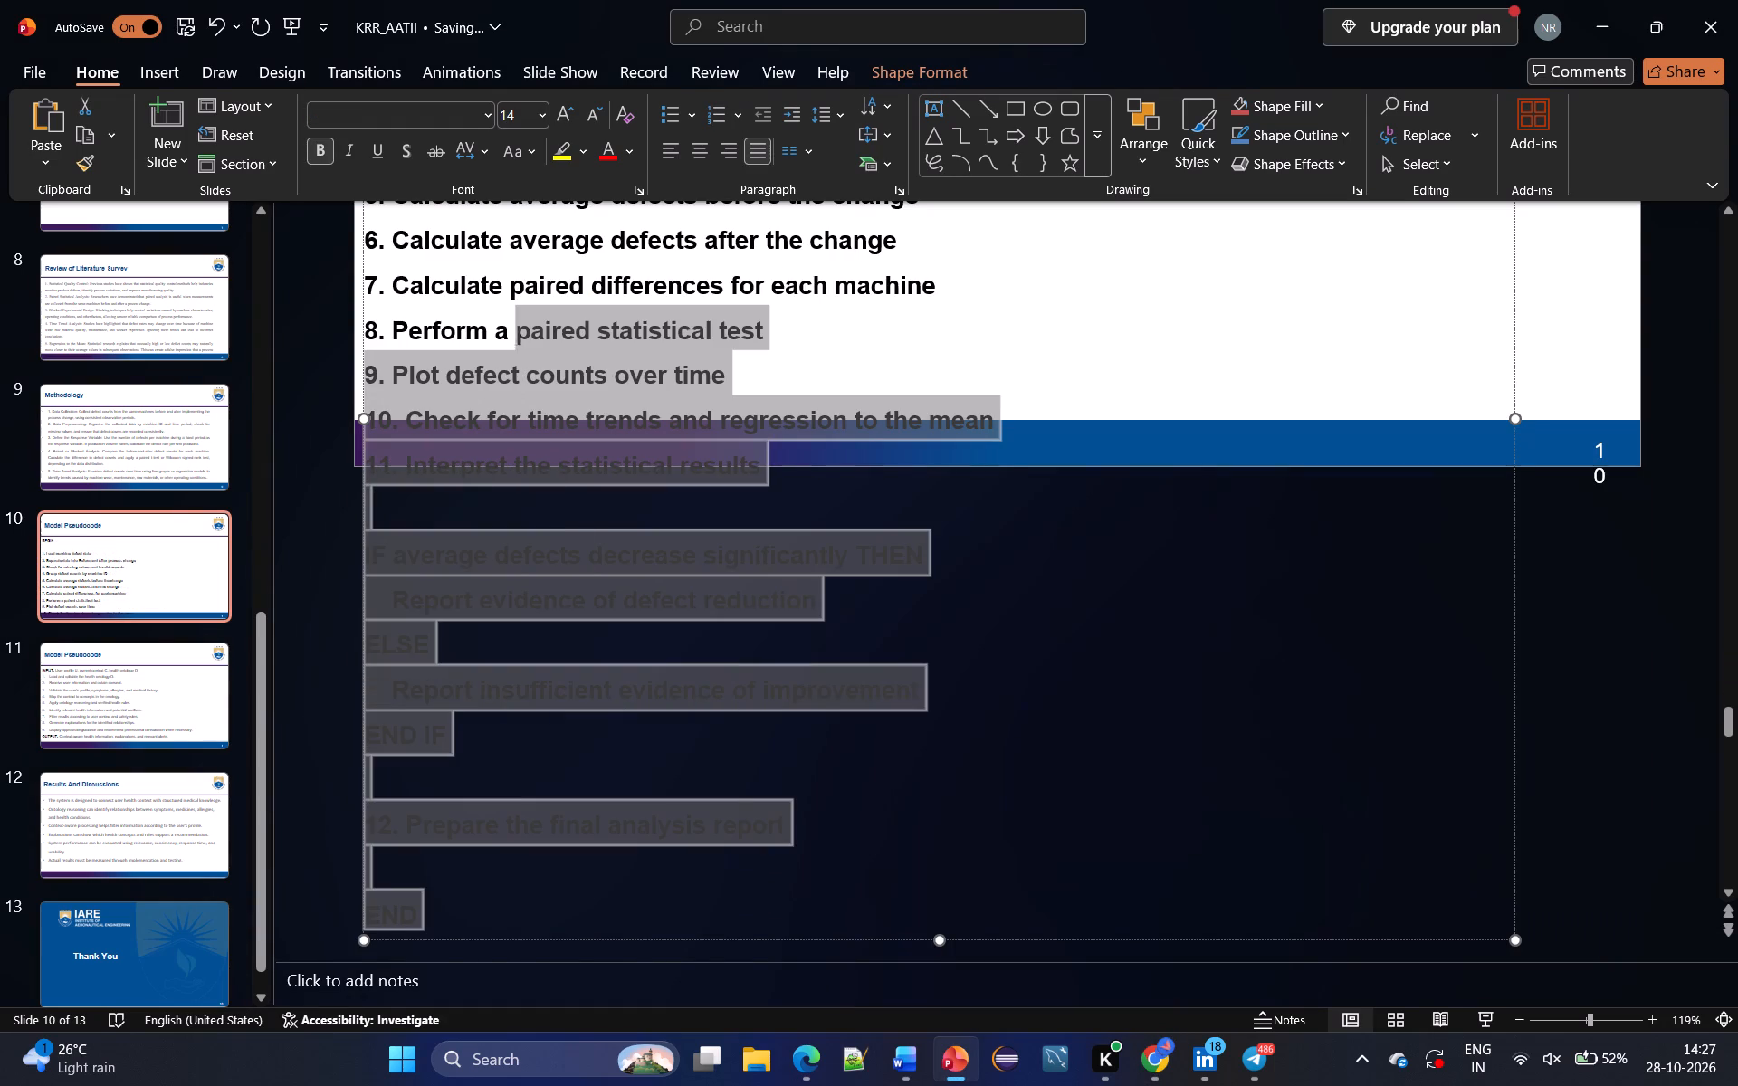
pyautogui.moveTo(530, 319); pyautogui.dragTo(430, 479)
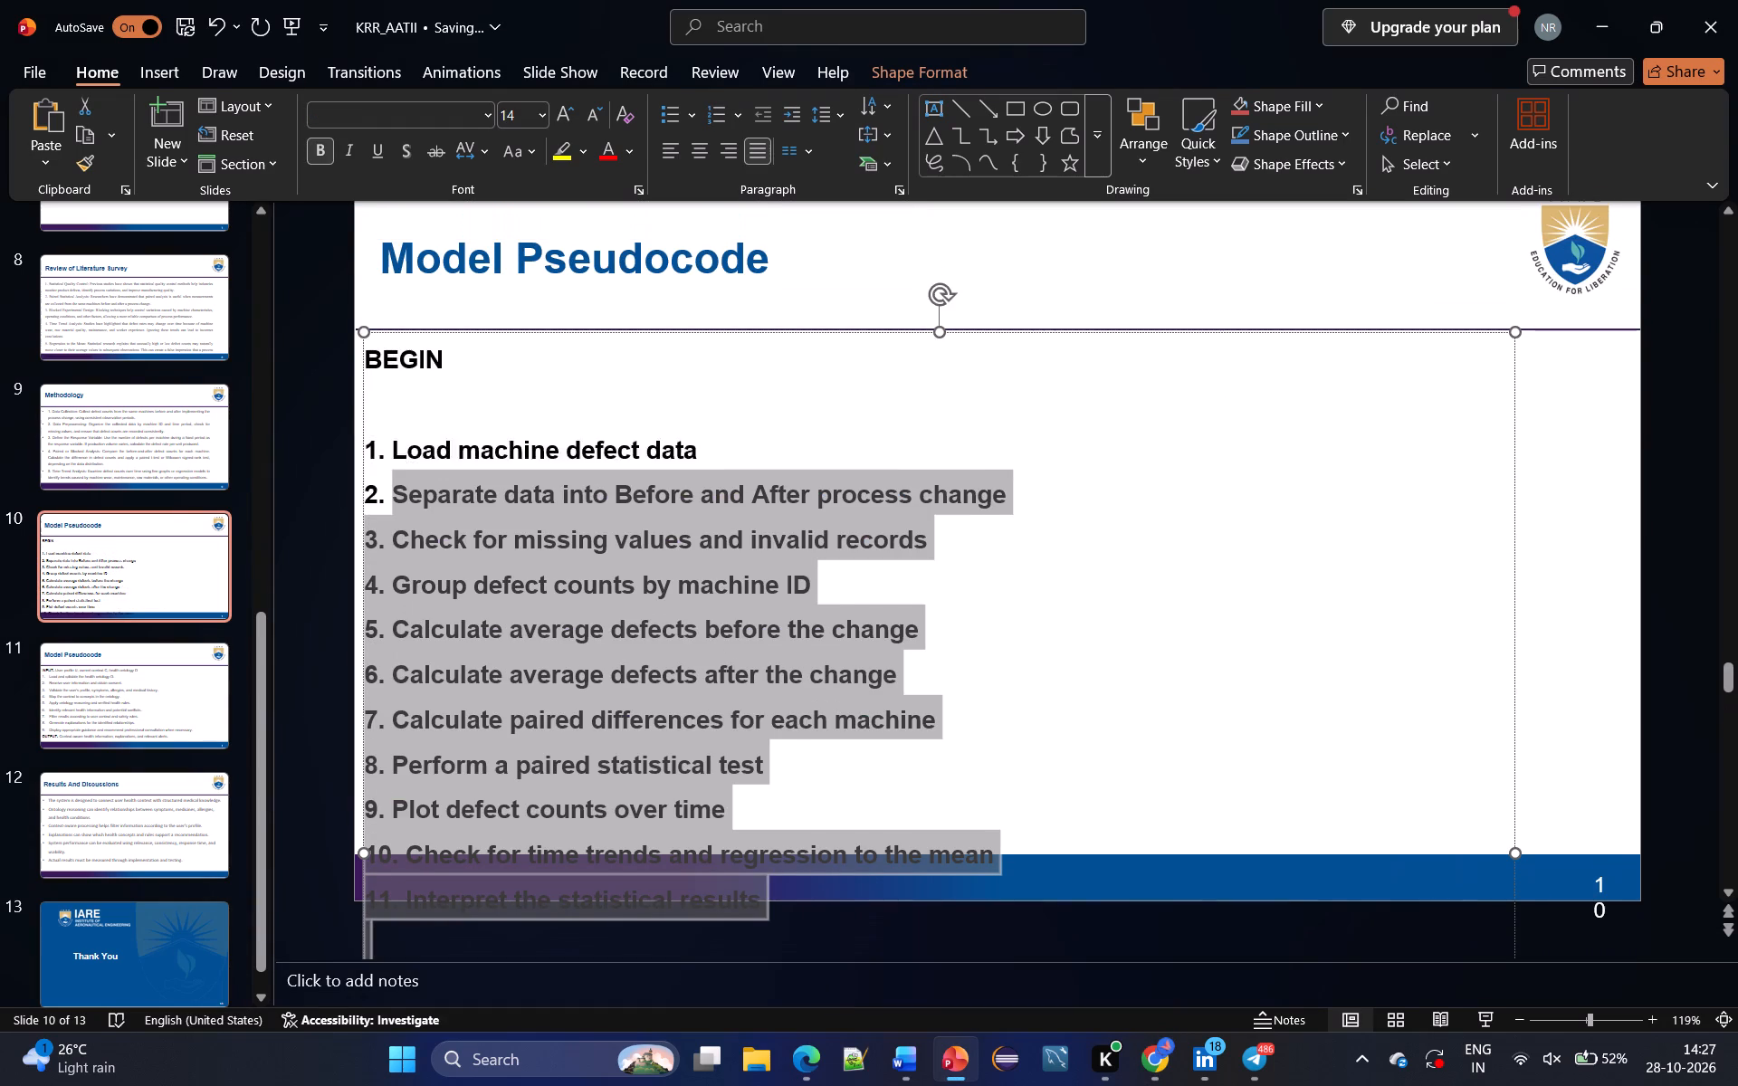
pyautogui.moveTo(430, 479); pyautogui.dragTo(372, 364)
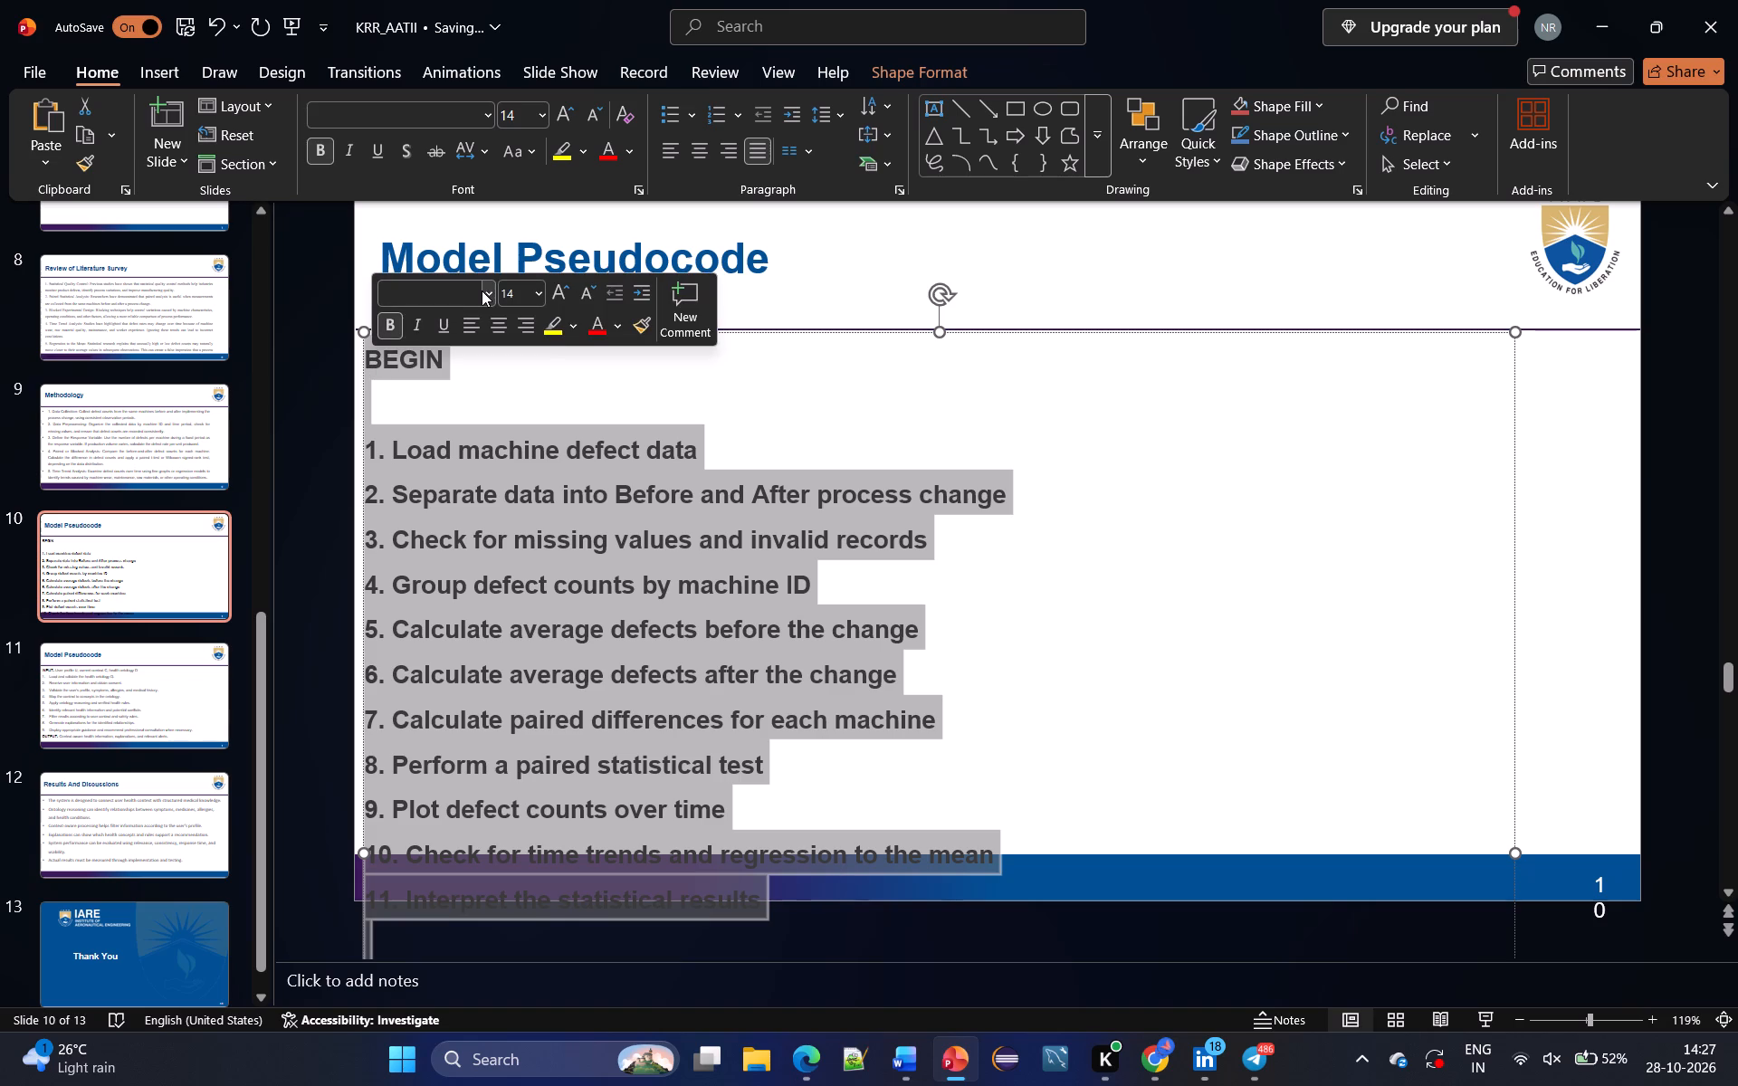
pyautogui.click(482, 291)
pyautogui.click(476, 443)
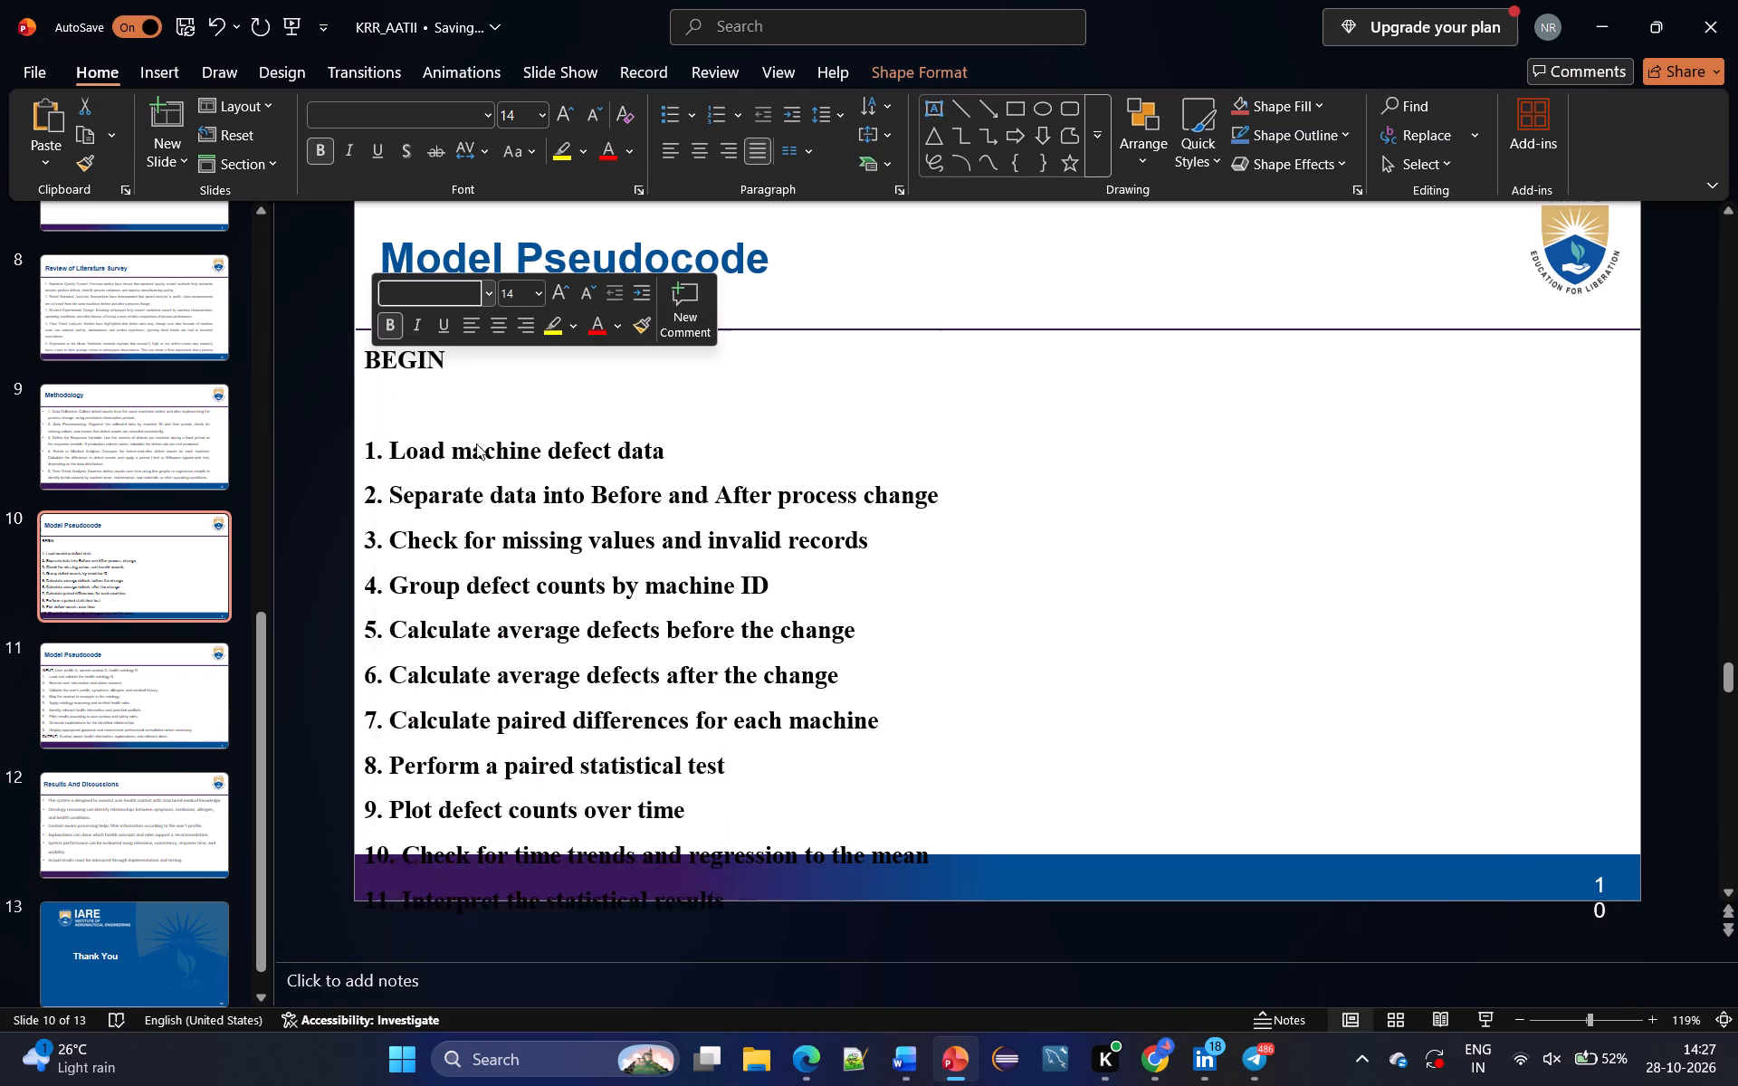
pyautogui.click(388, 322)
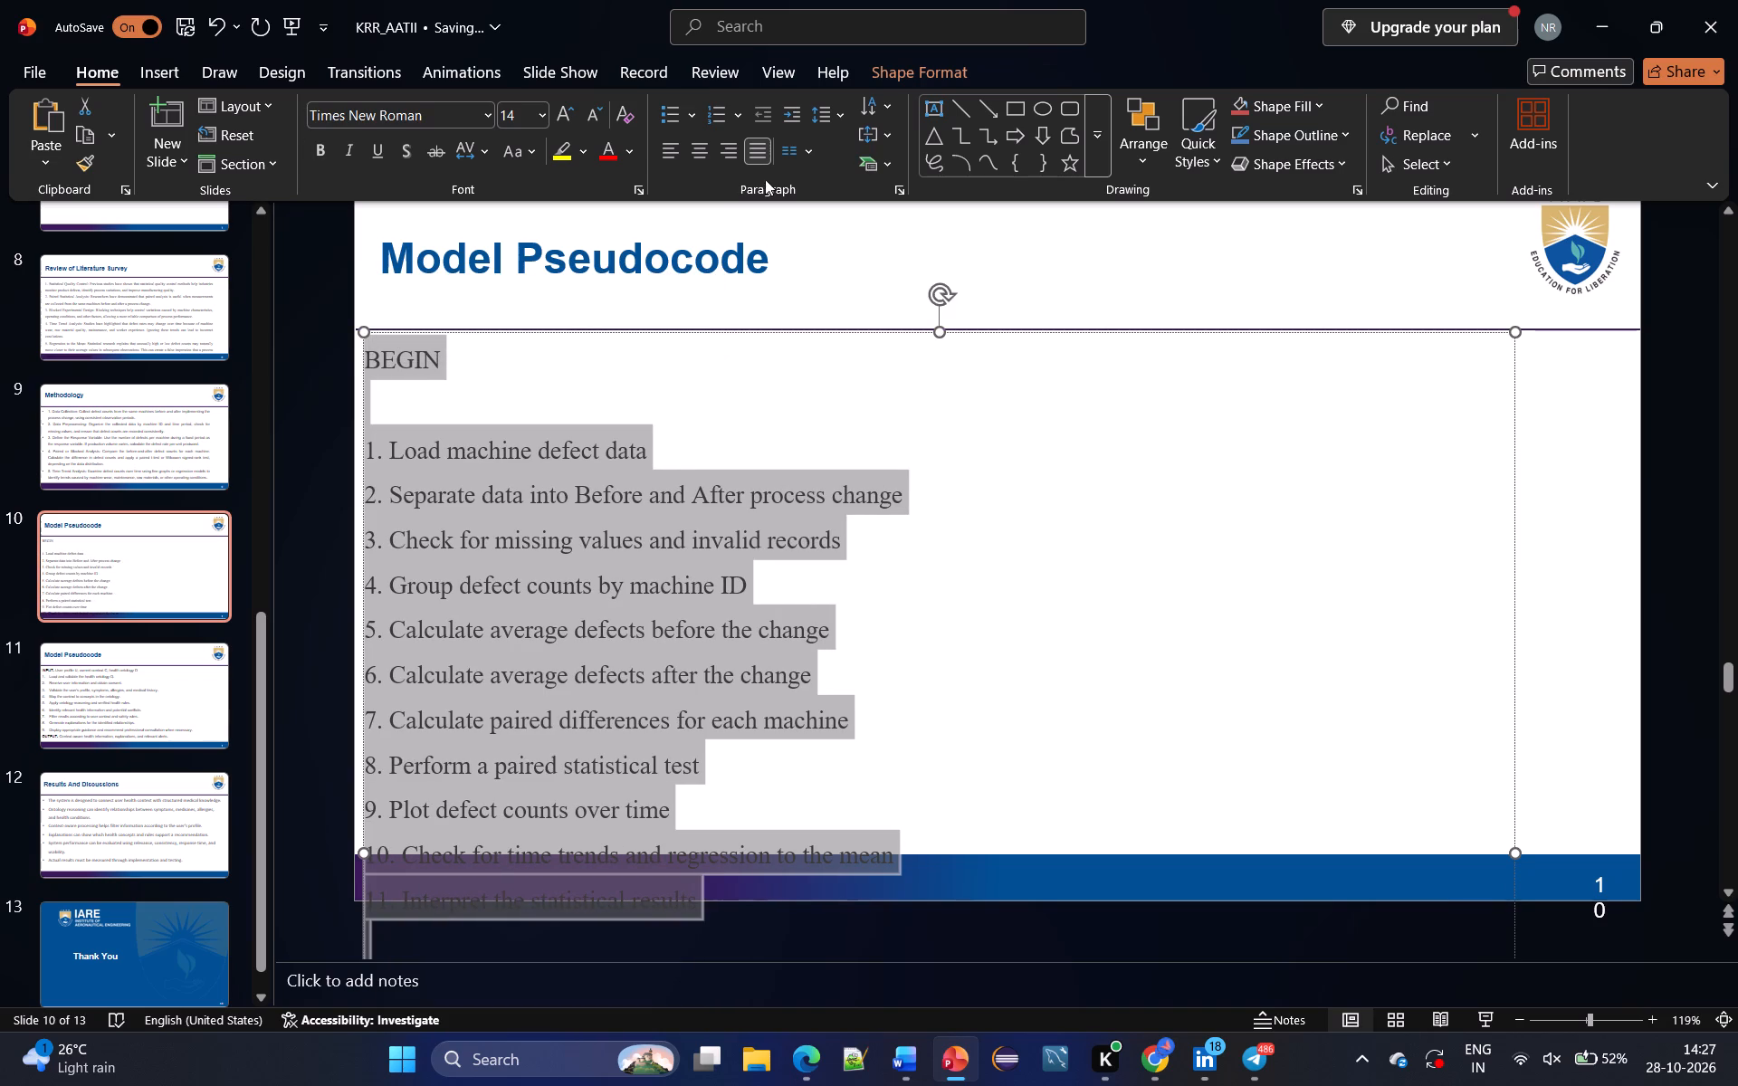
pyautogui.click(760, 151)
# Delete the blank line between BEGIN and "1. Load machine defect data".
pyautogui.click(537, 395)
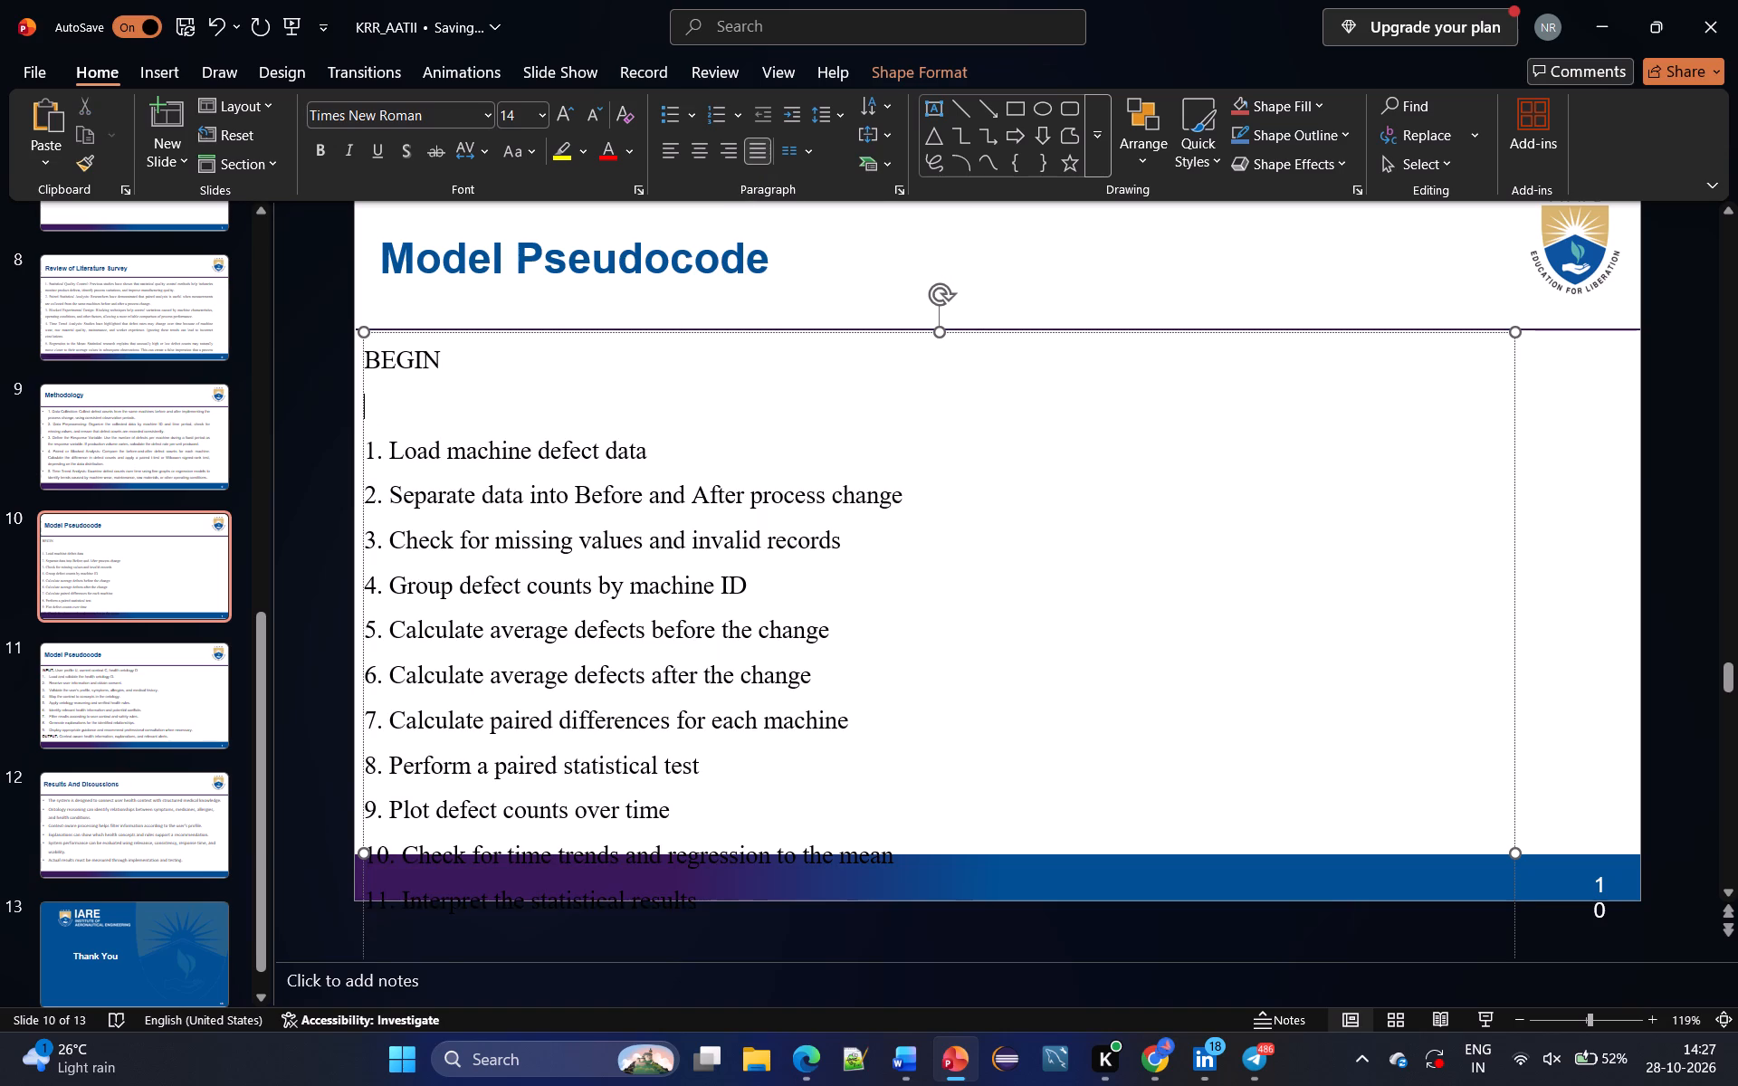
pyautogui.press('BackSpace')
# Set all of the pseudocode text on slide 10, from BEGIN to END, to single line spacing and font size 12.
pyautogui.scroll(-2, 654, 610)
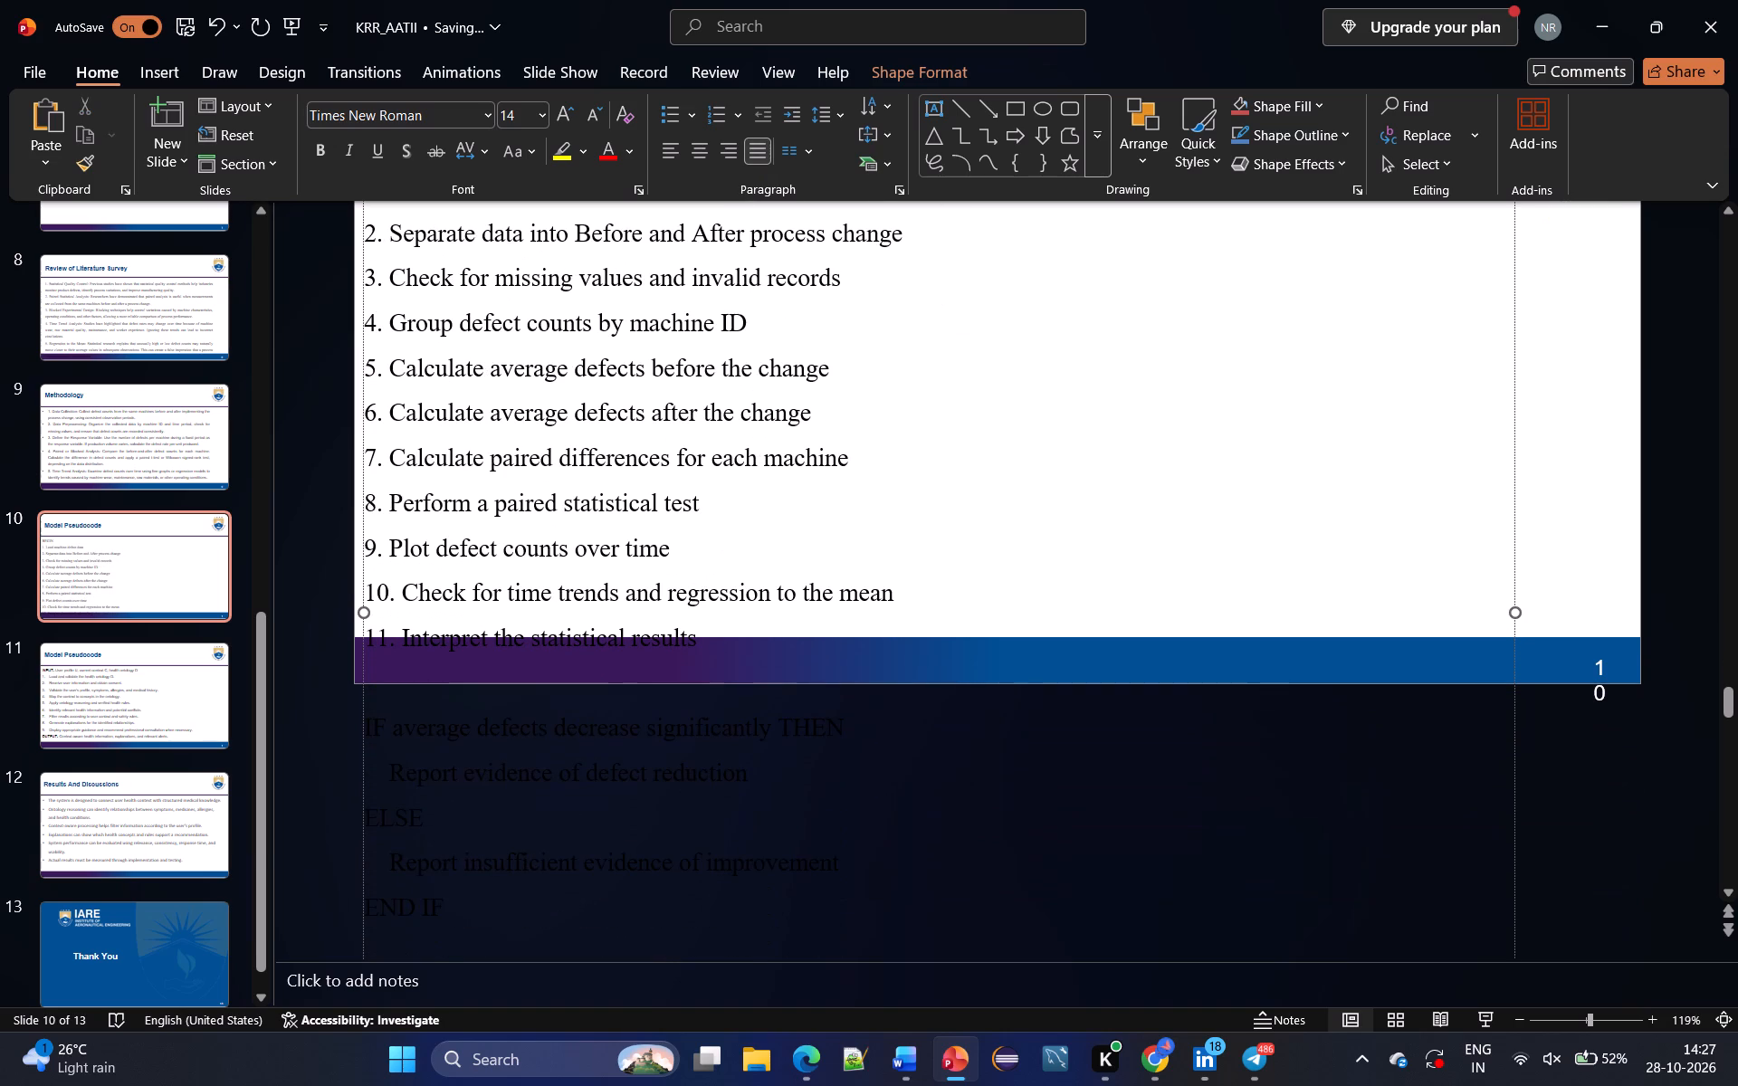
pyautogui.scroll(1, 758, 622)
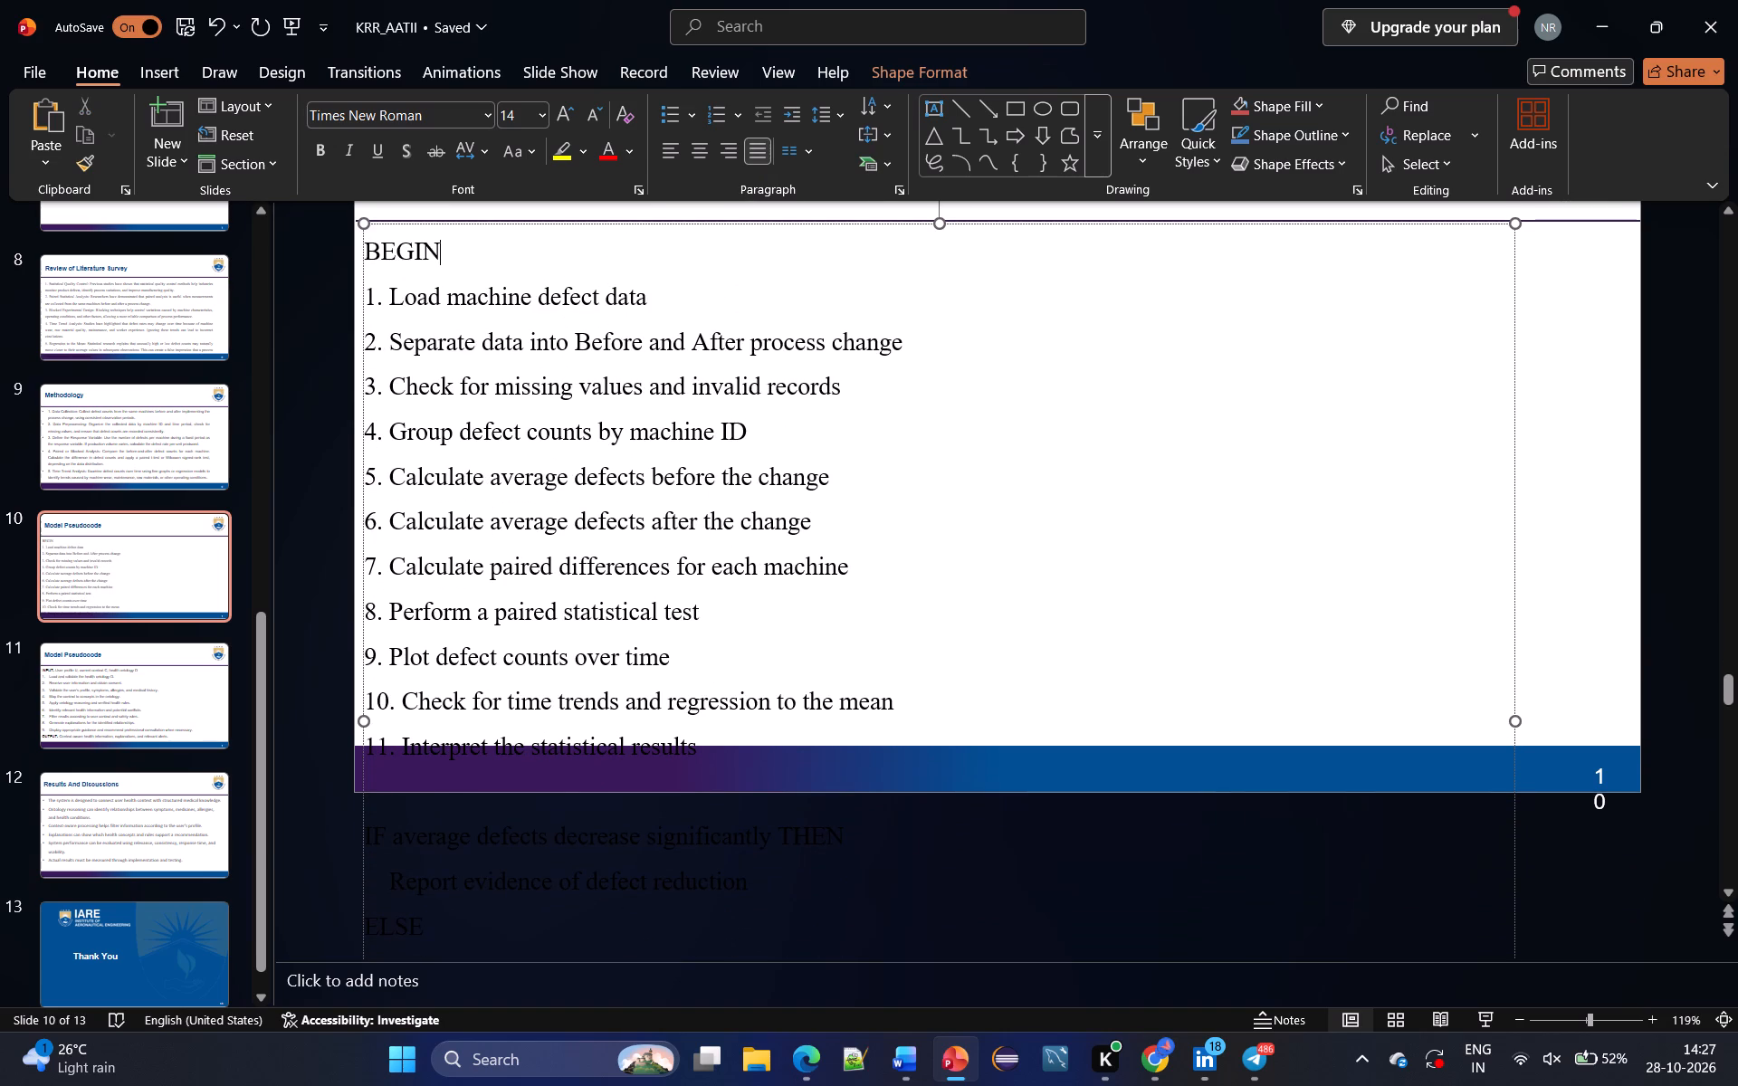
pyautogui.click(366, 249)
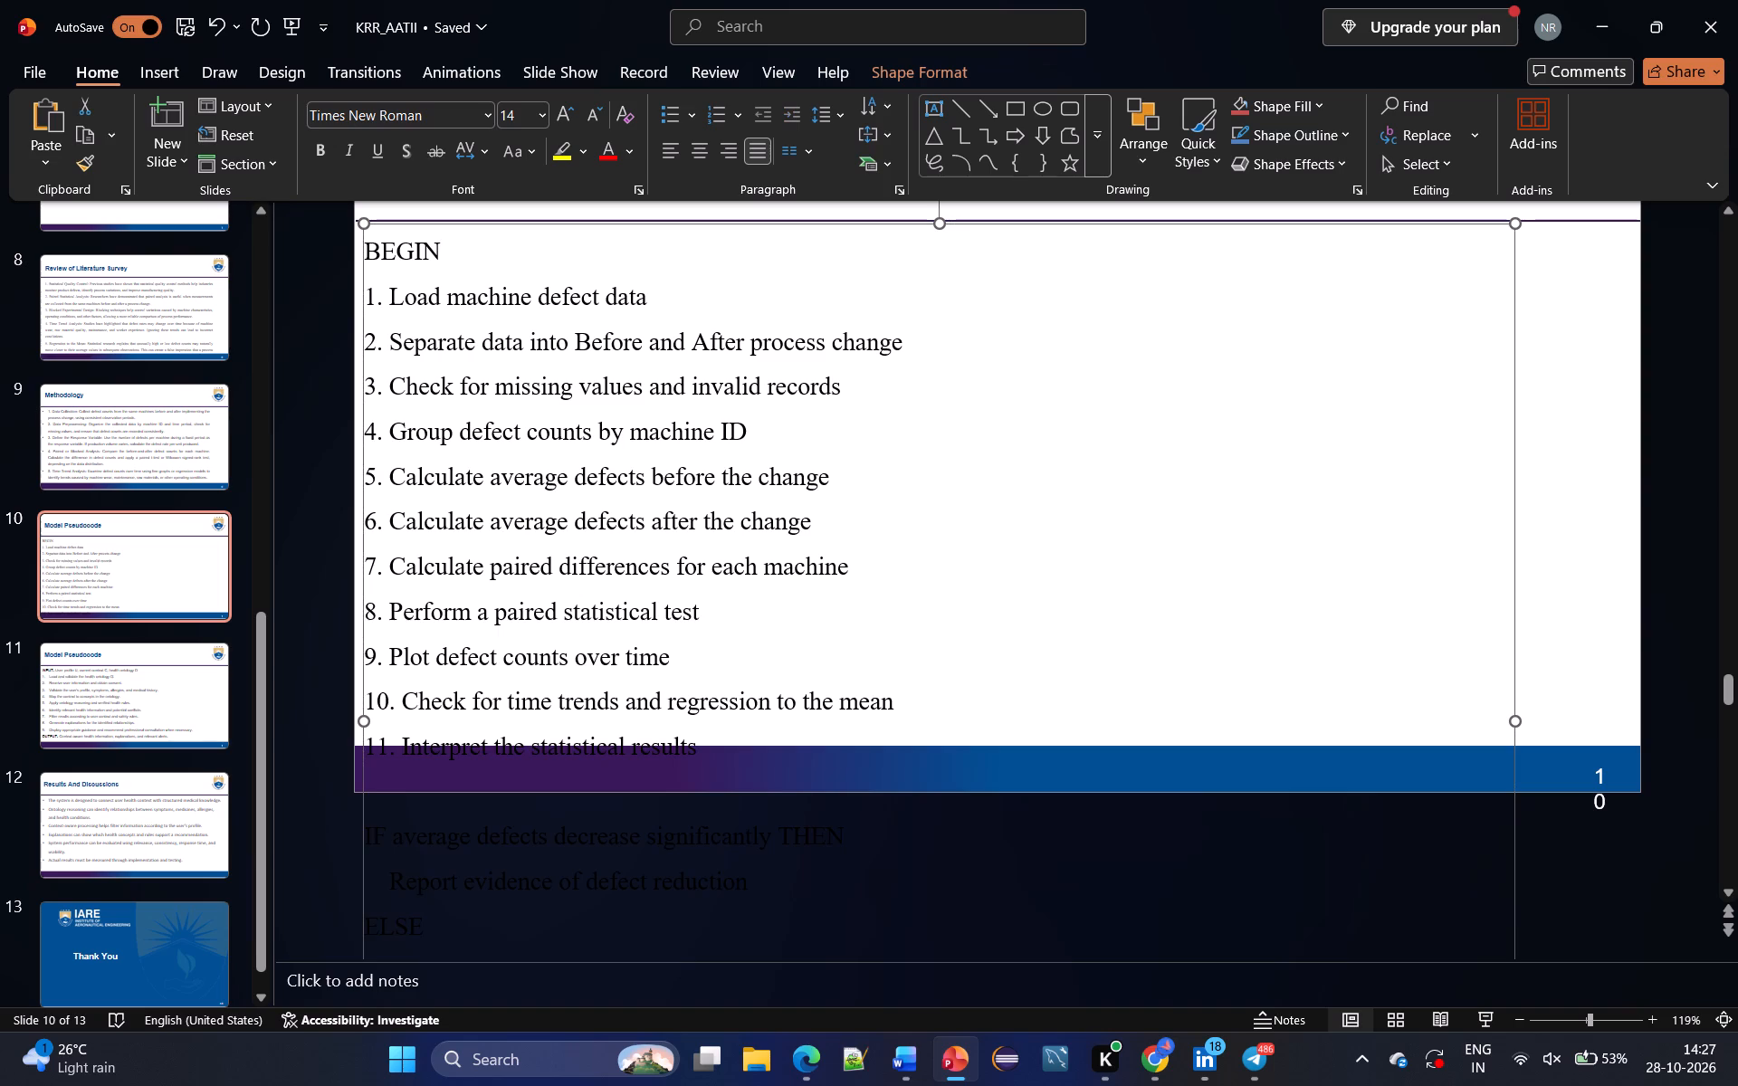
pyautogui.click(366, 244)
pyautogui.click(368, 244)
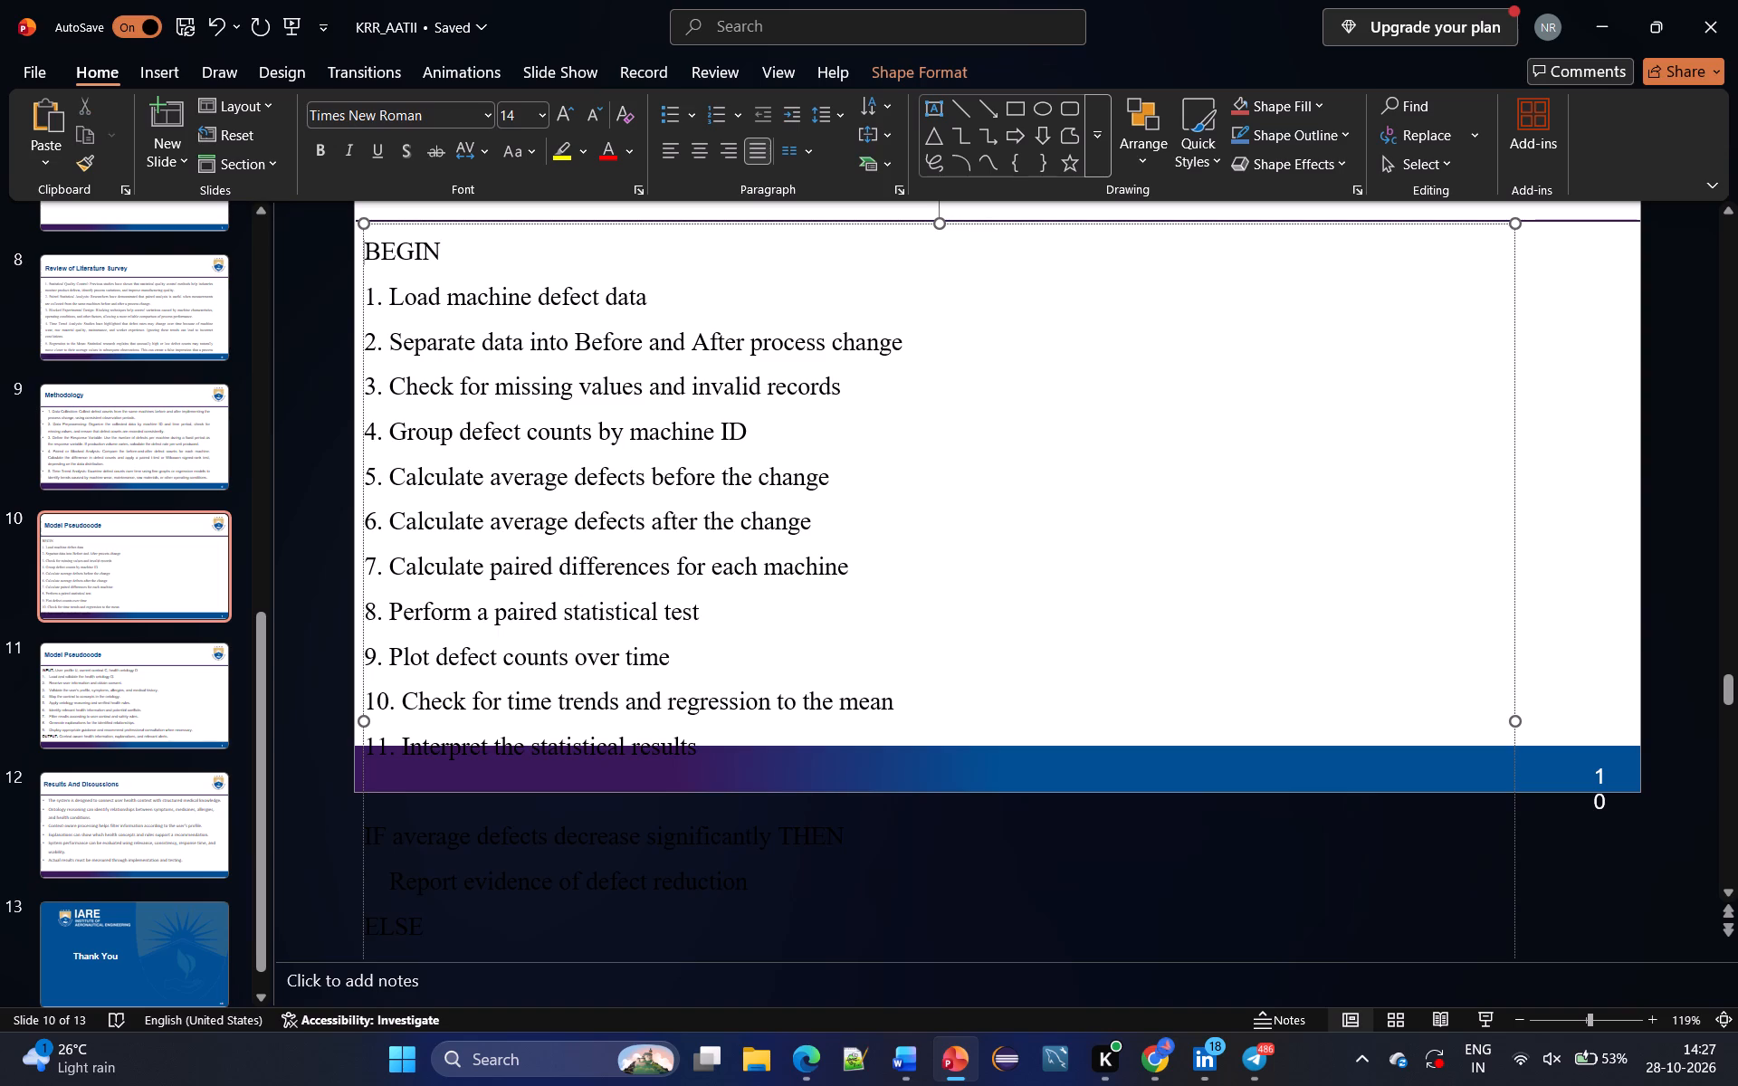
pyautogui.click(366, 246)
pyautogui.moveTo(371, 246); pyautogui.dragTo(793, 895)
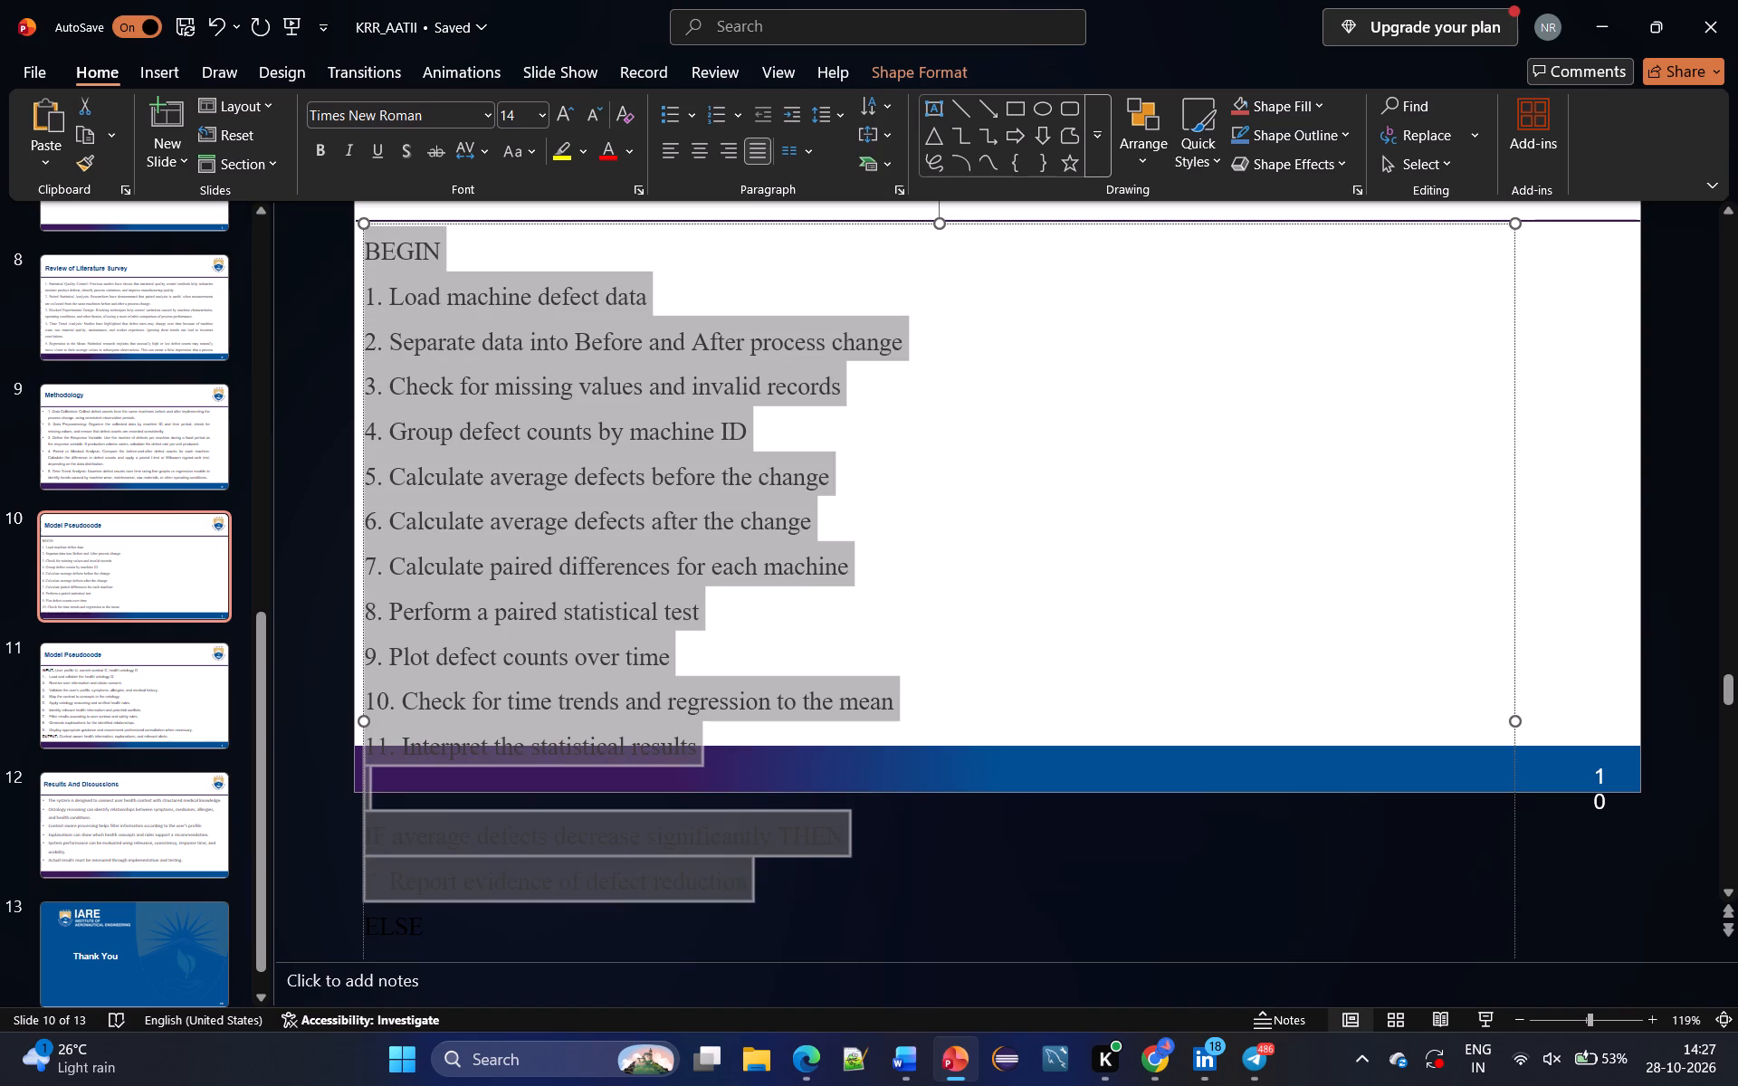
pyautogui.moveTo(793, 895); pyautogui.dragTo(782, 1085)
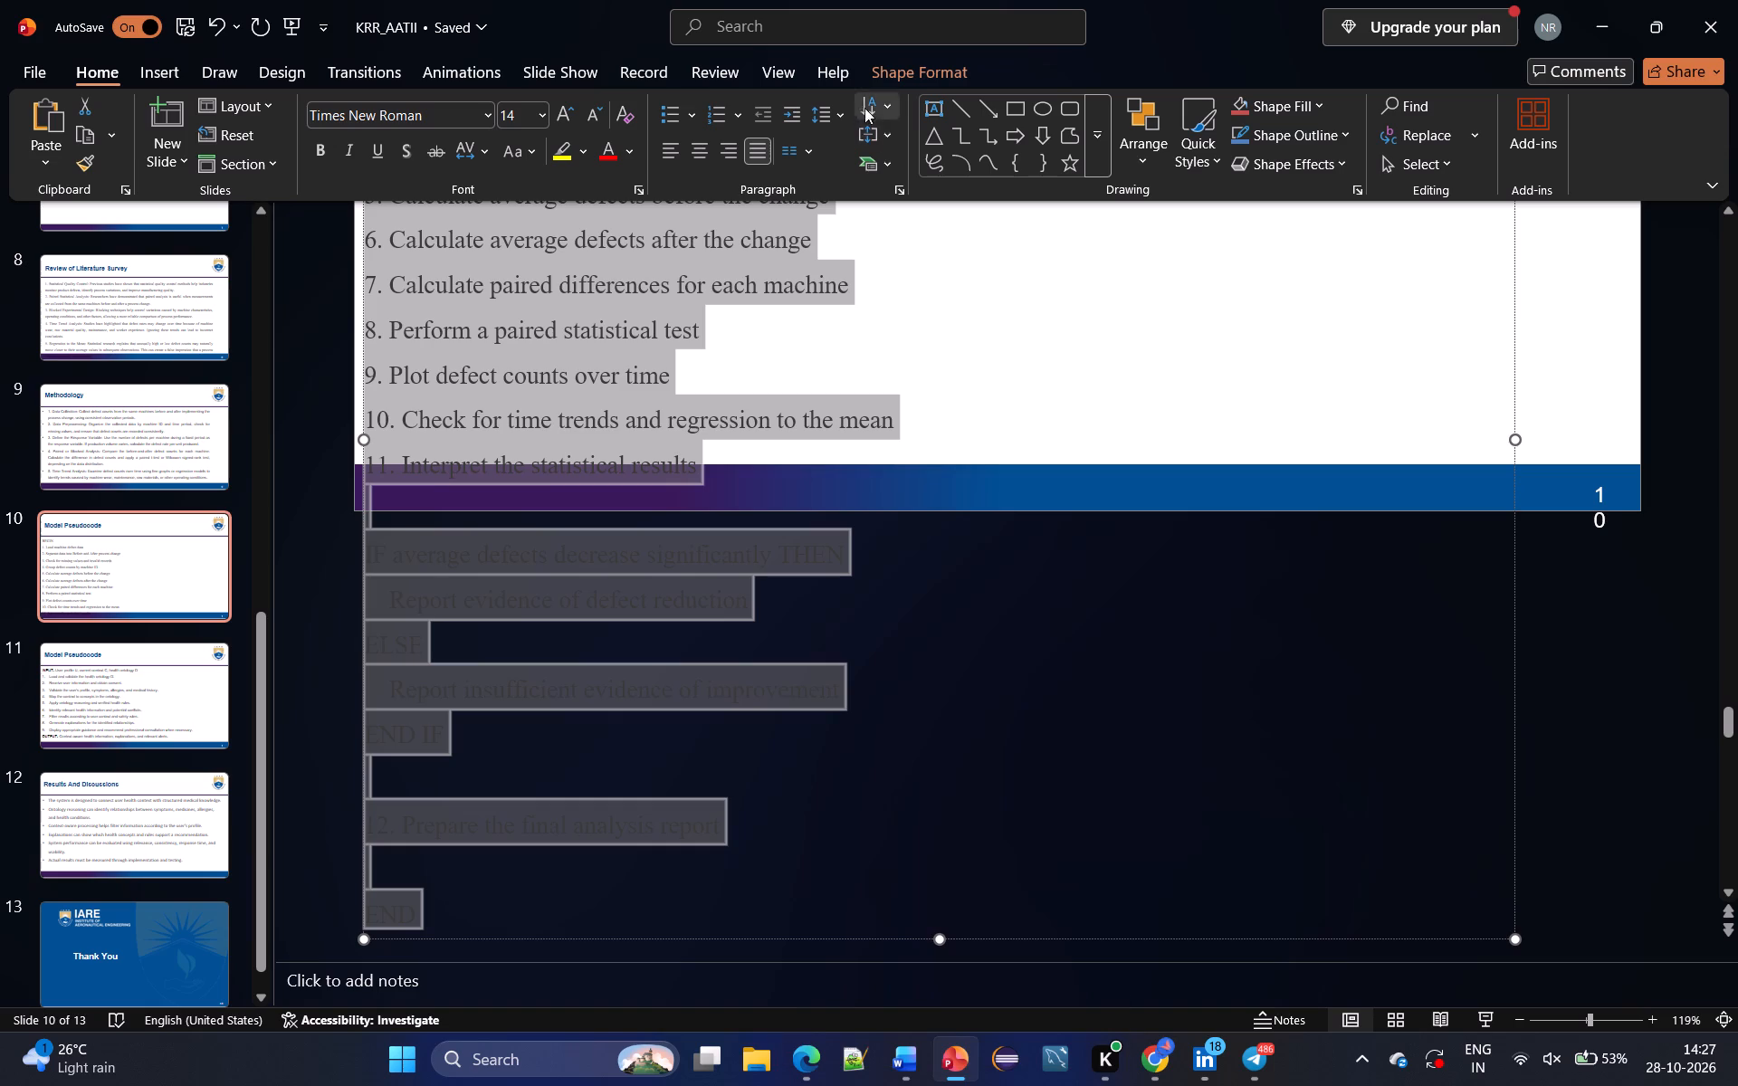
pyautogui.moveTo(841, 108); pyautogui.dragTo(850, 140)
pyautogui.click(850, 140)
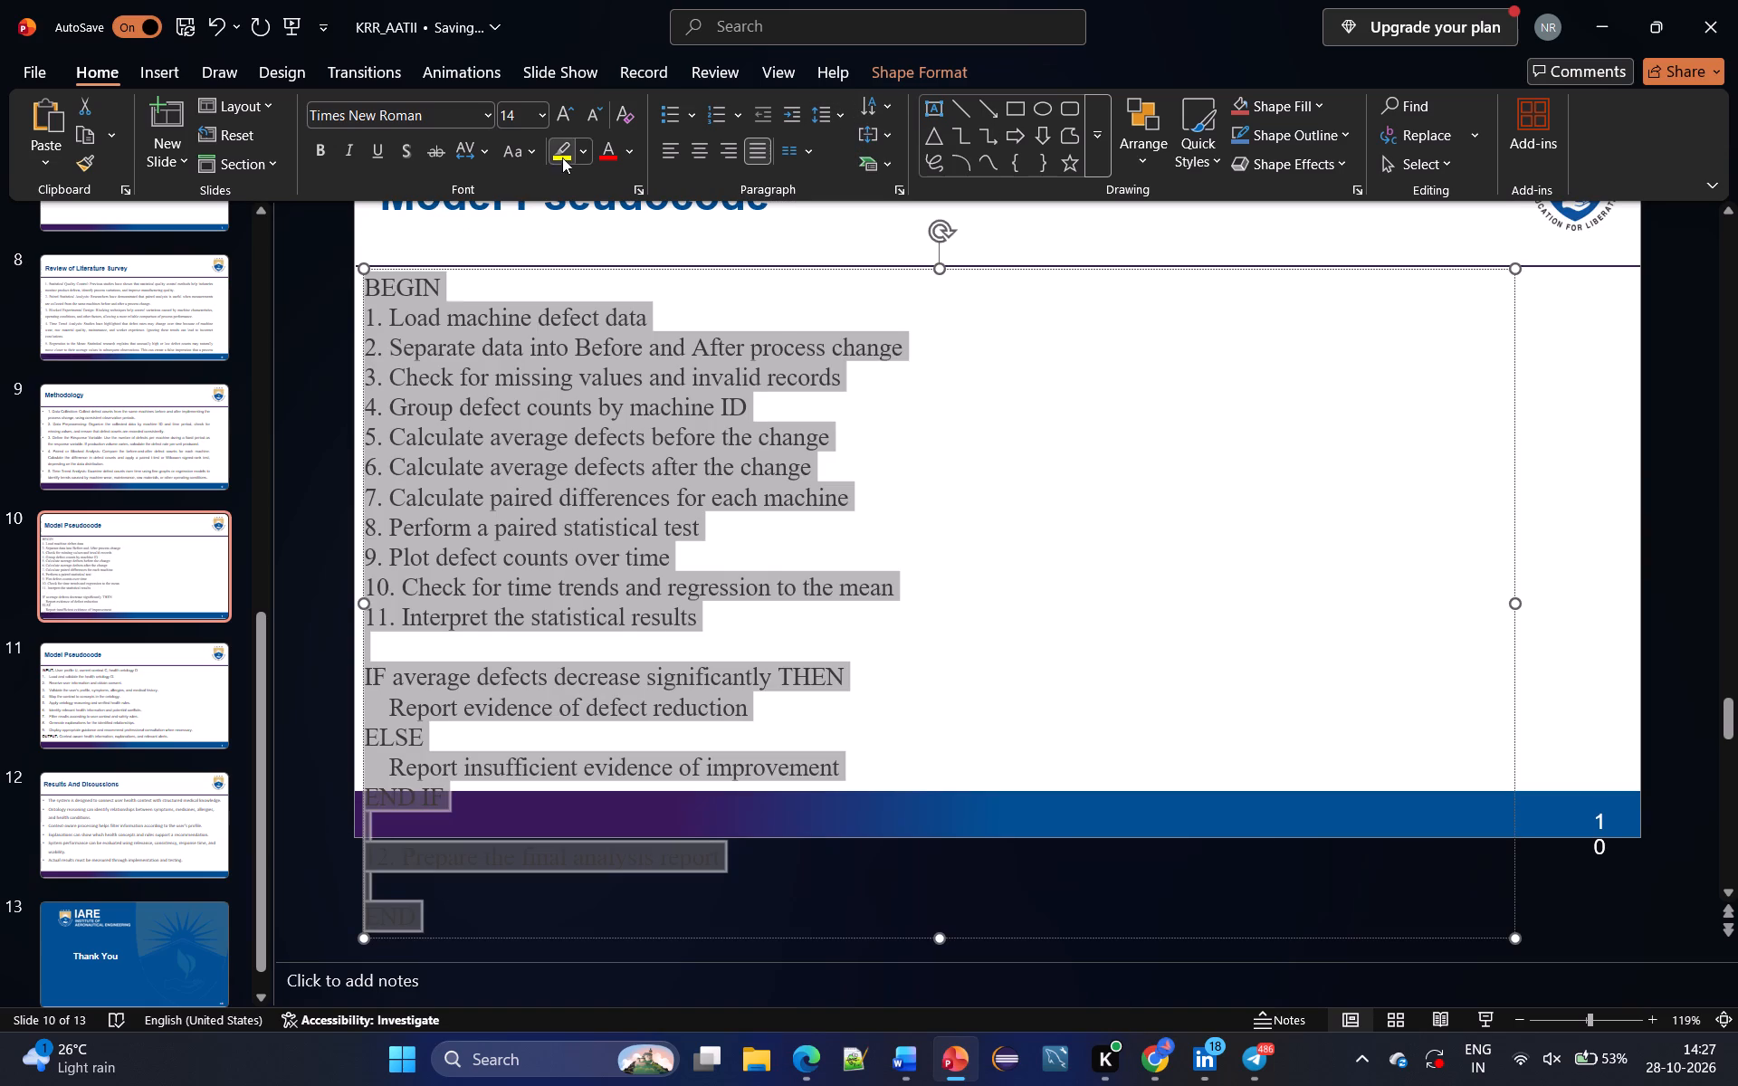
pyautogui.click(545, 110)
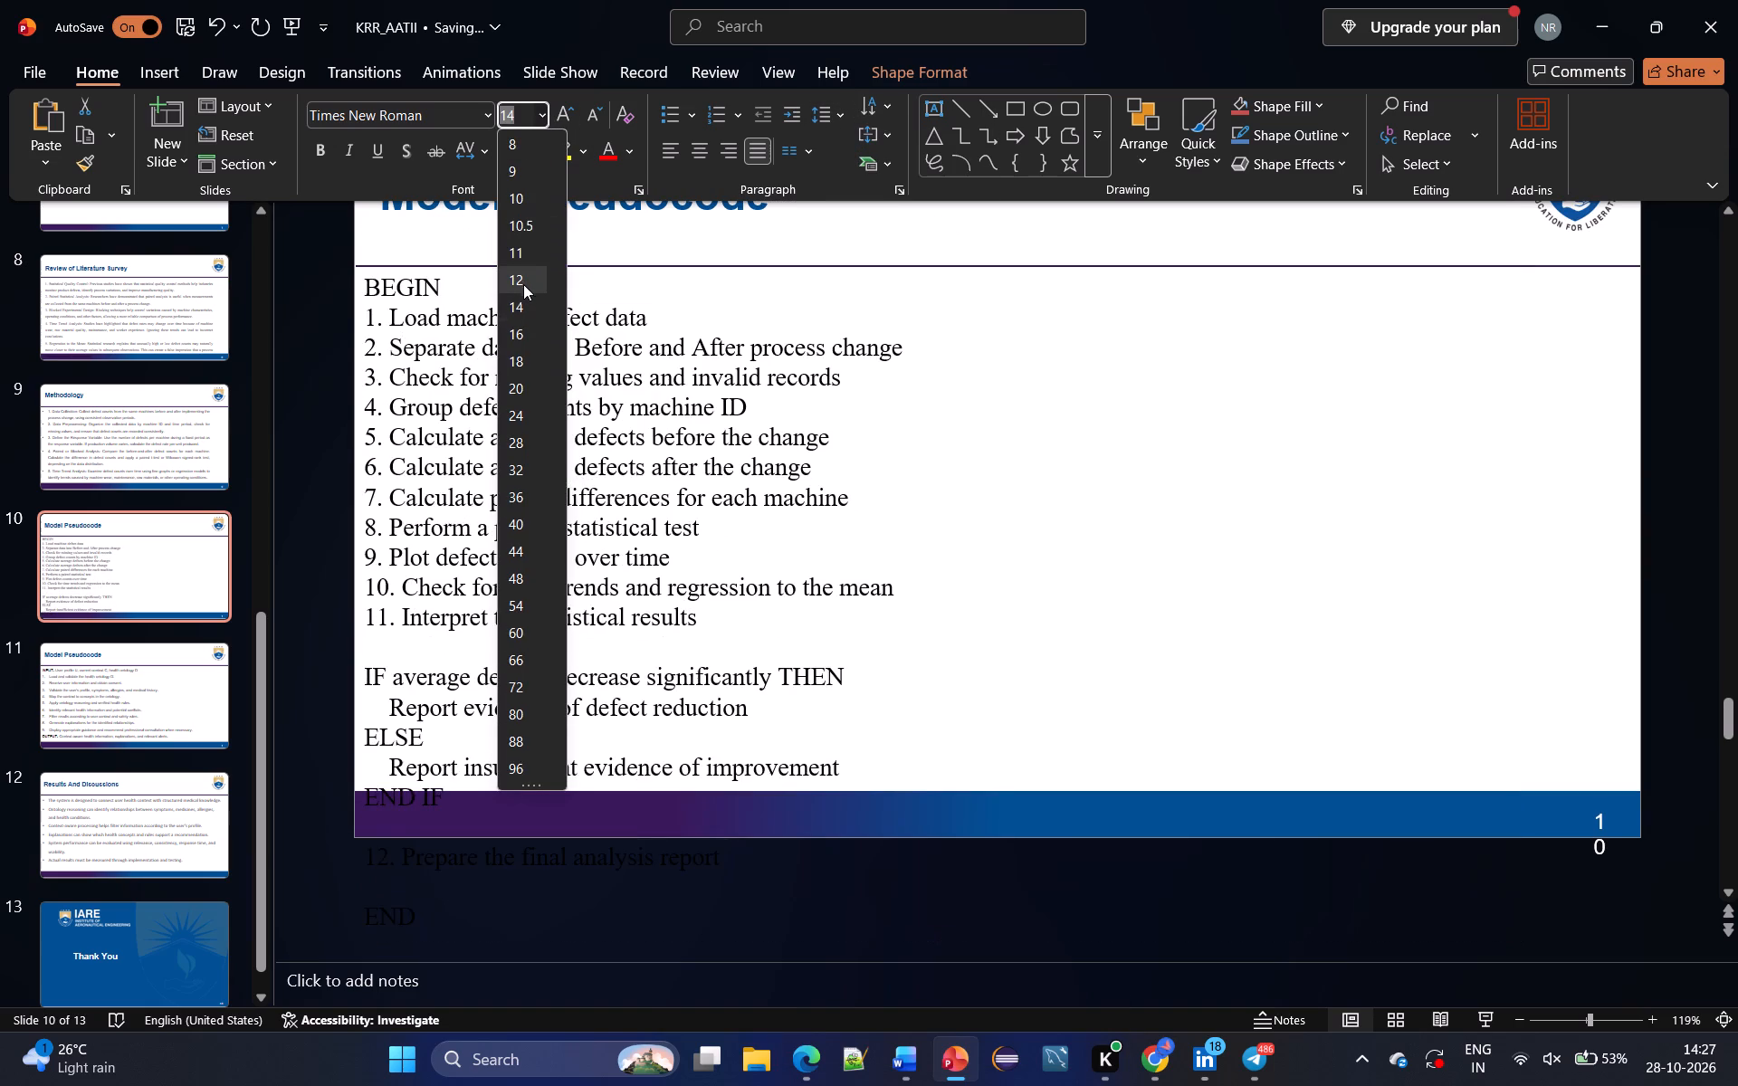
pyautogui.click(521, 281)
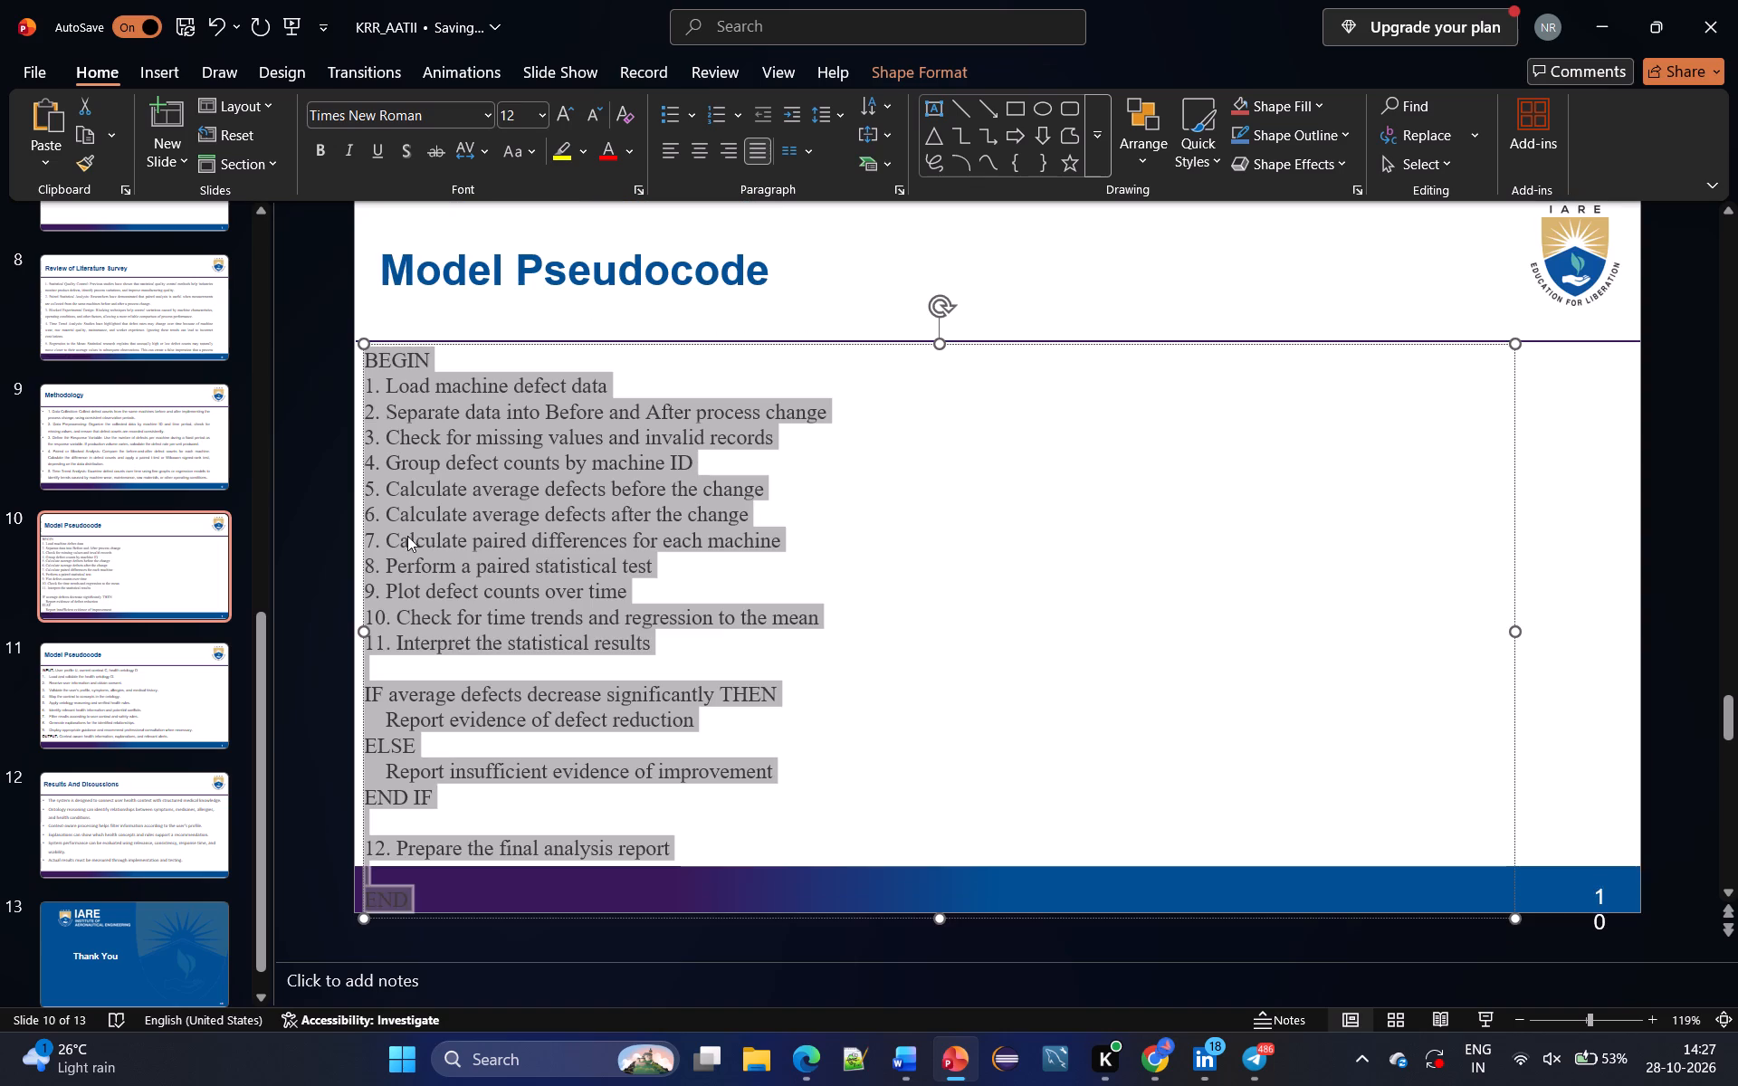
# Delete the blank lines after "11. Interpret the statistical results", after END IF and before END on slide 10.
pyautogui.click(396, 659)
pyautogui.press('BackSpace')
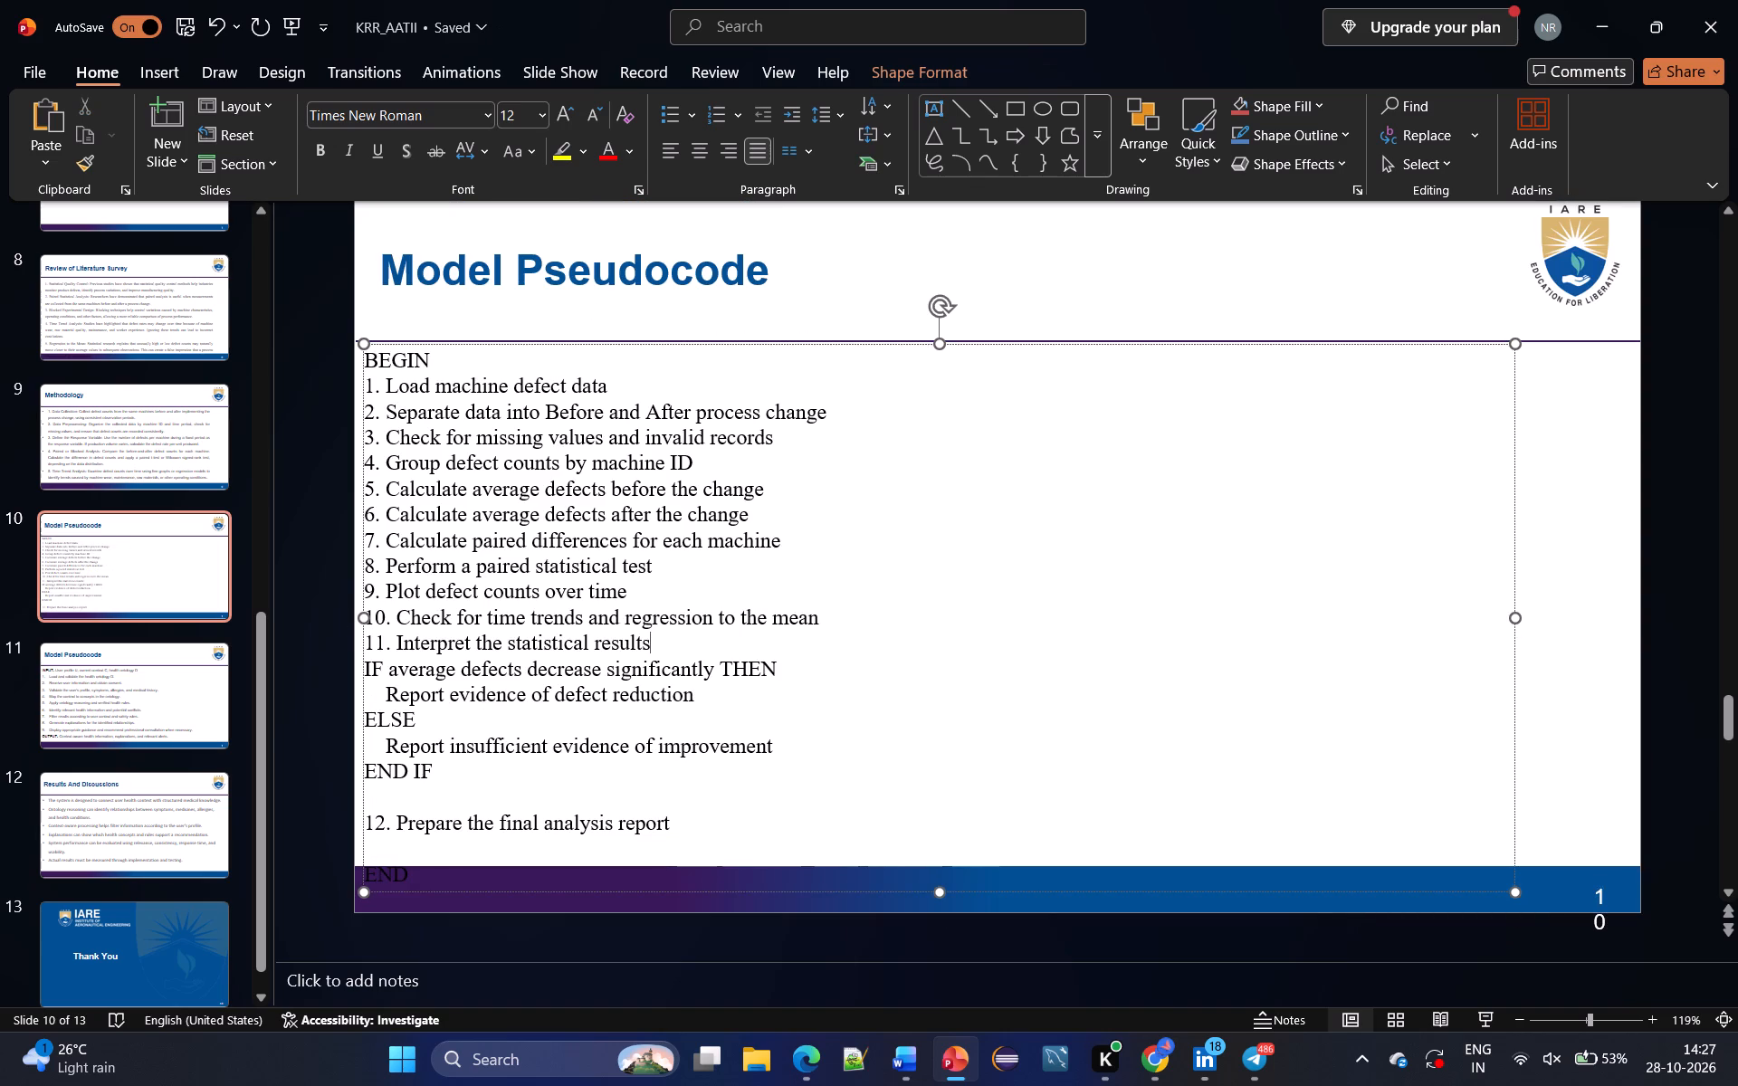
pyautogui.click(428, 786)
pyautogui.press('BackSpace')
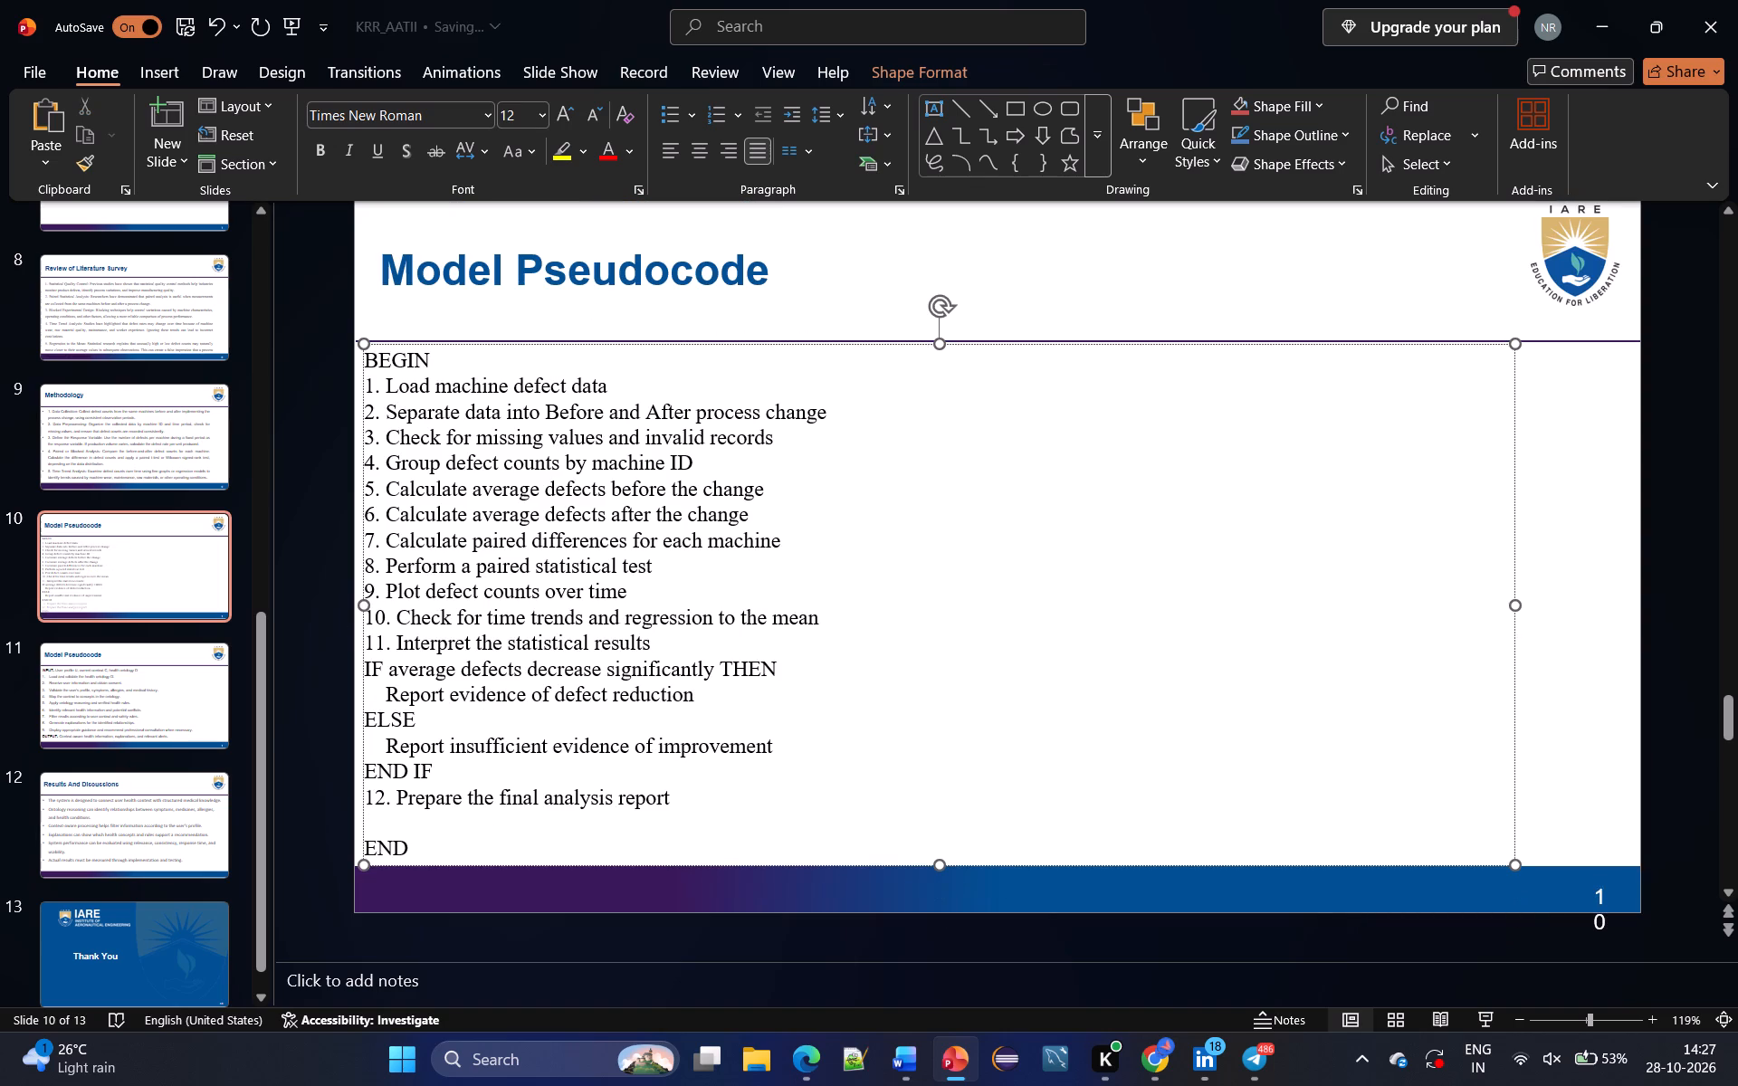
pyautogui.click(428, 820)
pyautogui.press('BackSpace')
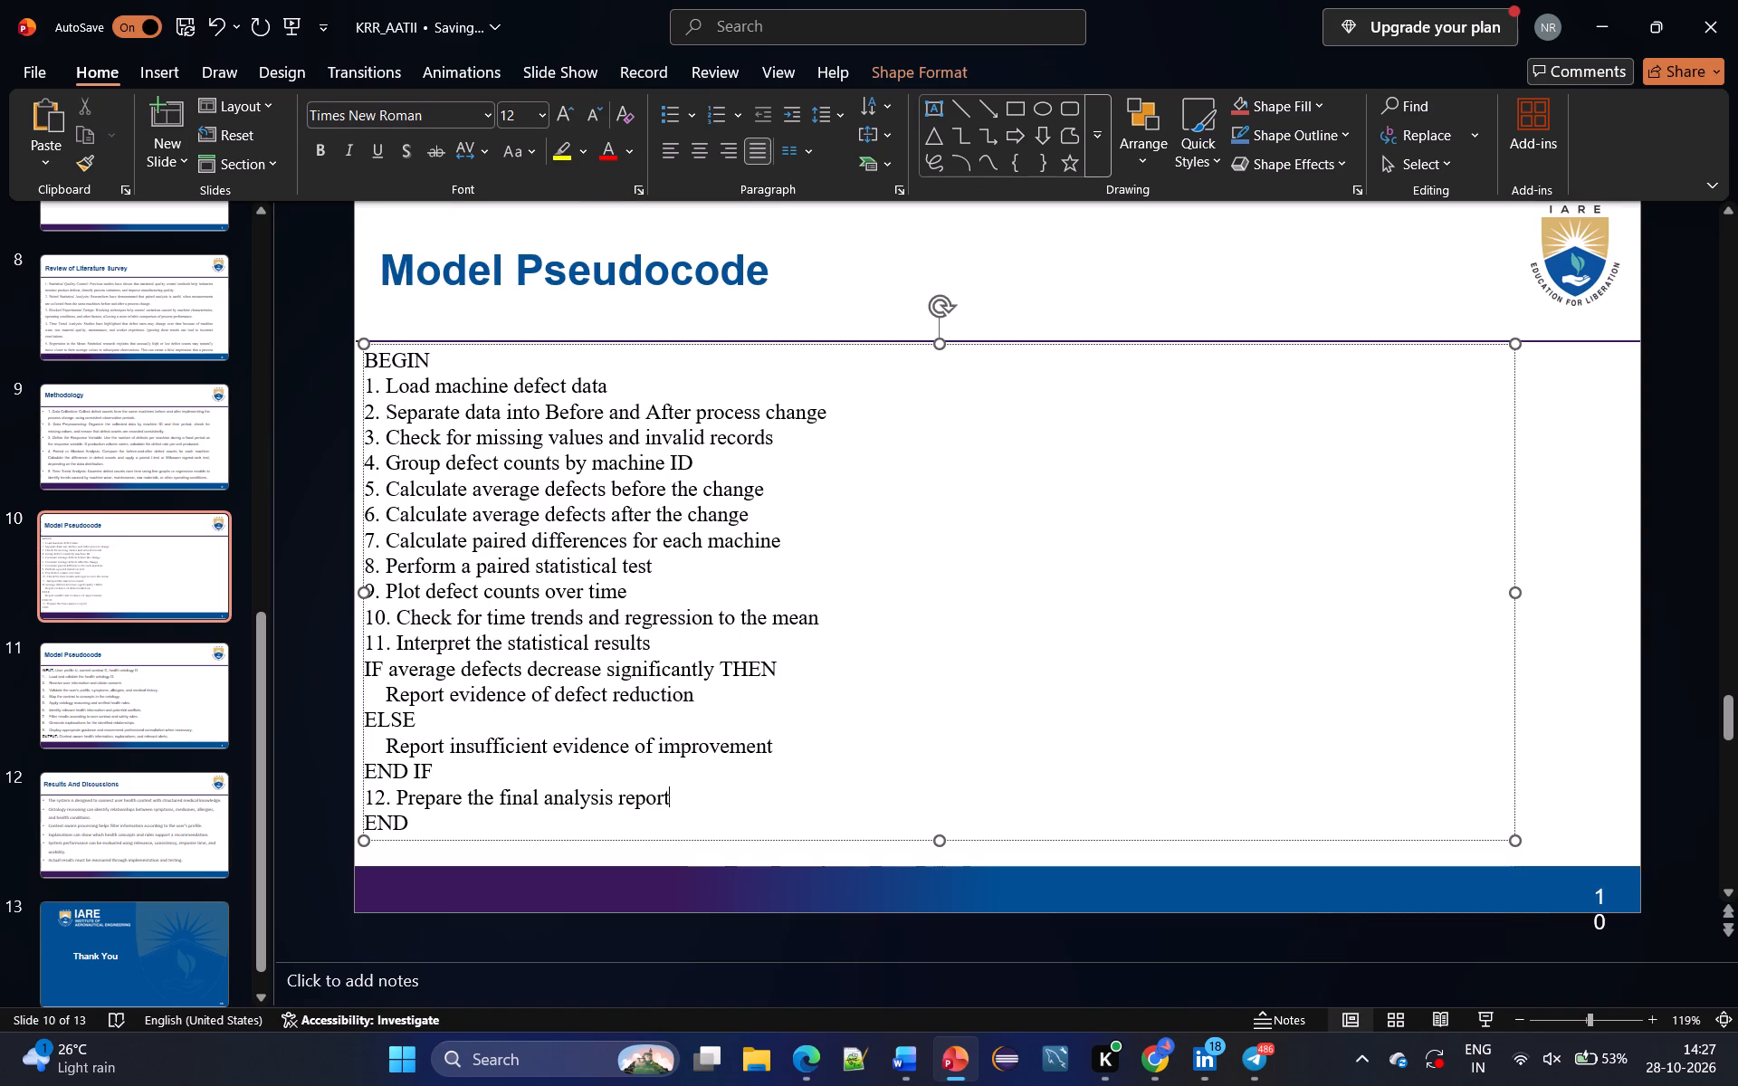
pyautogui.click(933, 737)
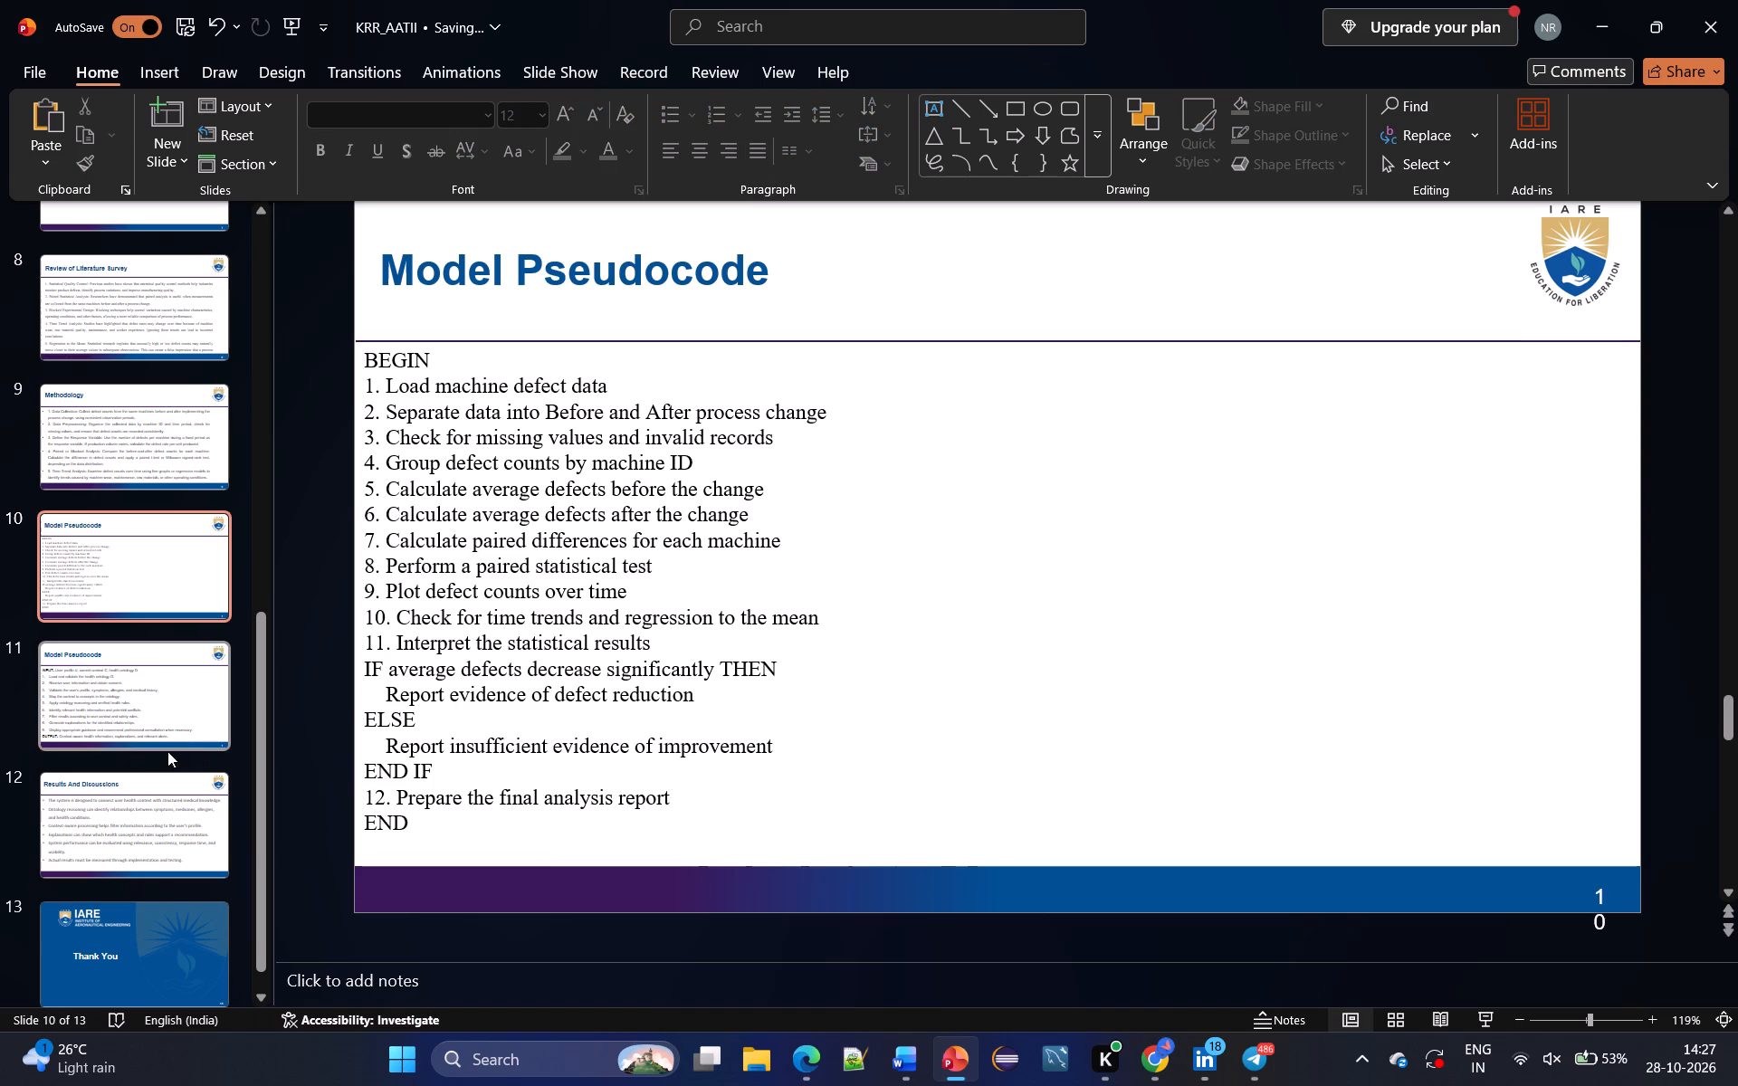
# Delete slide 11, the second Model Pseudocode slide with the old health ontology content.
pyautogui.click(150, 697)
pyautogui.click(153, 597)
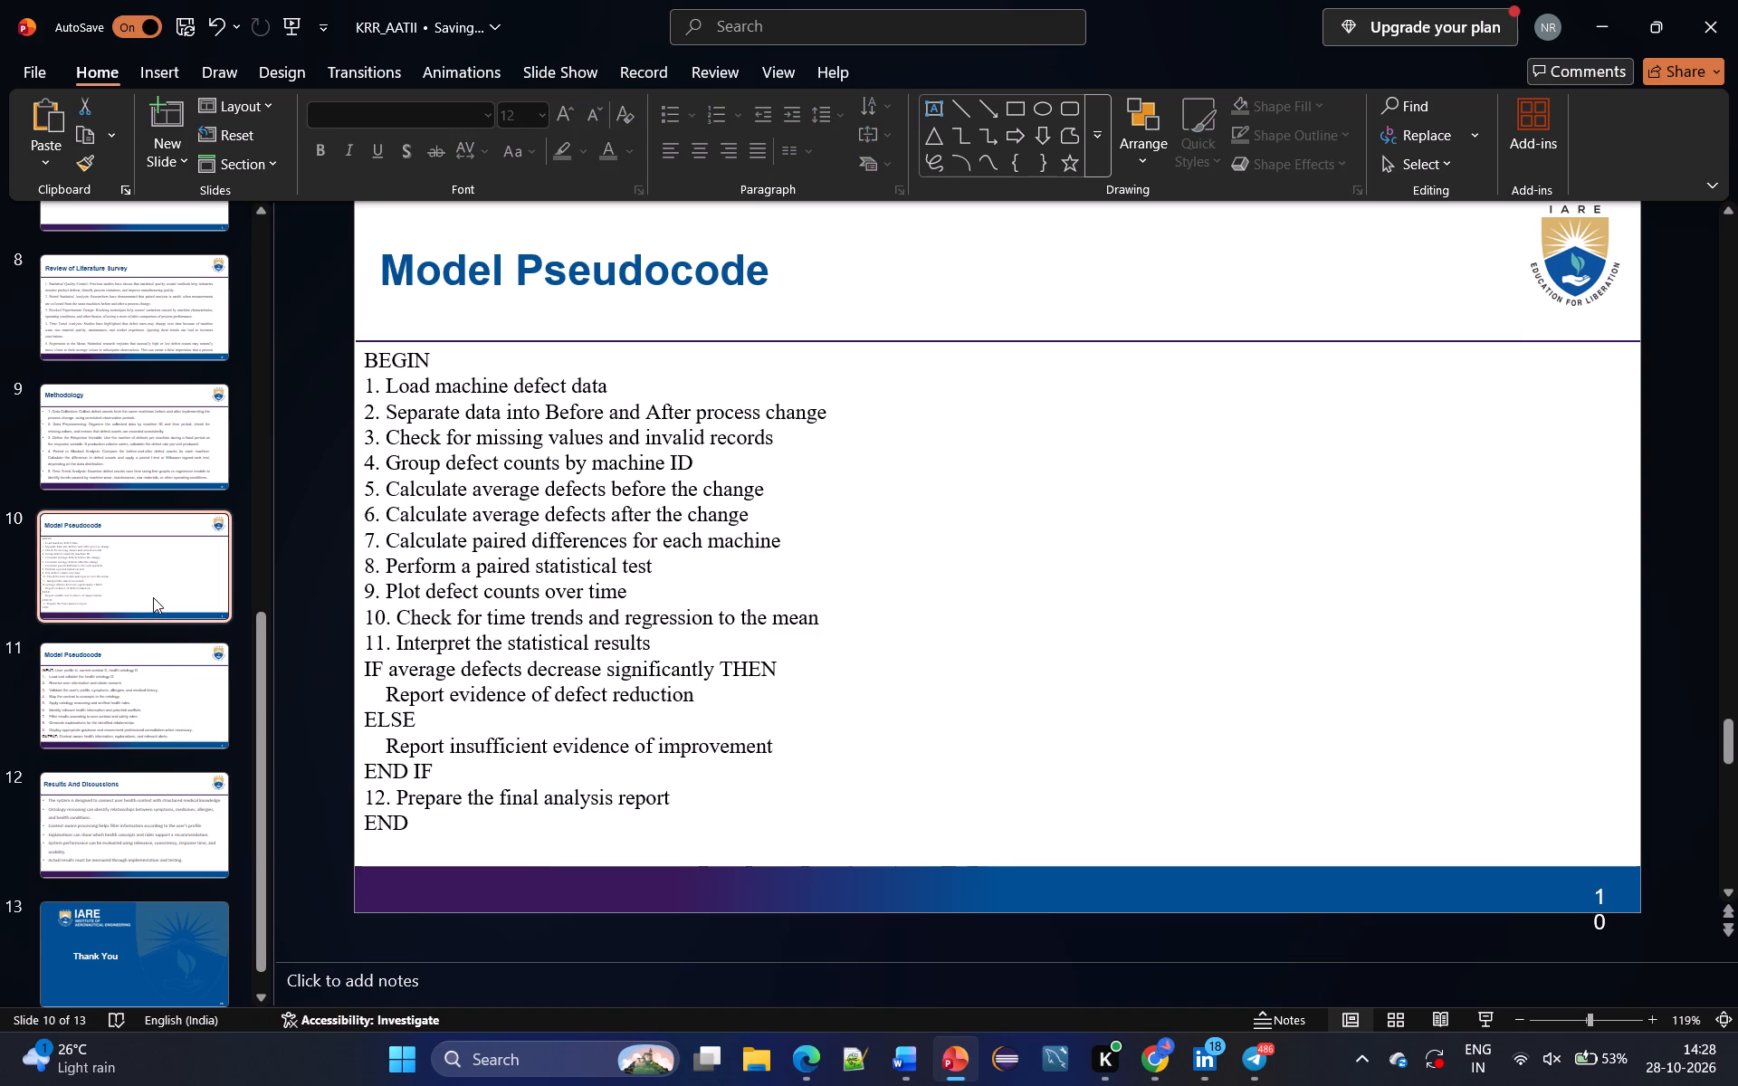
pyautogui.click(206, 710)
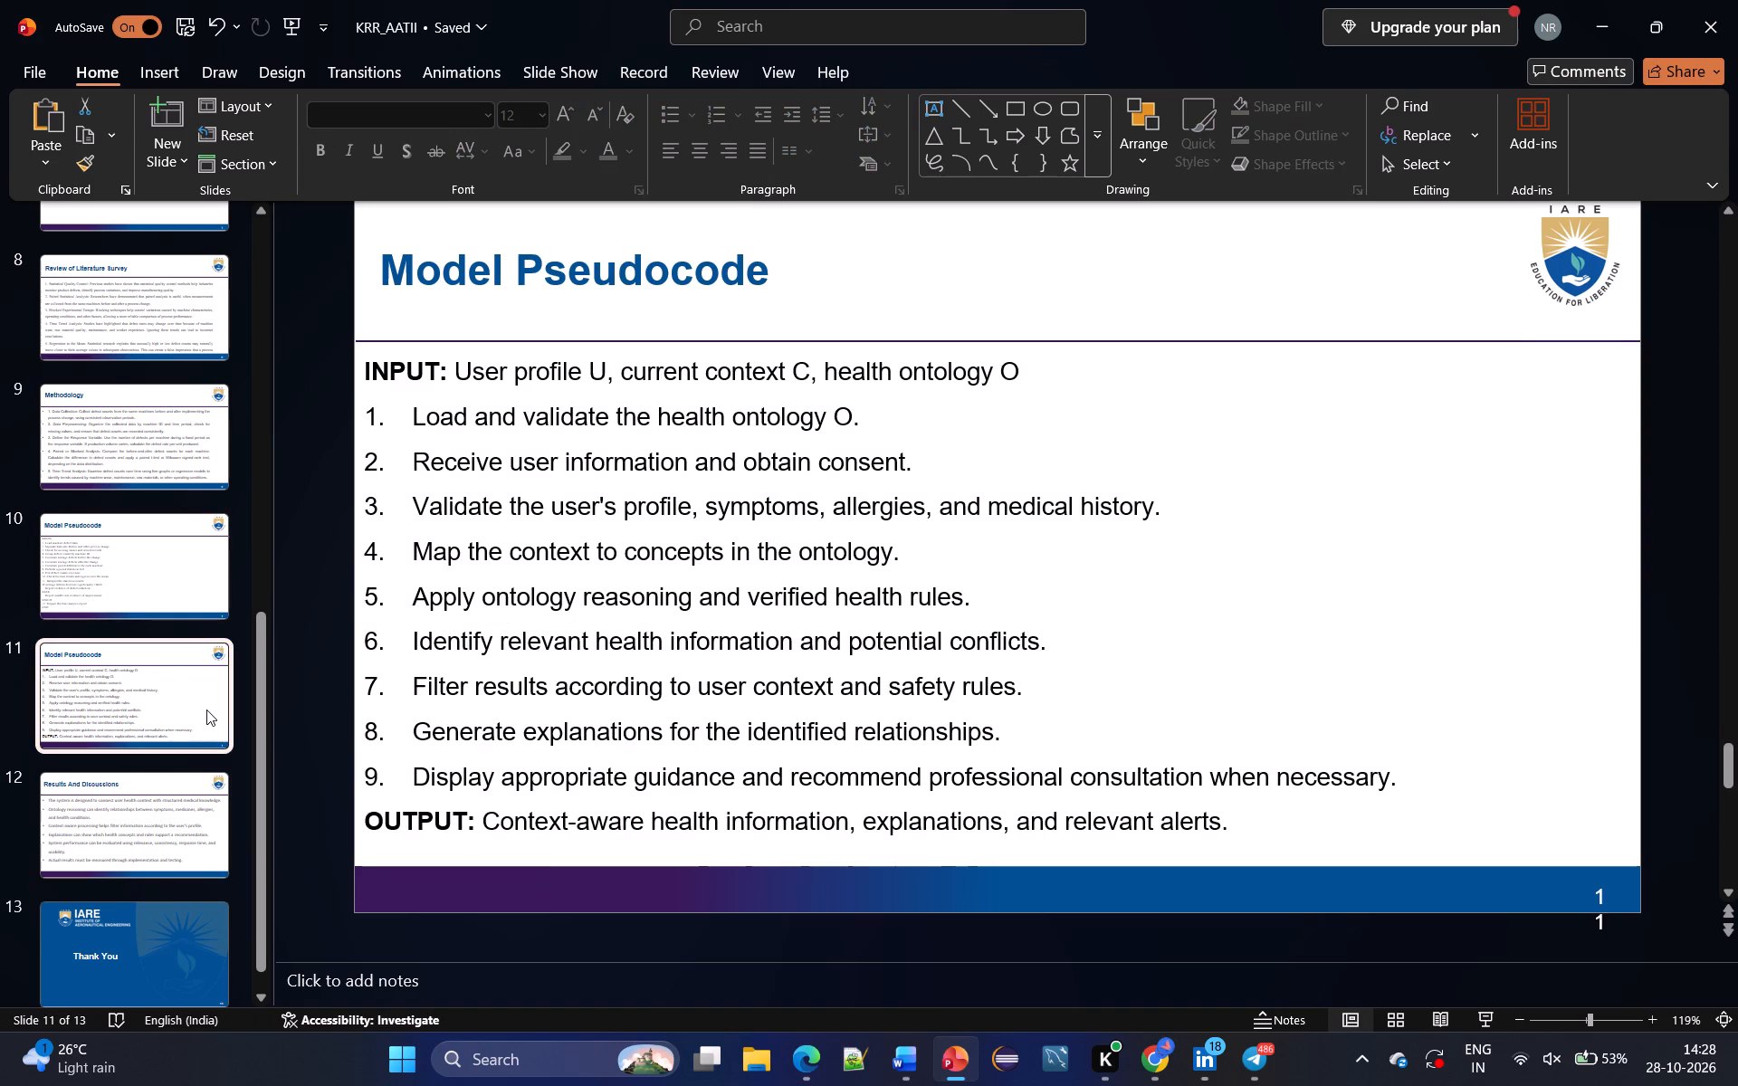
pyautogui.press('Delete')
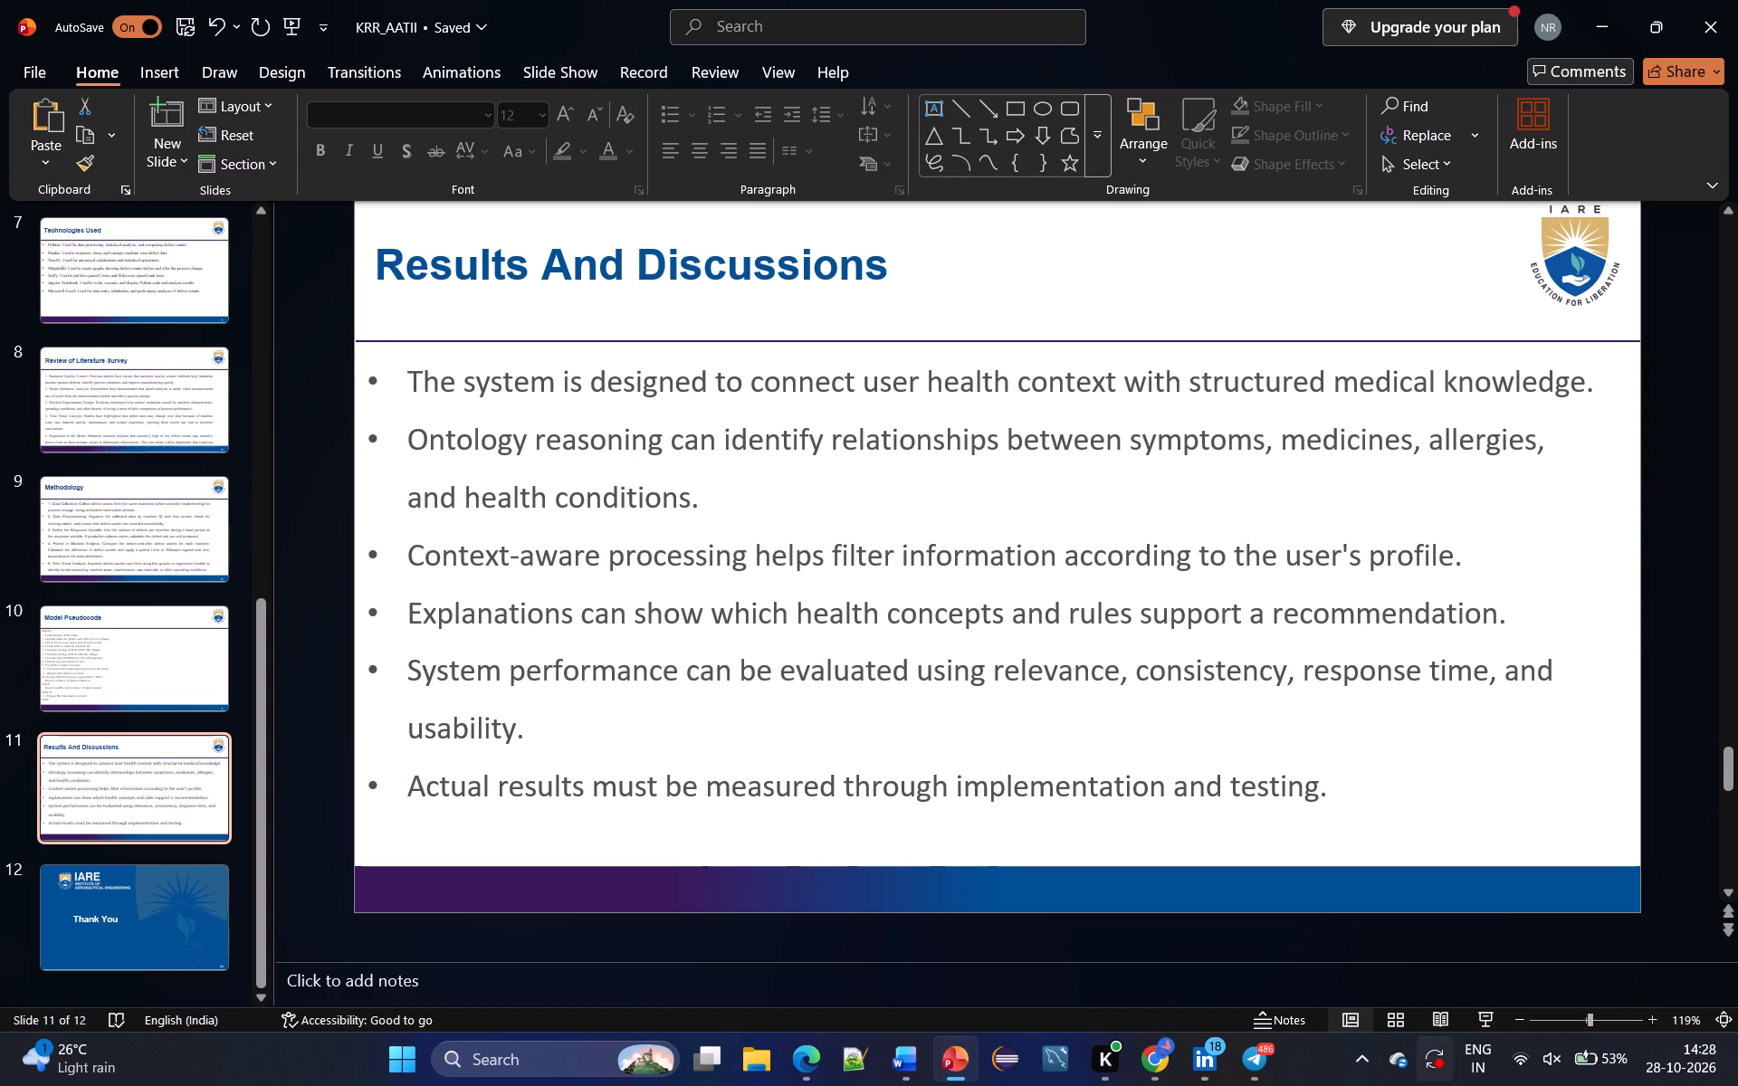
# Go to the title "Results And Discussions" on slide 11.
pyautogui.click(893, 268)
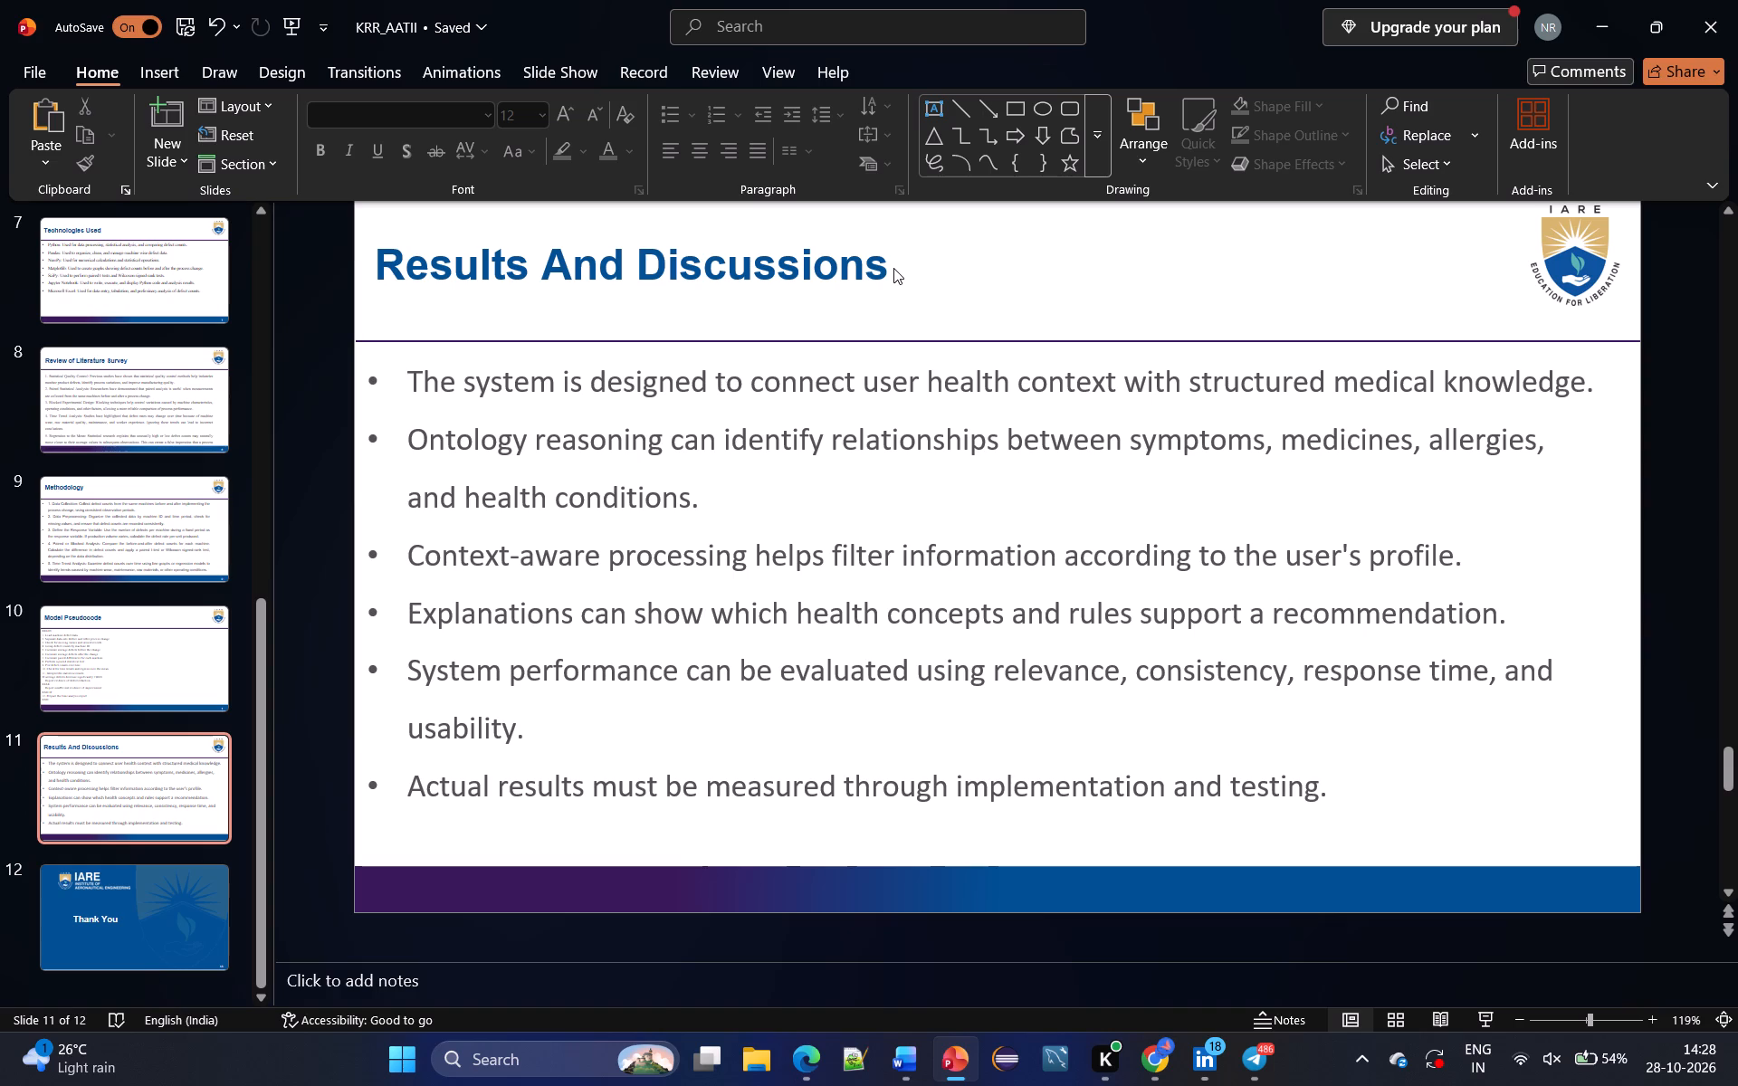
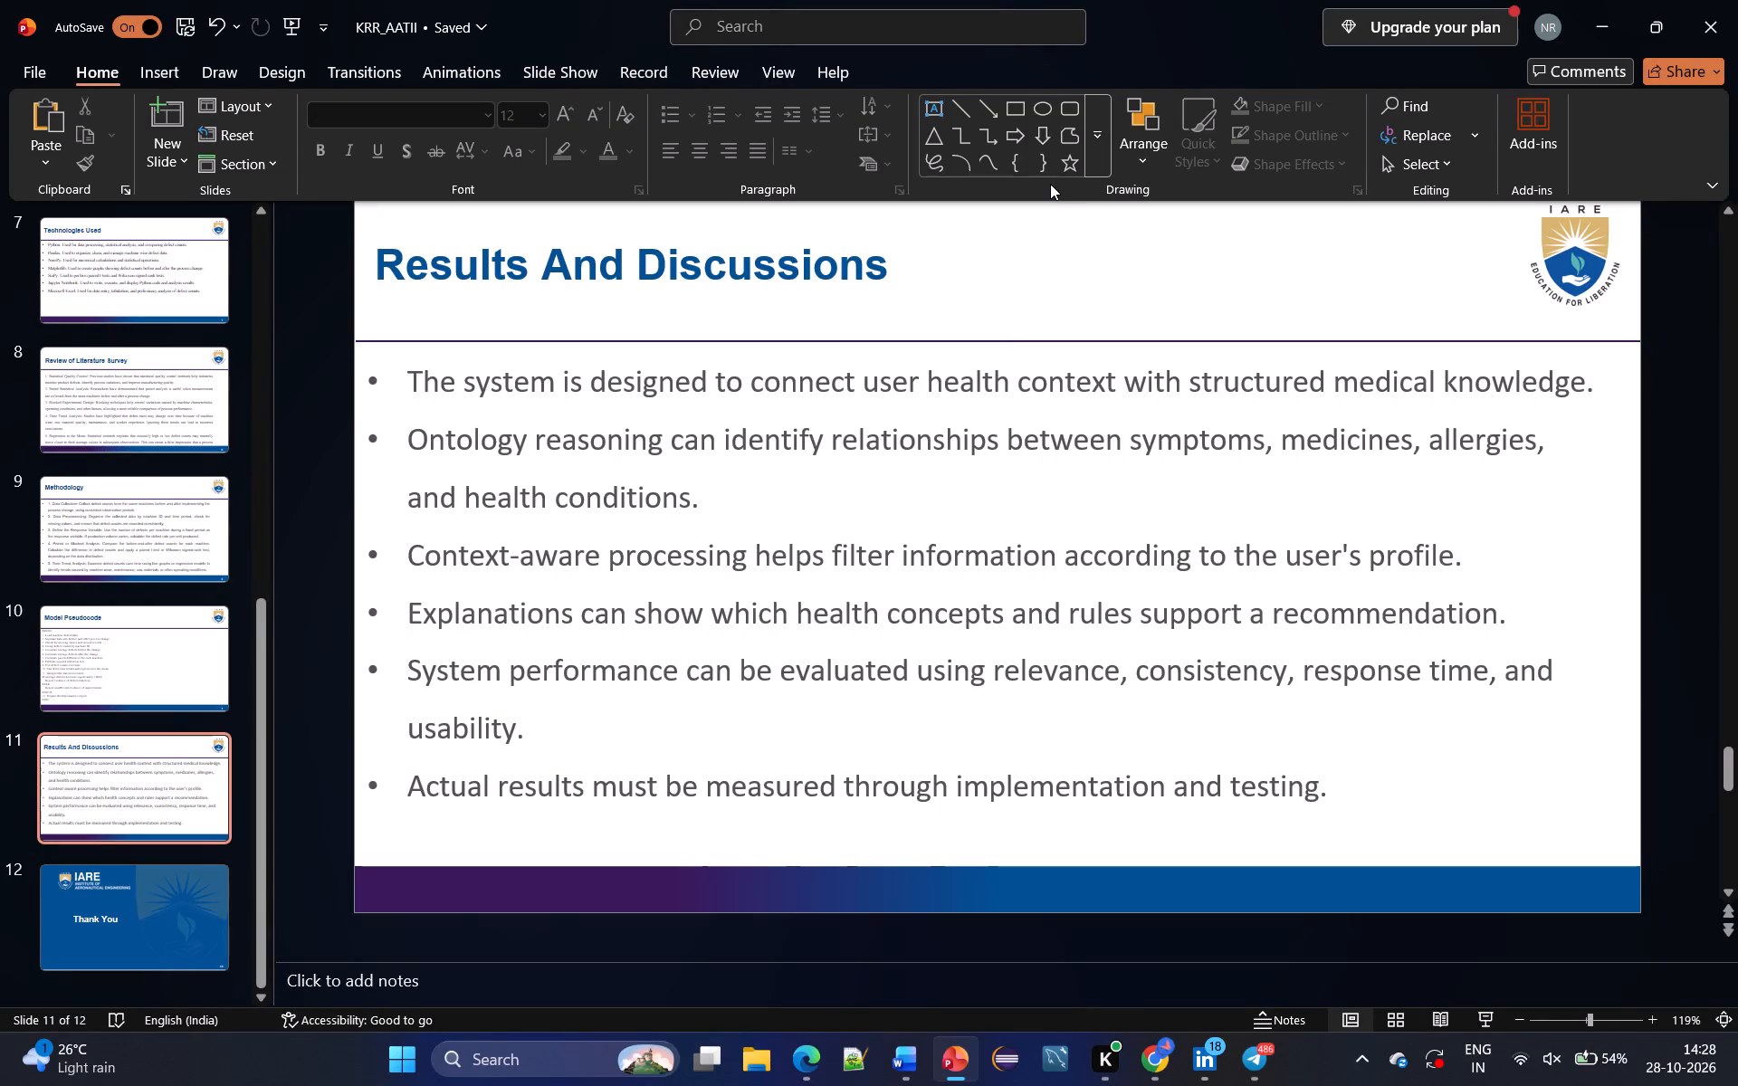
pyautogui.click(900, 265)
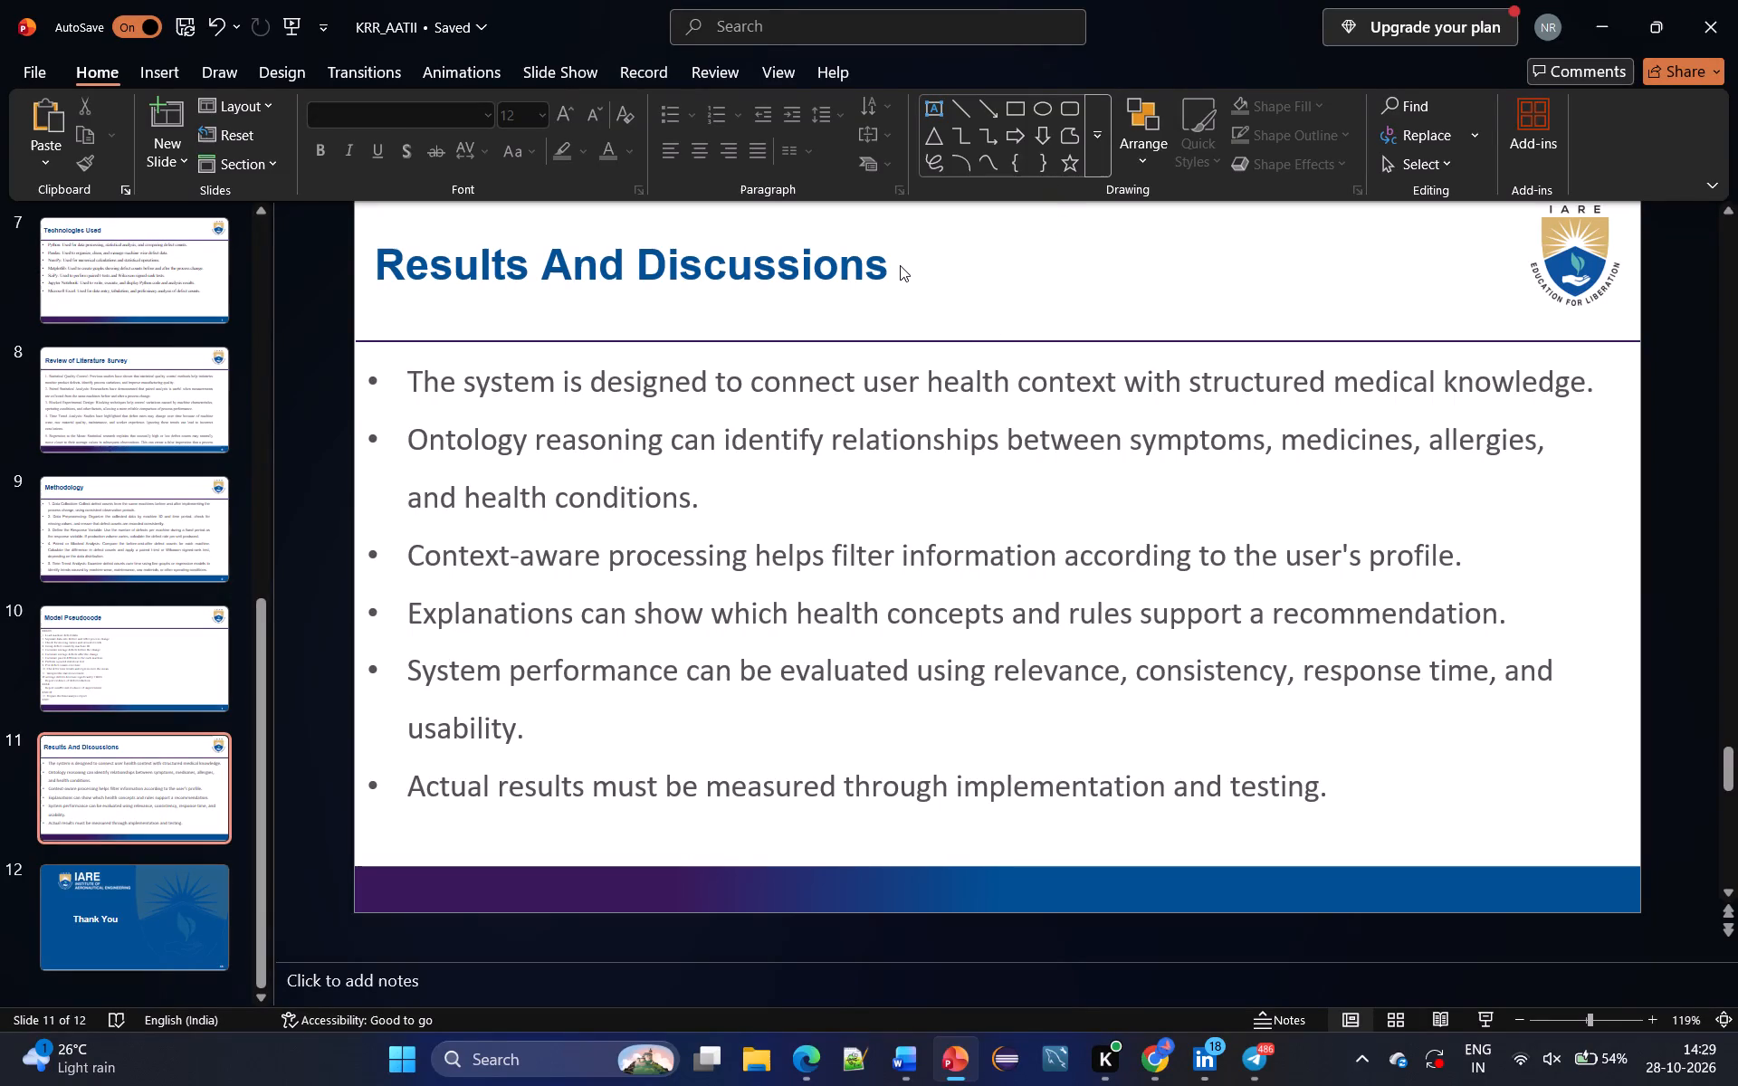
pyautogui.doubleClick(898, 265)
pyautogui.click(888, 263)
pyautogui.moveTo(888, 263); pyautogui.dragTo(439, 252)
pyautogui.hotkey('ctrl', 'c')
pyautogui.keyDown('ctrl'); pyautogui.click(439, 252); pyautogui.keyUp('ctrl')
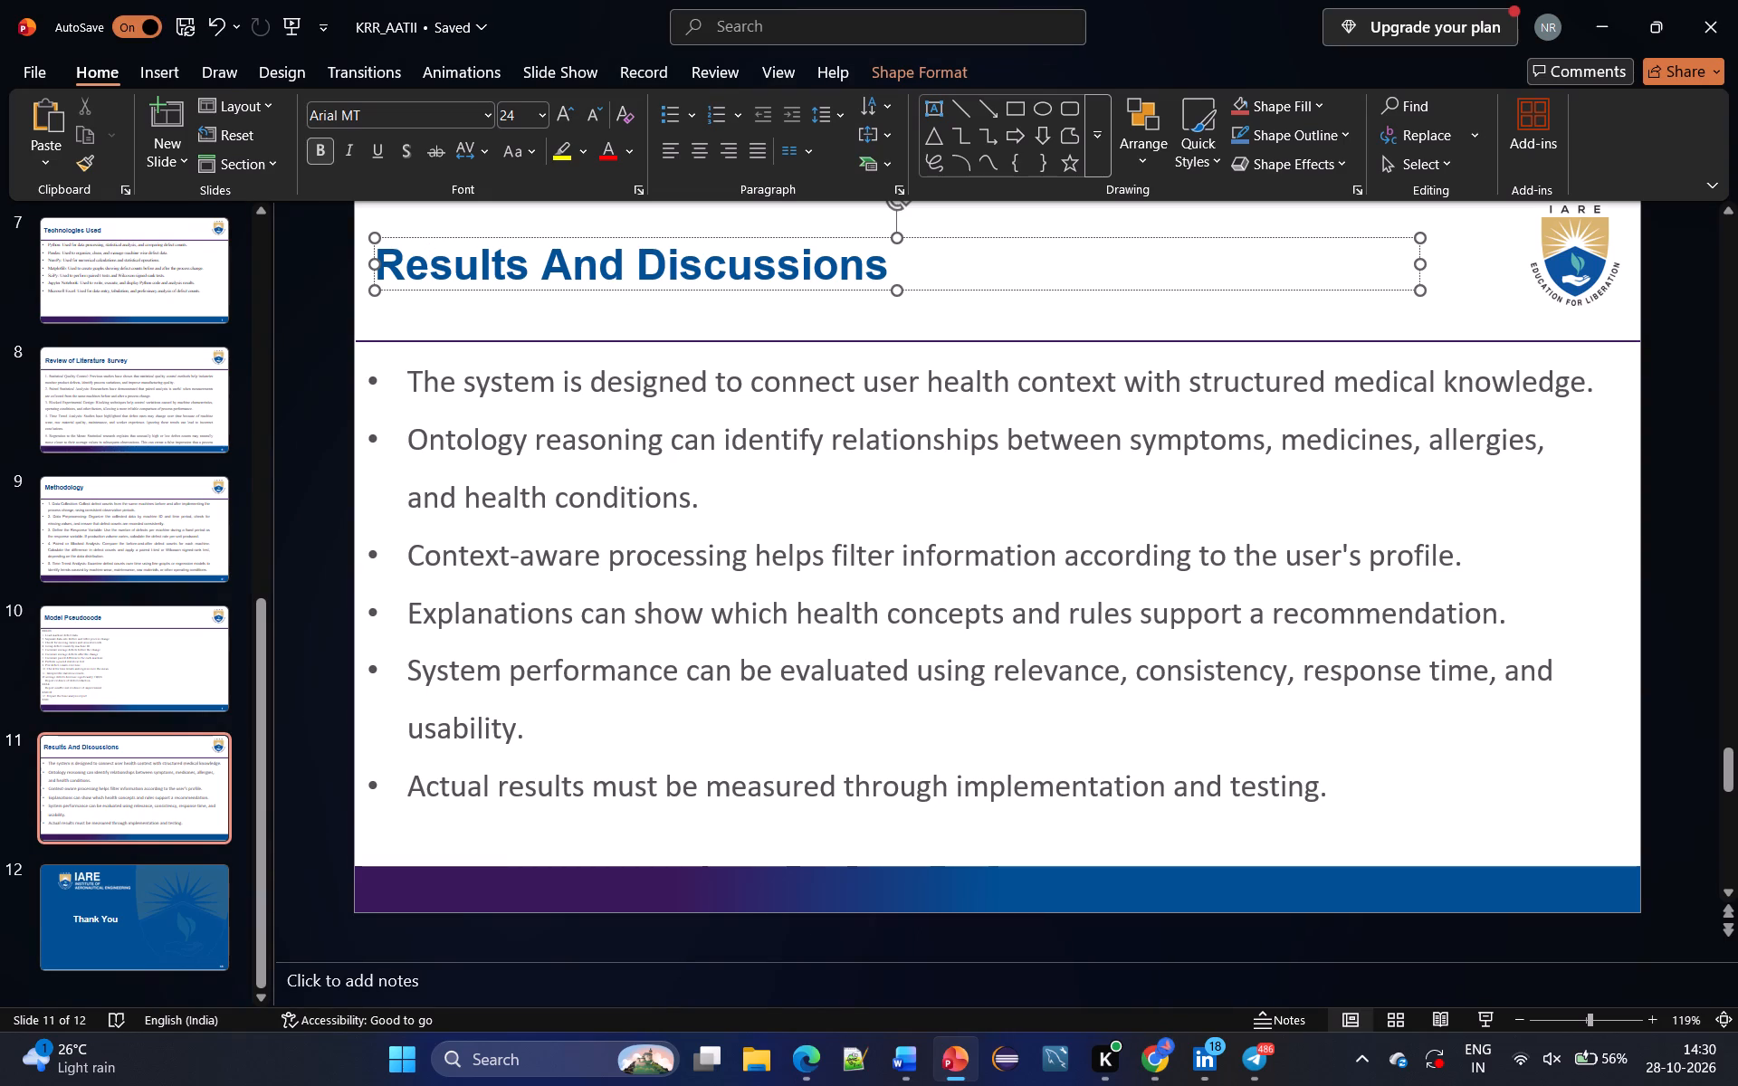
pyautogui.click(942, 485)
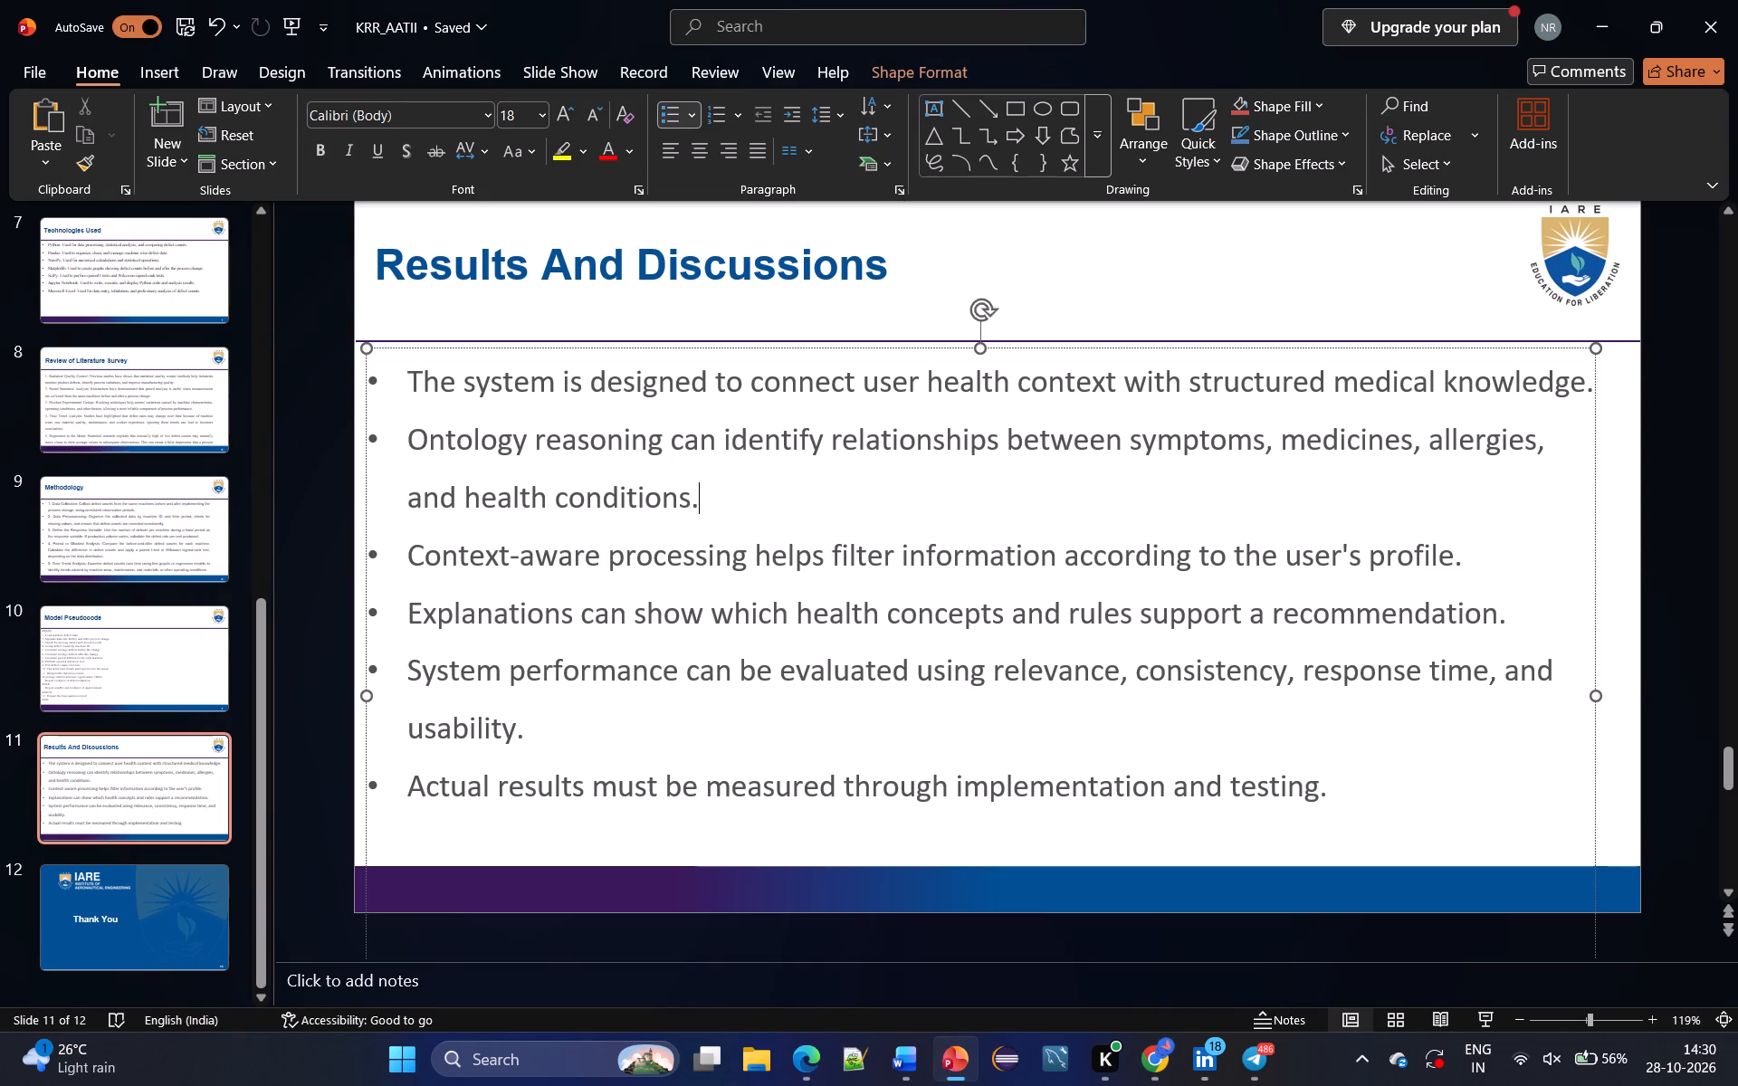
pyautogui.keyDown('ctrl'); pyautogui.click(942, 485); pyautogui.keyUp('ctrl')
pyautogui.hotkey('ctrl', 'a')
pyautogui.click(942, 485)
pyautogui.click(958, 499)
pyautogui.hotkey('ctrl', 'a')
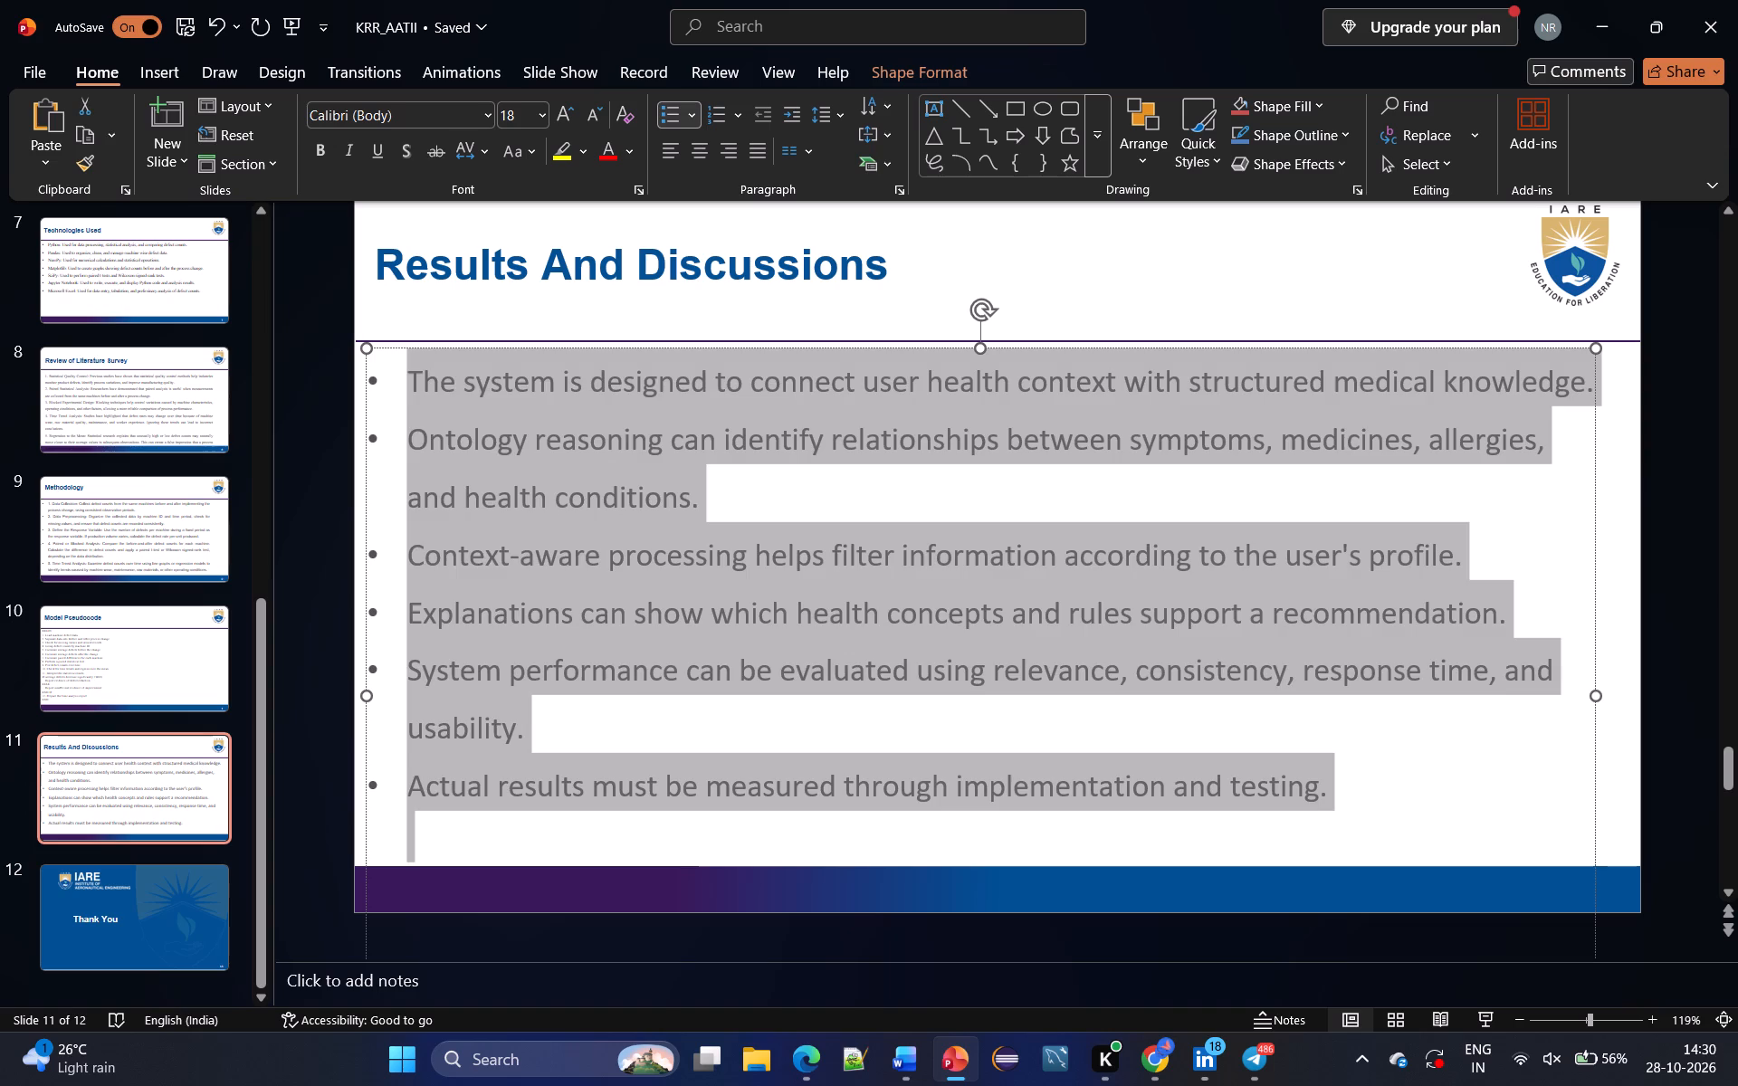
pyautogui.hotkey('ctrl', 'v')
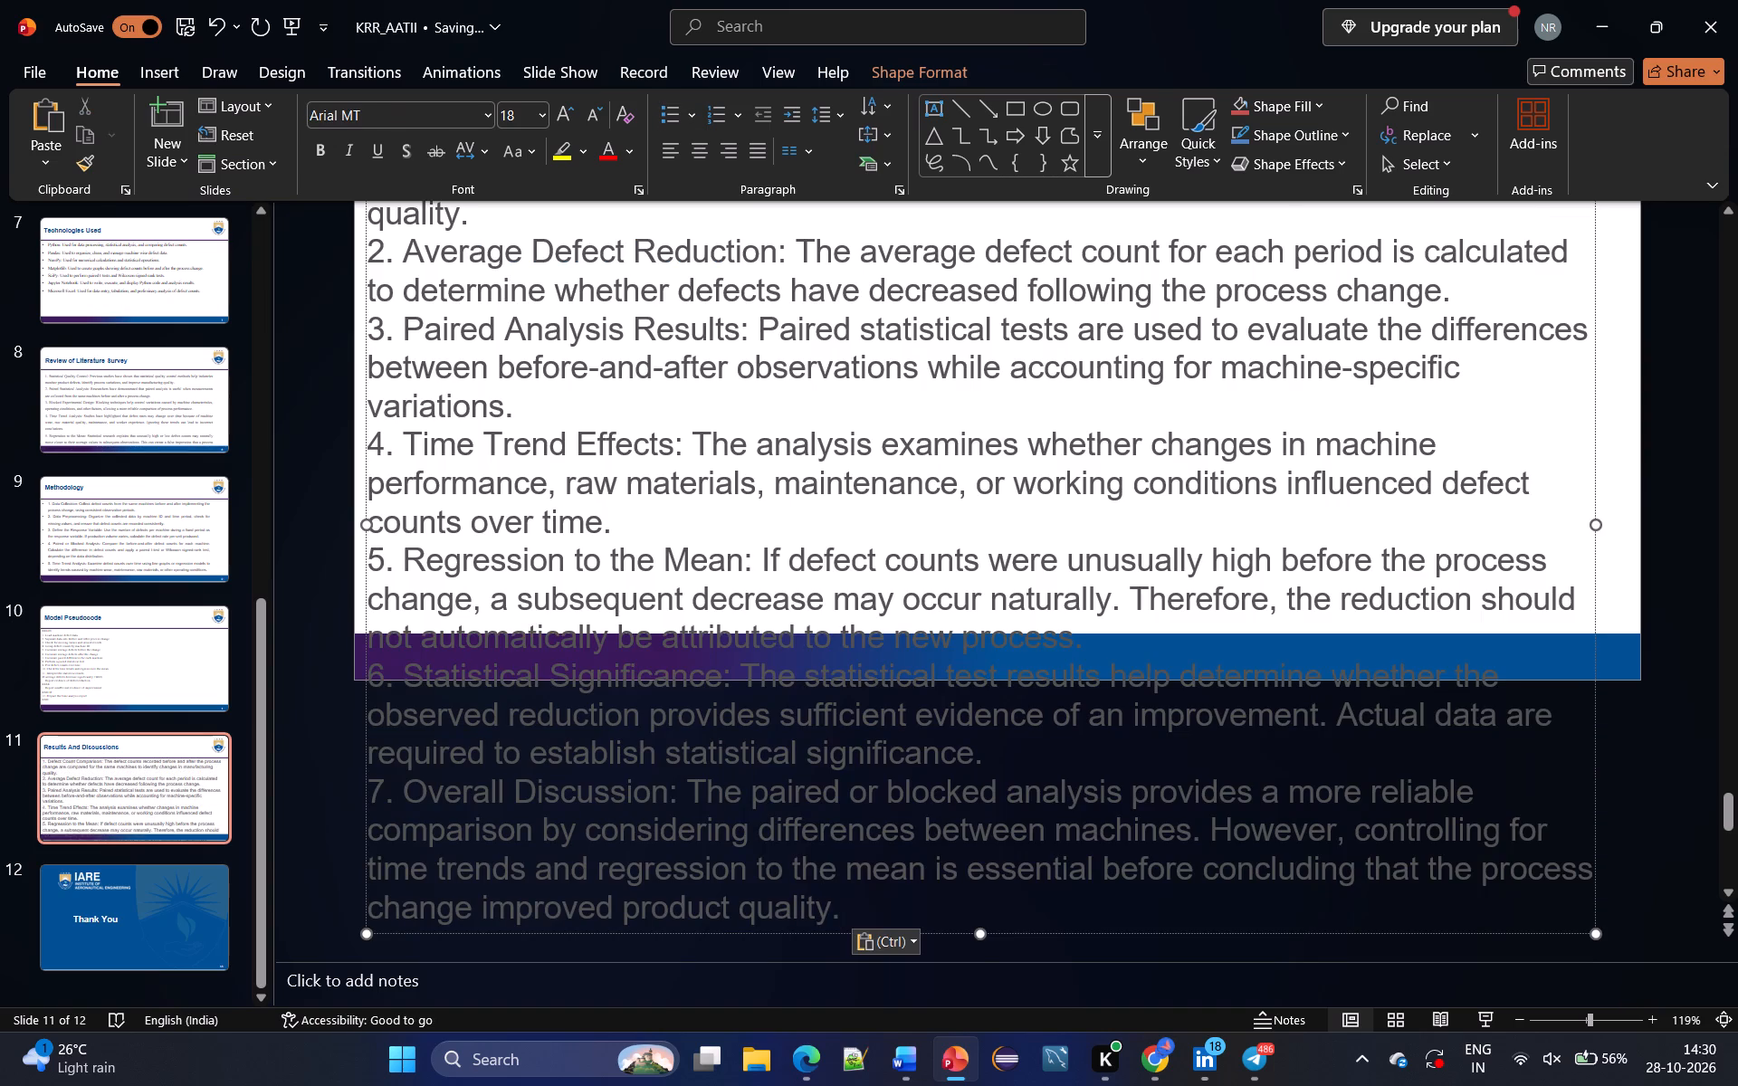
# Format slide 11's pasted text from "Defect Count Comparison" to the end as Times New Roman, size 14, justified, with 1.0 line spacing.
pyautogui.scroll(1, 758, 296)
pyautogui.scroll(1, 682, 231)
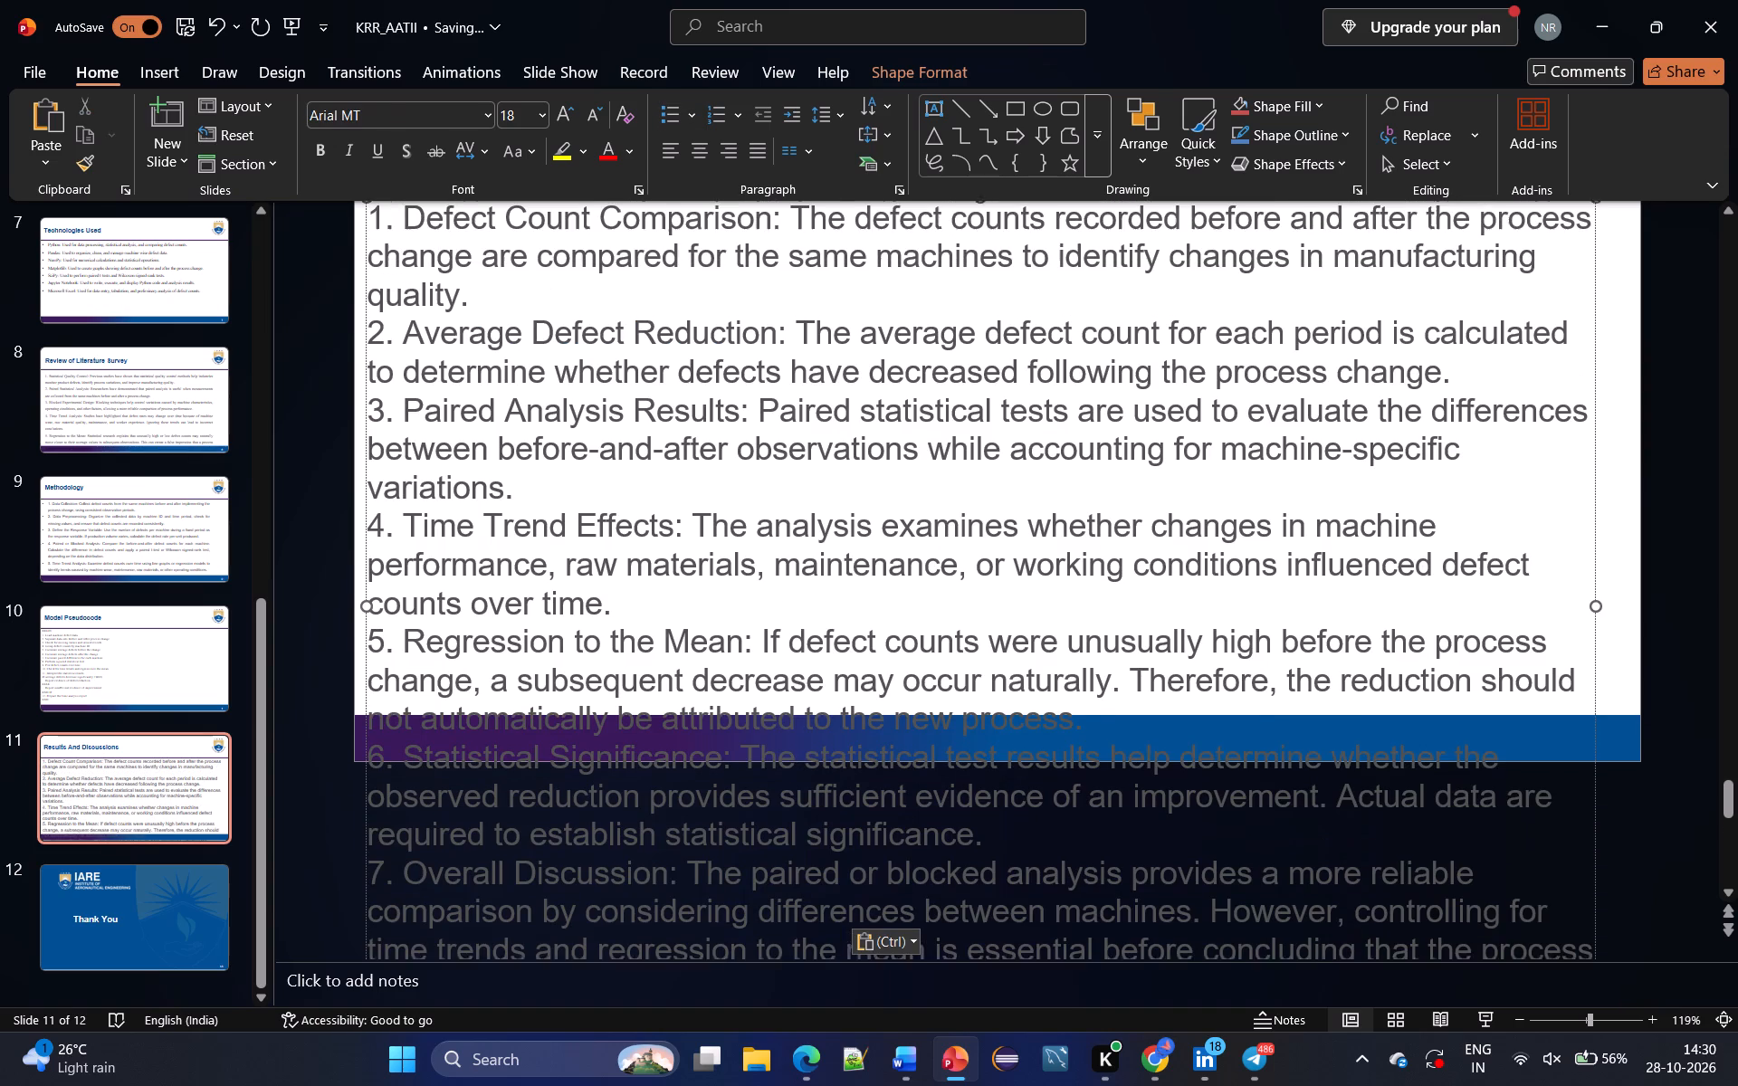
pyautogui.scroll(1, 682, 231)
pyautogui.moveTo(399, 297); pyautogui.dragTo(727, 650)
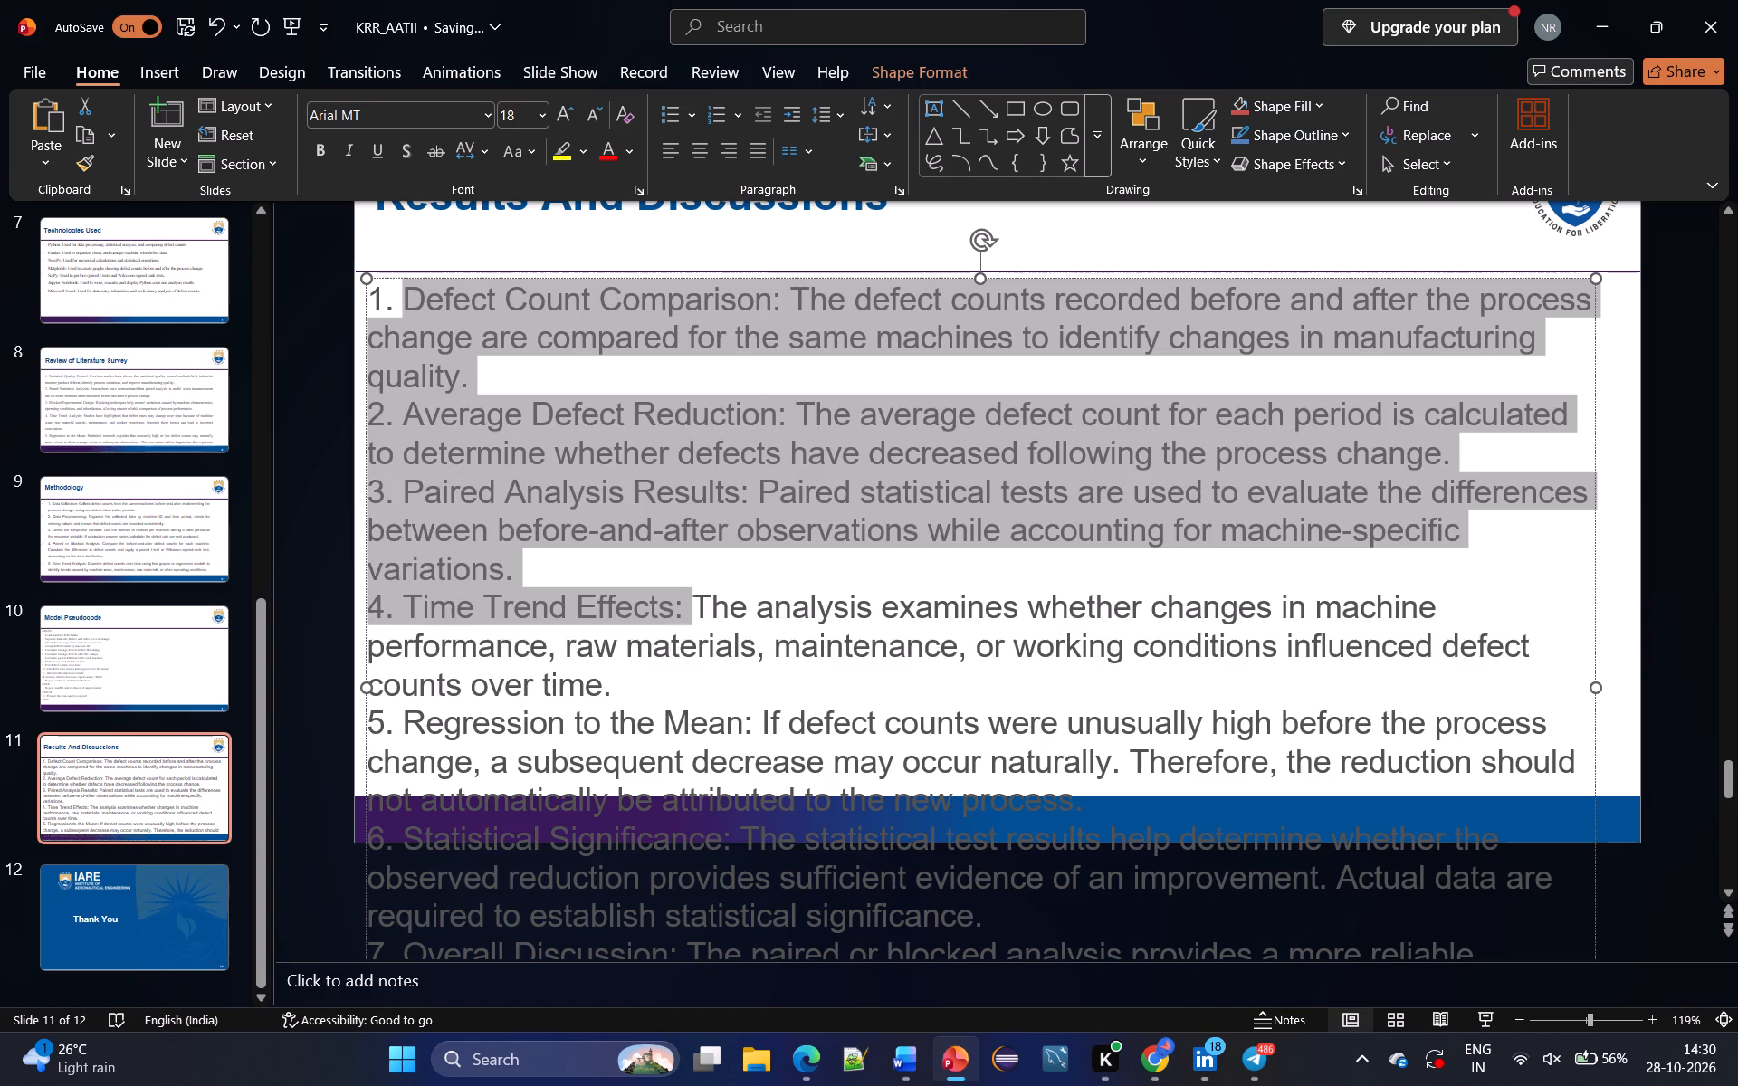
pyautogui.moveTo(727, 650); pyautogui.dragTo(859, 938)
pyautogui.click(970, 855)
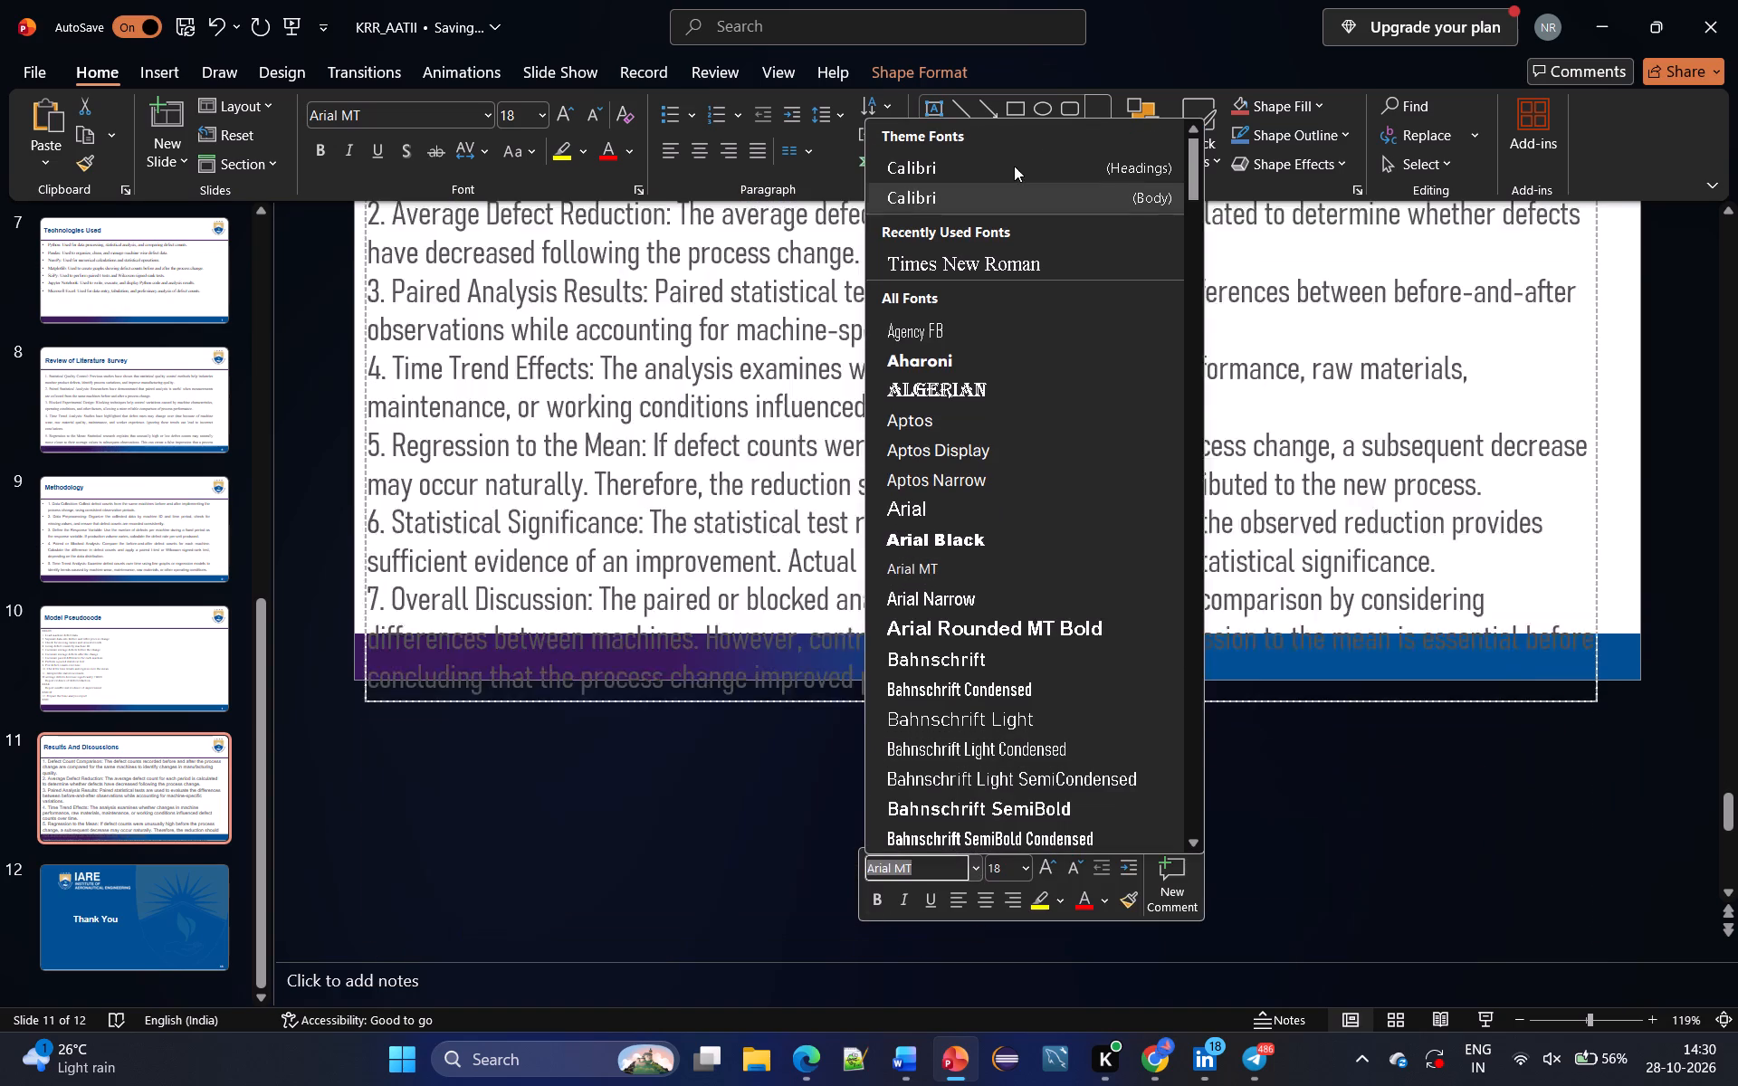
pyautogui.click(1000, 270)
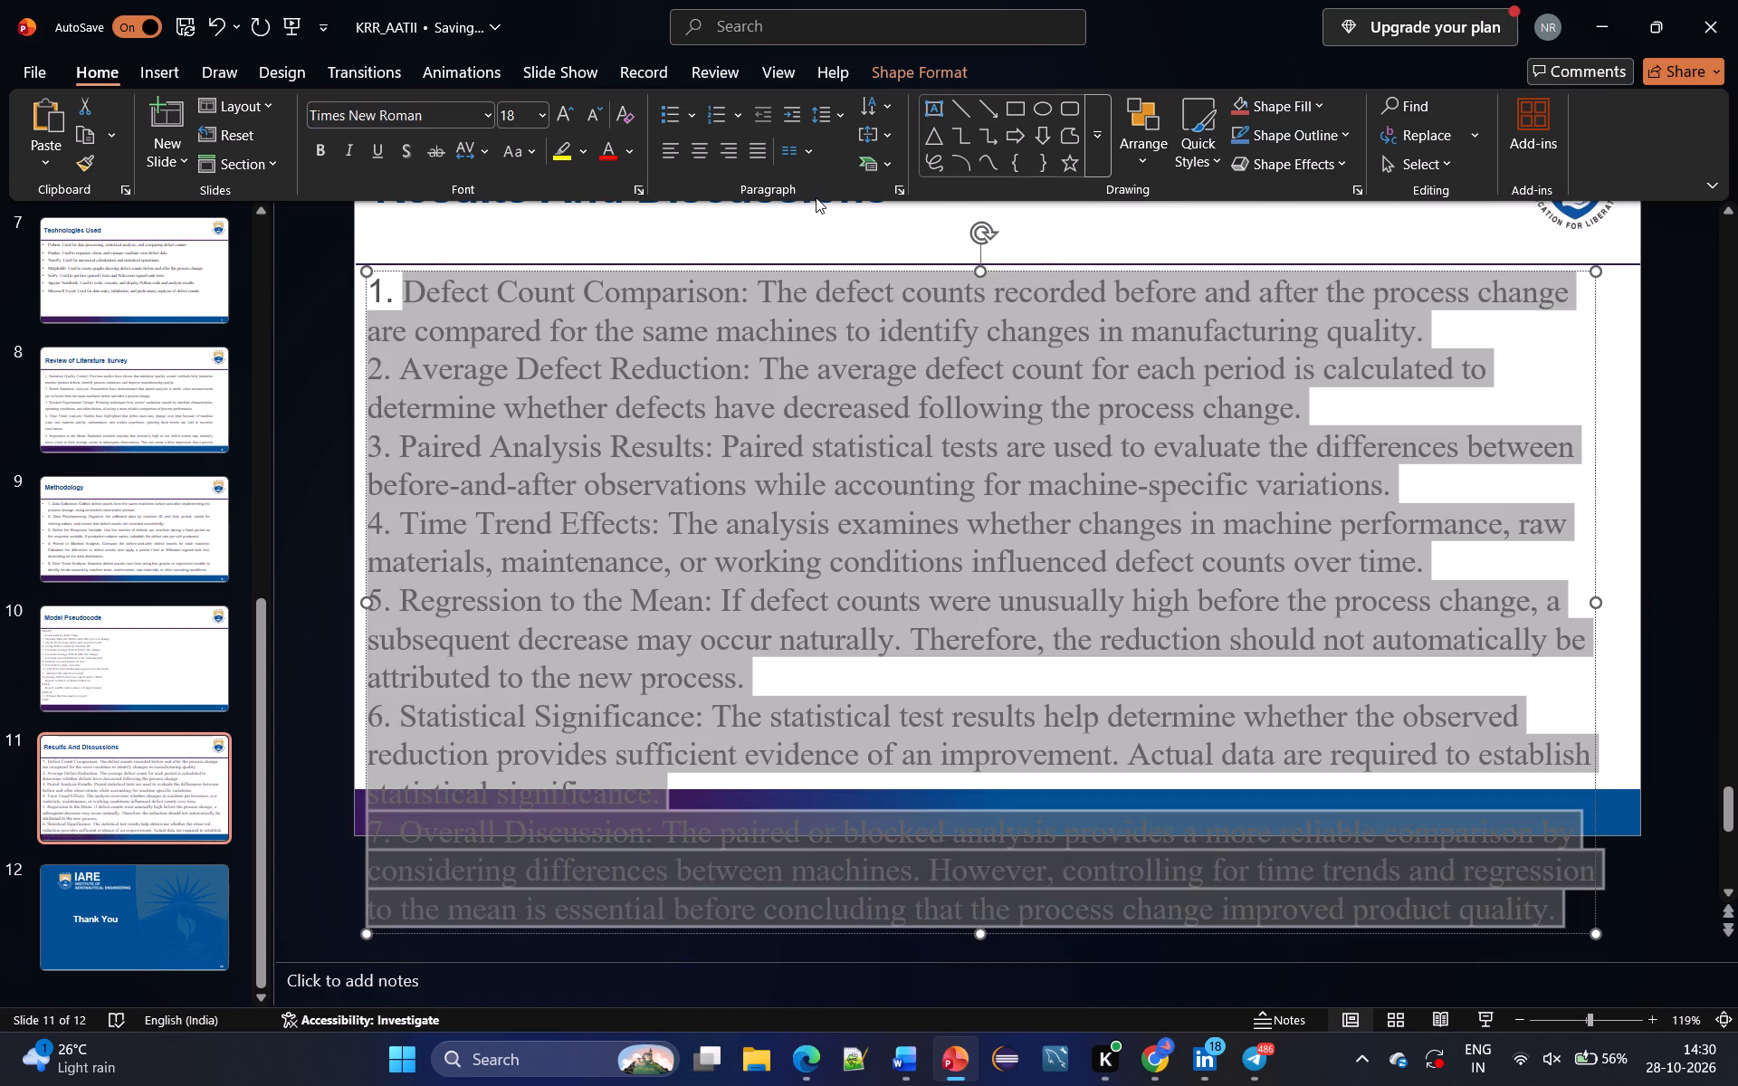
pyautogui.click(765, 149)
pyautogui.click(834, 121)
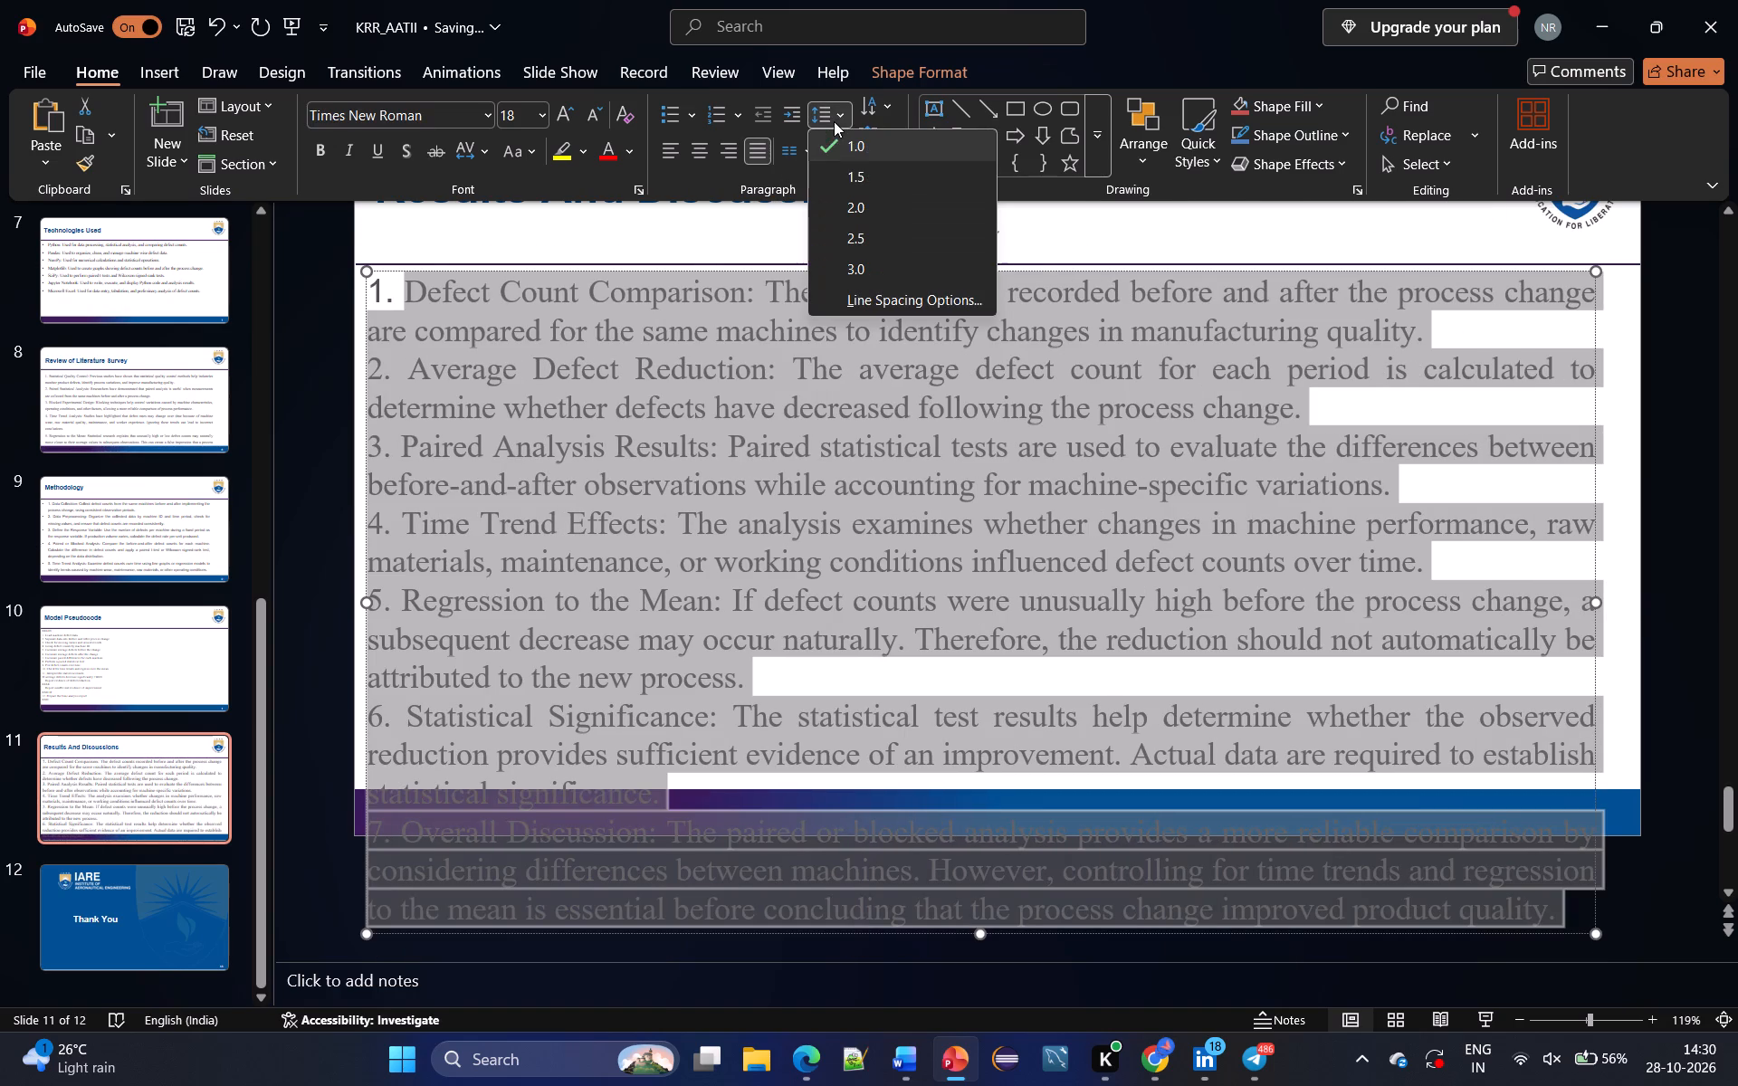
pyautogui.click(837, 145)
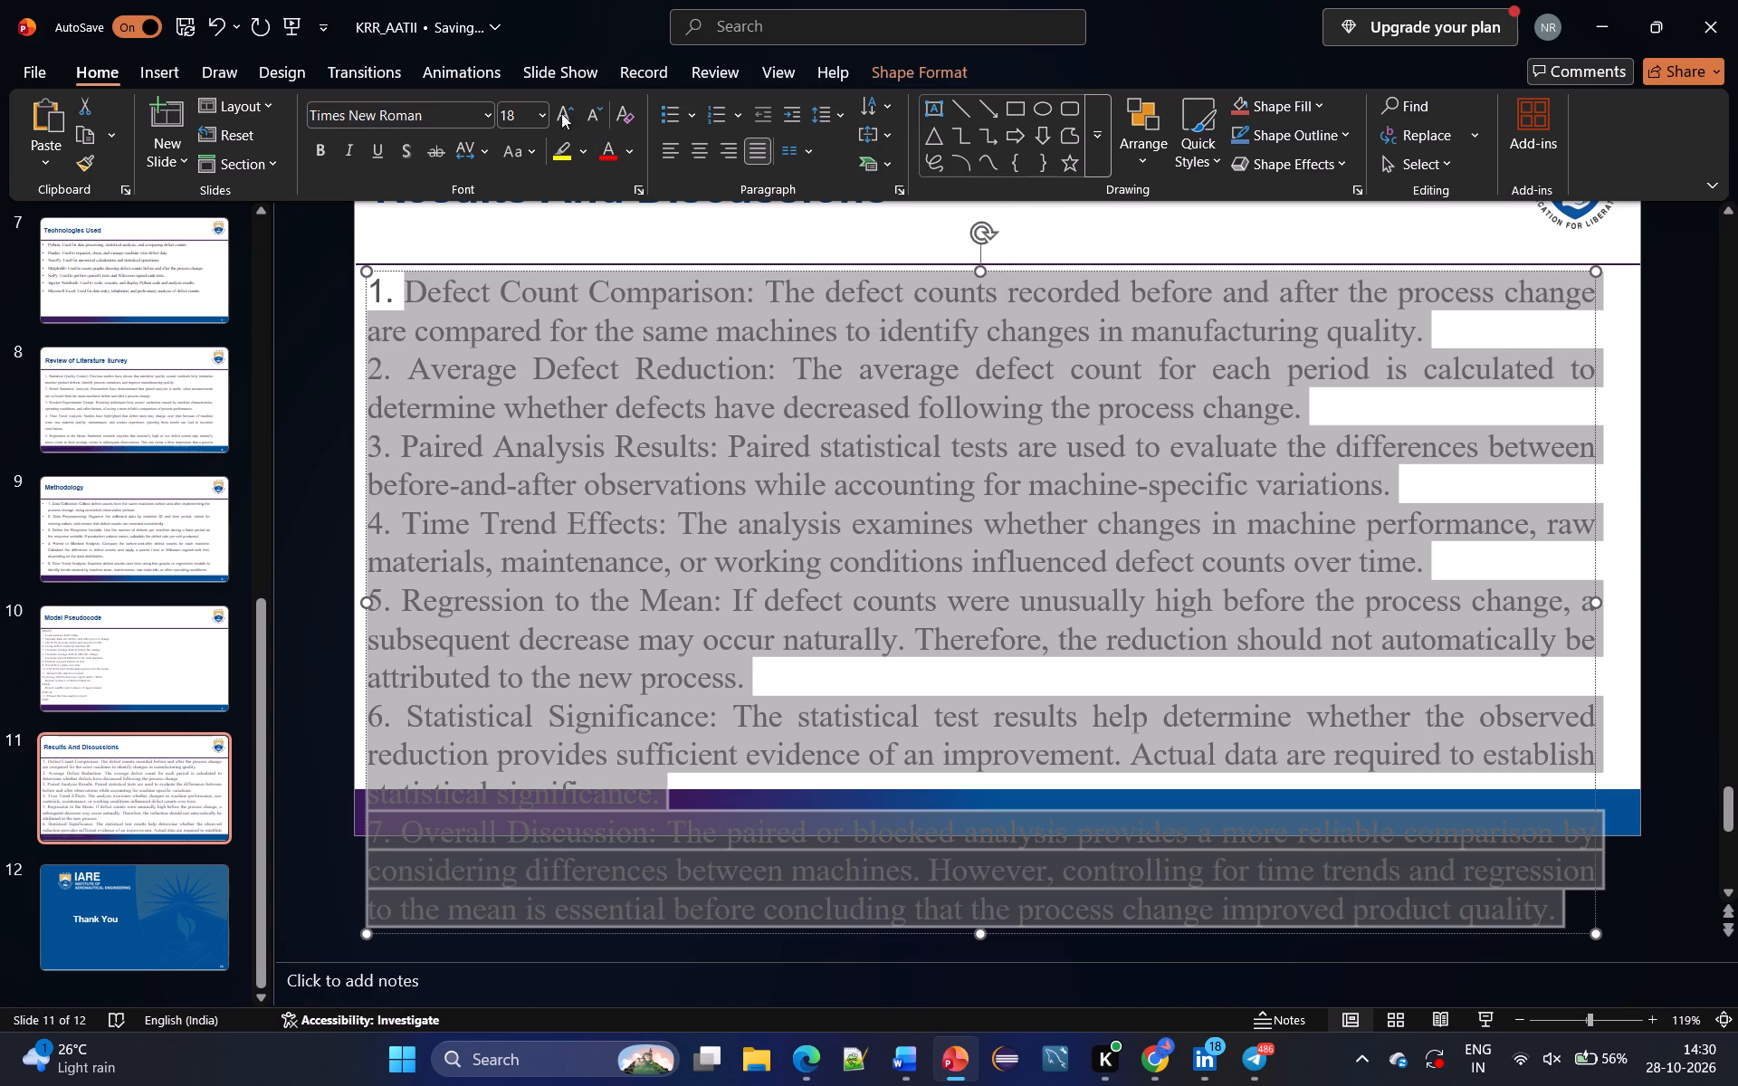
pyautogui.moveTo(548, 113); pyautogui.dragTo(529, 293)
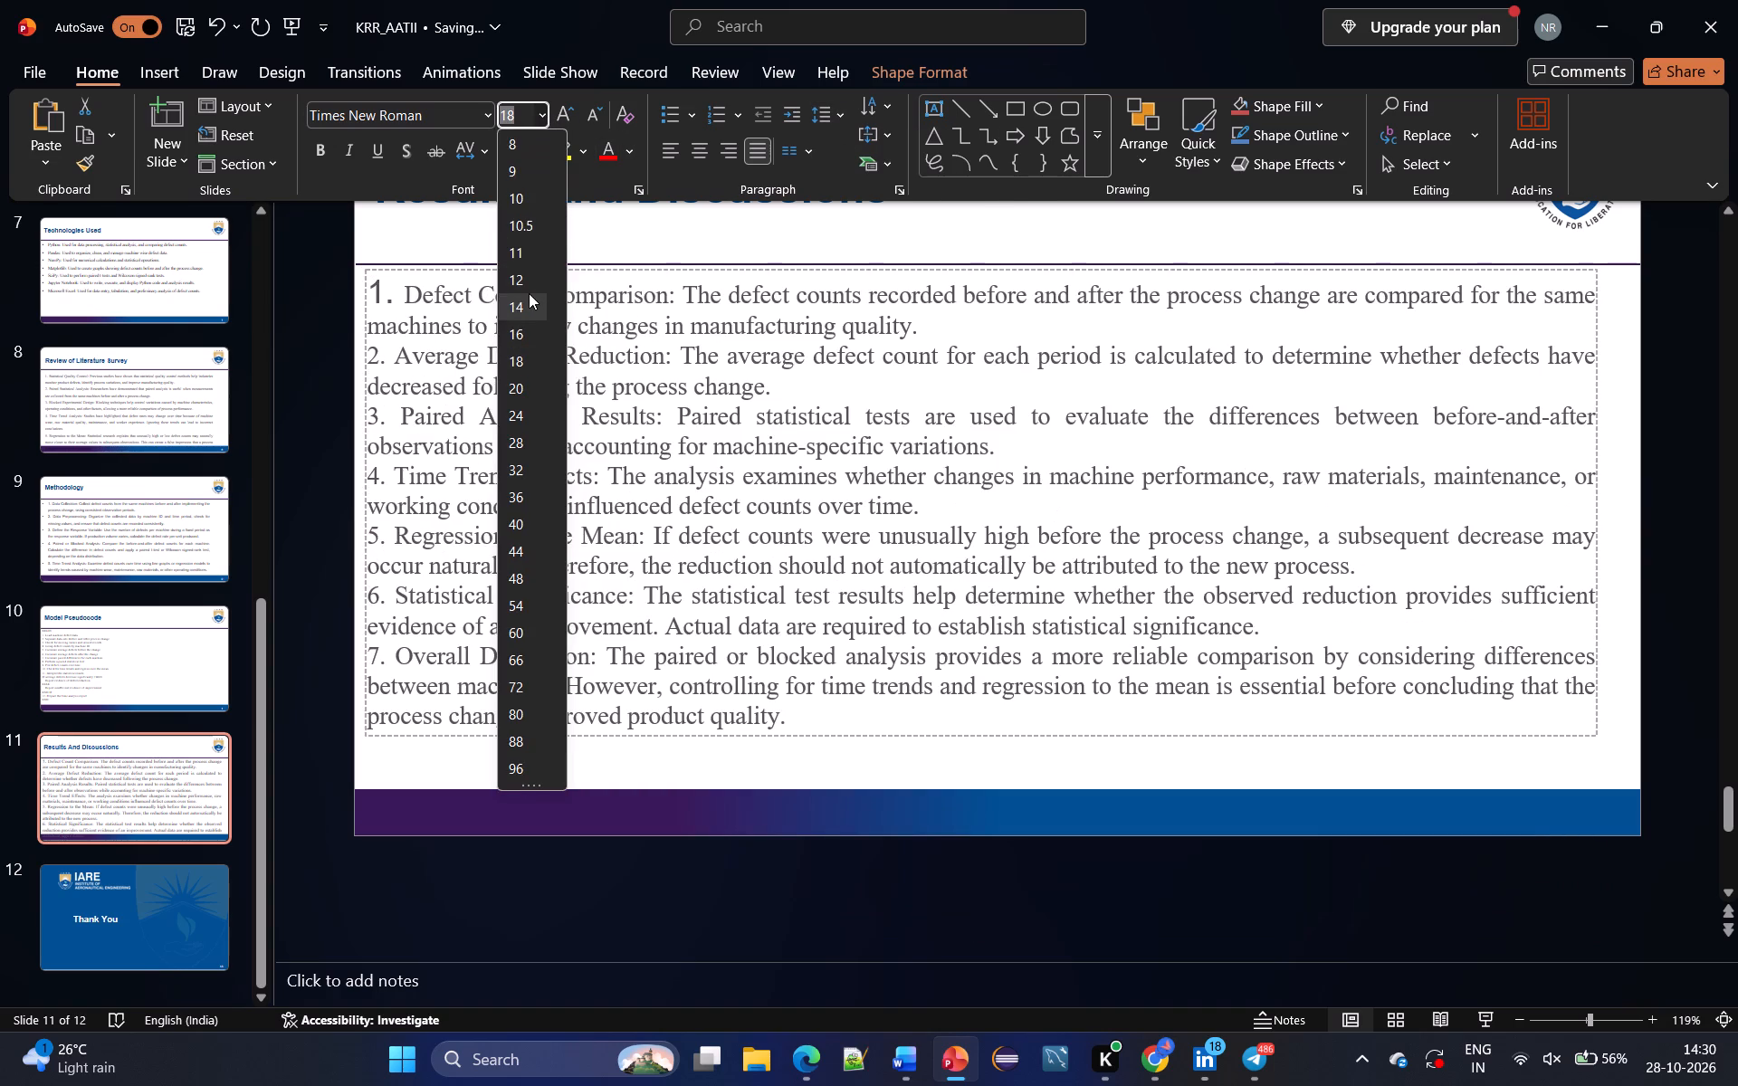
pyautogui.moveTo(529, 293); pyautogui.dragTo(529, 305)
pyautogui.click(529, 305)
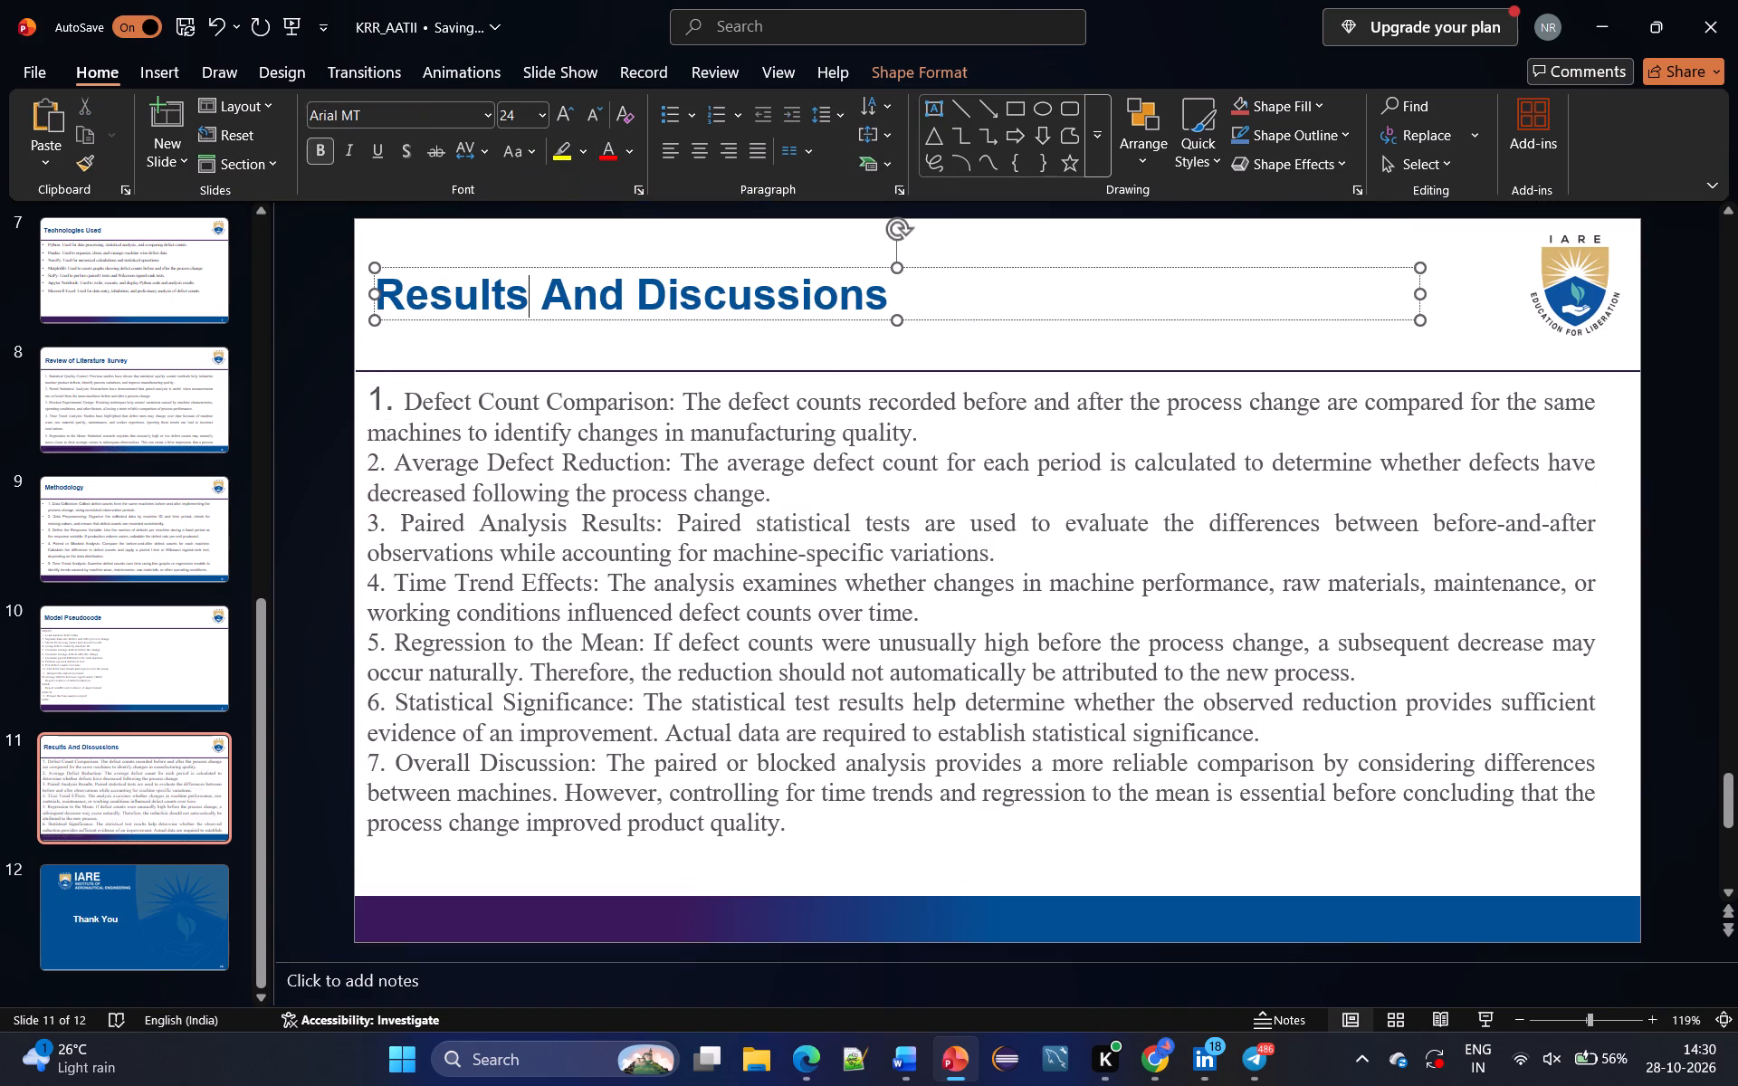
# Set the line spacing of all the body text on slide 11 to 1.5.
pyautogui.click(824, 847)
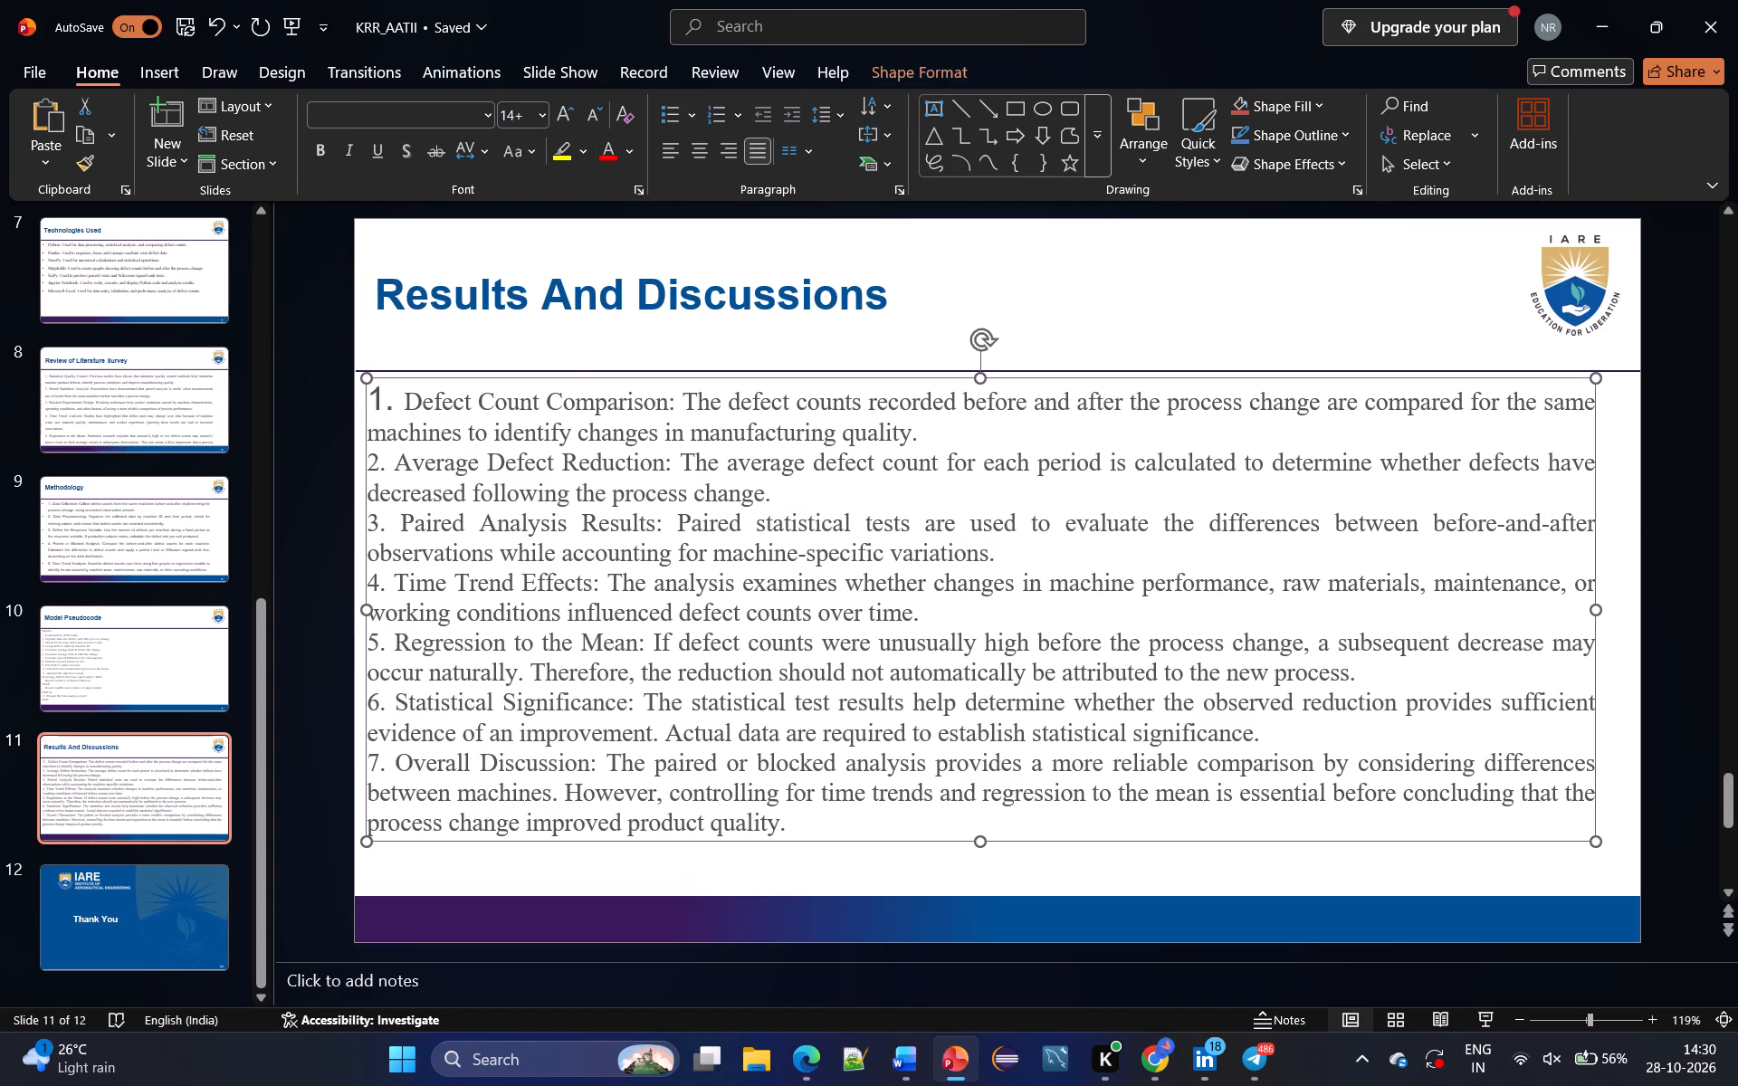
pyautogui.hotkey('ctrl', 'a')
pyautogui.click(839, 846)
pyautogui.click(785, 730)
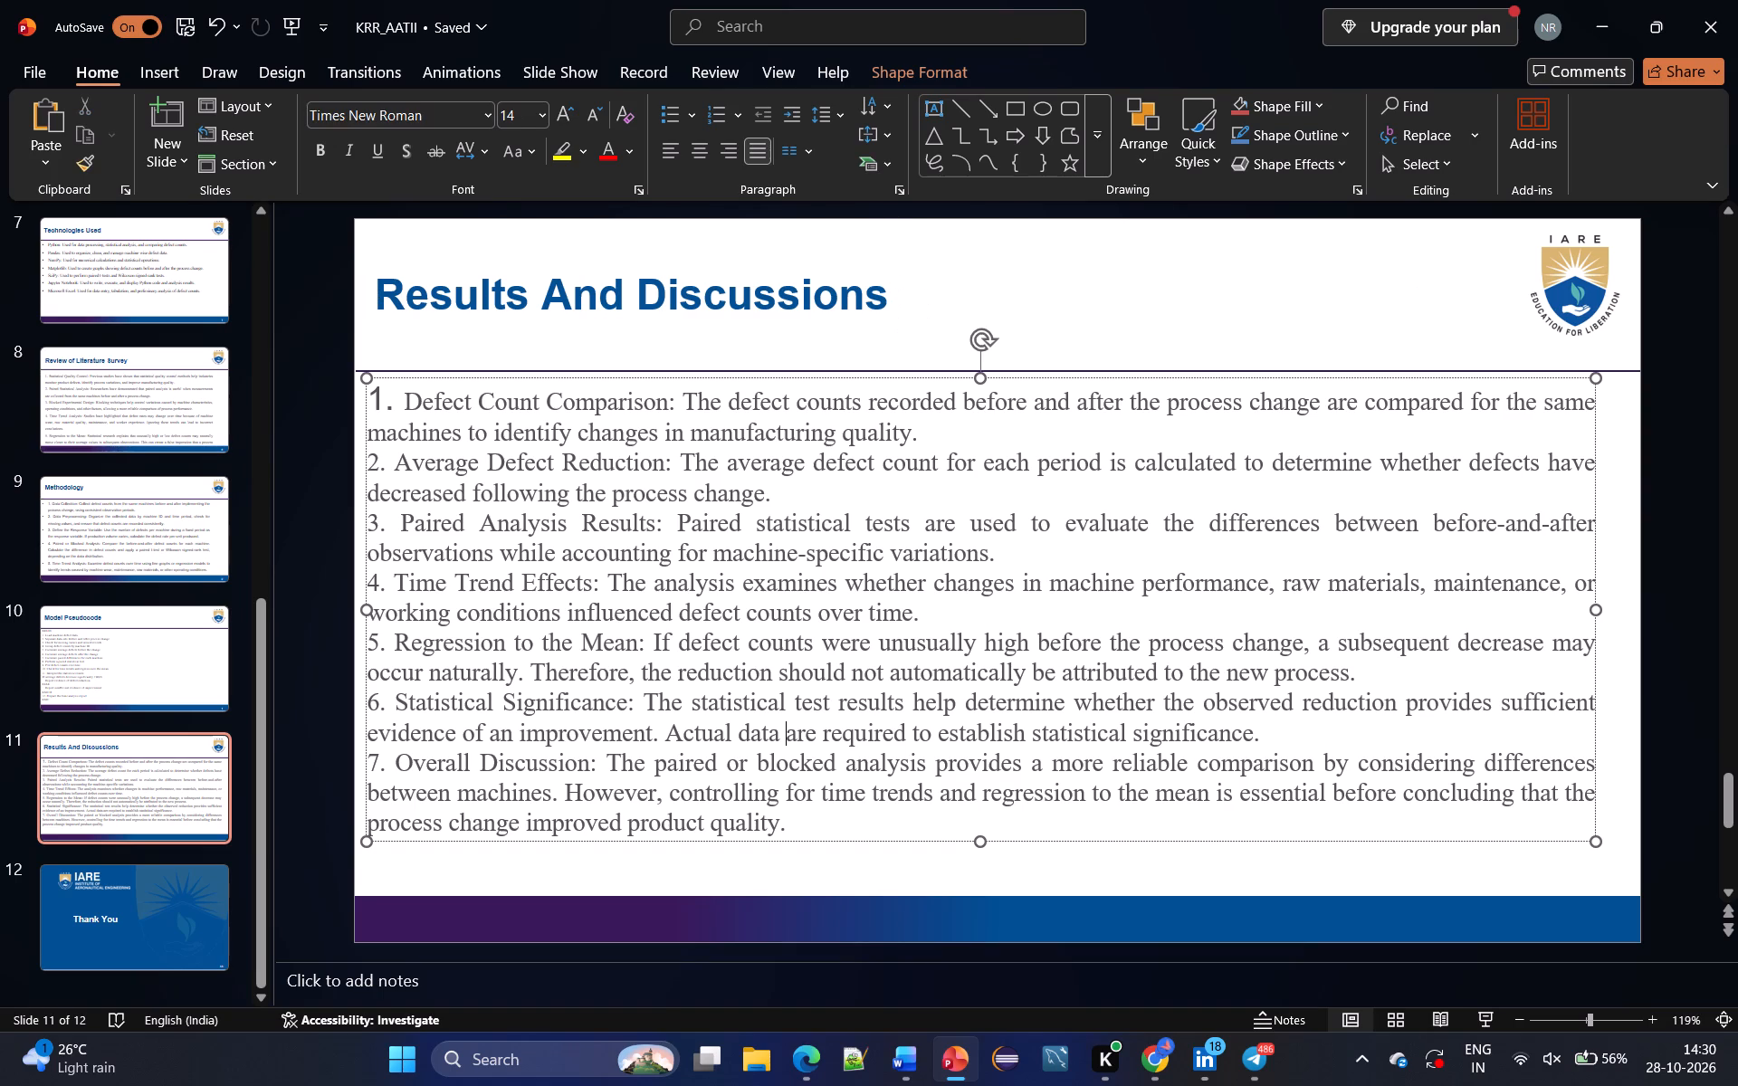
pyautogui.hotkey('ctrl', 'a')
pyautogui.click(829, 119)
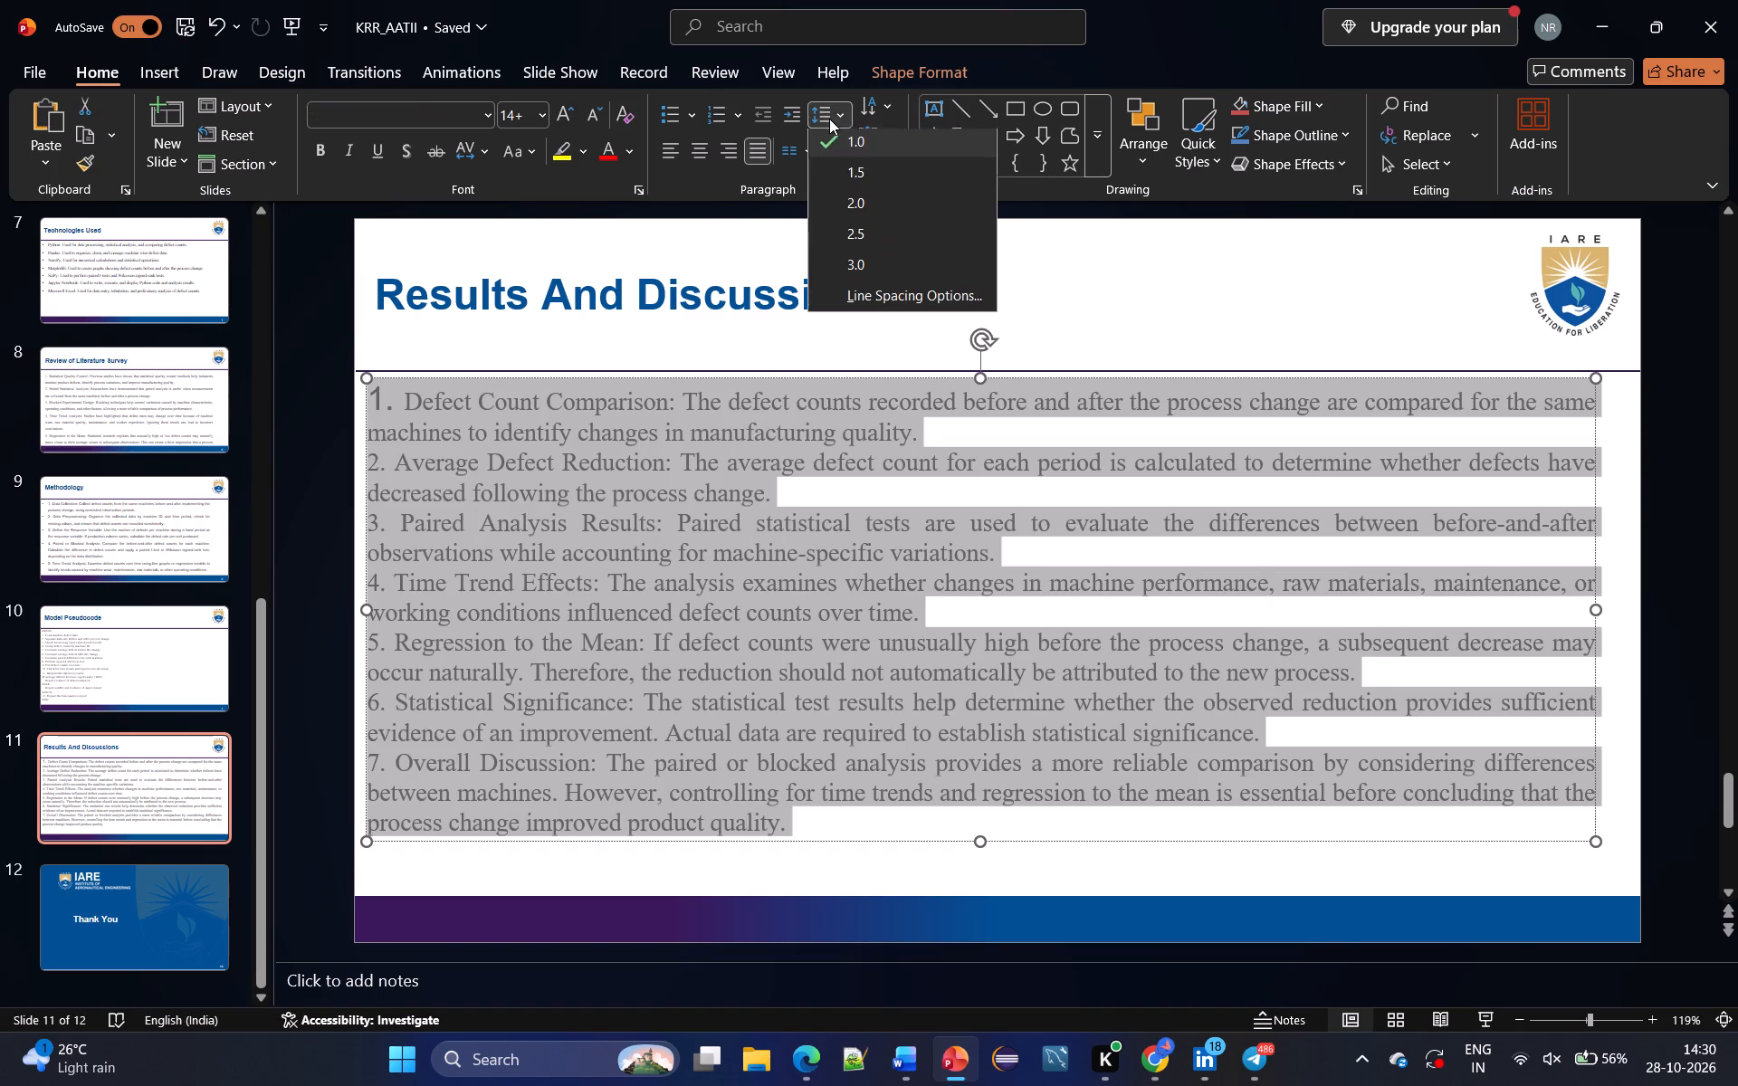
pyautogui.click(849, 174)
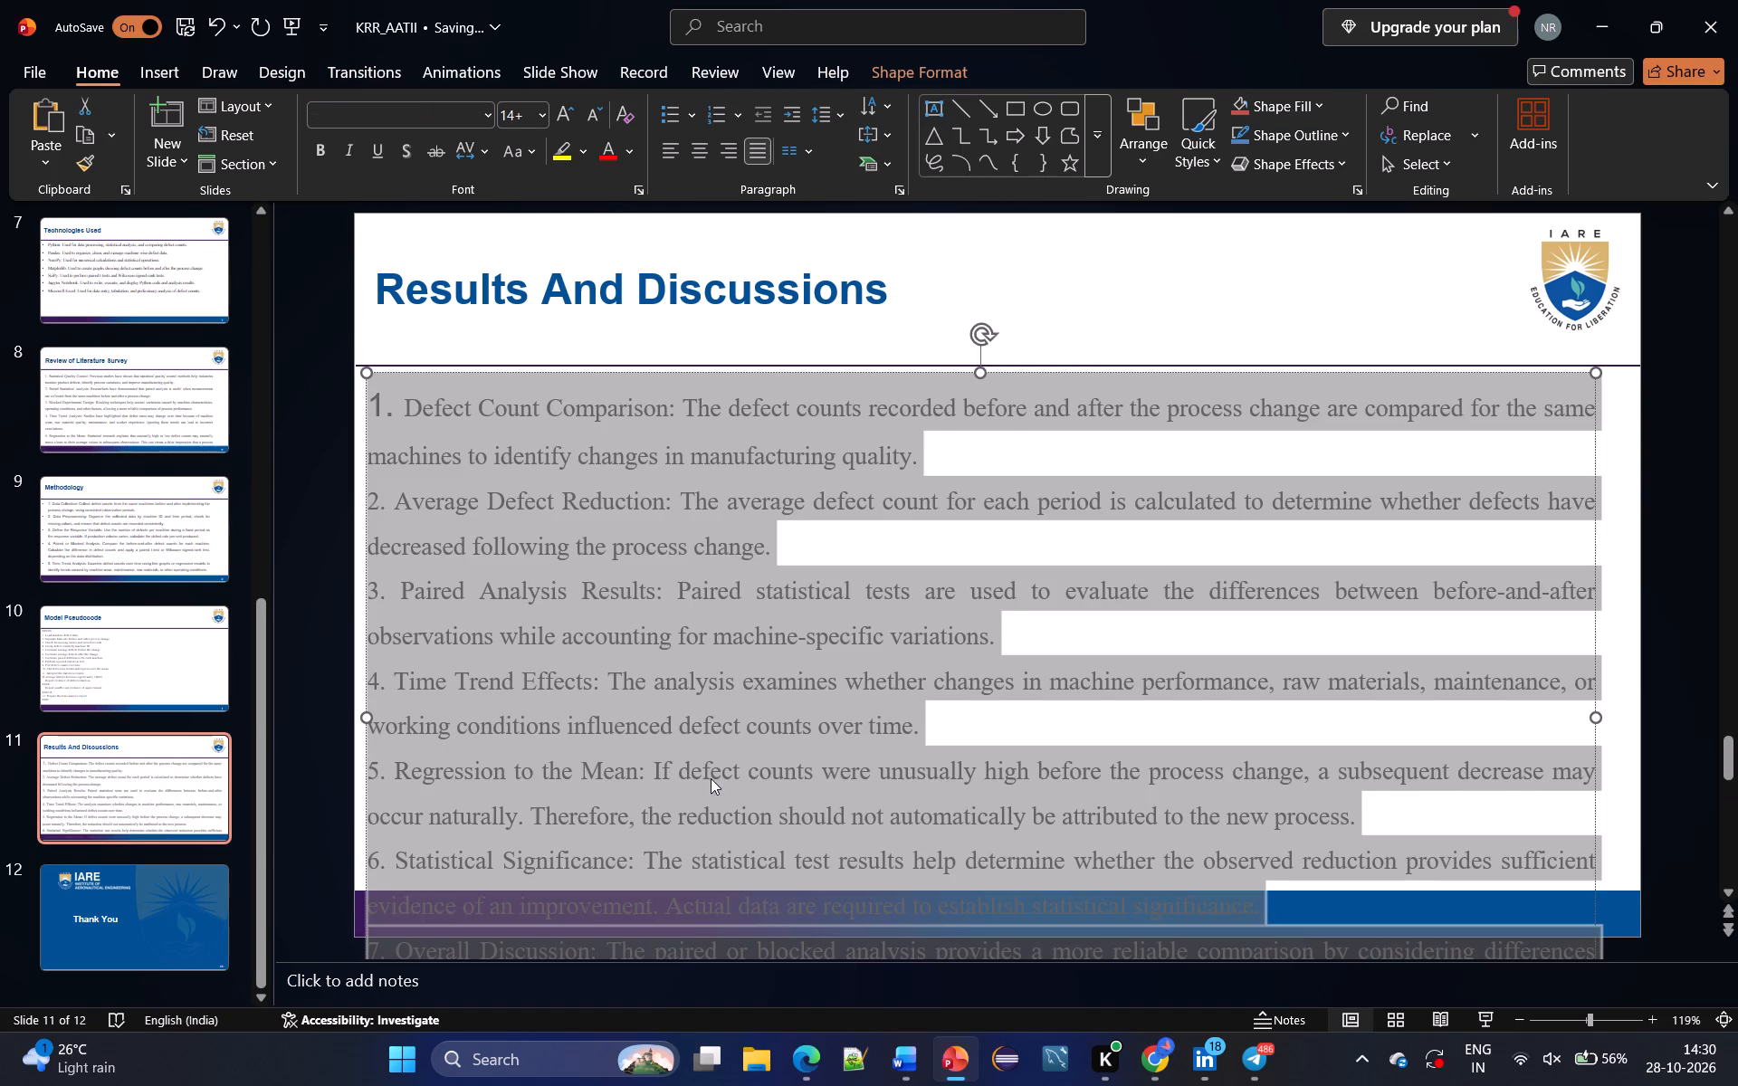
pyautogui.click(711, 778)
# Delete point 7, Overall Discussion, from the end of the Results and Discussions text on slide 11.
pyautogui.scroll(-4, 981, 931)
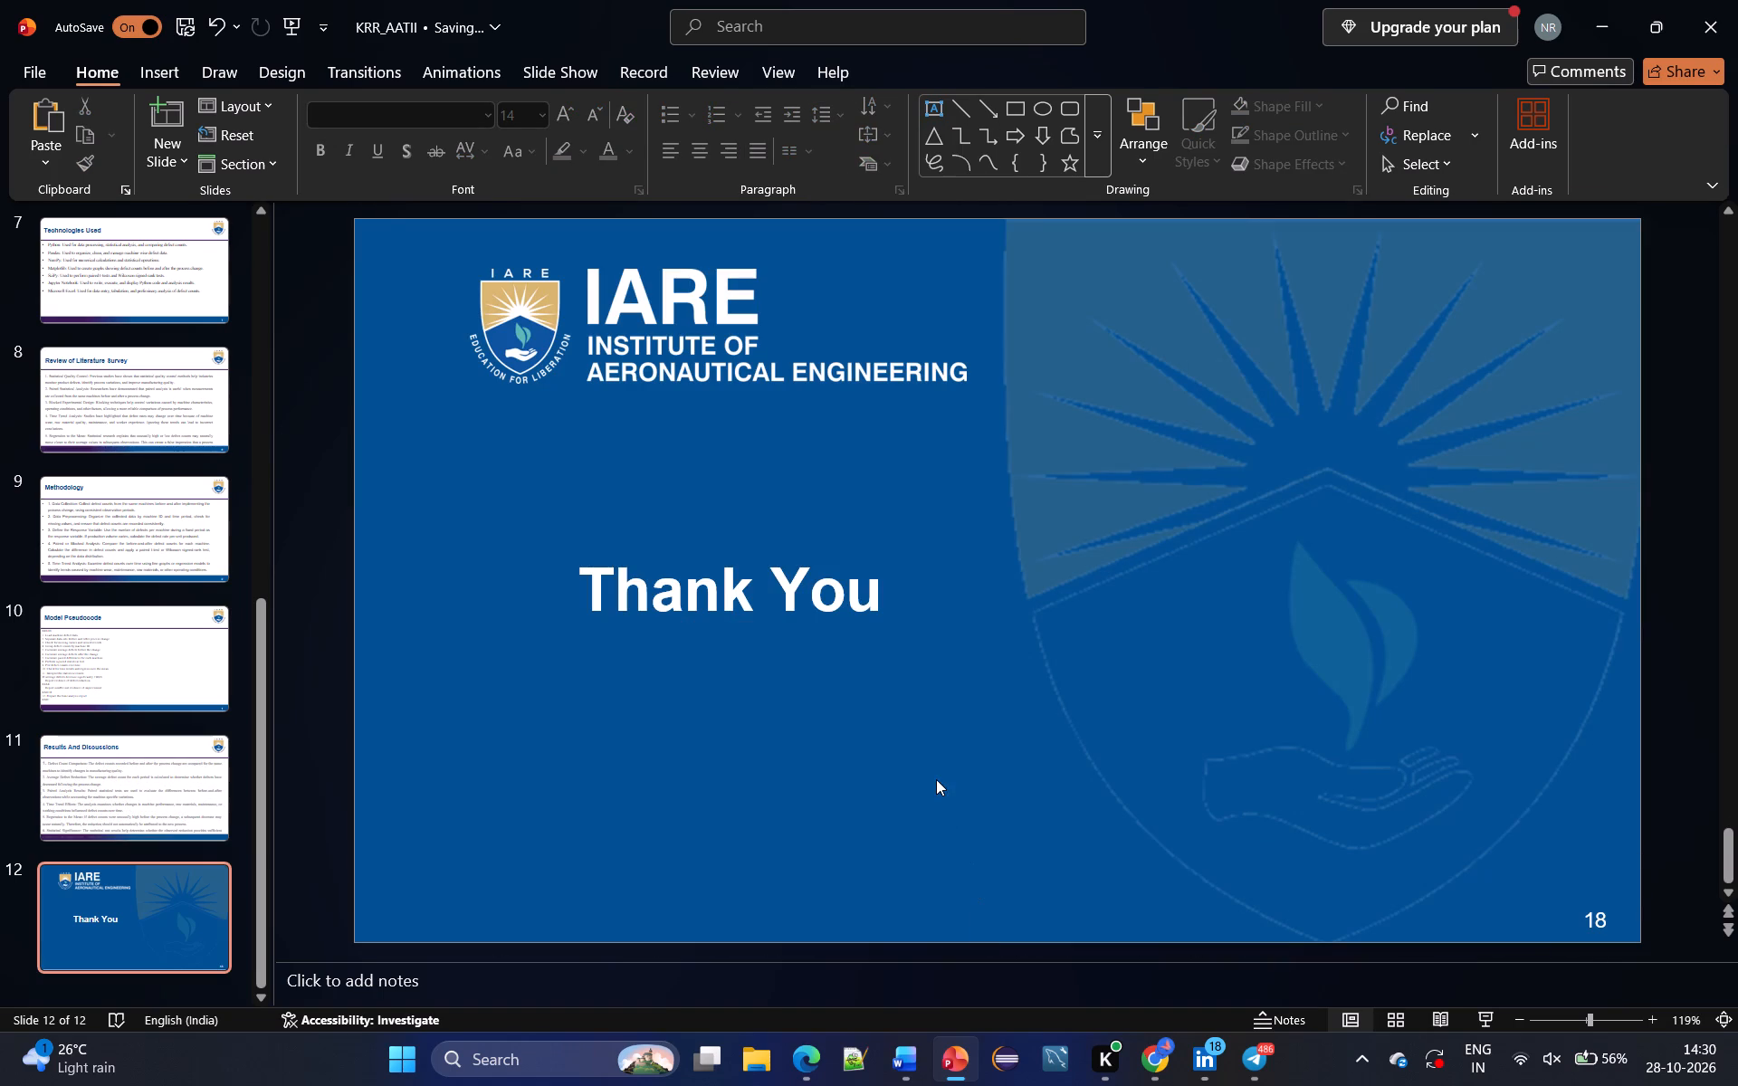
pyautogui.click(203, 827)
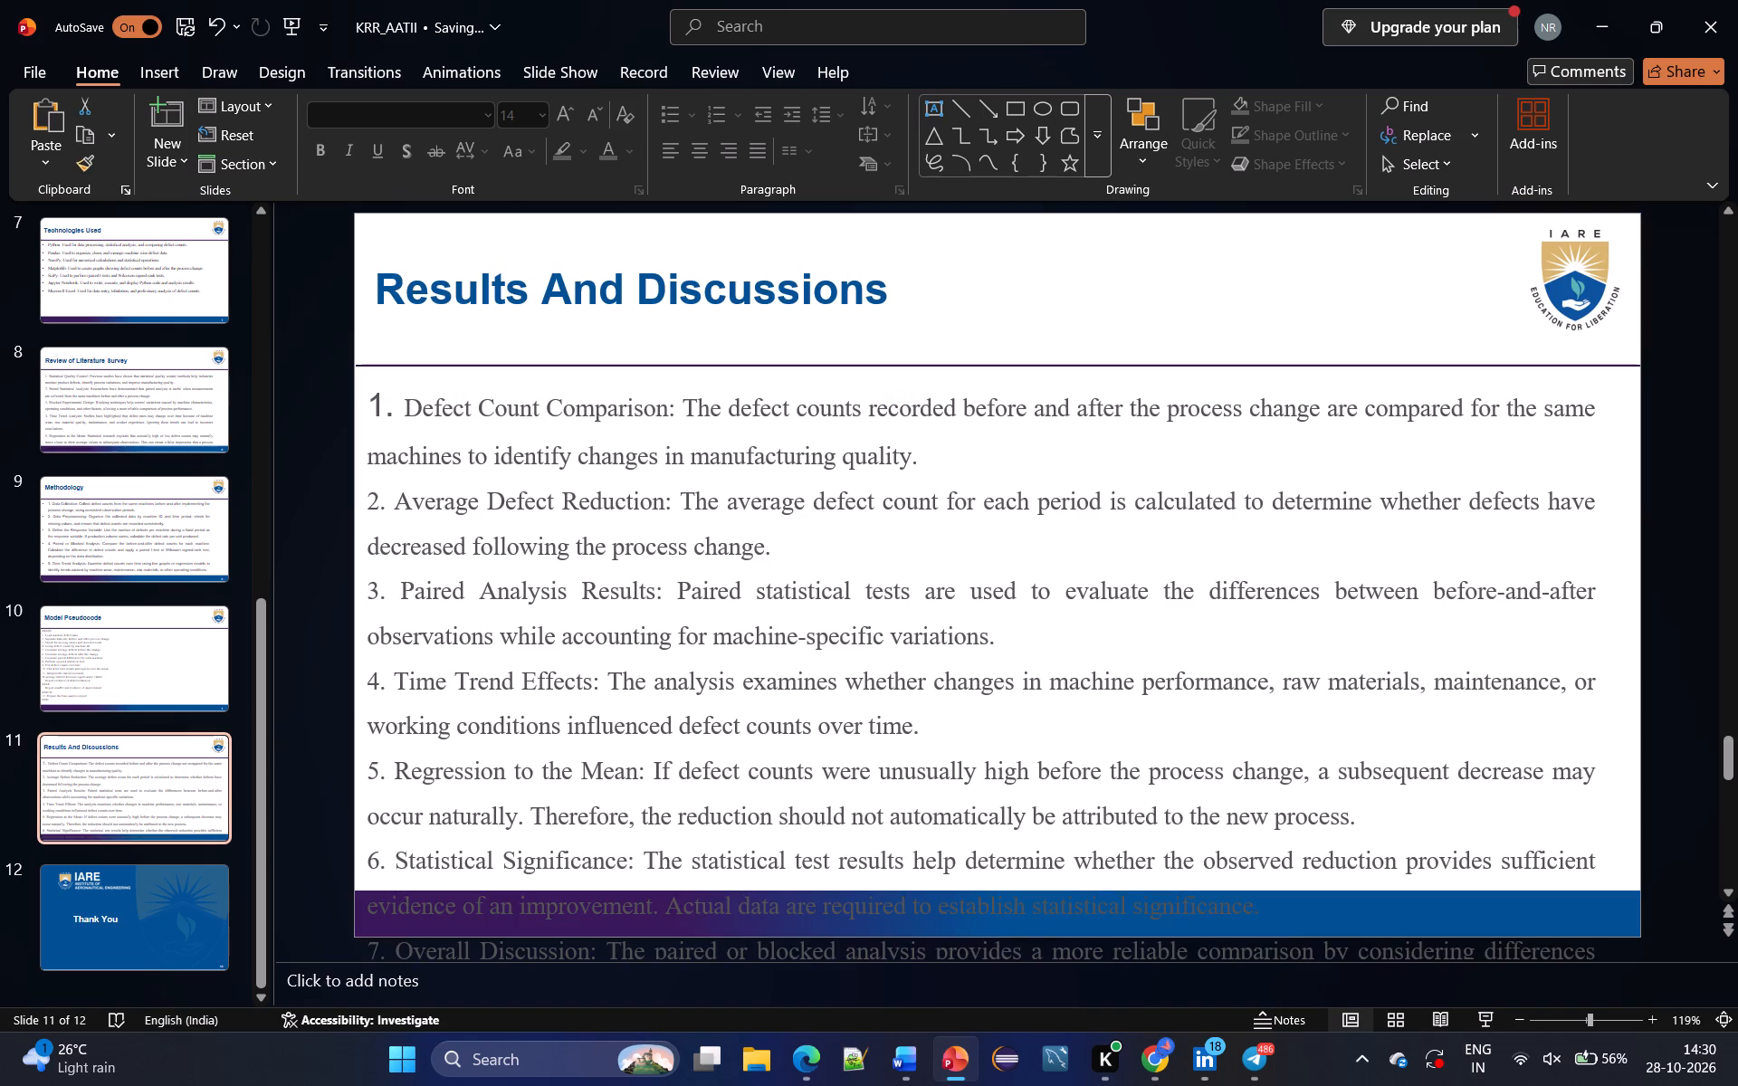
pyautogui.moveTo(374, 938); pyautogui.dragTo(772, 906)
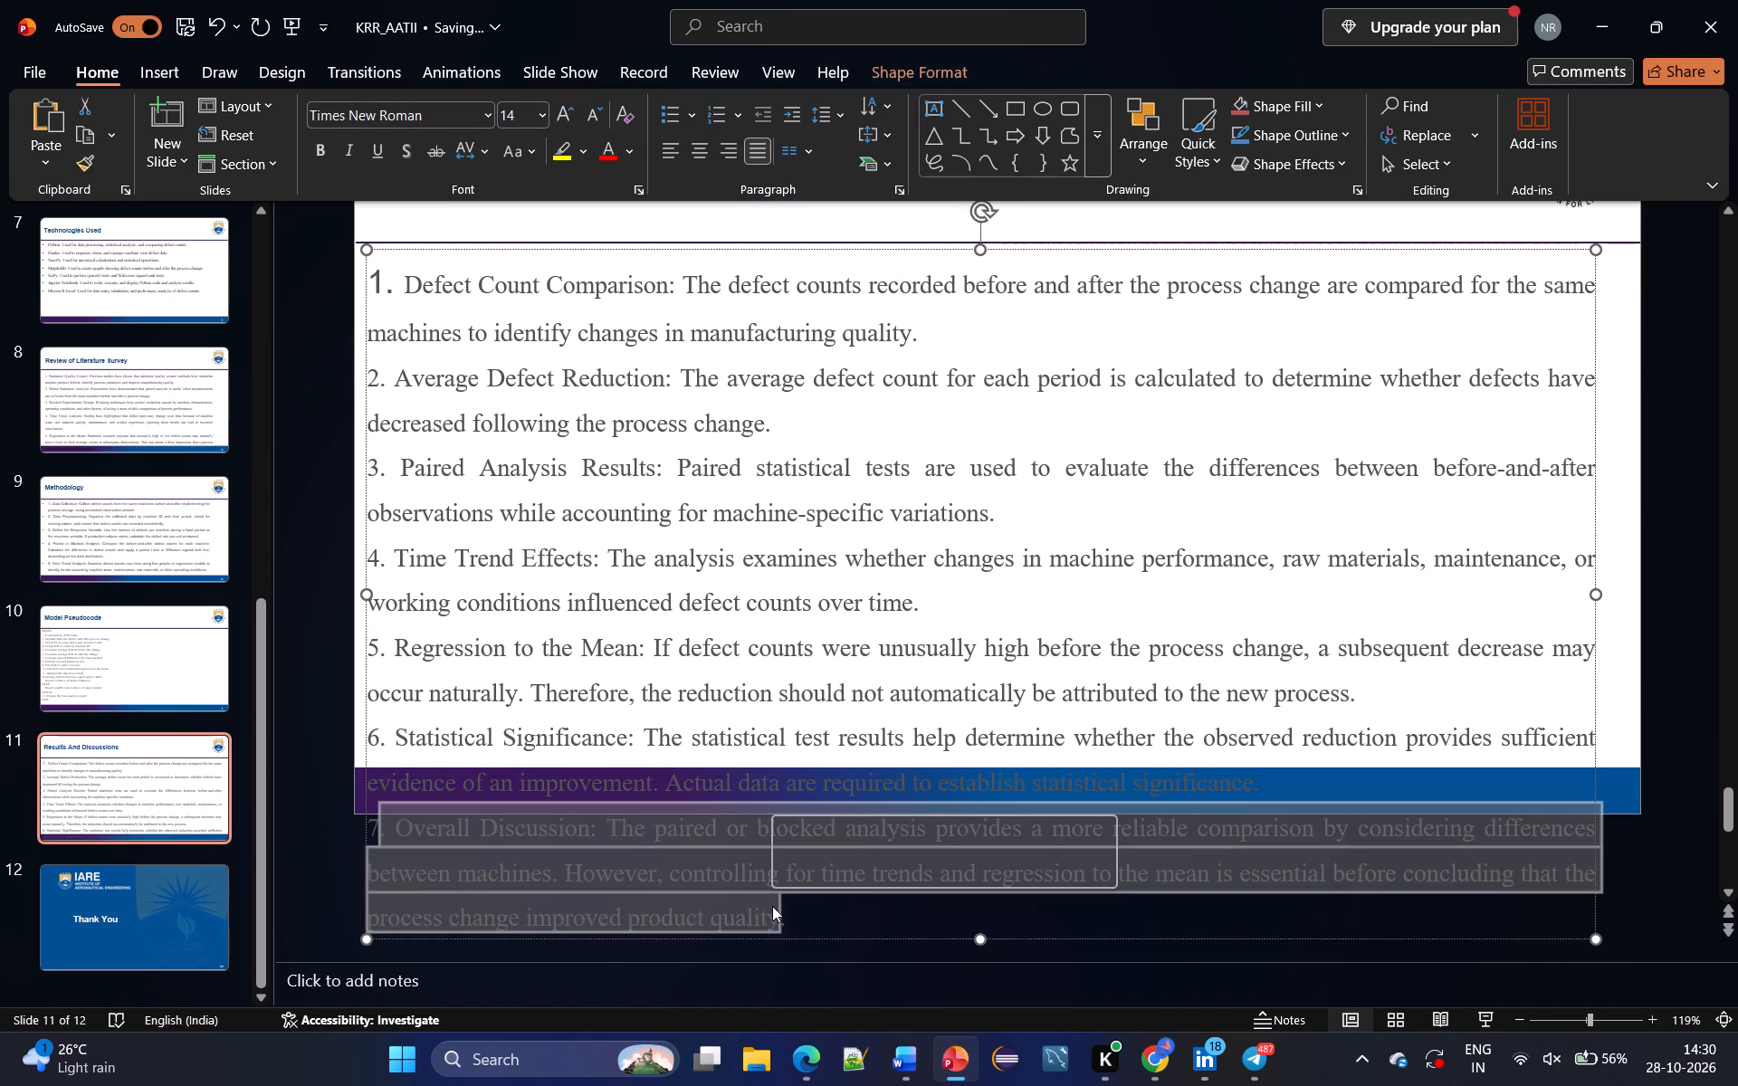
pyautogui.press('BackSpace')
pyautogui.press('BackSpace')
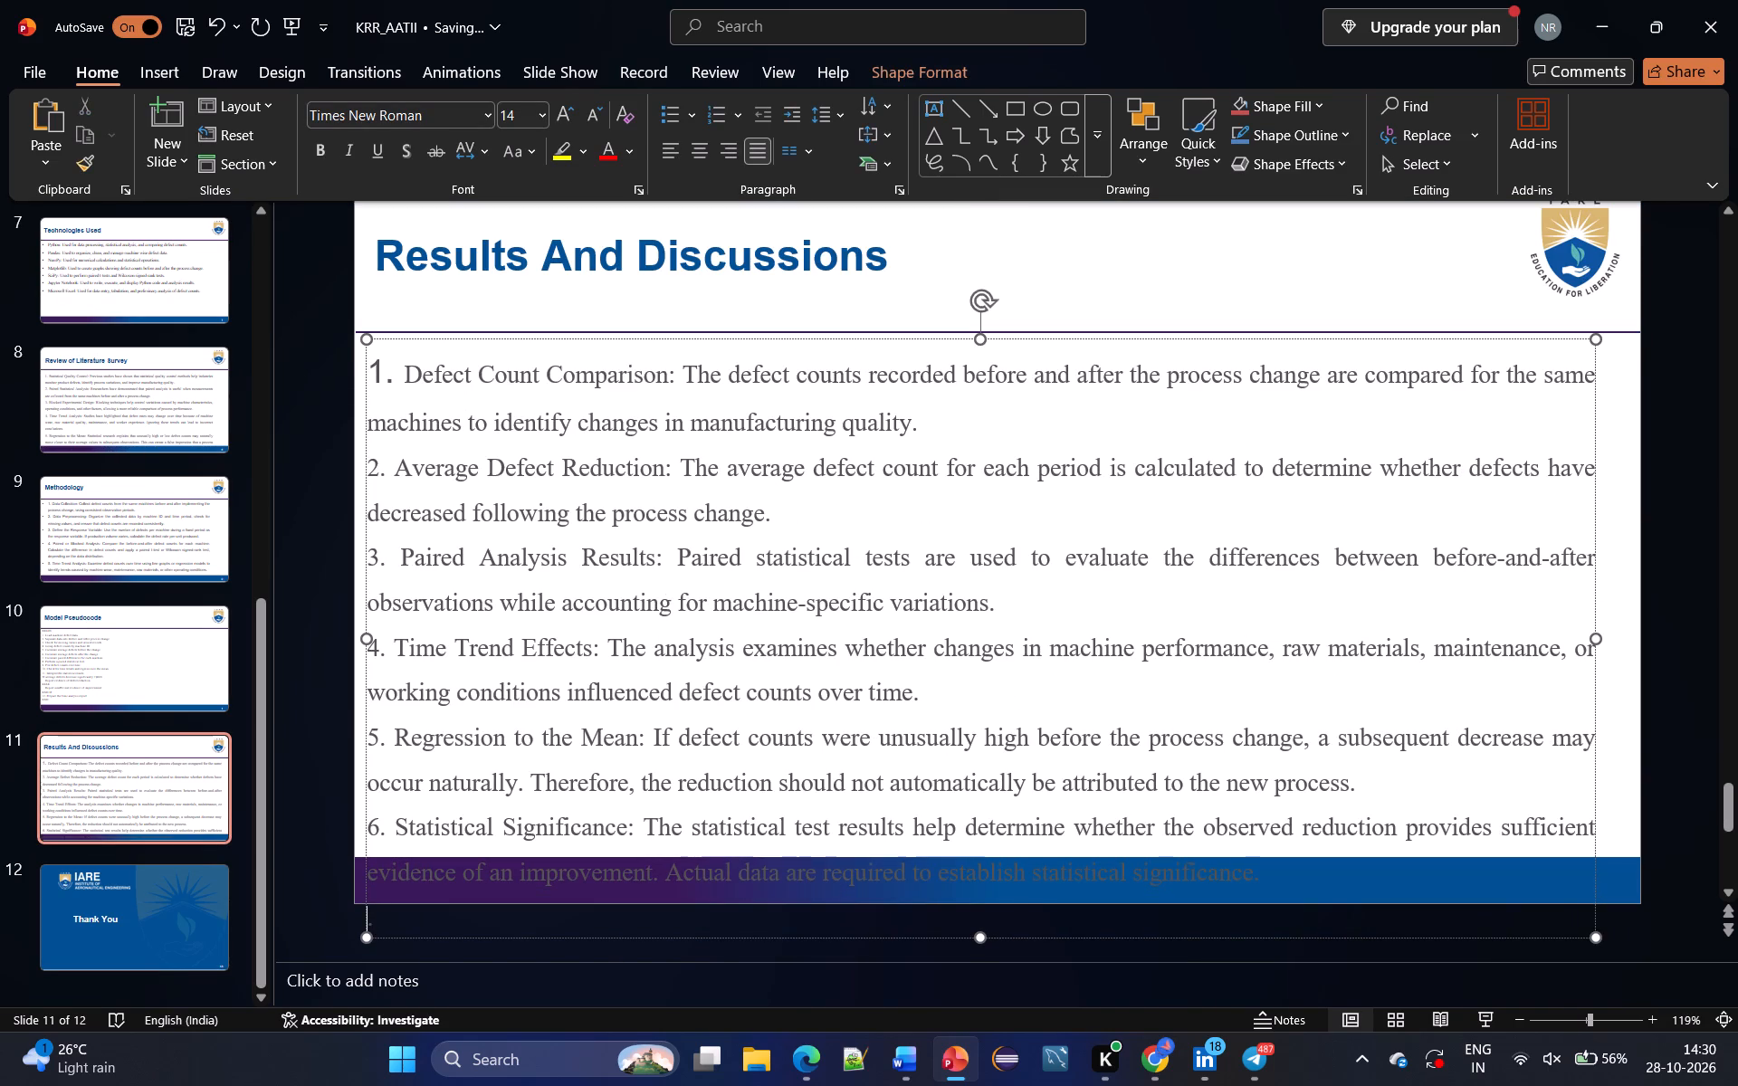
pyautogui.press('Right')
pyautogui.press('BackSpace')
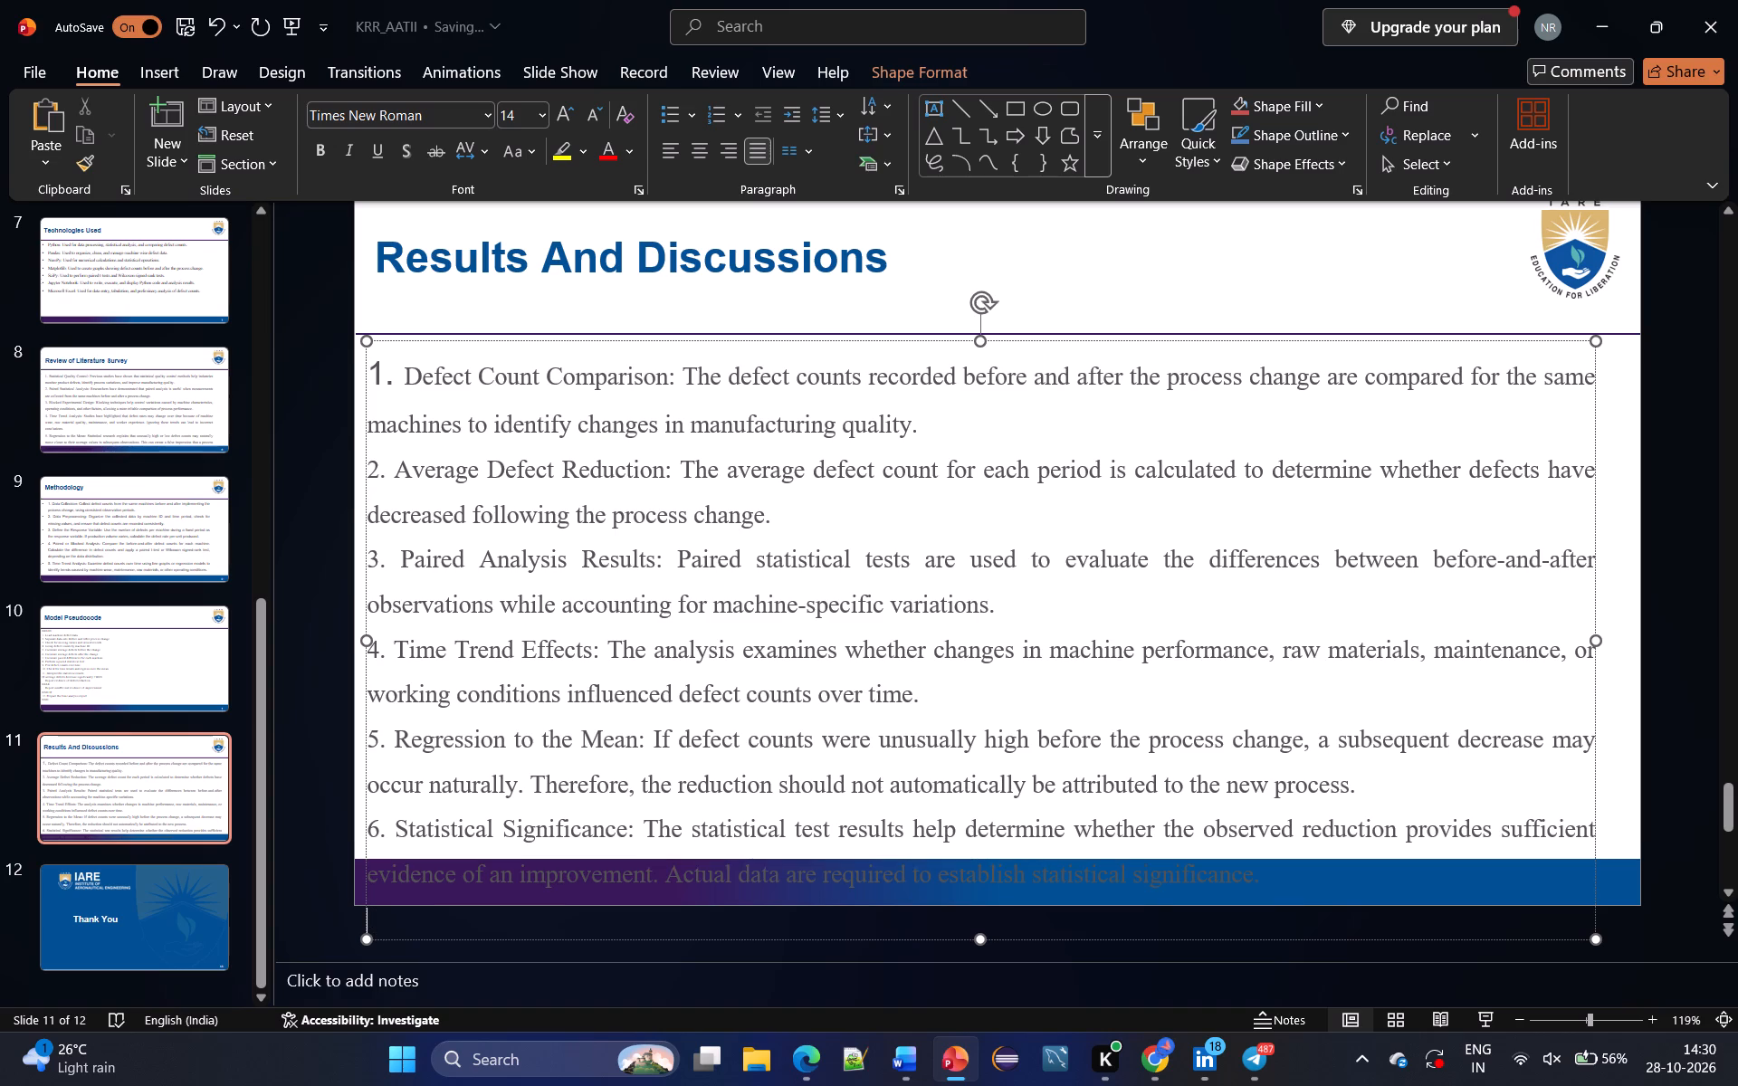
# Remove the typed numbers 1 to 6 in front of the points on slide 11, from Statistical Significance up to Defect Count Comparison.
pyautogui.moveTo(400, 829); pyautogui.dragTo(382, 827)
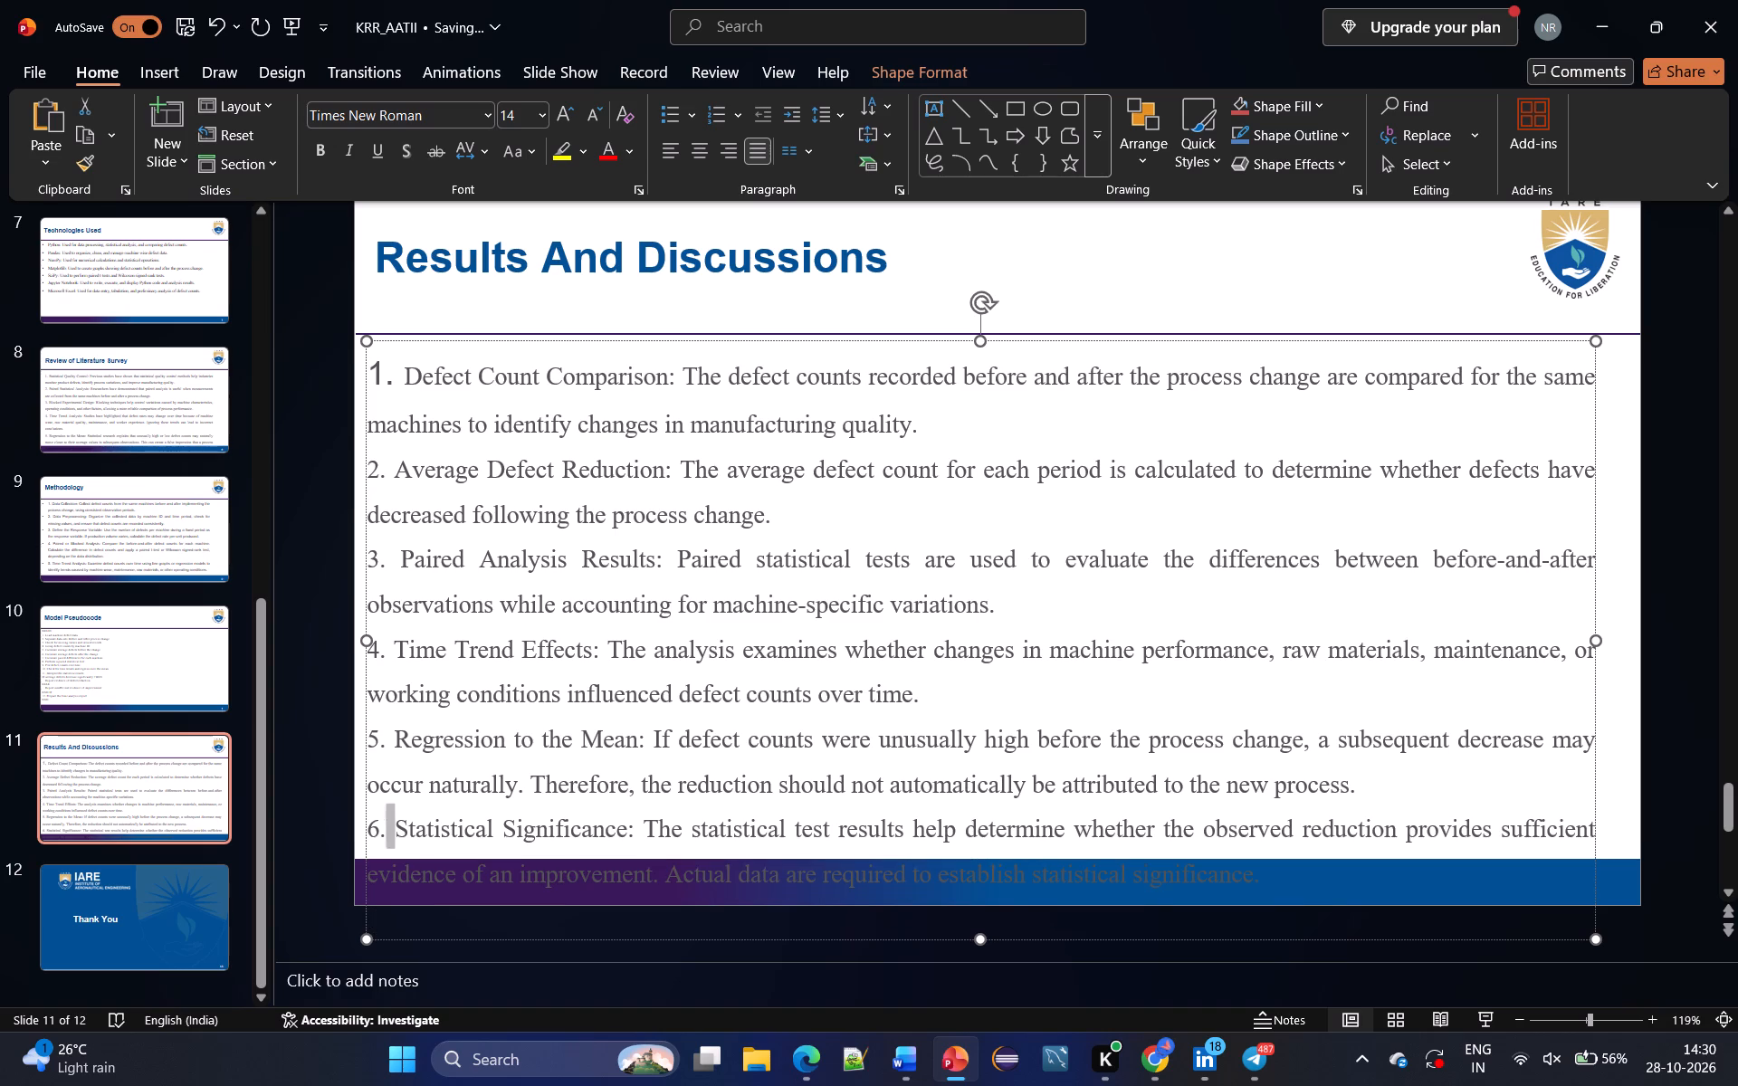
pyautogui.moveTo(382, 827); pyautogui.dragTo(368, 826)
pyautogui.press('BackSpace')
pyautogui.moveTo(389, 731); pyautogui.dragTo(337, 738)
pyautogui.press('BackSpace')
pyautogui.moveTo(393, 650); pyautogui.dragTo(363, 650)
pyautogui.press('BackSpace')
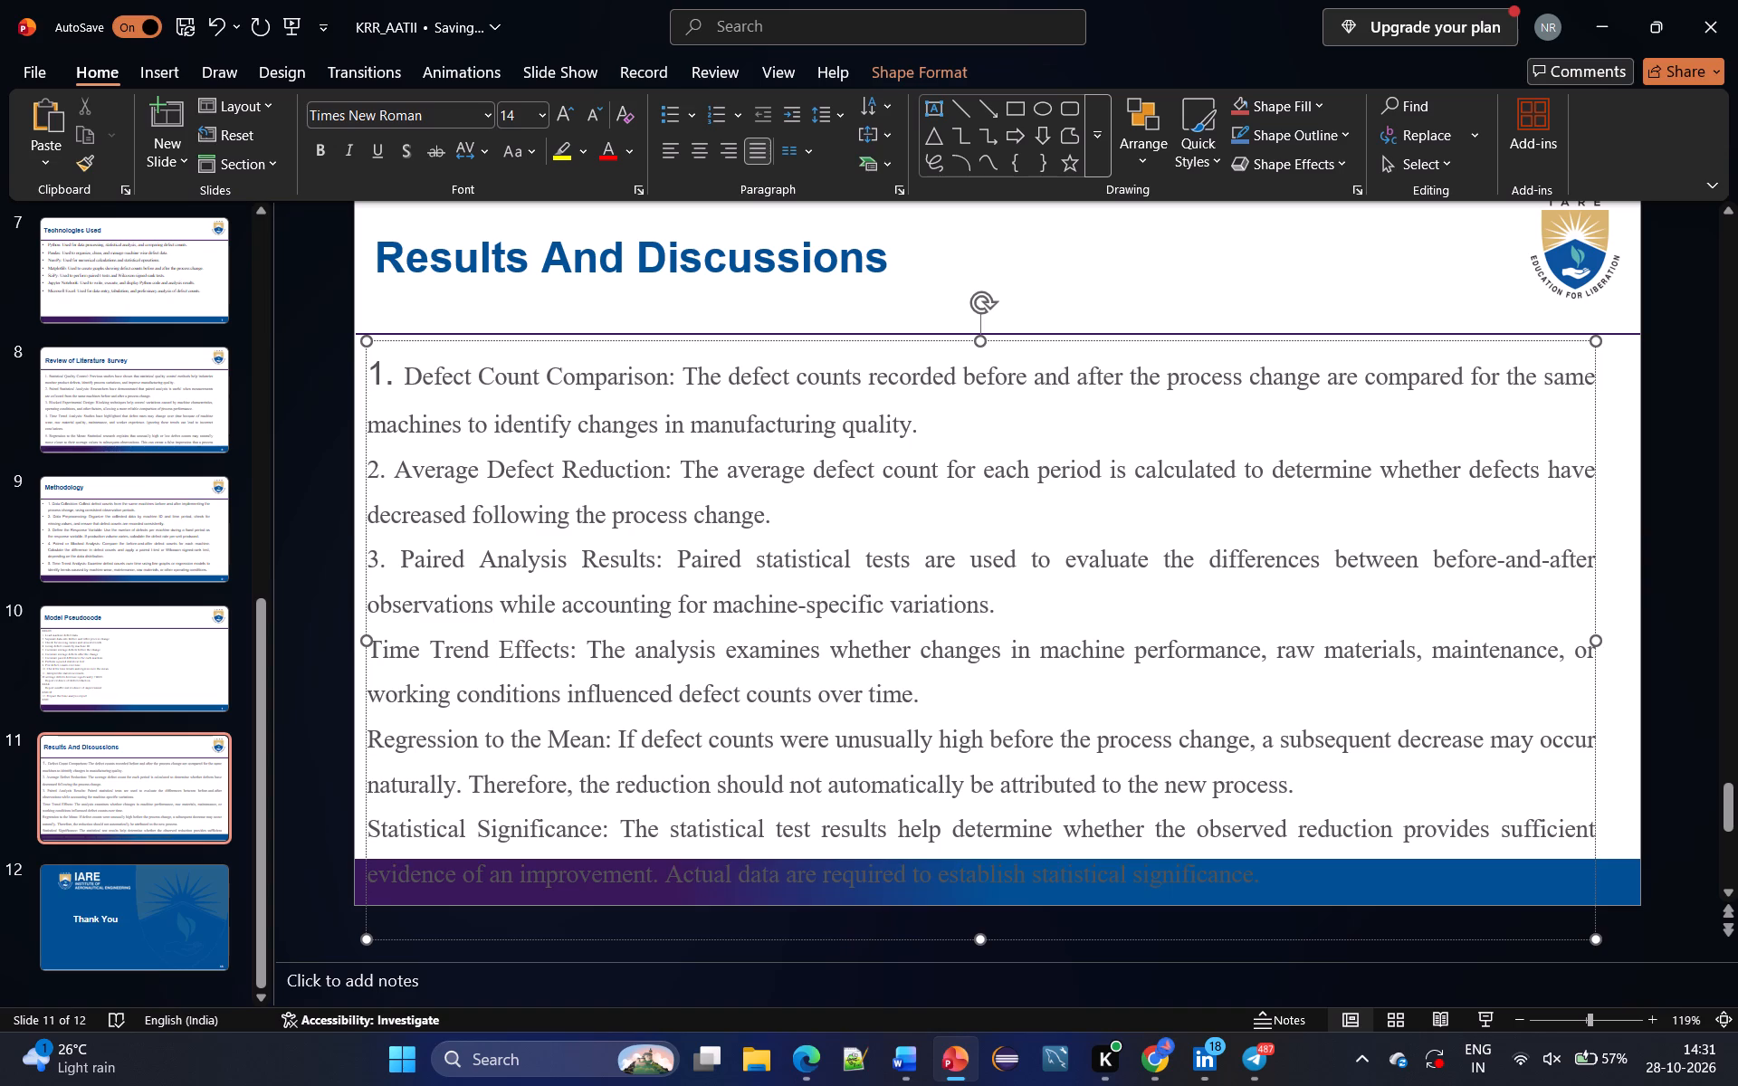
pyautogui.moveTo(390, 554); pyautogui.dragTo(330, 555)
pyautogui.press('BackSpace')
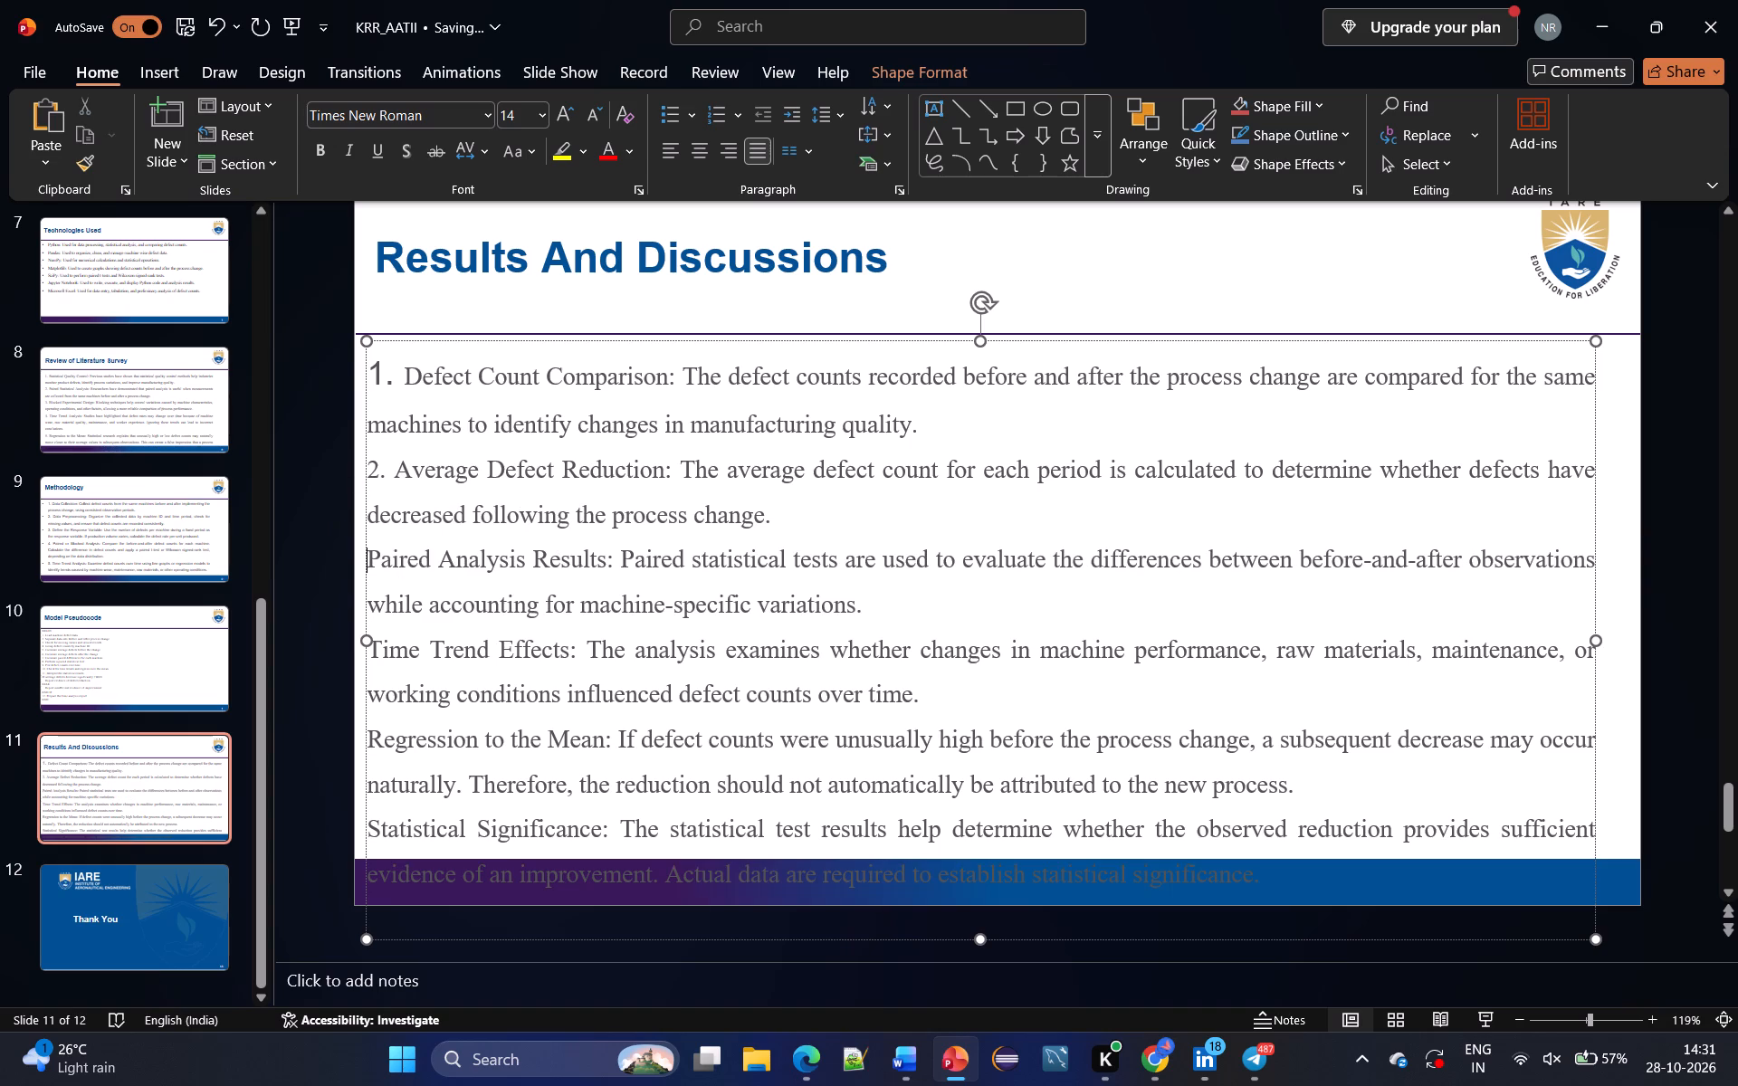
pyautogui.moveTo(388, 460); pyautogui.dragTo(354, 465)
pyautogui.press('BackSpace')
pyautogui.moveTo(403, 380); pyautogui.dragTo(350, 379)
pyautogui.press('BackSpace')
# Apply round bullets to all the body text on slide 11.
pyautogui.click(569, 521)
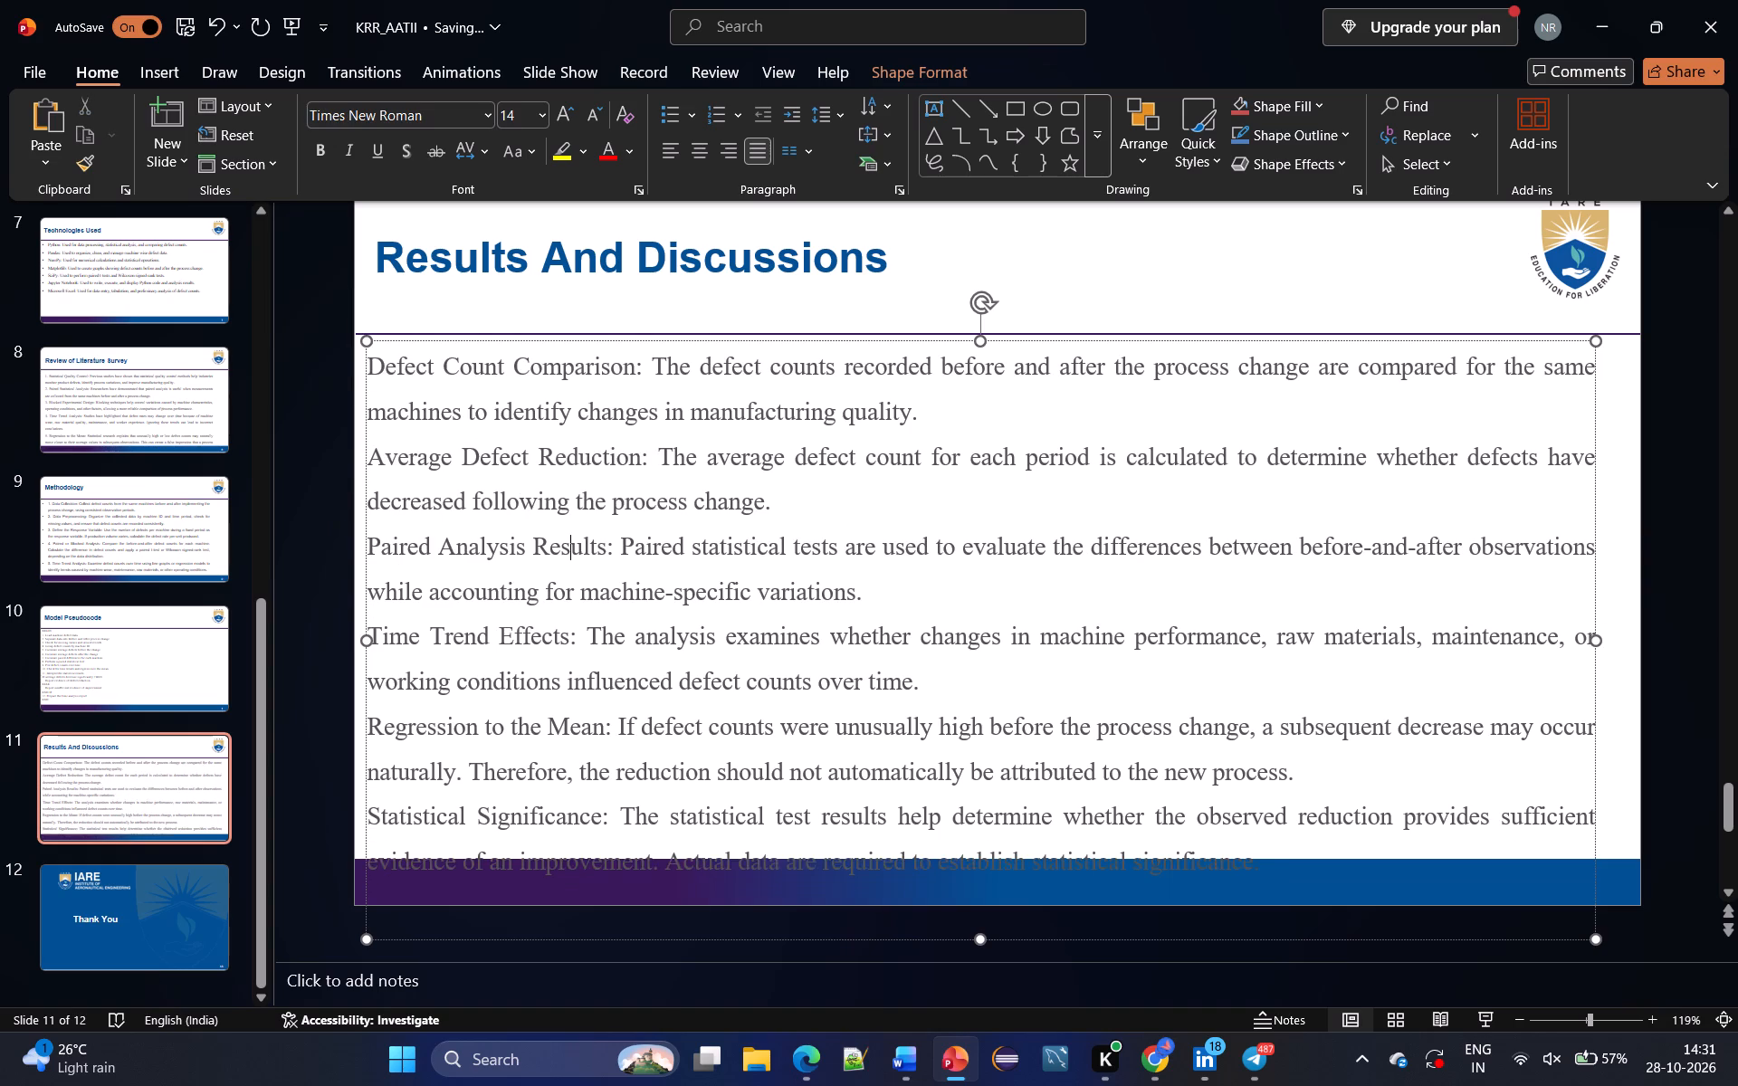
pyautogui.hotkey('ctrl', 'a')
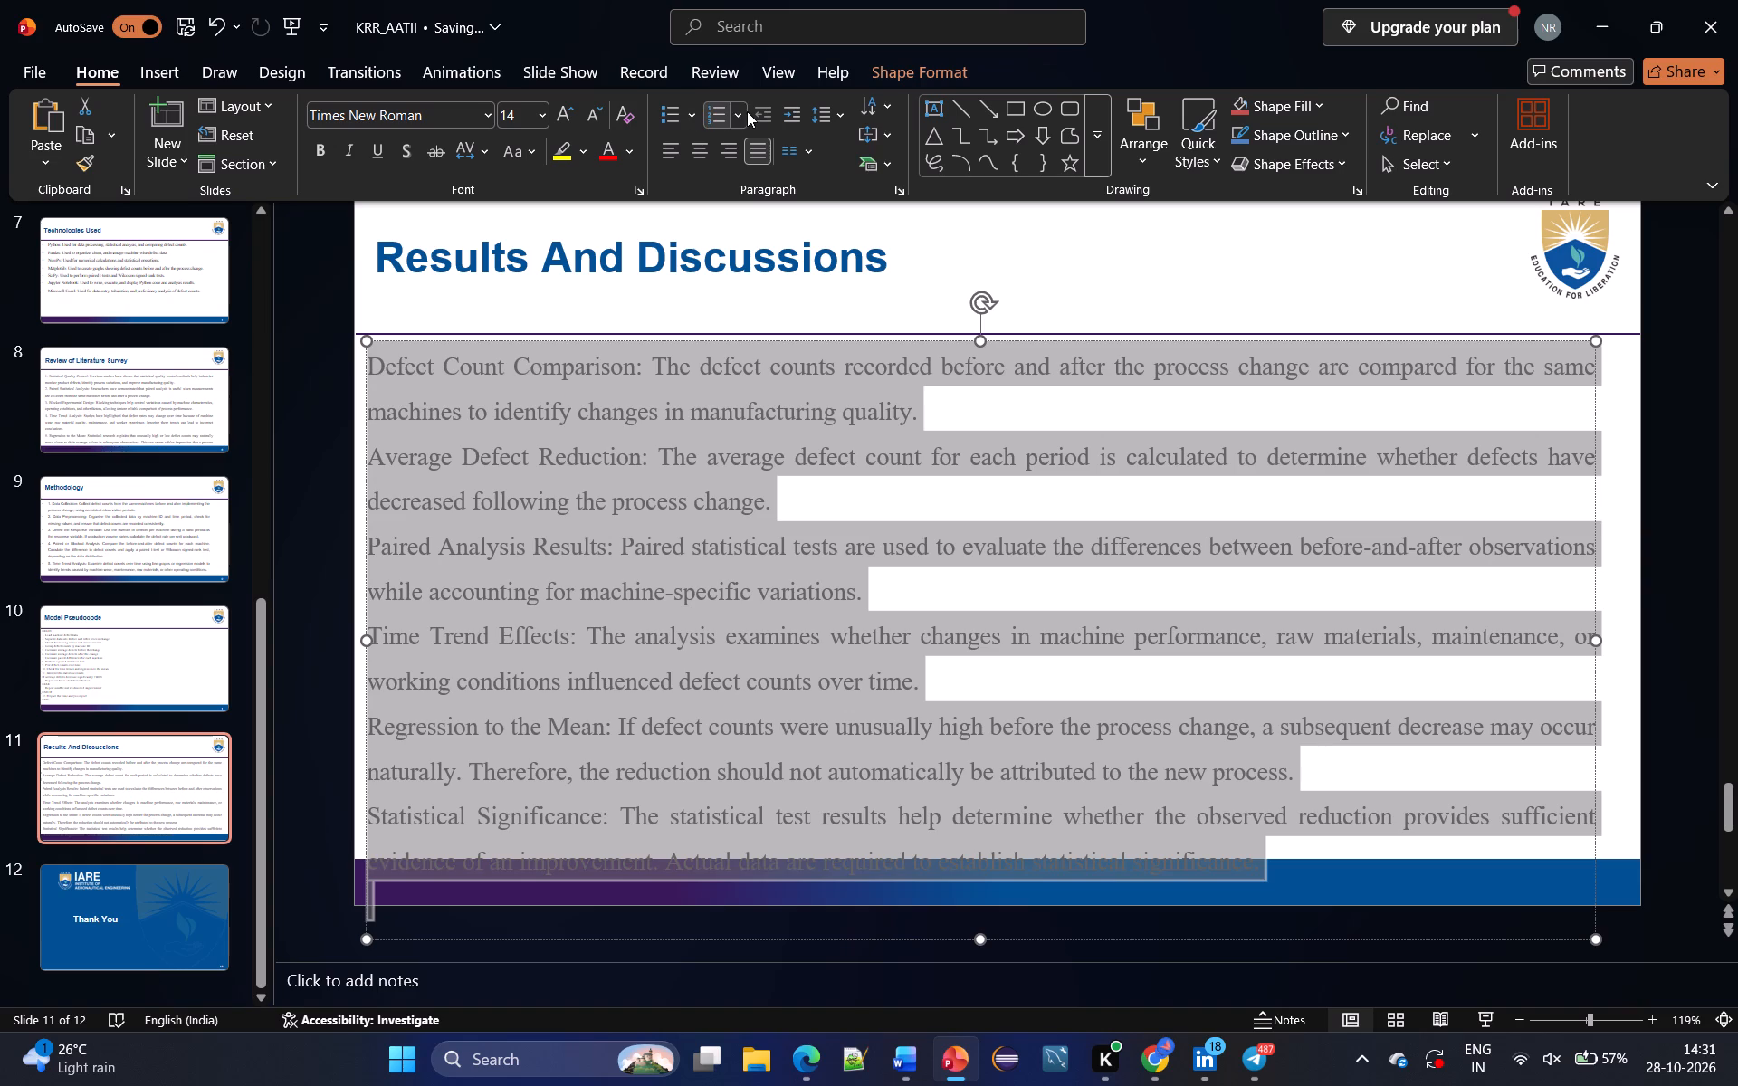
pyautogui.click(662, 110)
pyautogui.click(682, 943)
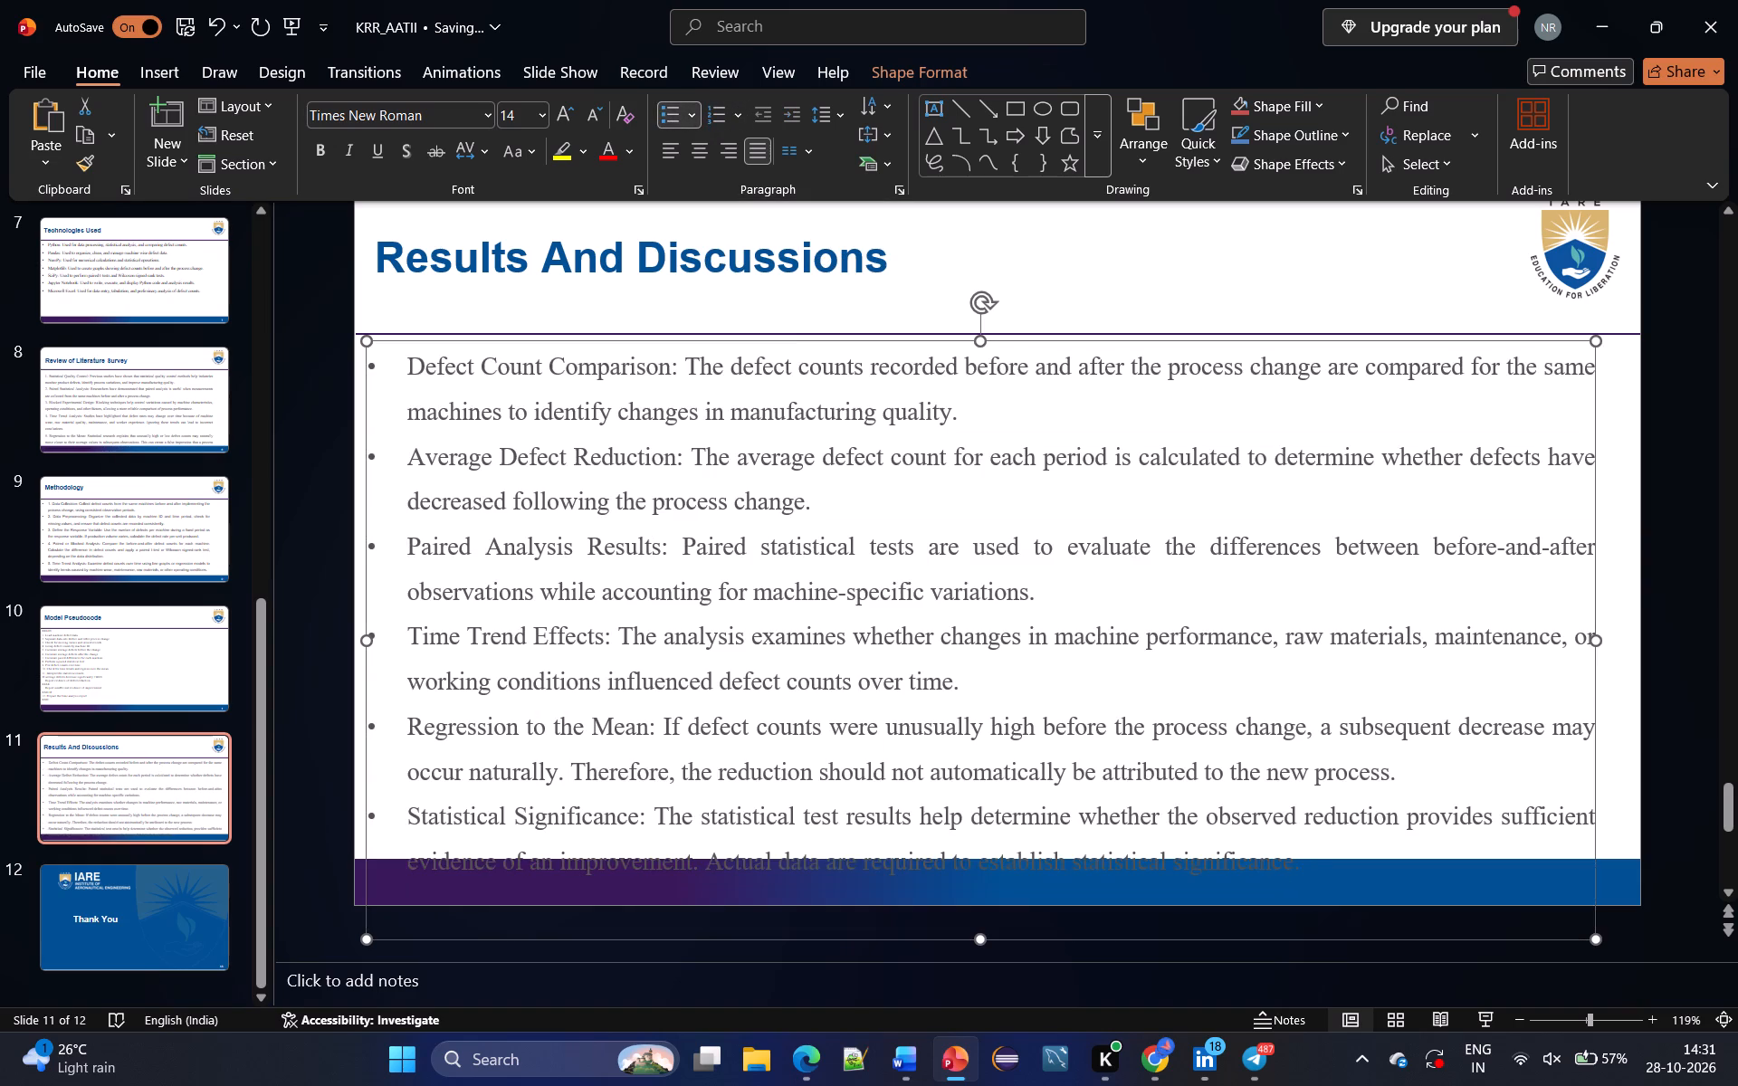
# Go back to the title slide and start switching from PowerPoint to another open window.
pyautogui.scroll(6, 190, 281)
pyautogui.scroll(4, 157, 463)
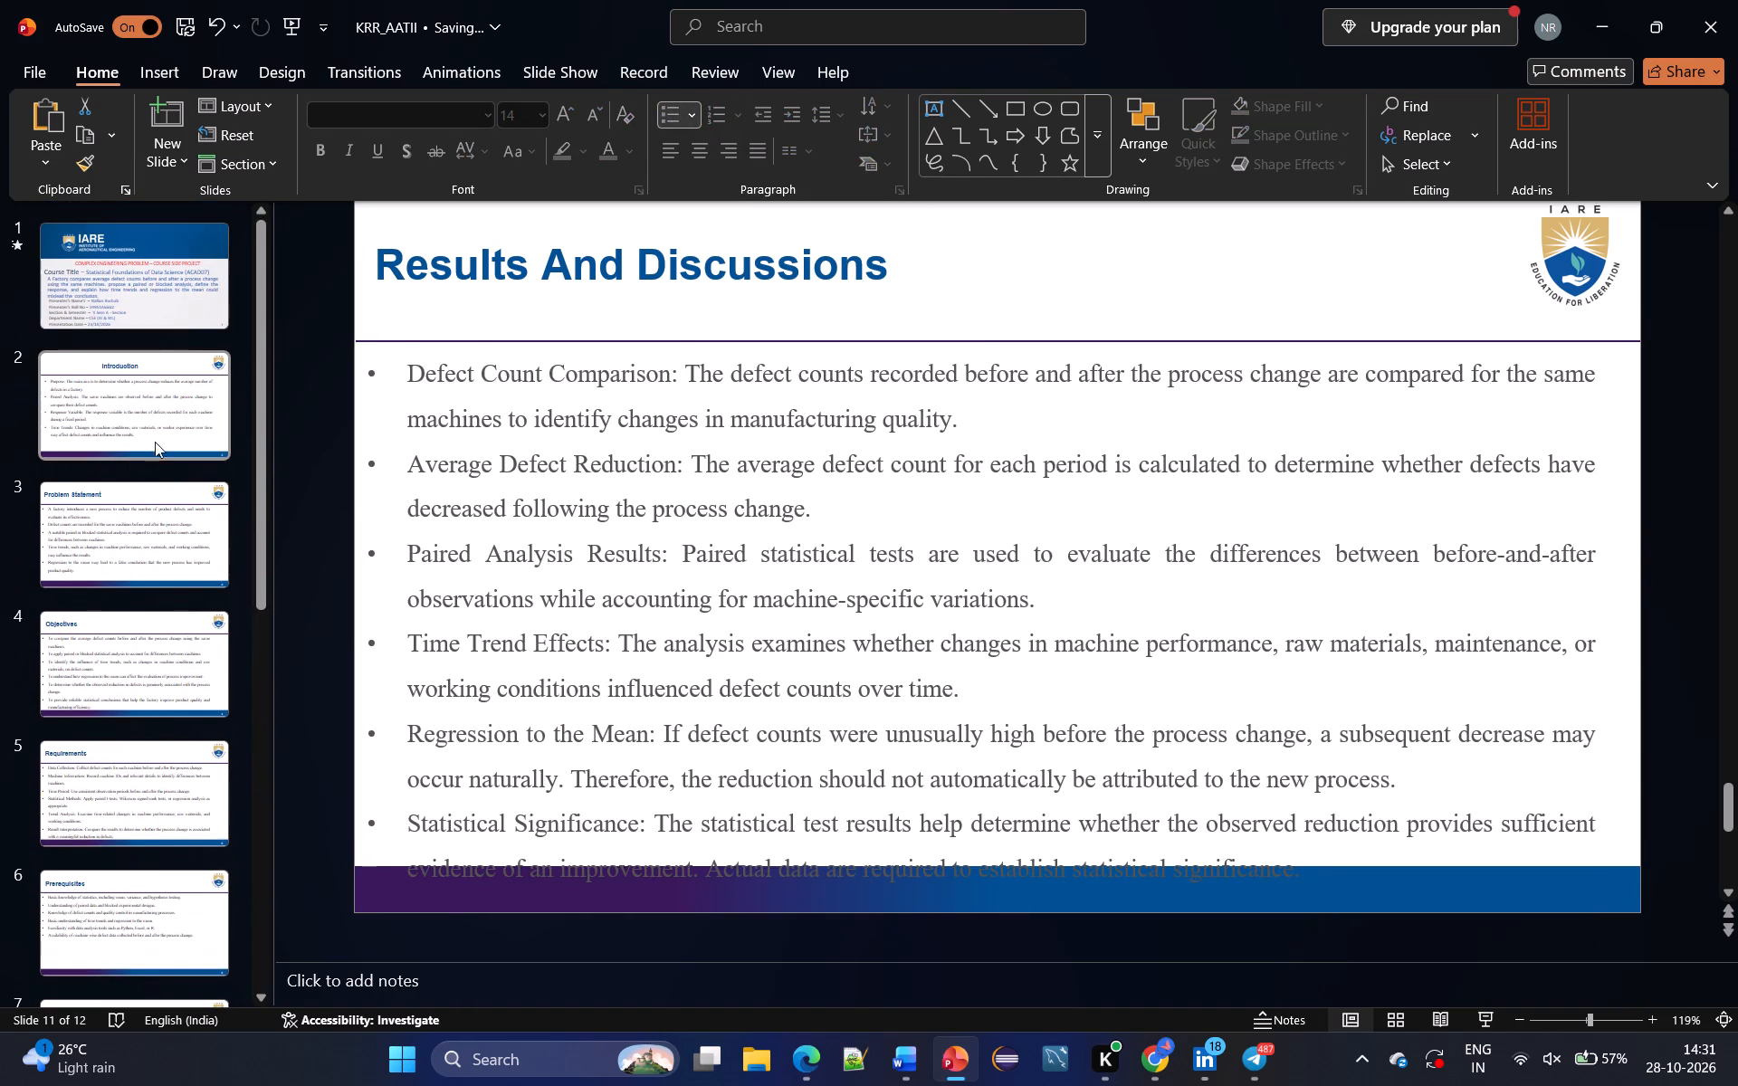
pyautogui.click(142, 247)
pyautogui.hotkey('alt', 'Tab')
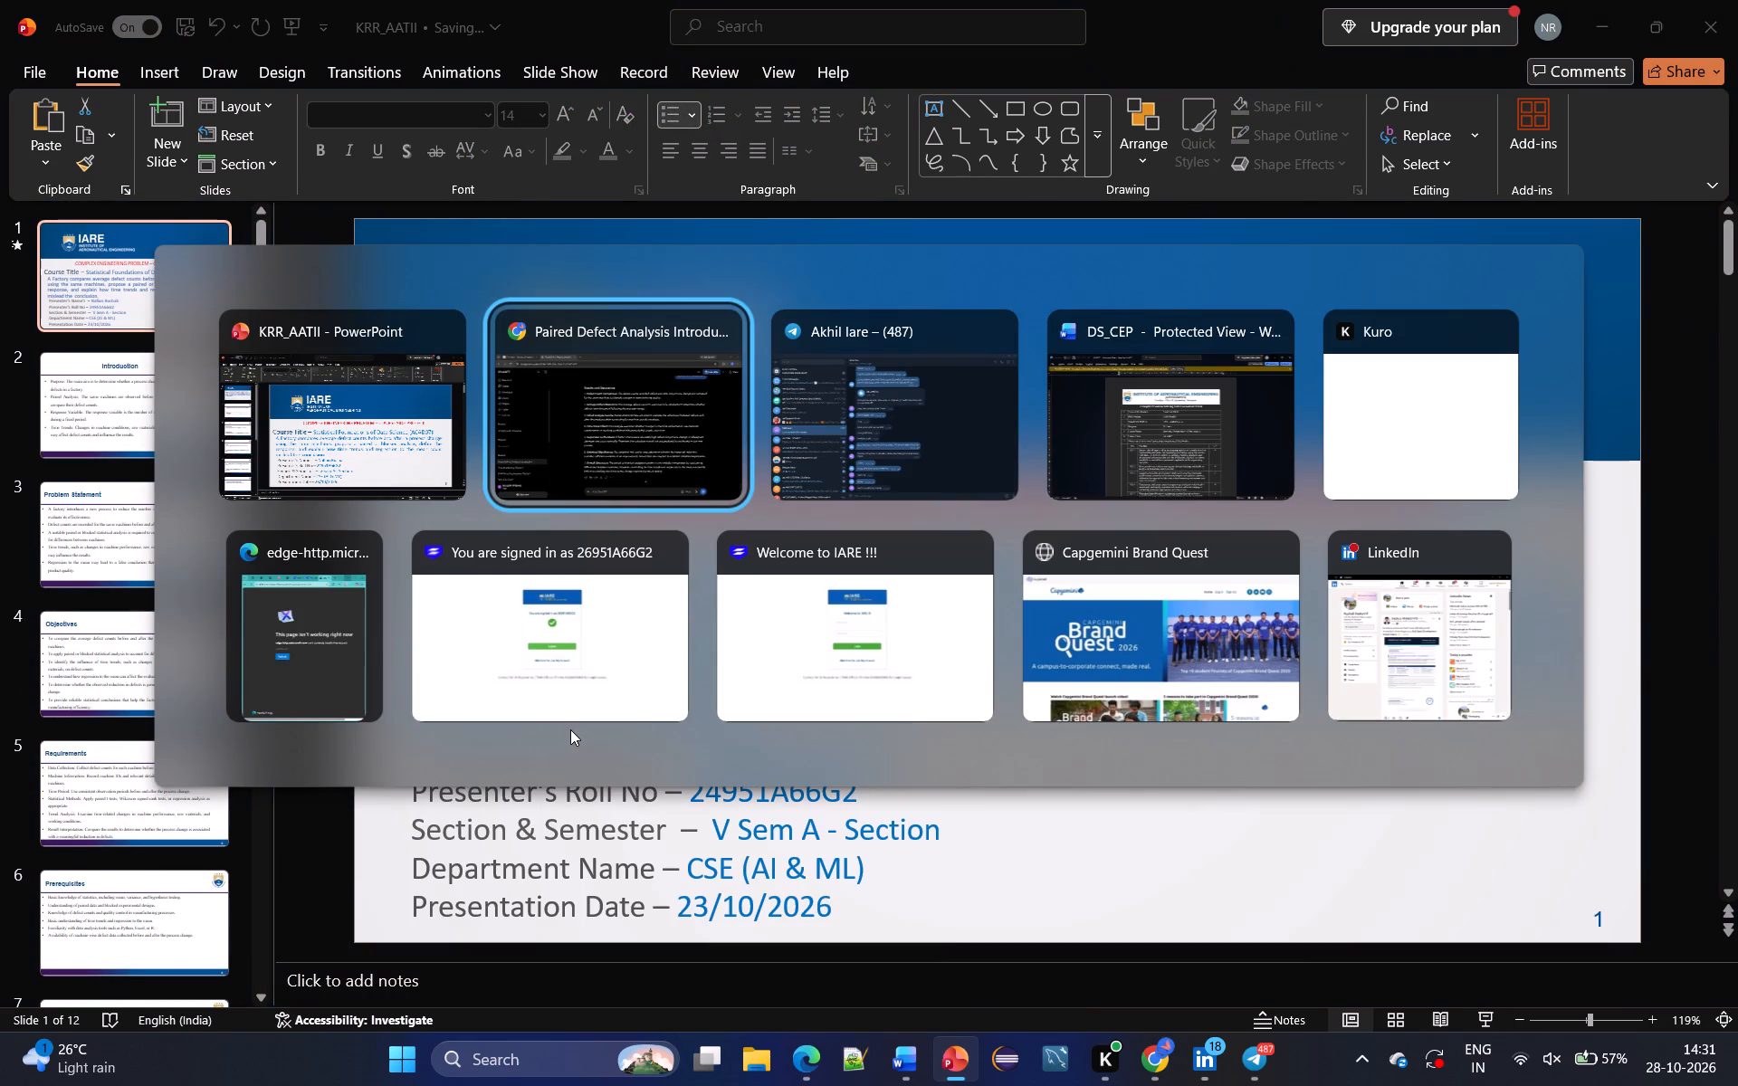
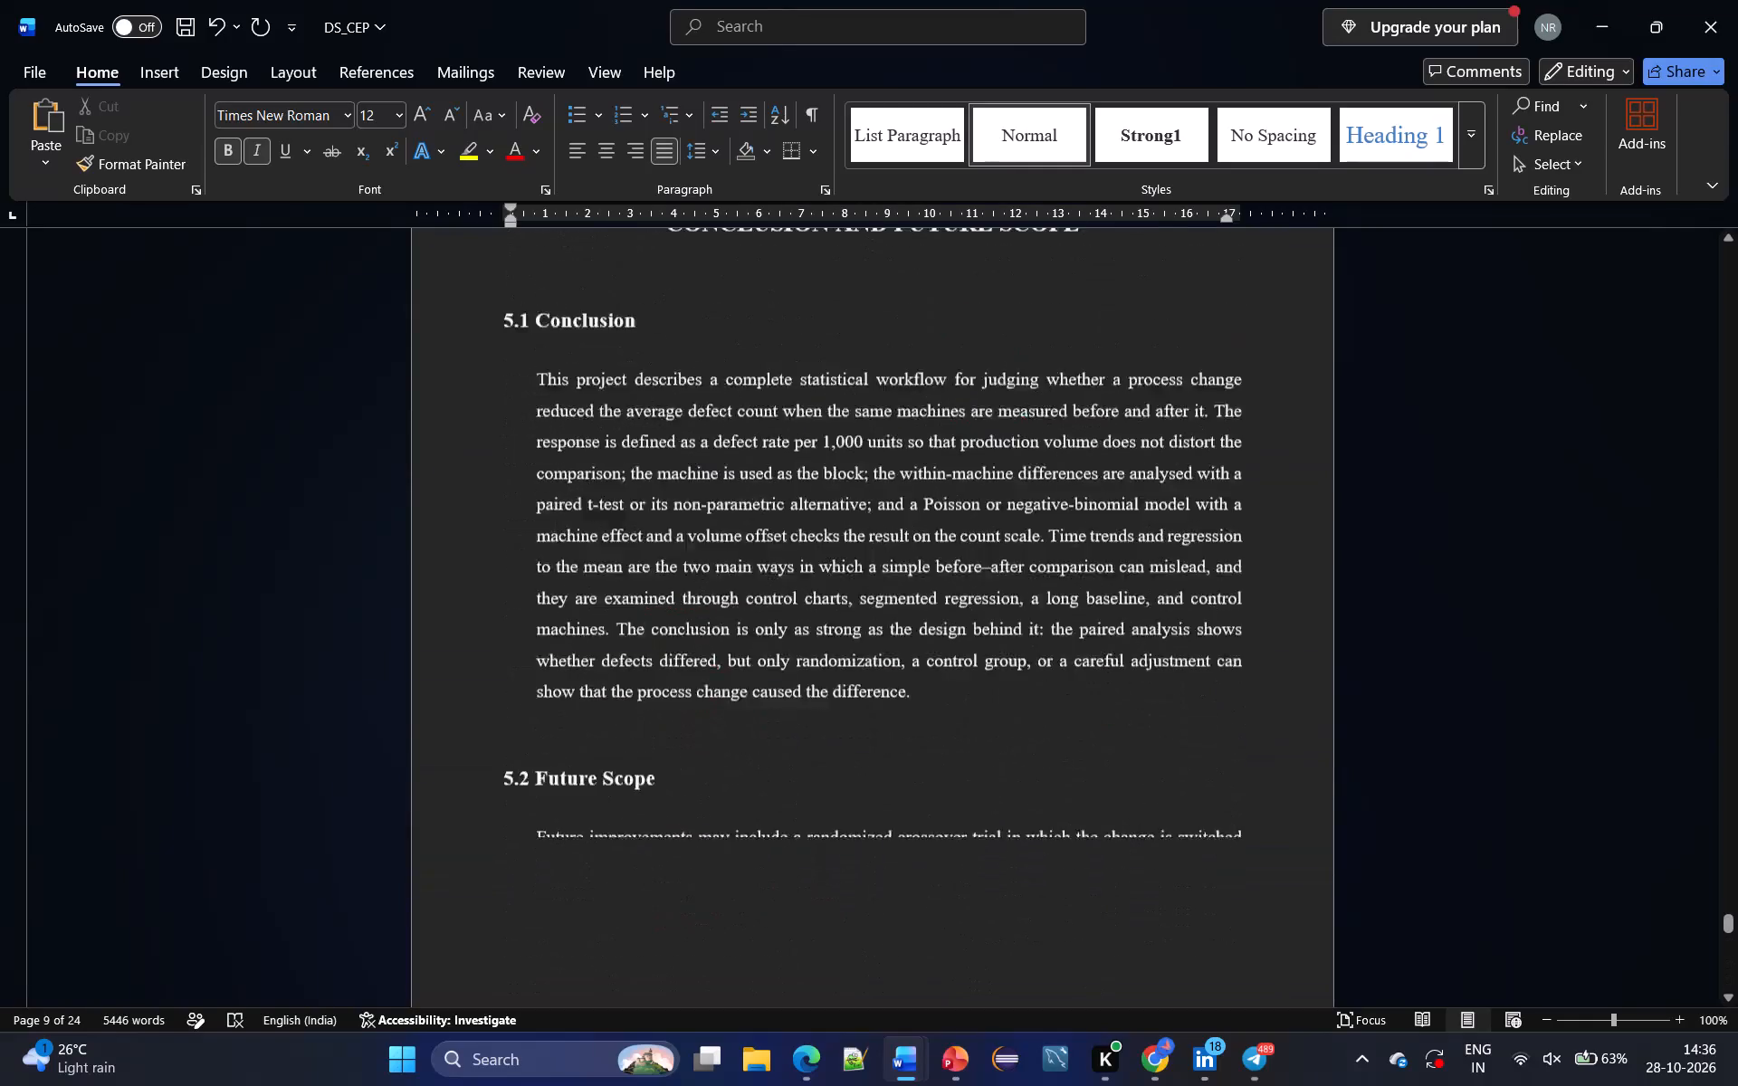
# Look through the opening pages of the DS_CEP report, from the self-assessment form to the project title page.
pyautogui.scroll(20, 1013, 806)
pyautogui.scroll(16, 1013, 806)
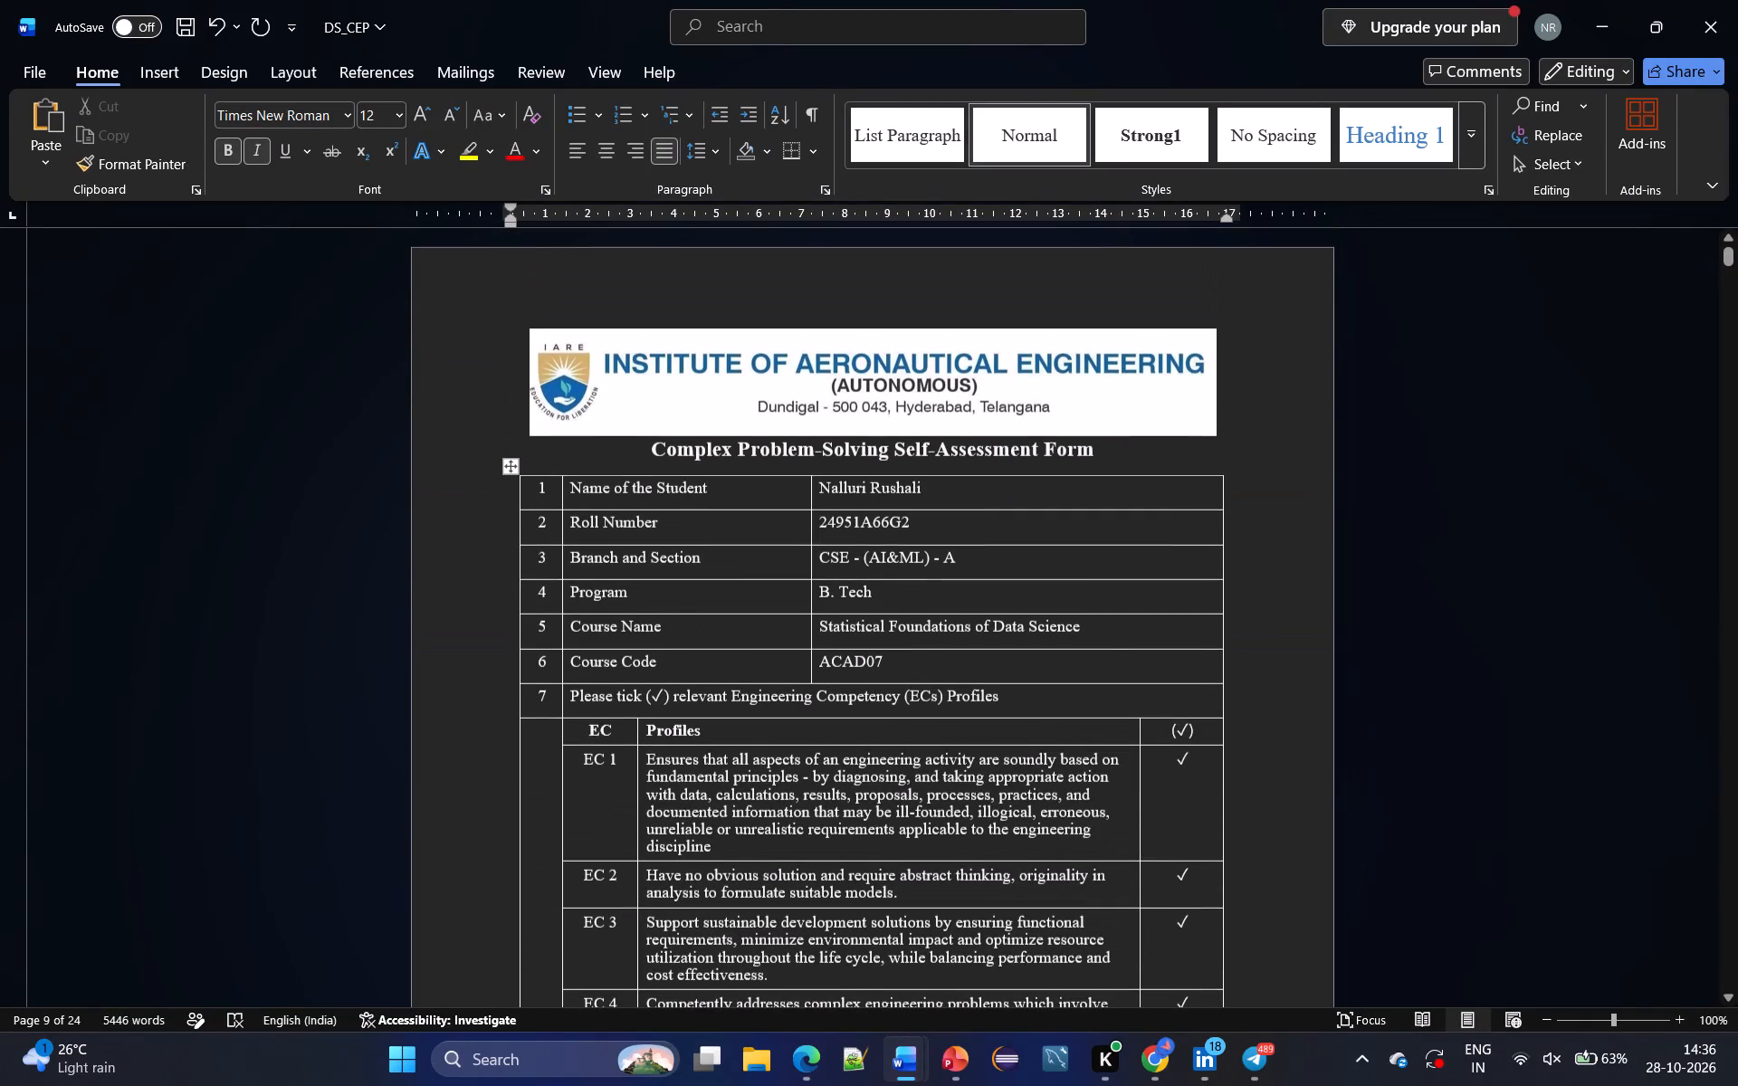
pyautogui.scroll(-4, 1059, 751)
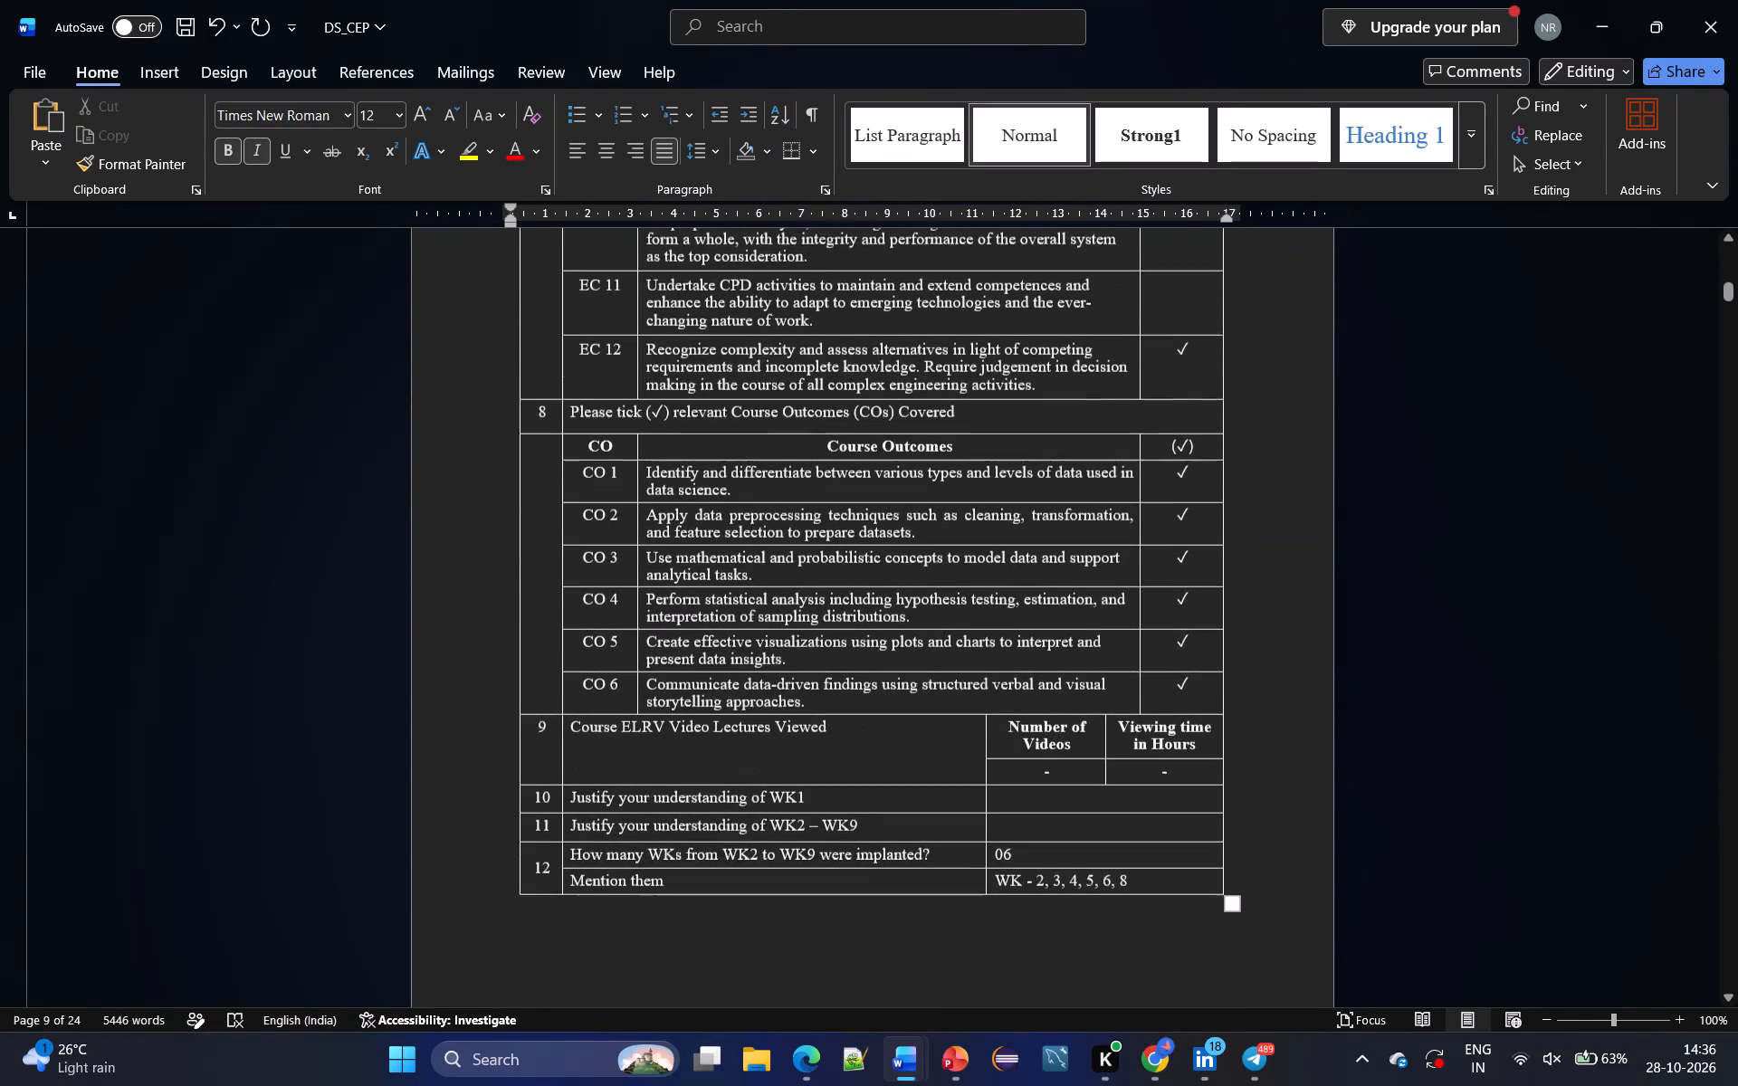
pyautogui.scroll(-1, 1059, 751)
pyautogui.scroll(-1, 1060, 872)
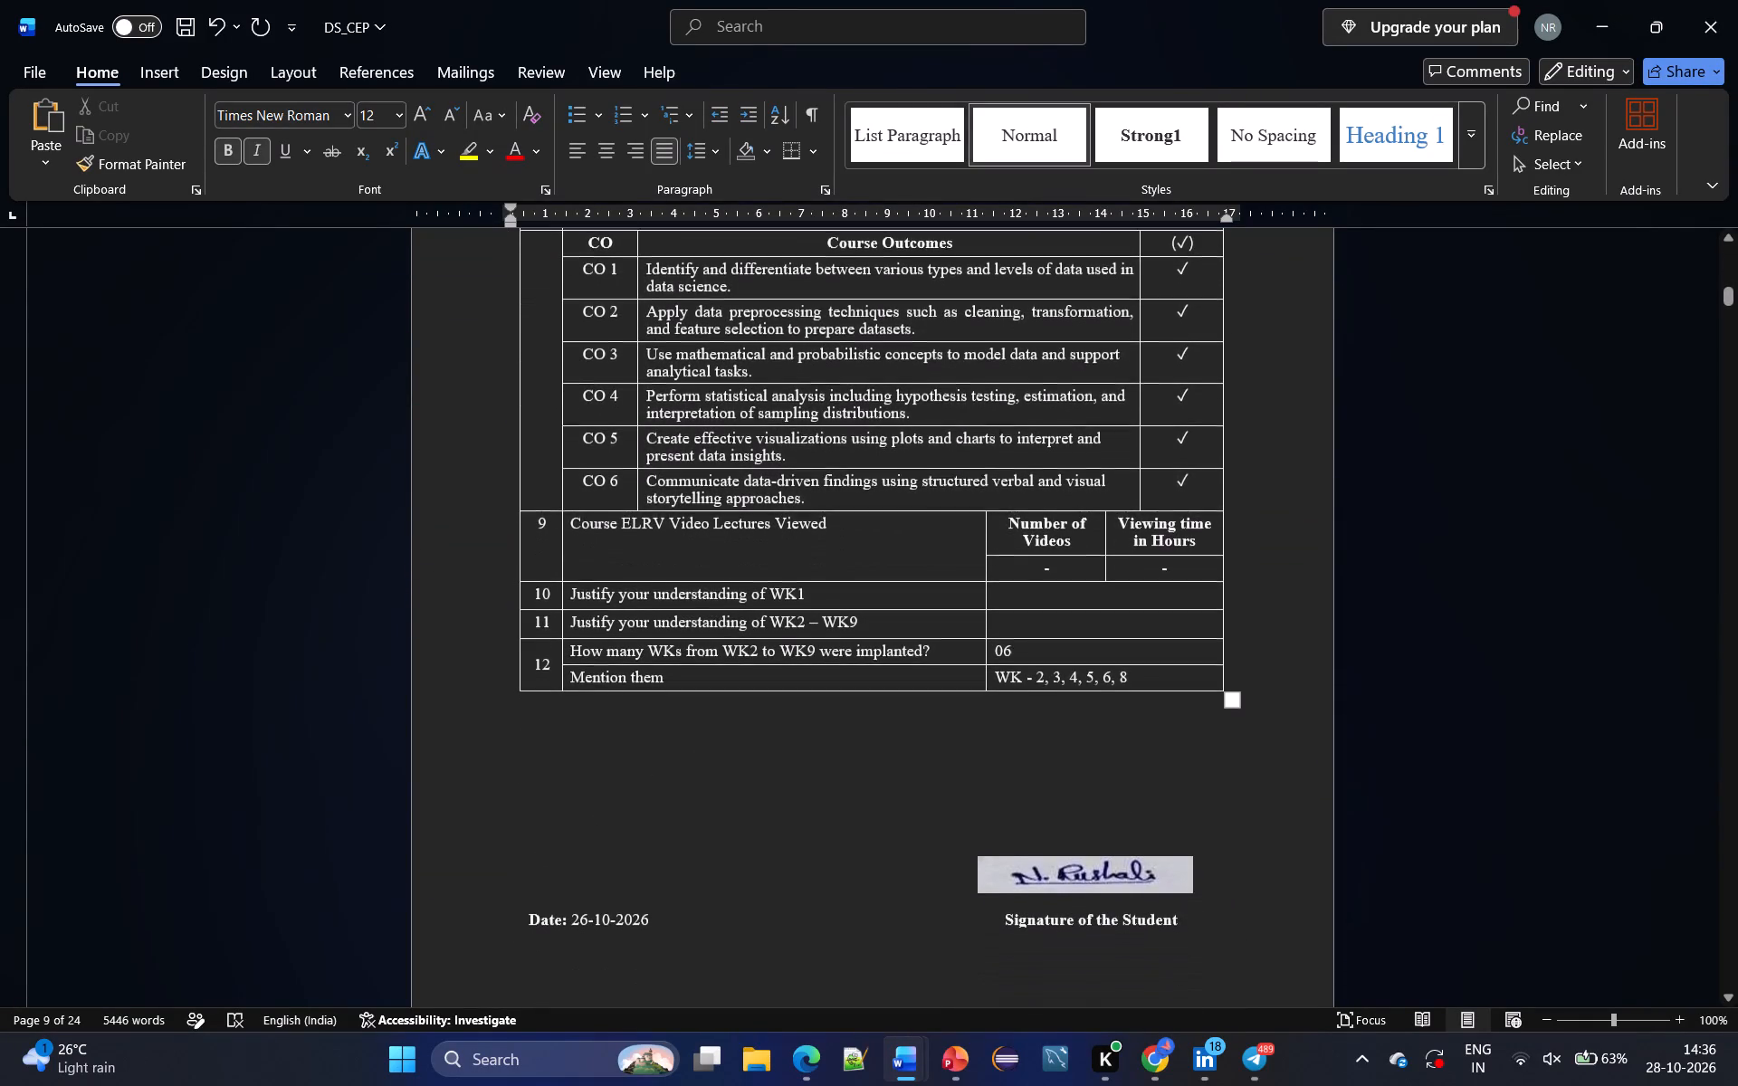
pyautogui.scroll(-3, 1060, 872)
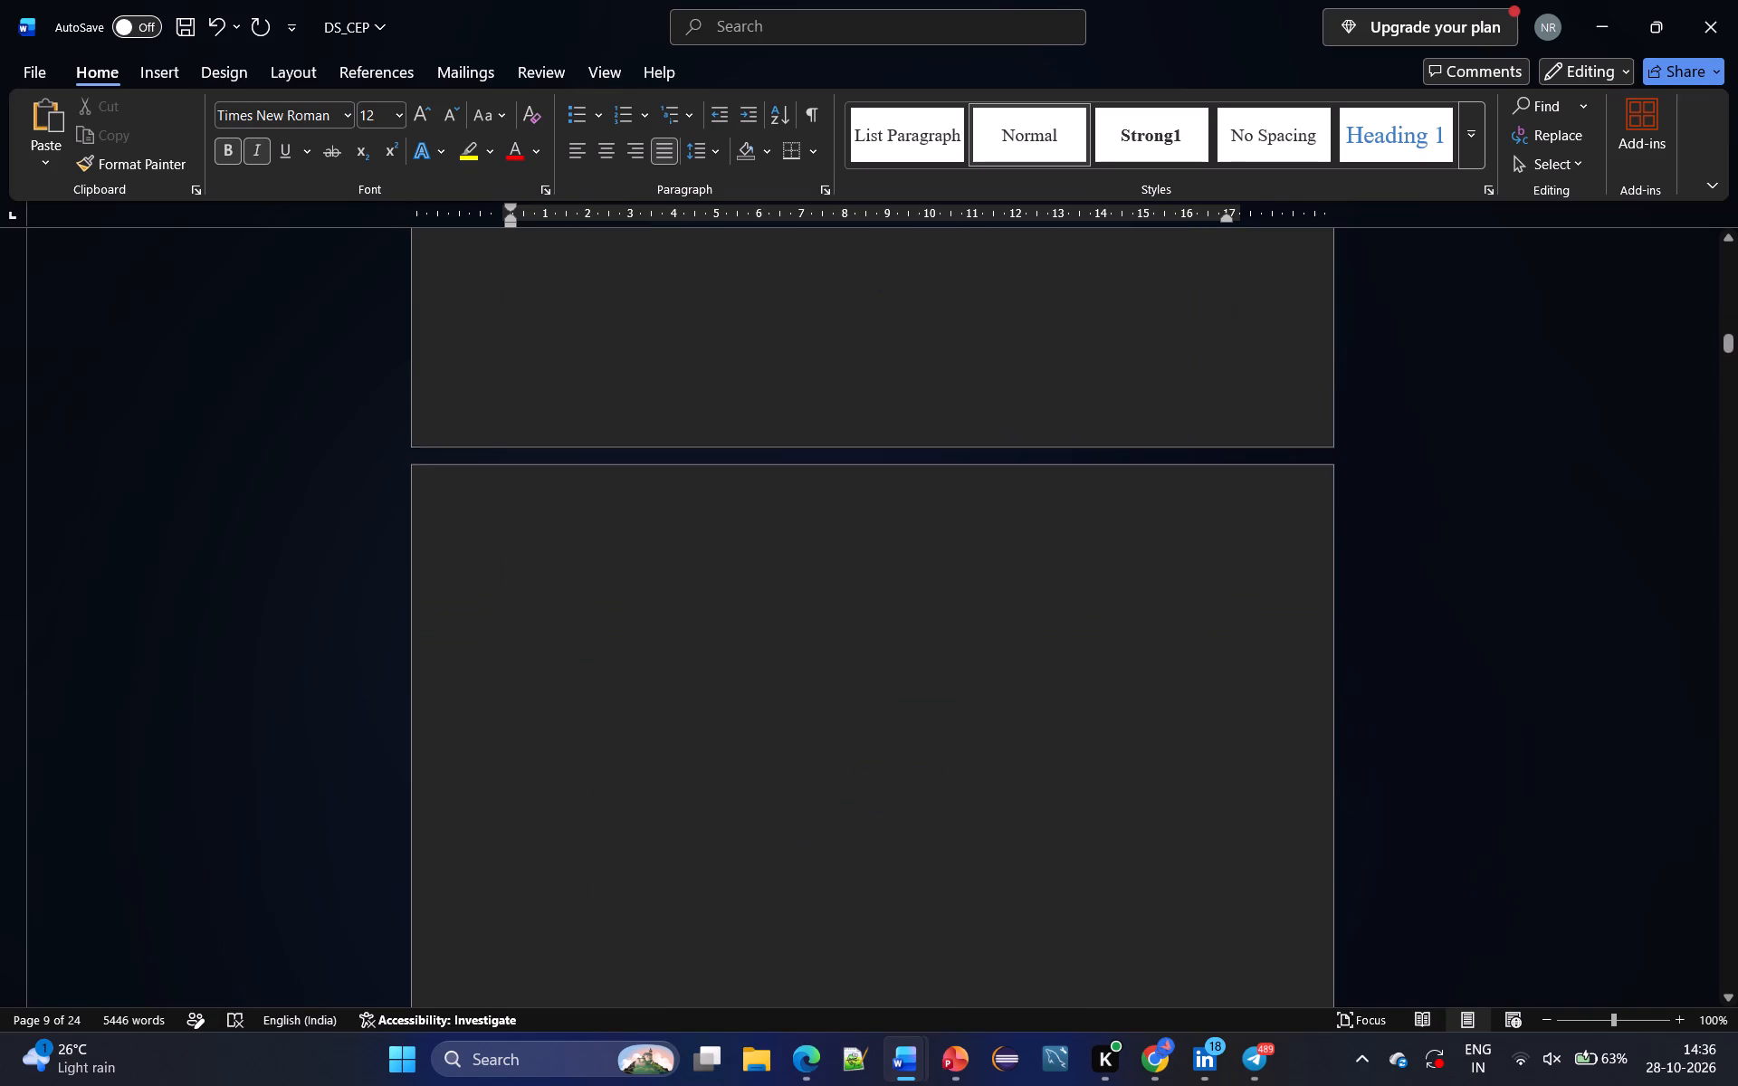
pyautogui.scroll(2, 1060, 872)
pyautogui.scroll(-3, 1060, 872)
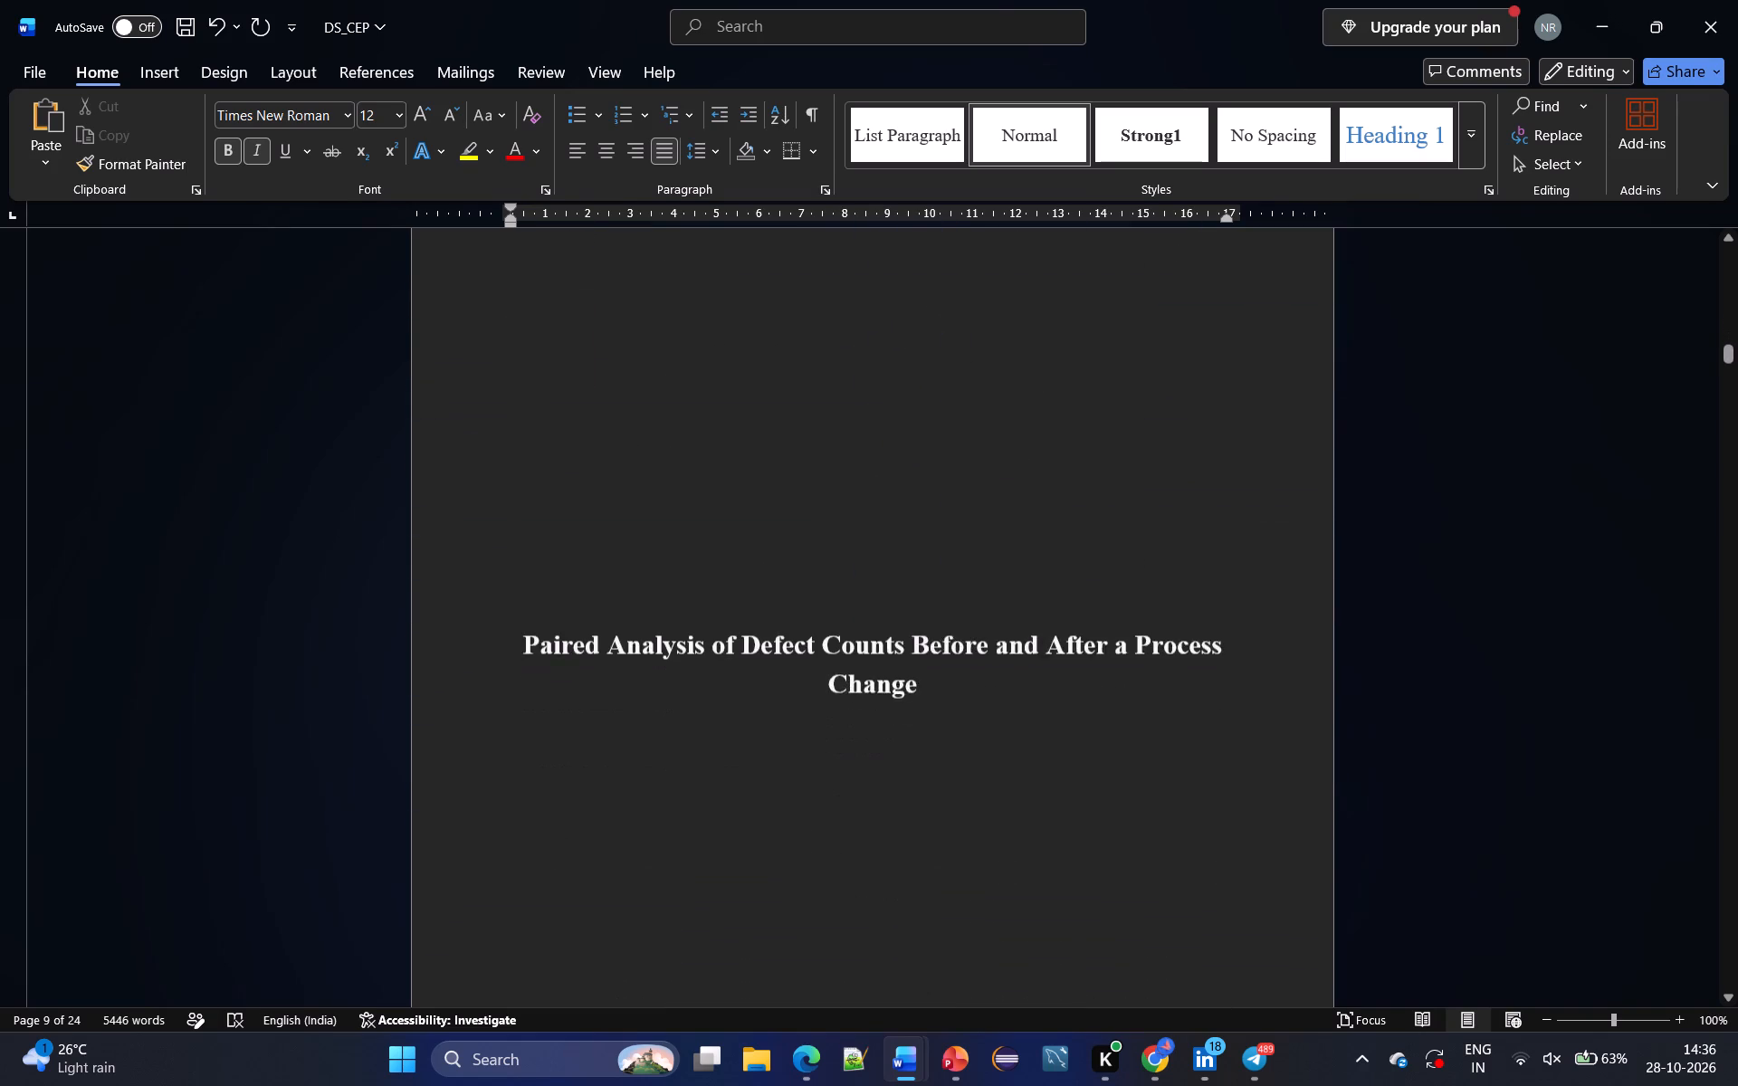
# Switch from the DS_CEP report to the krr_rep document and start switching to another open window.
pyautogui.hotkey('alt', 'Tab')
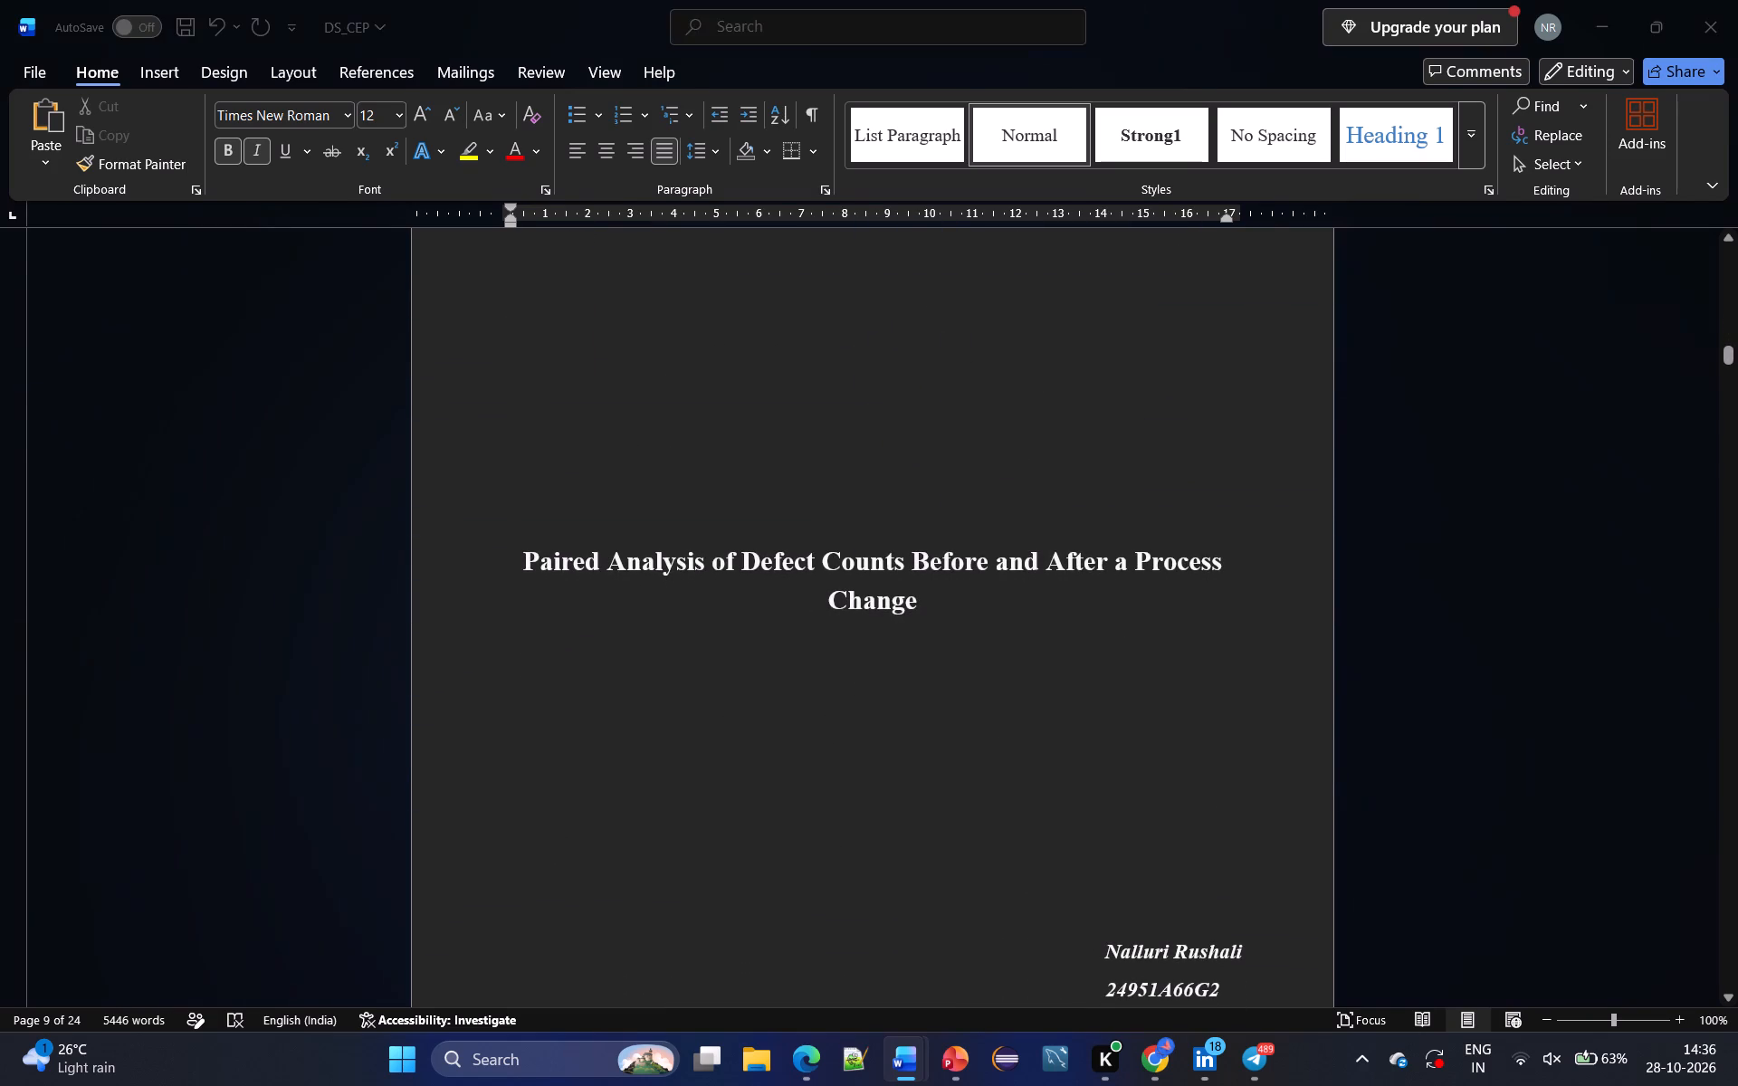
pyautogui.hotkey('alt', 'Tab')
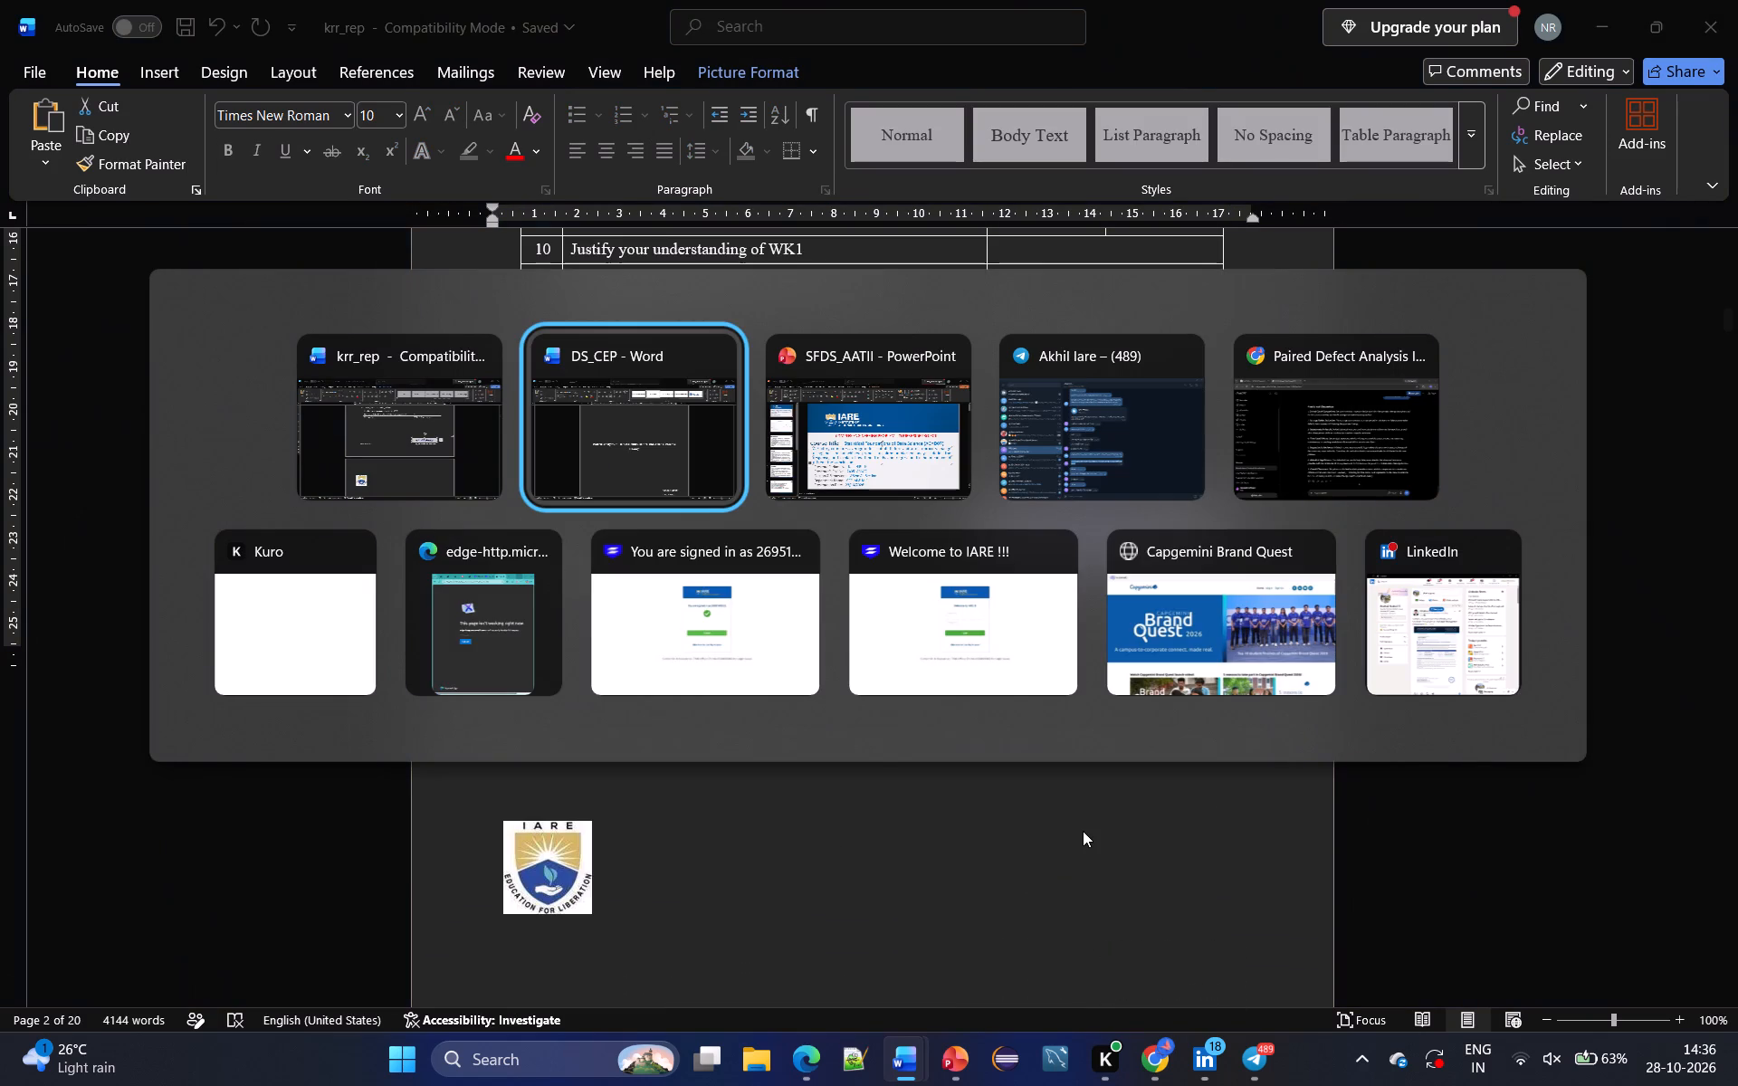
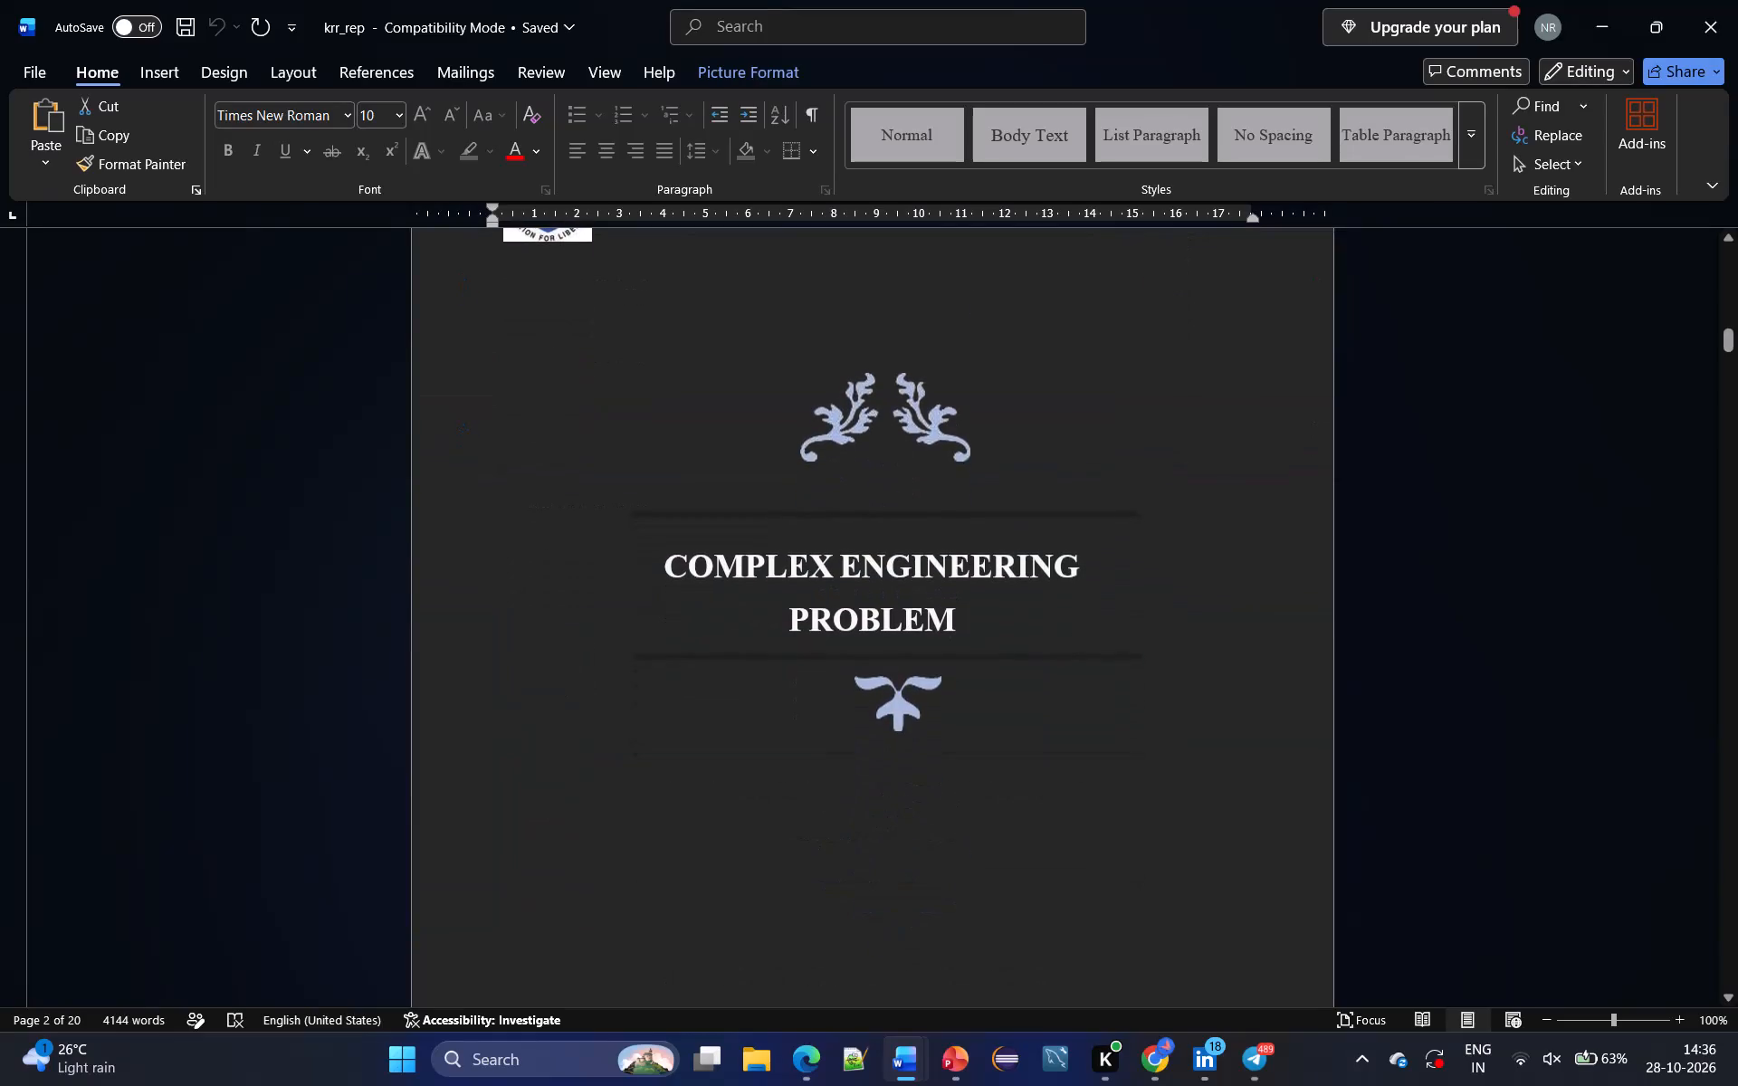
# Look through the opening pages of the krr_rep report, from the self-assessment form to the student declaration.
pyautogui.scroll(-2, 964, 617)
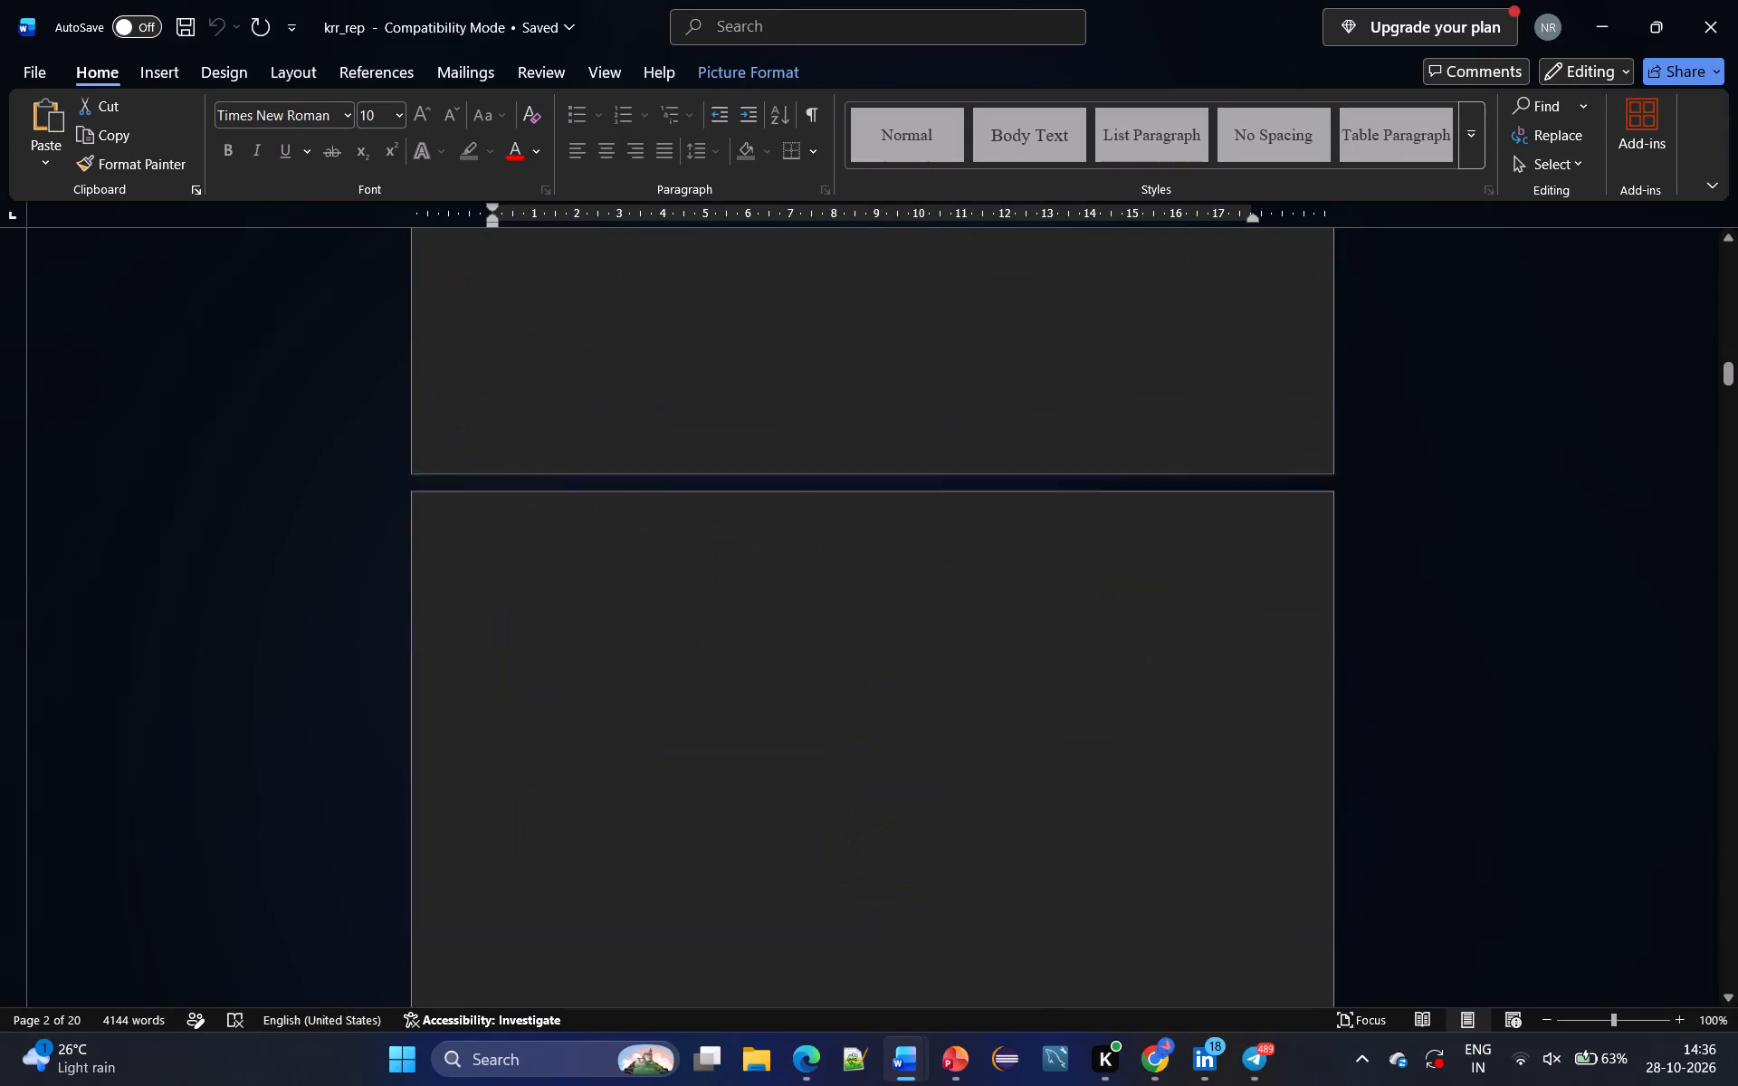
pyautogui.scroll(15, 964, 617)
pyautogui.scroll(9, 964, 617)
pyautogui.scroll(-6, 964, 617)
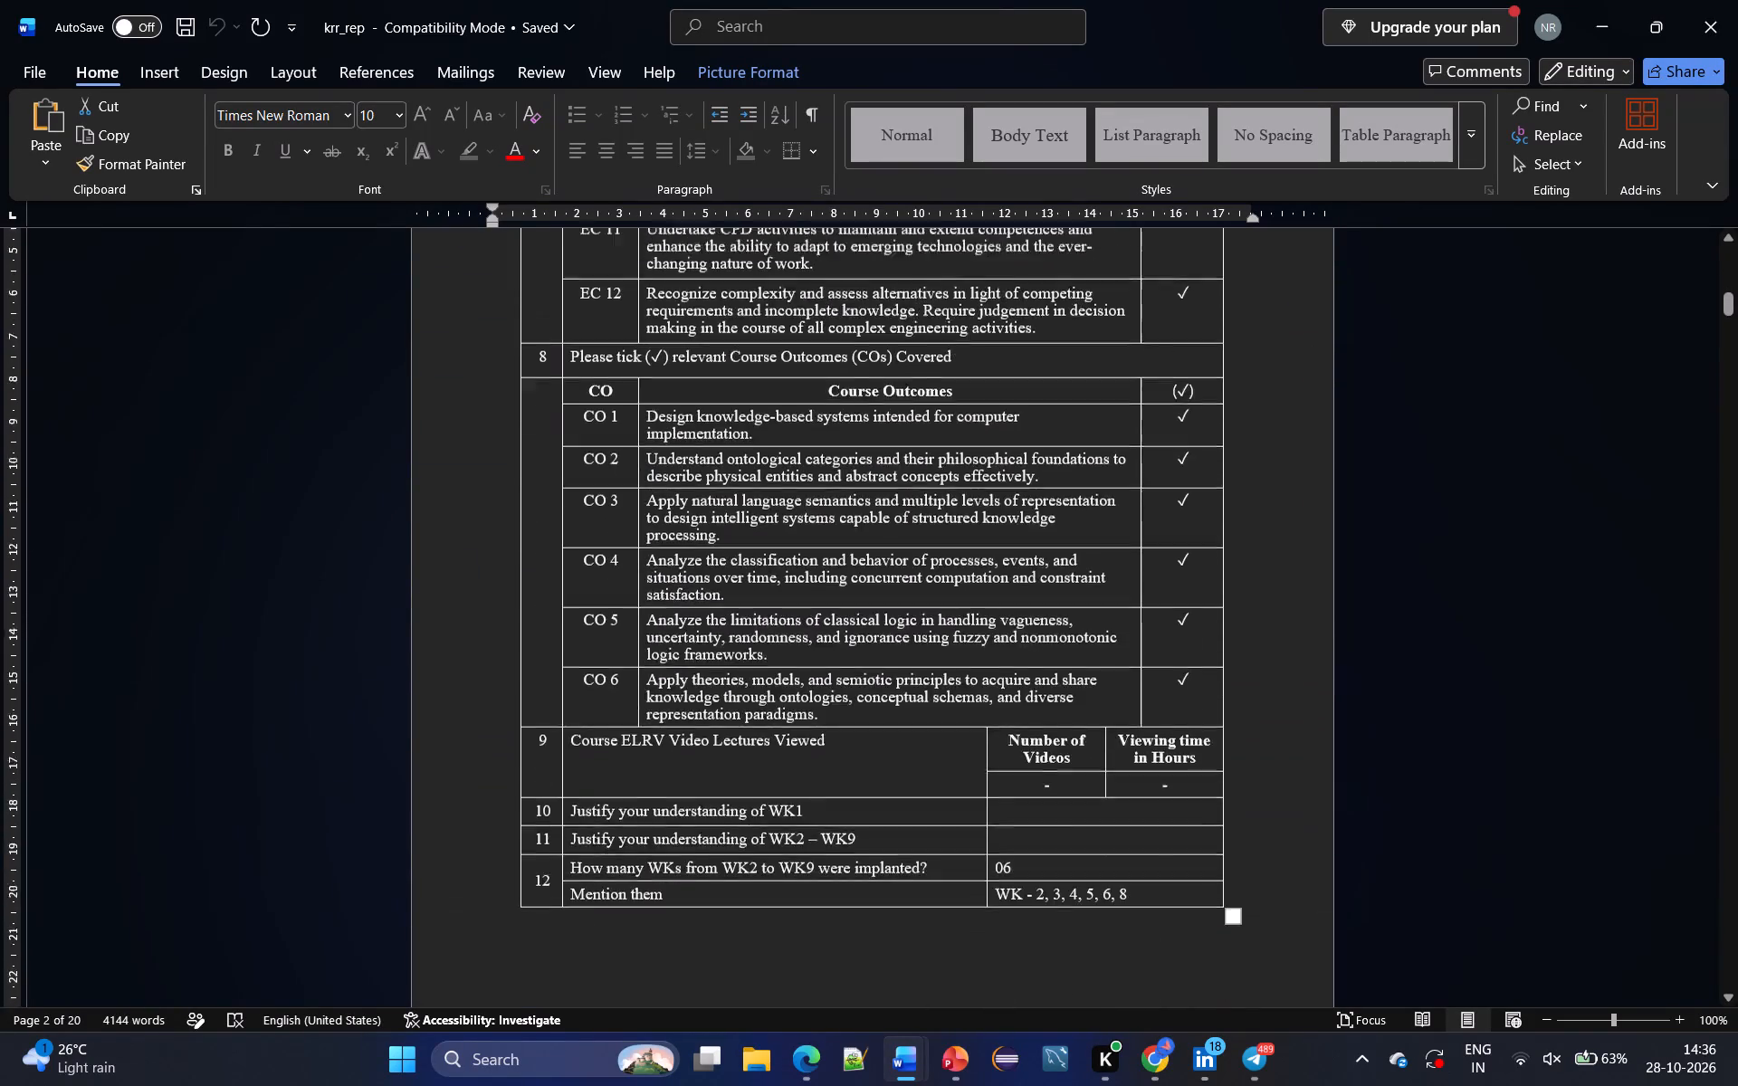
pyautogui.scroll(-4, 964, 617)
pyautogui.scroll(3, 964, 617)
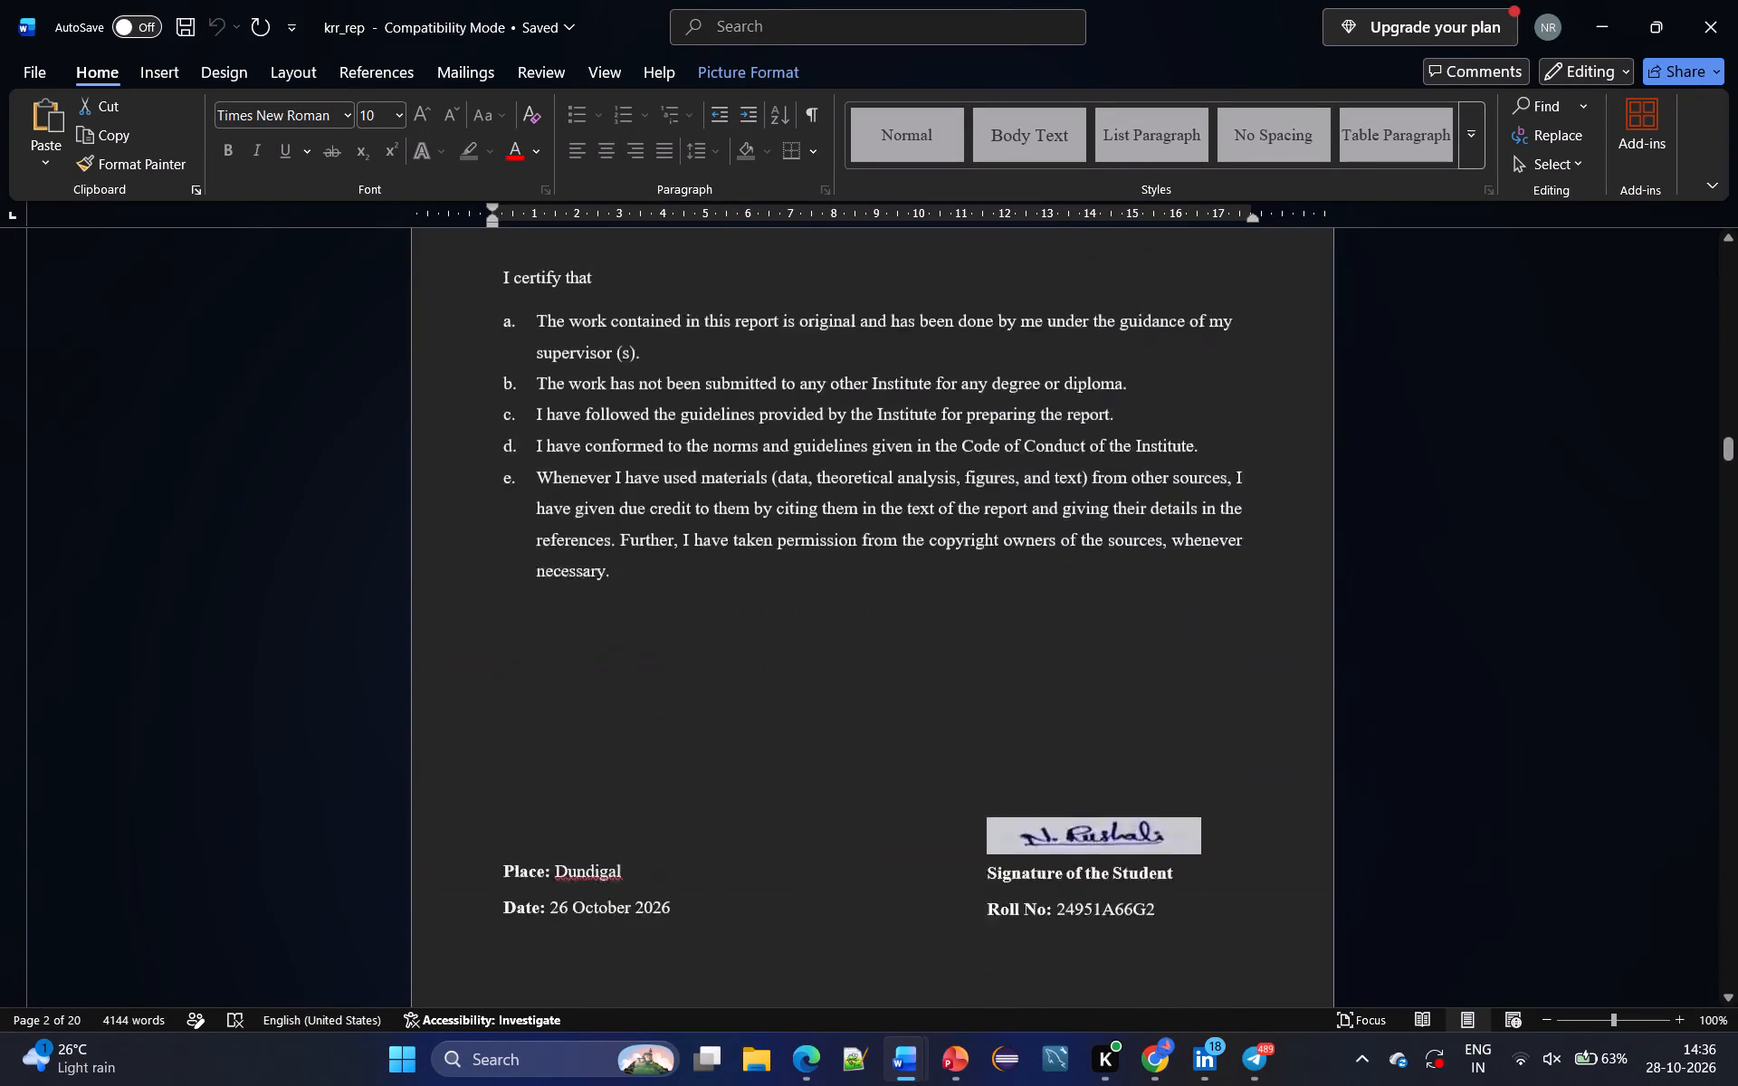
pyautogui.scroll(3, 964, 617)
# Replace the health-assistant project title with the copied "Statistical Evaluation of Defect Reduction Using Paired Machine Data", without its trailing backslash.
pyautogui.scroll(-2, 964, 617)
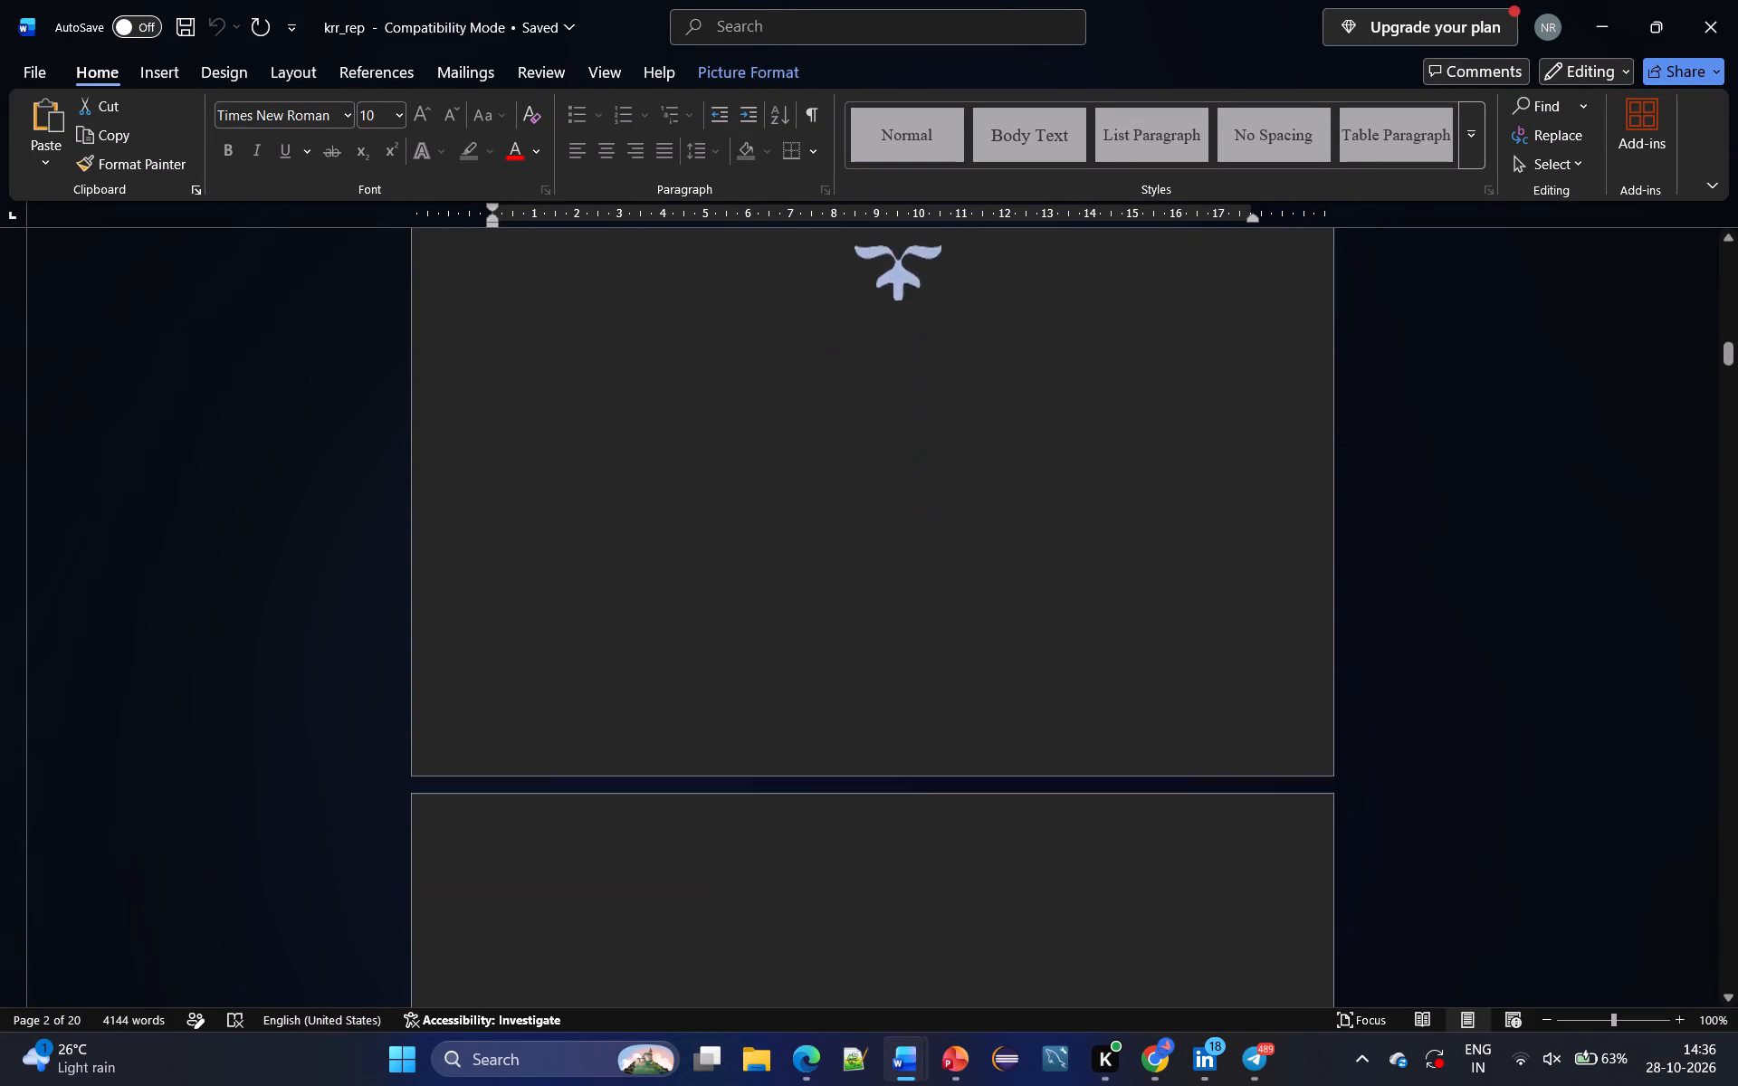
pyautogui.scroll(-3, 964, 617)
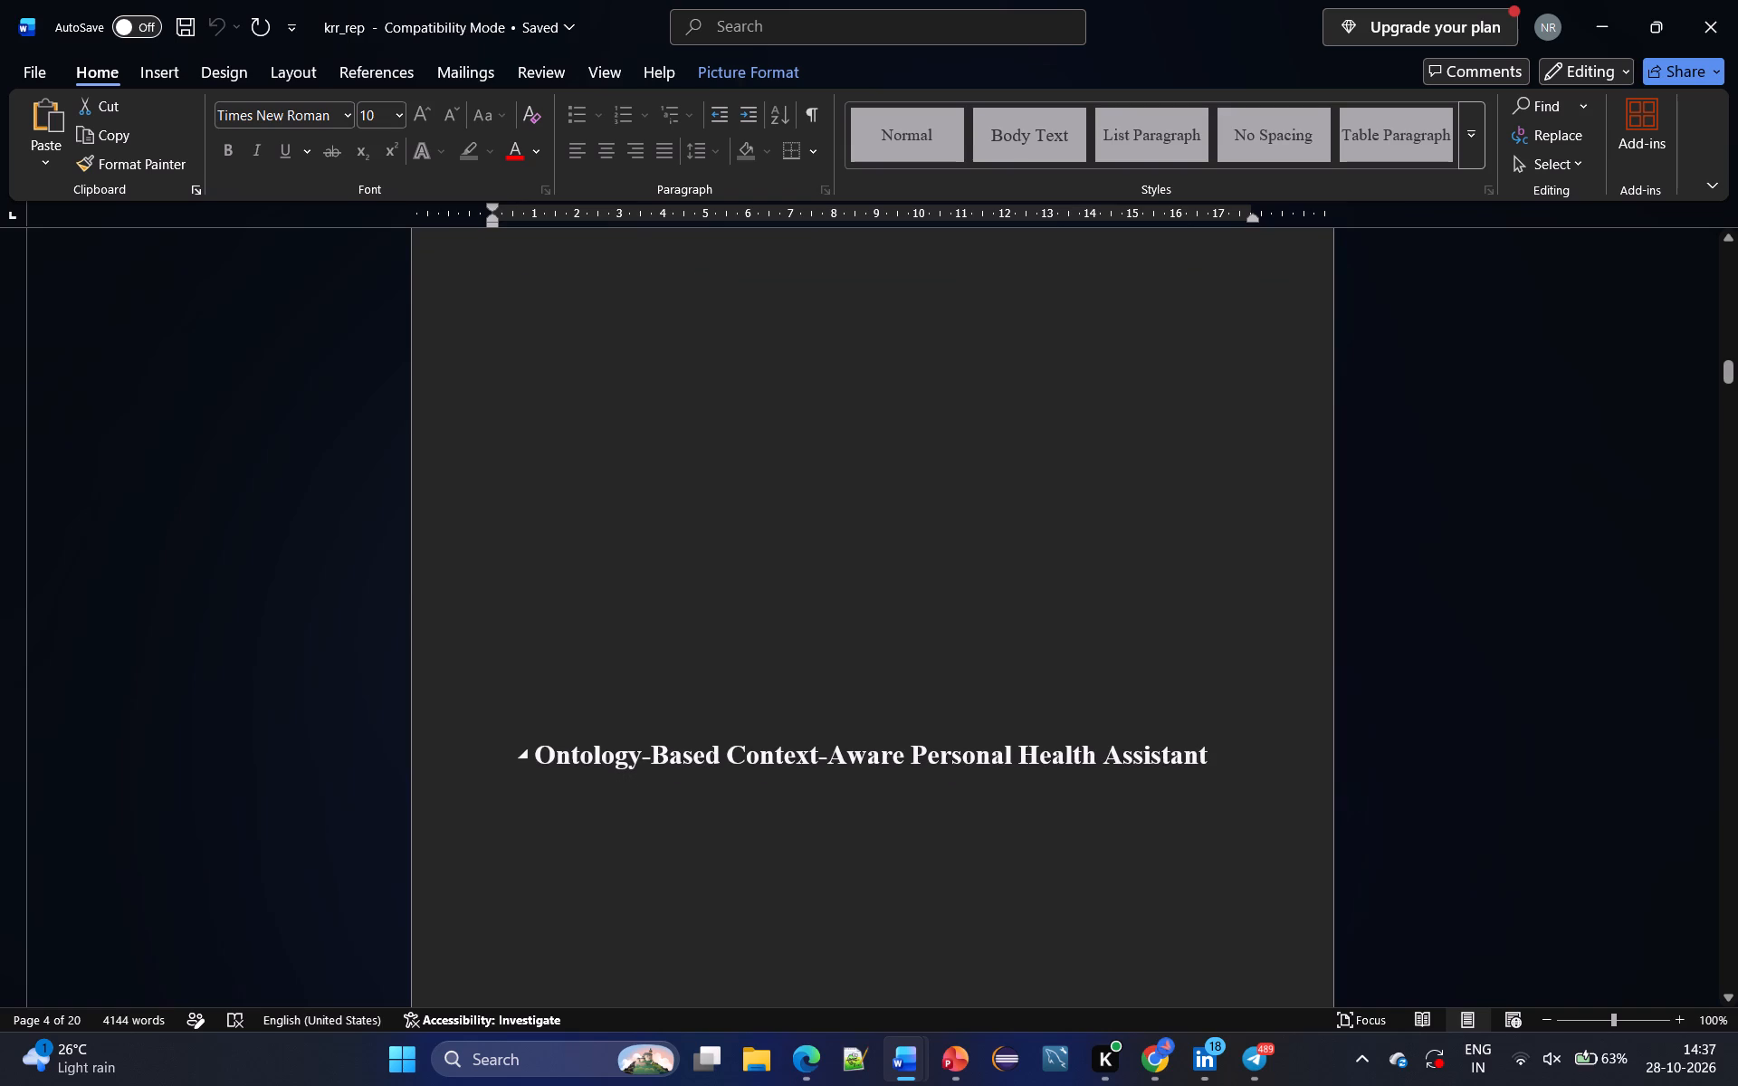
pyautogui.click(1219, 758)
pyautogui.hotkey('ctrl', 'space')
pyautogui.hotkey('ctrl', 'v')
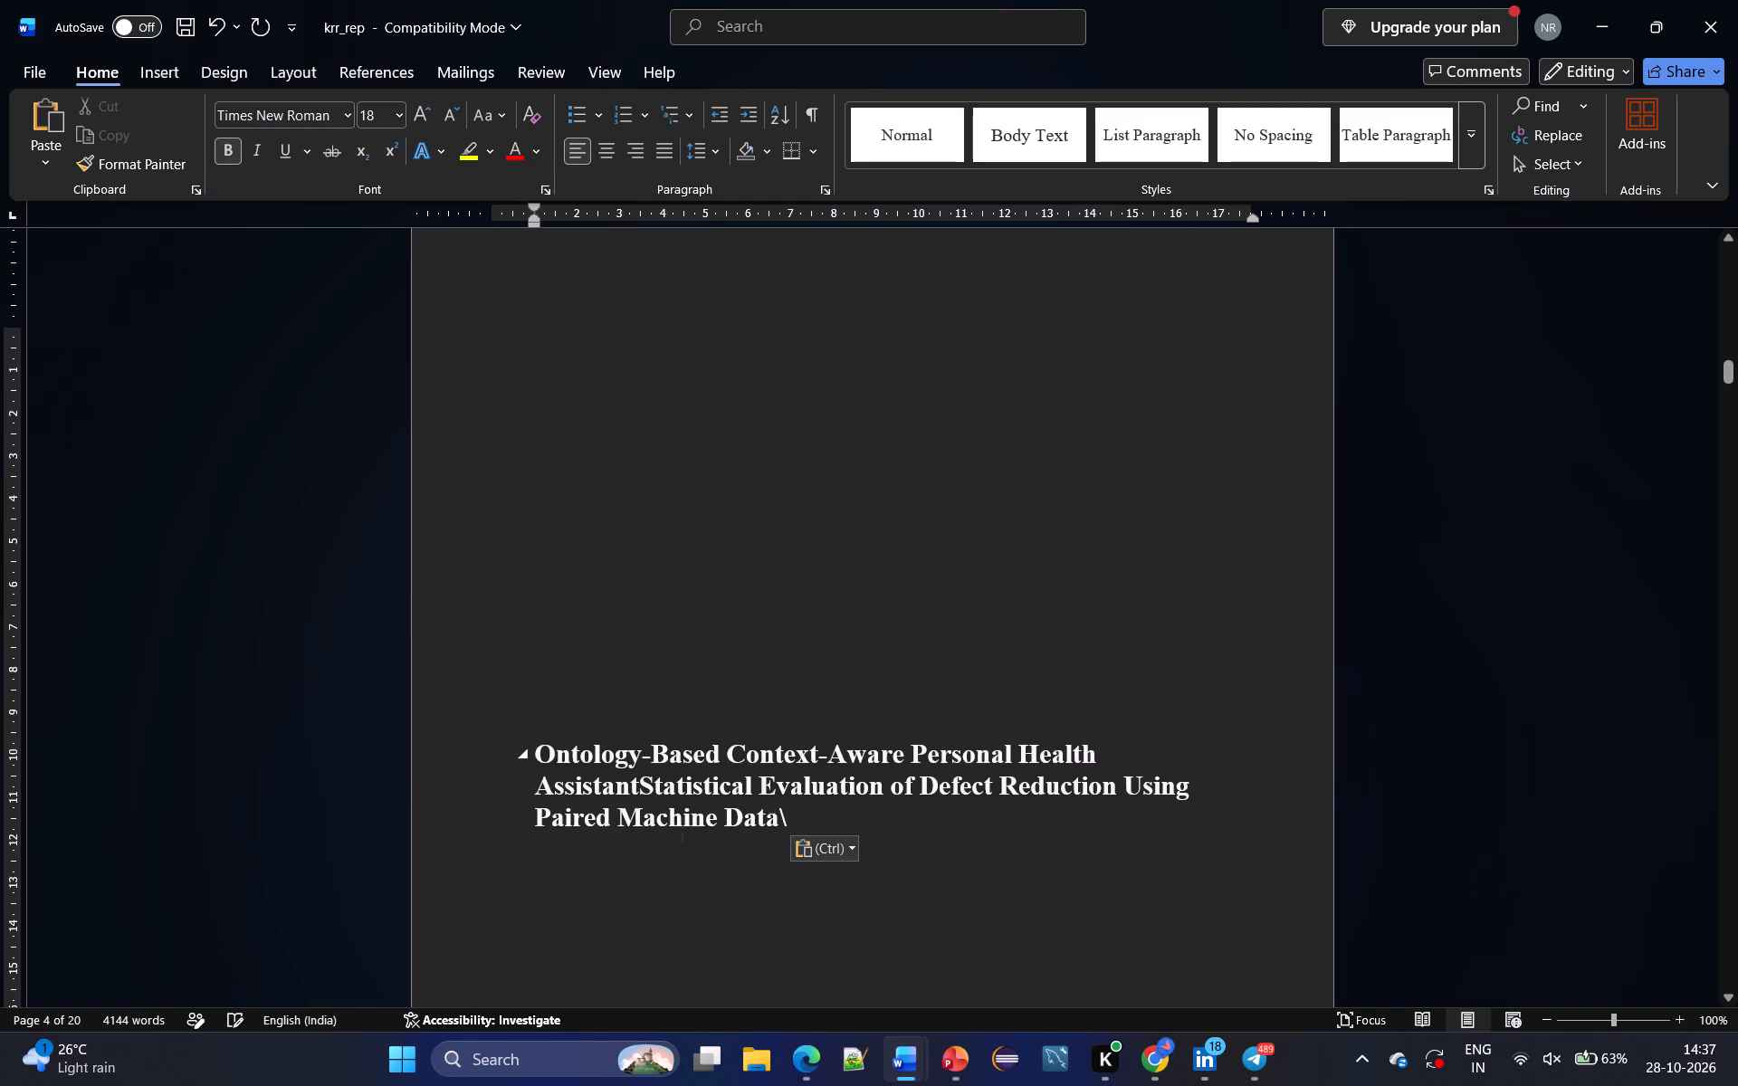
pyautogui.click(804, 809)
pyautogui.press('BackSpace')
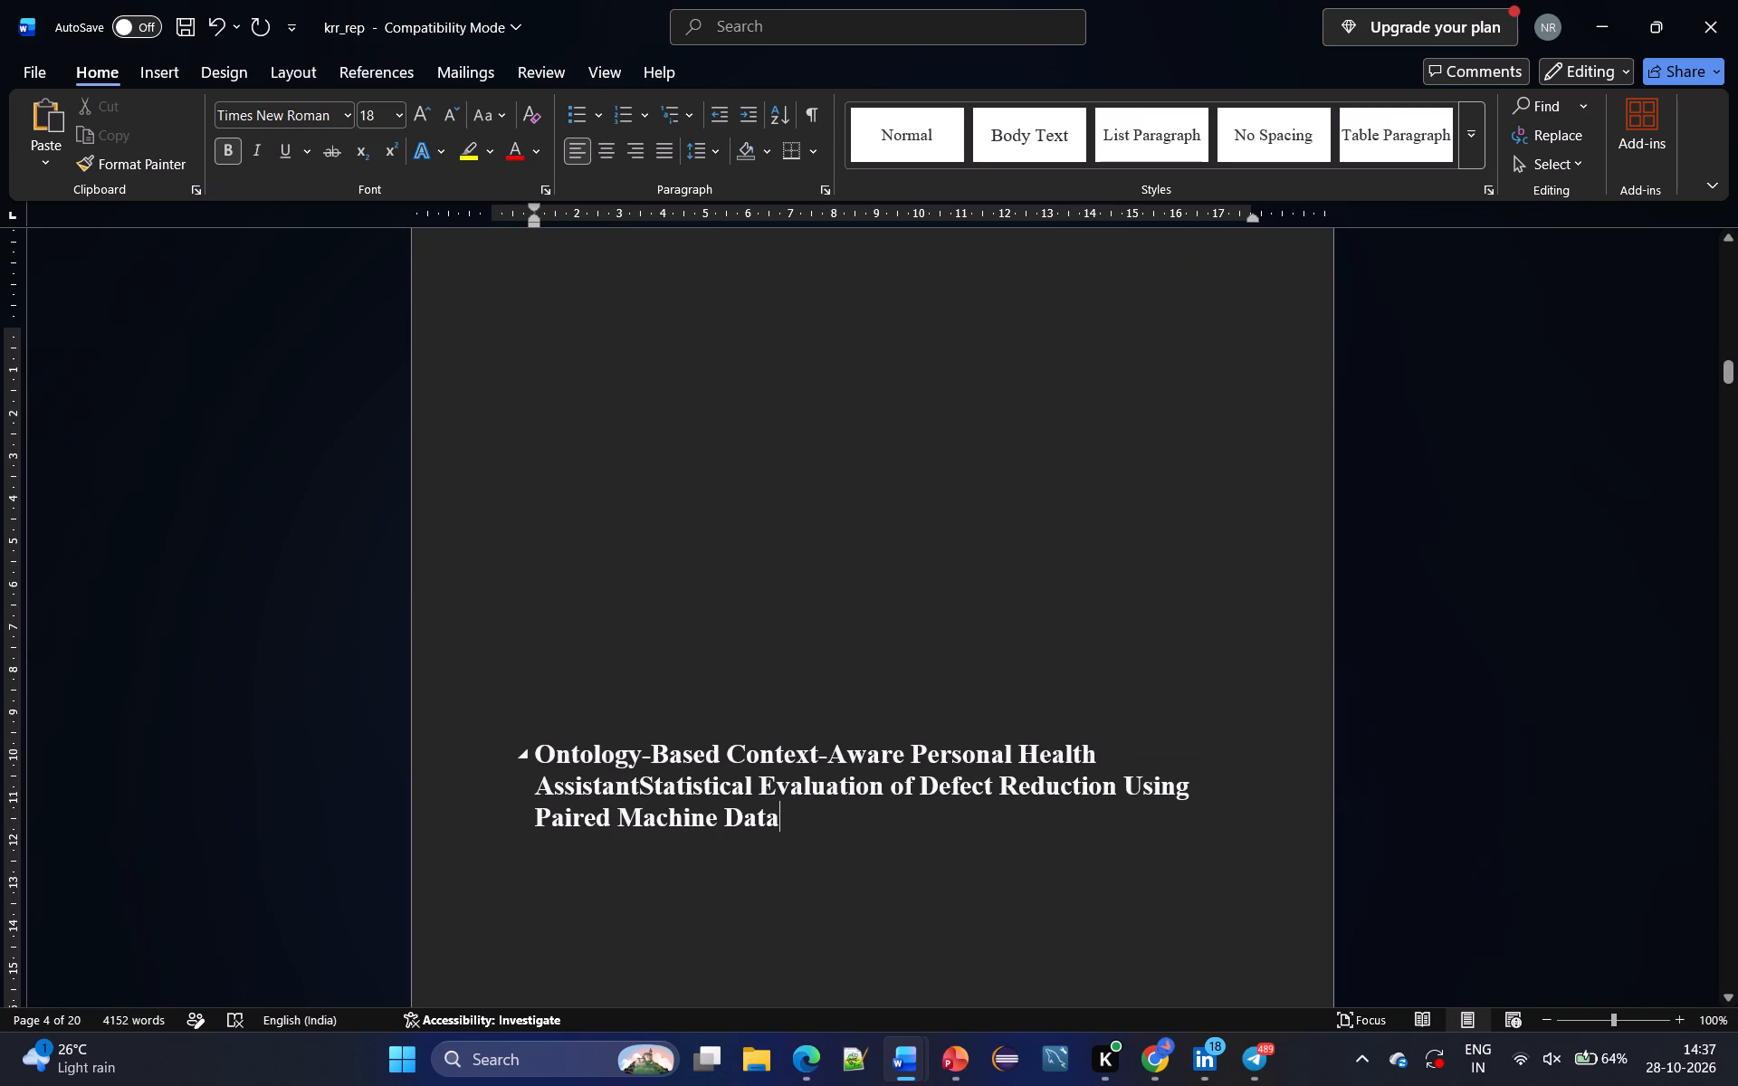
pyautogui.click(639, 785)
pyautogui.moveTo(639, 785); pyautogui.dragTo(563, 754)
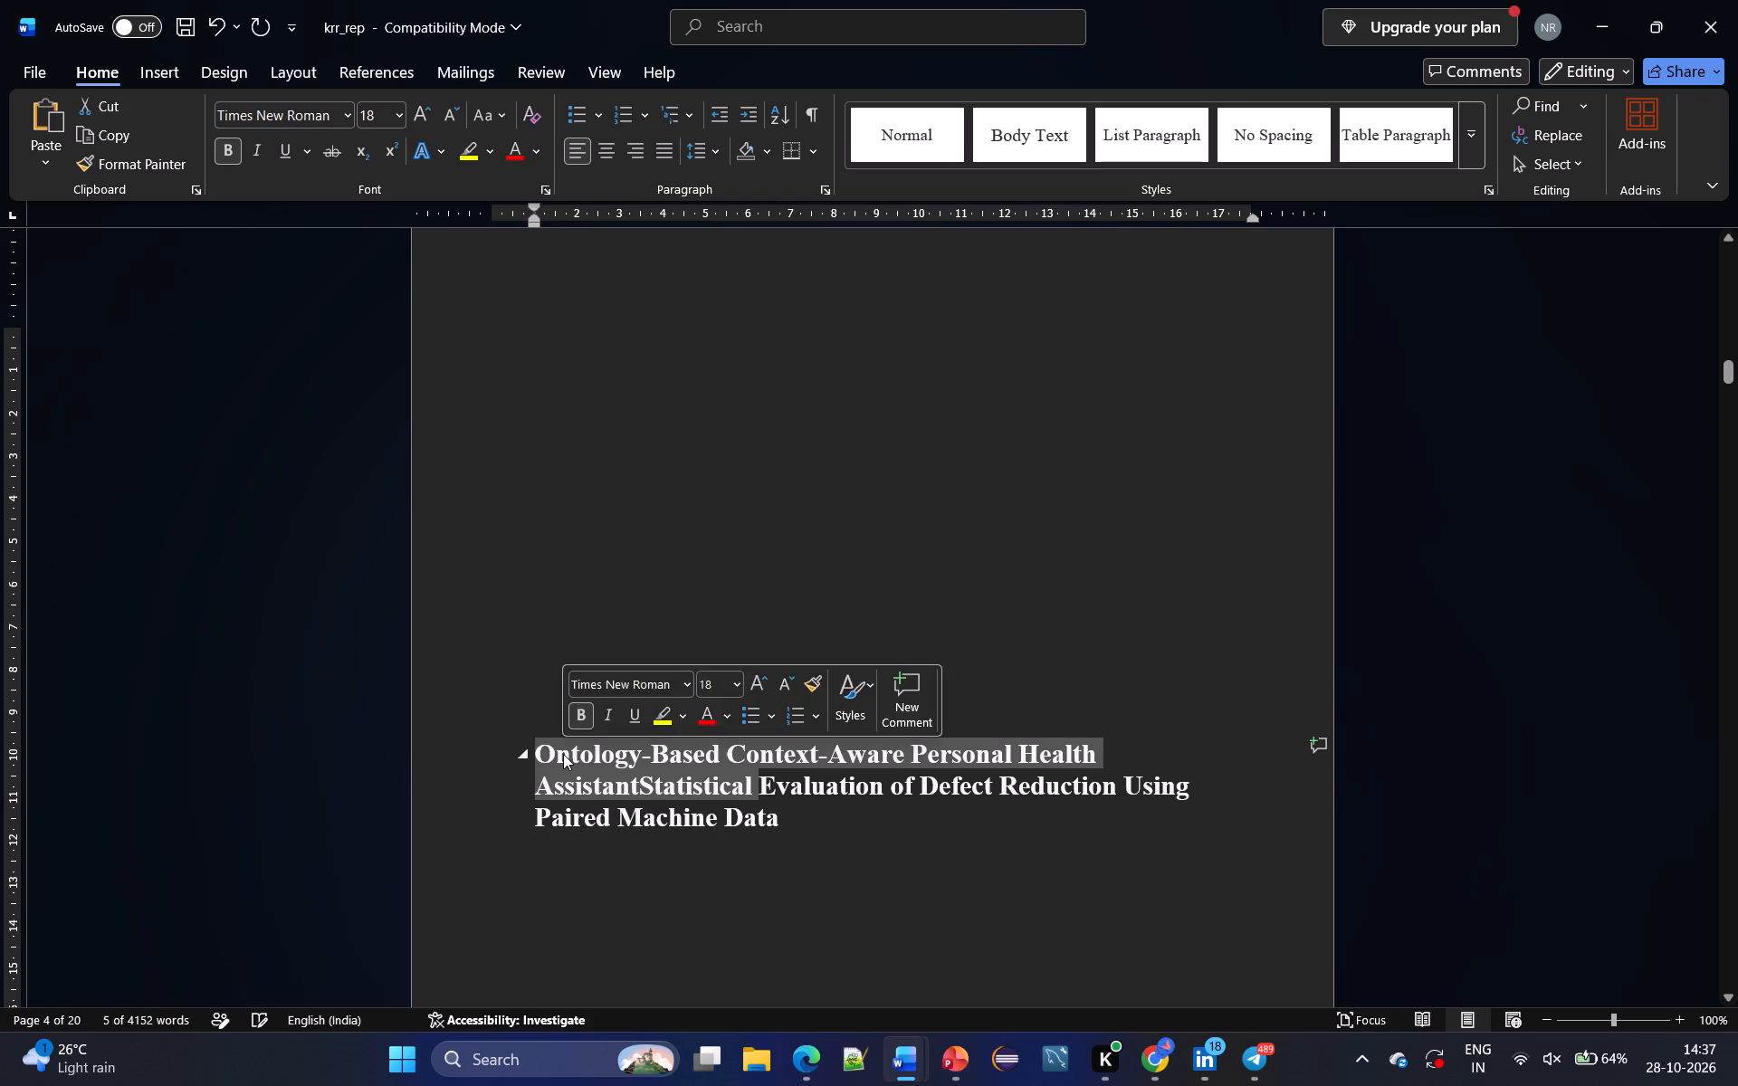
pyautogui.press('BackSpace')
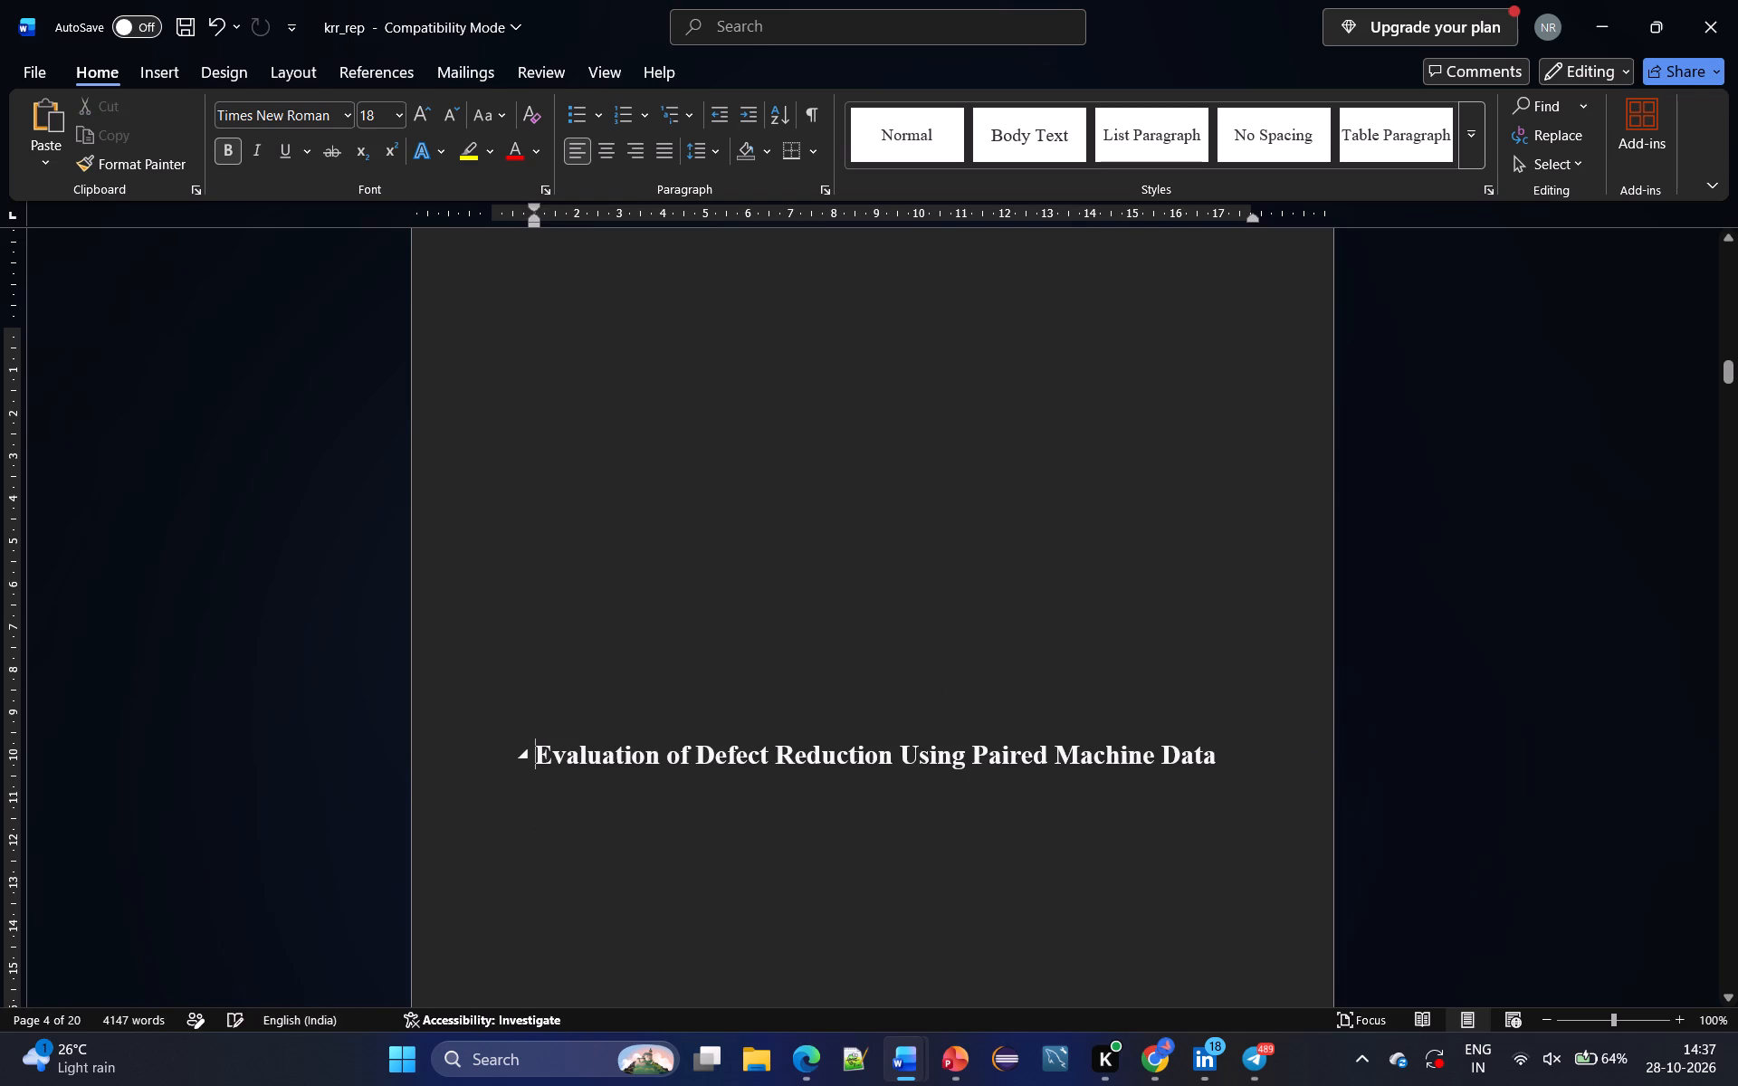
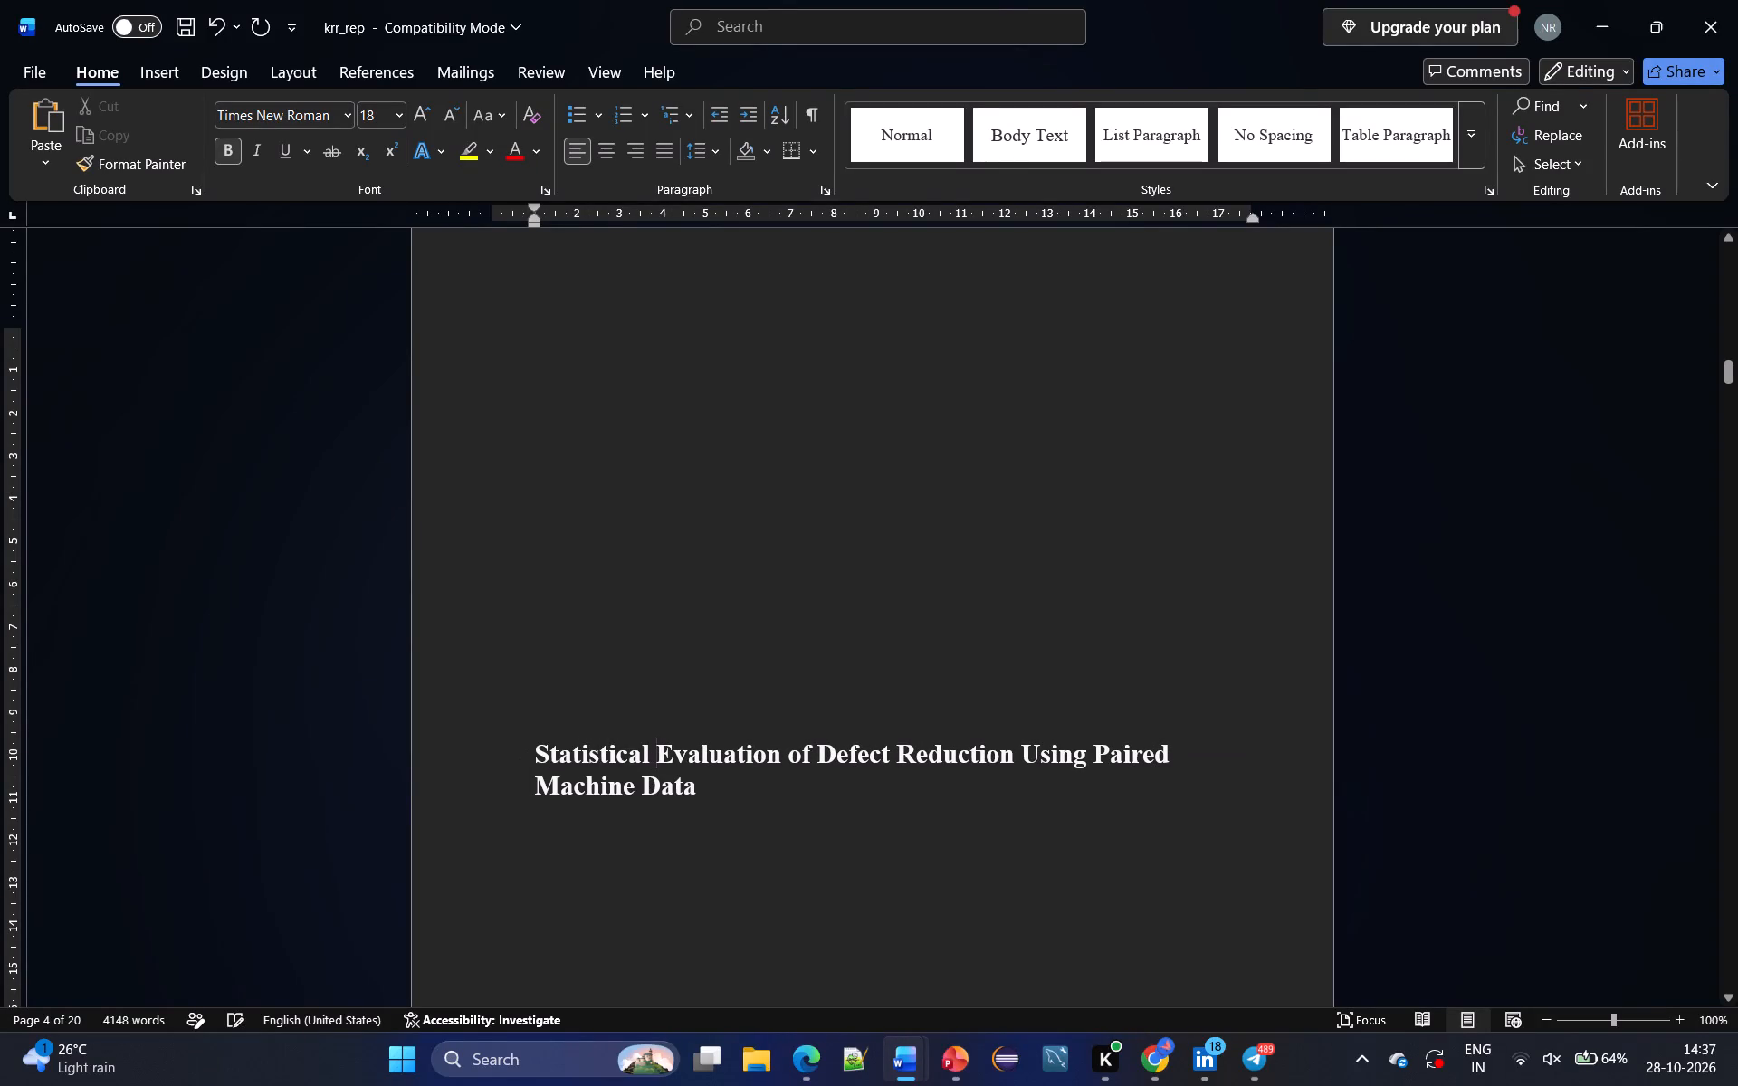
# Add five spaces before "Machine Data" in the project title and indent the title slightly.
pyautogui.click(541, 778)
pyautogui.press('space')
pyautogui.press('space')
pyautogui.press('space')
pyautogui.press('space')
pyautogui.press('space')
pyautogui.press('Tab')
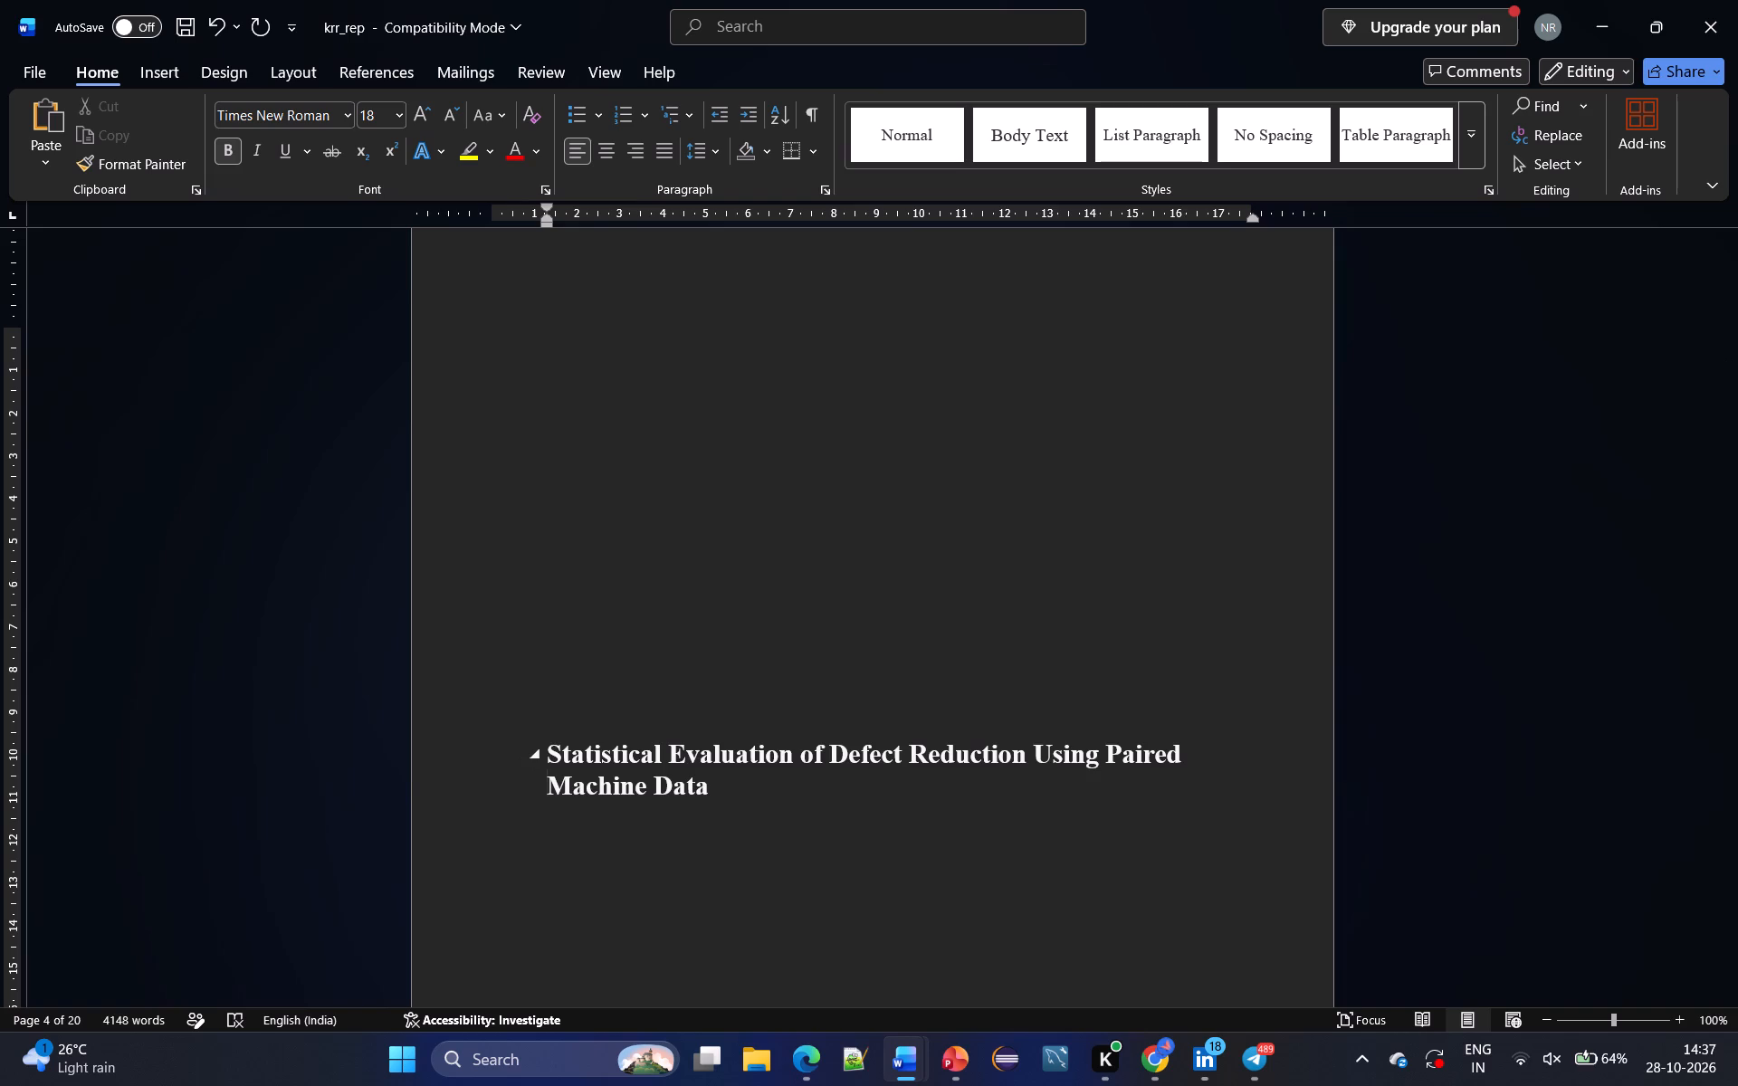
# Copy the full title "Statistical Evaluation of Defect Reduction Using Paired Machine Data" from its title page.
pyautogui.scroll(-3, 701, 868)
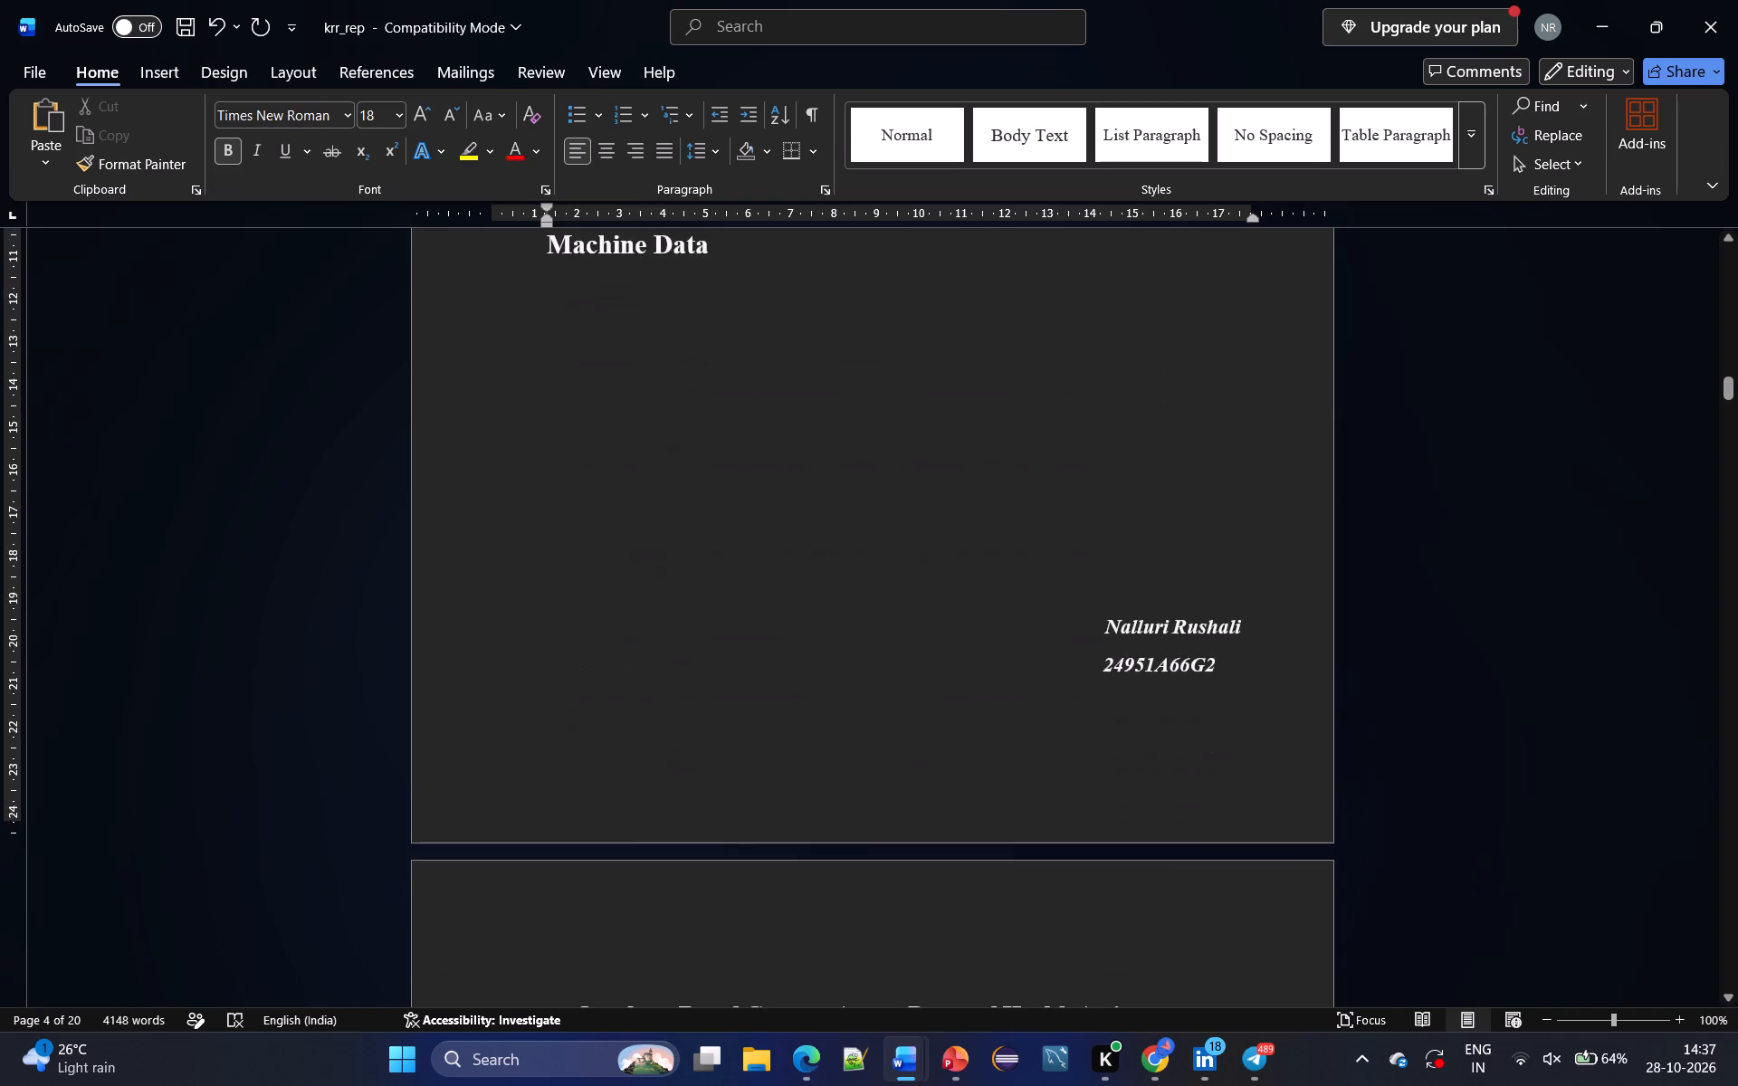
pyautogui.scroll(1, 701, 868)
pyautogui.moveTo(716, 518); pyautogui.dragTo(586, 472)
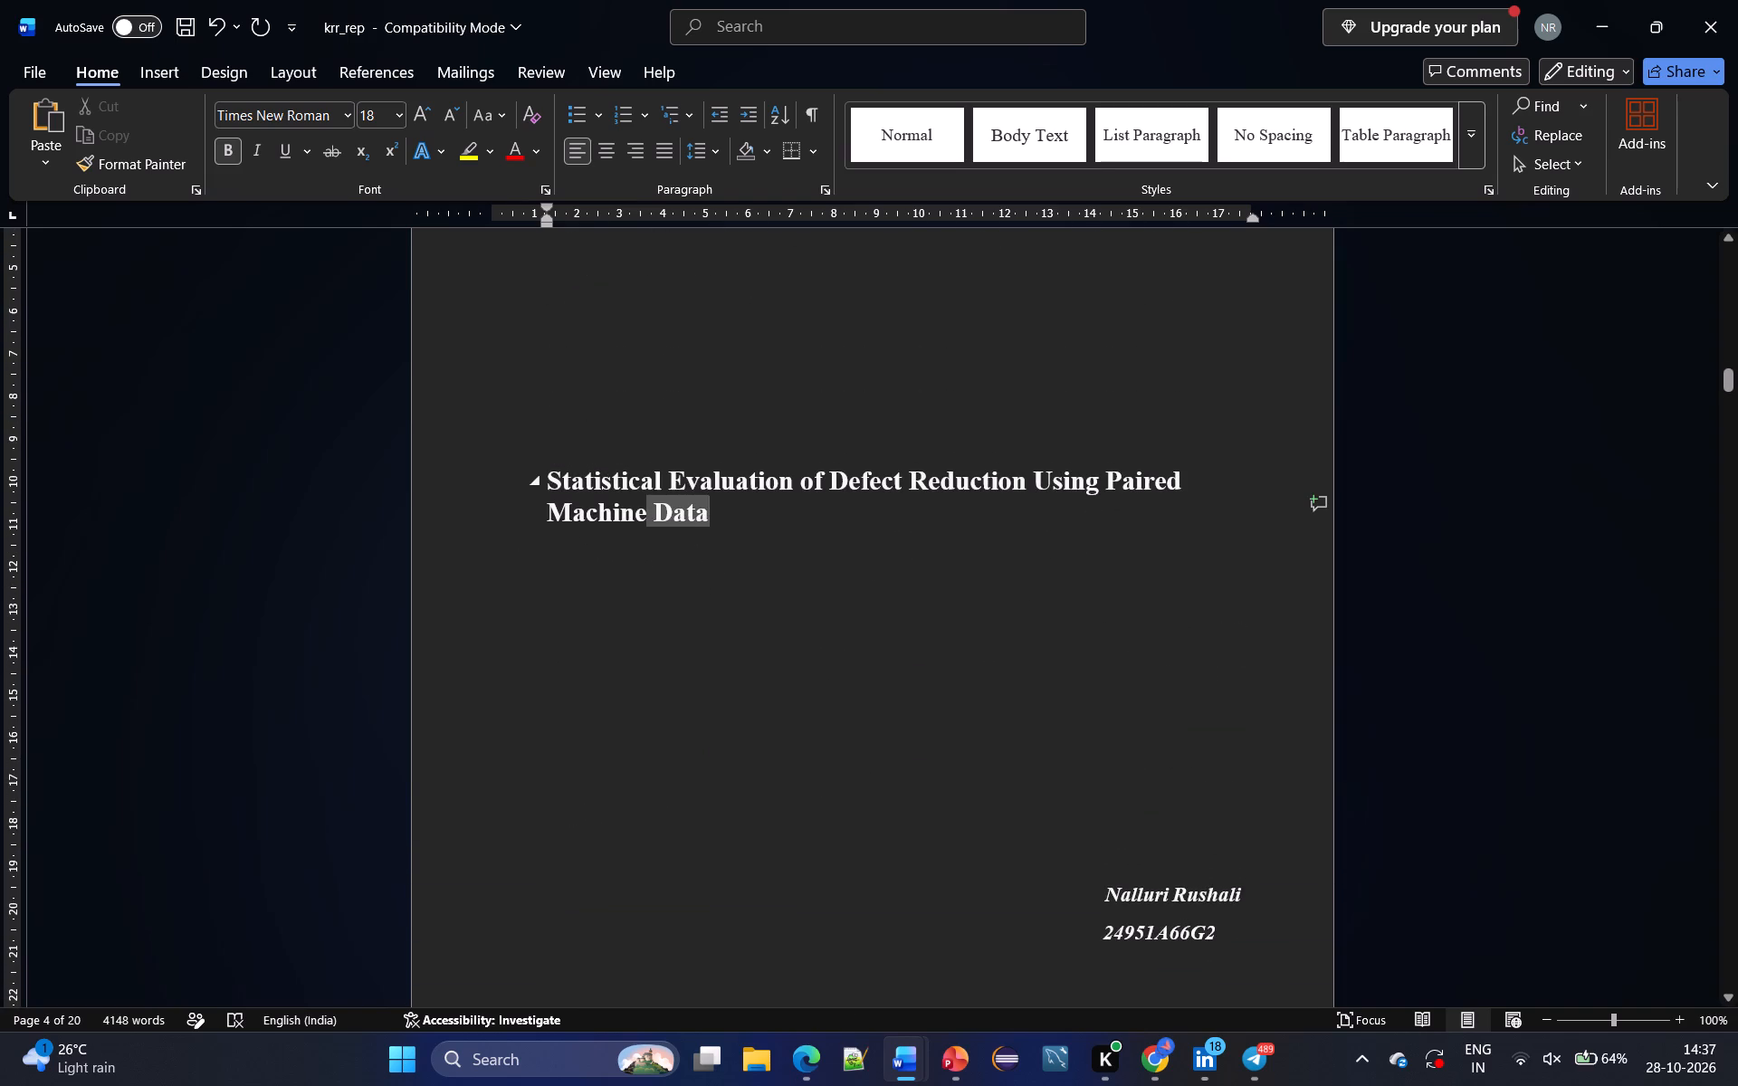
pyautogui.moveTo(586, 472); pyautogui.dragTo(583, 472)
pyautogui.hotkey('ctrl', 'c')
pyautogui.keyDown('ctrl'); pyautogui.click(583, 472); pyautogui.keyUp('ctrl')
pyautogui.click(759, 607)
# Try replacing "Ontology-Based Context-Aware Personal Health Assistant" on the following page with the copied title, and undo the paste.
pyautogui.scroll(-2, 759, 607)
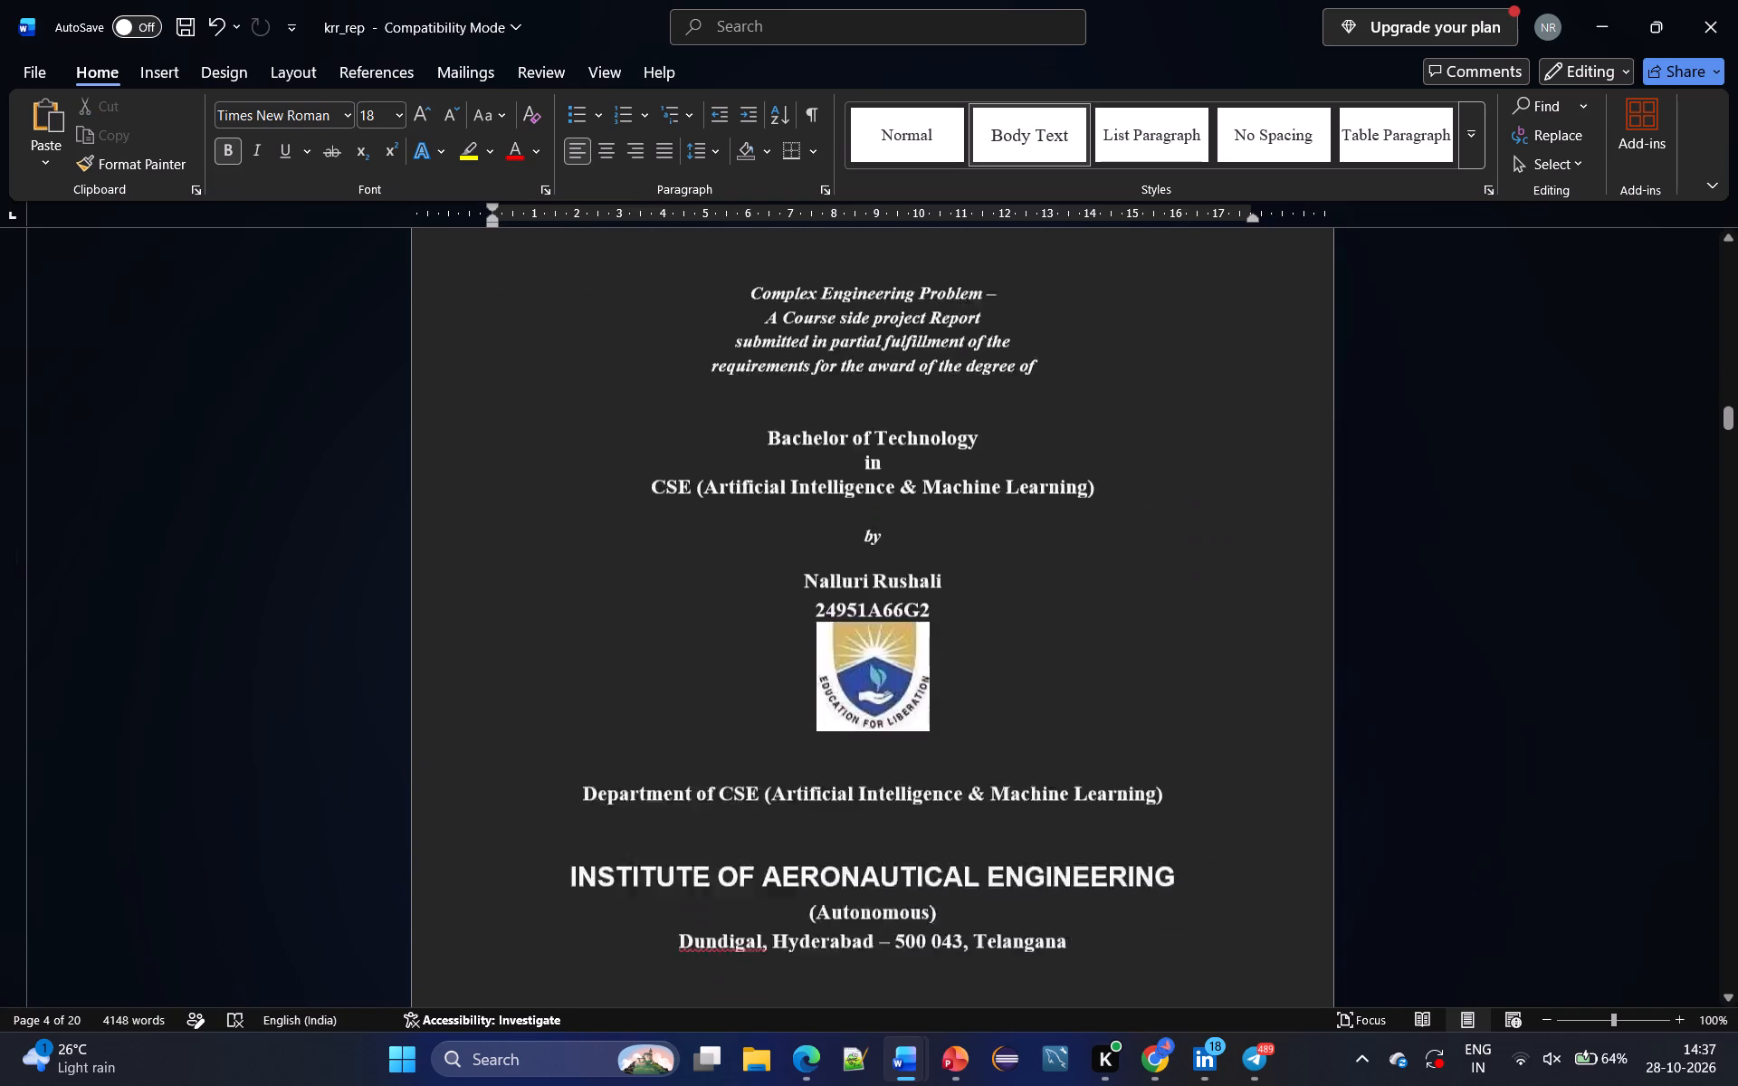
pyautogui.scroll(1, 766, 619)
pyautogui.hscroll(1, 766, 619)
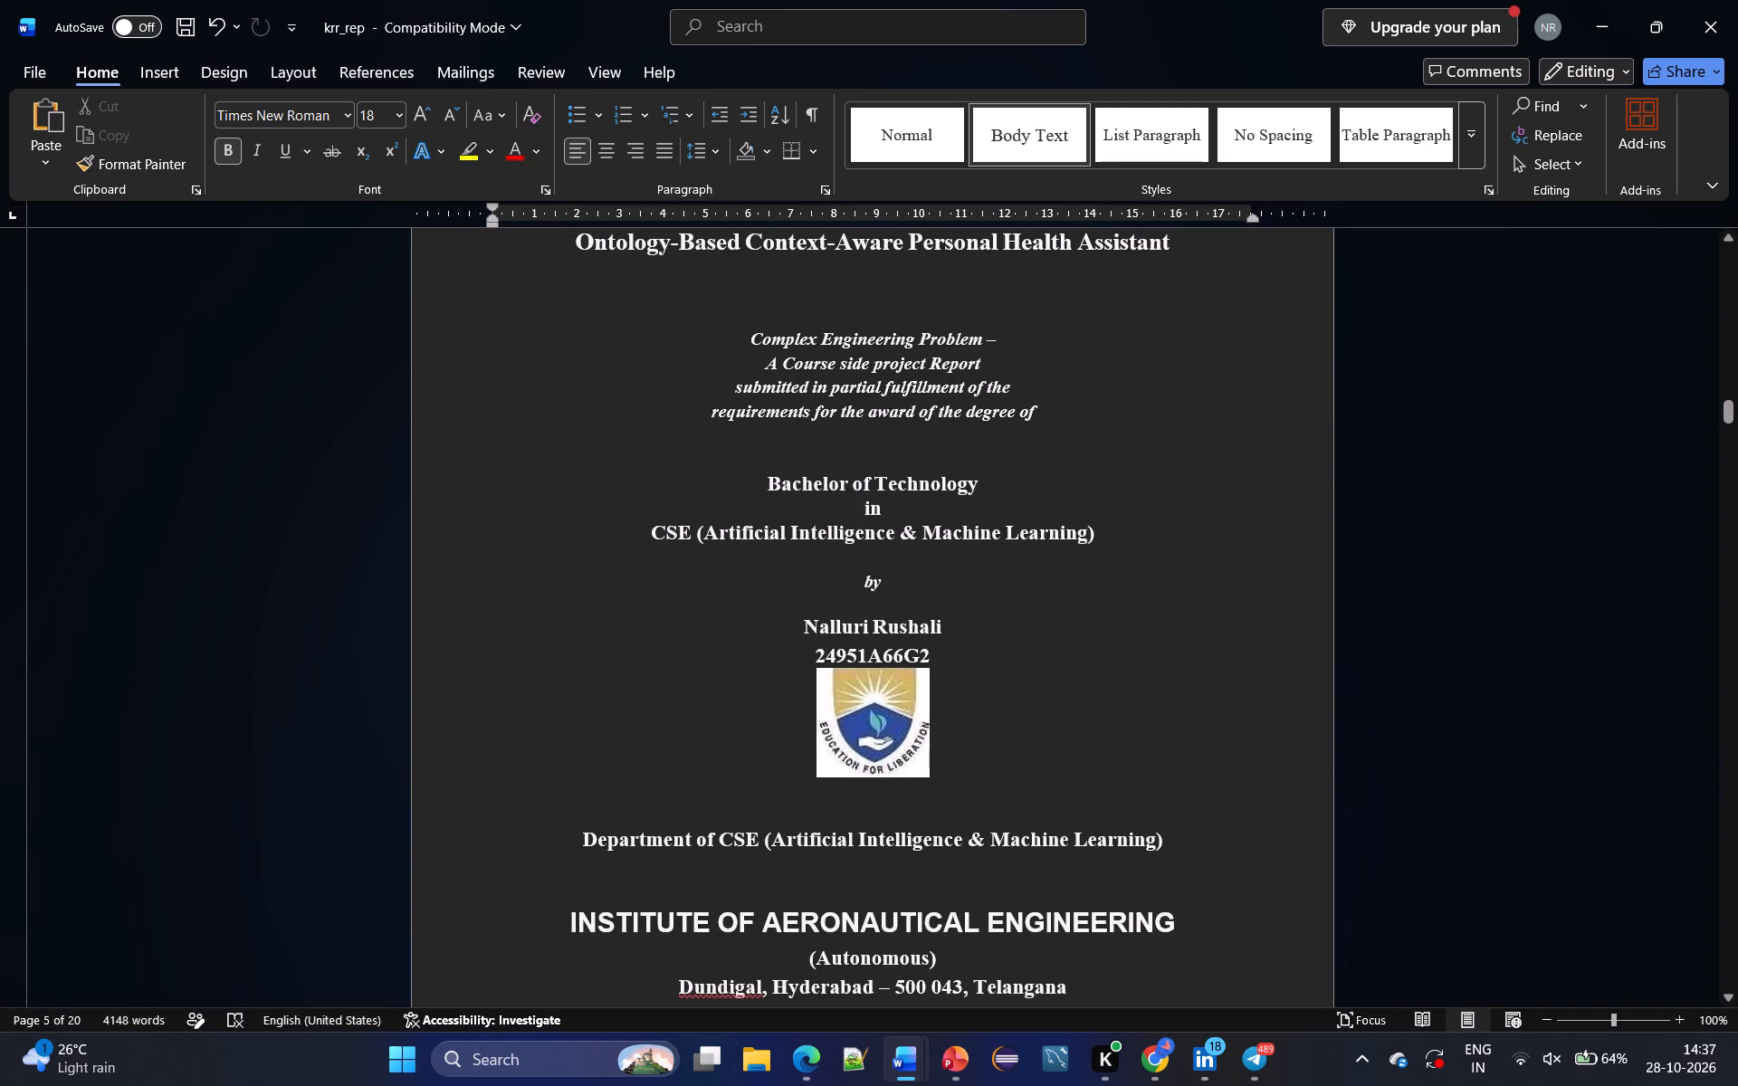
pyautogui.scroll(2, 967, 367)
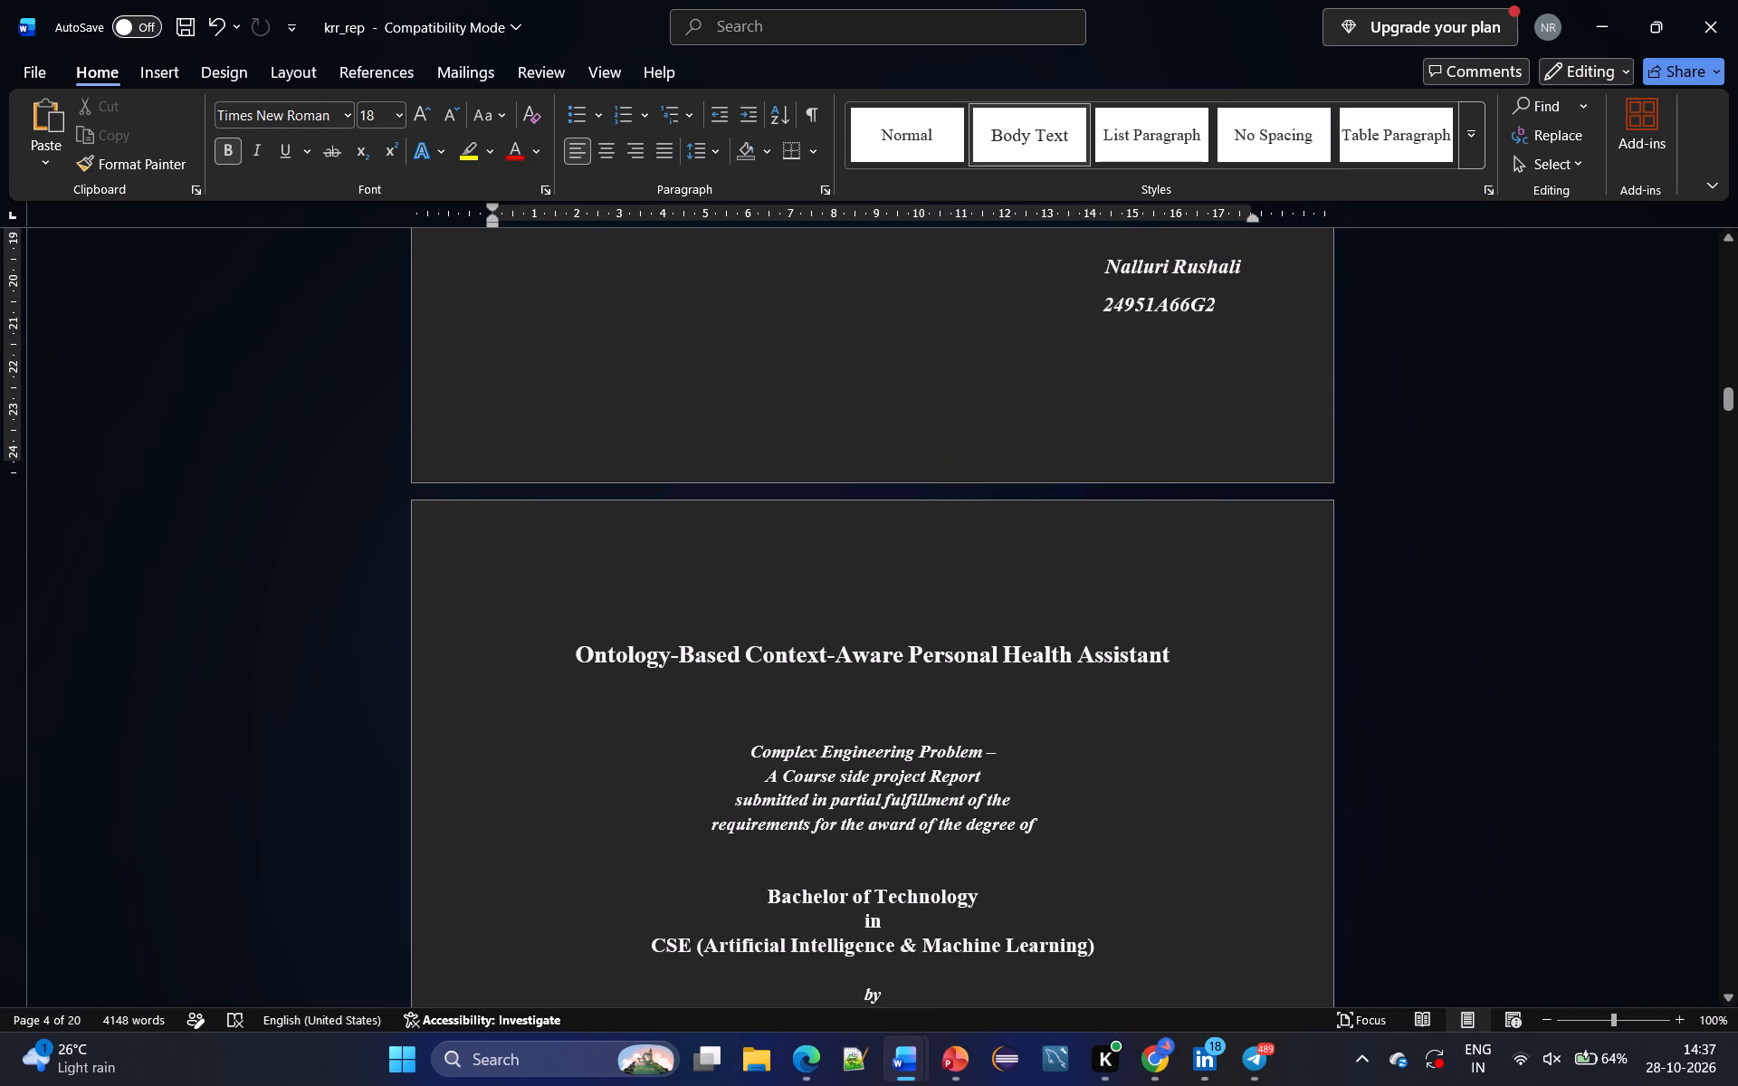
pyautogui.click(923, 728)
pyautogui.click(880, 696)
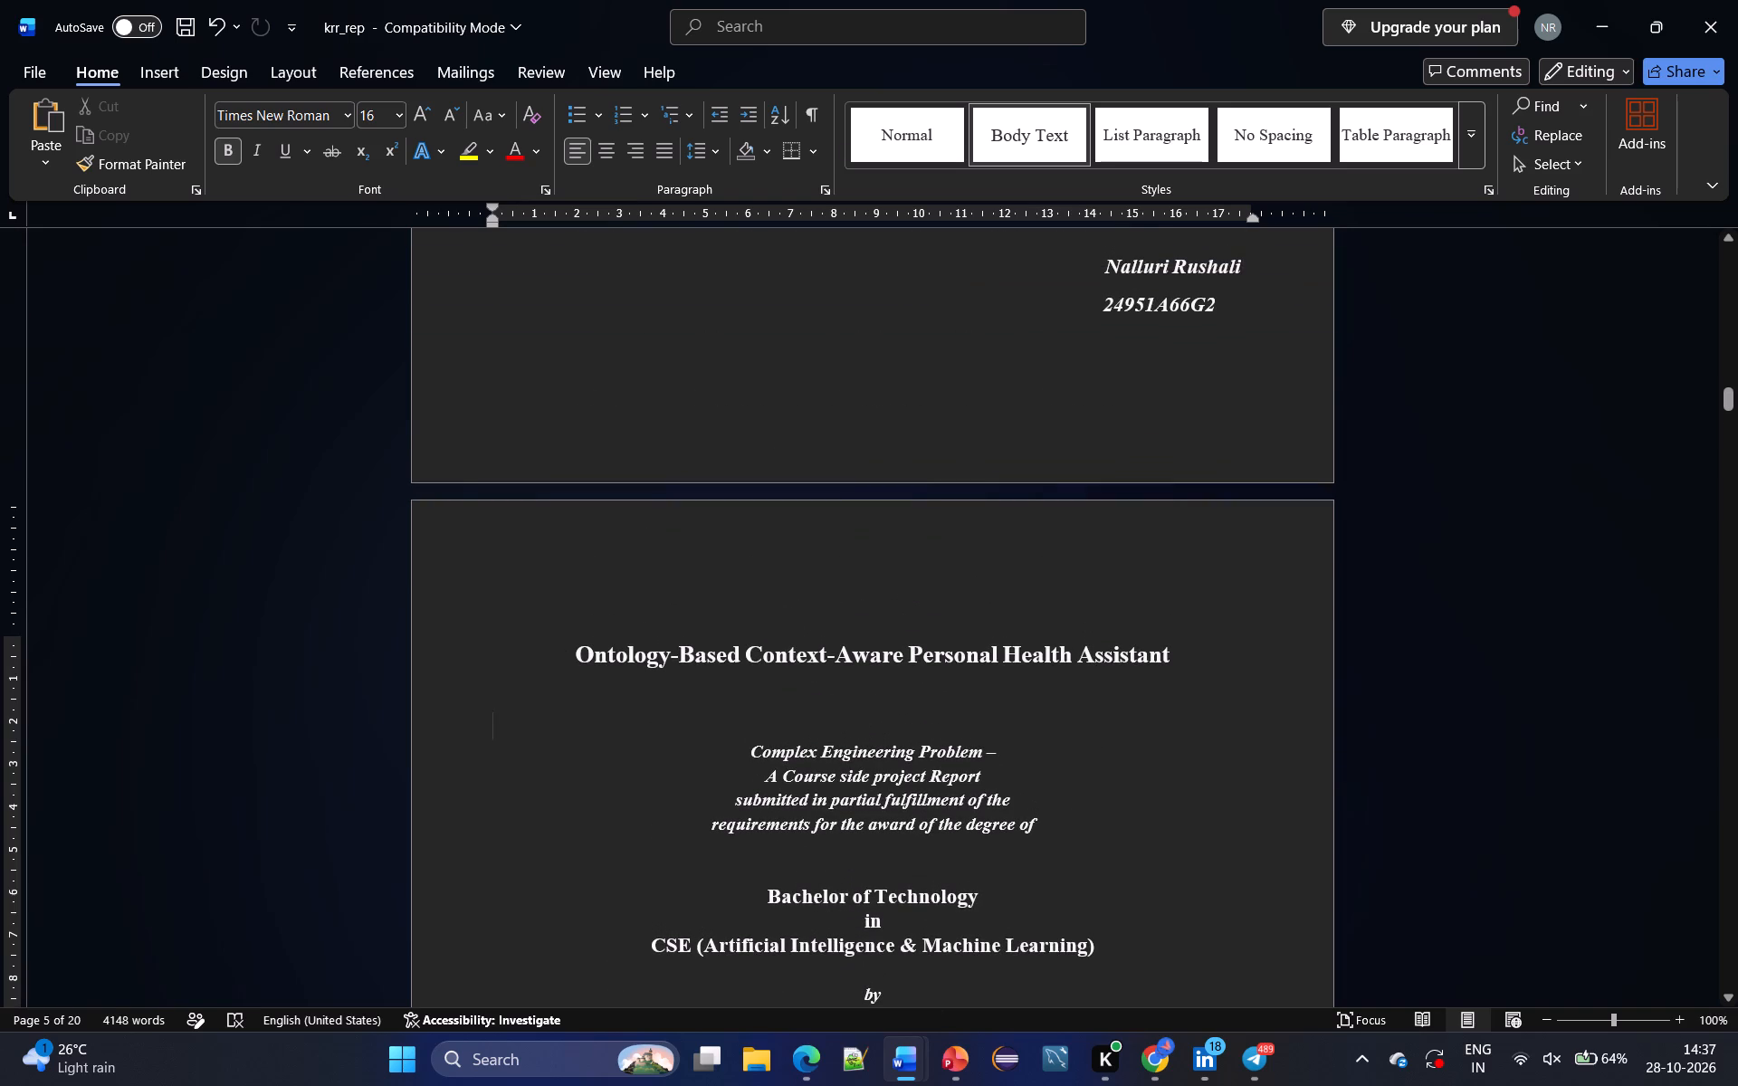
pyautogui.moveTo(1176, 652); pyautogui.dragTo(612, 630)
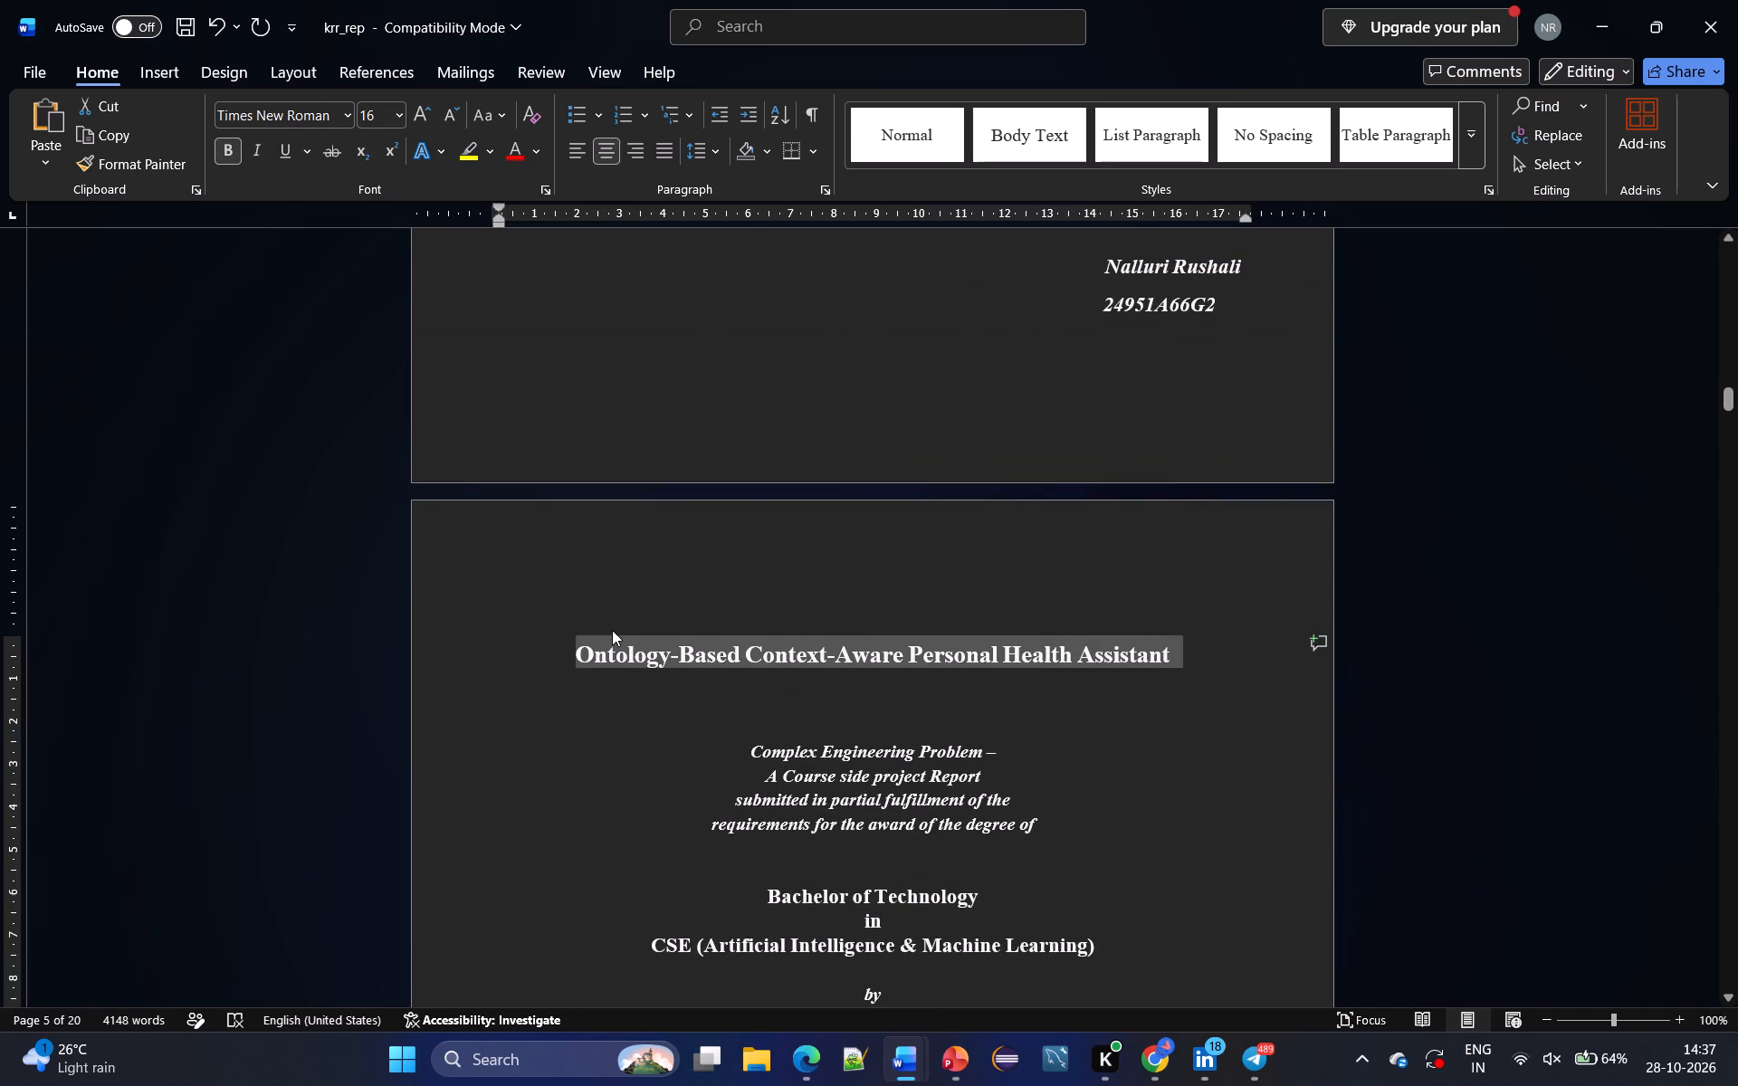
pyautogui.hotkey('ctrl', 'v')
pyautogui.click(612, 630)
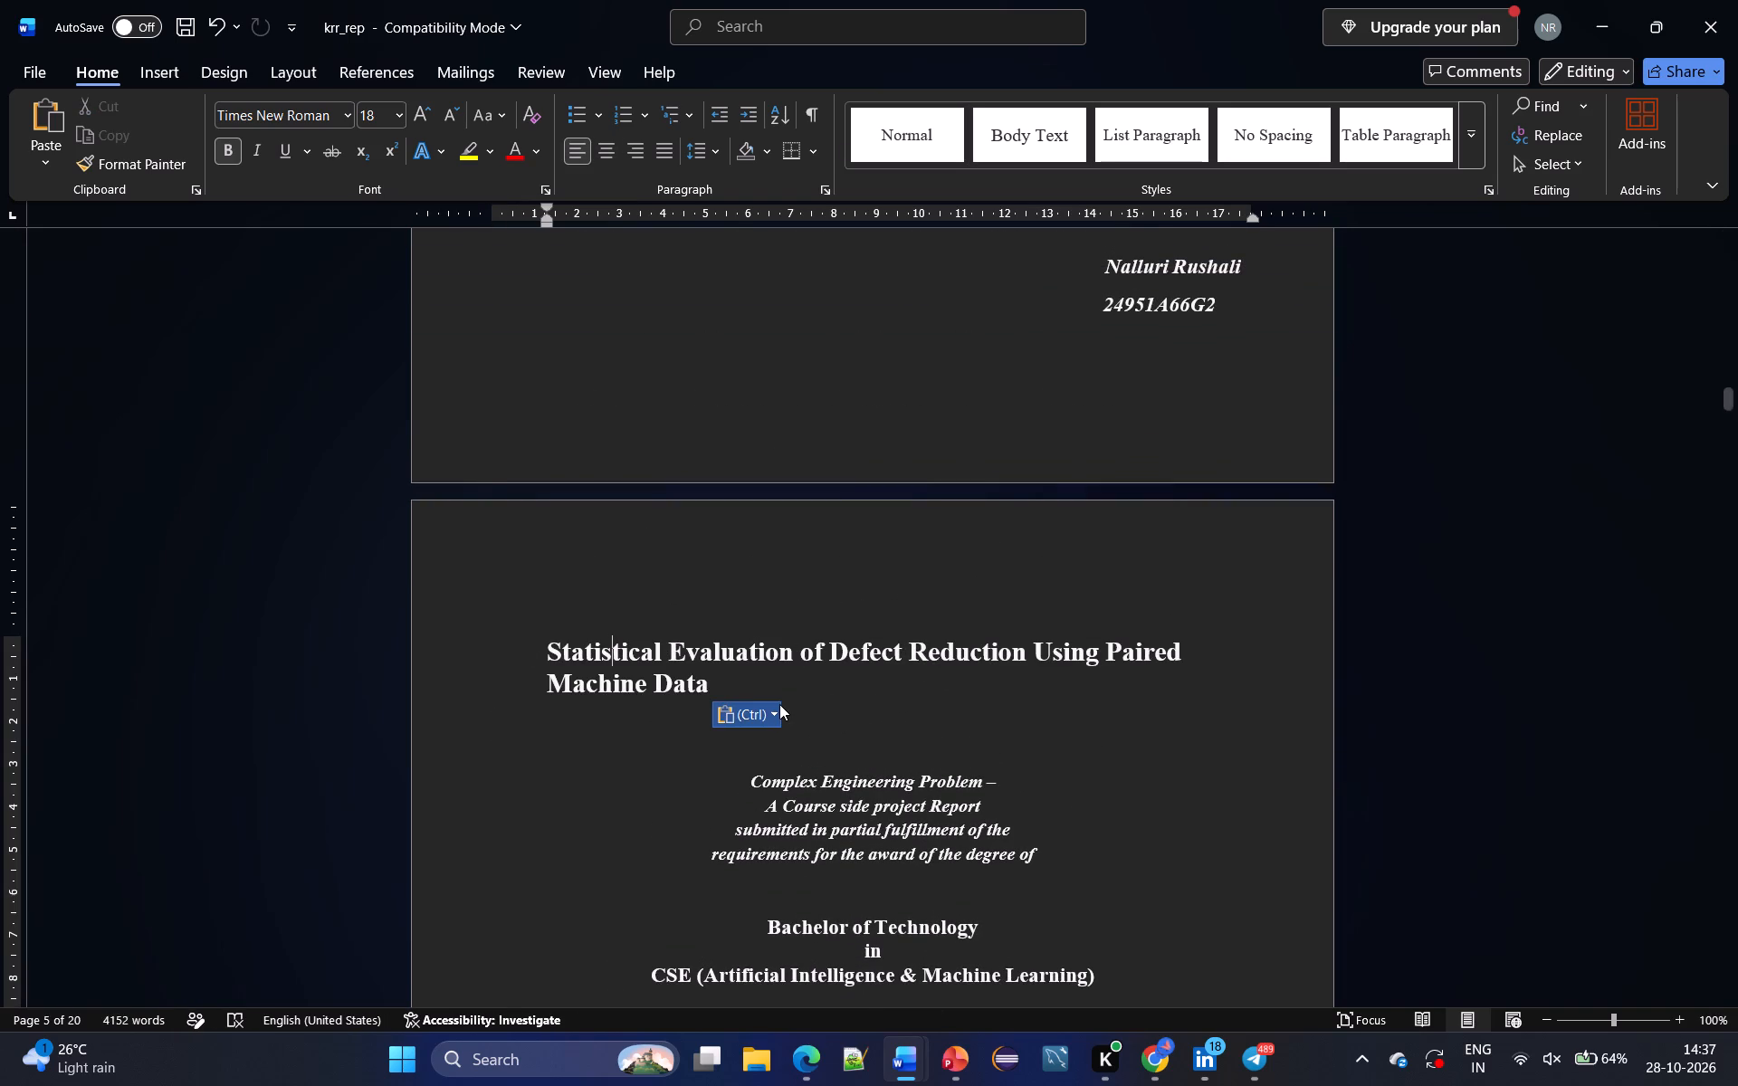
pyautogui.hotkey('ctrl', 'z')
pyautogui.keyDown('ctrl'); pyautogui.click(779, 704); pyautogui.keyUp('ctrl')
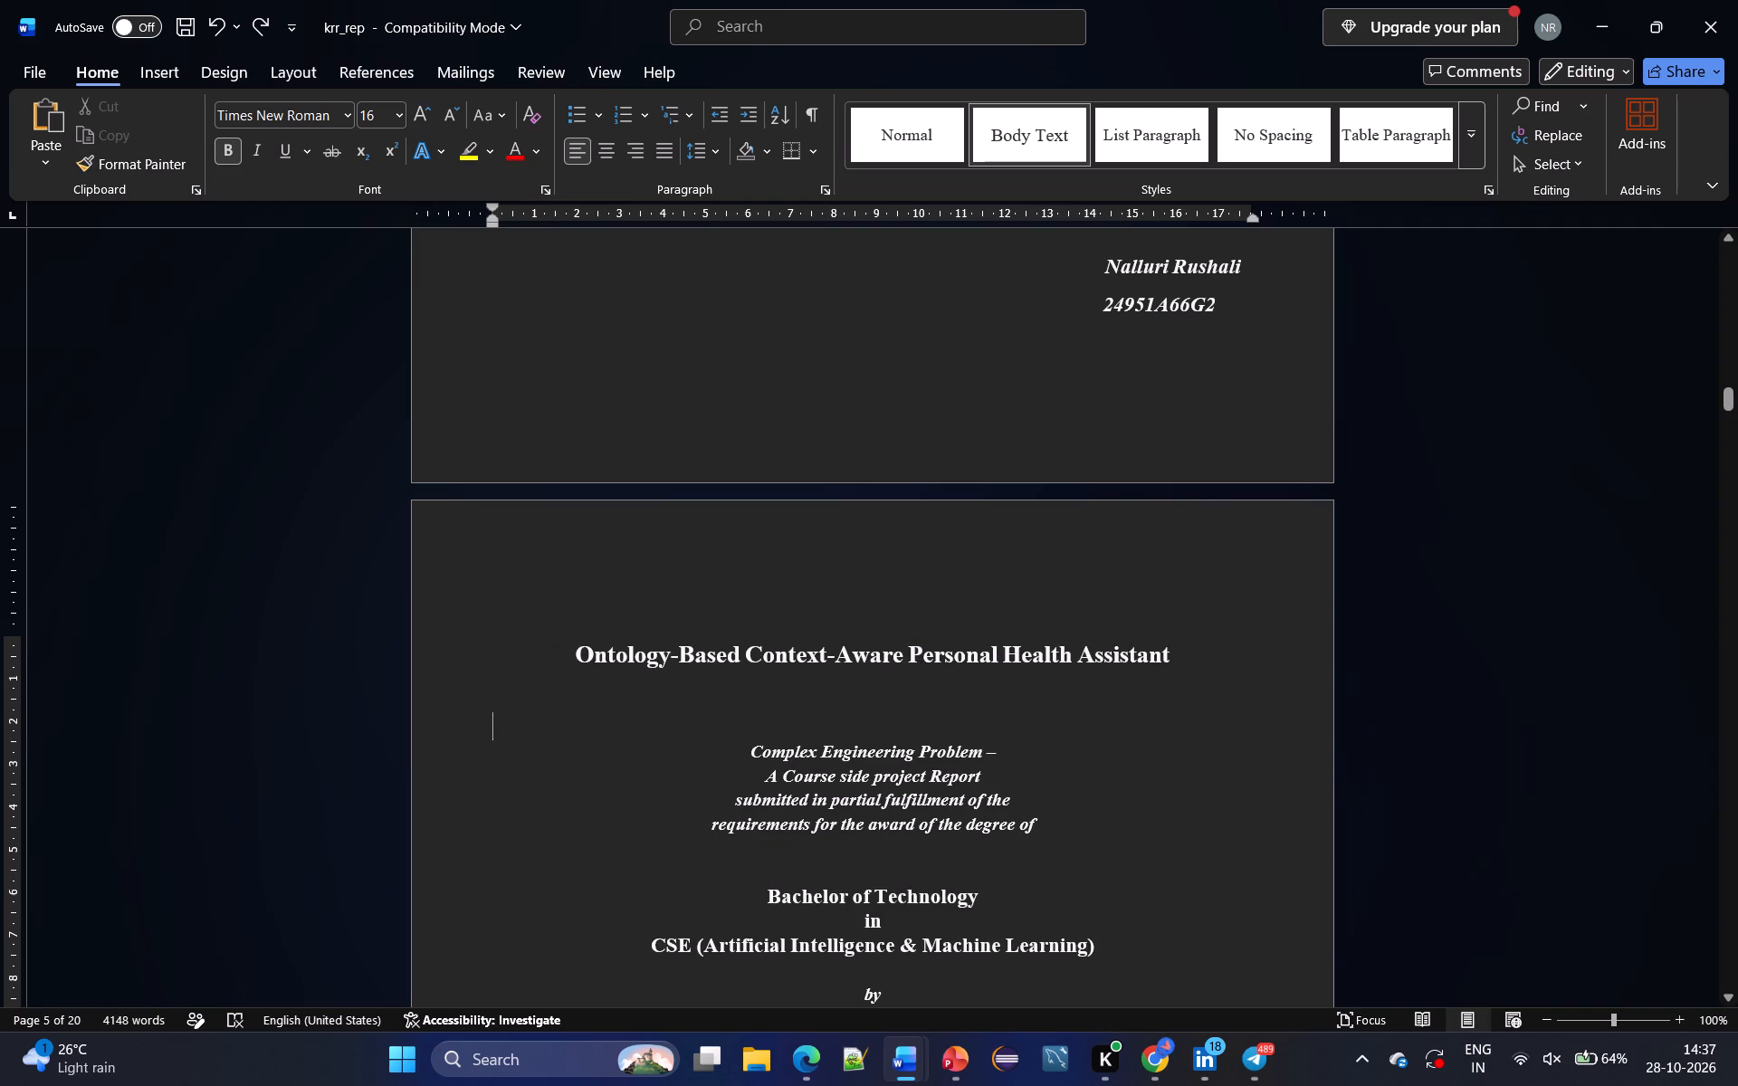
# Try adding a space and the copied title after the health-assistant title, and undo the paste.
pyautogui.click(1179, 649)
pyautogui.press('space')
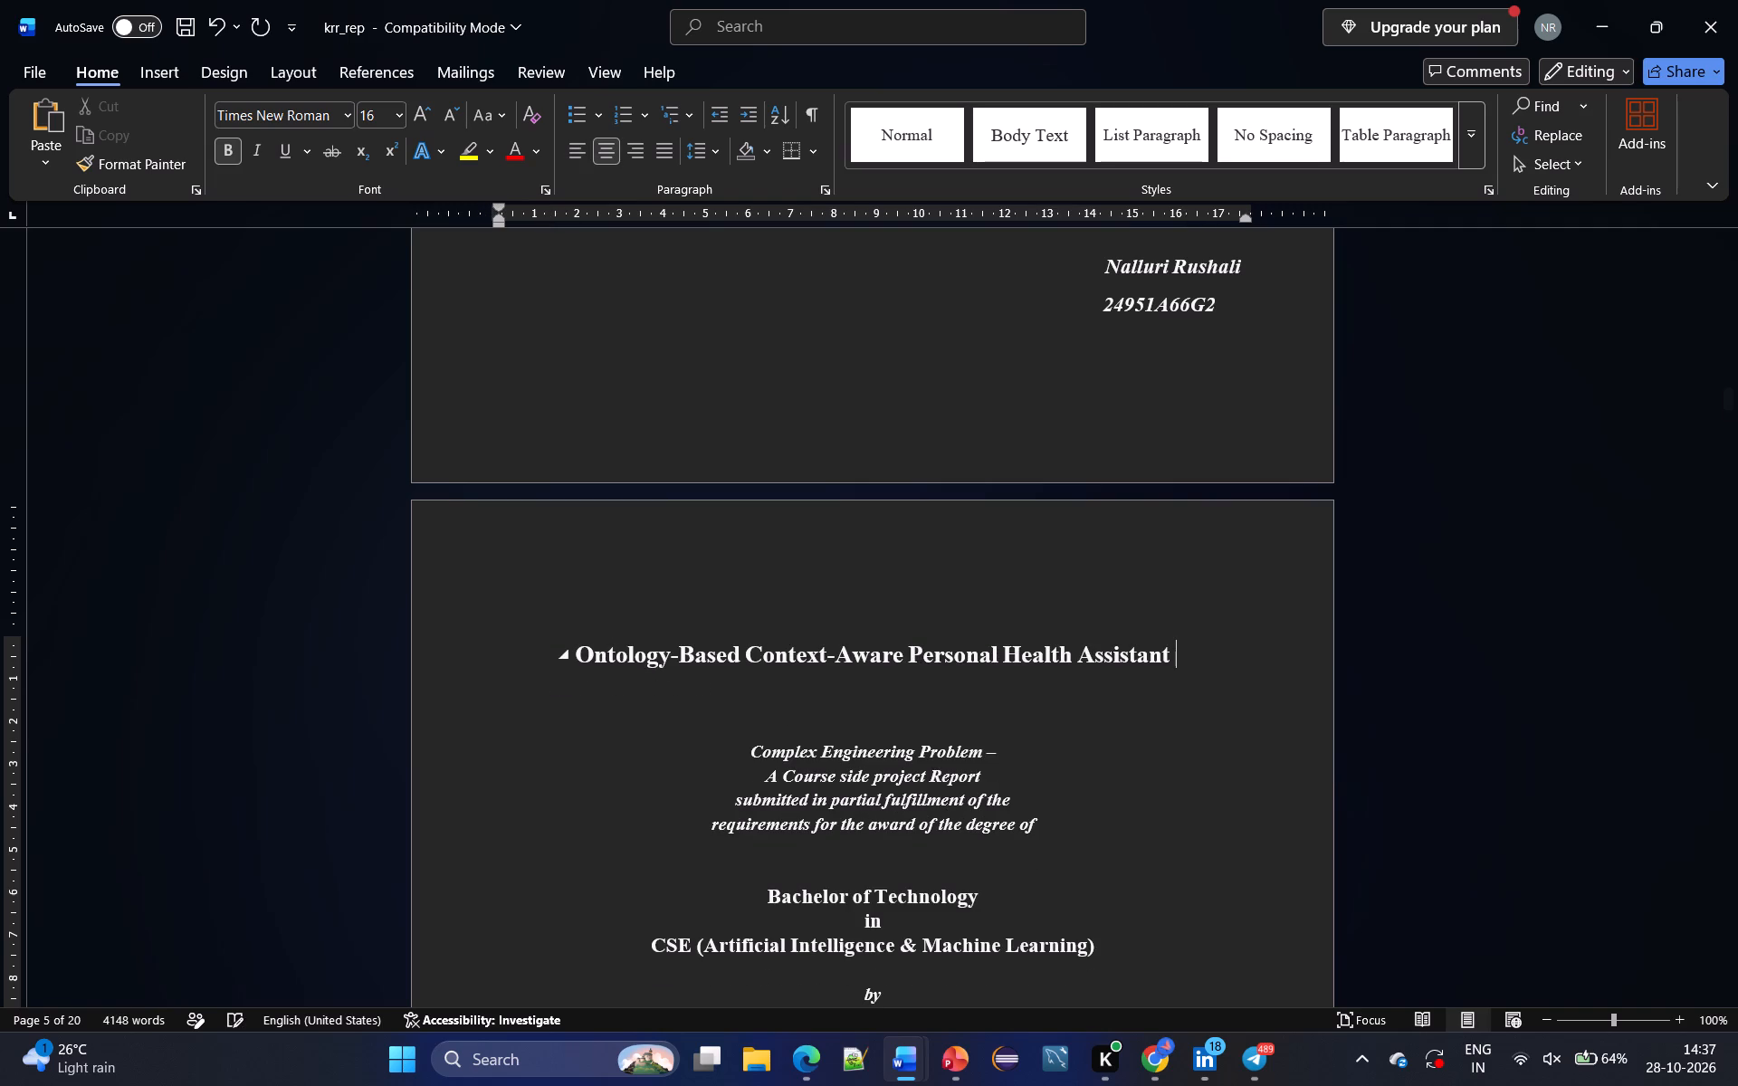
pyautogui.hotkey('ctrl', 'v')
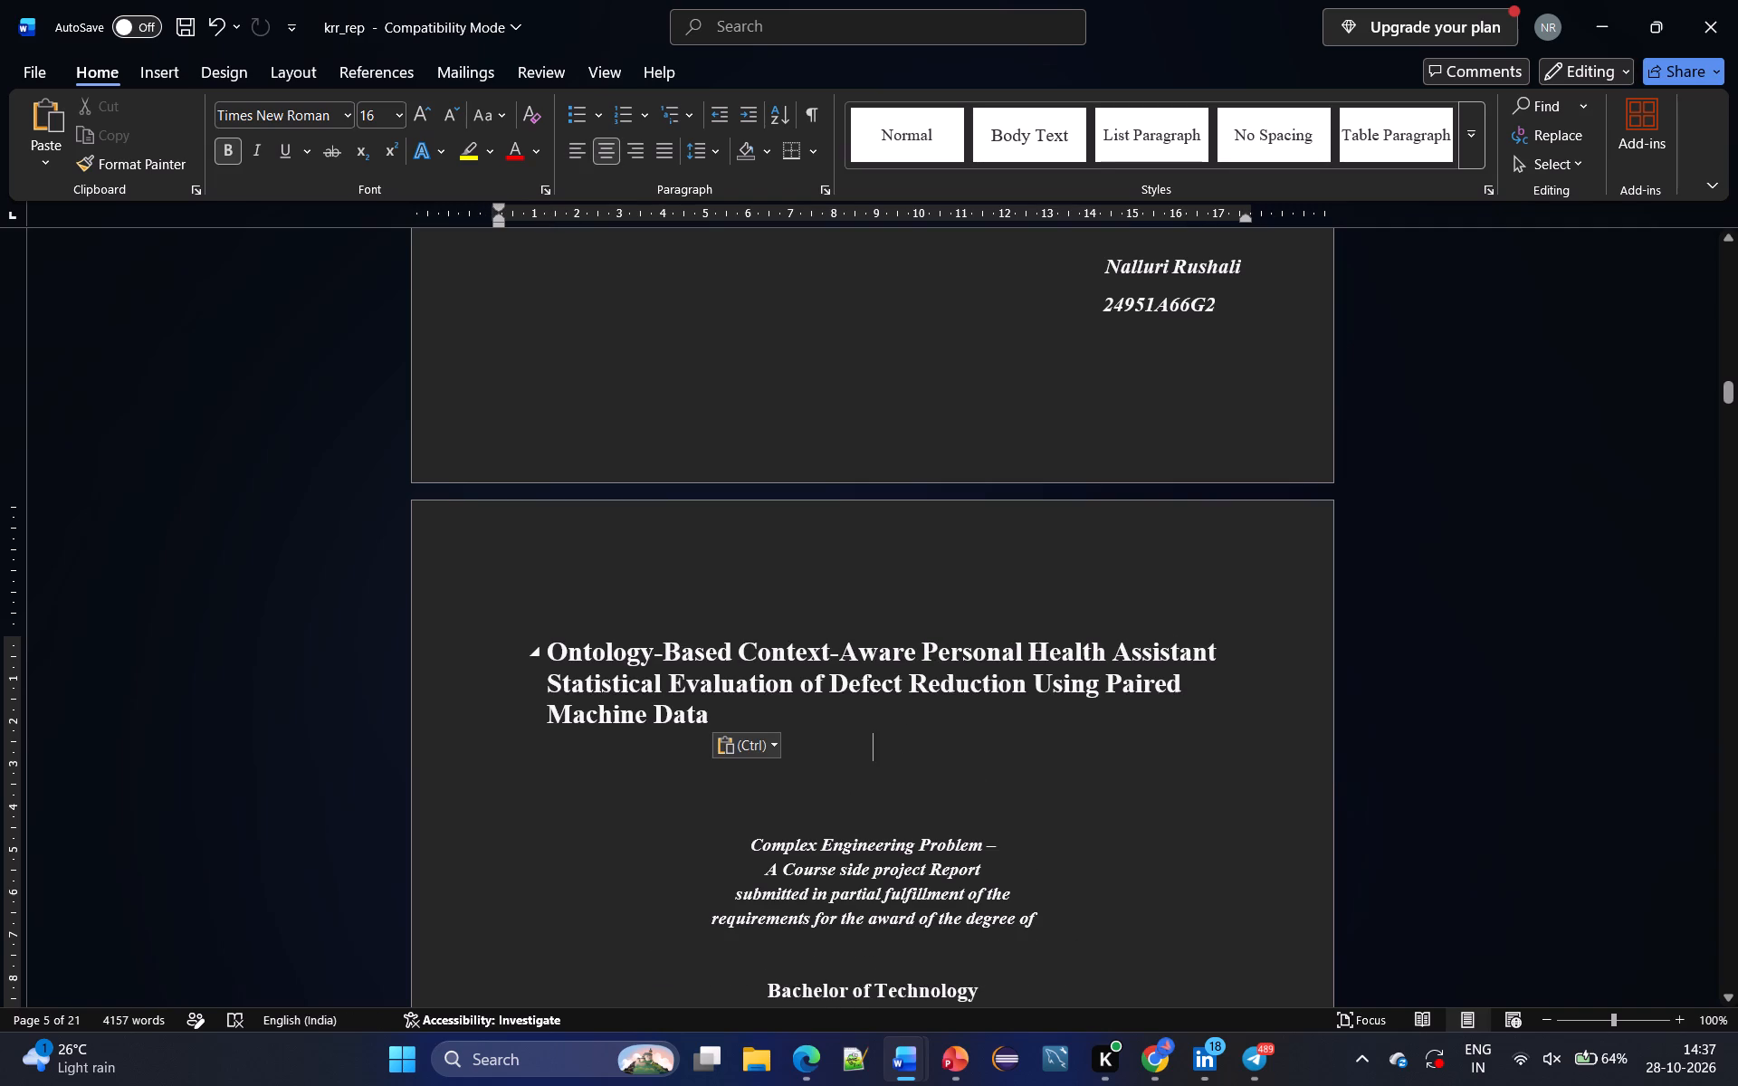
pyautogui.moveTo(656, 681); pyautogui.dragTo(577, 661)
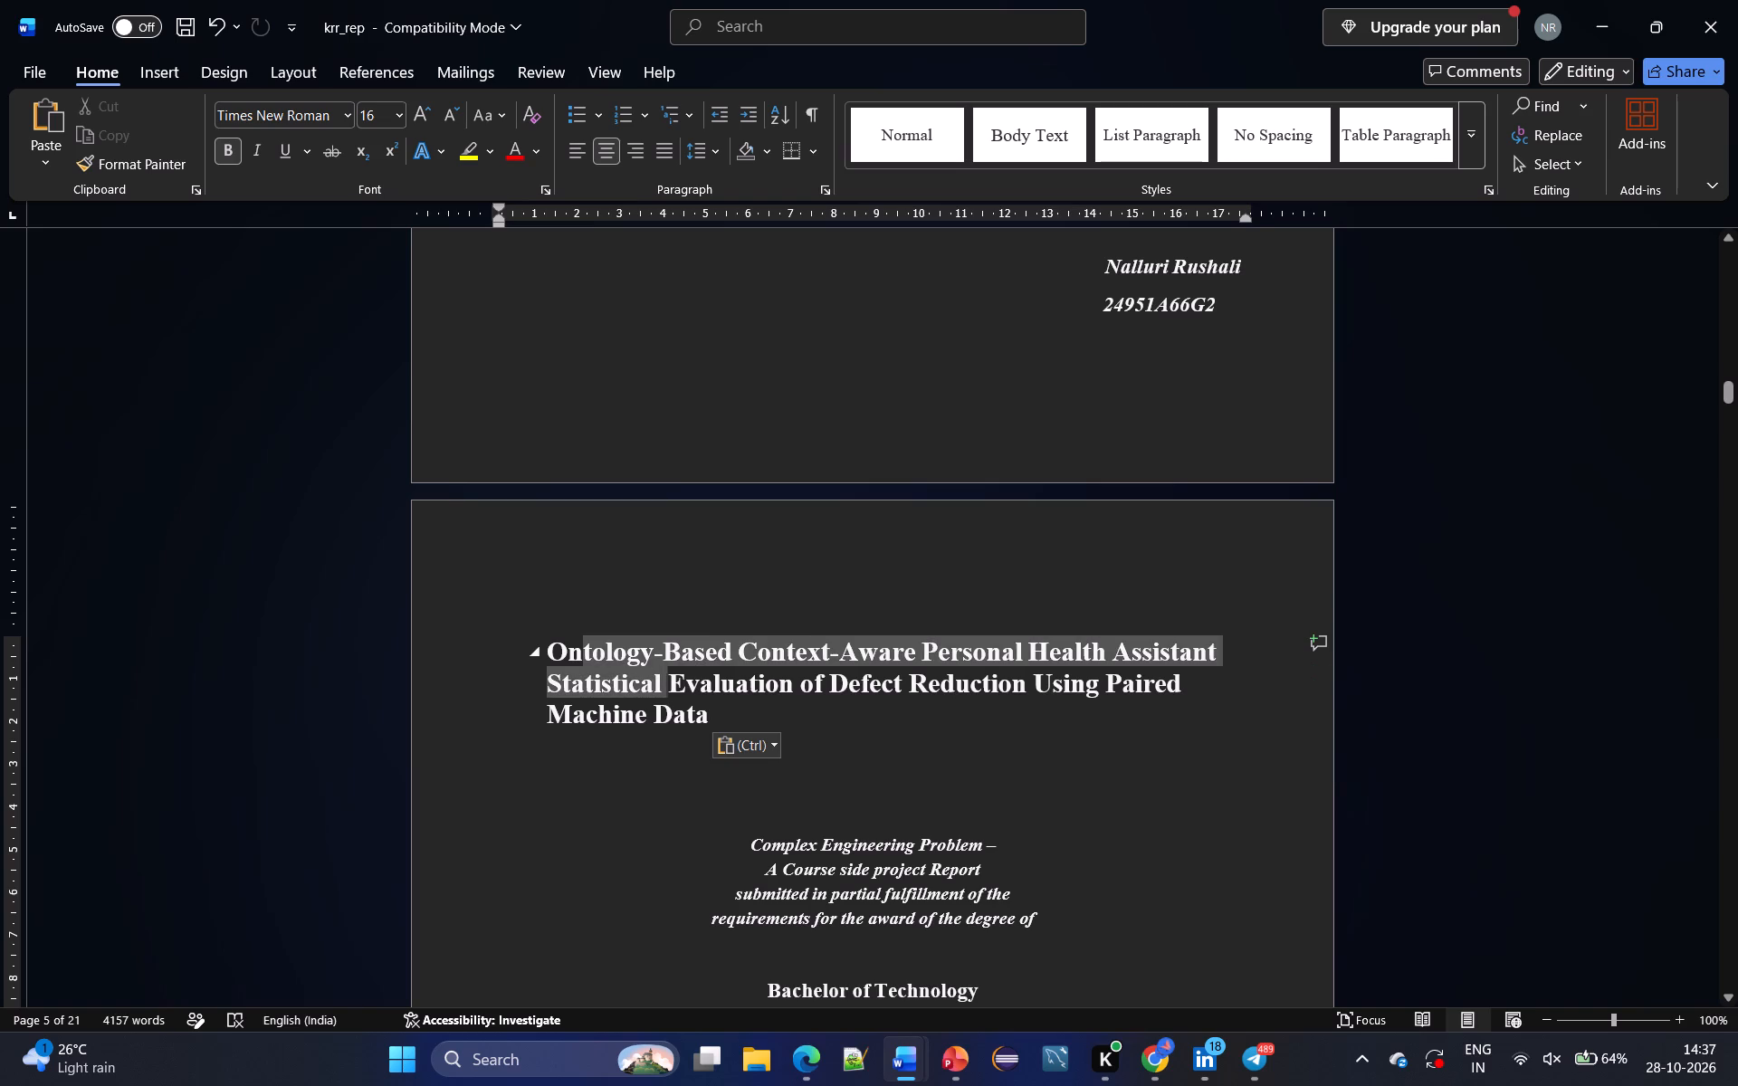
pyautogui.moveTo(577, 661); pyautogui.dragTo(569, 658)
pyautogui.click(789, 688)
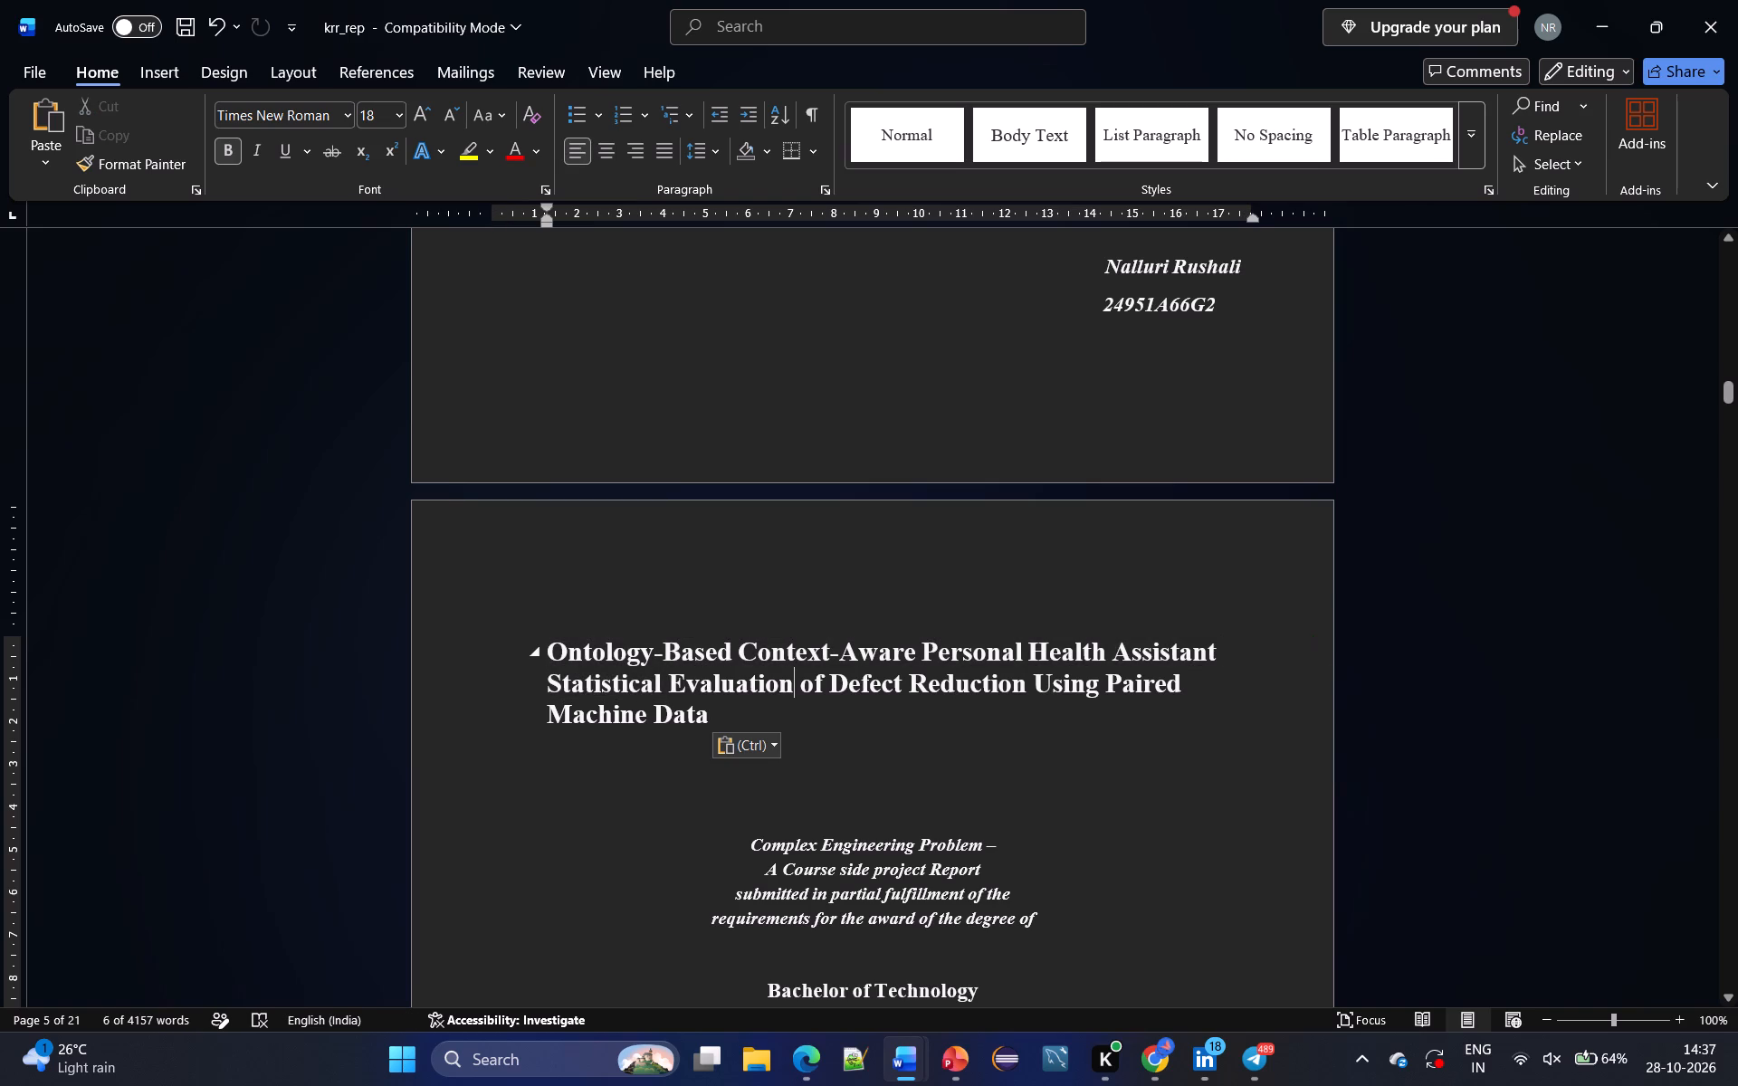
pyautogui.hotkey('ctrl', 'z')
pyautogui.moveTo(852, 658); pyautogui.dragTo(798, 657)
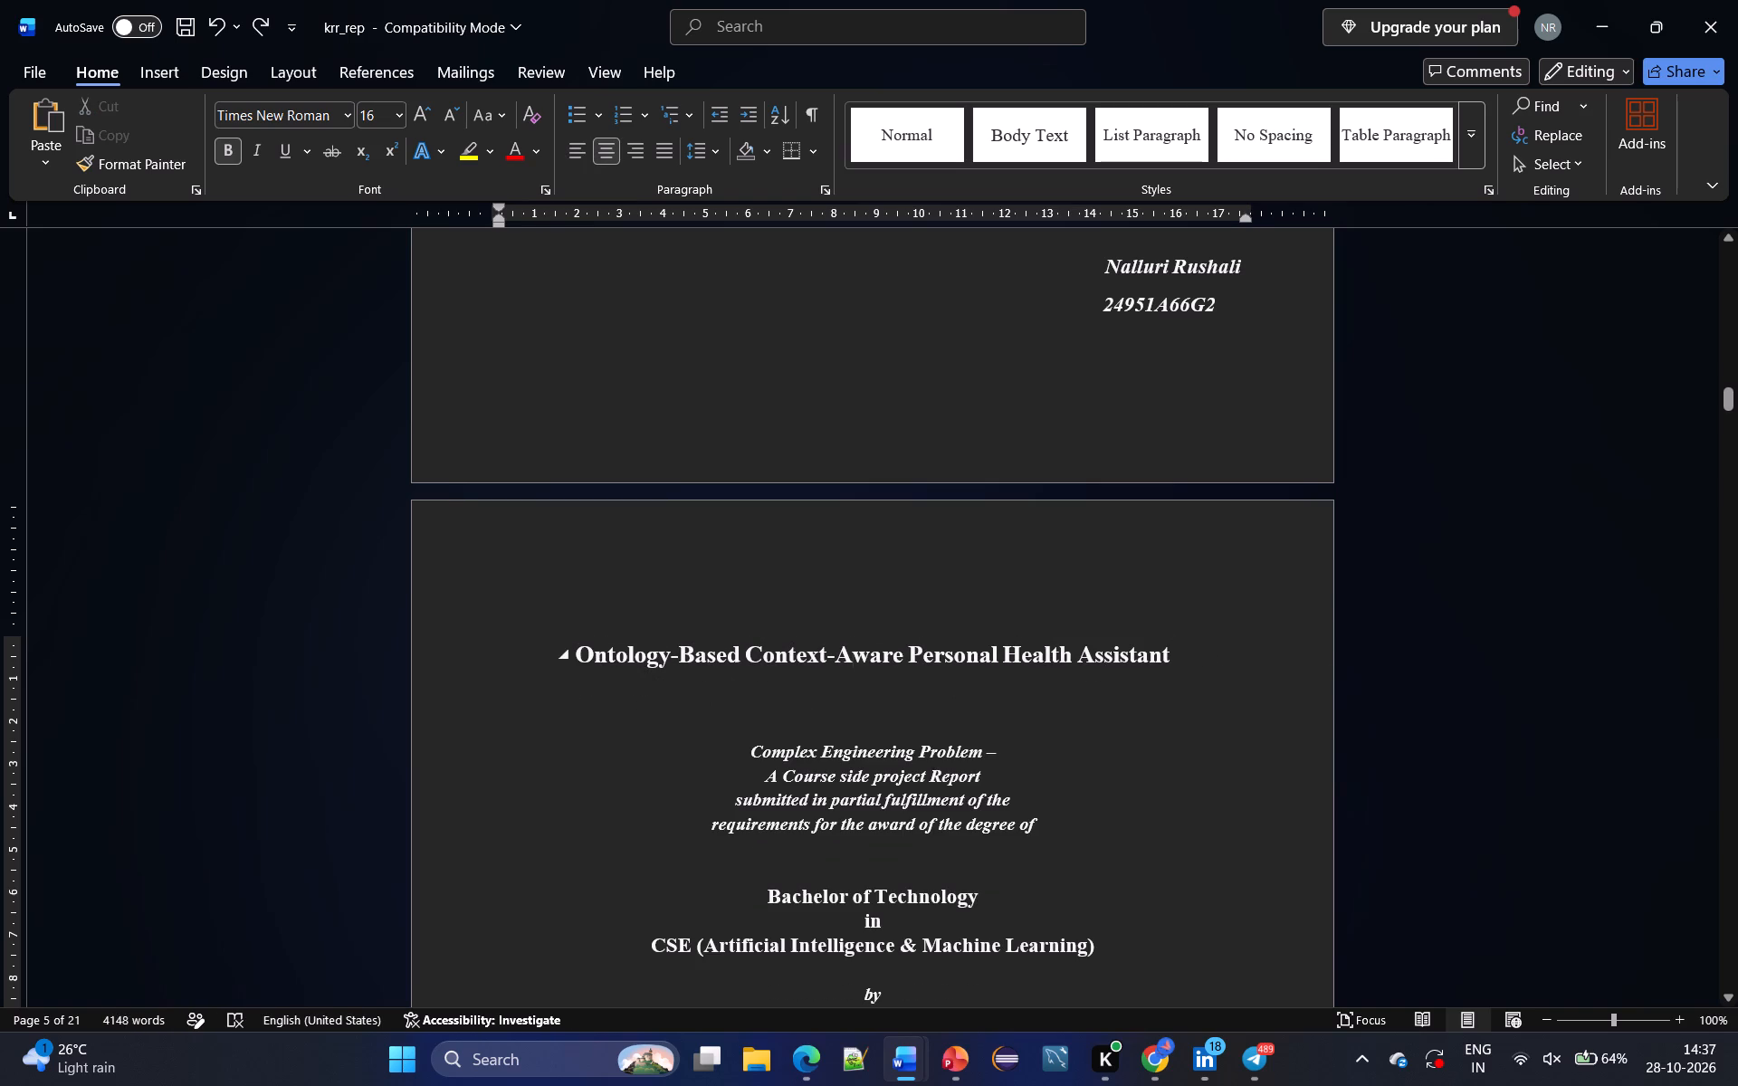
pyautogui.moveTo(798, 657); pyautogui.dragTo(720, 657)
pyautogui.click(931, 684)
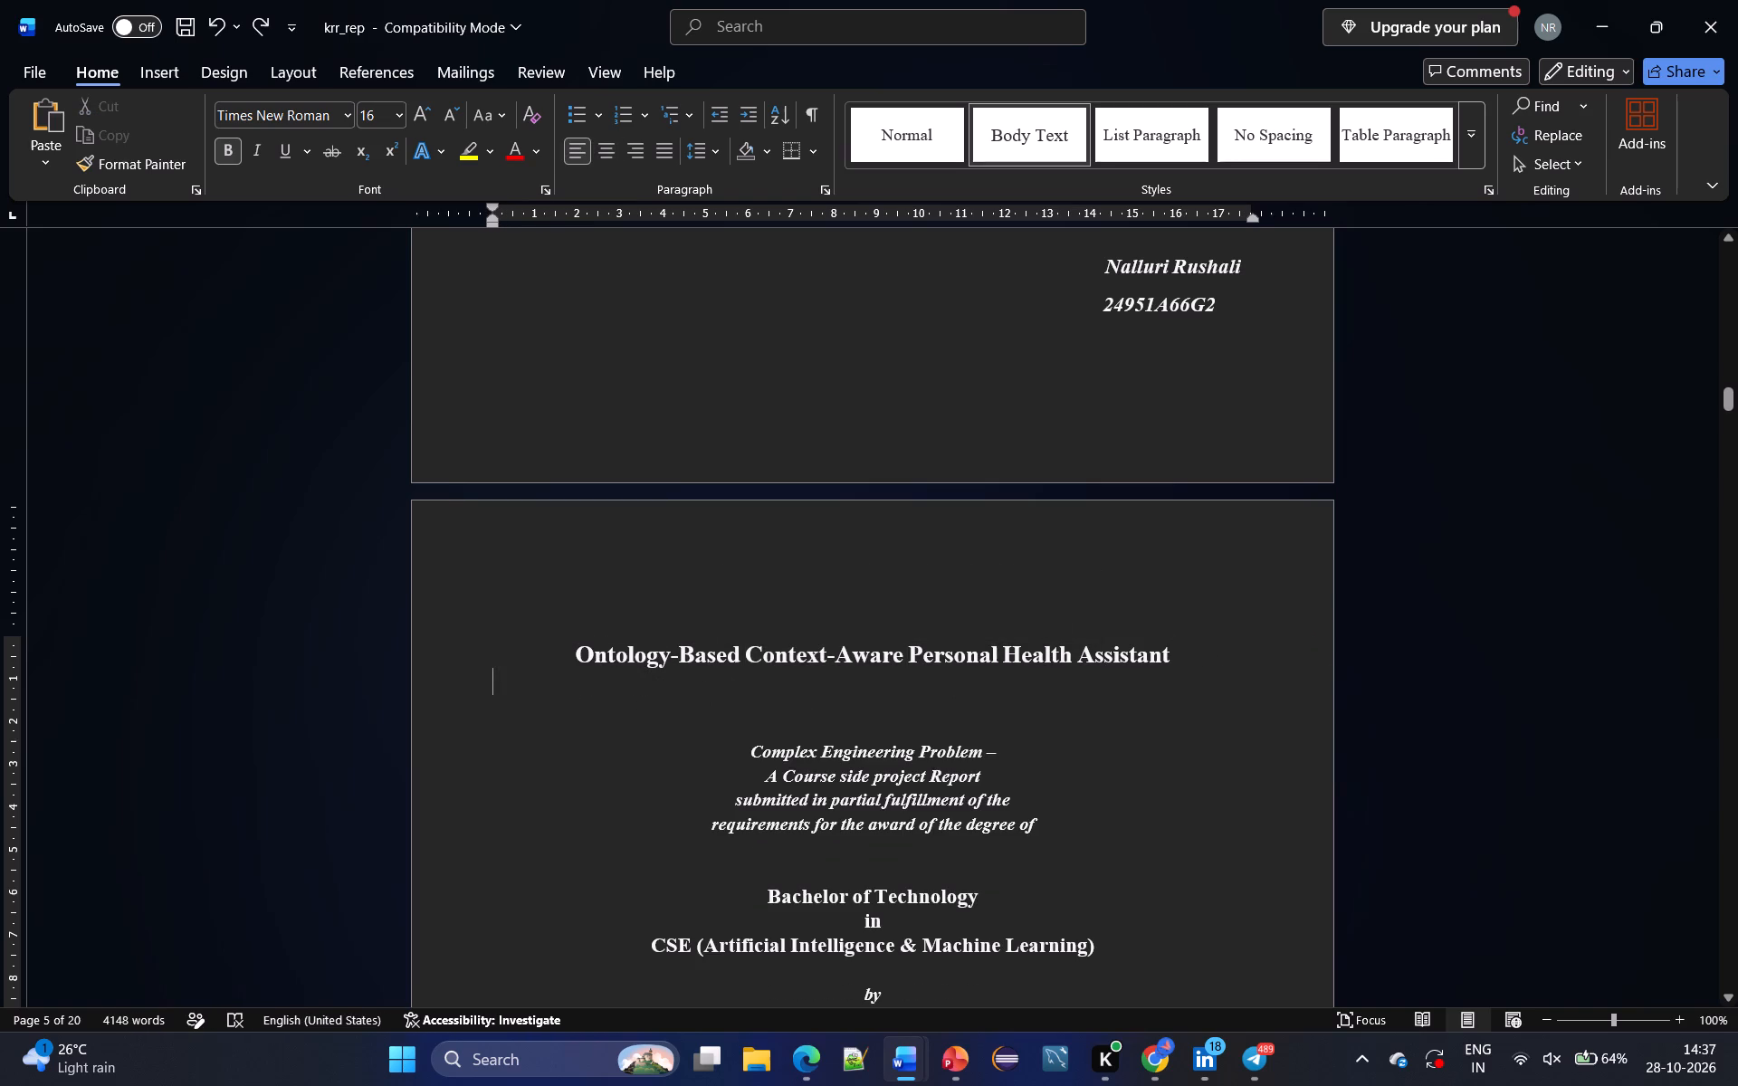
# Paste the copied defect-reduction title directly after "Ontology-Based Context-Aware Personal Health Assistant".
pyautogui.click(1182, 654)
pyautogui.hotkey('ctrl', 'v')
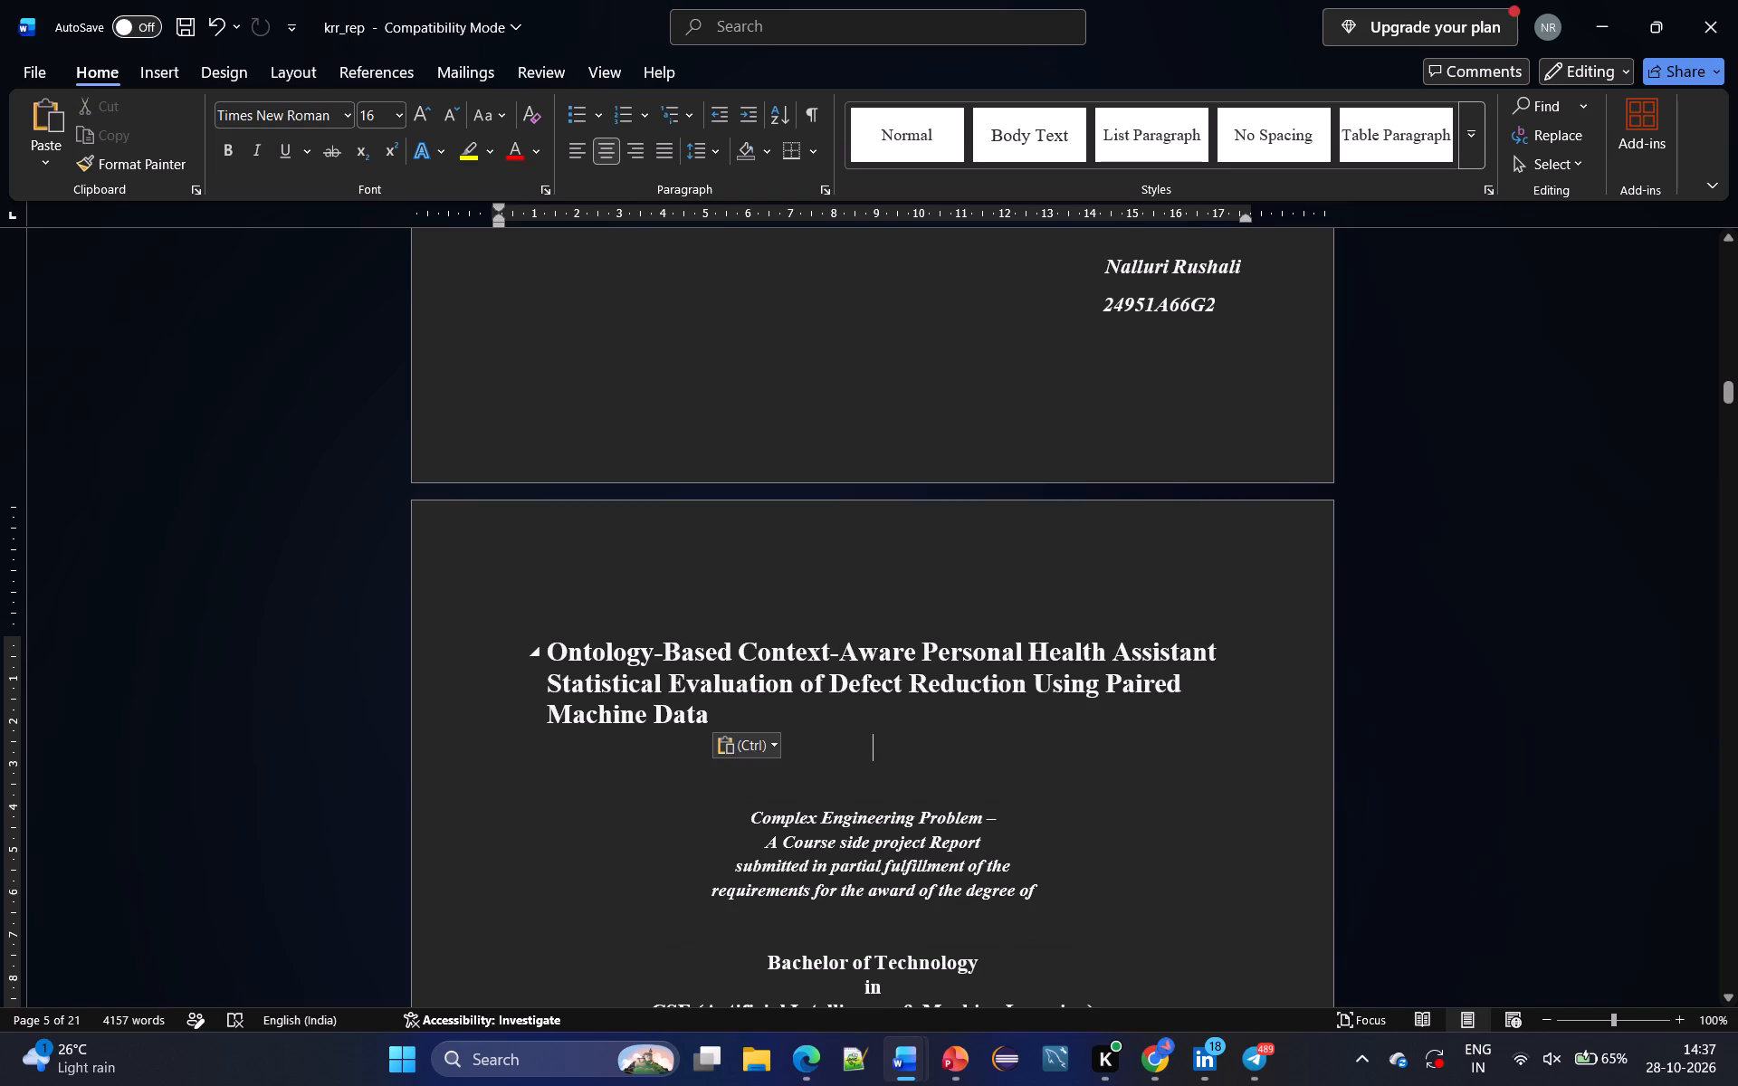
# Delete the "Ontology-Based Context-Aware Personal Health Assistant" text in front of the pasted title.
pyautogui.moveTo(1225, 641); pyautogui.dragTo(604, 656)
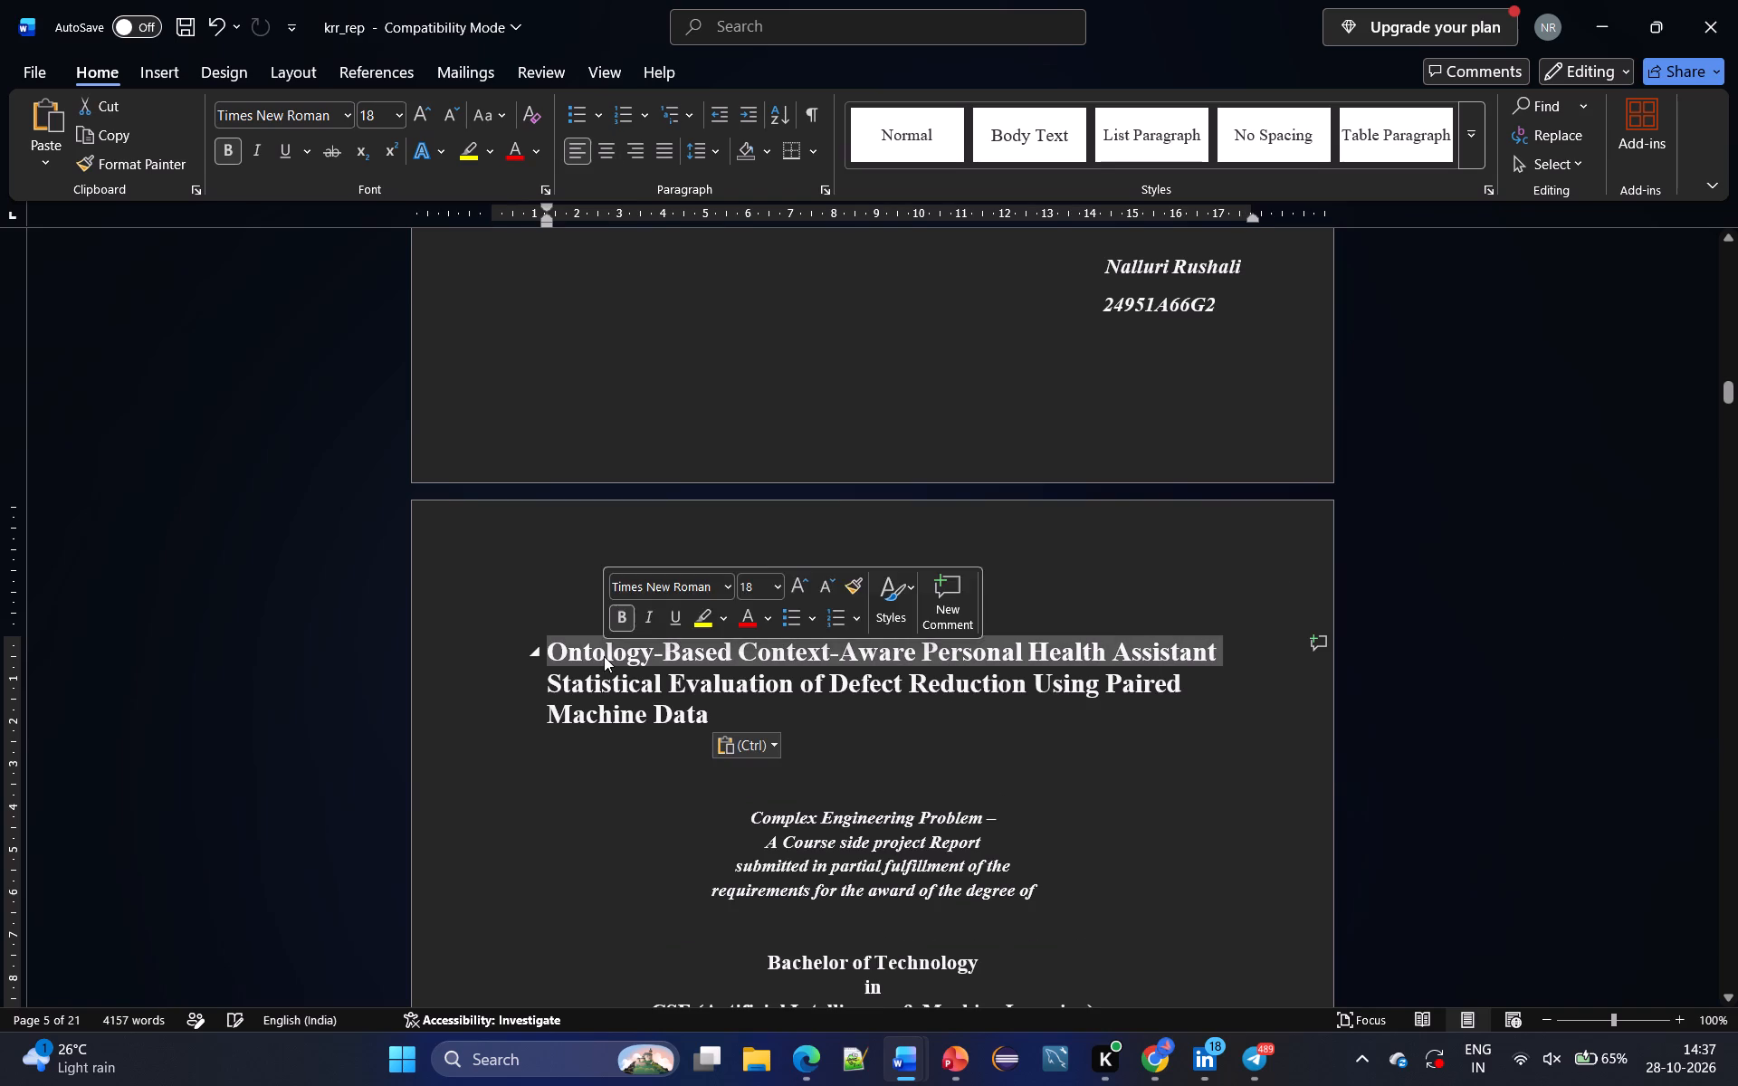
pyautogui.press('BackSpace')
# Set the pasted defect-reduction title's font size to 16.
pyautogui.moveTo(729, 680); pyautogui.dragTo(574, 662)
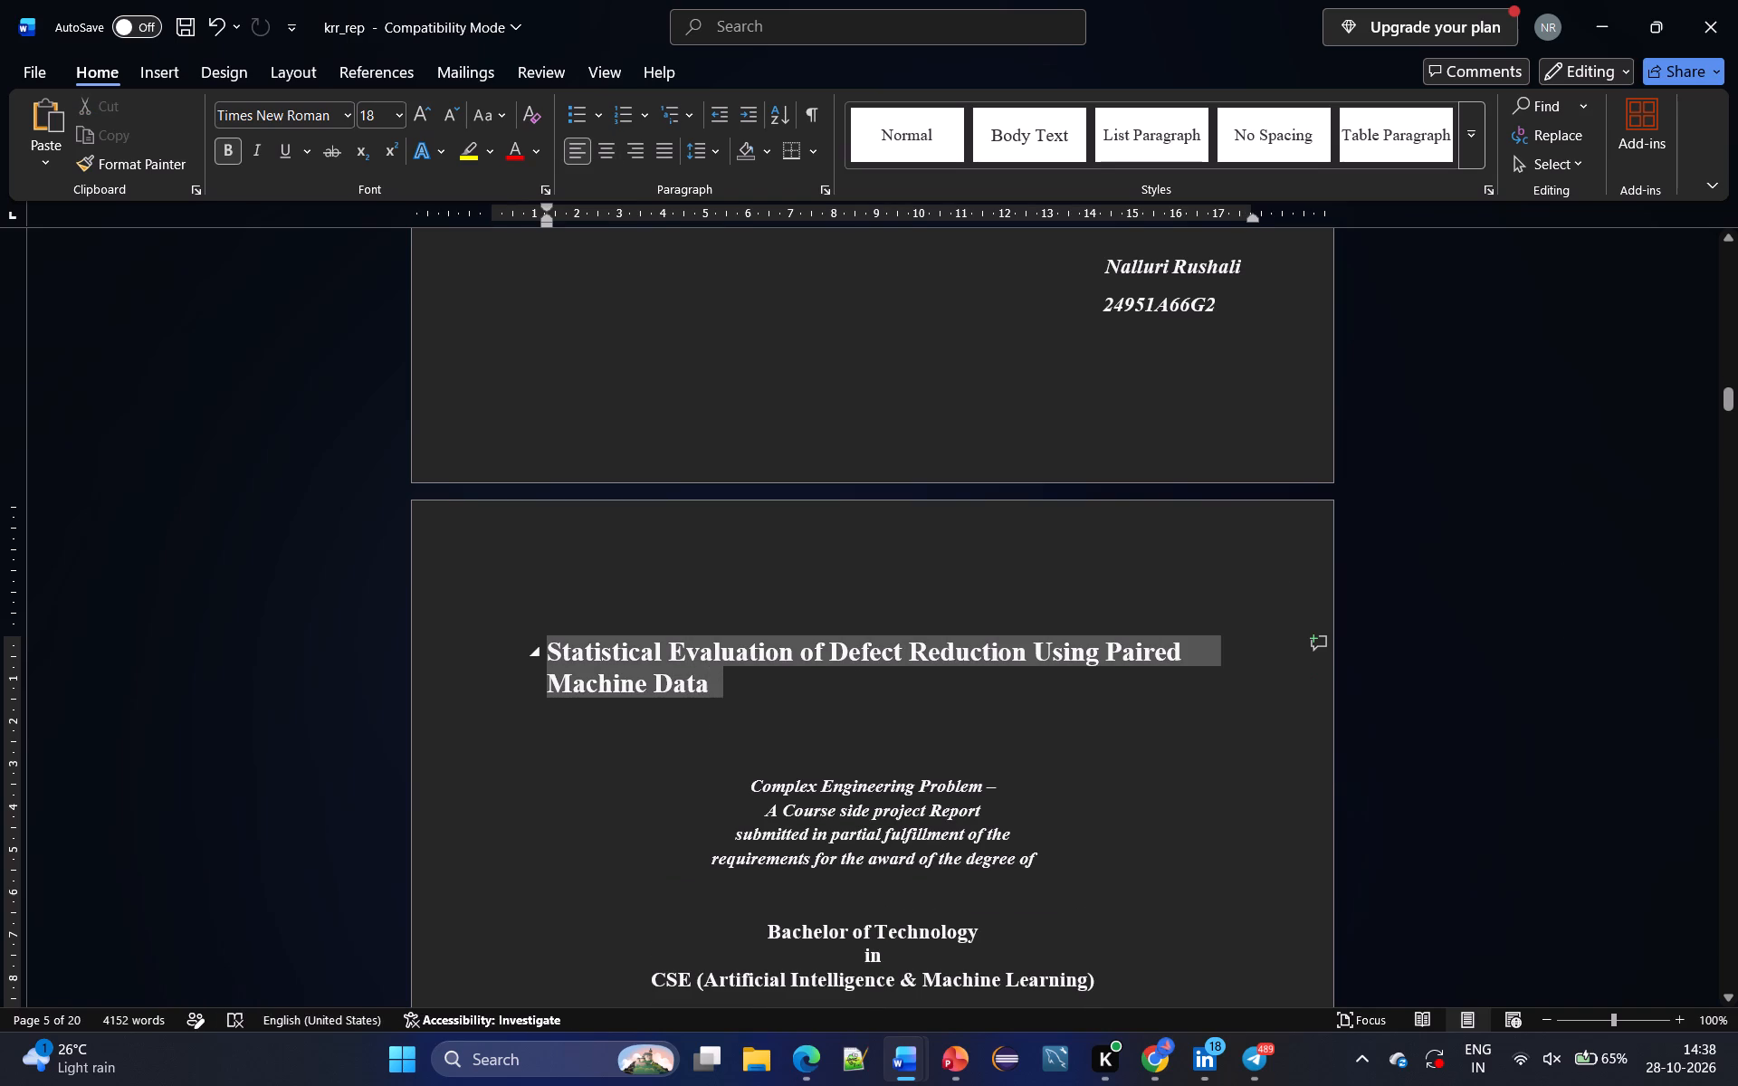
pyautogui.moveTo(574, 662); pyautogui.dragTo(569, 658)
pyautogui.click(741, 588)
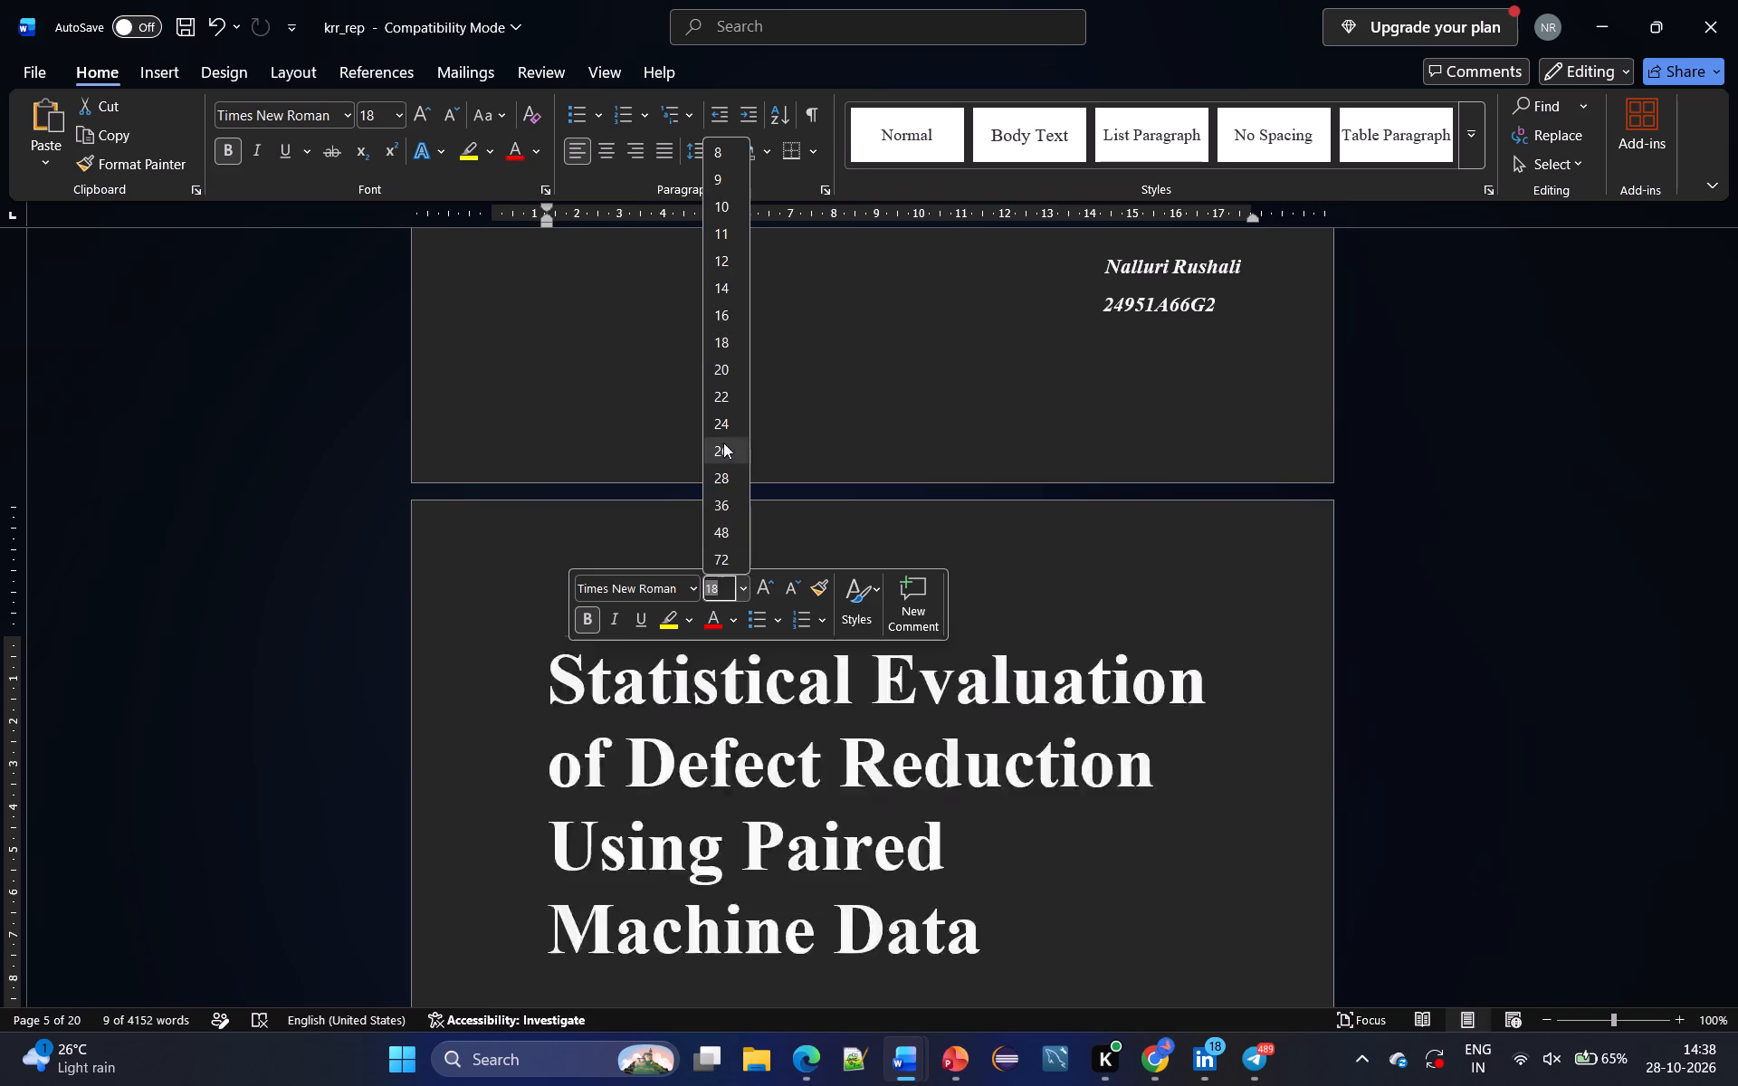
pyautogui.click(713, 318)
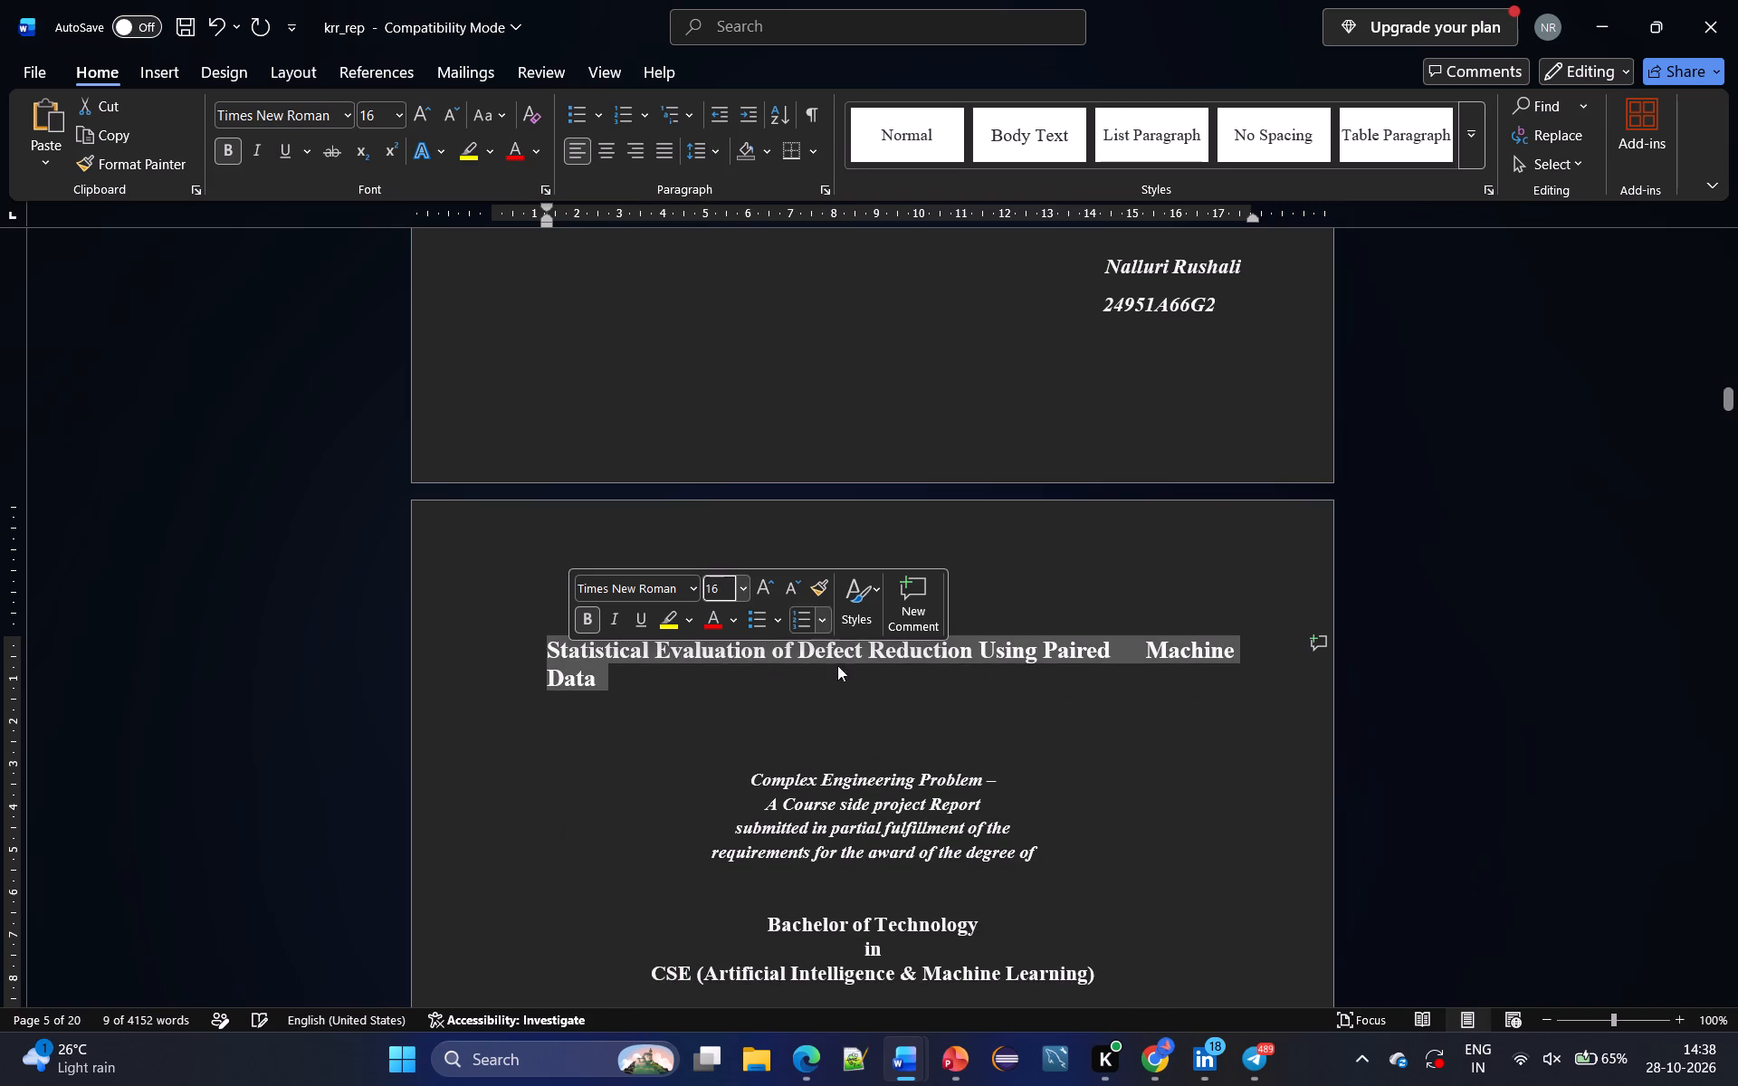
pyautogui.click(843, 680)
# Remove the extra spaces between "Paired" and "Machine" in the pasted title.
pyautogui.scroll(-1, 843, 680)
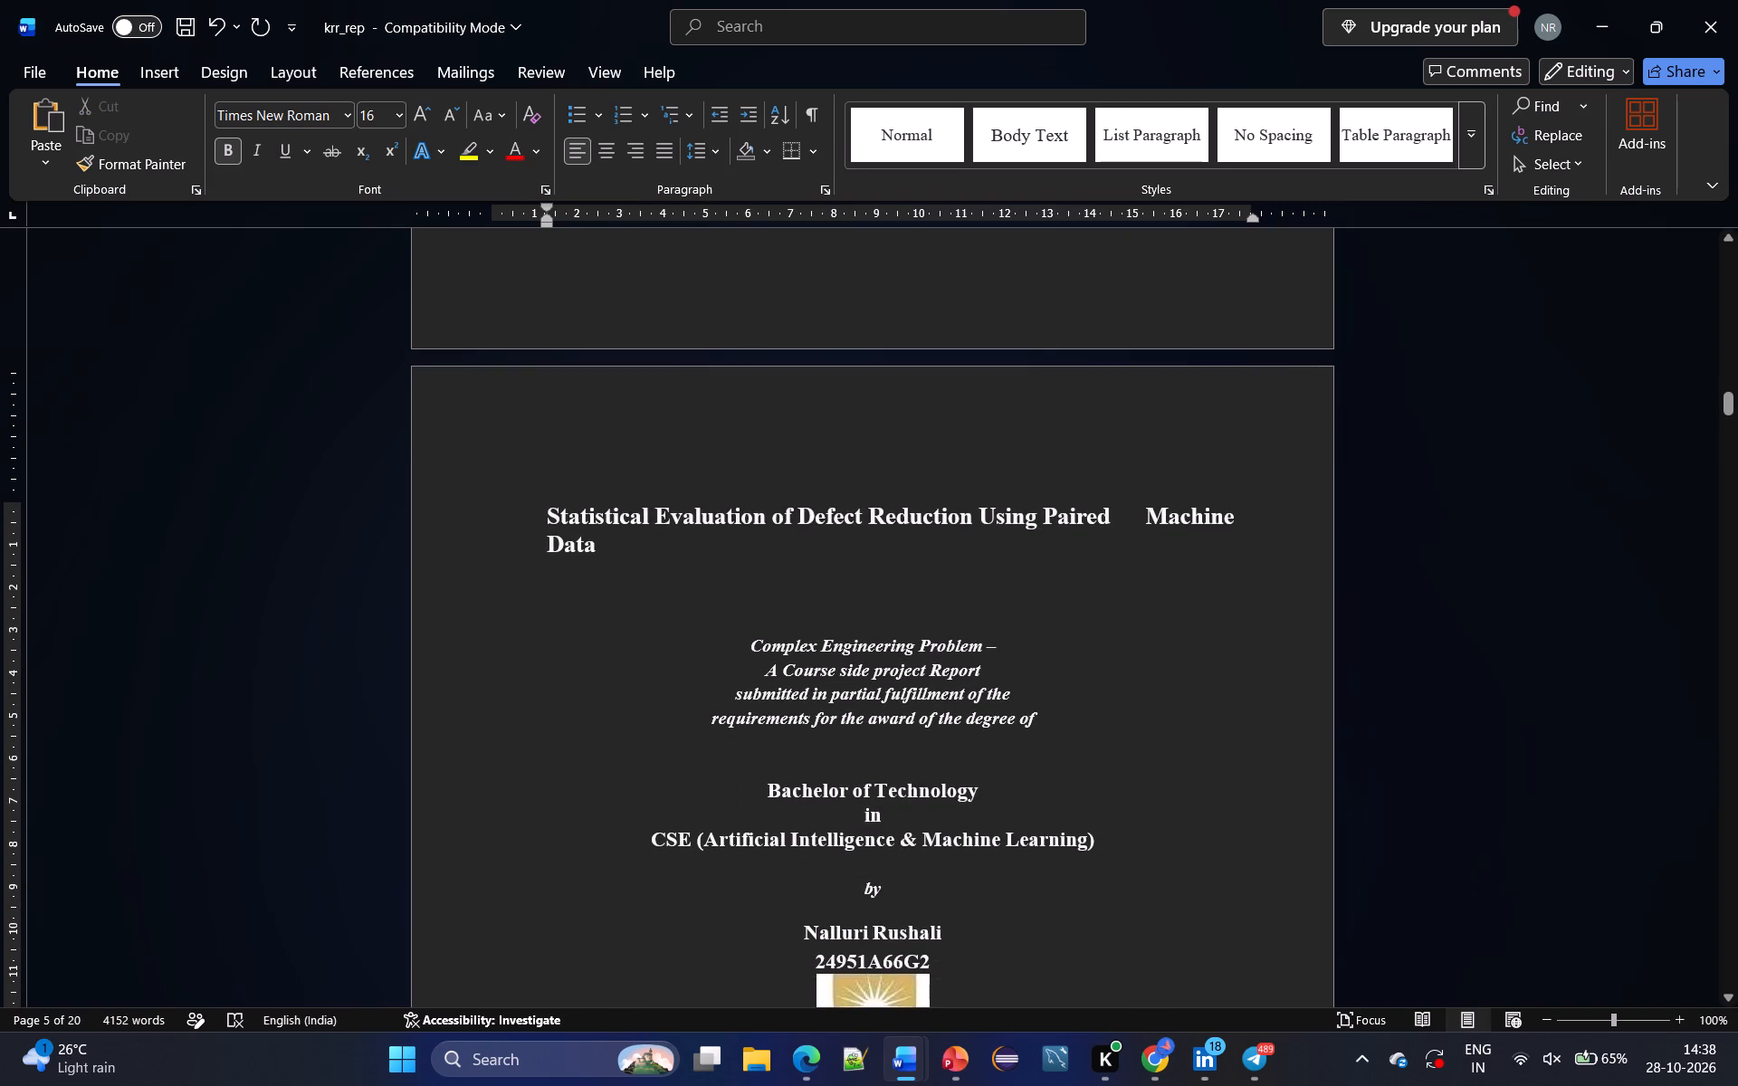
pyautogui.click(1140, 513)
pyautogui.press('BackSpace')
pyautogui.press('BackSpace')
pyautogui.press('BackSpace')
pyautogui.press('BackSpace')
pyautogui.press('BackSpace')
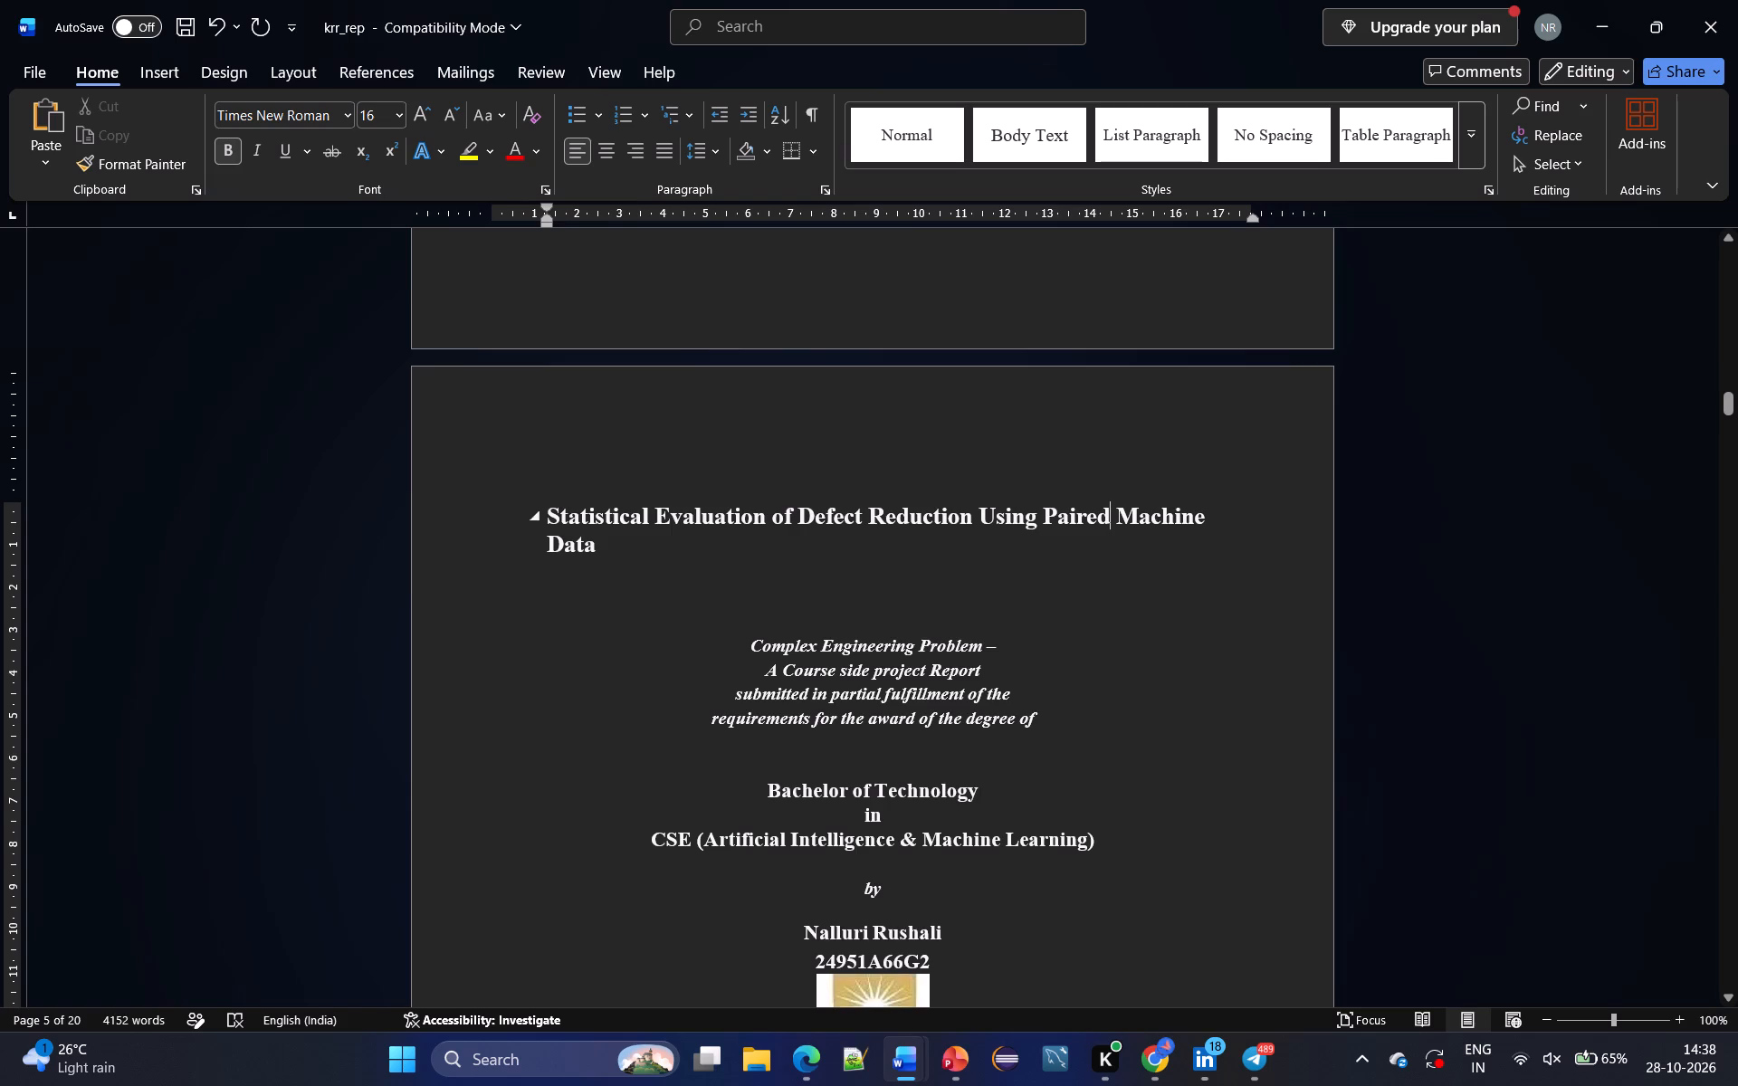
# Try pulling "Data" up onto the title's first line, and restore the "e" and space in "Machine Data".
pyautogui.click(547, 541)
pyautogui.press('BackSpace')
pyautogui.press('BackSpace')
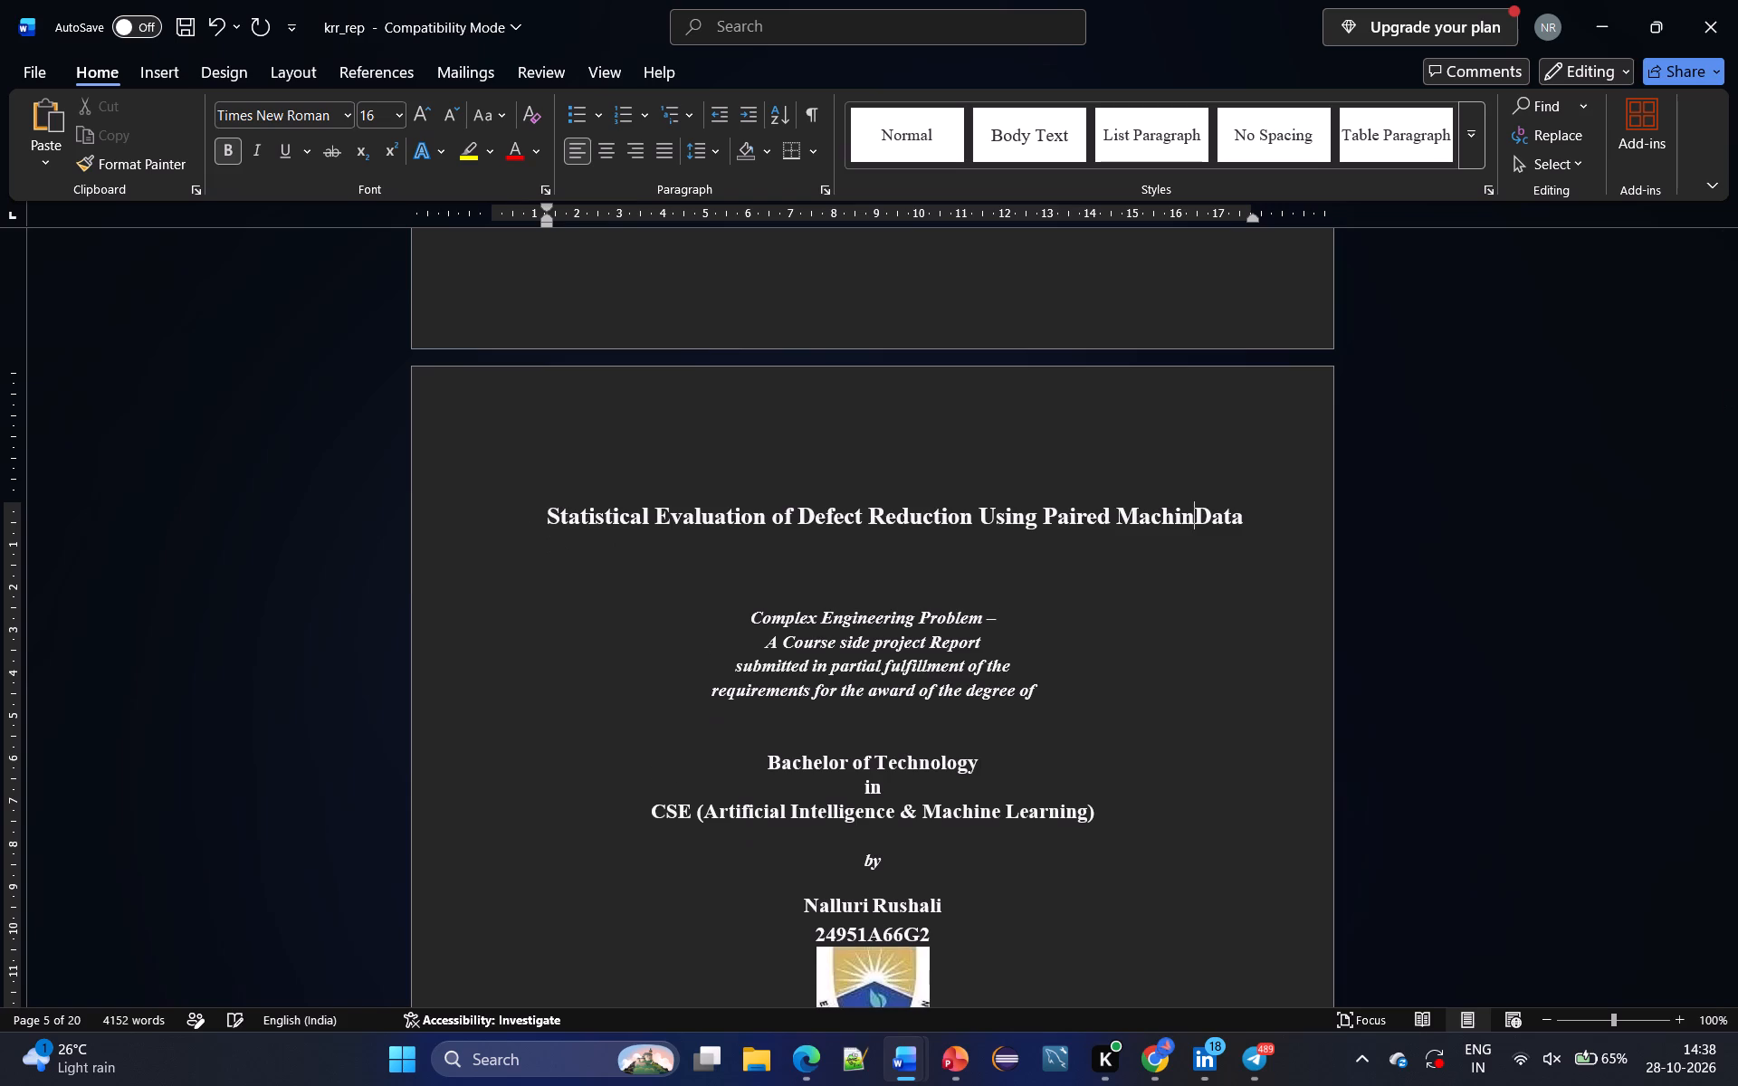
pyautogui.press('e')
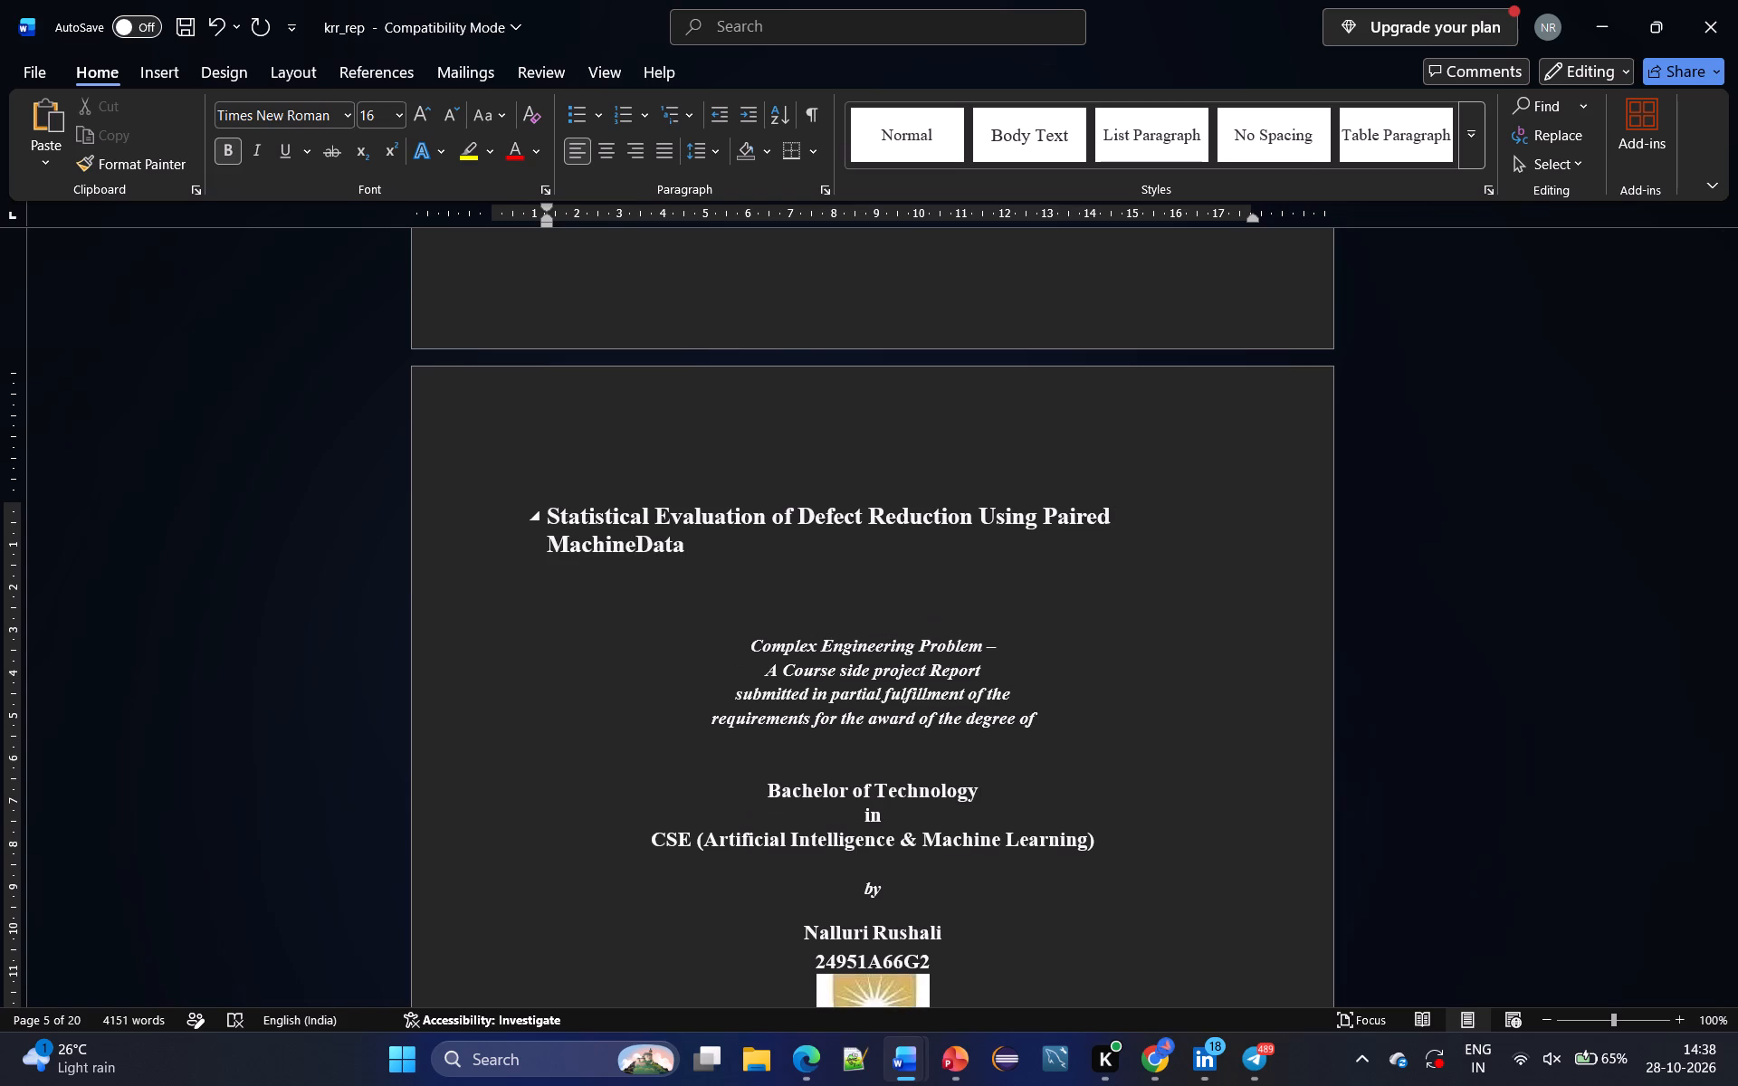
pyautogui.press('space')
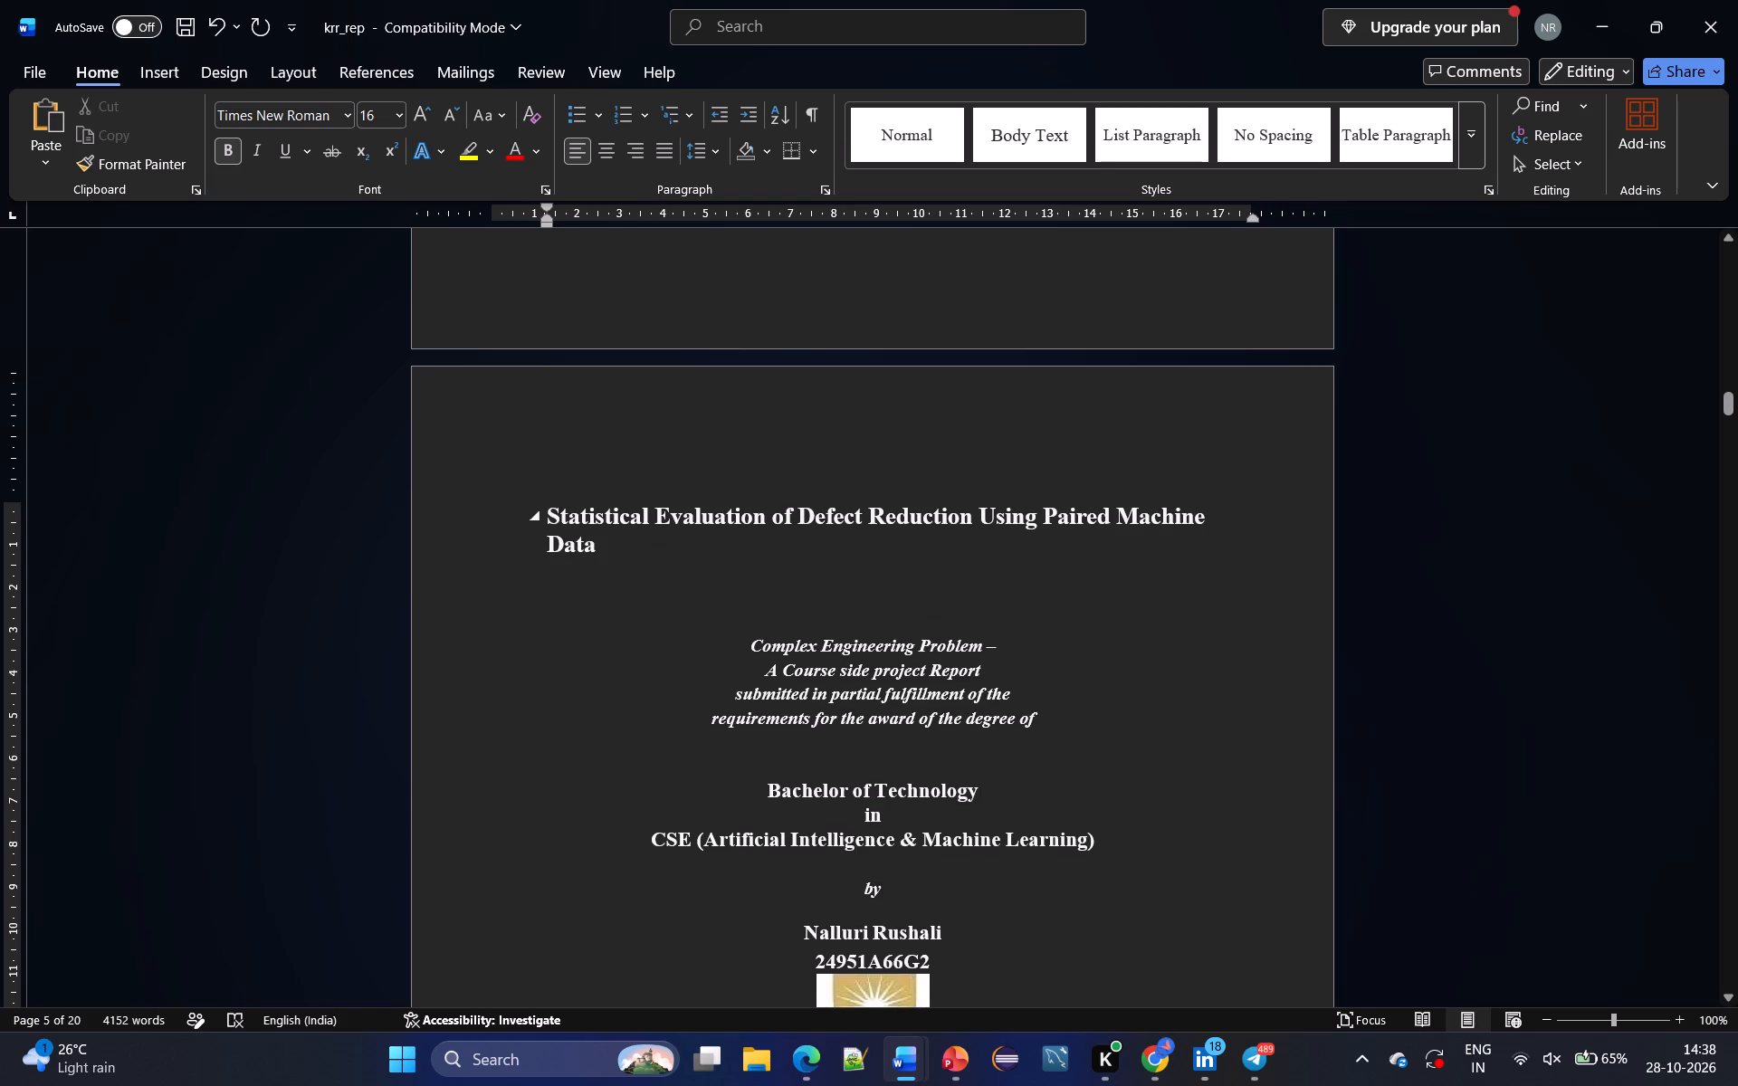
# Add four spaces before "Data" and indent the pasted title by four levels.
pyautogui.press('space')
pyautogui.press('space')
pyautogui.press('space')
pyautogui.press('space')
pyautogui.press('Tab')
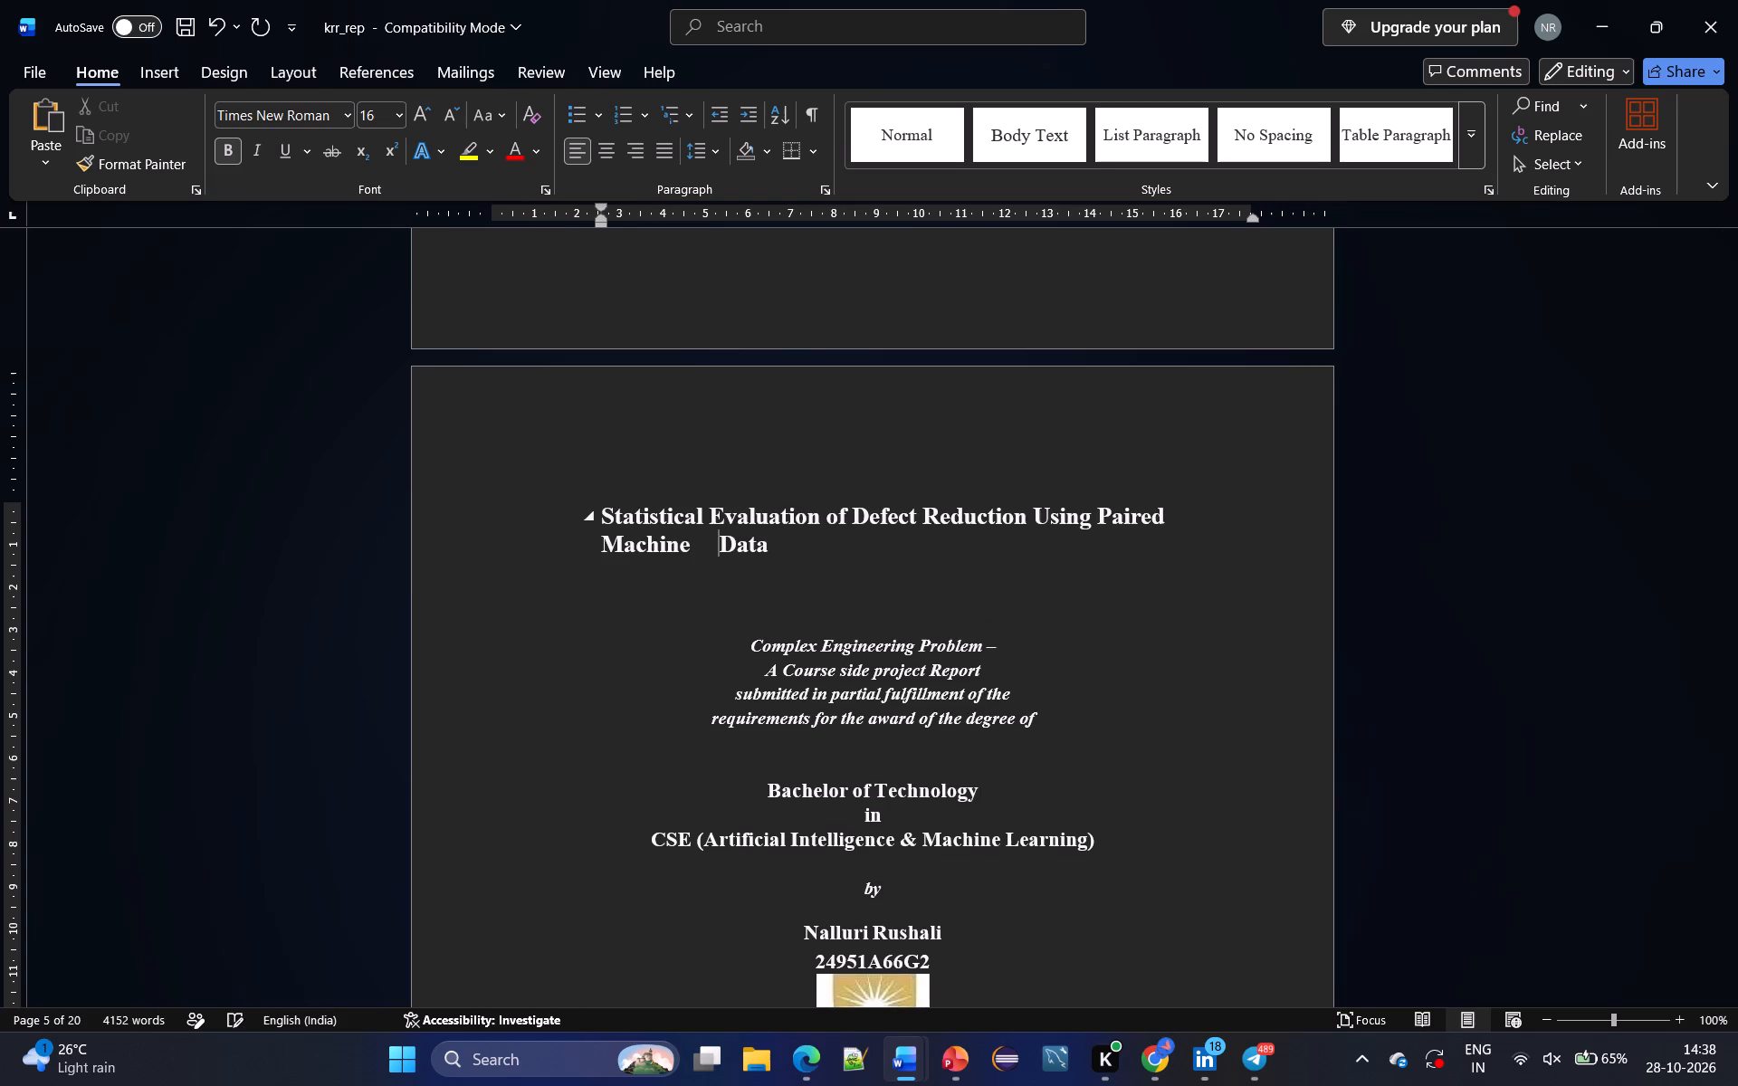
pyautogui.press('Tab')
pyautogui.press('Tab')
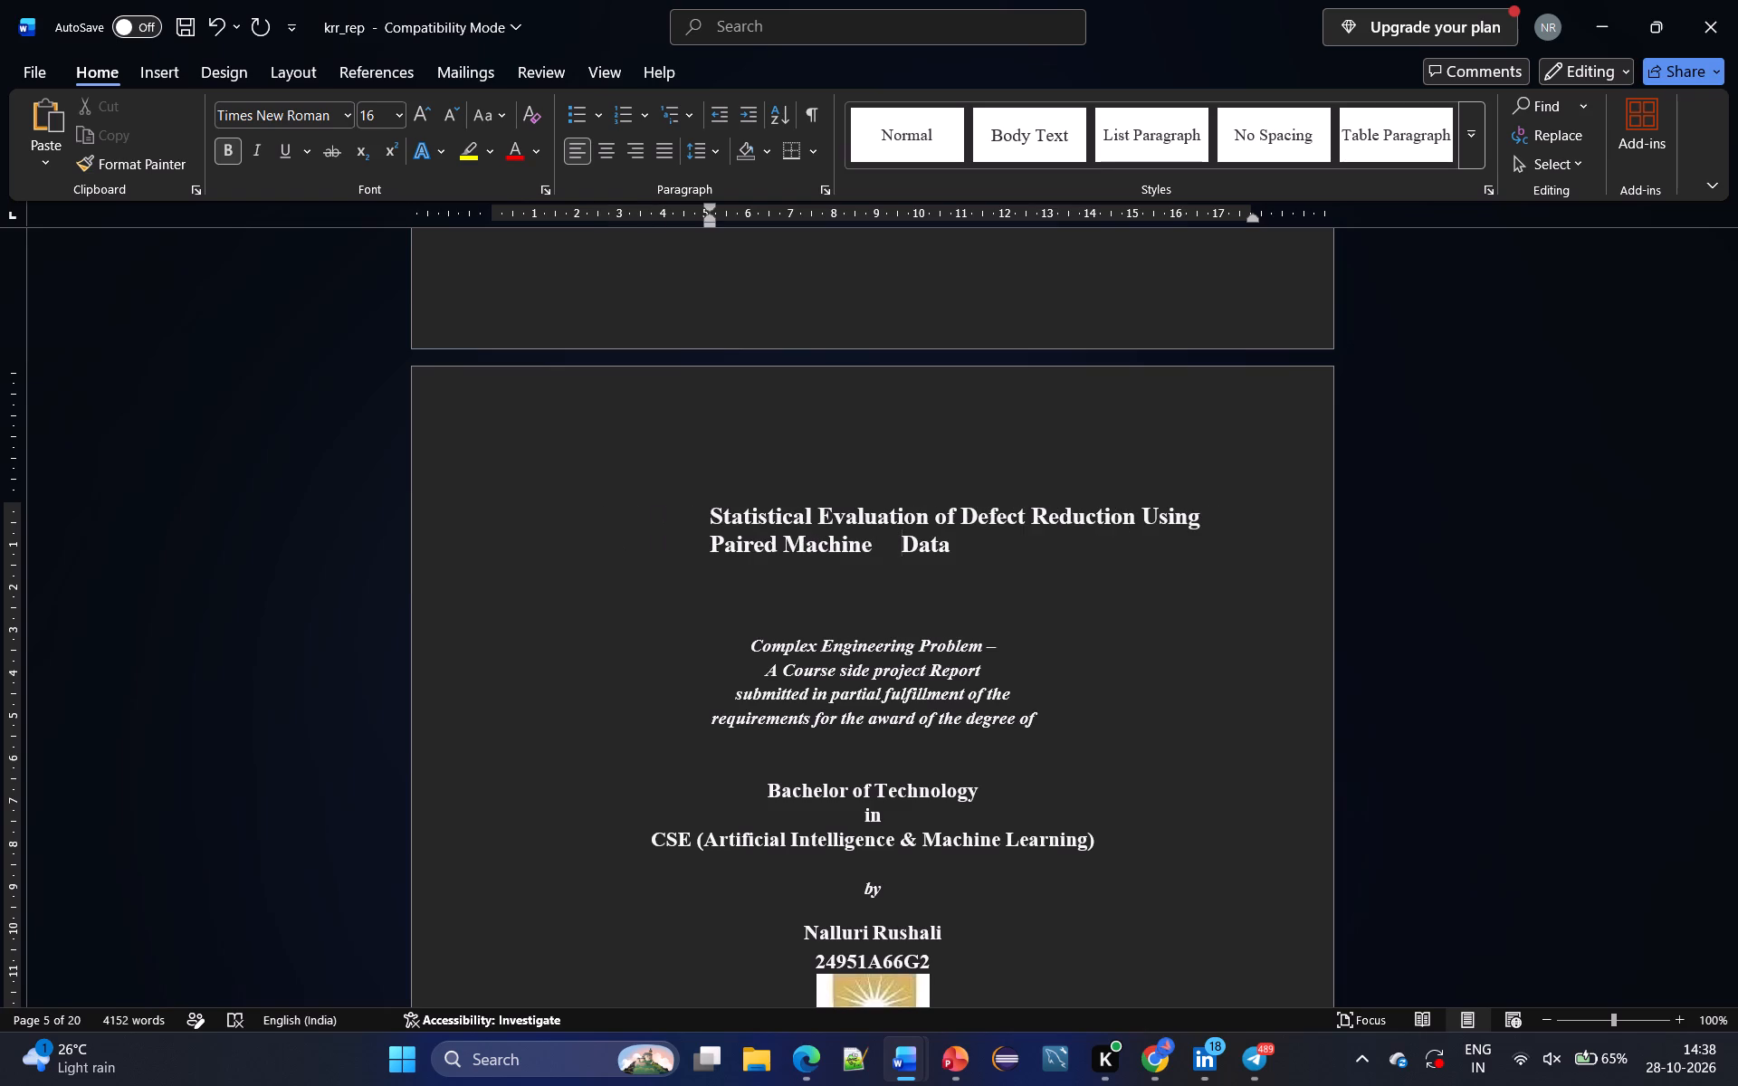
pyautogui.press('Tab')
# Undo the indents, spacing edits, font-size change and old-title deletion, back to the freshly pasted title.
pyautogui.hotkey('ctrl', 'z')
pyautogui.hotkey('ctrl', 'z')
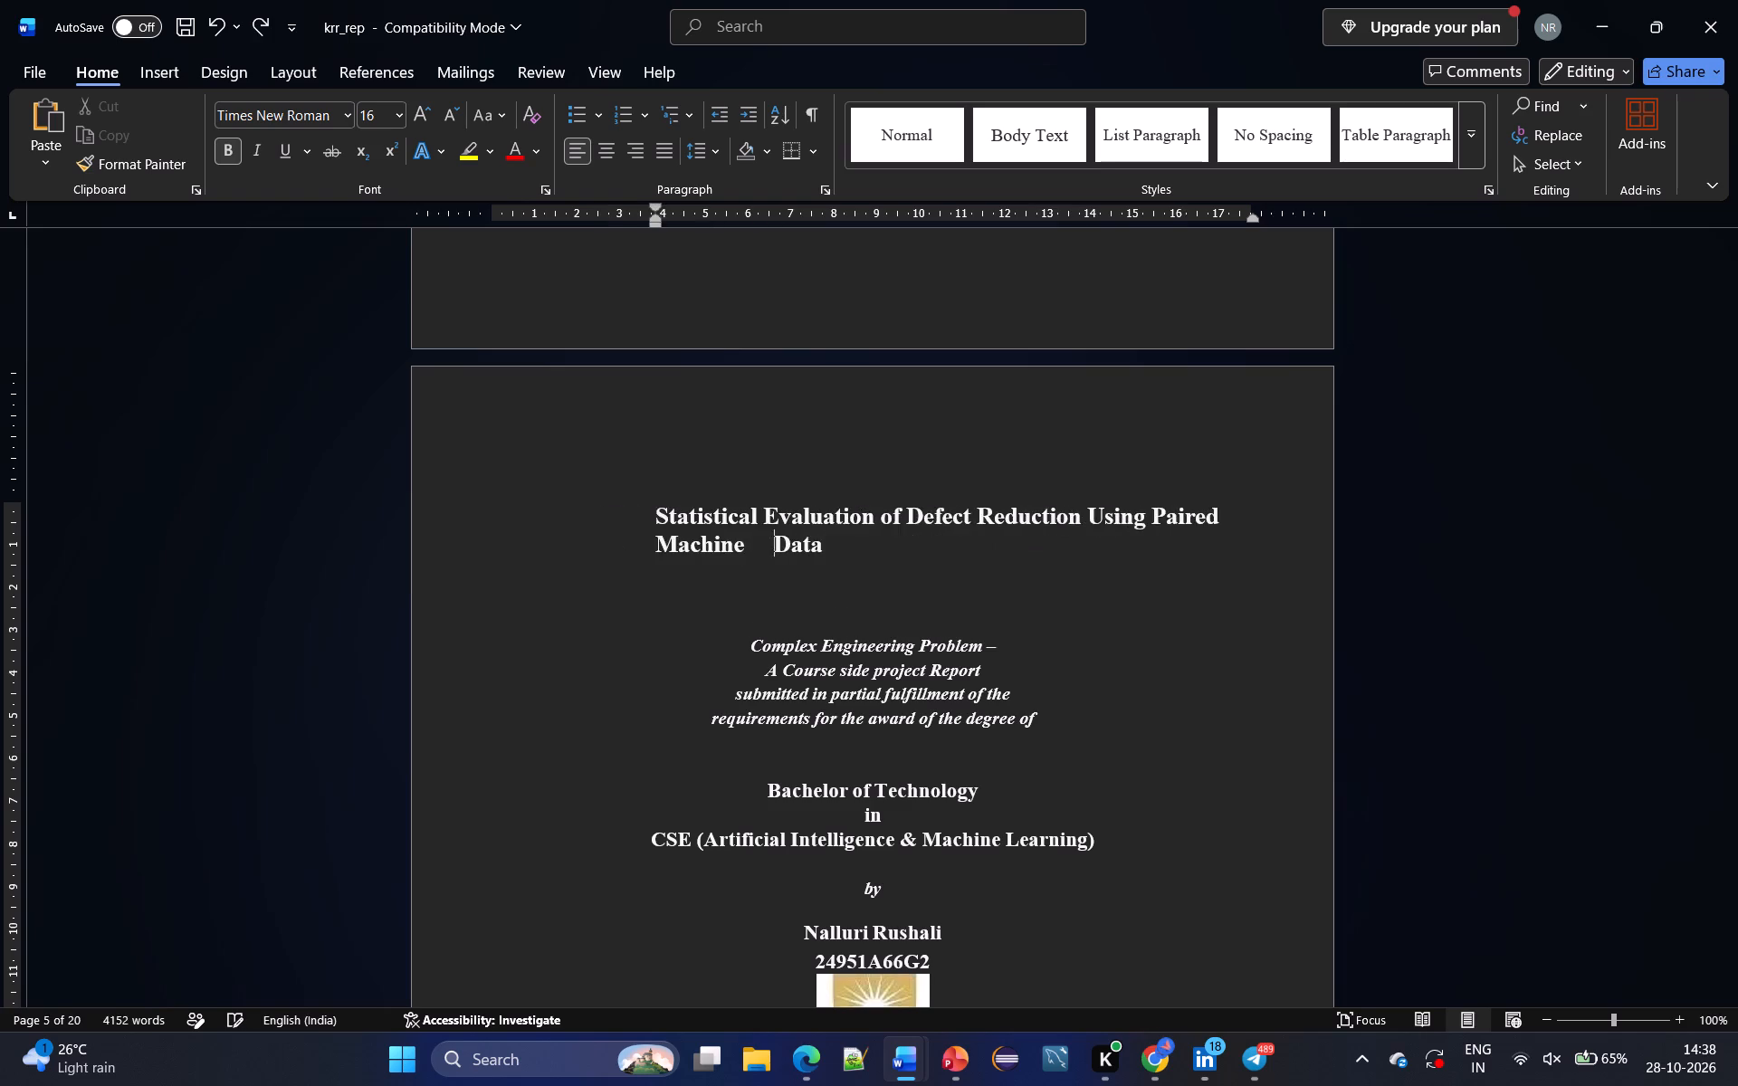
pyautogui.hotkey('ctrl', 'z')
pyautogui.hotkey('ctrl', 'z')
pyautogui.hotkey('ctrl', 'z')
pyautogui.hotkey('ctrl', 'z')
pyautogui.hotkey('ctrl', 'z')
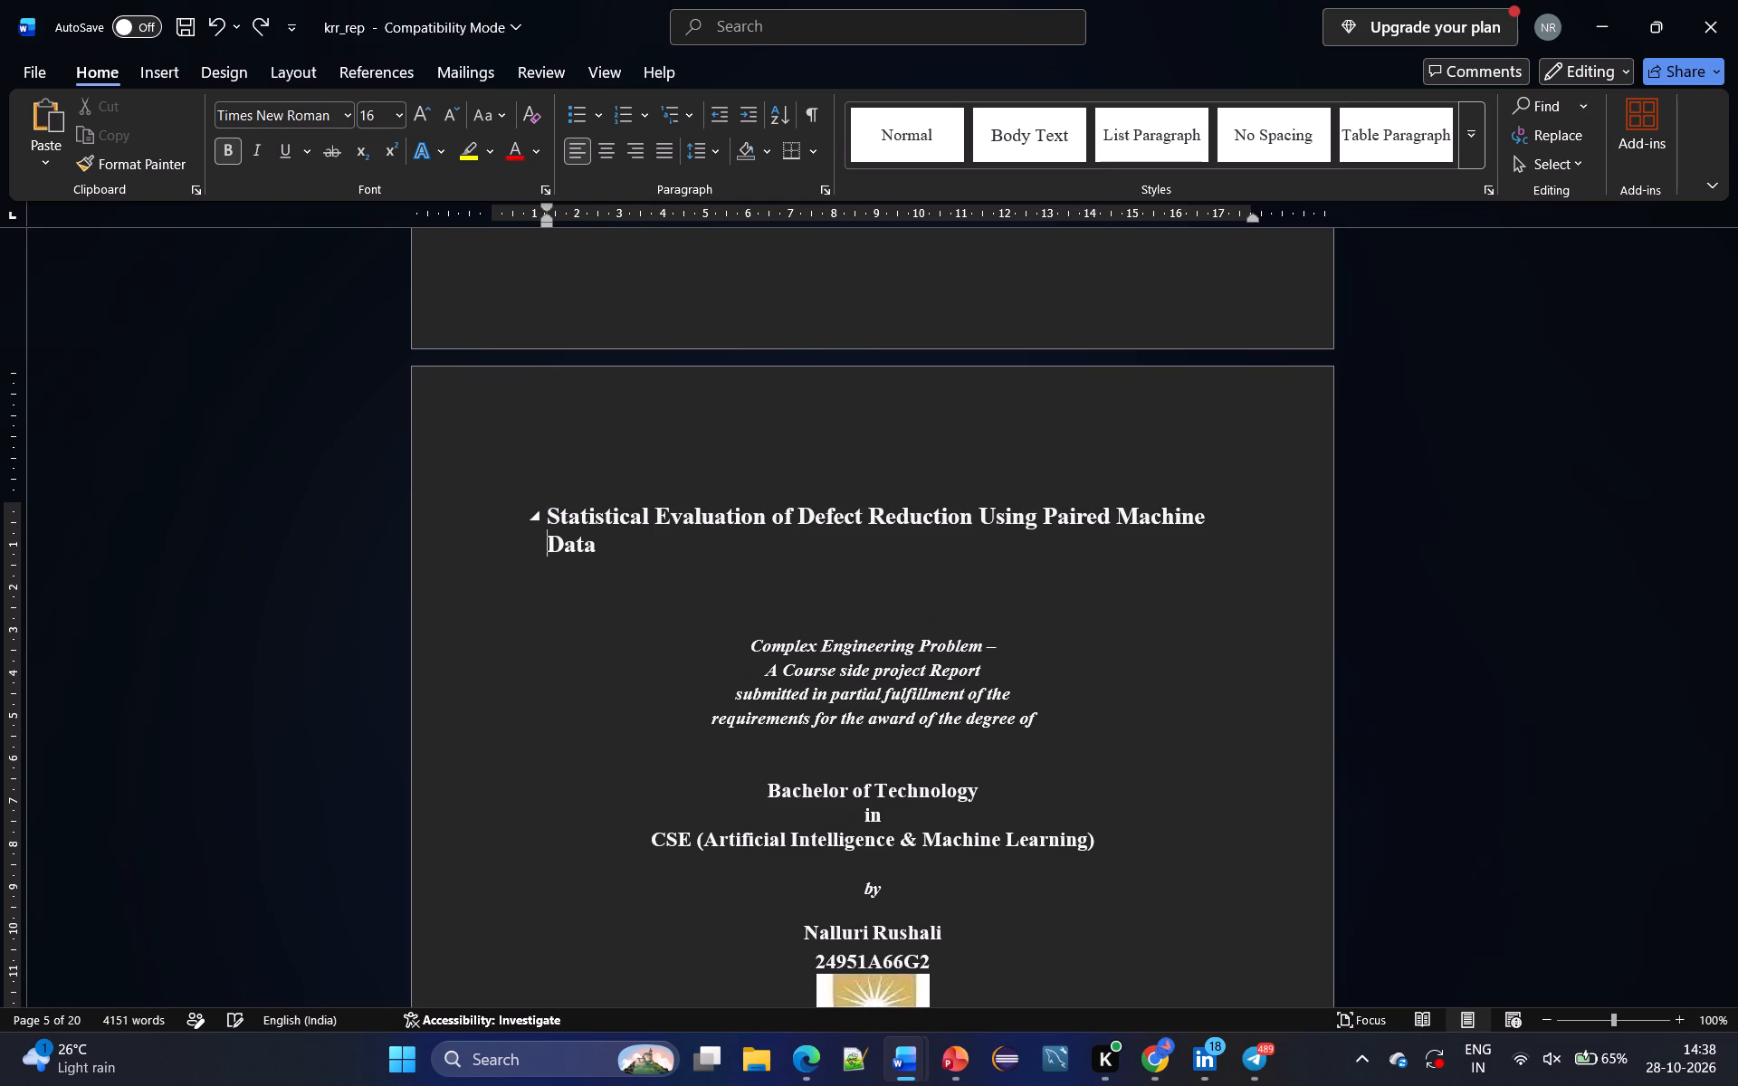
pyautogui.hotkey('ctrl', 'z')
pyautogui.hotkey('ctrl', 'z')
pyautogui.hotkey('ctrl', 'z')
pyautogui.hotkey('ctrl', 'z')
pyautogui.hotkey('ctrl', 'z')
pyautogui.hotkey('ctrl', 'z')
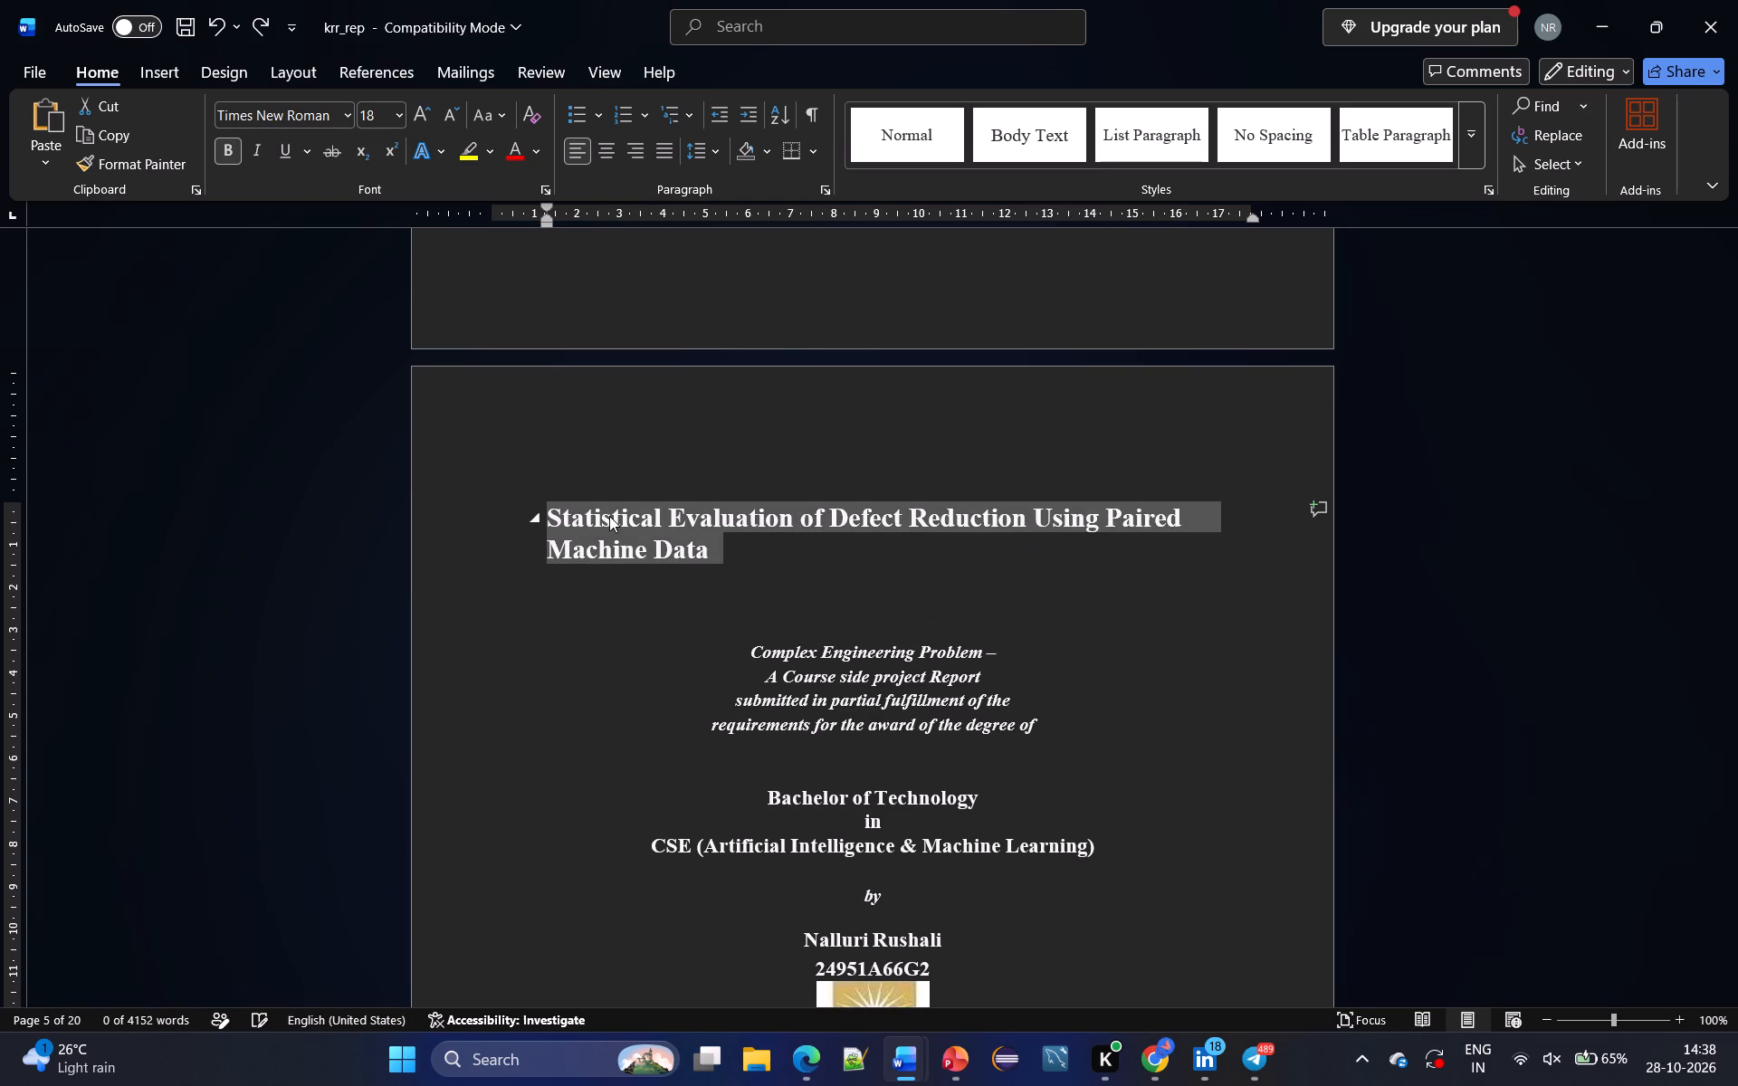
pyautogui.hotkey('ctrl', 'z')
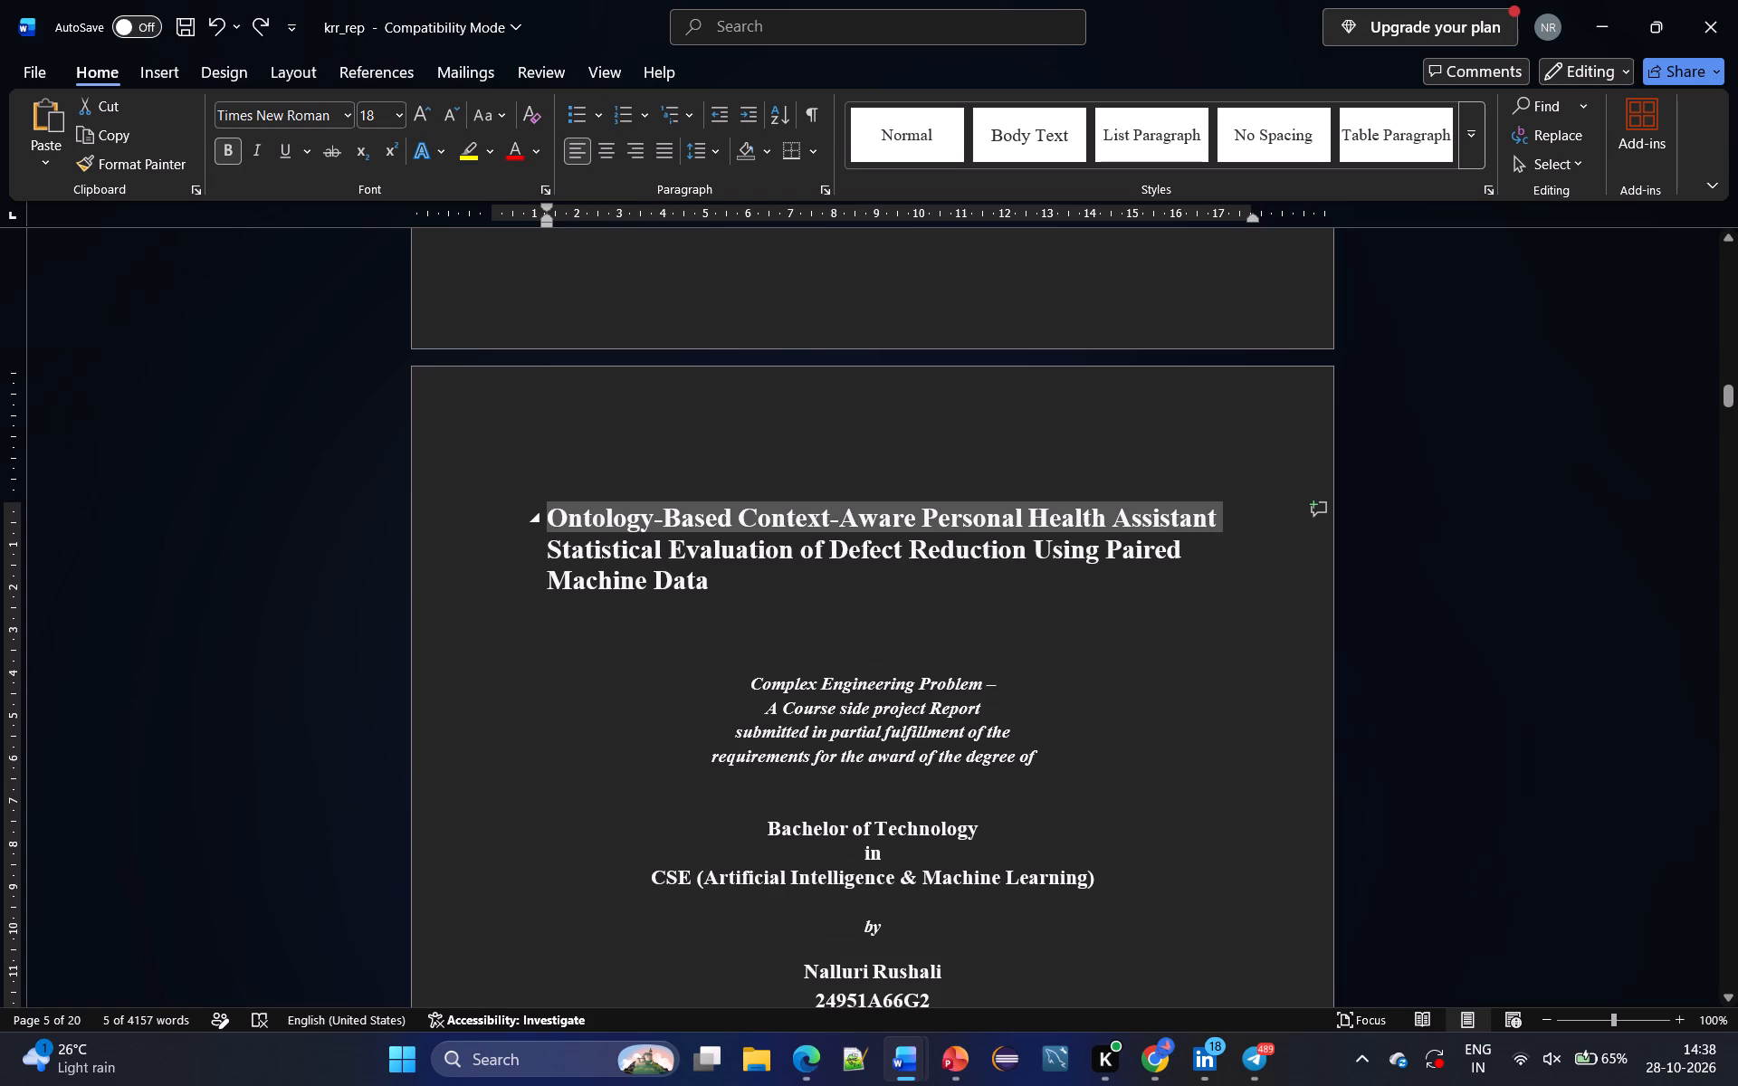
# Set the pasted title "Statistical Evaluation of Defect Reduction Using Paired Machine Data" to font size 16.
pyautogui.moveTo(726, 584); pyautogui.dragTo(556, 555)
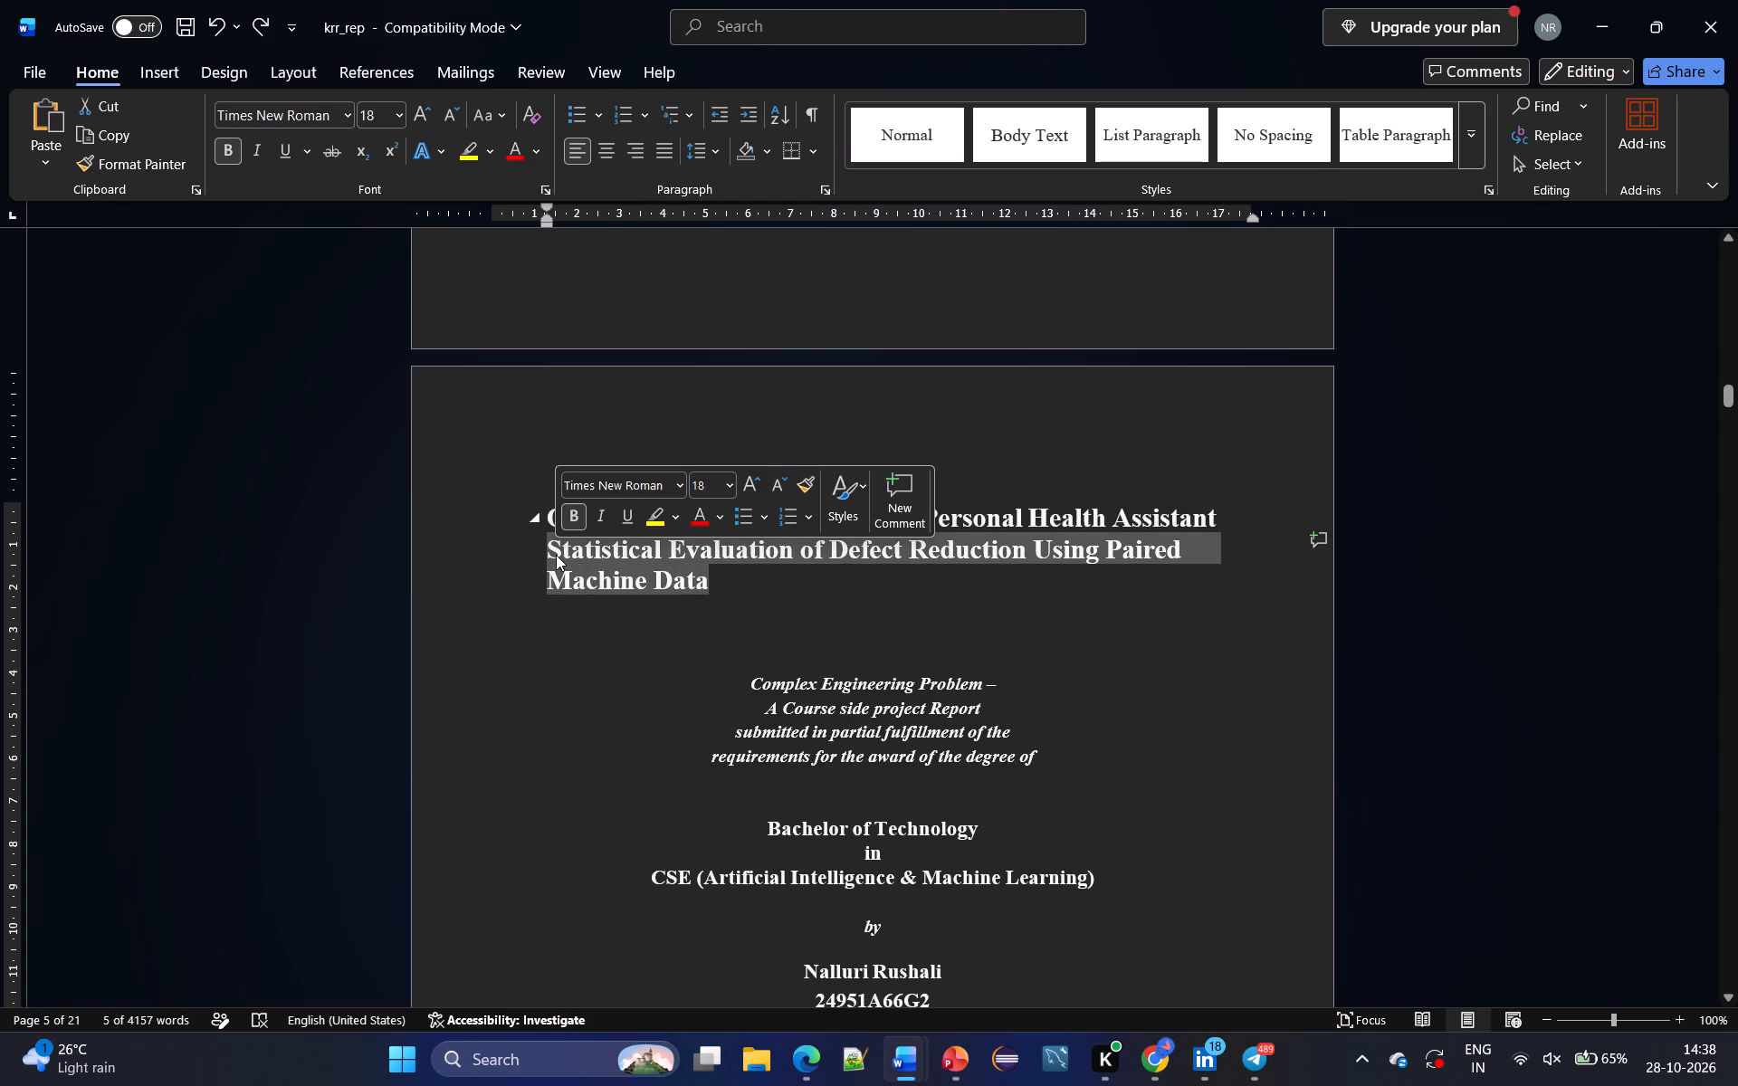
pyautogui.click(725, 489)
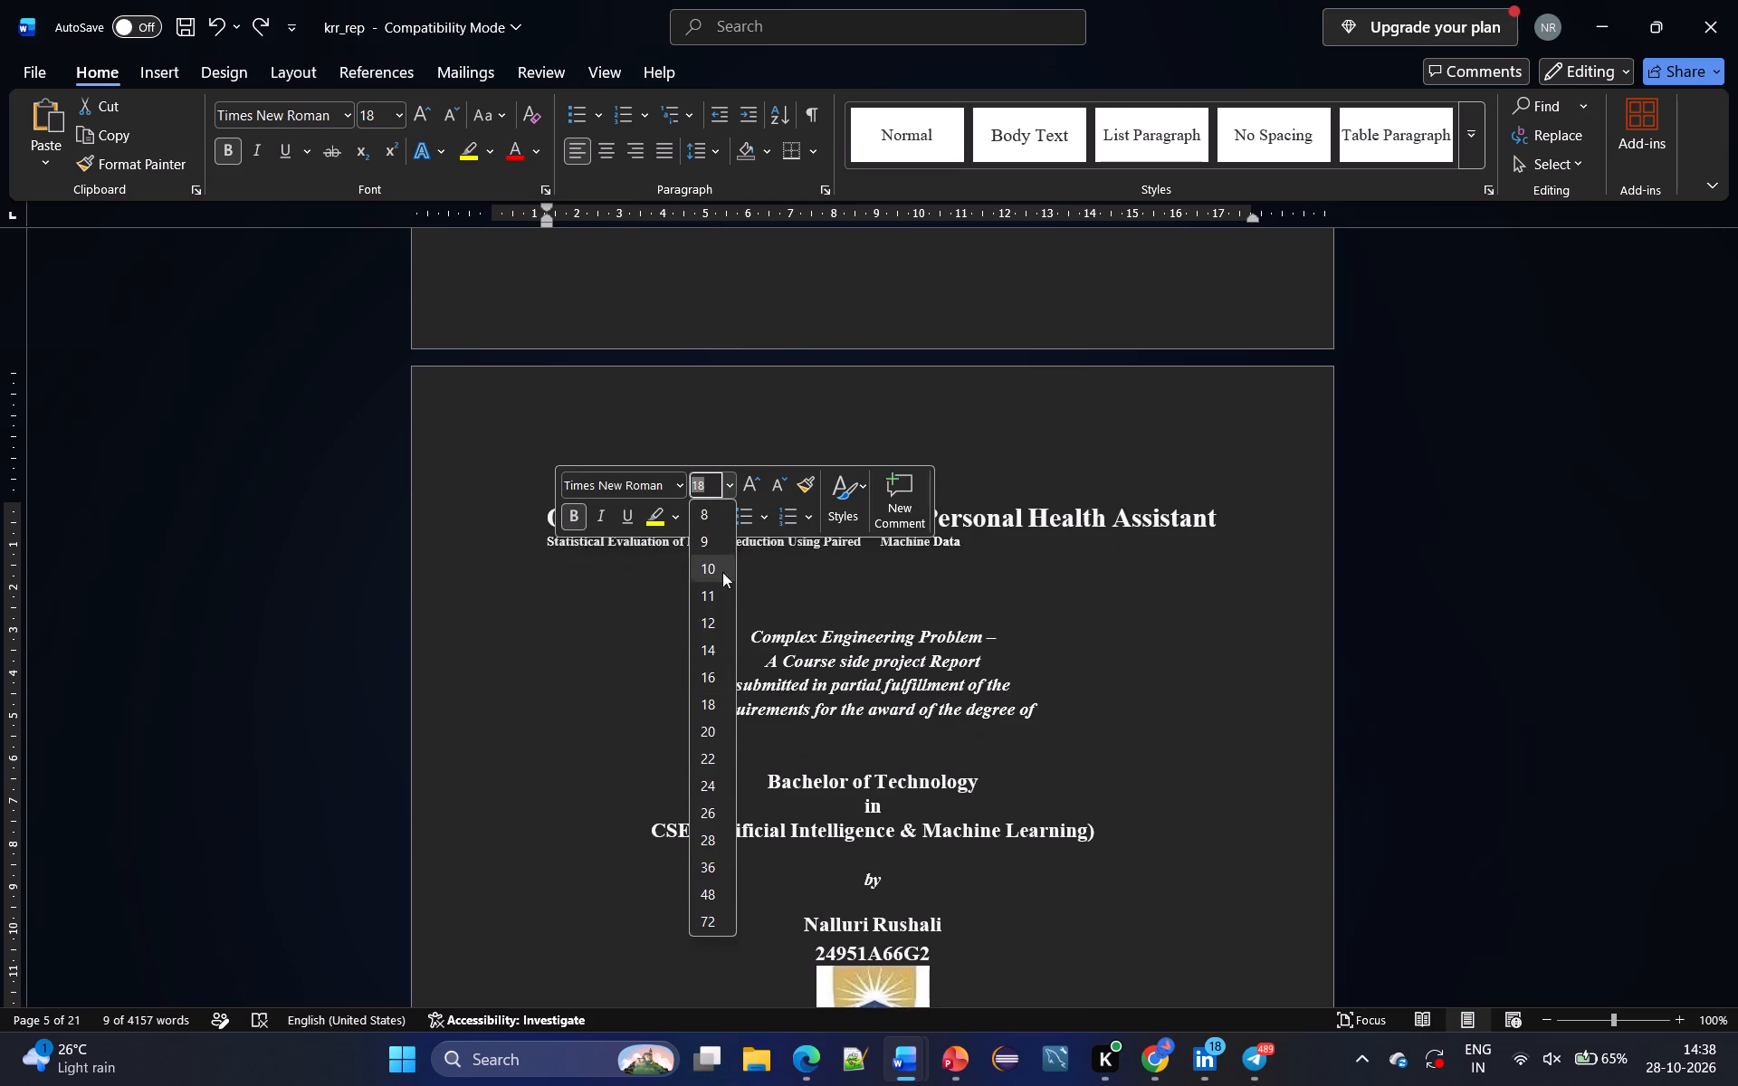
pyautogui.click(716, 667)
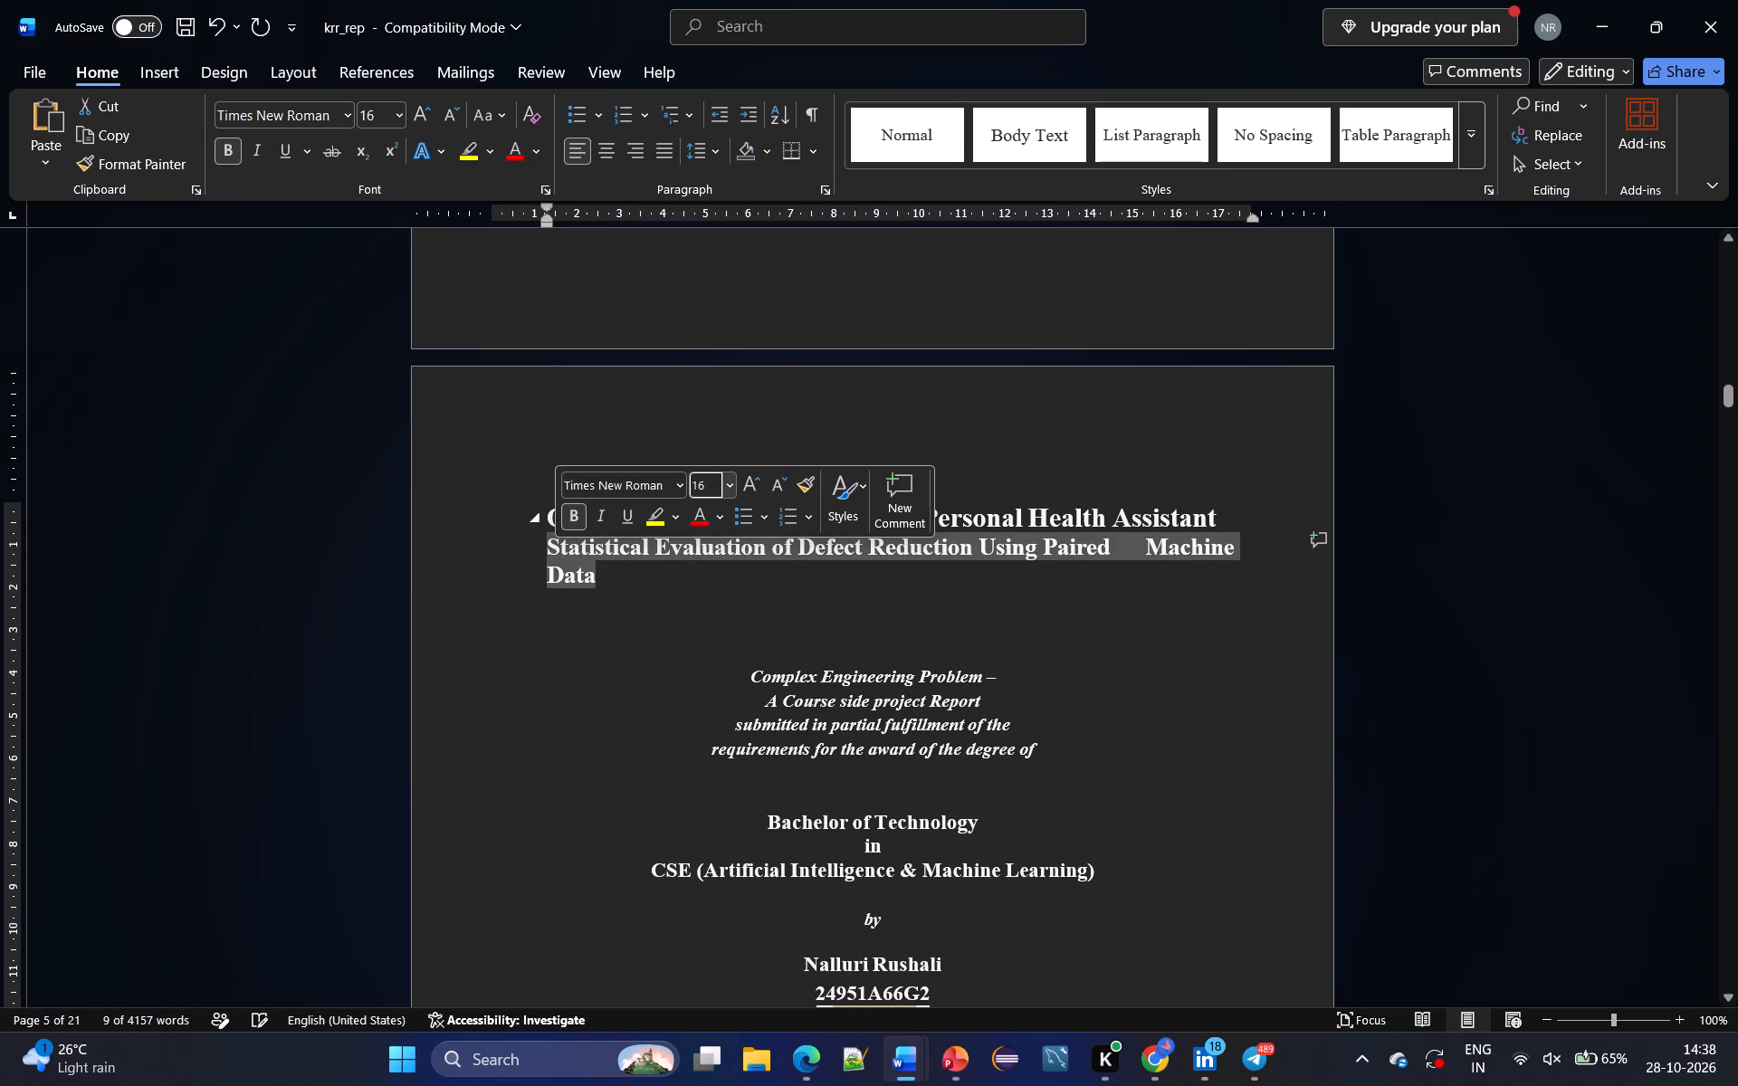
# Reduce the gap between "Paired" and "Machine" in the pasted title to a single space.
pyautogui.click(1191, 559)
pyautogui.click(1123, 544)
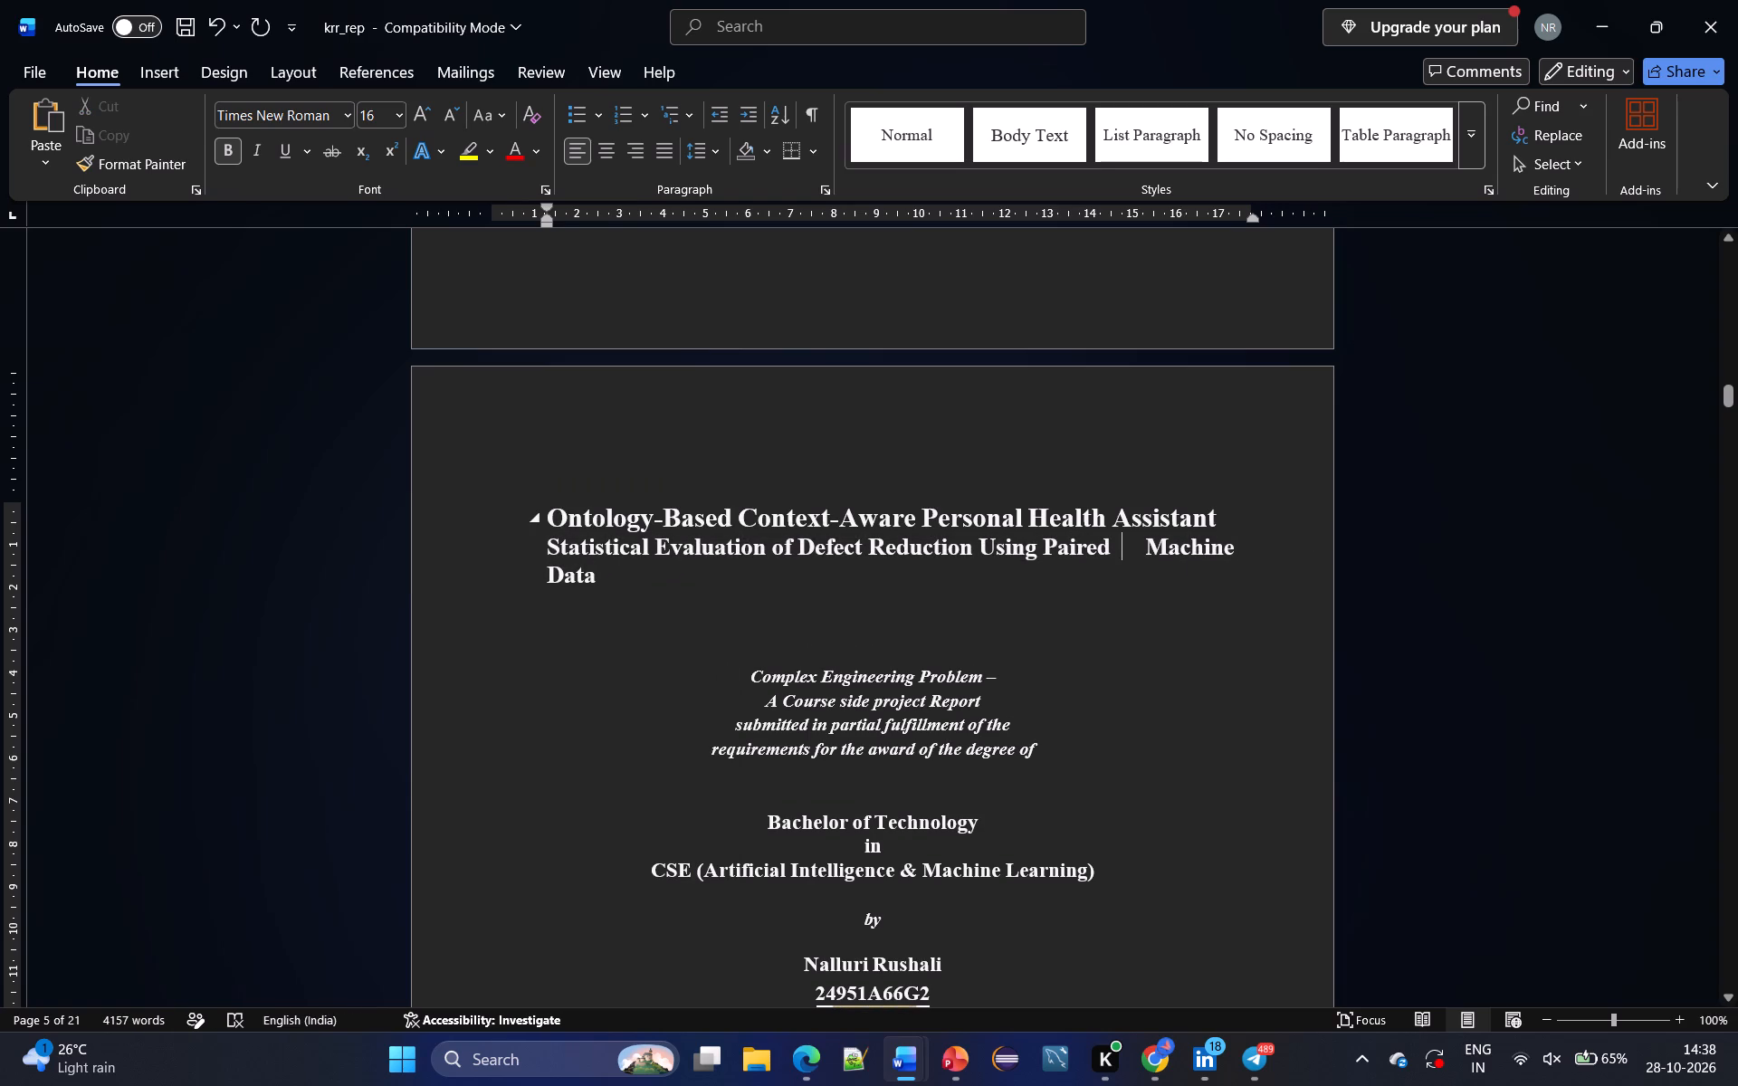
pyautogui.press('Right')
pyautogui.press('Right')
pyautogui.press('Right')
pyautogui.press('Right')
pyautogui.press('BackSpace')
pyautogui.press('BackSpace')
pyautogui.press('BackSpace')
pyautogui.press('BackSpace')
pyautogui.press('BackSpace')
pyautogui.press('BackSpace')
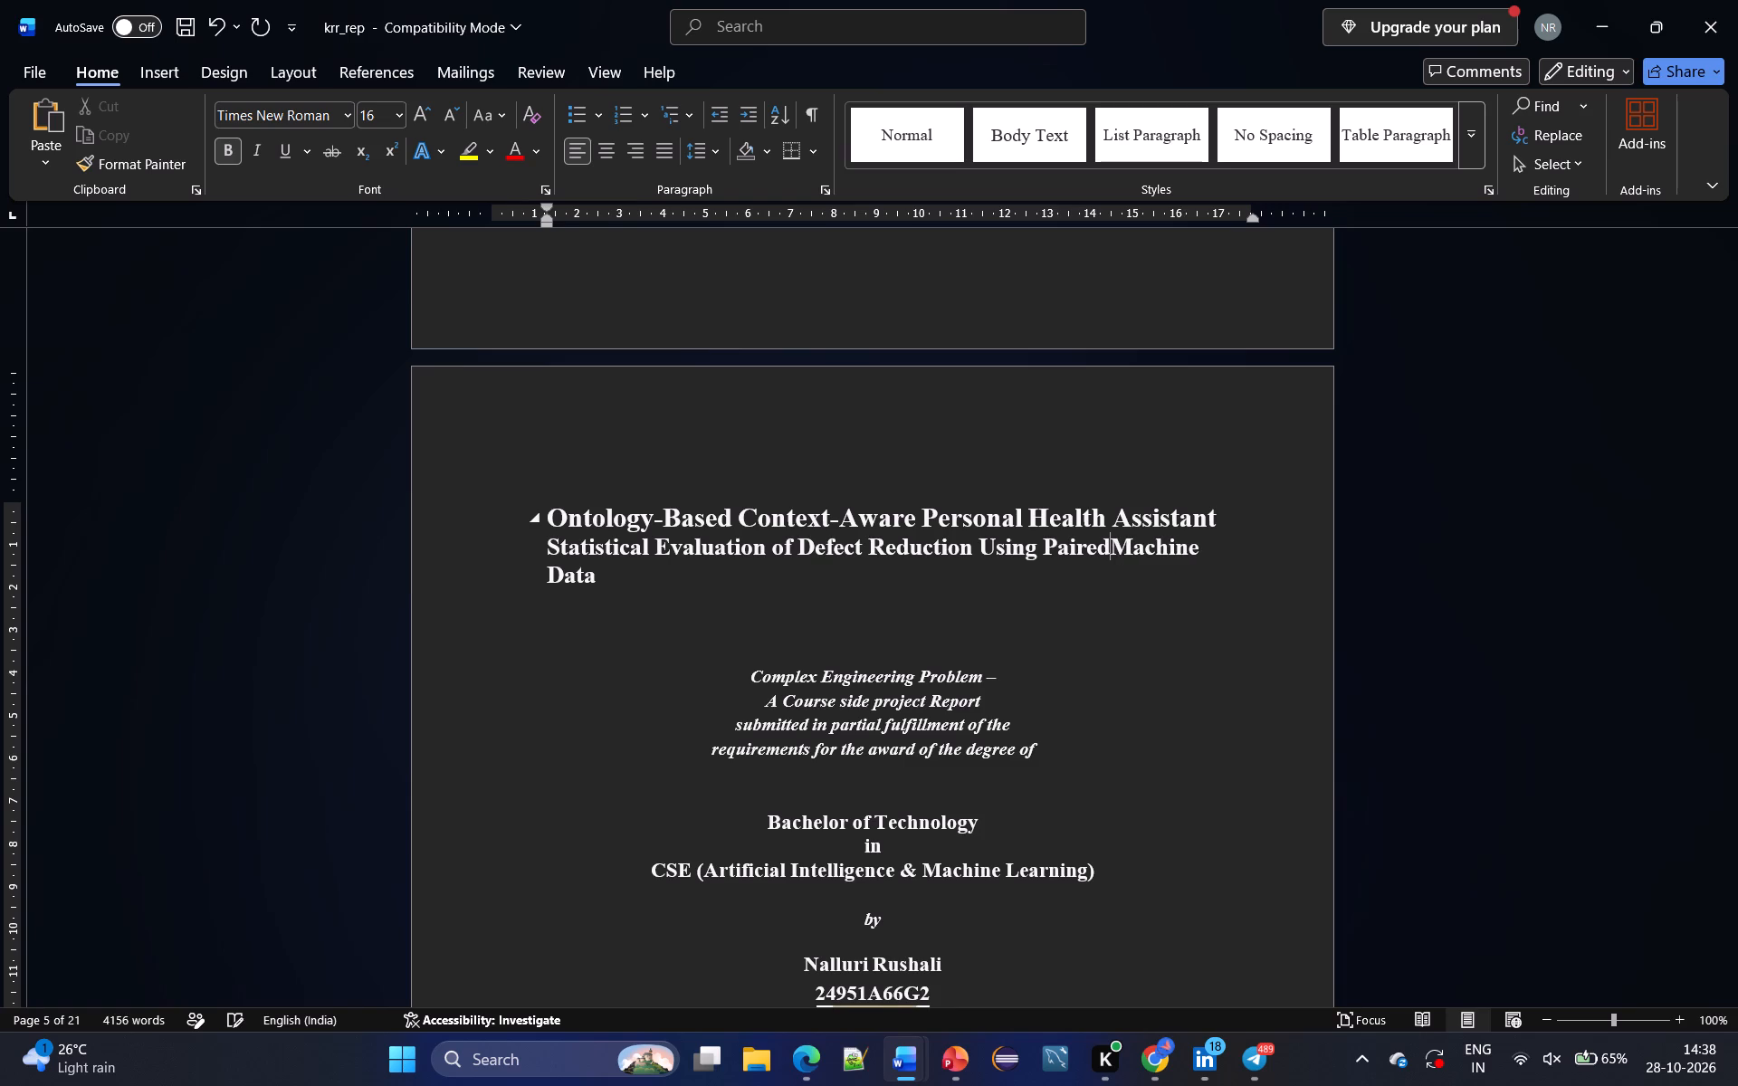
pyautogui.press('space')
# Delete the old title "Ontology-Based Context-Aware Personal Health Assistant" above the new title on the title page.
pyautogui.moveTo(1235, 509); pyautogui.dragTo(666, 474)
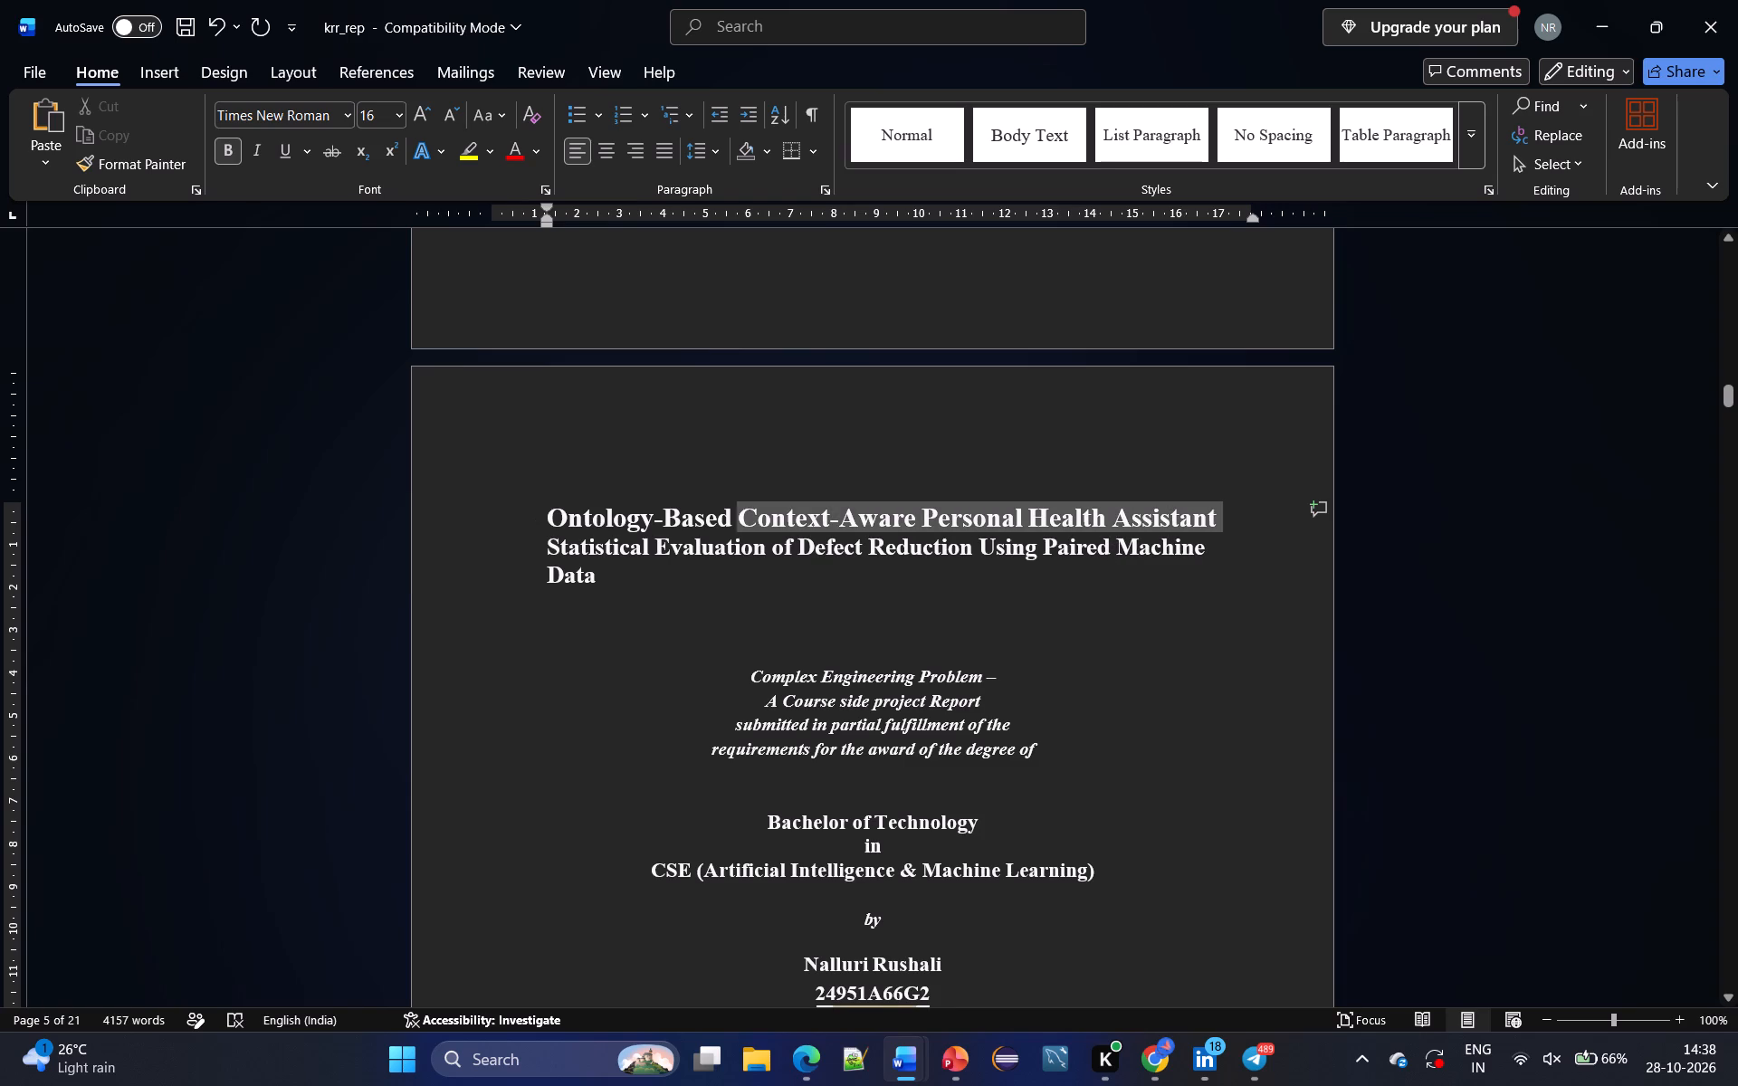
pyautogui.moveTo(666, 474); pyautogui.dragTo(549, 467)
pyautogui.press('BackSpace')
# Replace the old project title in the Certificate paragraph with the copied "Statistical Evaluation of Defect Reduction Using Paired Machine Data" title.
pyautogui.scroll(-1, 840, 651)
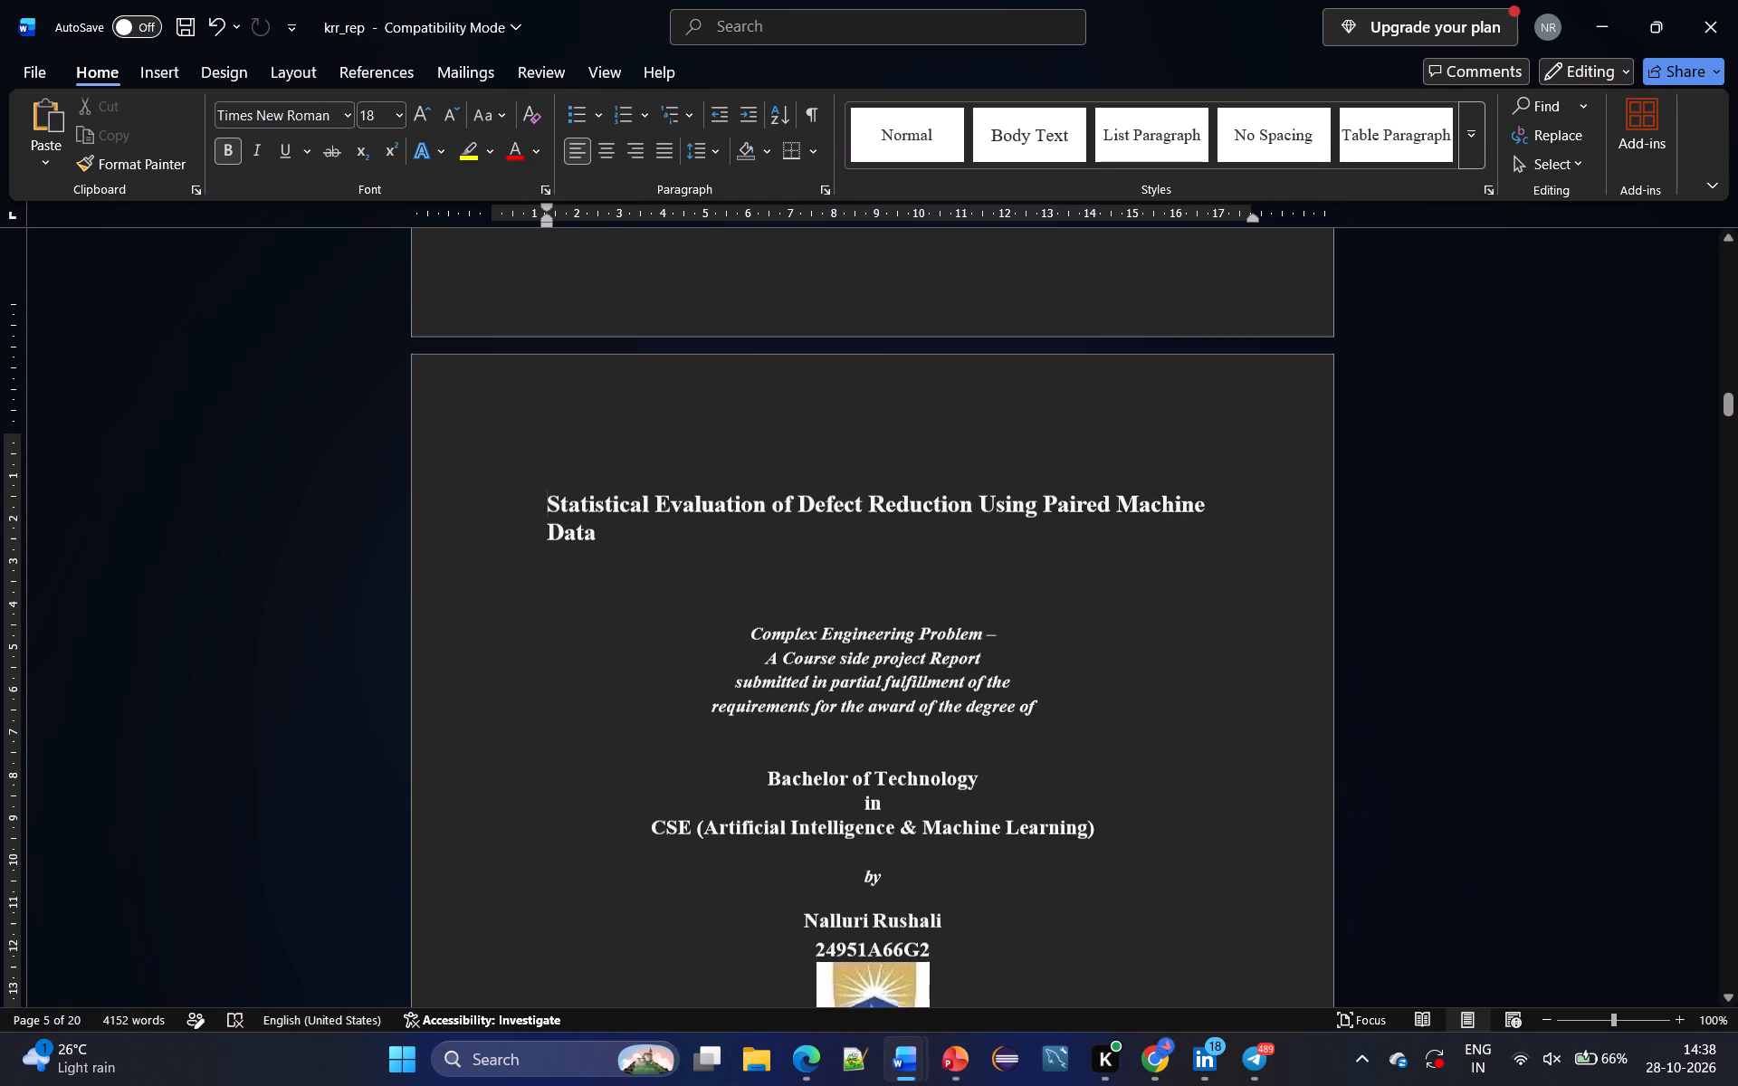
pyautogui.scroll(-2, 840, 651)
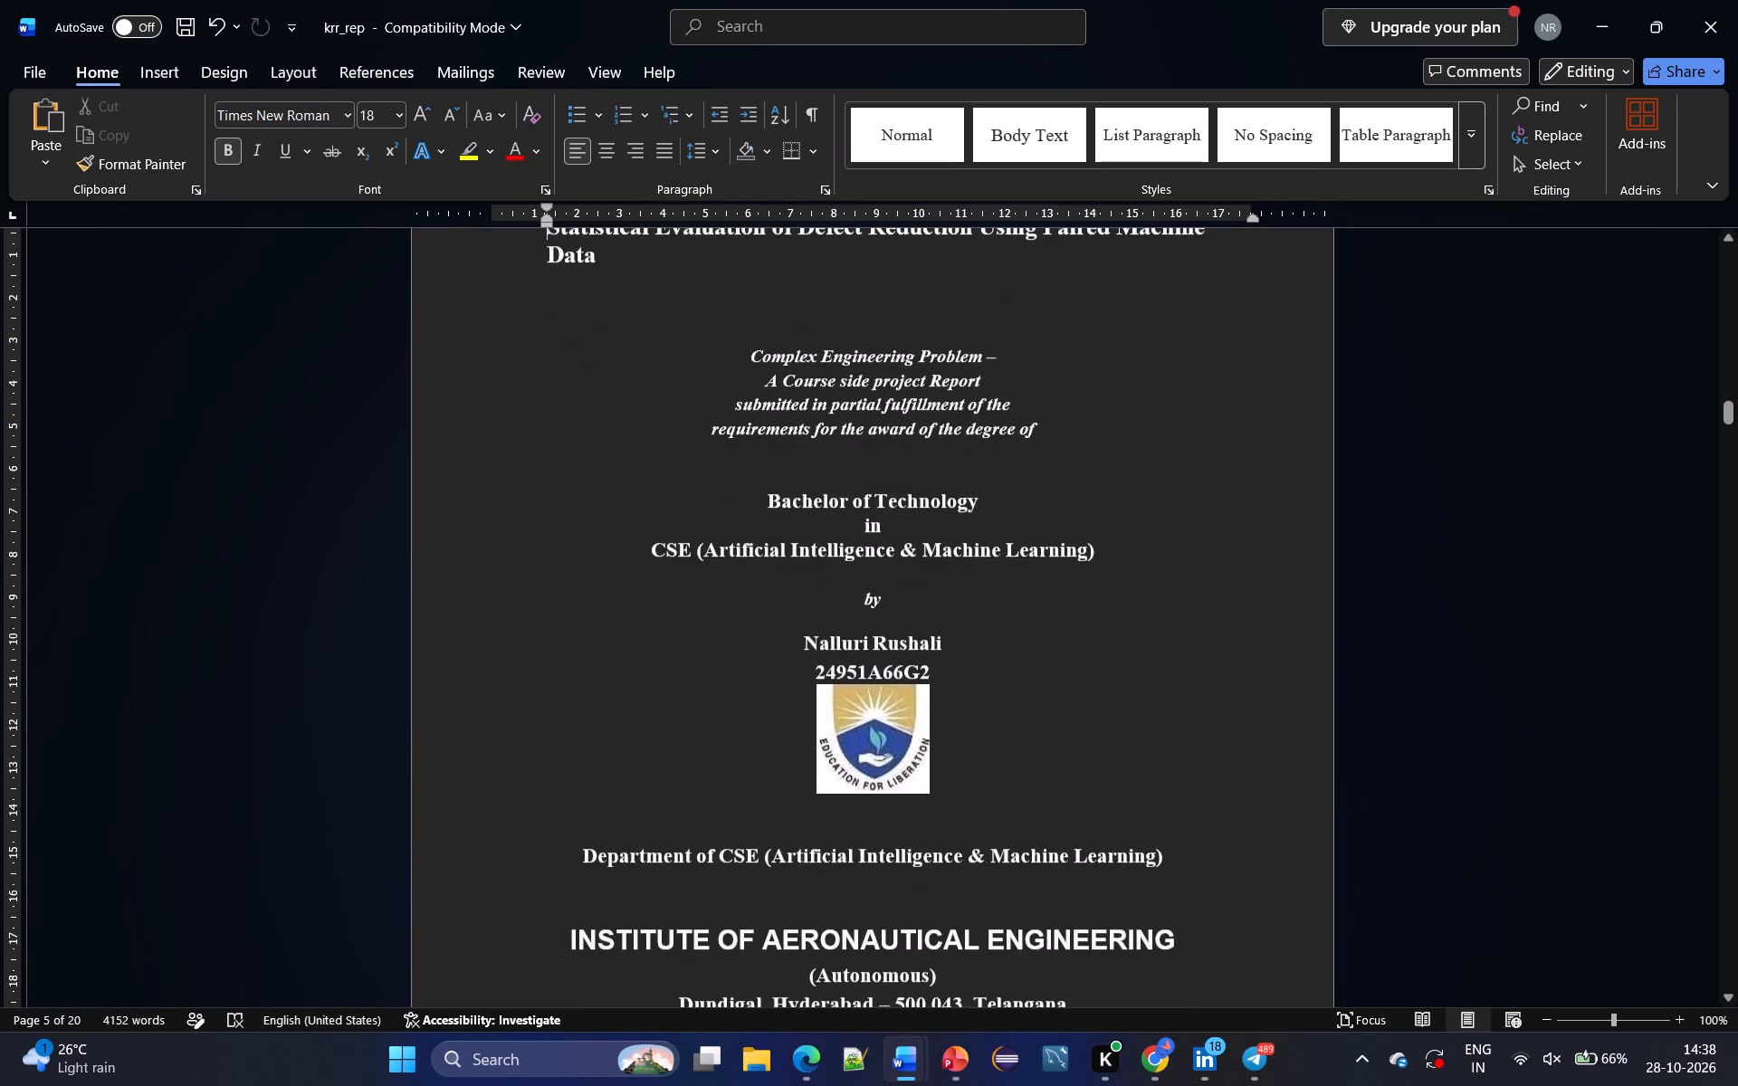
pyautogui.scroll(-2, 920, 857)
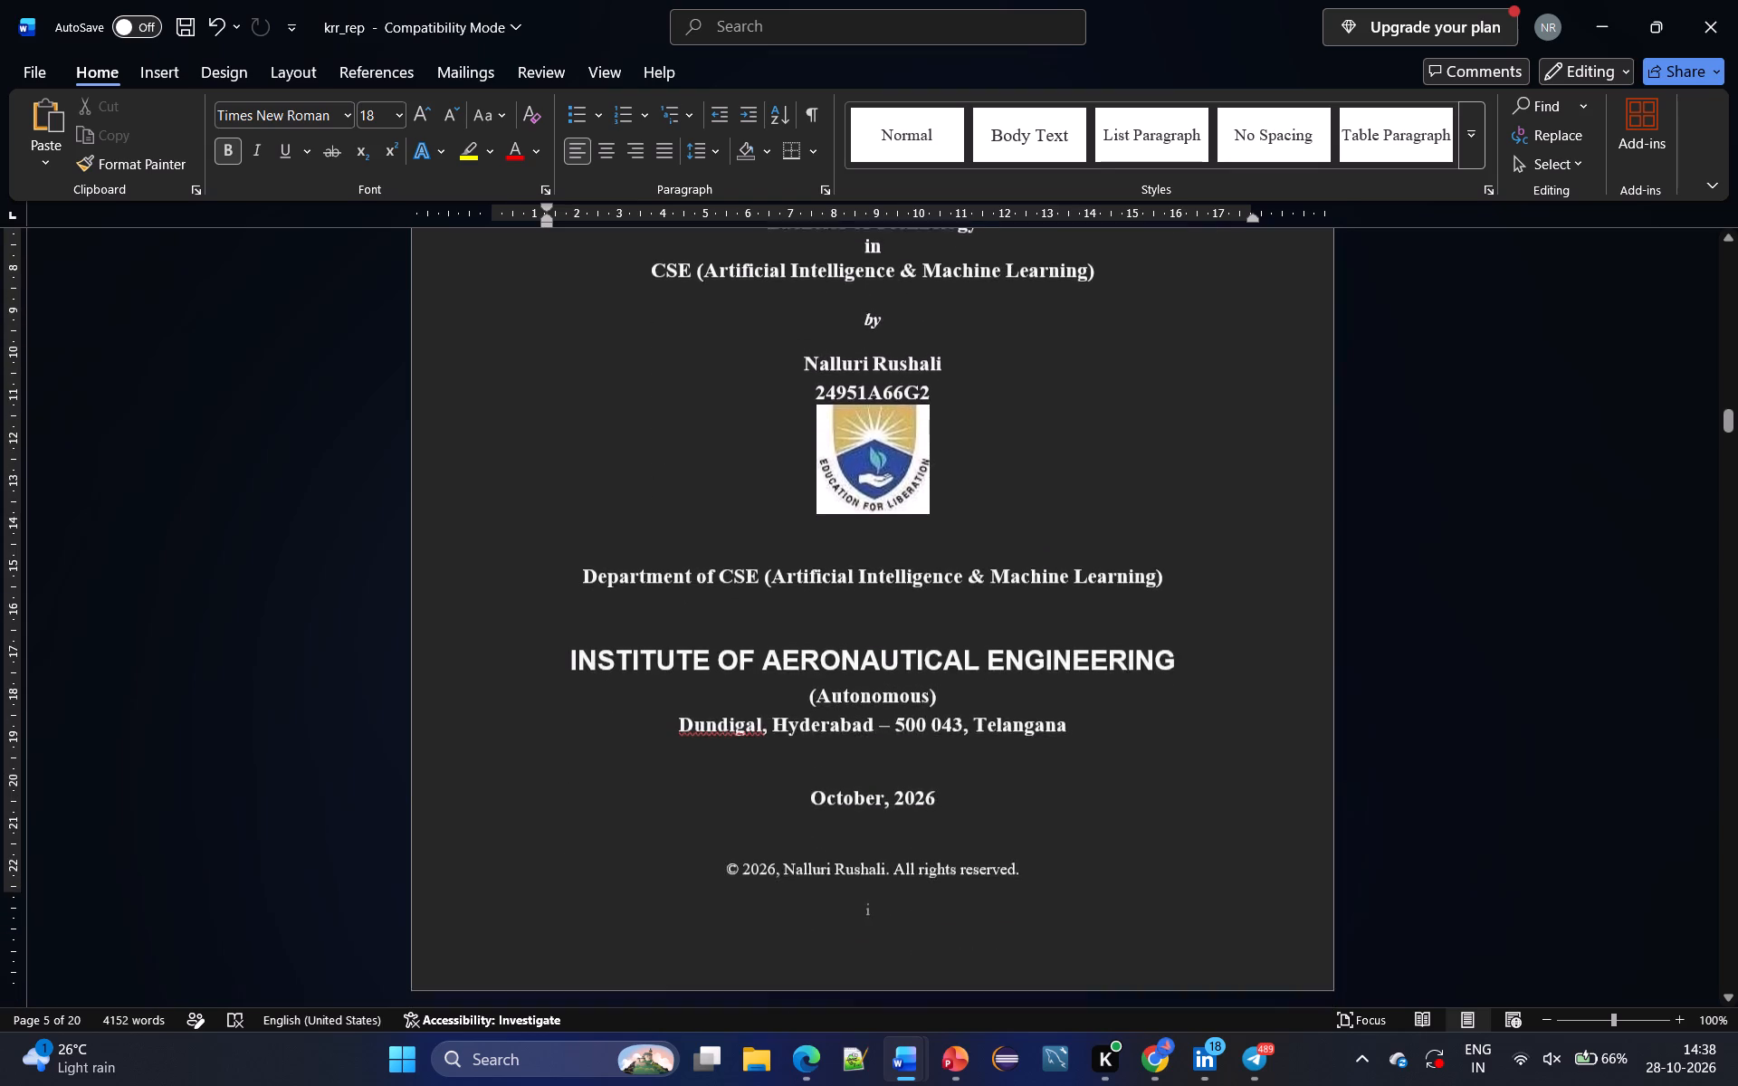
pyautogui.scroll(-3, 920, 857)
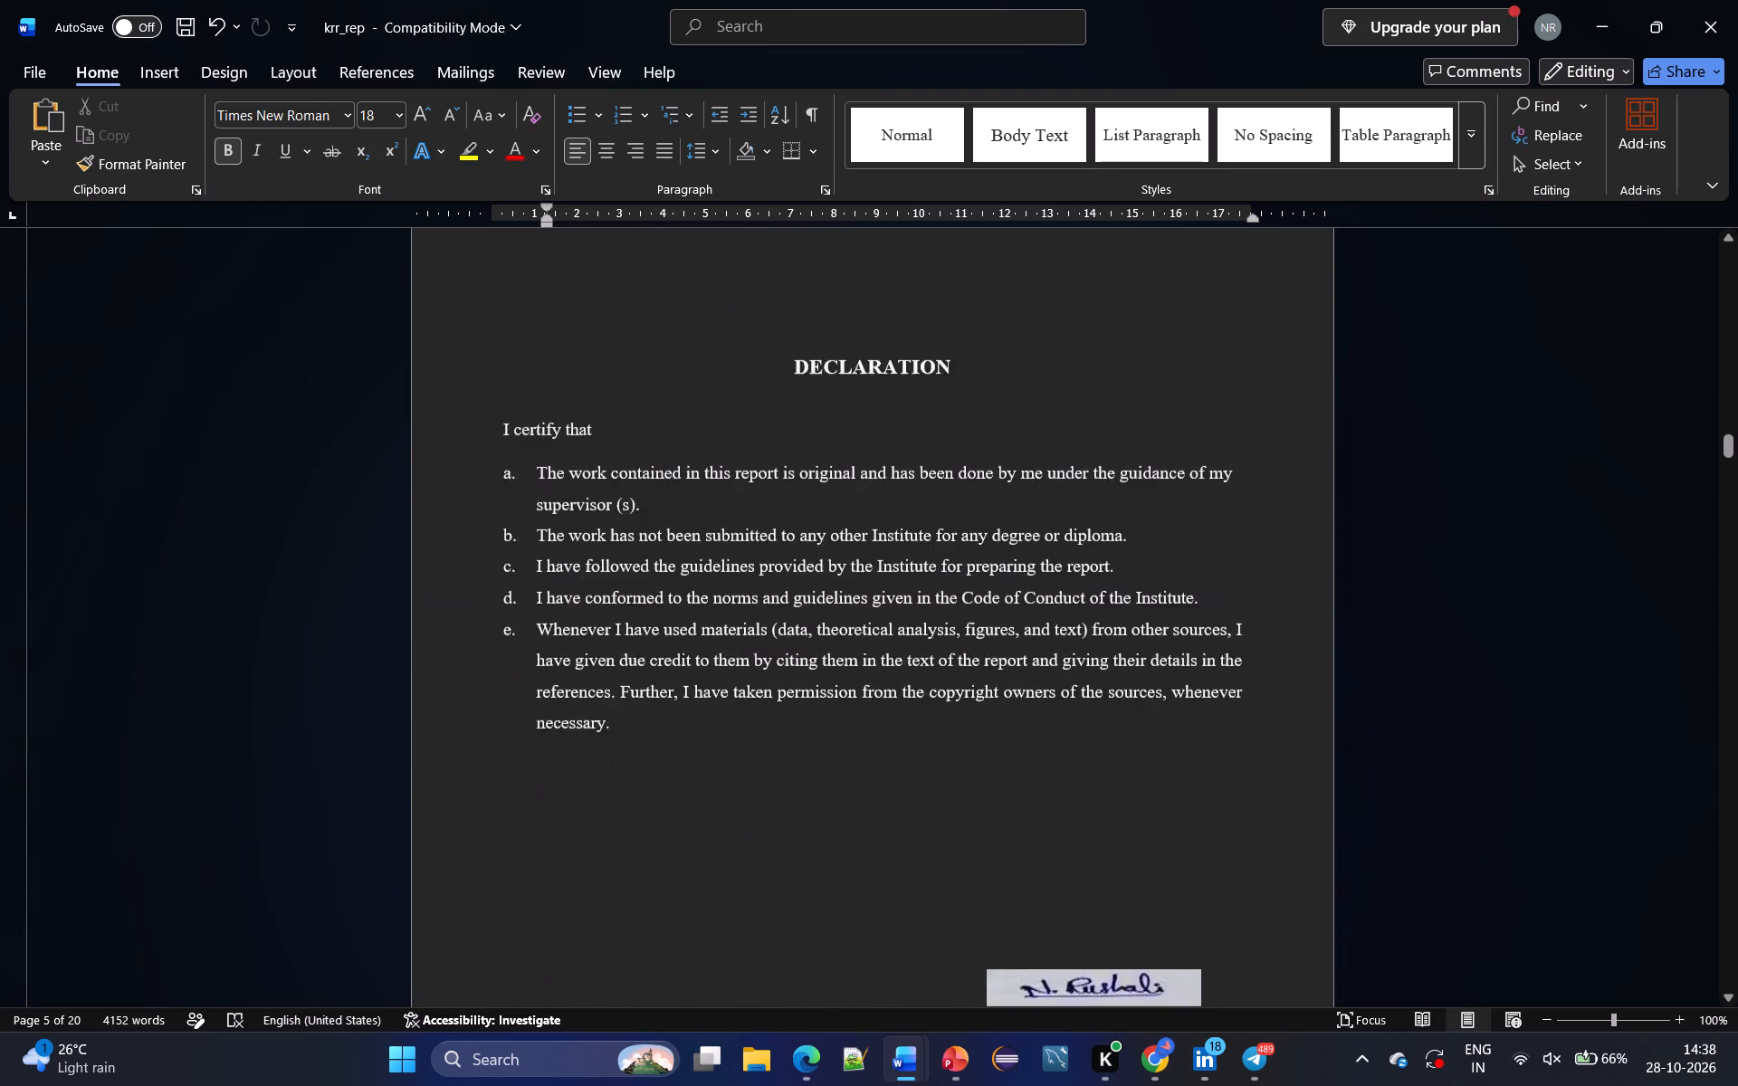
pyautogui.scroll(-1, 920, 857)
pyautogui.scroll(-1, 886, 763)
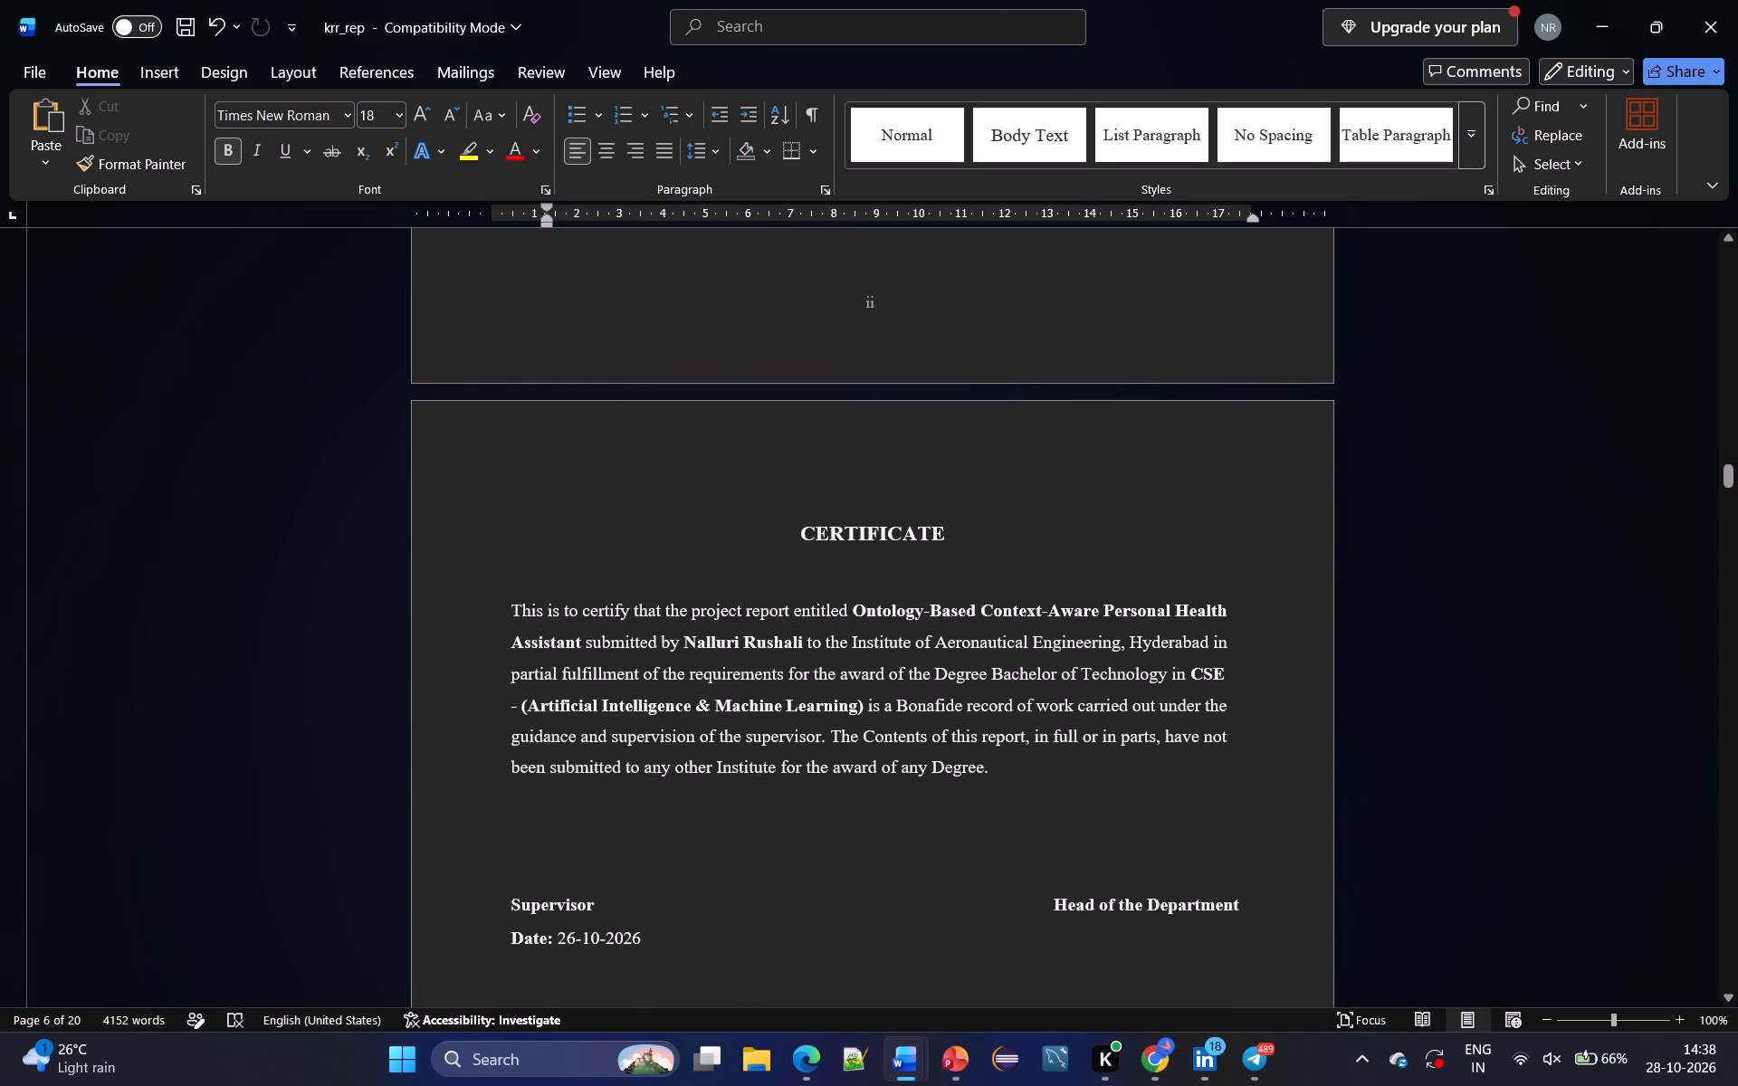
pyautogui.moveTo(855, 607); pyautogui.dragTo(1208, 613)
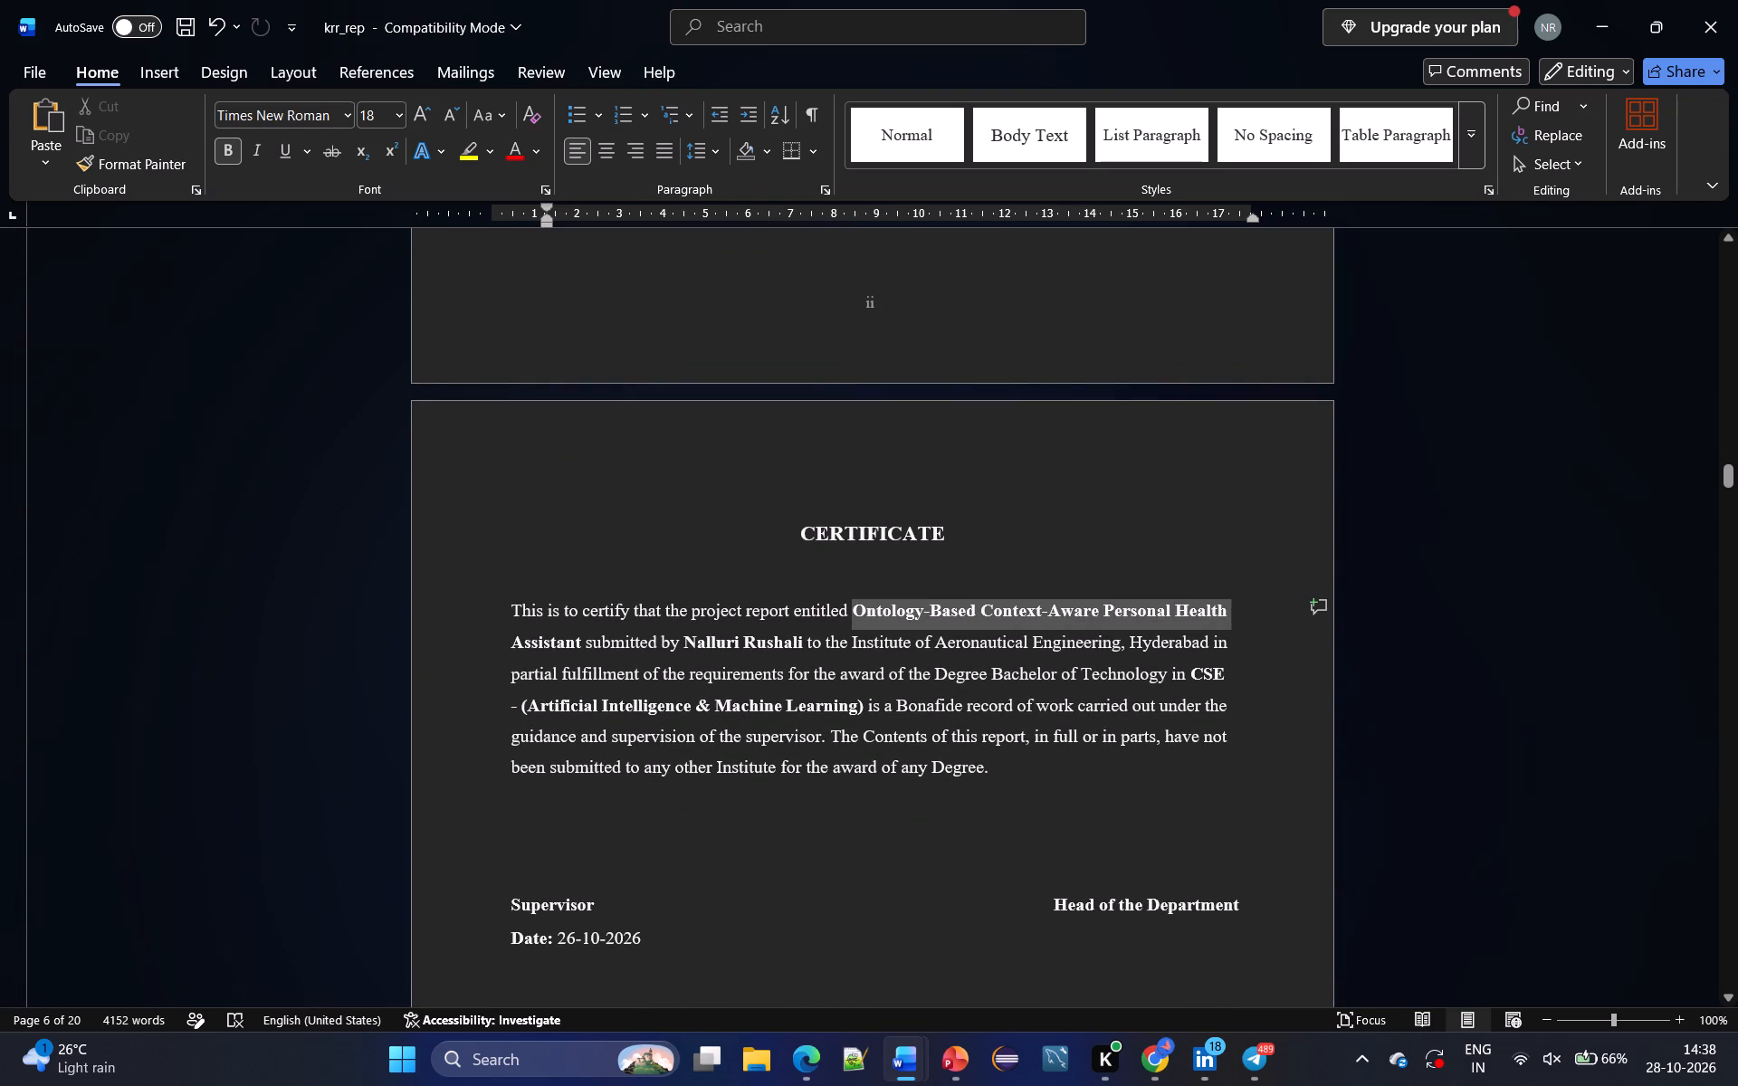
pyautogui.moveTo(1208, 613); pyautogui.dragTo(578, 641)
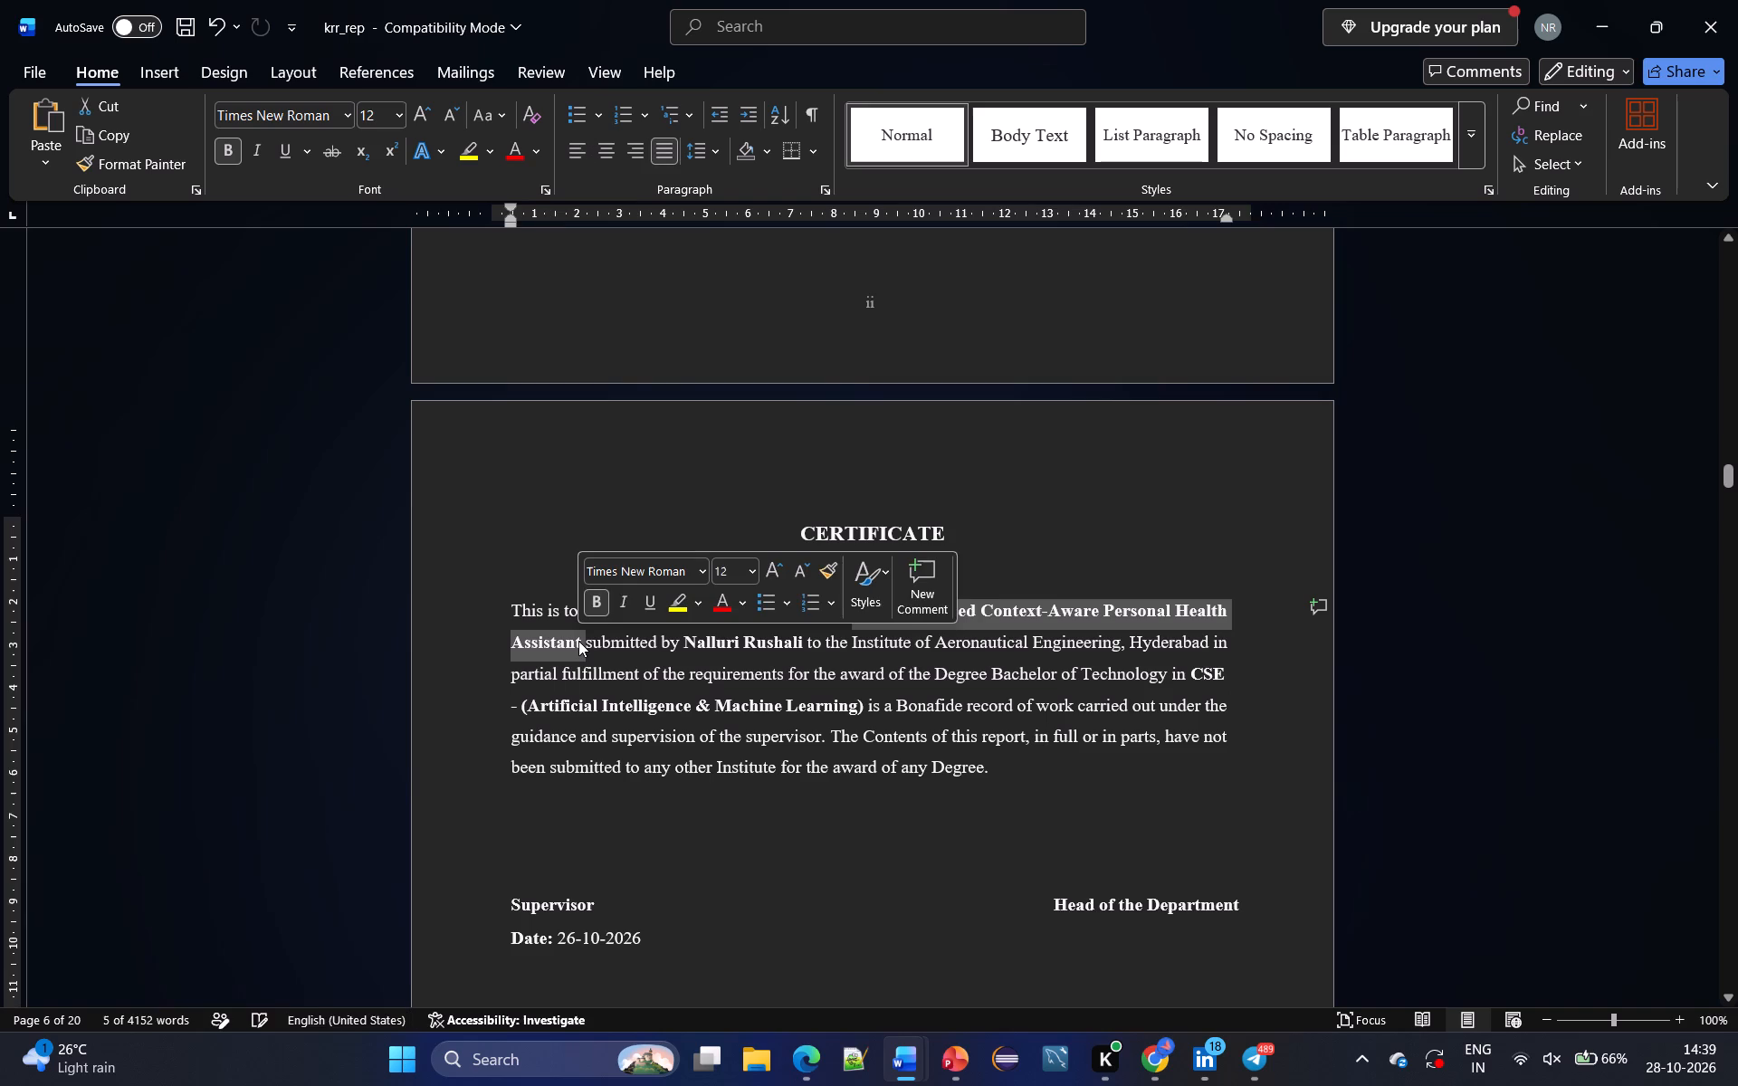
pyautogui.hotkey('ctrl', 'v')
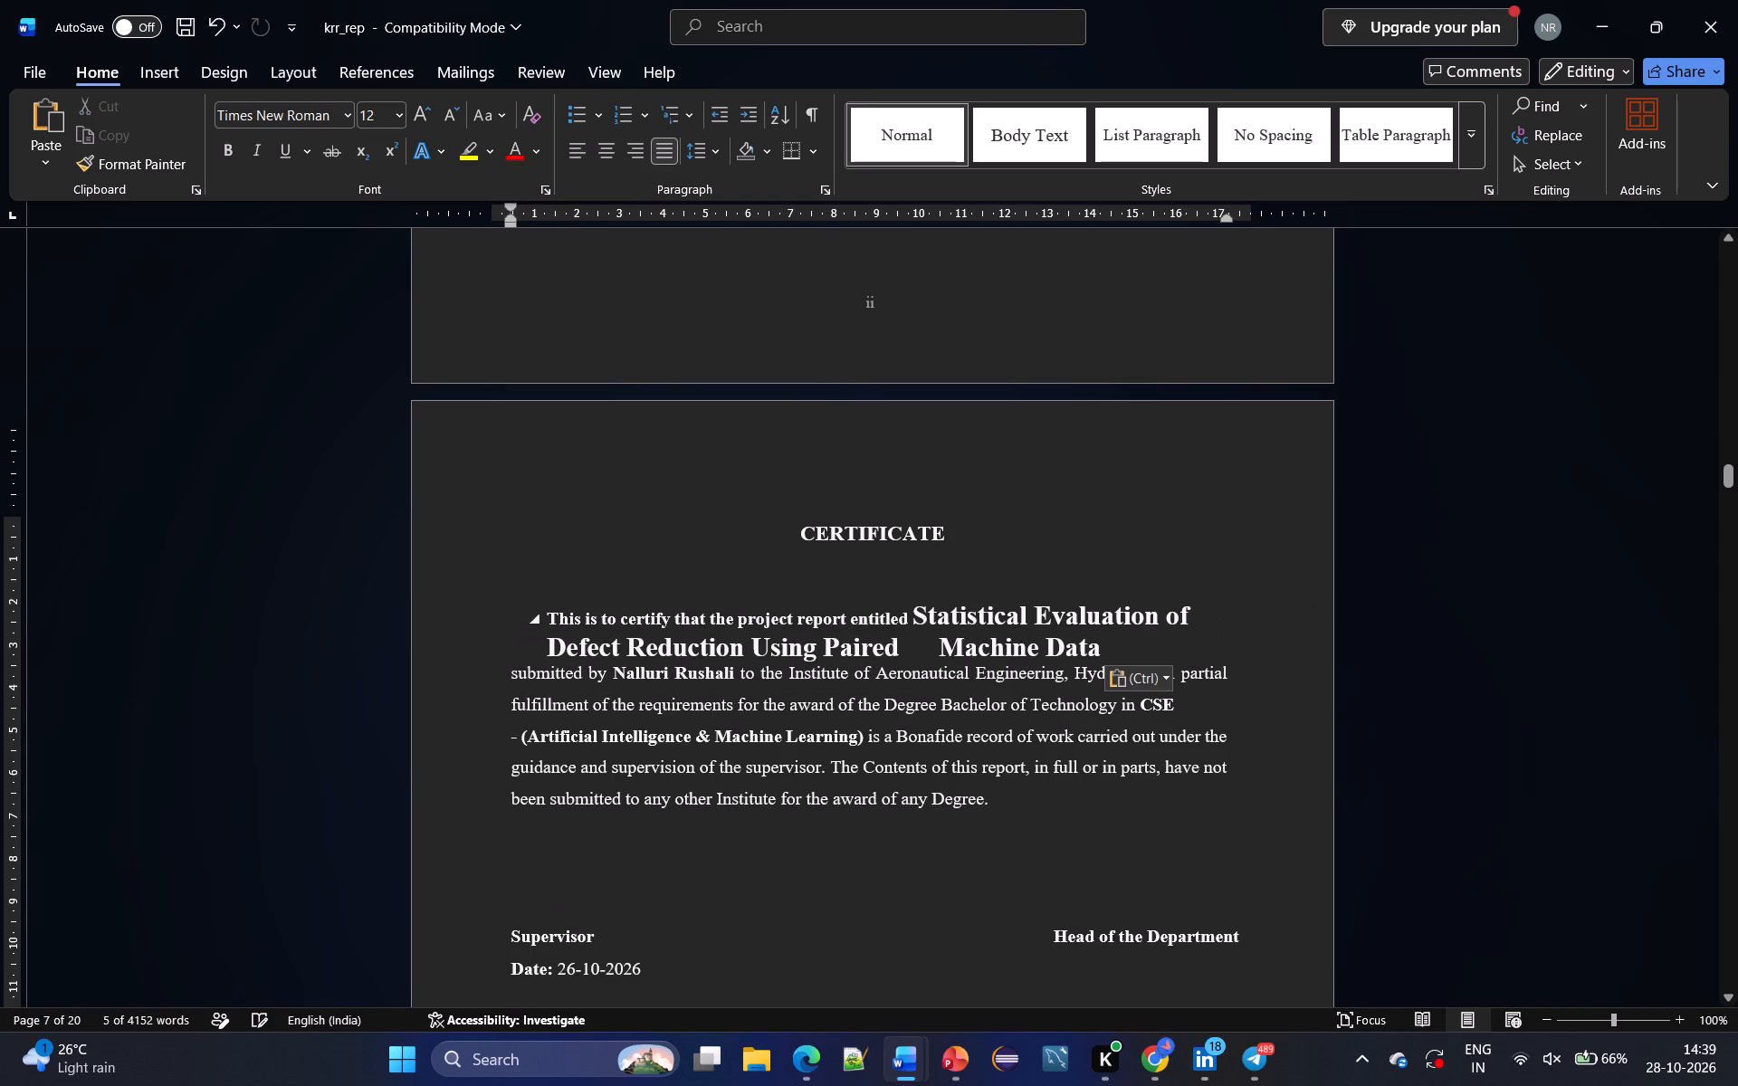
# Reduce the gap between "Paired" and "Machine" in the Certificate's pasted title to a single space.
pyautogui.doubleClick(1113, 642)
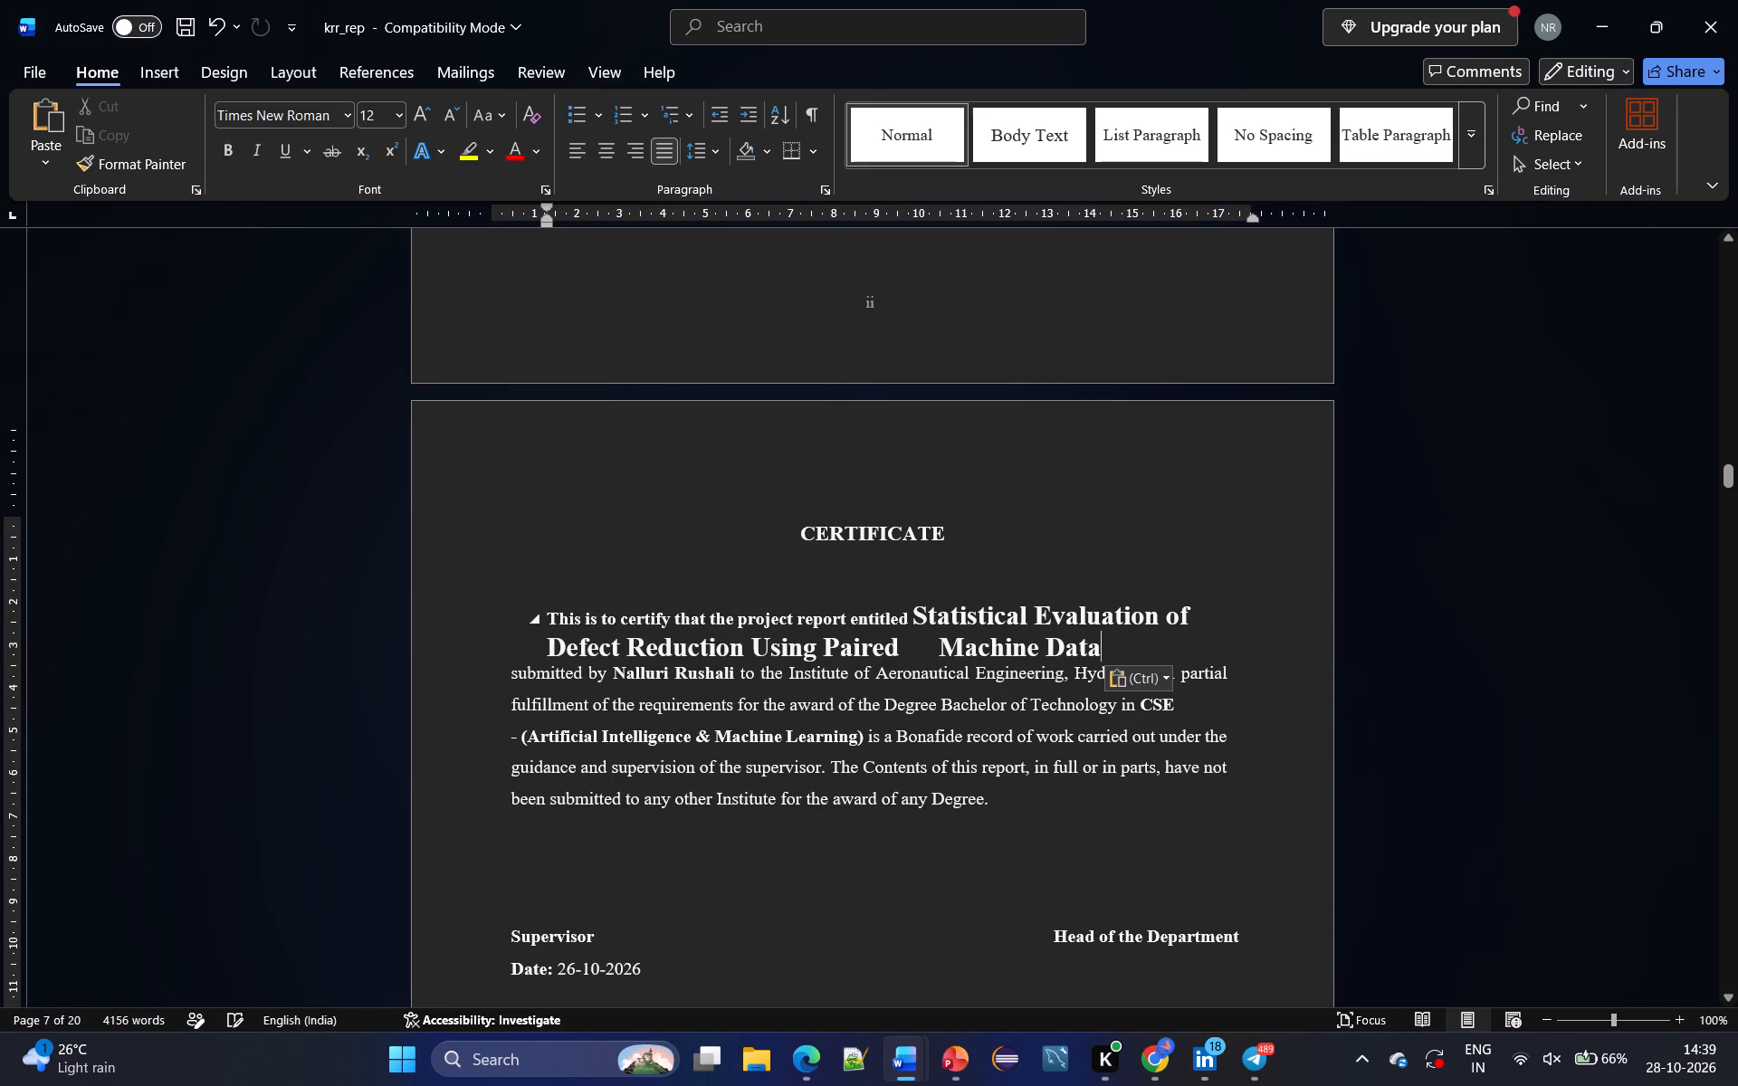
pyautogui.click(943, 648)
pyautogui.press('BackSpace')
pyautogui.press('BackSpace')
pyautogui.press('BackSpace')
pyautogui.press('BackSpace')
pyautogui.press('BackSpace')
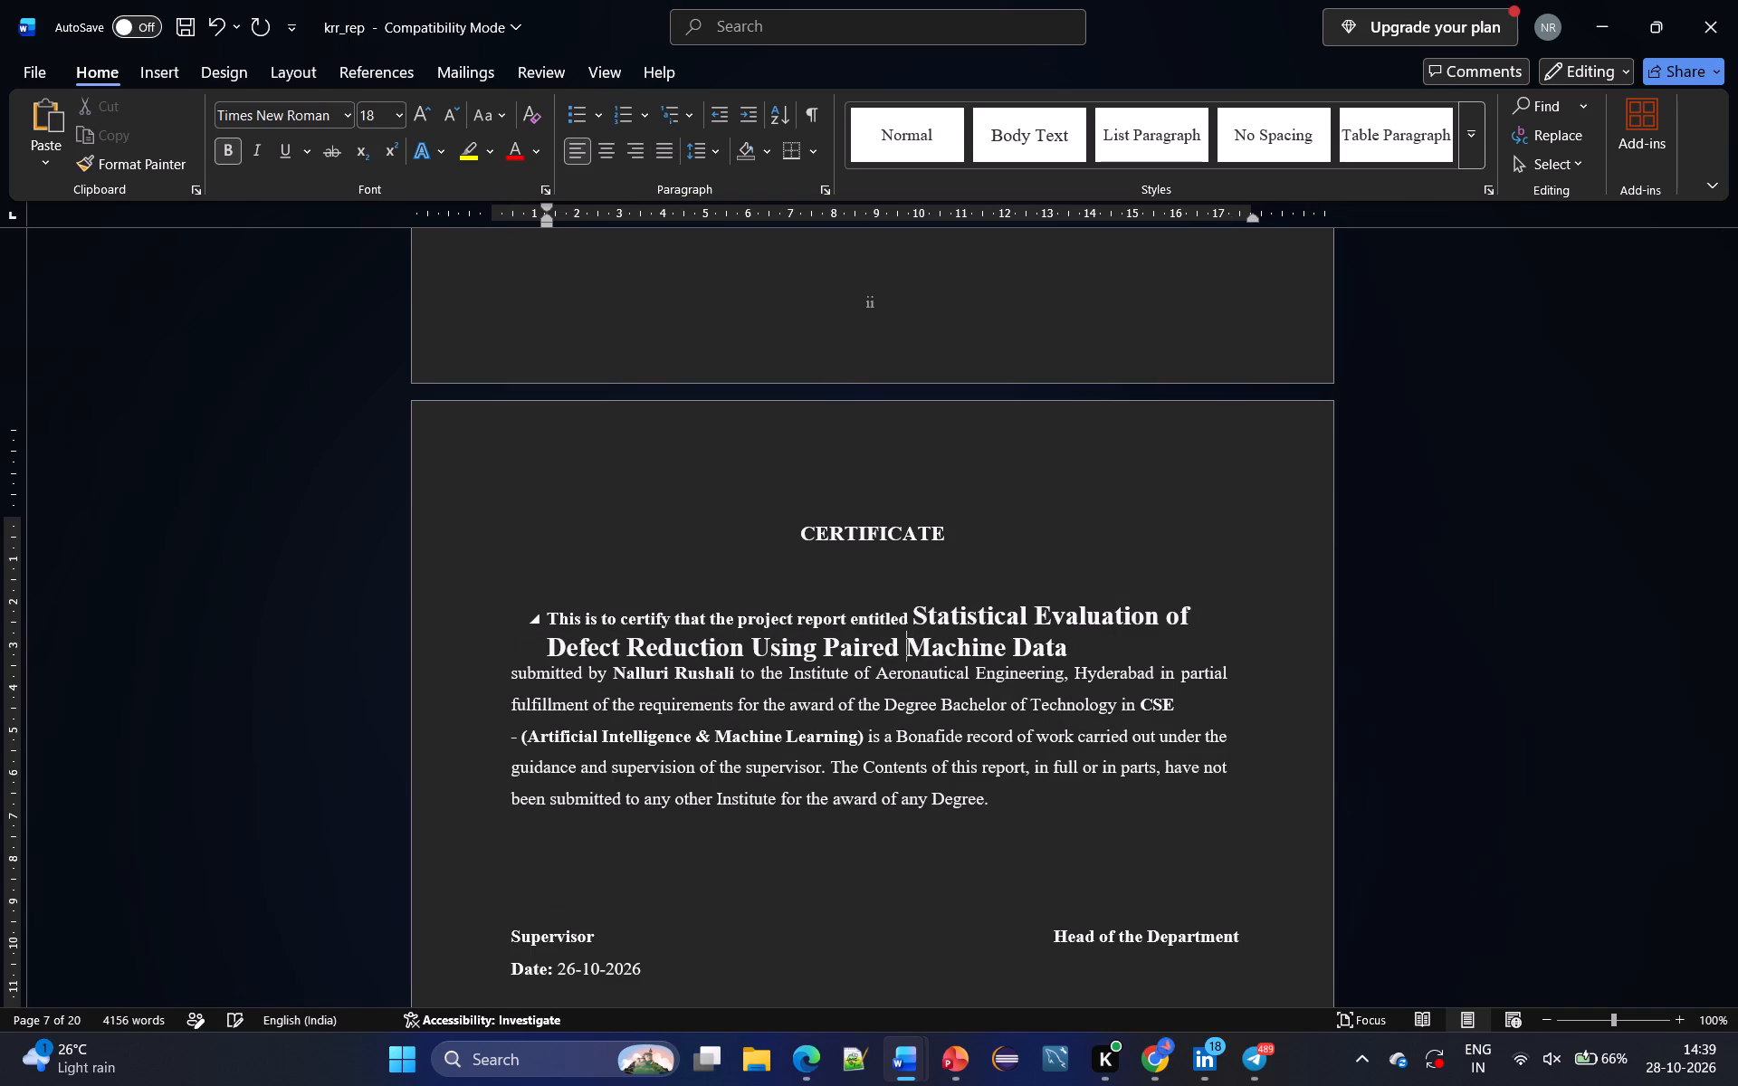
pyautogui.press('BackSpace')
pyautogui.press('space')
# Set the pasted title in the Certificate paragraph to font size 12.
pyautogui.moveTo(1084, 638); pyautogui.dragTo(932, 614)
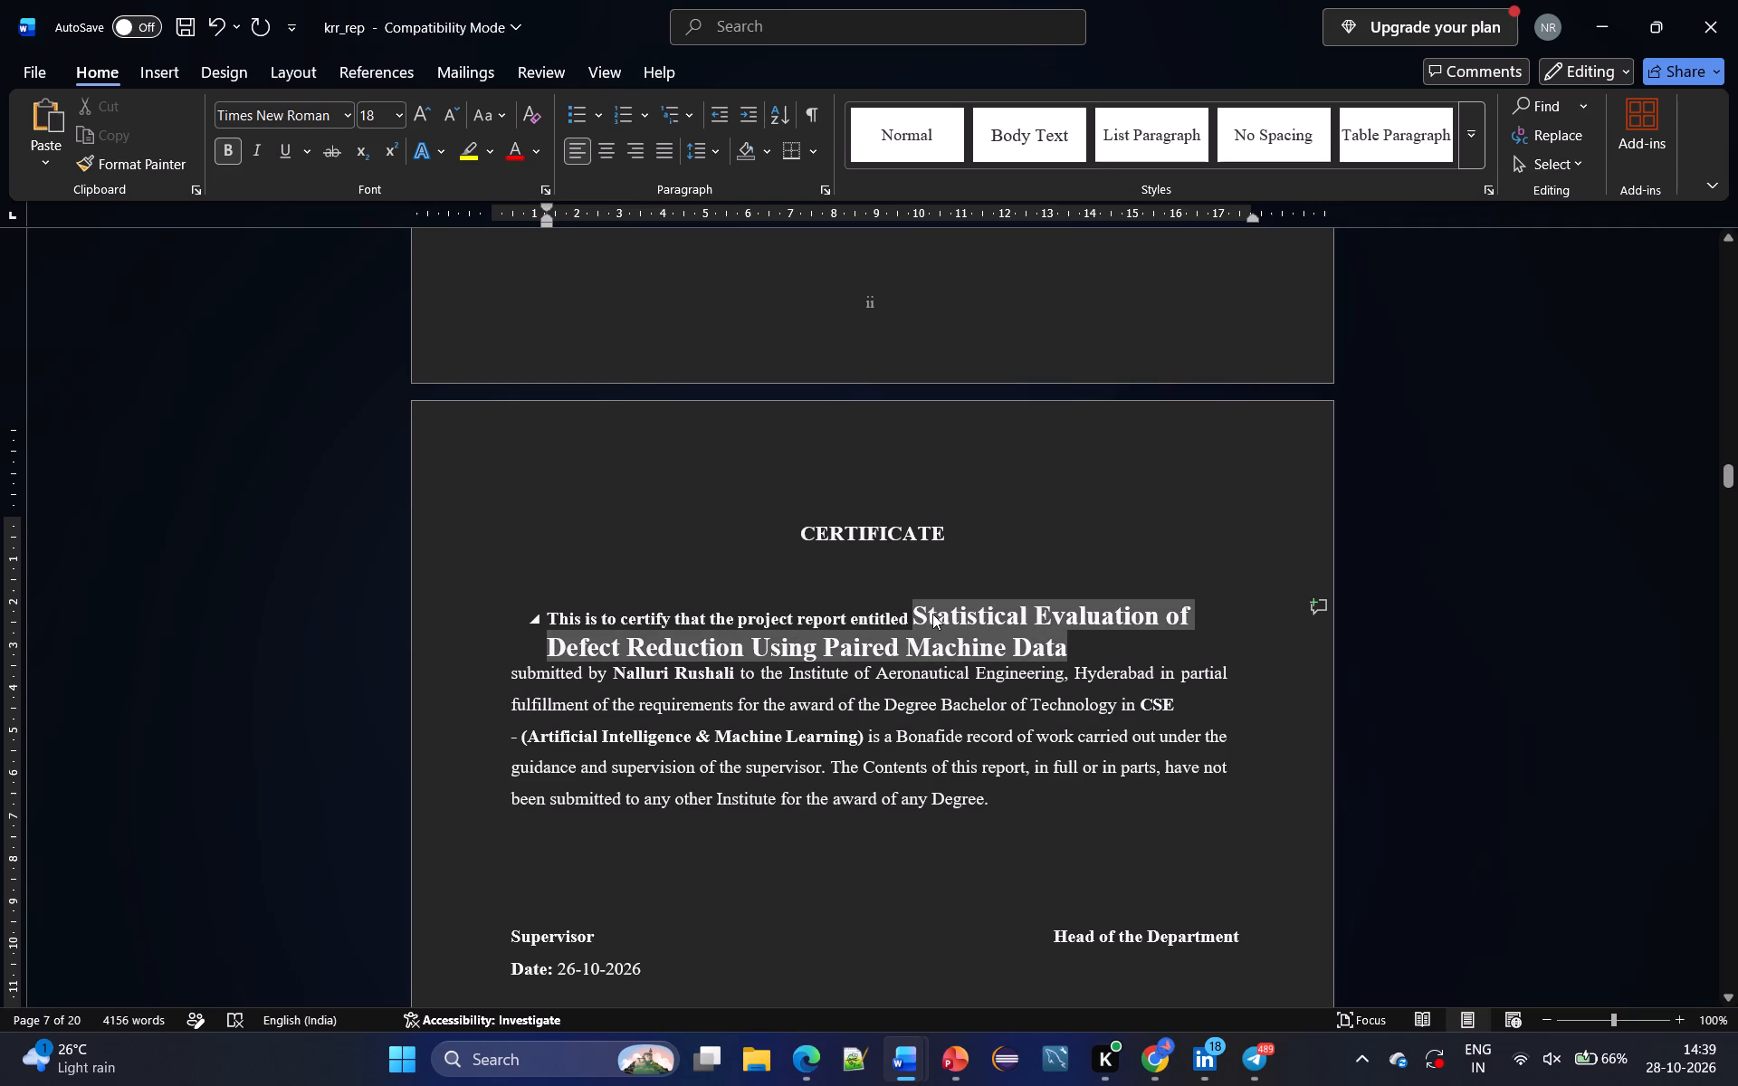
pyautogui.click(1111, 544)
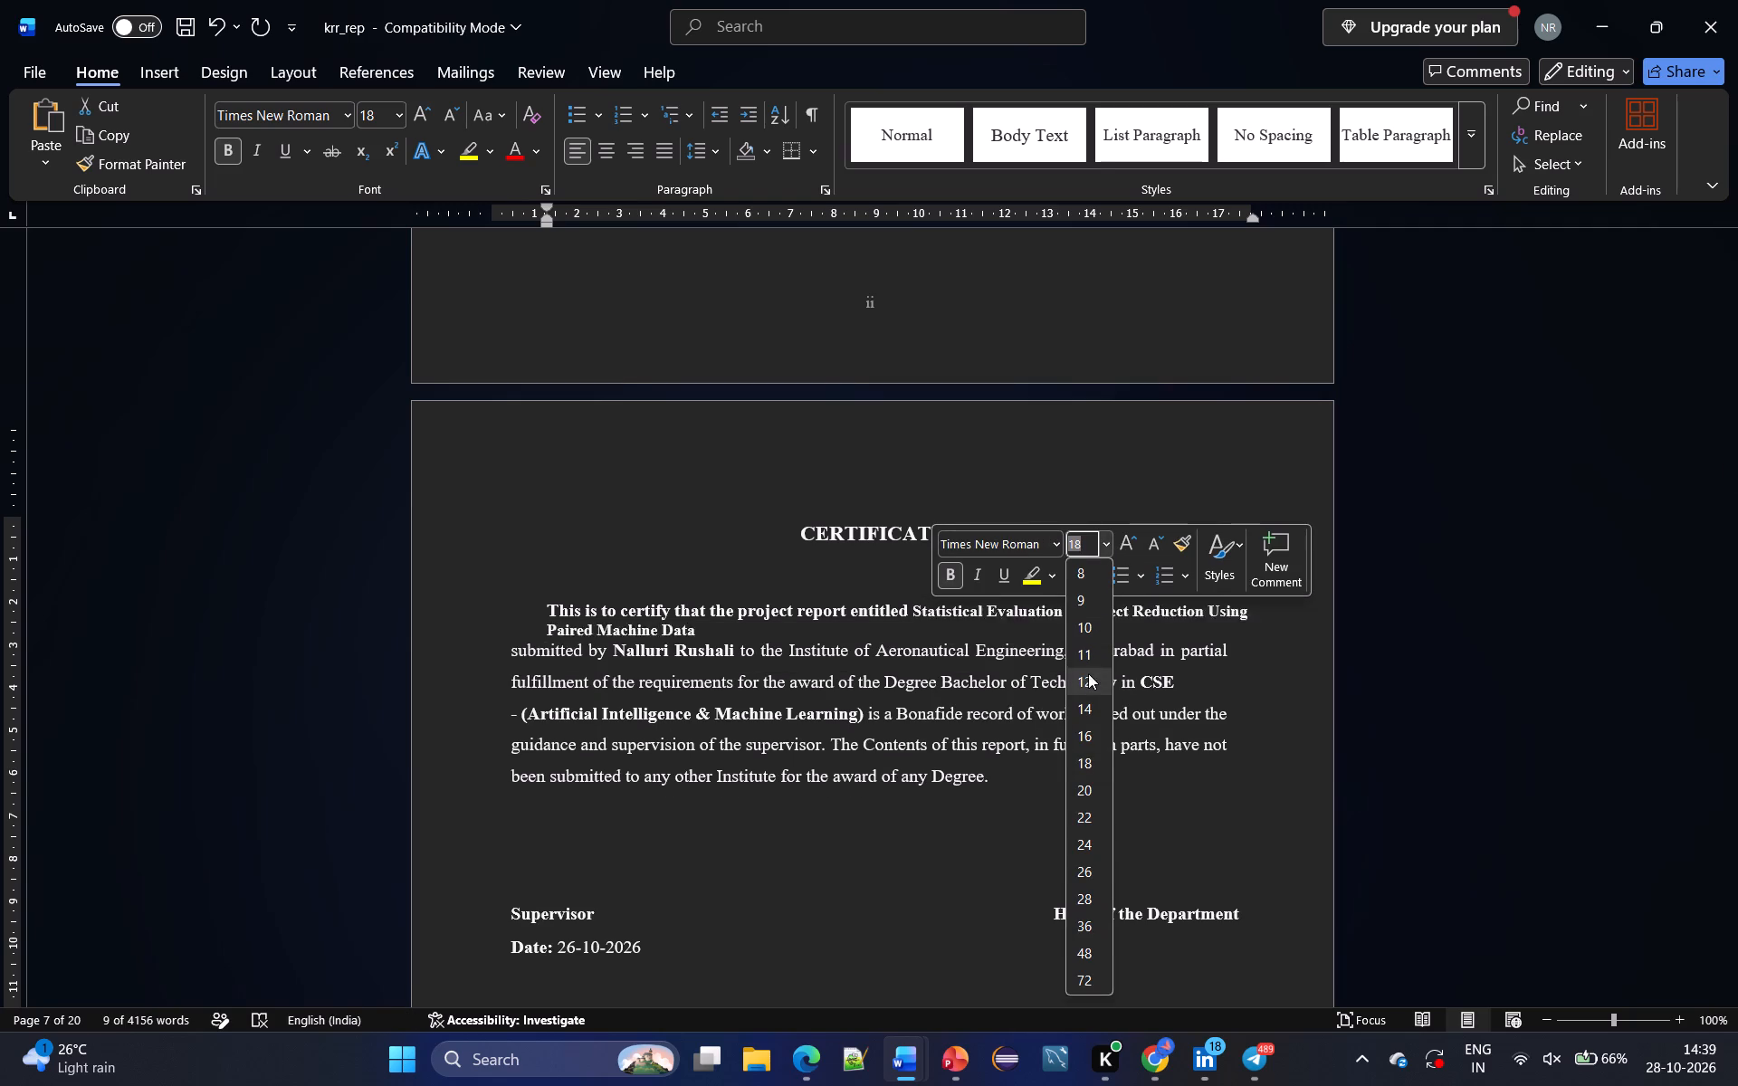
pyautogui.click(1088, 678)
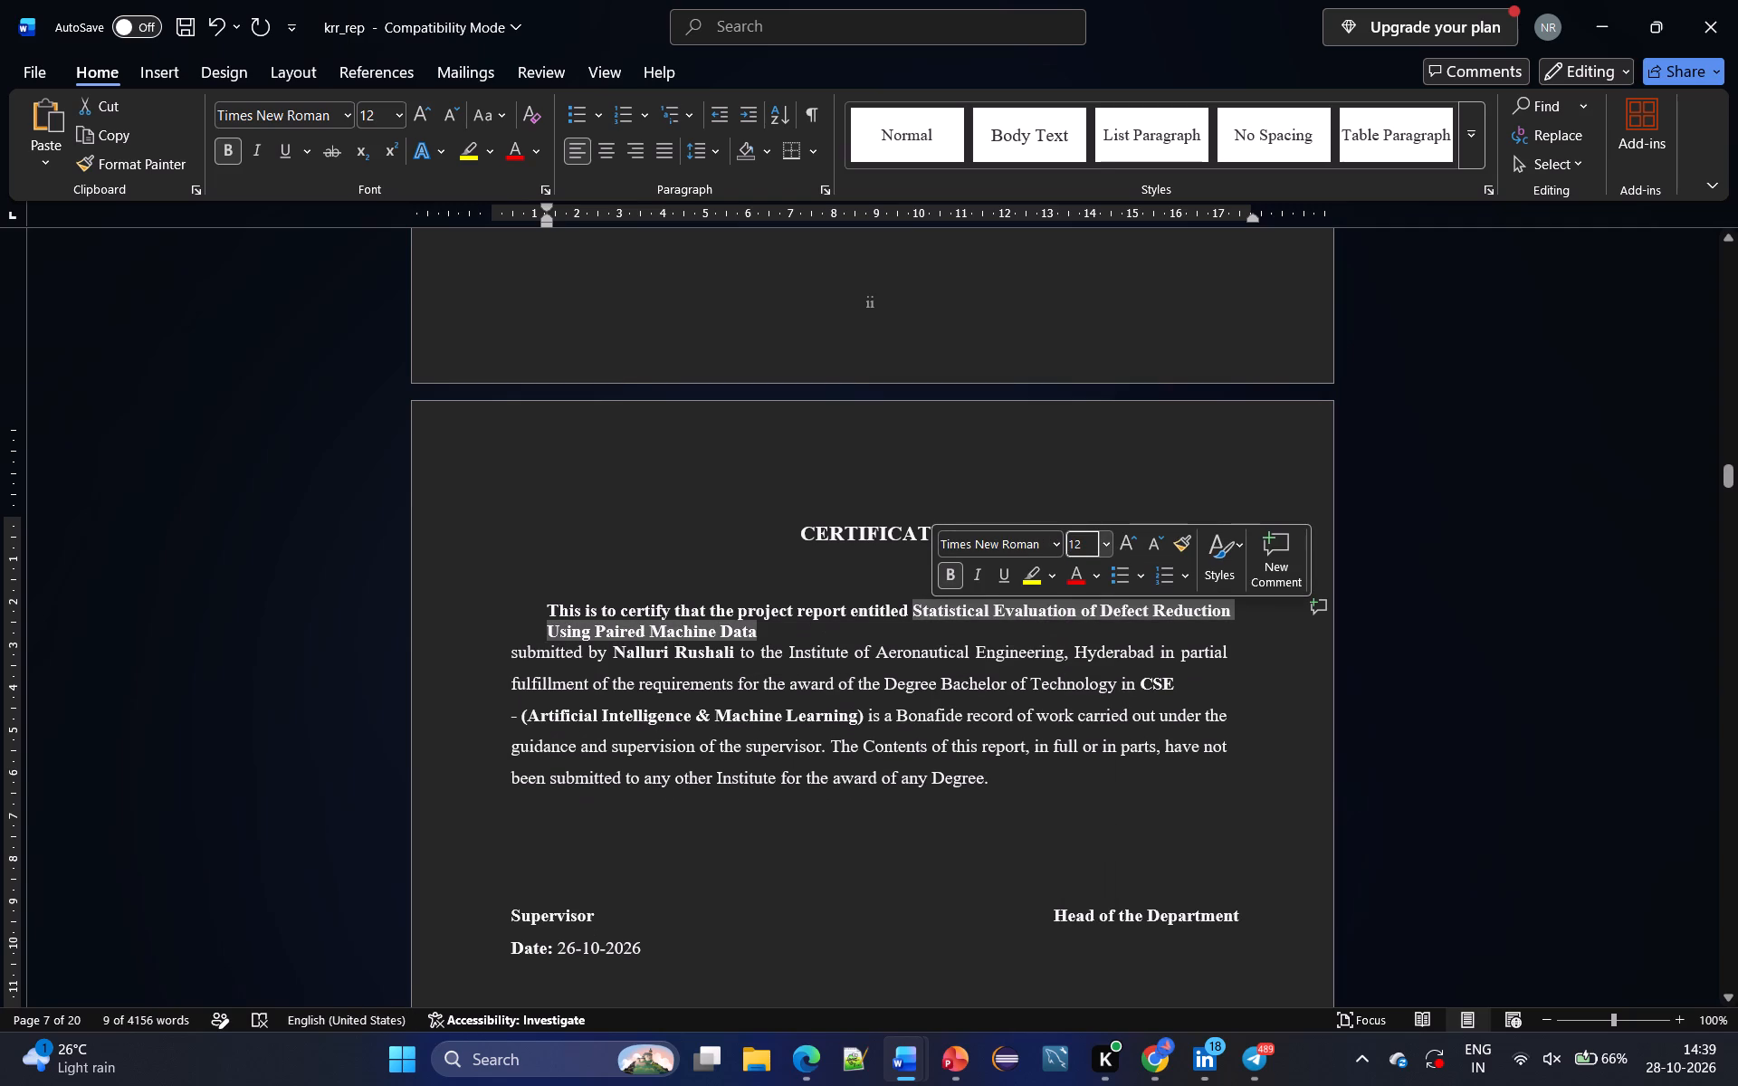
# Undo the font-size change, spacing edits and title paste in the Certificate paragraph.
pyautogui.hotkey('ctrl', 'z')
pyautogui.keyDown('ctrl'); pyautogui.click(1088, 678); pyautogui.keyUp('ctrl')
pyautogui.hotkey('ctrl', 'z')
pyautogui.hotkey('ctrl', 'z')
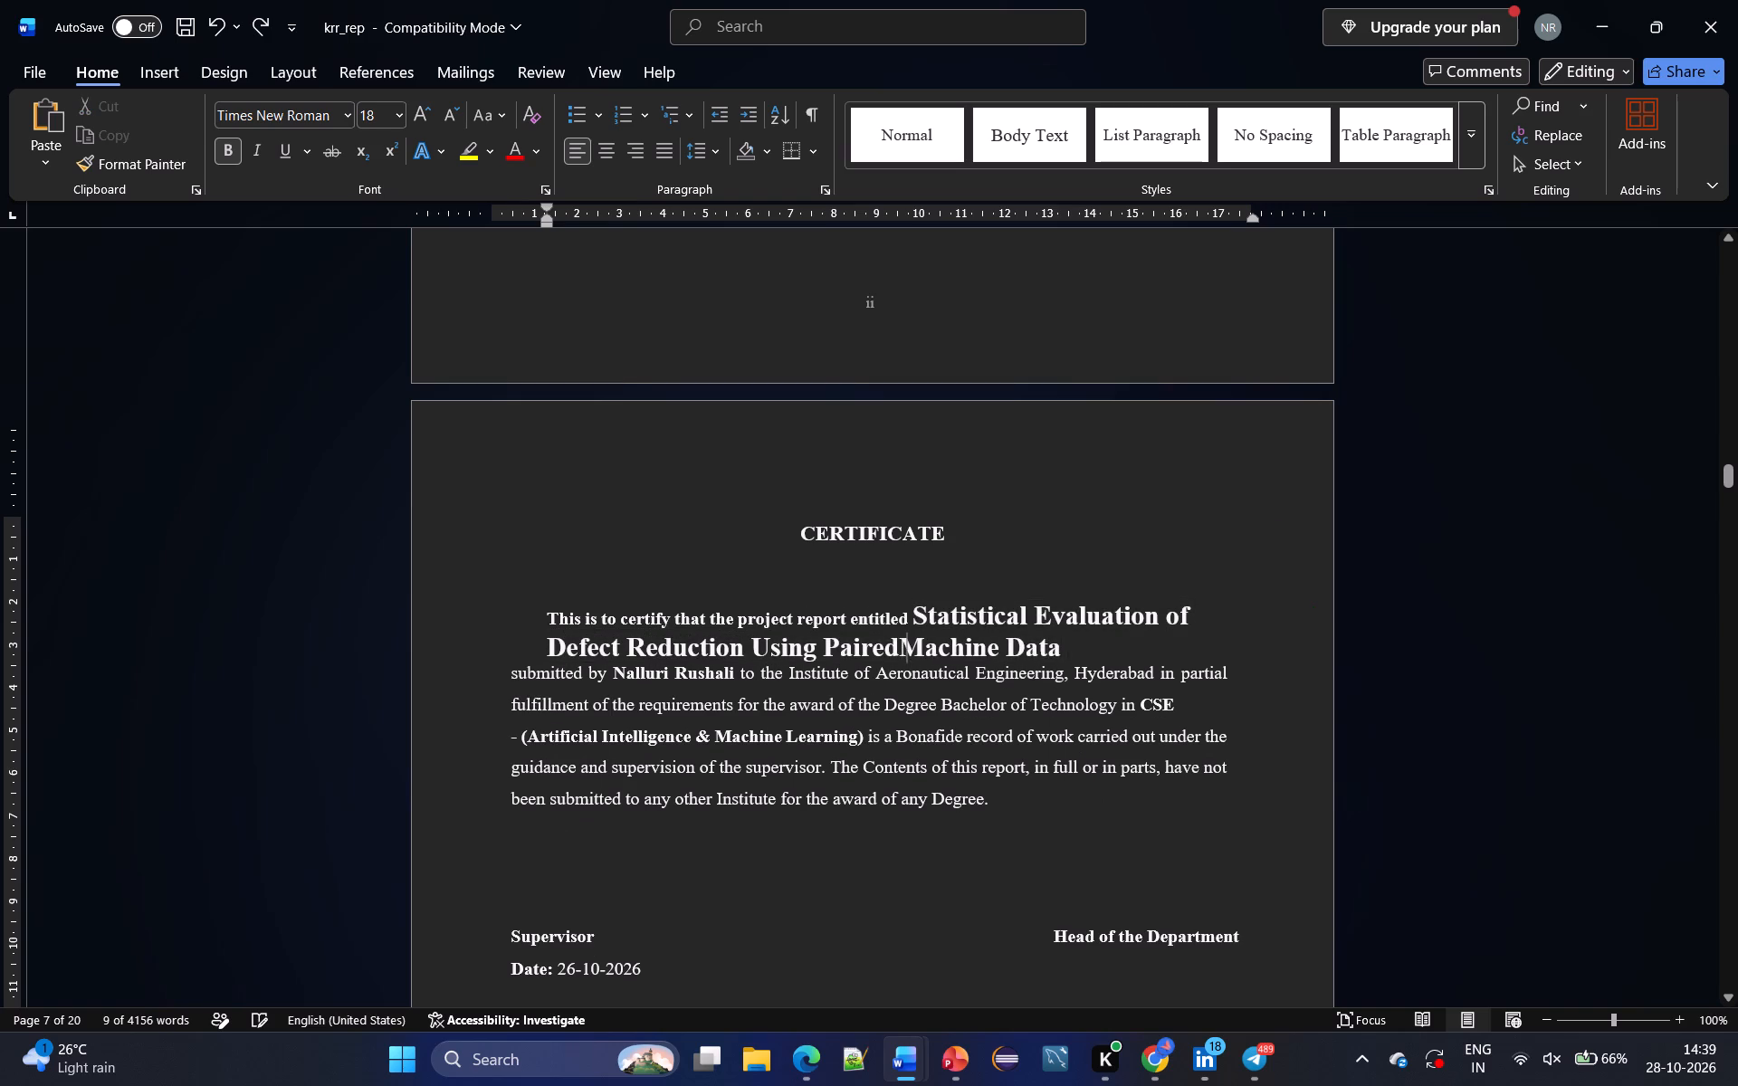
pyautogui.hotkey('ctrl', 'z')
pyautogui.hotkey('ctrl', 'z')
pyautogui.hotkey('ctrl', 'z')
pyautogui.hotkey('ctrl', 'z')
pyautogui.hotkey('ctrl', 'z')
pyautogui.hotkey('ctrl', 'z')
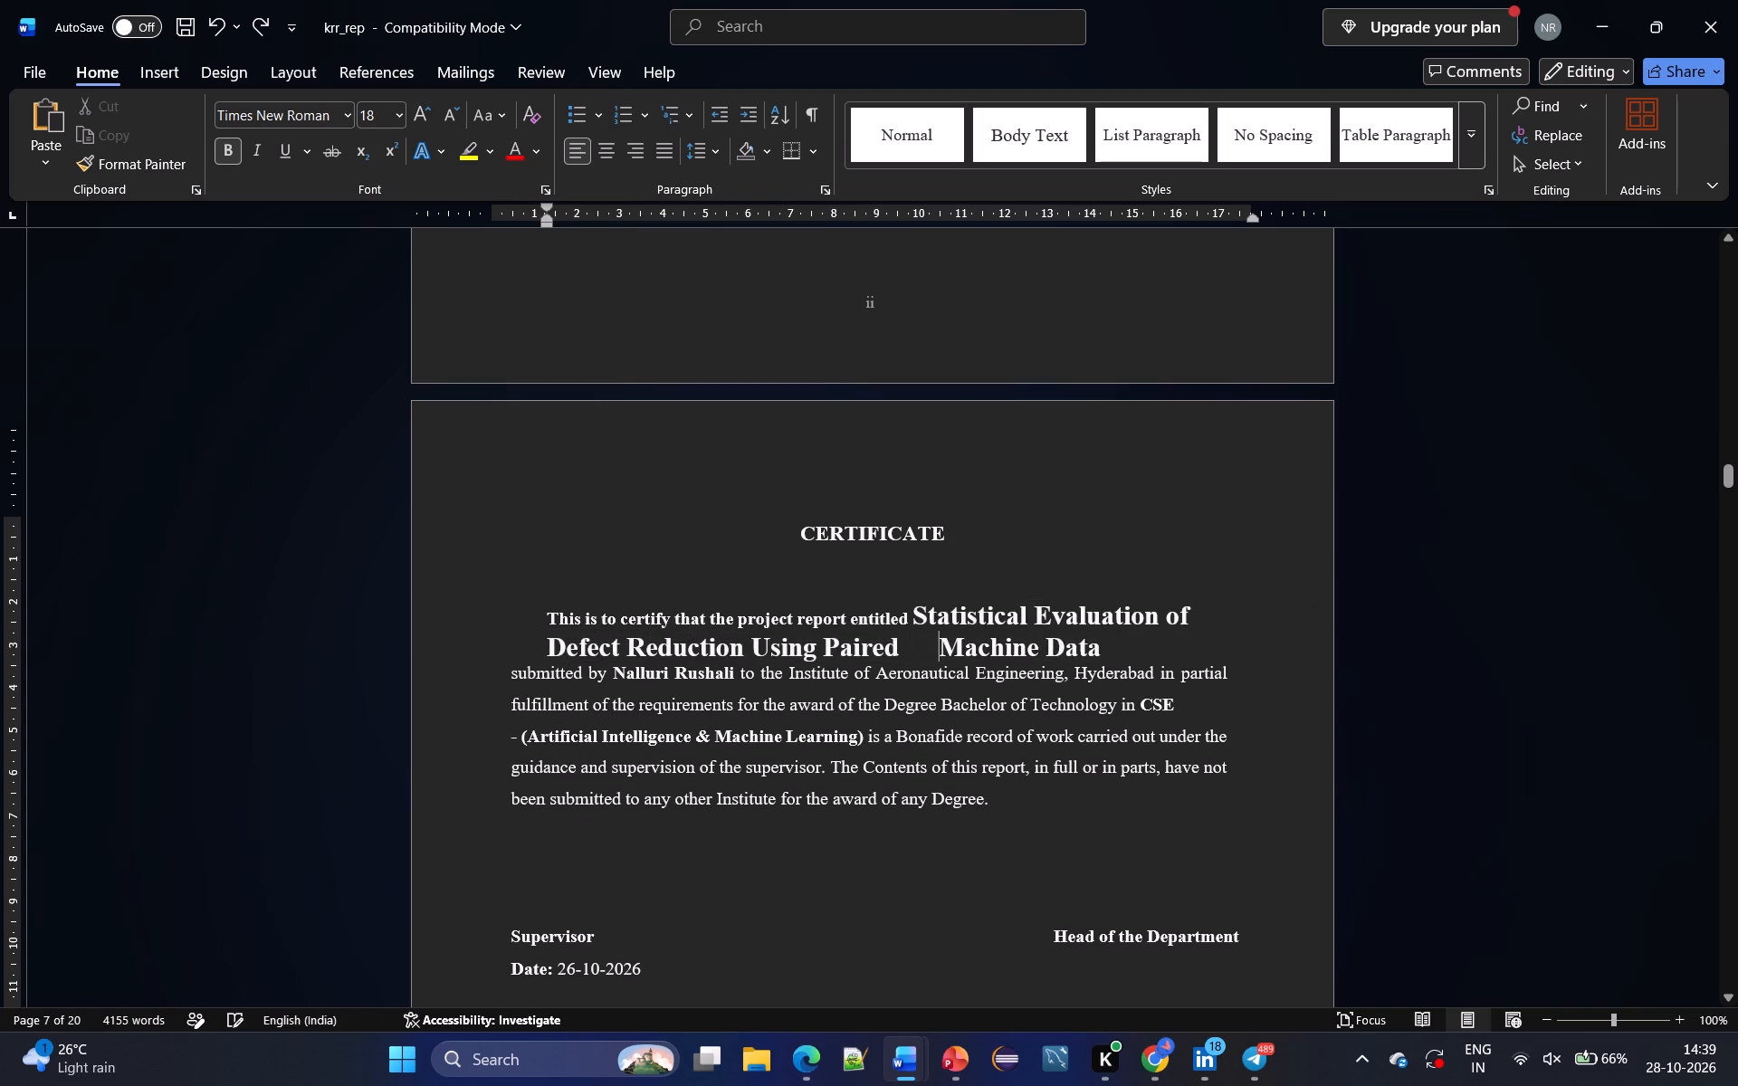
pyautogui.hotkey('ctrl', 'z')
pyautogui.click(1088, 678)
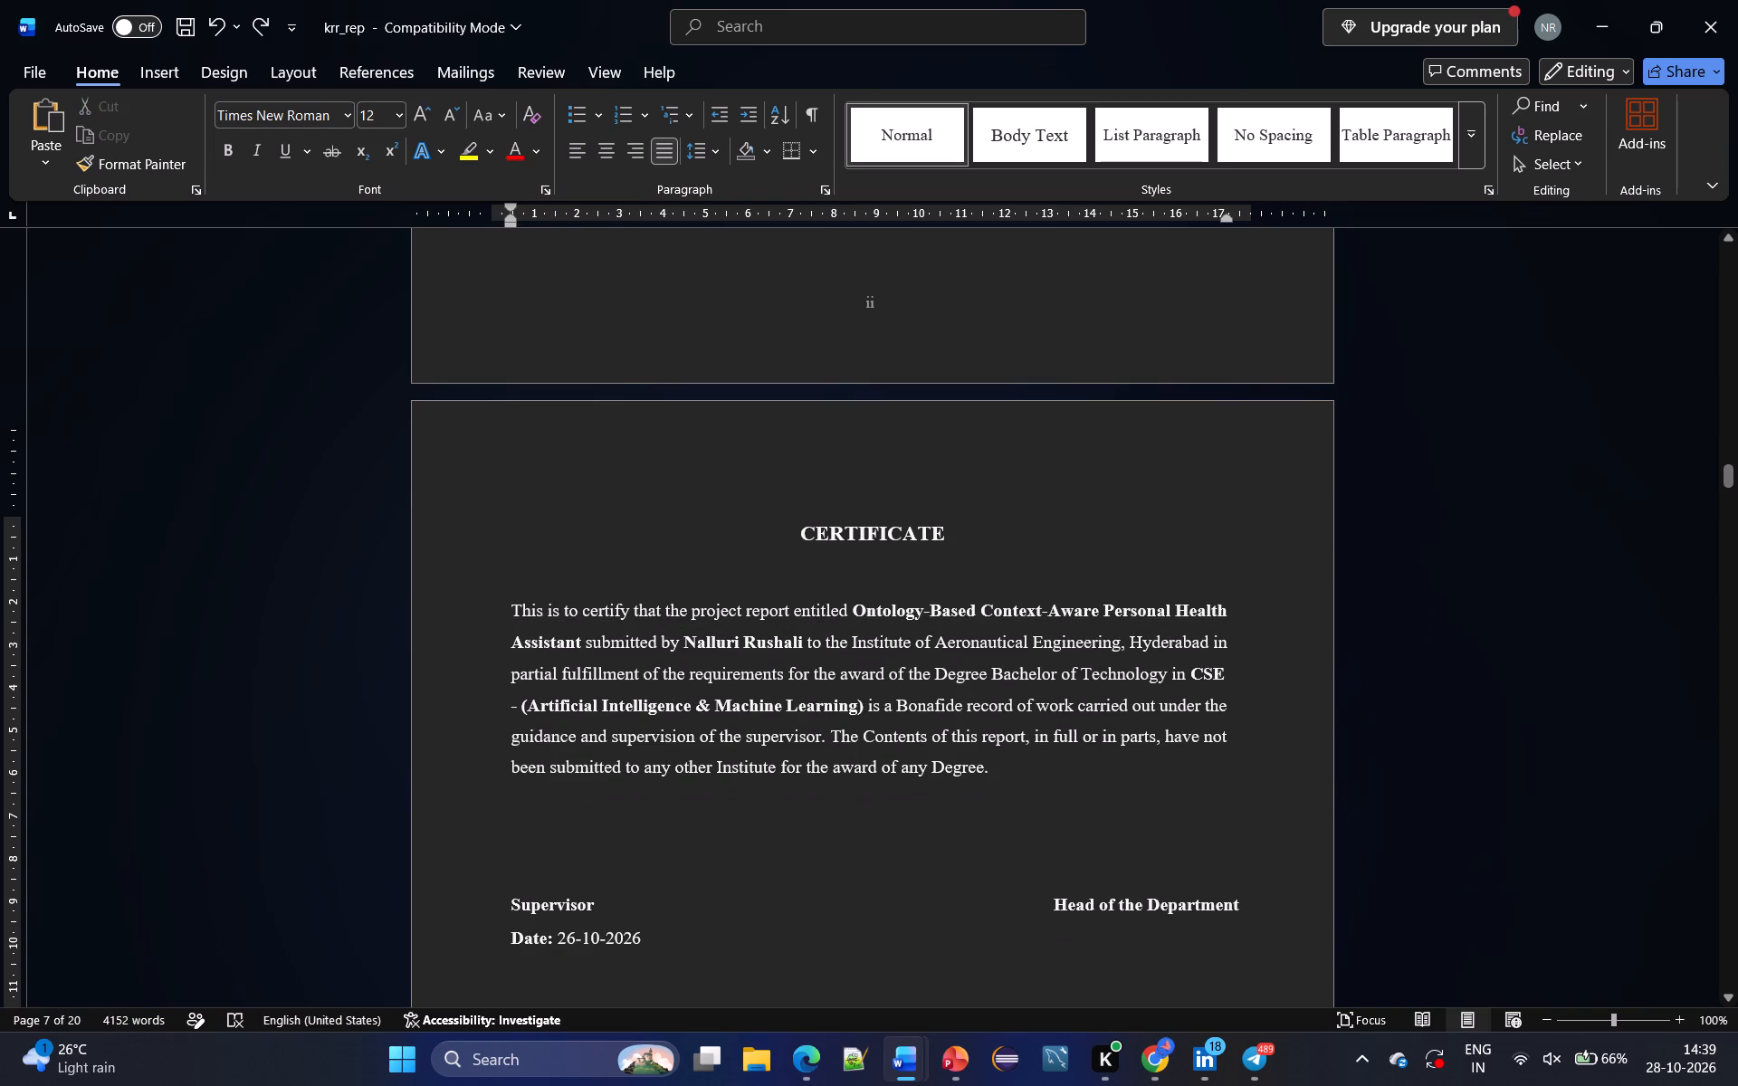
# Replace the old project title in the Certificate paragraph with "Statistical Evaluation of" and start switching windows.
pyautogui.moveTo(582, 645); pyautogui.dragTo(824, 593)
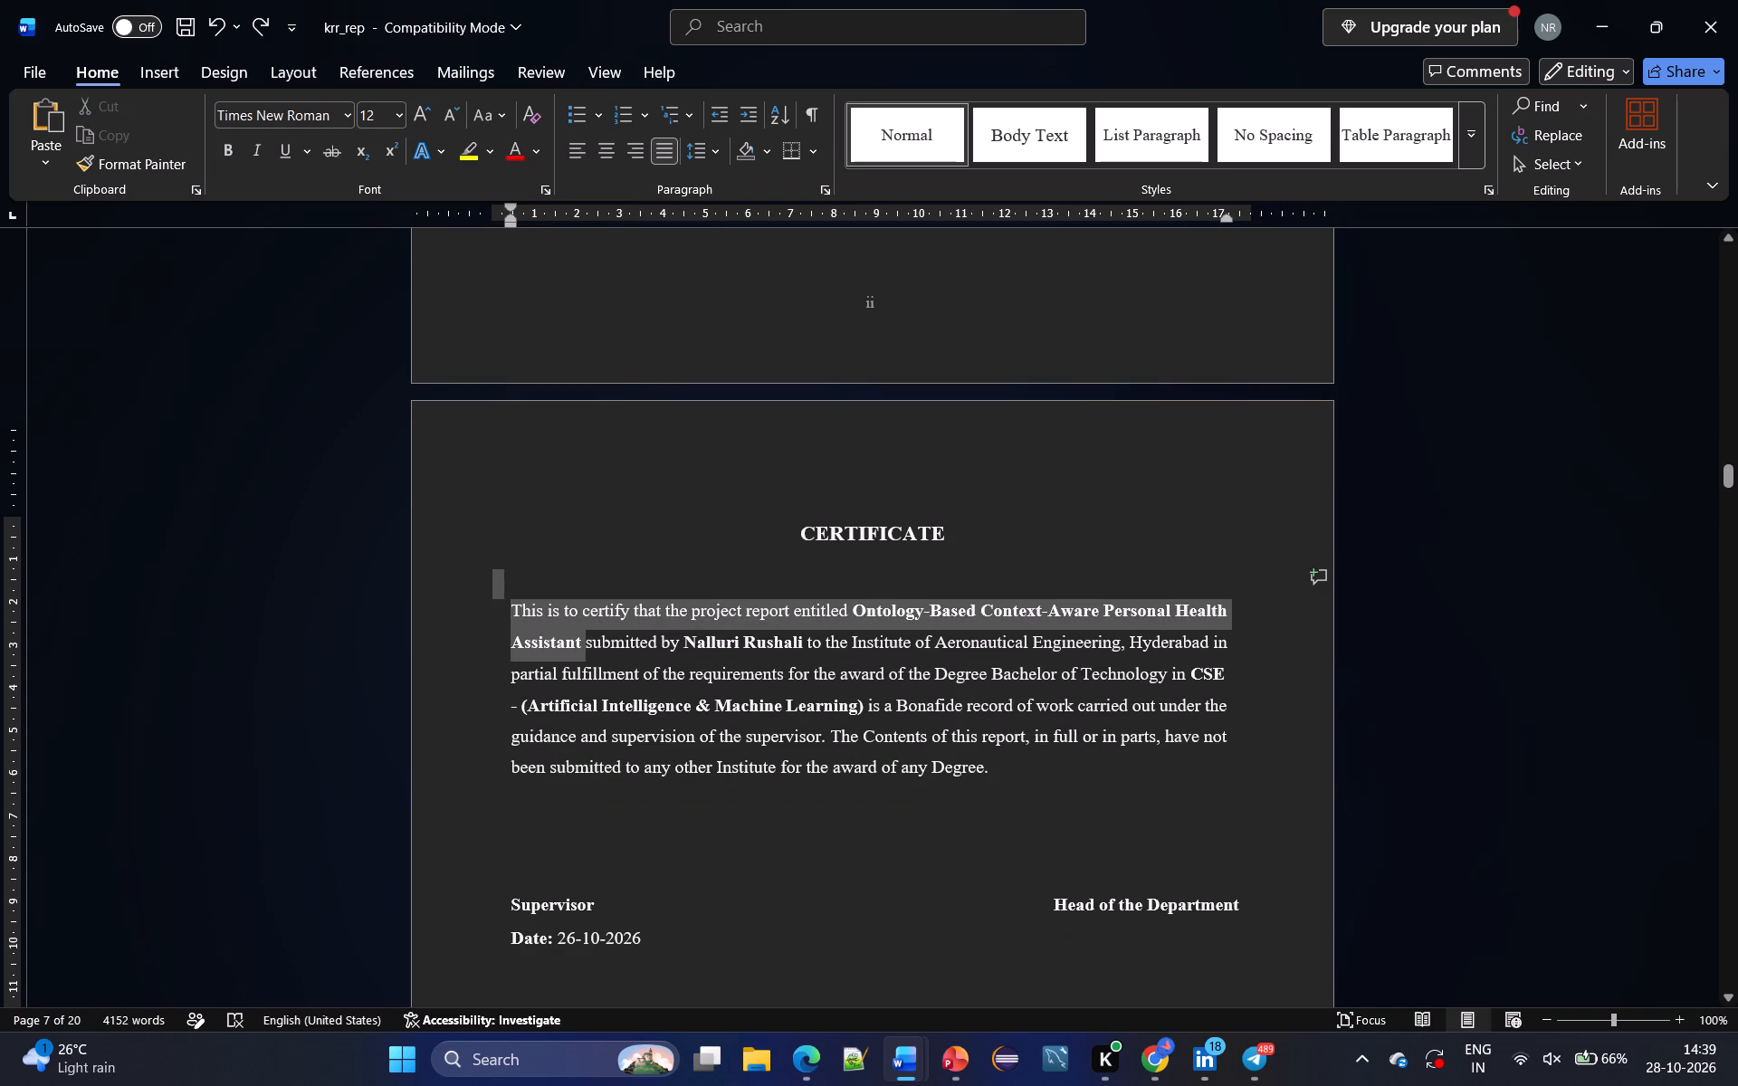
pyautogui.moveTo(824, 593); pyautogui.dragTo(855, 614)
pyautogui.write('Statistical')
pyautogui.press('space')
pyautogui.write('eva')
pyautogui.press('BackSpace')
pyautogui.press('BackSpace')
pyautogui.press('BackSpace')
pyautogui.write('Evaluation of')
pyautogui.press('space')
pyautogui.hotkey('alt', 'Tab')
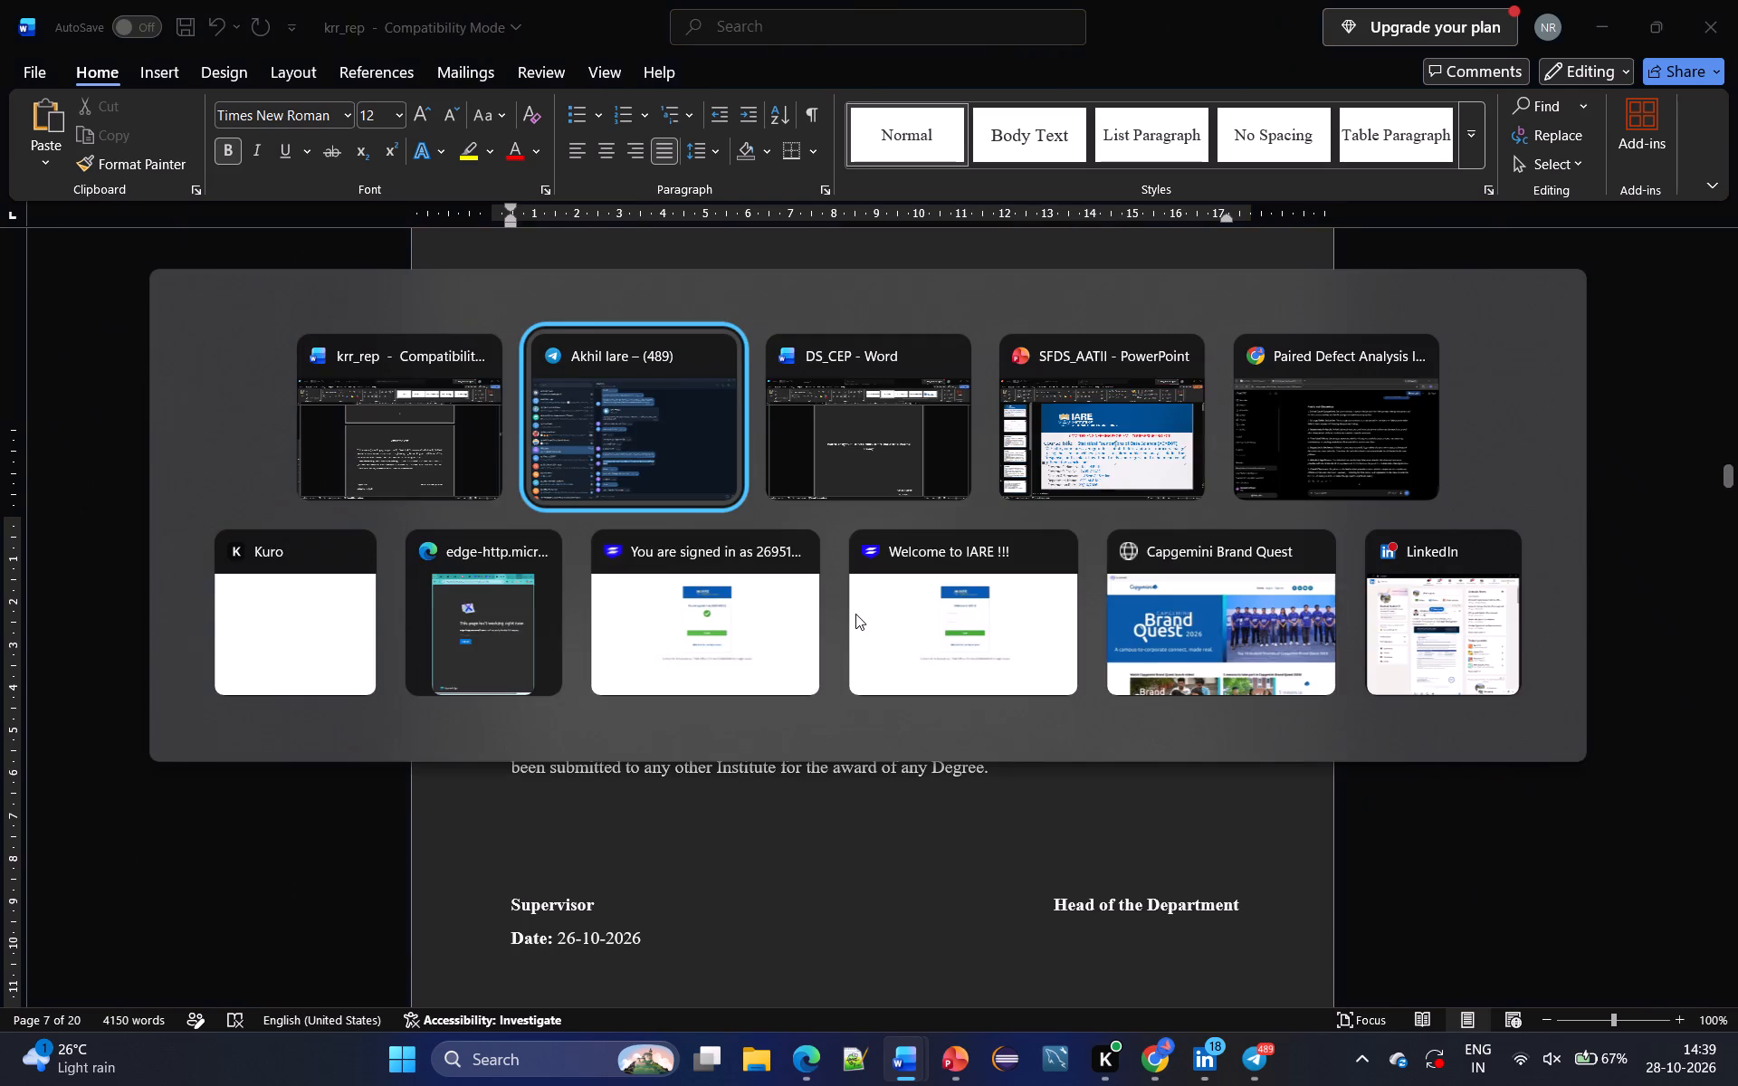
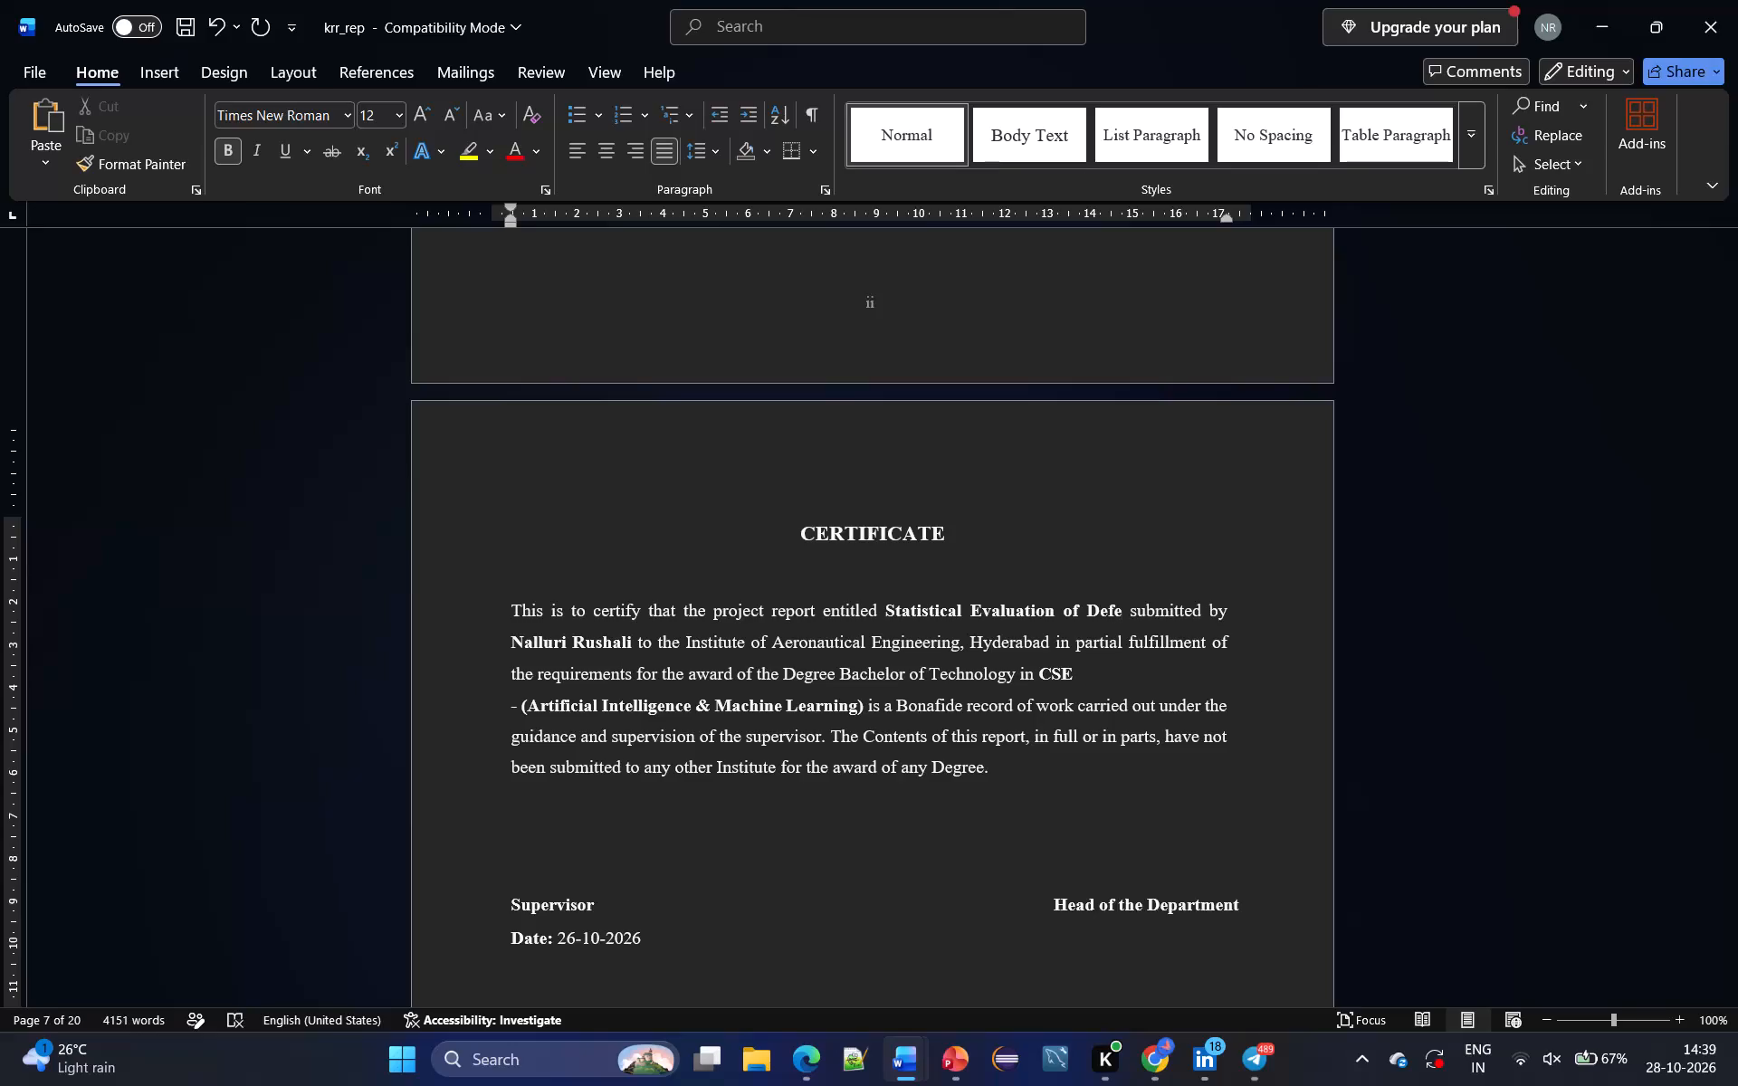
# Continue the project title in the Certificate paragraph by completing the word "Defect" after "Statistical Evaluation of".
pyautogui.write('t')
pyautogui.press('space')
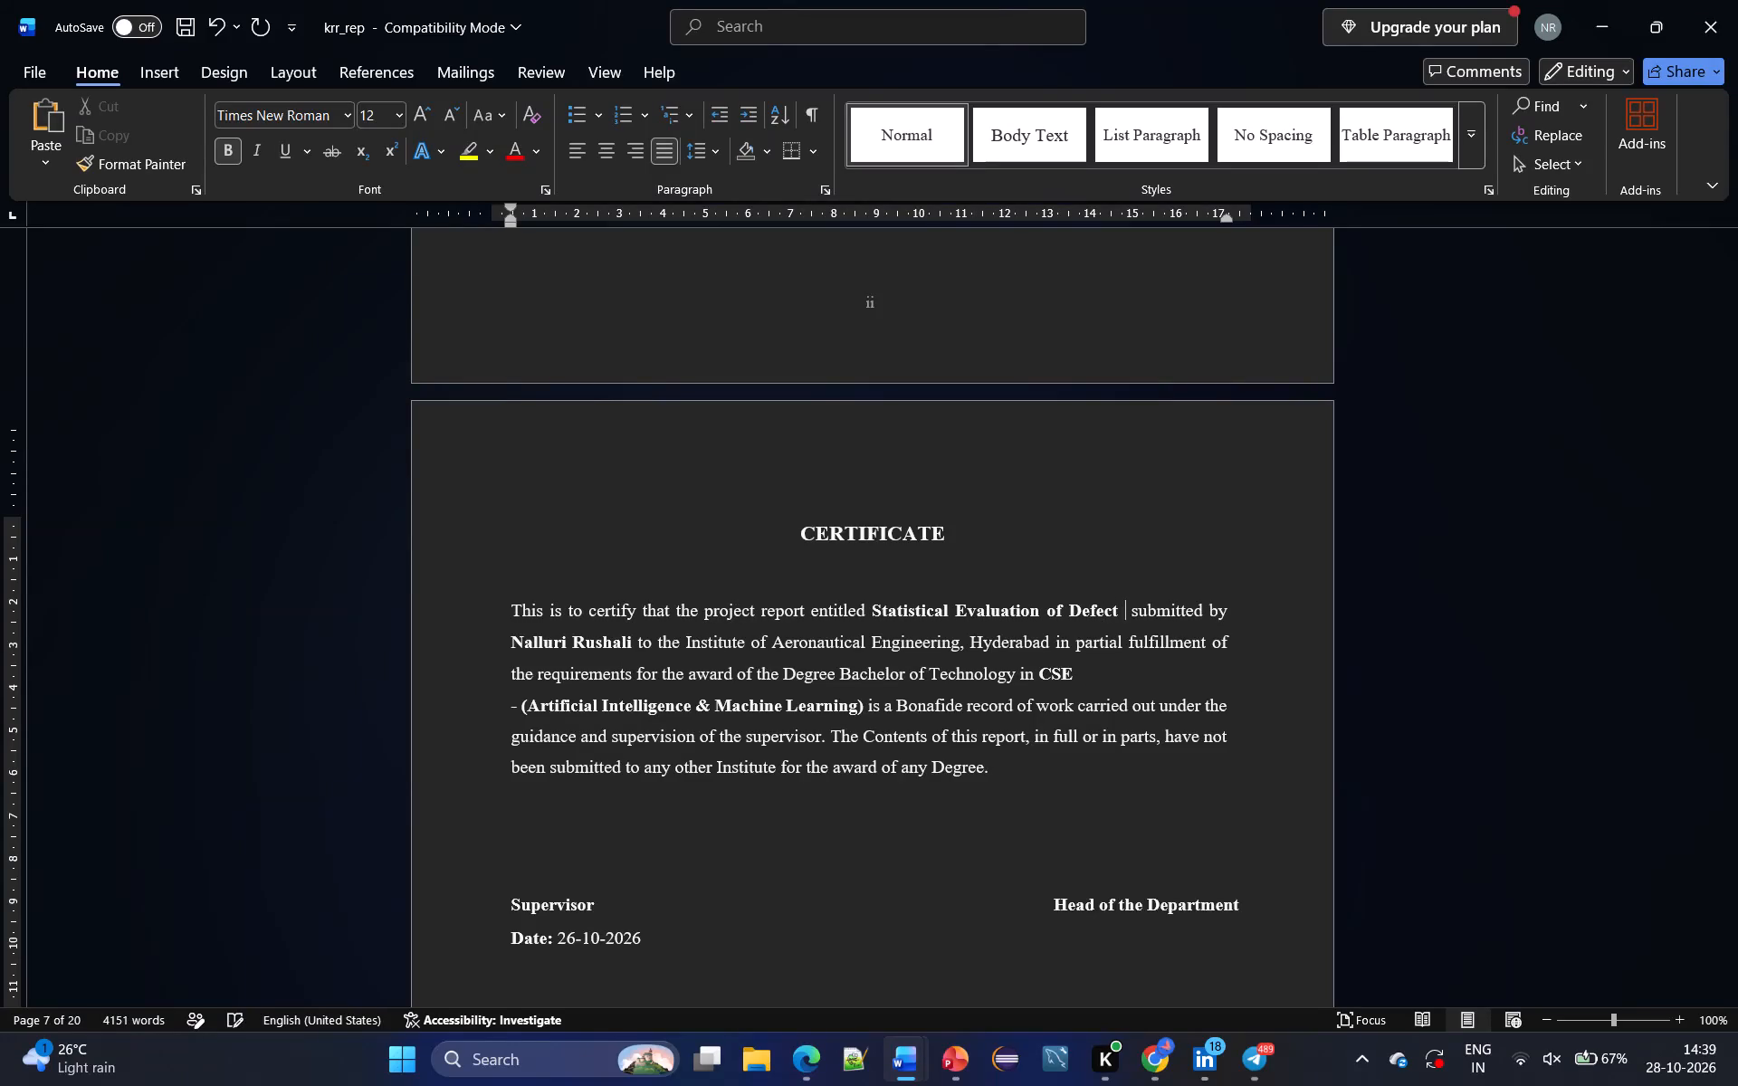
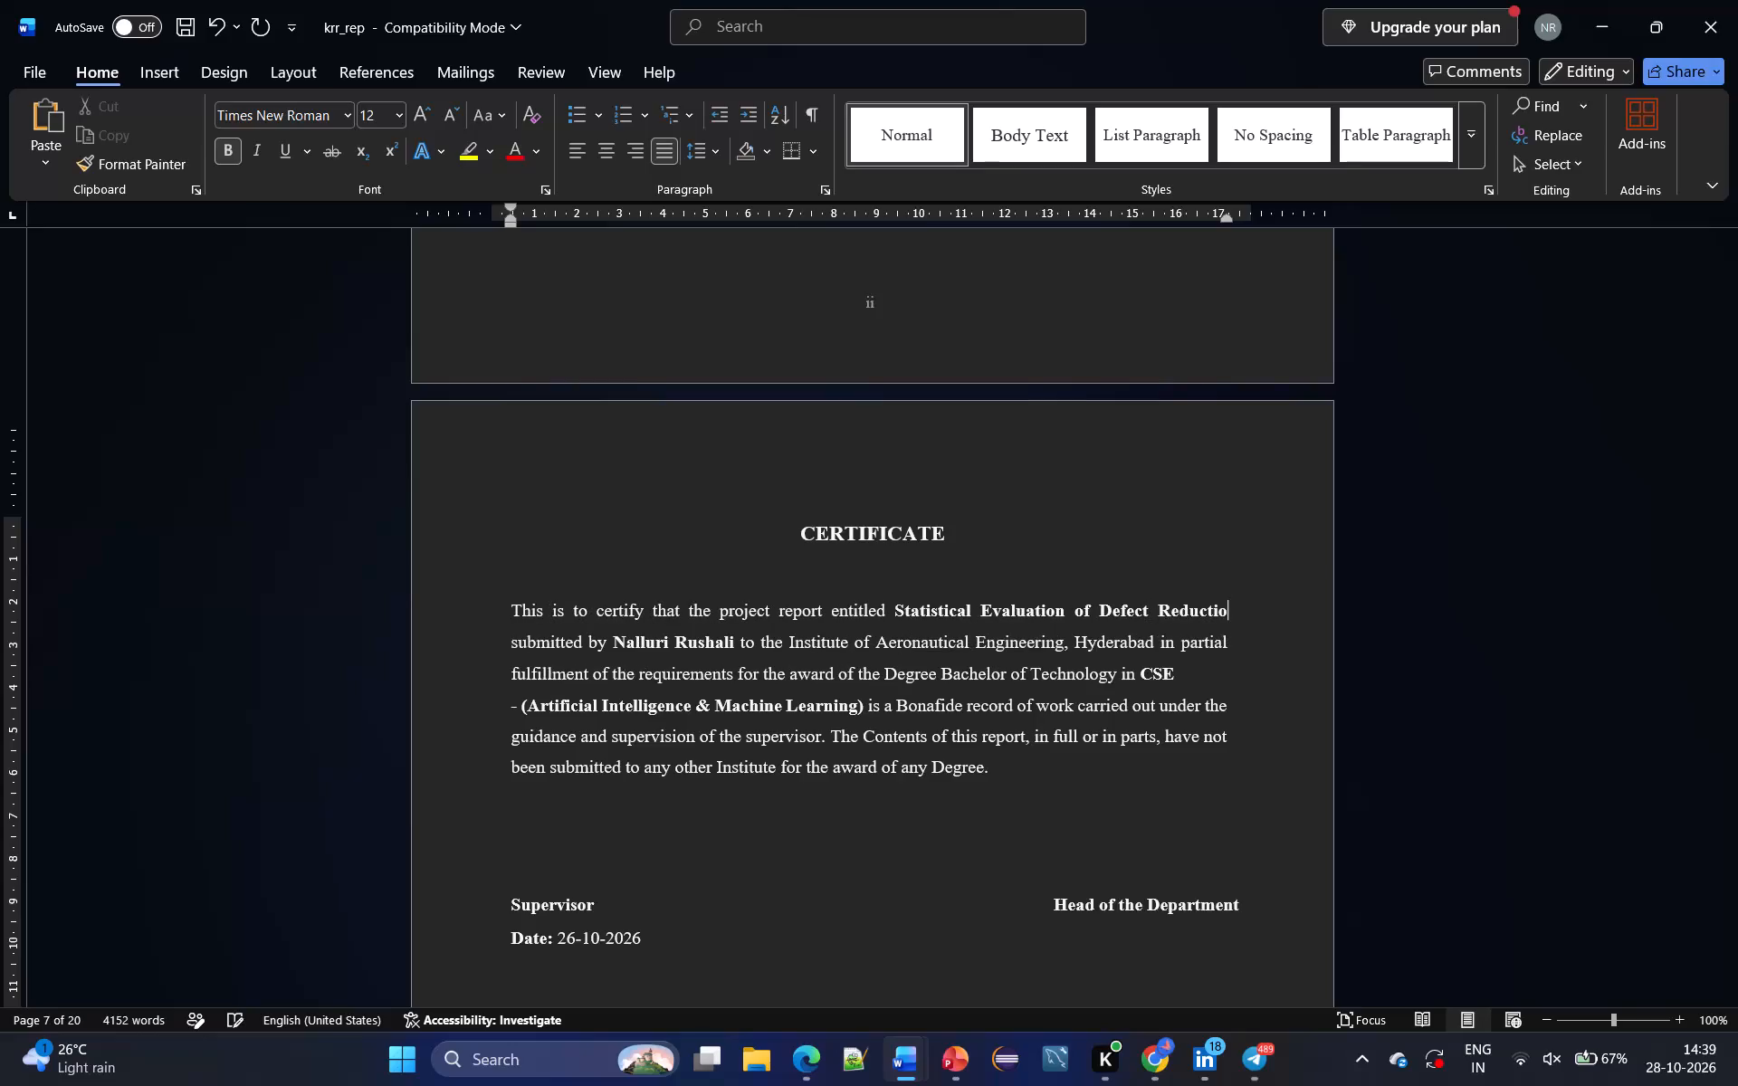
# Continue the project title in the Certificate paragraph with "Reduction using" after "Statistical Evaluation of Defect".
pyautogui.press('BackSpace')
pyautogui.write('n using')
pyautogui.press('space')
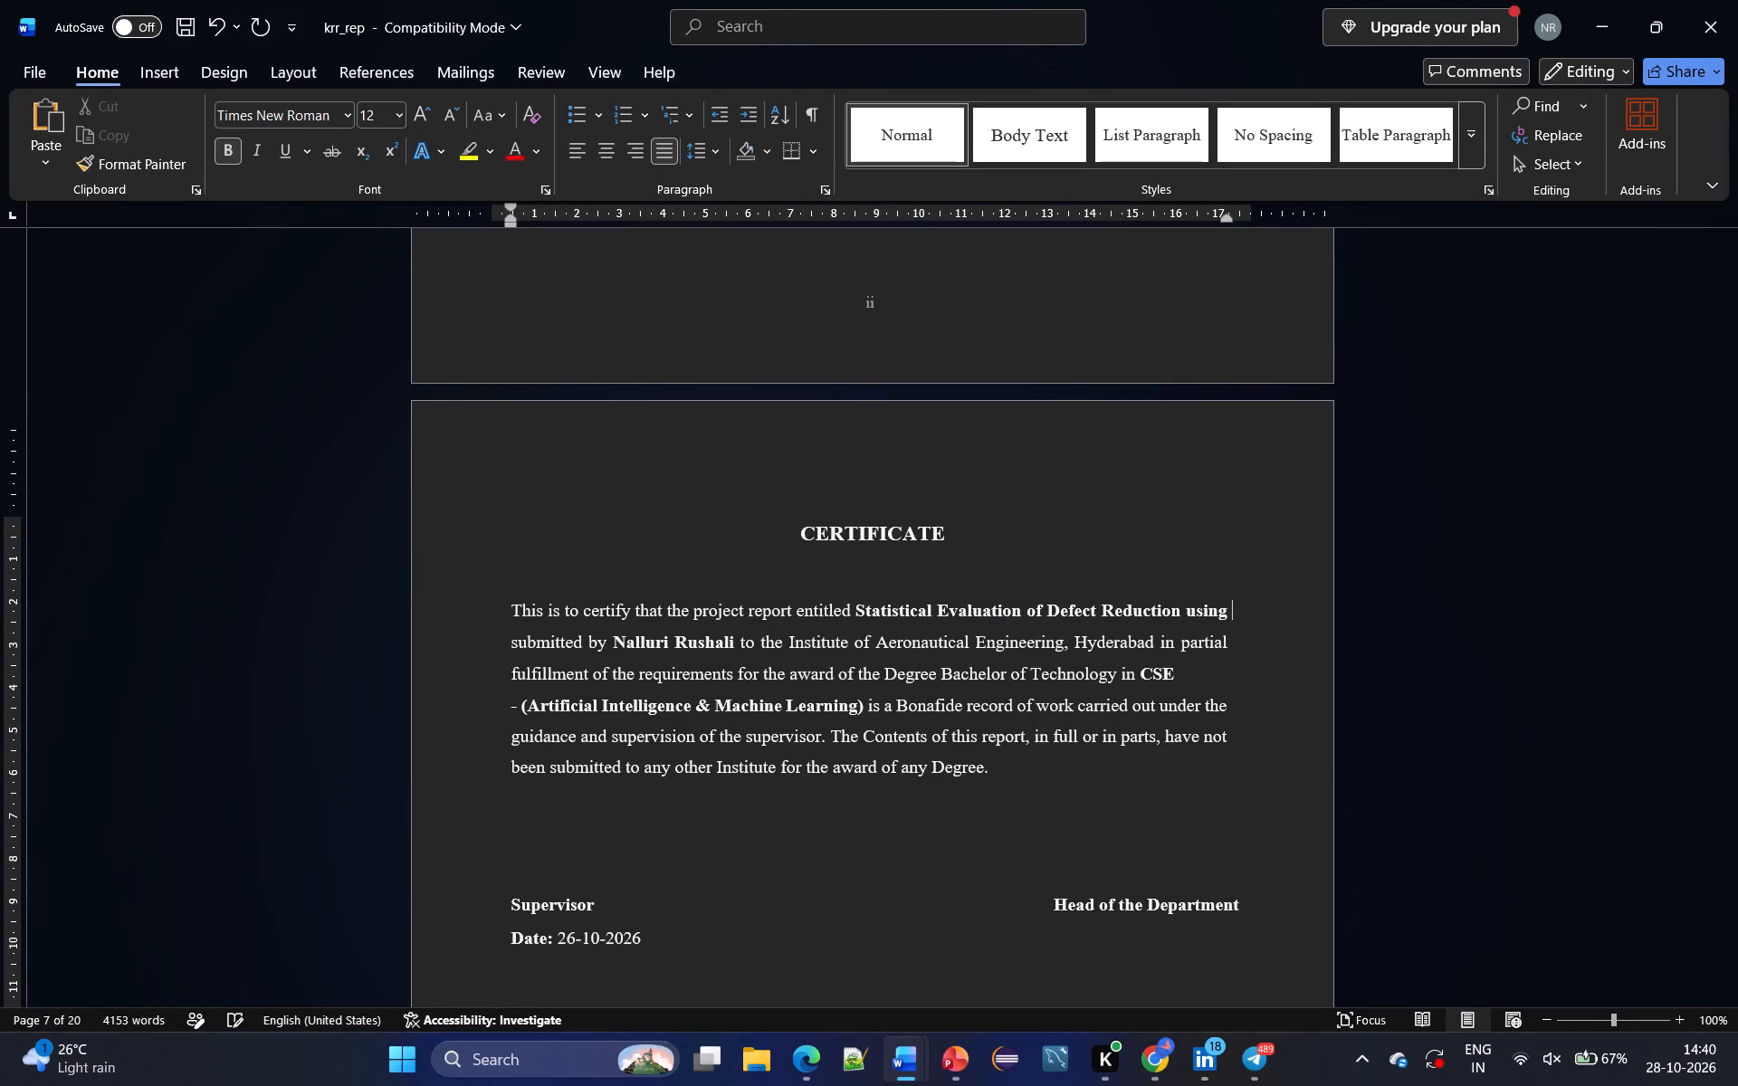
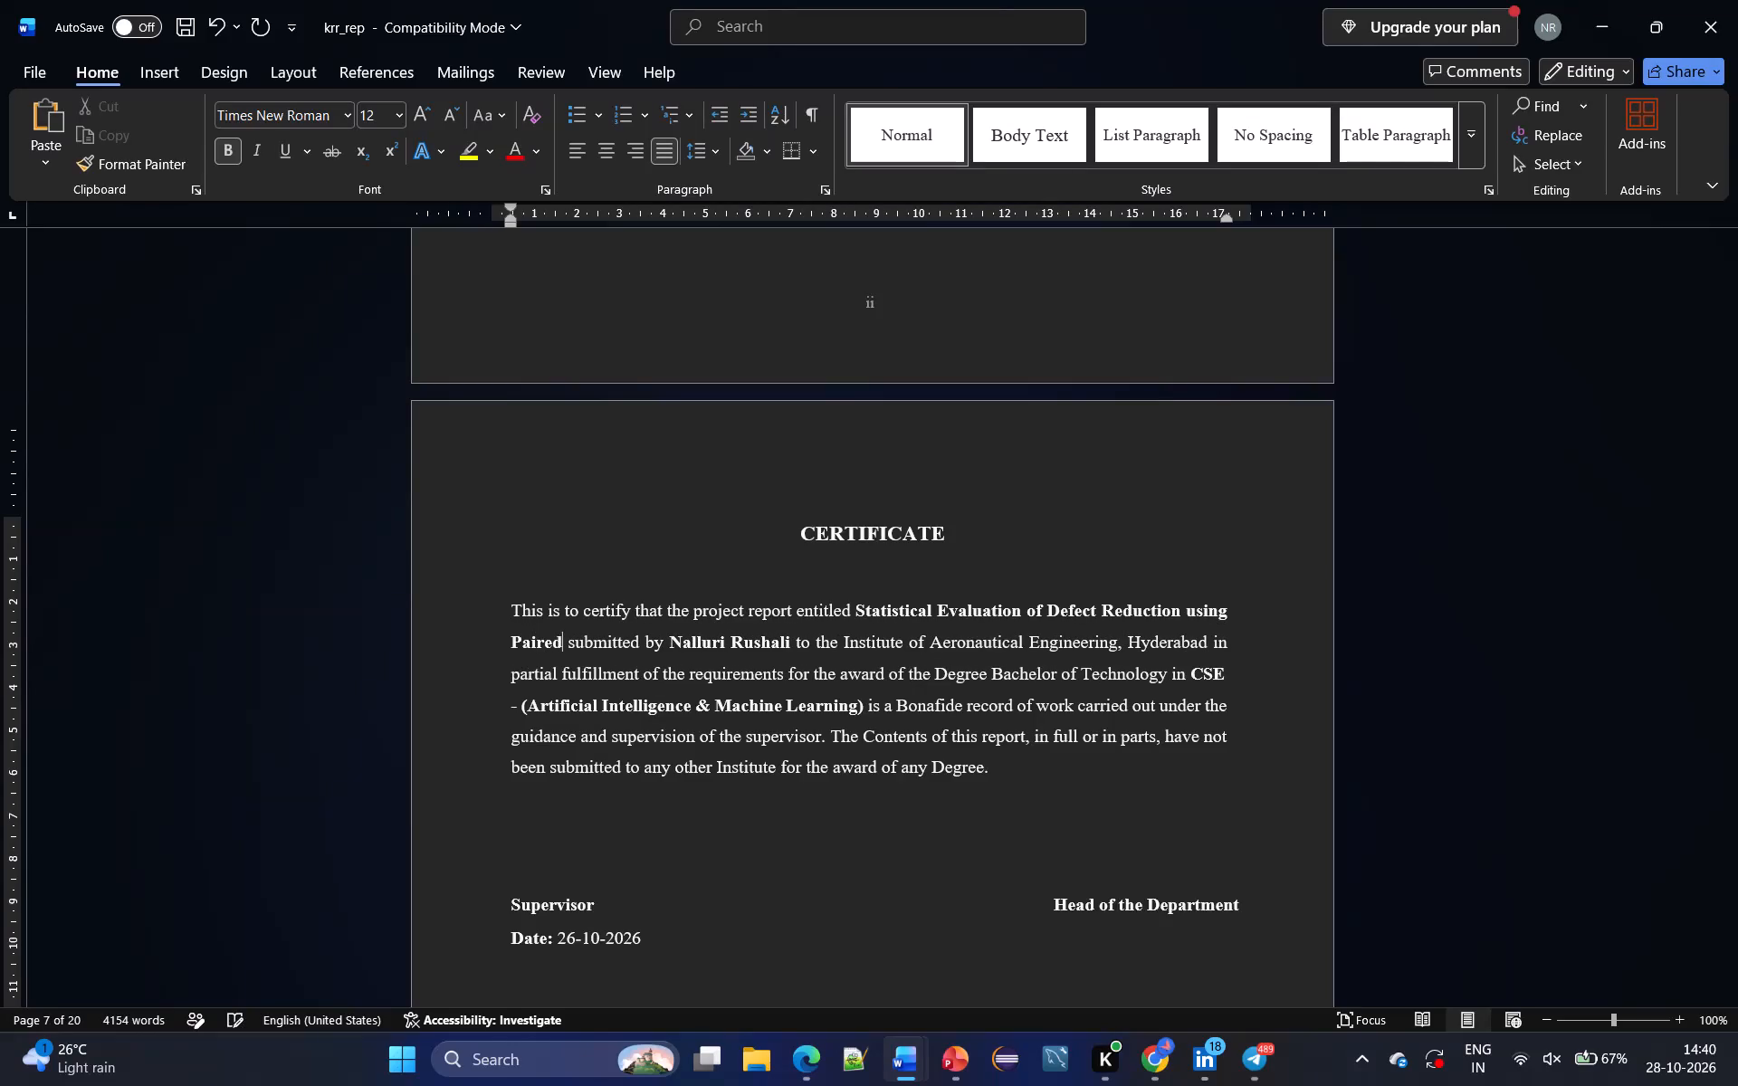
# Complete the project title in the Certificate paragraph by adding "Machine Data" after "Paired".
pyautogui.write('Machine Data')
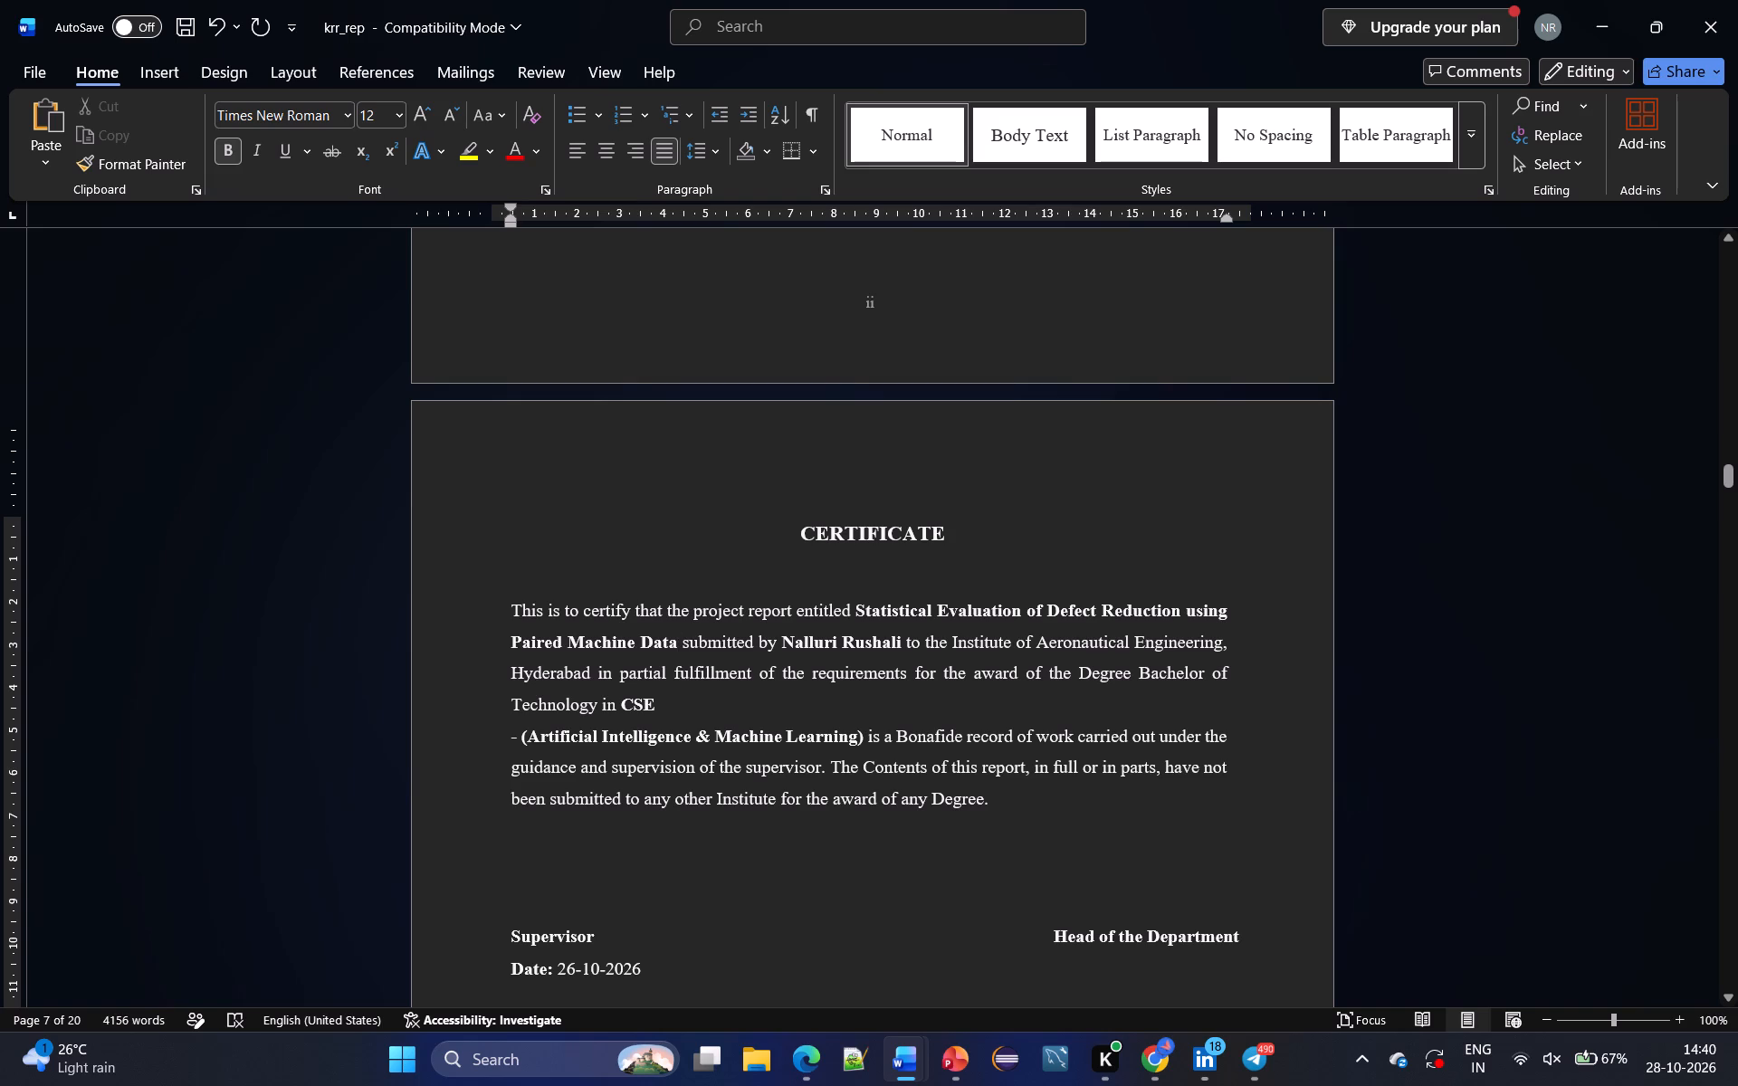
# Replace the heading on the page before the title page with "Statistical" followed by the full project title copied from the Certificate paragraph.
pyautogui.moveTo(676, 641); pyautogui.dragTo(861, 600)
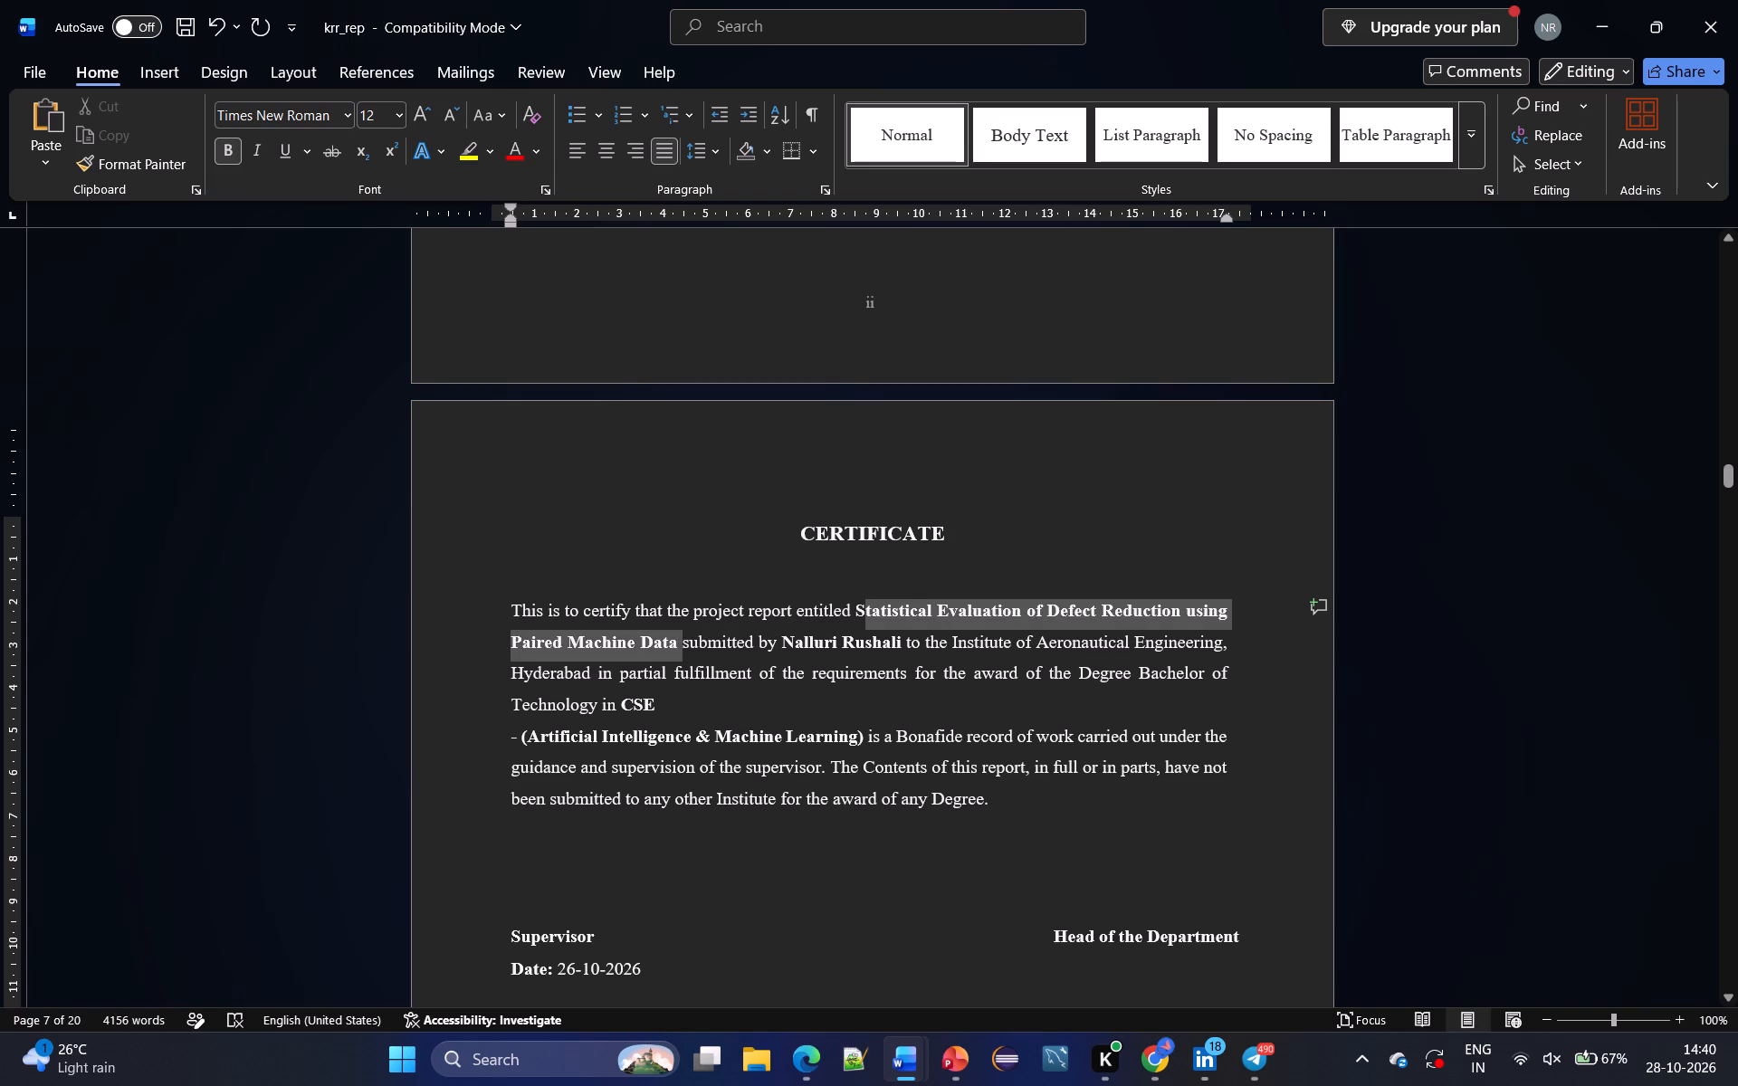
pyautogui.moveTo(861, 600); pyautogui.dragTo(858, 600)
pyautogui.keyDown('ctrl'); pyautogui.click(858, 600); pyautogui.keyUp('ctrl')
pyautogui.hotkey('ctrl', 'c')
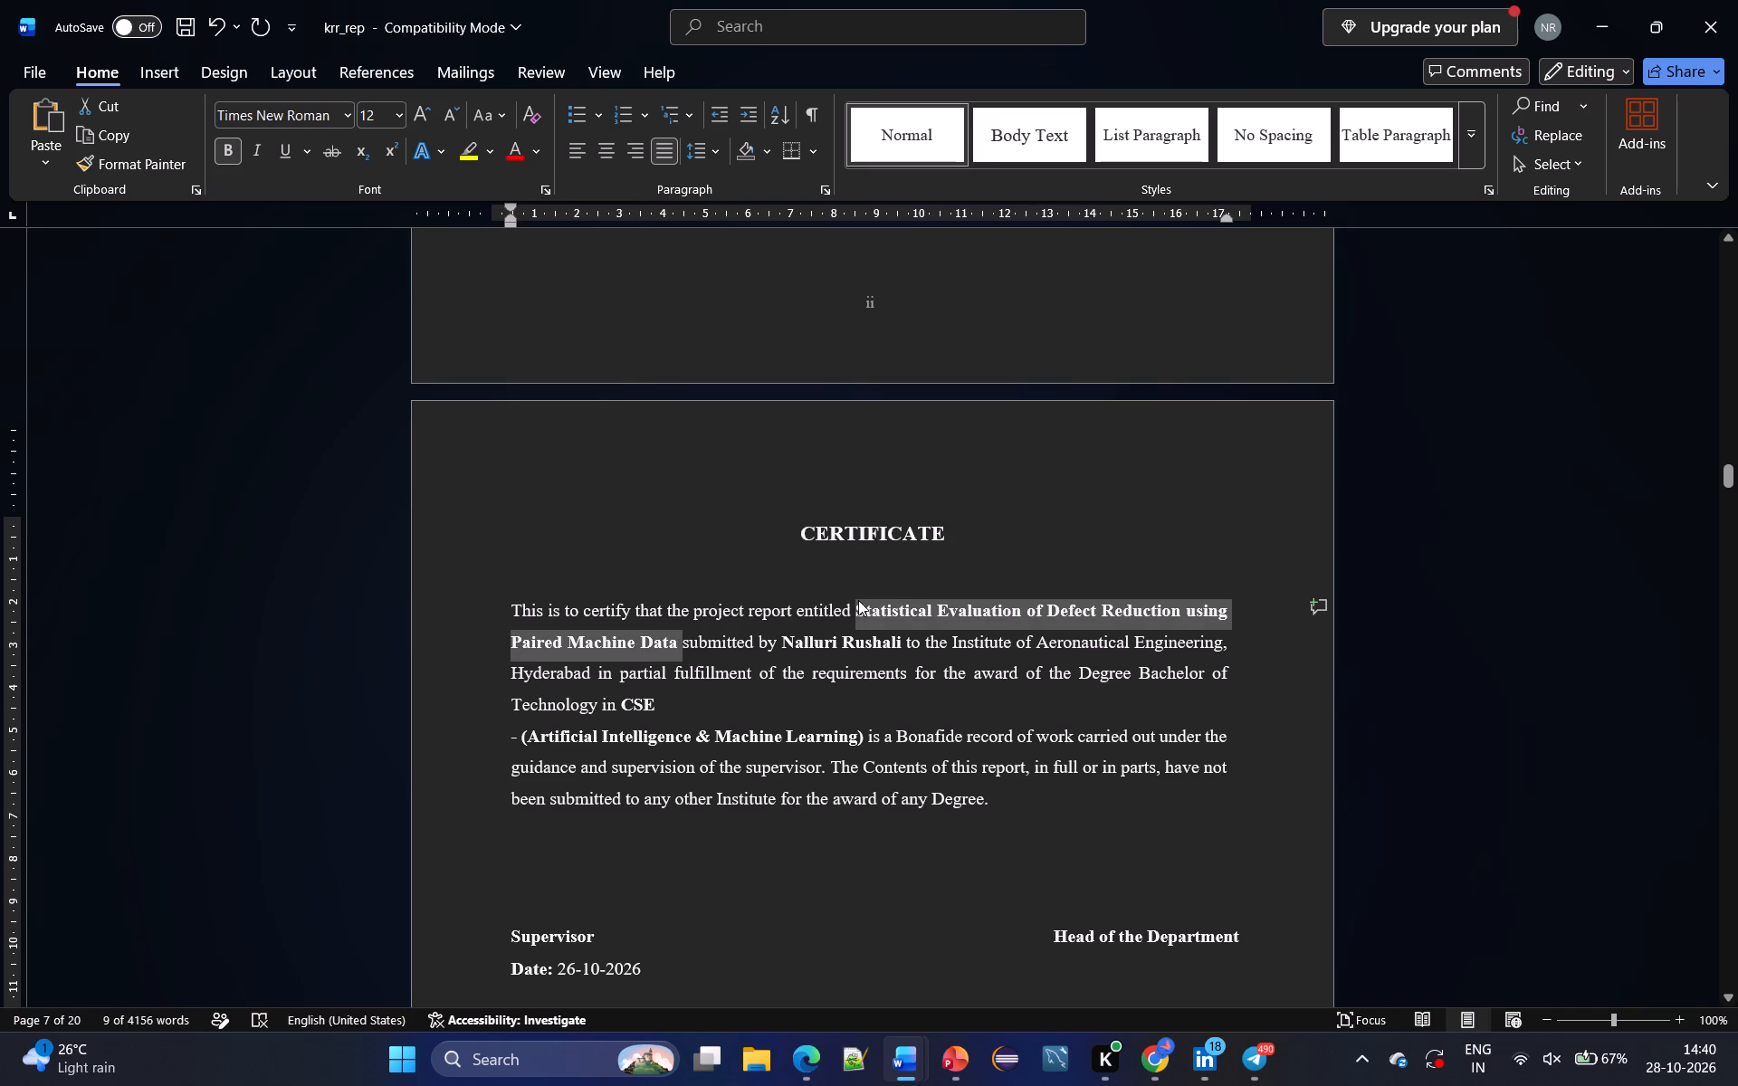
pyautogui.click(1042, 415)
pyautogui.scroll(4, 1042, 415)
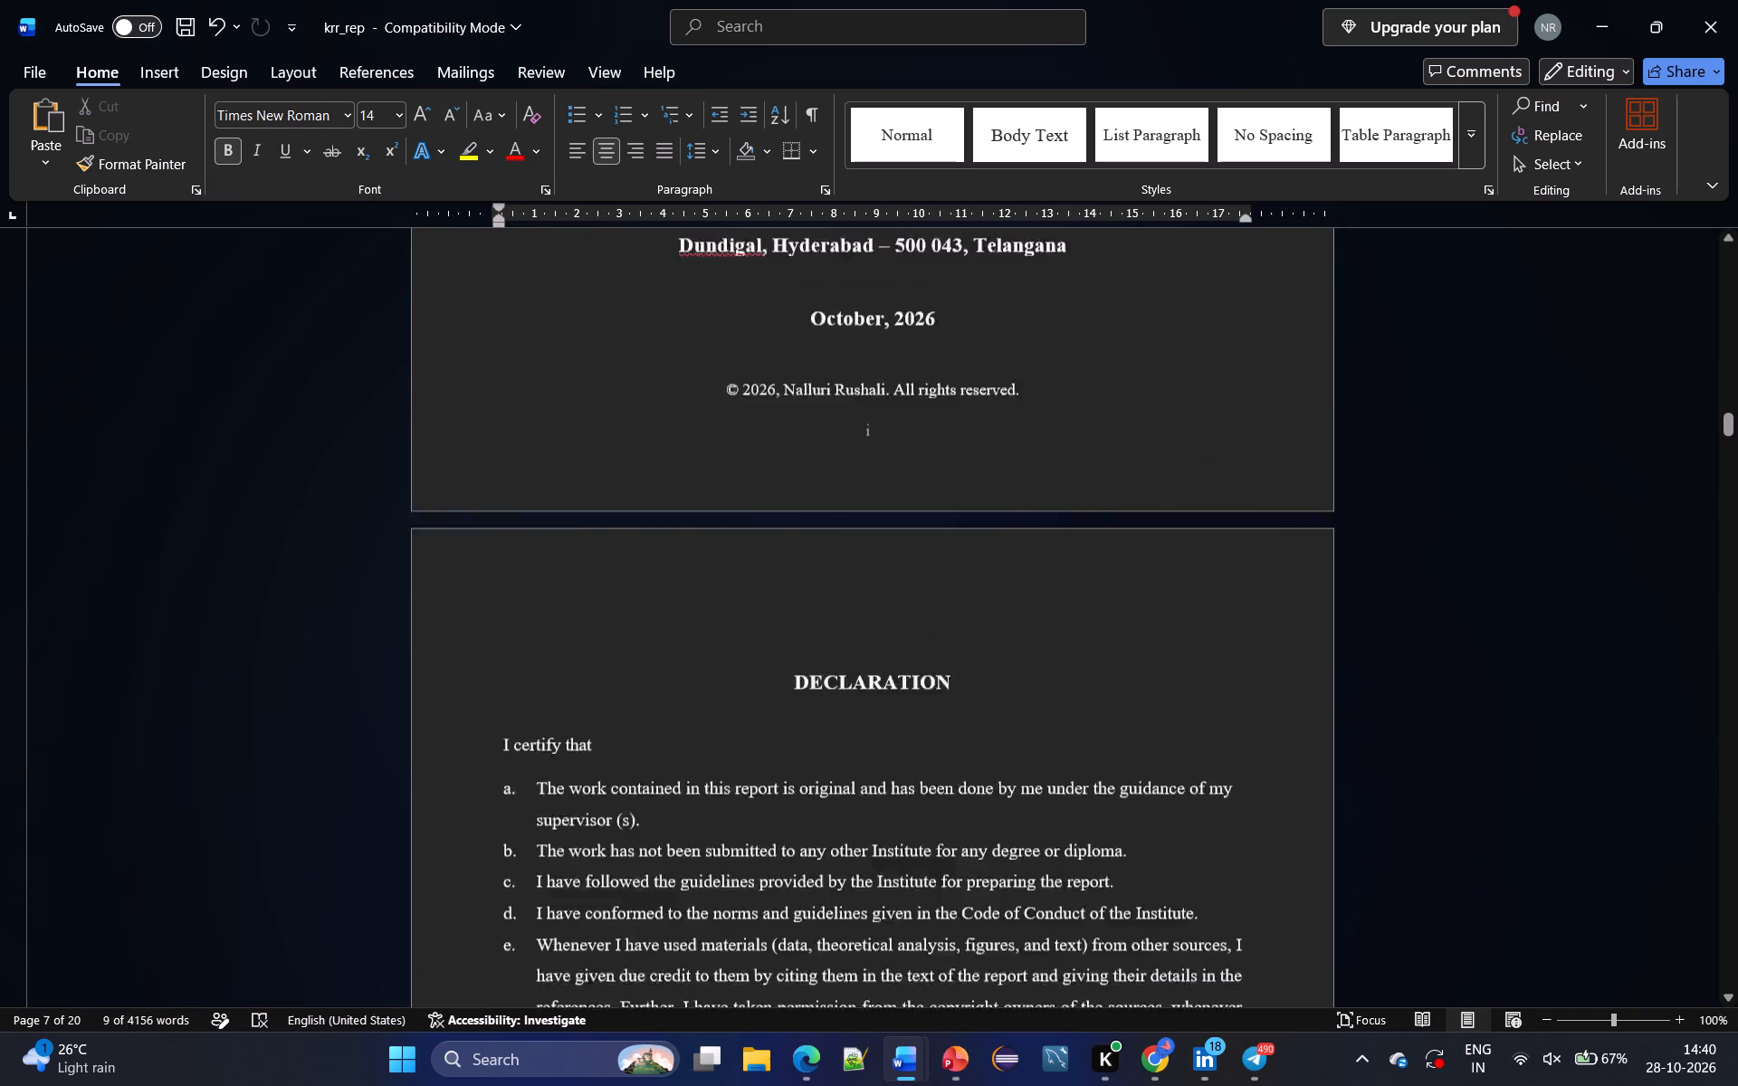
pyautogui.scroll(8, 1042, 415)
pyautogui.scroll(-2, 1042, 415)
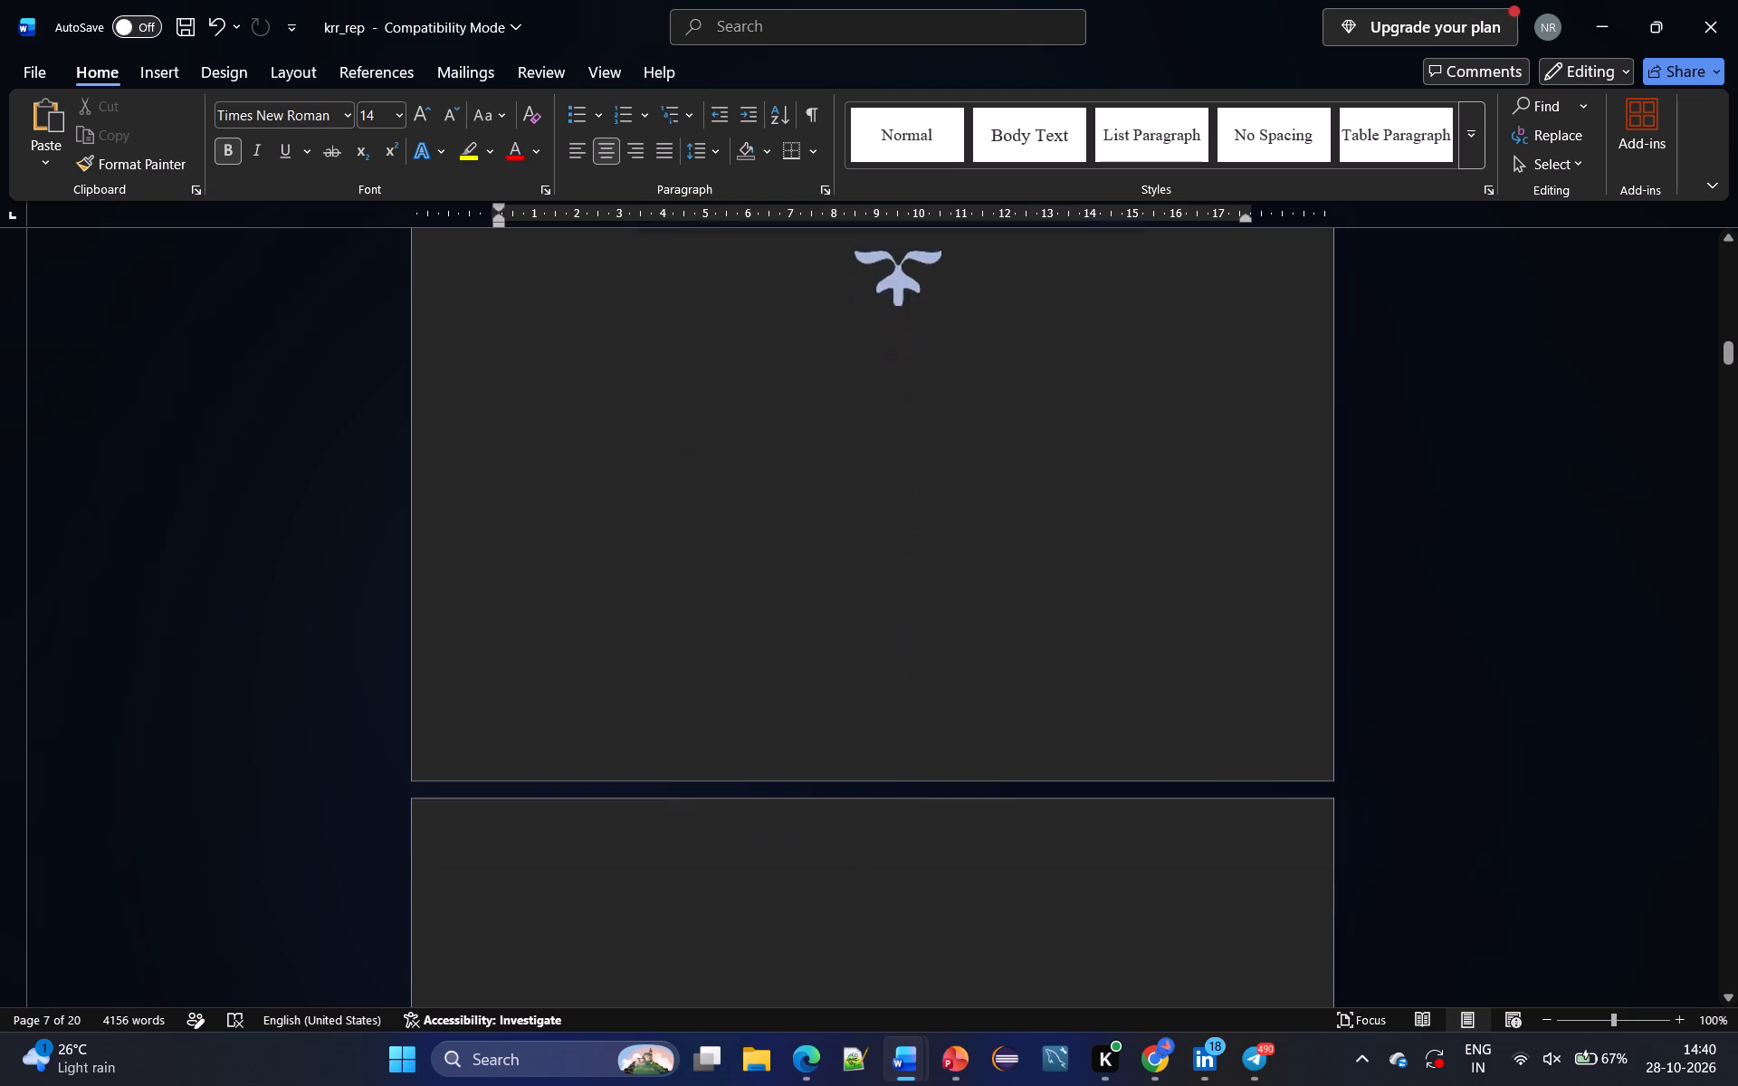
pyautogui.scroll(-1, 837, 761)
pyautogui.scroll(-2, 753, 696)
pyautogui.scroll(1, 737, 387)
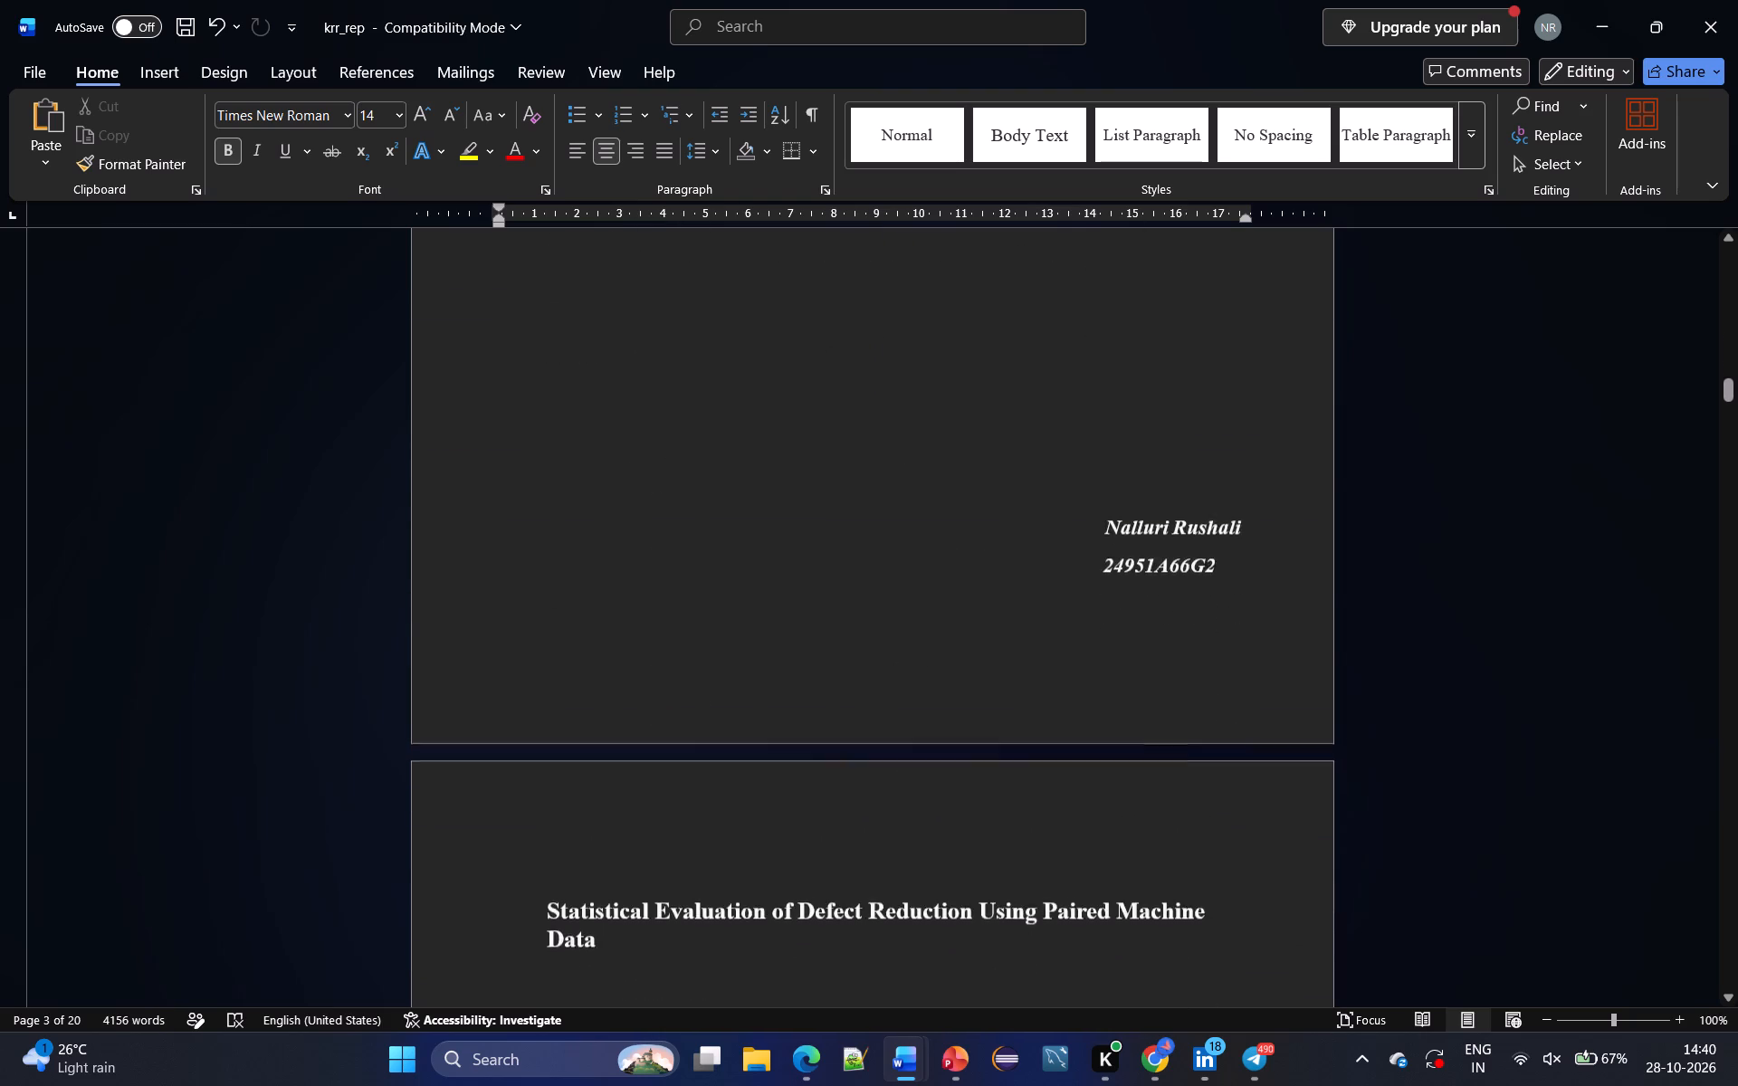
pyautogui.scroll(1, 737, 387)
pyautogui.moveTo(727, 481); pyautogui.dragTo(569, 454)
pyautogui.press('BackSpace')
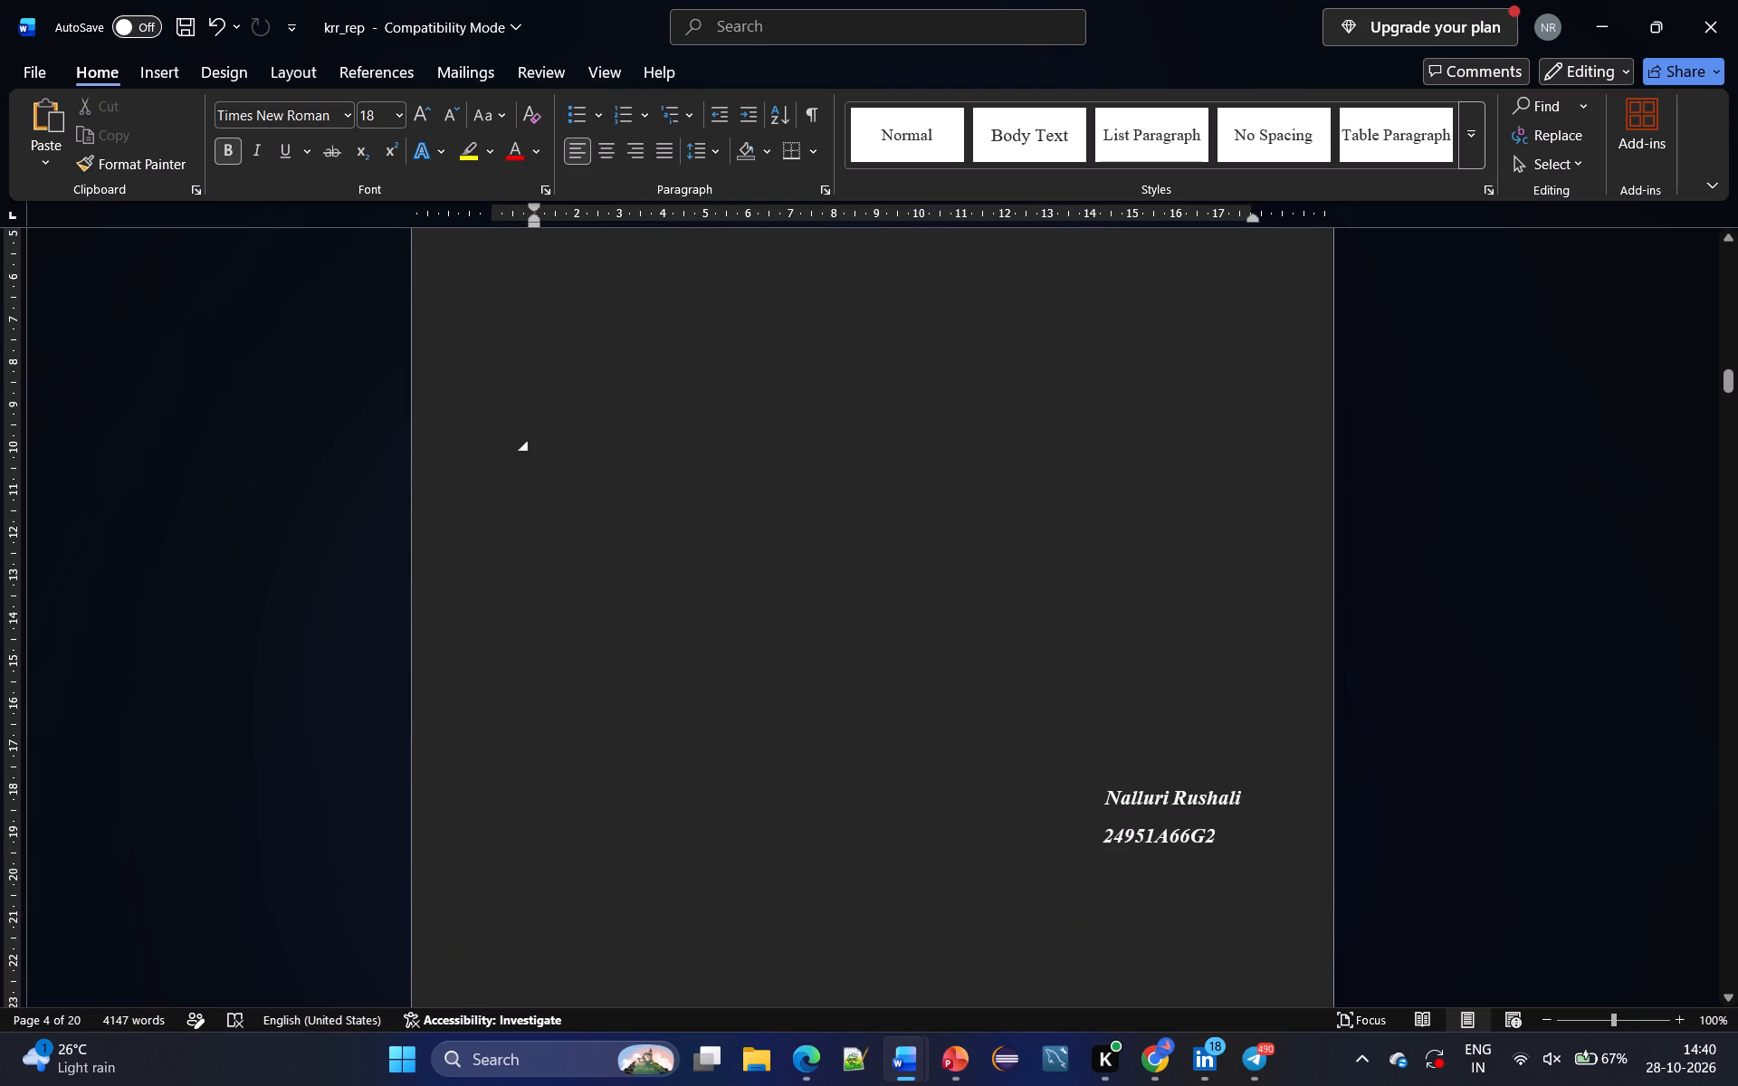
pyautogui.write('Statistical')
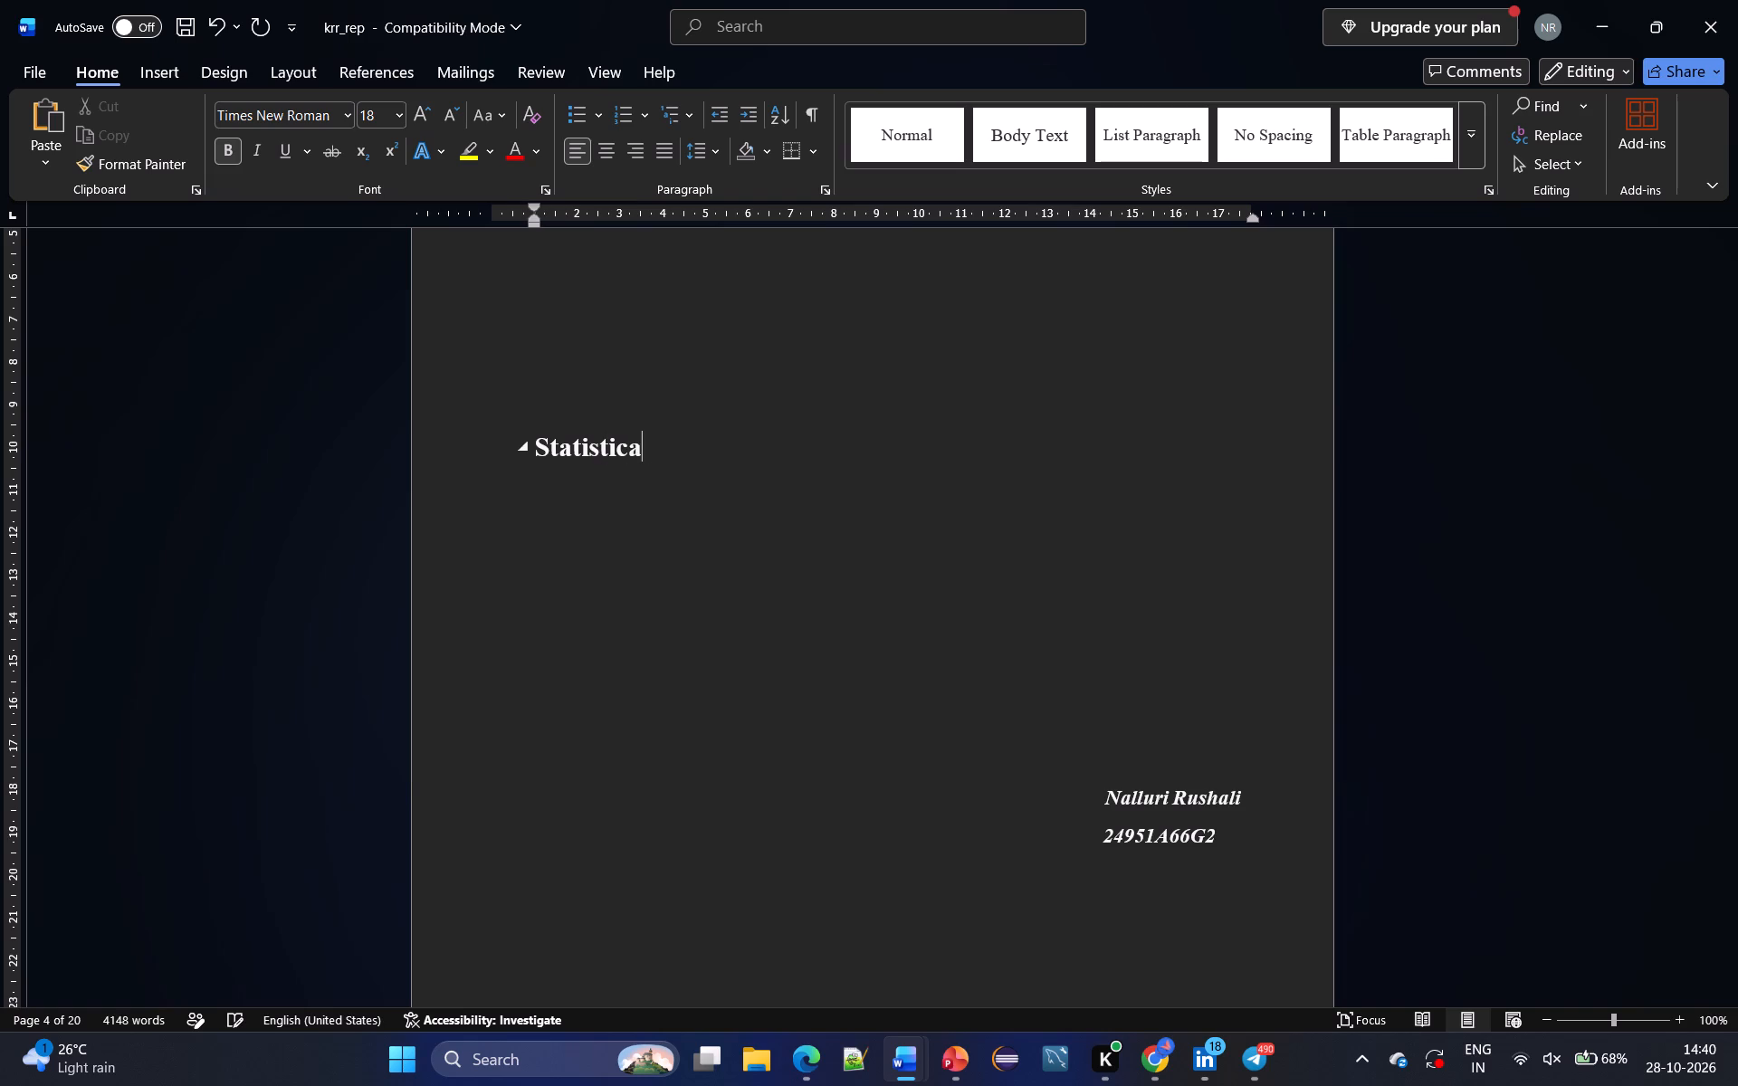
pyautogui.press('space')
pyautogui.hotkey('shift', 'v')
pyautogui.press('BackSpace')
pyautogui.hotkey('shift', 'v')
pyautogui.press('BackSpace')
pyautogui.hotkey('ctrl', 'v')
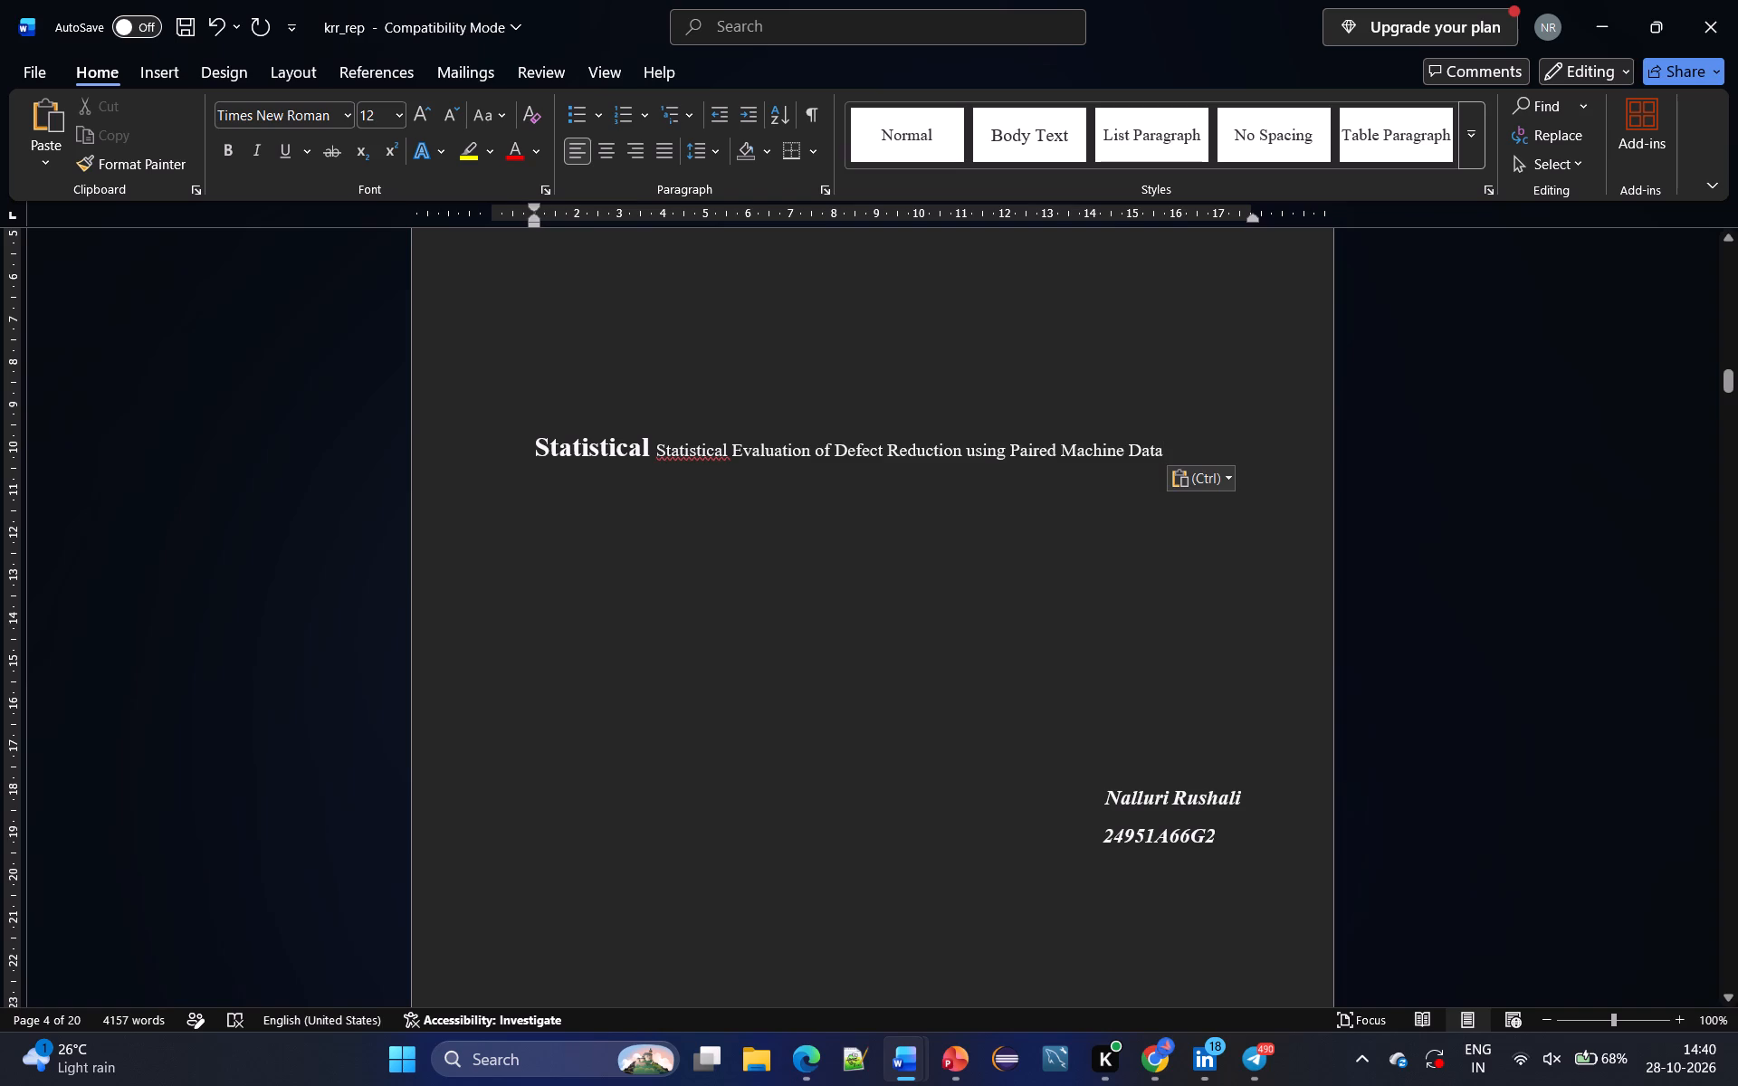
# Format the pasted project title as bold at font size 16.
pyautogui.moveTo(1190, 450); pyautogui.dragTo(740, 441)
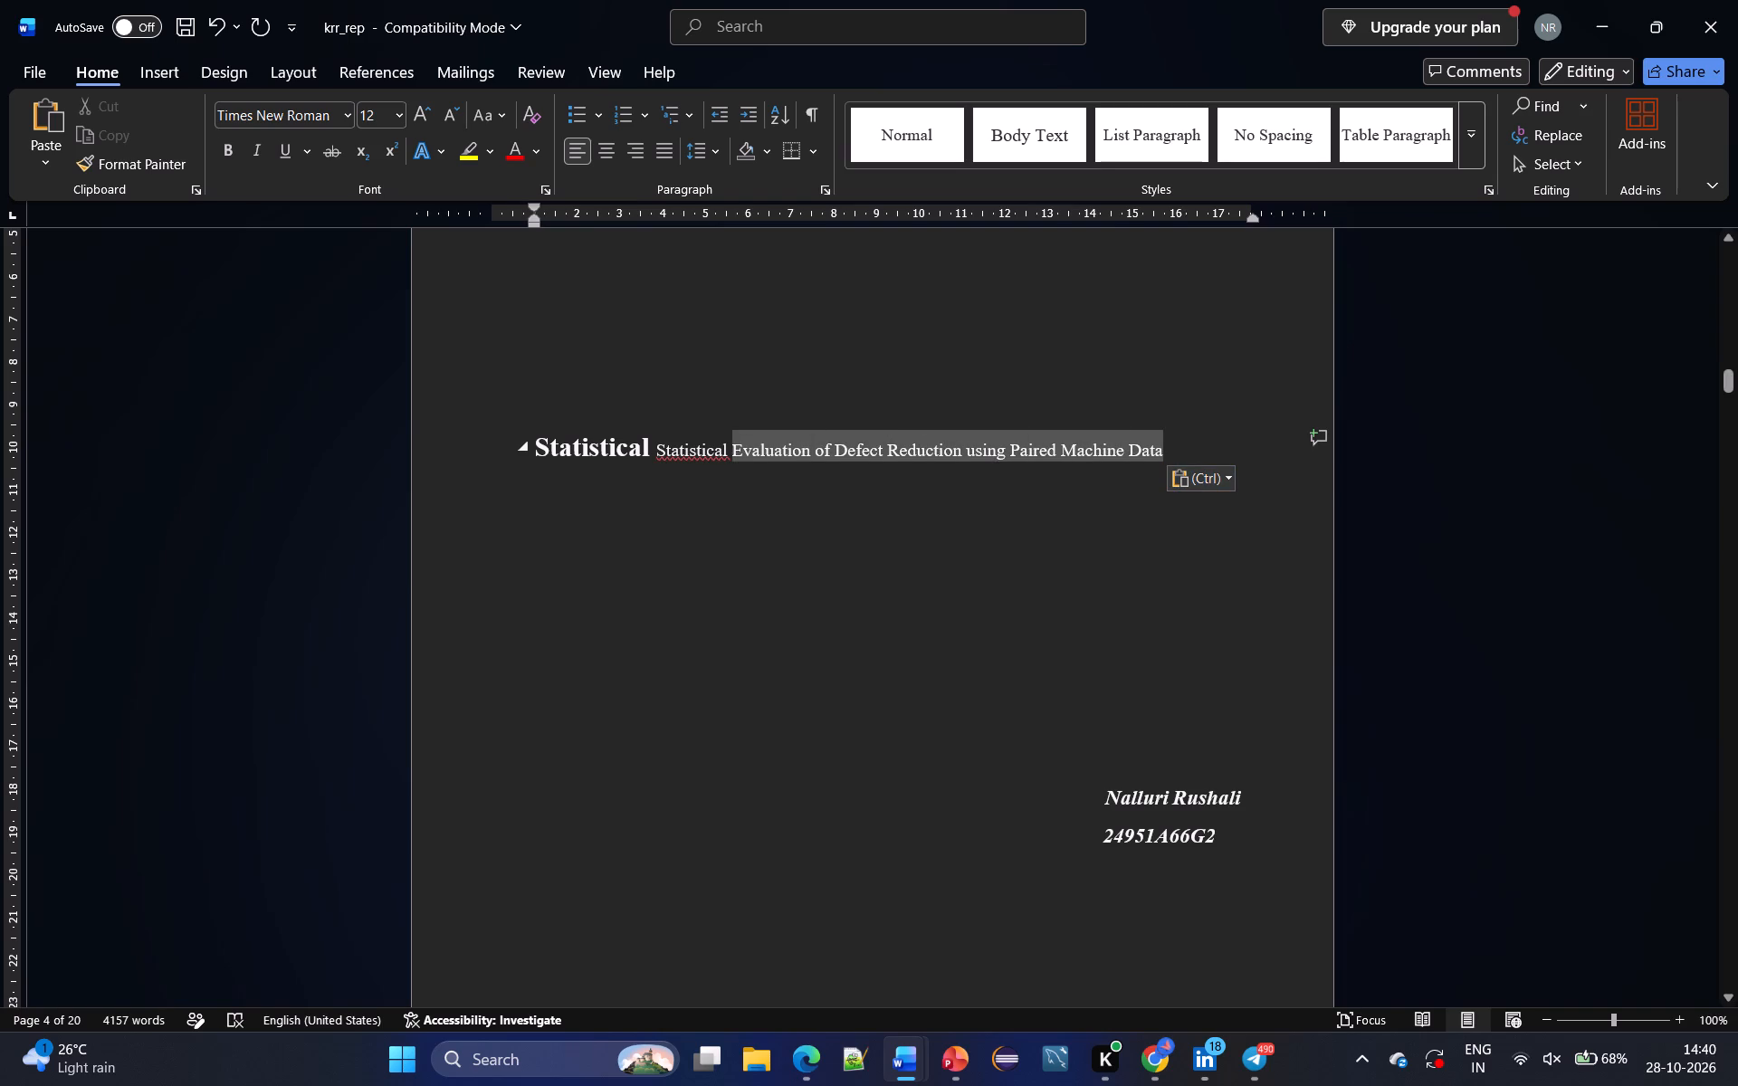
pyautogui.moveTo(740, 441); pyautogui.dragTo(695, 447)
pyautogui.moveTo(869, 383); pyautogui.dragTo(854, 560)
pyautogui.click(854, 560)
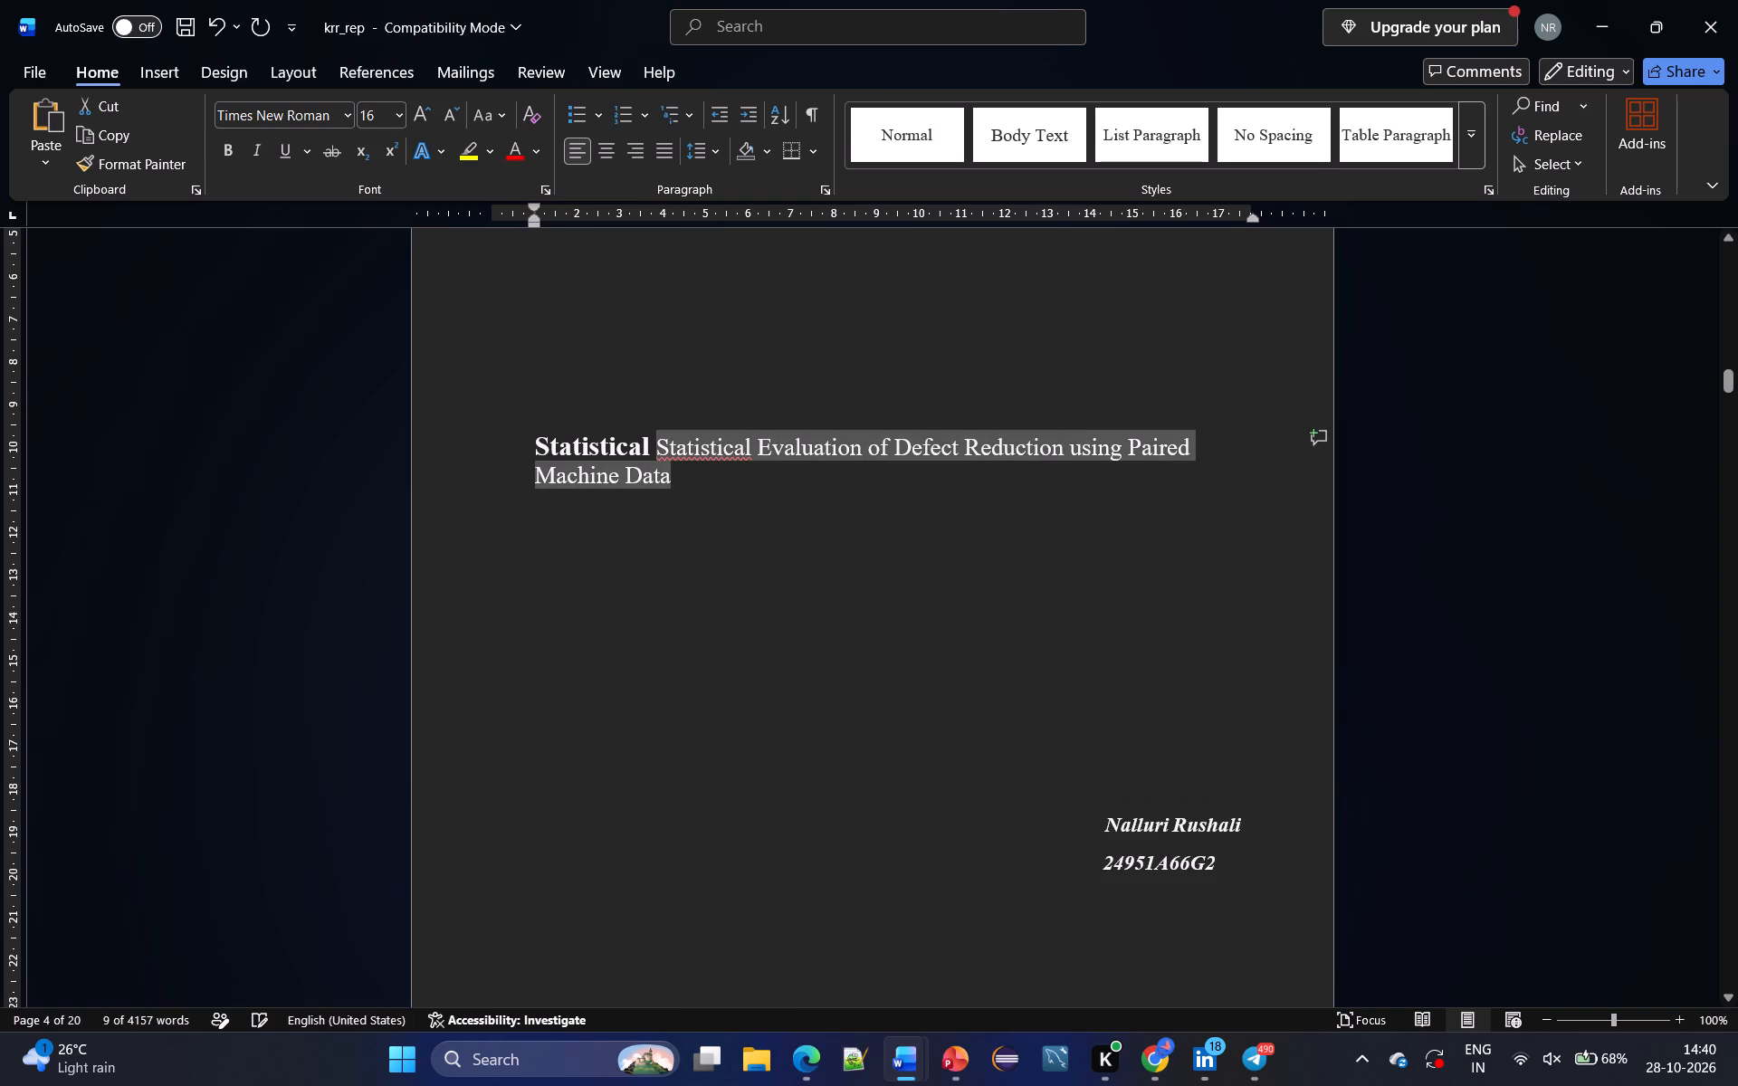
pyautogui.moveTo(698, 479); pyautogui.dragTo(676, 465)
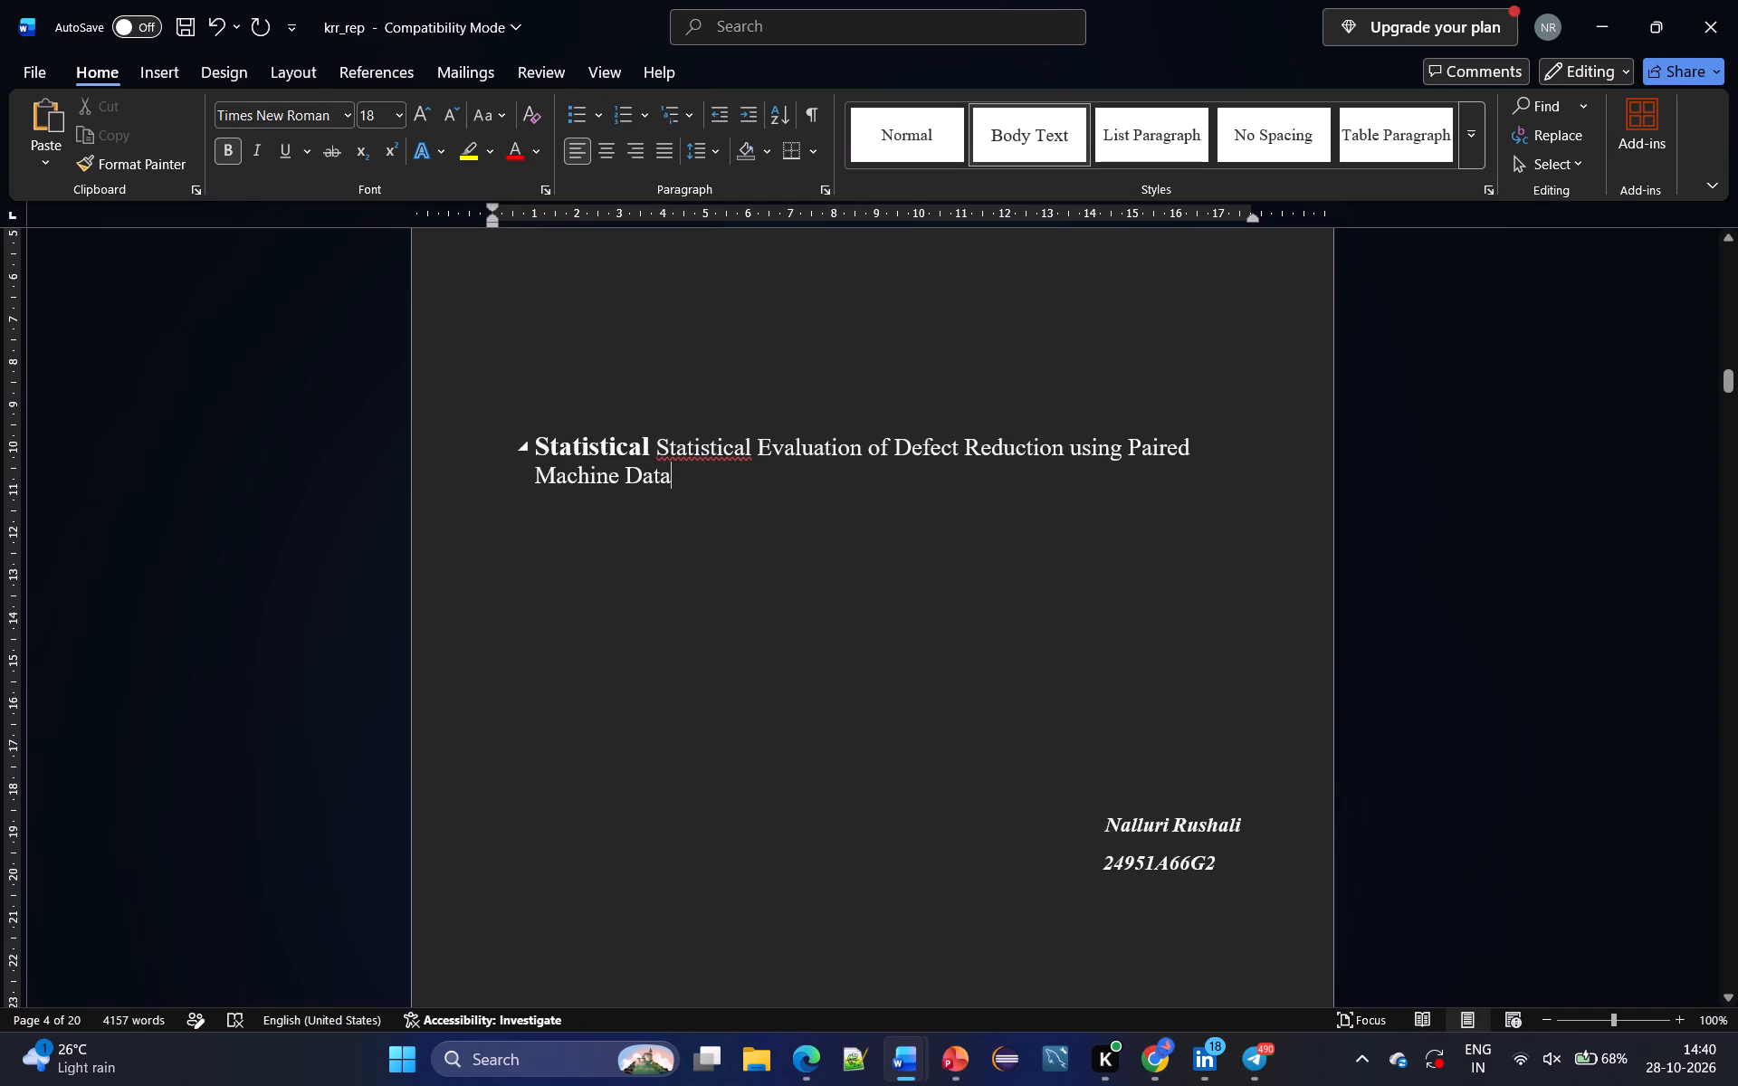
pyautogui.moveTo(676, 465); pyautogui.dragTo(659, 452)
pyautogui.click(673, 410)
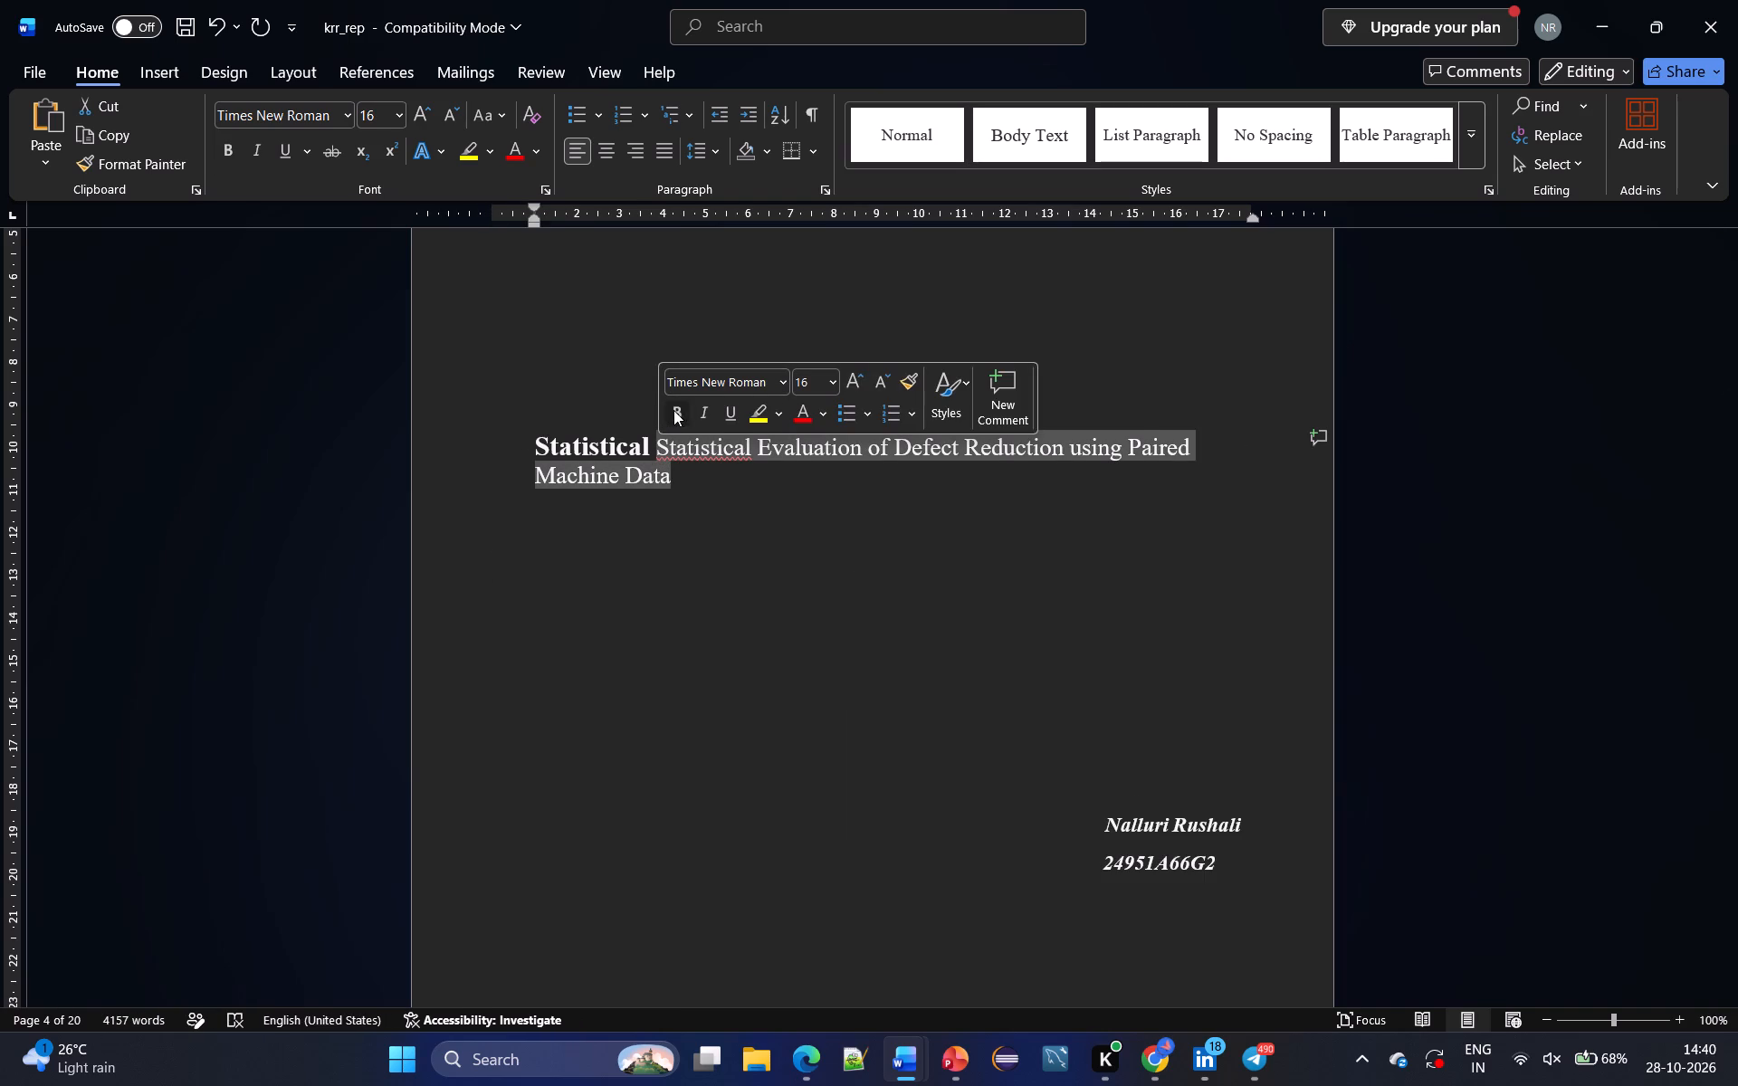
pyautogui.click(729, 575)
# Delete the duplicate first word "Statistical" from the heading.
pyautogui.moveTo(659, 448); pyautogui.dragTo(650, 447)
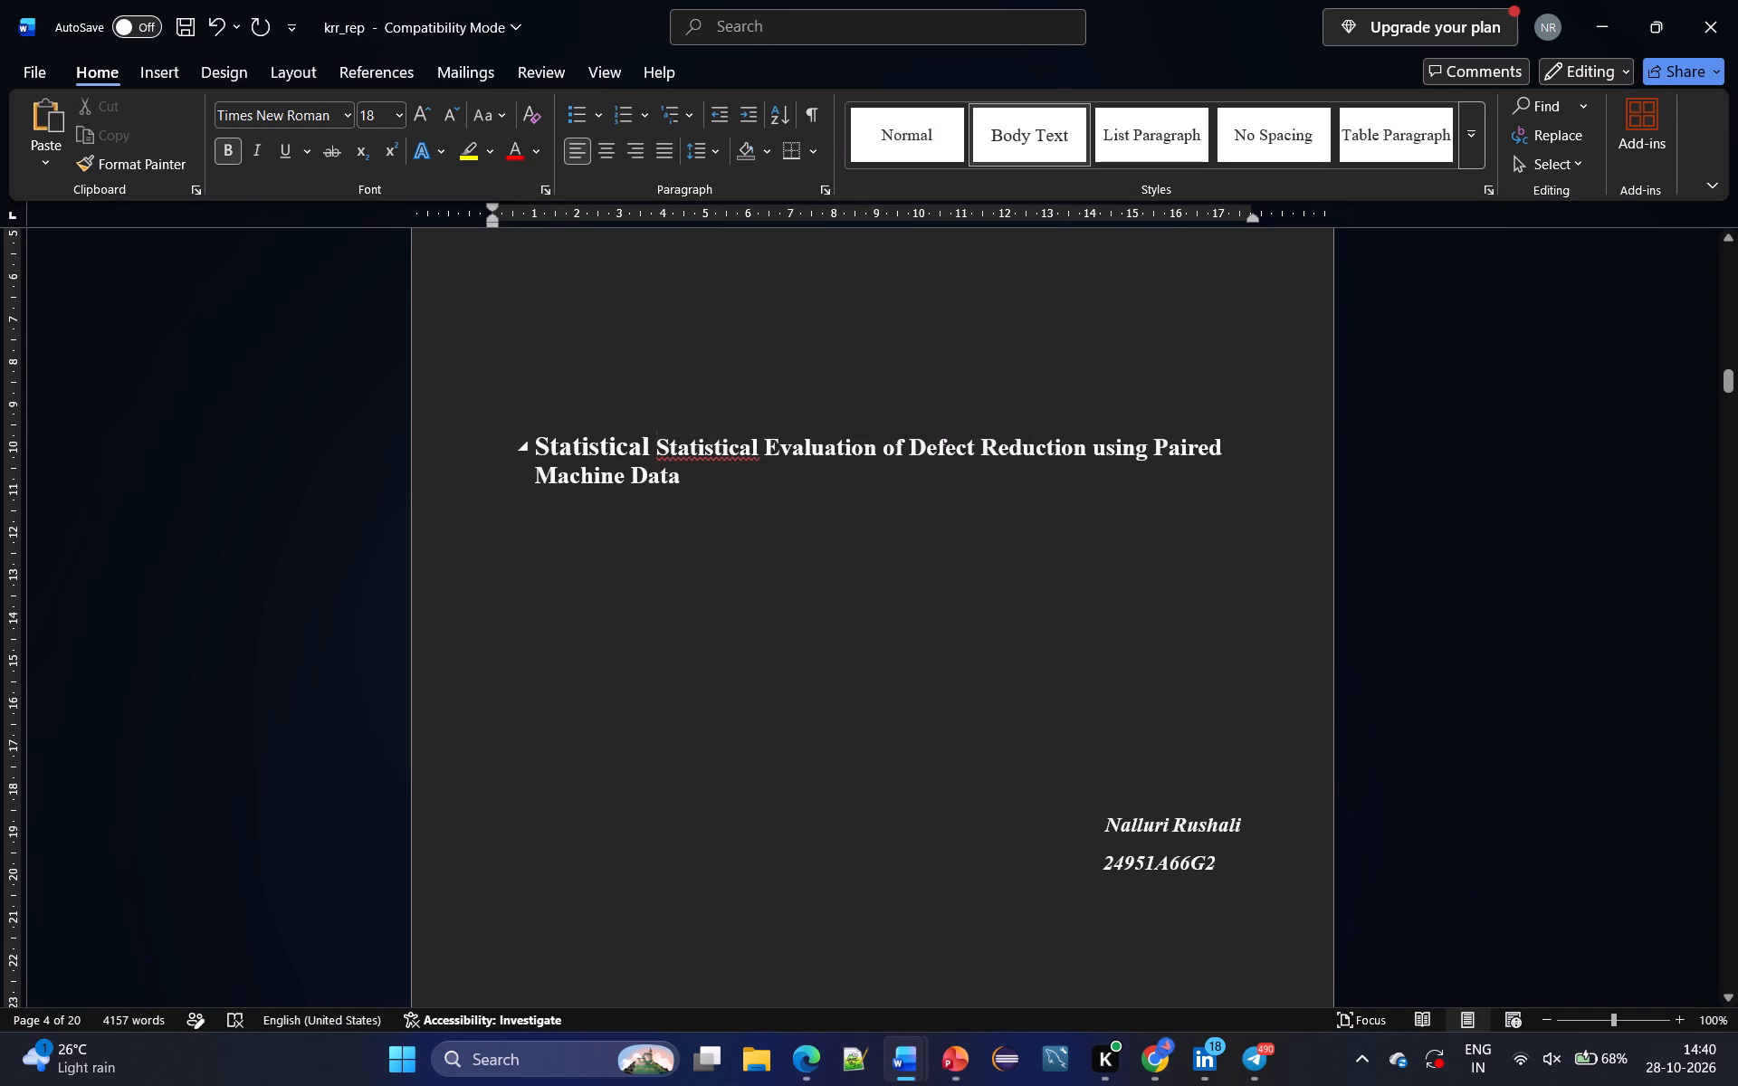
pyautogui.moveTo(650, 447); pyautogui.dragTo(544, 445)
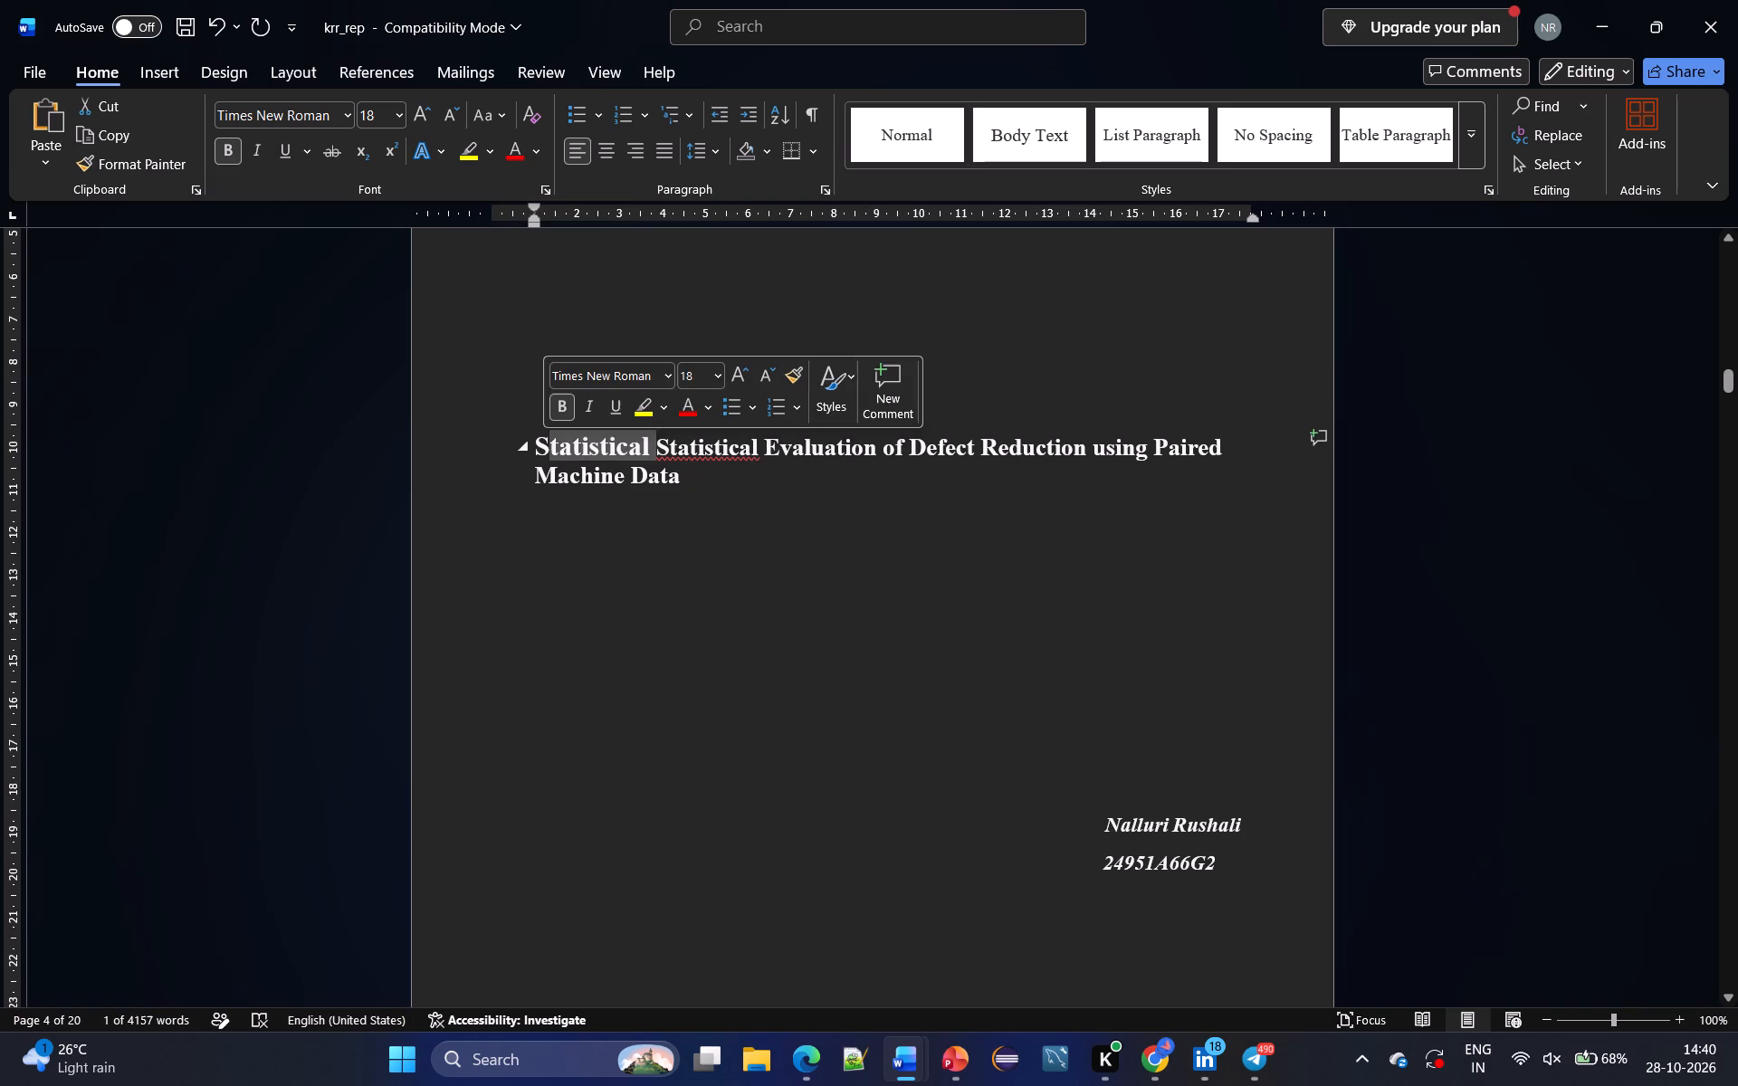
pyautogui.press('BackSpace')
pyautogui.press('BackSpace')
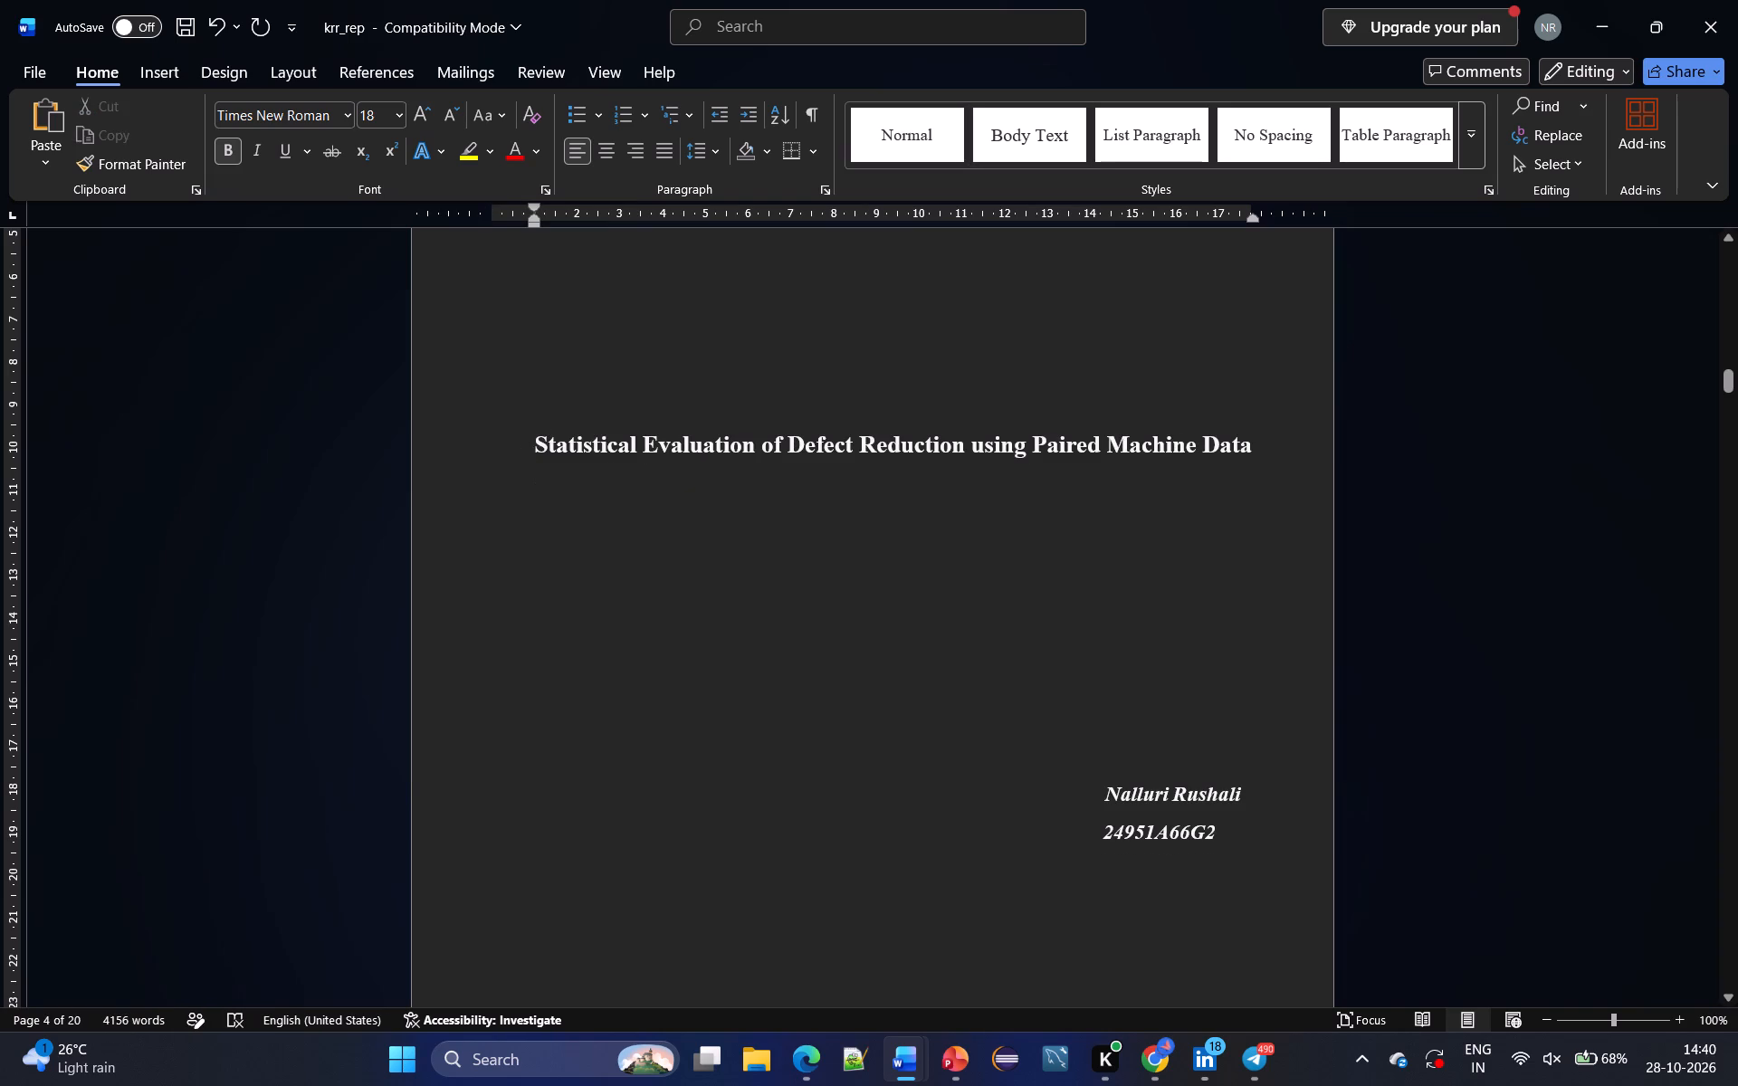
# Set the whole heading "Statistical Evaluation of Defect Reduction using Paired Machine Data" to font size 18.
pyautogui.moveTo(1262, 449); pyautogui.dragTo(527, 438)
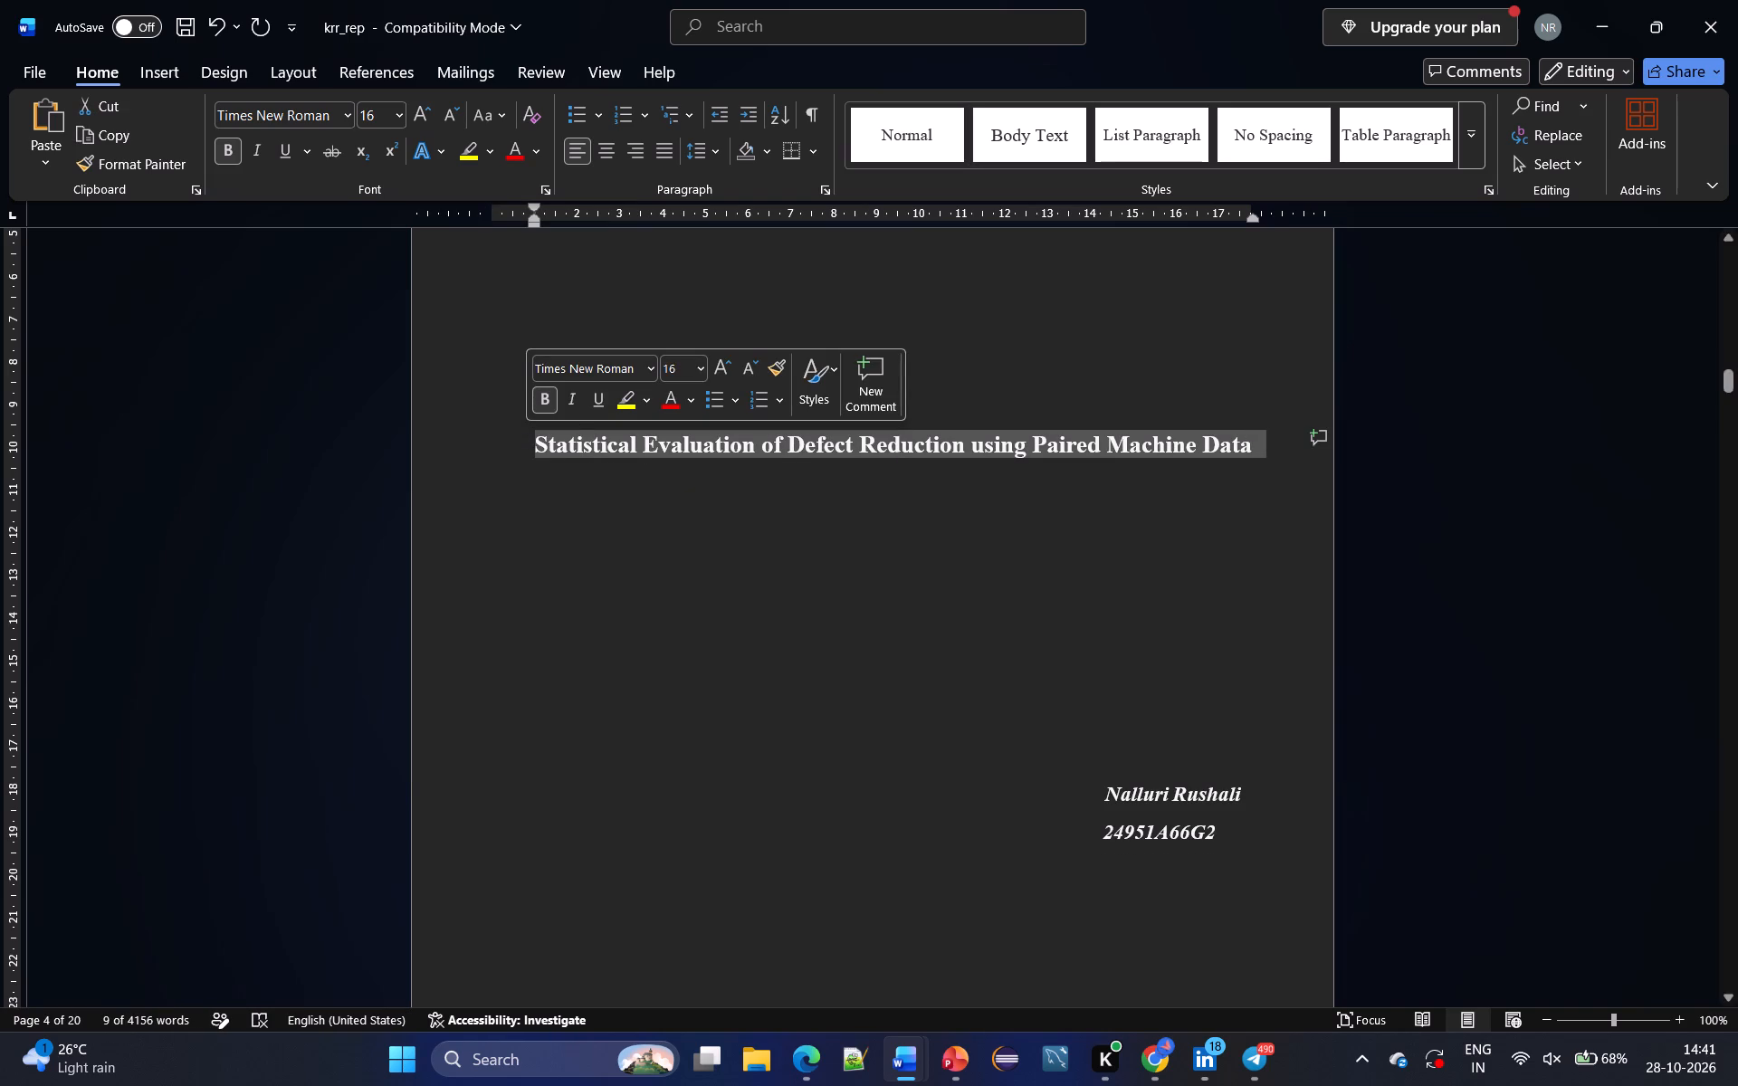
pyautogui.moveTo(701, 373); pyautogui.dragTo(690, 561)
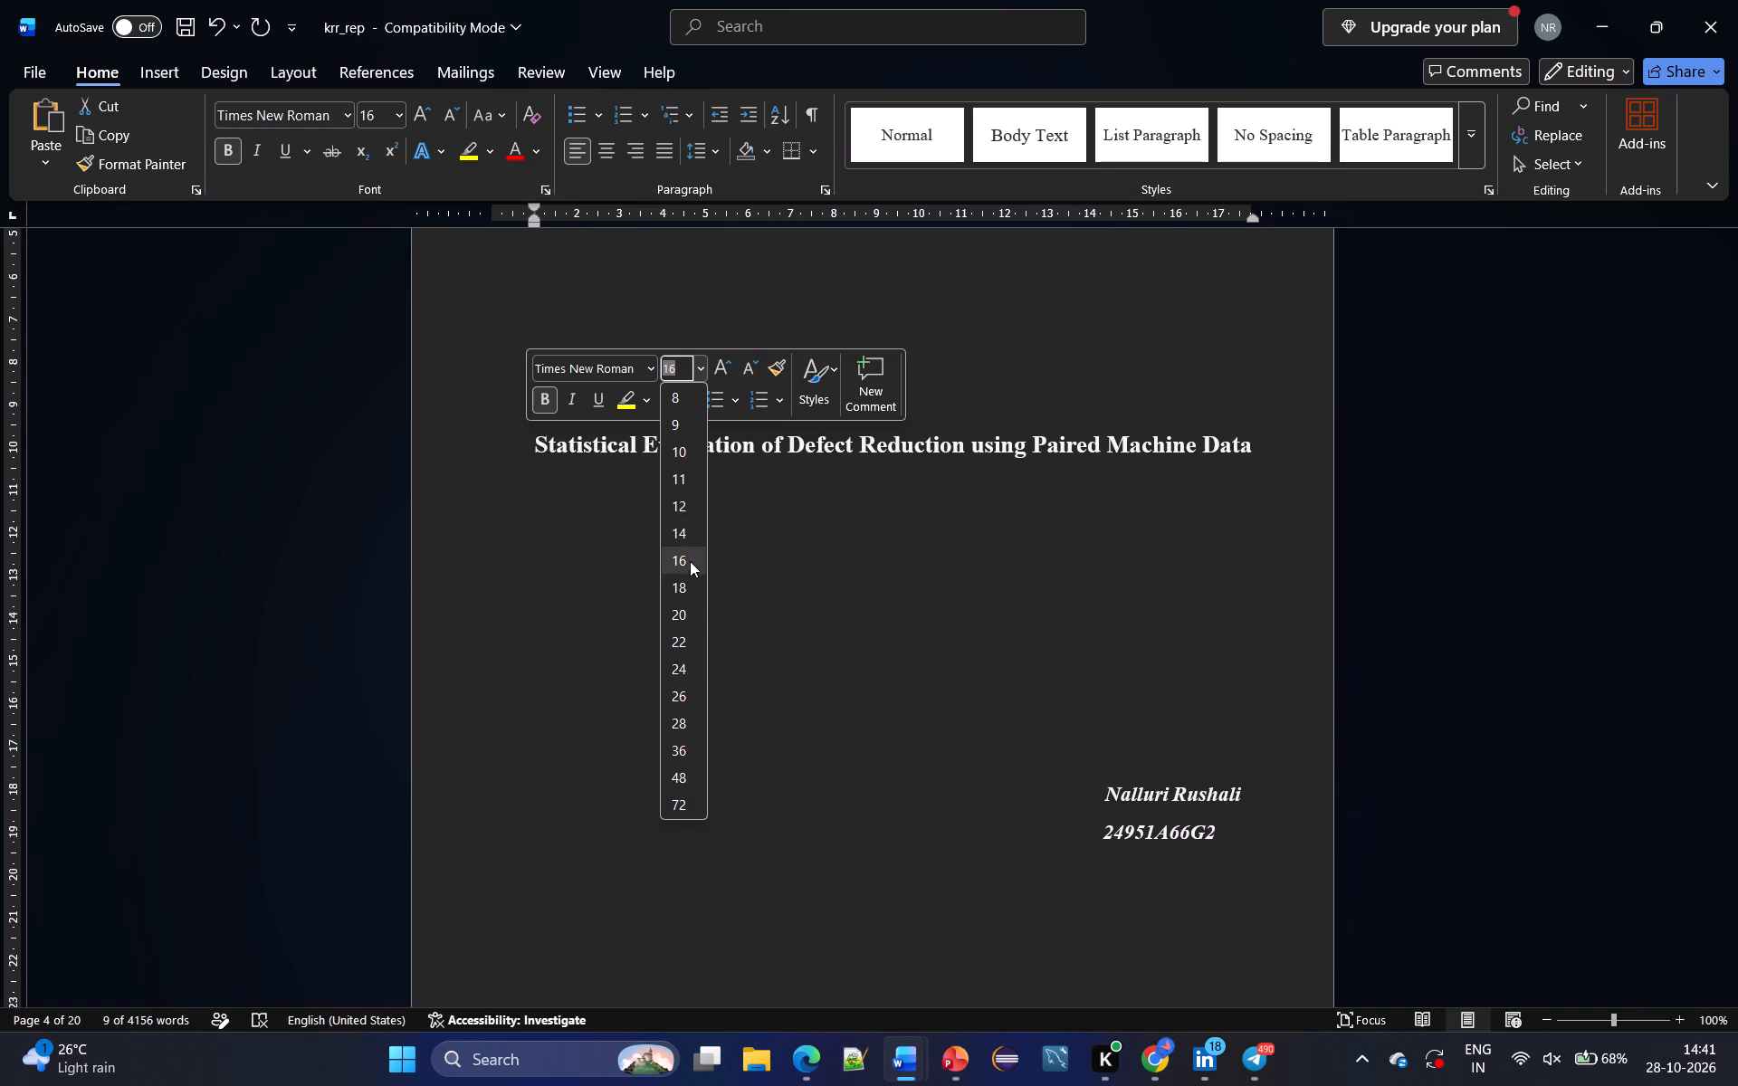
pyautogui.moveTo(690, 561); pyautogui.dragTo(693, 578)
pyautogui.click(693, 578)
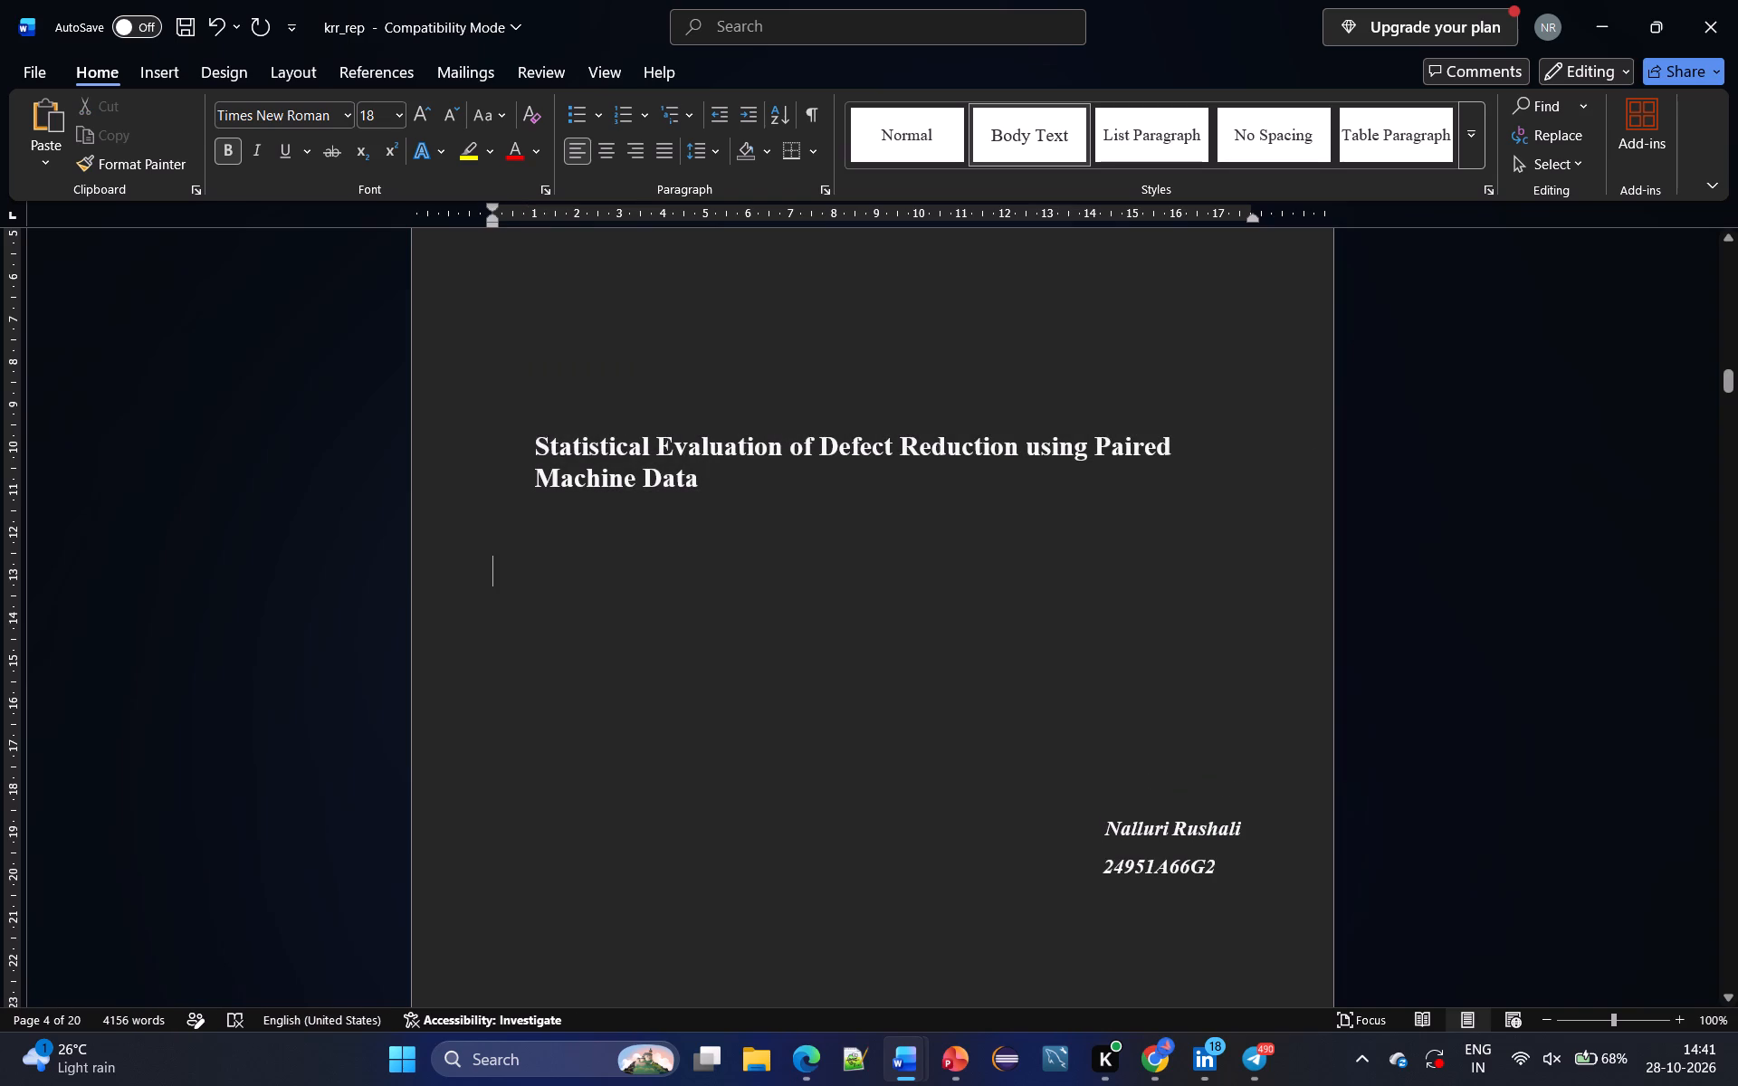
# Review the front-matter pages from the heading page through the title page and Declaration to the Certificate.
pyautogui.scroll(-5, 873, 576)
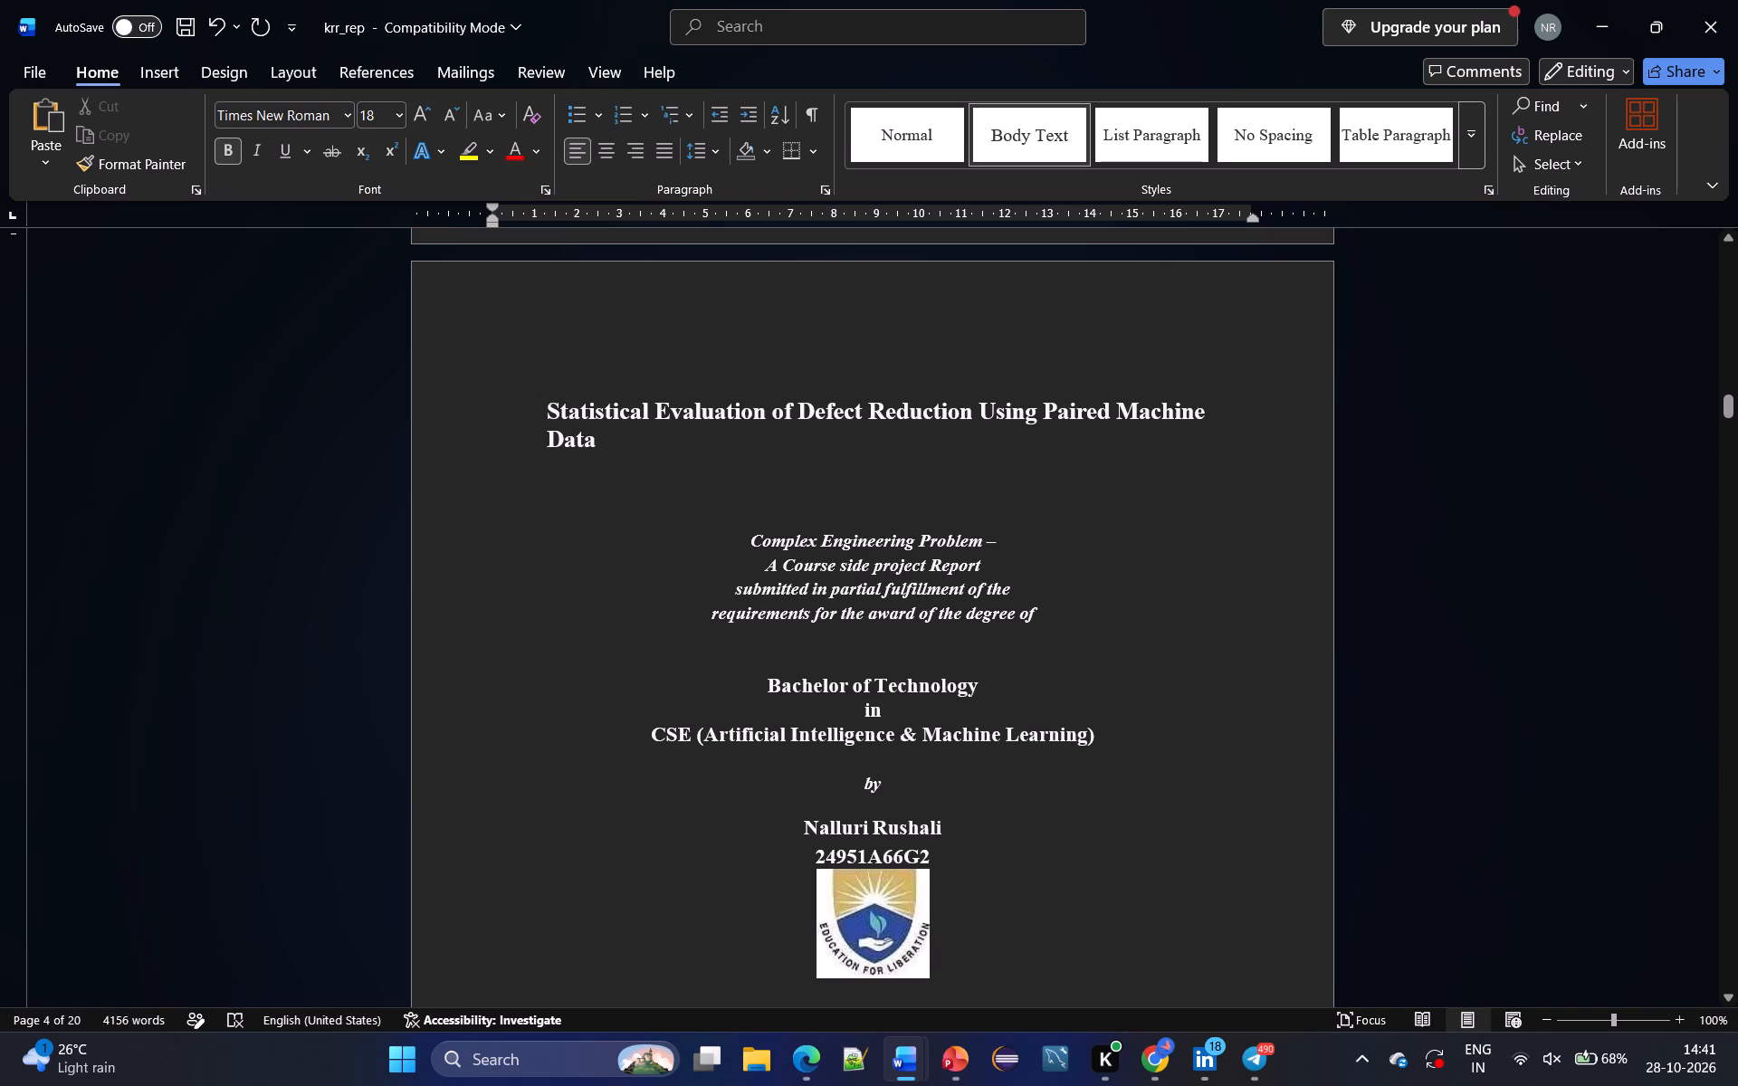
pyautogui.scroll(2, 816, 591)
pyautogui.hscroll(1, 816, 591)
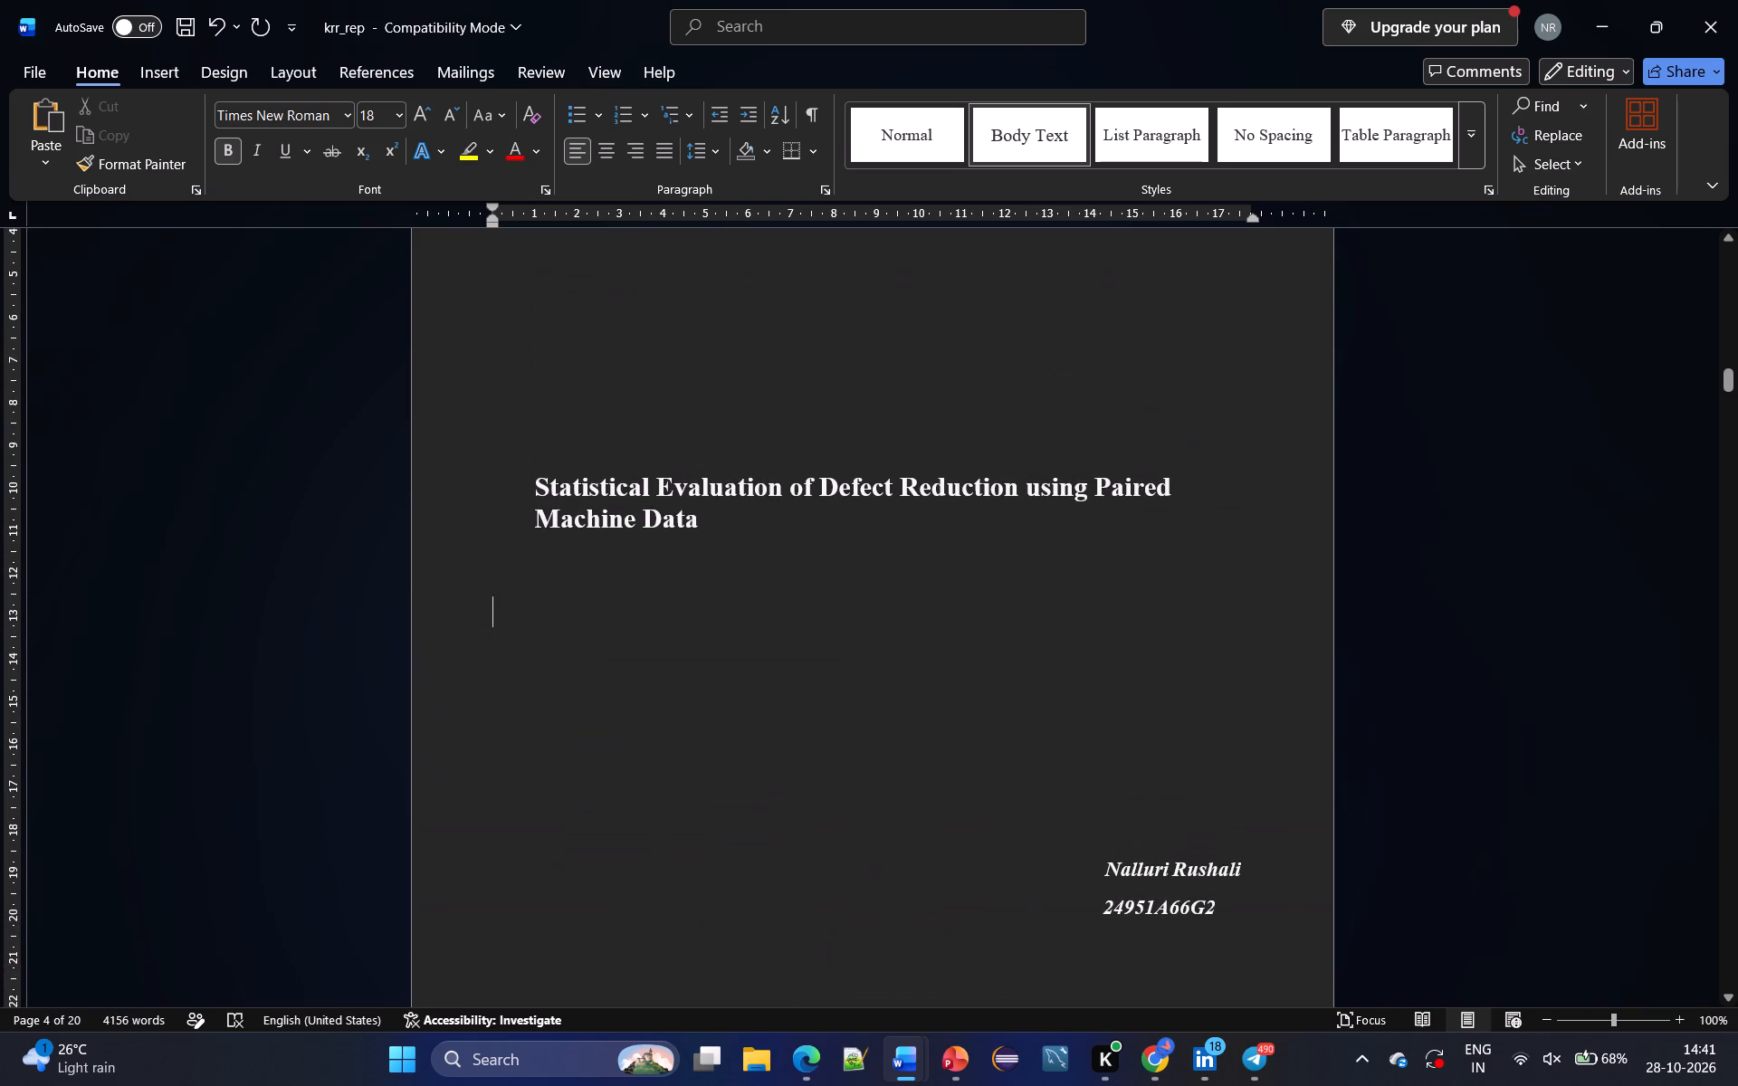
pyautogui.hscroll(1, 816, 591)
pyautogui.scroll(-2, 816, 591)
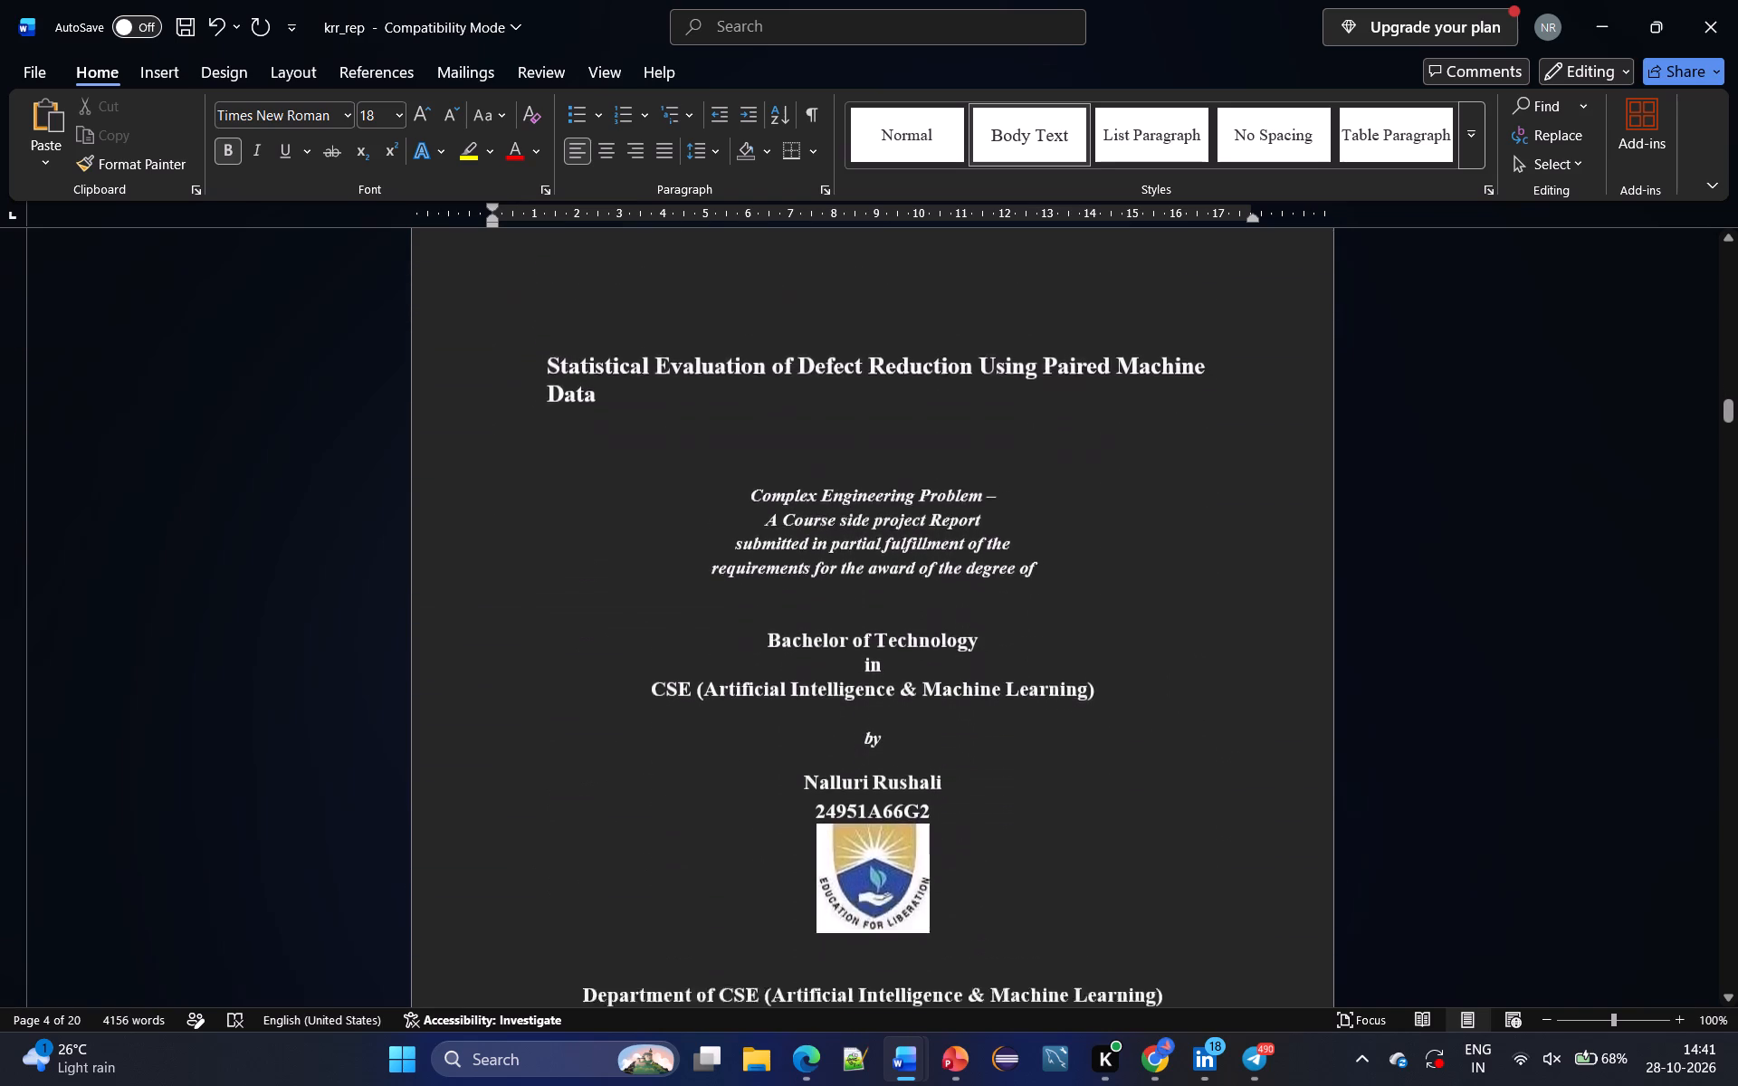
pyautogui.scroll(-5, 816, 591)
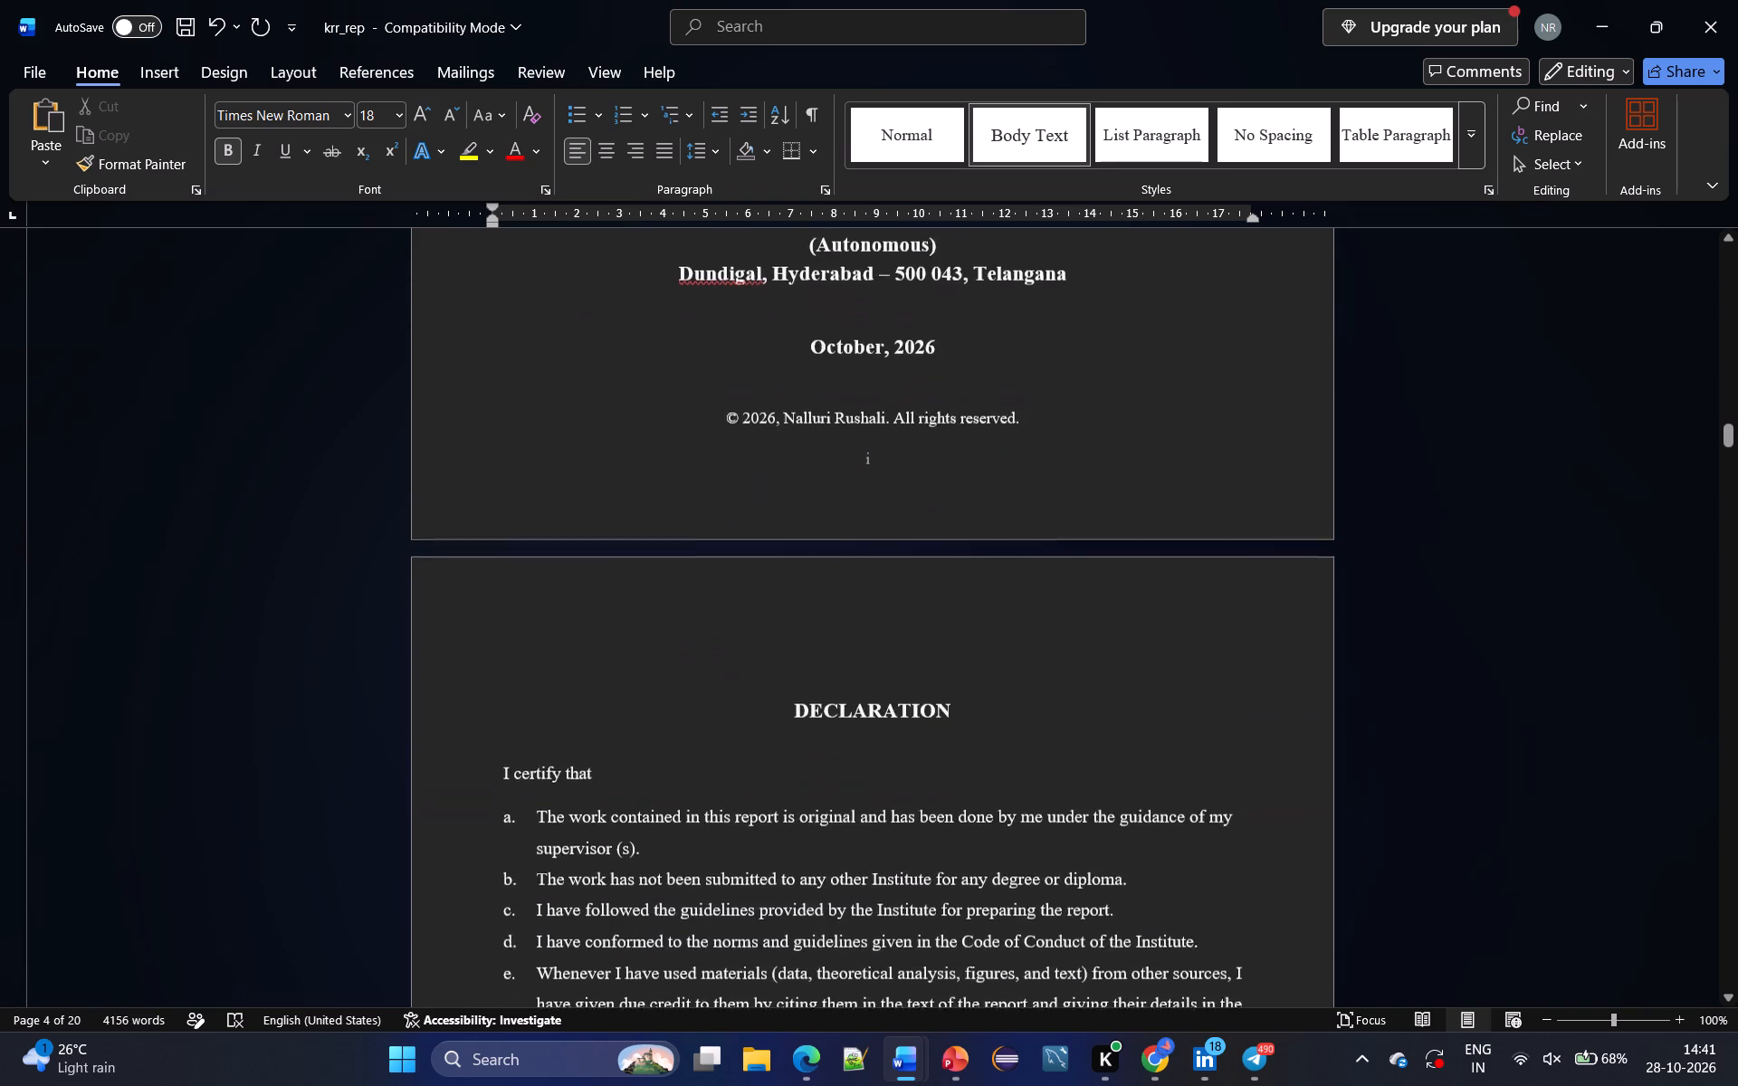
pyautogui.scroll(-3, 816, 591)
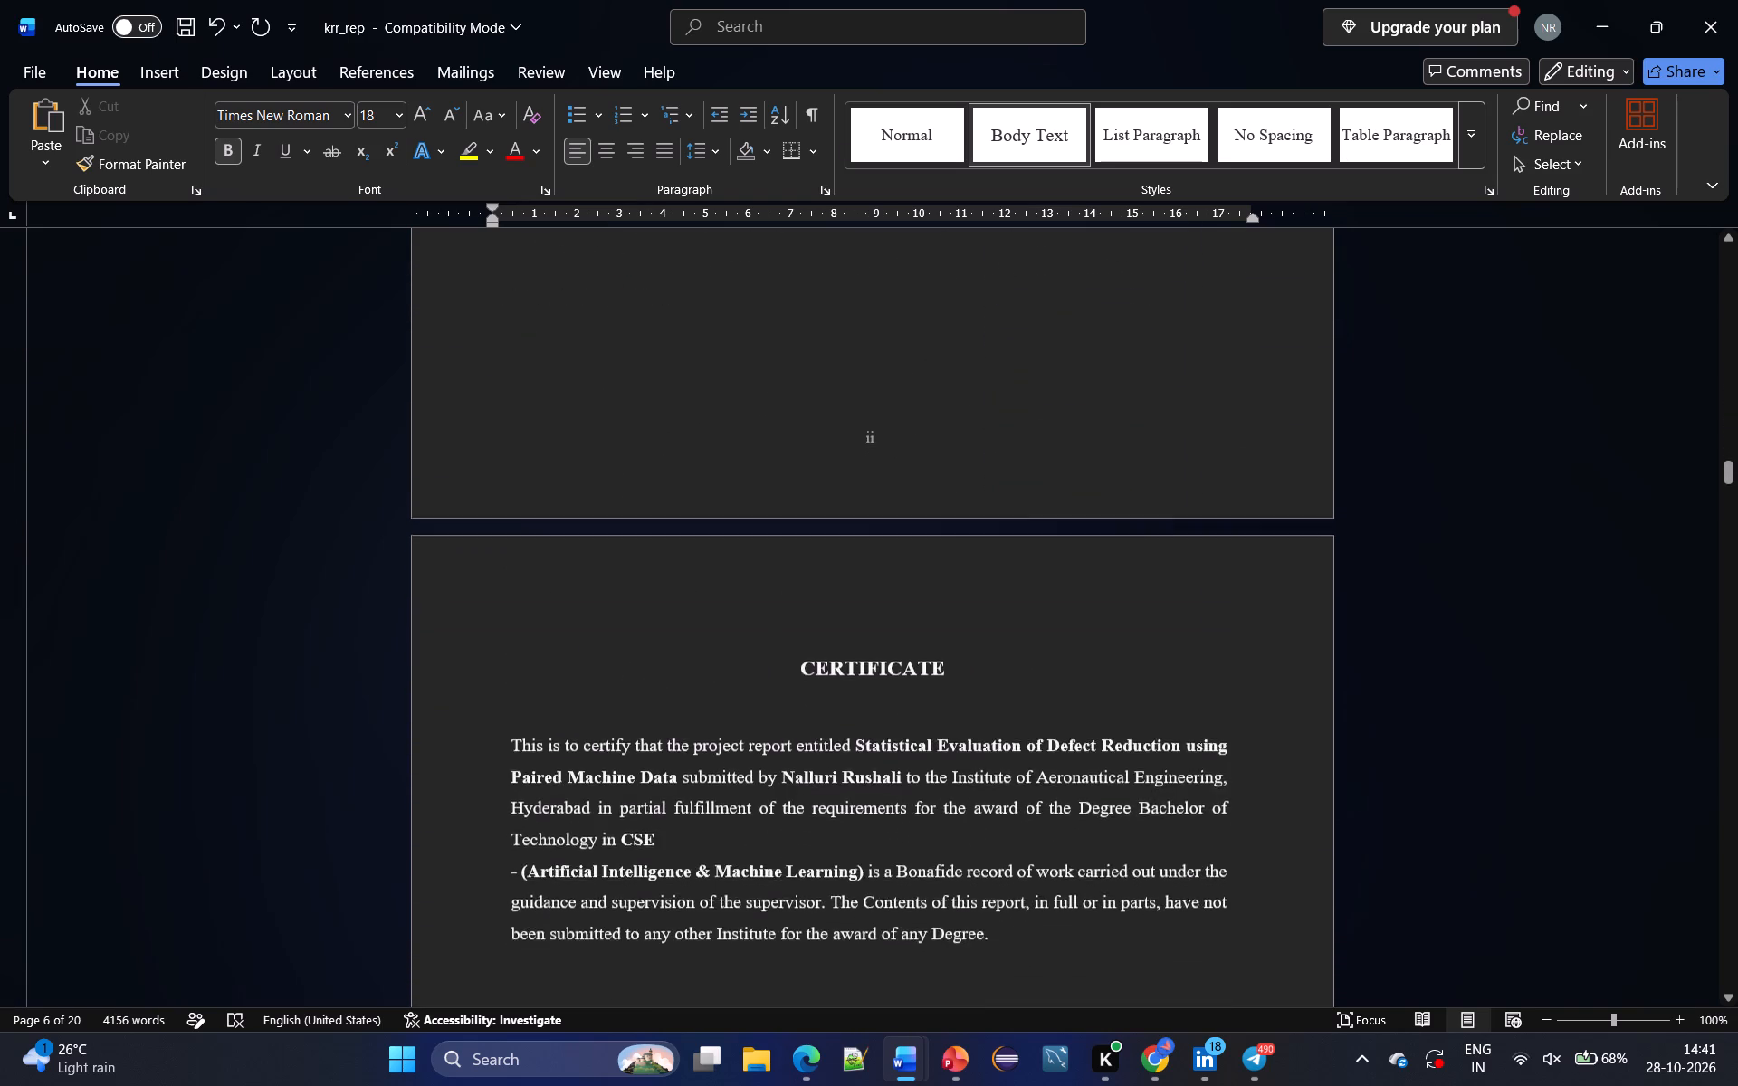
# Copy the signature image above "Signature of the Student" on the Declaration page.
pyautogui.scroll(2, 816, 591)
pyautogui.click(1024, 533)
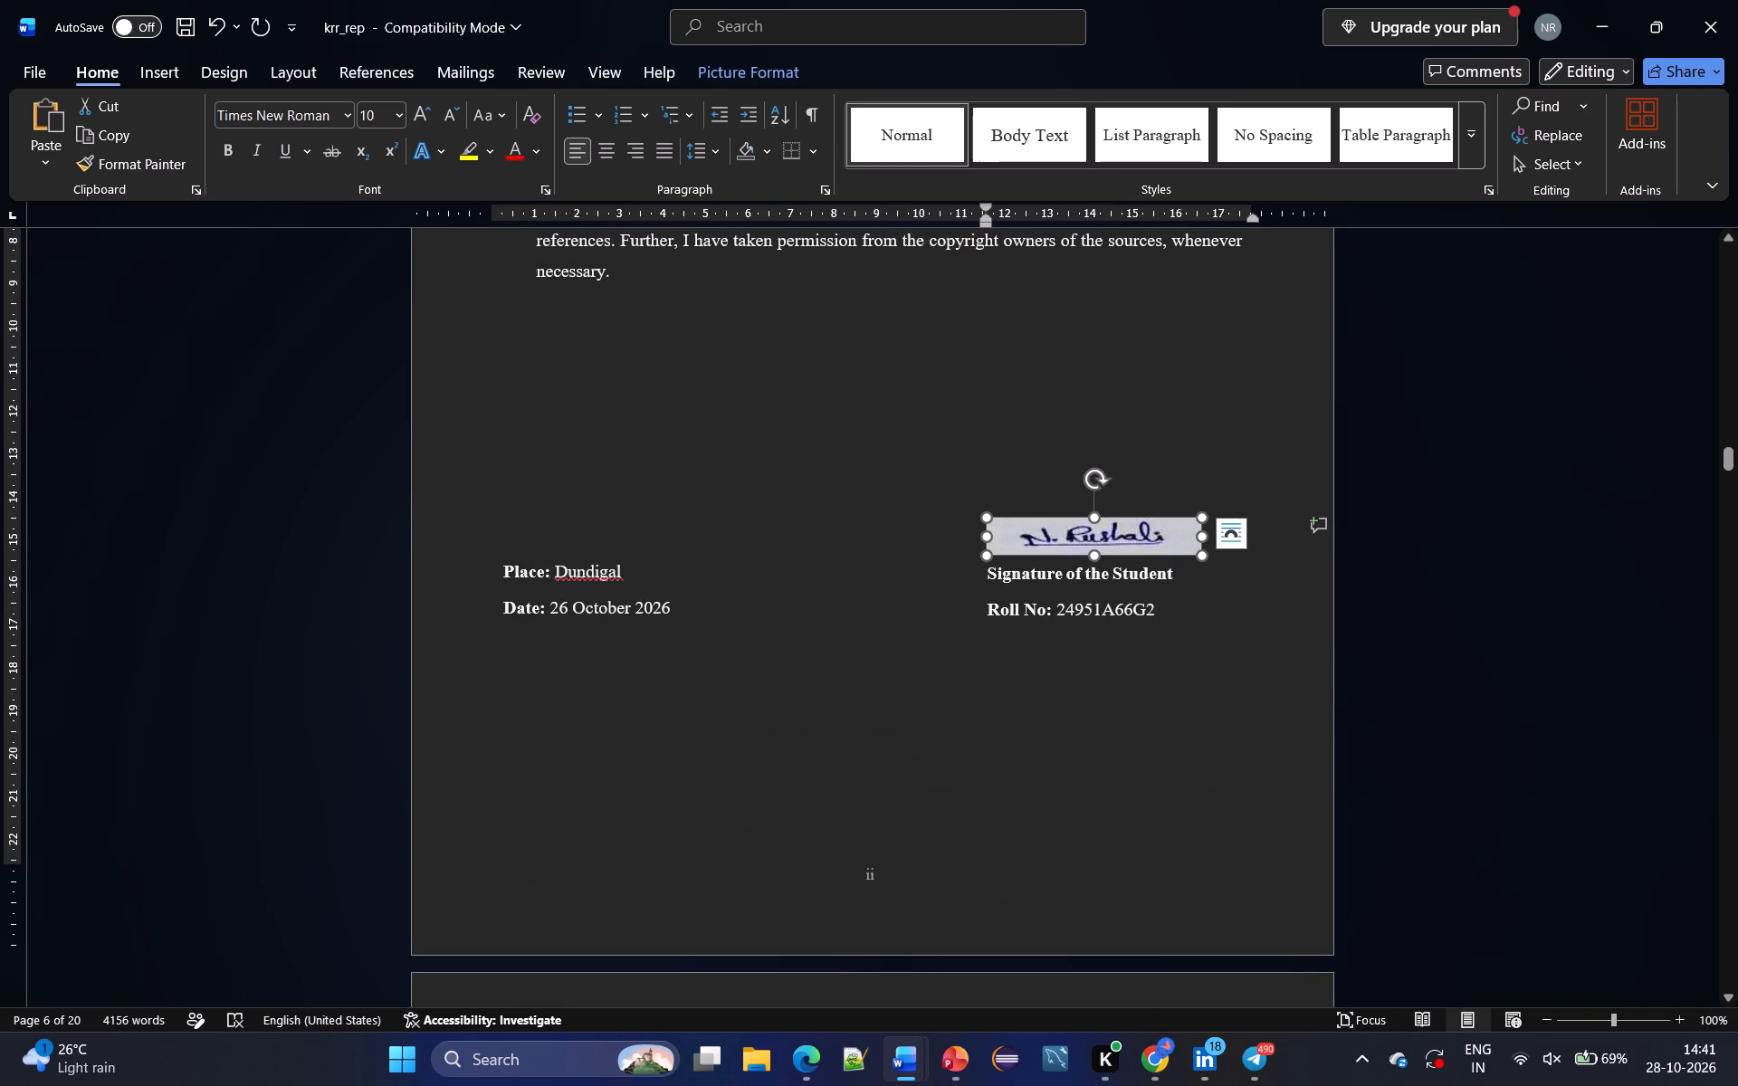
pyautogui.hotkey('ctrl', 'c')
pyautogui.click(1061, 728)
# Replace the old project title in the Approval Sheet paragraph with the Certificate's "Statistical Evaluation of Defect Reduction using Paired Machine Data".
pyautogui.scroll(-2, 1061, 728)
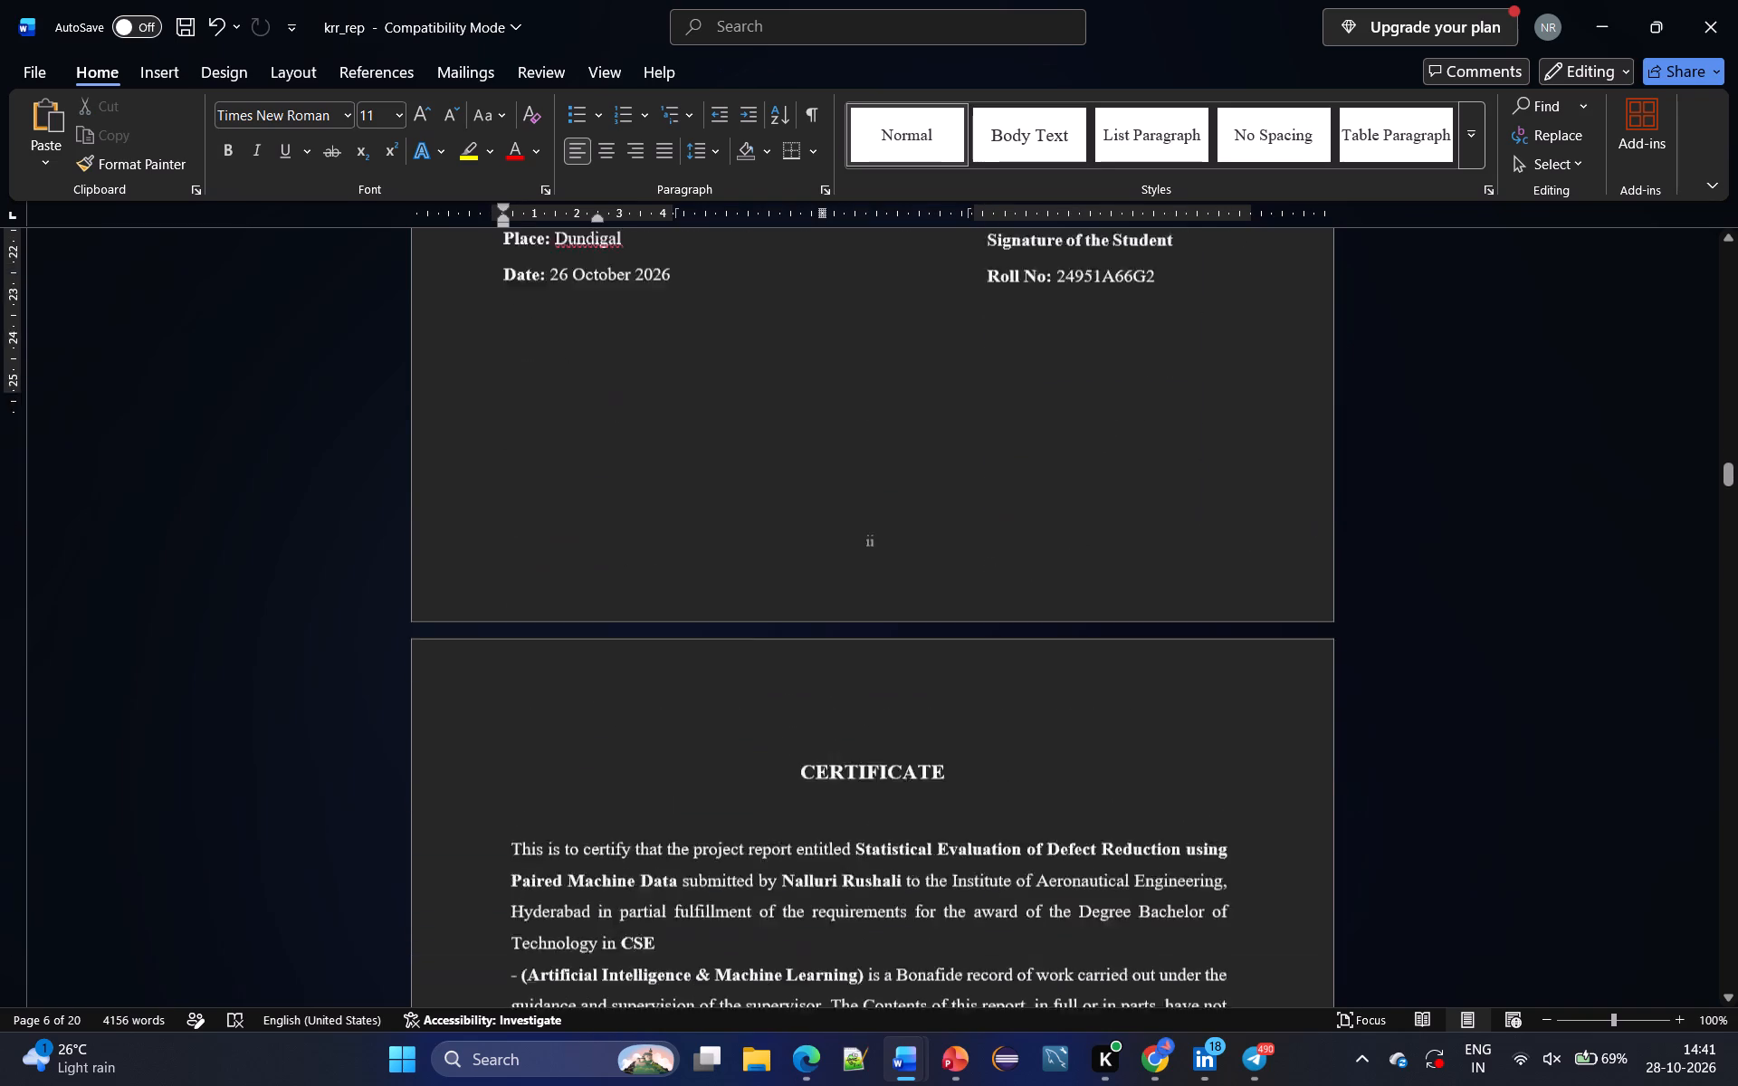
pyautogui.scroll(-2, 1061, 728)
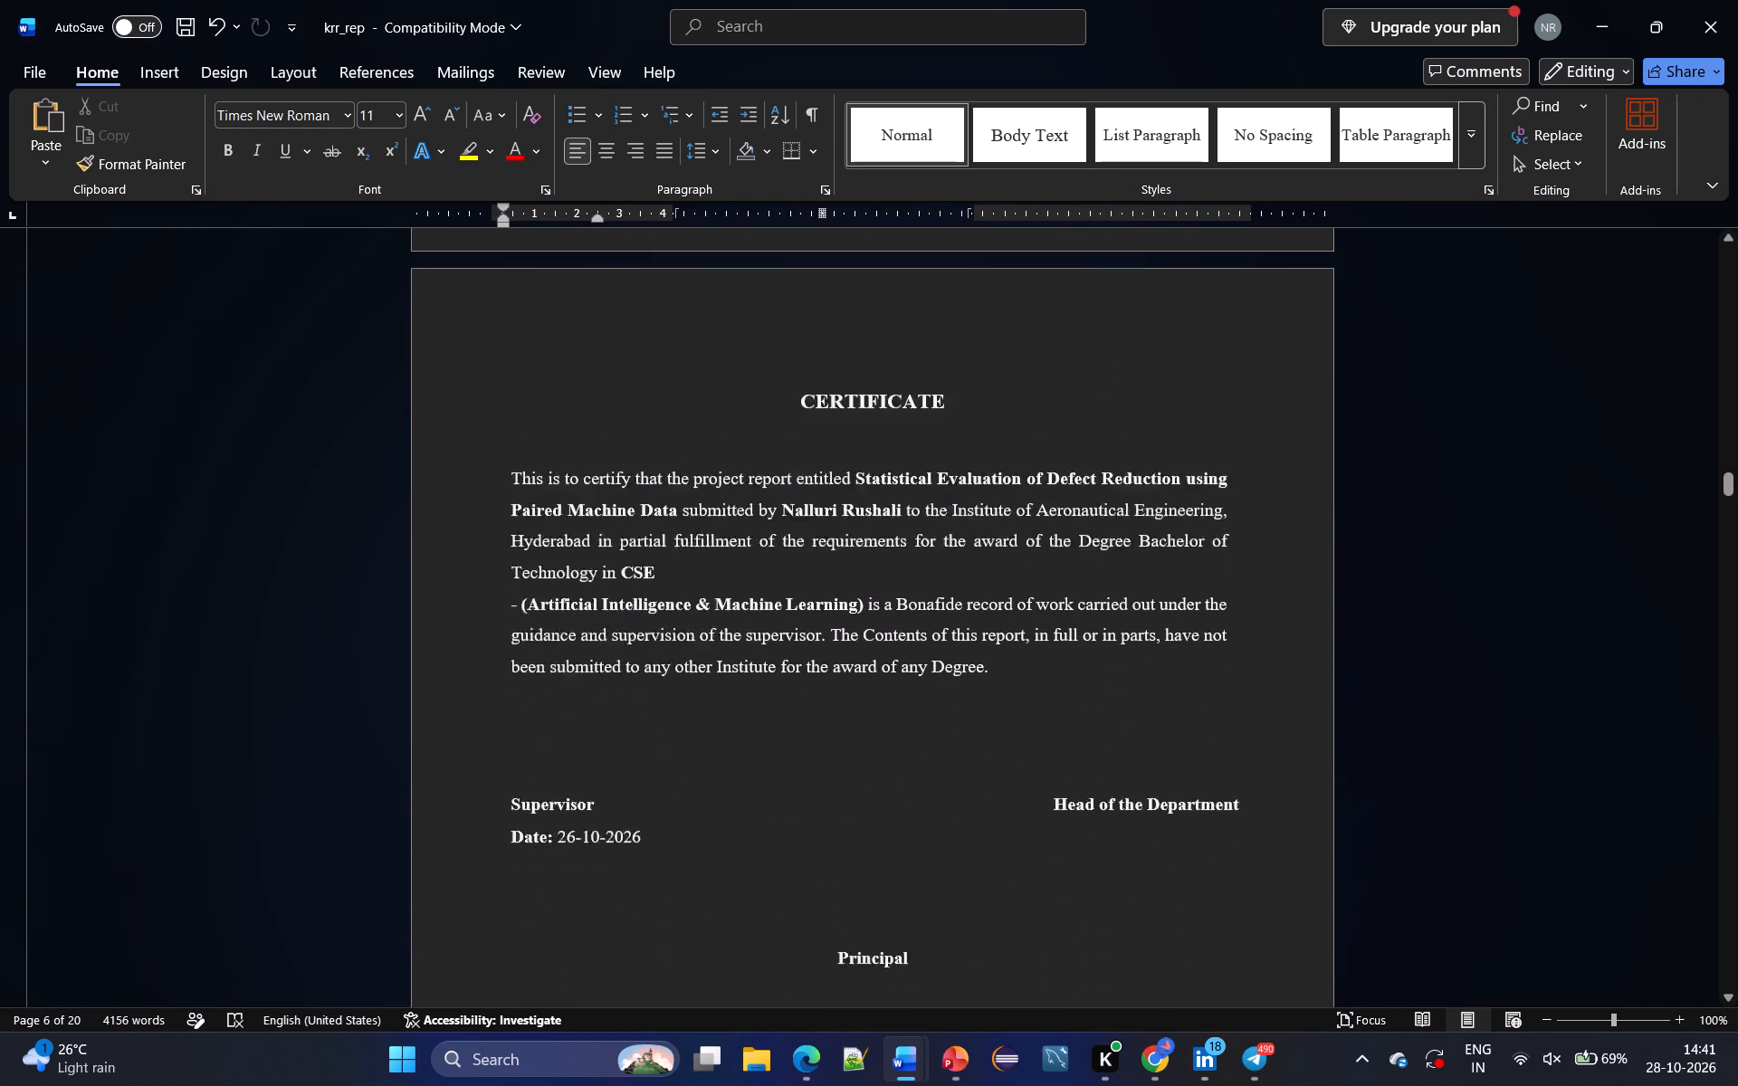
pyautogui.scroll(-2, 1061, 728)
pyautogui.scroll(1, 1061, 728)
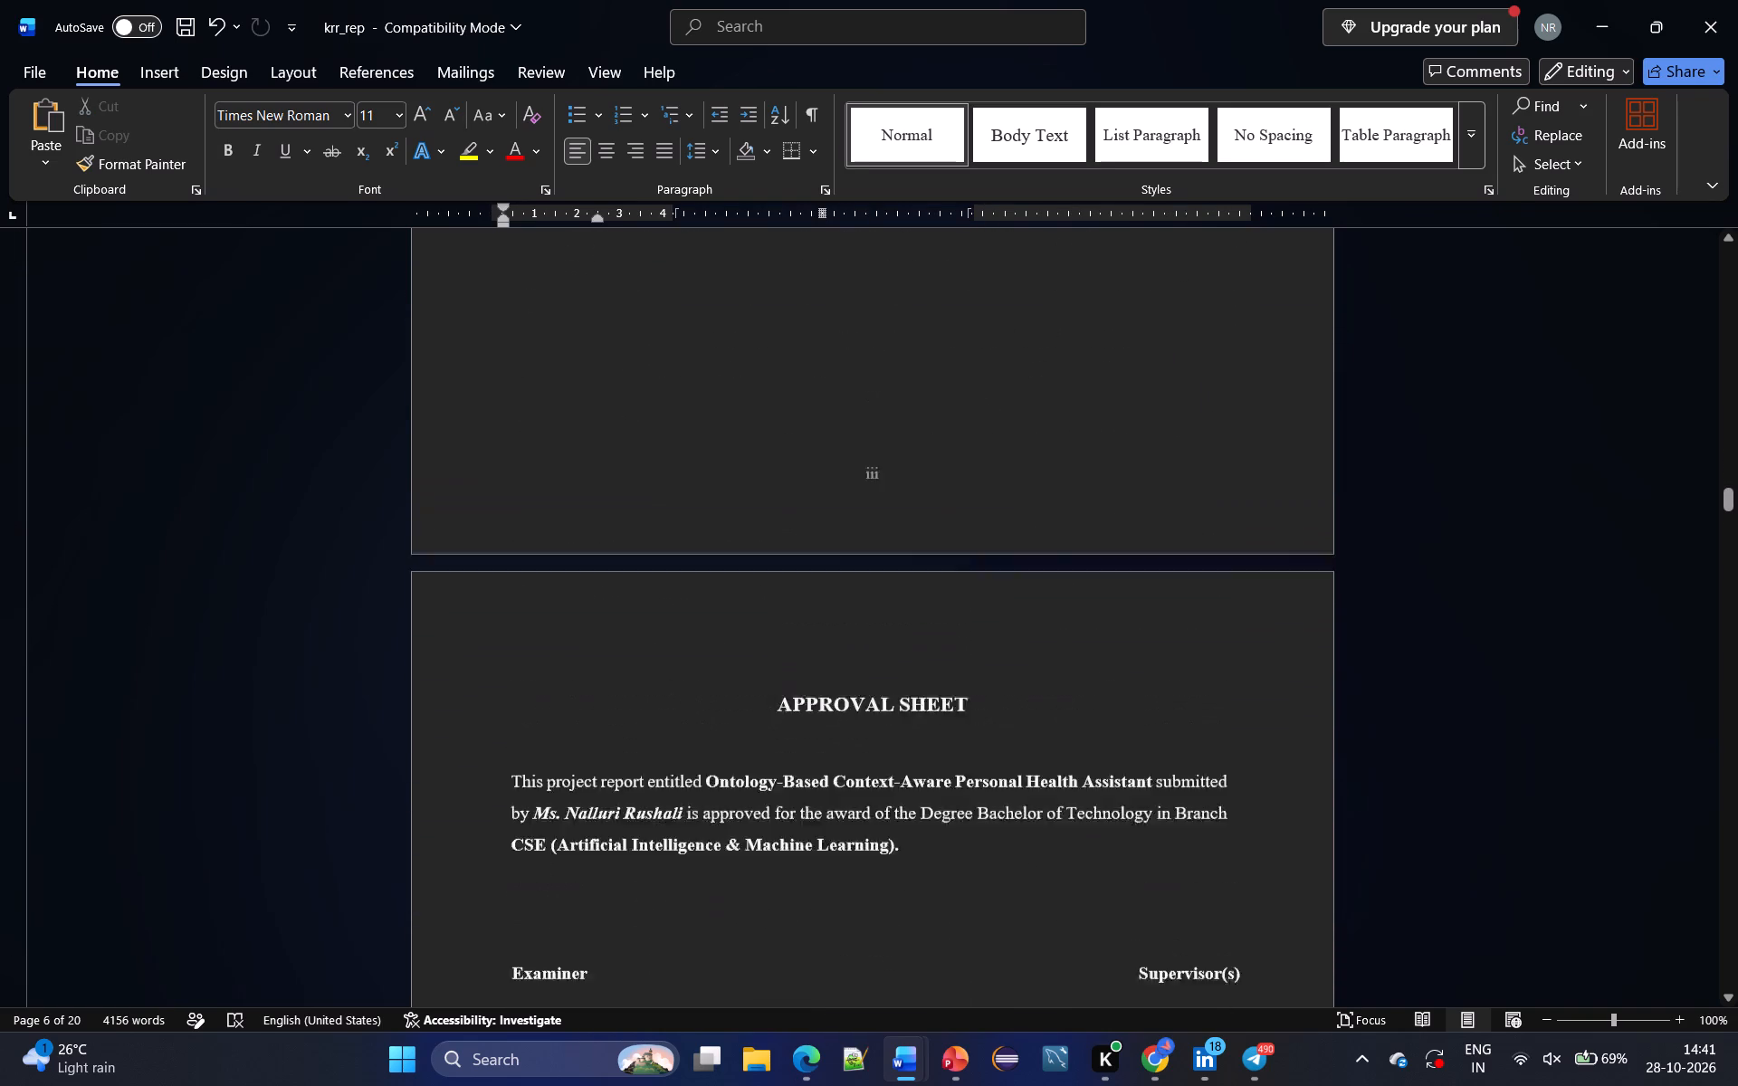
pyautogui.scroll(2, 1061, 728)
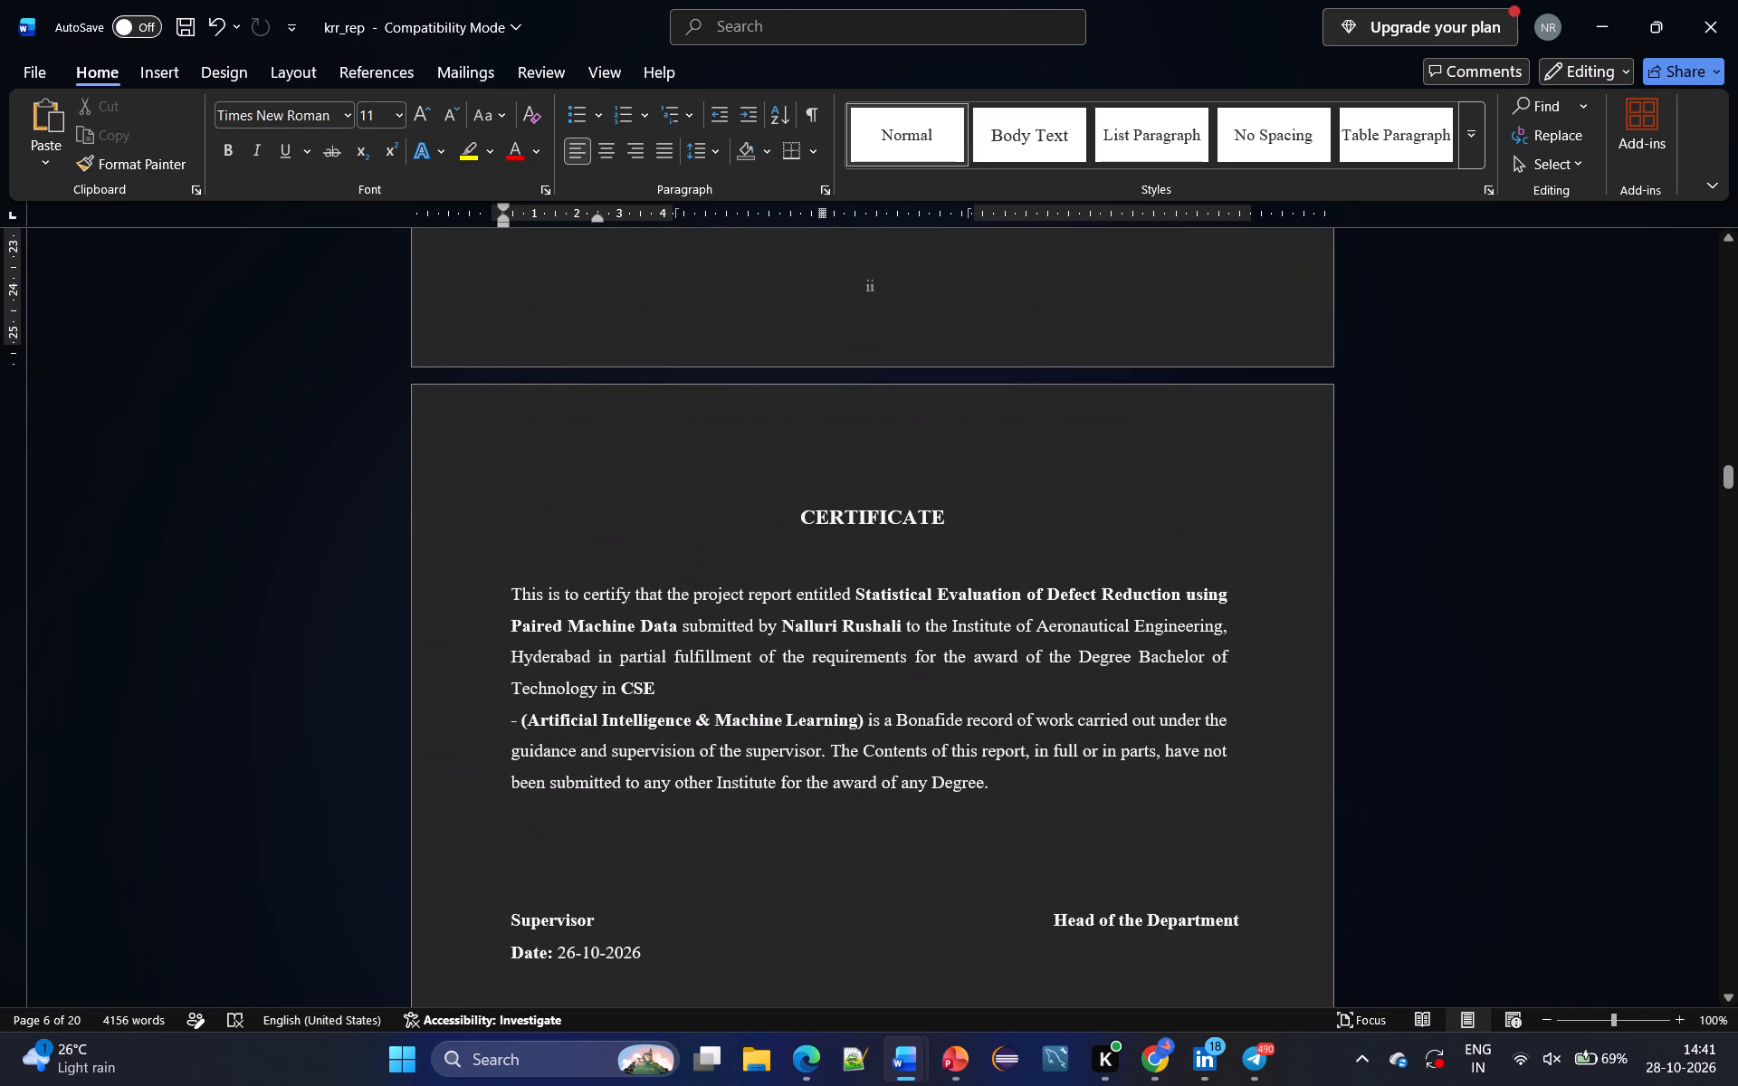
pyautogui.scroll(1, 1061, 728)
pyautogui.moveTo(855, 586); pyautogui.dragTo(675, 626)
pyautogui.hotkey('ctrl', 'c')
pyautogui.keyDown('ctrl'); pyautogui.rightClick(675, 626); pyautogui.keyUp('ctrl')
pyautogui.click(879, 891)
pyautogui.scroll(-2, 879, 891)
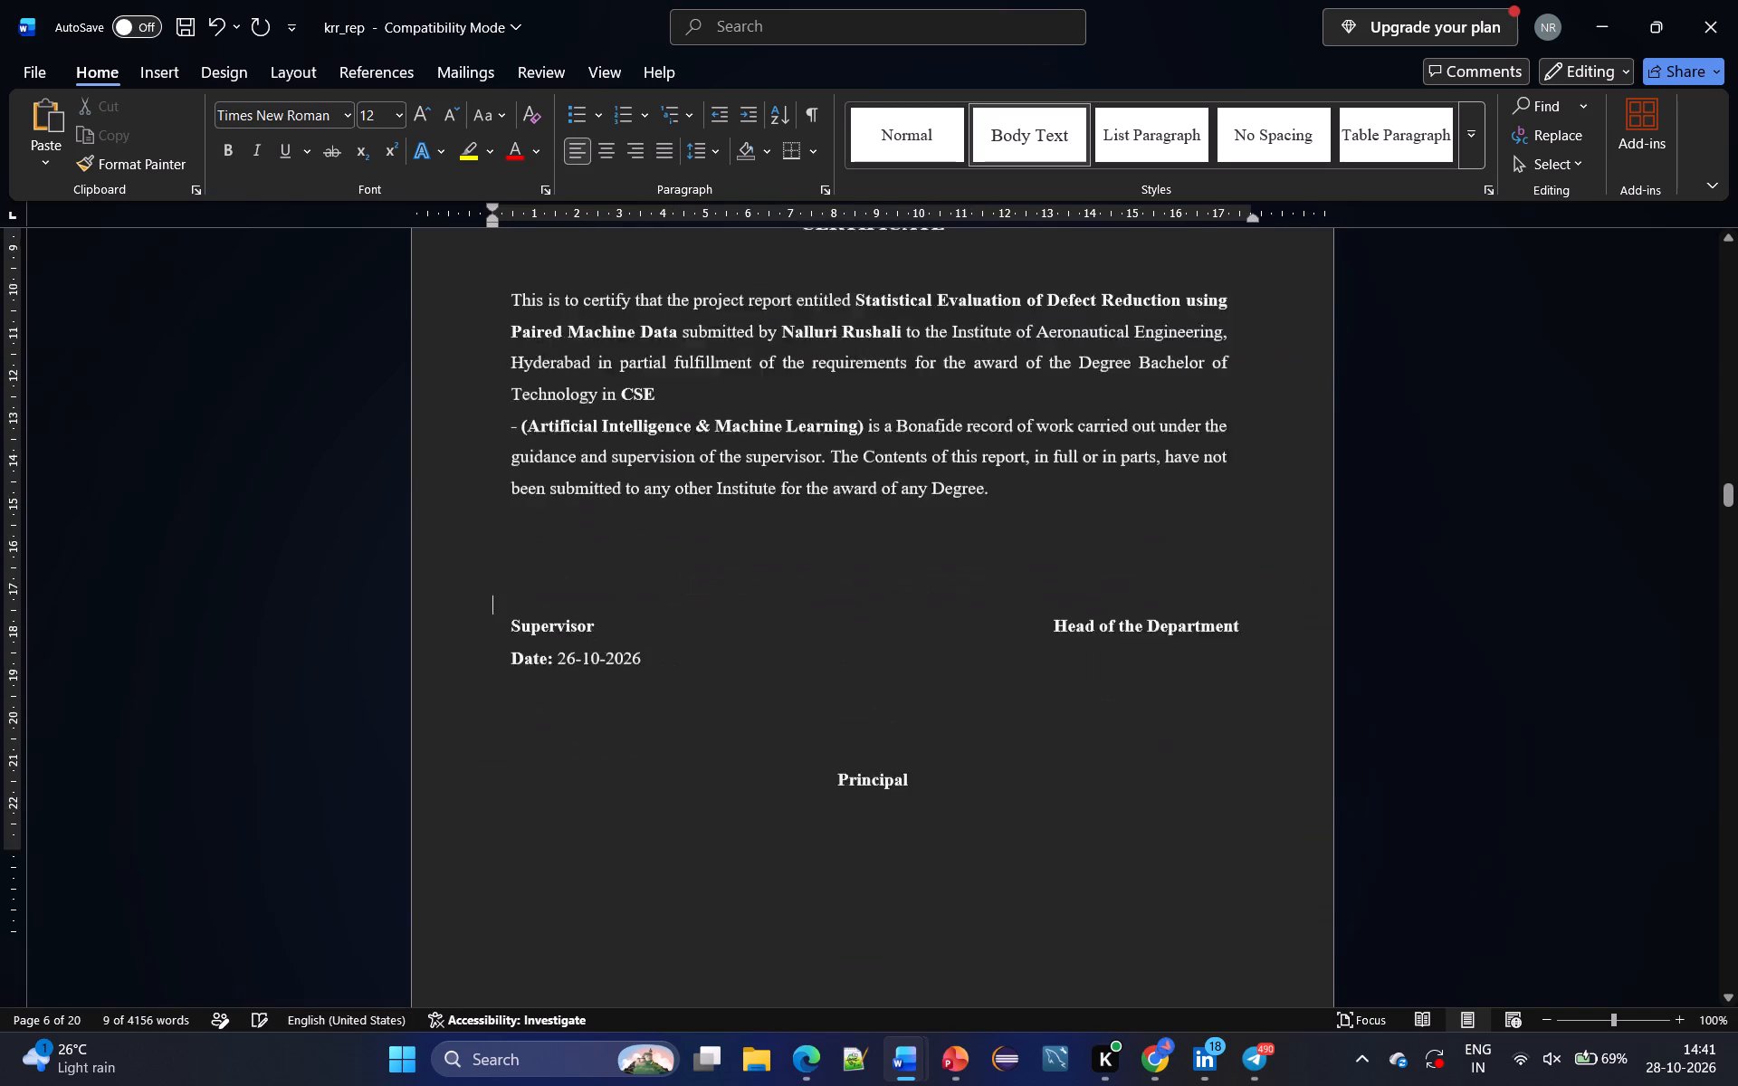
pyautogui.scroll(-1, 879, 891)
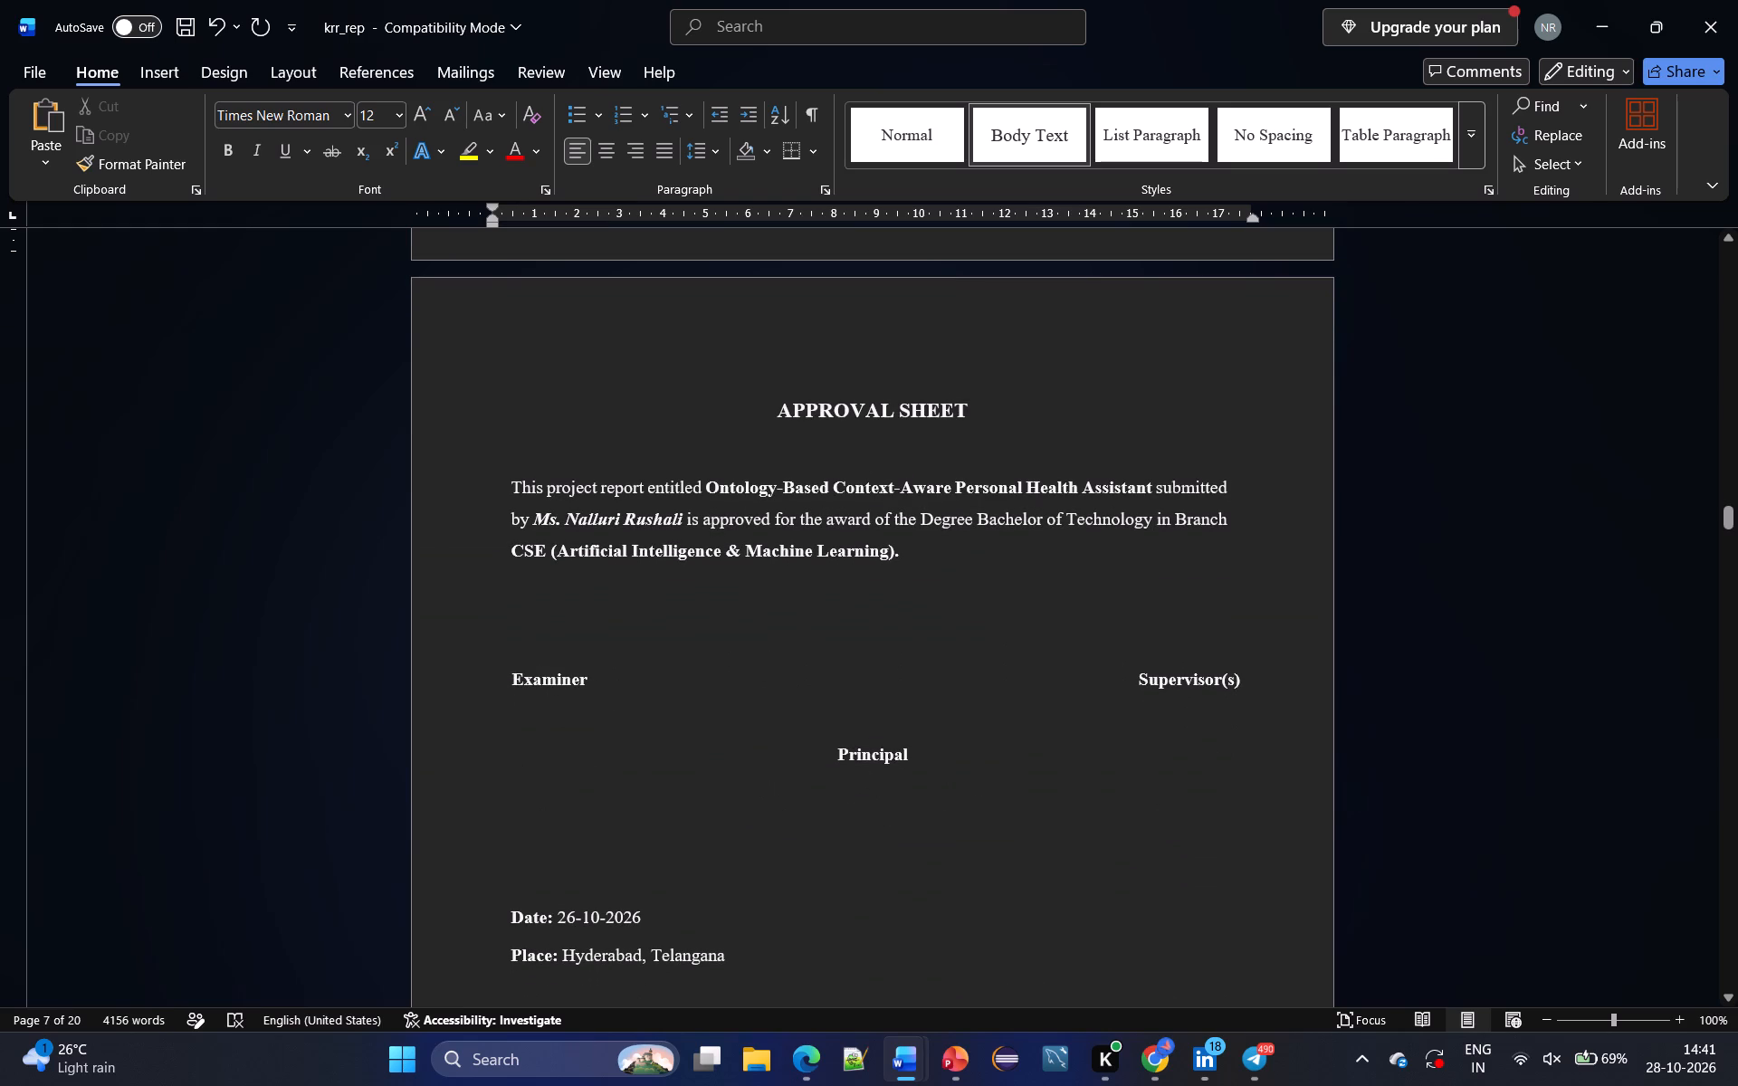
pyautogui.moveTo(710, 481); pyautogui.dragTo(1130, 497)
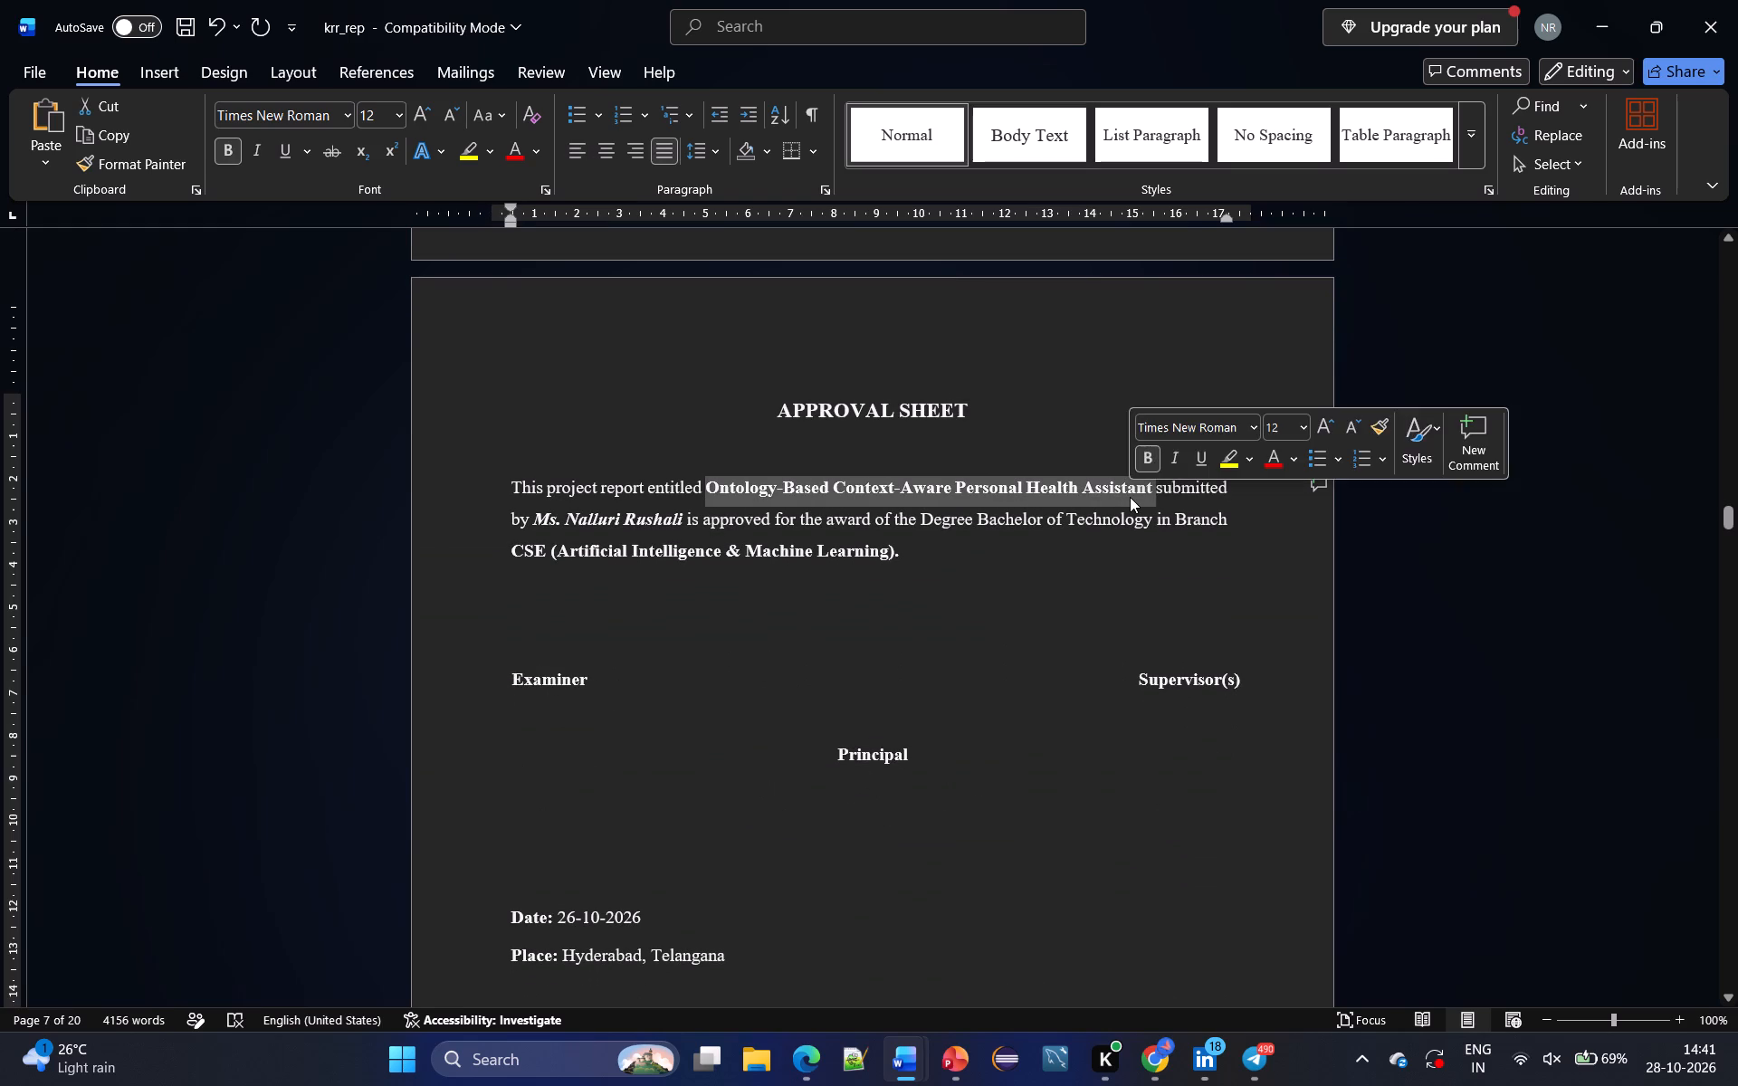
pyautogui.hotkey('ctrl', 'v')
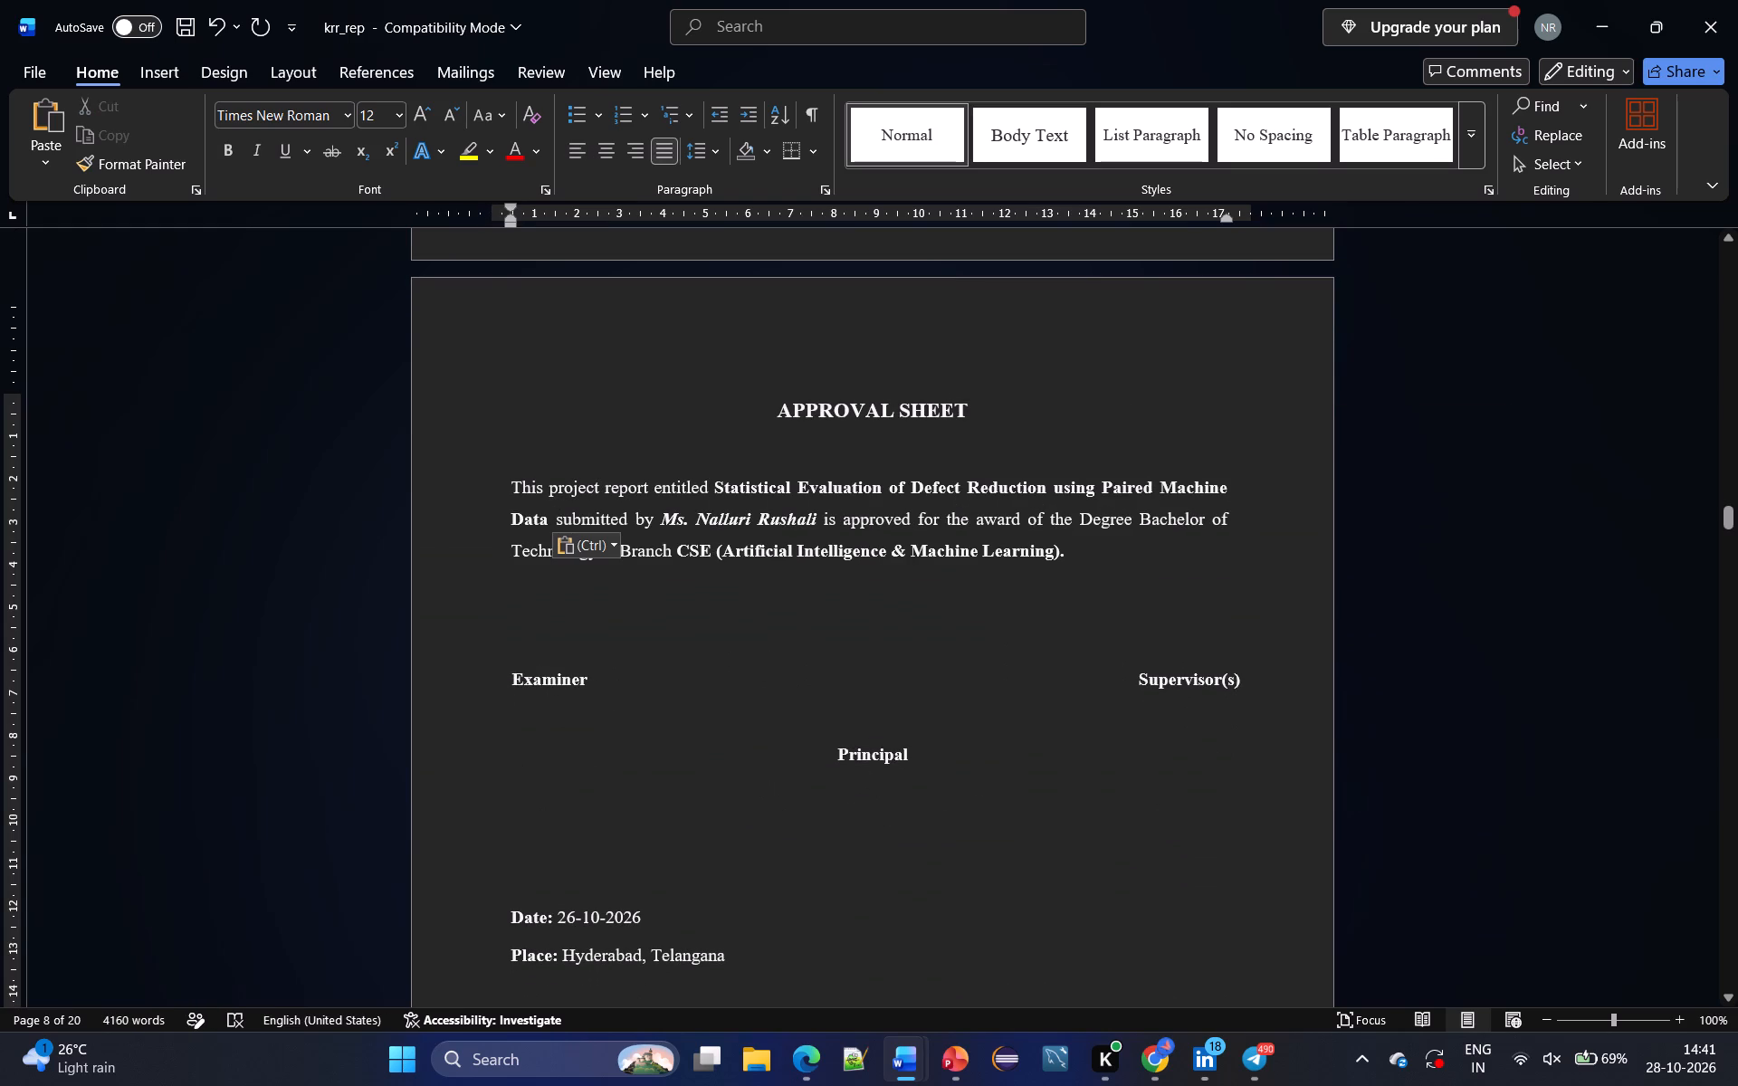
# Review the krr_rep report from the Approval Sheet to the Acknowledgement and place the cursor after the project guide's name.
pyautogui.scroll(-2, 931, 737)
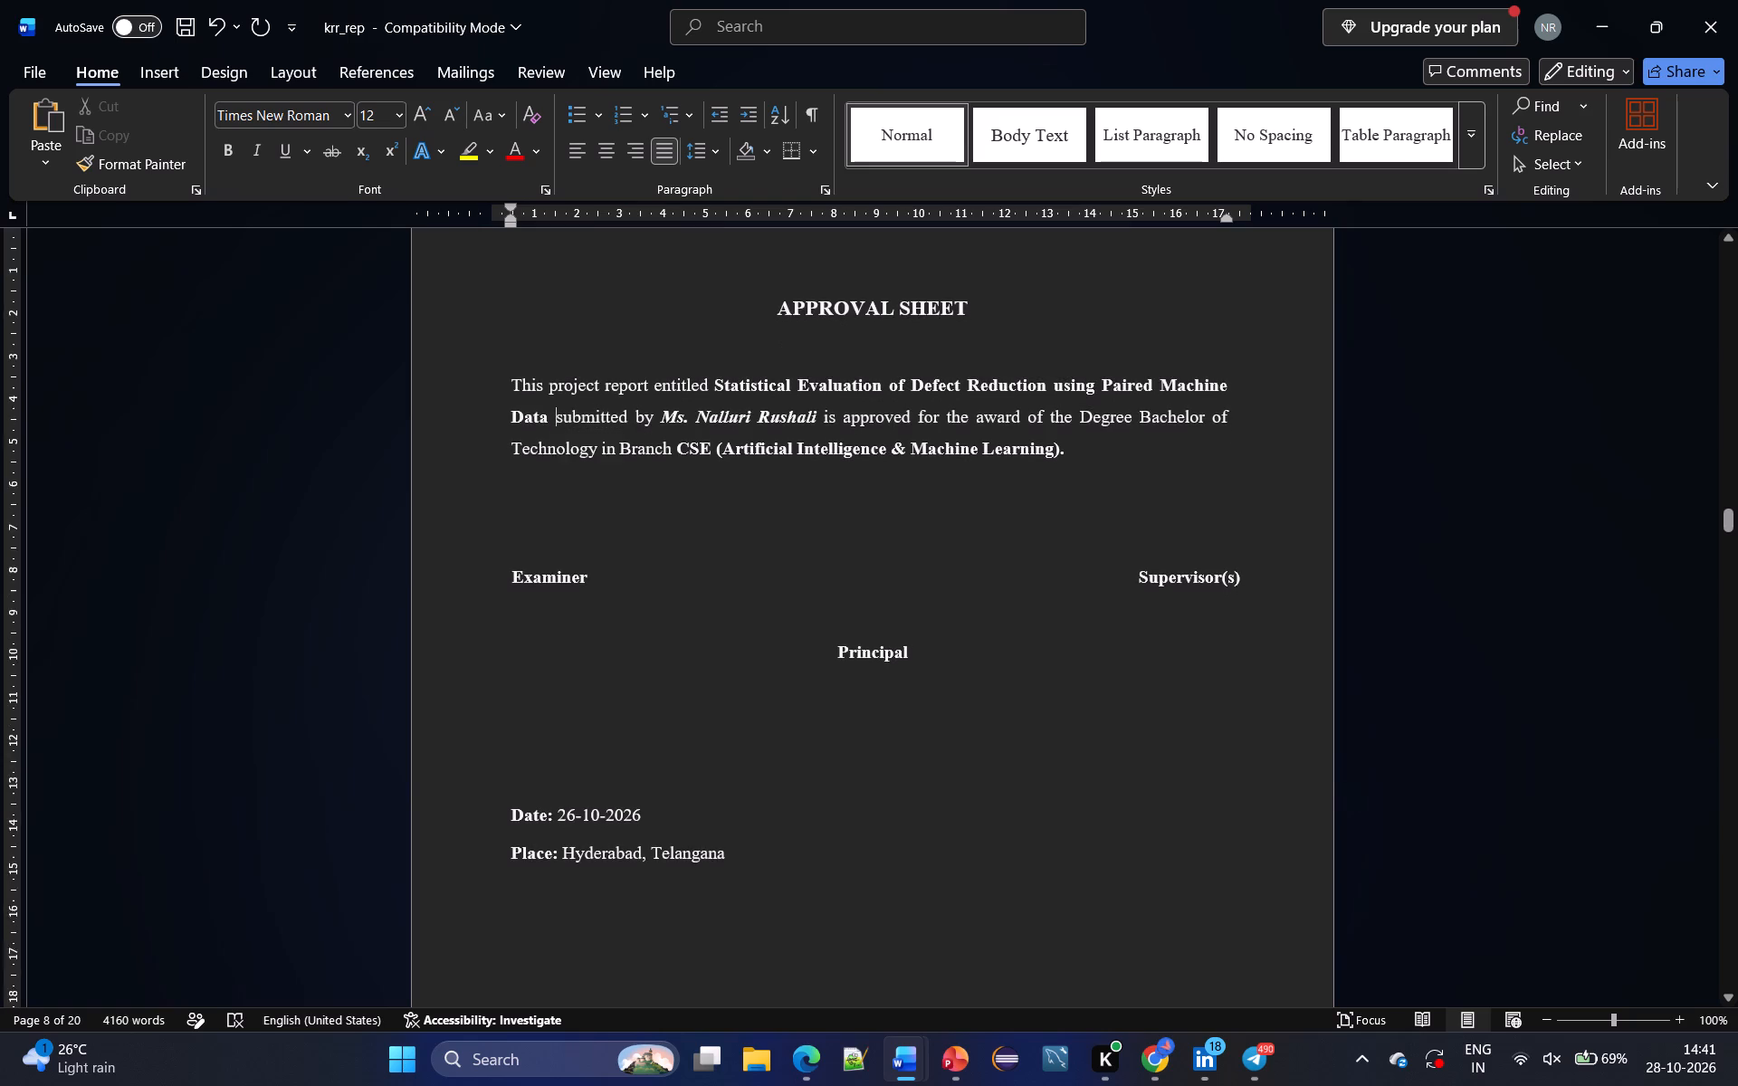
pyautogui.scroll(-1, 931, 737)
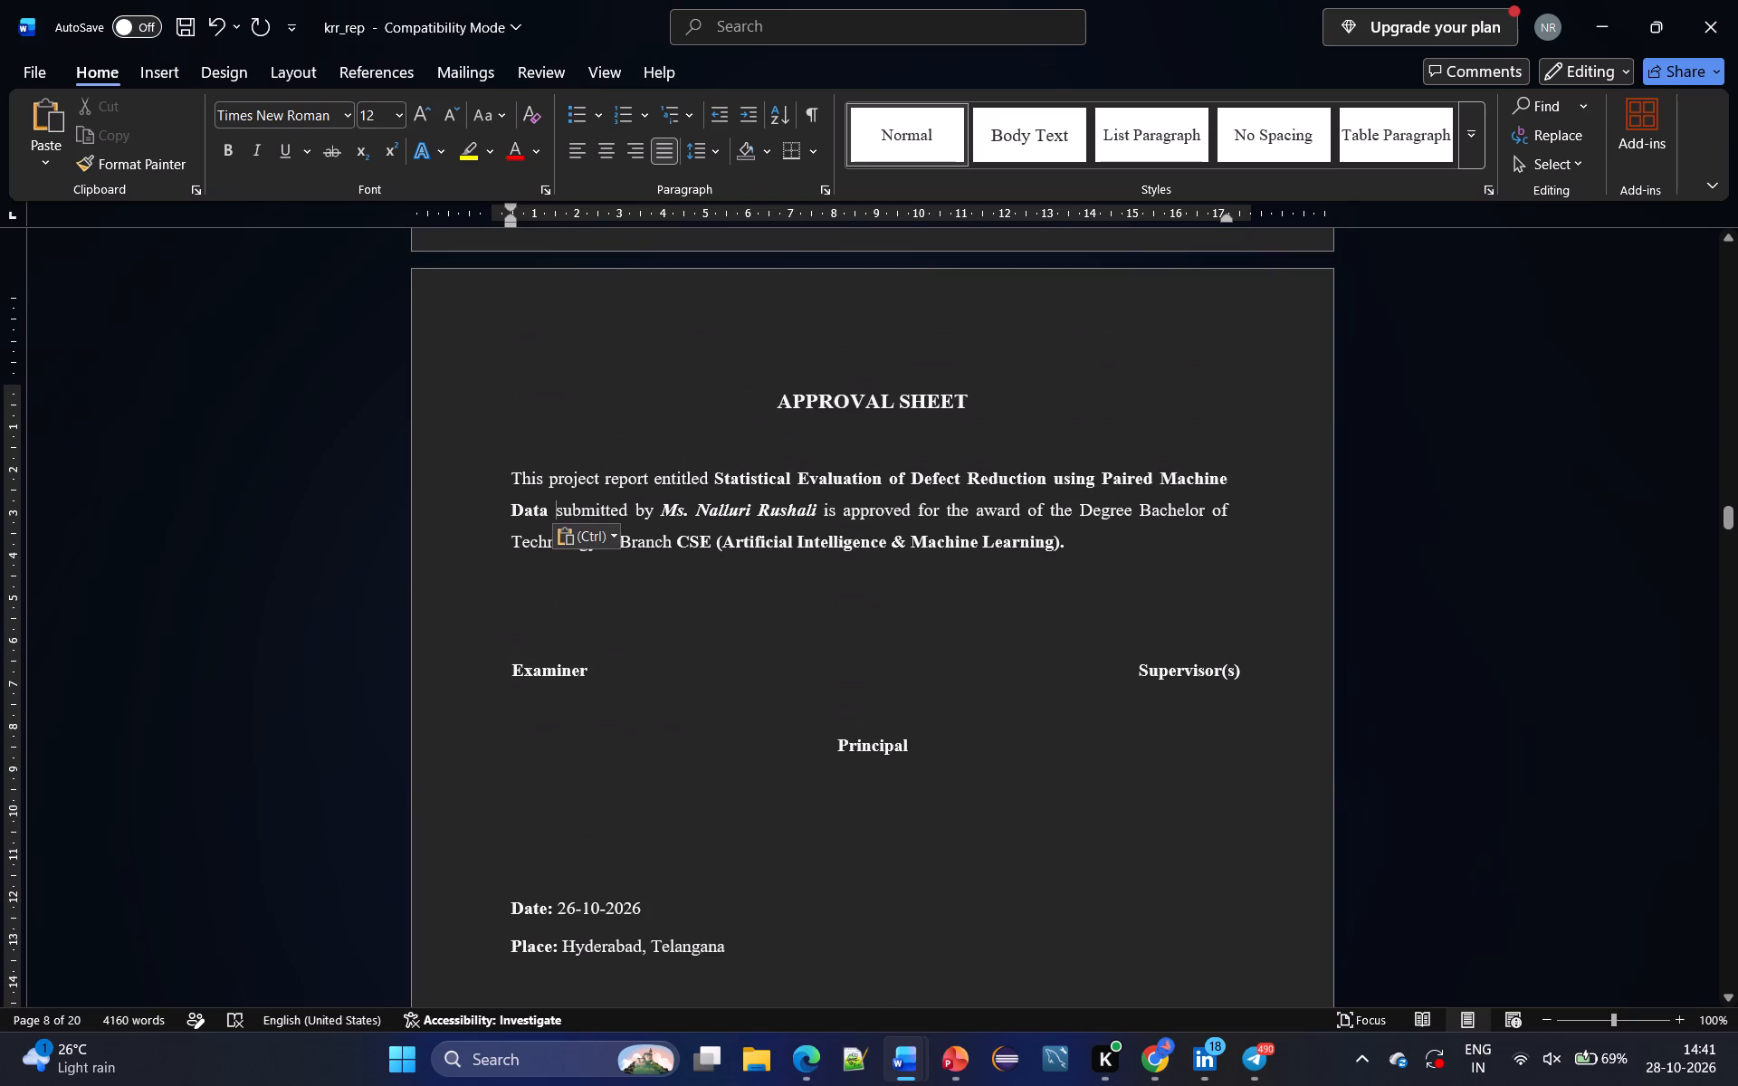
pyautogui.hscroll(1, 931, 737)
pyautogui.scroll(-2, 931, 737)
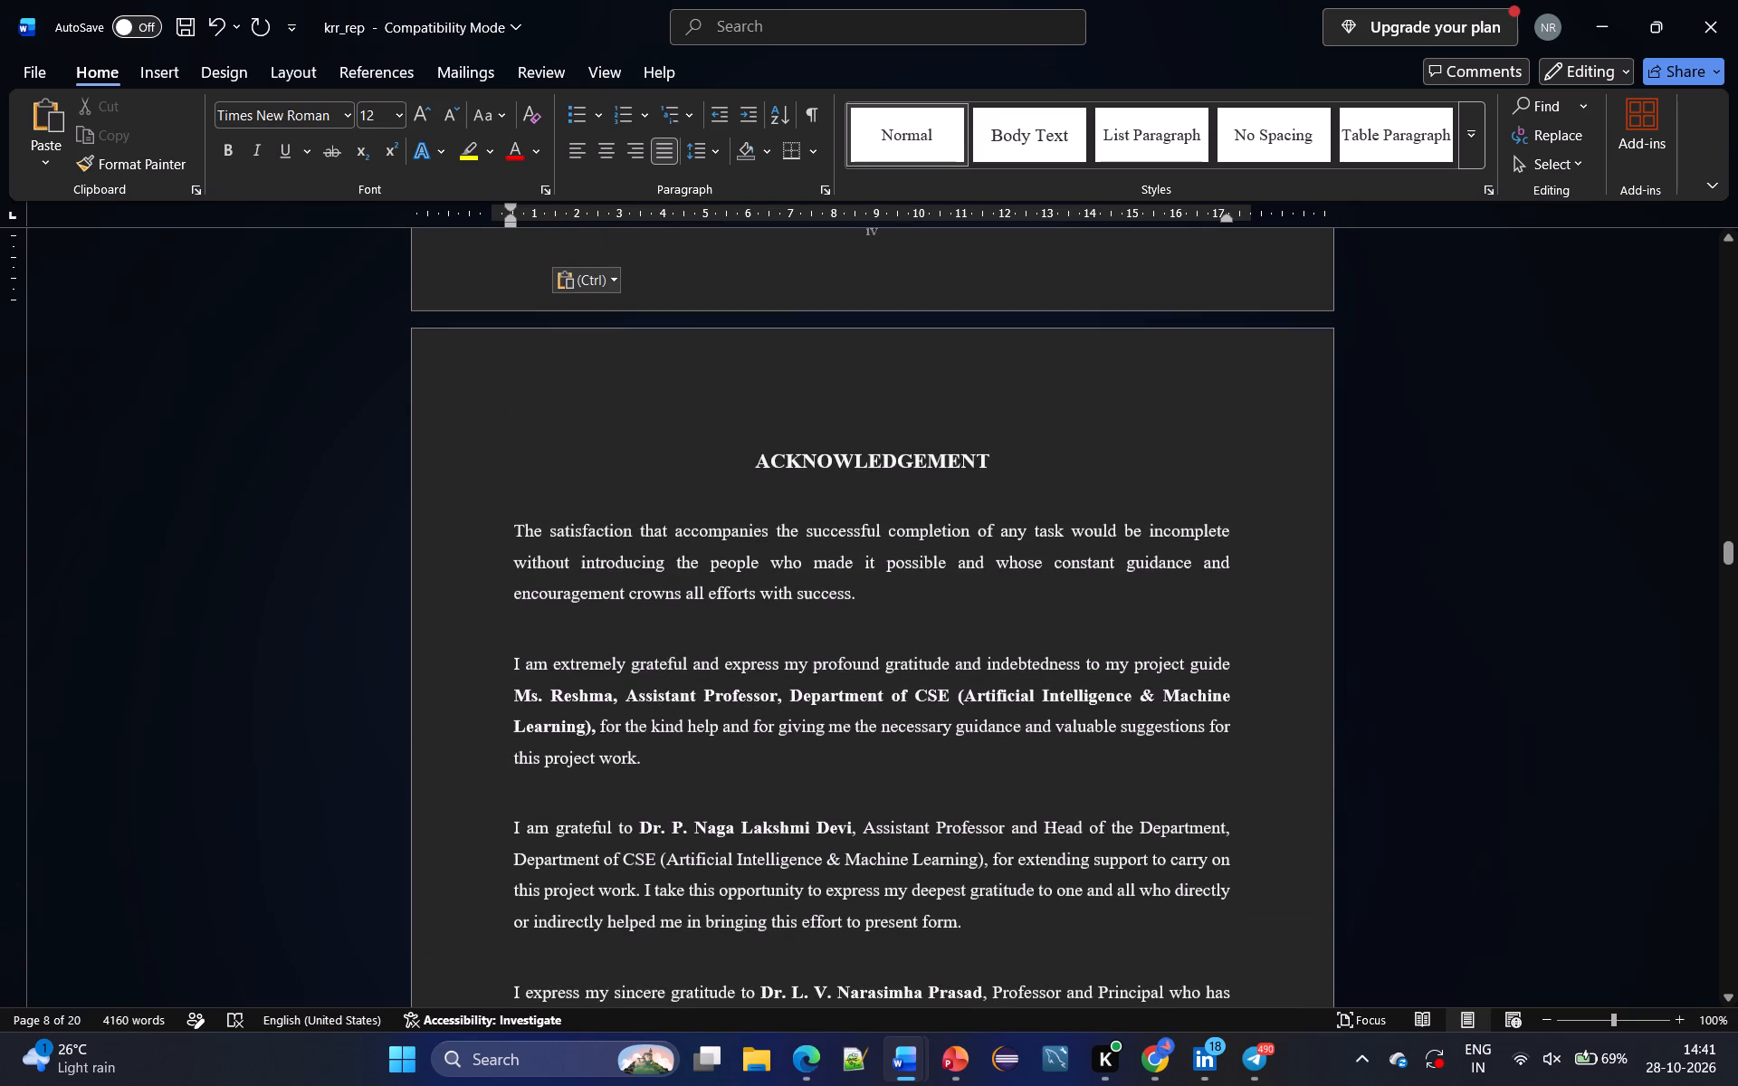
pyautogui.scroll(-2, 931, 737)
pyautogui.scroll(1, 931, 737)
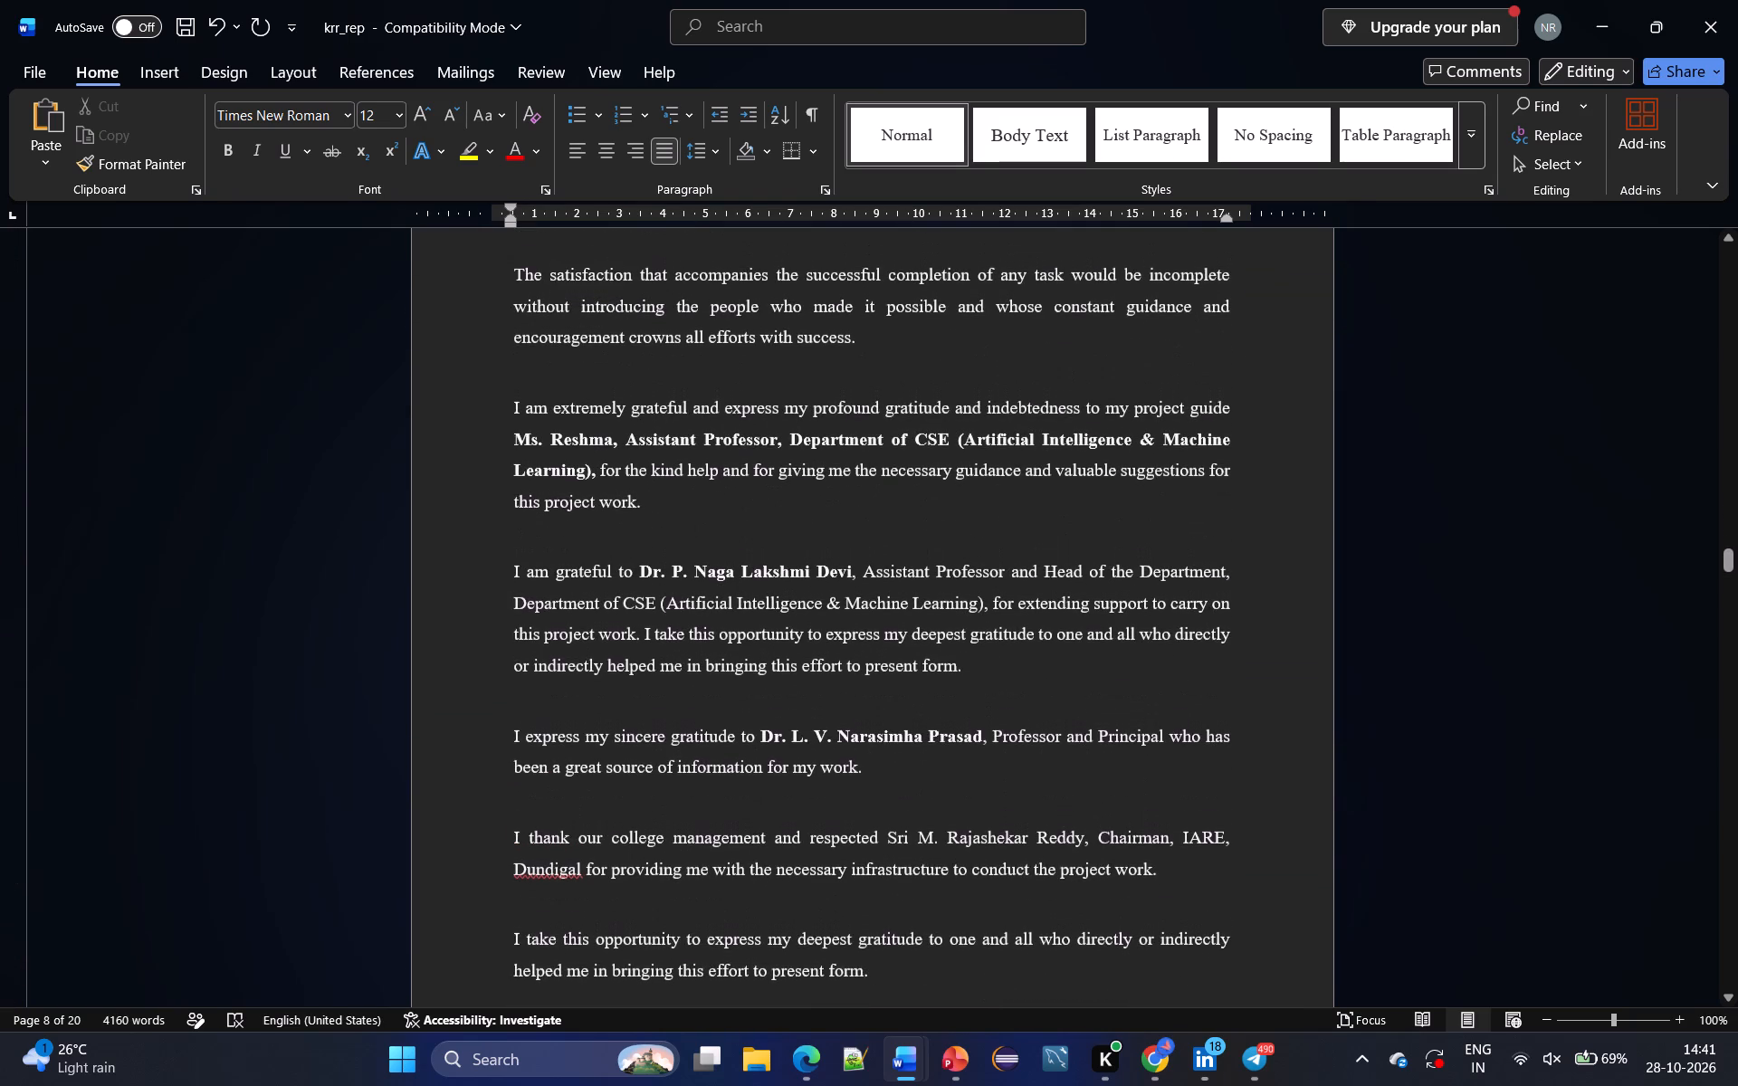
pyautogui.scroll(1, 931, 737)
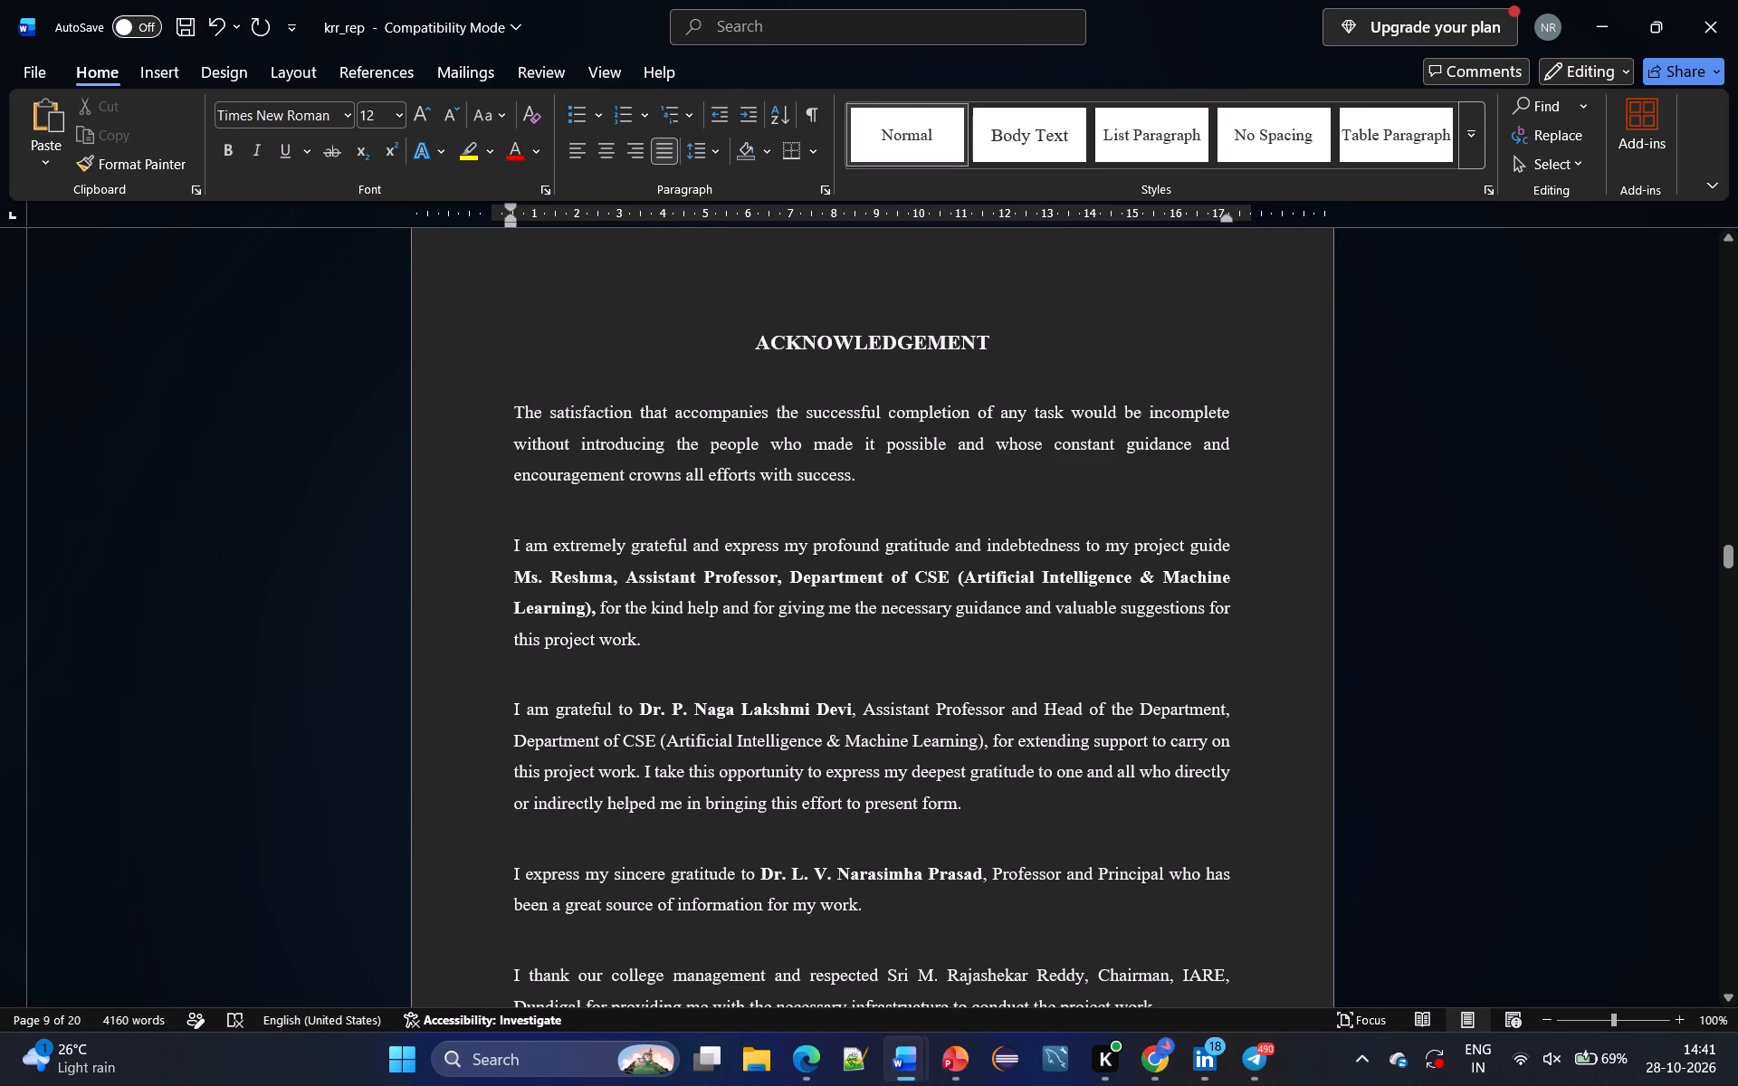
pyautogui.click(614, 583)
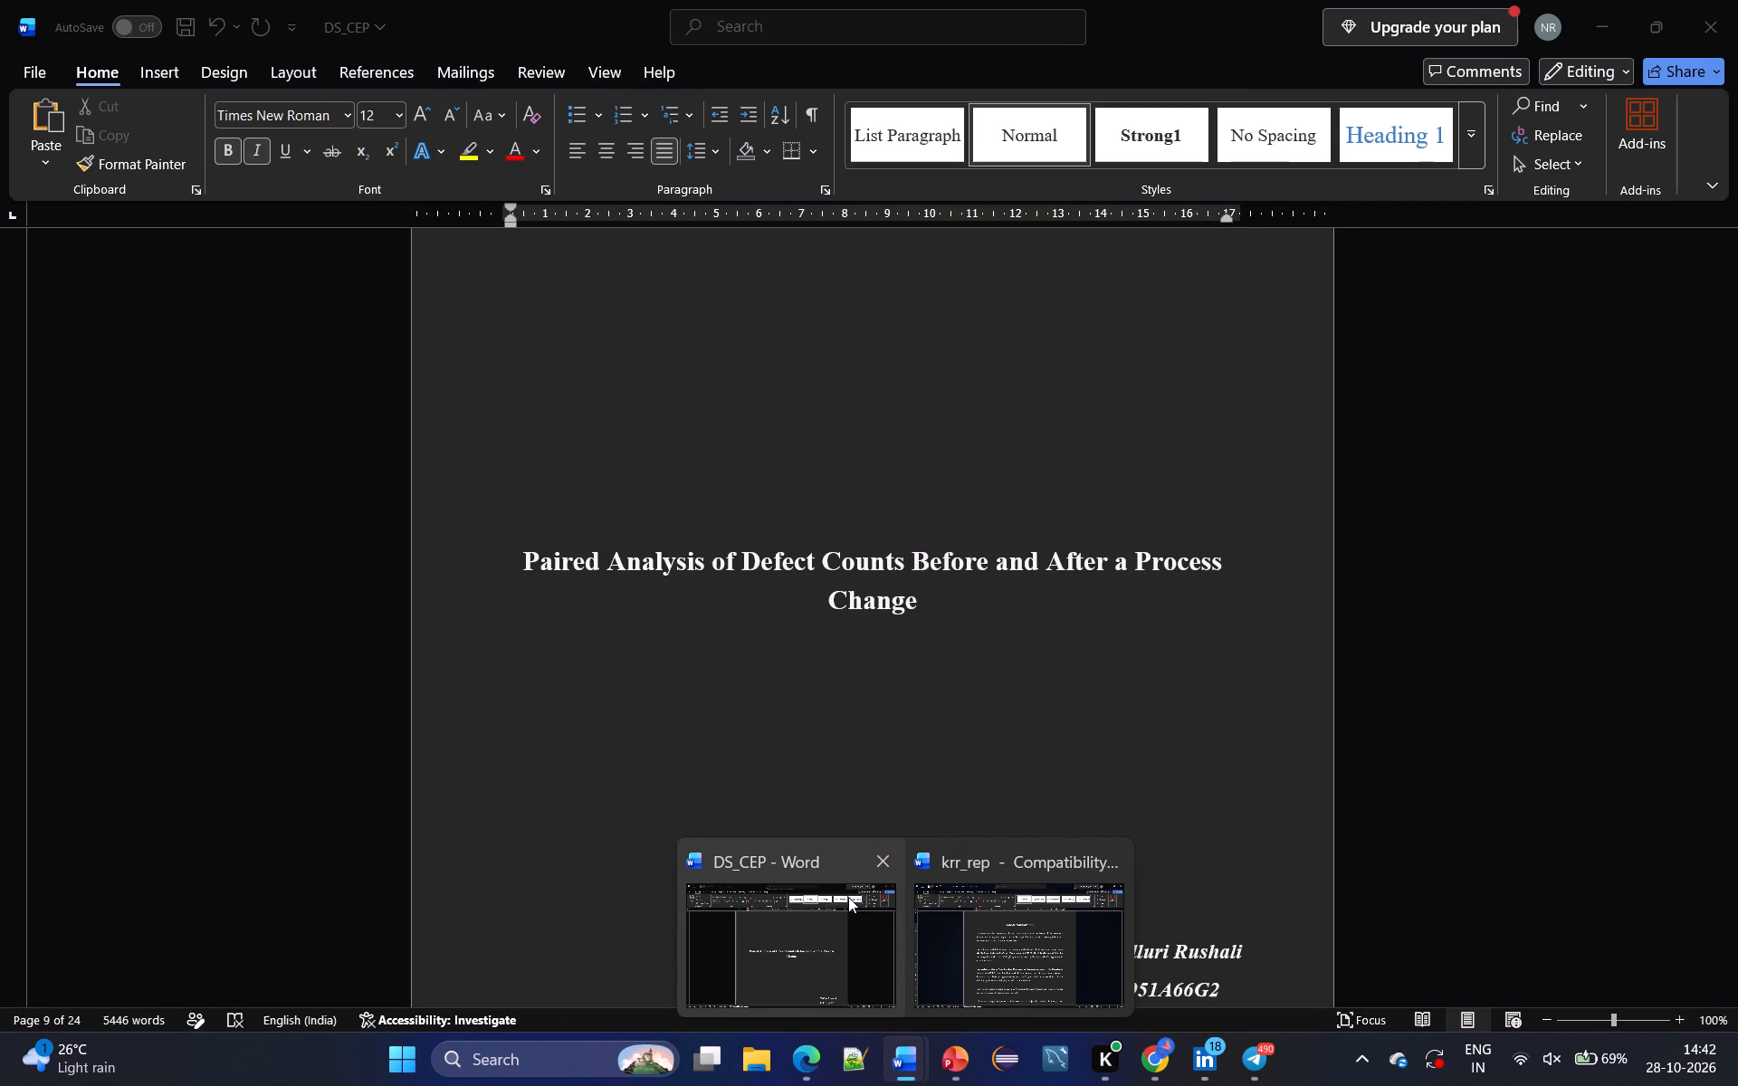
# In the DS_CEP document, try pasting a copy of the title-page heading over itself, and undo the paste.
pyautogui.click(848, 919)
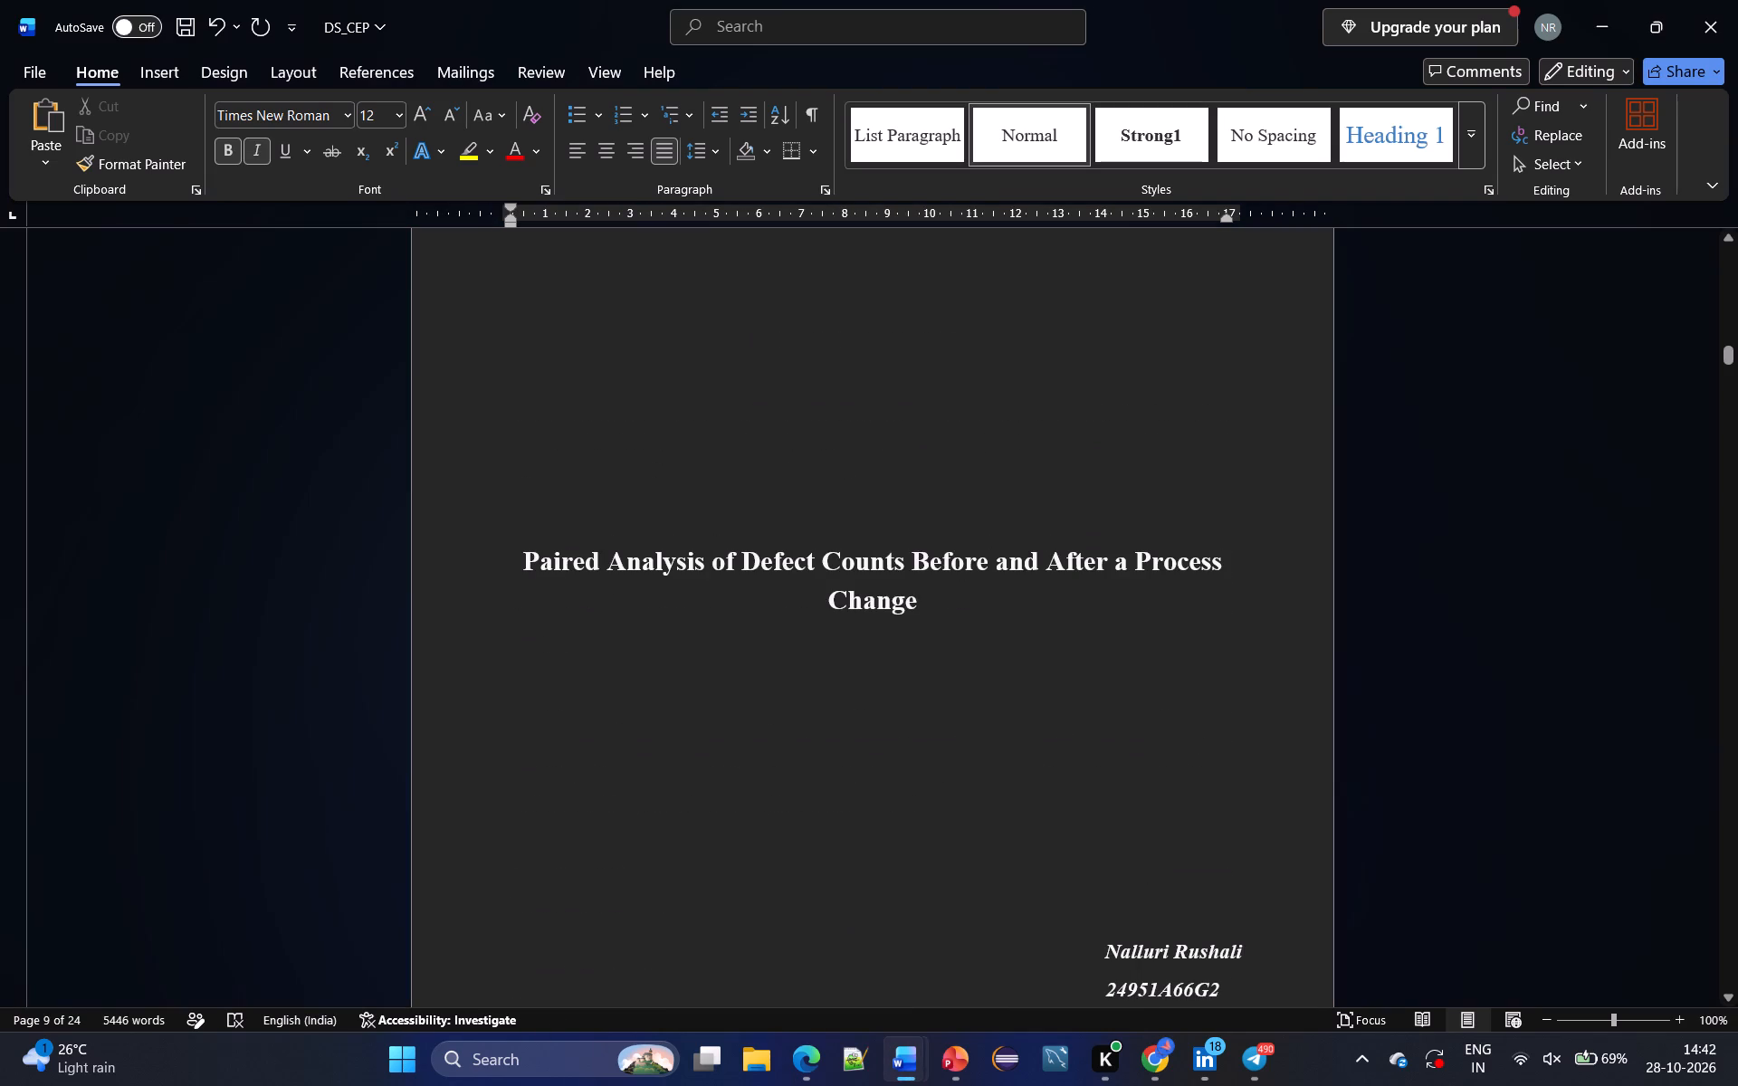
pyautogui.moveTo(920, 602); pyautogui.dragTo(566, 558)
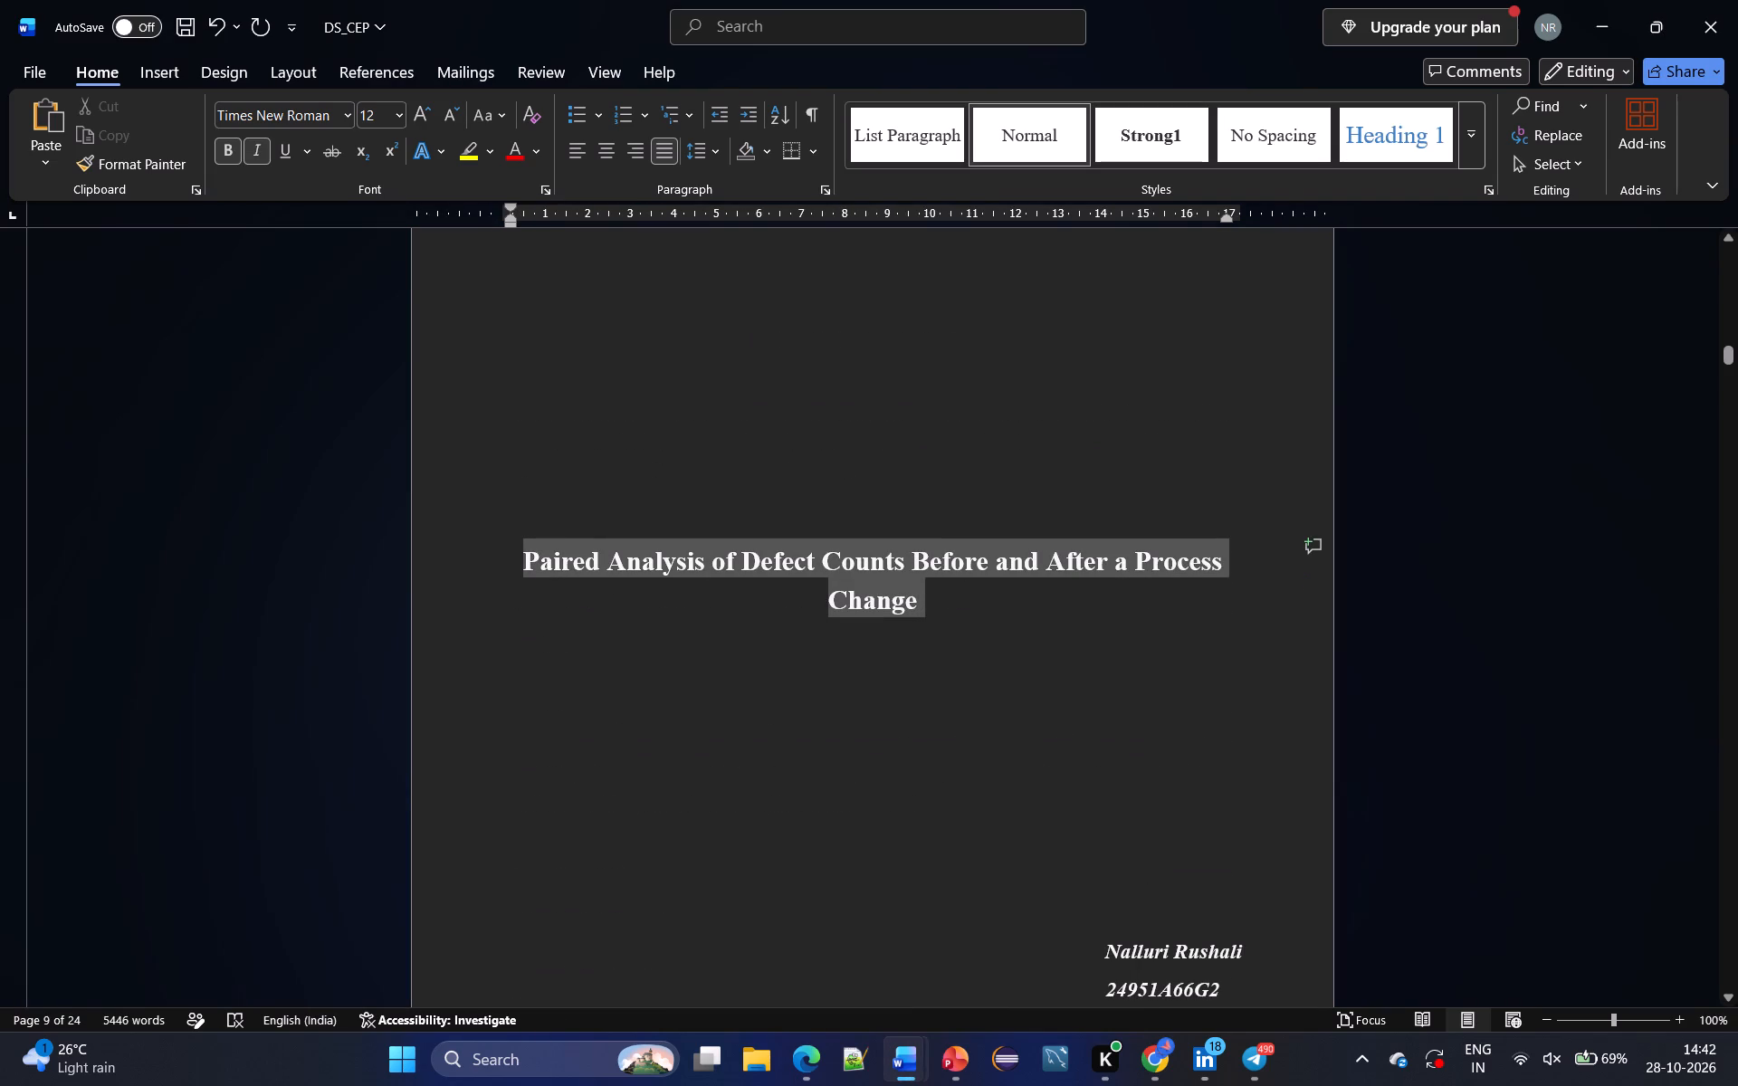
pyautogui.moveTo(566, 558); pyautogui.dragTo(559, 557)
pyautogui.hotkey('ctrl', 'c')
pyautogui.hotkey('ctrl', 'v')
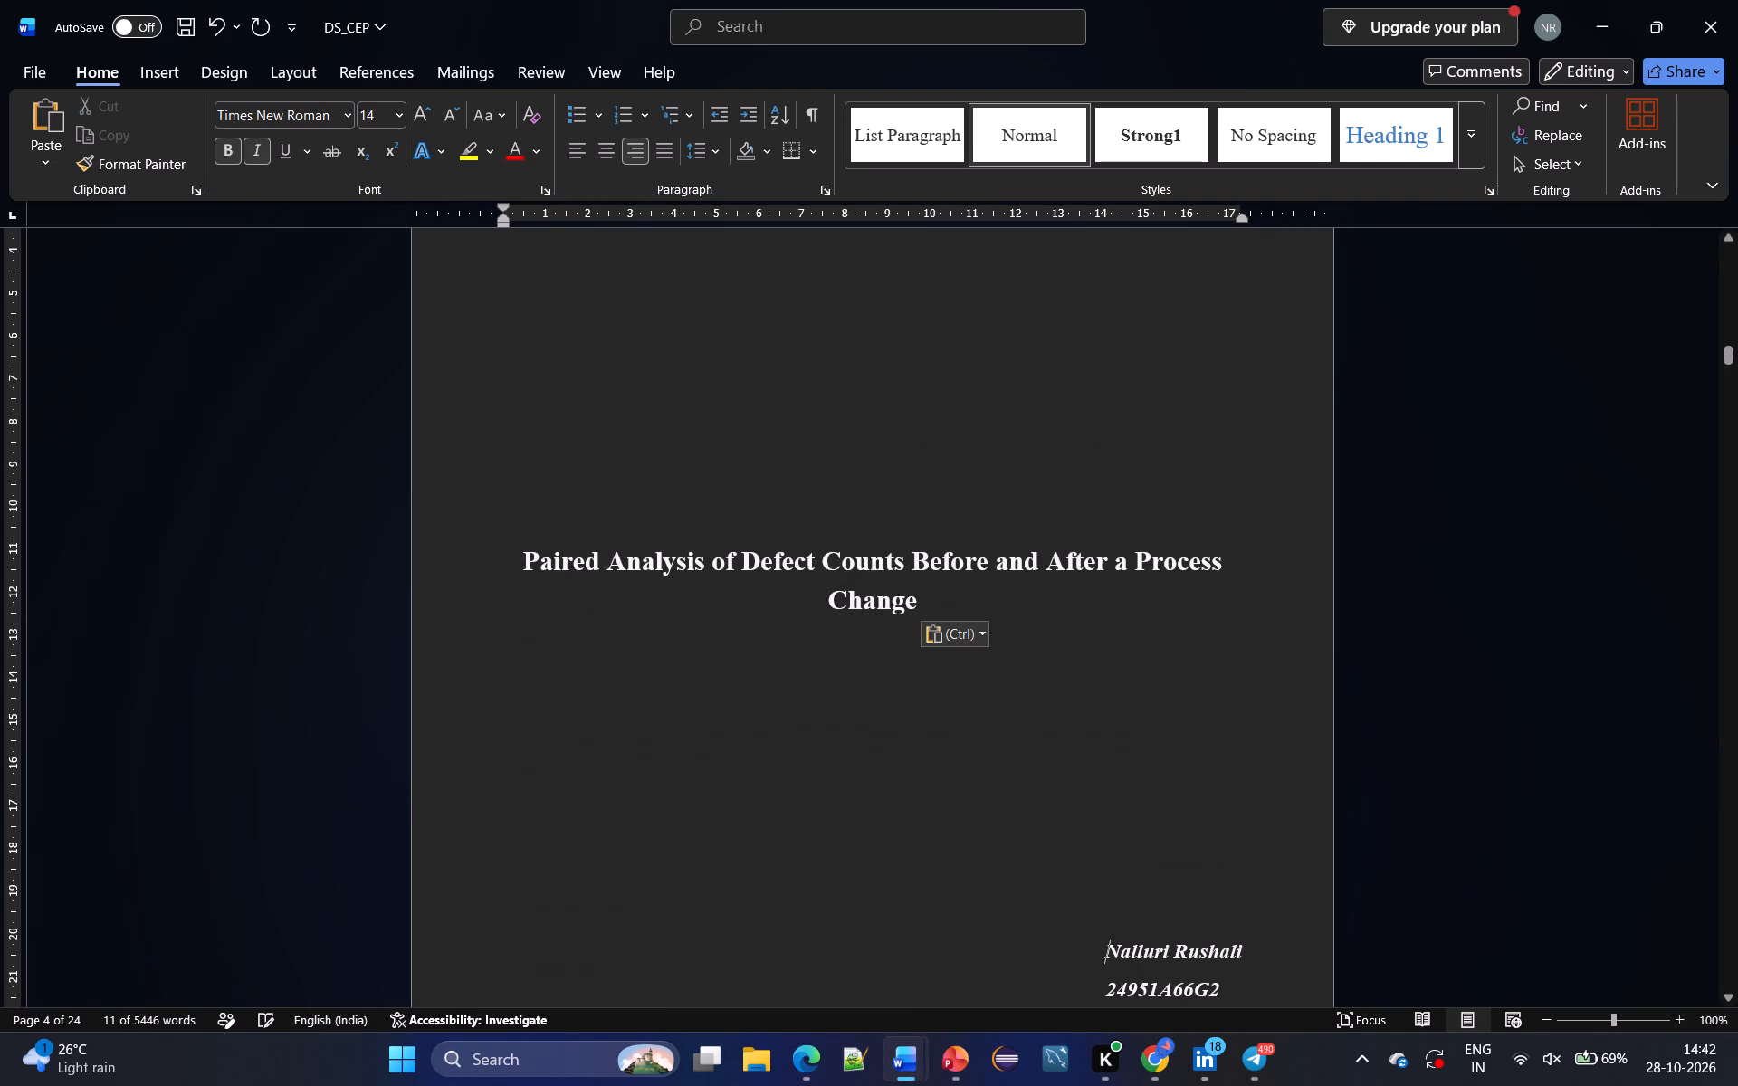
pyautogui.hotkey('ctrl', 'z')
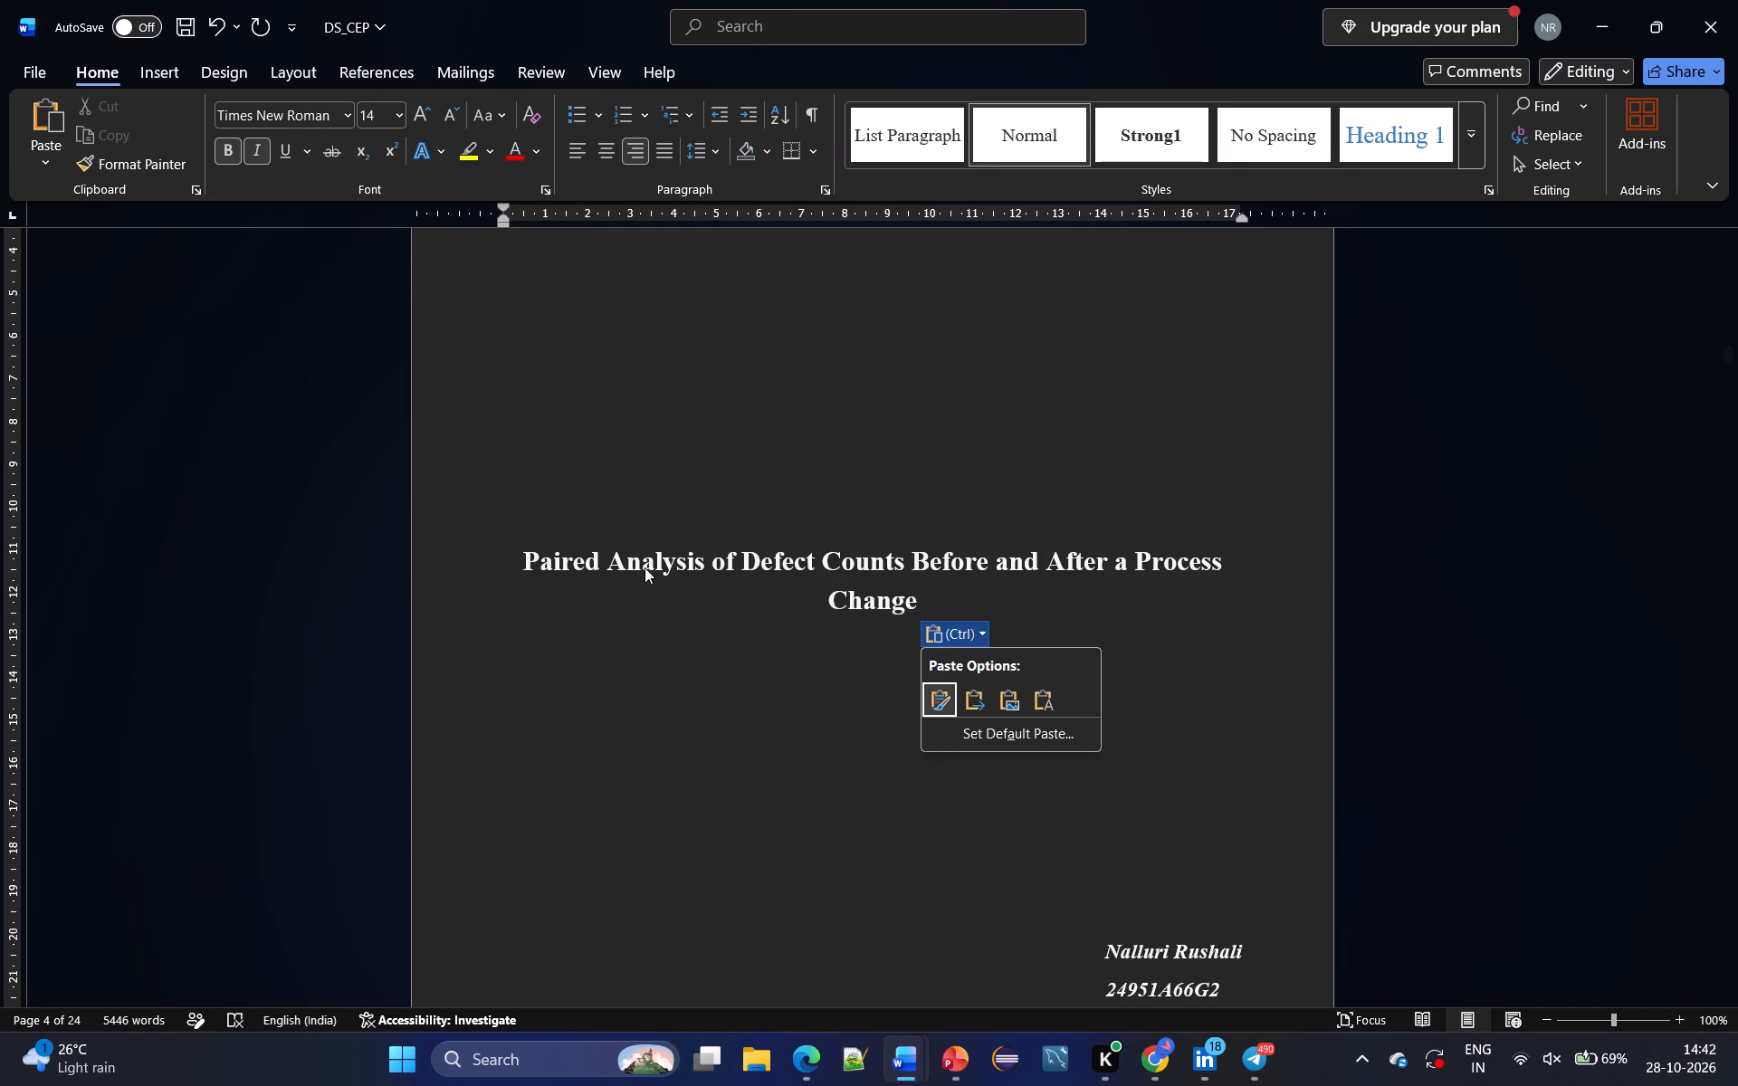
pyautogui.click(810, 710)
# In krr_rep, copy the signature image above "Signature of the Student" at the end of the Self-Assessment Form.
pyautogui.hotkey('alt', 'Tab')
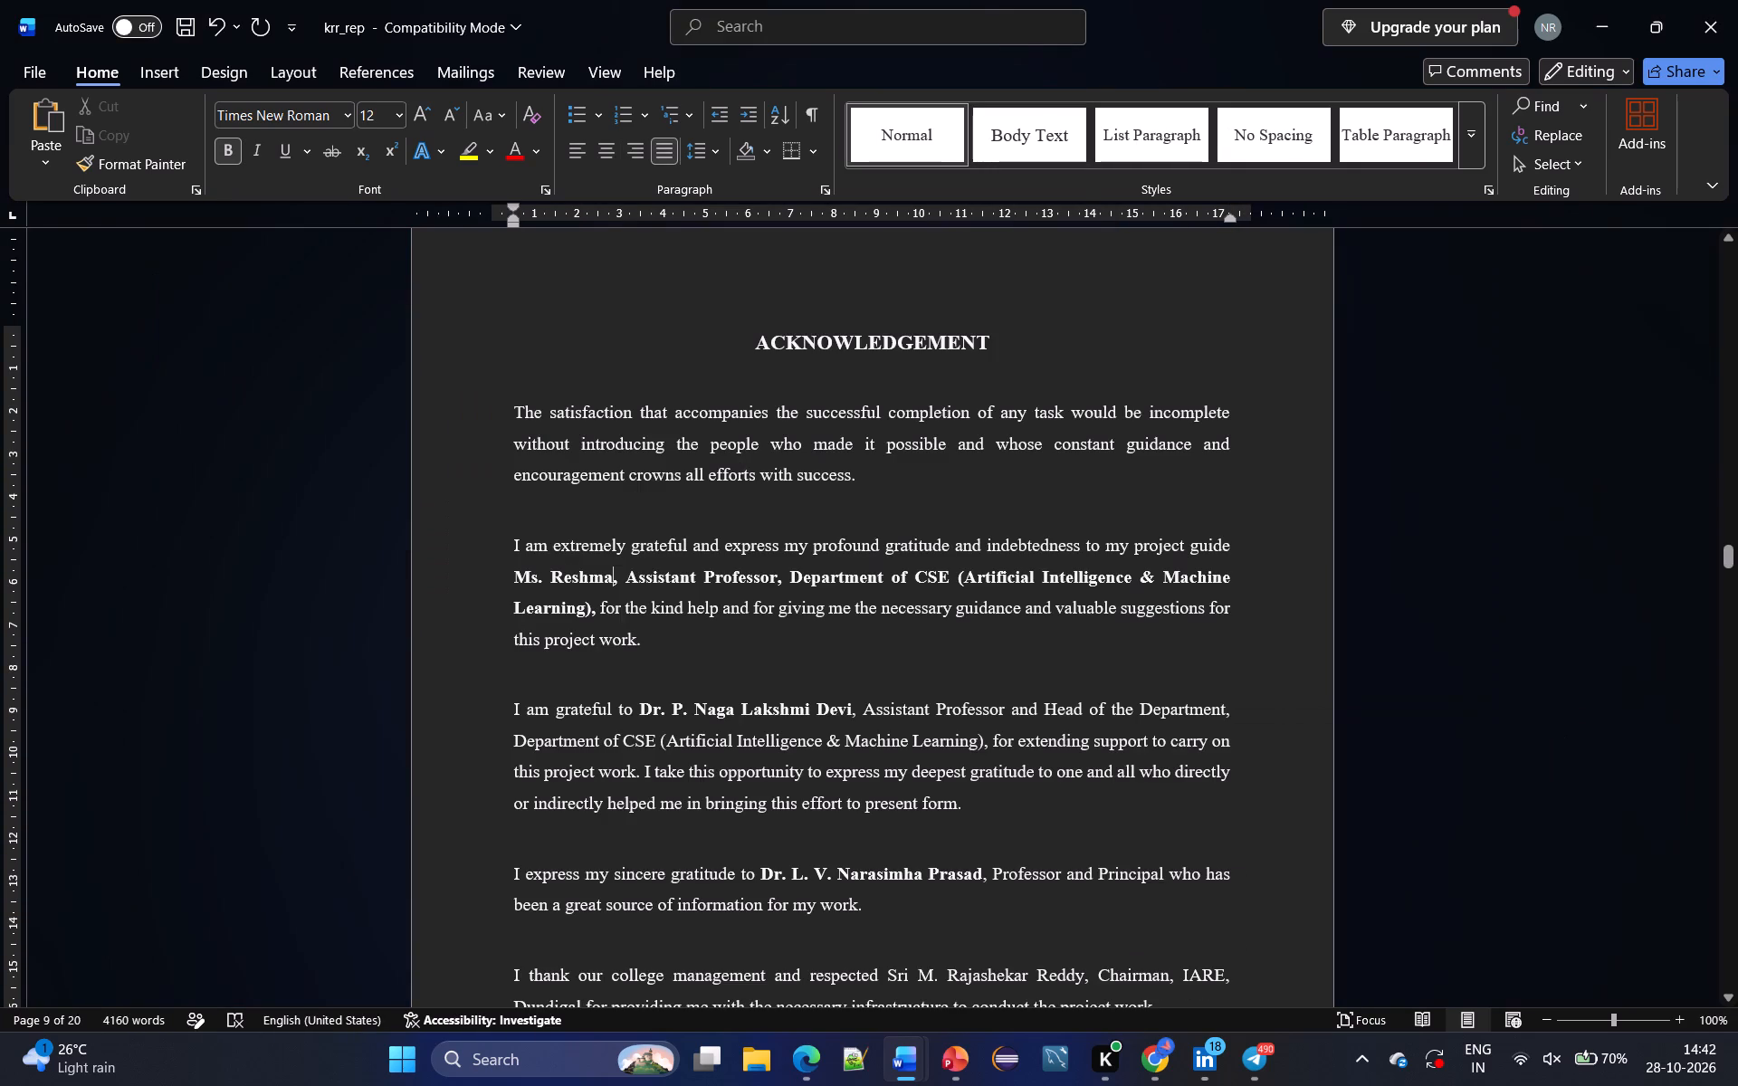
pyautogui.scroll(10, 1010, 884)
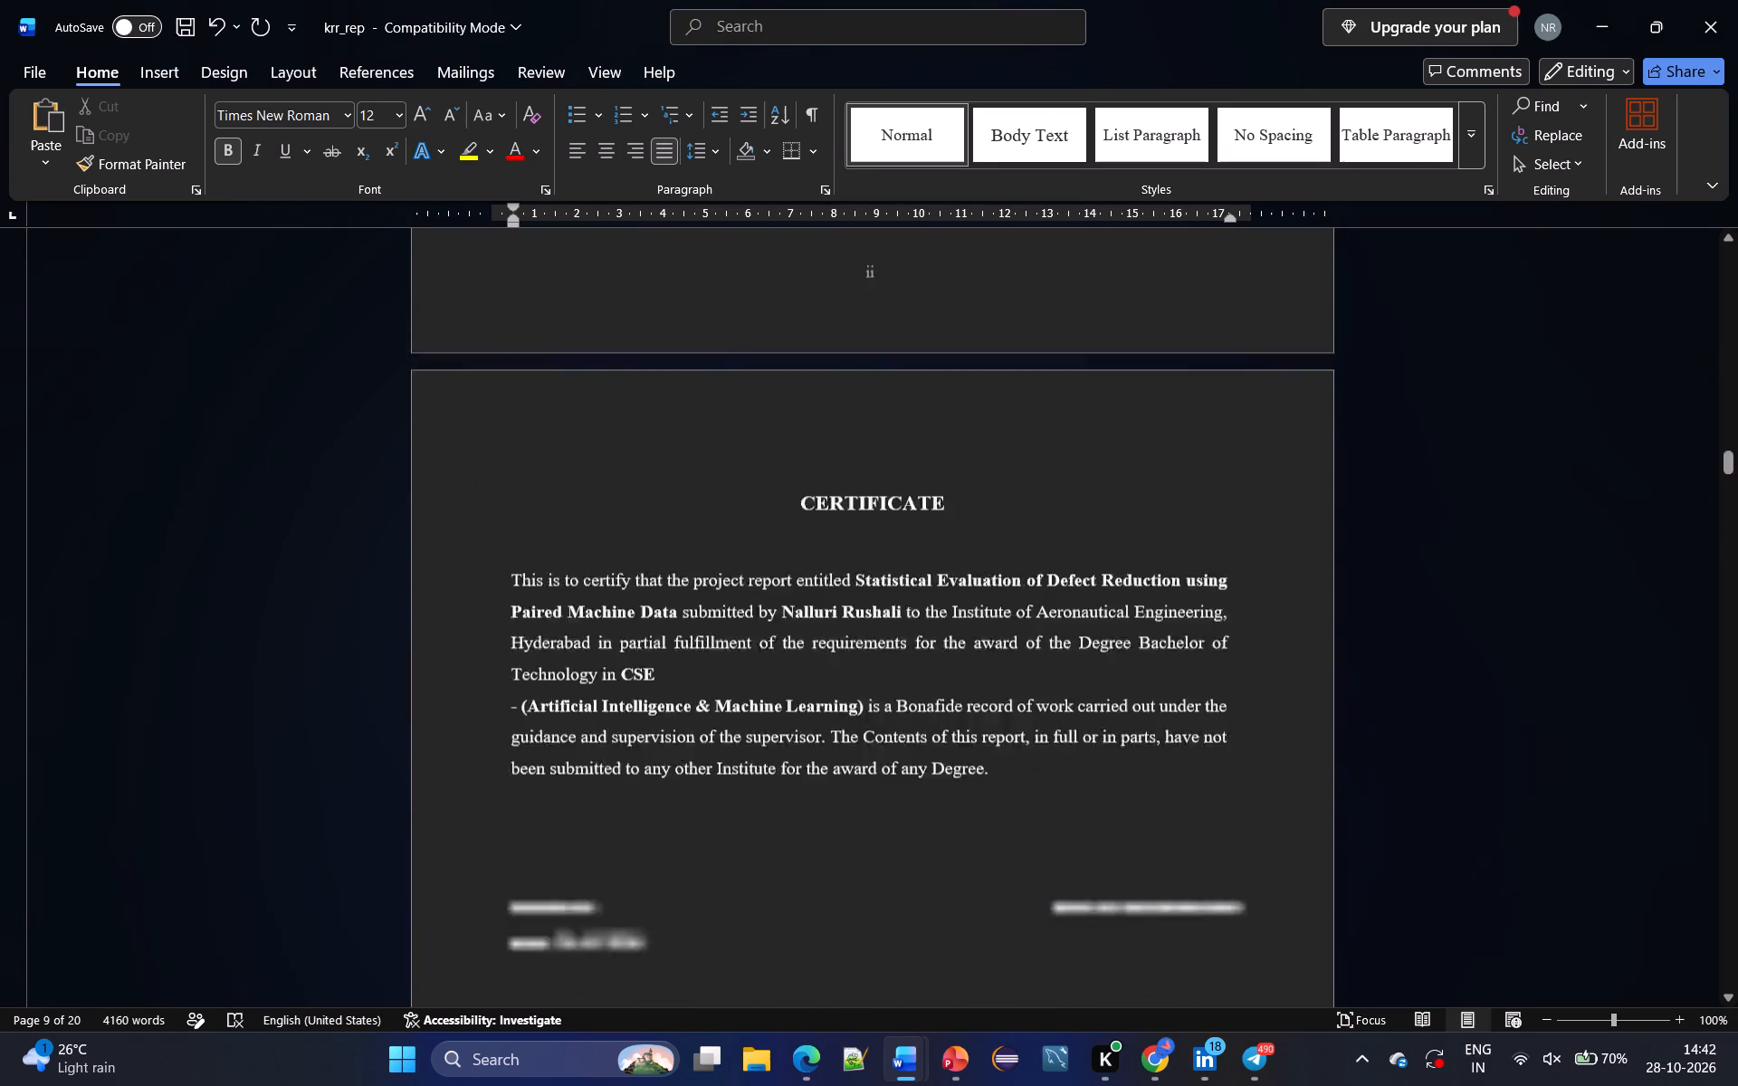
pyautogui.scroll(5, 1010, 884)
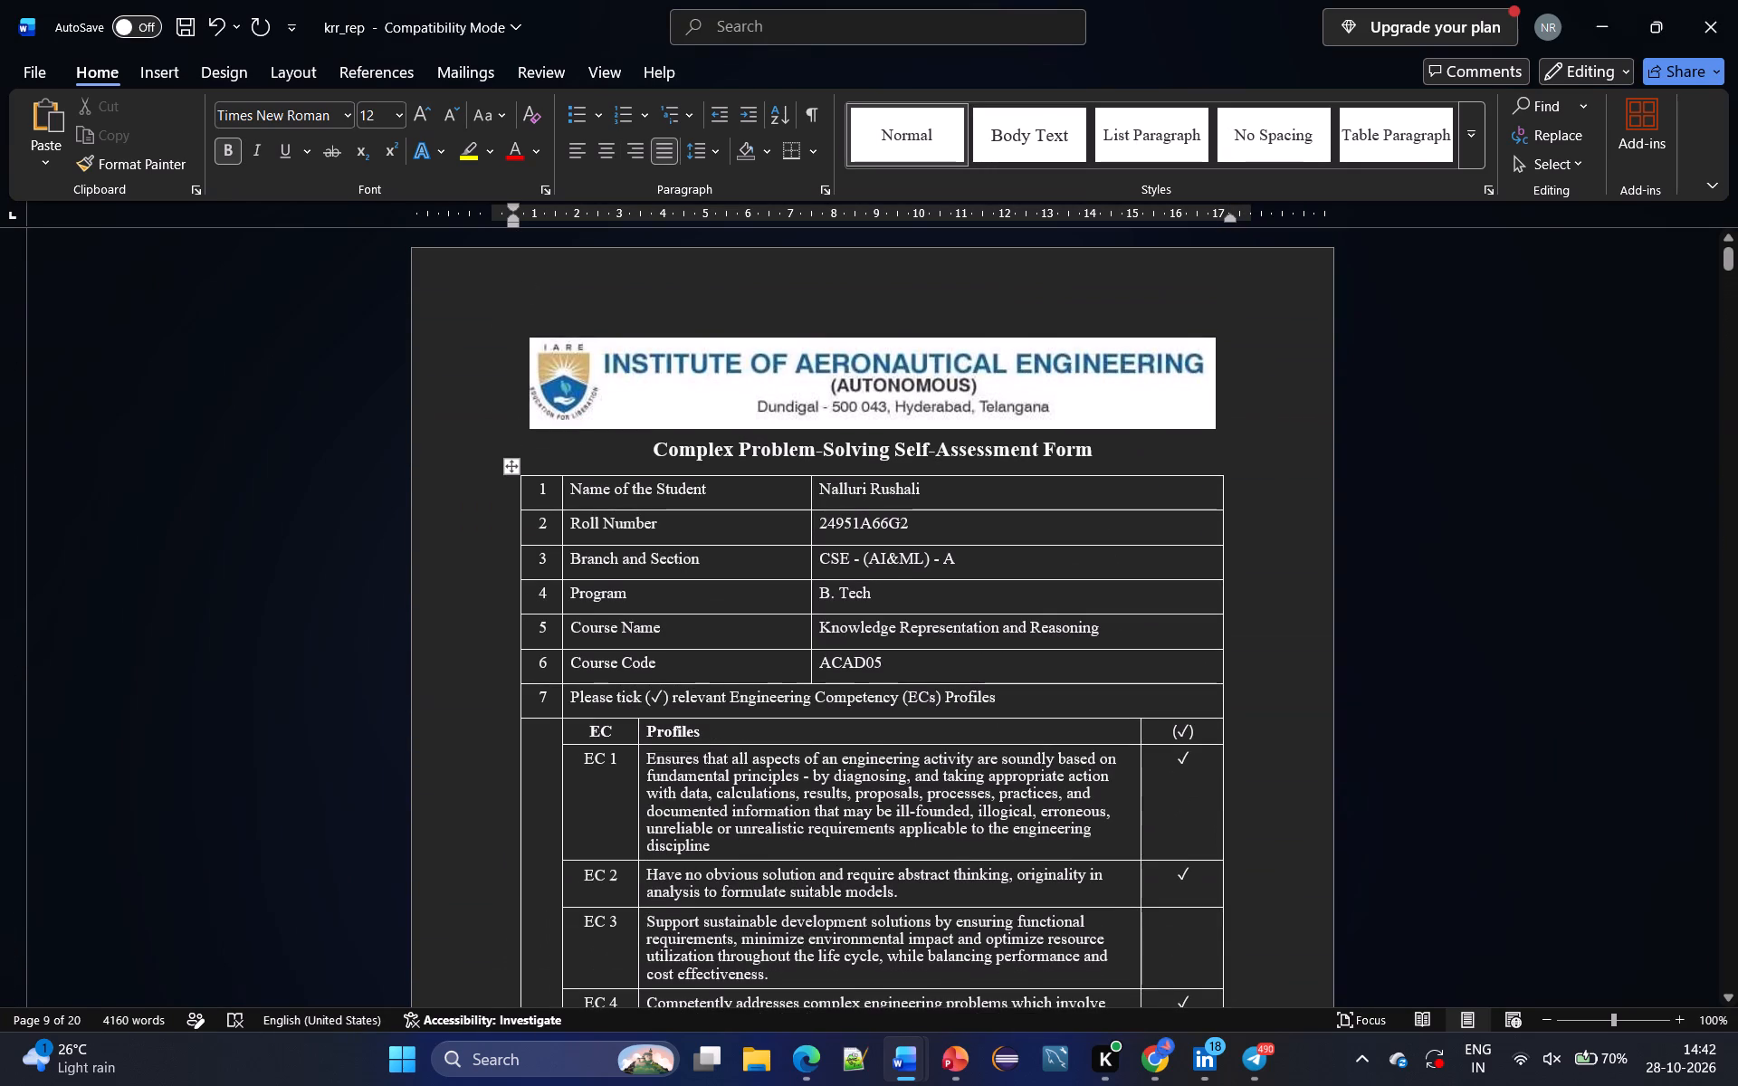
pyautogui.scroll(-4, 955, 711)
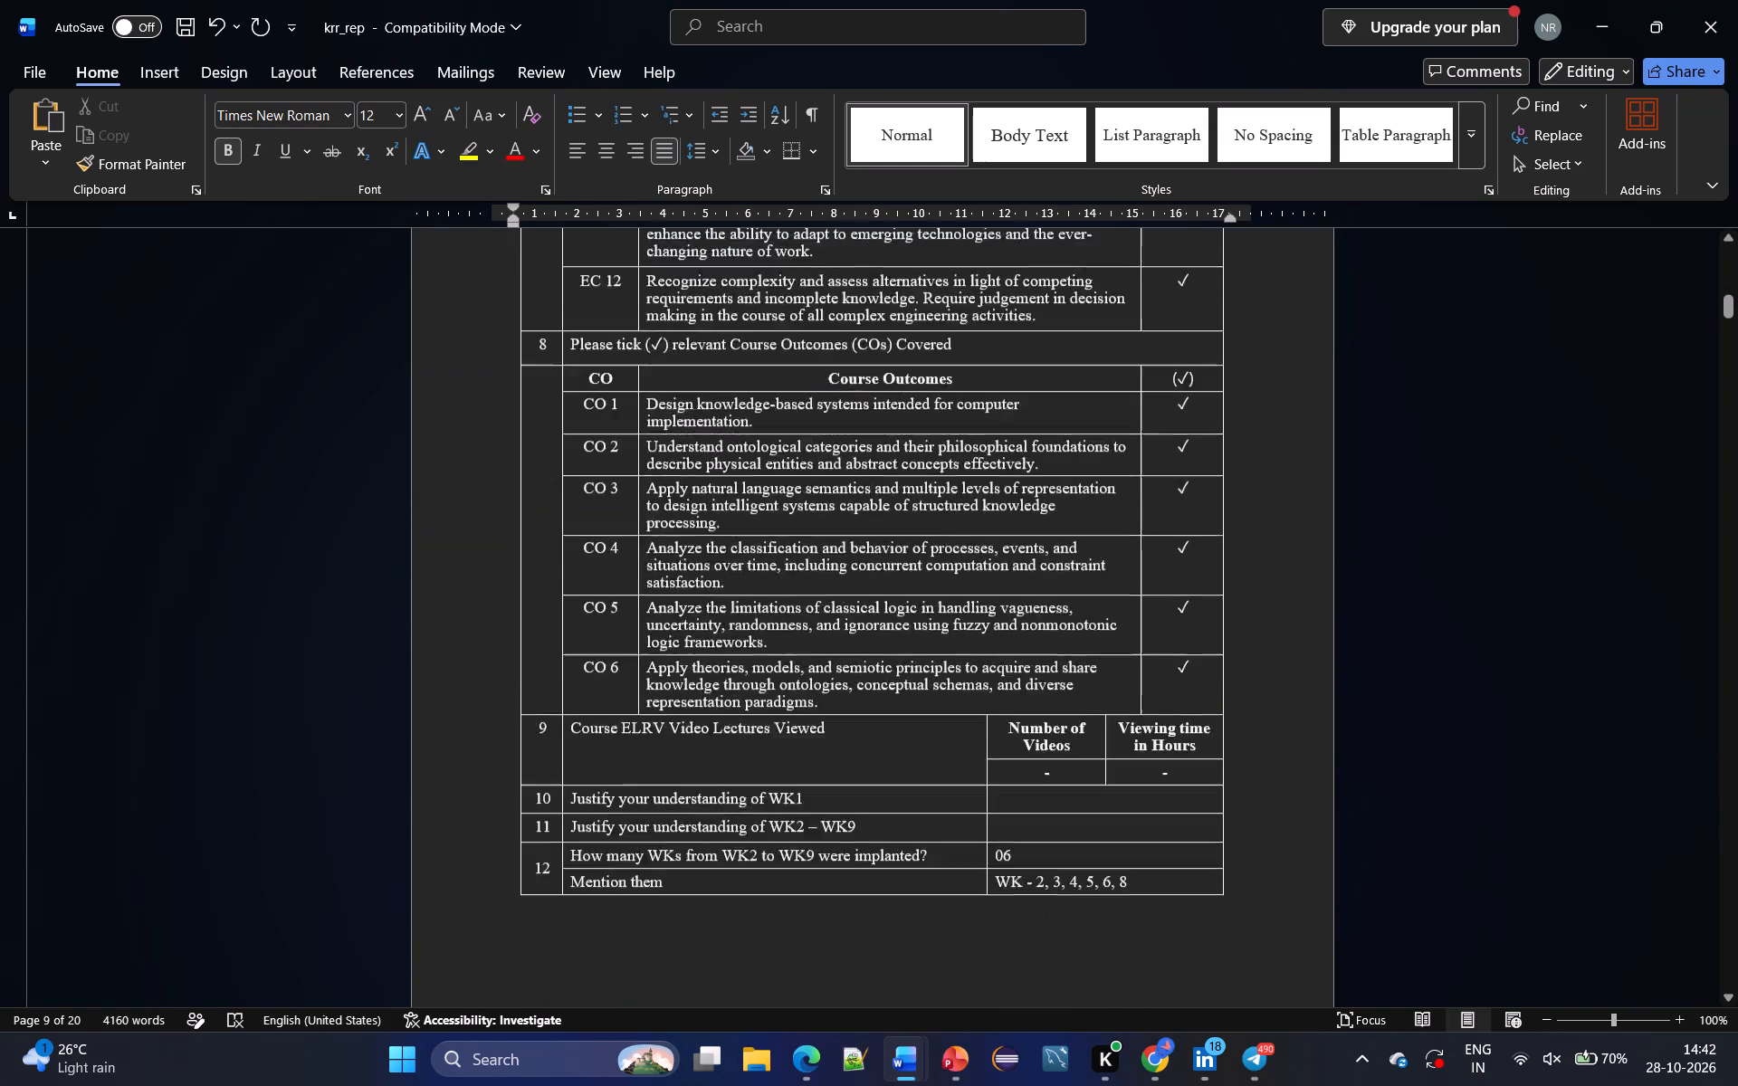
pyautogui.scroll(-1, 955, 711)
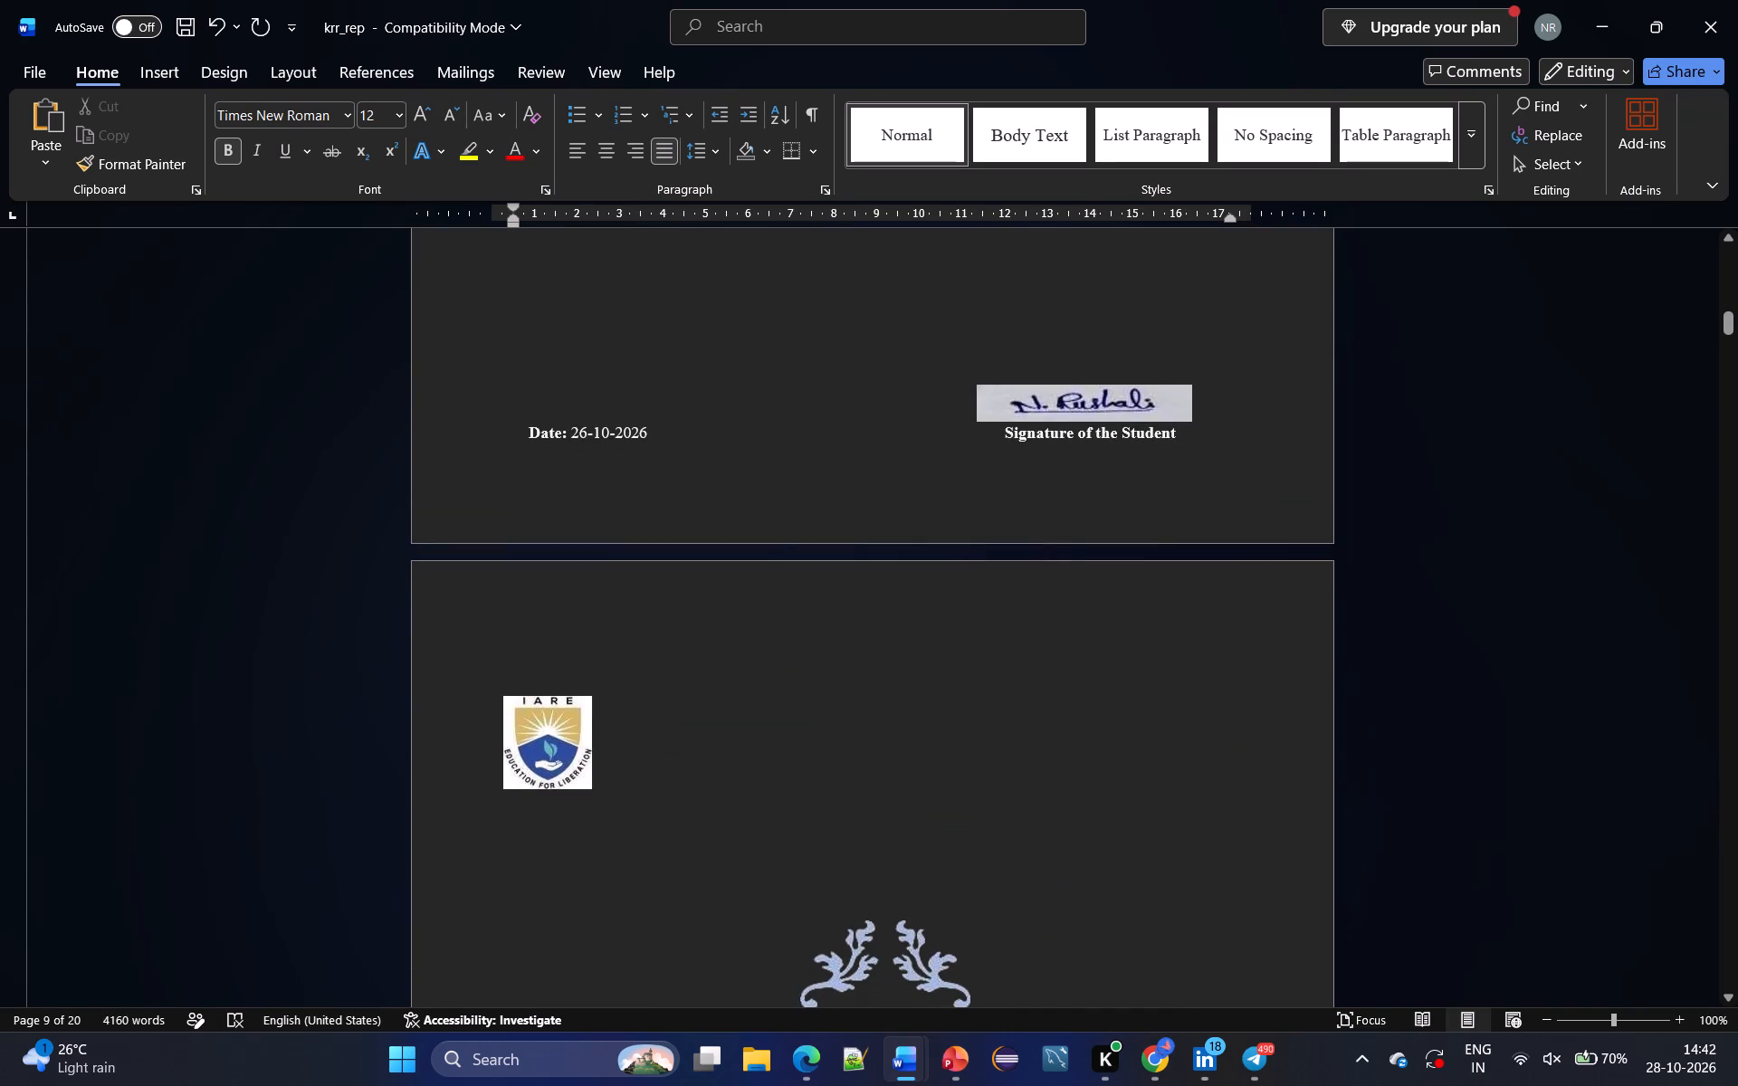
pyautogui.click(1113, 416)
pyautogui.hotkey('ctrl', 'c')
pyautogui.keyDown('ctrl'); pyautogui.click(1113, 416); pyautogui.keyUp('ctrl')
# Switch to DS_CEP and examine its front matter, from the cover page to the Approval Sheet, Acknowledgement and Abstract.
pyautogui.hotkey('alt', 'Tab')
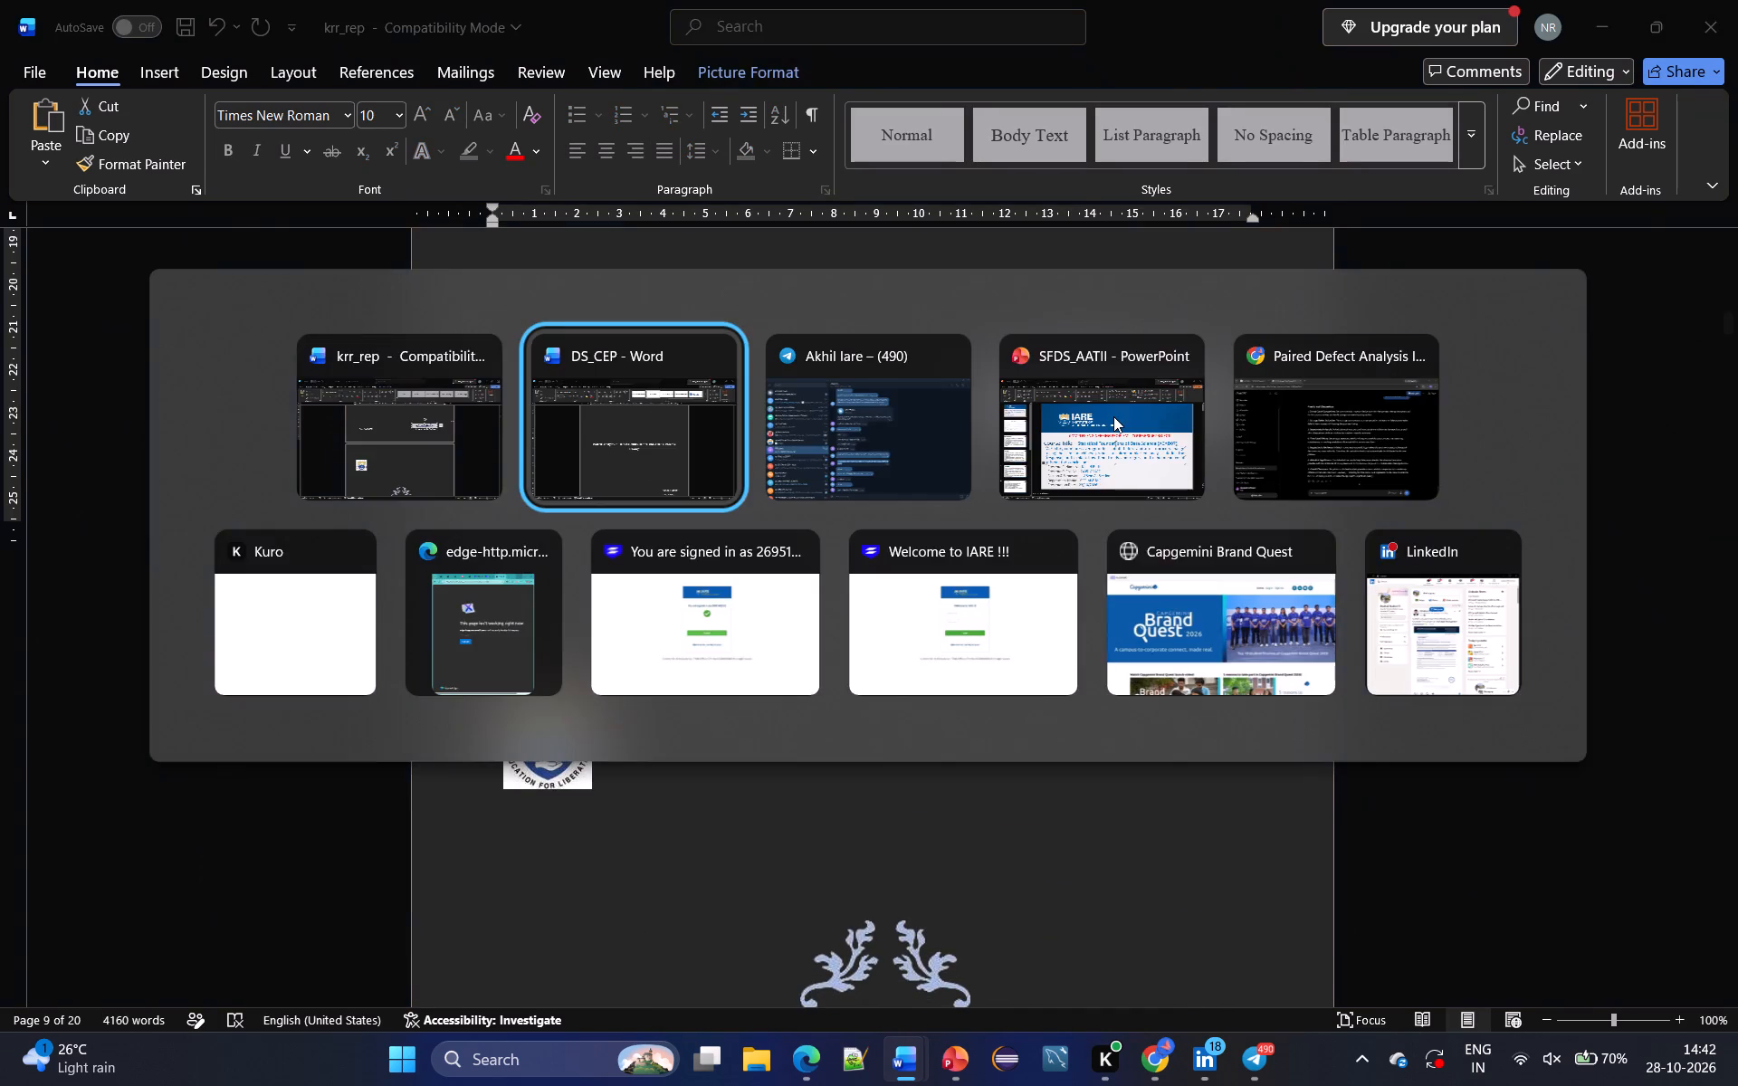
pyautogui.scroll(11, 1113, 416)
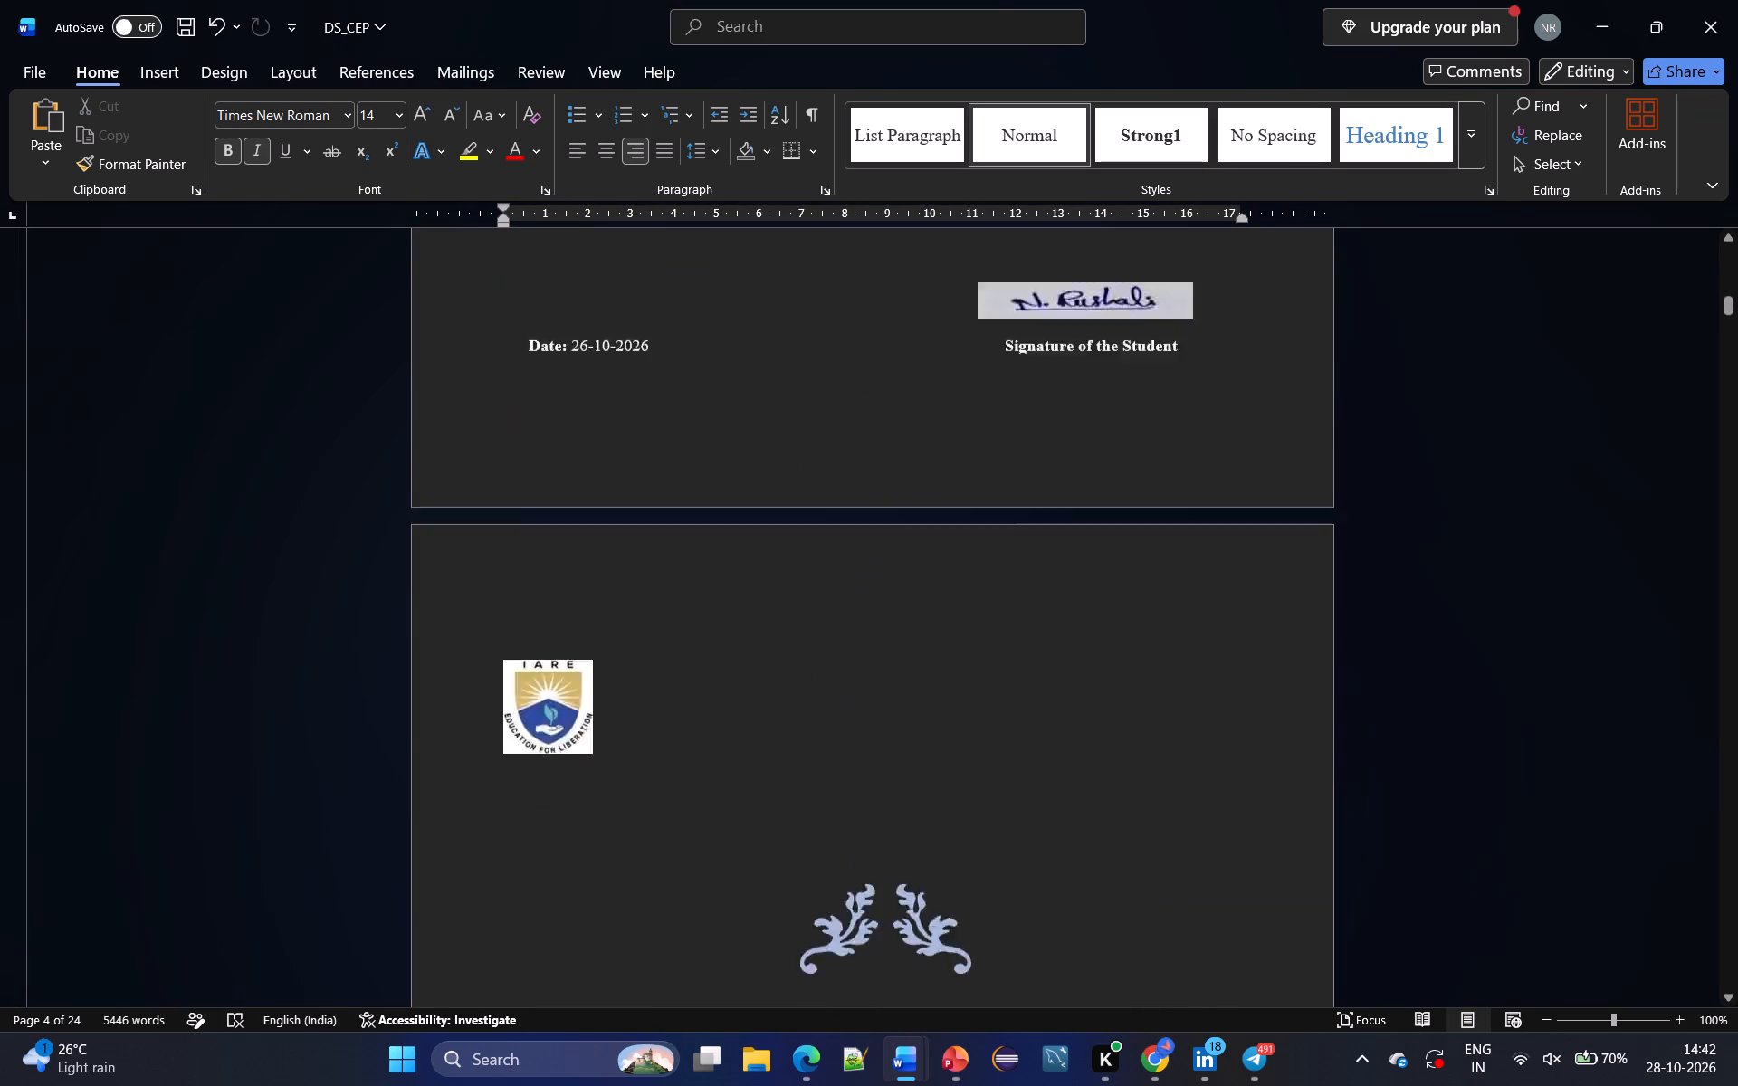
pyautogui.scroll(-7, 1113, 416)
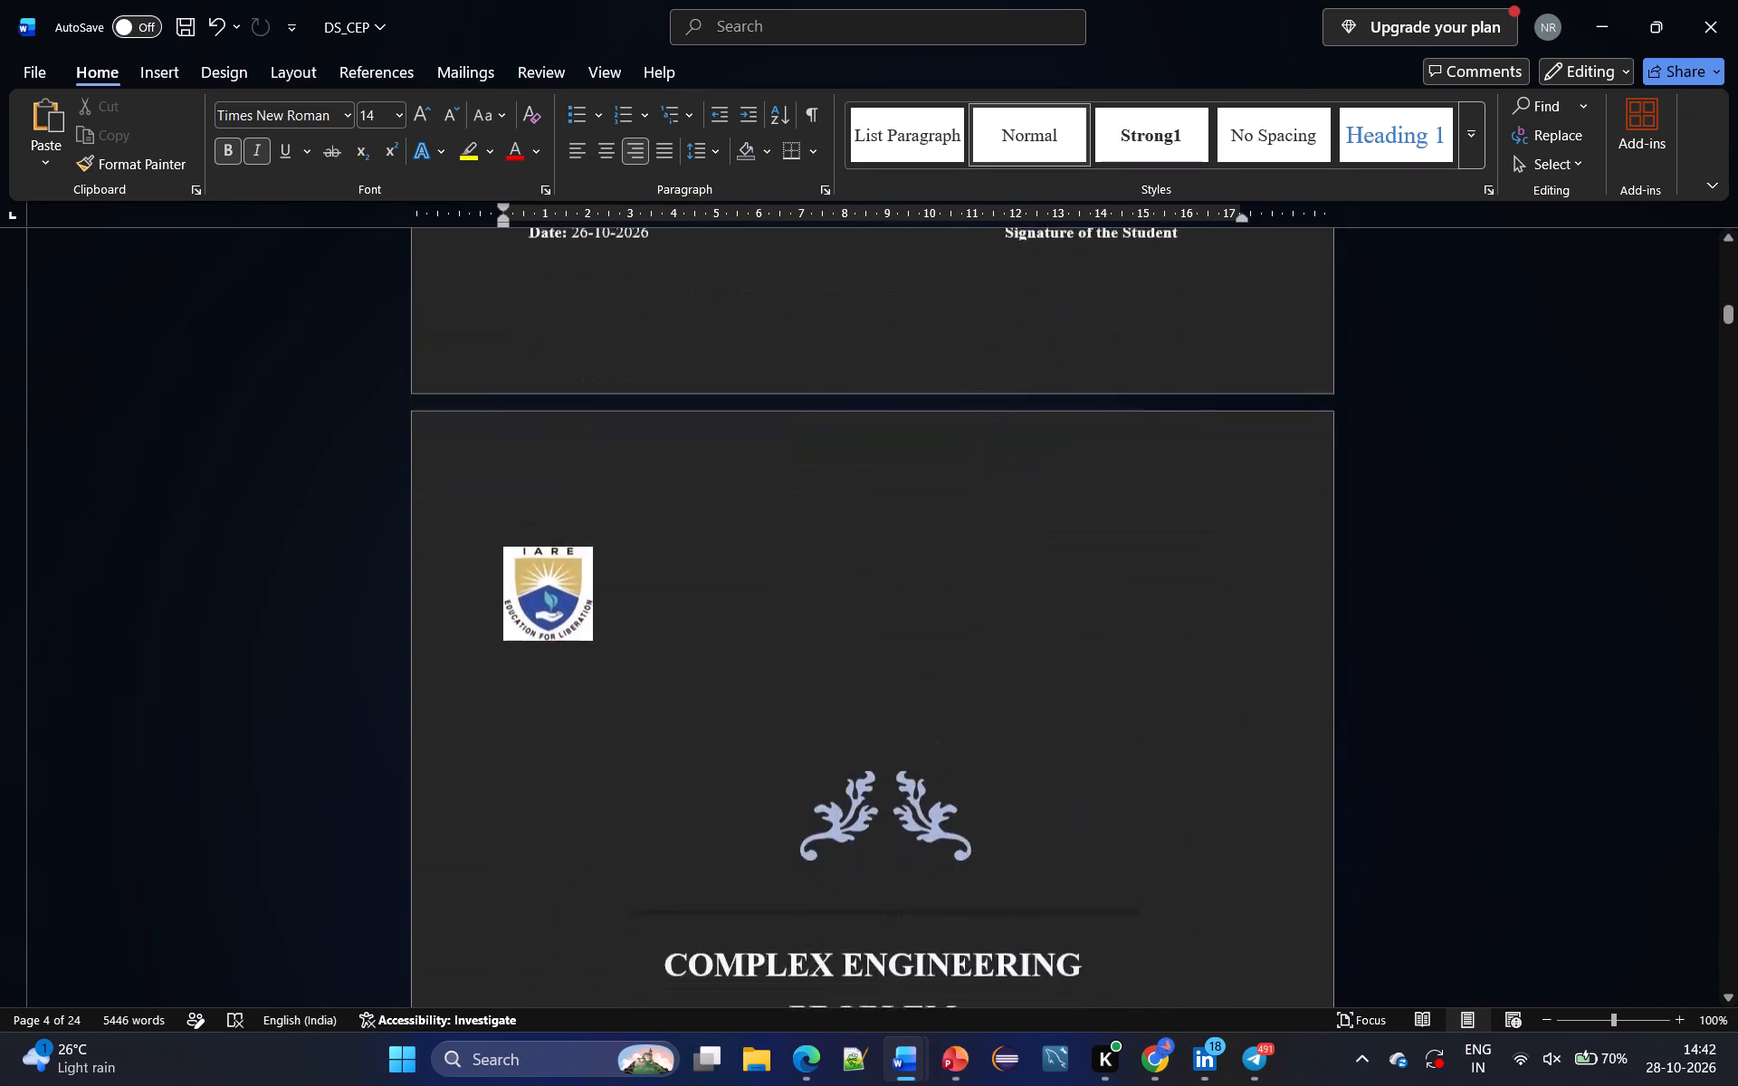
pyautogui.scroll(-5, 1113, 416)
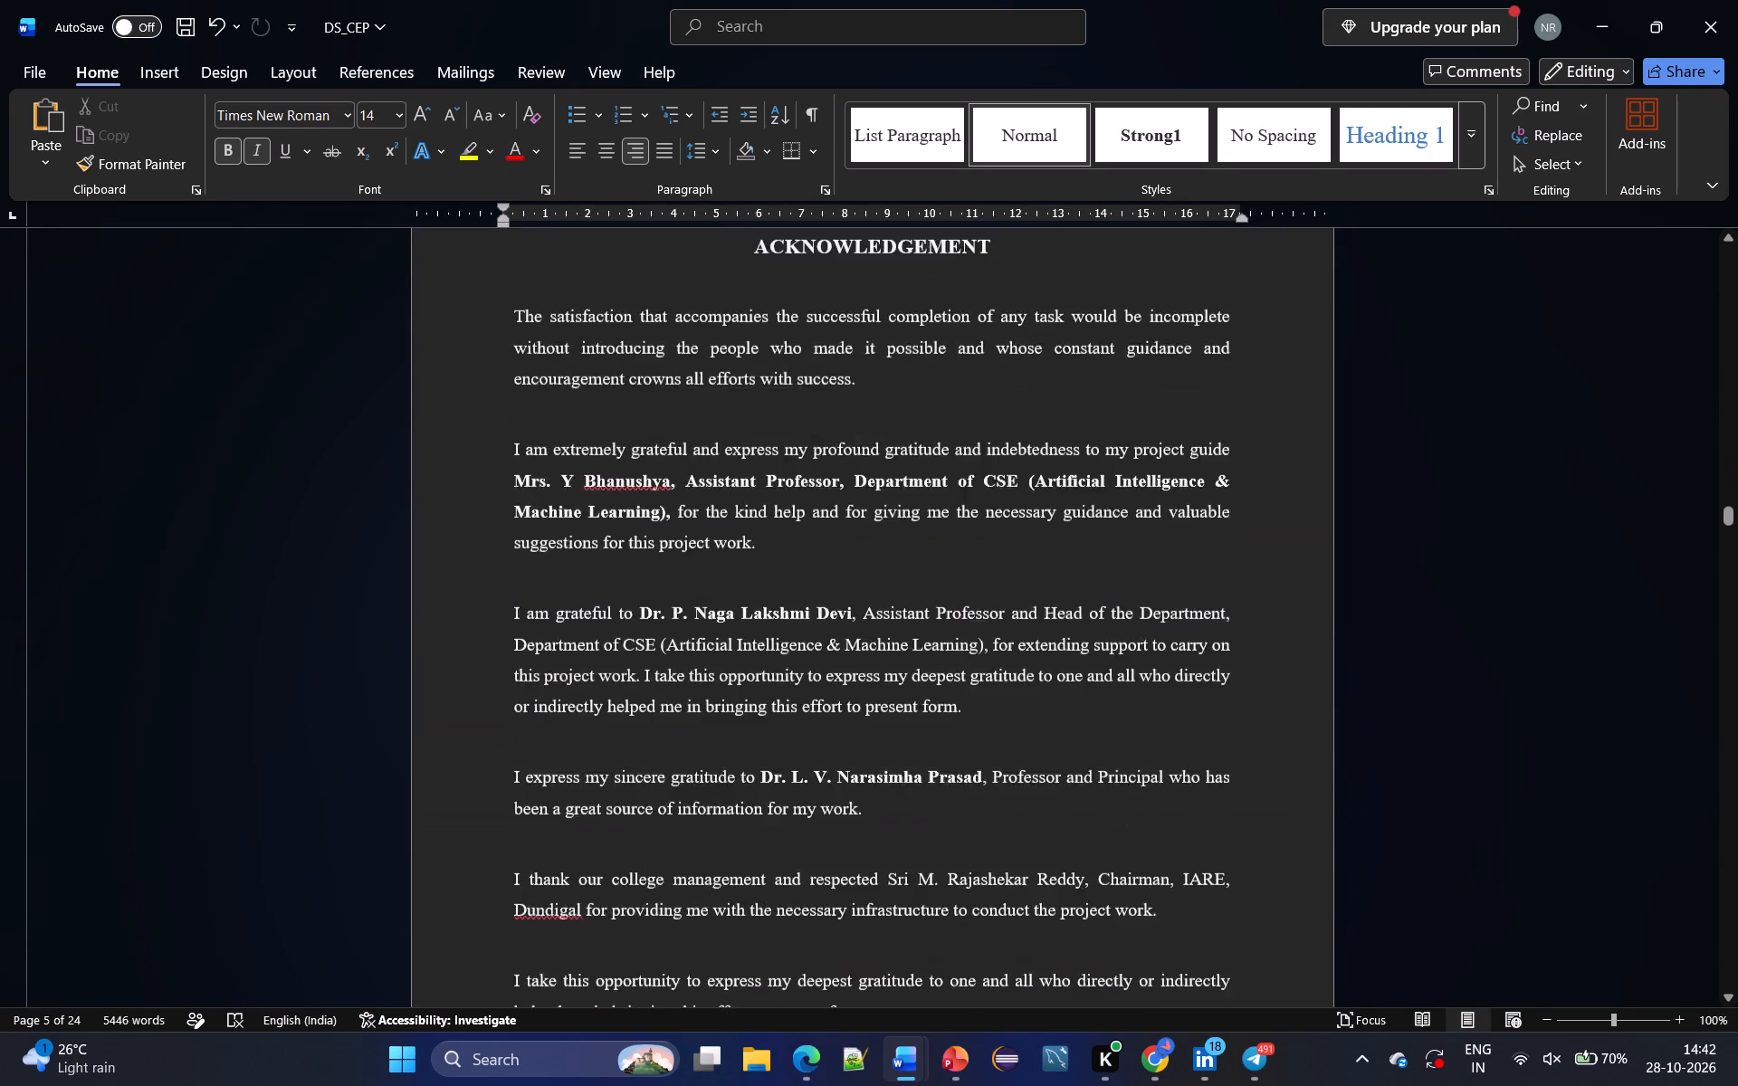
pyautogui.scroll(-2, 1113, 416)
pyautogui.scroll(6, 1113, 416)
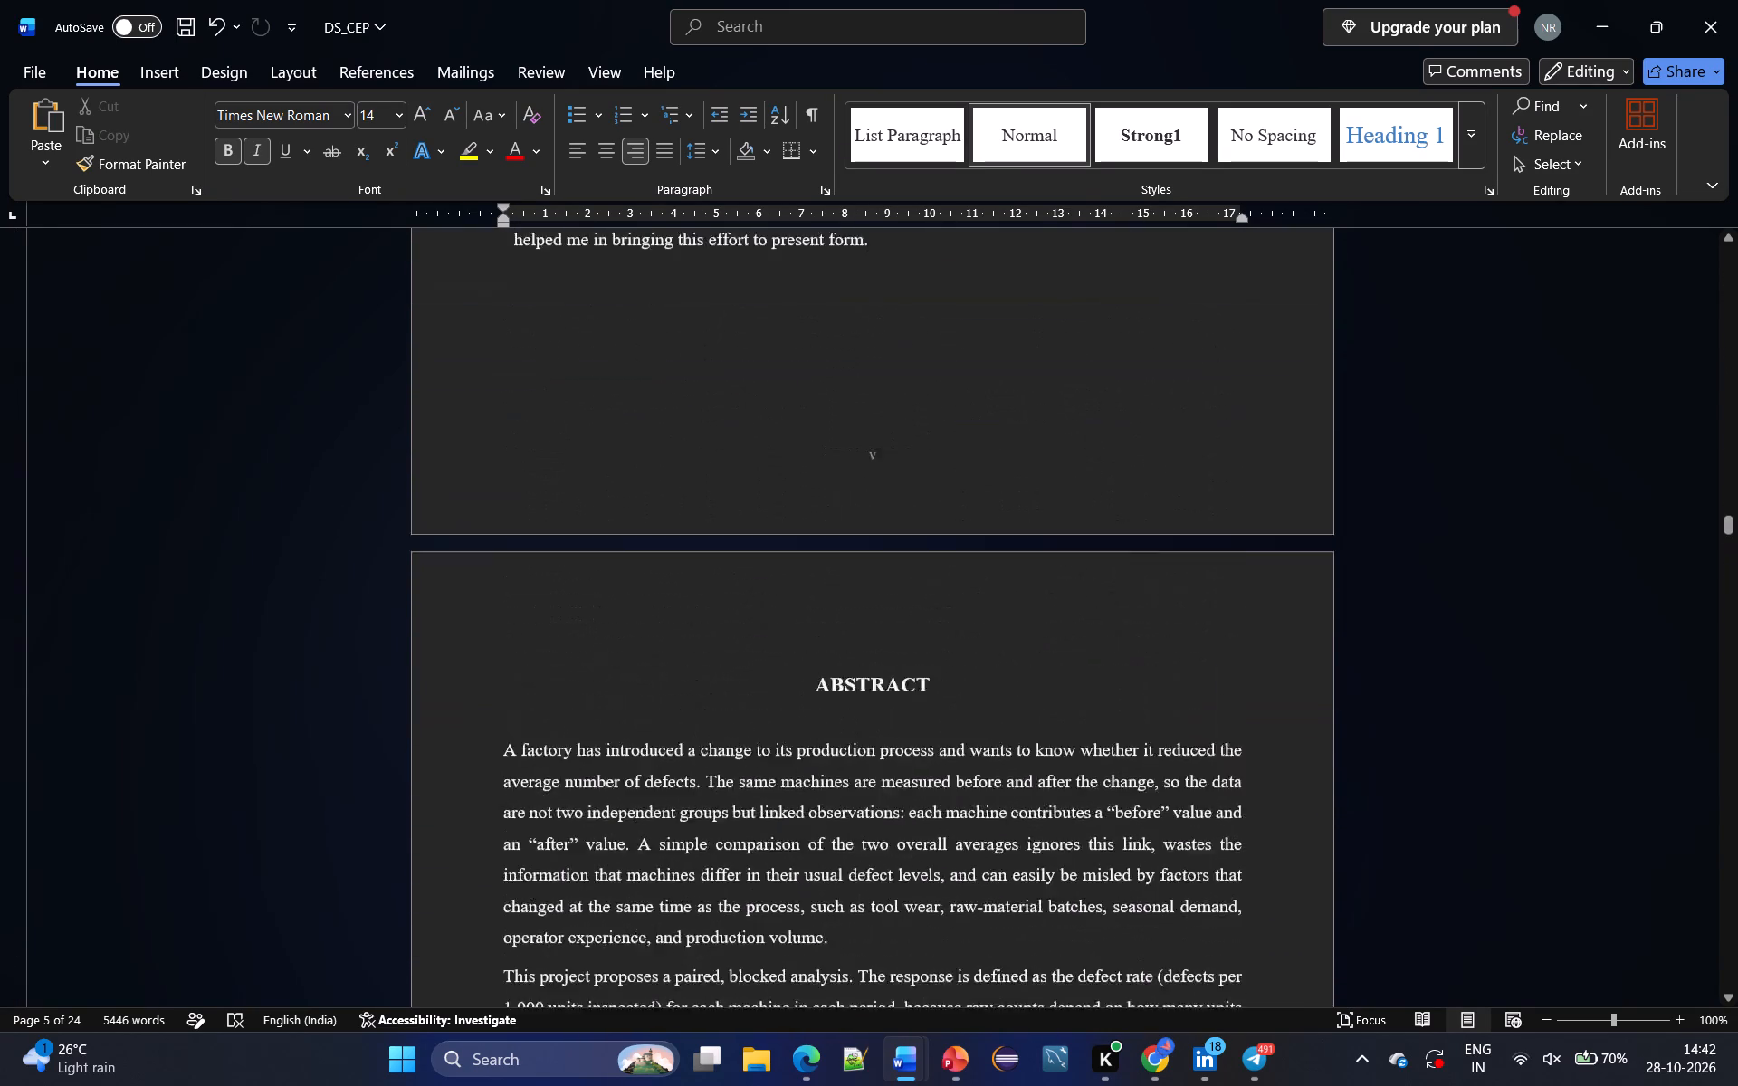
pyautogui.scroll(3, 1113, 416)
pyautogui.scroll(-2, 1113, 416)
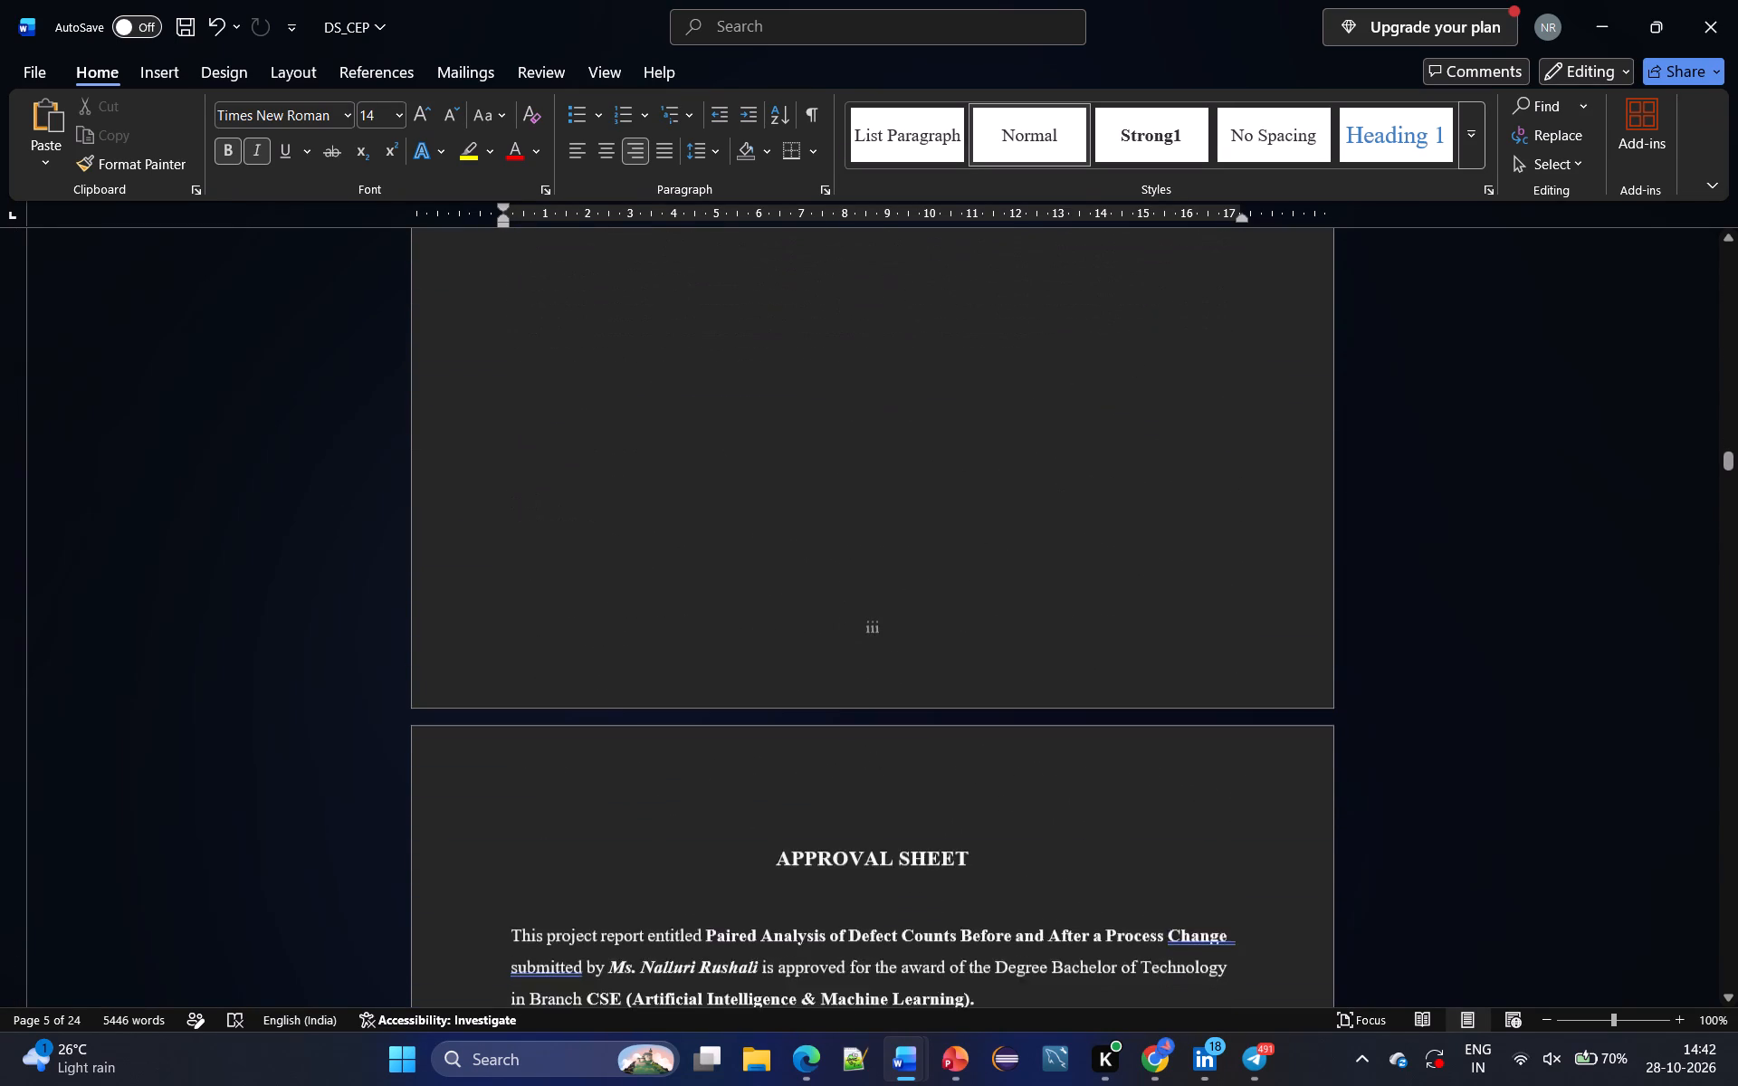
pyautogui.scroll(-1, 1113, 416)
pyautogui.scroll(1, 1113, 416)
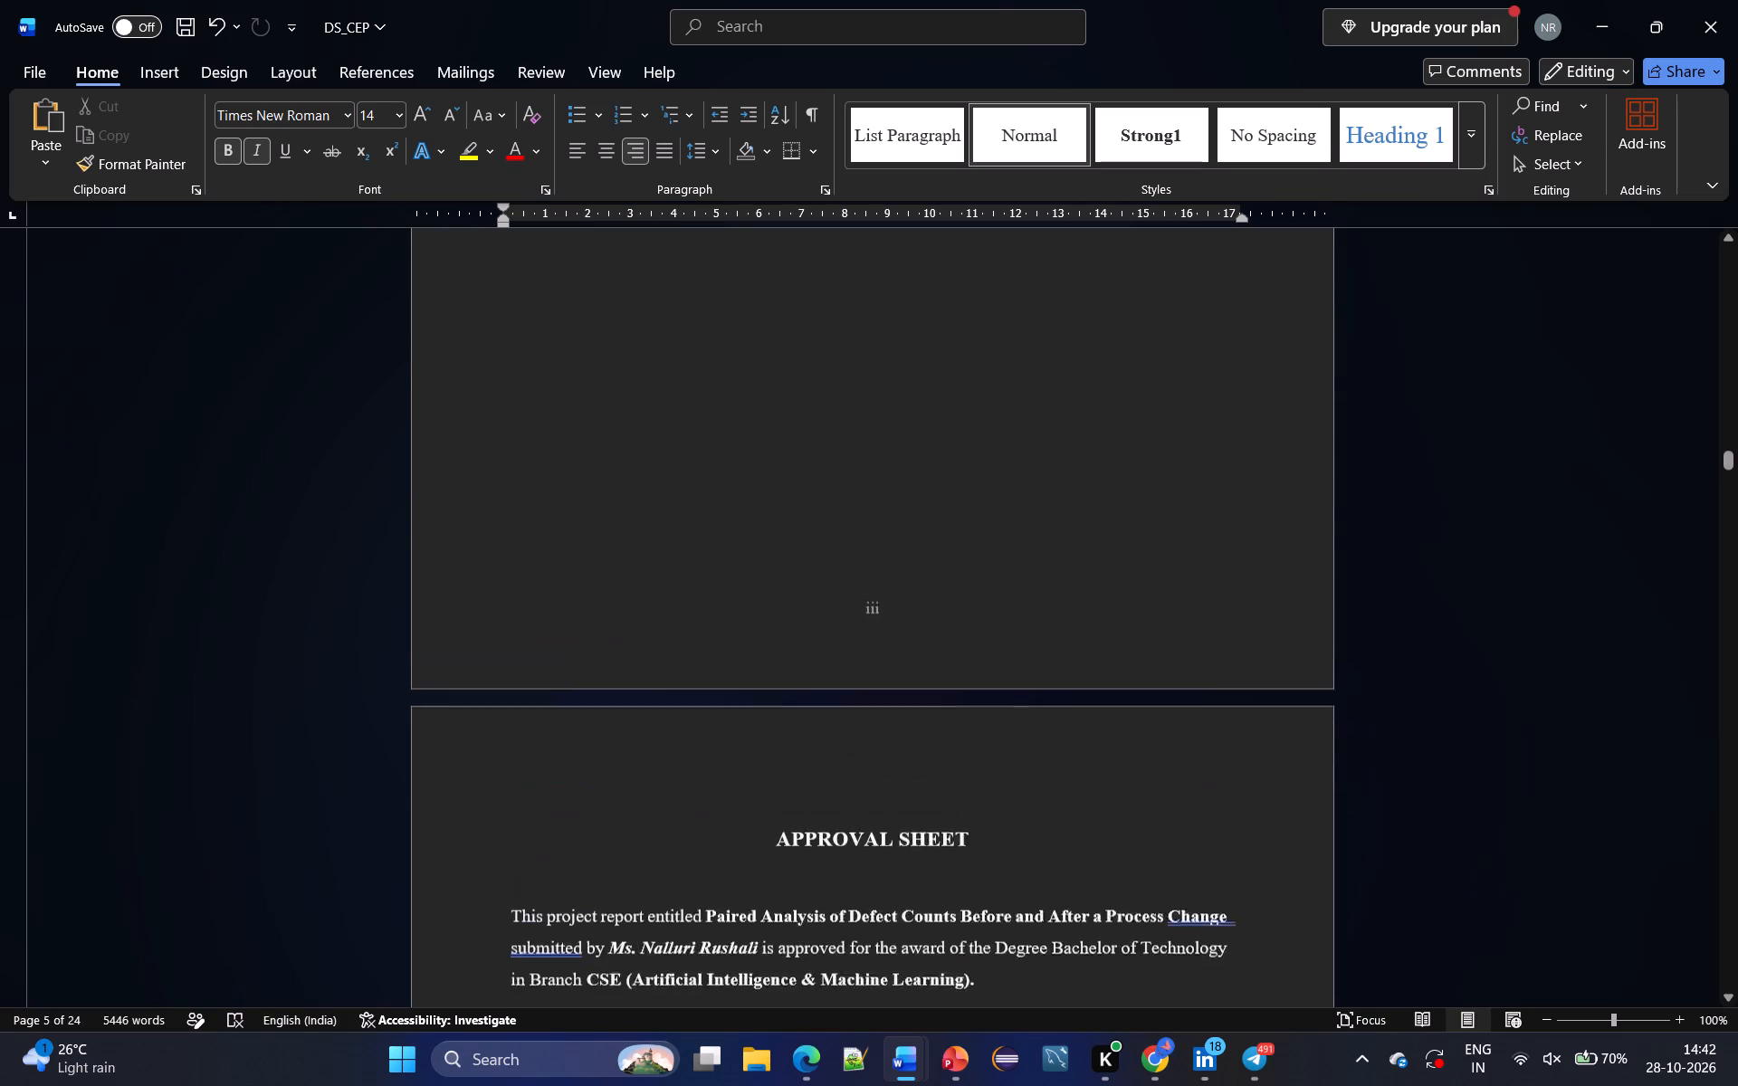
# Examine DS_CEP's cover page and Self-Assessment Form, including the course details, course outcomes and signature area.
pyautogui.scroll(2, 1113, 416)
pyautogui.scroll(4, 1130, 577)
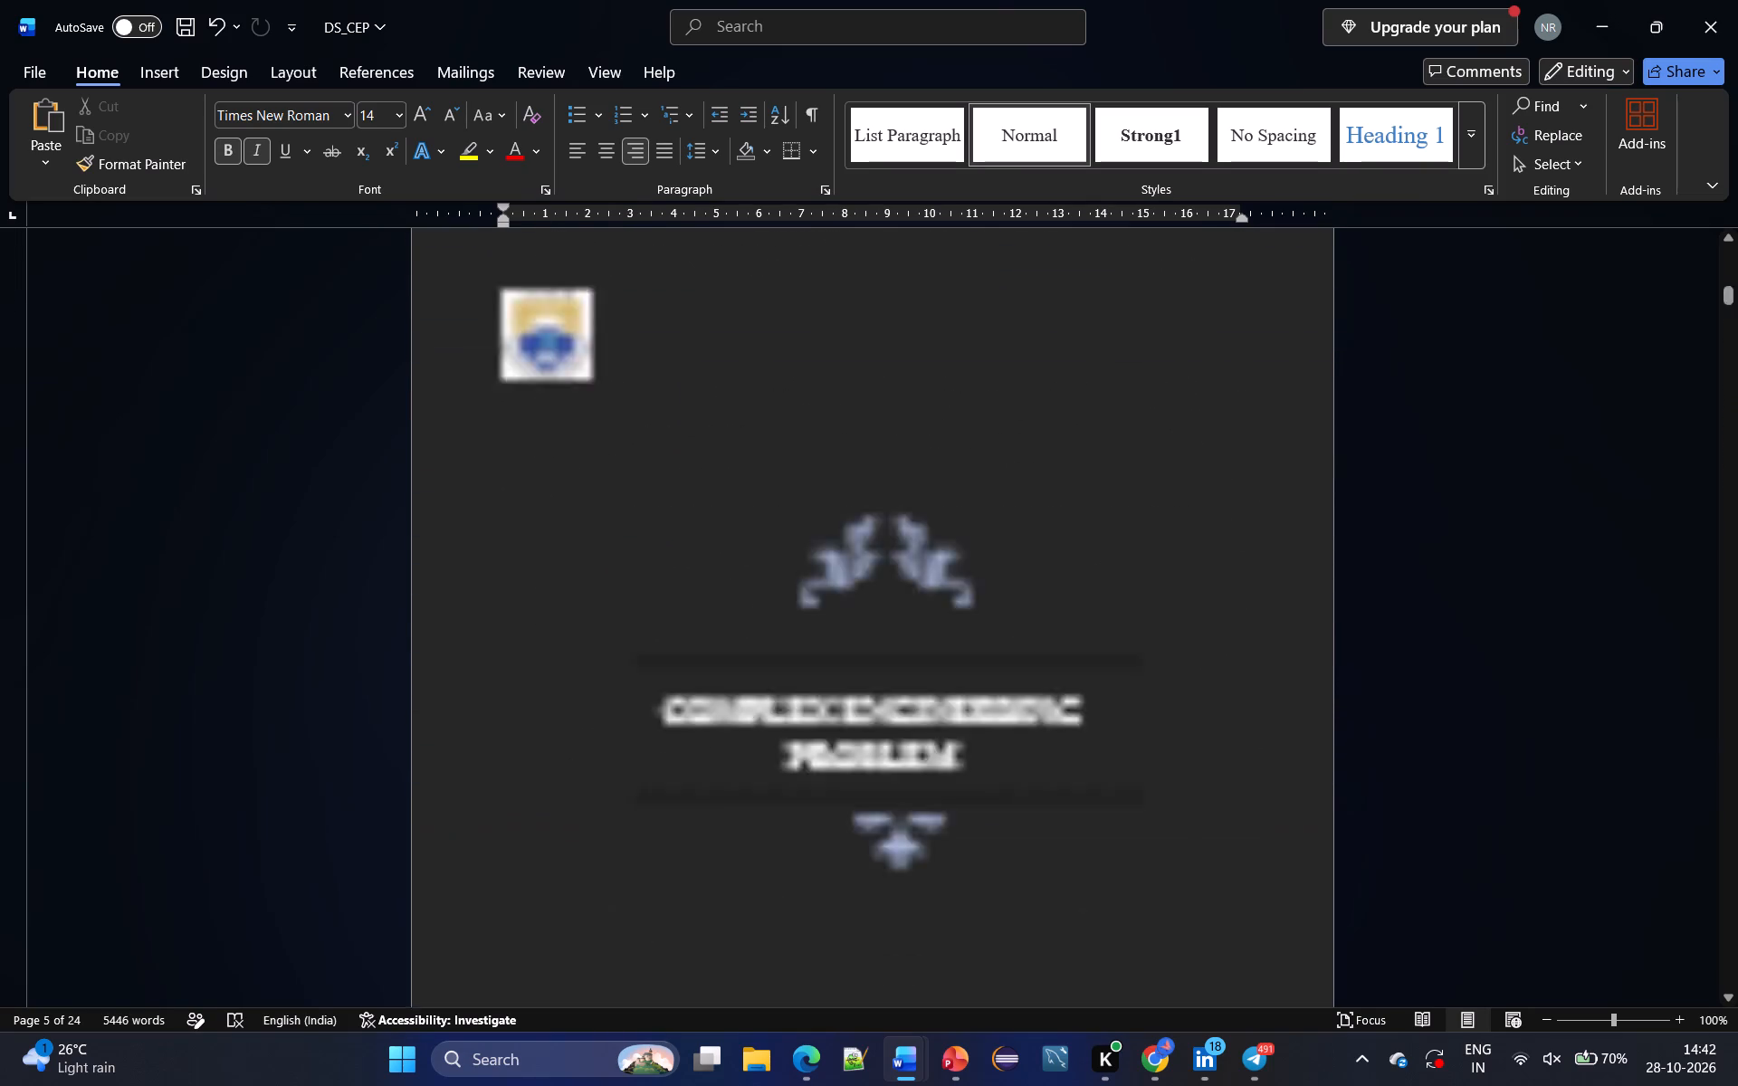
pyautogui.scroll(-4, 1130, 577)
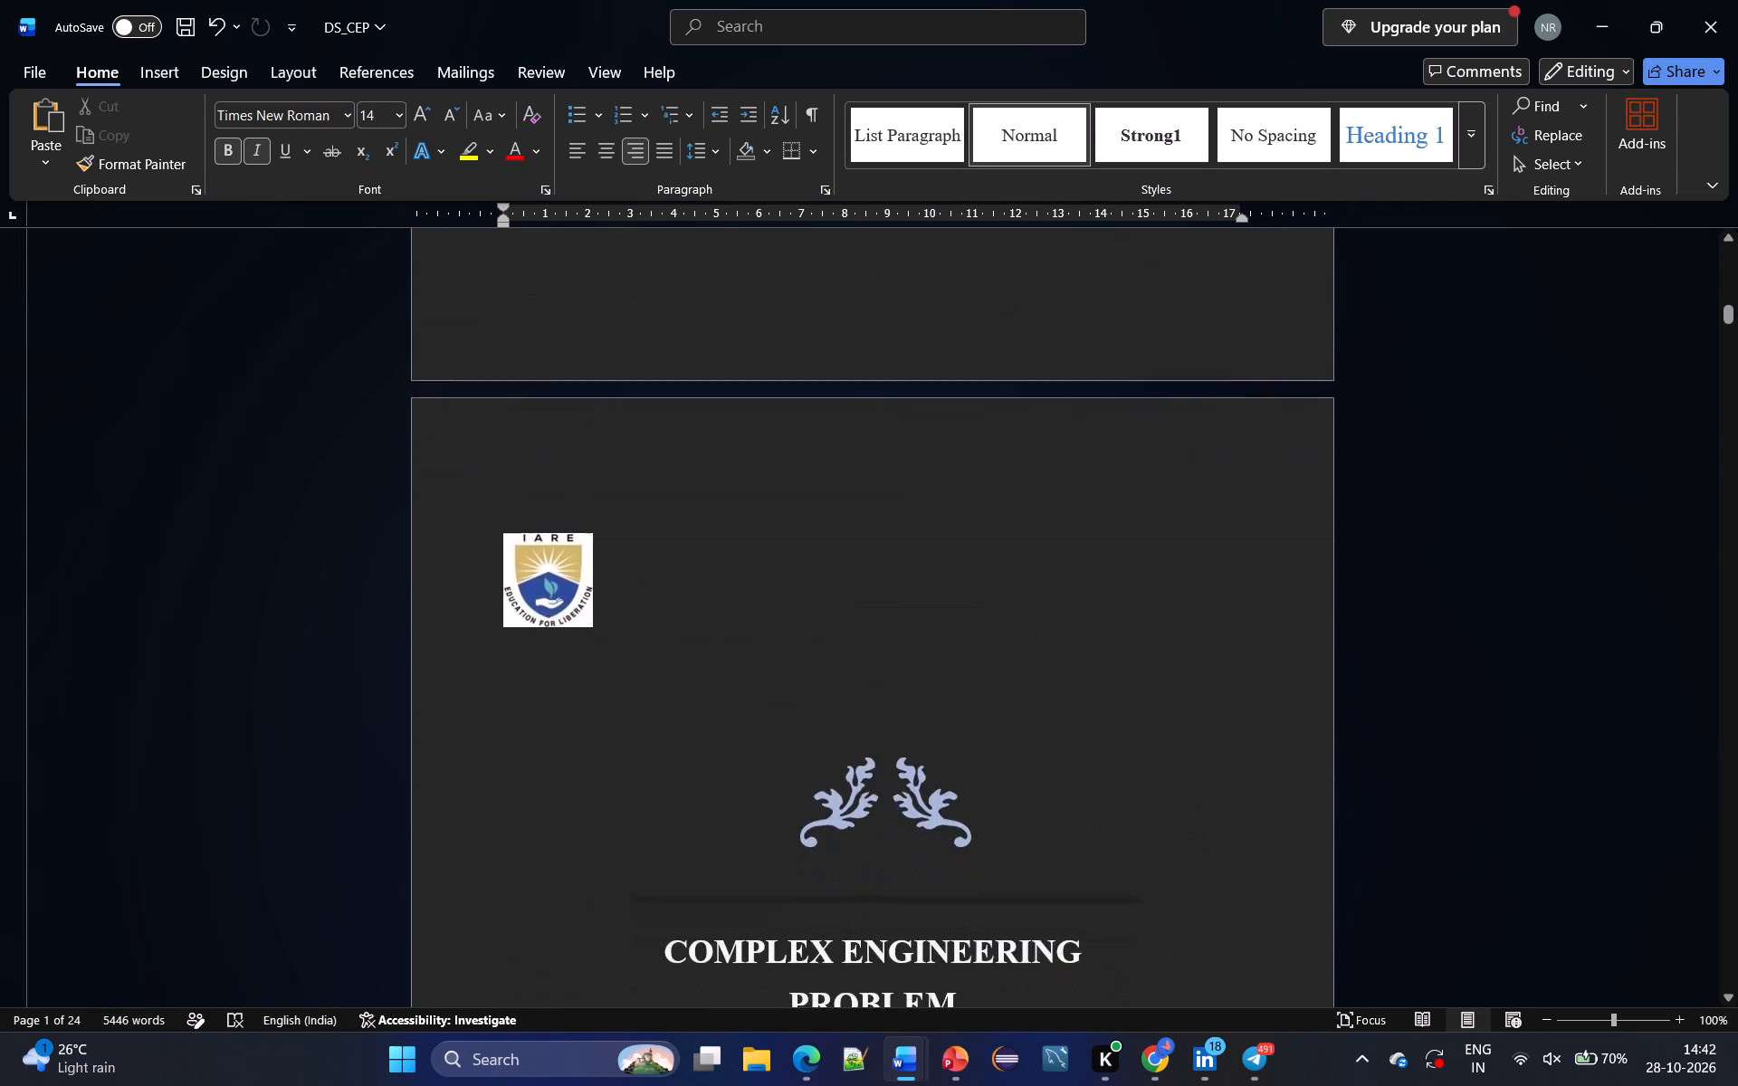
pyautogui.scroll(8, 1130, 577)
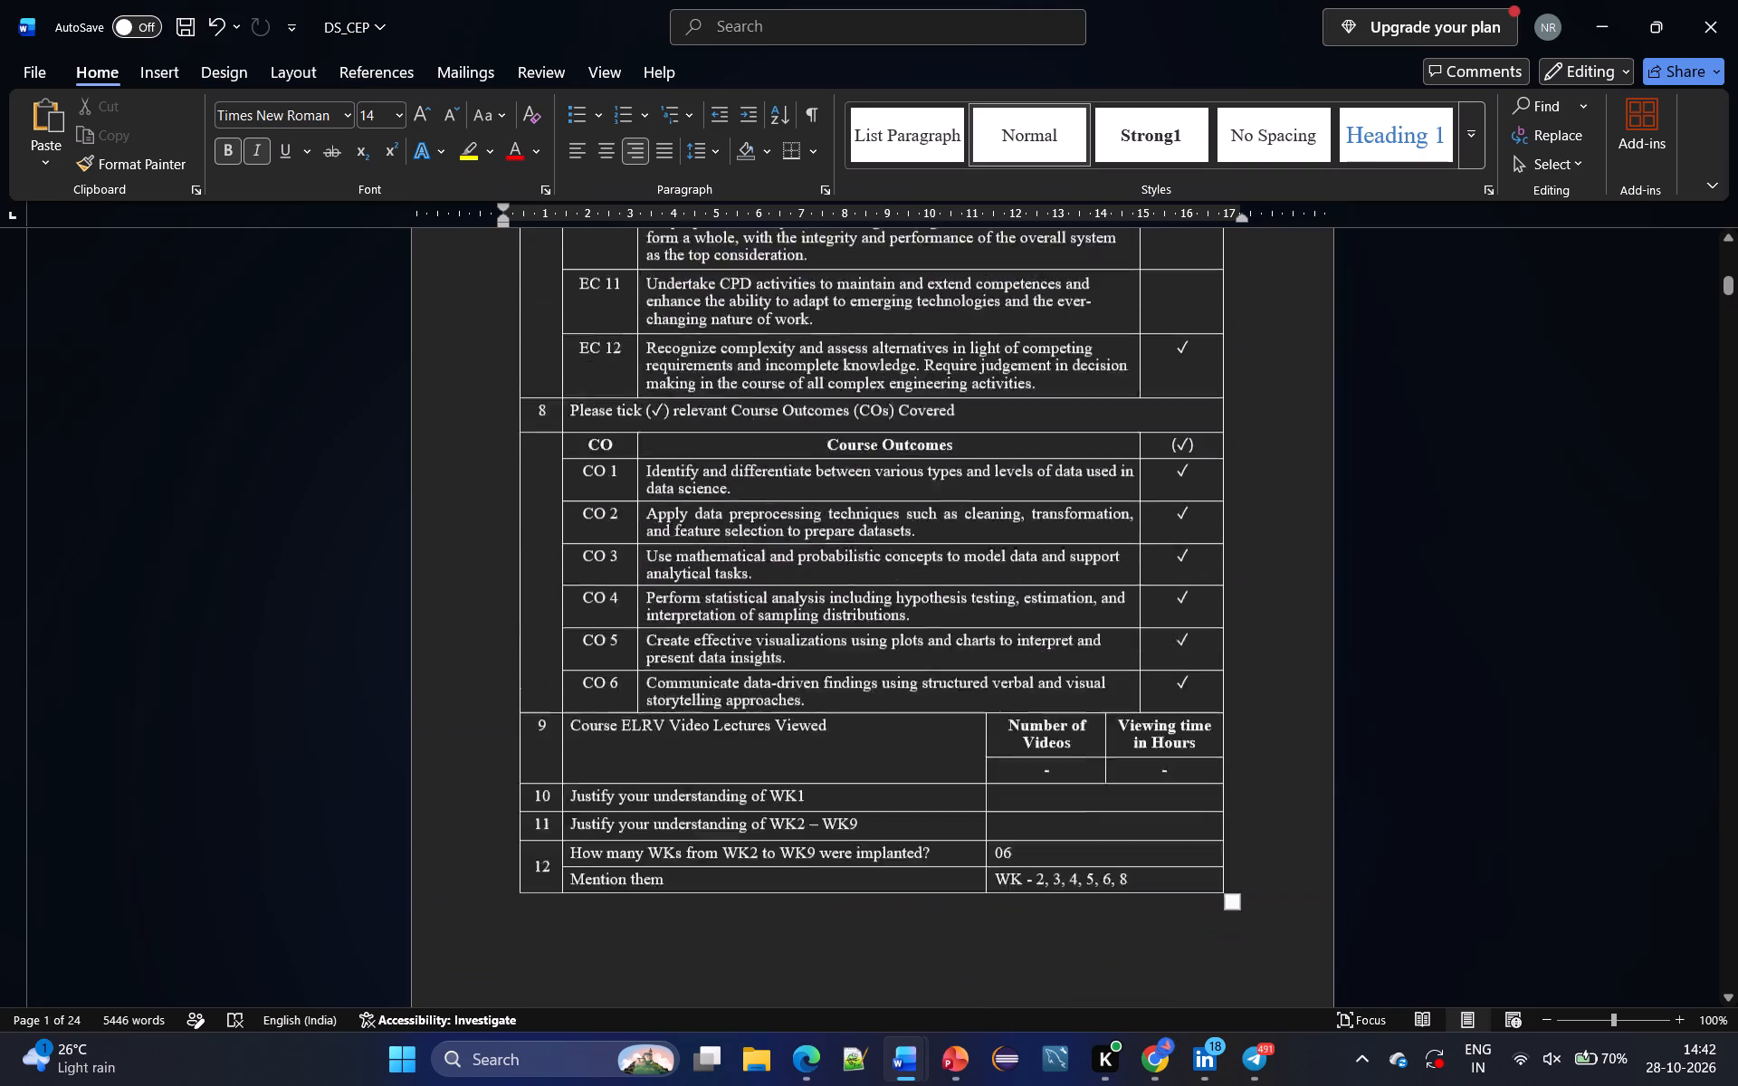
pyautogui.scroll(1, 1130, 577)
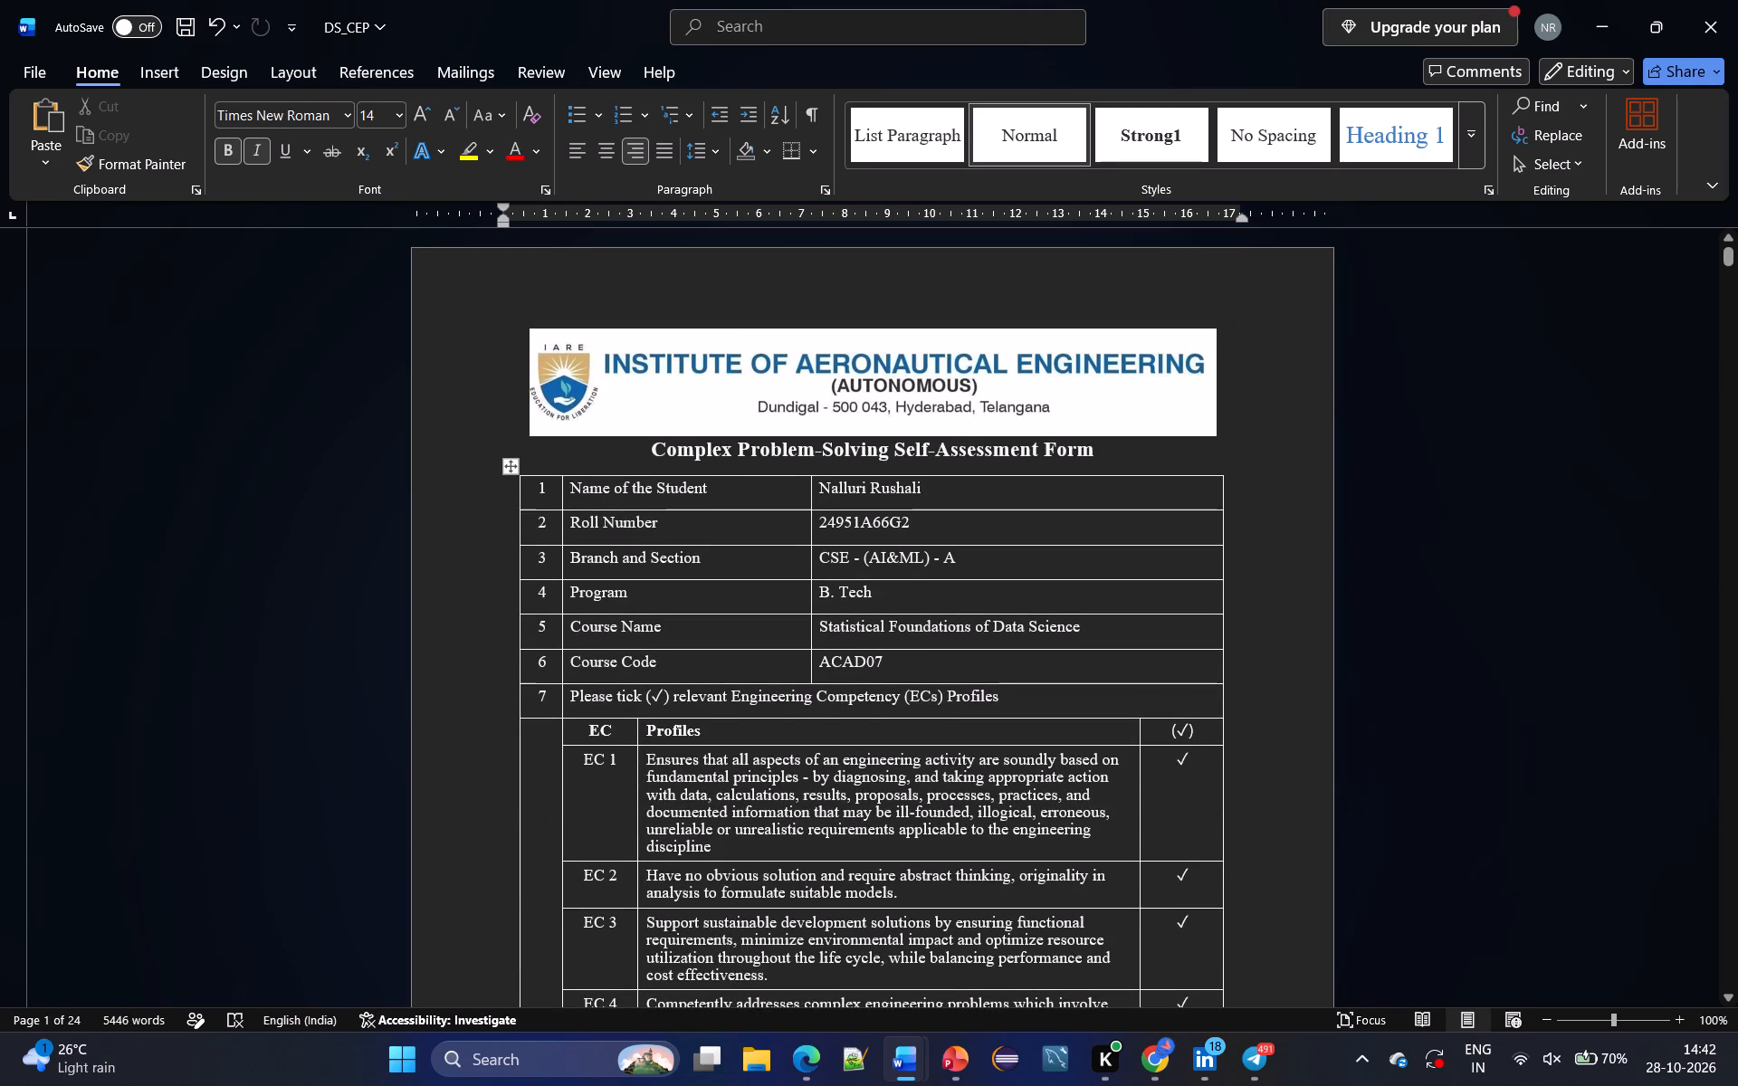
pyautogui.scroll(-6, 947, 757)
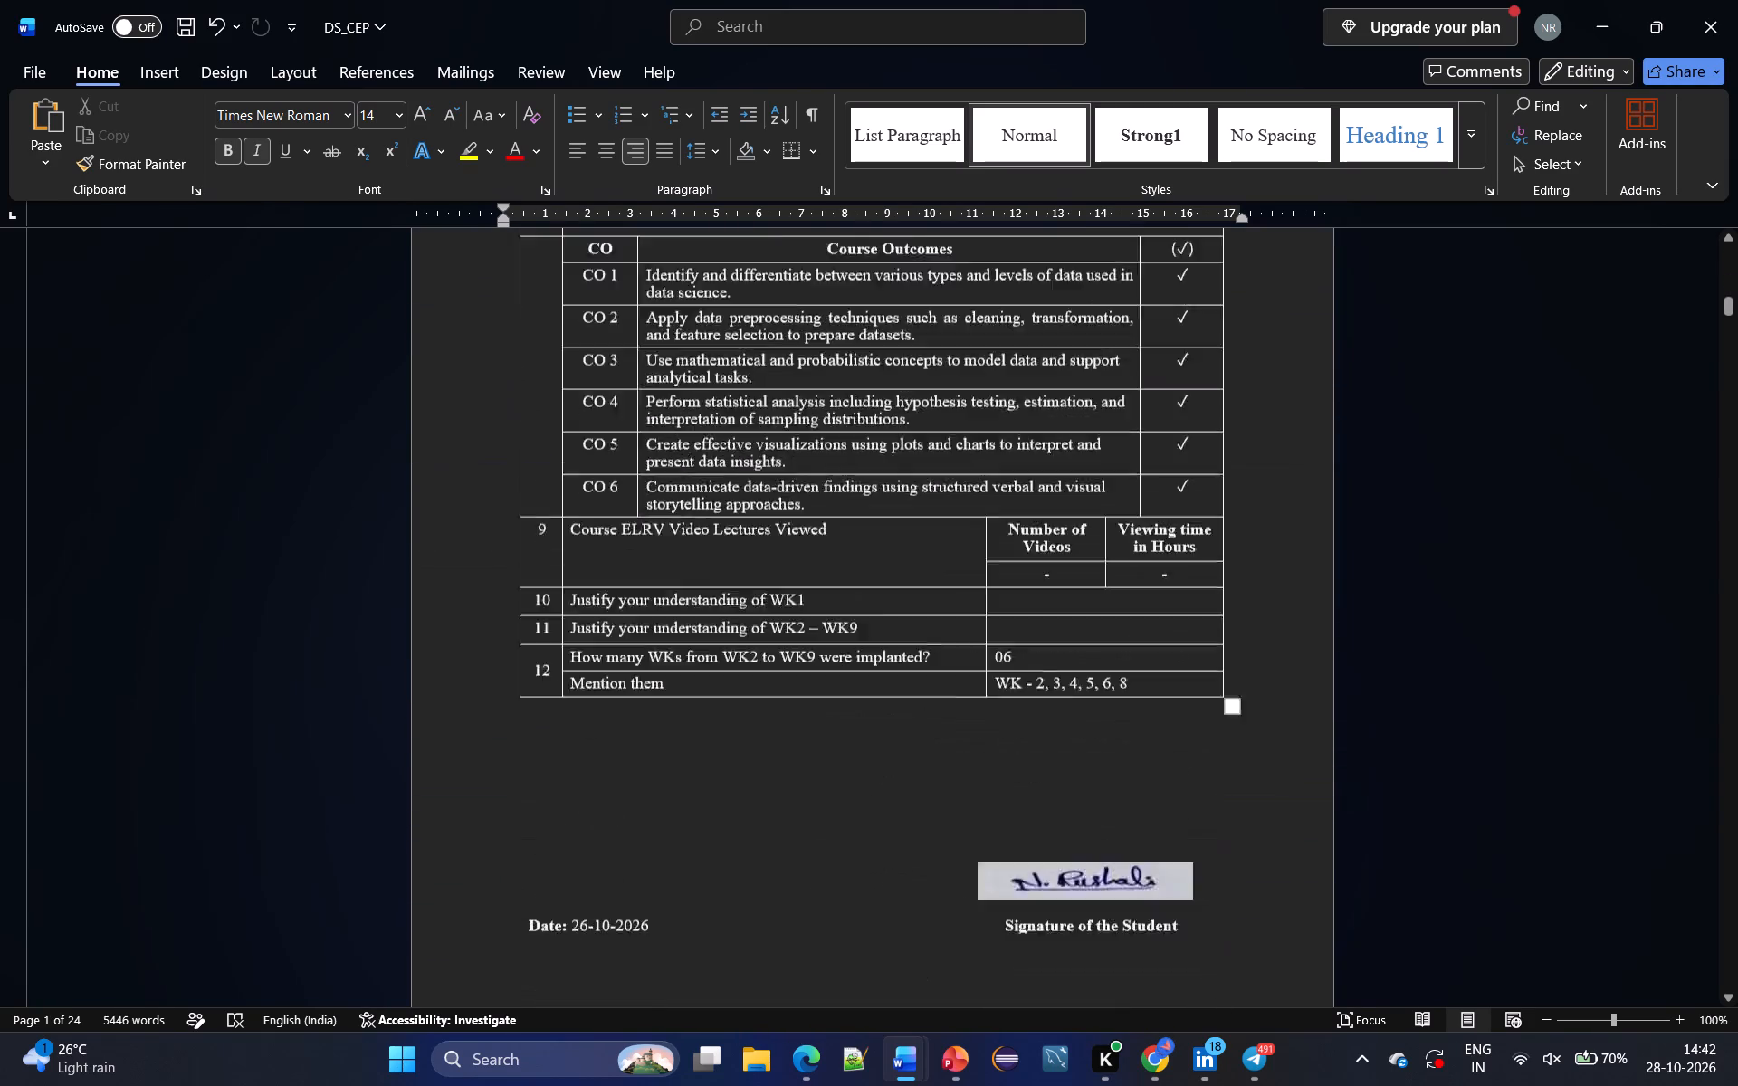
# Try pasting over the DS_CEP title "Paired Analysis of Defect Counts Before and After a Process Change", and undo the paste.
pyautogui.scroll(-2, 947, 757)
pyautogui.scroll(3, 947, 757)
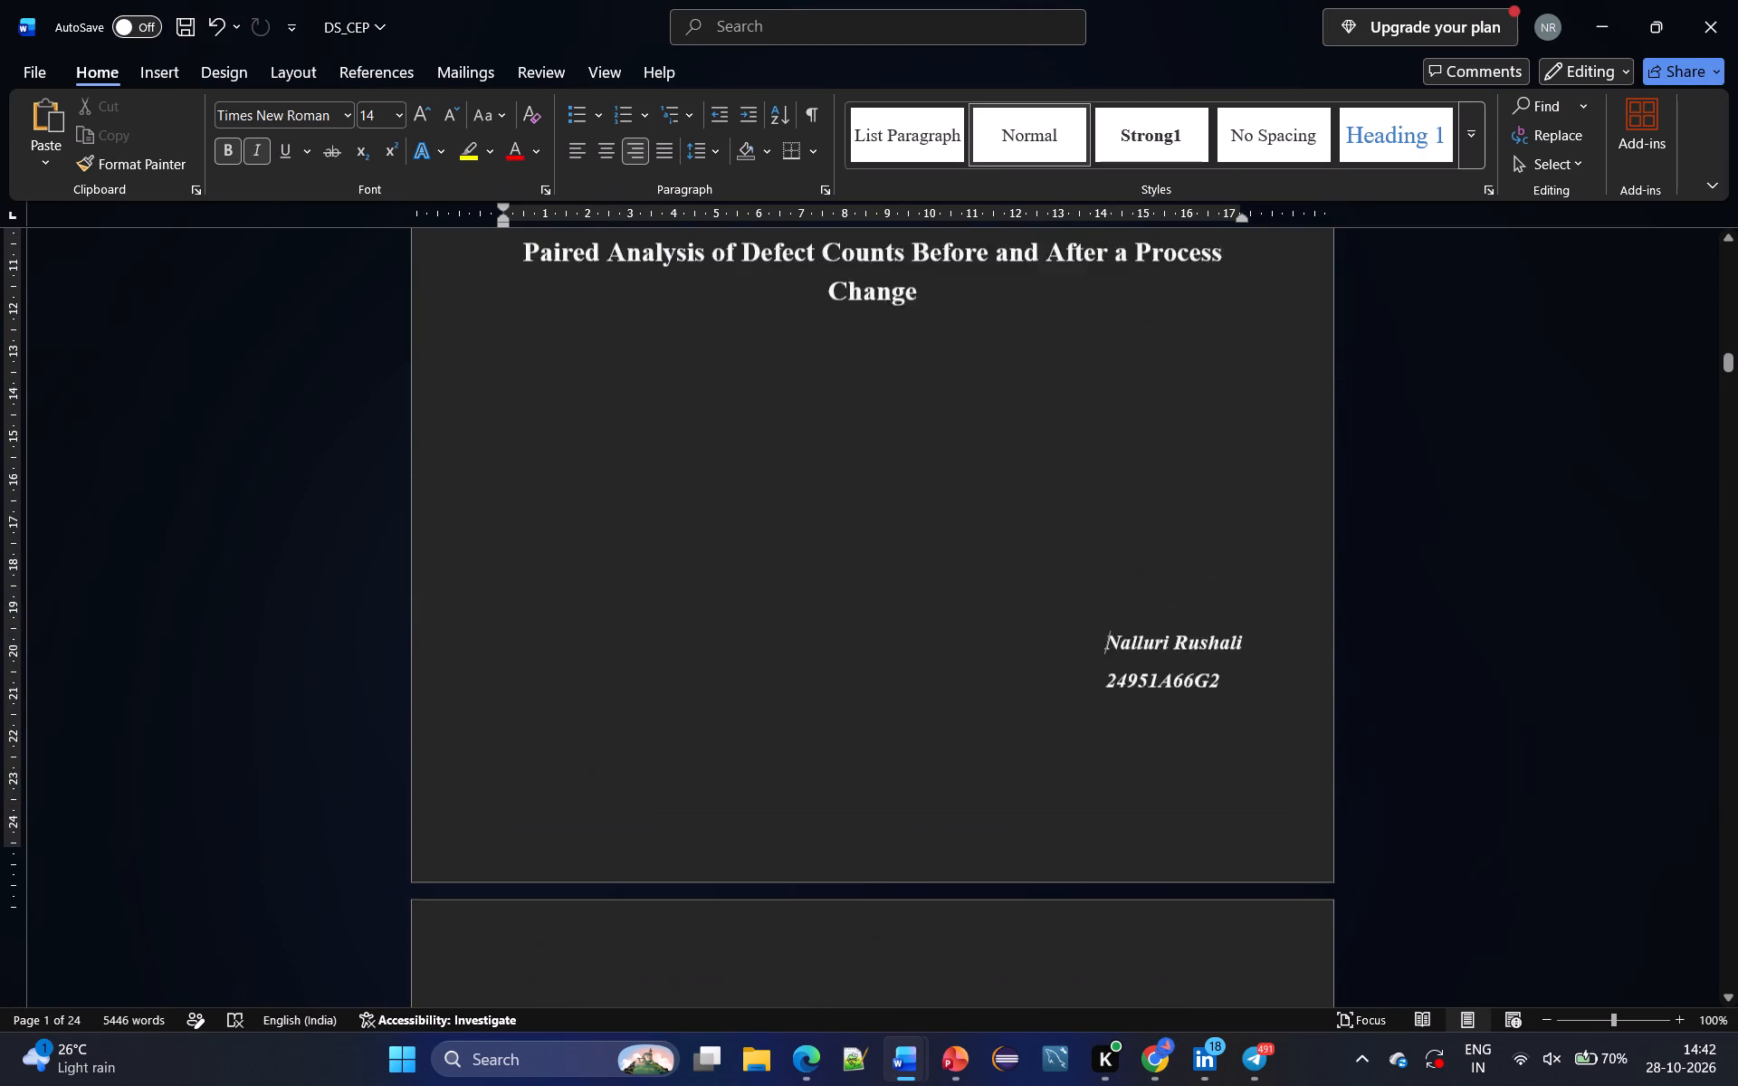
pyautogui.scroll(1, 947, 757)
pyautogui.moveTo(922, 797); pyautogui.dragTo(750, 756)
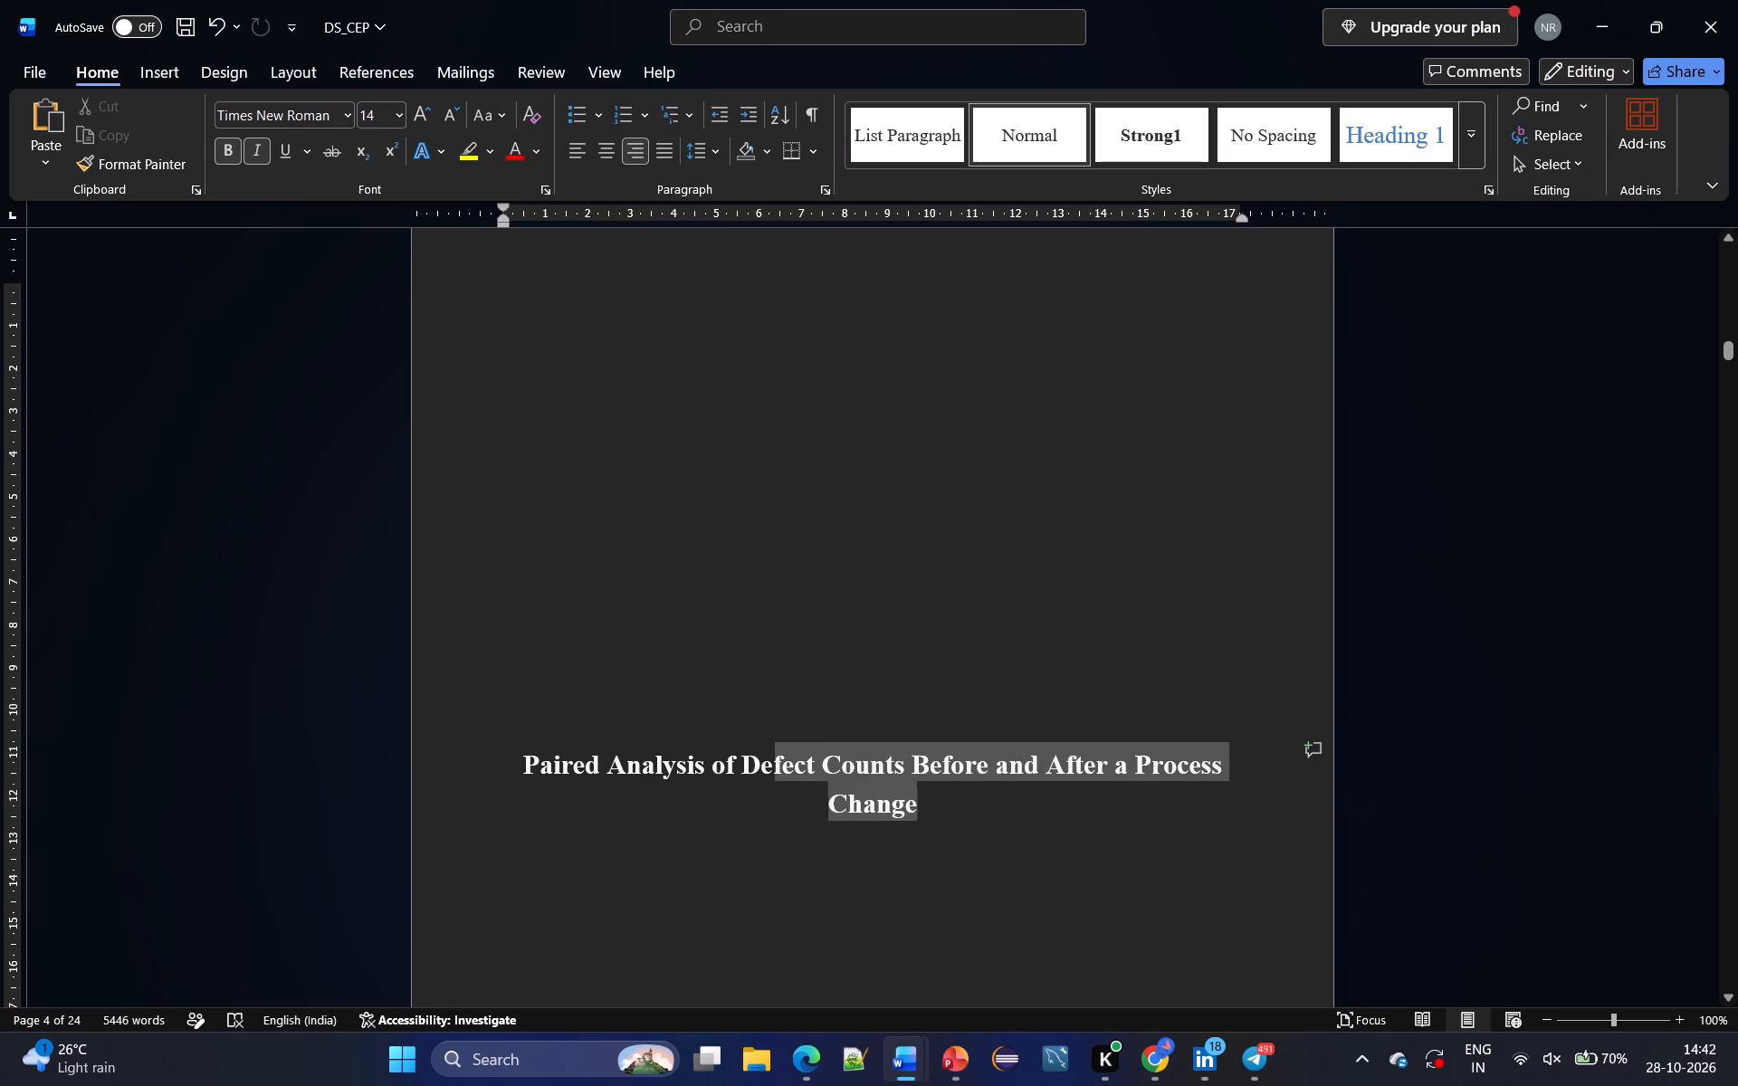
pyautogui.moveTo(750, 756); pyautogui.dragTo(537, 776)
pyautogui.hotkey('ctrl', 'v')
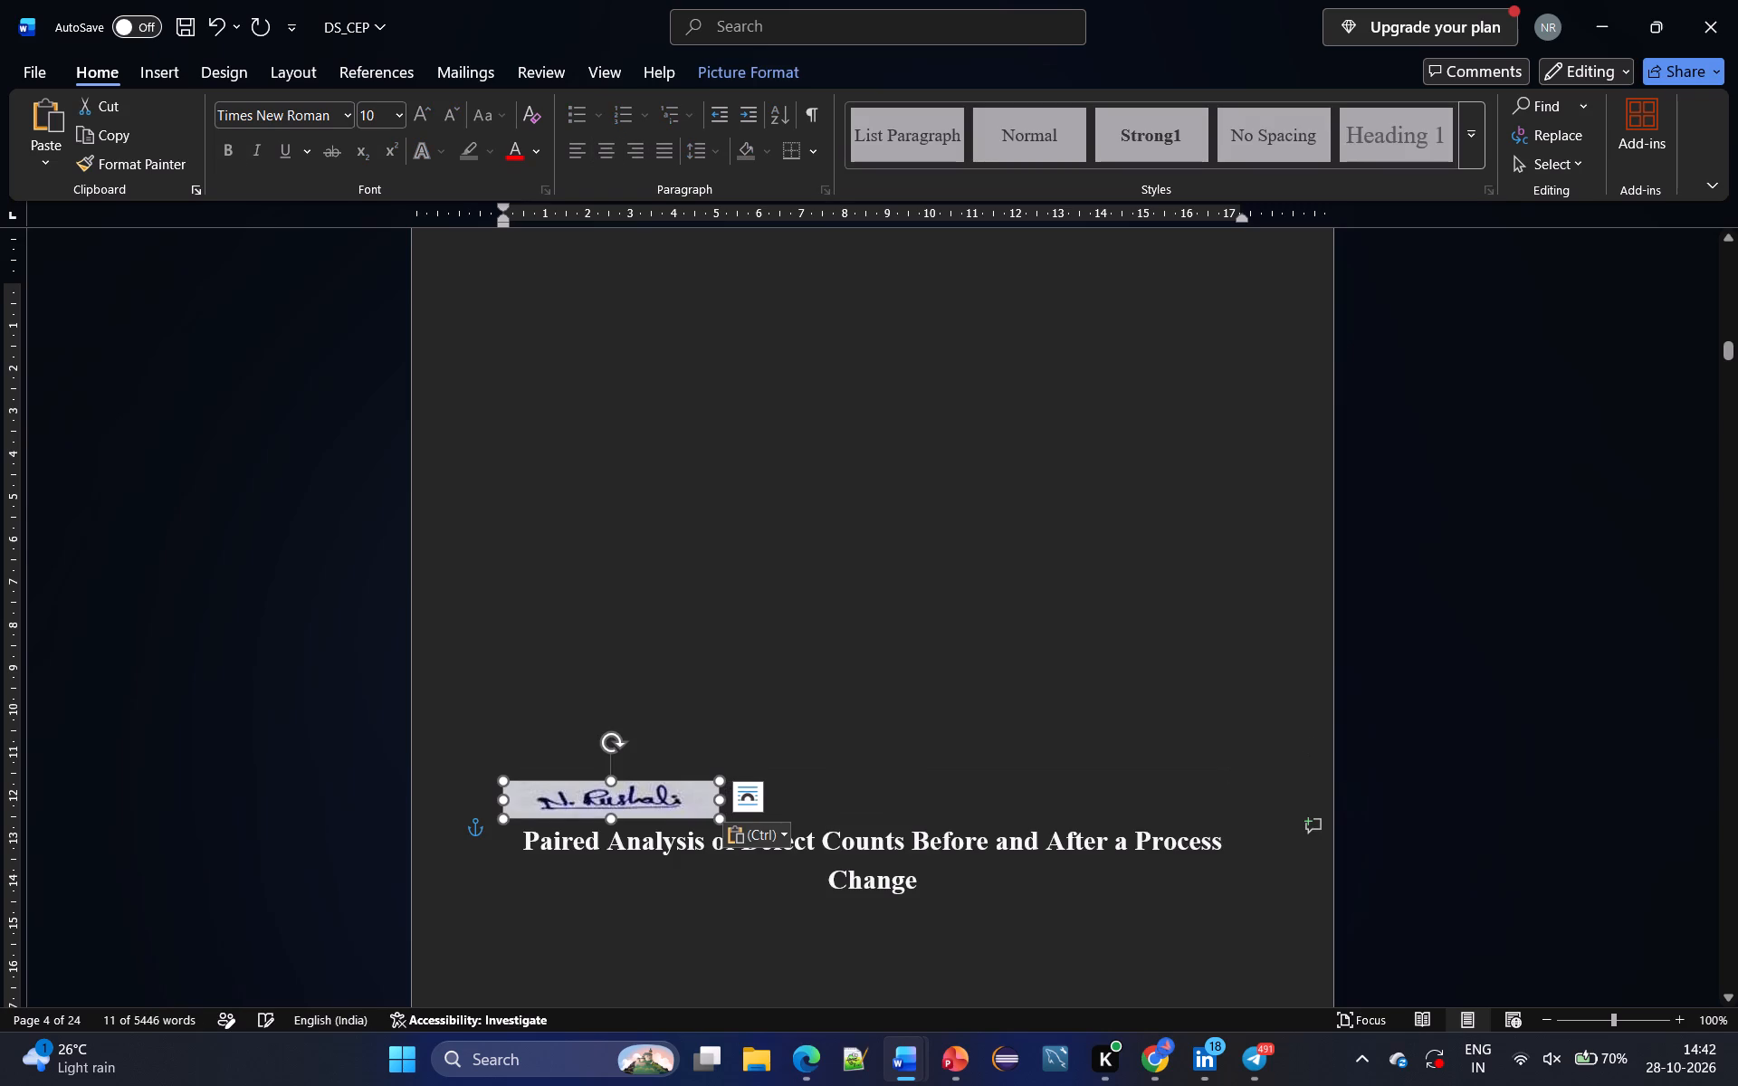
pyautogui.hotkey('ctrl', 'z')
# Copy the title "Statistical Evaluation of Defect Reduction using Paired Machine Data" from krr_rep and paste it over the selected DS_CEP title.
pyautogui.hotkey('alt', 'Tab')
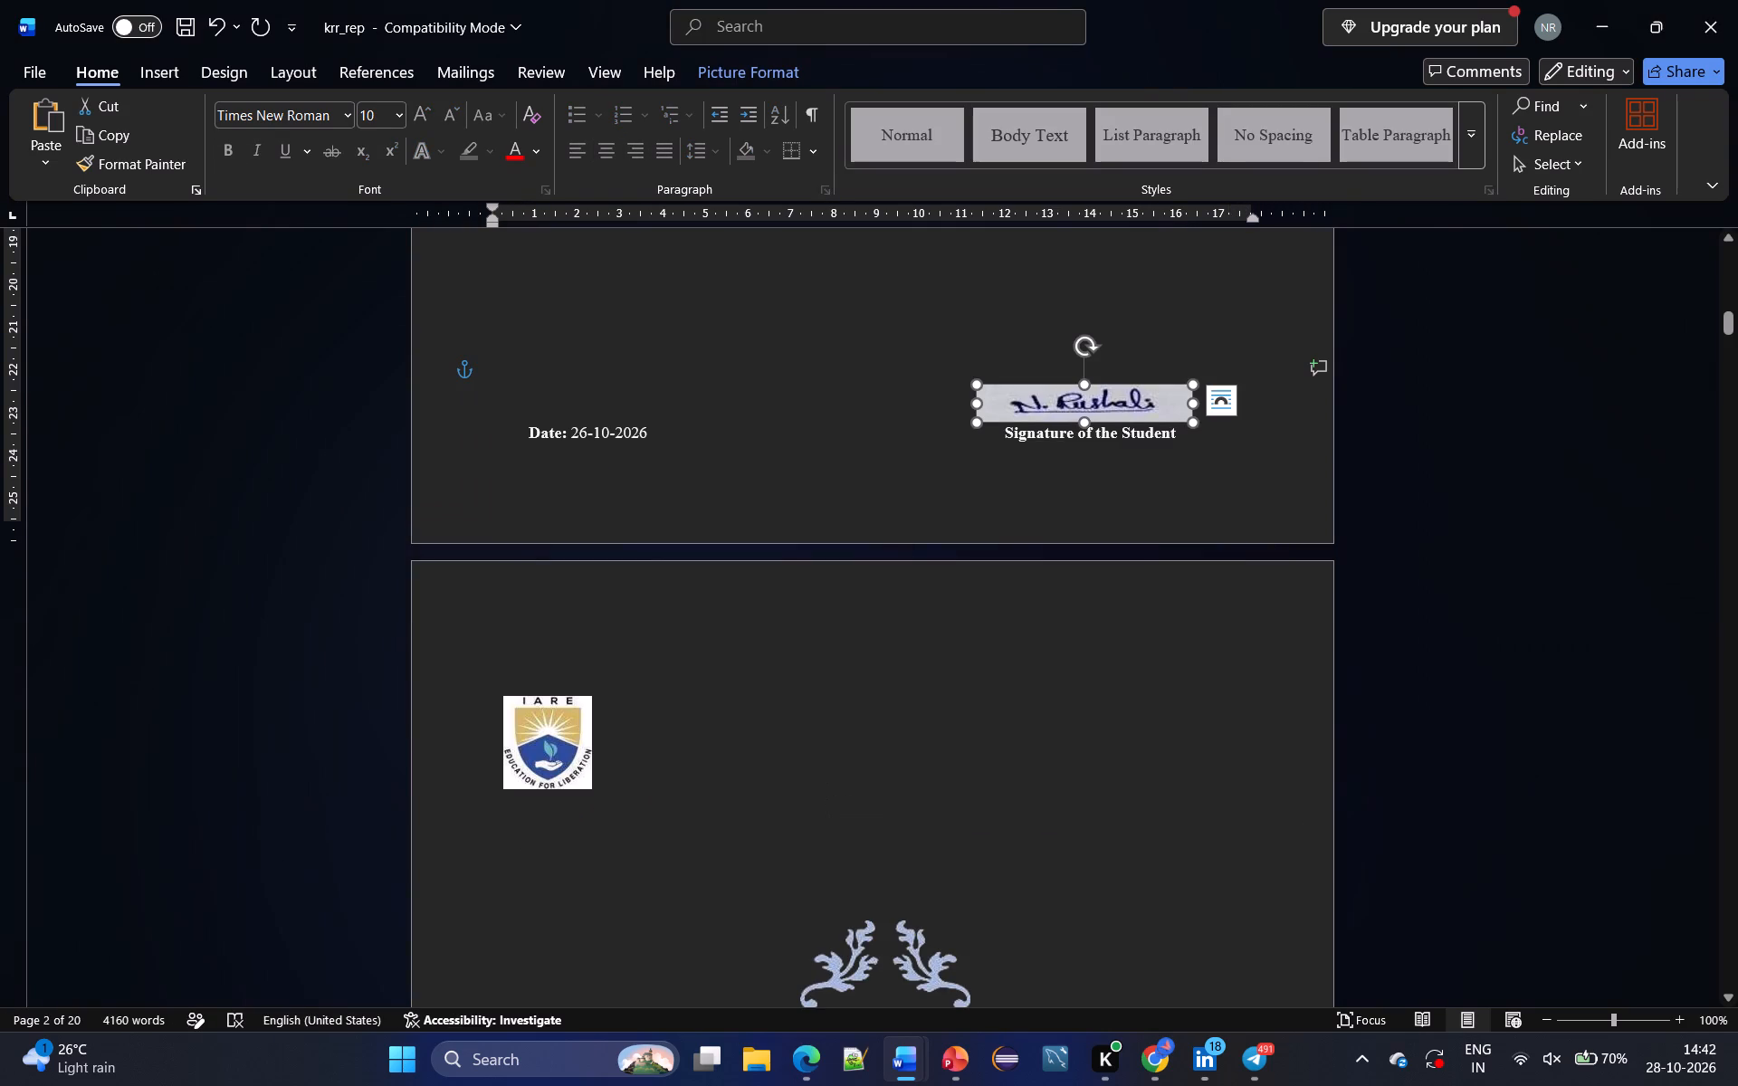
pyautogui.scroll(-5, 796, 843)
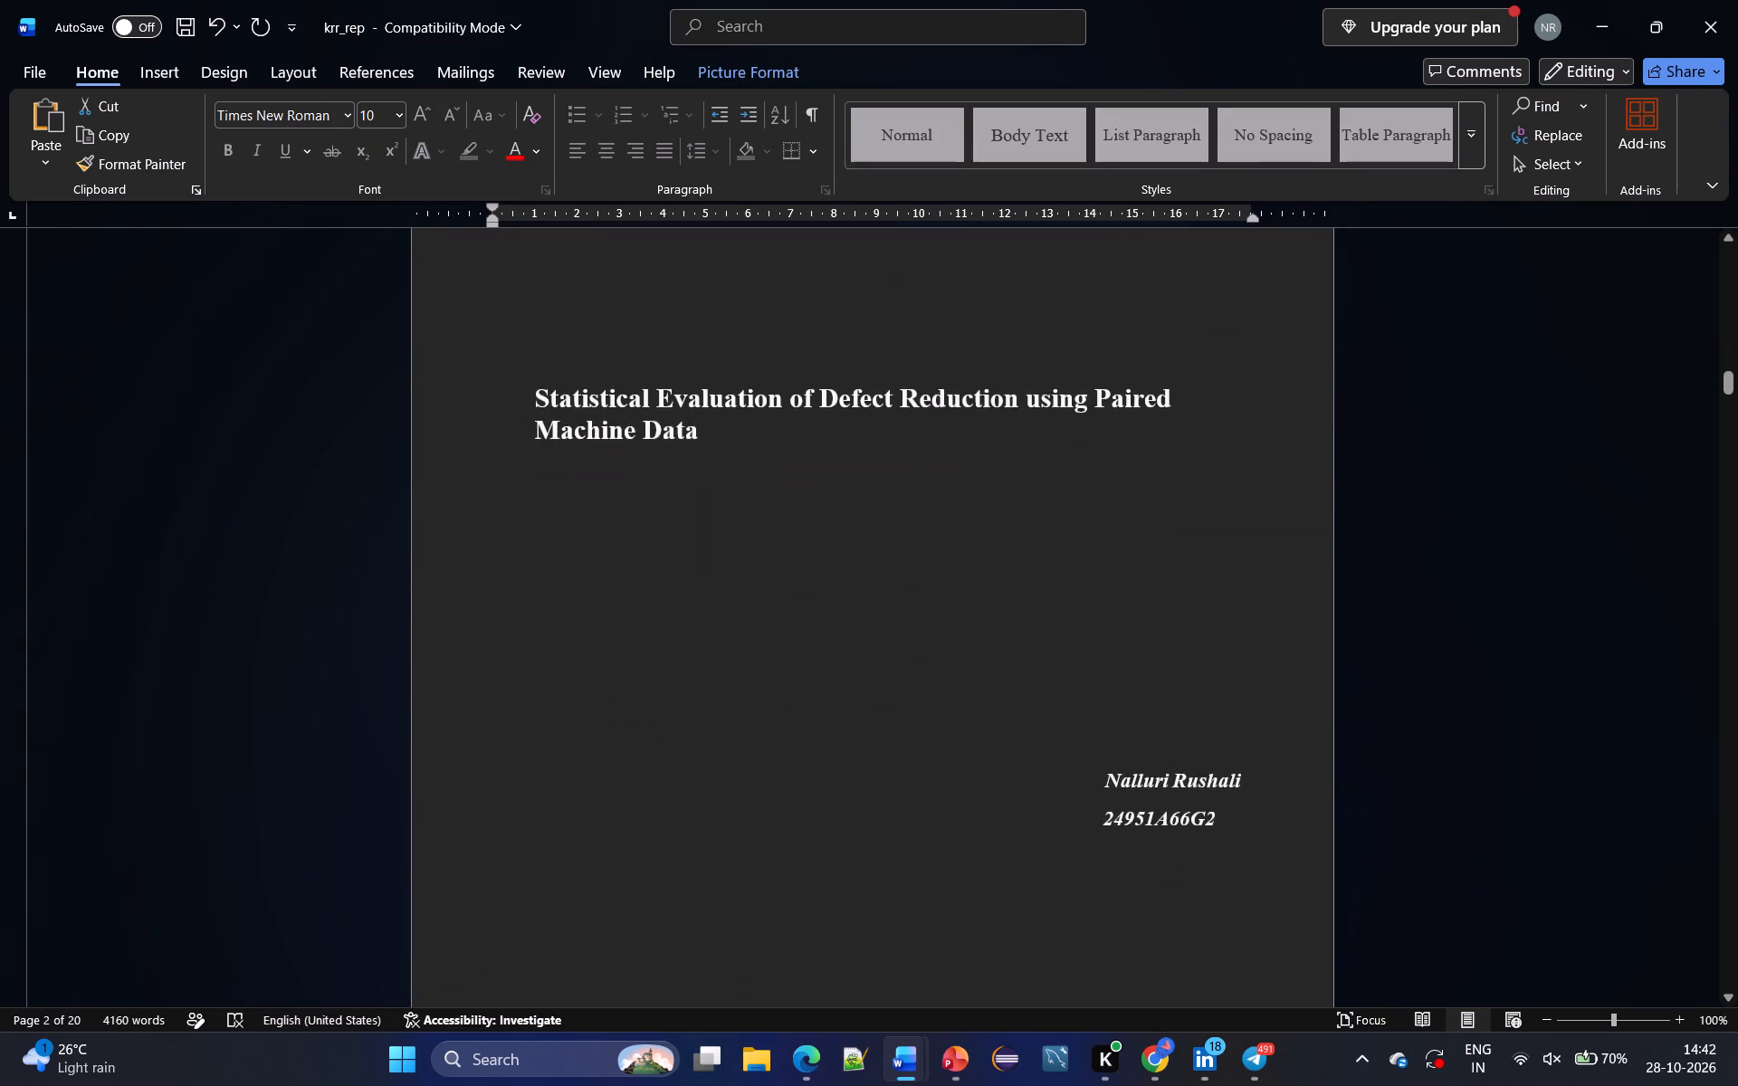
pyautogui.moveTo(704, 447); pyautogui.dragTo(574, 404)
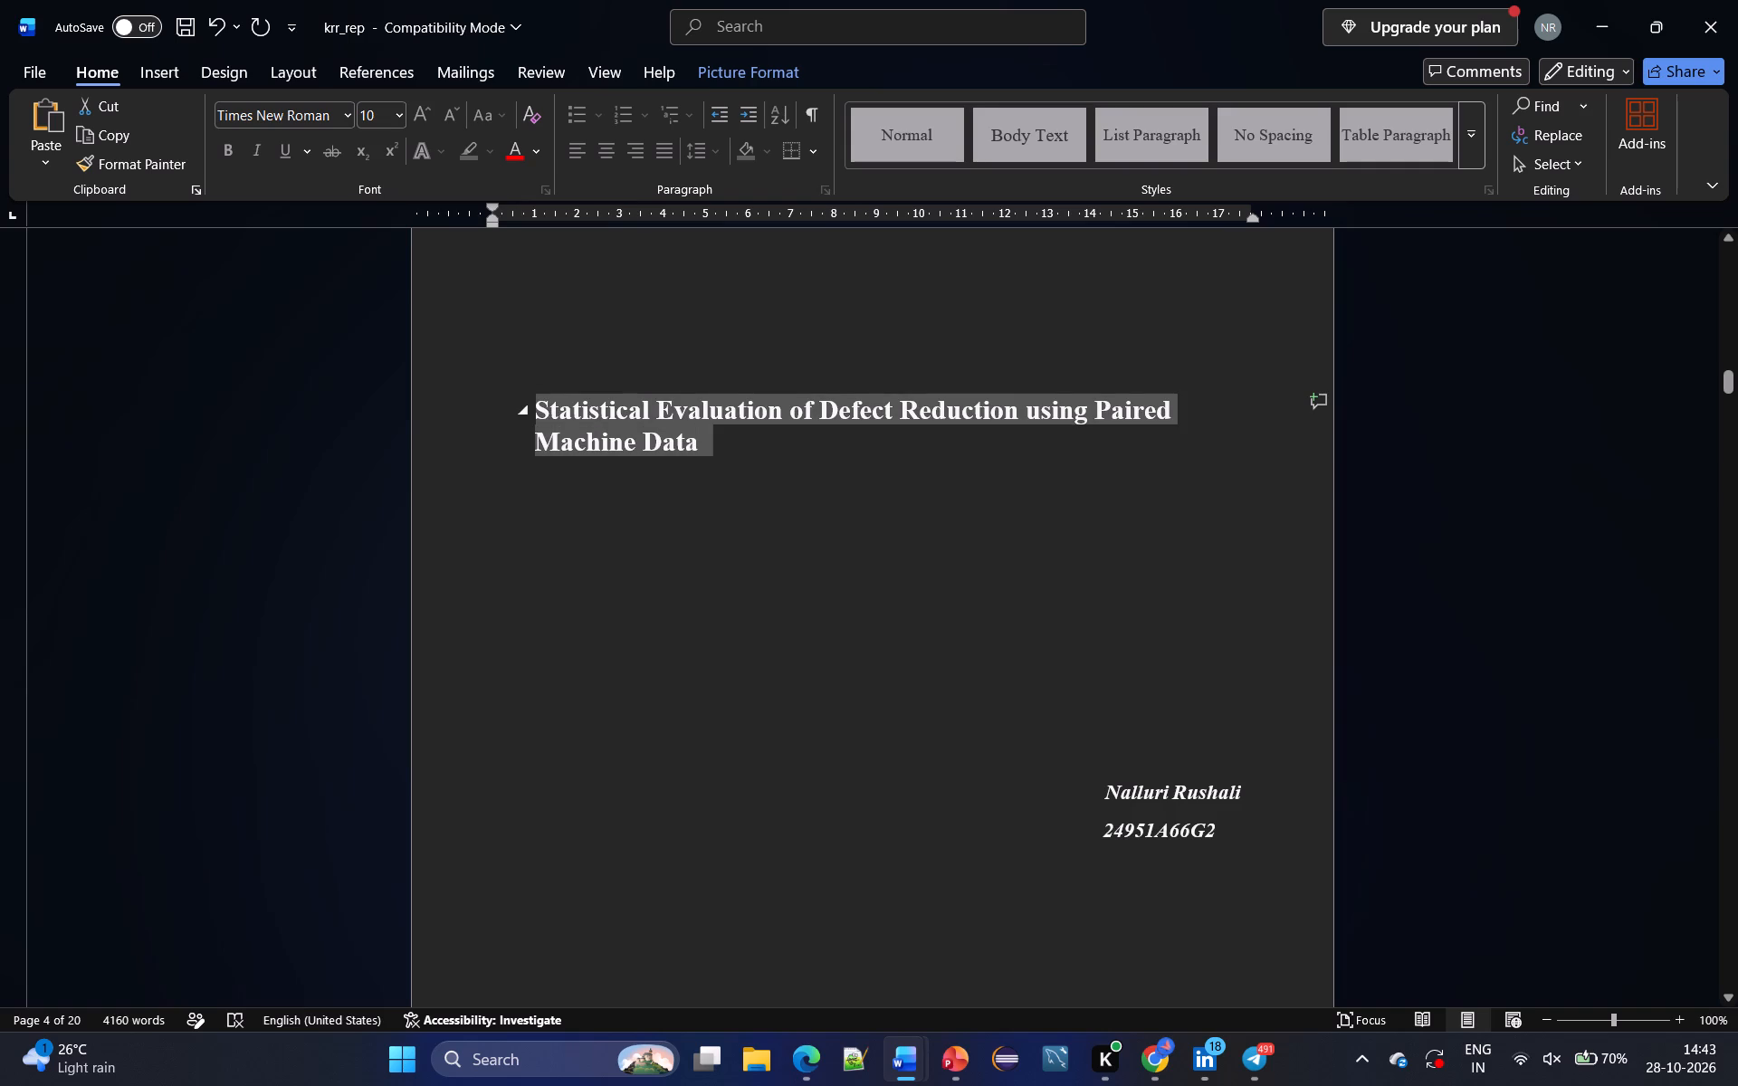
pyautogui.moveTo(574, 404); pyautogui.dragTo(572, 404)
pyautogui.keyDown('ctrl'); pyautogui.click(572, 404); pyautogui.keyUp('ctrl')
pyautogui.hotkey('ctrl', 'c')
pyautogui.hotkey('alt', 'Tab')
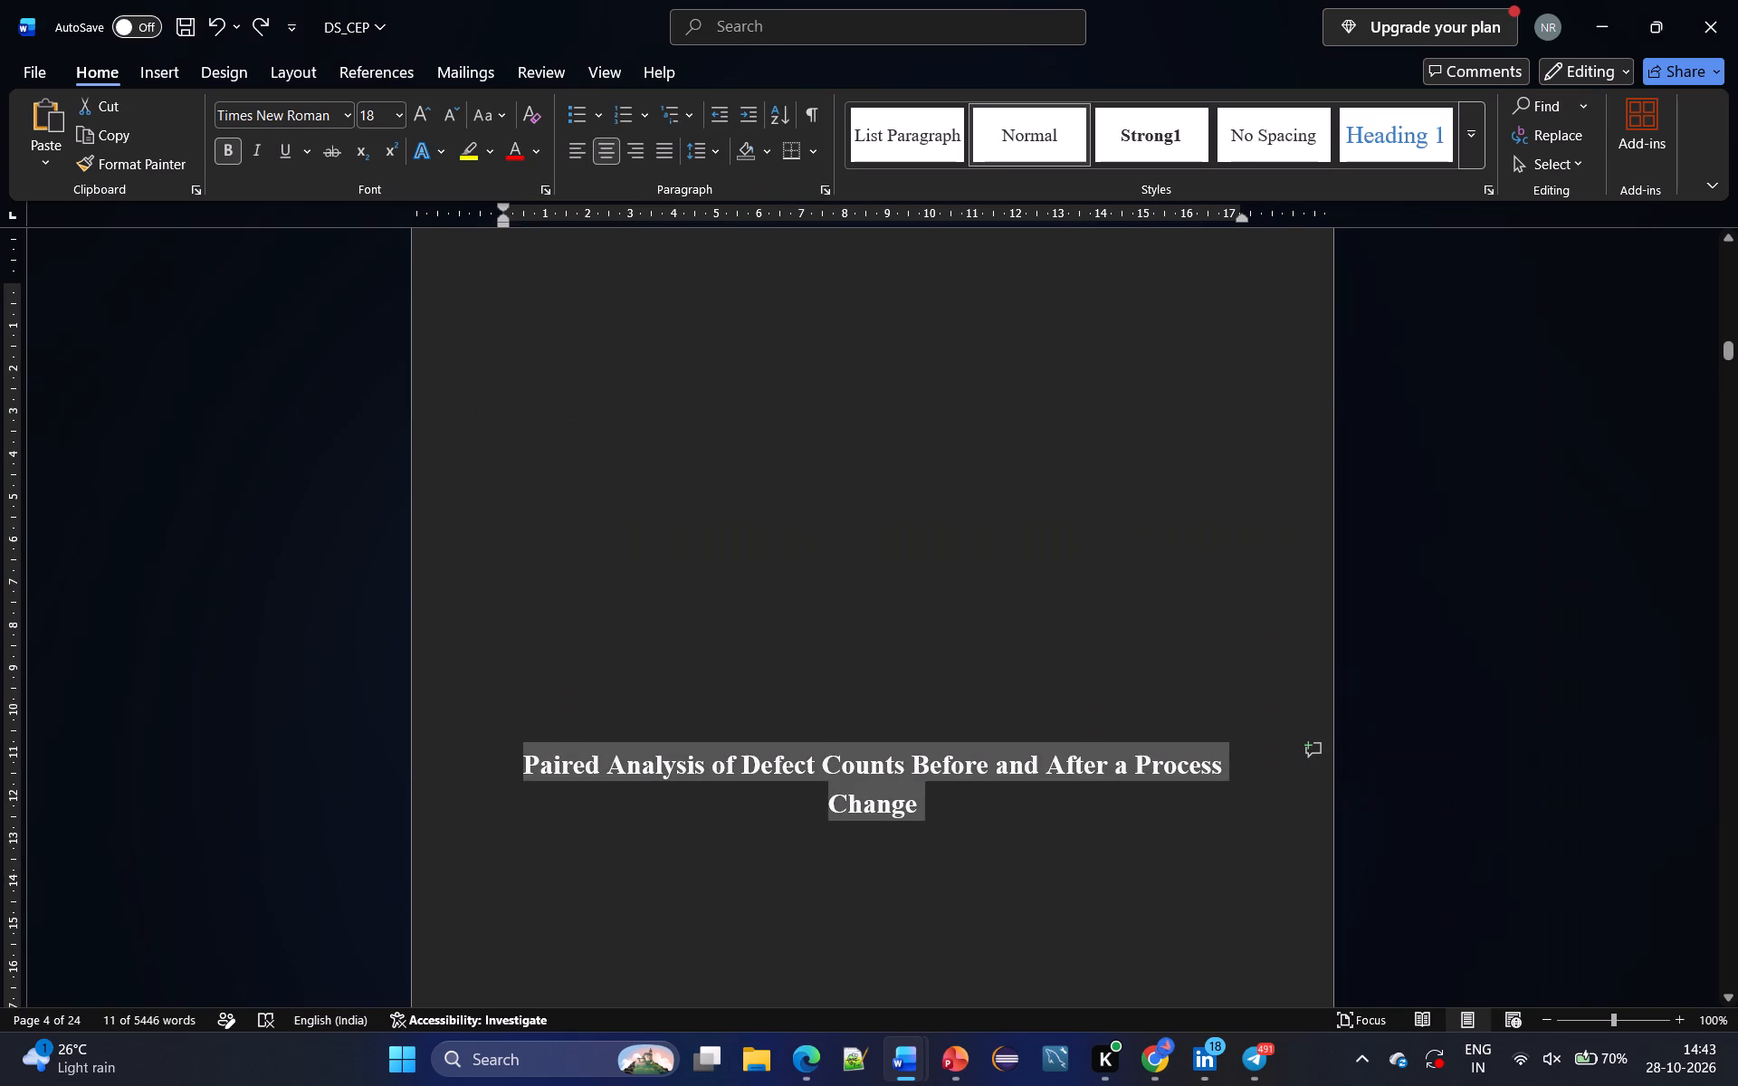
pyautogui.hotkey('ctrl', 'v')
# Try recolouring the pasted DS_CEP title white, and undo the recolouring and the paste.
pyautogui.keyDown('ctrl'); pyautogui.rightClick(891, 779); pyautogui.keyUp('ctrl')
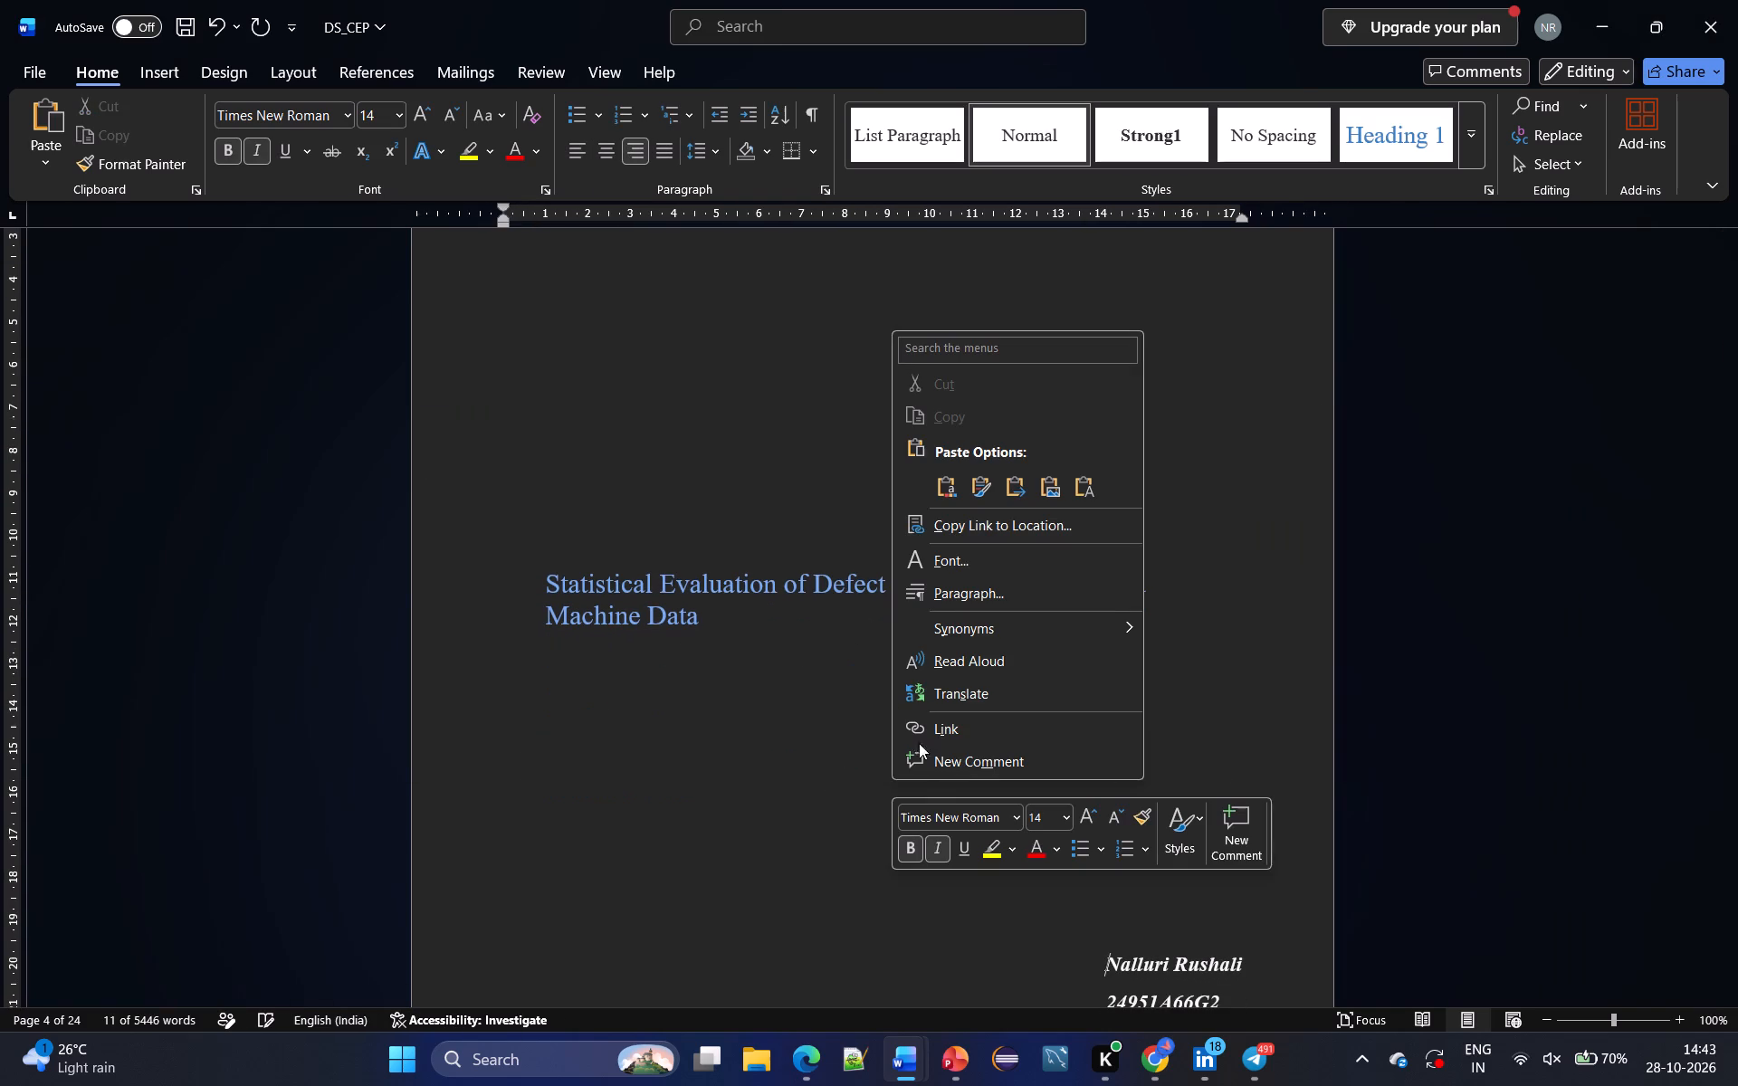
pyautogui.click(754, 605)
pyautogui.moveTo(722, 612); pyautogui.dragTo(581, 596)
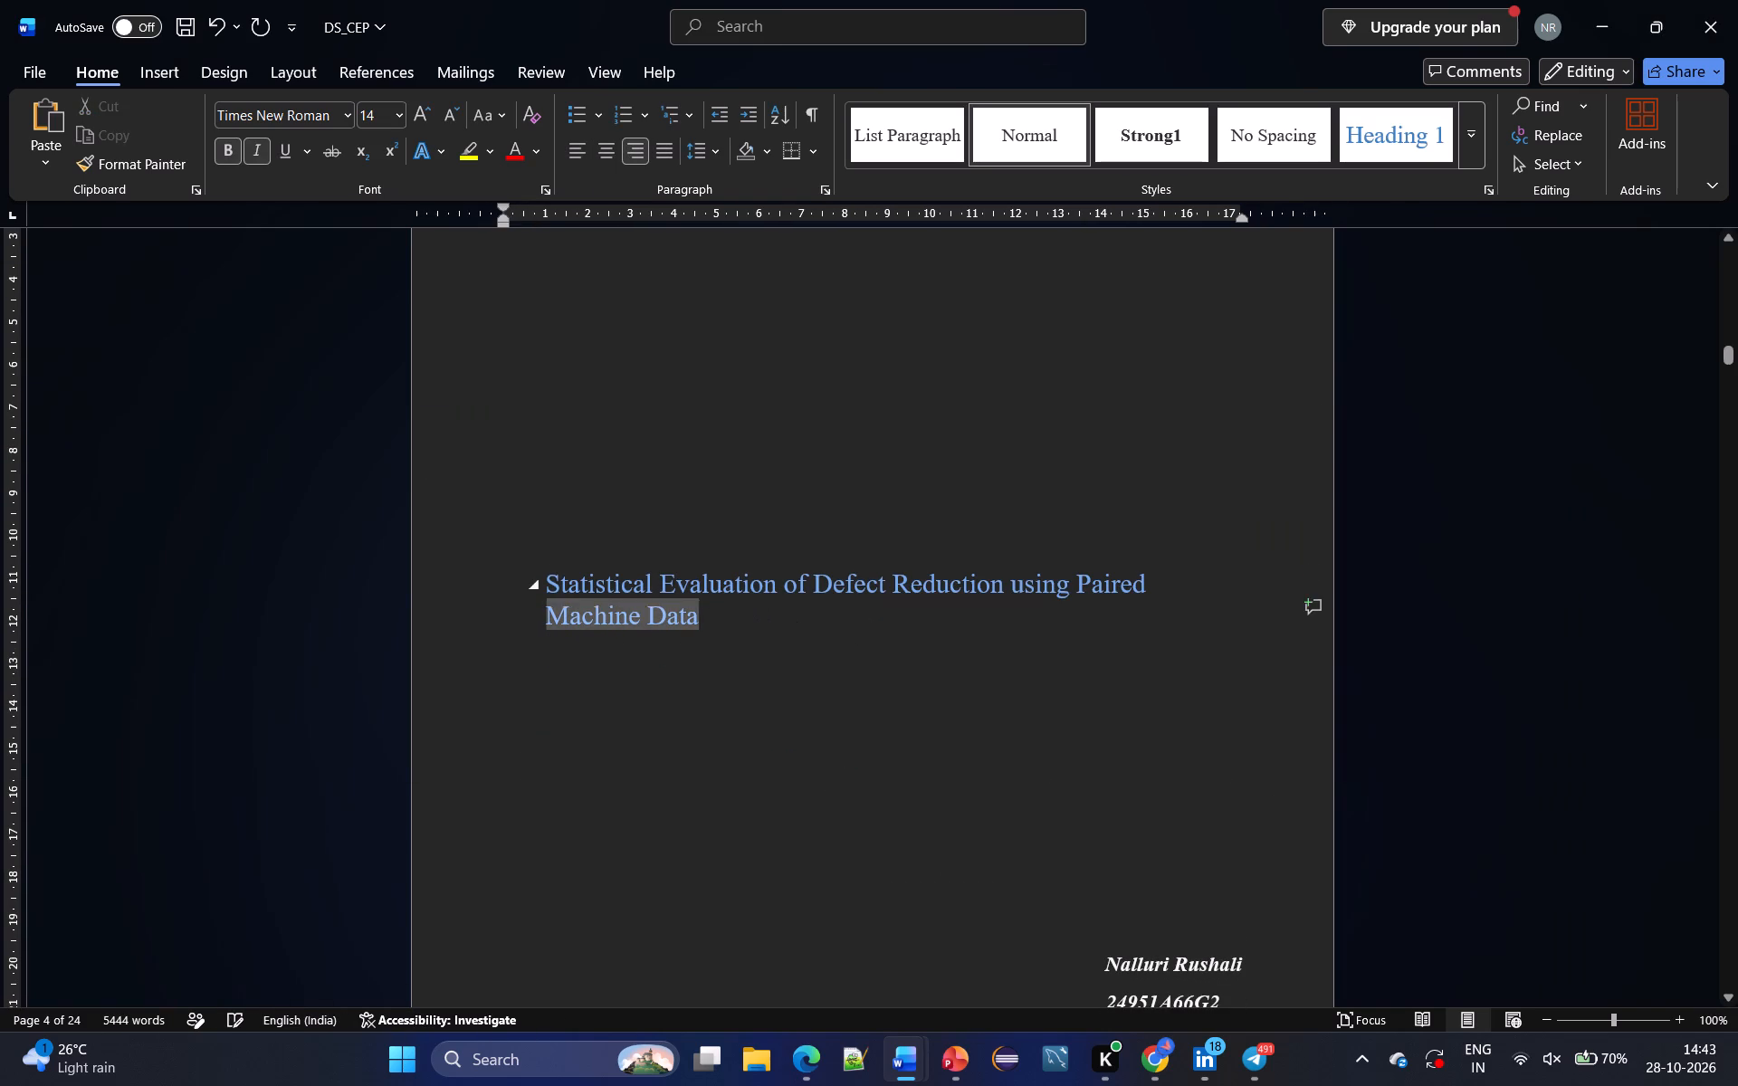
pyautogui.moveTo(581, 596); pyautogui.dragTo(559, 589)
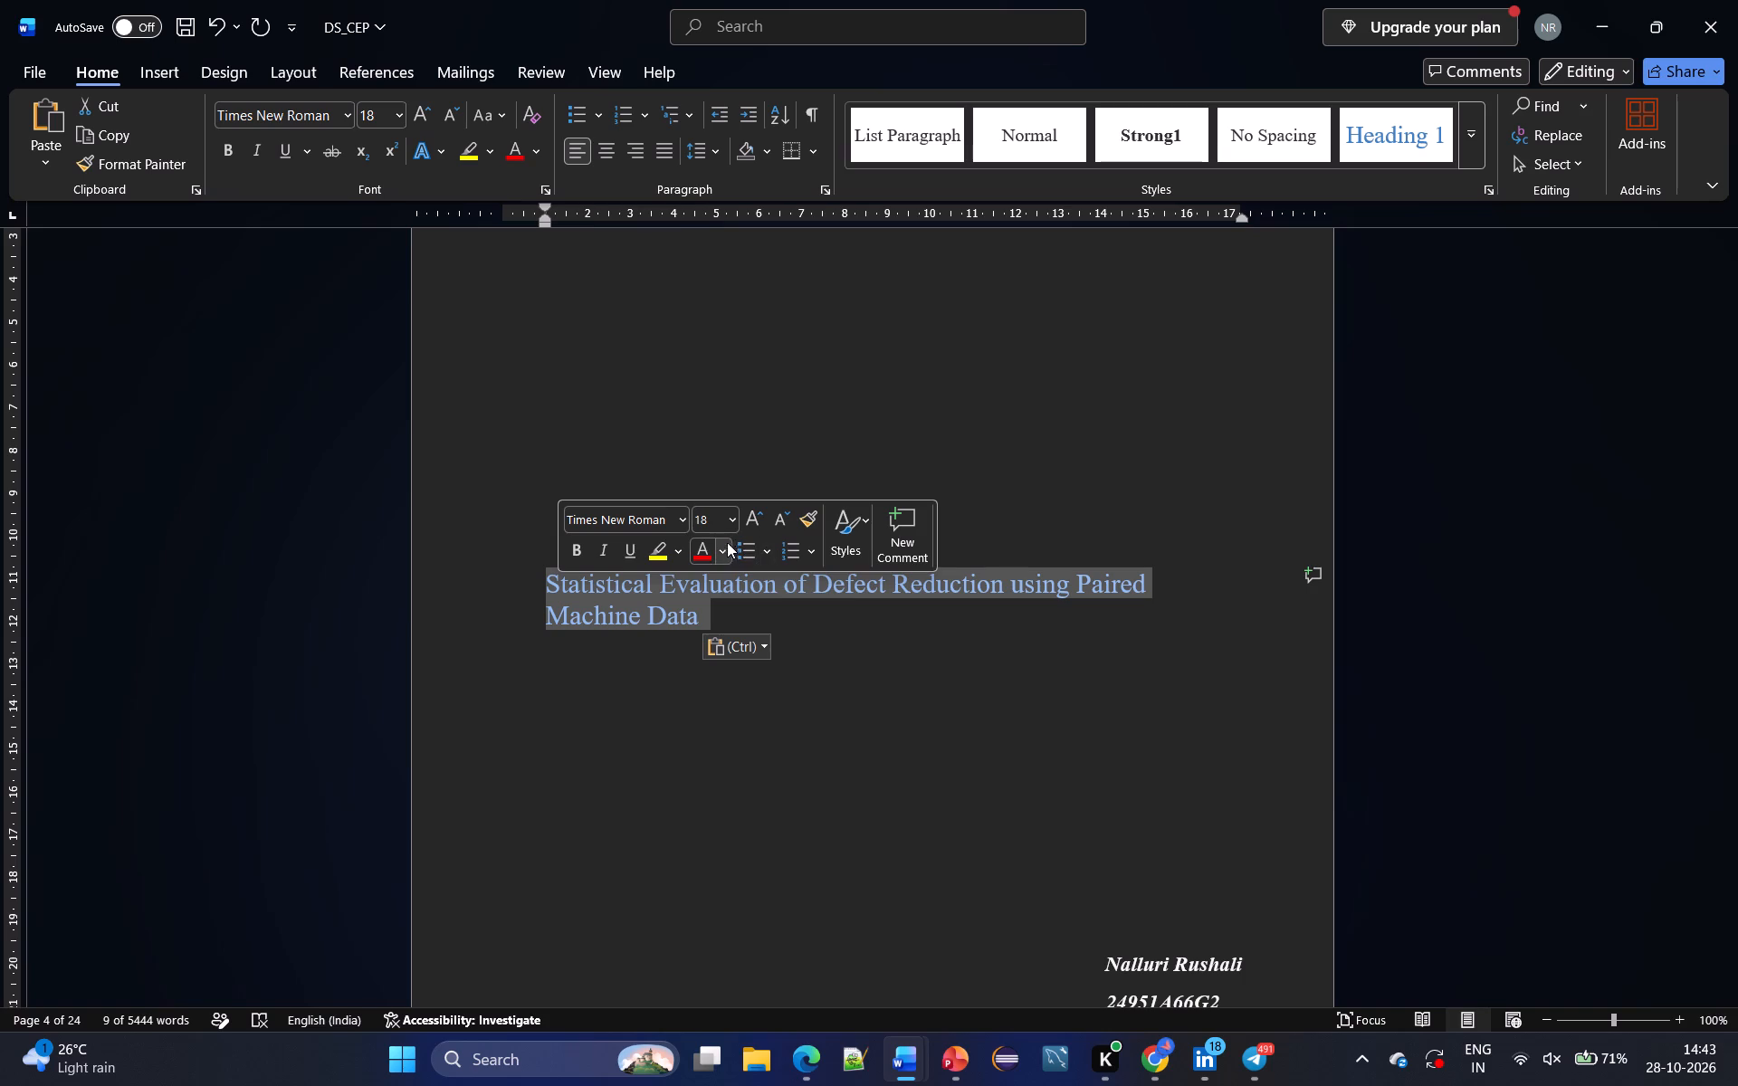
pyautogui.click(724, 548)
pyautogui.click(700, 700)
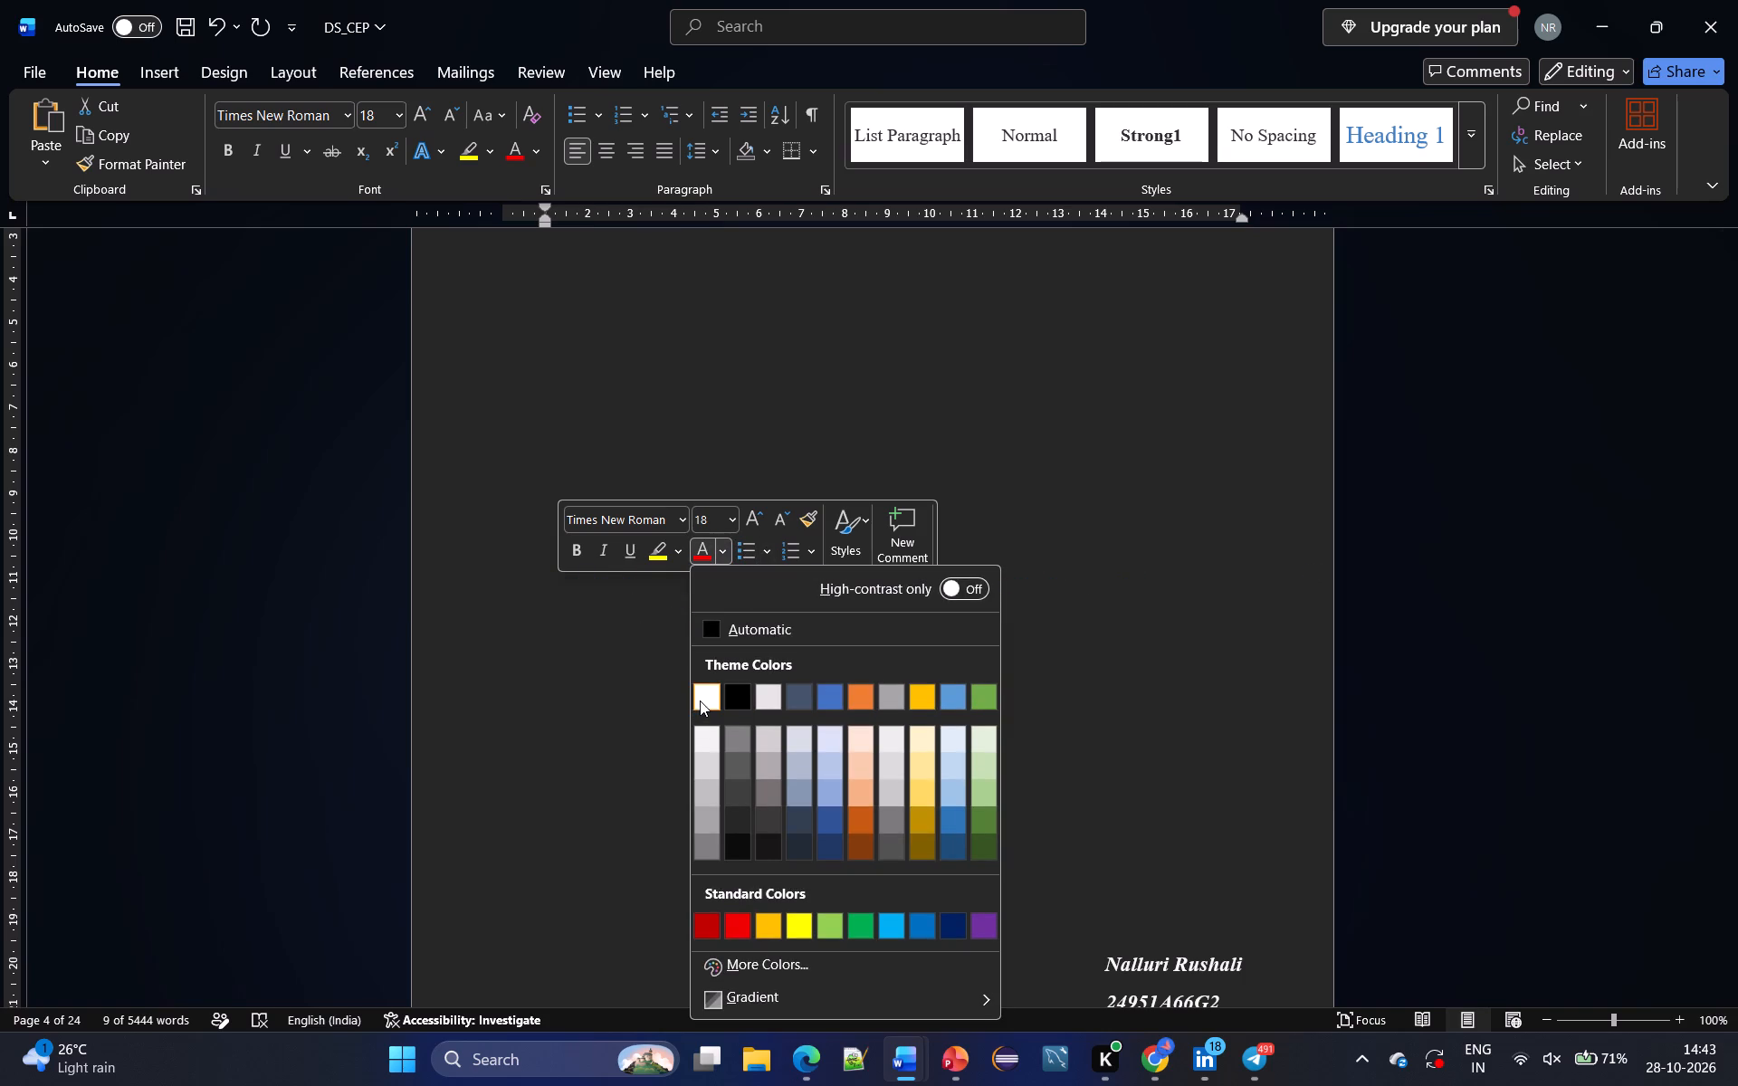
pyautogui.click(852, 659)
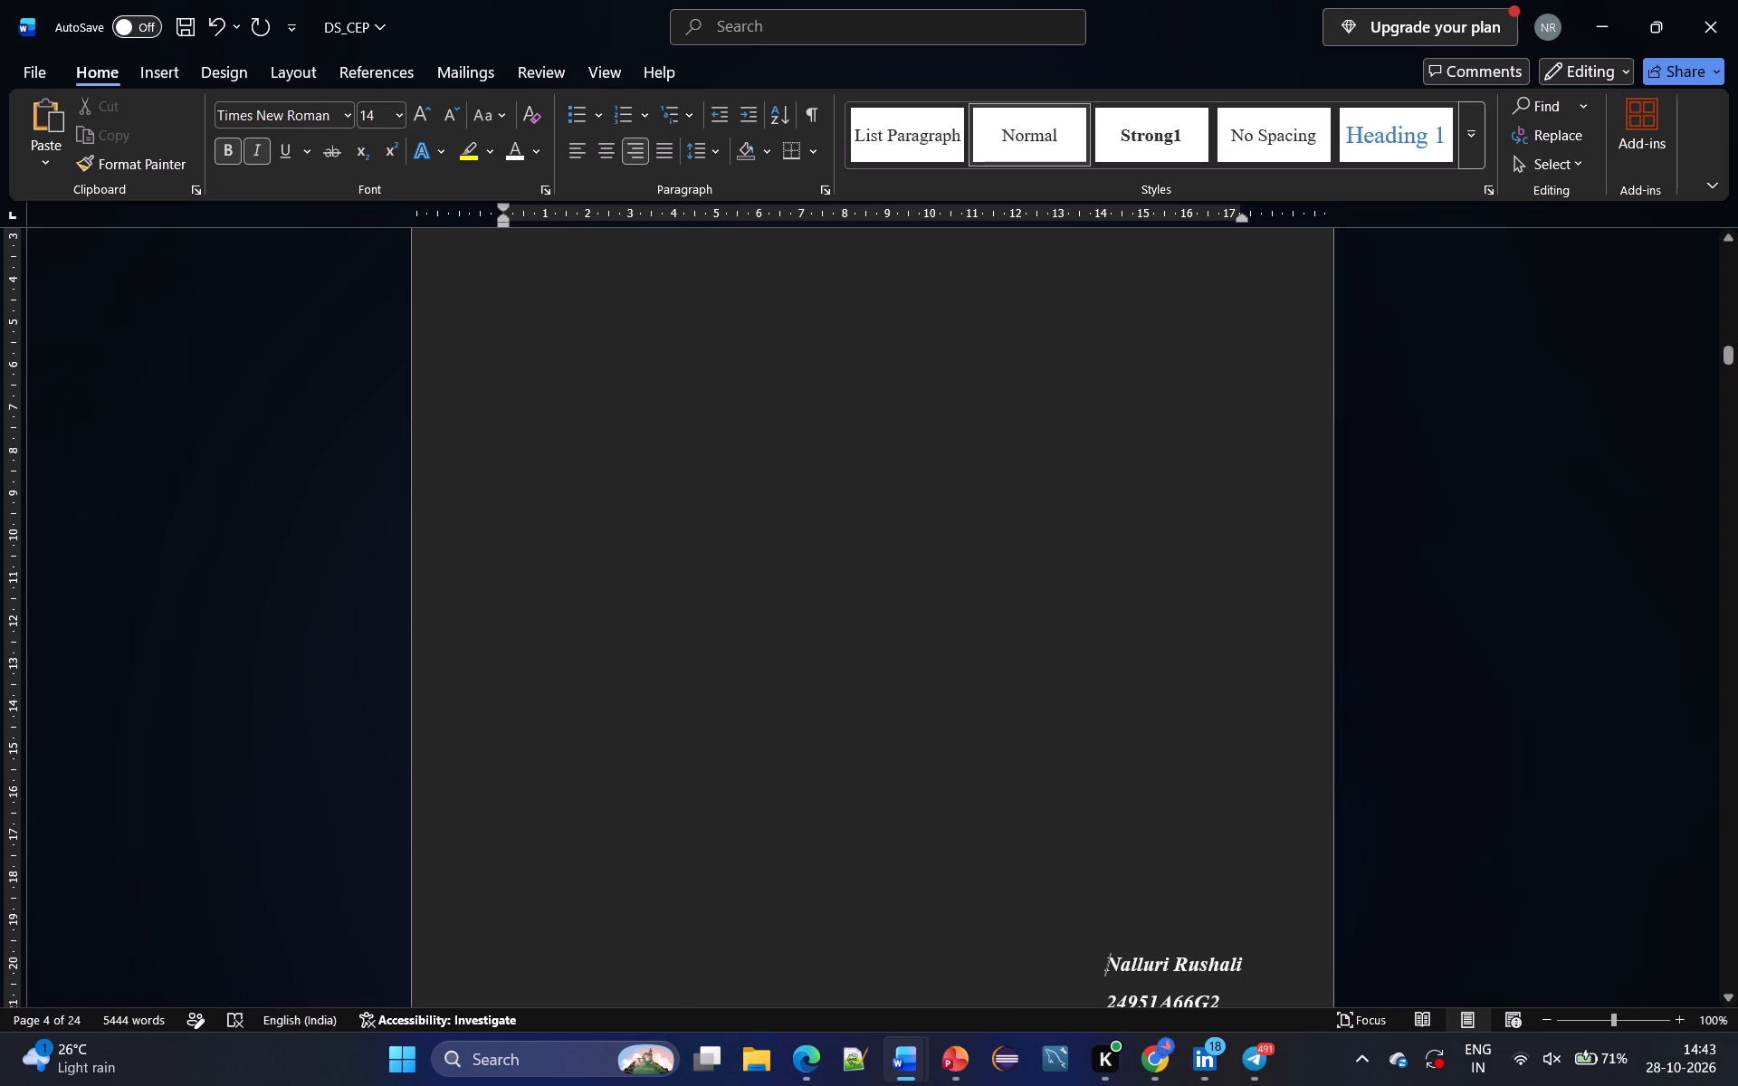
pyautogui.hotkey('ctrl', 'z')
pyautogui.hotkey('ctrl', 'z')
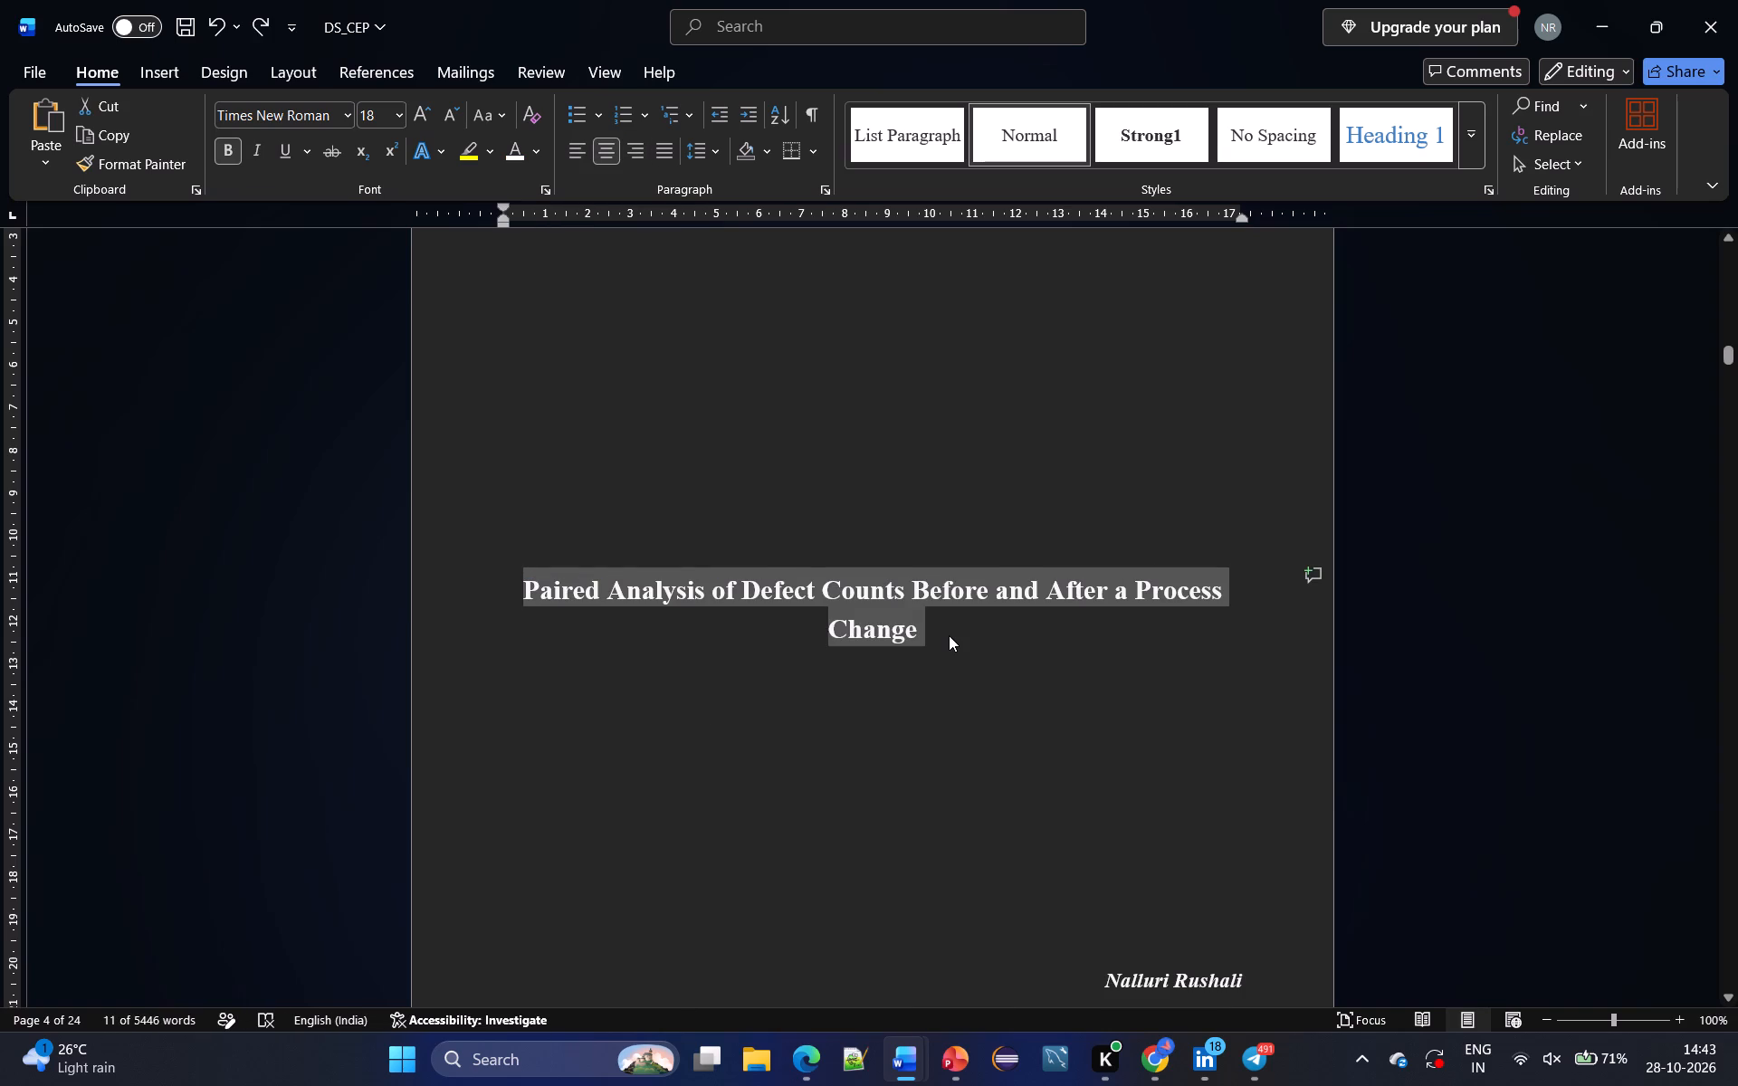
# Append "Statistical Evaluation of Defect" after "Process Change" in the DS_CEP page 4 title, checking the wording in krr_rep.
pyautogui.click(949, 635)
pyautogui.press('space')
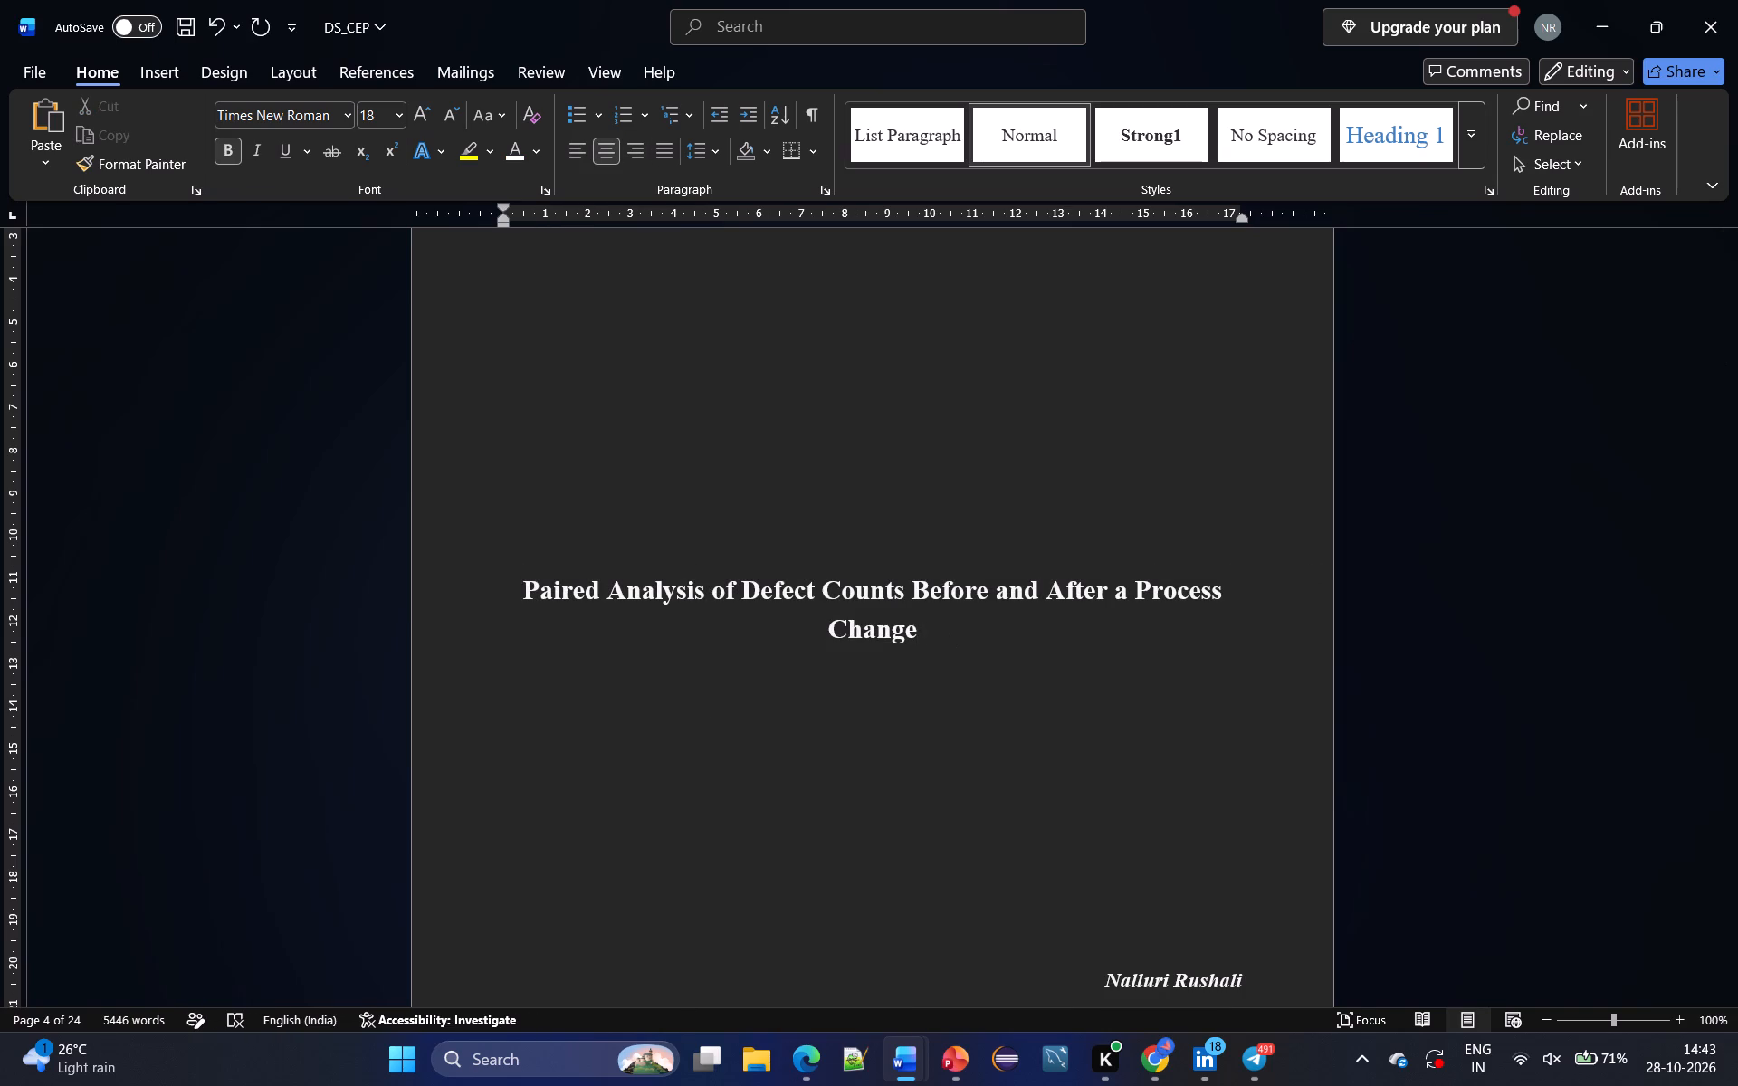
pyautogui.write('Statistical')
pyautogui.press('space')
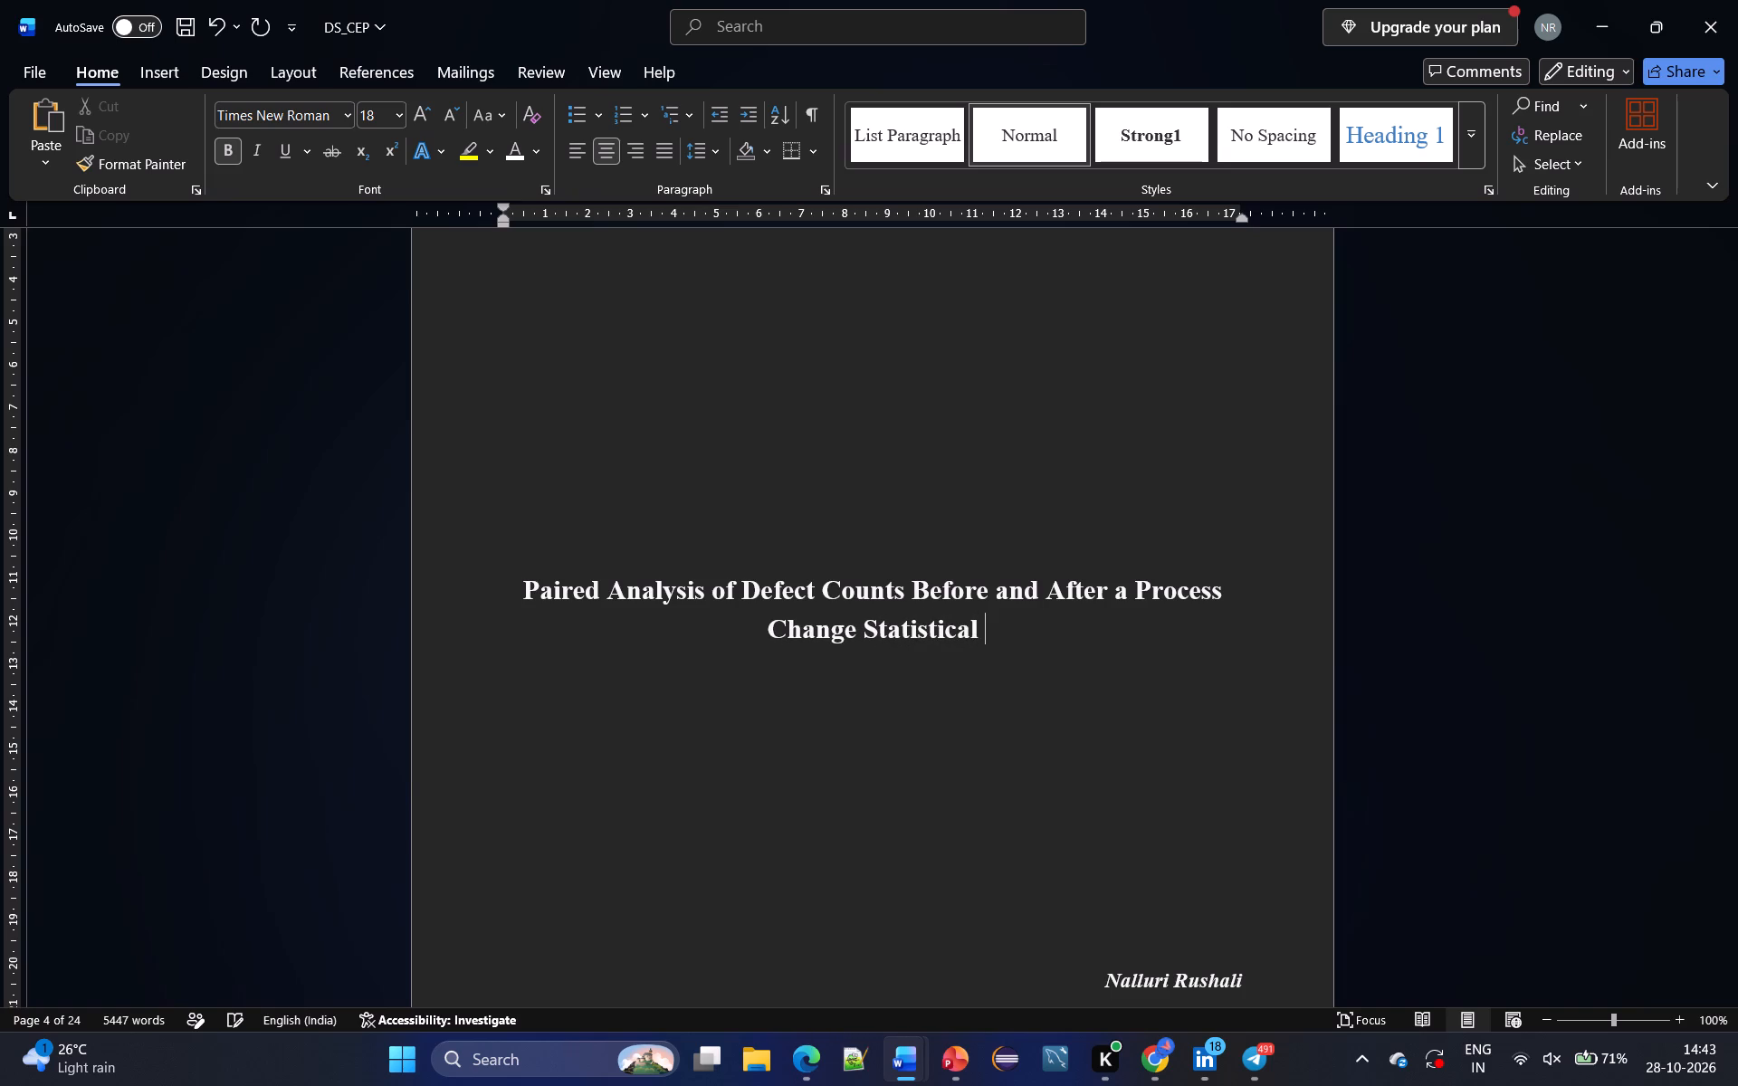
pyautogui.write('Evaluato')
pyautogui.press('BackSpace')
pyautogui.press('BackSpace')
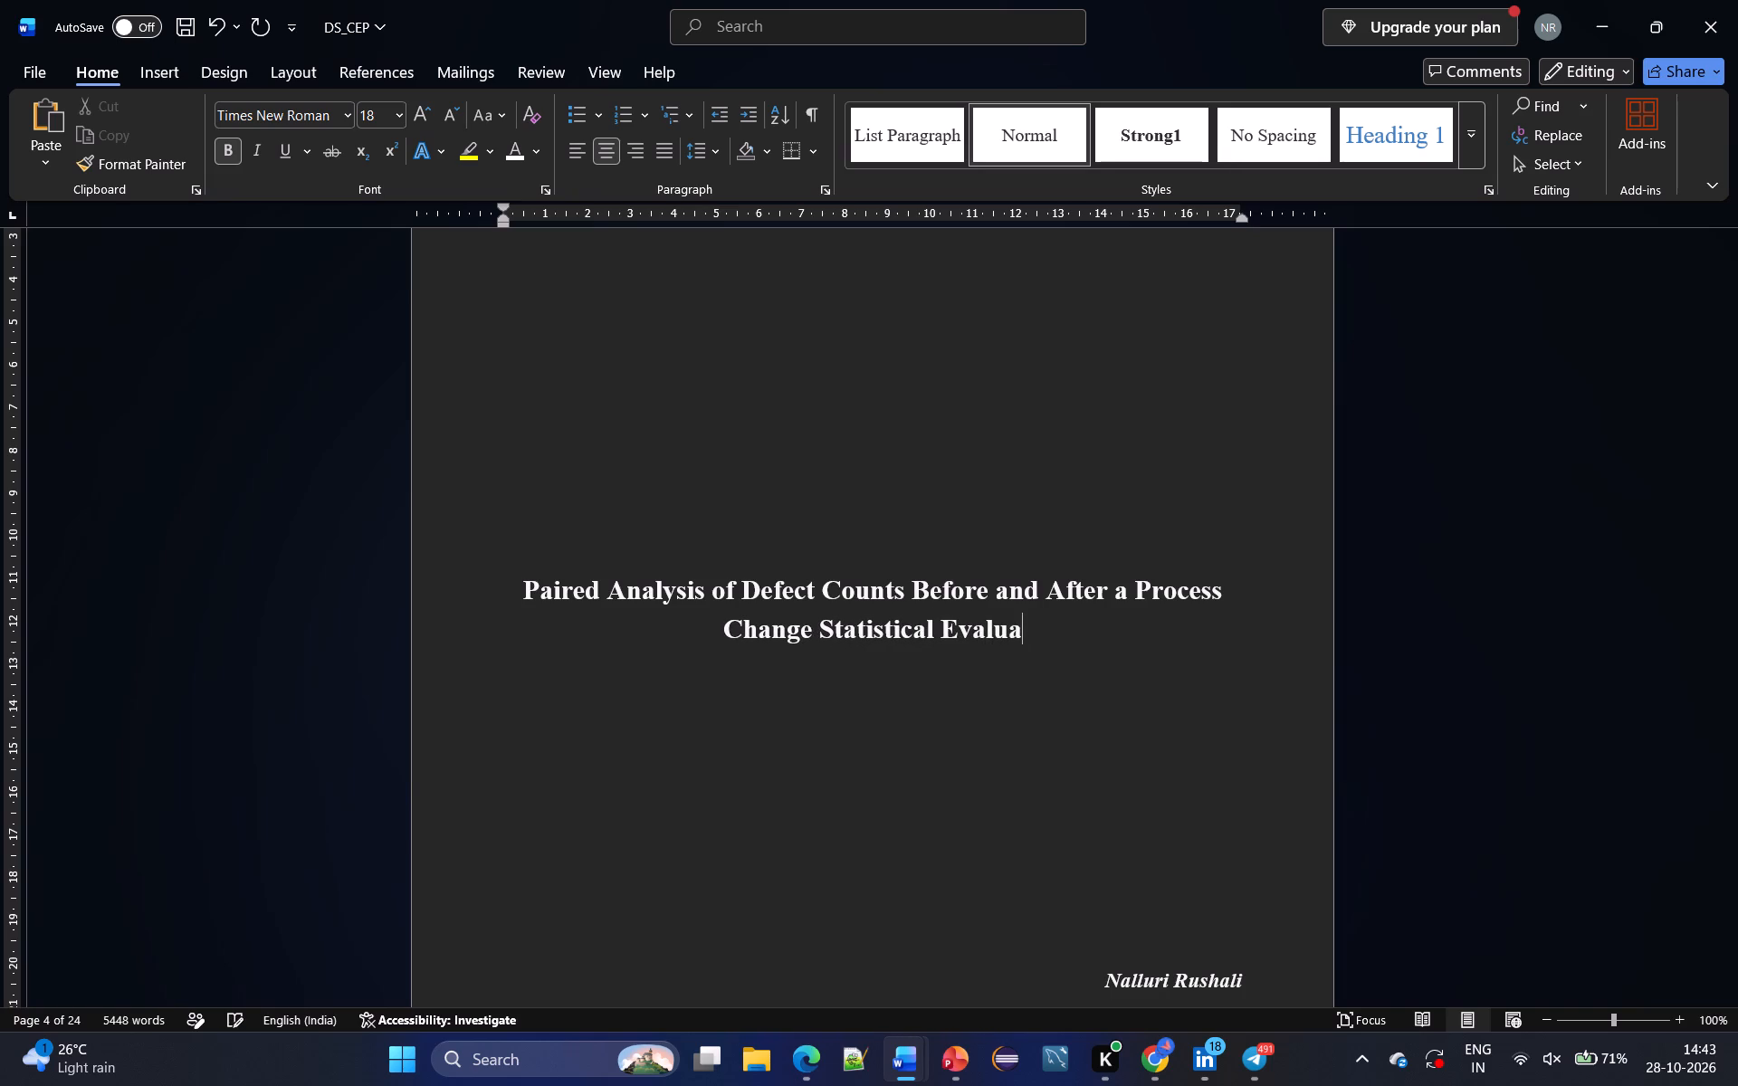
pyautogui.write('tion of')
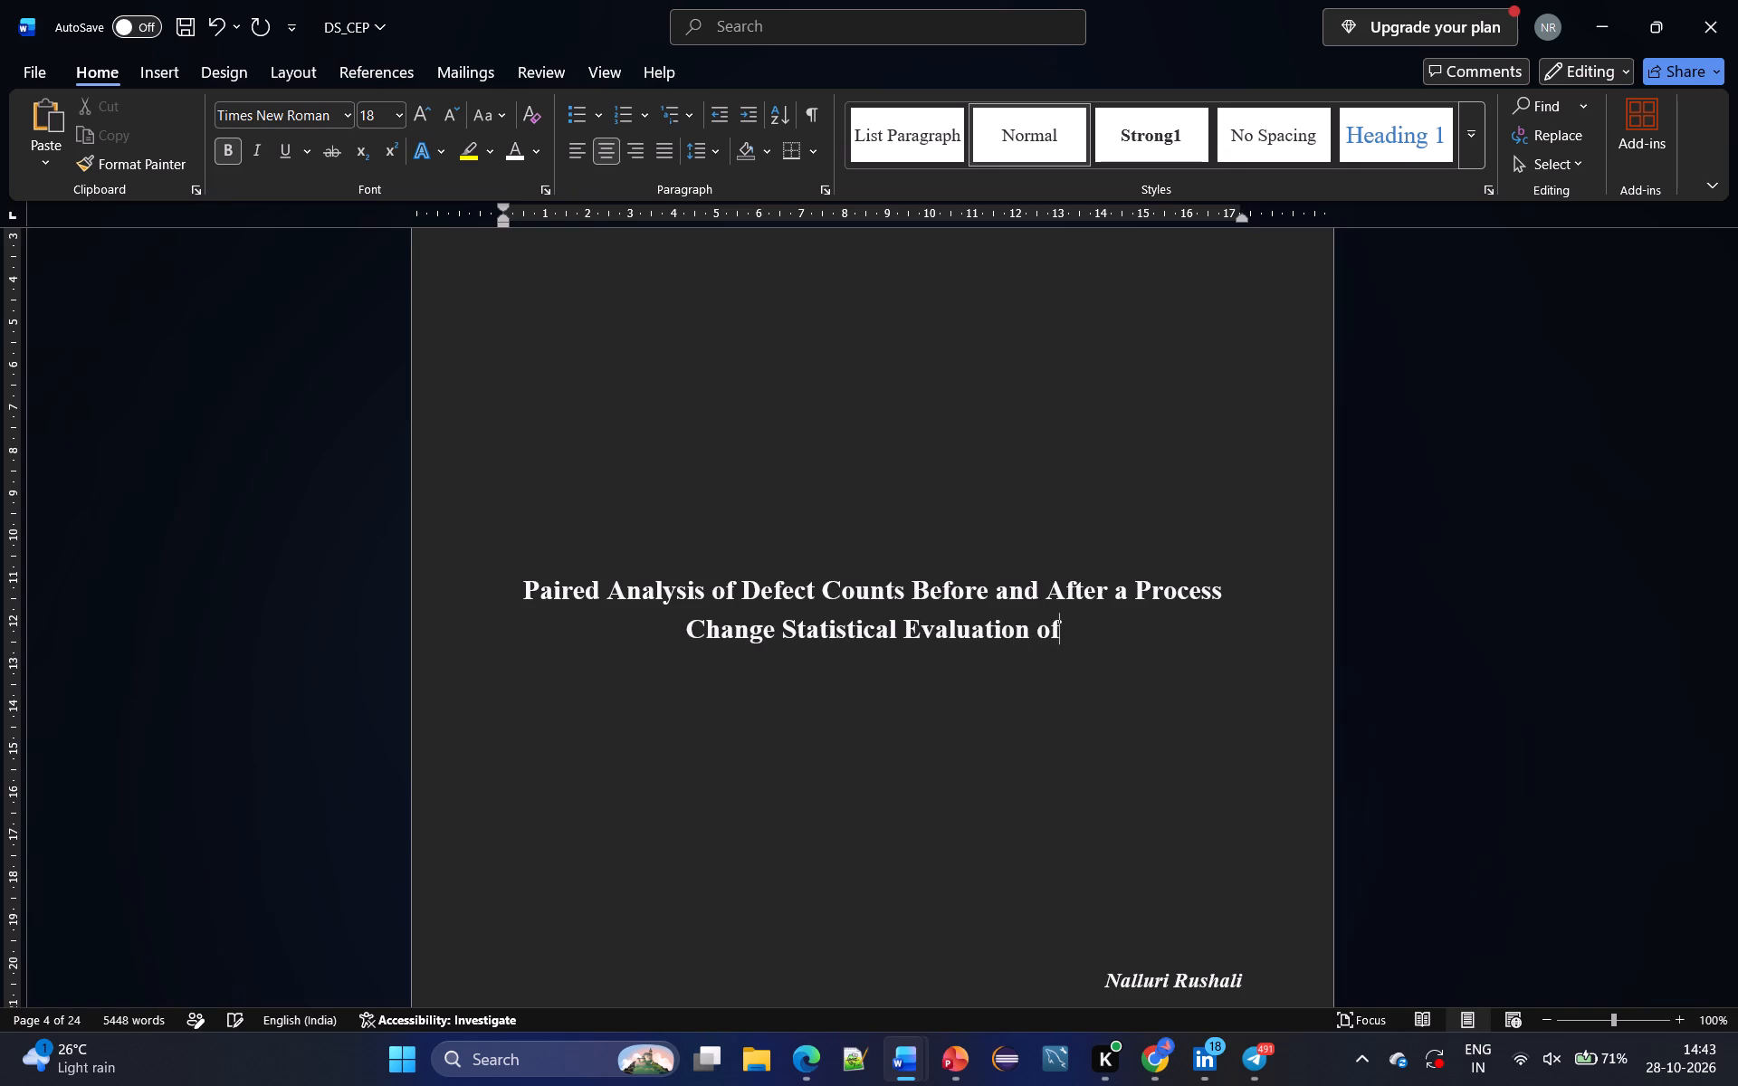
pyautogui.press('space')
pyautogui.hotkey('alt', 'Tab')
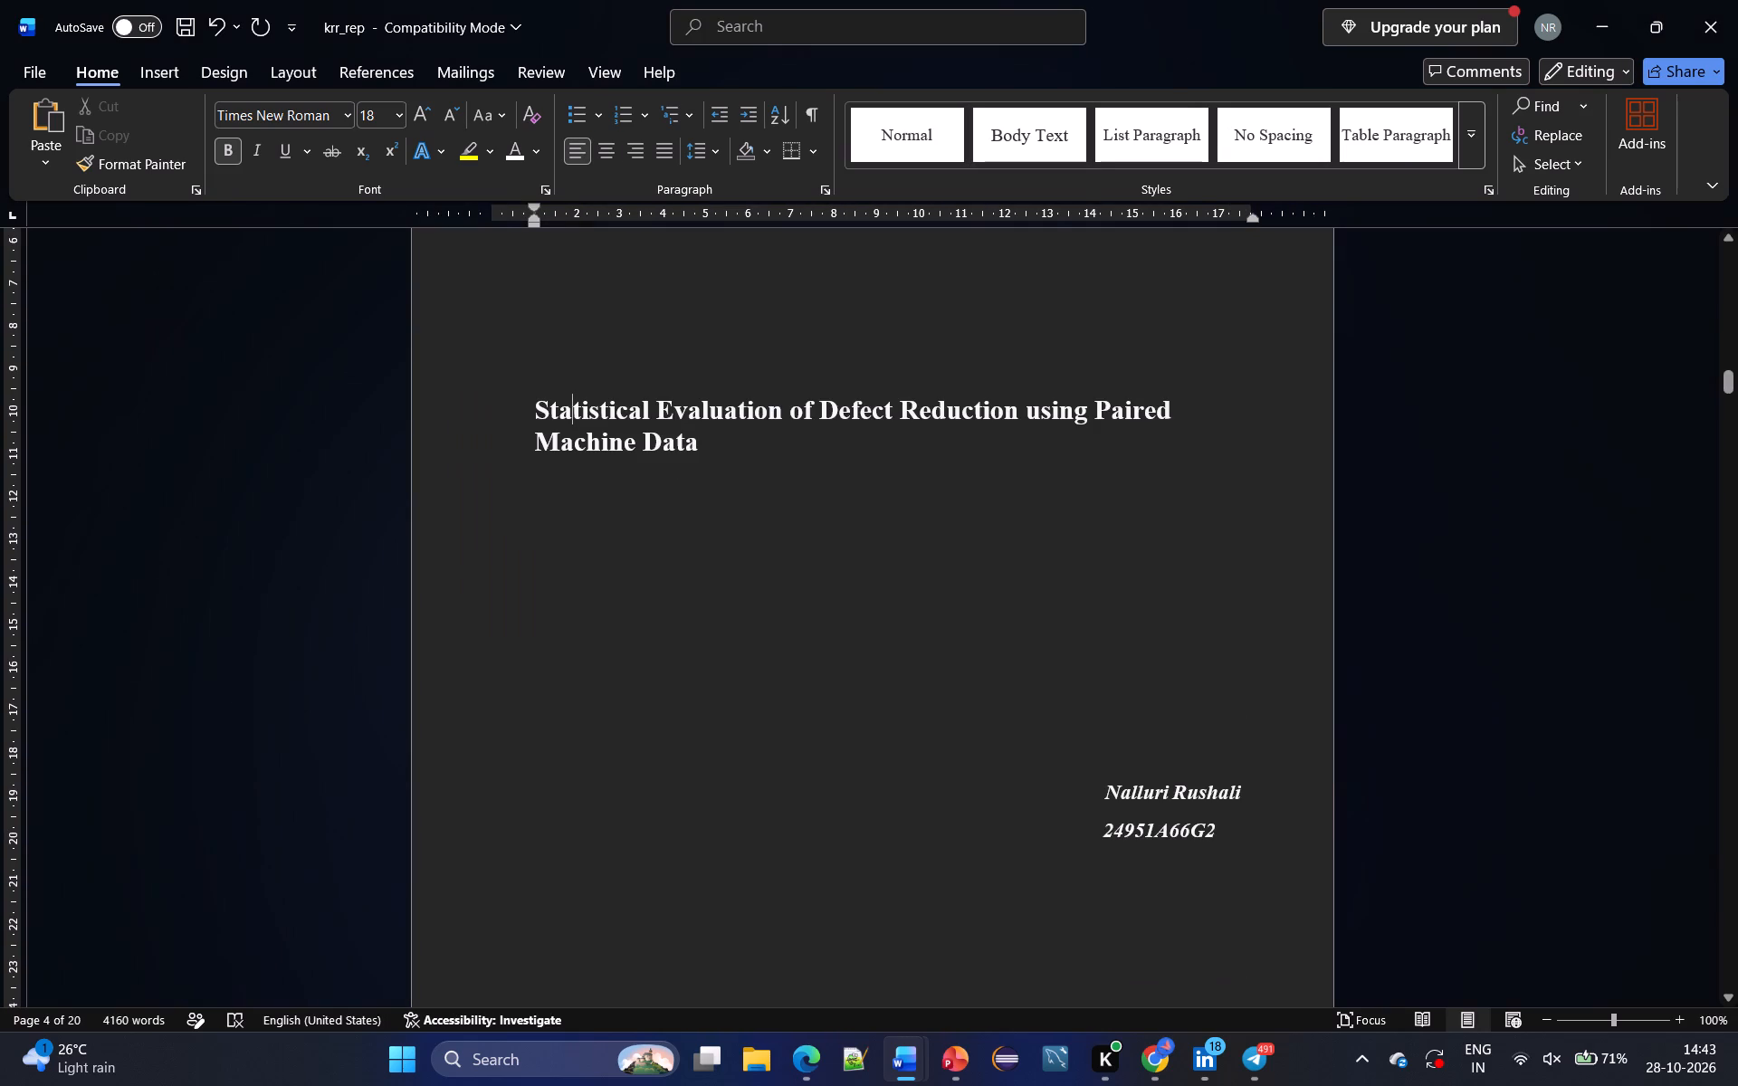
pyautogui.hotkey('alt', 'Tab')
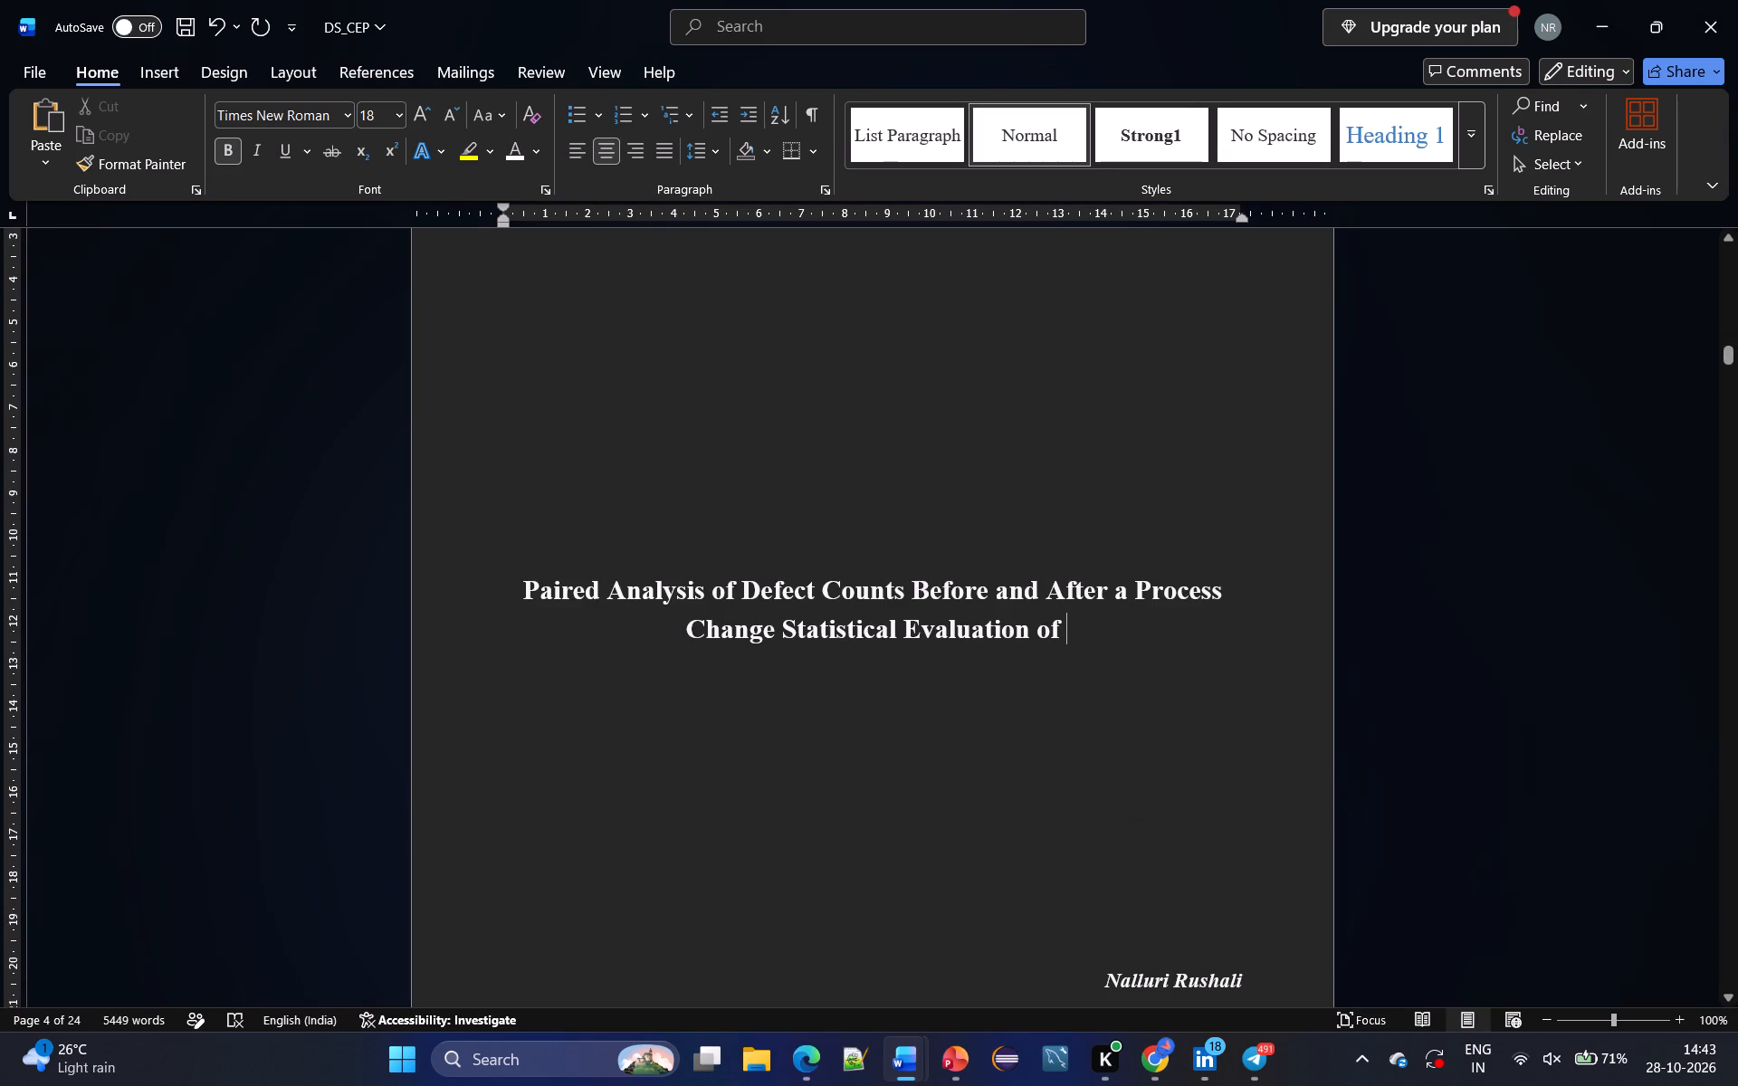
pyautogui.write('Defect')
pyautogui.press('space')
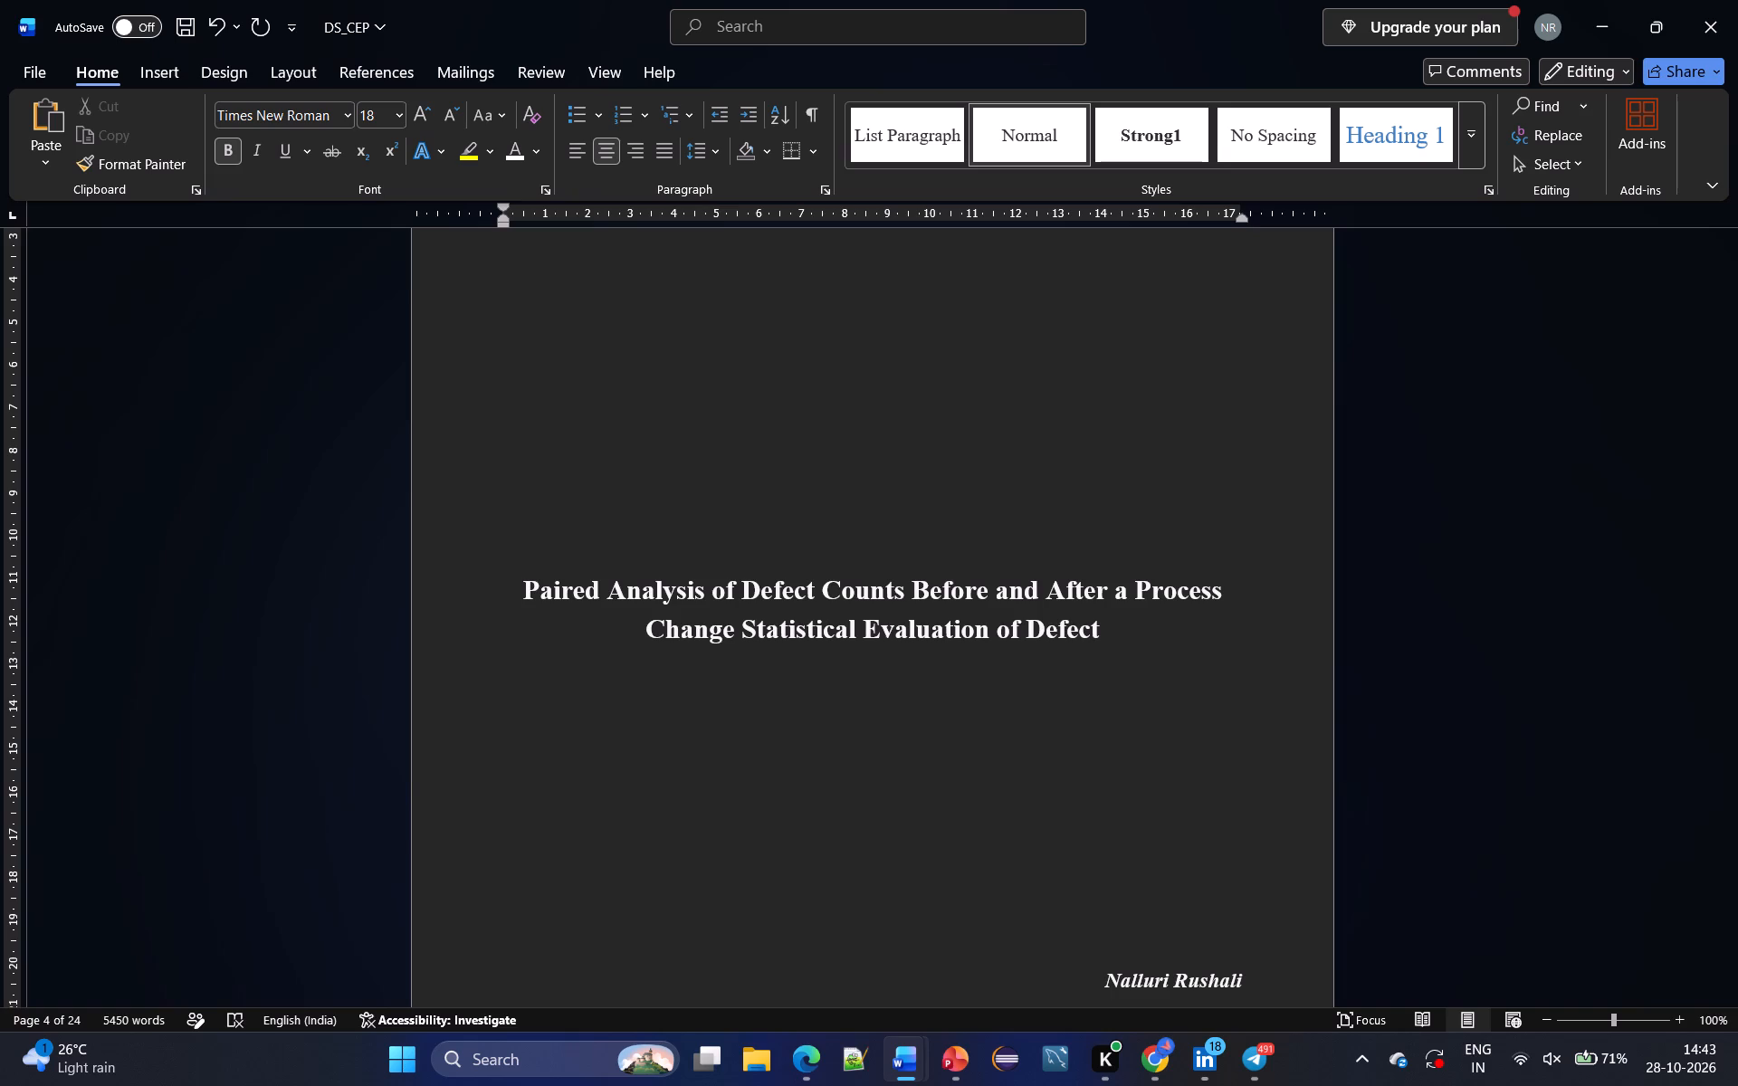
# Continue the new DS_CEP title with "Reduction using", following the title wording in krr_rep.
pyautogui.hotkey('alt', 'Tab')
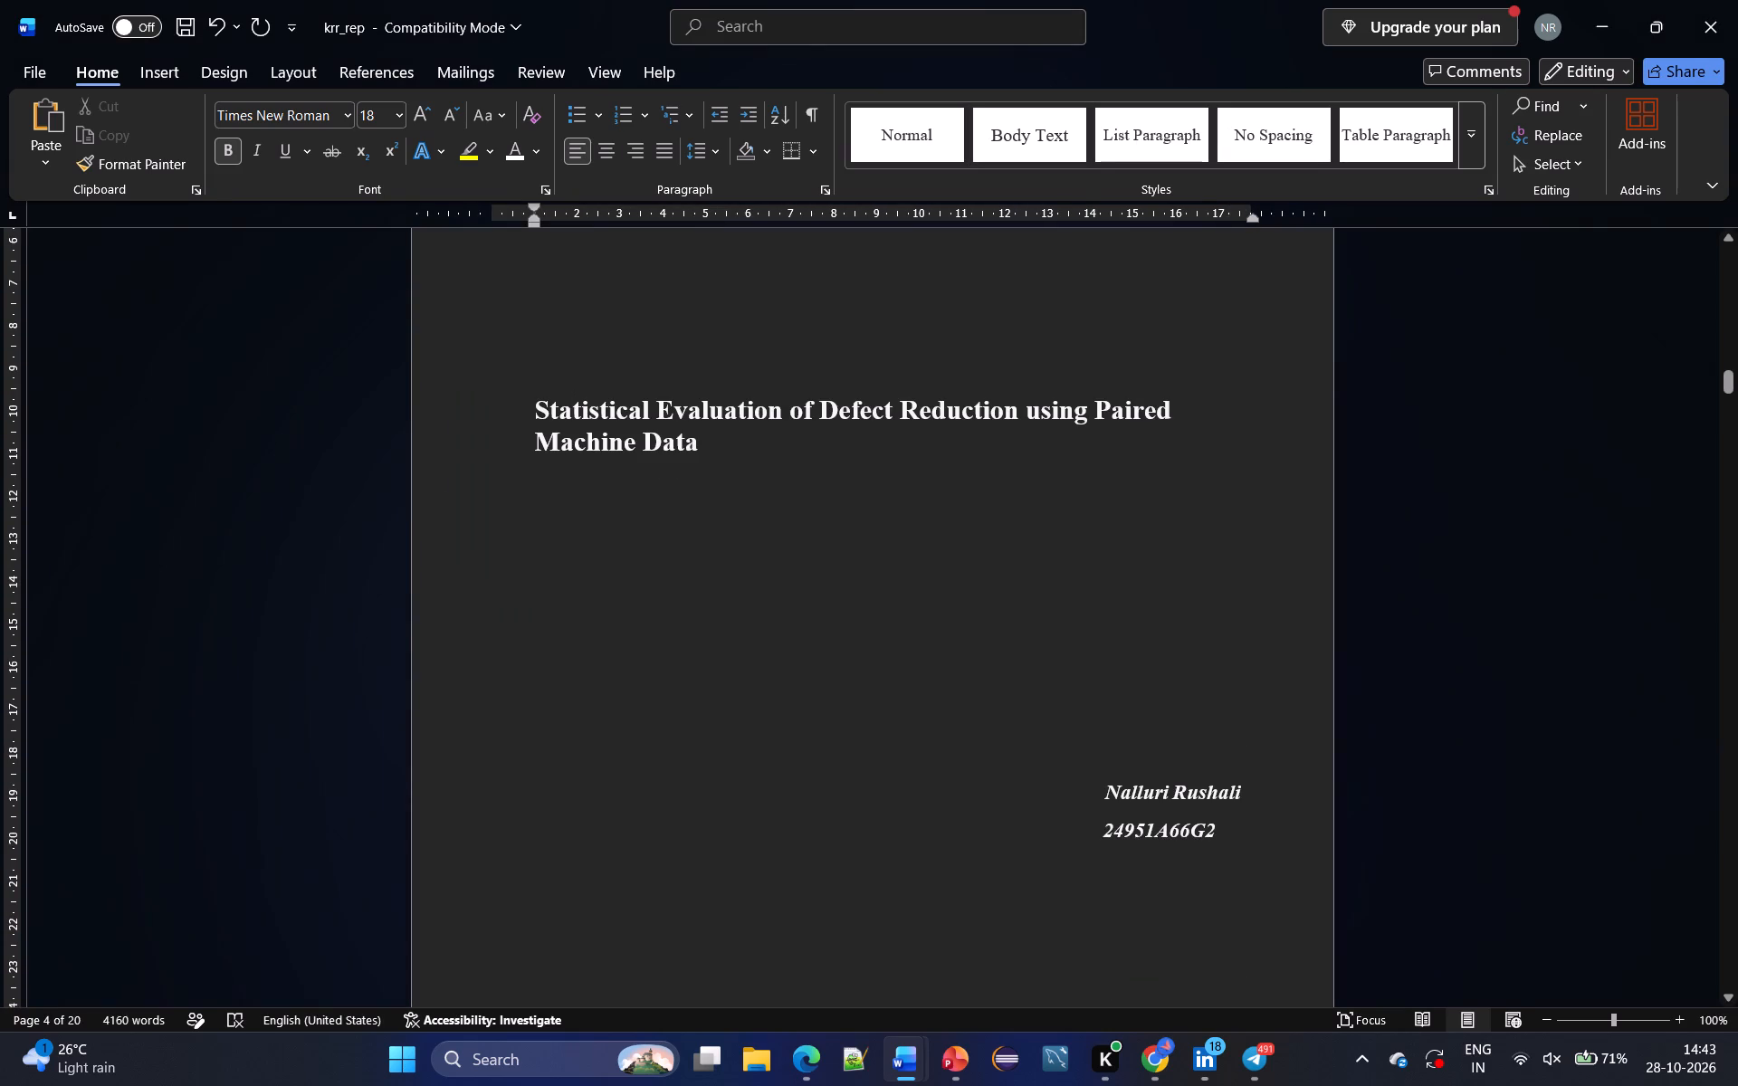
pyautogui.hotkey('alt', 'Tab')
pyautogui.write('Reducy')
pyautogui.press('BackSpace')
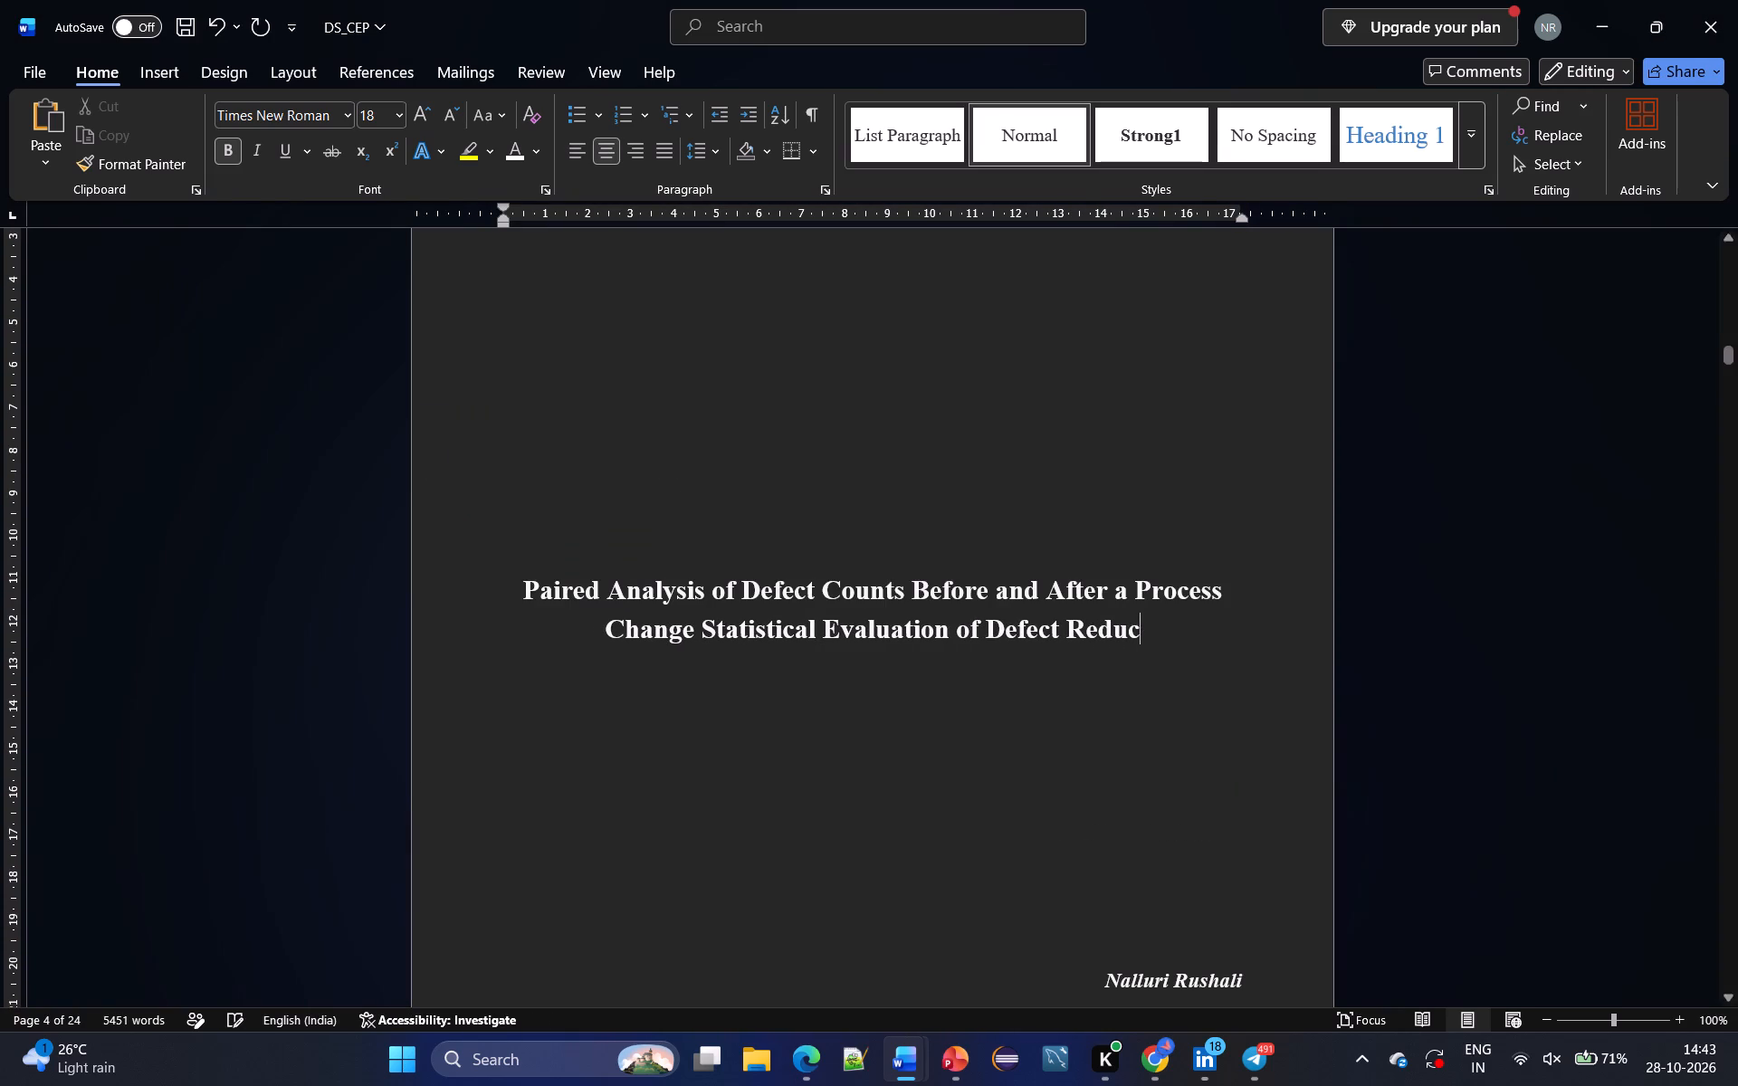
pyautogui.write('tion usin')
pyautogui.press('space')
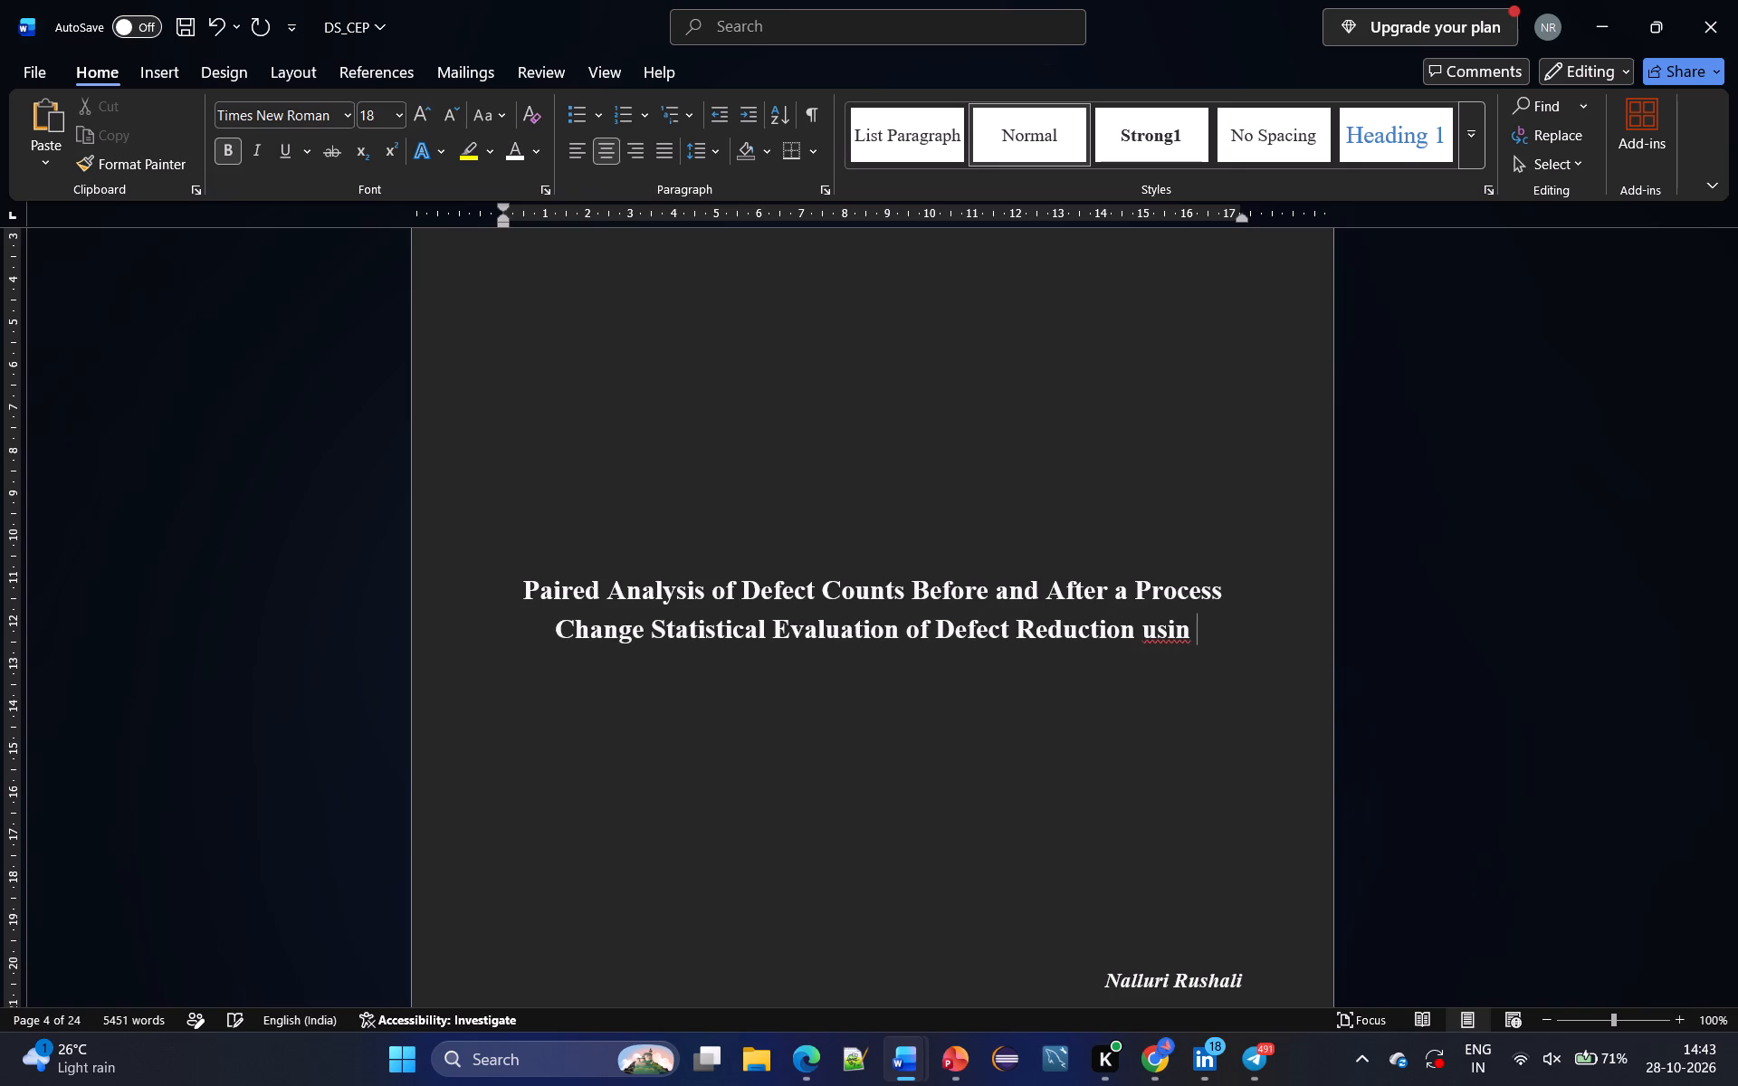
pyautogui.press('BackSpace')
pyautogui.write('g')
pyautogui.press('space')
pyautogui.press('space')
pyautogui.press('Tab')
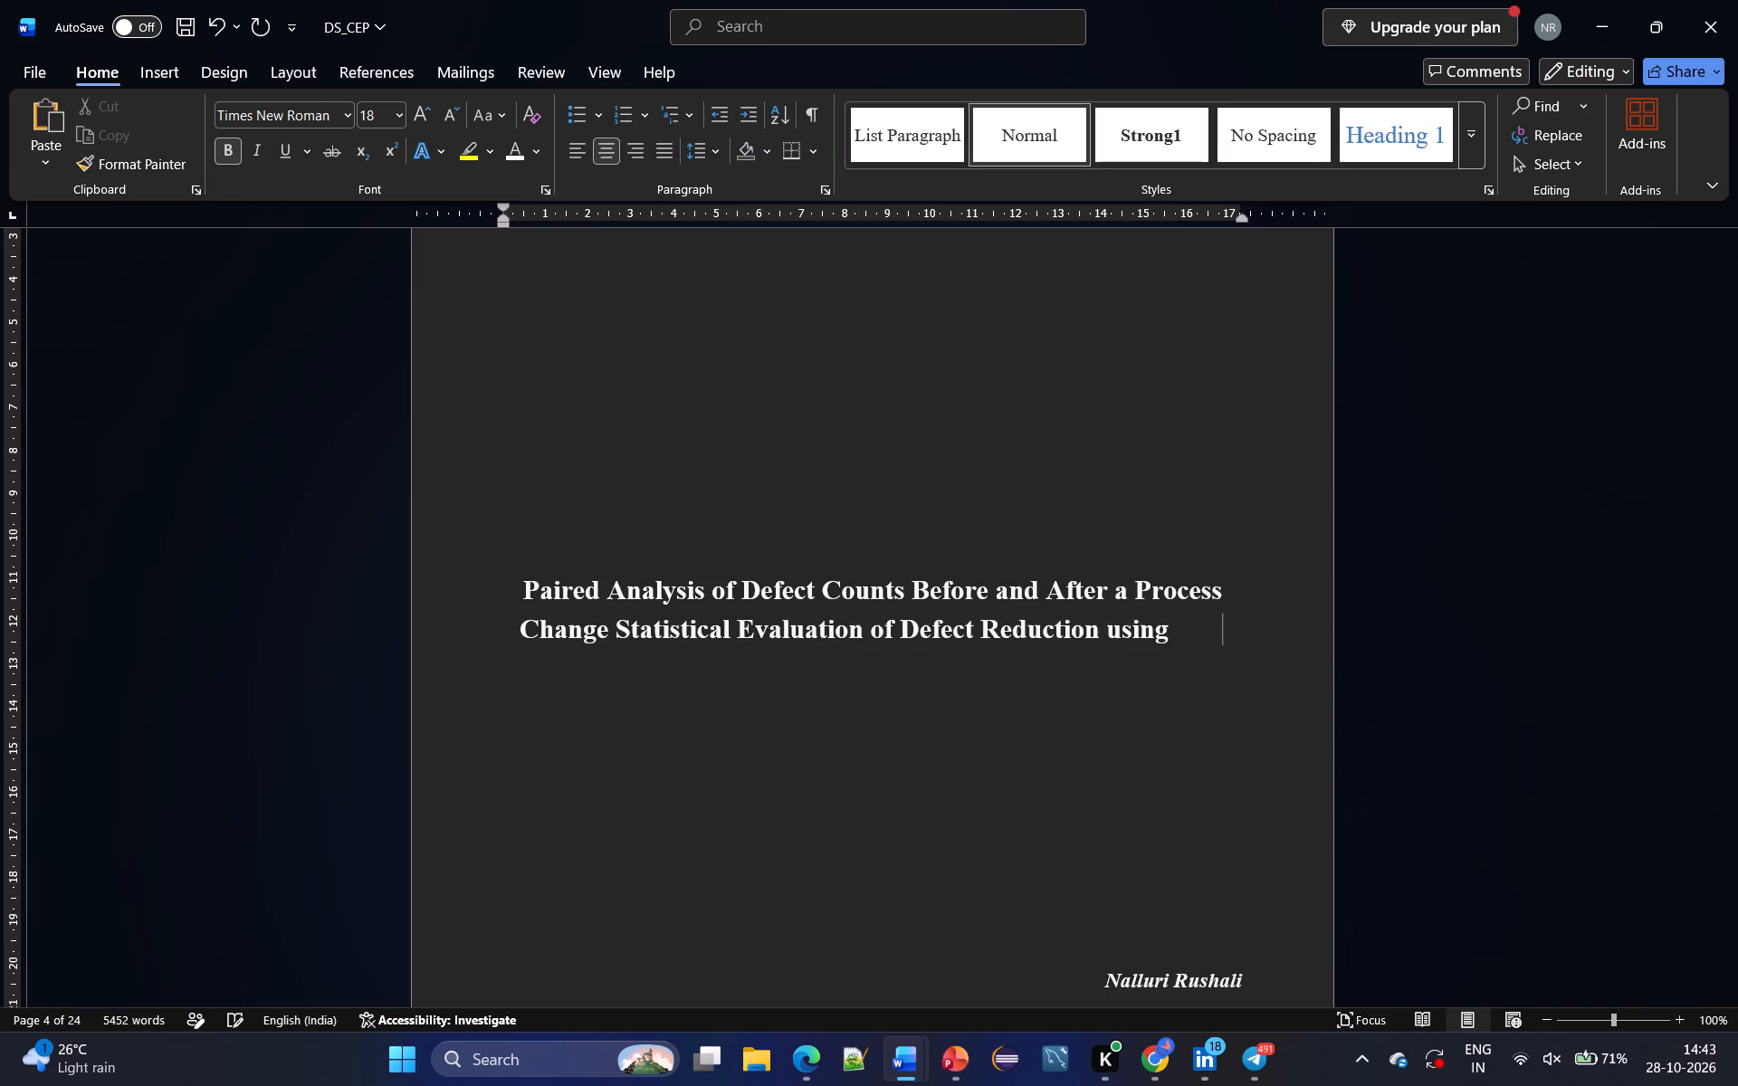
# Complete the new DS_CEP title with "Paired Machine Data", with a capital P in "Paired" and single spacing after "using".
pyautogui.hotkey('alt', 'Tab')
pyautogui.hotkey('alt', 'Tab')
pyautogui.press('BackSpace')
pyautogui.write('pa')
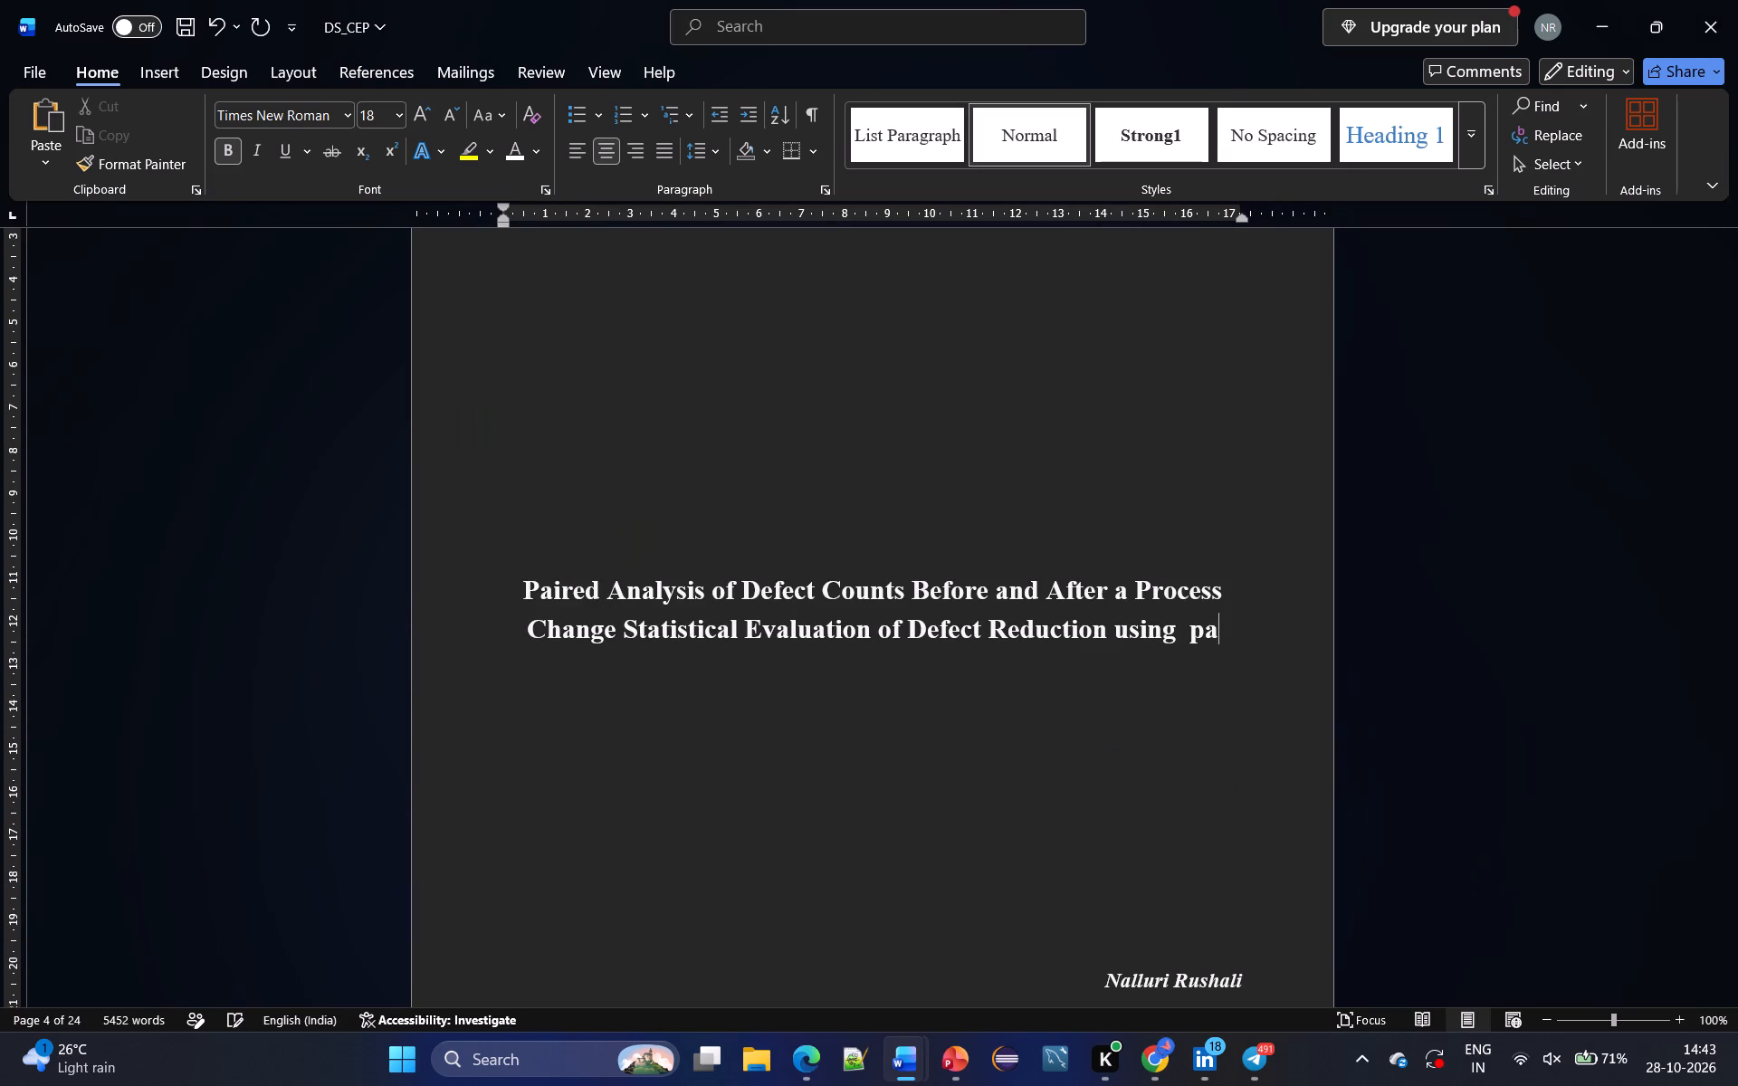
pyautogui.press('BackSpace')
pyautogui.press('BackSpace')
pyautogui.press('BackSpace')
pyautogui.write('paired Machine Data')
pyautogui.click(1178, 642)
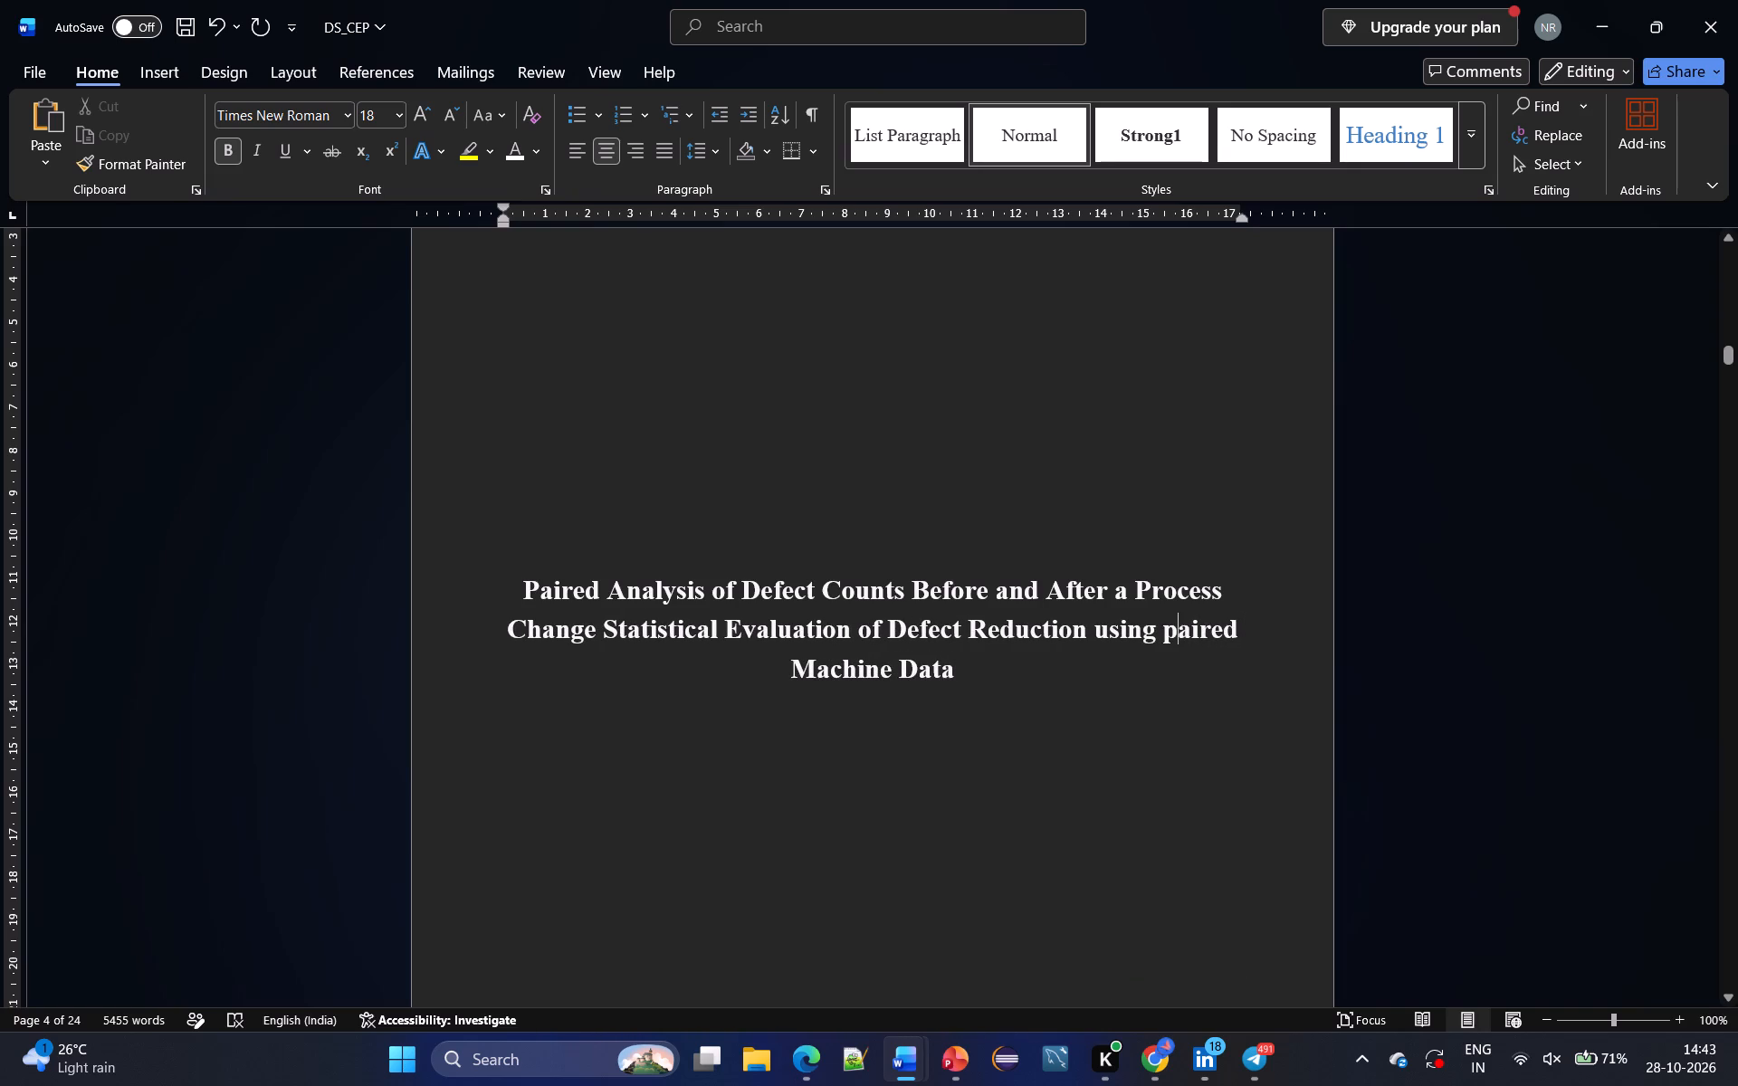
pyautogui.press('BackSpace')
pyautogui.hotkey('shift', 'p')
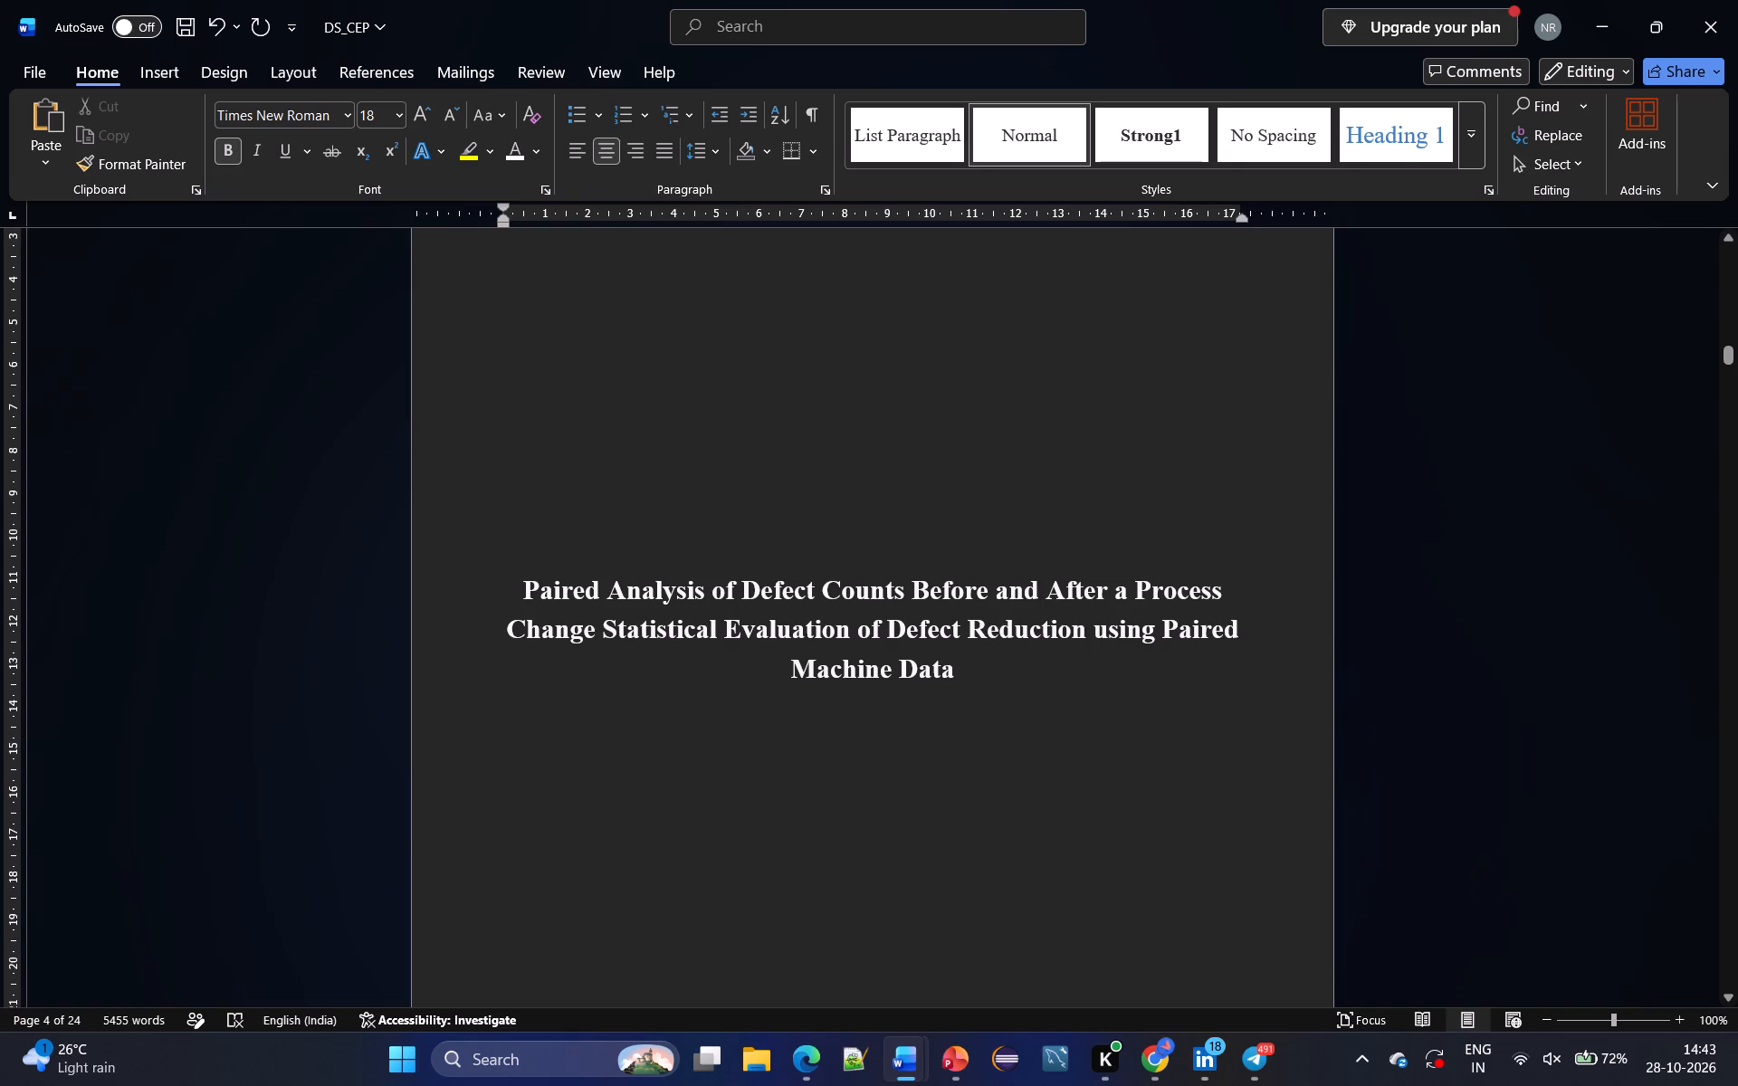
# Delete the old wording "Paired Analysis of Defect Counts Before and After a Process Change" preceding the new title on DS_CEP page 4.
pyautogui.moveTo(610, 631); pyautogui.dragTo(586, 615)
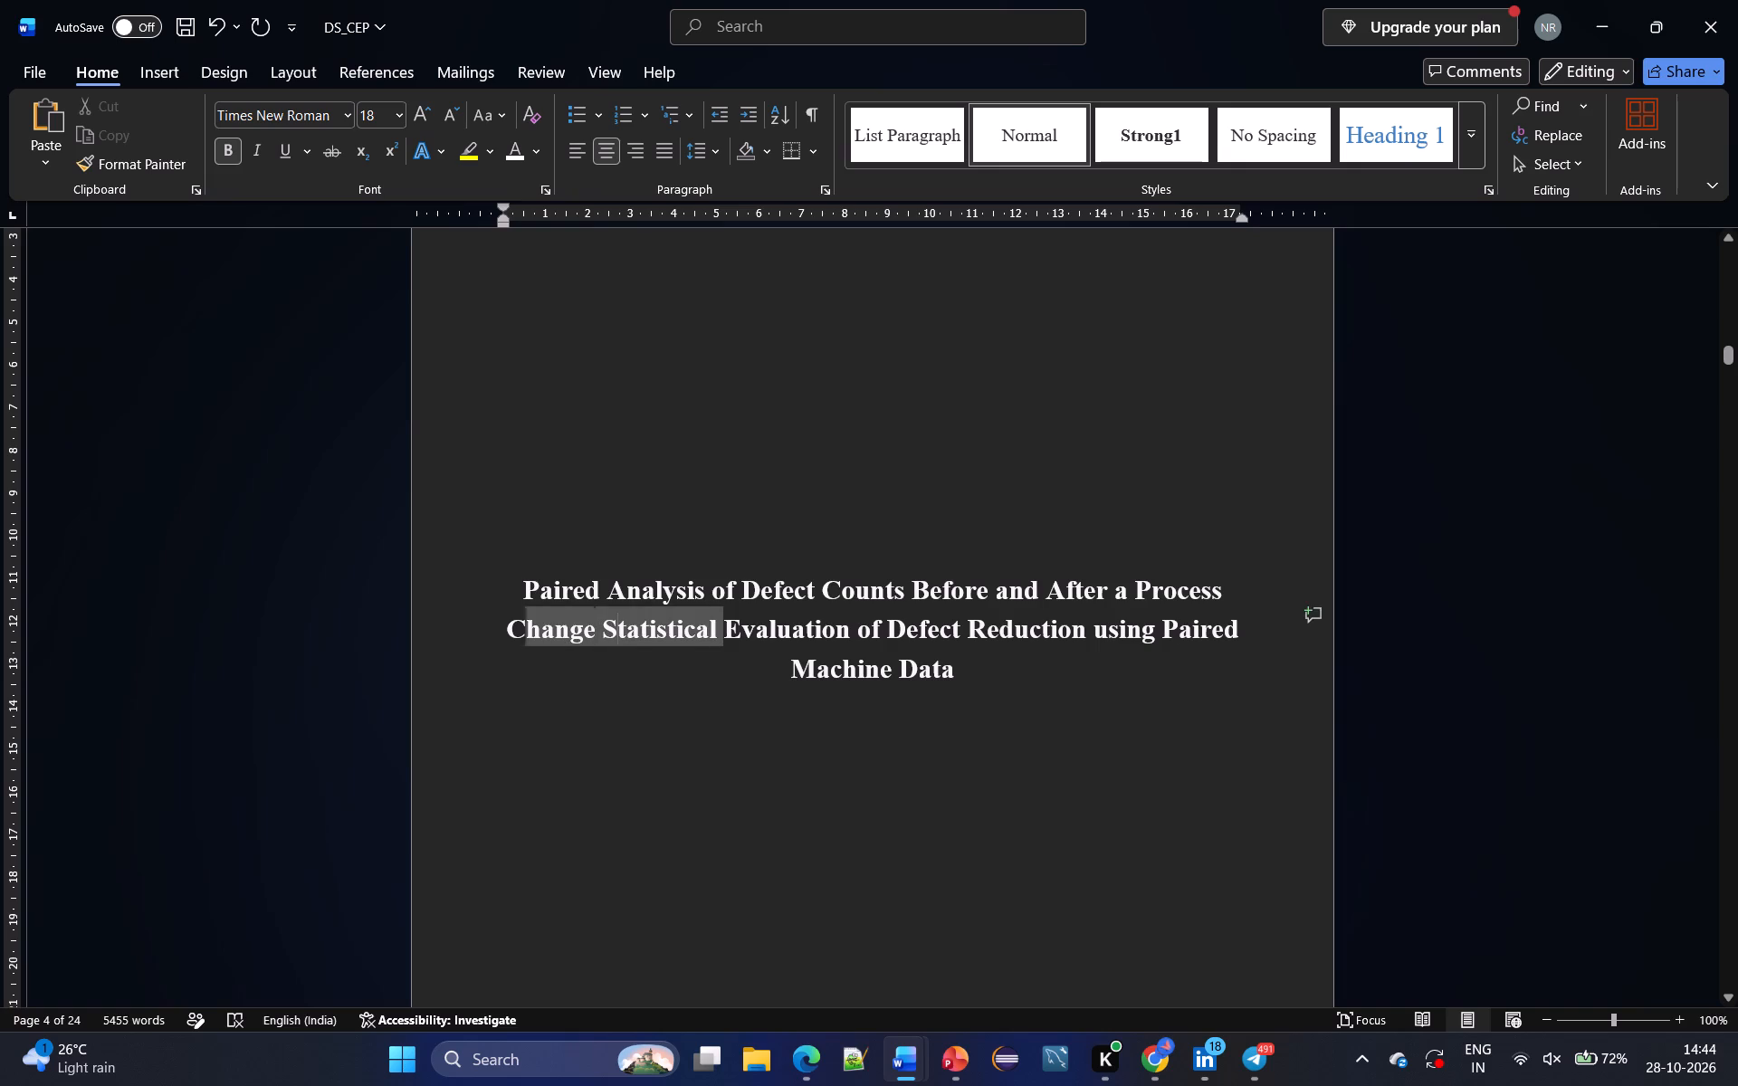
pyautogui.moveTo(586, 615); pyautogui.dragTo(577, 604)
pyautogui.click(577, 604)
pyautogui.moveTo(601, 630); pyautogui.dragTo(545, 589)
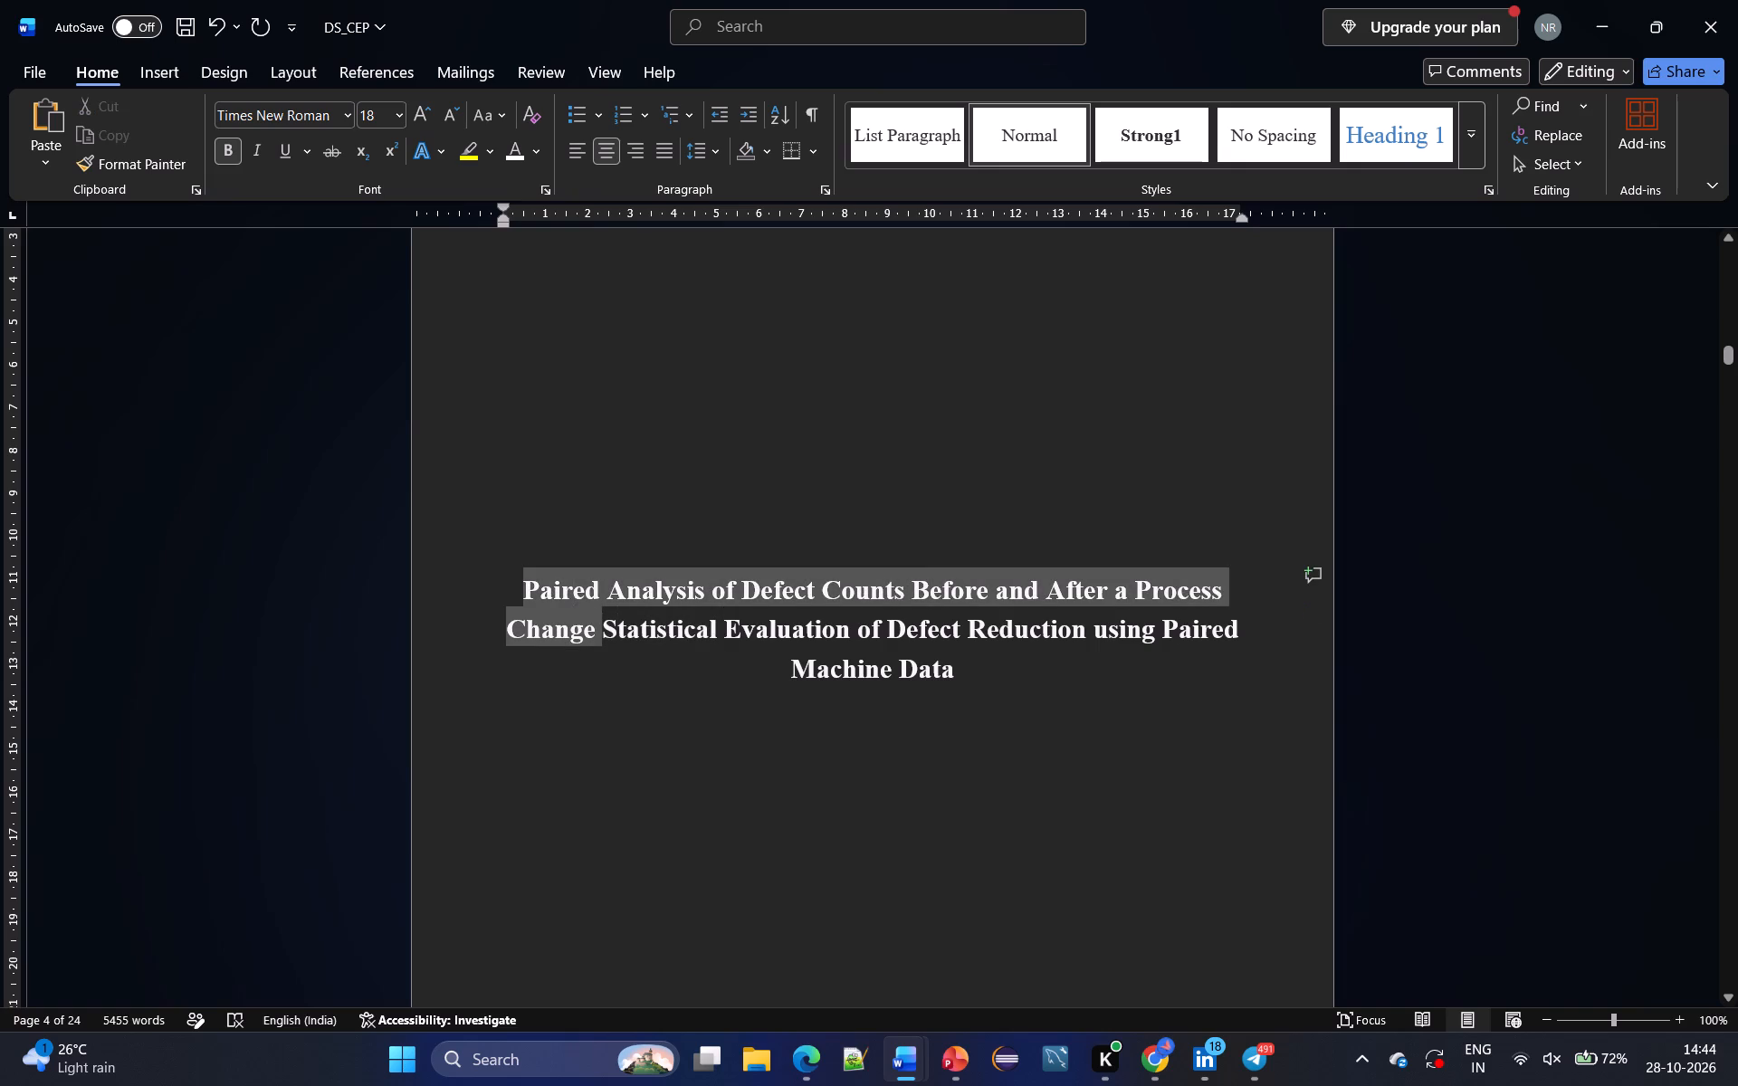
pyautogui.moveTo(545, 589); pyautogui.dragTo(544, 589)
pyautogui.press('BackSpace')
# Replace the old title above "Complex Engineering Problem" on DS_CEP page 5 with a copy of the new page 4 title.
pyautogui.scroll(-1, 805, 738)
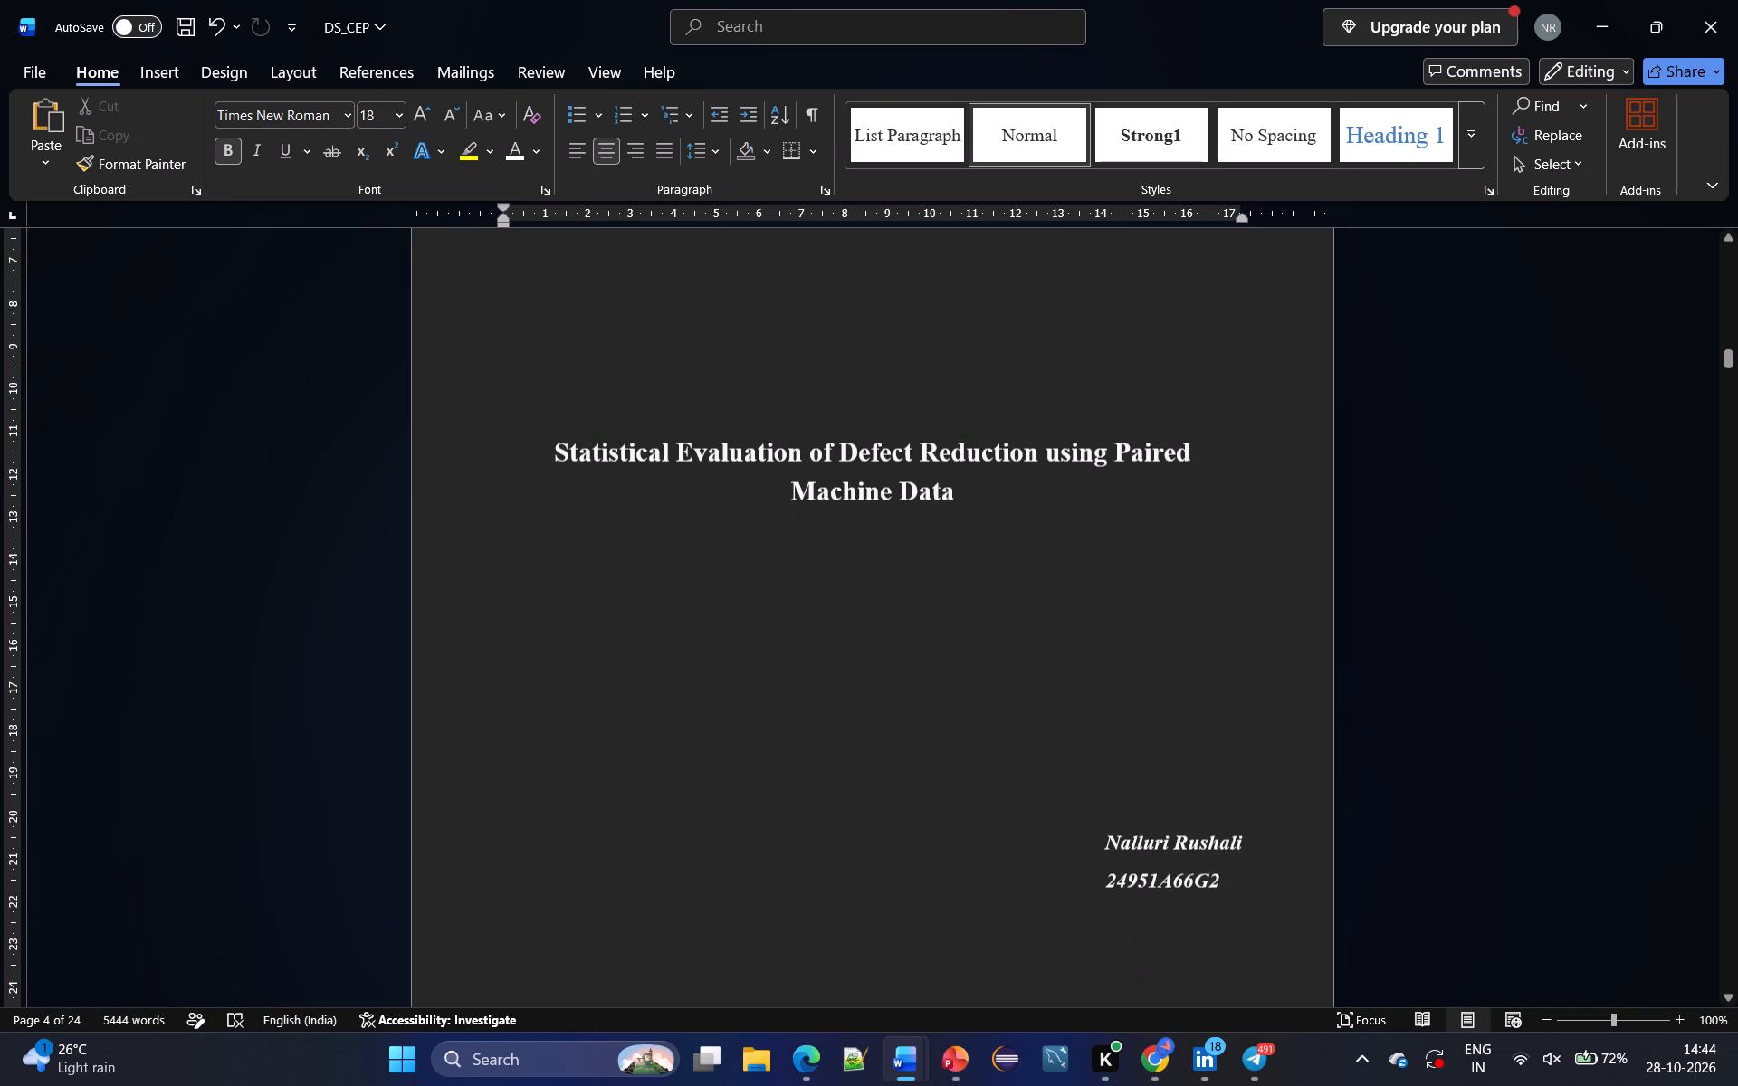
pyautogui.scroll(-4, 805, 738)
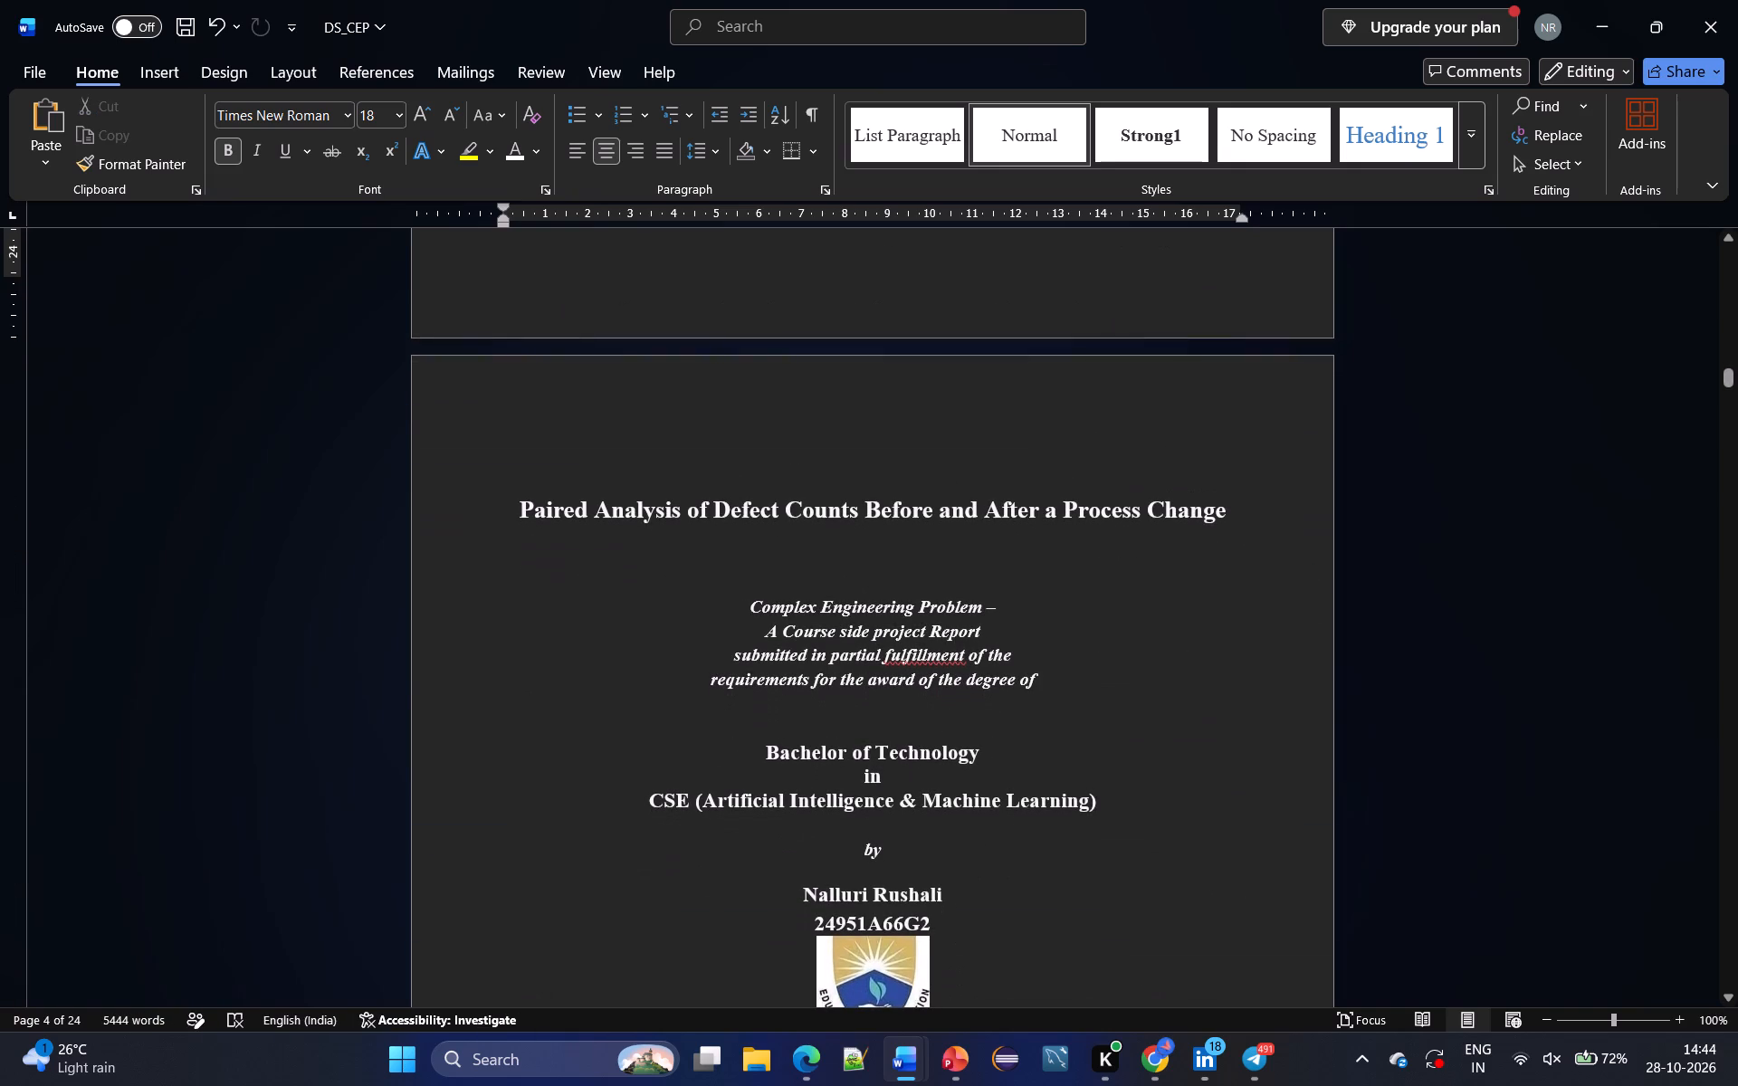
pyautogui.scroll(1, 1179, 512)
pyautogui.scroll(2, 1229, 345)
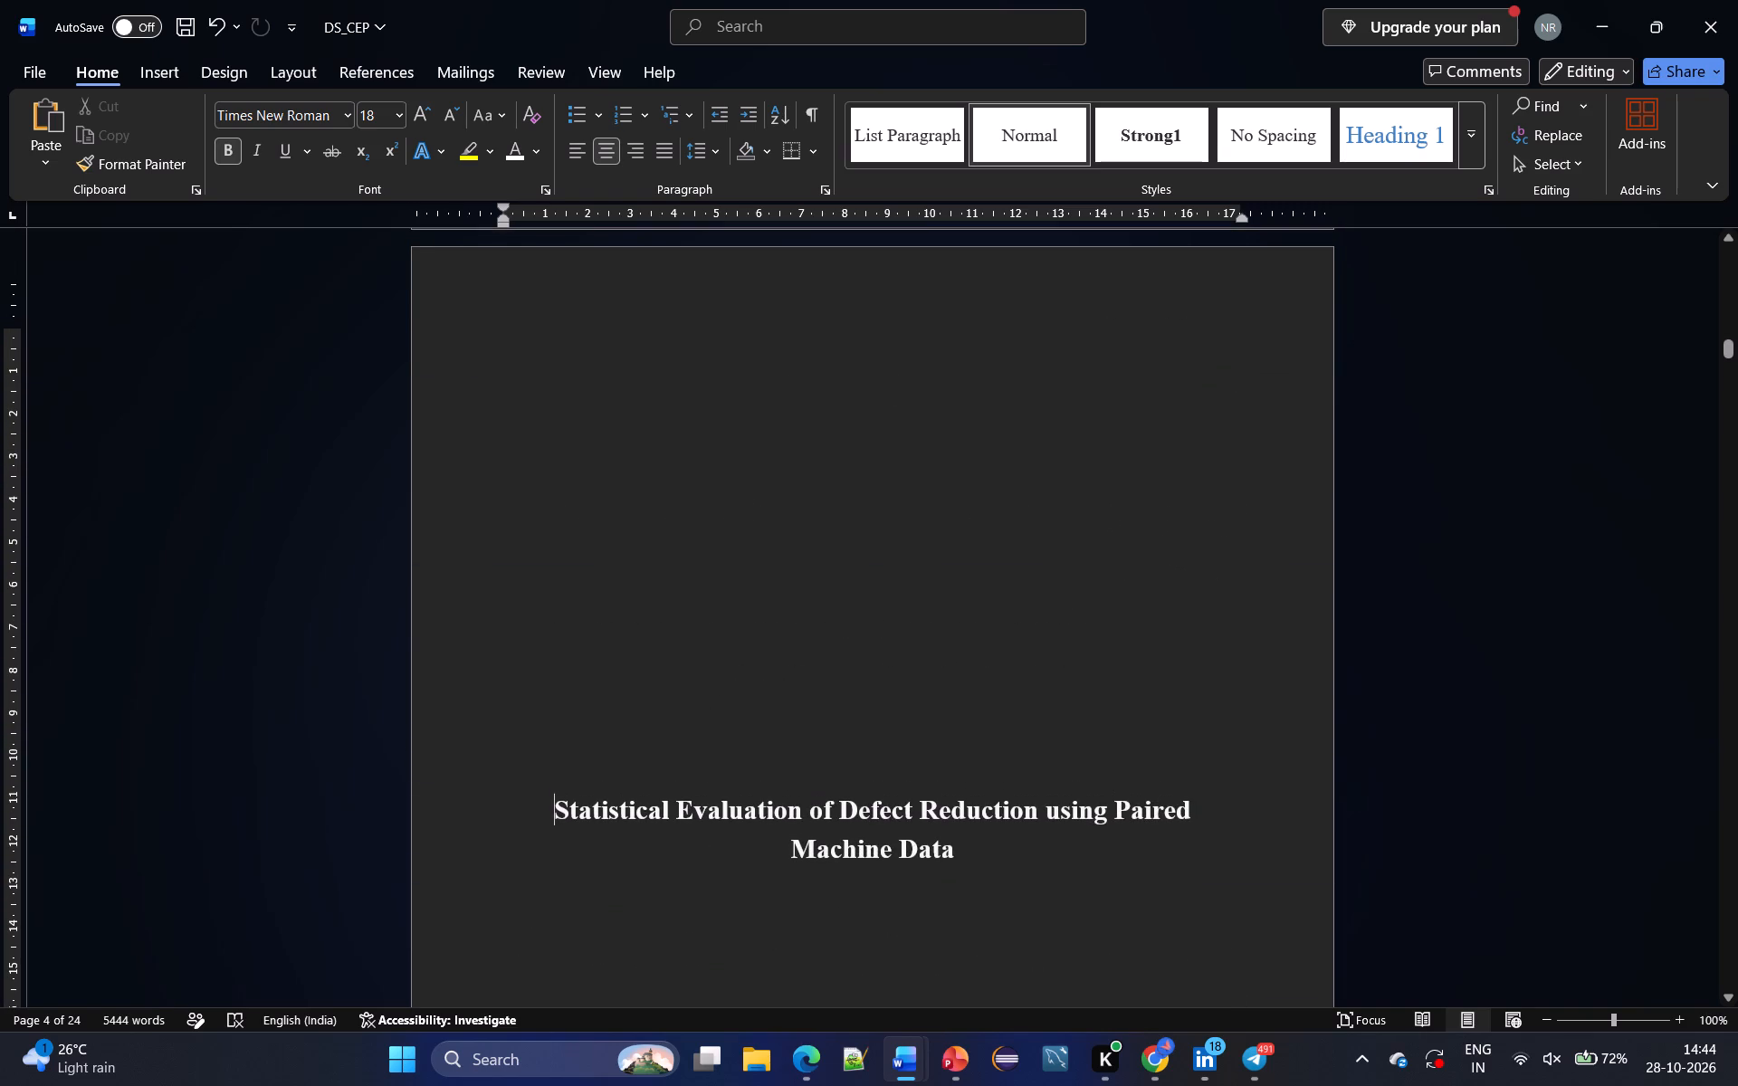
pyautogui.moveTo(991, 853); pyautogui.dragTo(583, 819)
pyautogui.hotkey('ctrl', 'c')
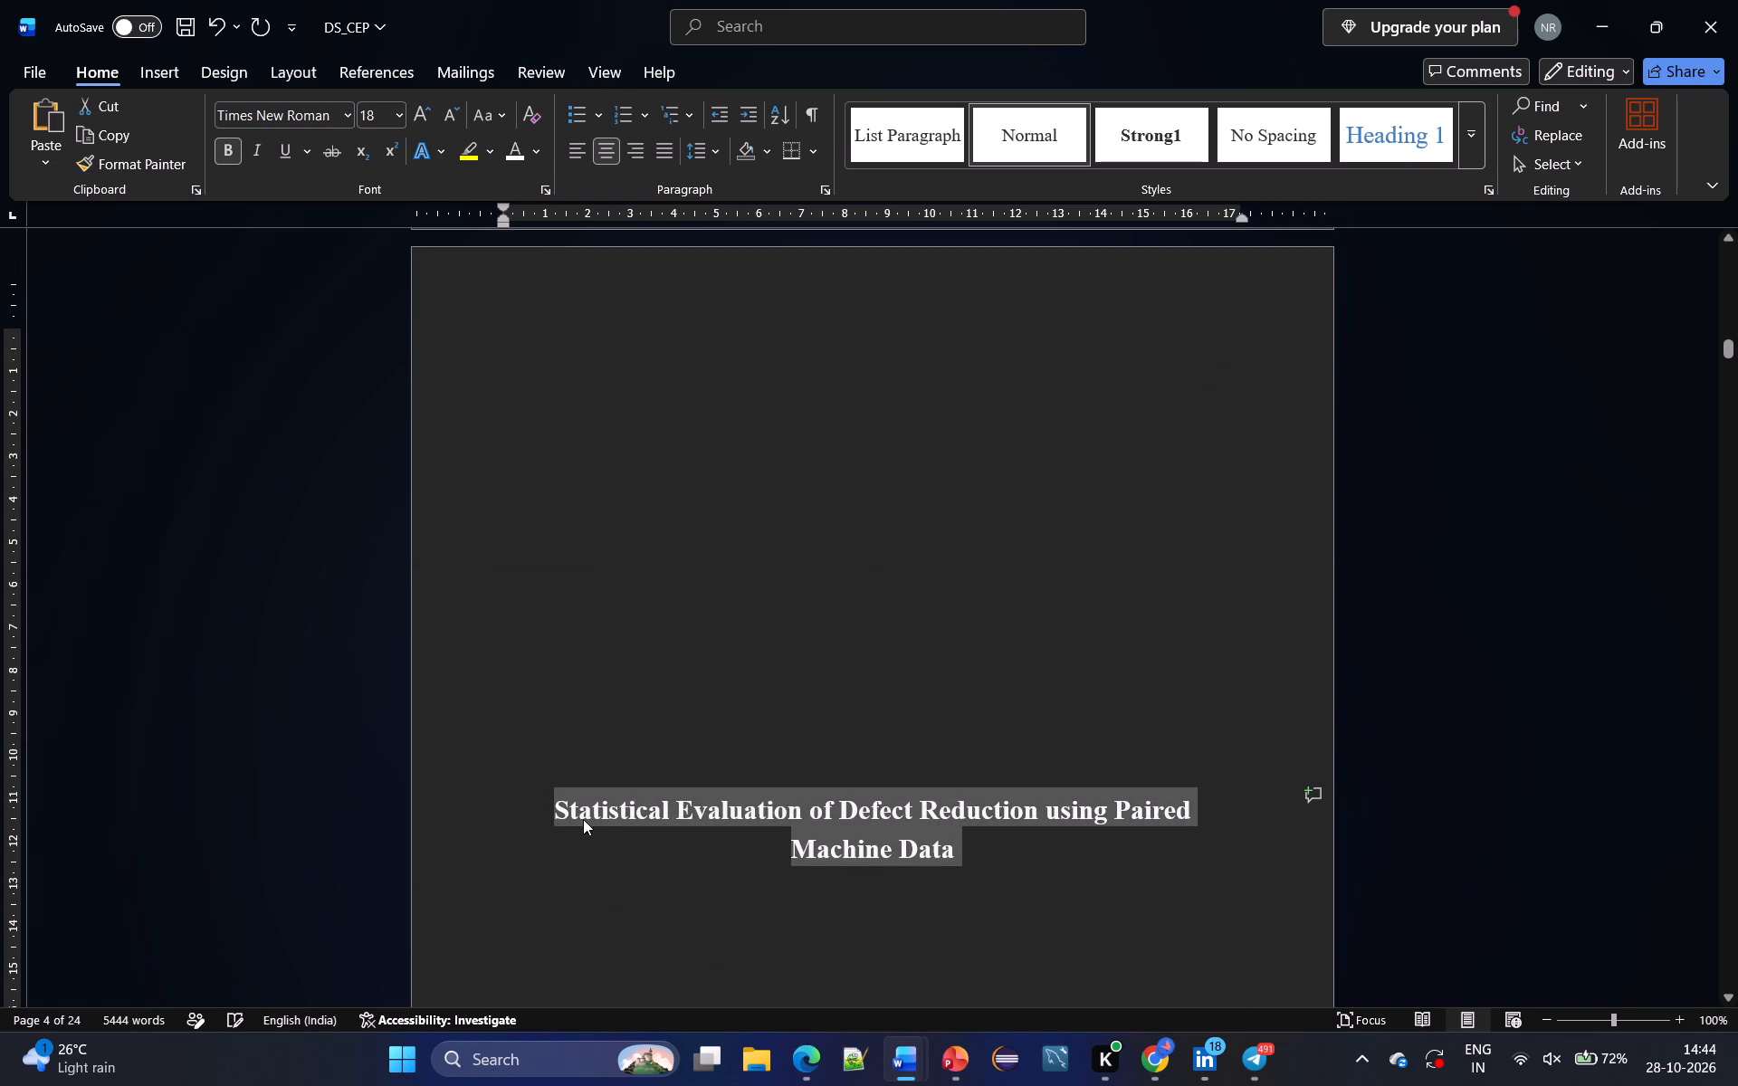
pyautogui.scroll(-3, 798, 918)
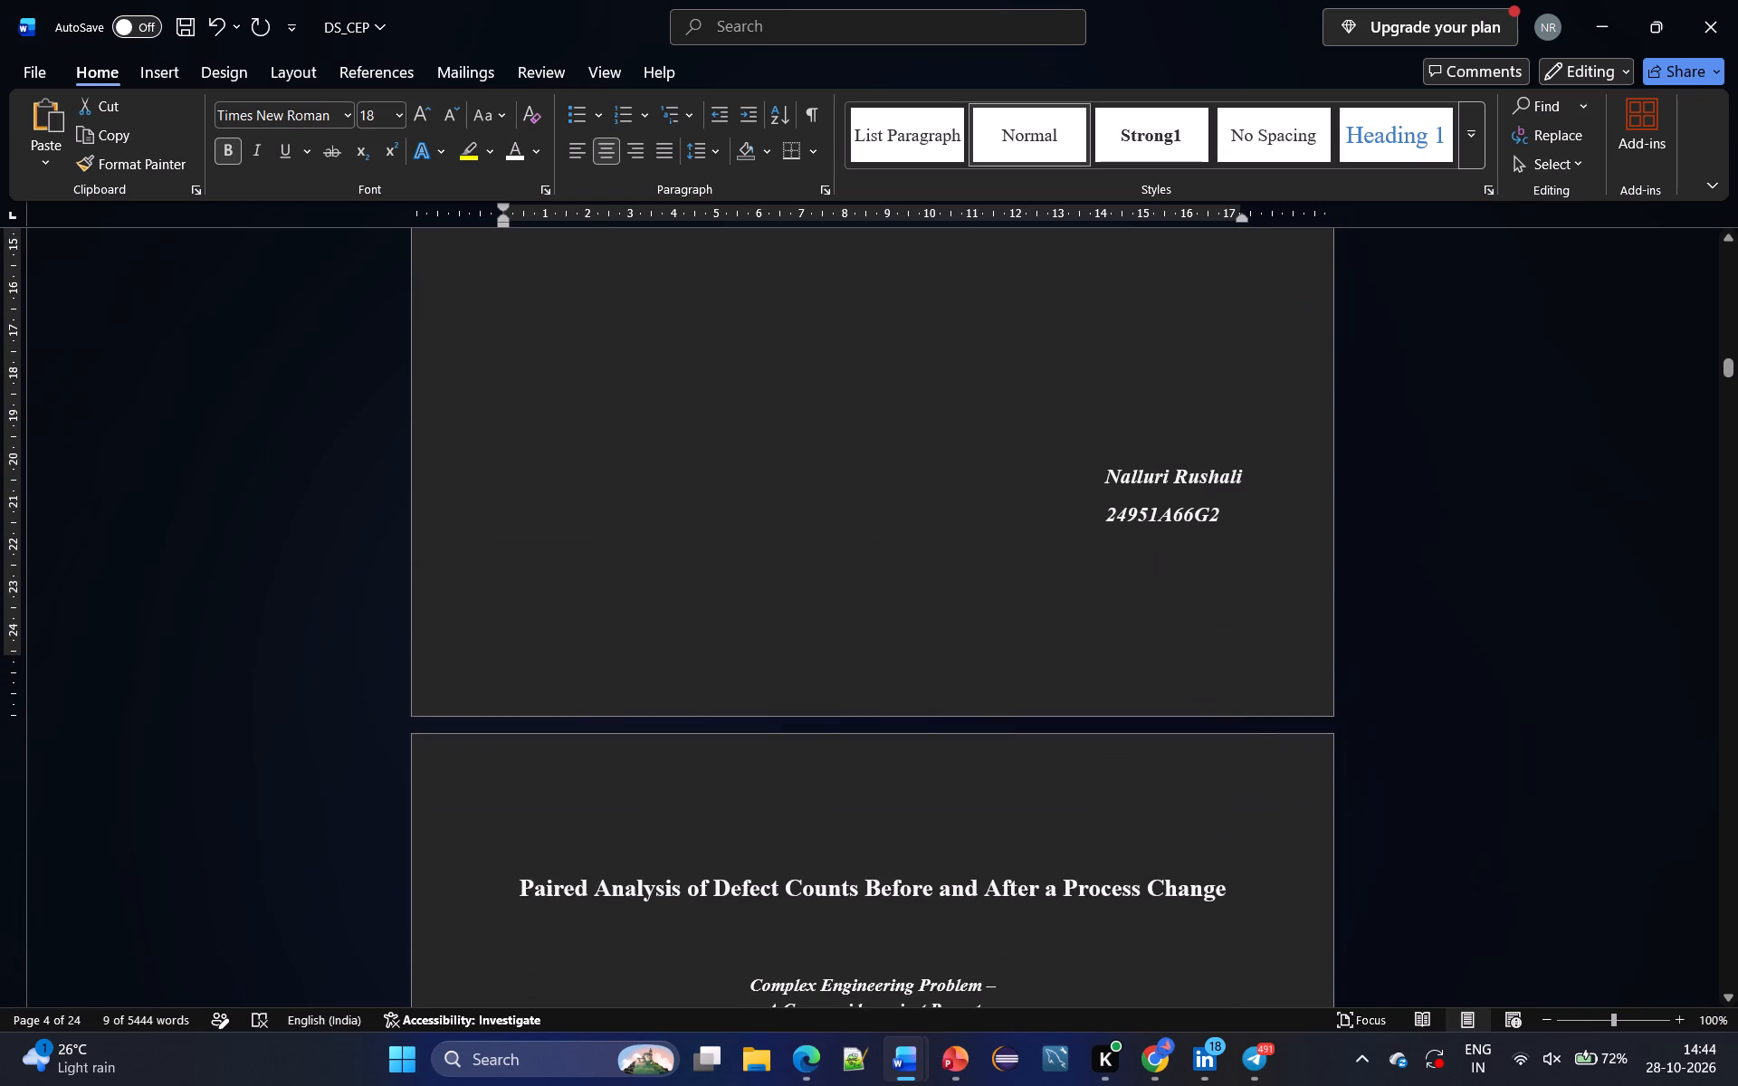
pyautogui.moveTo(1233, 888); pyautogui.dragTo(559, 863)
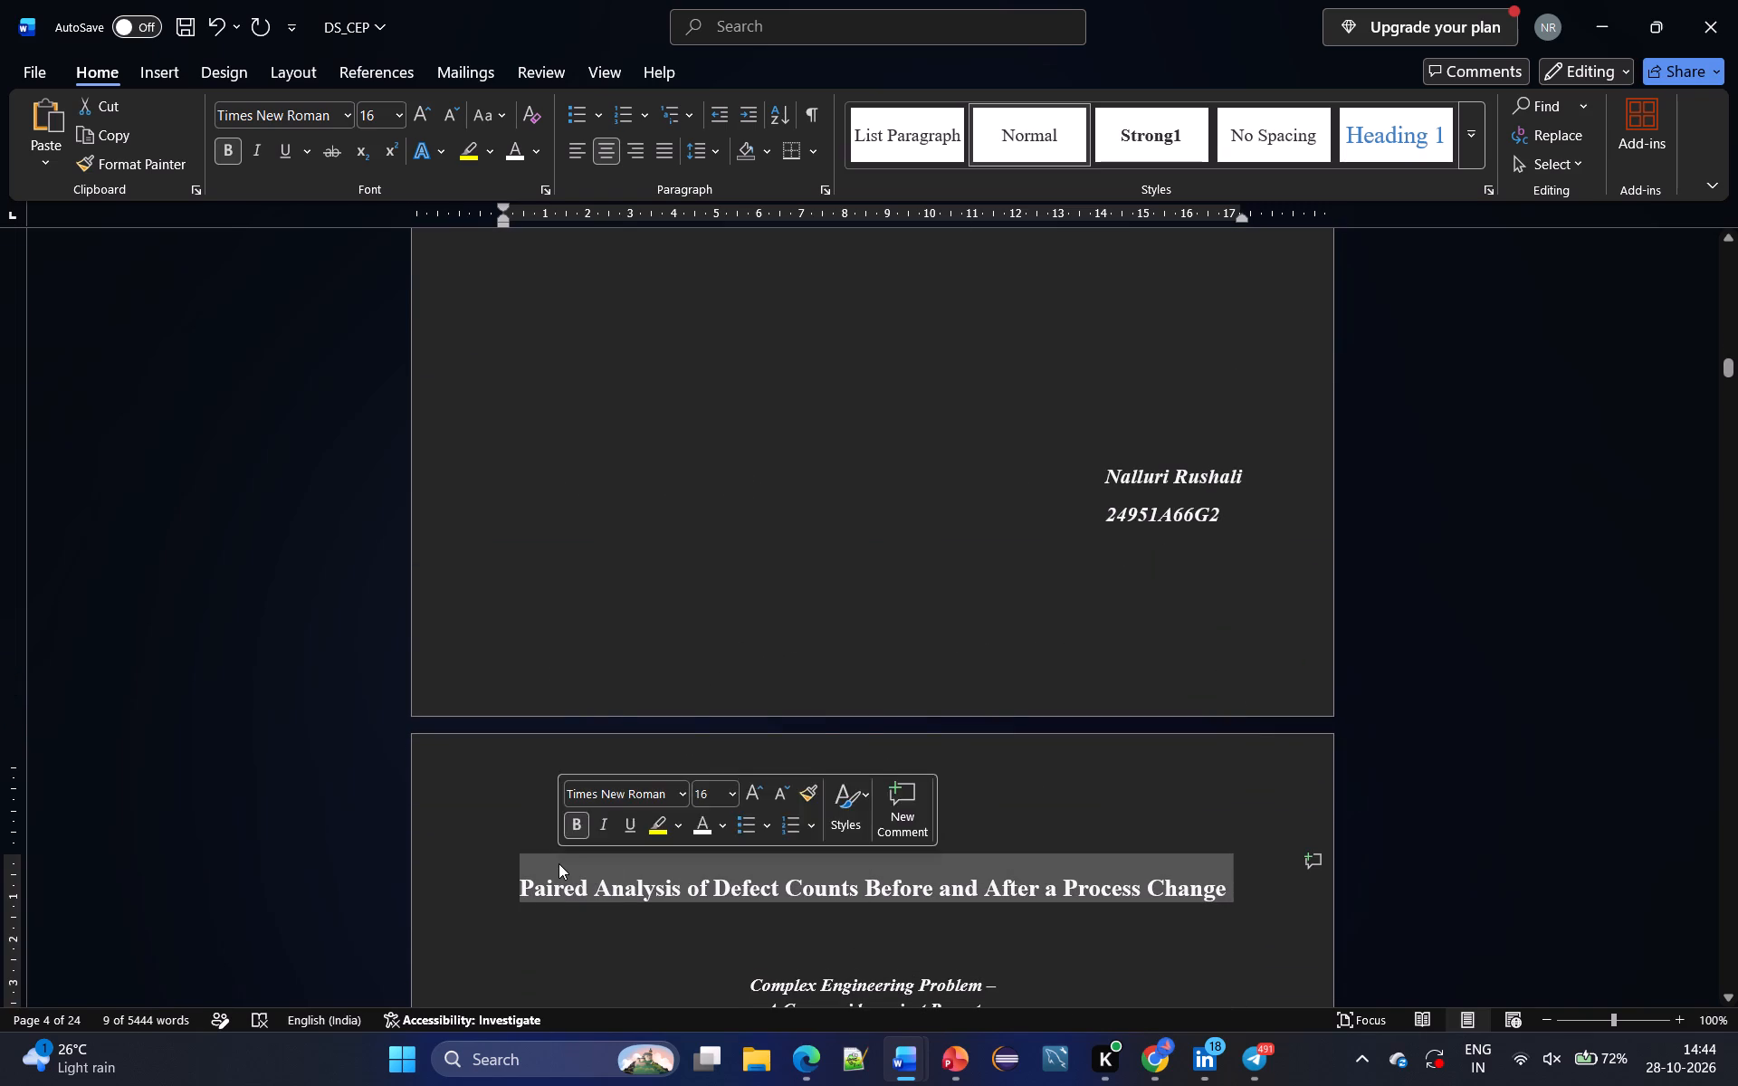
pyautogui.hotkey('ctrl', 'v')
# Set the font size of the pasted title on DS_CEP page 5 to 16.
pyautogui.moveTo(960, 869); pyautogui.dragTo(573, 840)
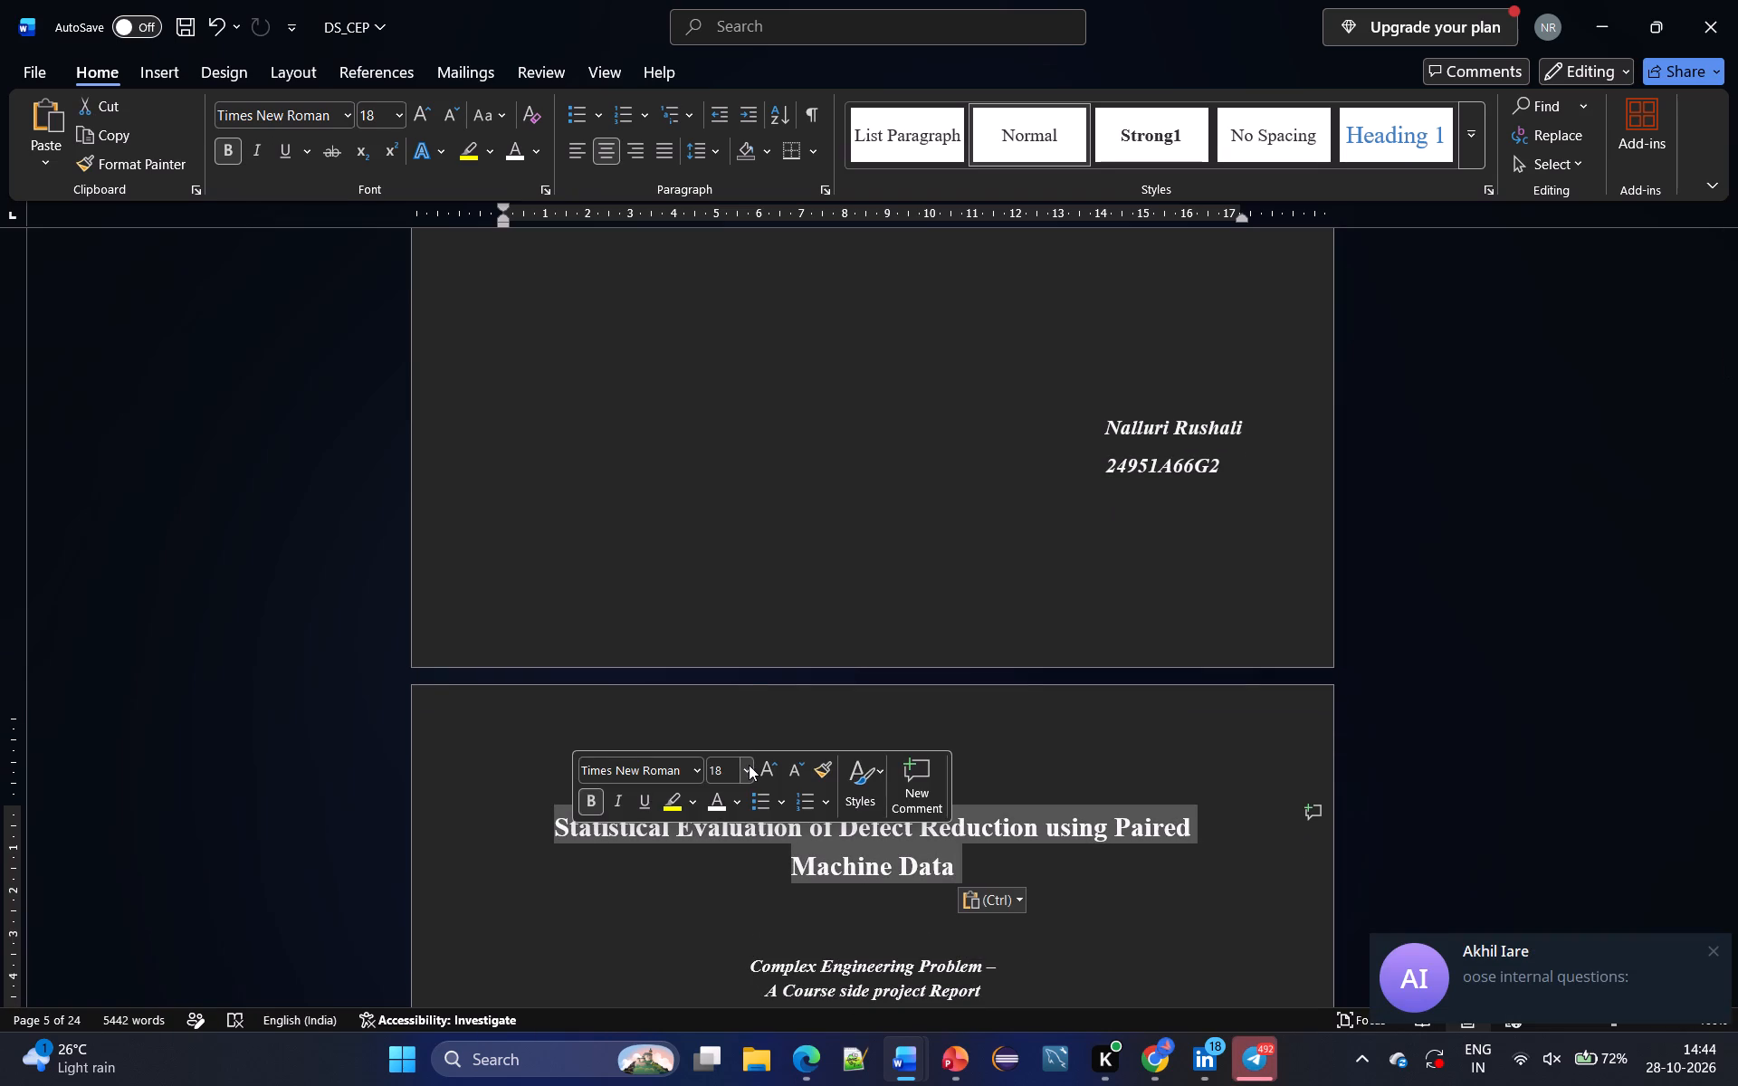
pyautogui.click(749, 765)
pyautogui.click(727, 488)
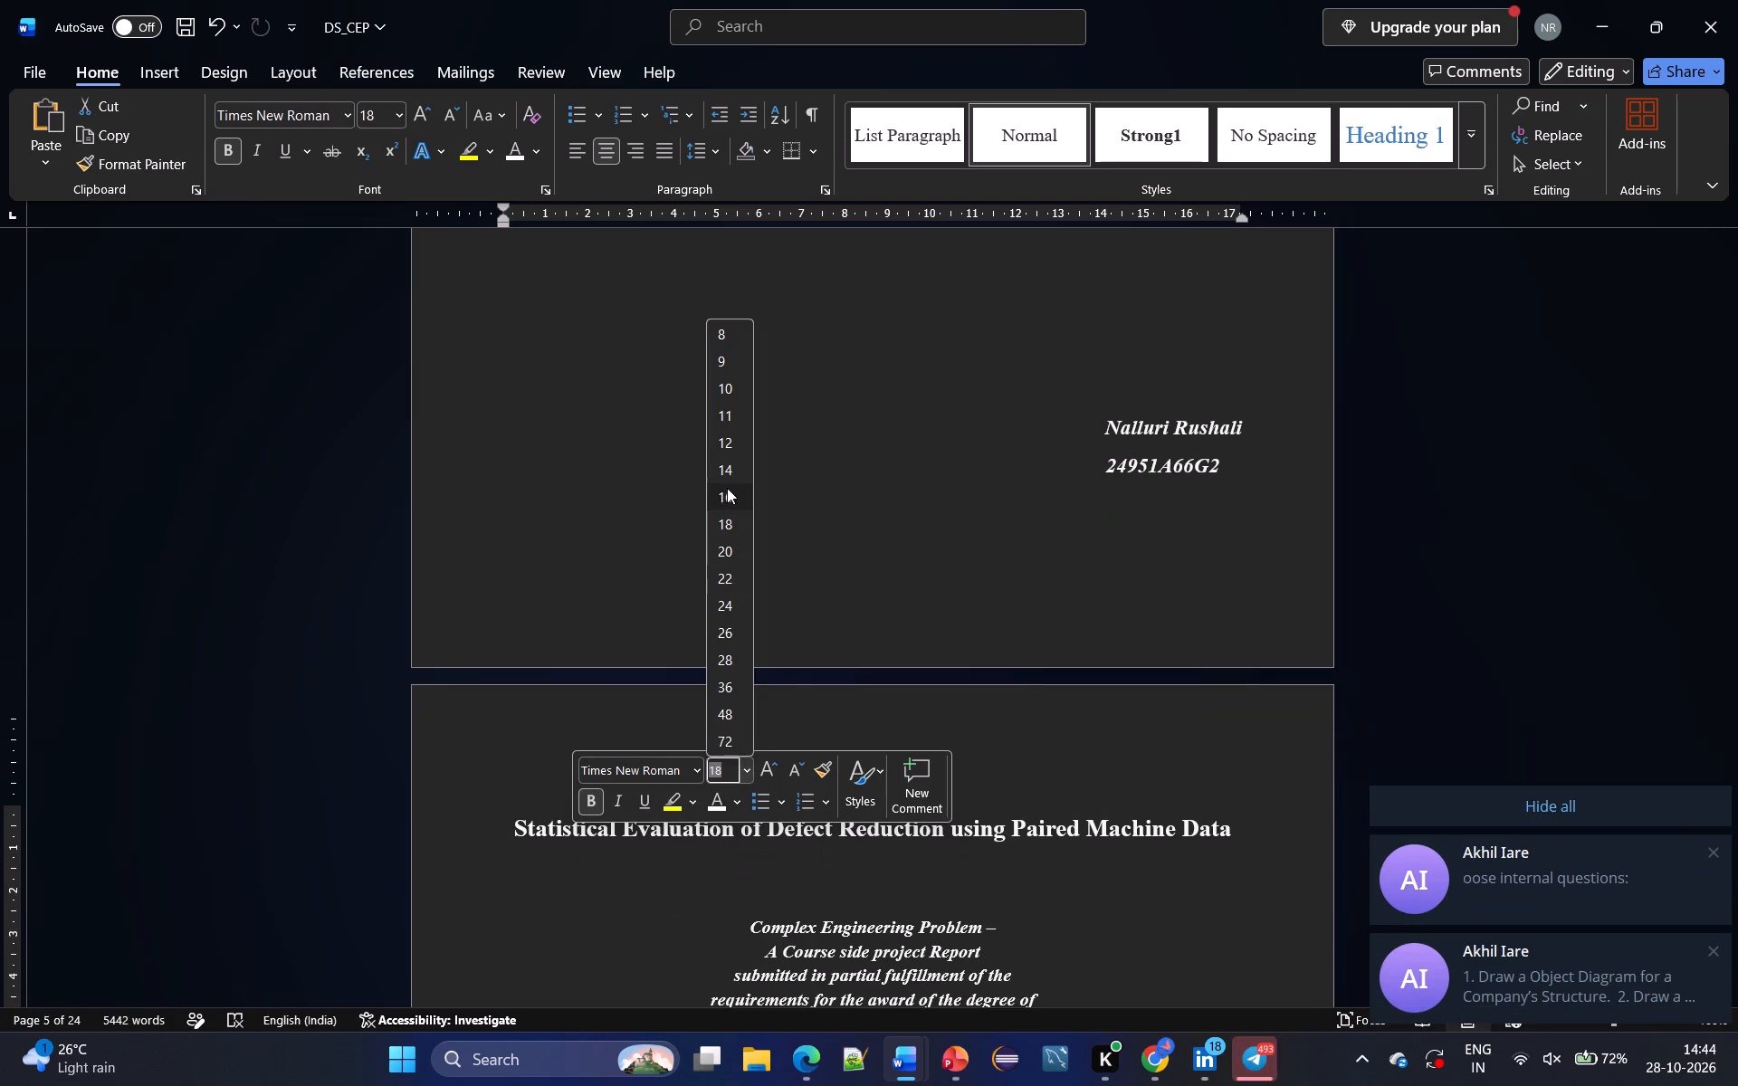
# Replace the old project title in the CERTIFICATE paragraph with the copied new title, keeping it joined to "submitted by".
pyautogui.click(1080, 872)
pyautogui.scroll(-1, 1080, 872)
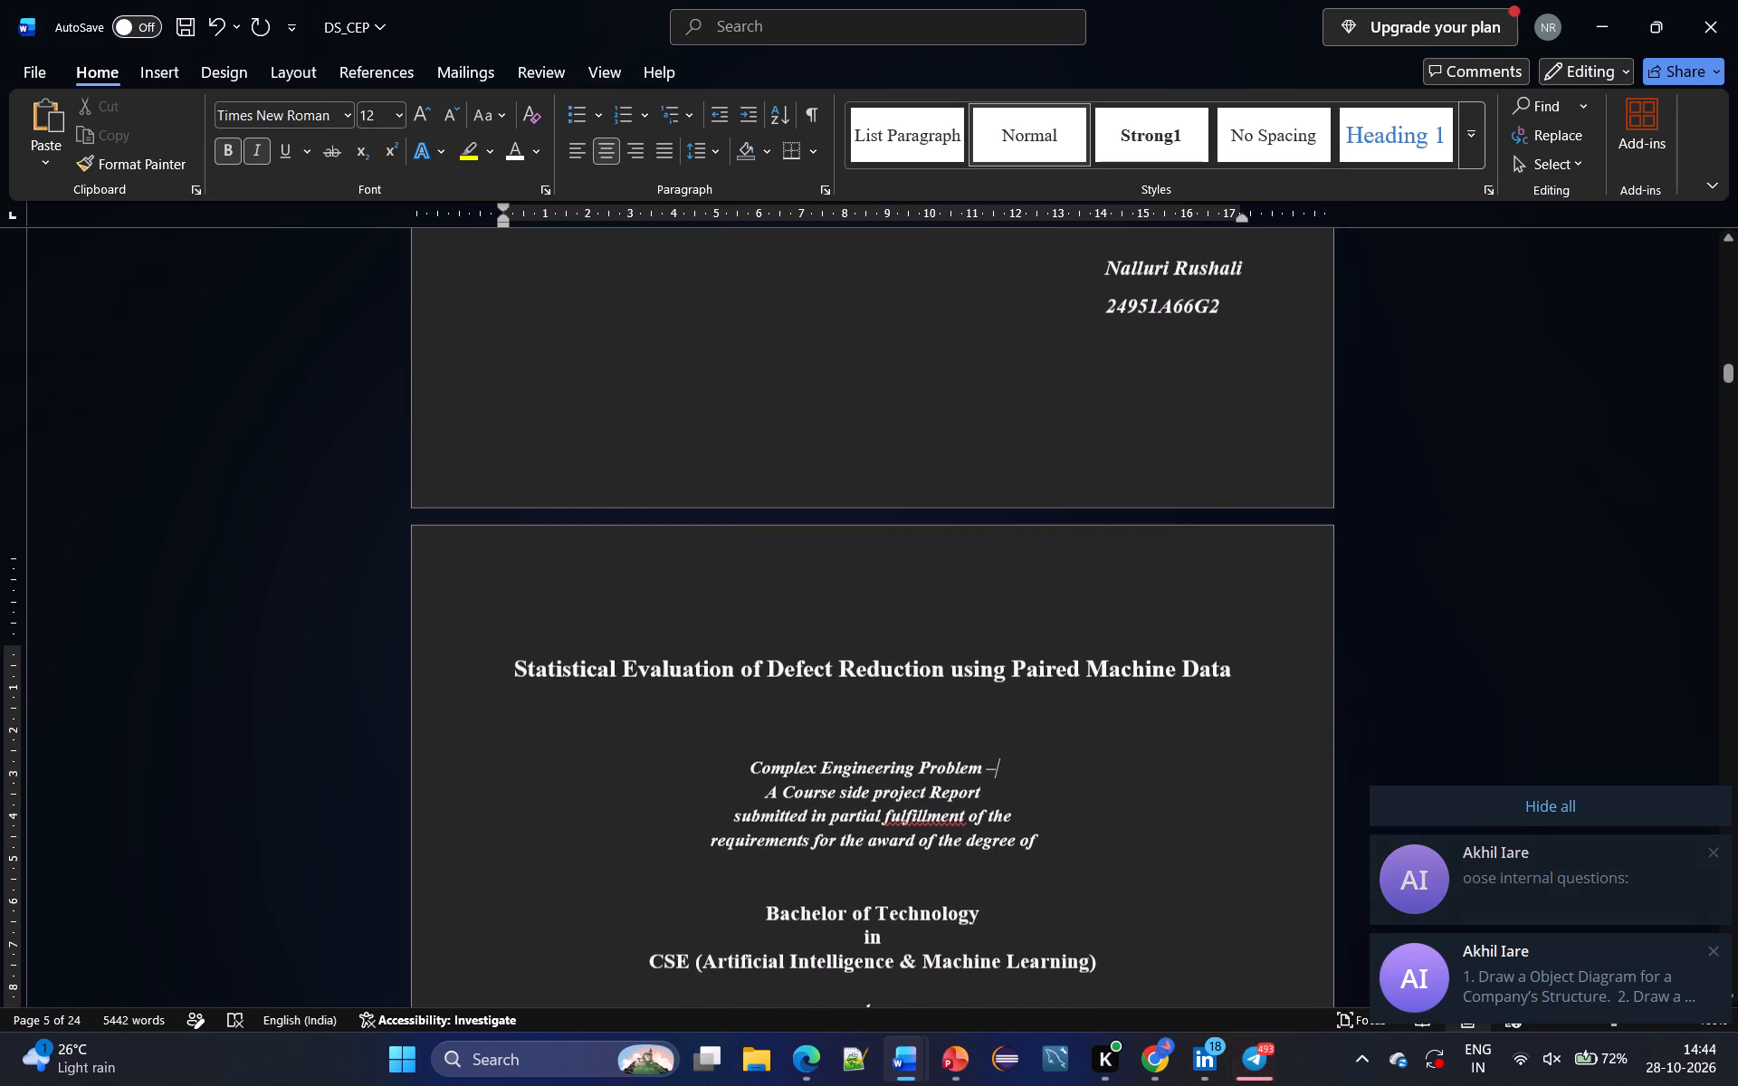
pyautogui.click(1241, 900)
pyautogui.scroll(-2, 1241, 900)
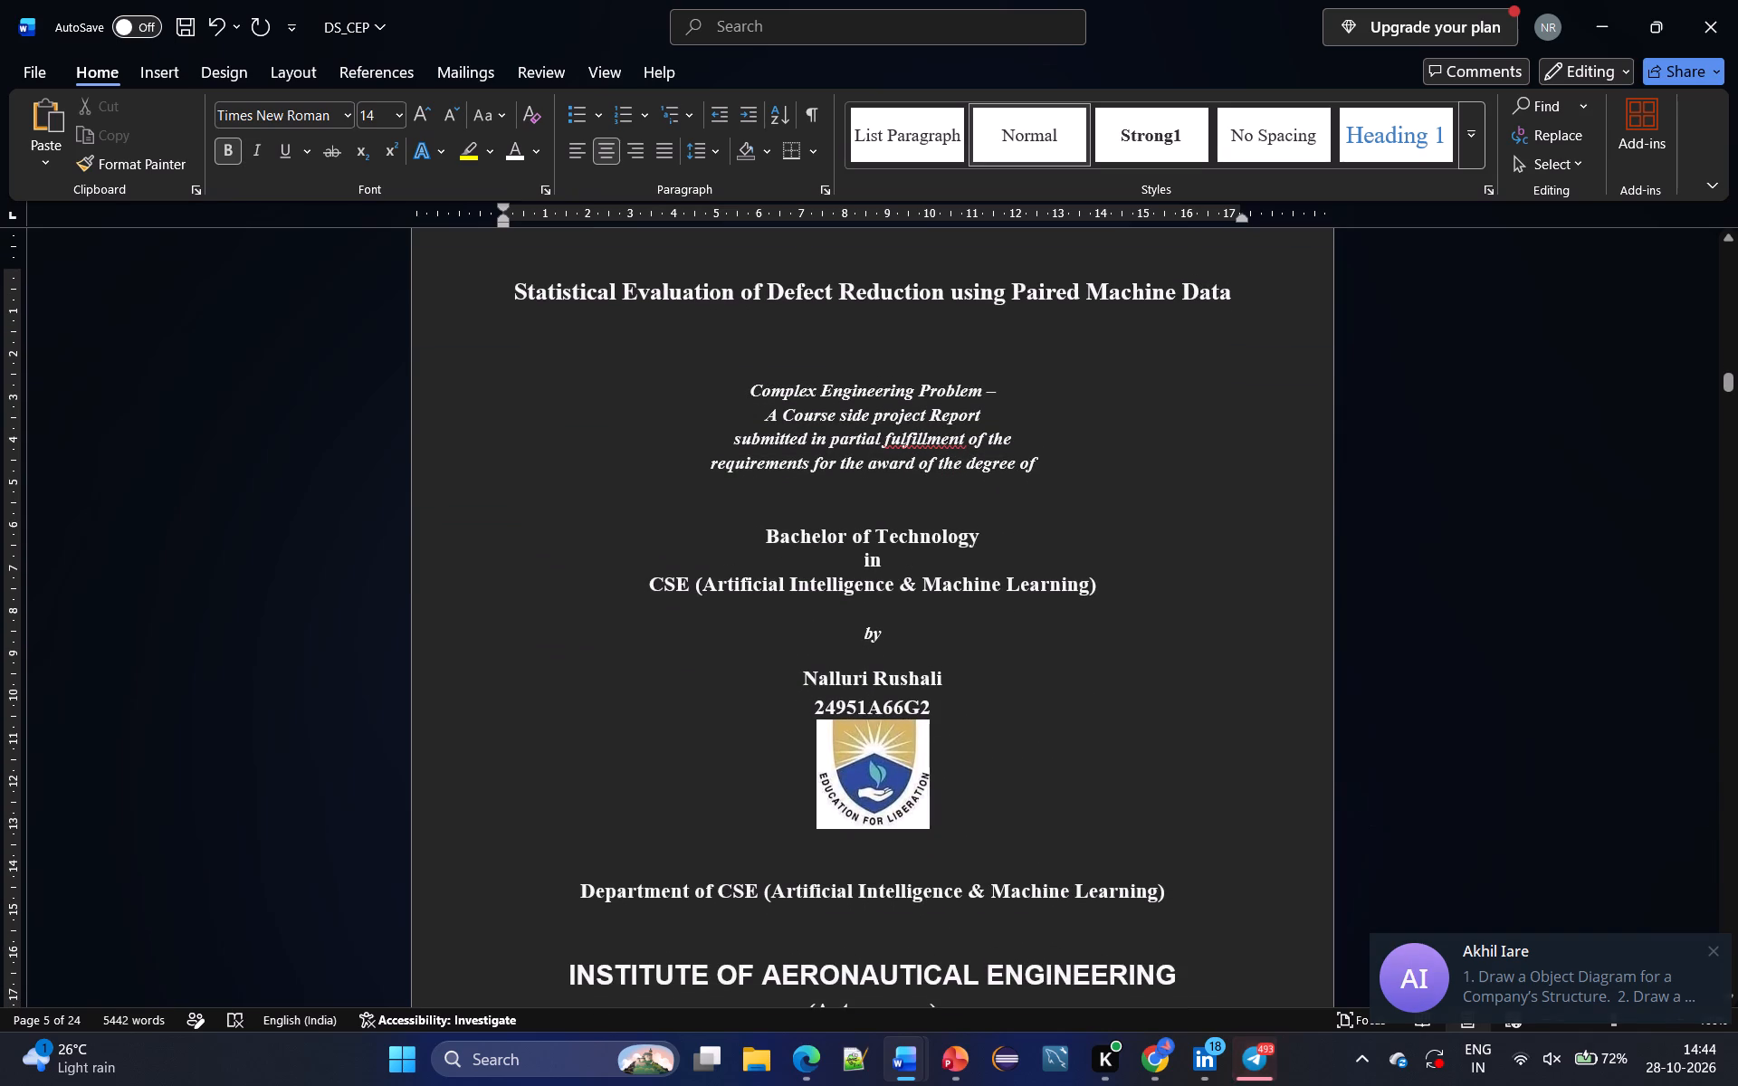
pyautogui.scroll(-1, 1019, 780)
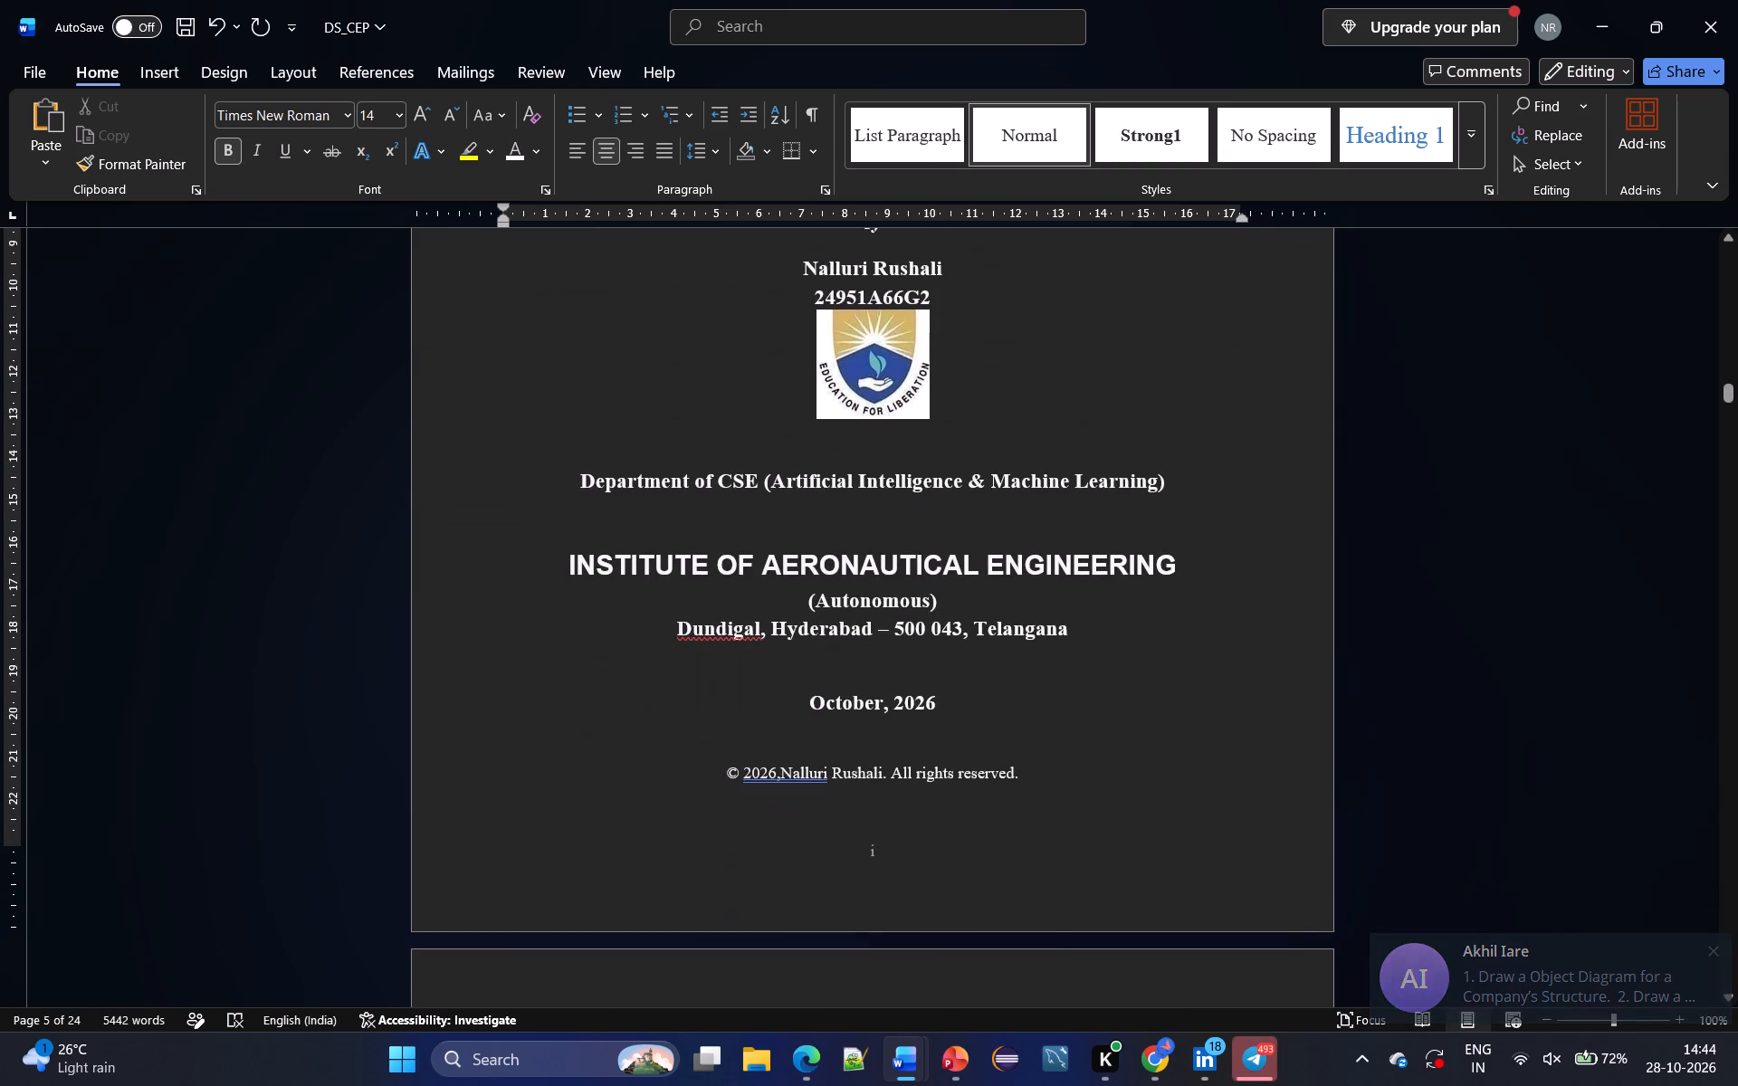
pyautogui.scroll(-5, 1019, 780)
pyautogui.scroll(2, 1019, 780)
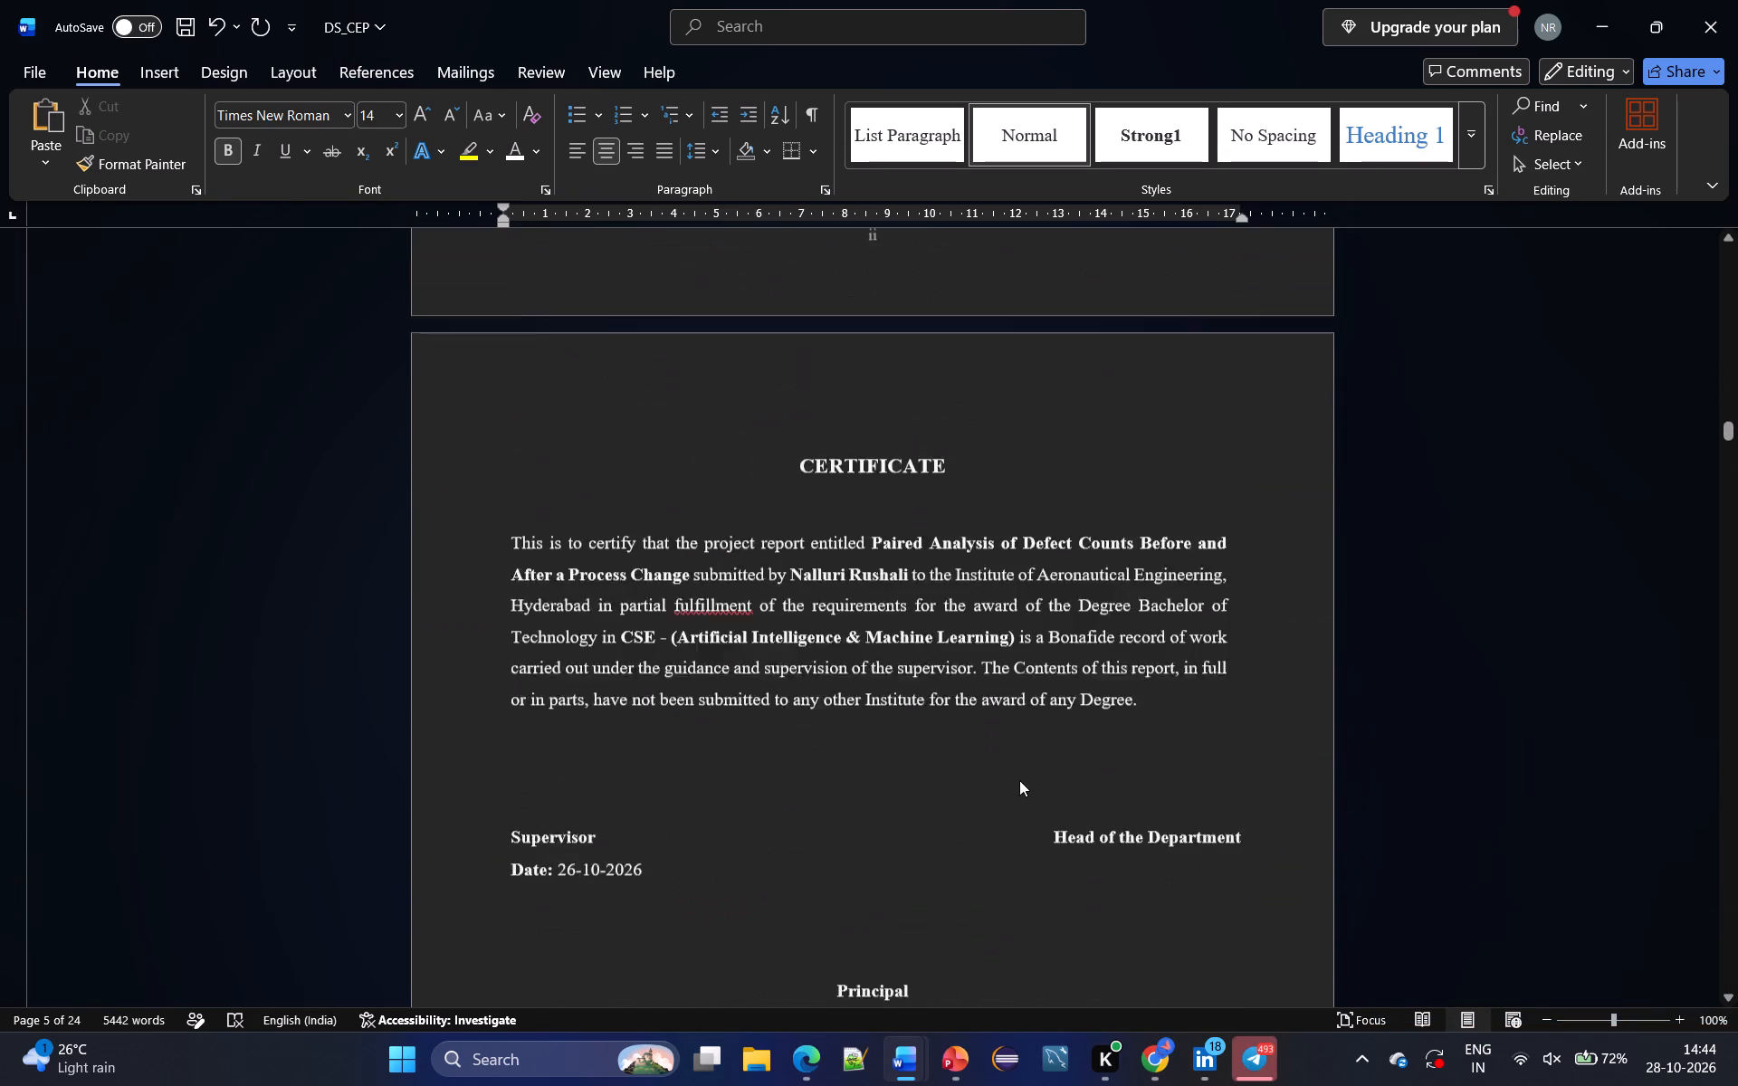
pyautogui.scroll(-2, 1019, 780)
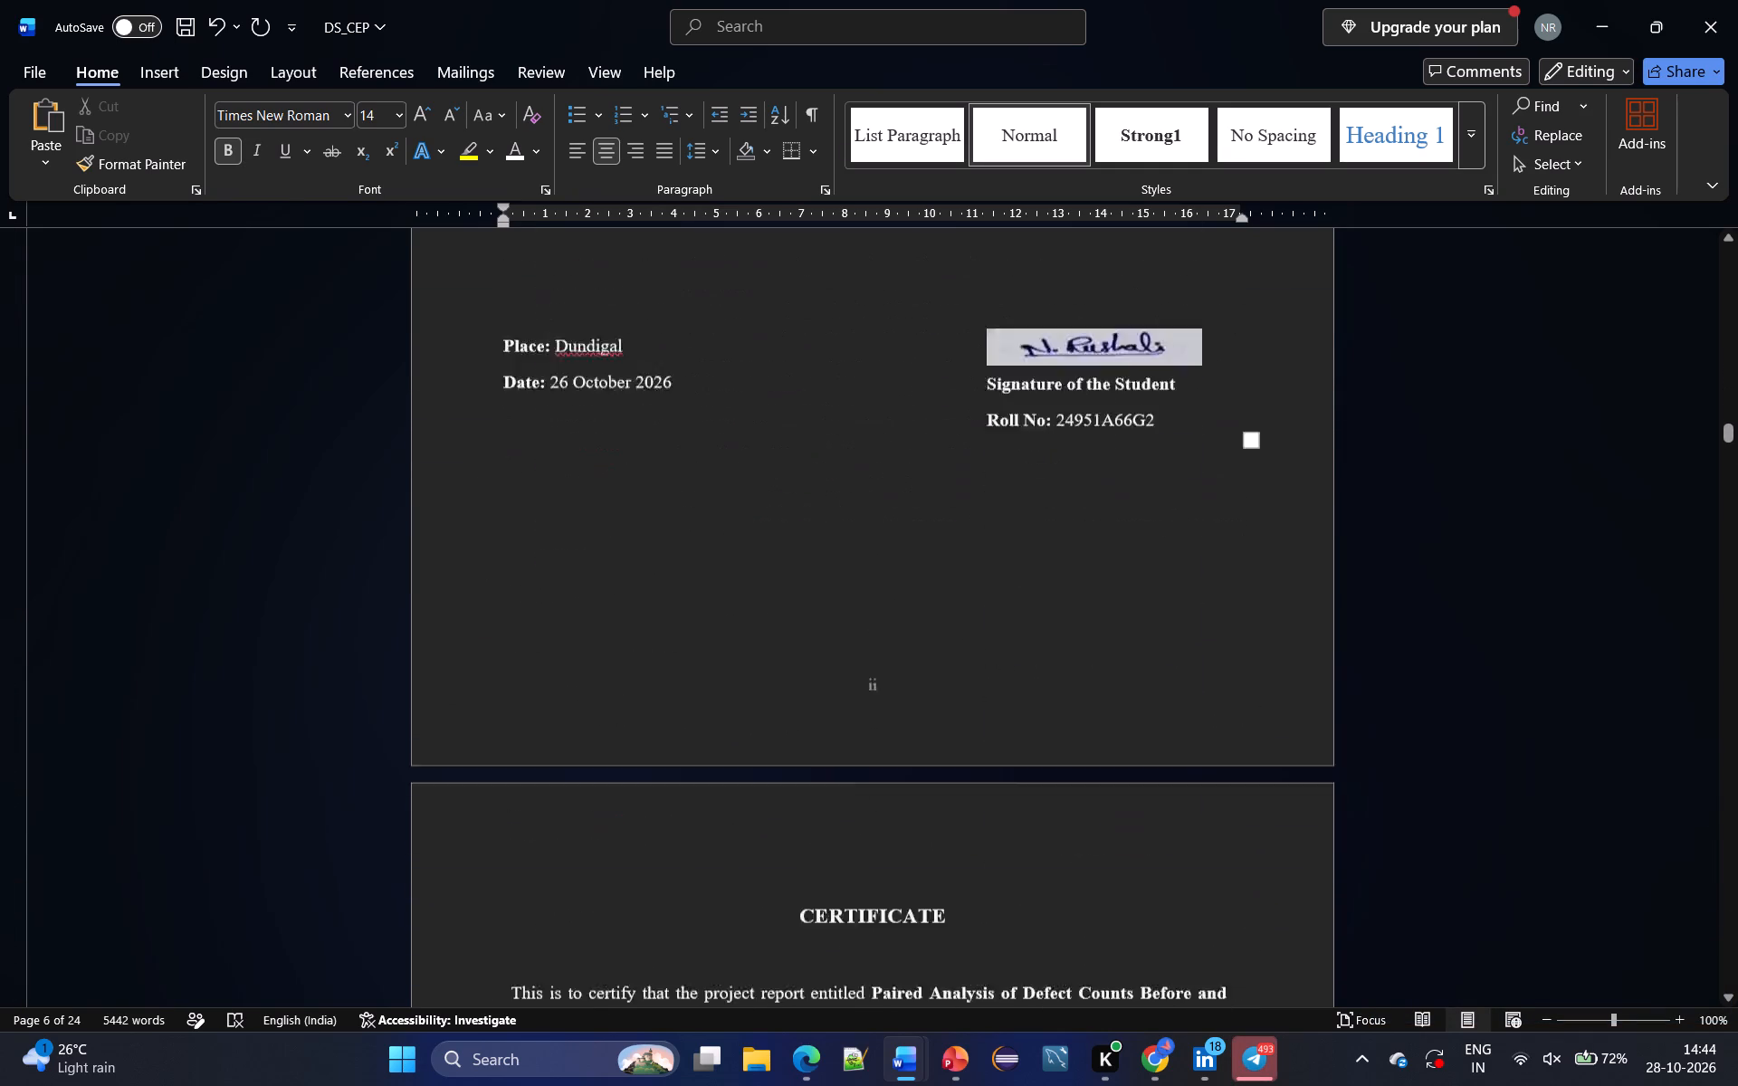
pyautogui.scroll(-1, 1019, 780)
pyautogui.moveTo(874, 572); pyautogui.dragTo(690, 612)
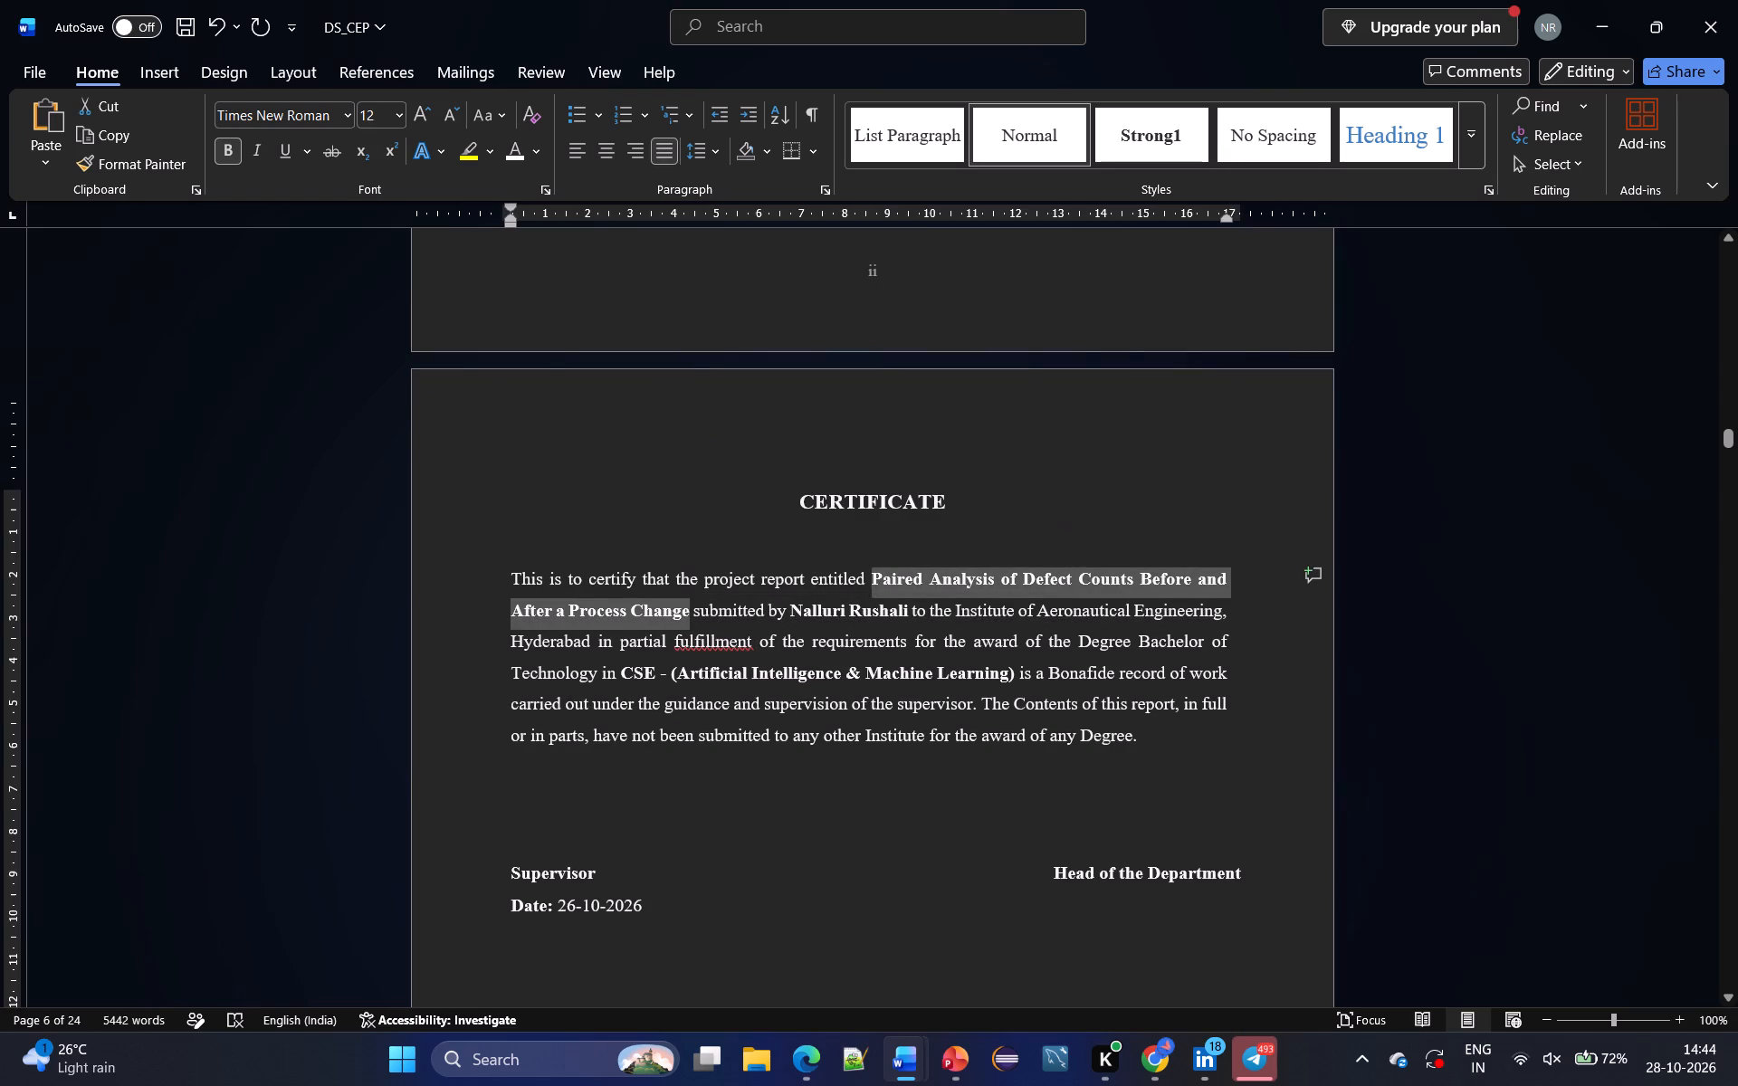
pyautogui.hotkey('ctrl', 'v')
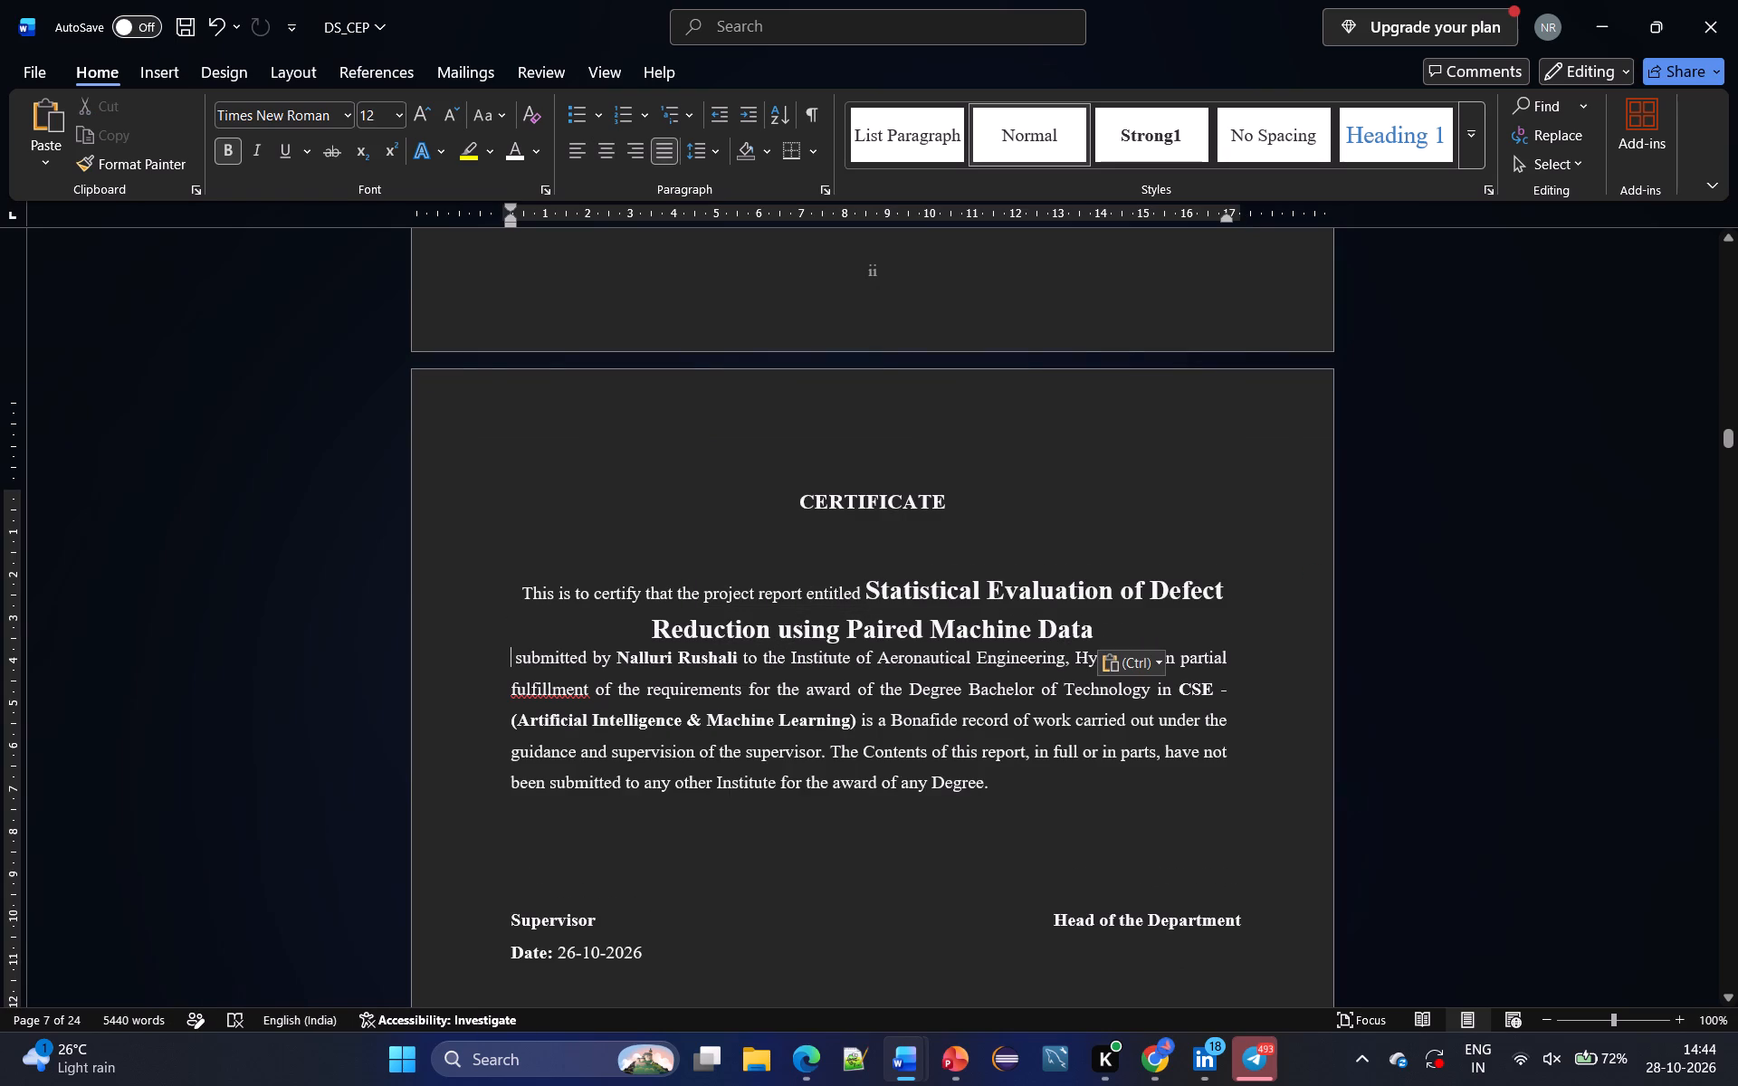
pyautogui.press('BackSpace')
pyautogui.press('BackSpace')
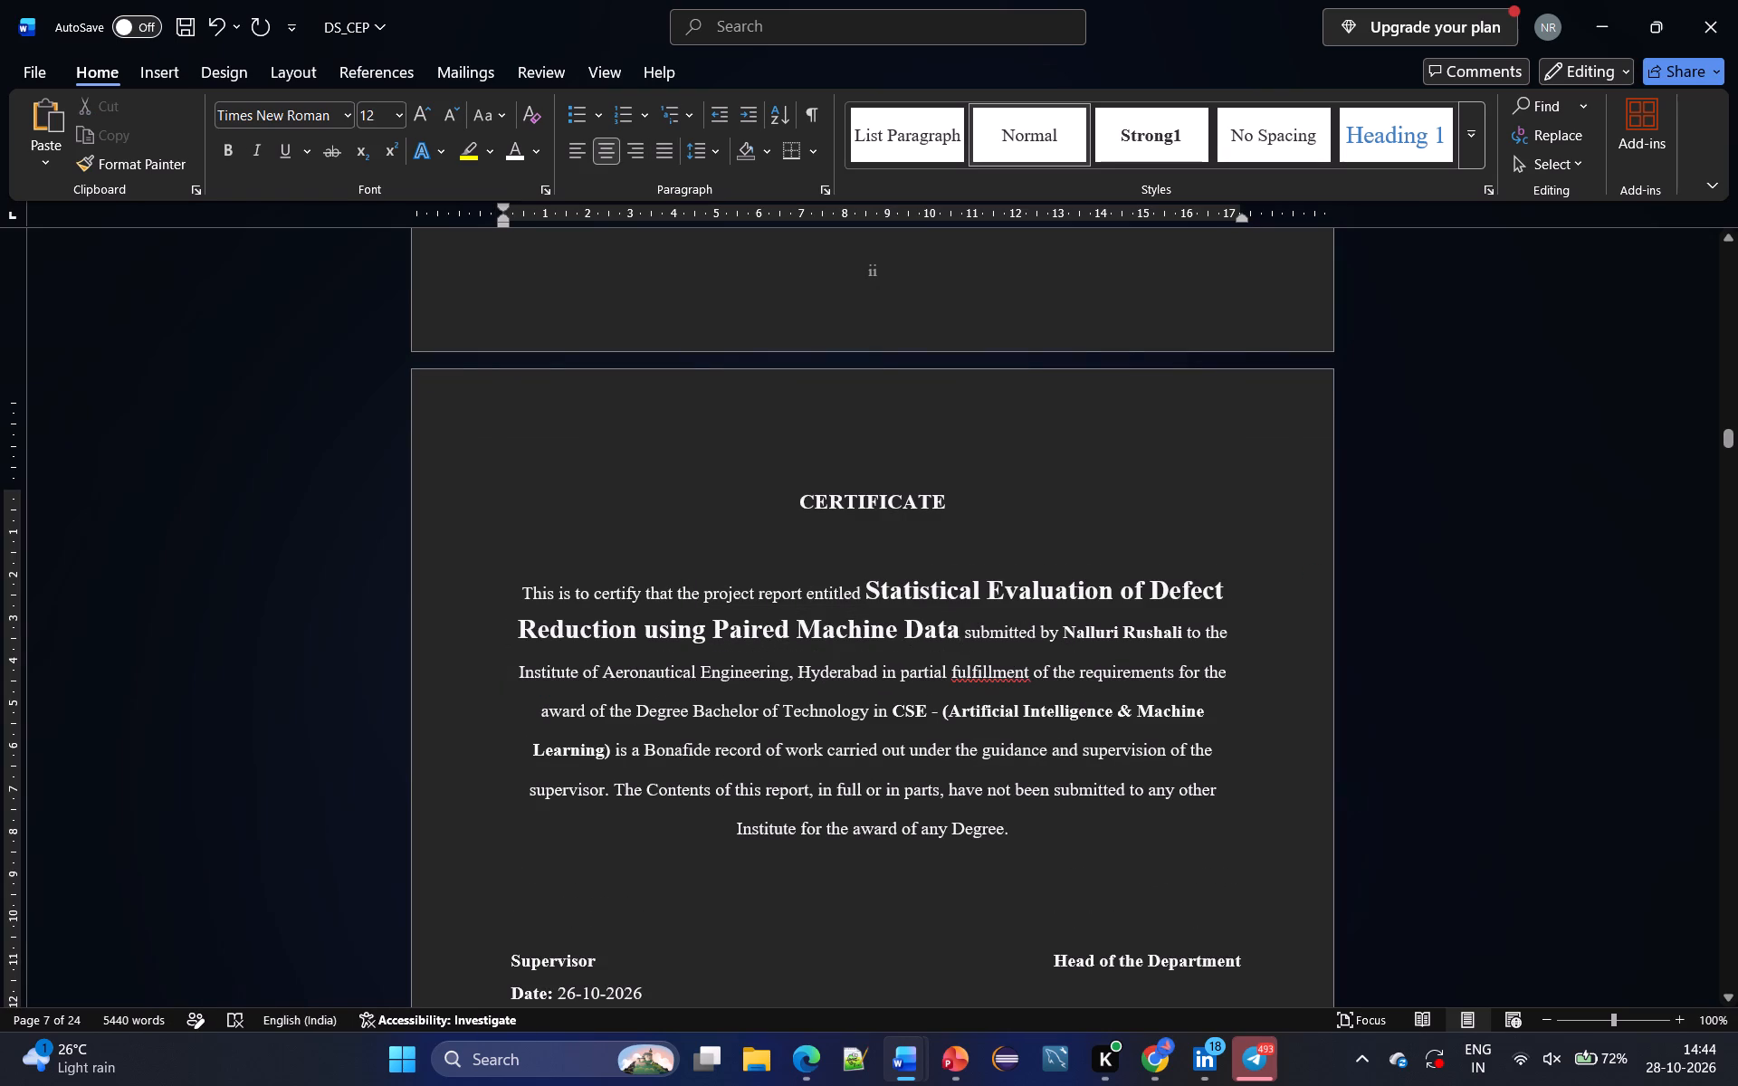
# Set the pasted title in the CERTIFICATE paragraph to font size 12 and justify the whole paragraph.
pyautogui.moveTo(963, 626); pyautogui.dragTo(882, 591)
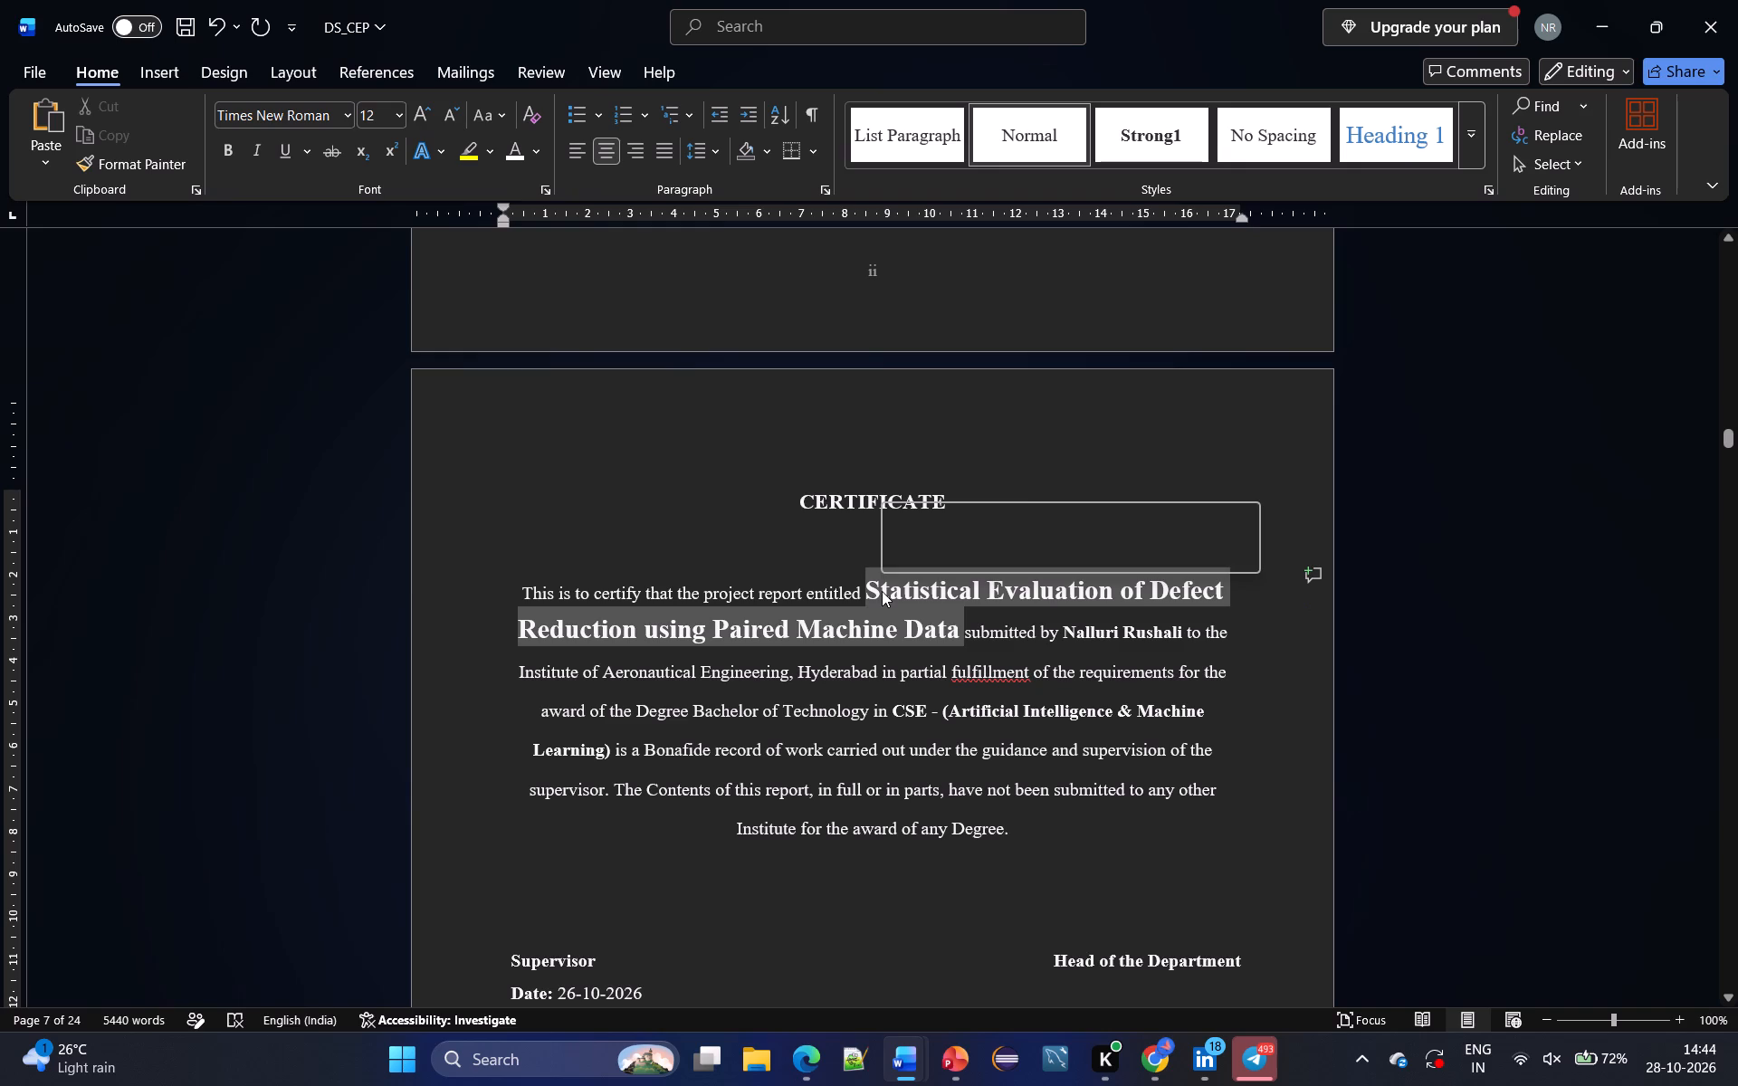
pyautogui.click(1053, 519)
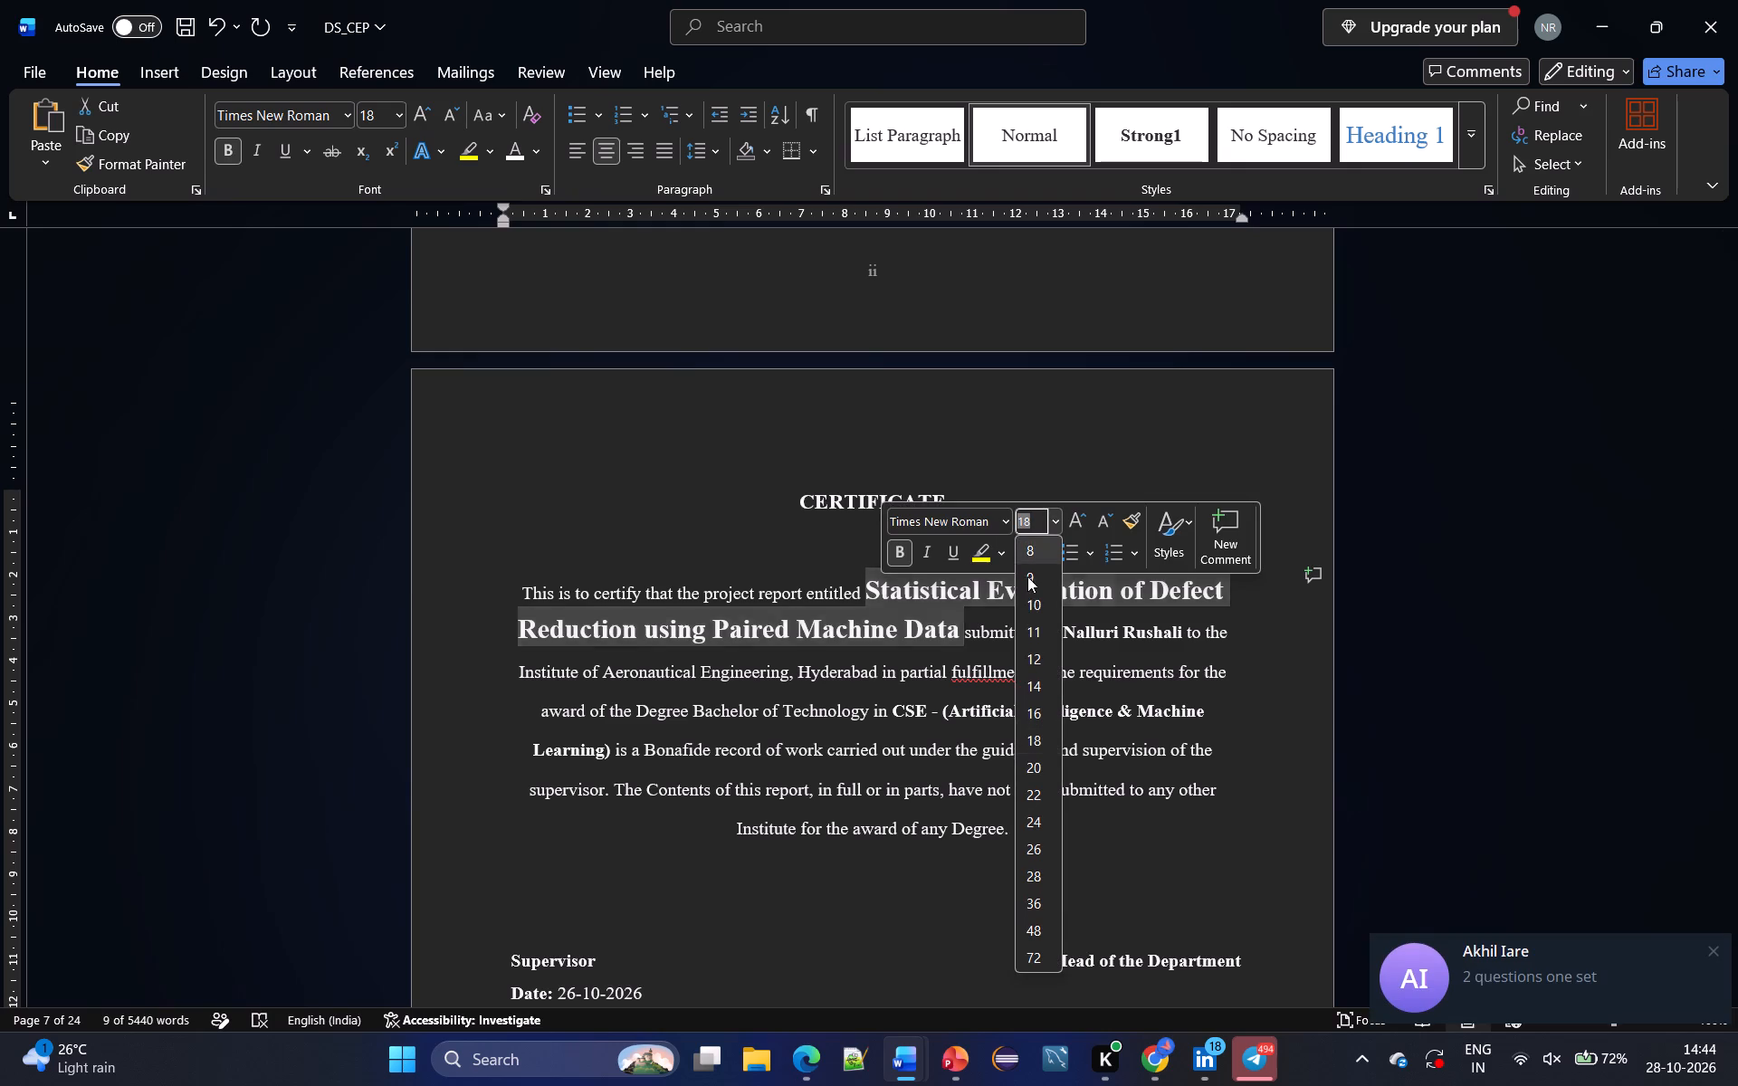
pyautogui.click(1034, 647)
pyautogui.moveTo(1217, 792); pyautogui.dragTo(539, 591)
pyautogui.click(662, 148)
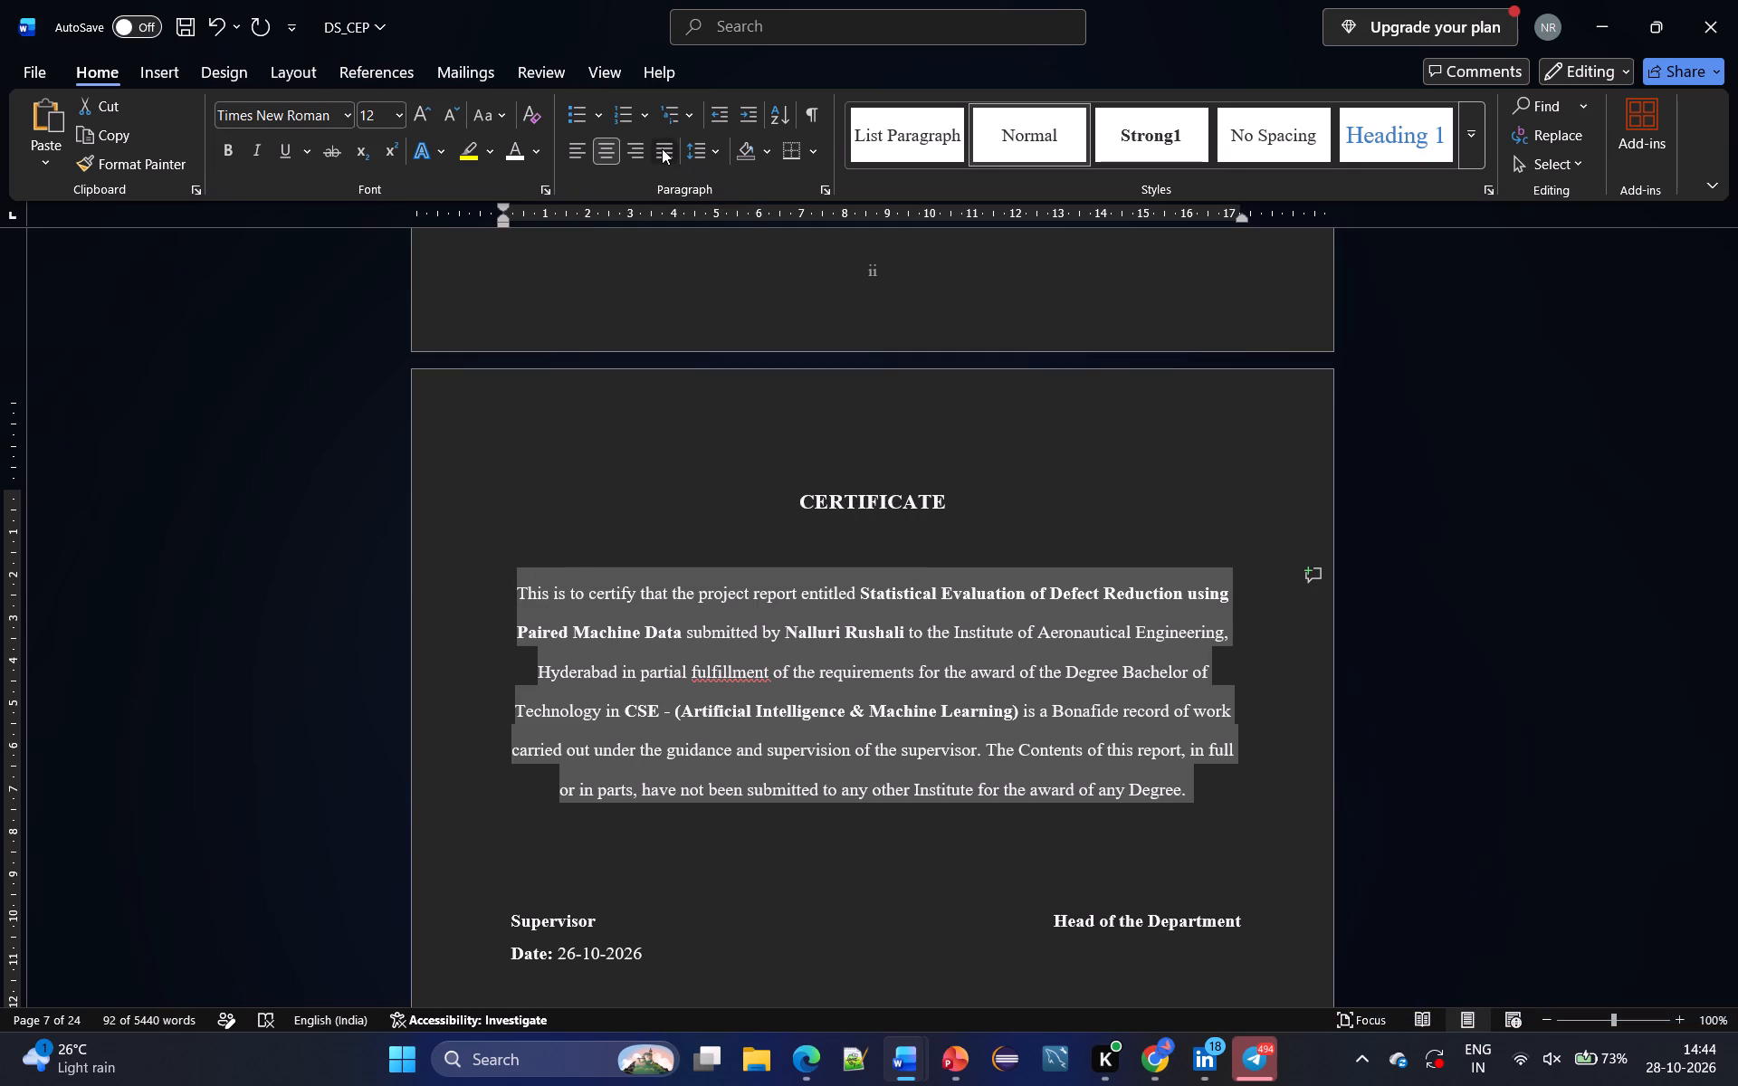
pyautogui.click(1216, 841)
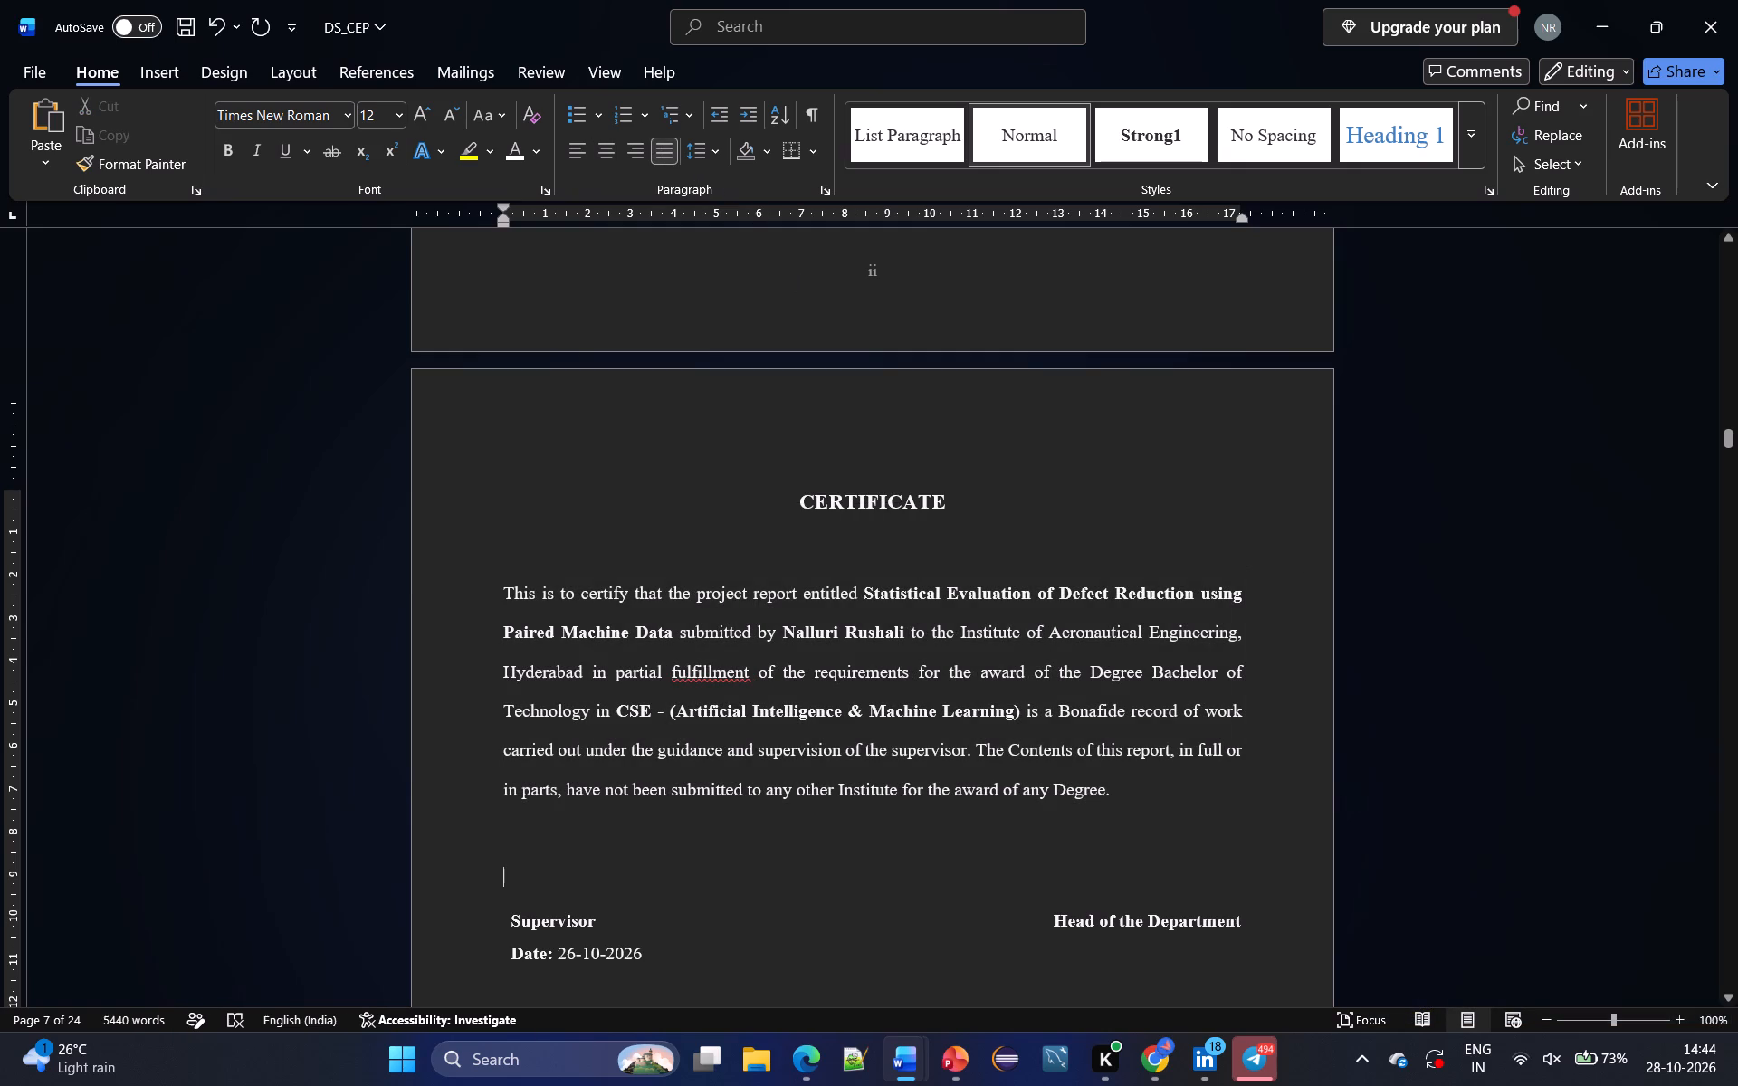
# Replace the old project title in the APPROVAL SHEET paragraph with the copied new title, keeping it joined to "submitted by".
pyautogui.scroll(-2, 1216, 841)
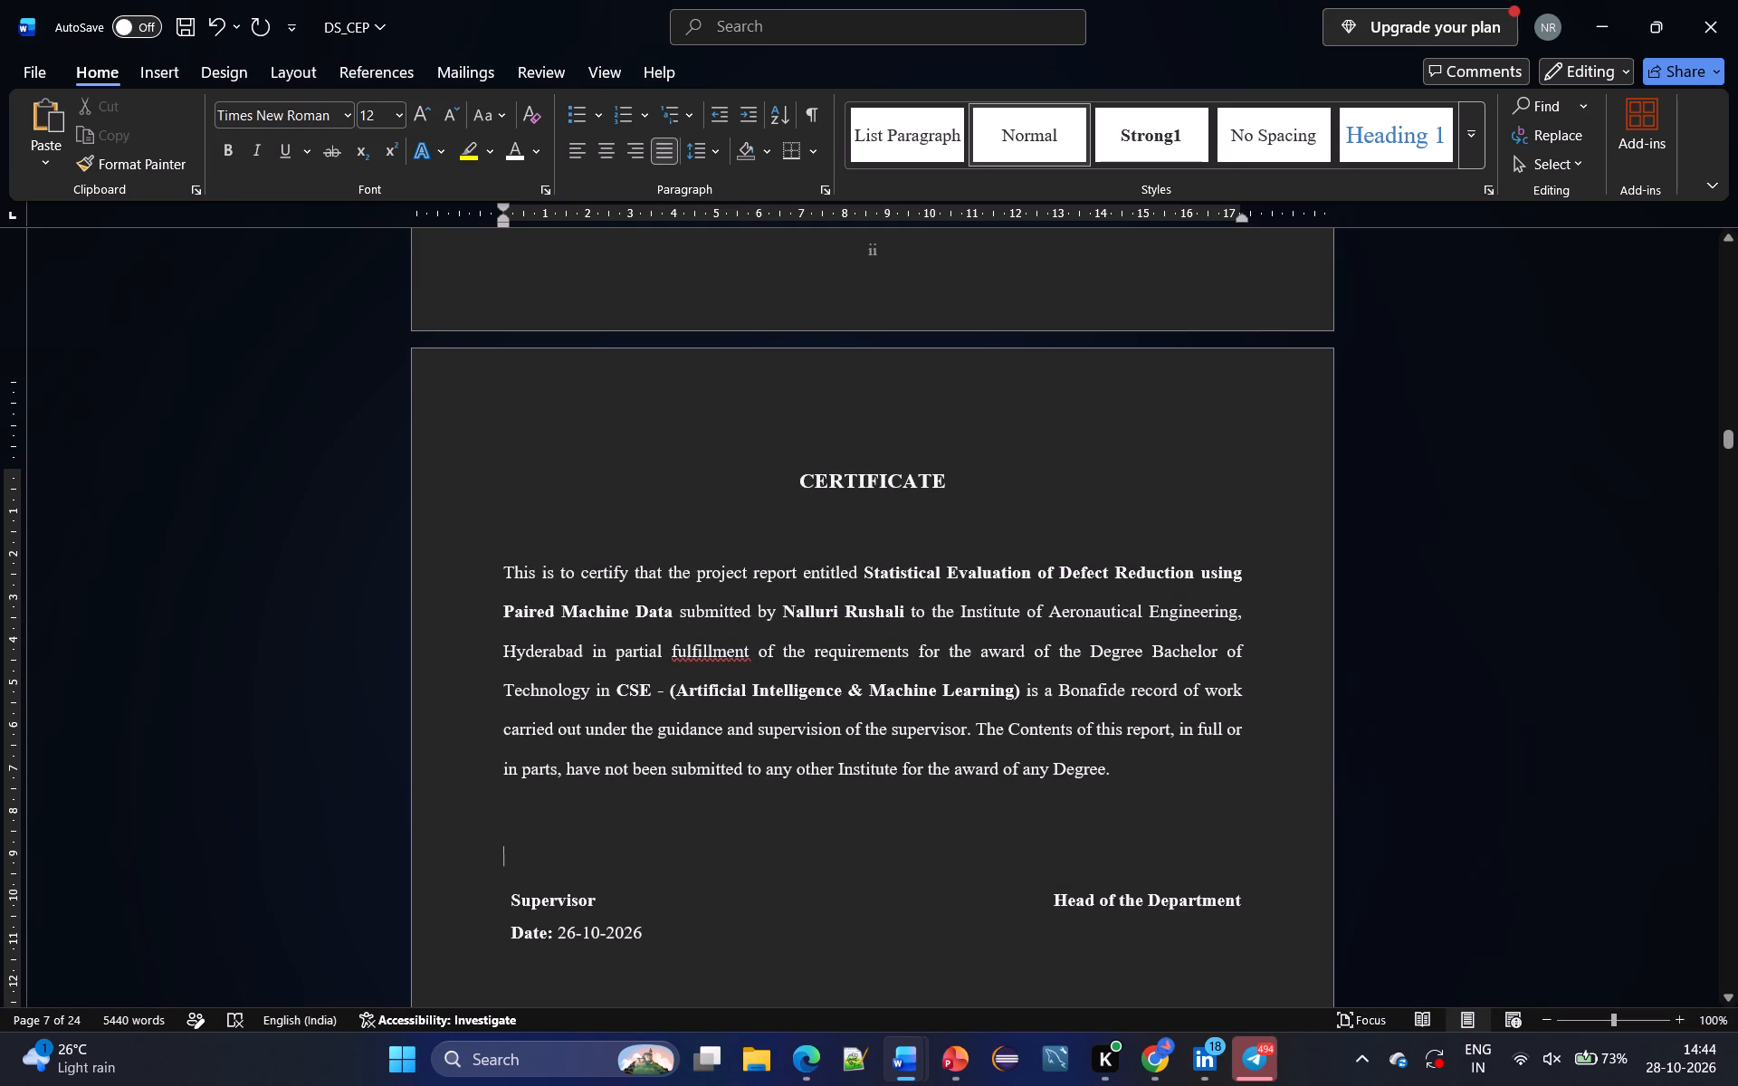
pyautogui.scroll(-4, 1216, 841)
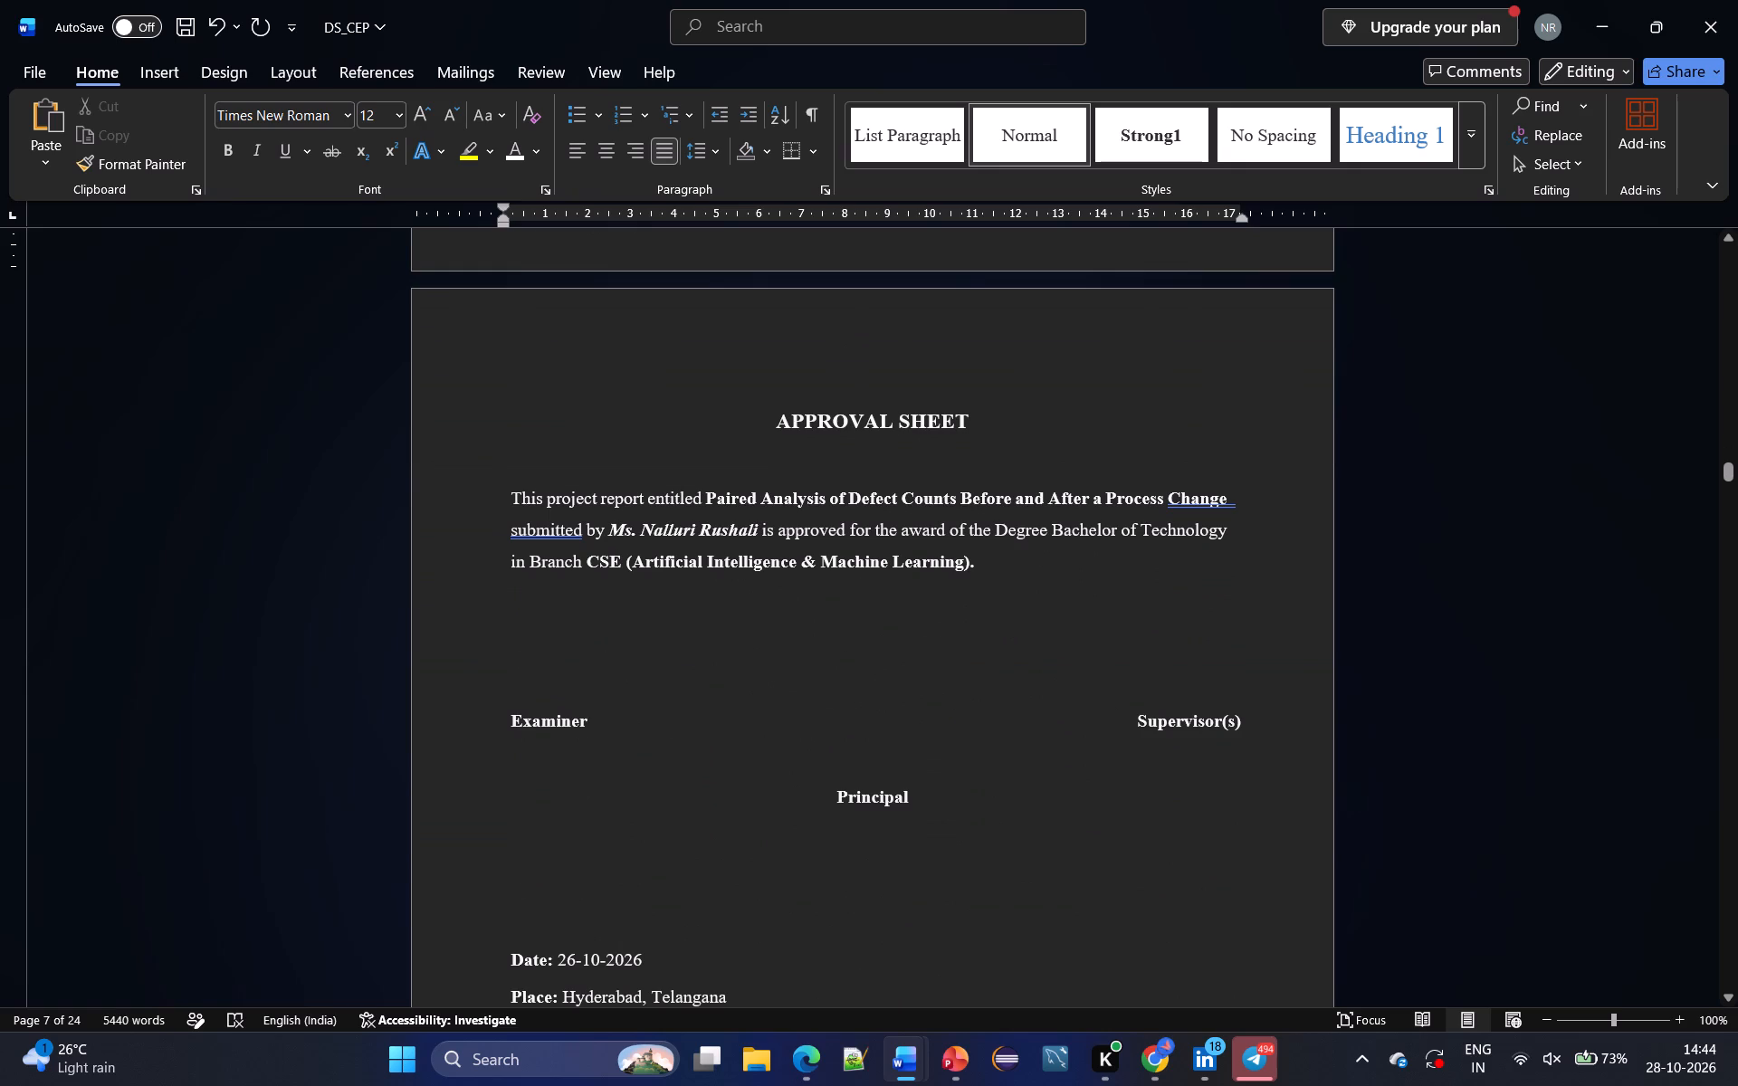
pyautogui.moveTo(707, 495); pyautogui.dragTo(586, 541)
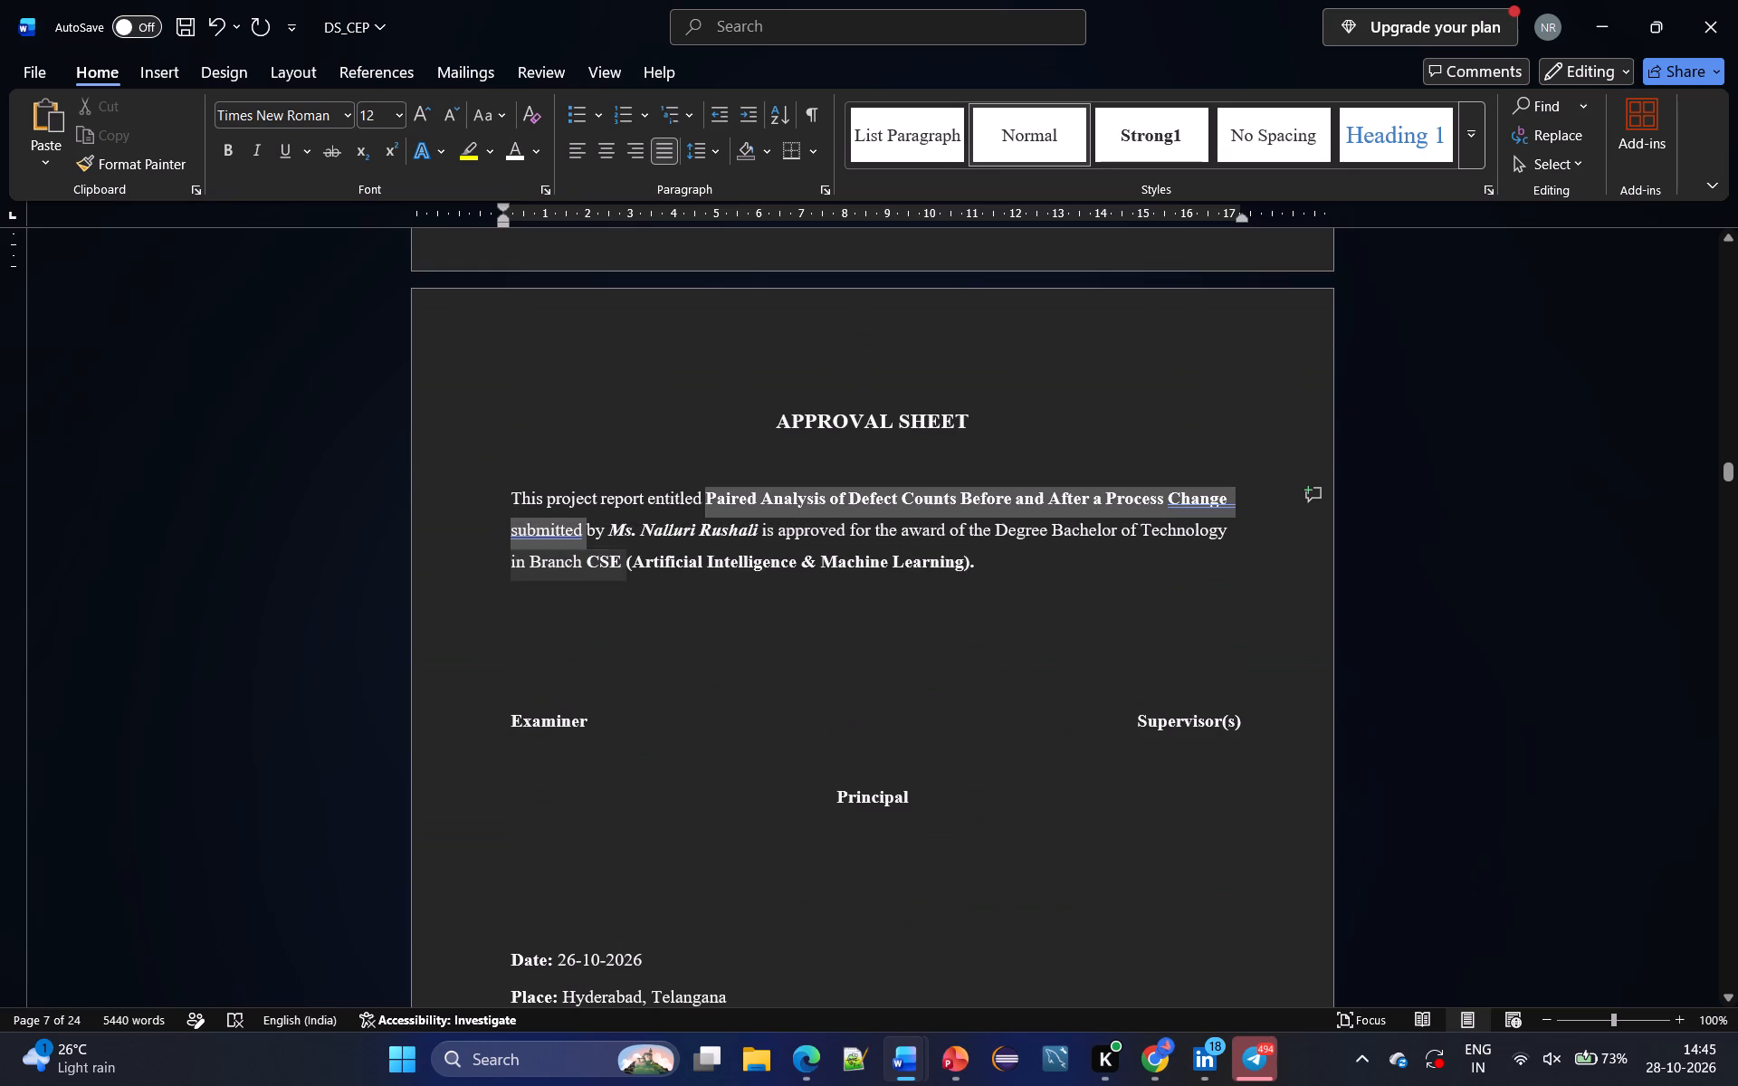
pyautogui.moveTo(586, 541); pyautogui.dragTo(1236, 504)
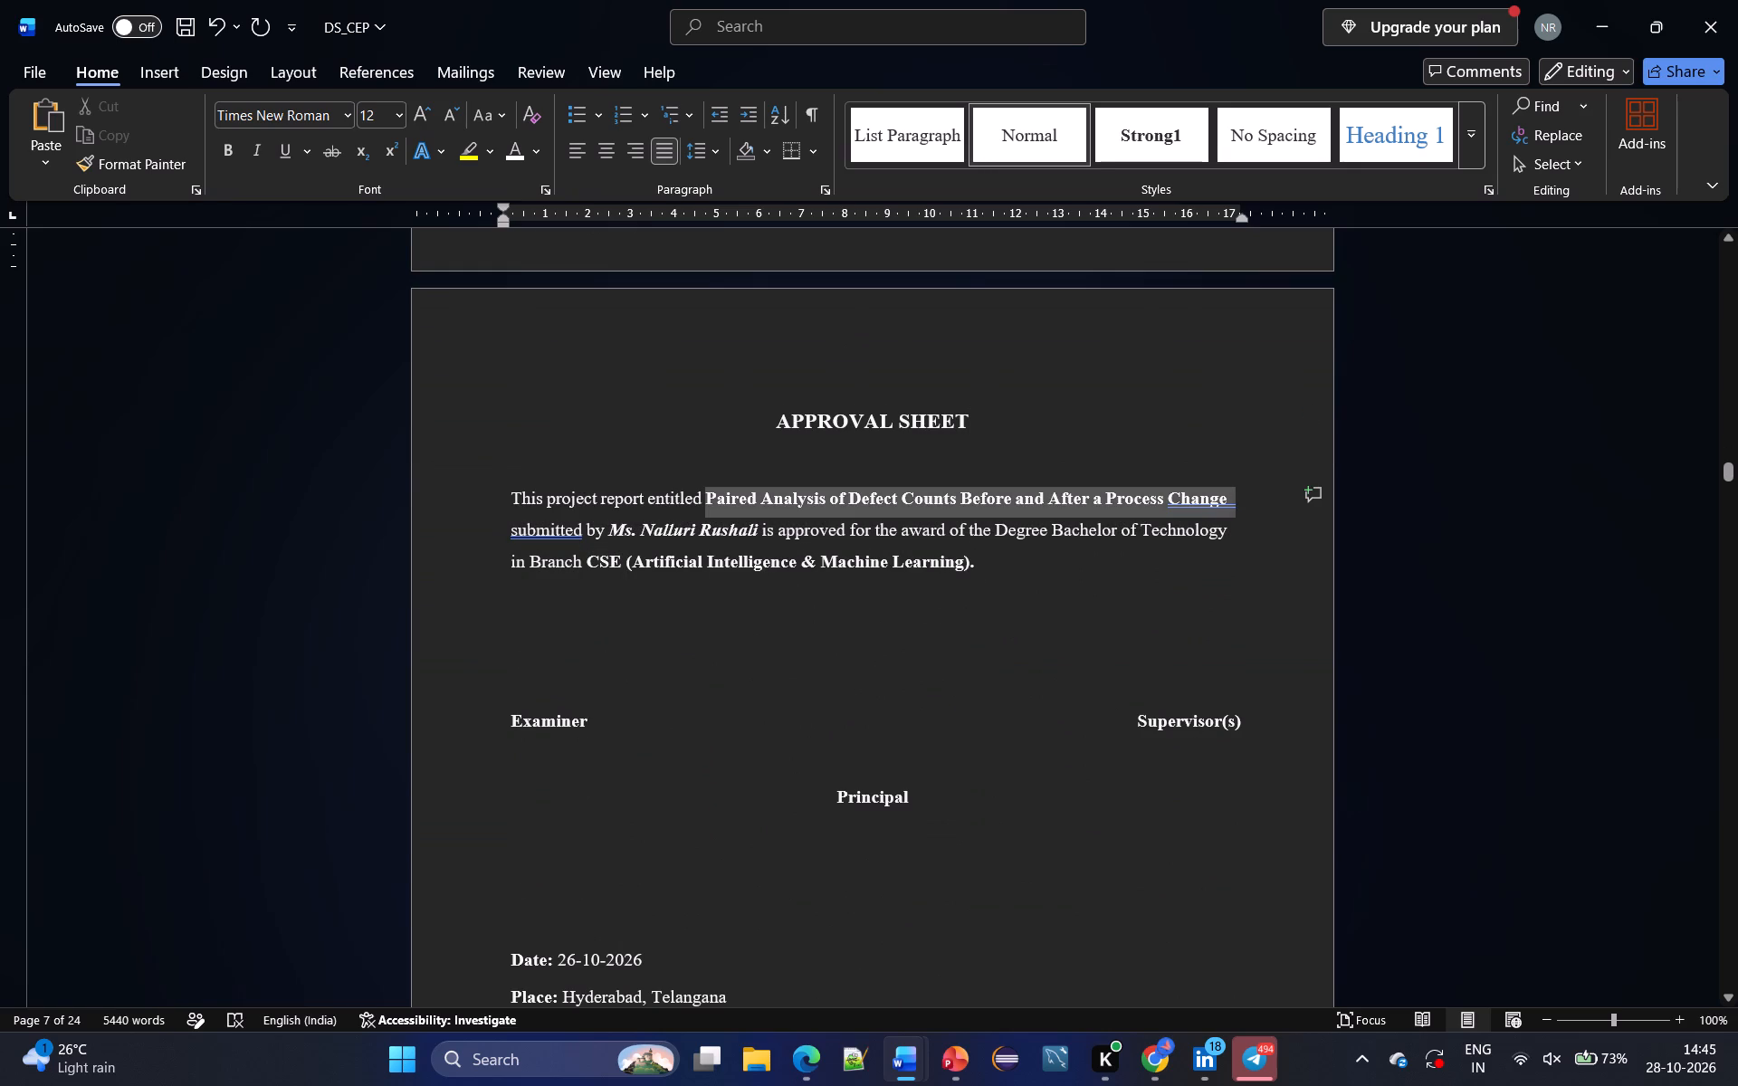
pyautogui.moveTo(1236, 504); pyautogui.dragTo(1228, 499)
pyautogui.hotkey('ctrl', 'v')
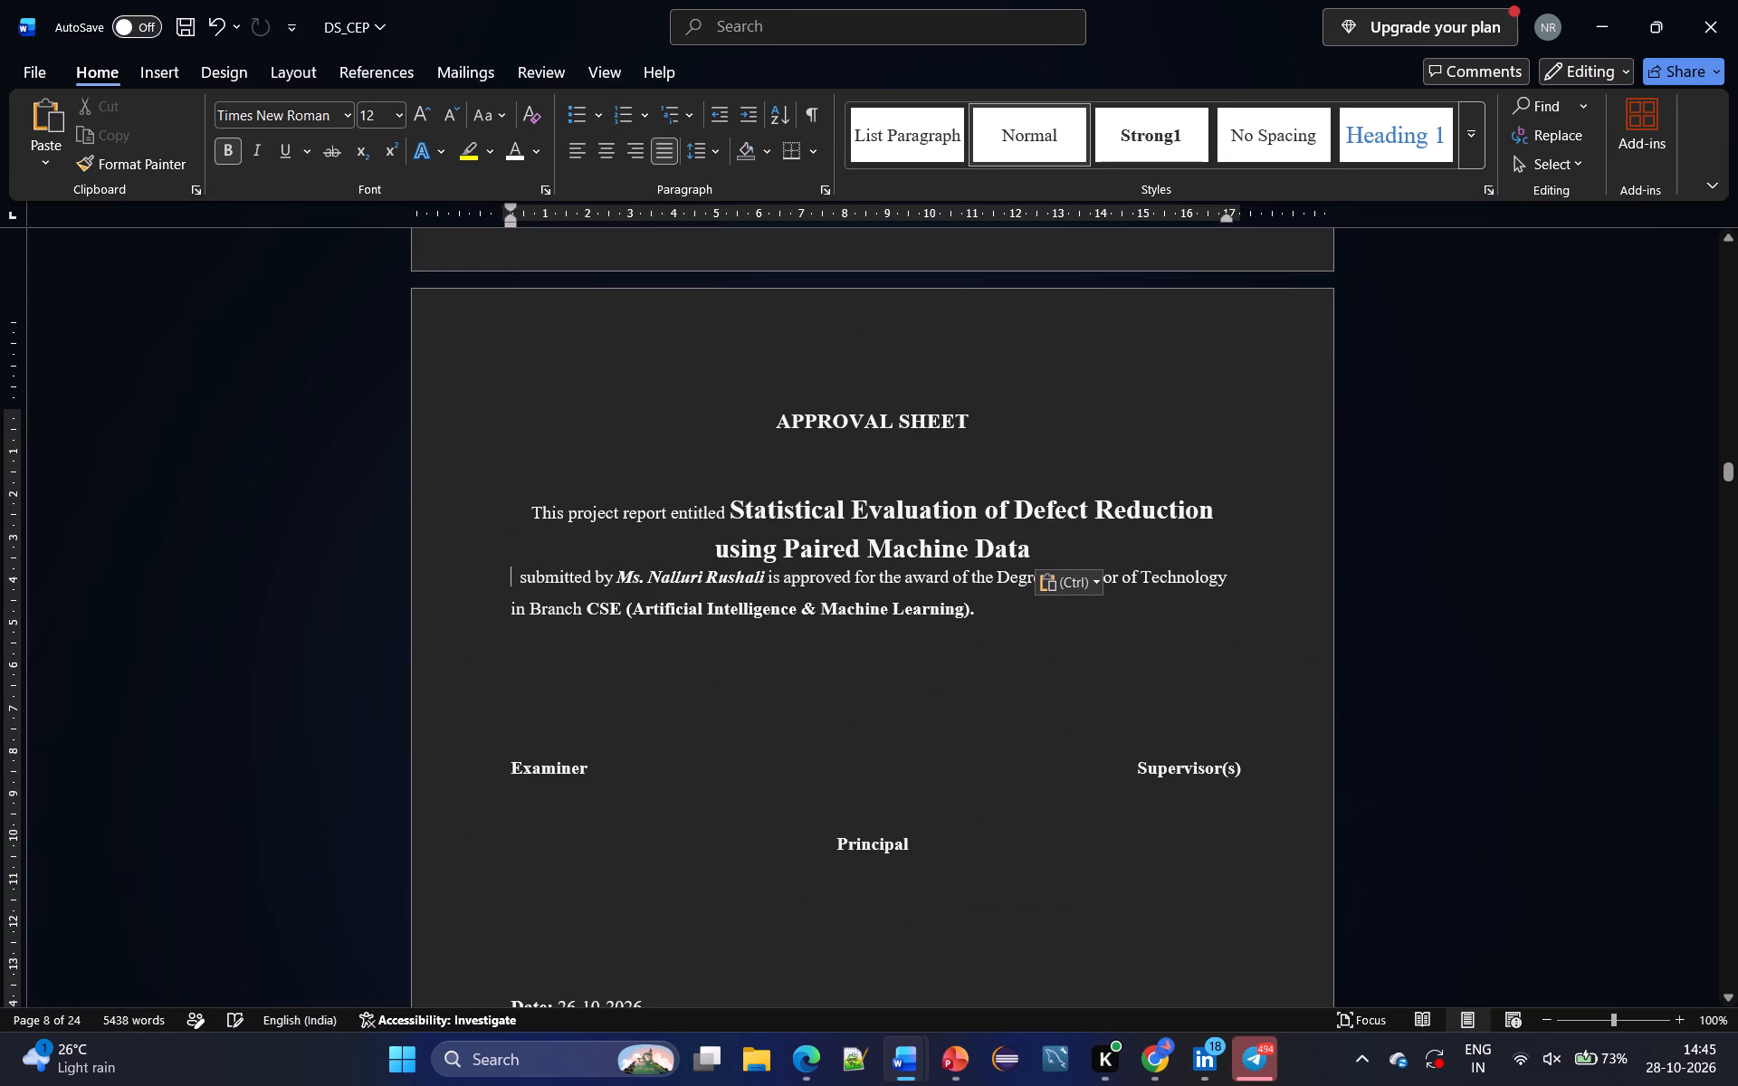
pyautogui.press('BackSpace')
pyautogui.press('BackSpace')
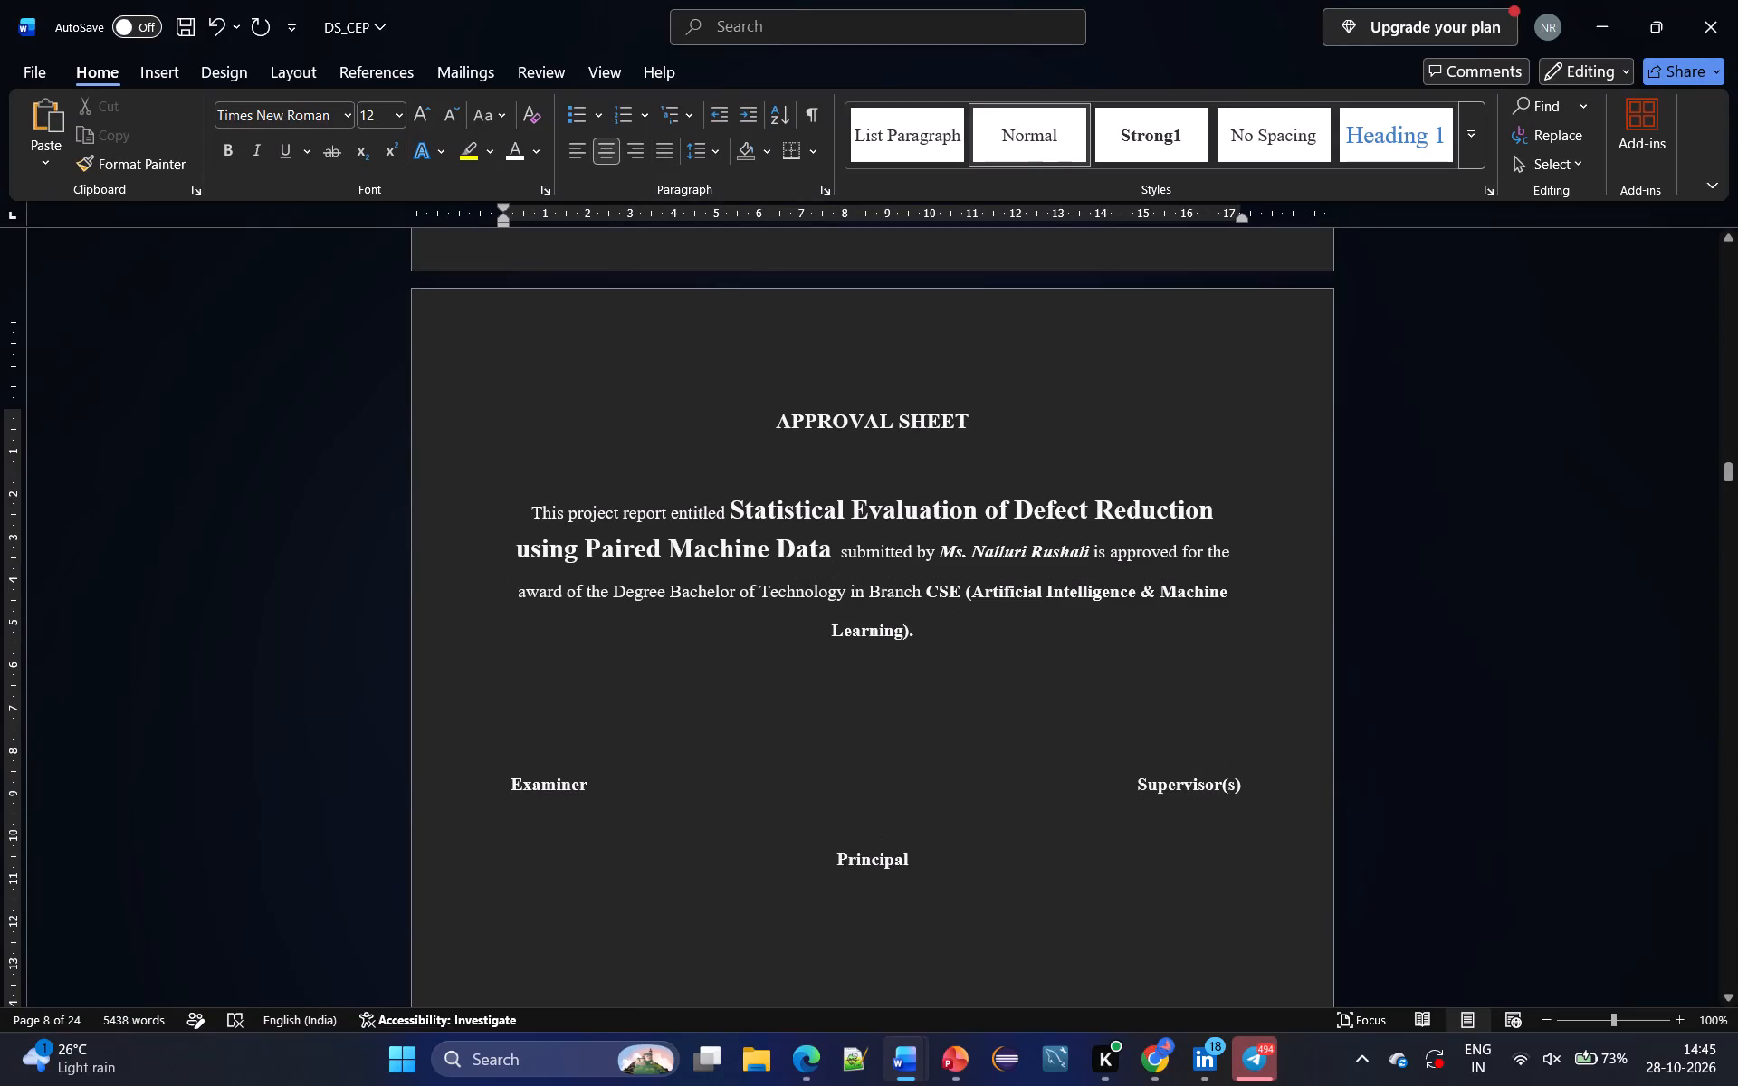
# Set the pasted title in the APPROVAL SHEET paragraph to font size 12 and justify the whole paragraph.
pyautogui.moveTo(836, 546); pyautogui.dragTo(769, 504)
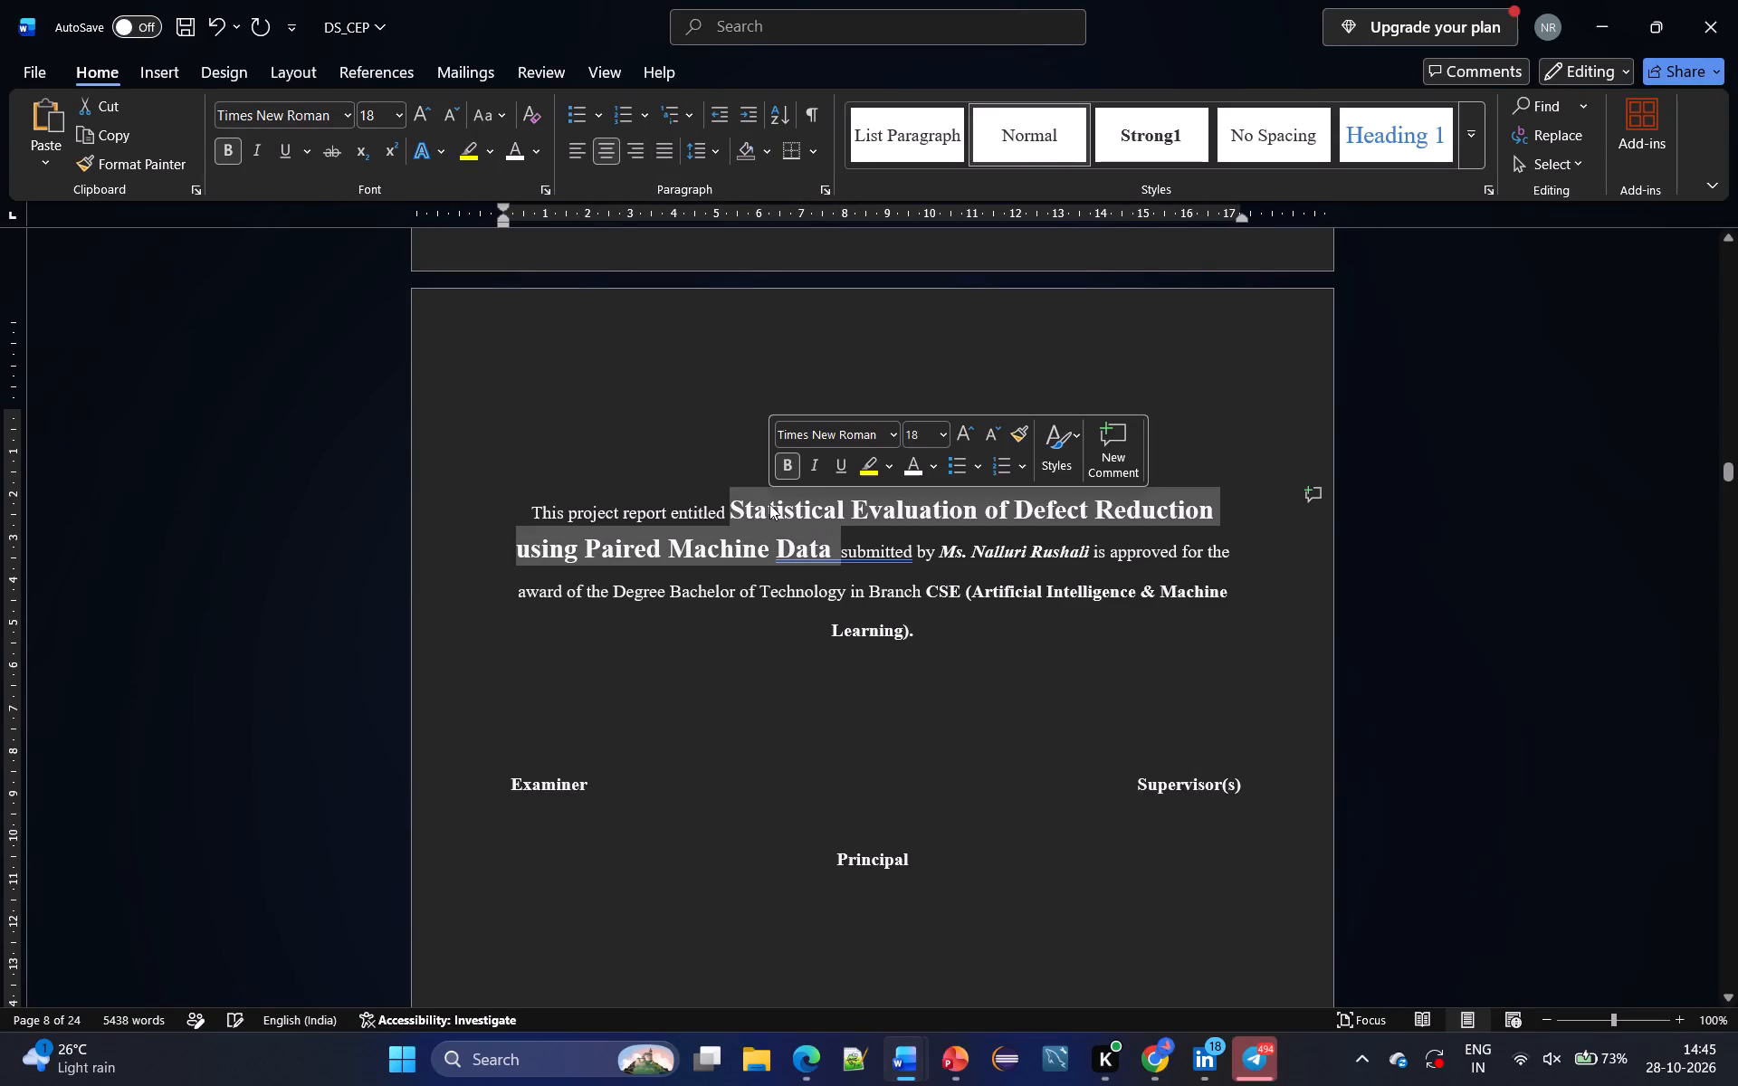
pyautogui.moveTo(941, 426); pyautogui.dragTo(926, 570)
pyautogui.click(926, 570)
pyautogui.moveTo(1141, 604); pyautogui.dragTo(497, 513)
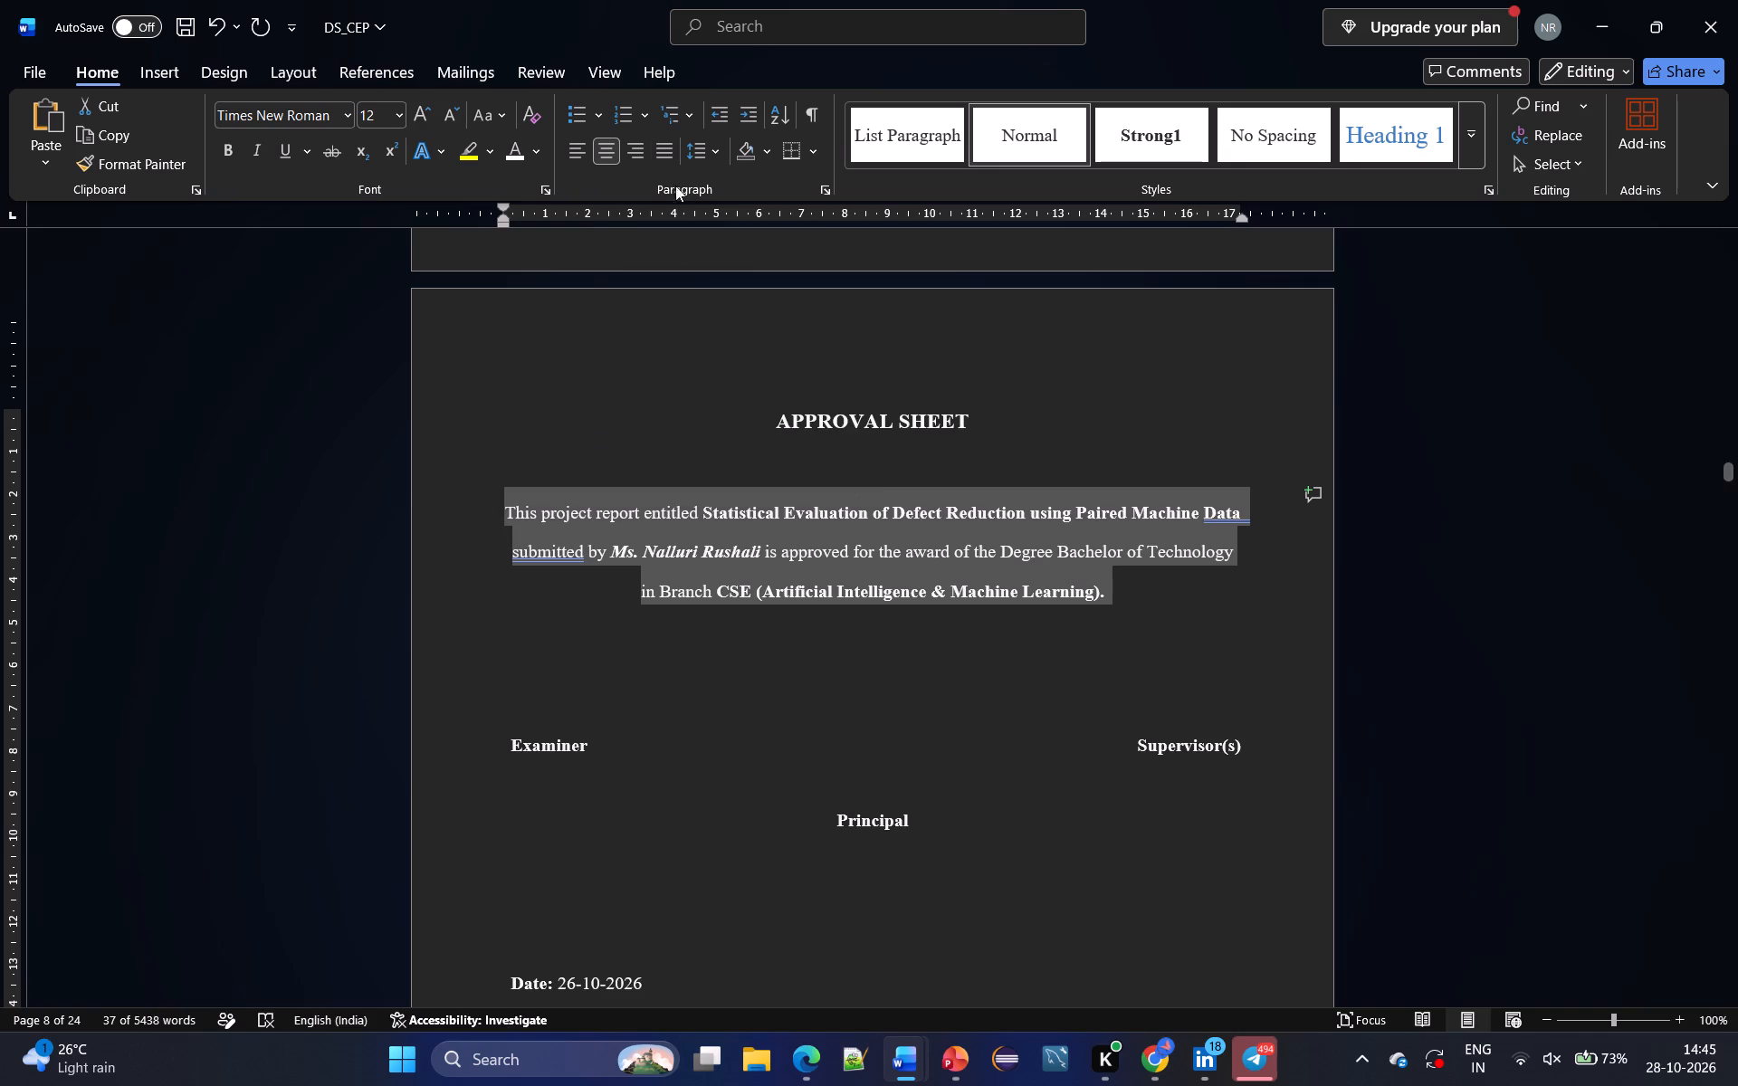
pyautogui.click(667, 144)
pyautogui.click(967, 693)
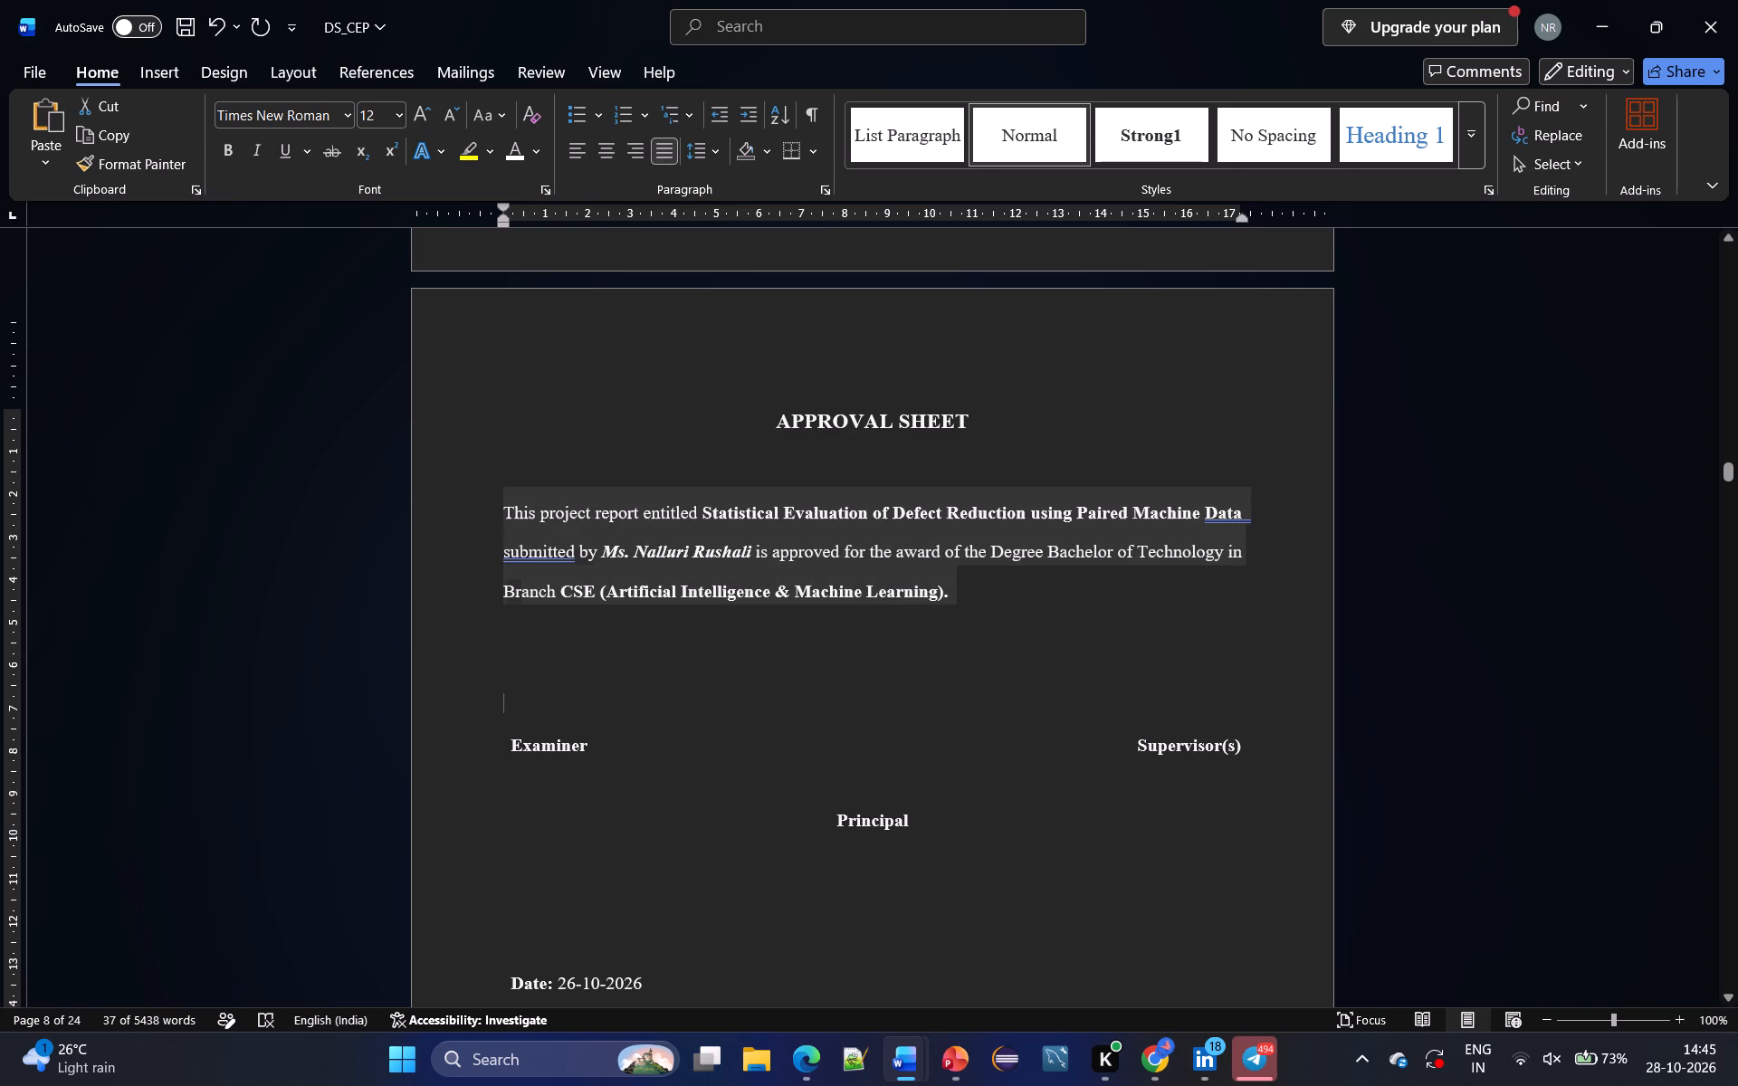
# Review the DS_CEP pages following the APPROVAL SHEET, from the Acknowledgement onward, and return to the first page.
pyautogui.scroll(-2, 1092, 795)
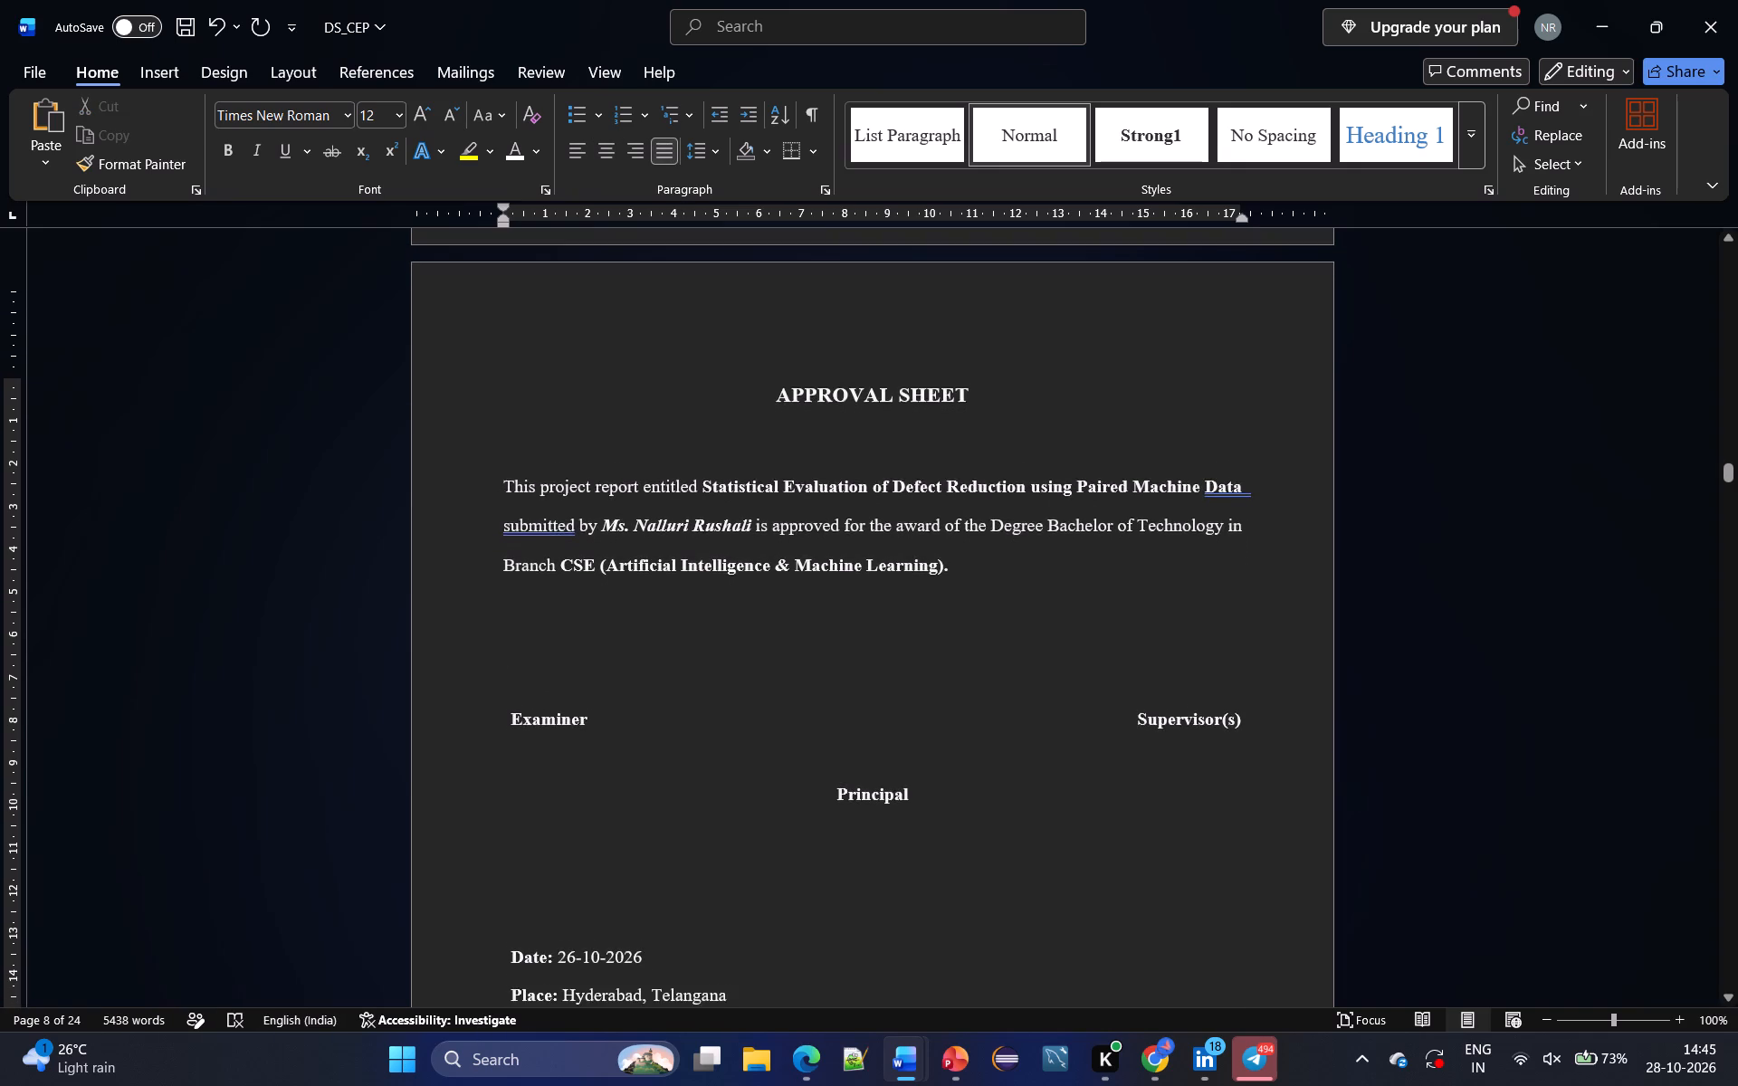
pyautogui.scroll(-6, 1092, 795)
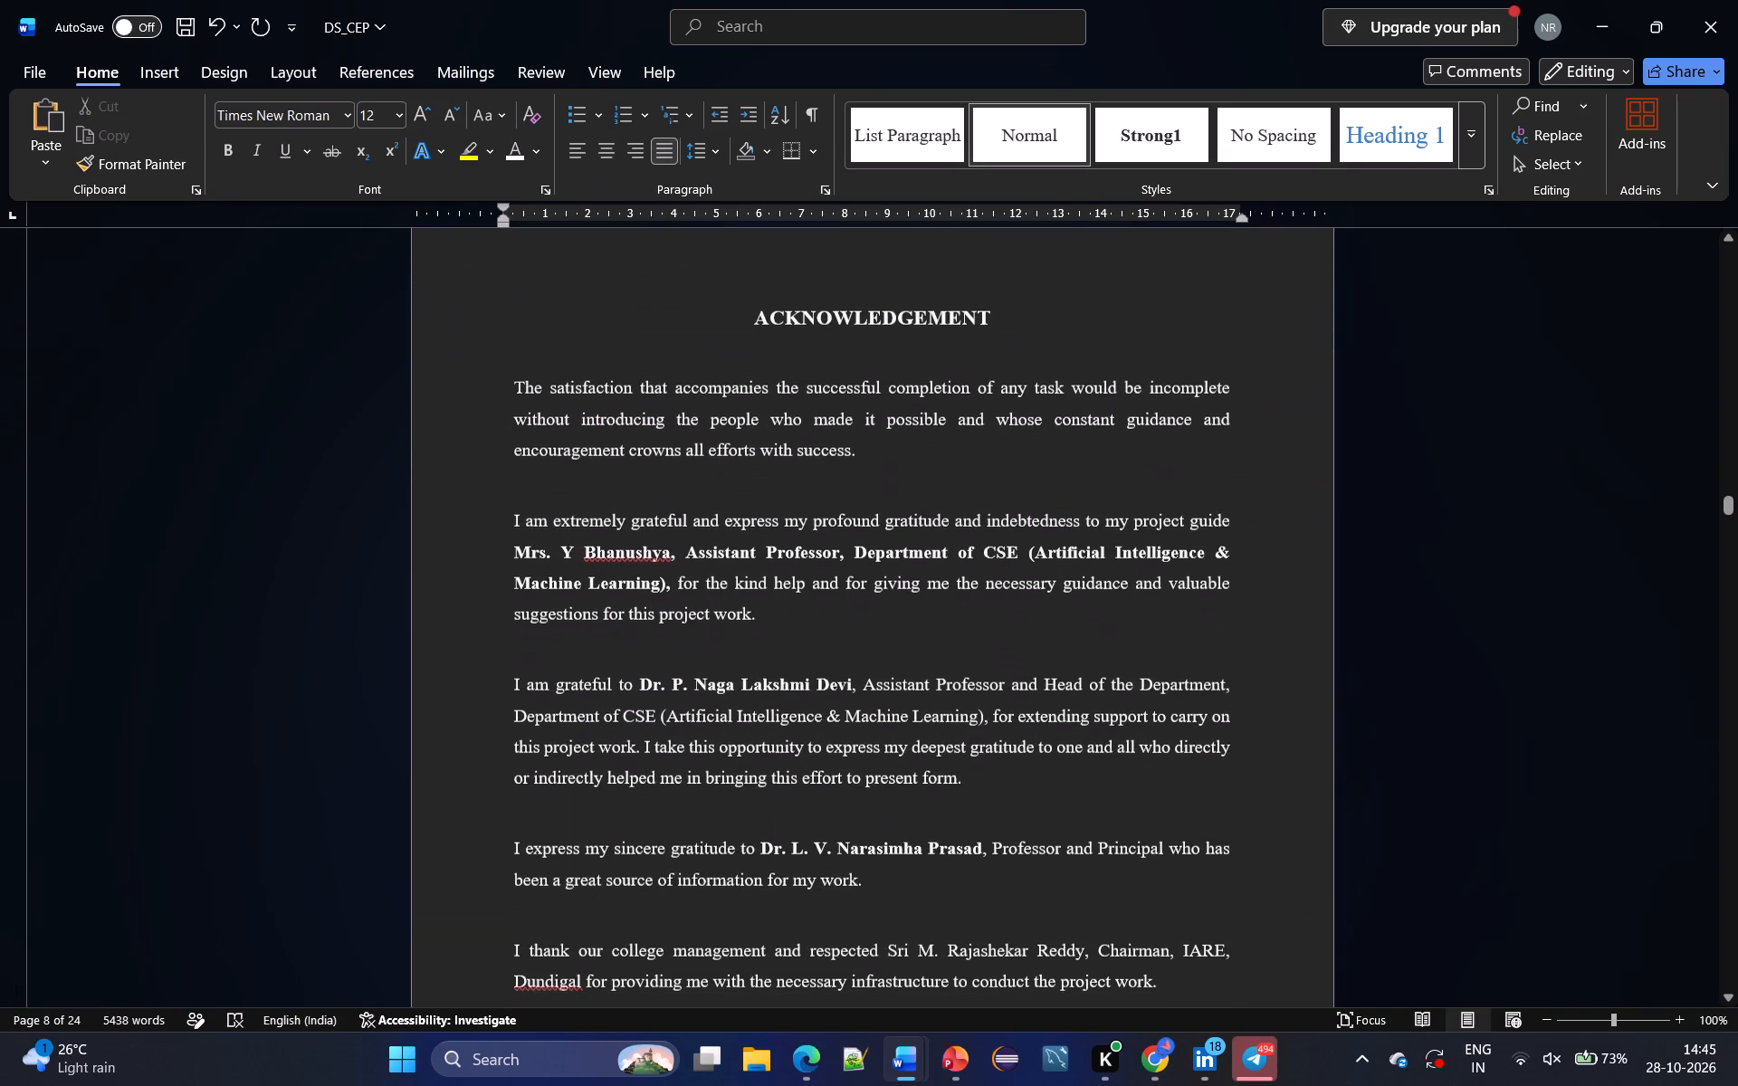
pyautogui.scroll(-20, 1092, 795)
pyautogui.scroll(-17, 1092, 795)
pyautogui.scroll(20, 1092, 795)
pyautogui.scroll(20, 1092, 795)
pyautogui.scroll(6, 1092, 795)
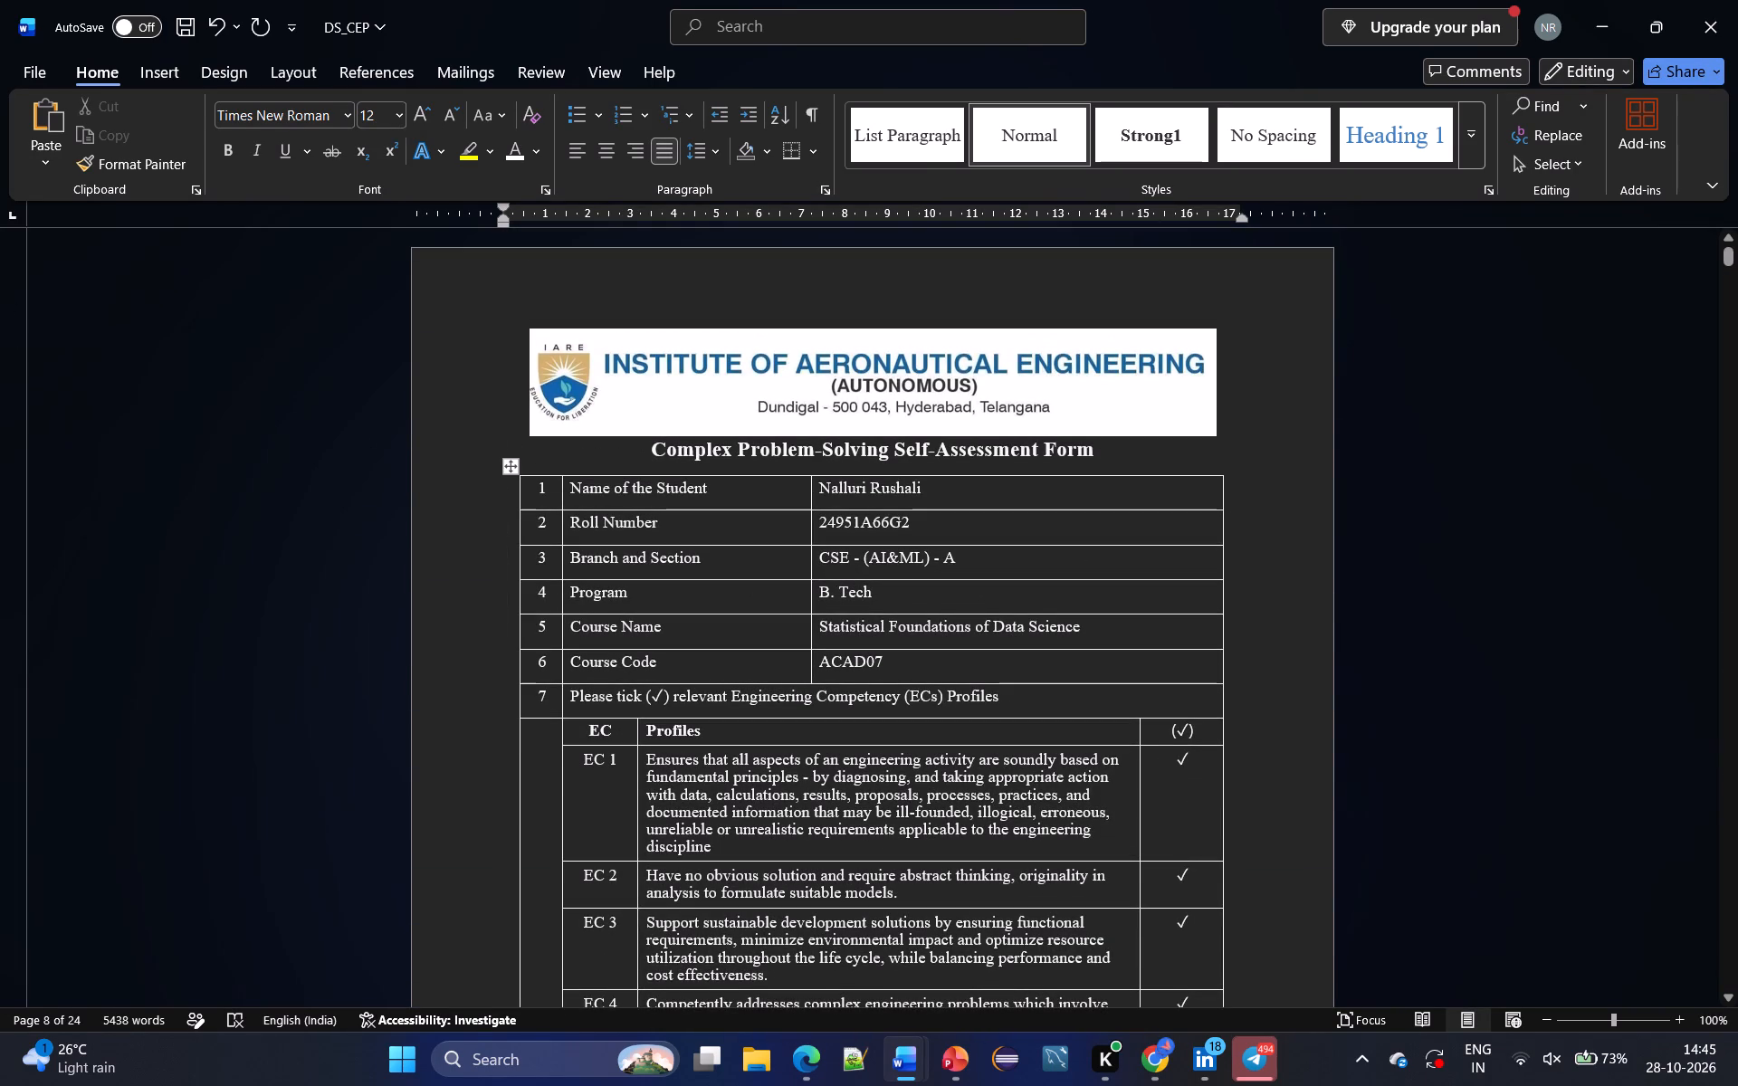
# Save DS_CEP as a PDF named sfds_repp in the COLLEGE DOCS folder and close the PDF preview that opens.
pyautogui.click(41, 67)
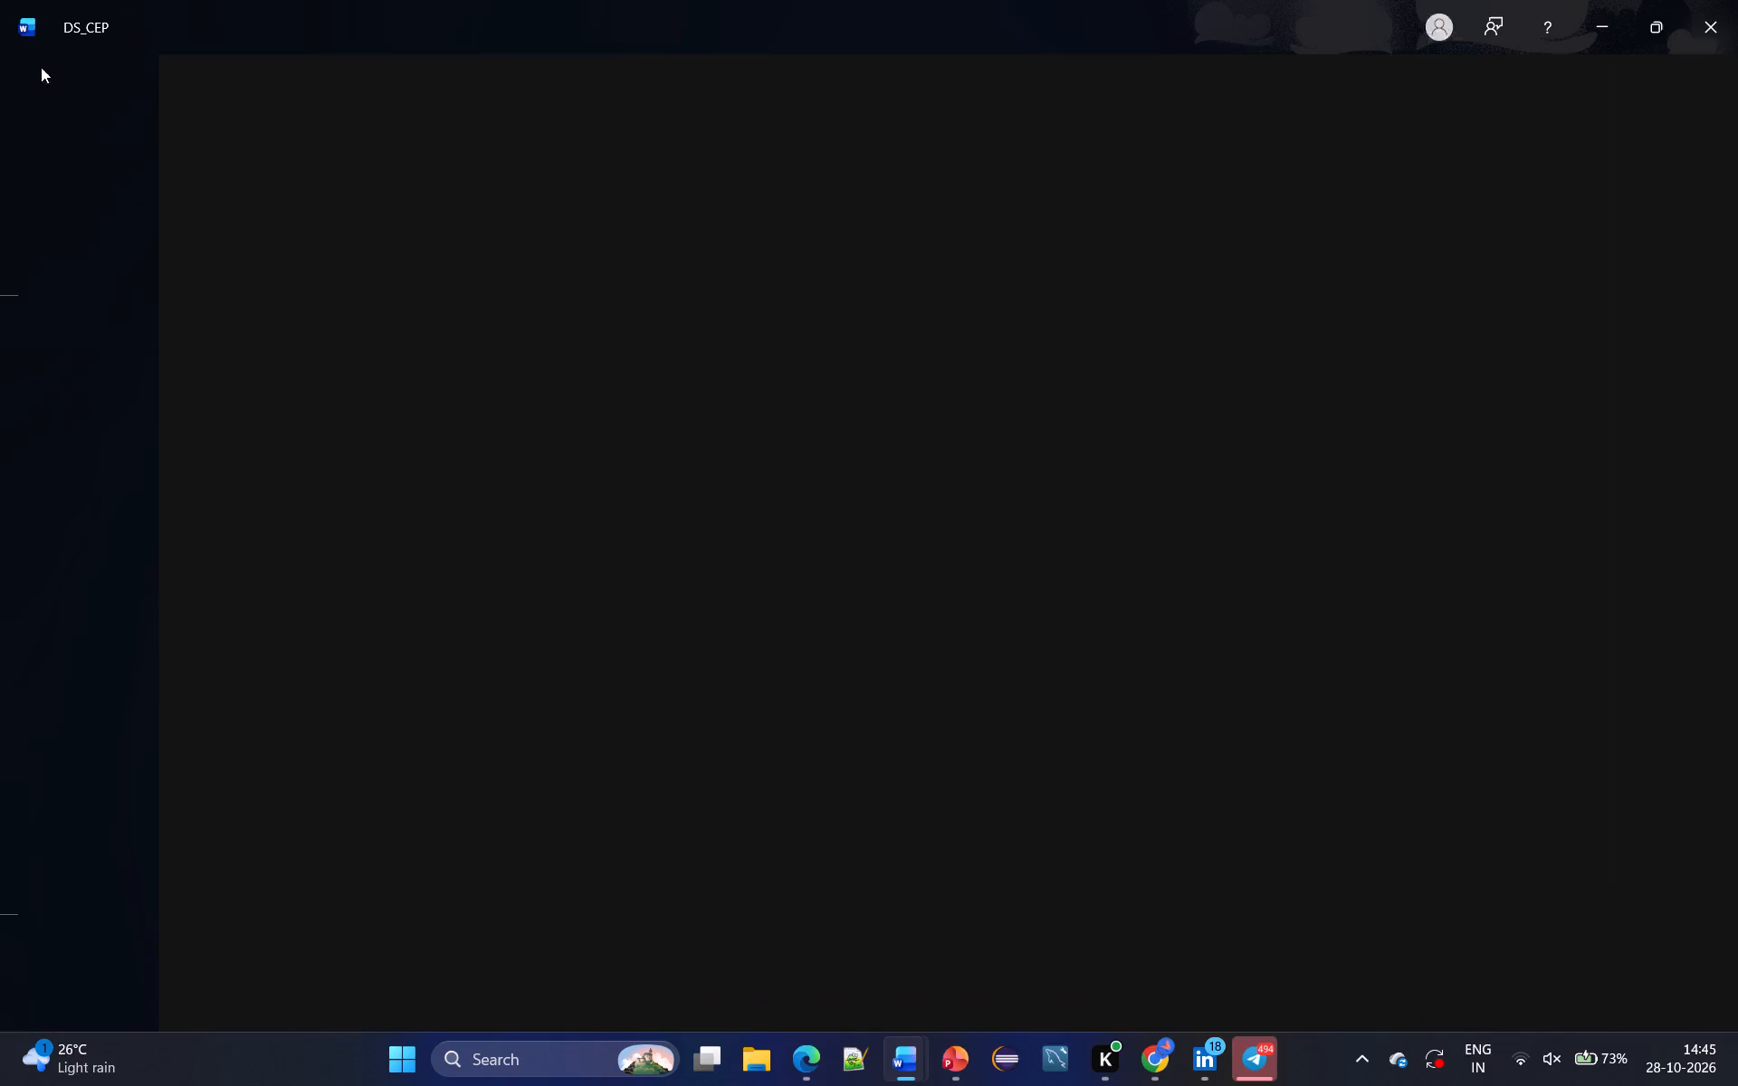
pyautogui.click(110, 412)
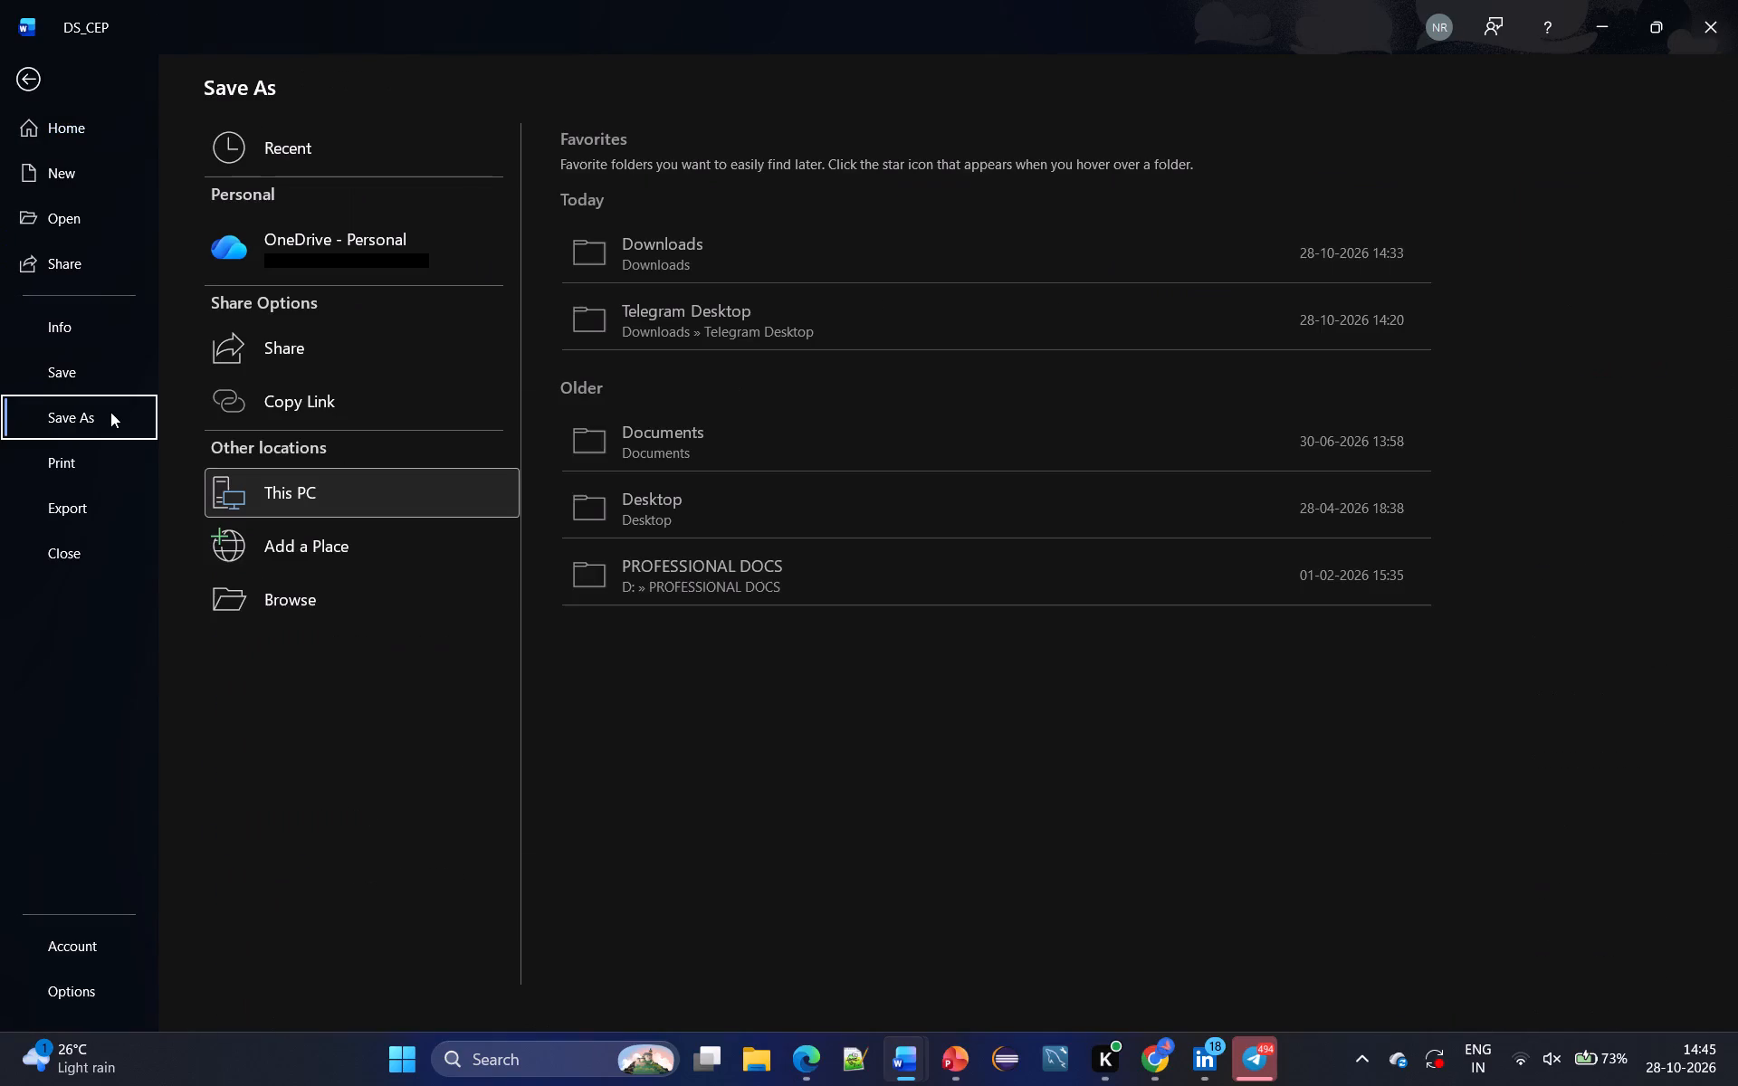
pyautogui.click(344, 586)
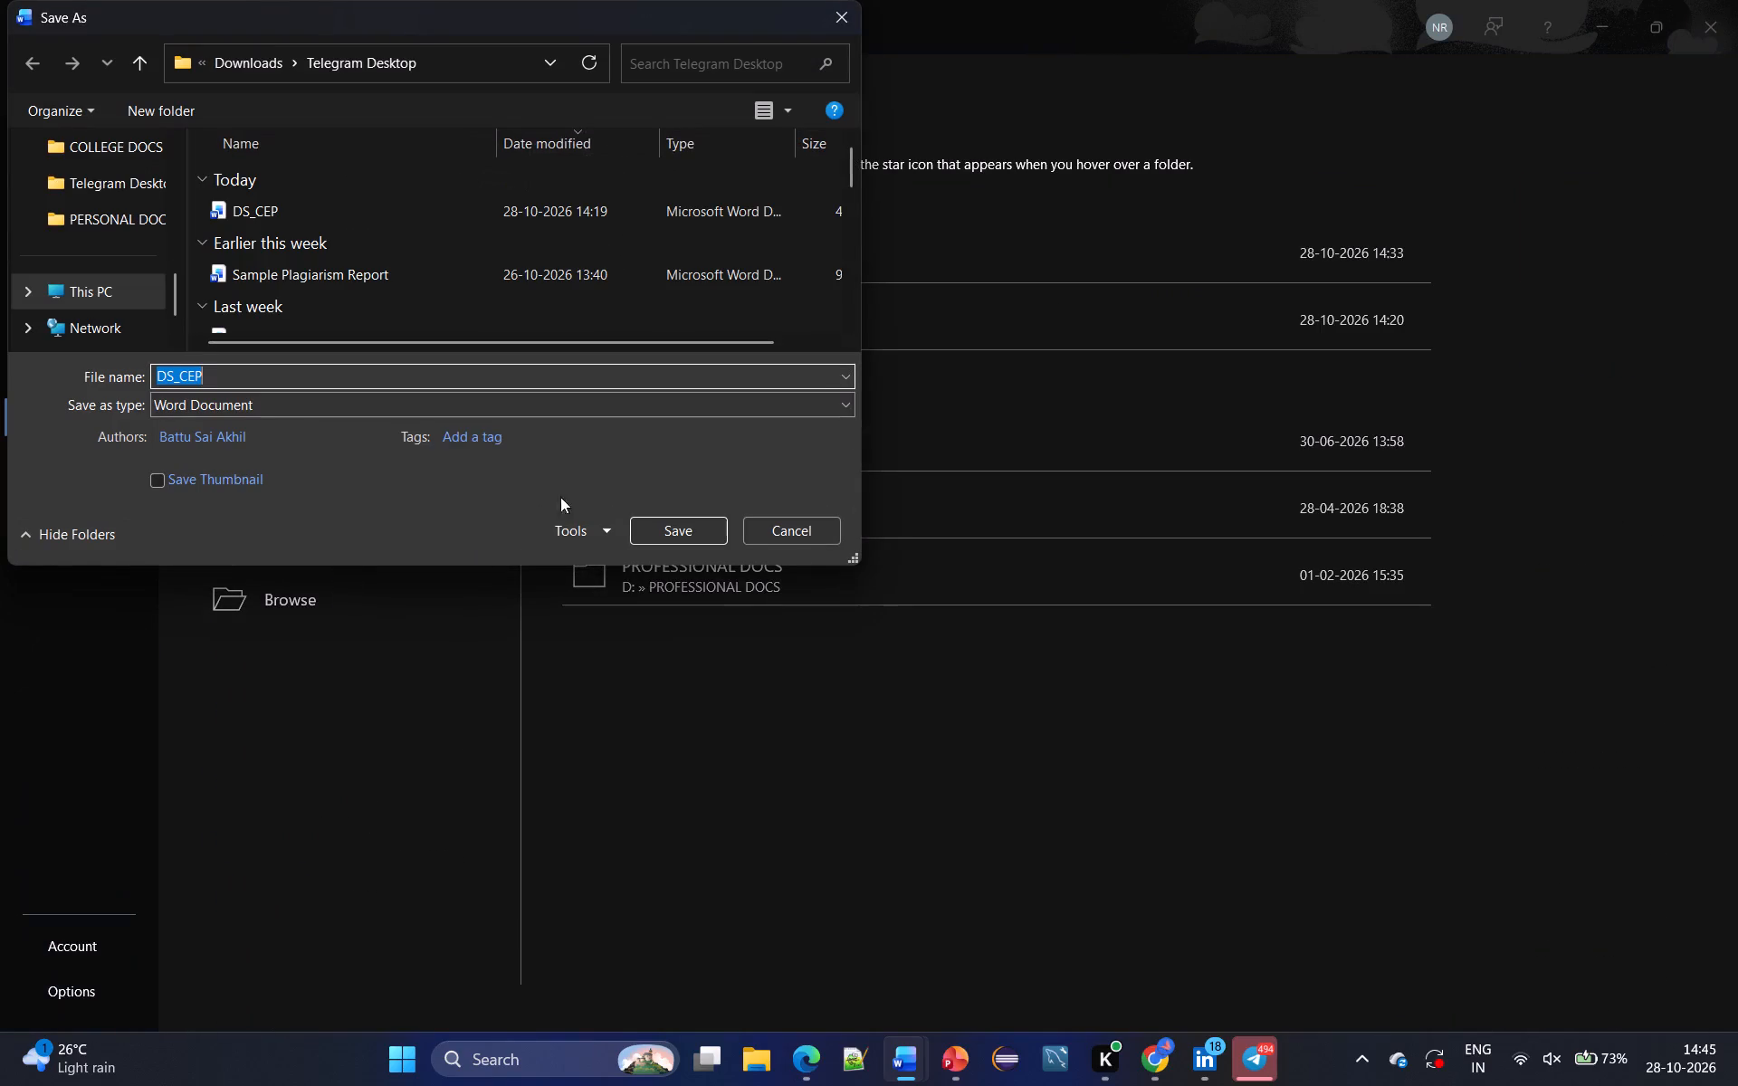
pyautogui.doubleClick(108, 145)
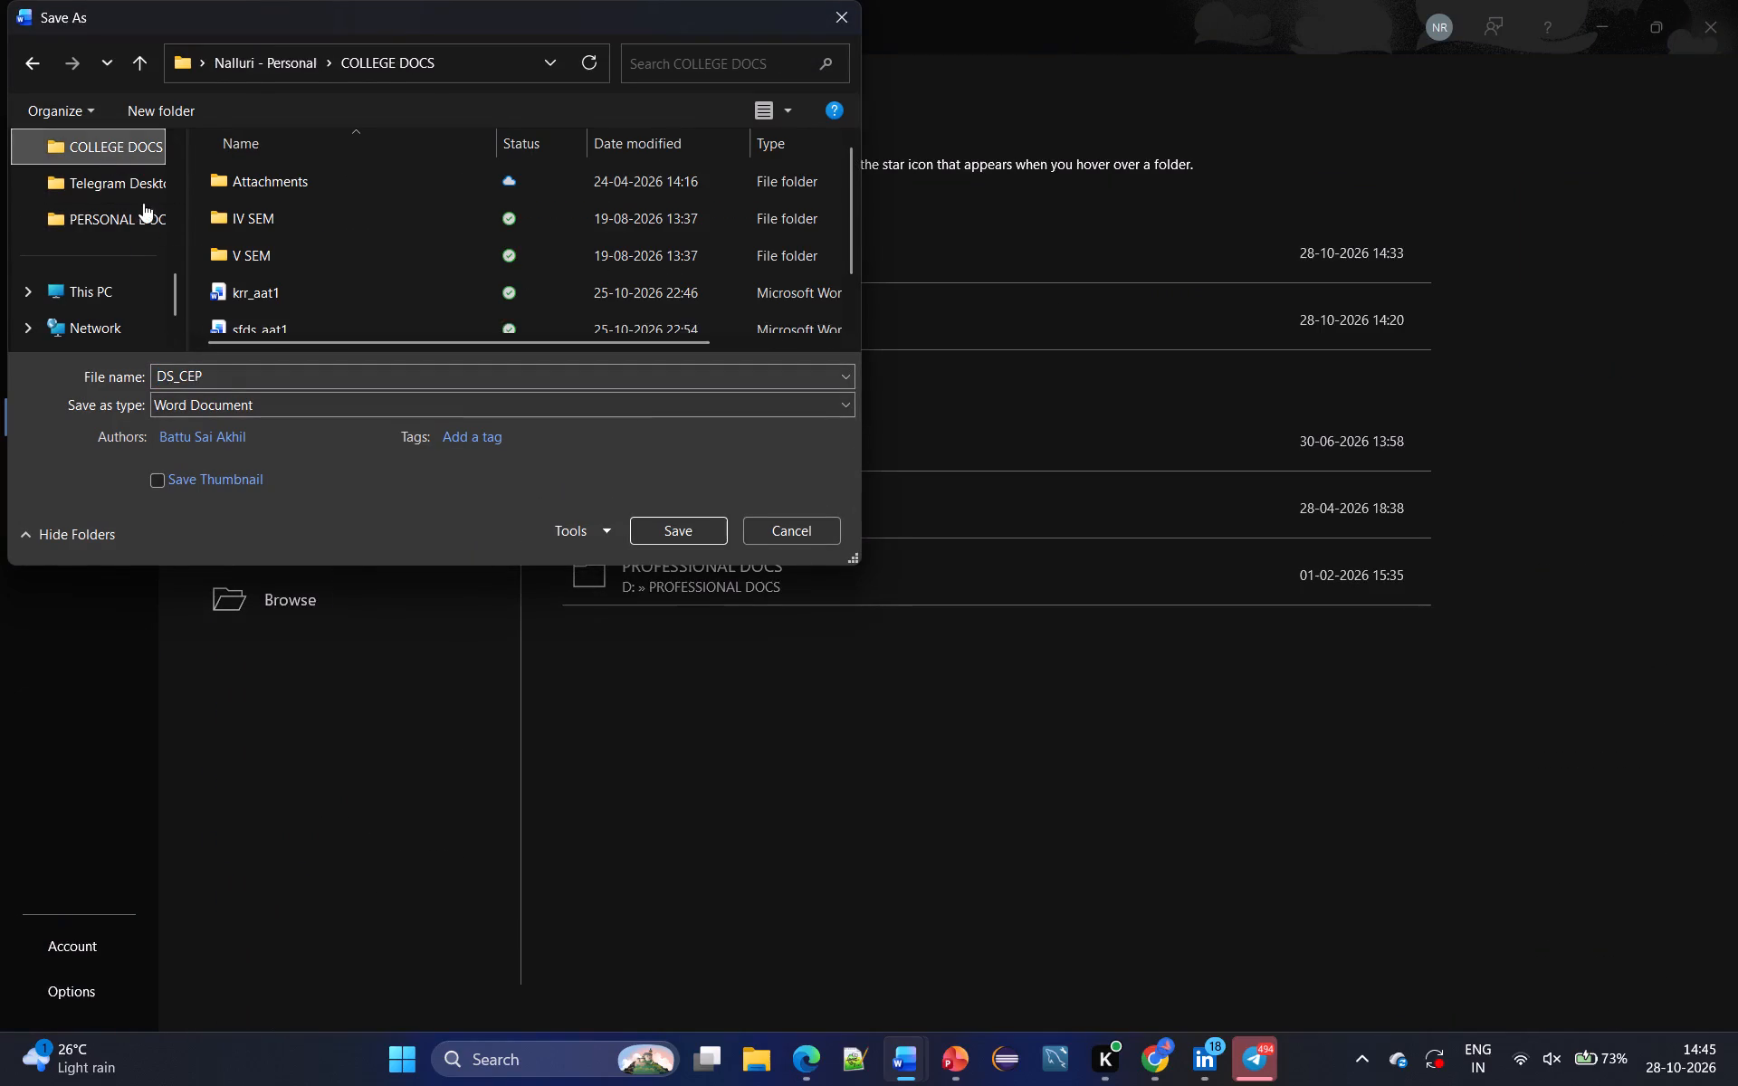
pyautogui.click(228, 366)
pyautogui.press('BackSpace')
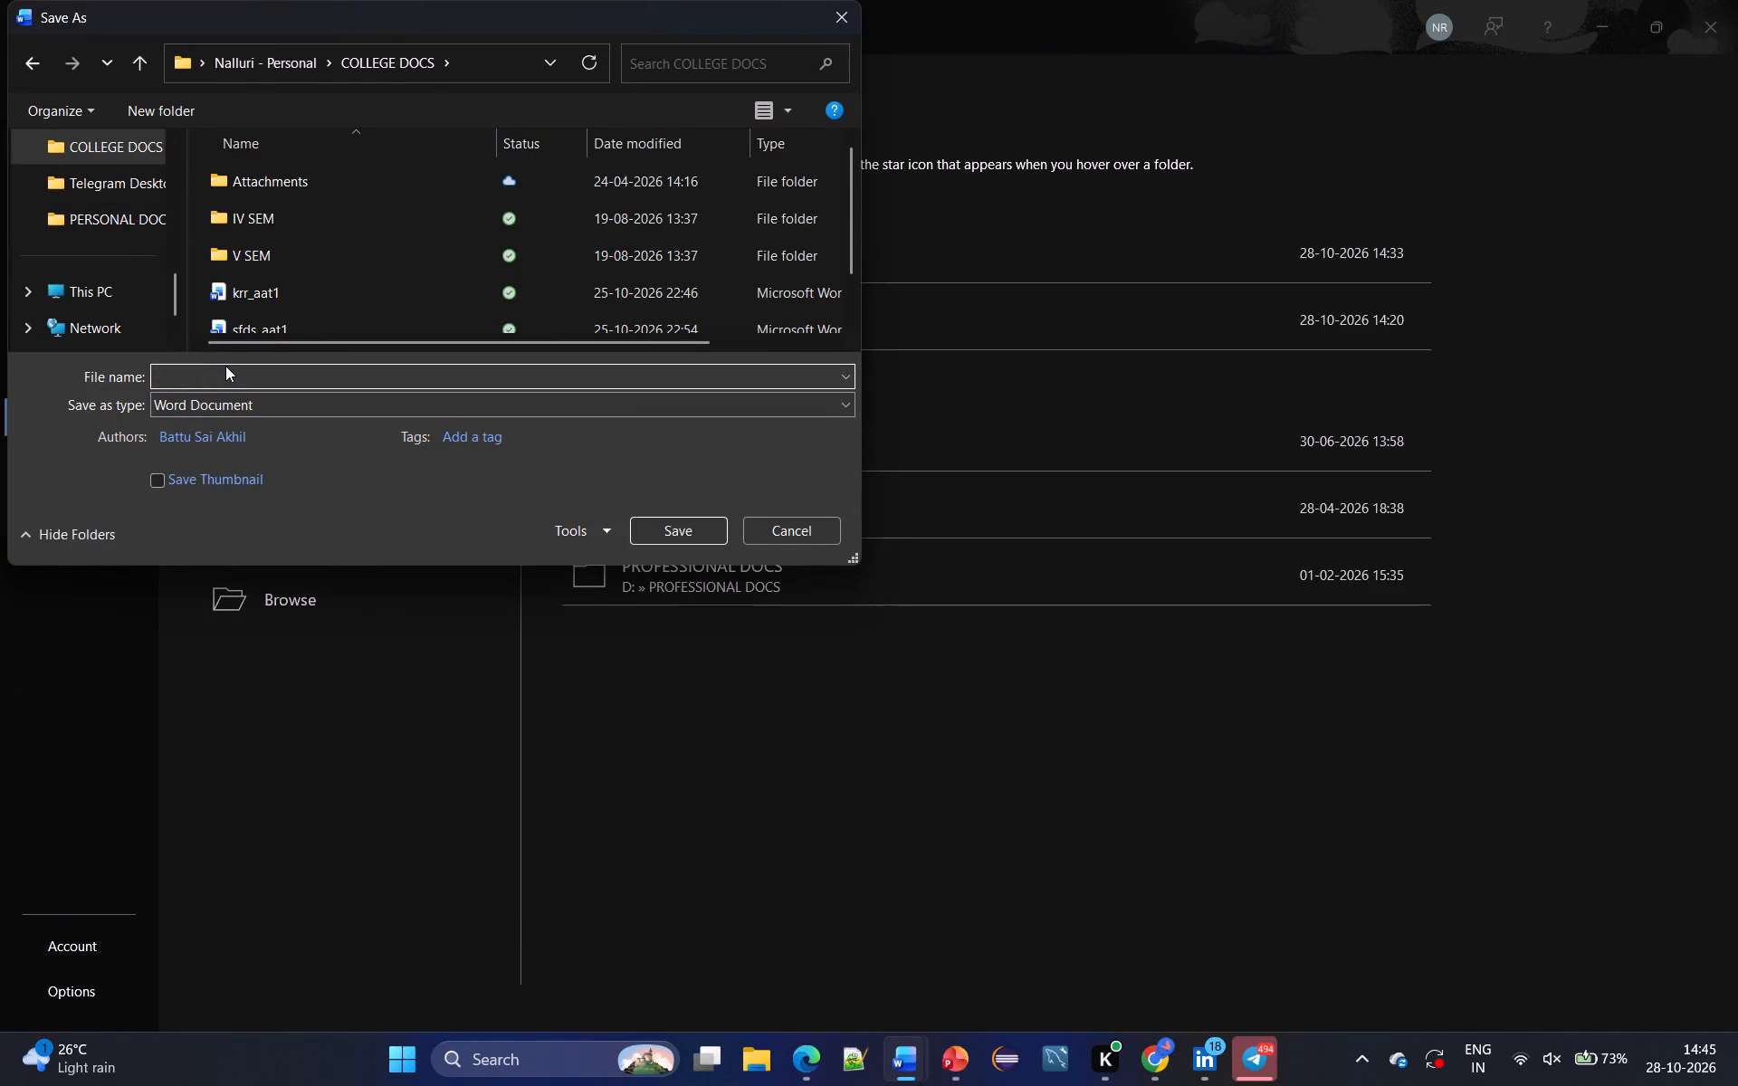
pyautogui.write('sfds')
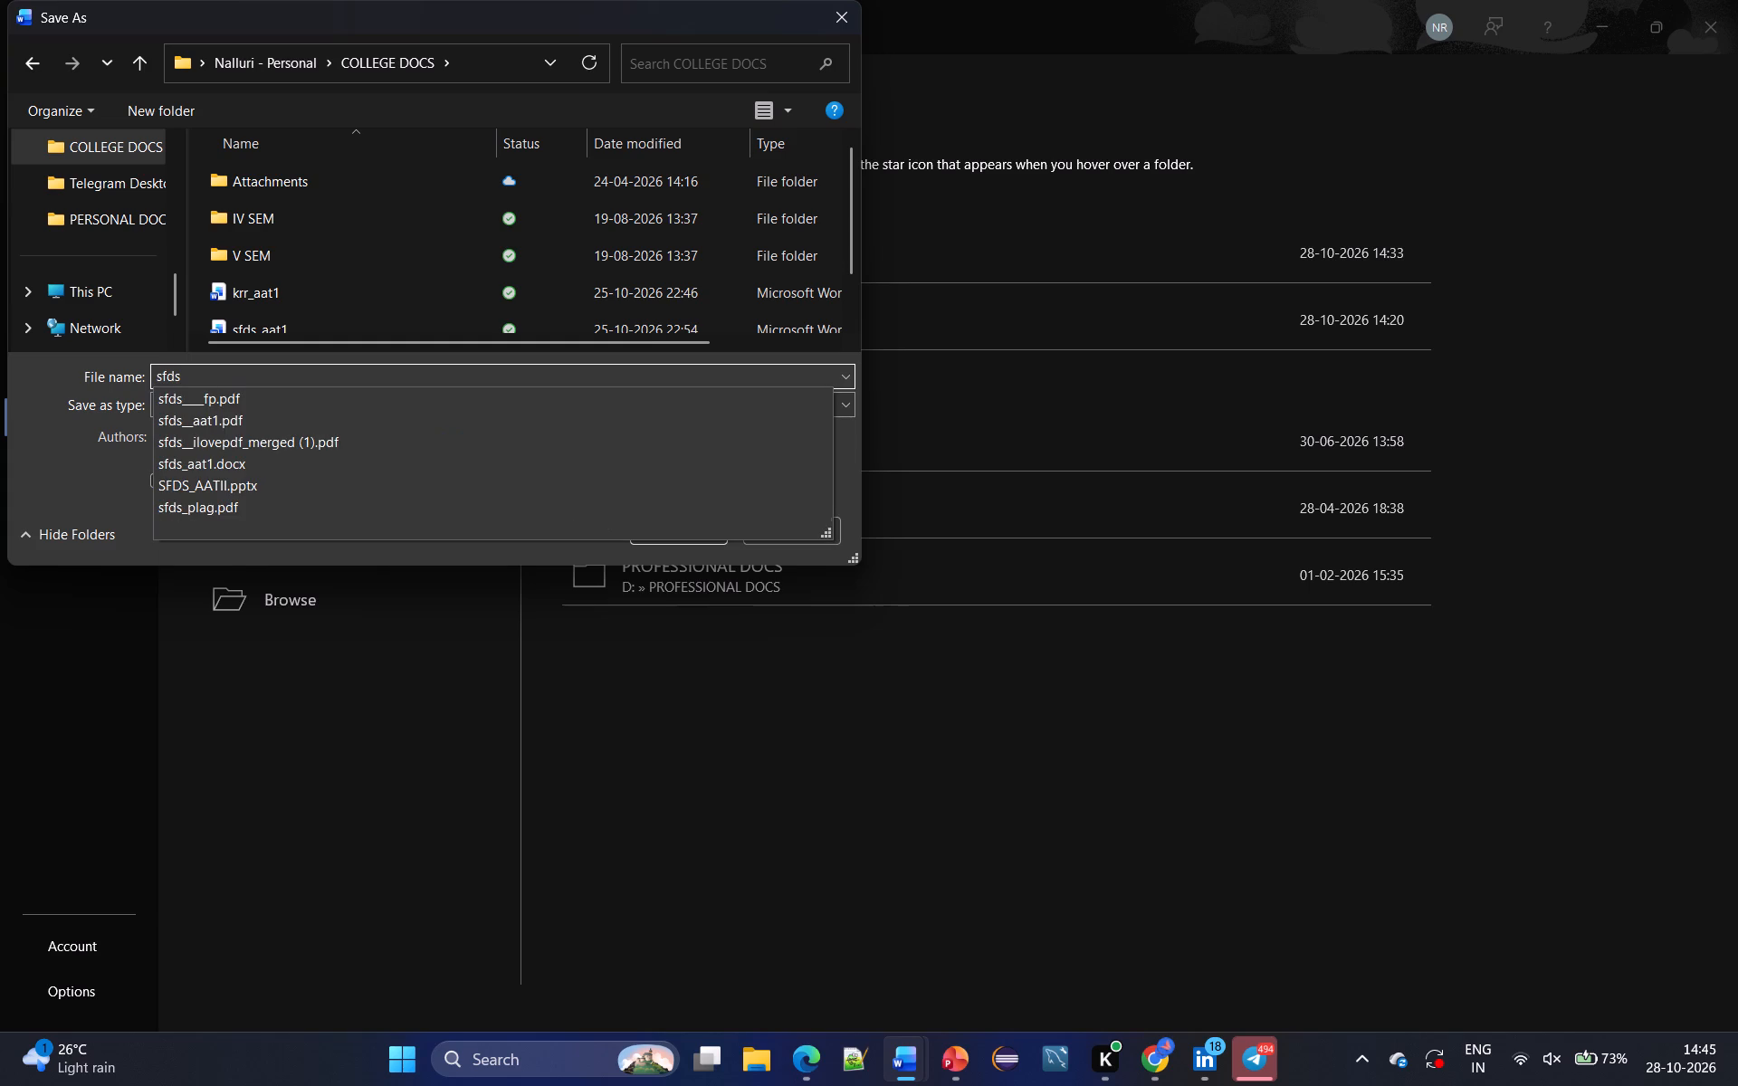
pyautogui.write('_repp')
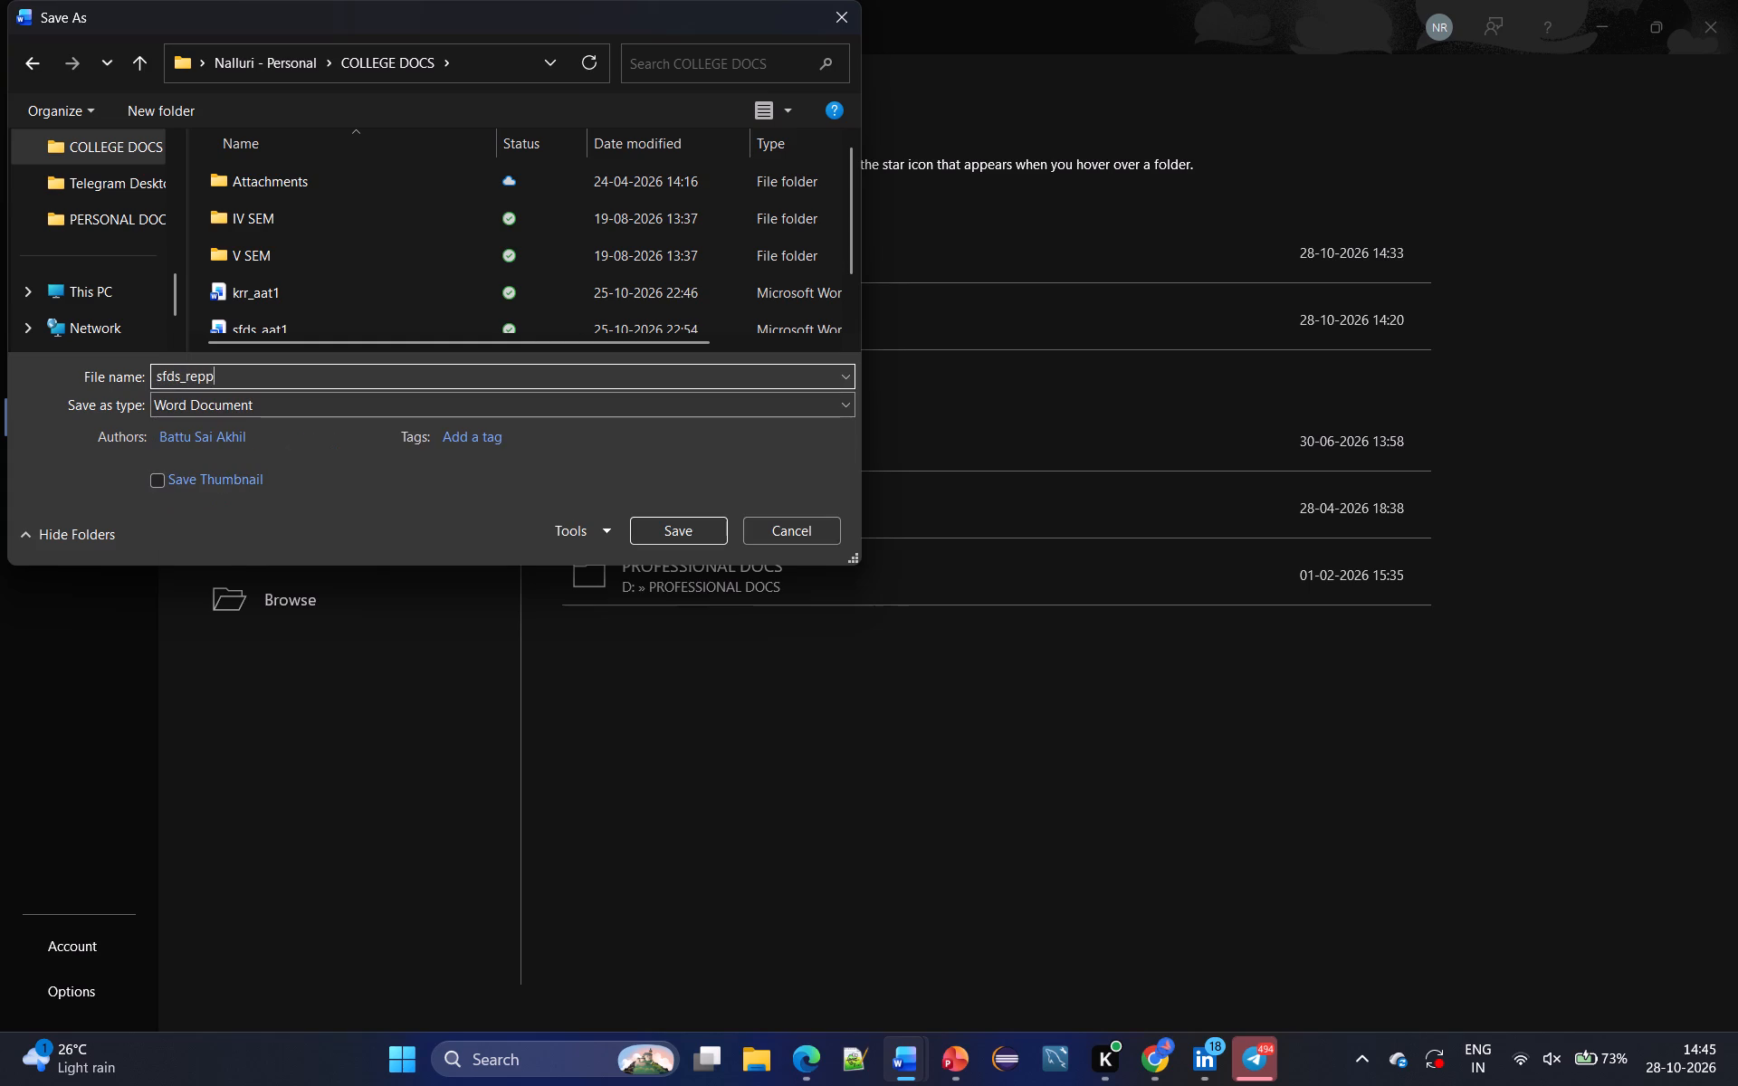
pyautogui.click(213, 397)
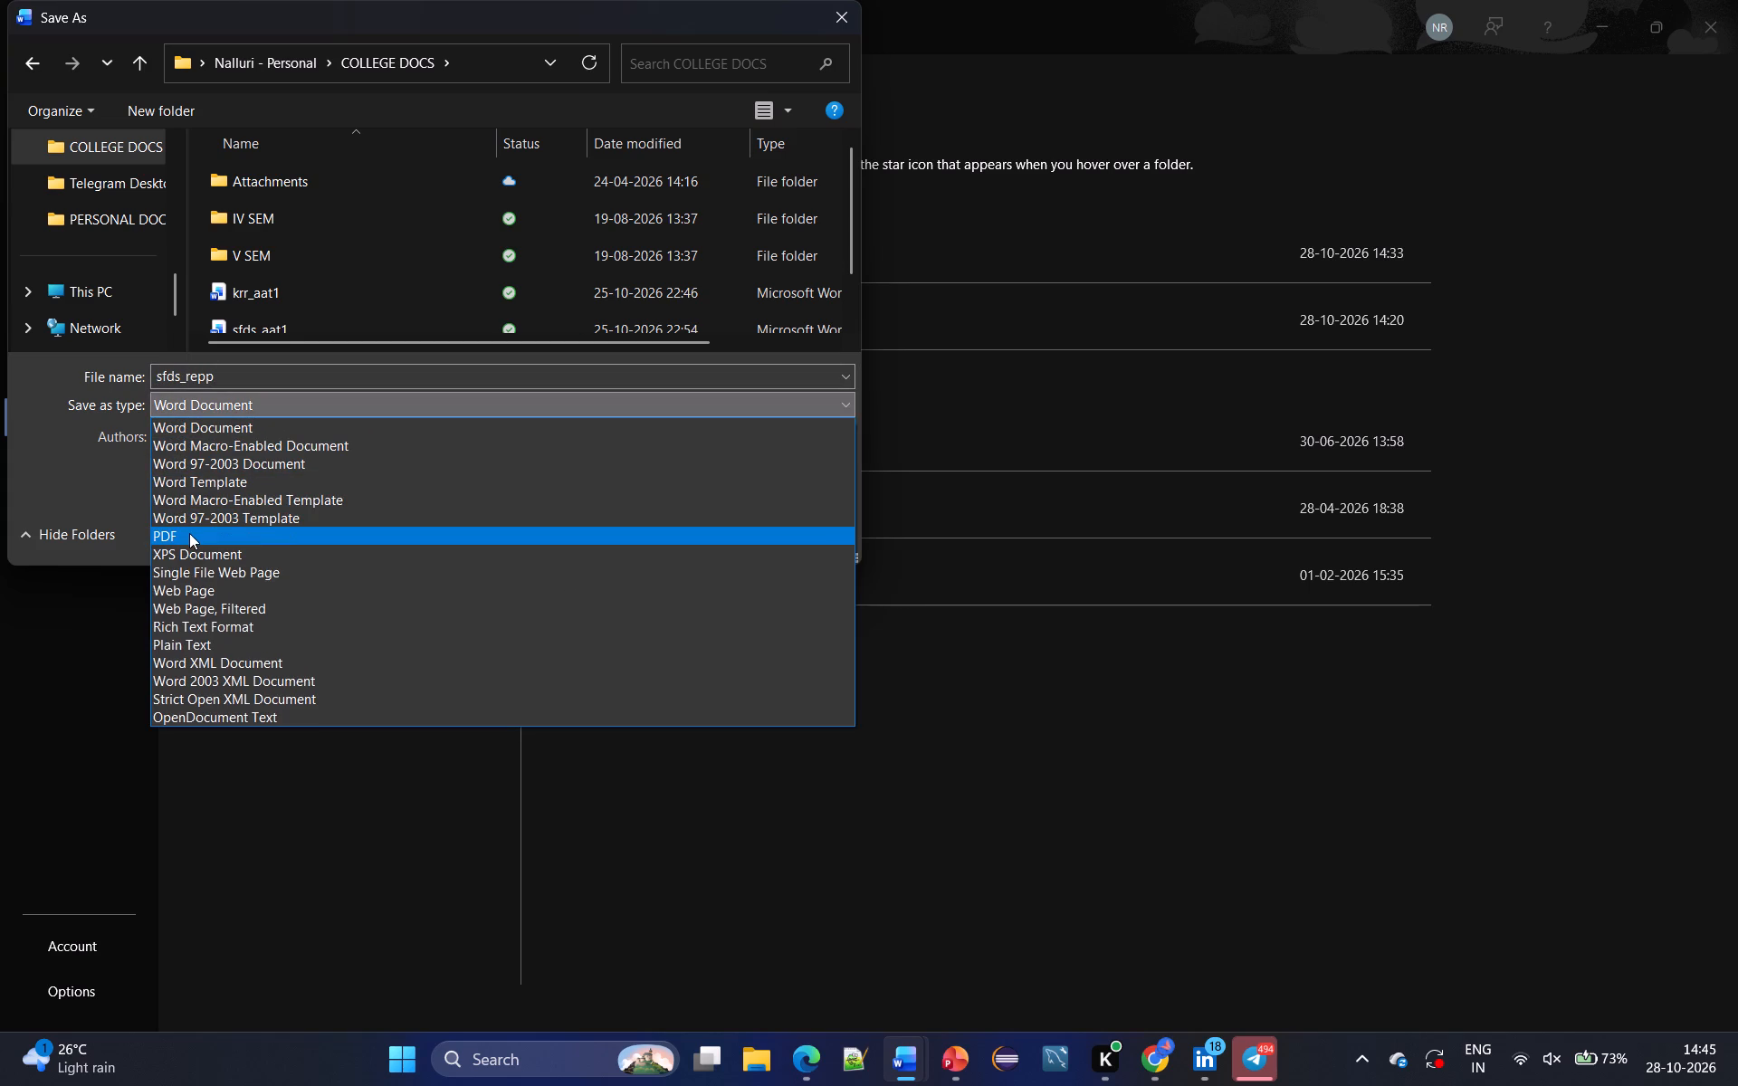
pyautogui.click(189, 533)
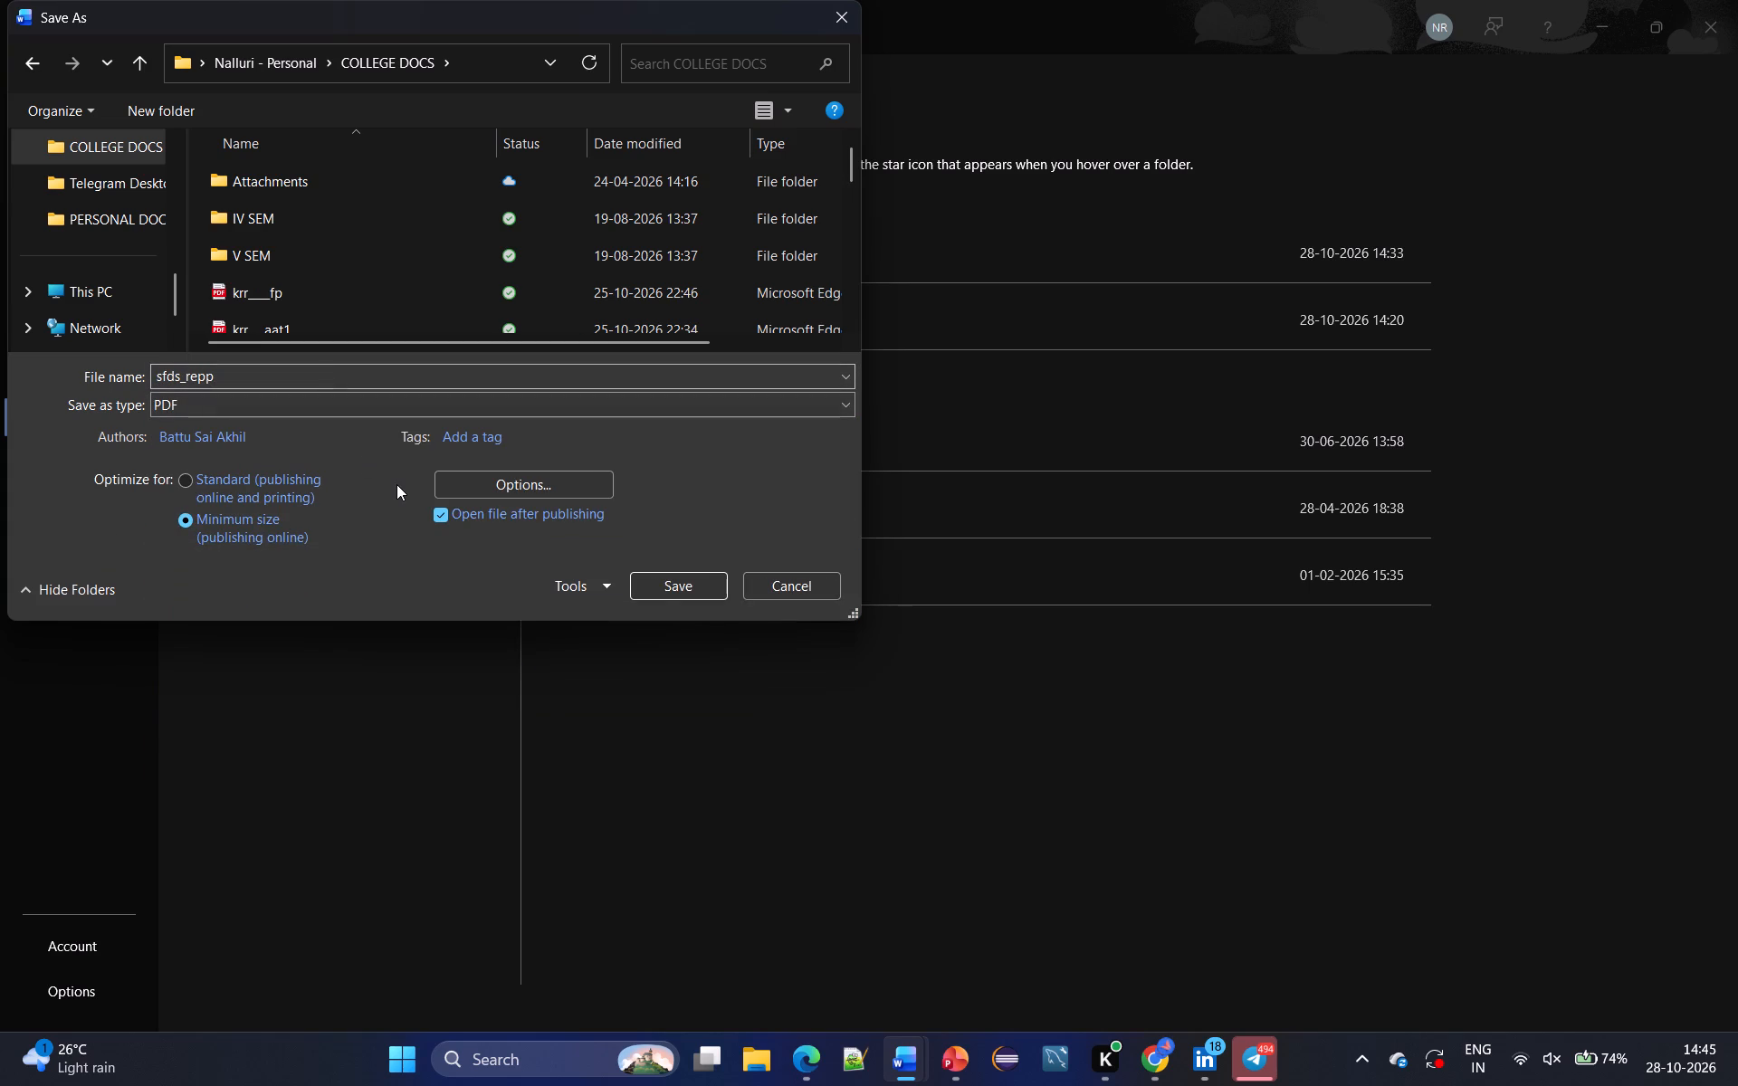
pyautogui.click(670, 587)
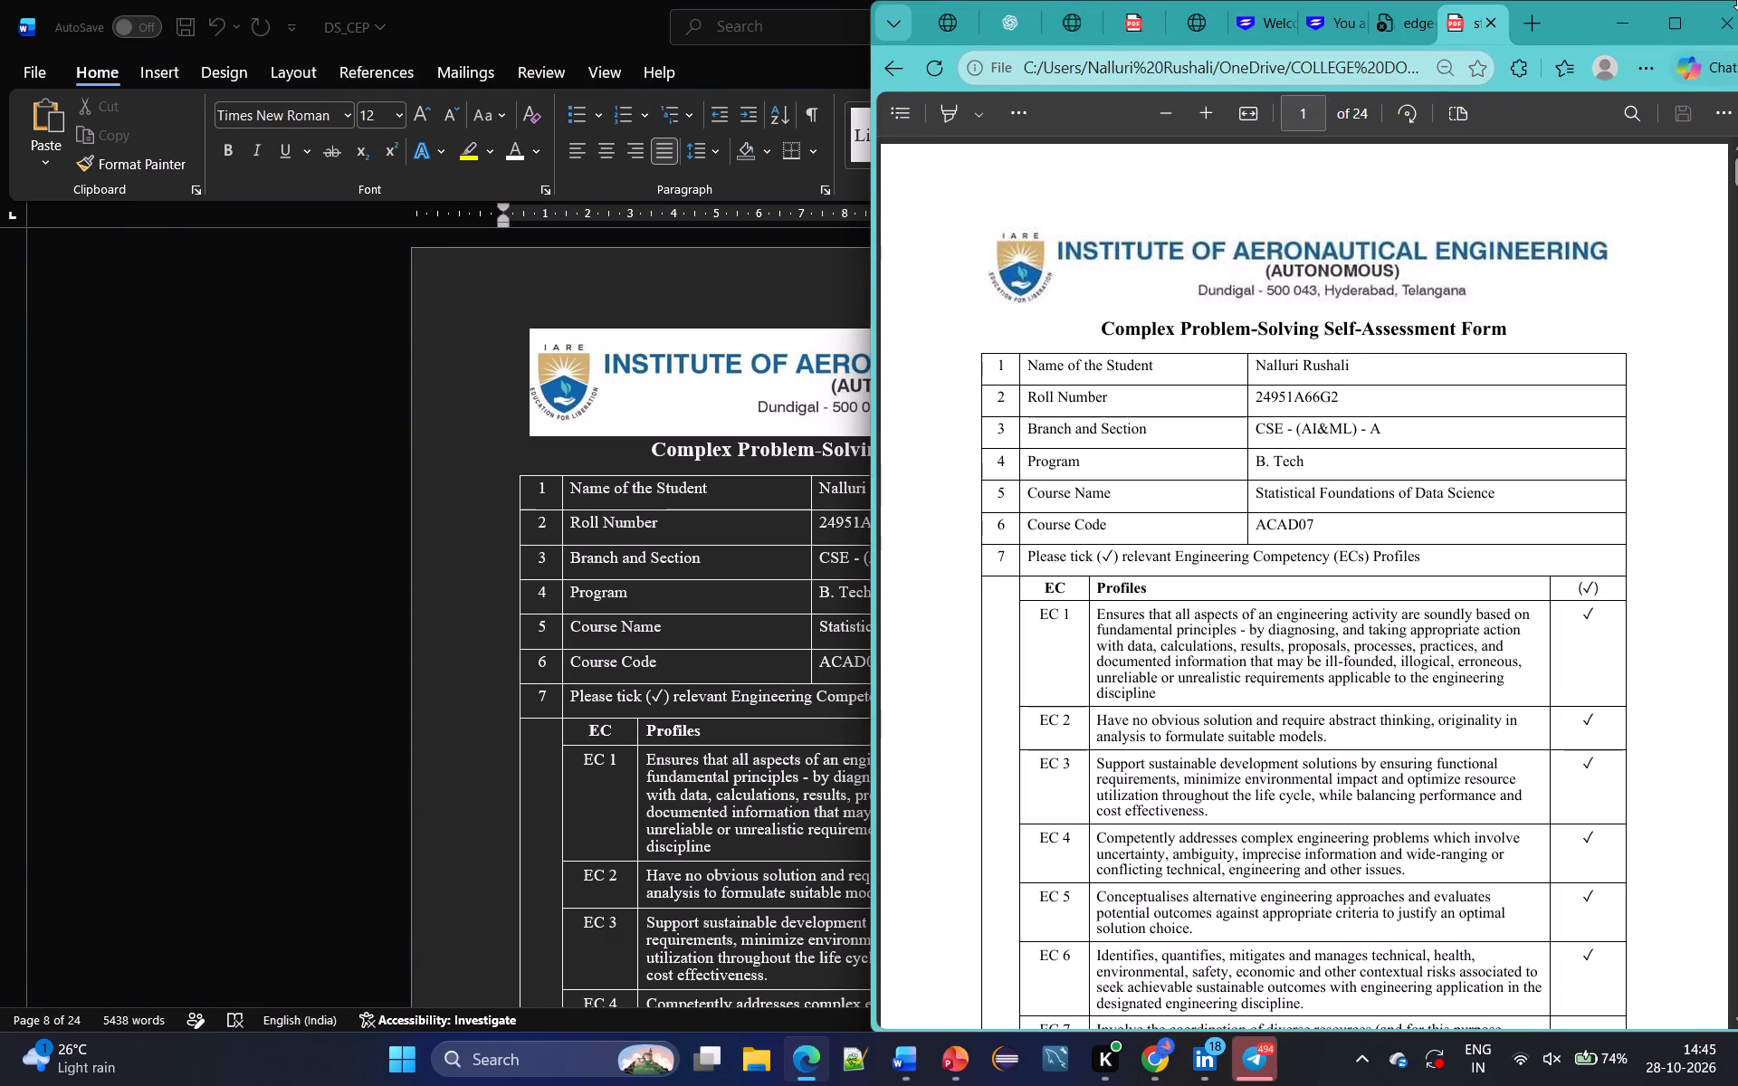
pyautogui.click(1735, 11)
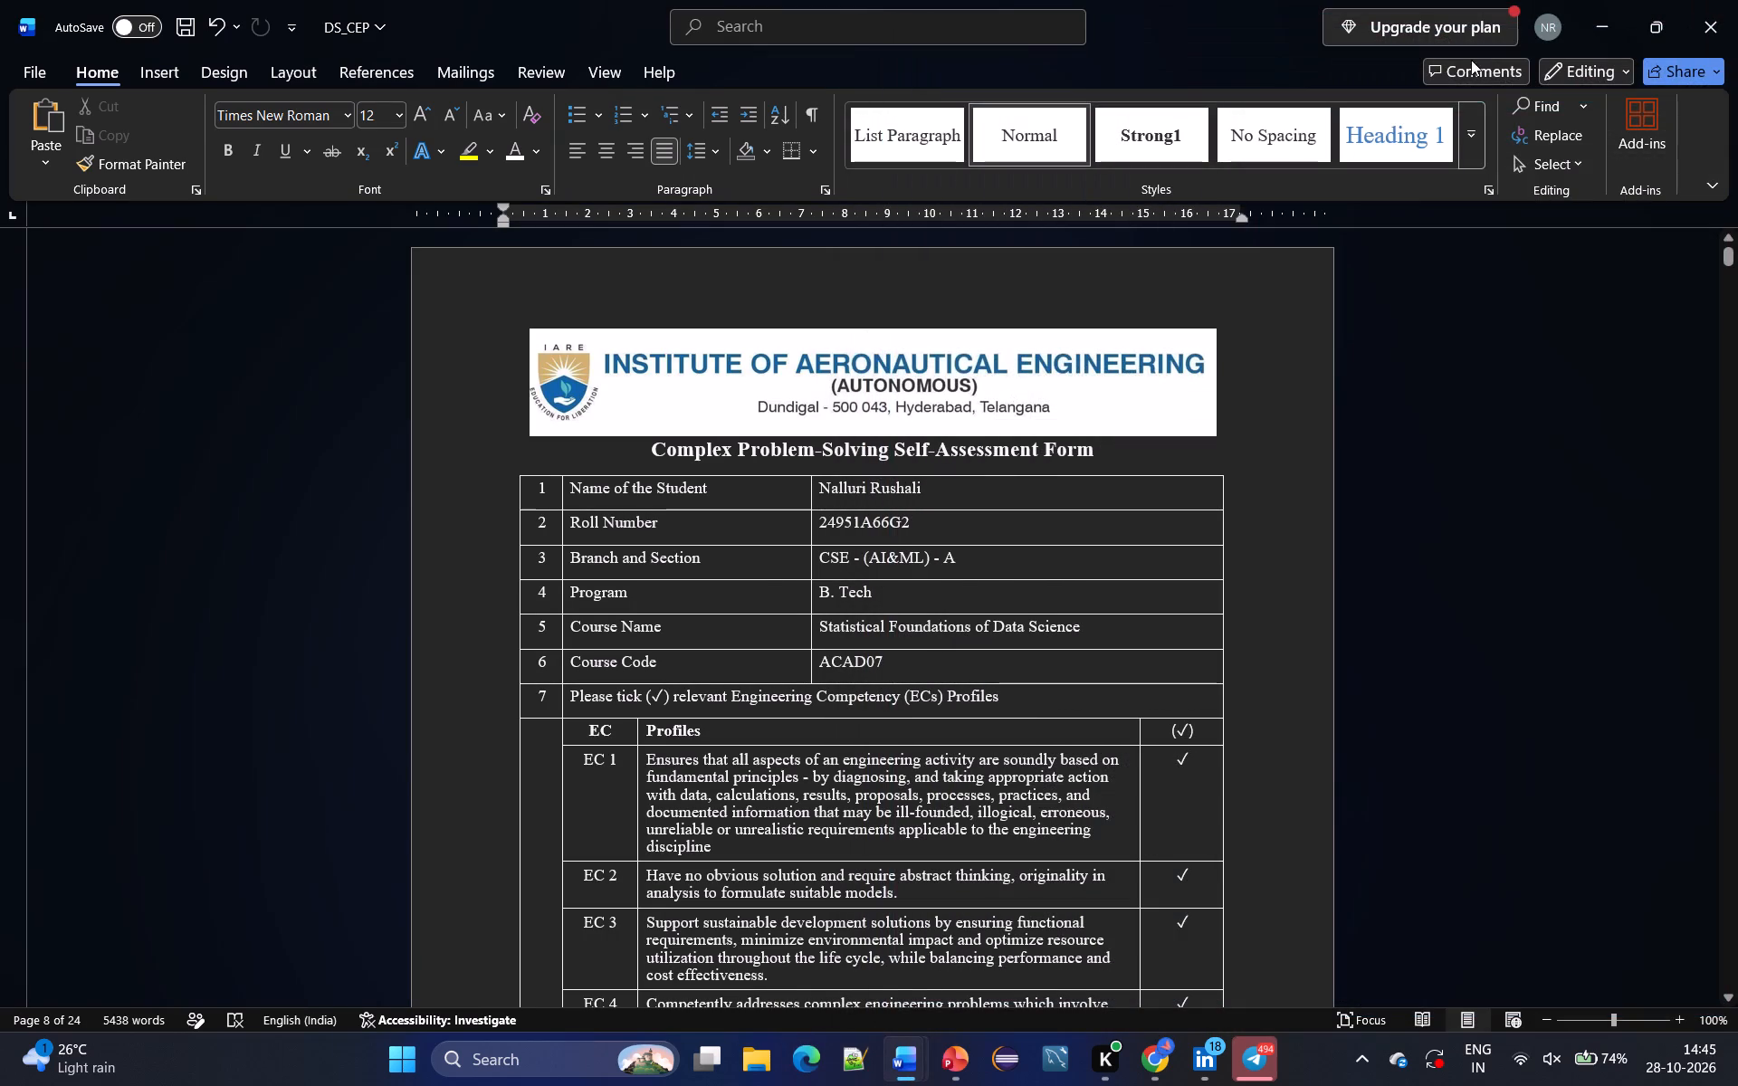
# Close the DS_CEP document and save its changes in the Telegram Desktop folder.
pyautogui.click(1692, 1)
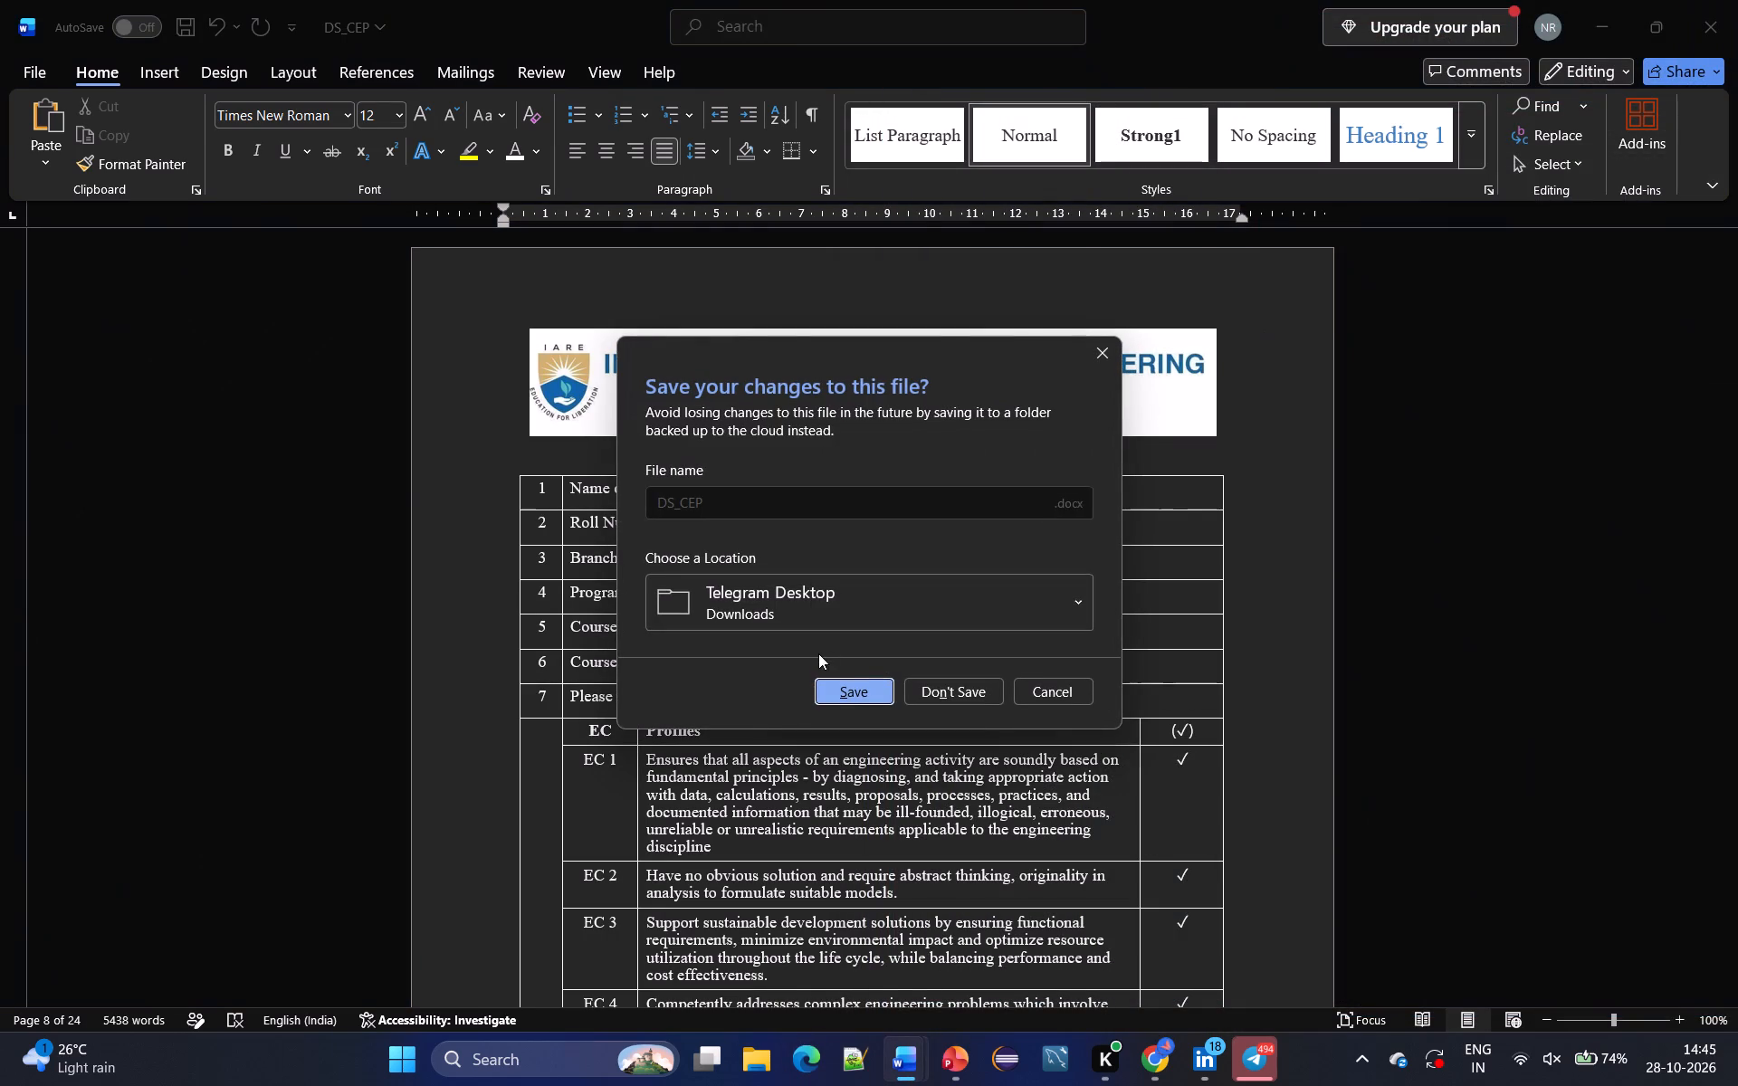
pyautogui.click(843, 695)
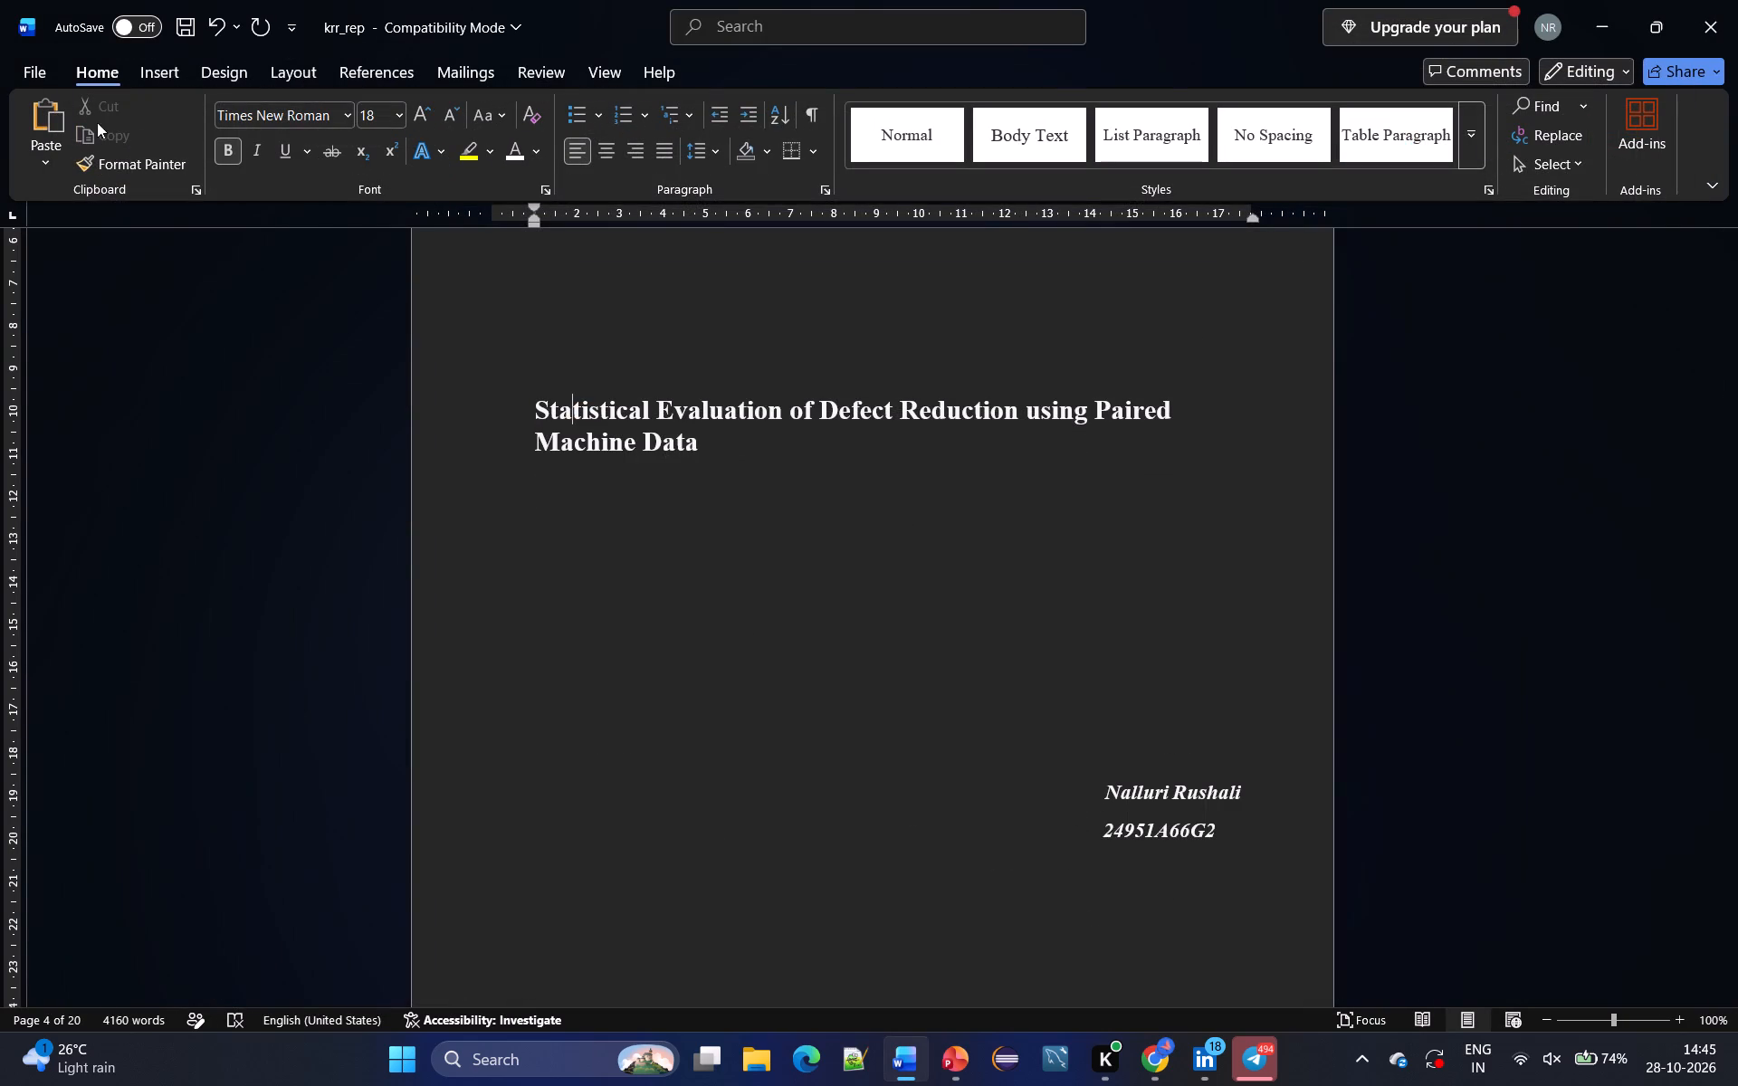
# Close the krr_rep document, saving its changes to the COLLEGE DOCS folder on the personal OneDrive.
pyautogui.click(33, 73)
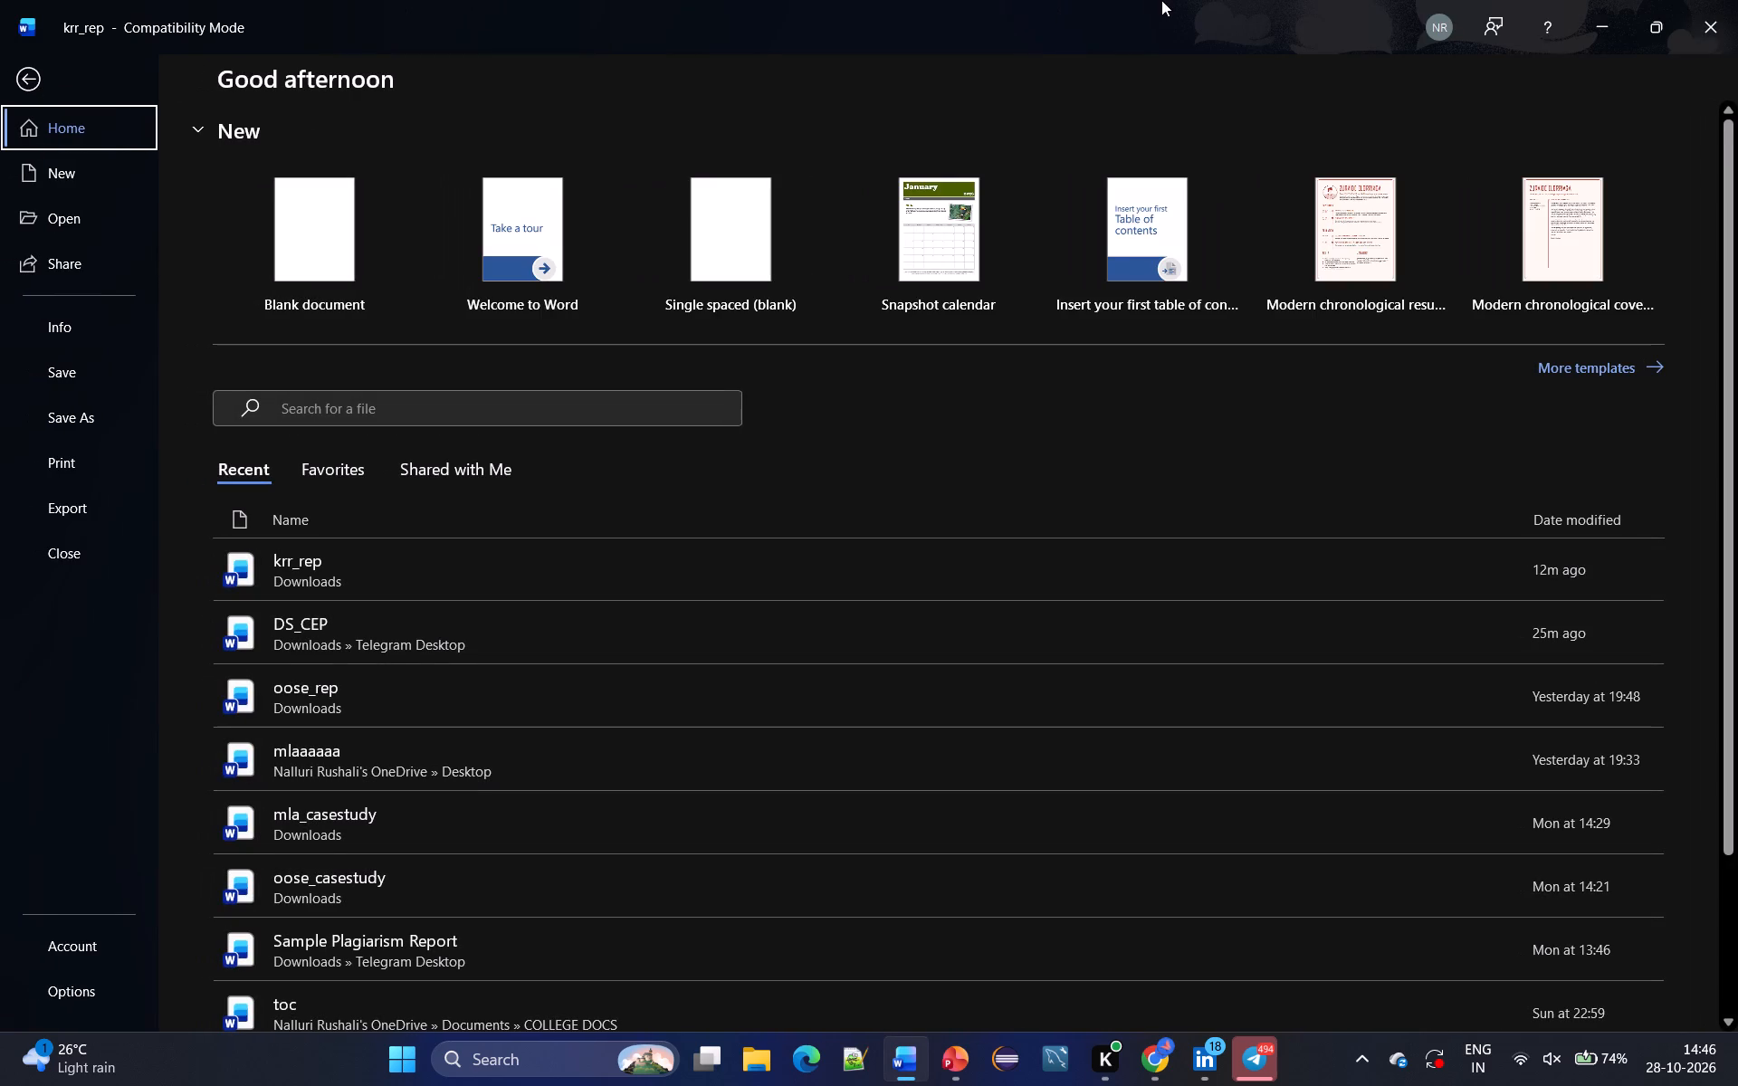
pyautogui.scroll(20, 813, 641)
pyautogui.scroll(20, 813, 641)
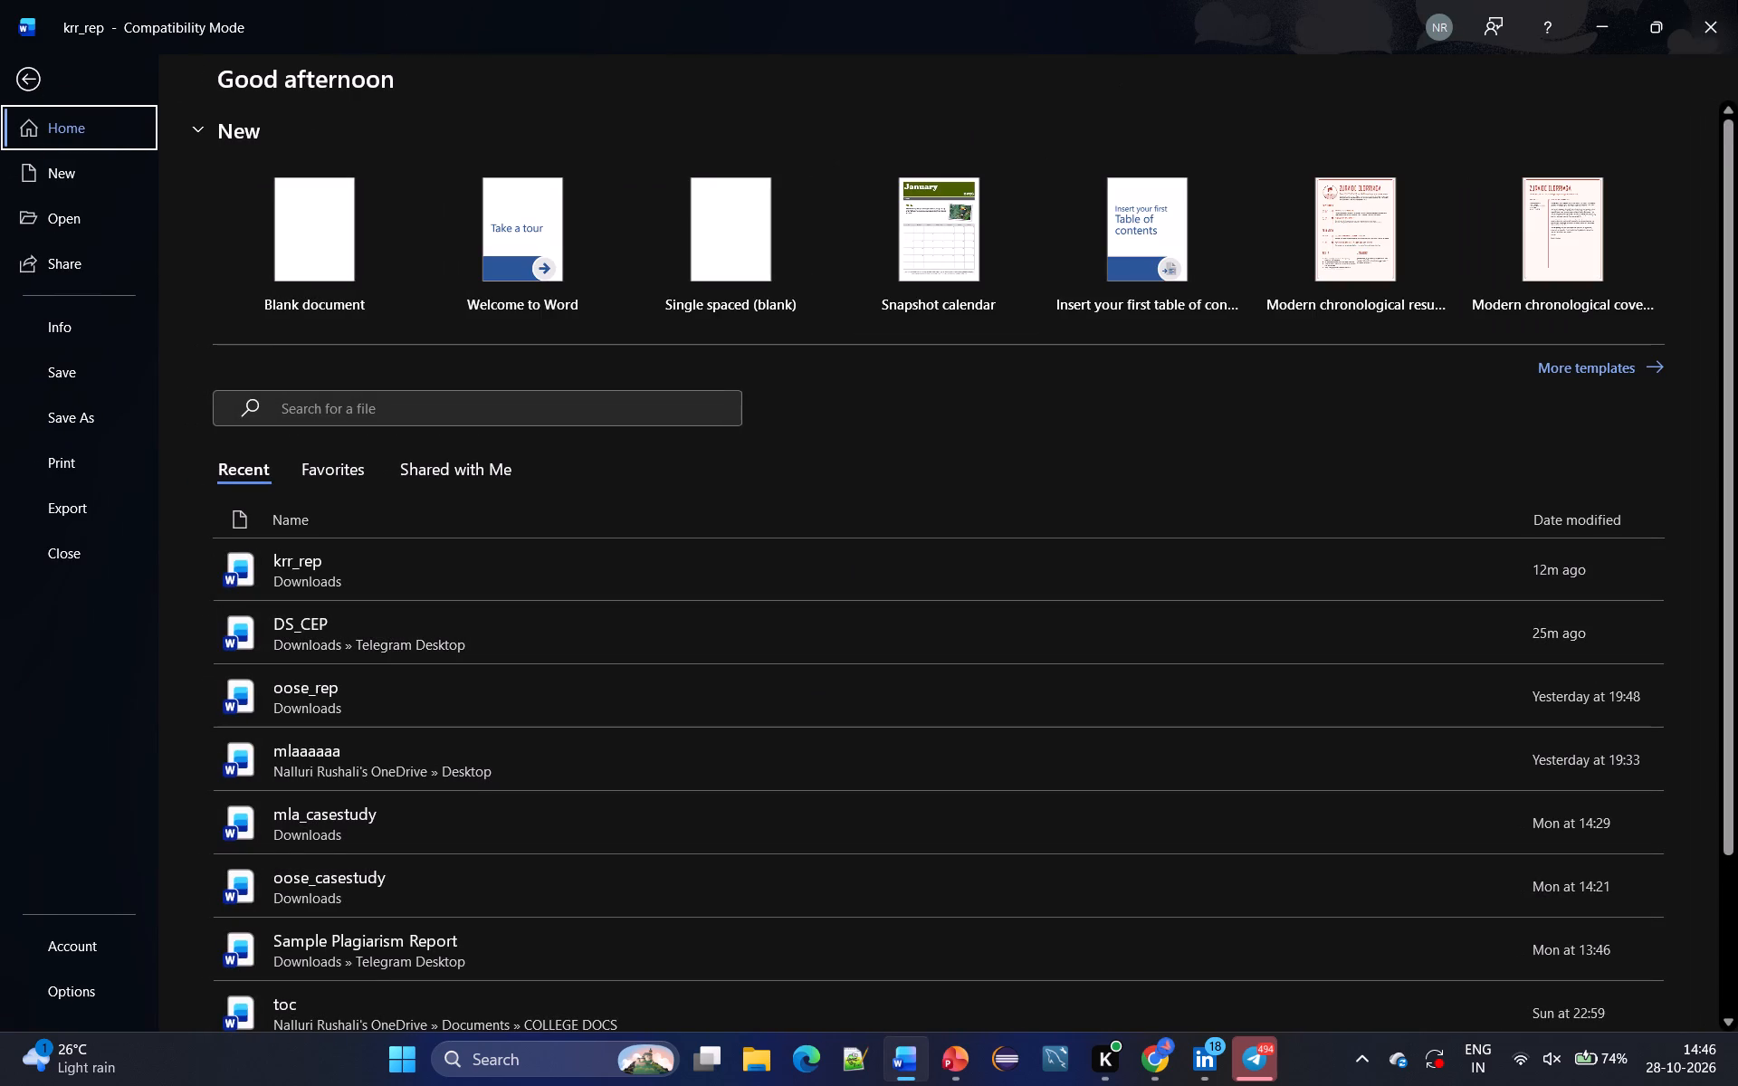
pyautogui.click(1737, 2)
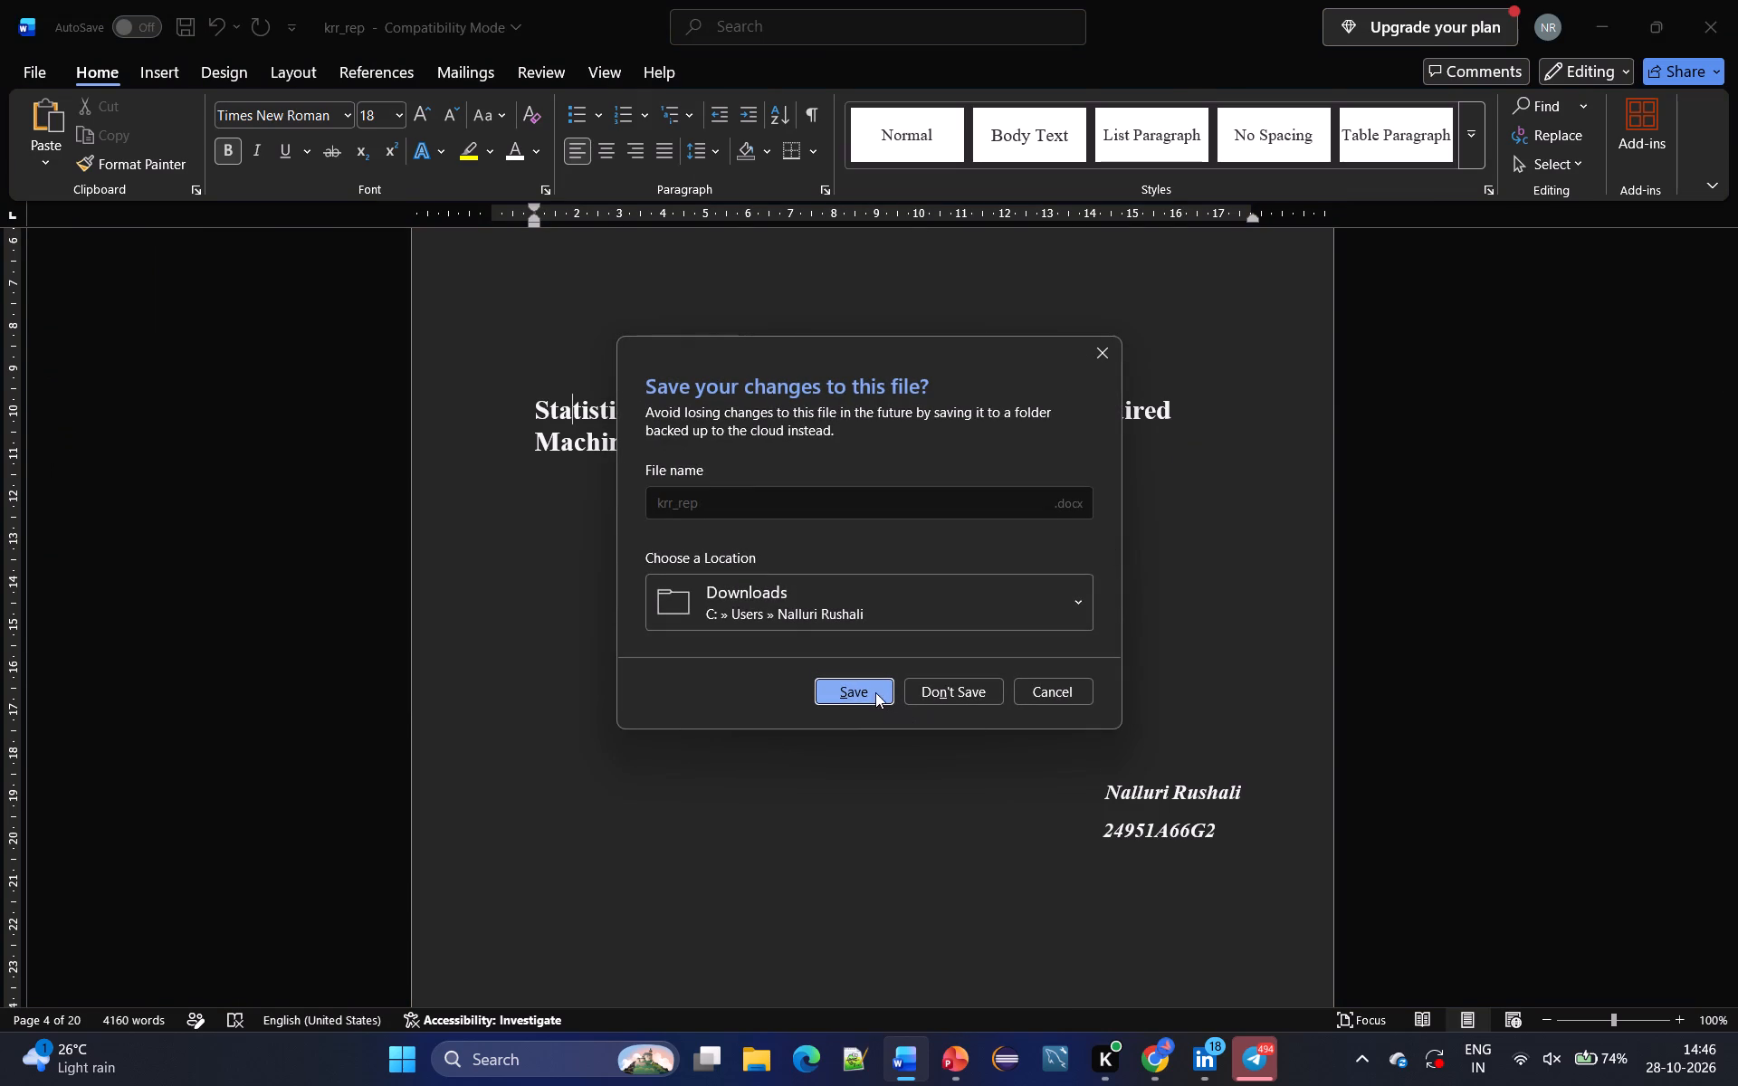
pyautogui.click(1064, 602)
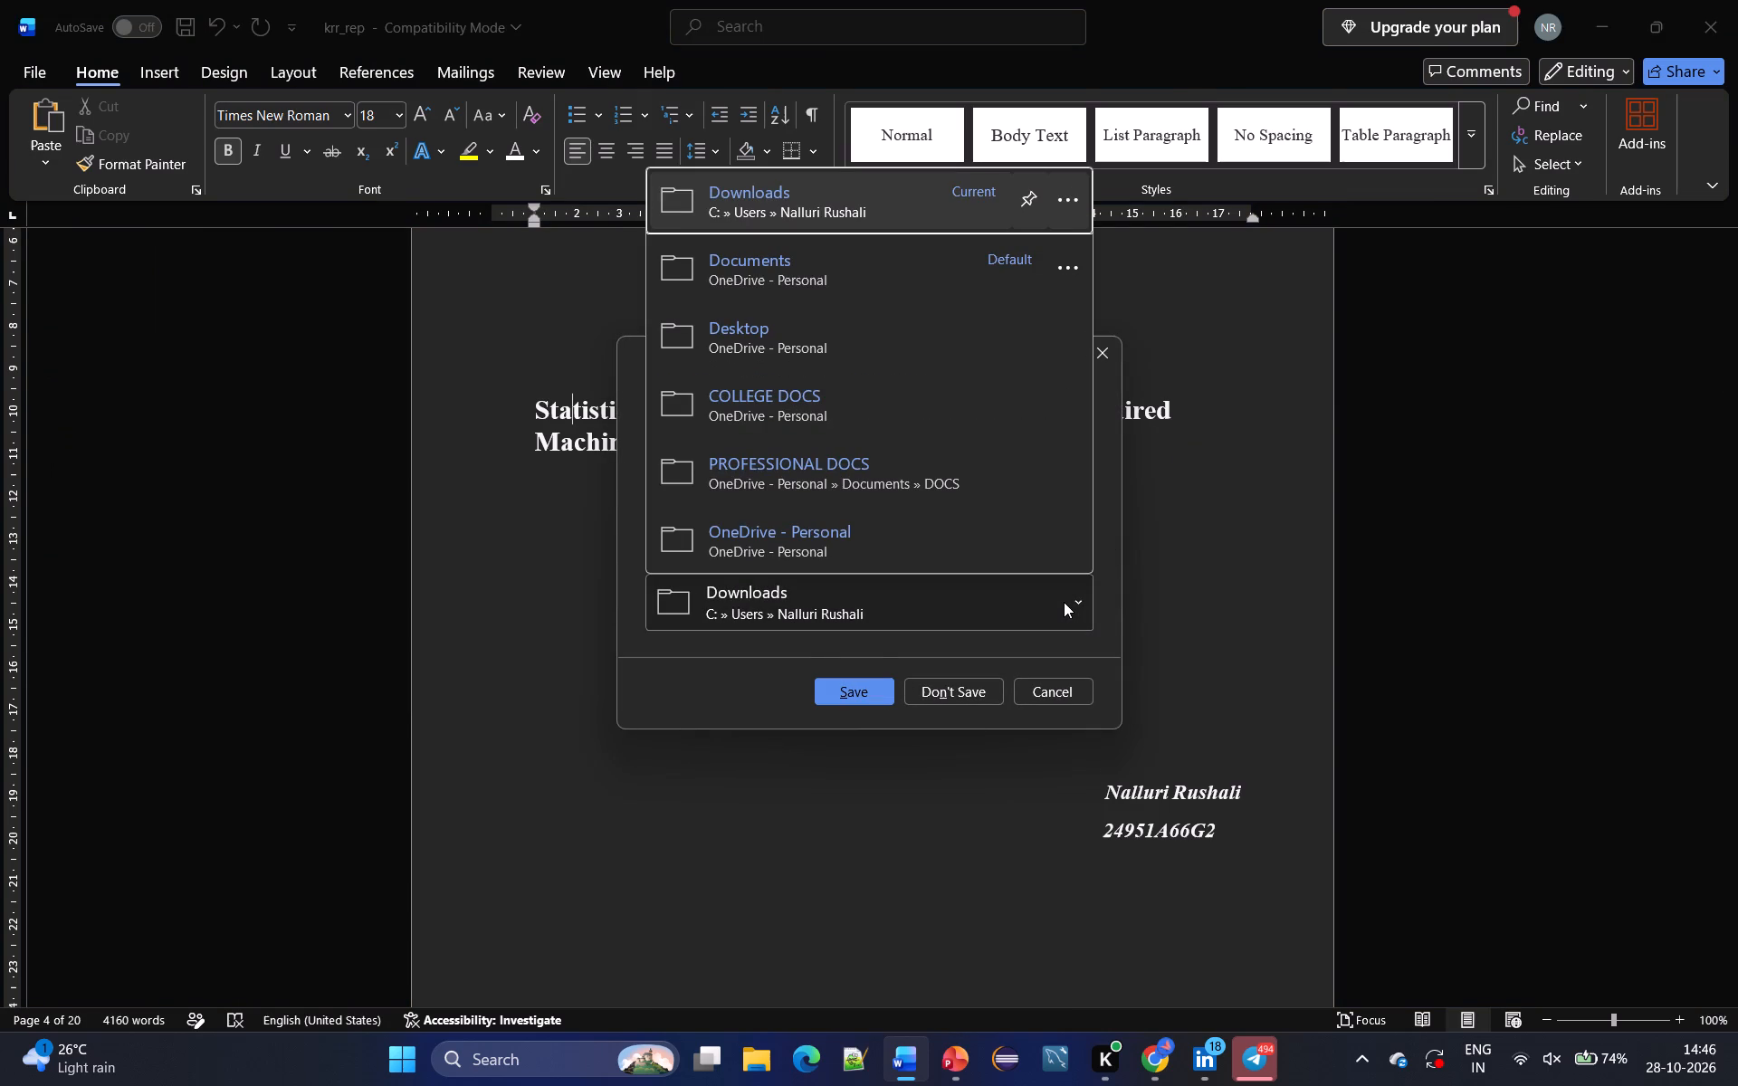
pyautogui.click(944, 413)
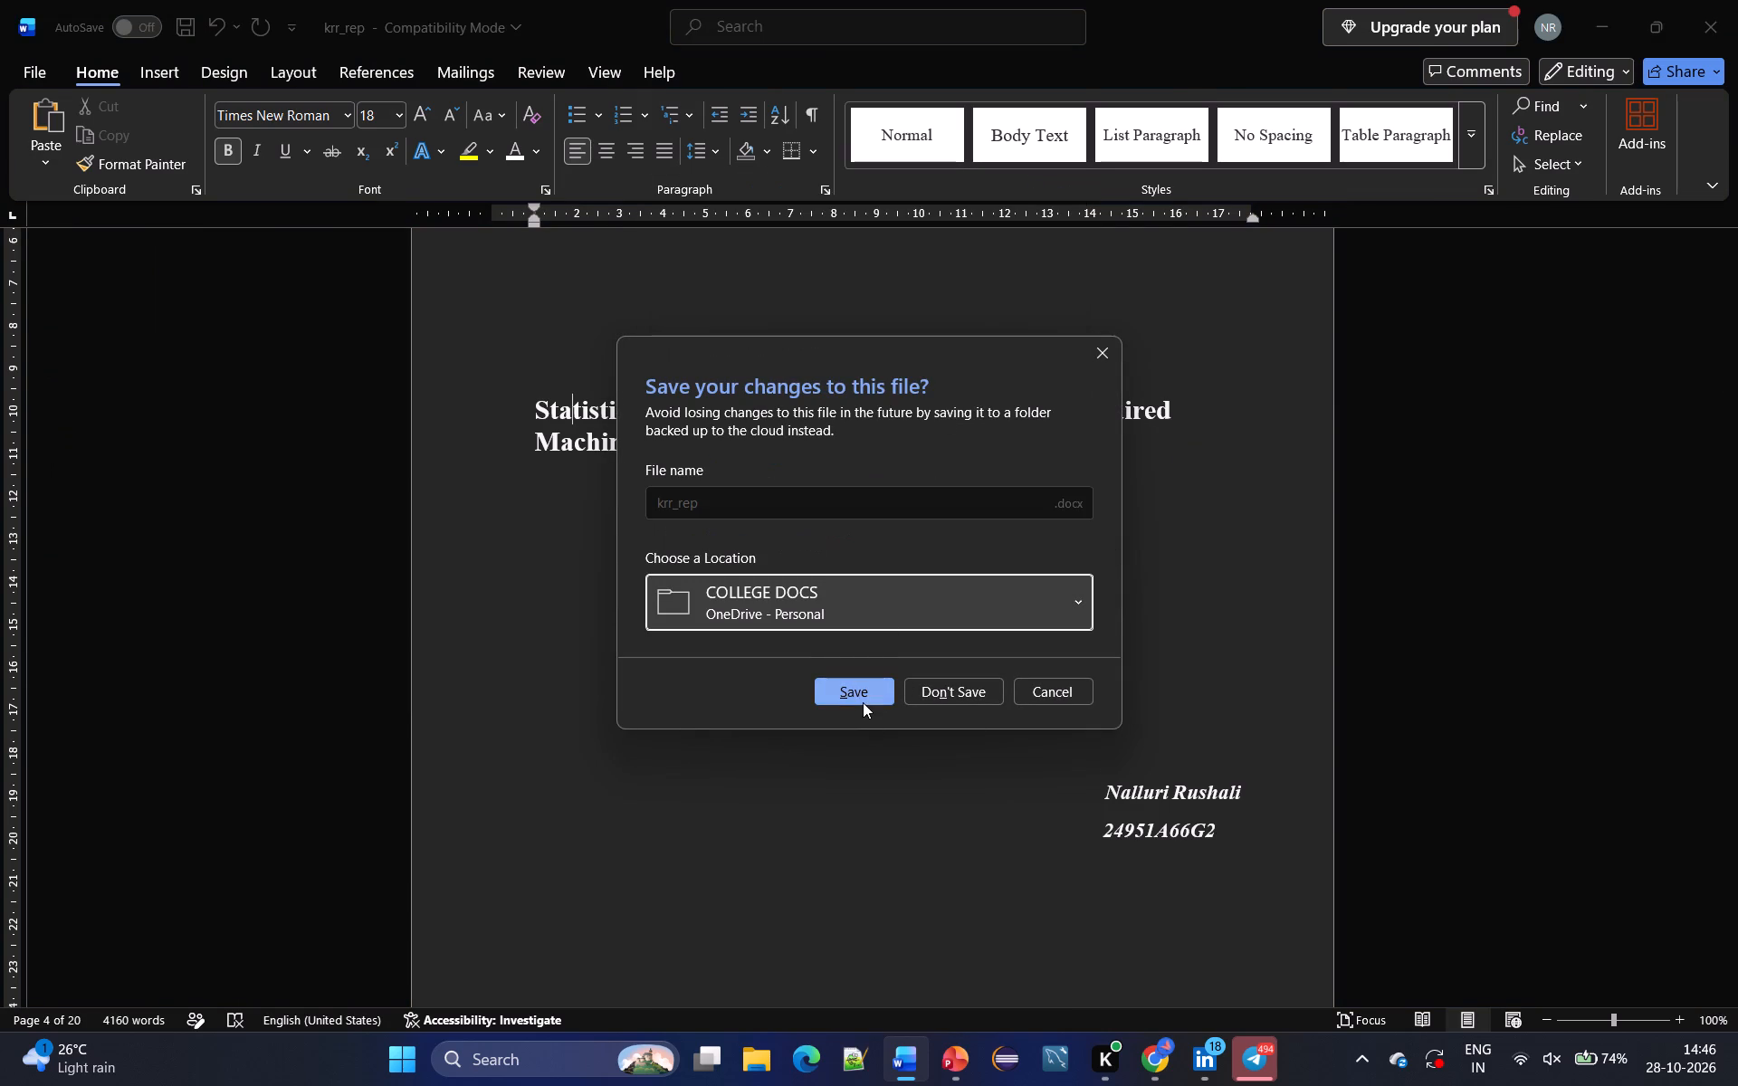
pyautogui.click(863, 702)
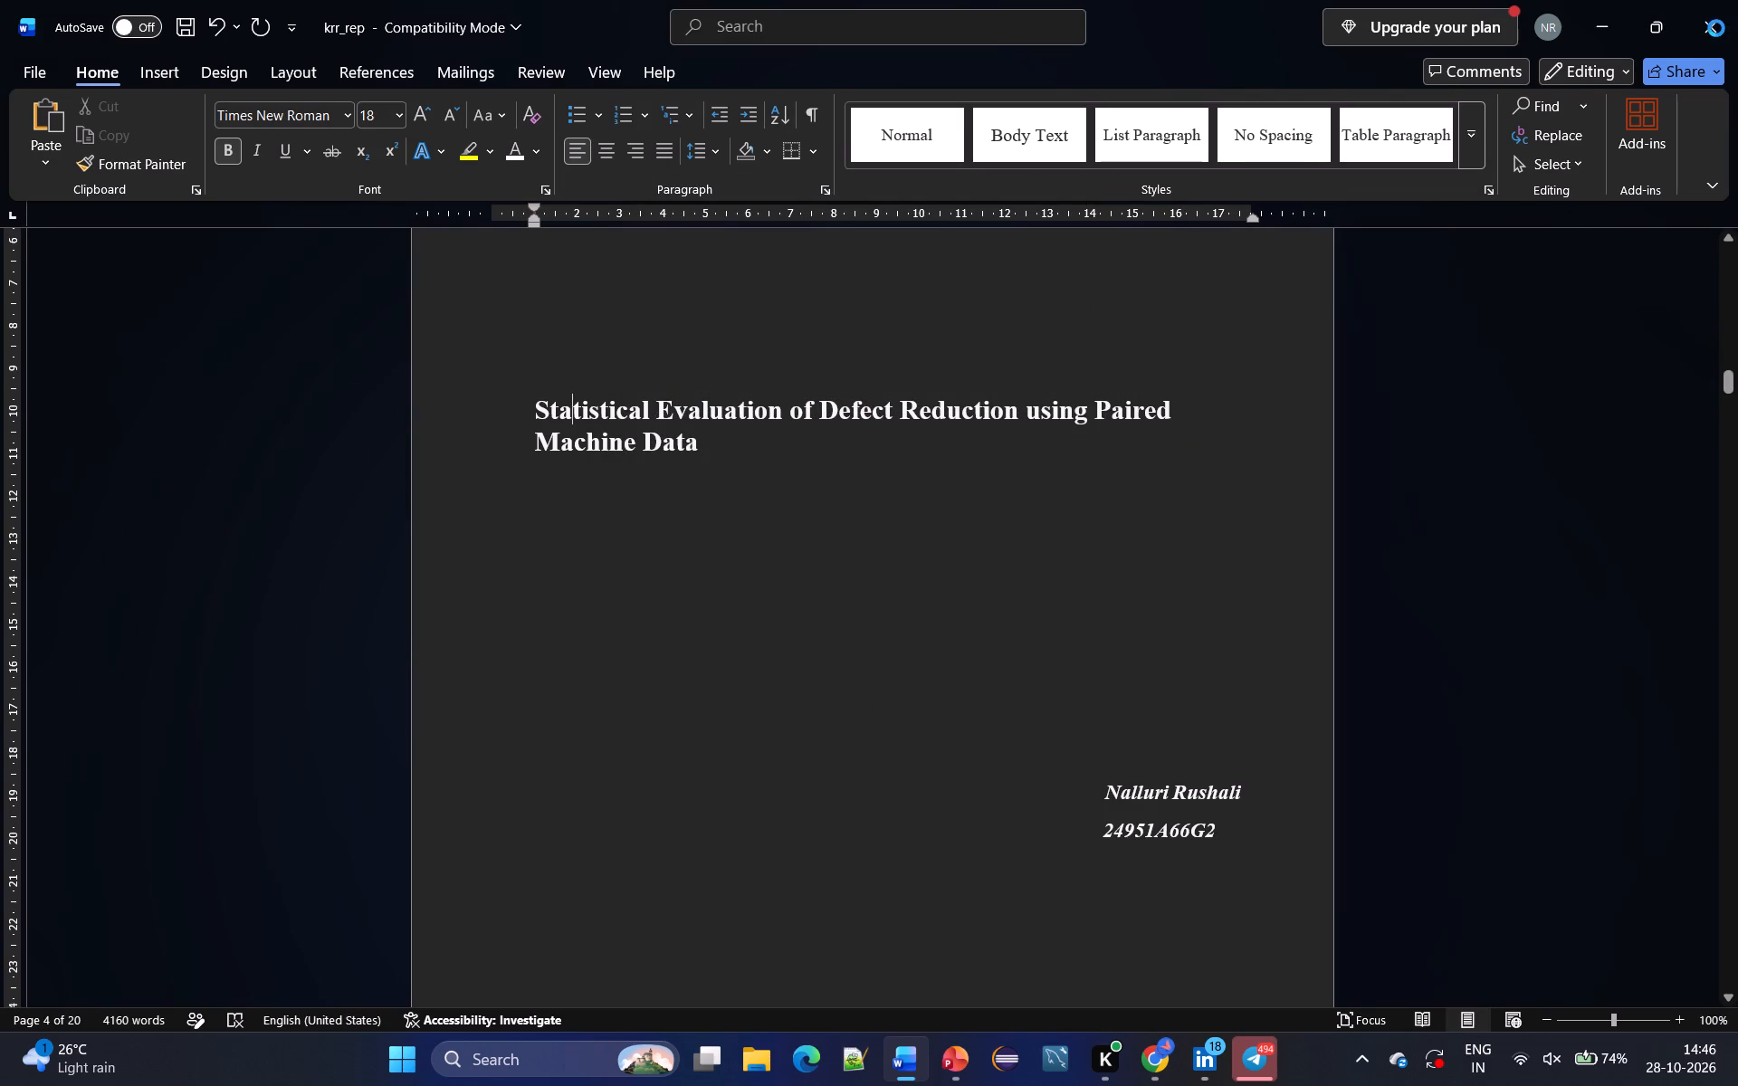
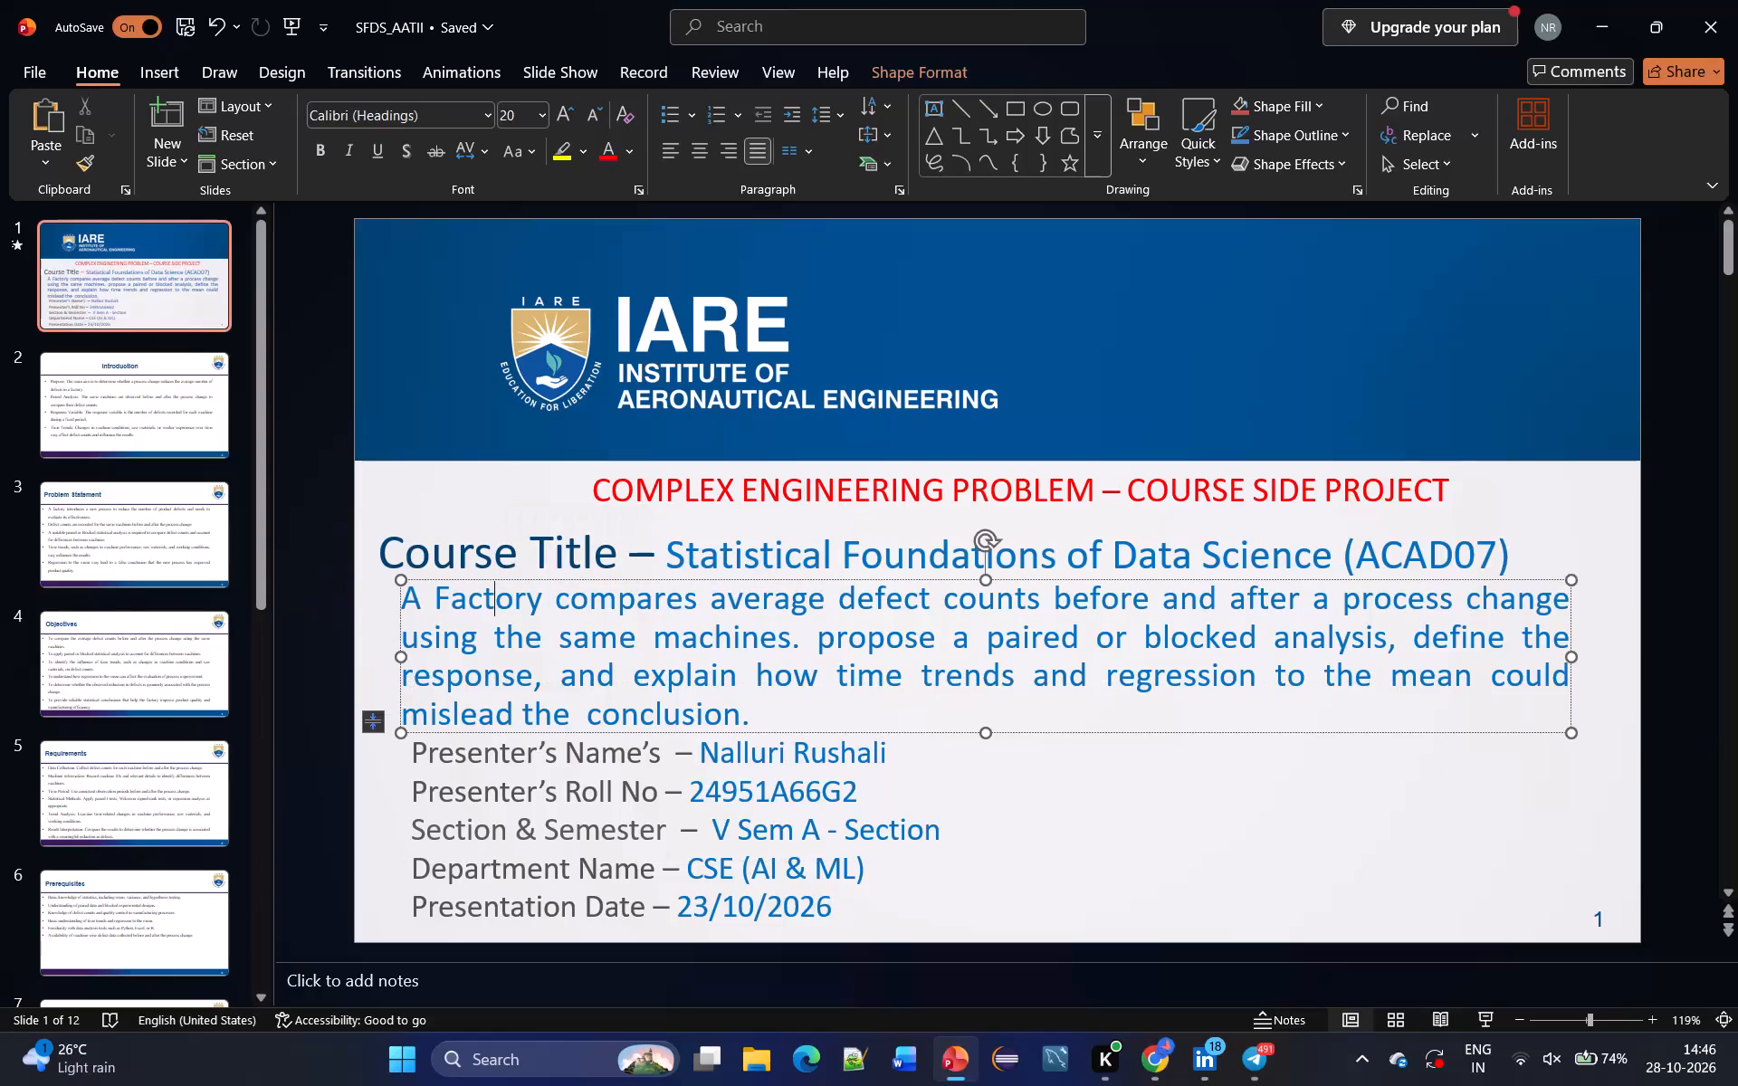
# Replace the factory project description on slide 1 with the copied title "Statistical Evaluation of Defect Reduction using Paired Machine Data".
pyautogui.moveTo(407, 595); pyautogui.dragTo(594, 642)
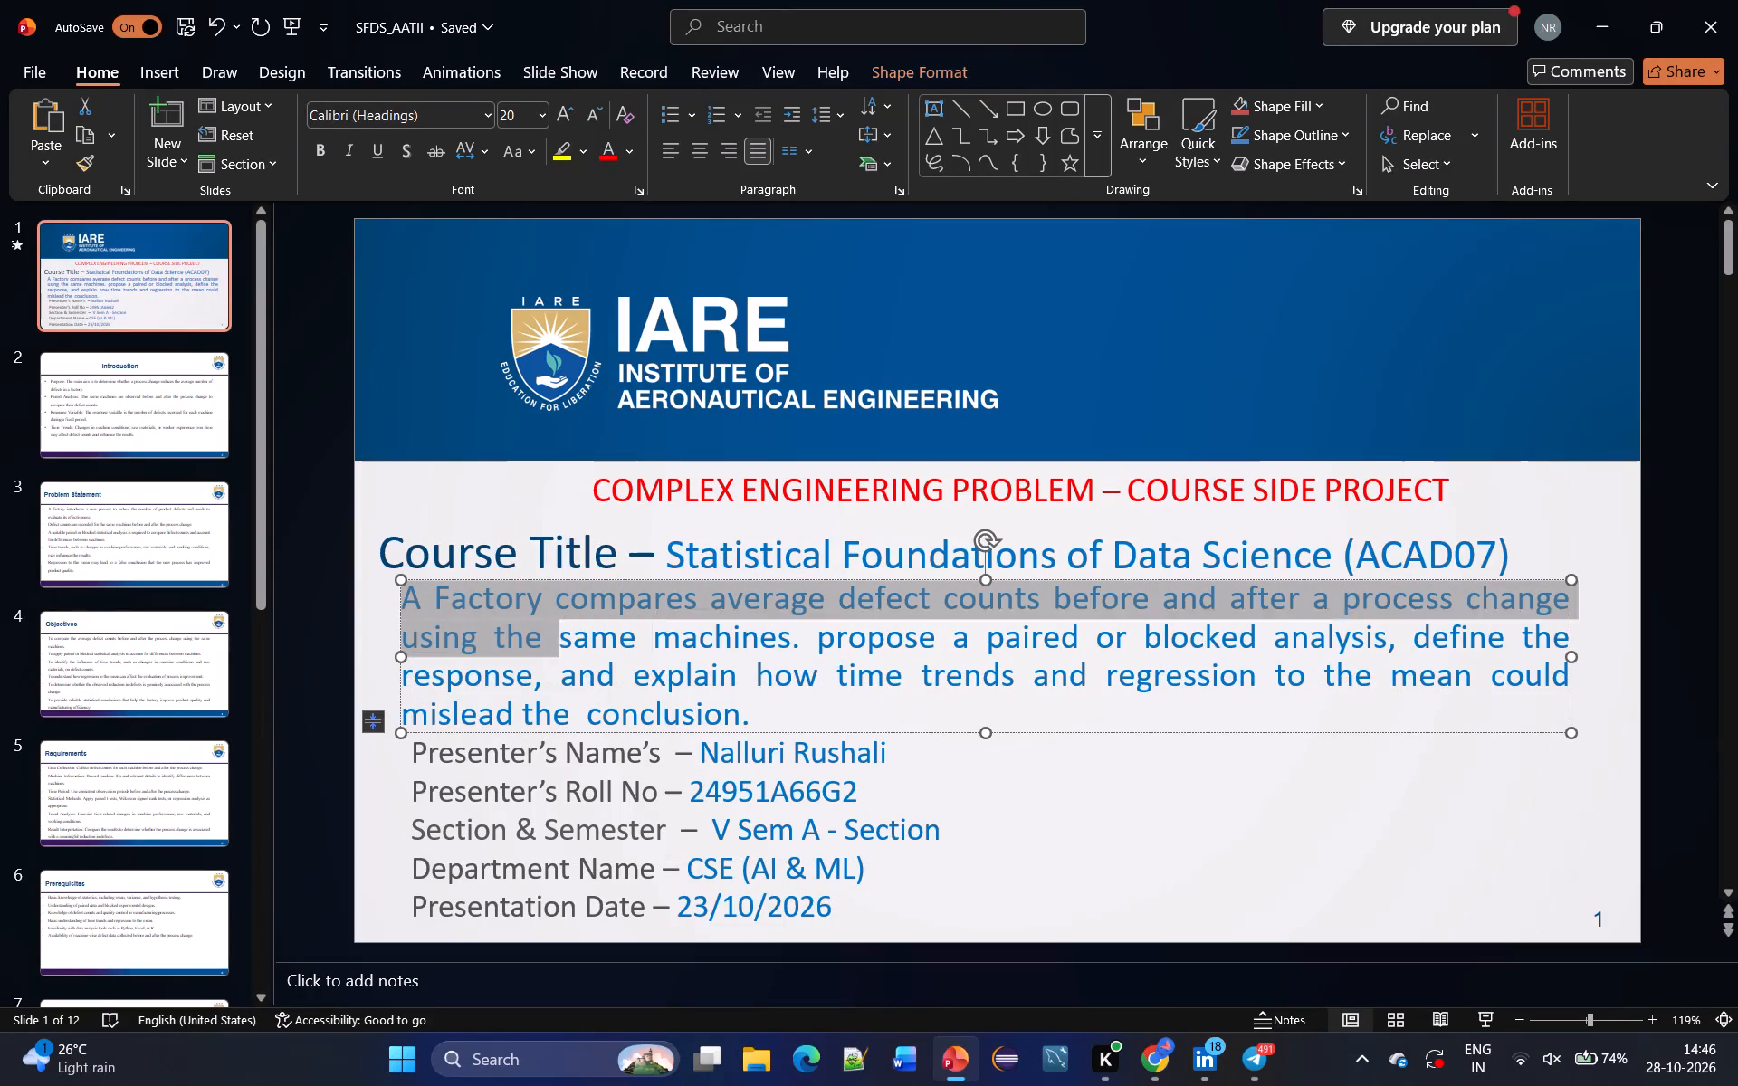
pyautogui.moveTo(594, 642); pyautogui.dragTo(777, 711)
pyautogui.hotkey('ctrl', 'v')
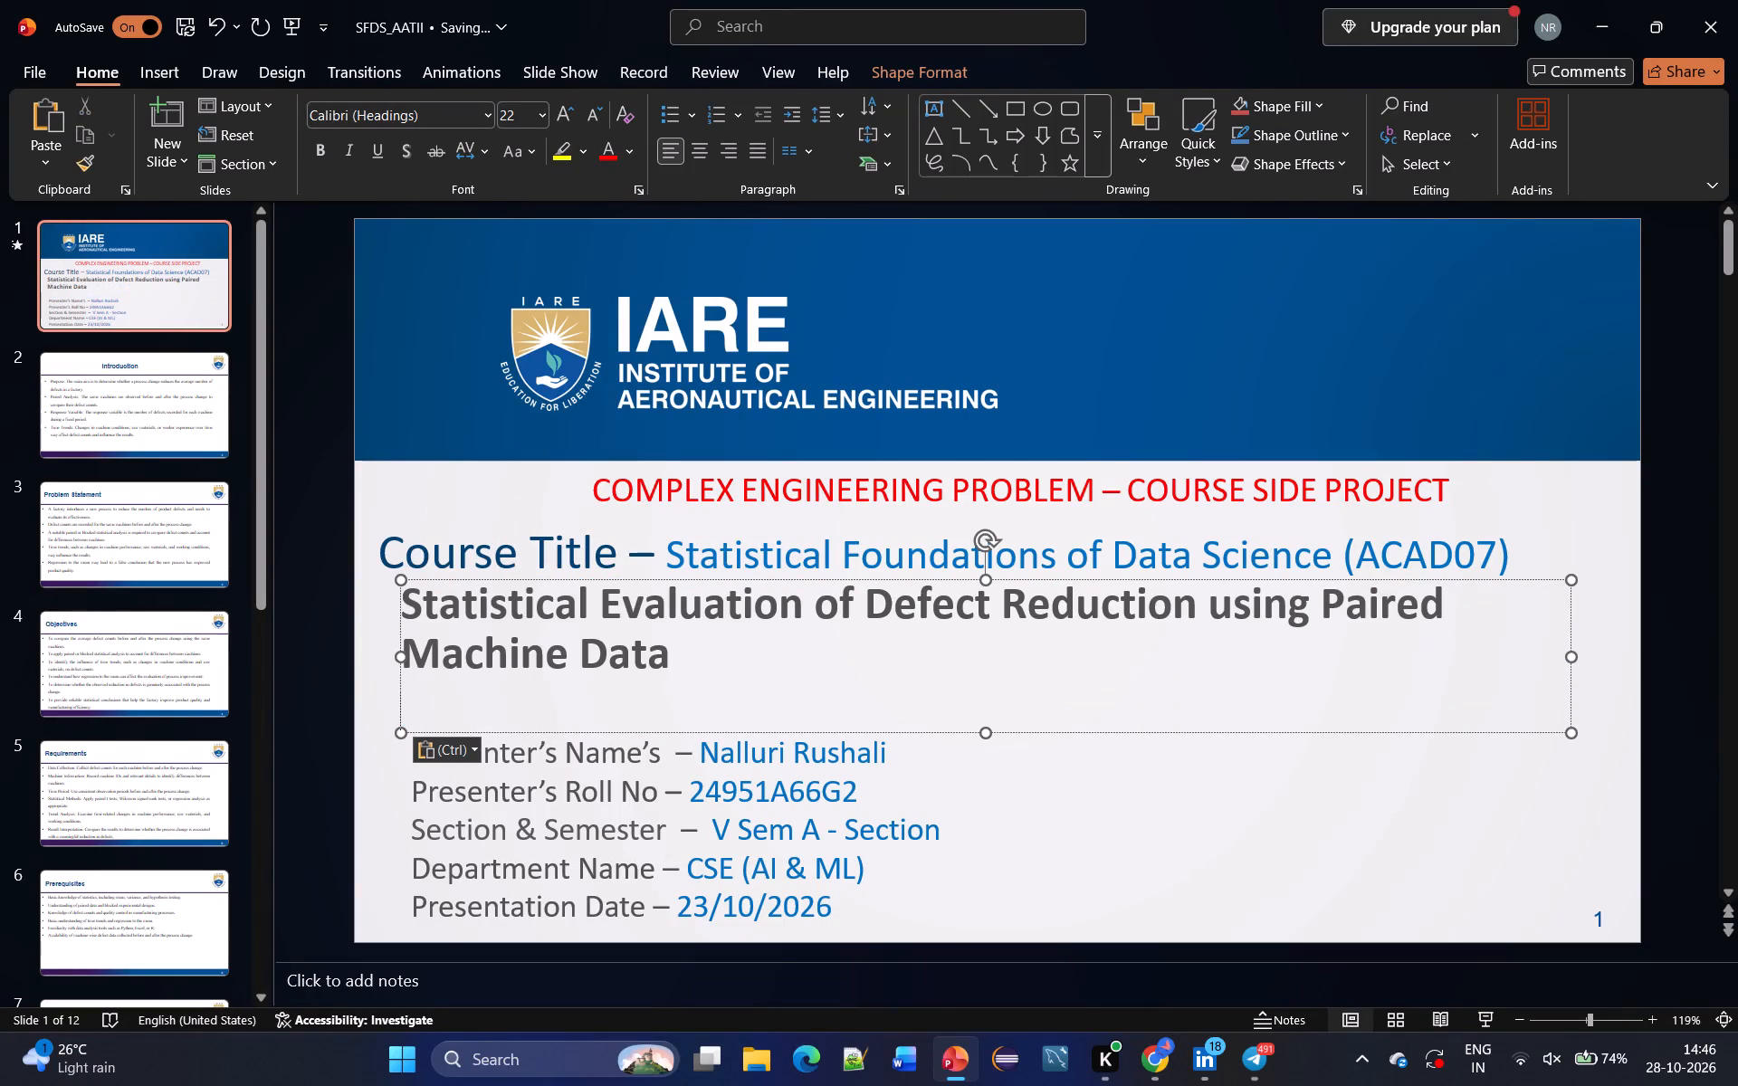
# Format the pasted project title on slide 1 in Times New Roman, size 16, with the standard blue font colour.
pyautogui.moveTo(669, 670); pyautogui.dragTo(456, 598)
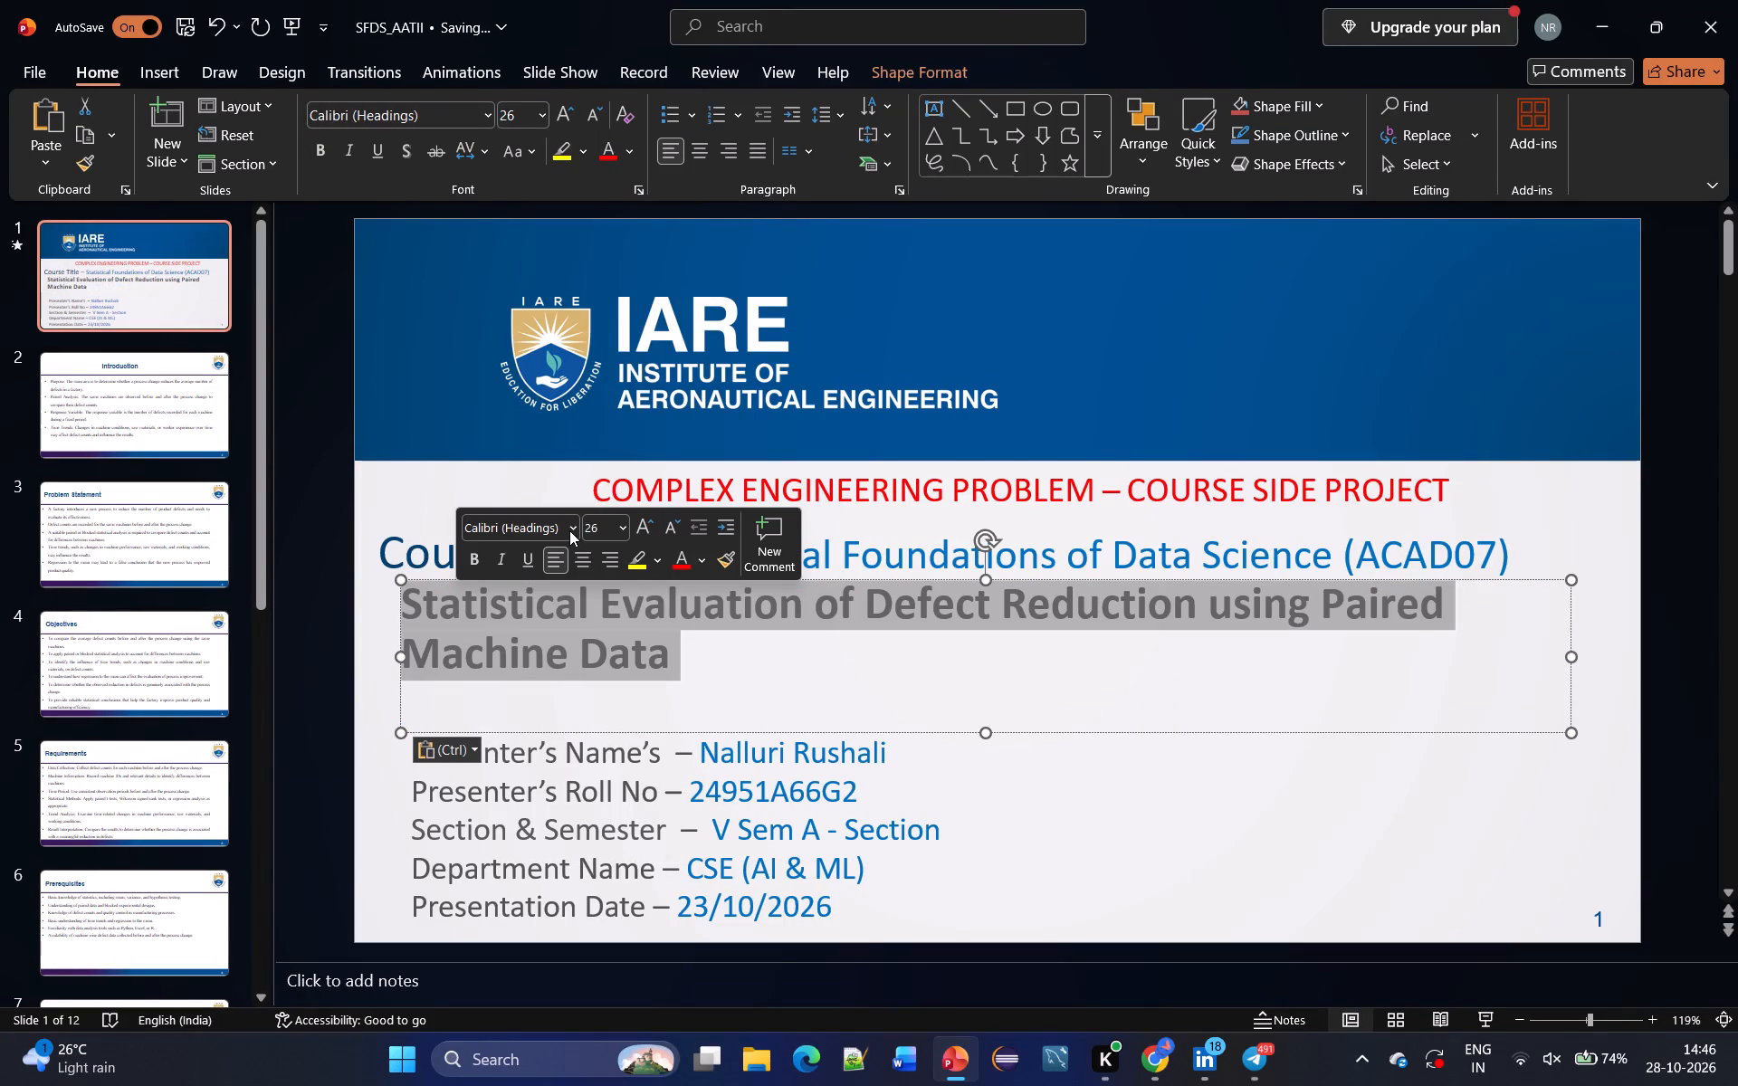
pyautogui.click(569, 530)
pyautogui.write('times')
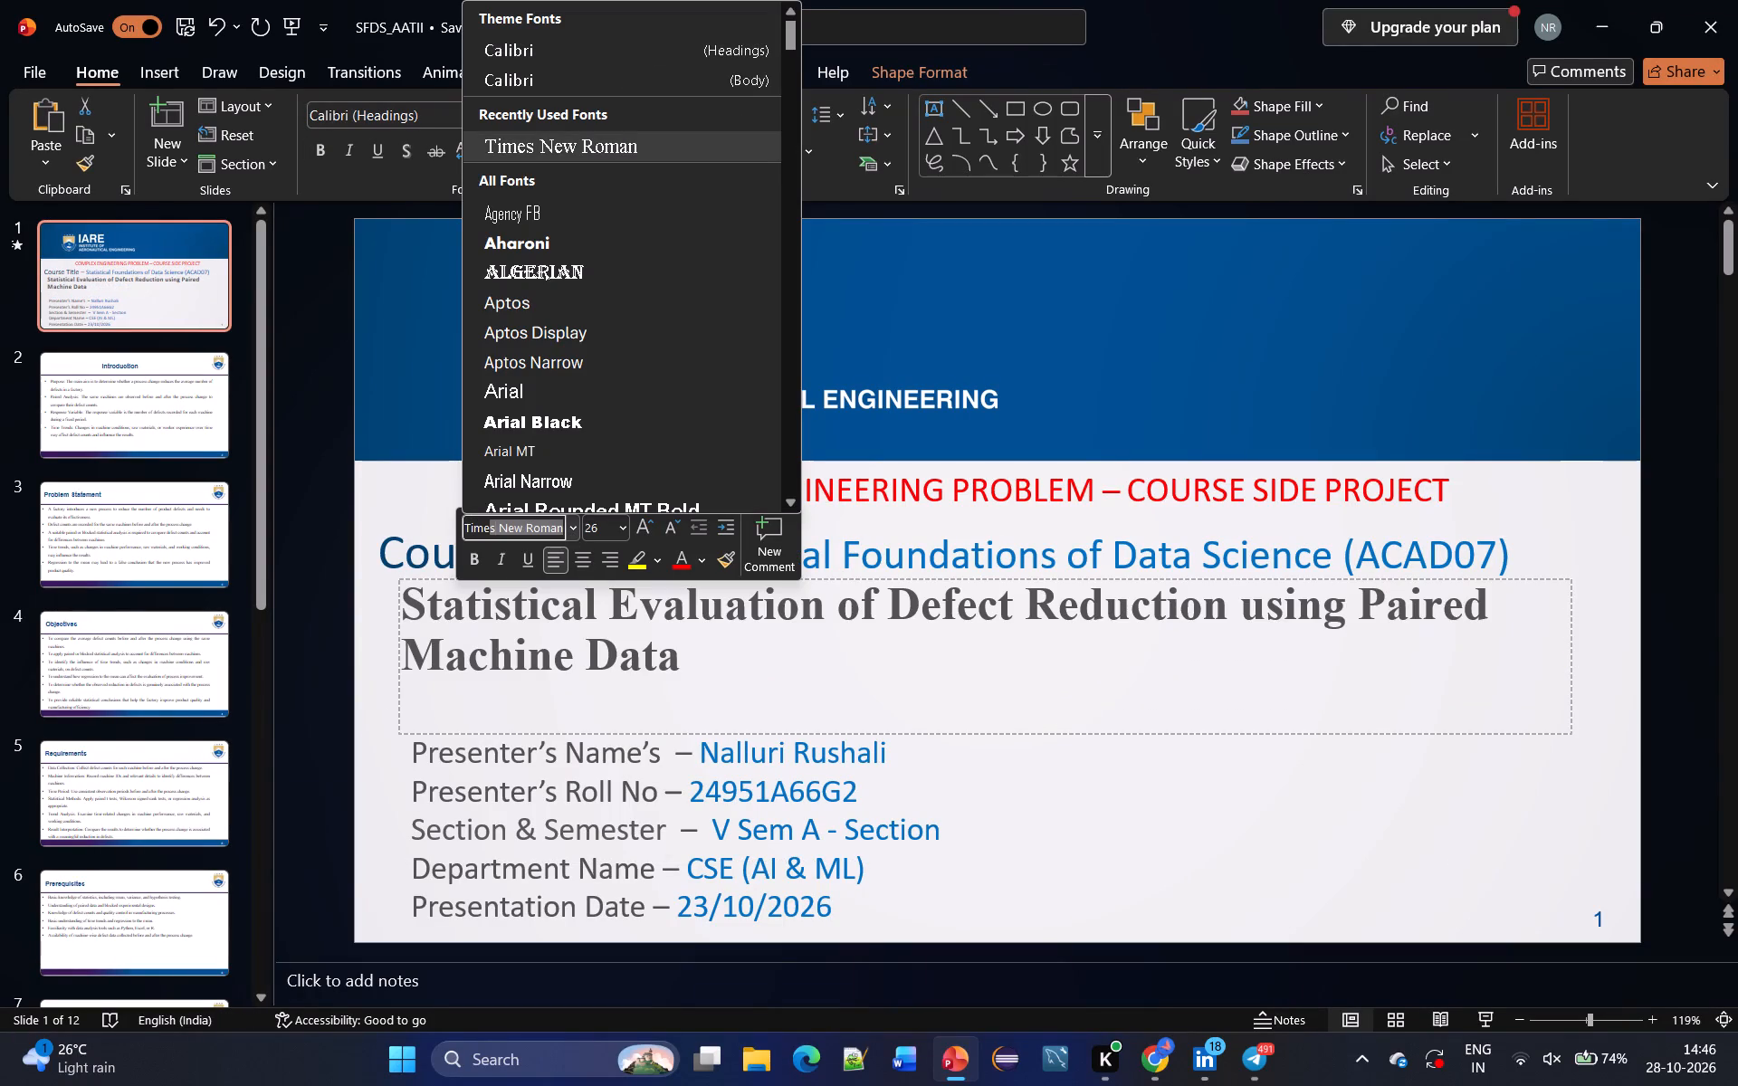
pyautogui.press('Return')
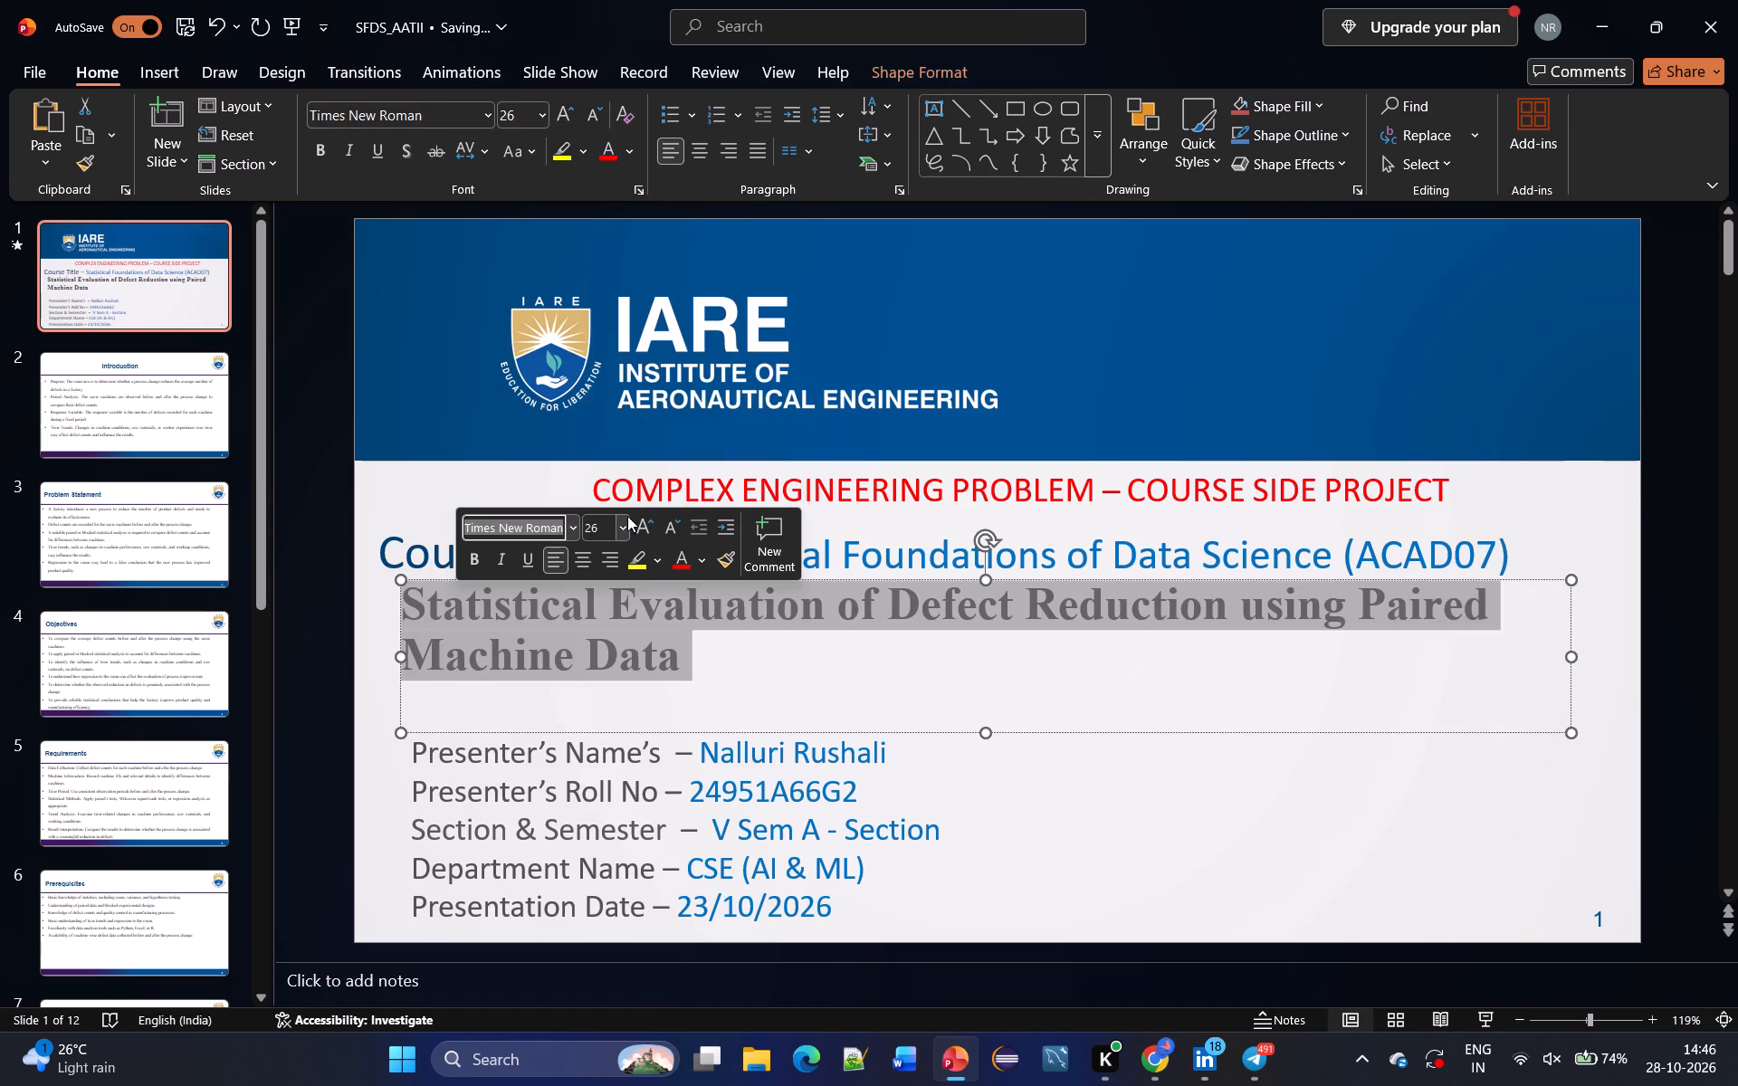
pyautogui.click(627, 521)
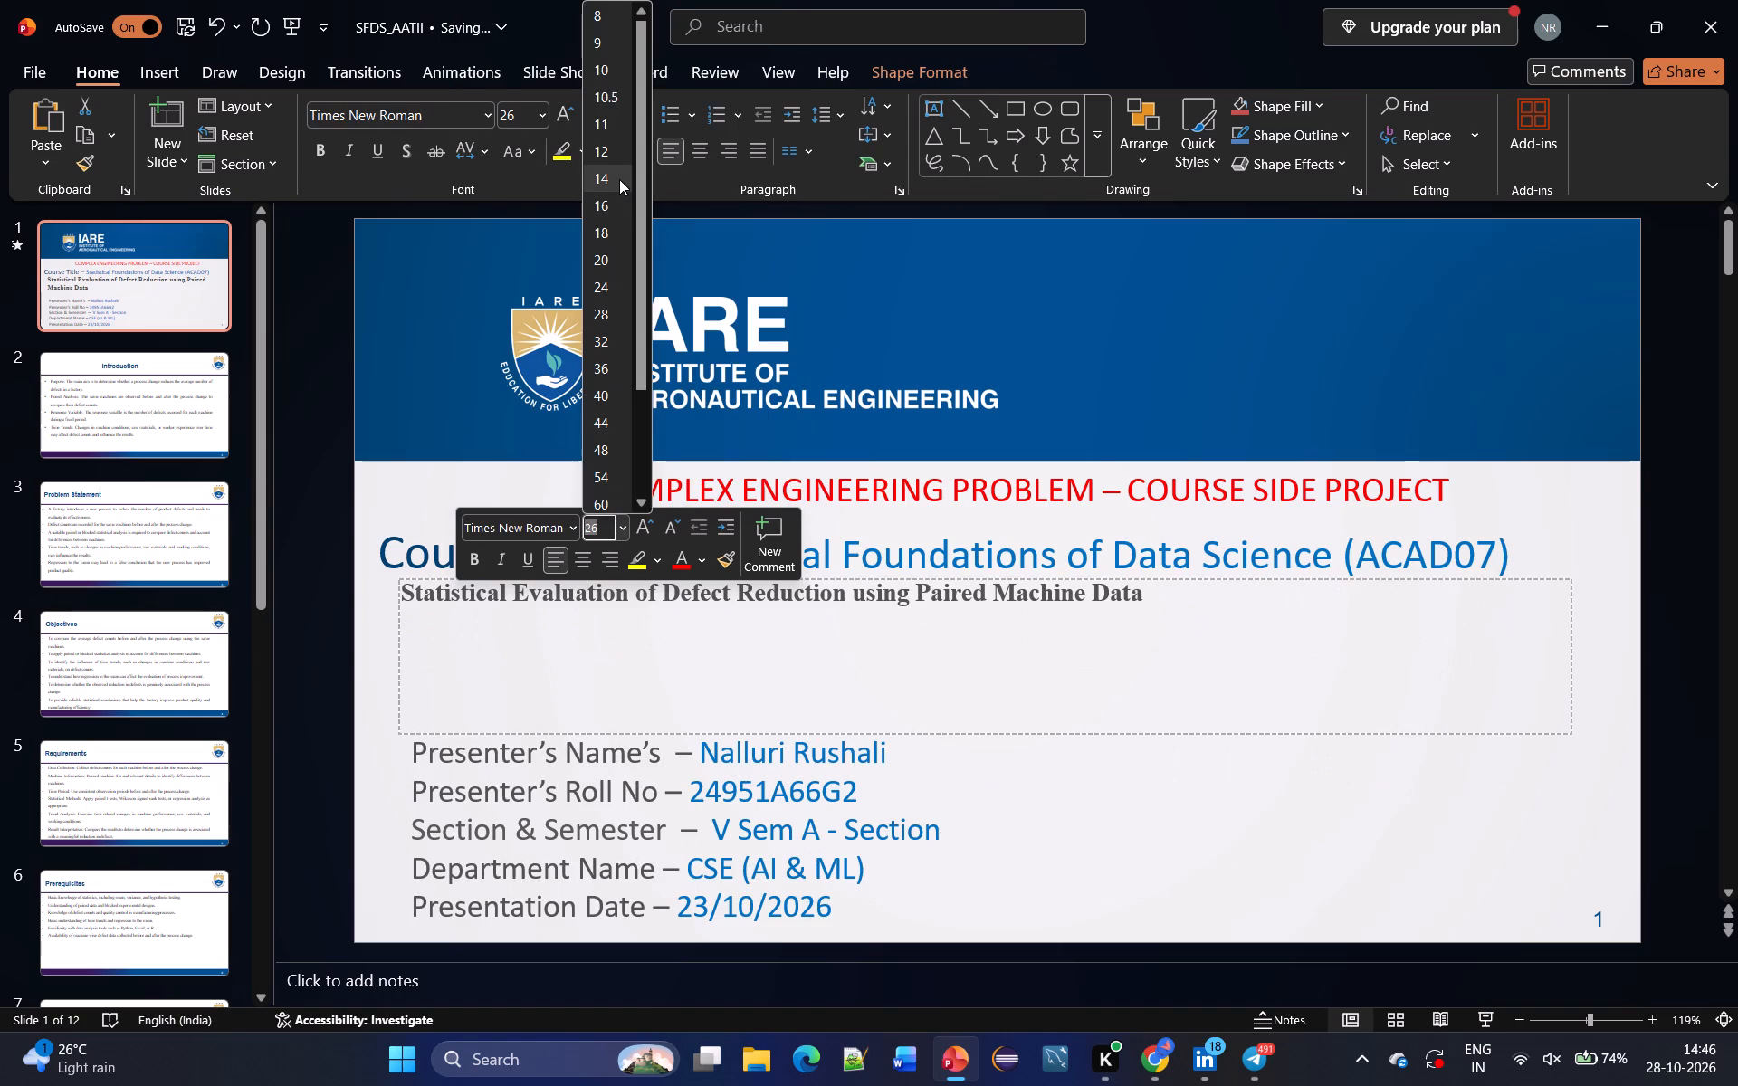
pyautogui.click(618, 200)
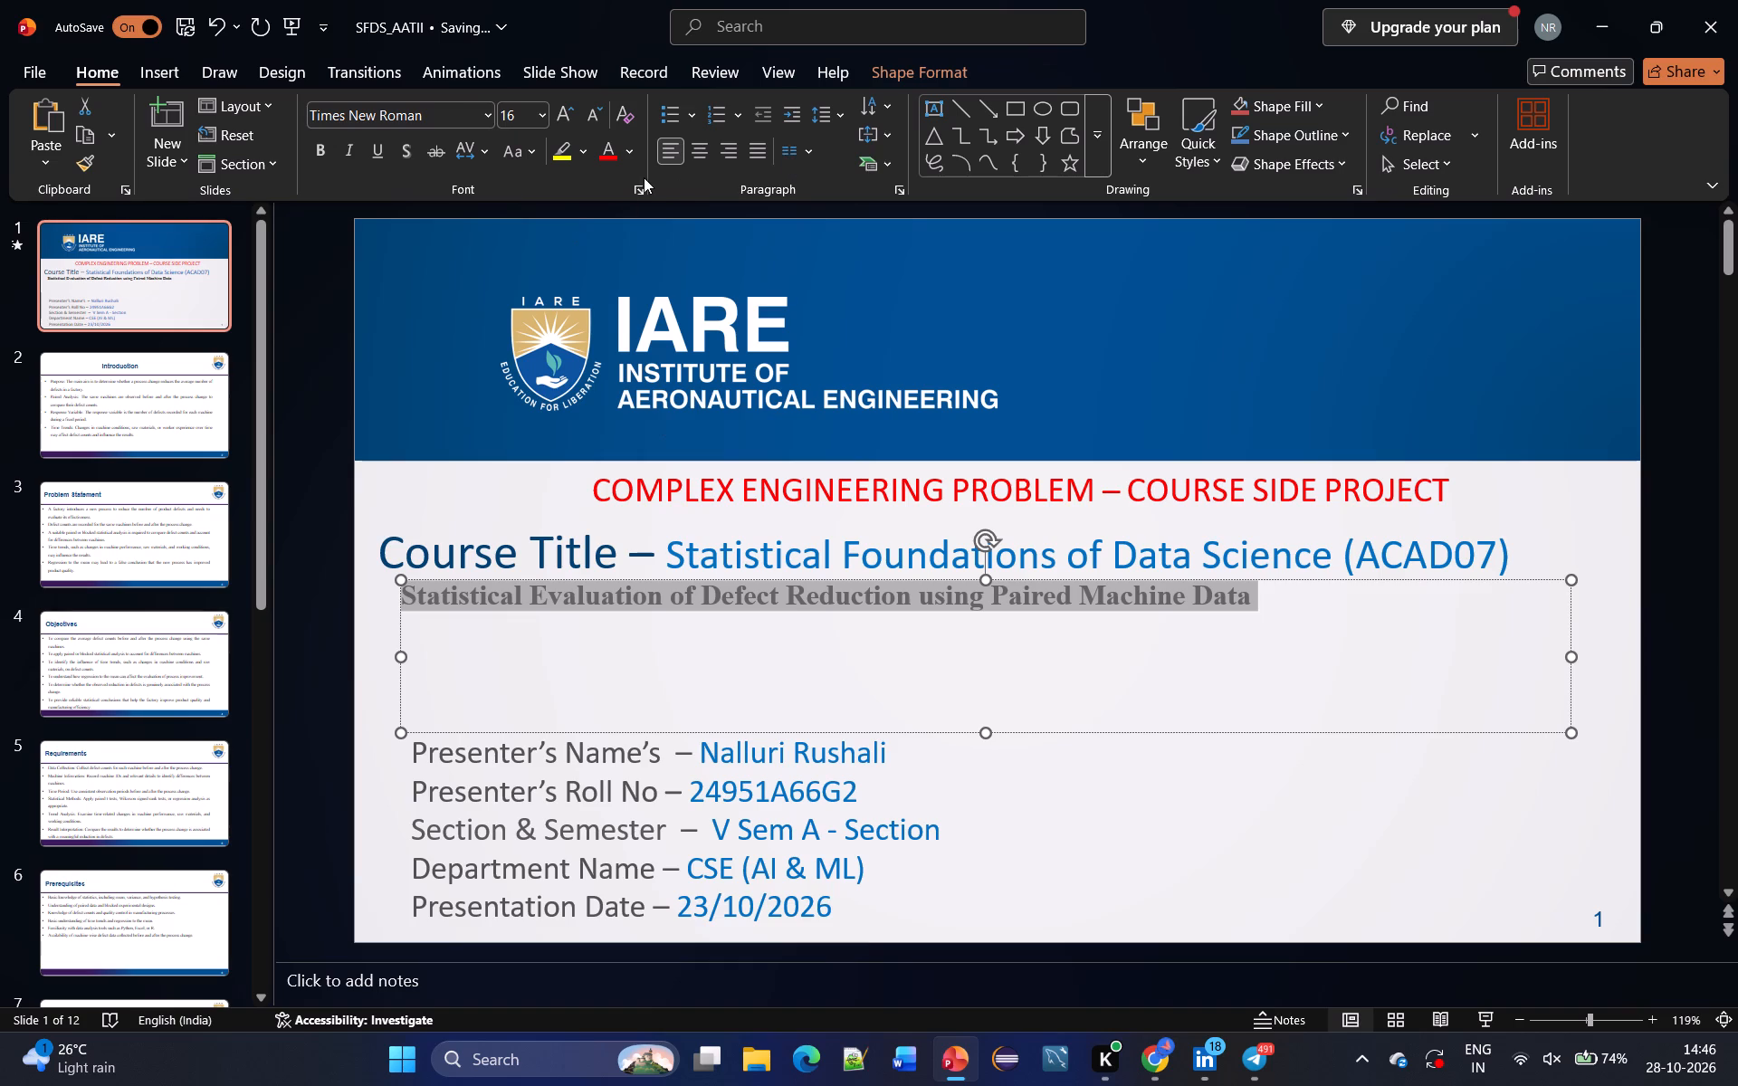
pyautogui.click(629, 148)
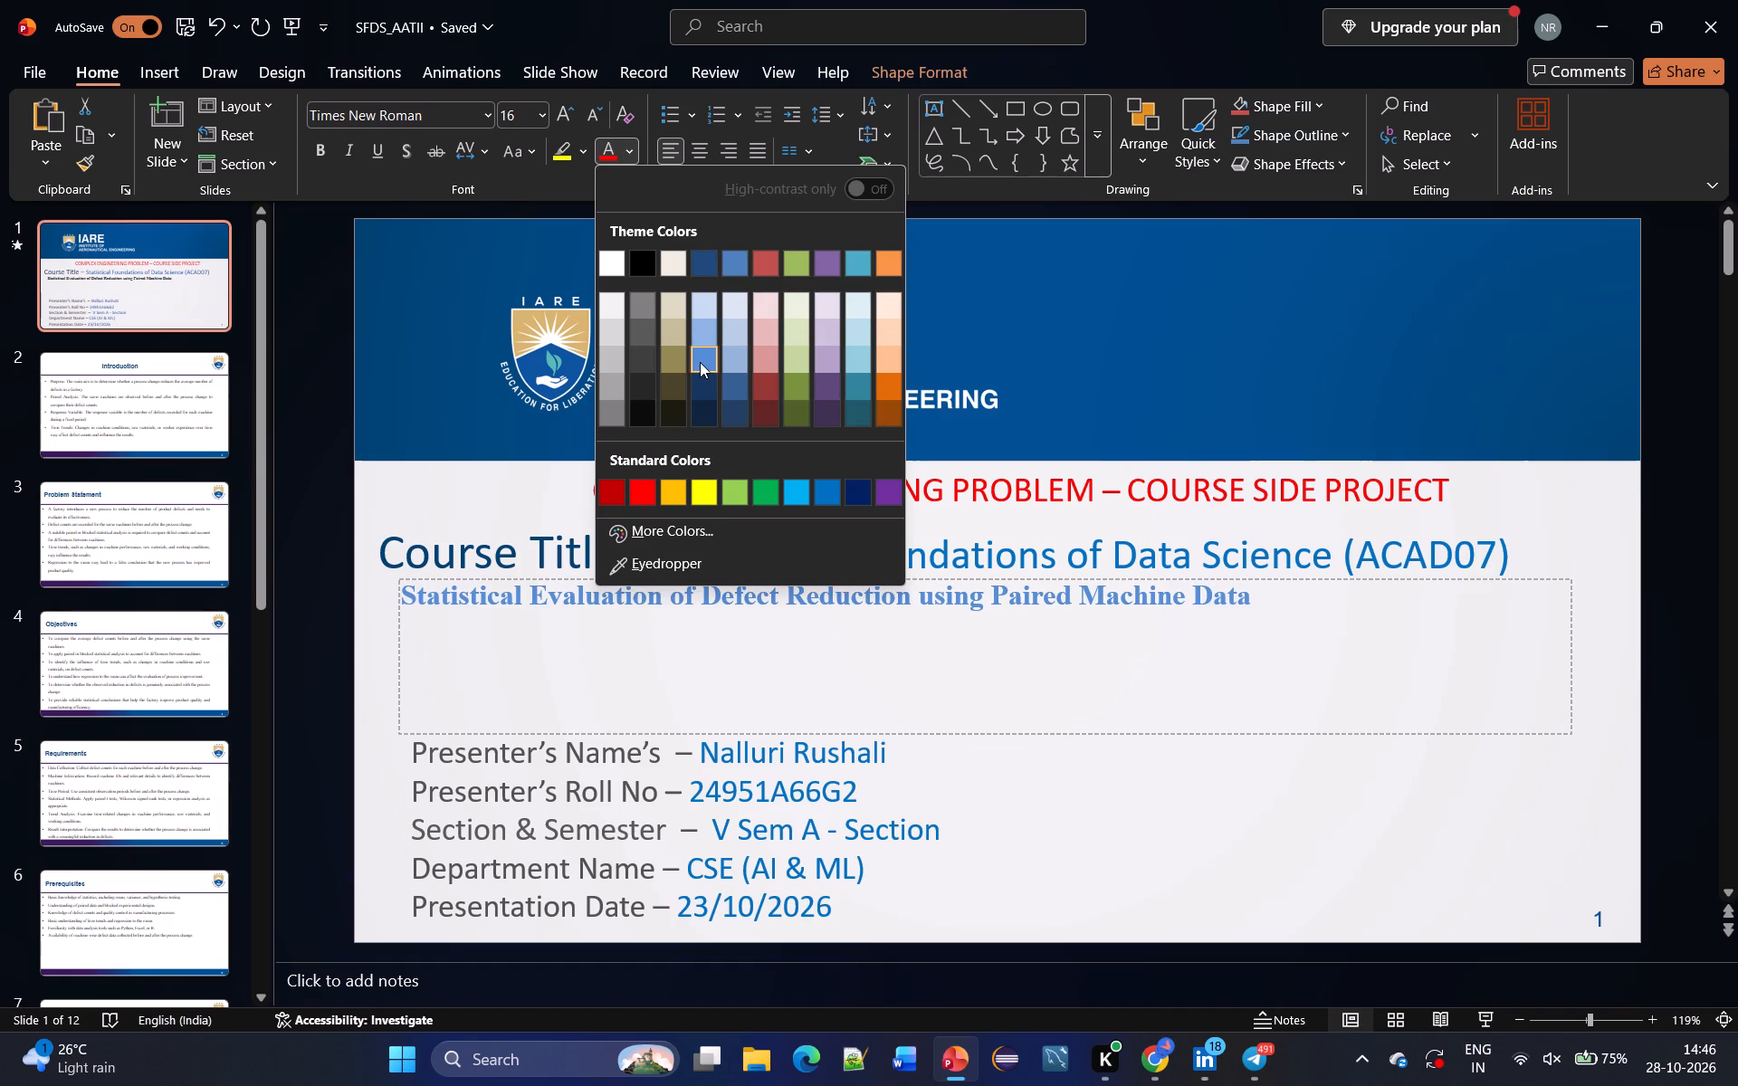
pyautogui.click(824, 504)
pyautogui.click(1063, 715)
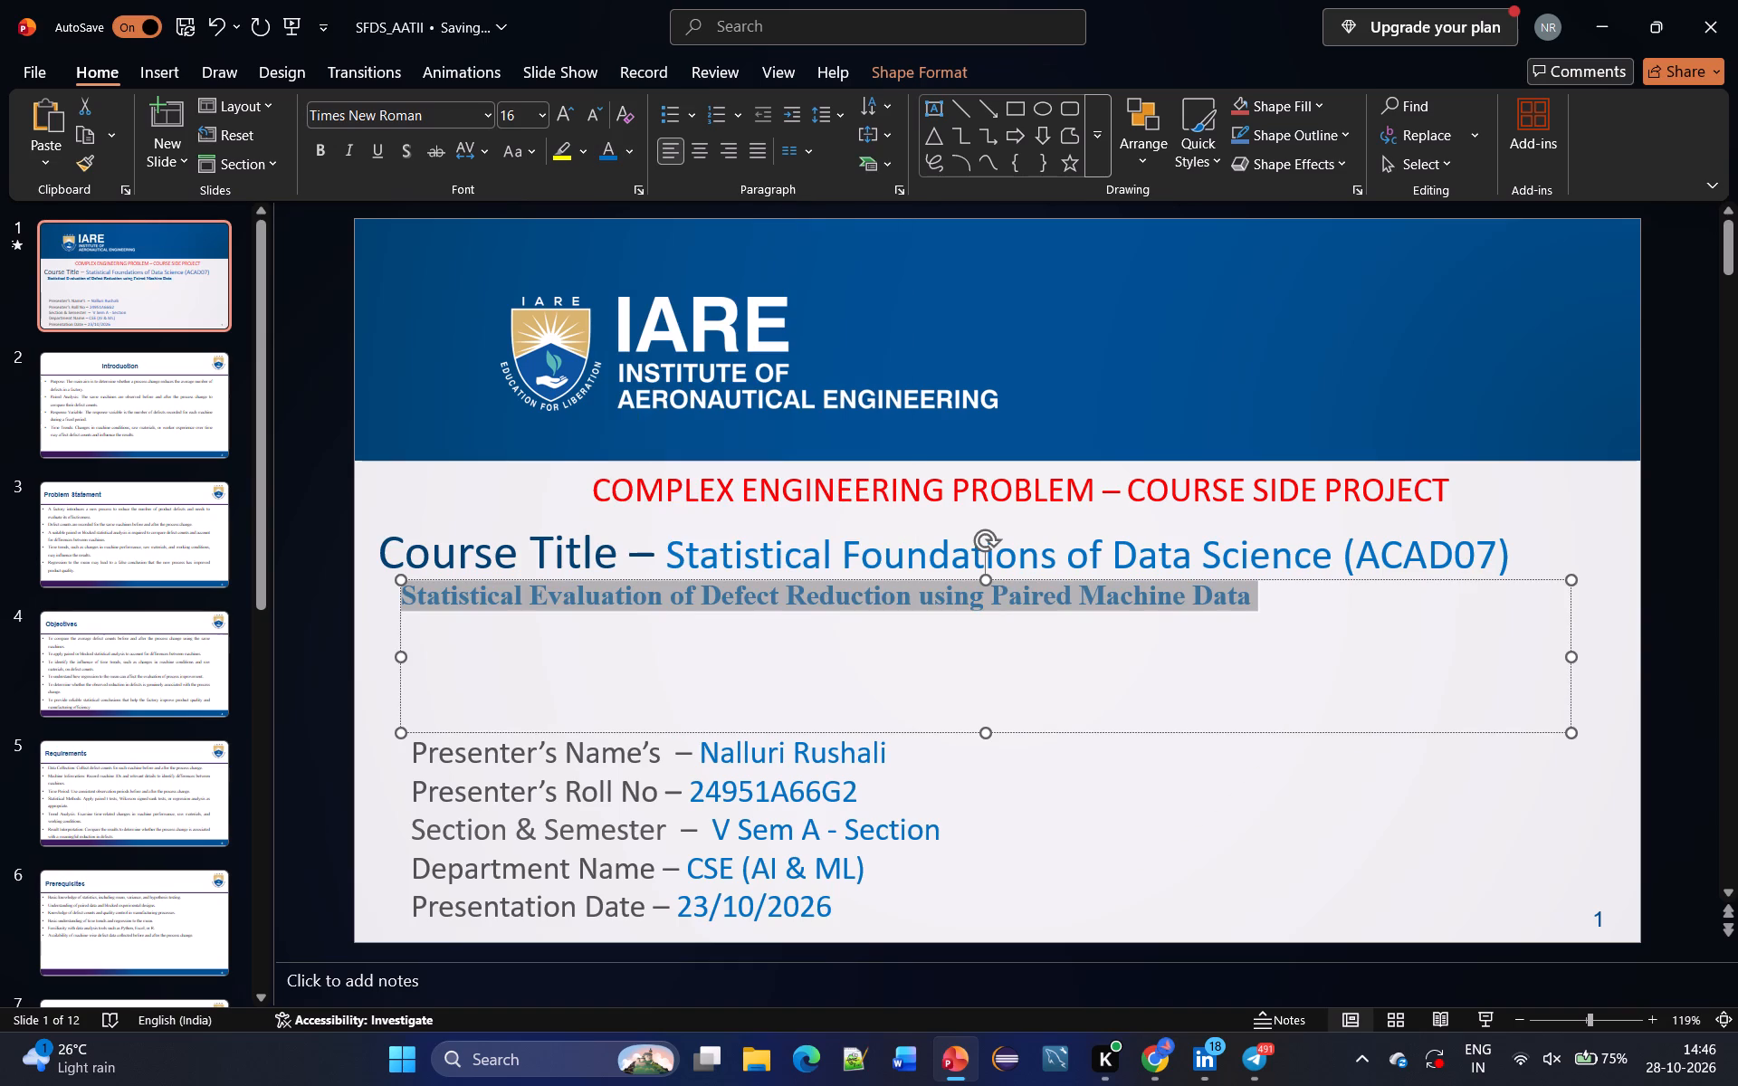
# Set the line spacing of the five presenter detail lines on slide 1 to 1.5.
pyautogui.moveTo(885, 896); pyautogui.dragTo(693, 857)
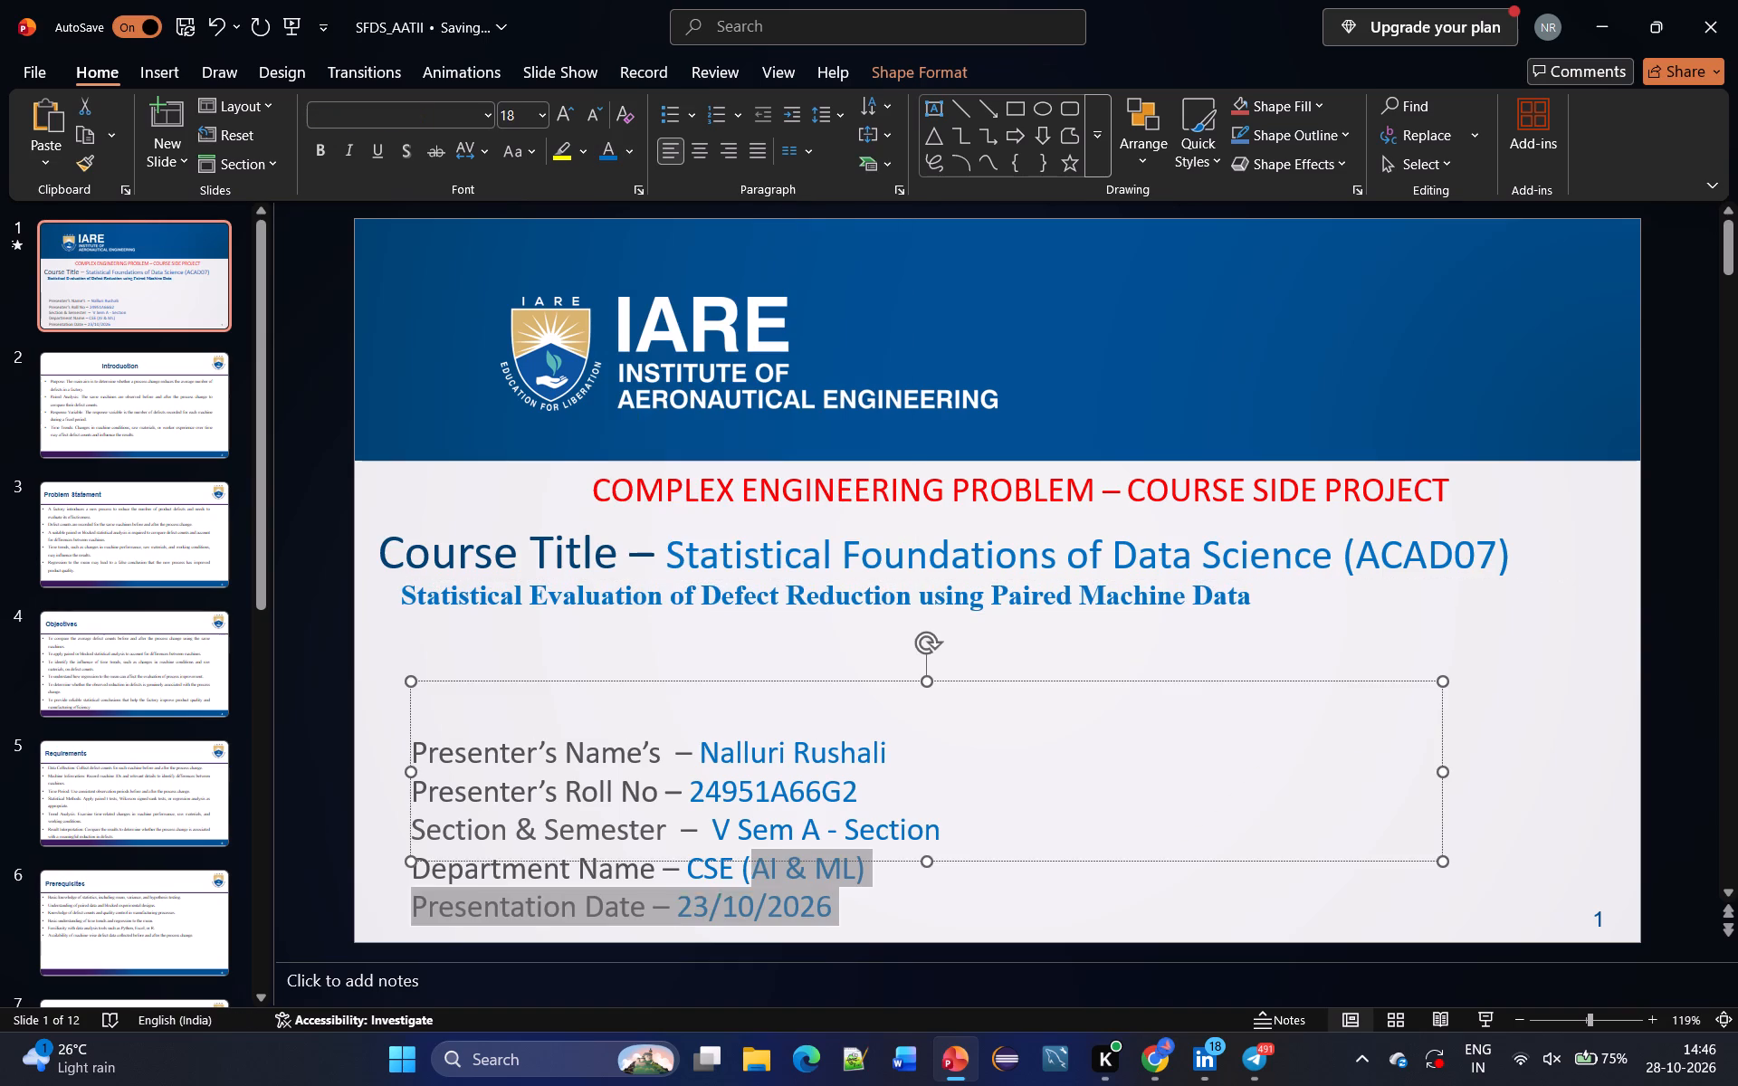
pyautogui.moveTo(693, 857); pyautogui.dragTo(422, 754)
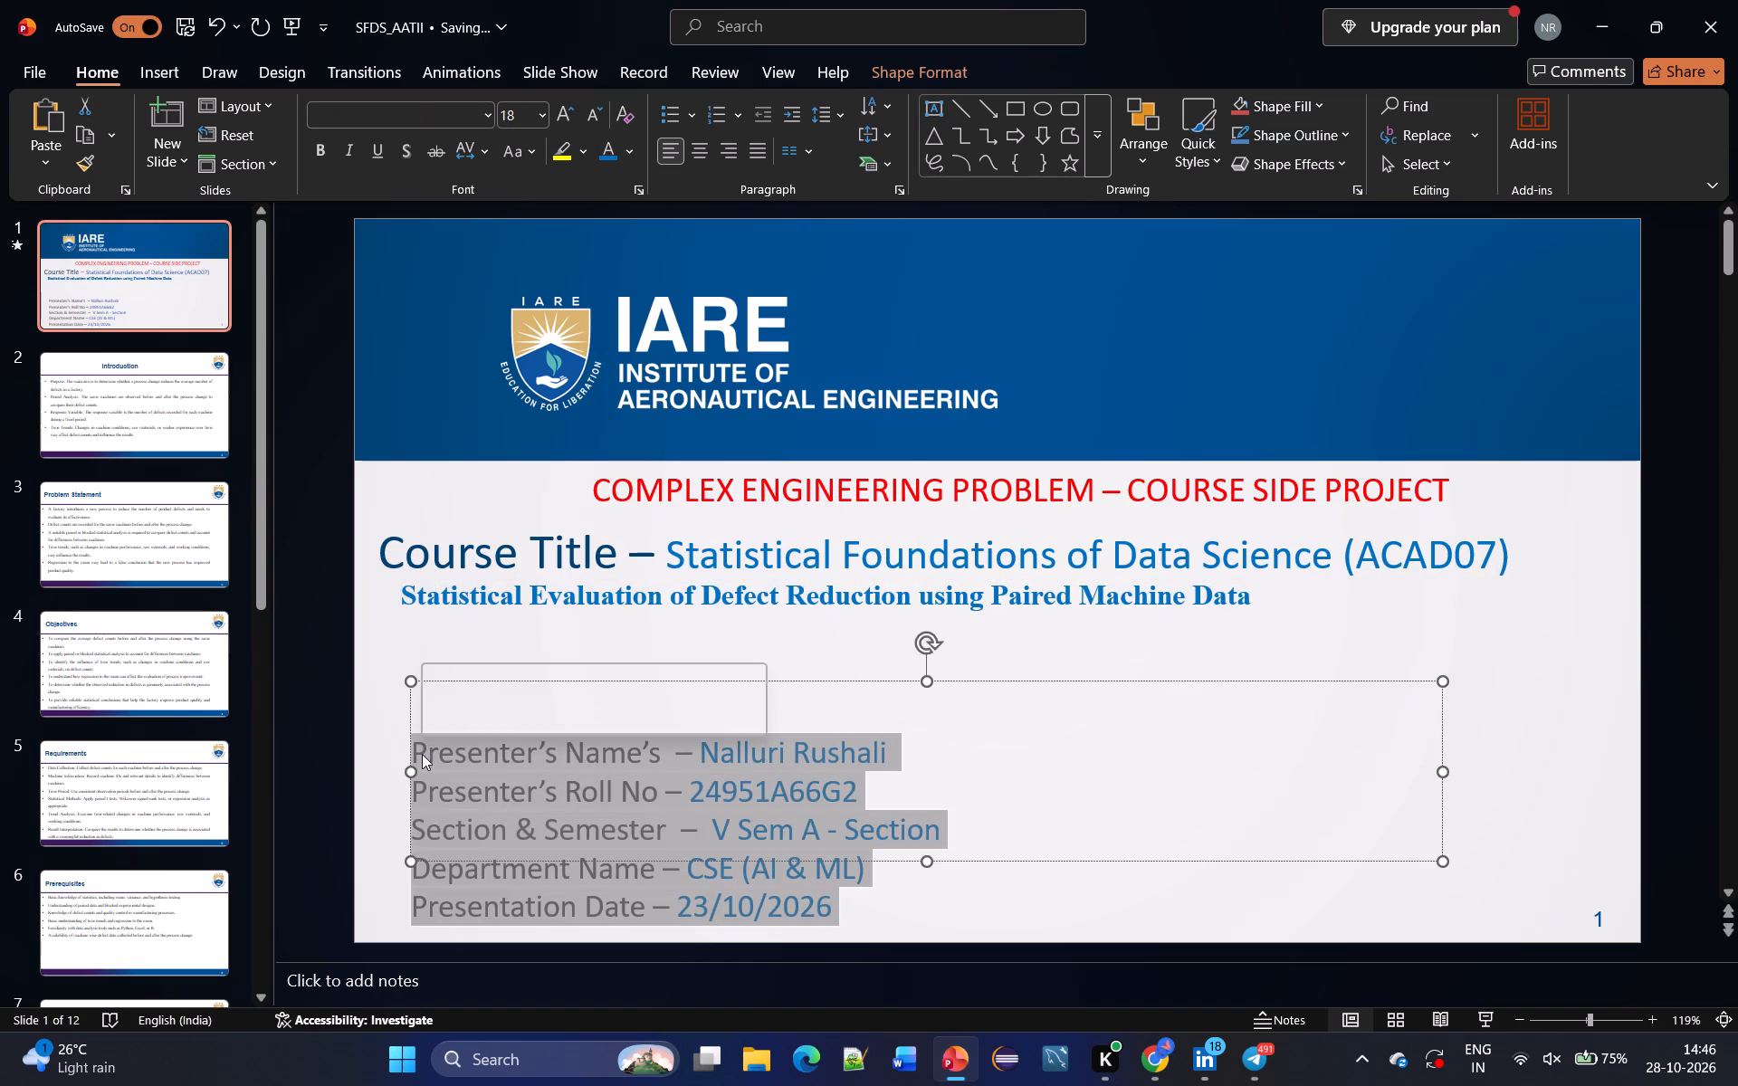
pyautogui.click(816, 115)
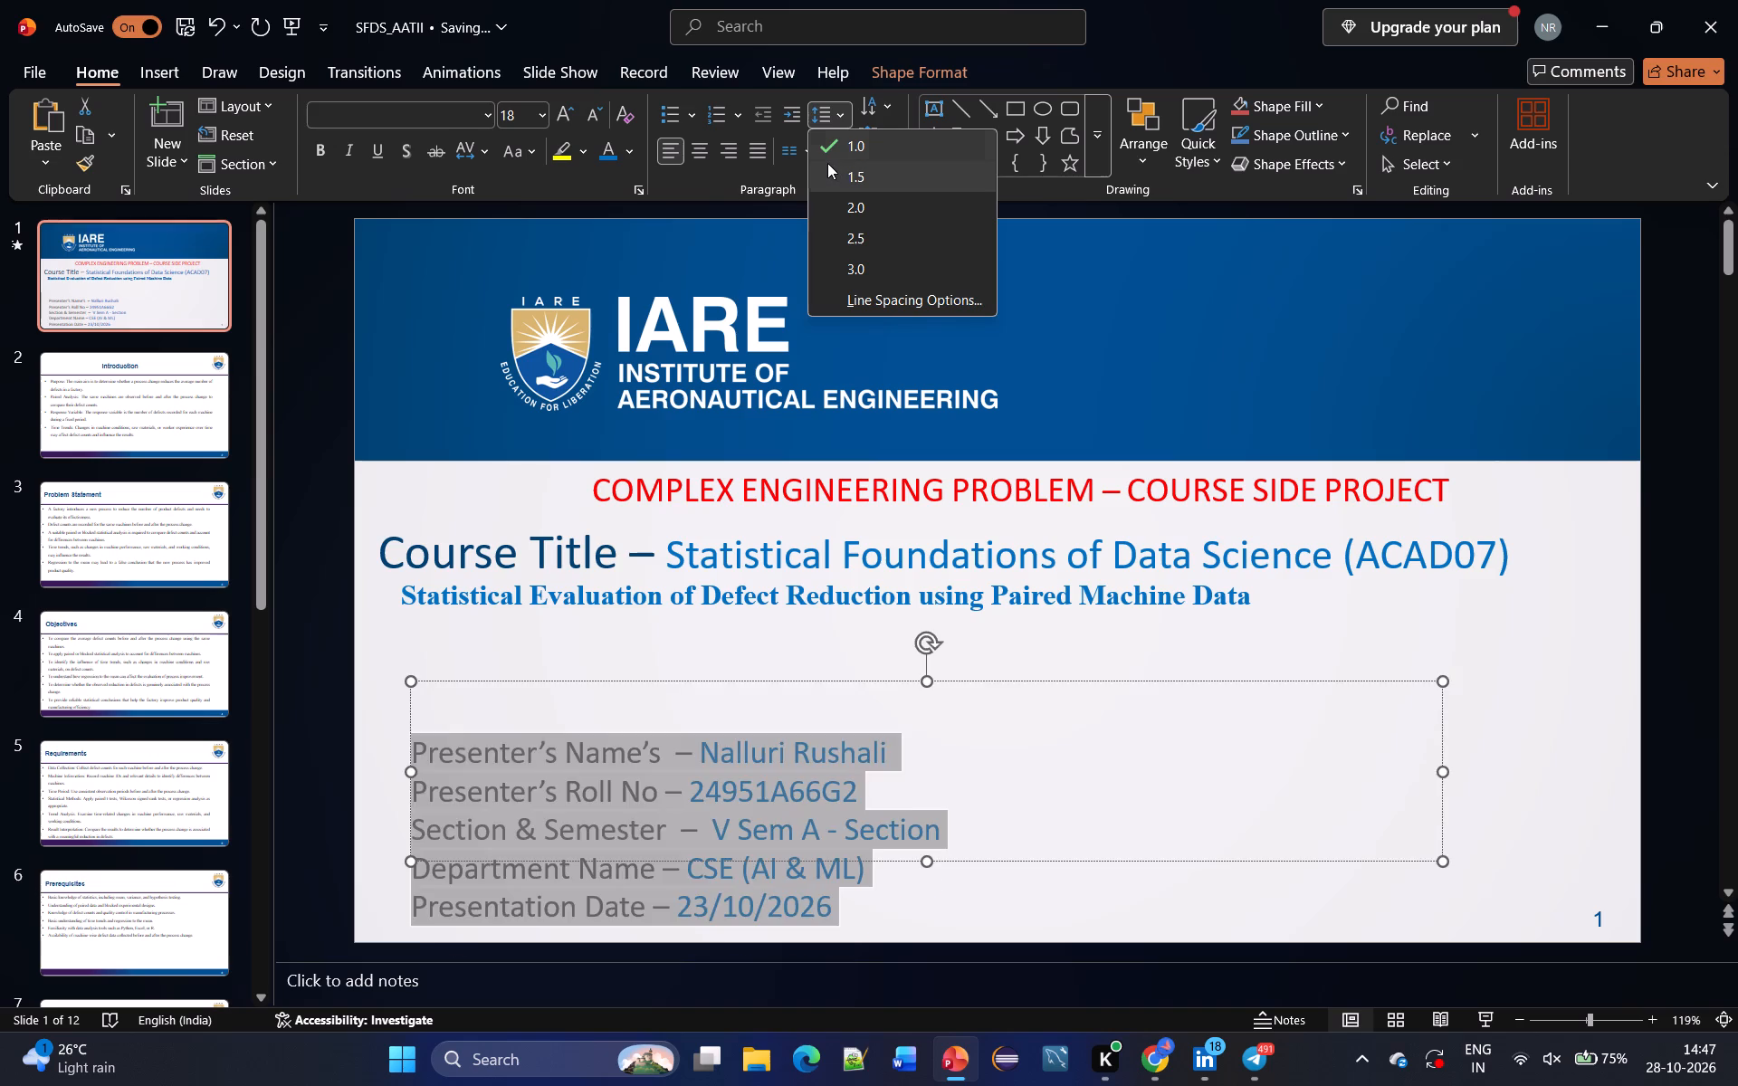
pyautogui.click(831, 167)
# Extend the presenter details box upward by its top edge so all five lines fit on the slide.
pyautogui.moveTo(643, 795); pyautogui.dragTo(629, 673)
pyautogui.moveTo(809, 819); pyautogui.dragTo(801, 703)
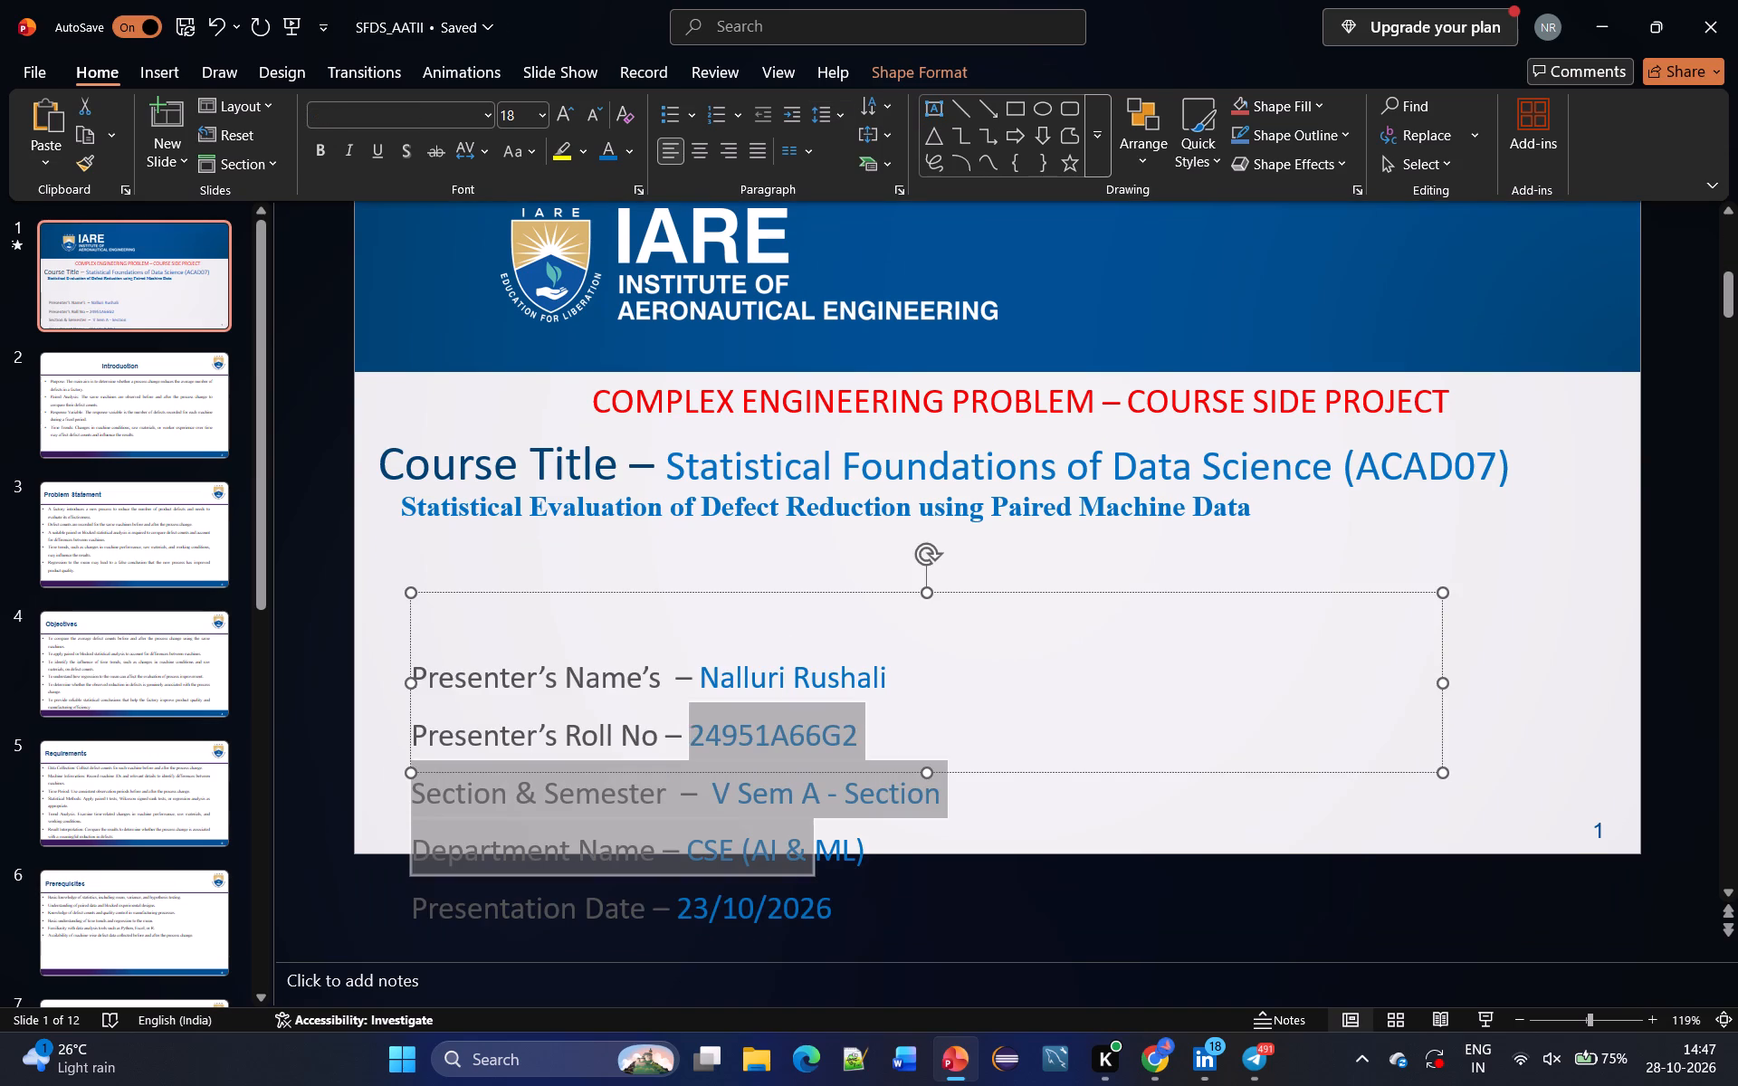
pyautogui.moveTo(801, 703); pyautogui.dragTo(801, 681)
pyautogui.click(1093, 771)
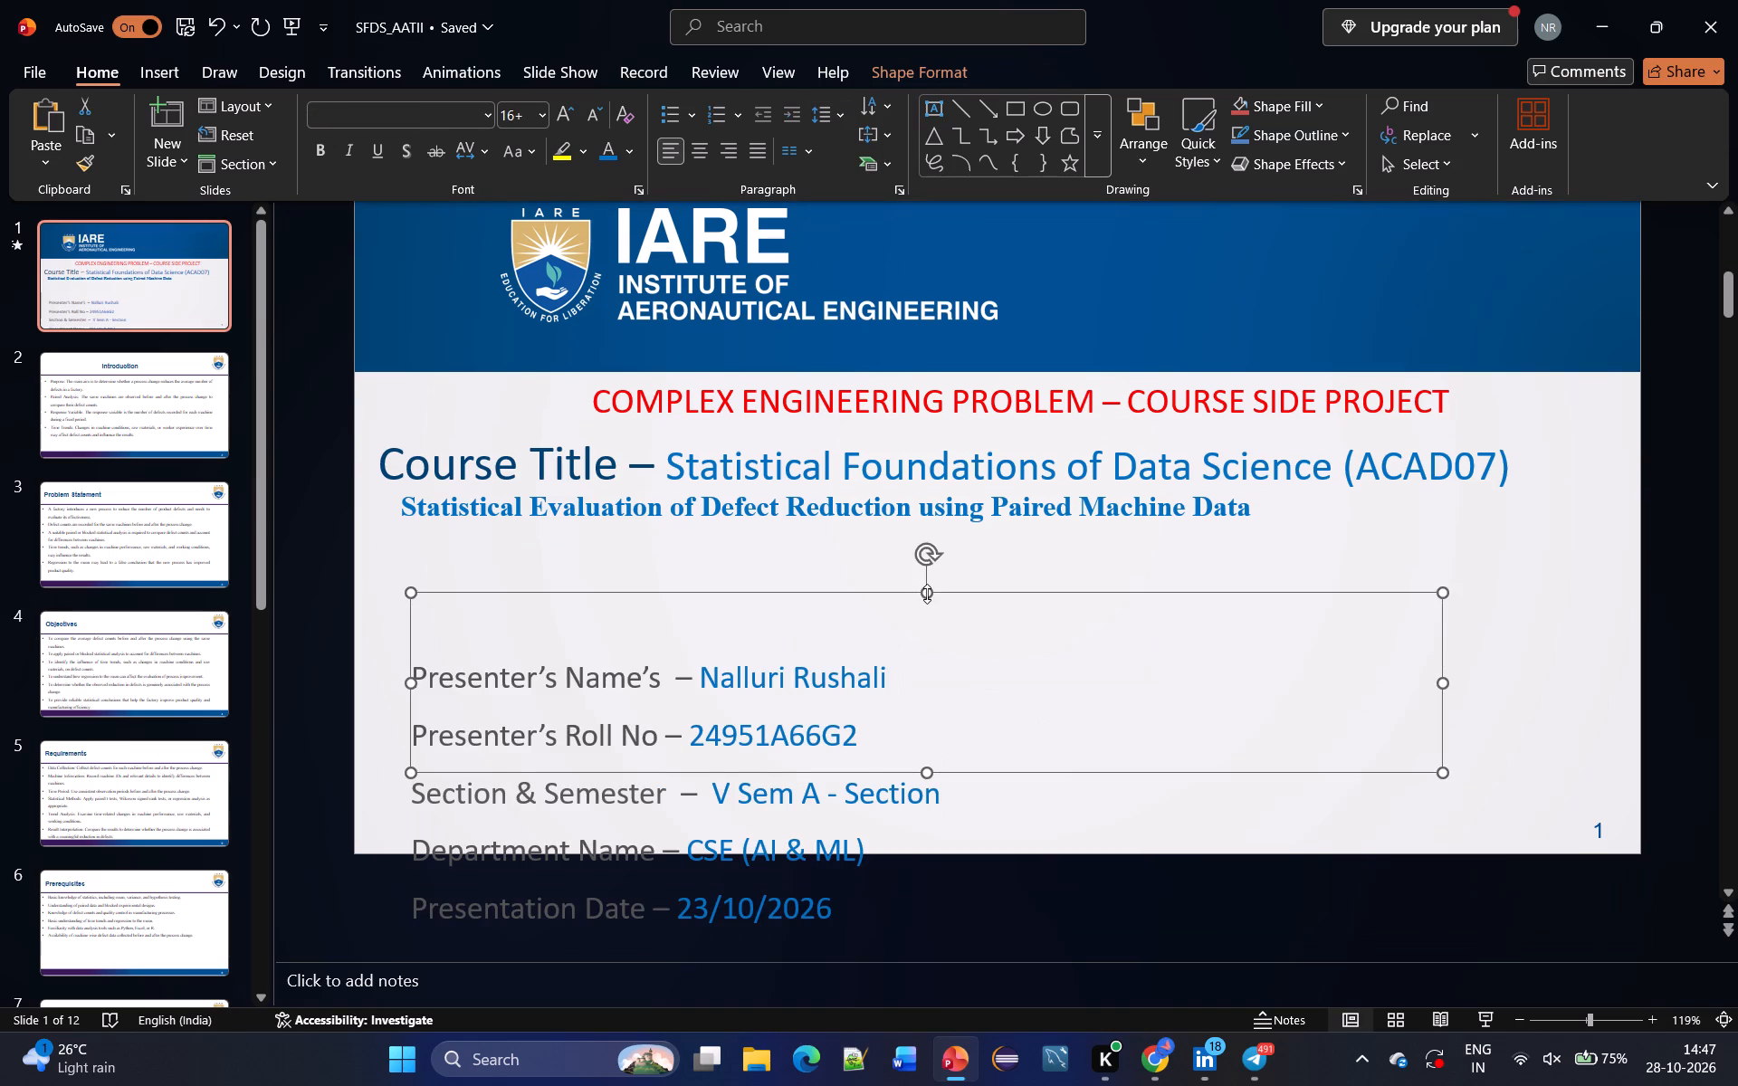
pyautogui.moveTo(927, 594); pyautogui.dragTo(912, 528)
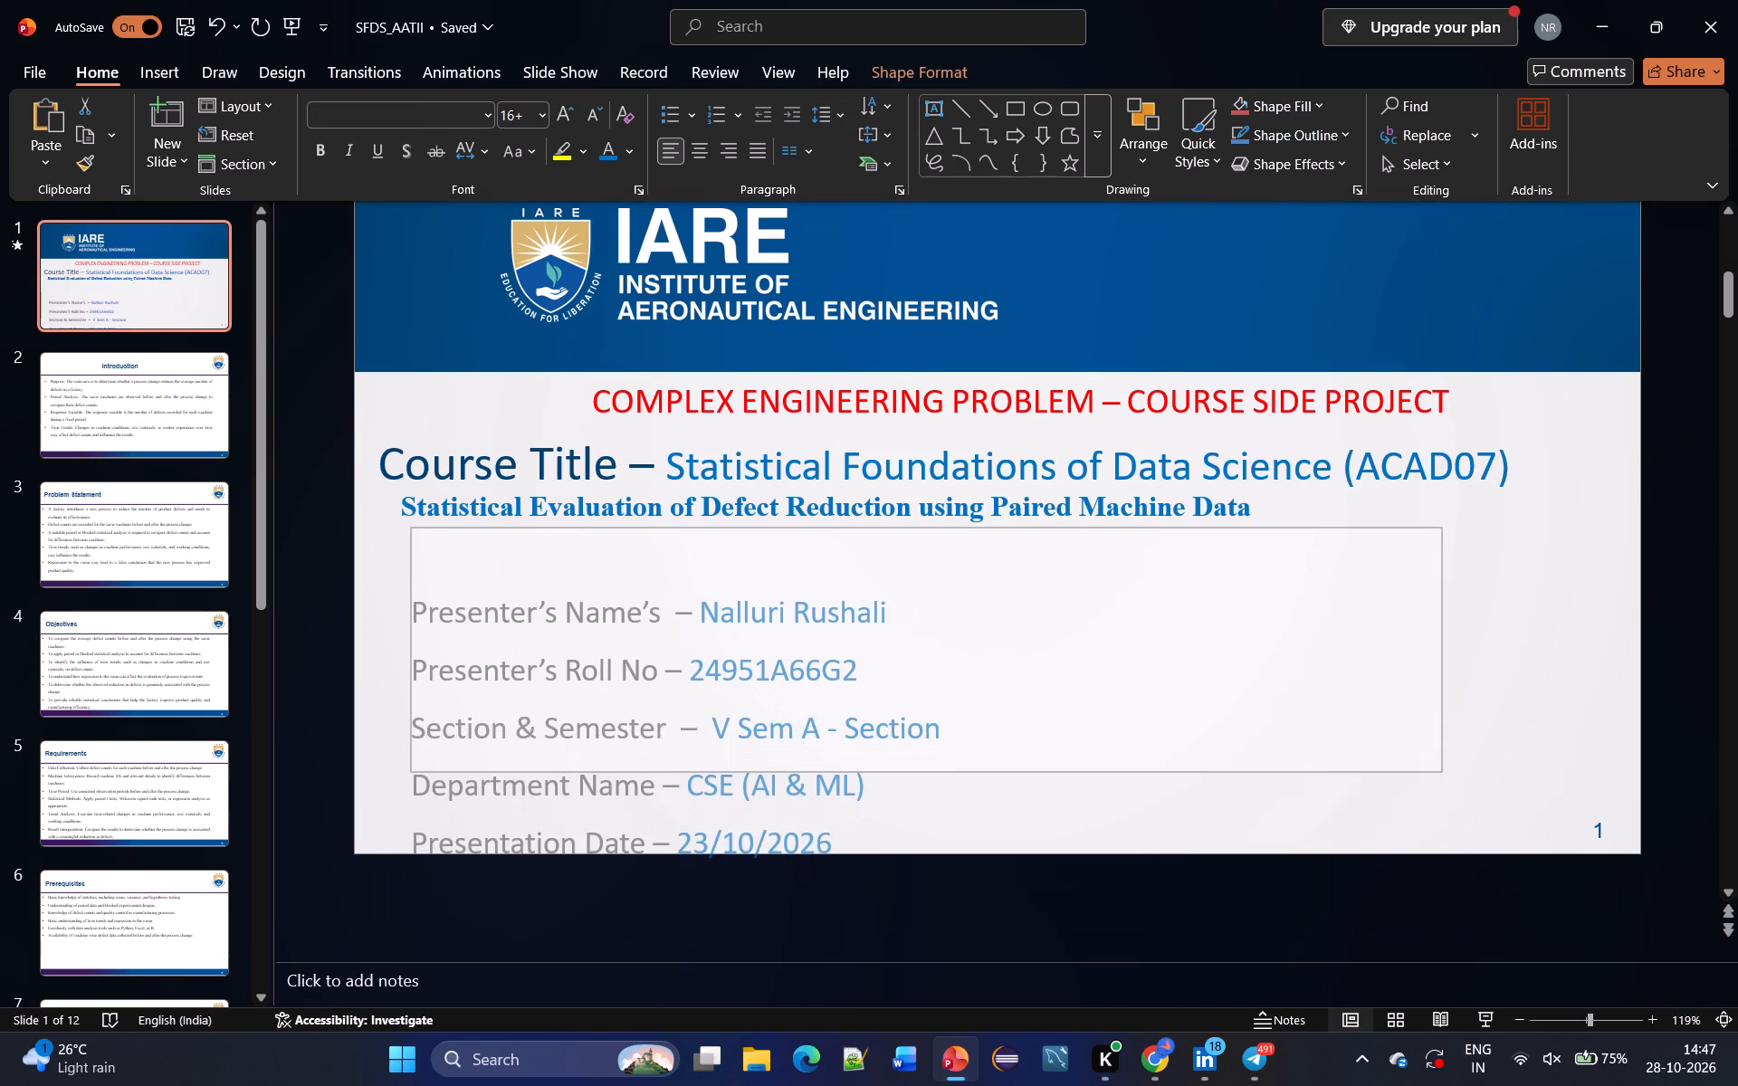
pyautogui.moveTo(912, 528); pyautogui.dragTo(912, 519)
# Increase the font size of the project title on slide 1 to 20.
pyautogui.click(1232, 606)
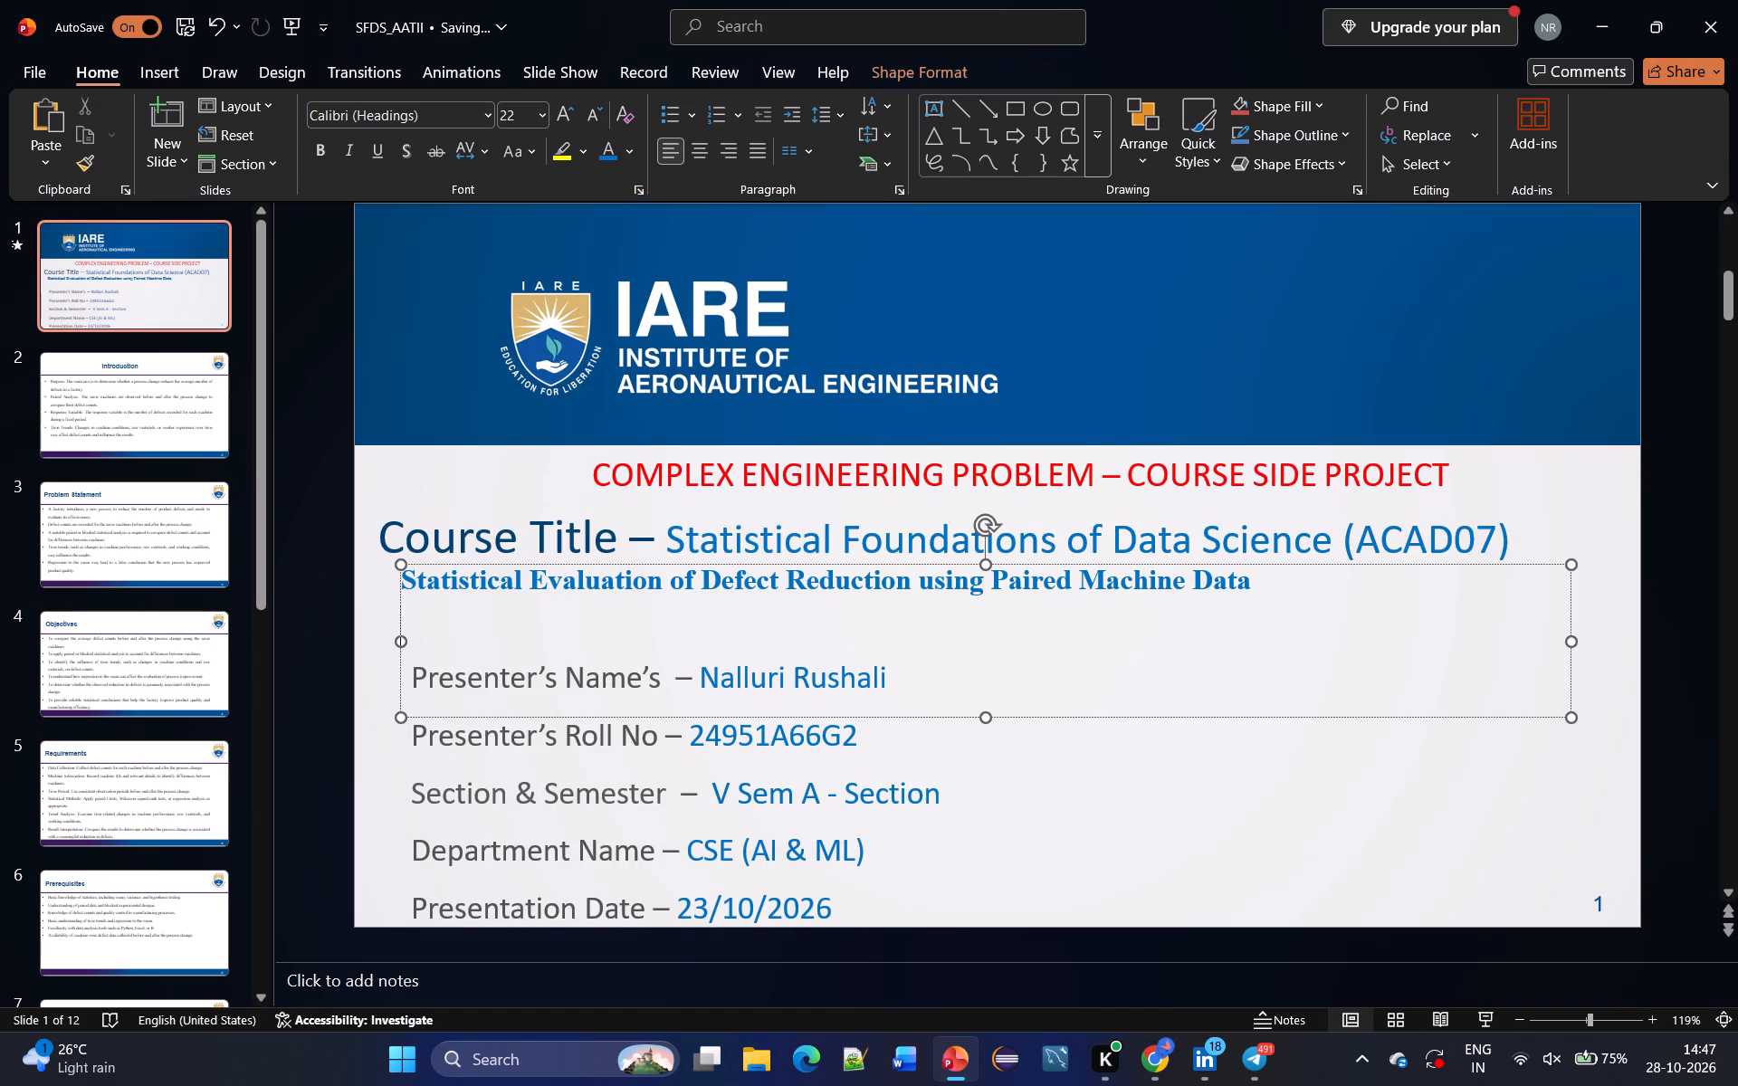
pyautogui.moveTo(1250, 582); pyautogui.dragTo(432, 629)
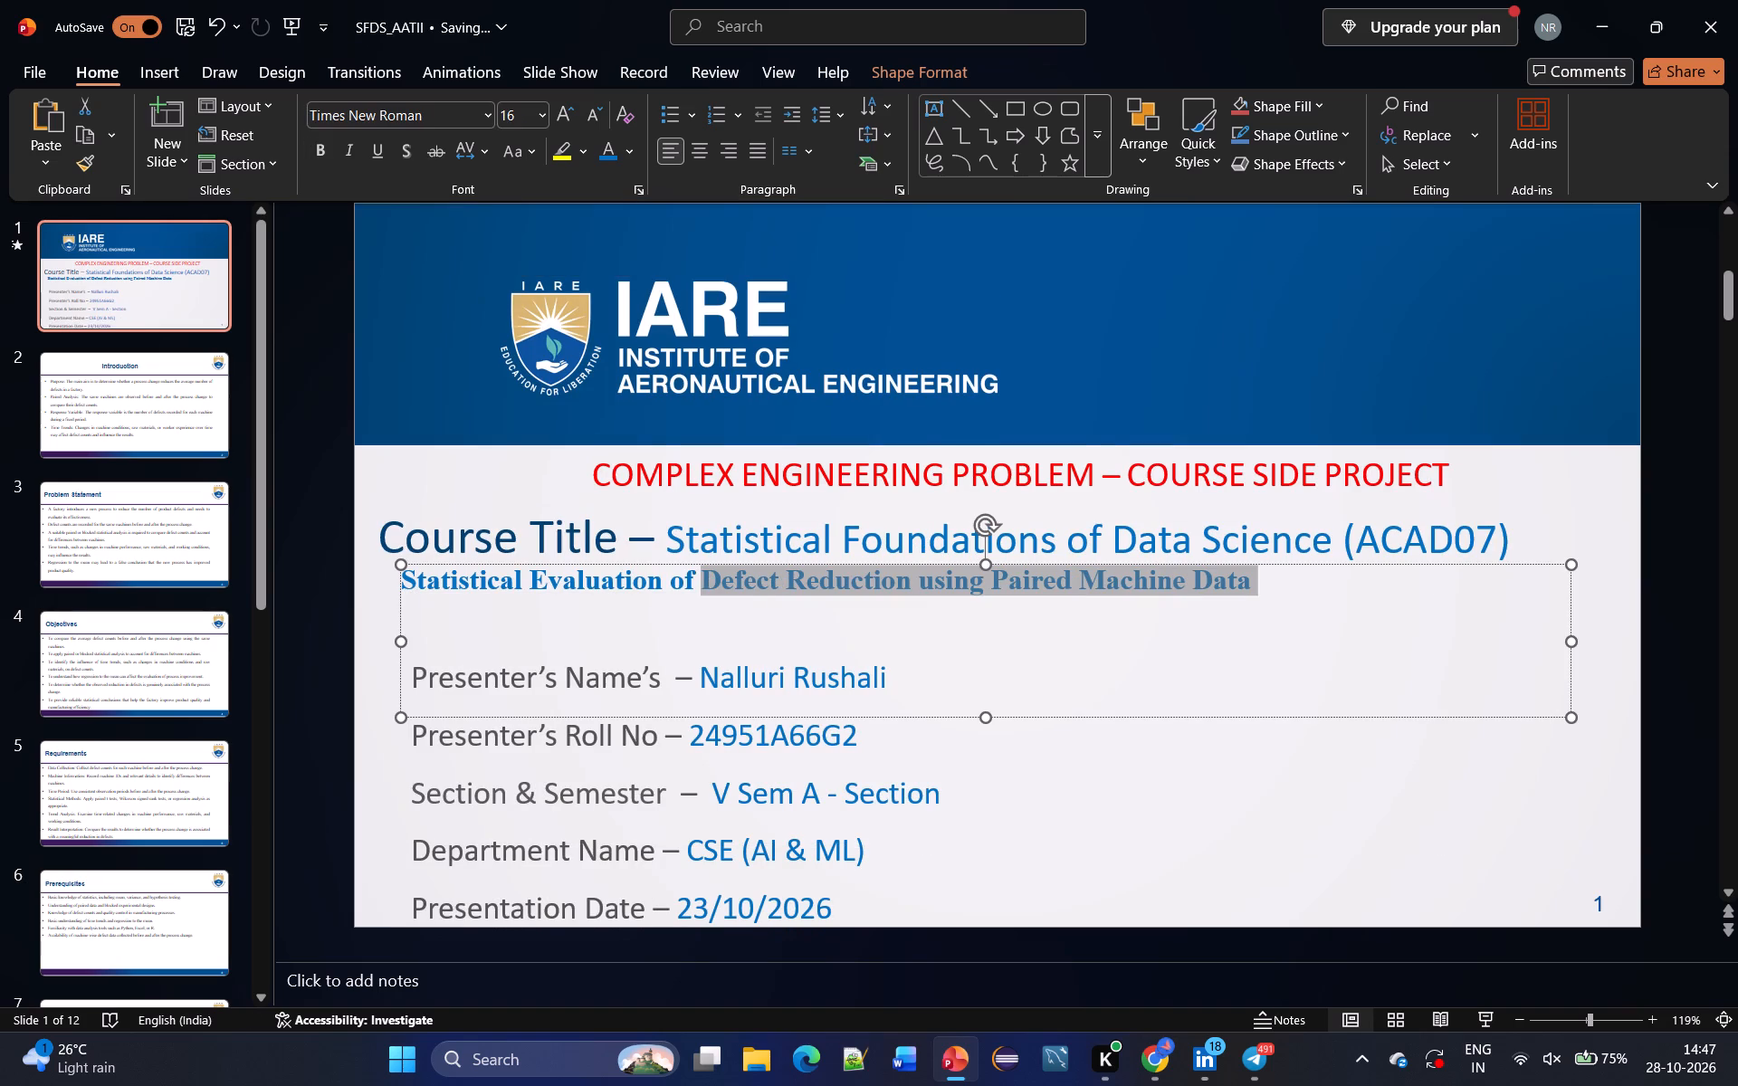
pyautogui.moveTo(432, 629); pyautogui.dragTo(328, 590)
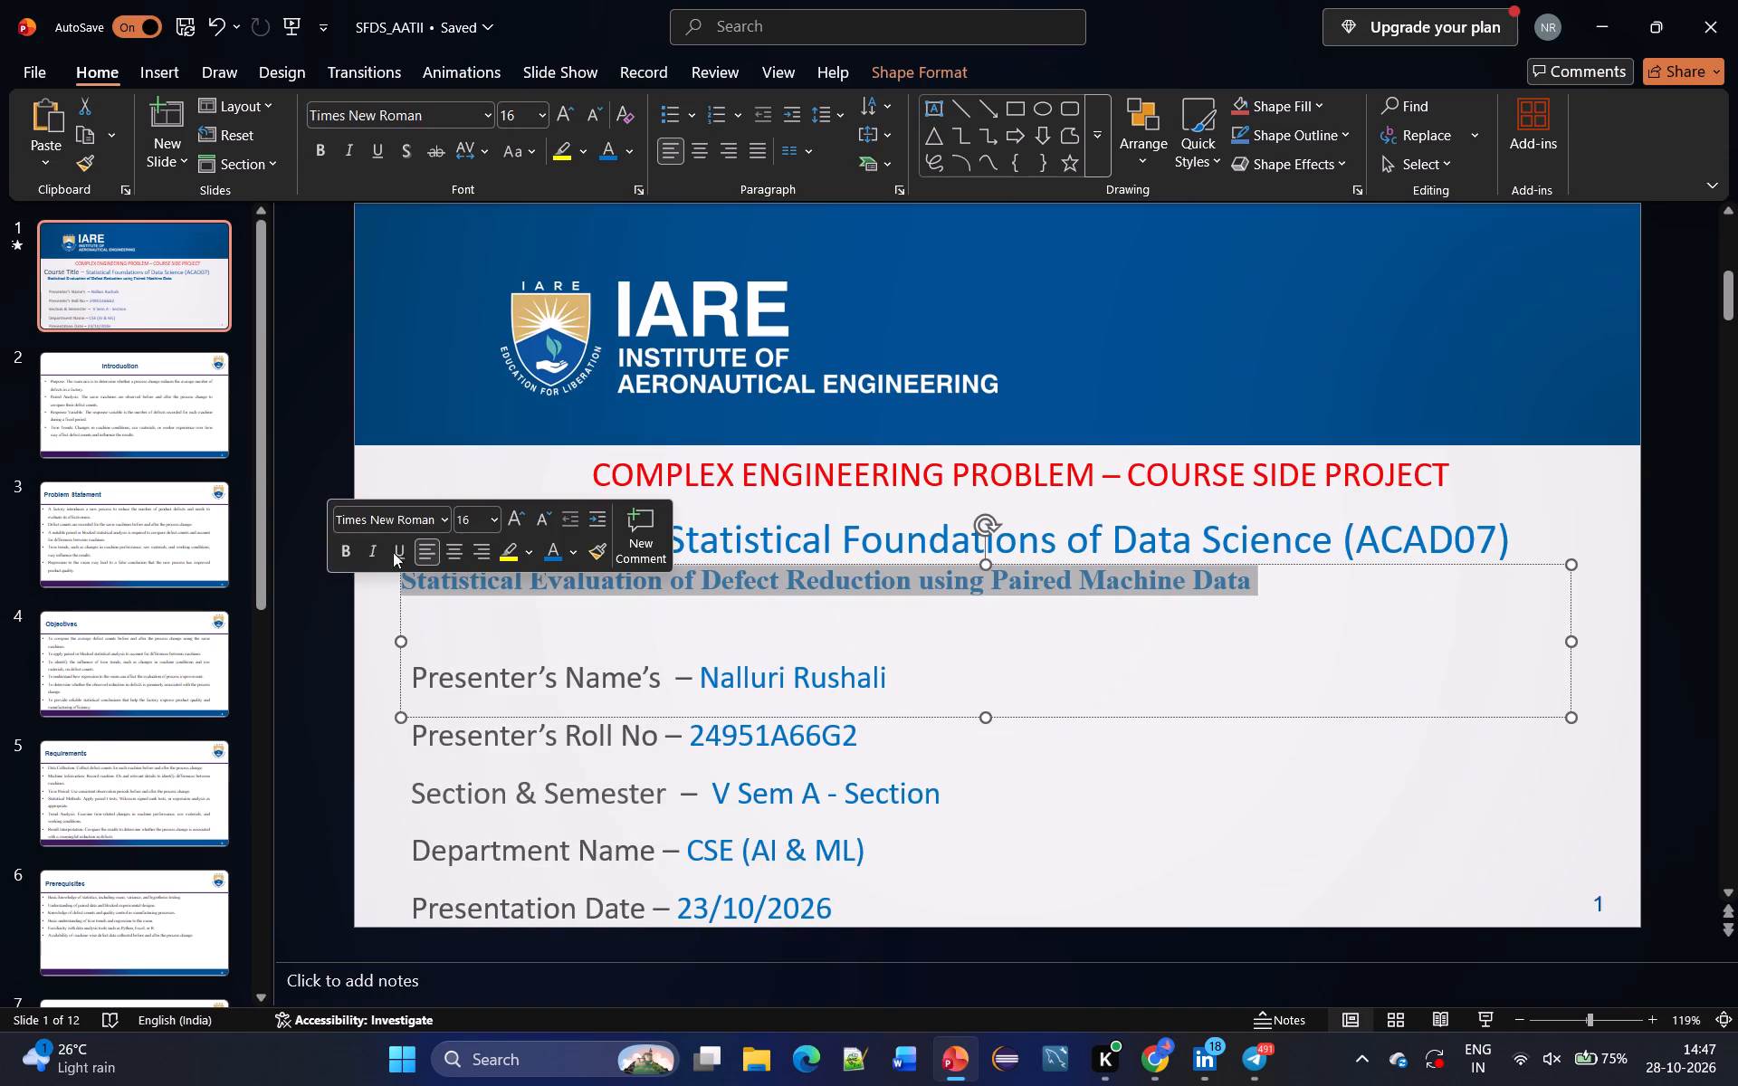
pyautogui.click(490, 515)
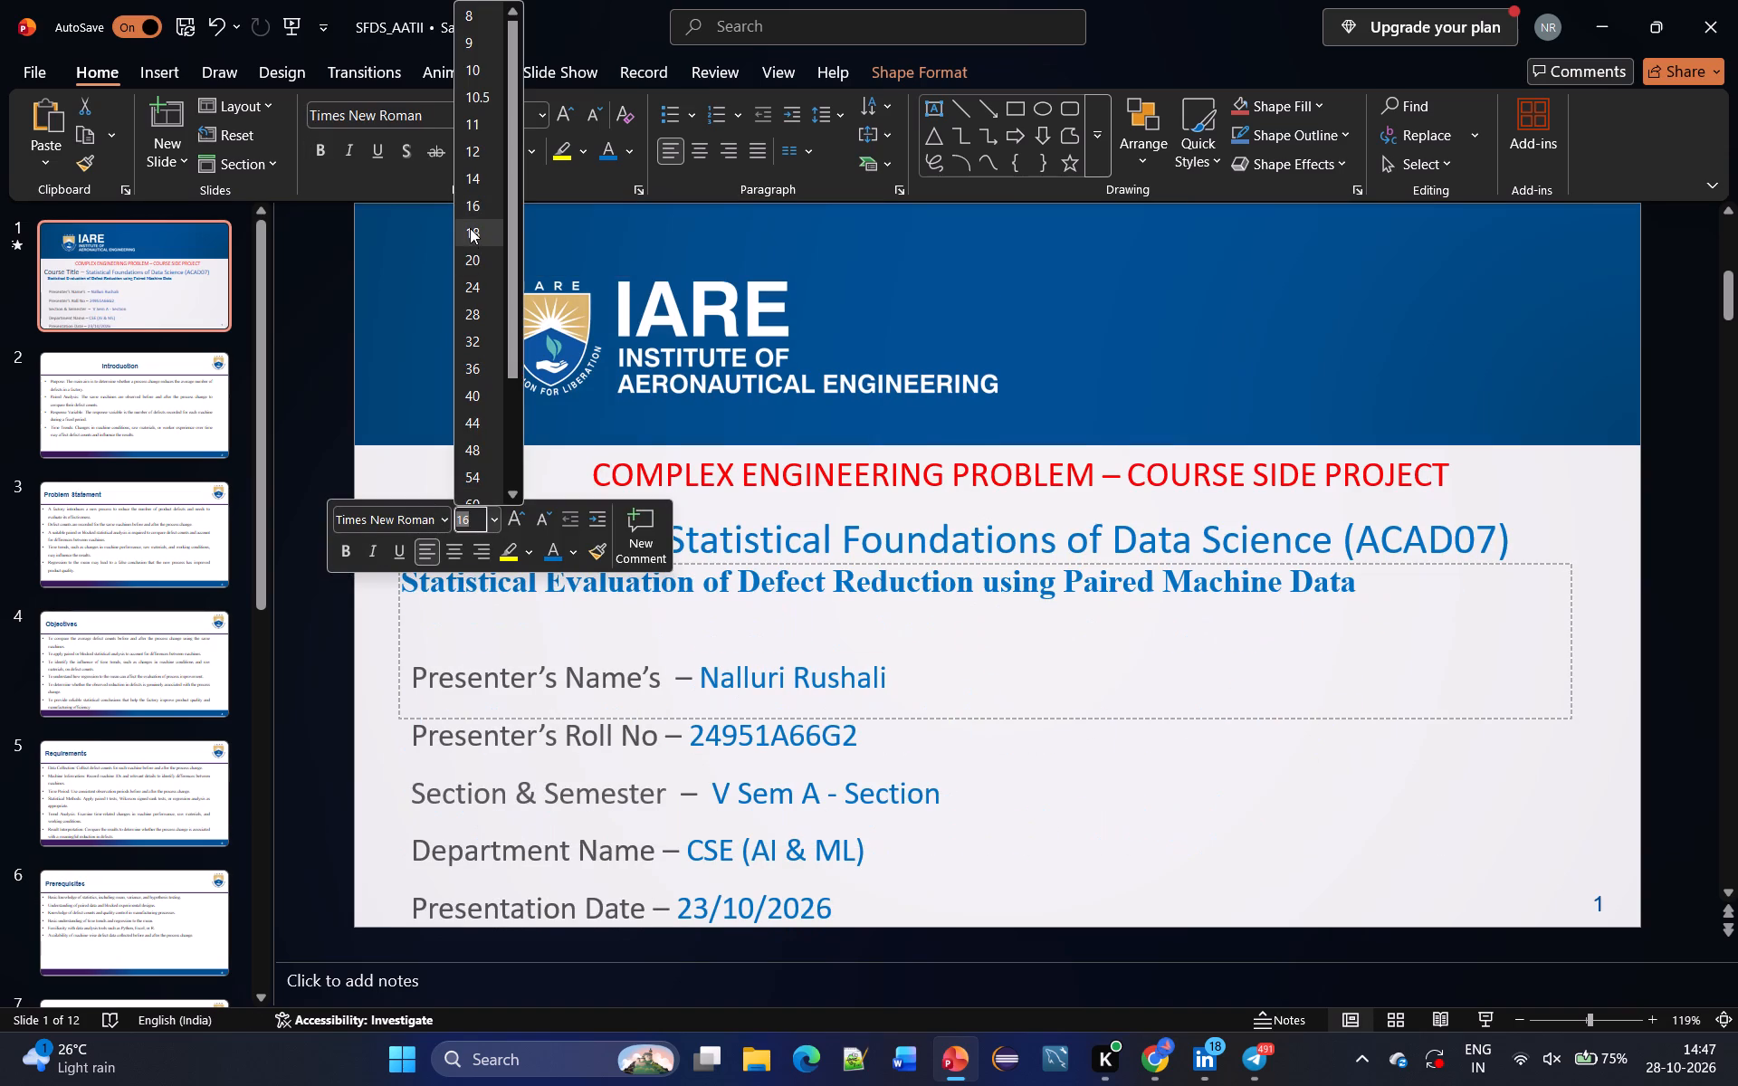
pyautogui.click(482, 251)
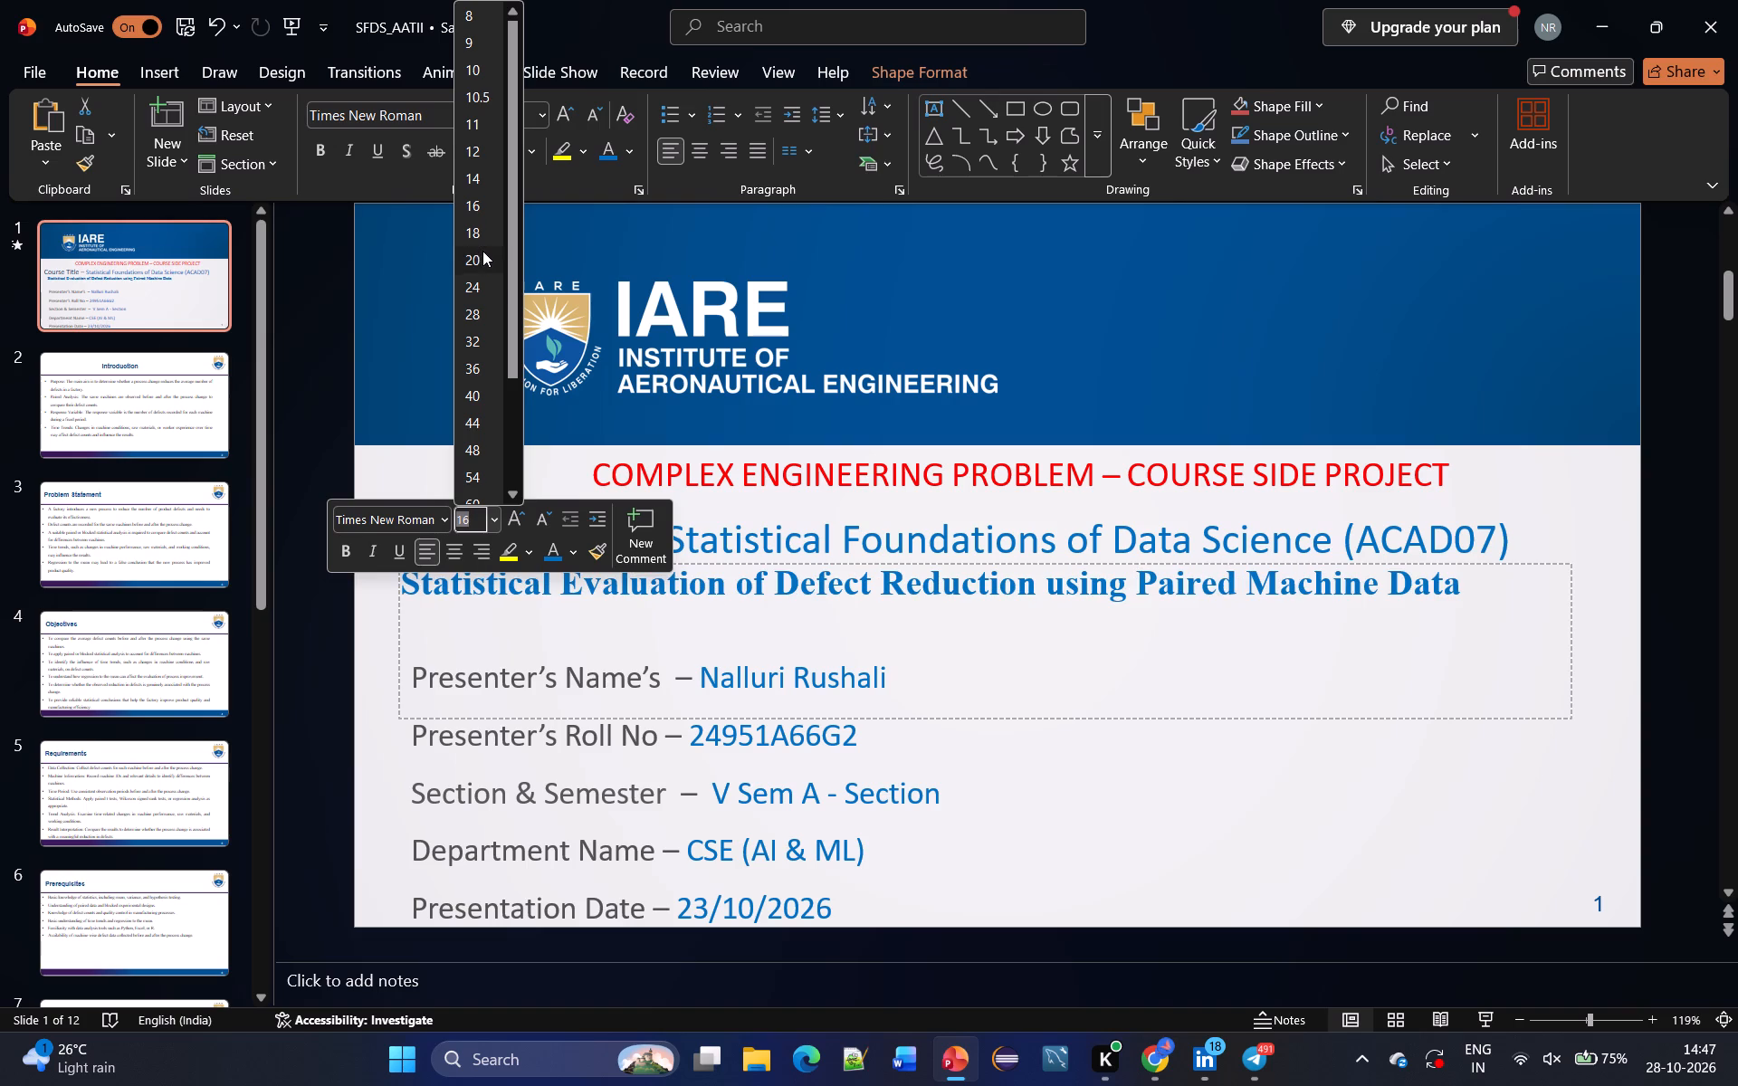
pyautogui.click(540, 588)
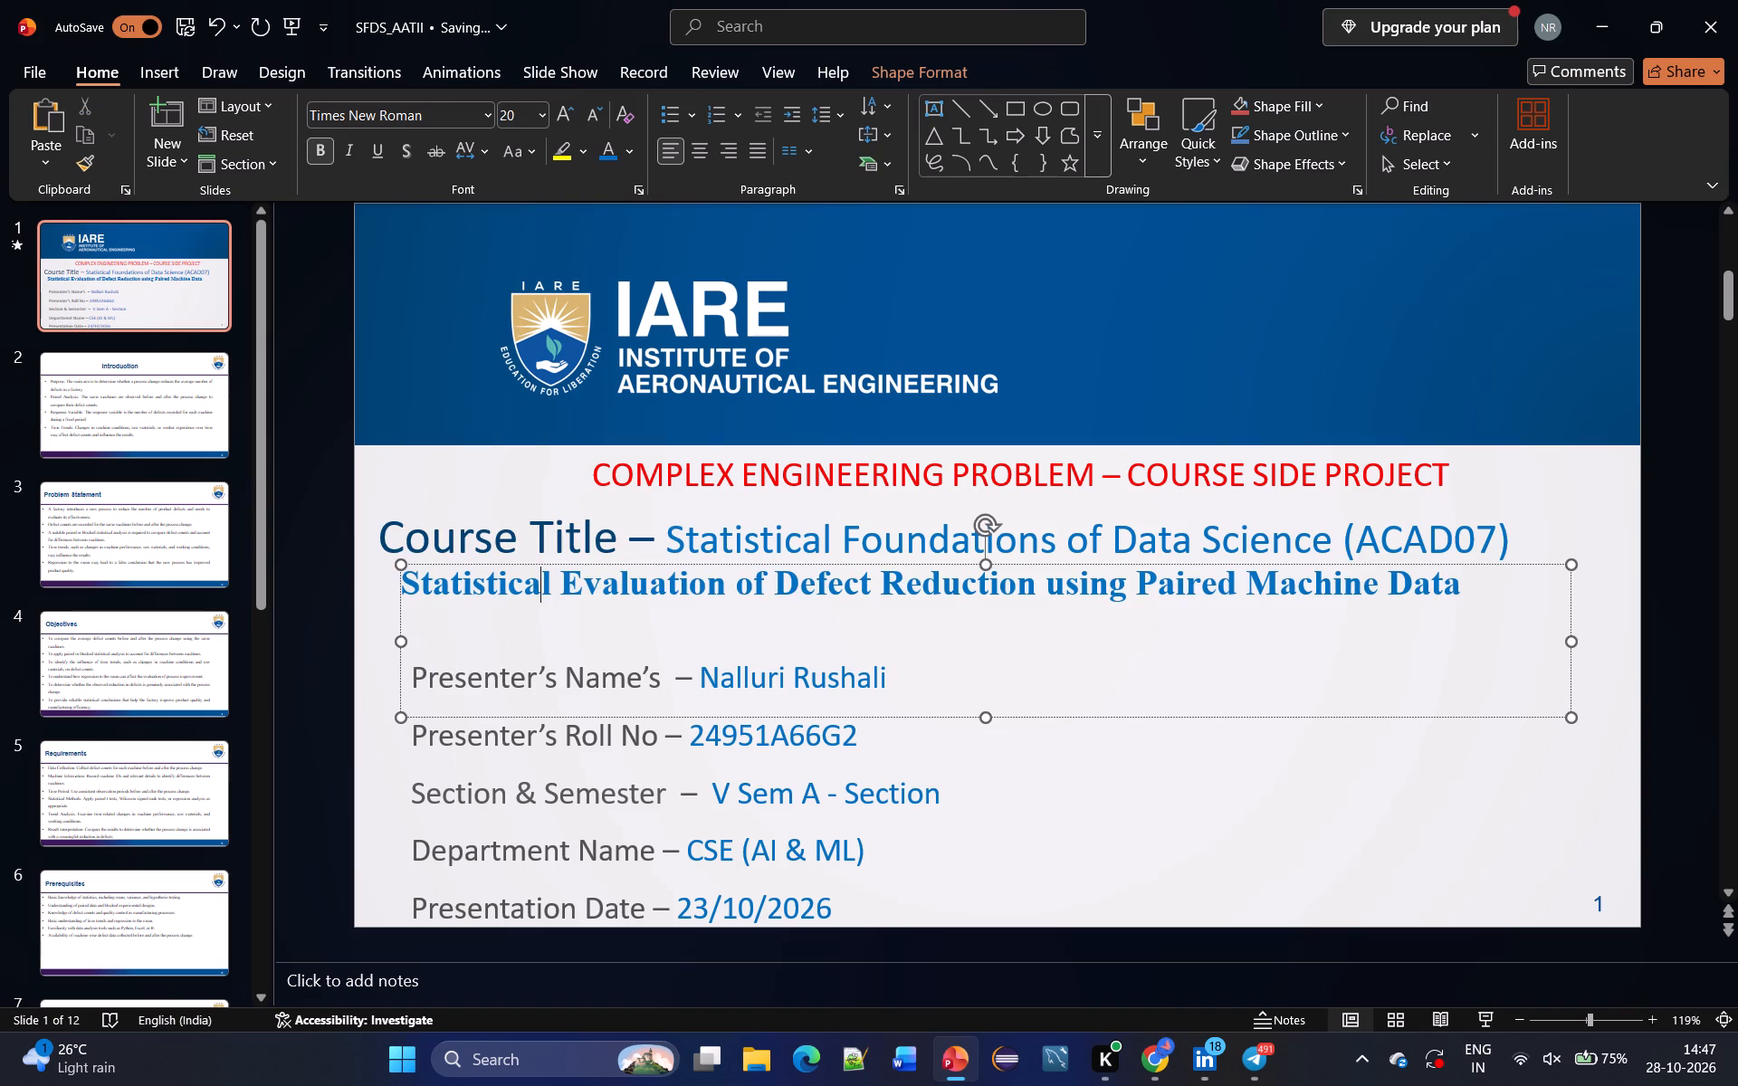
# Add a blank line above the project title and adjust its box's bottom and top edges to space it between the course title and presenter details.
pyautogui.click(409, 567)
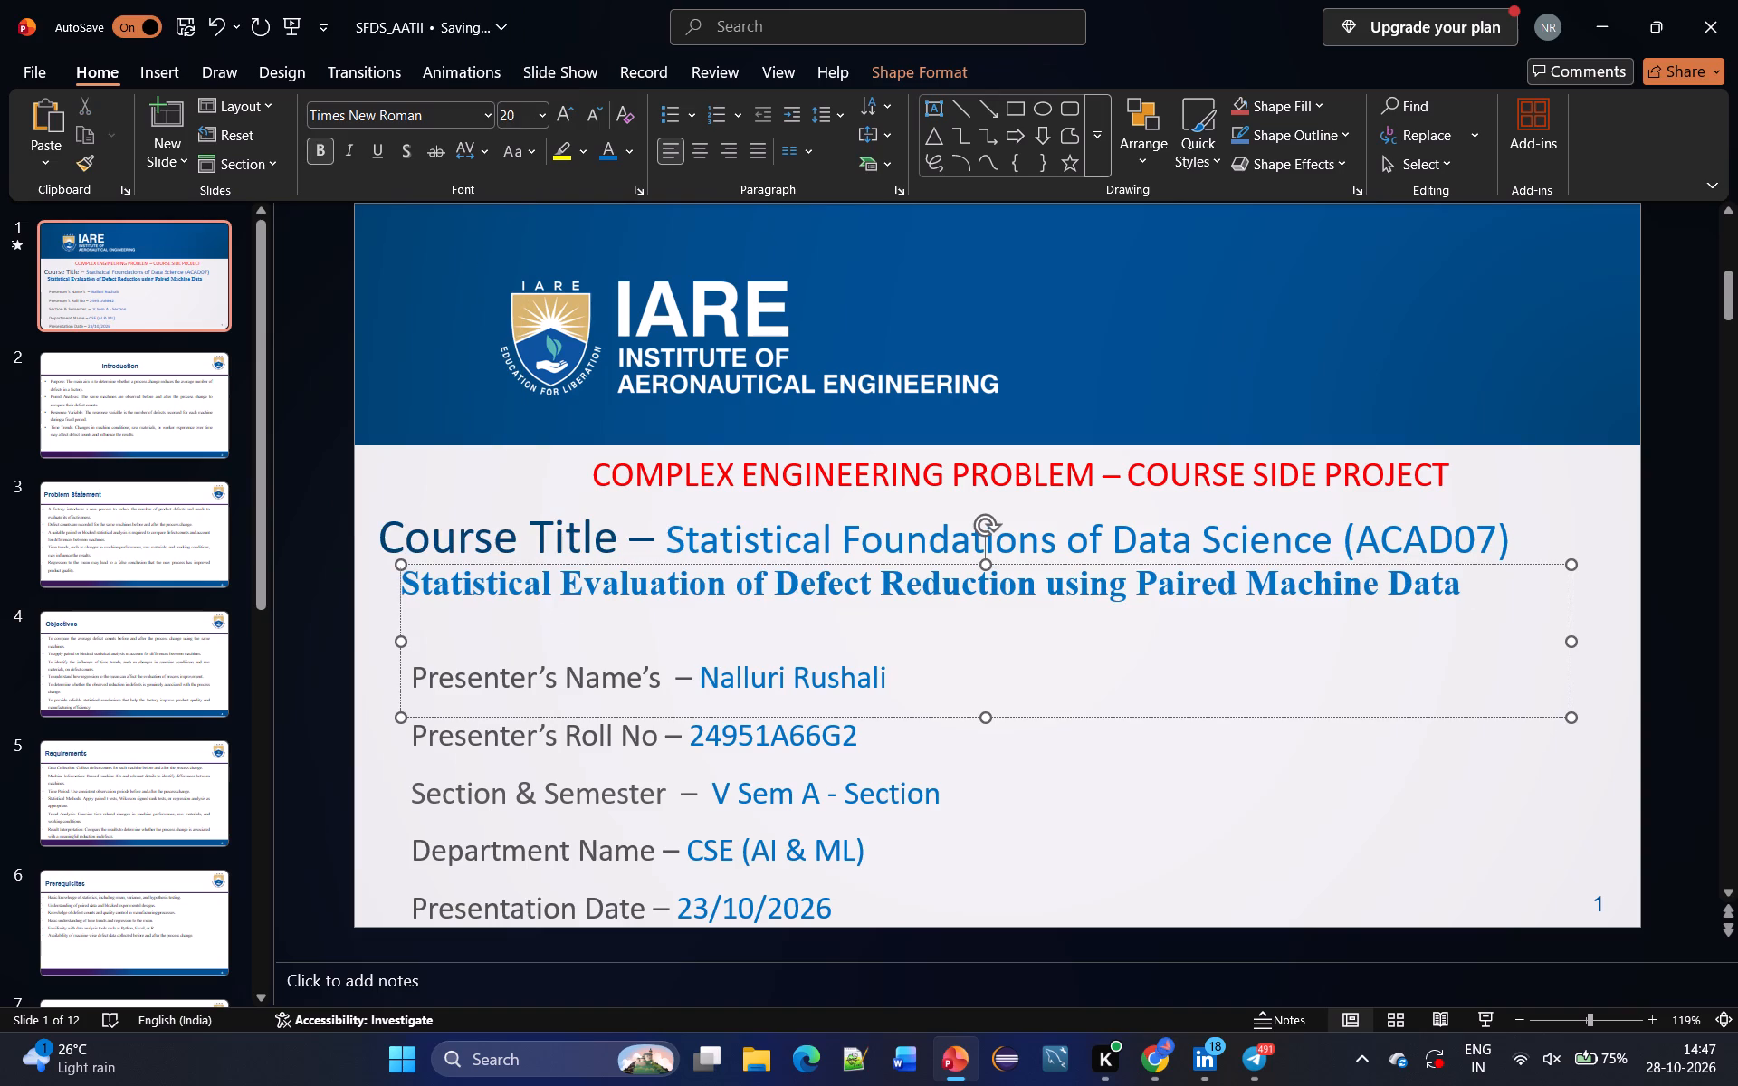
pyautogui.click(409, 567)
pyautogui.press('Return')
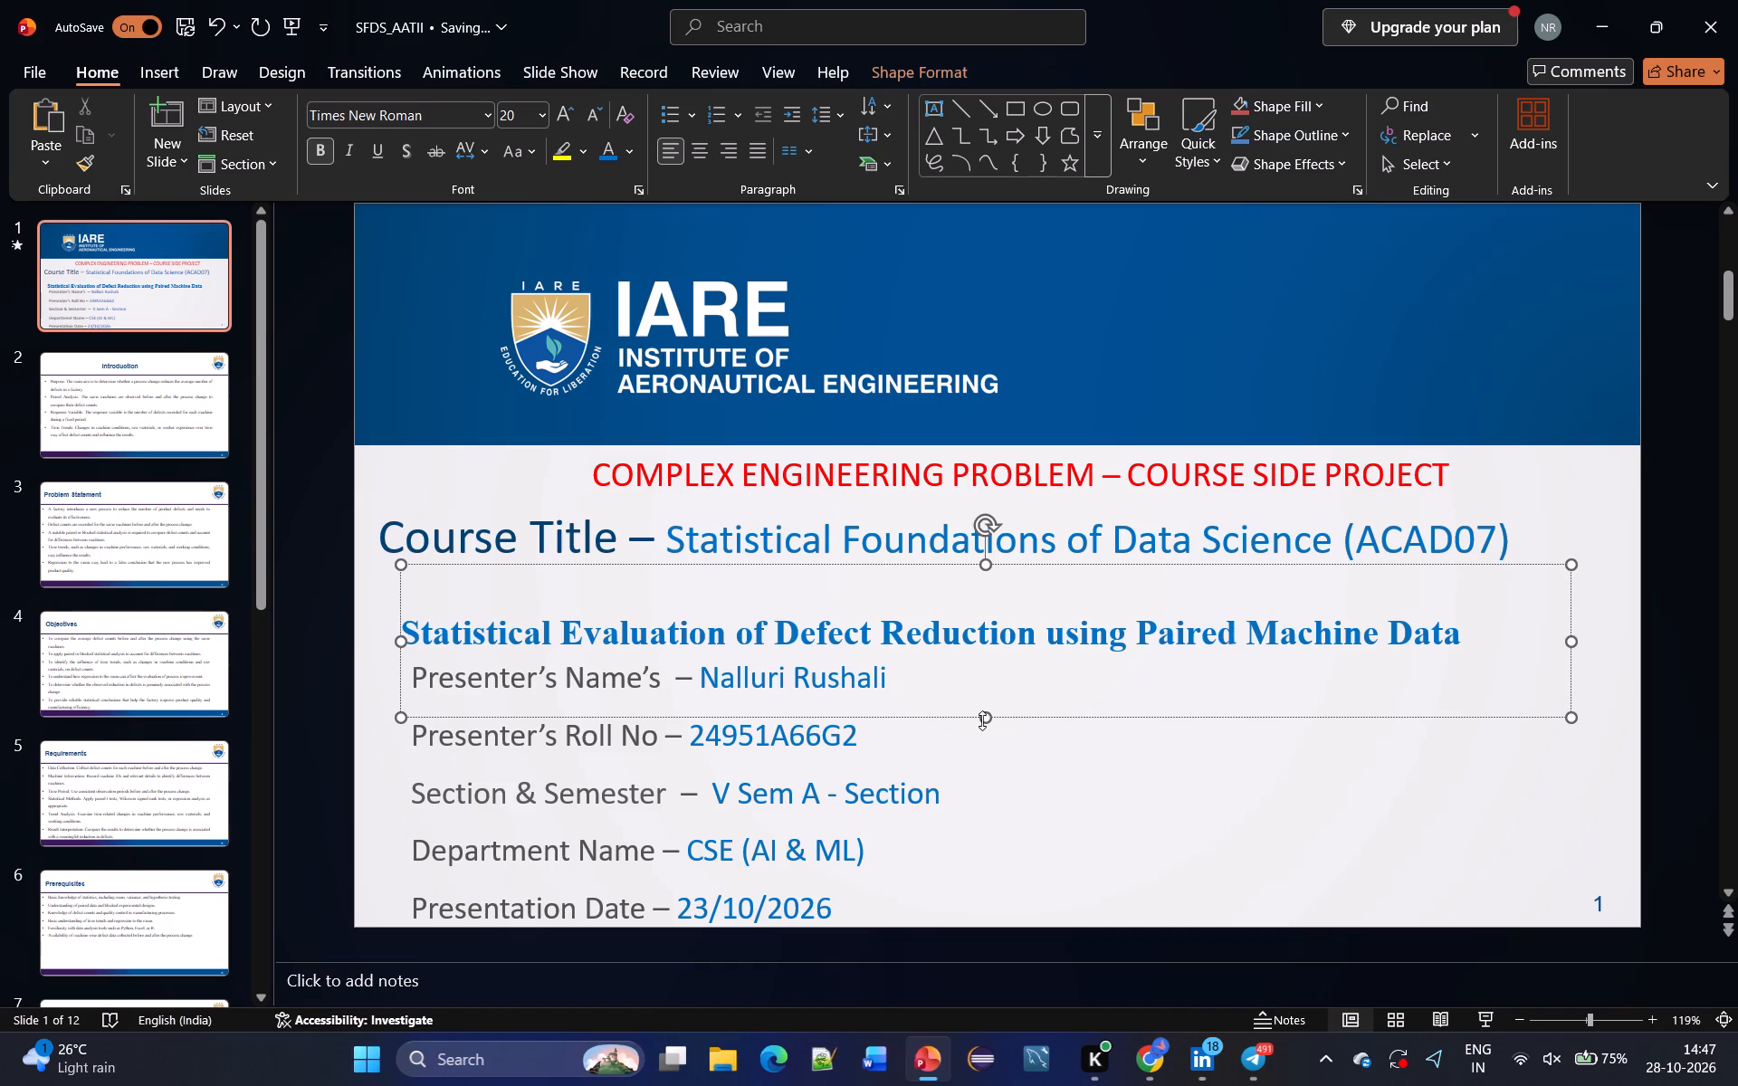
pyautogui.moveTo(987, 720); pyautogui.dragTo(950, 662)
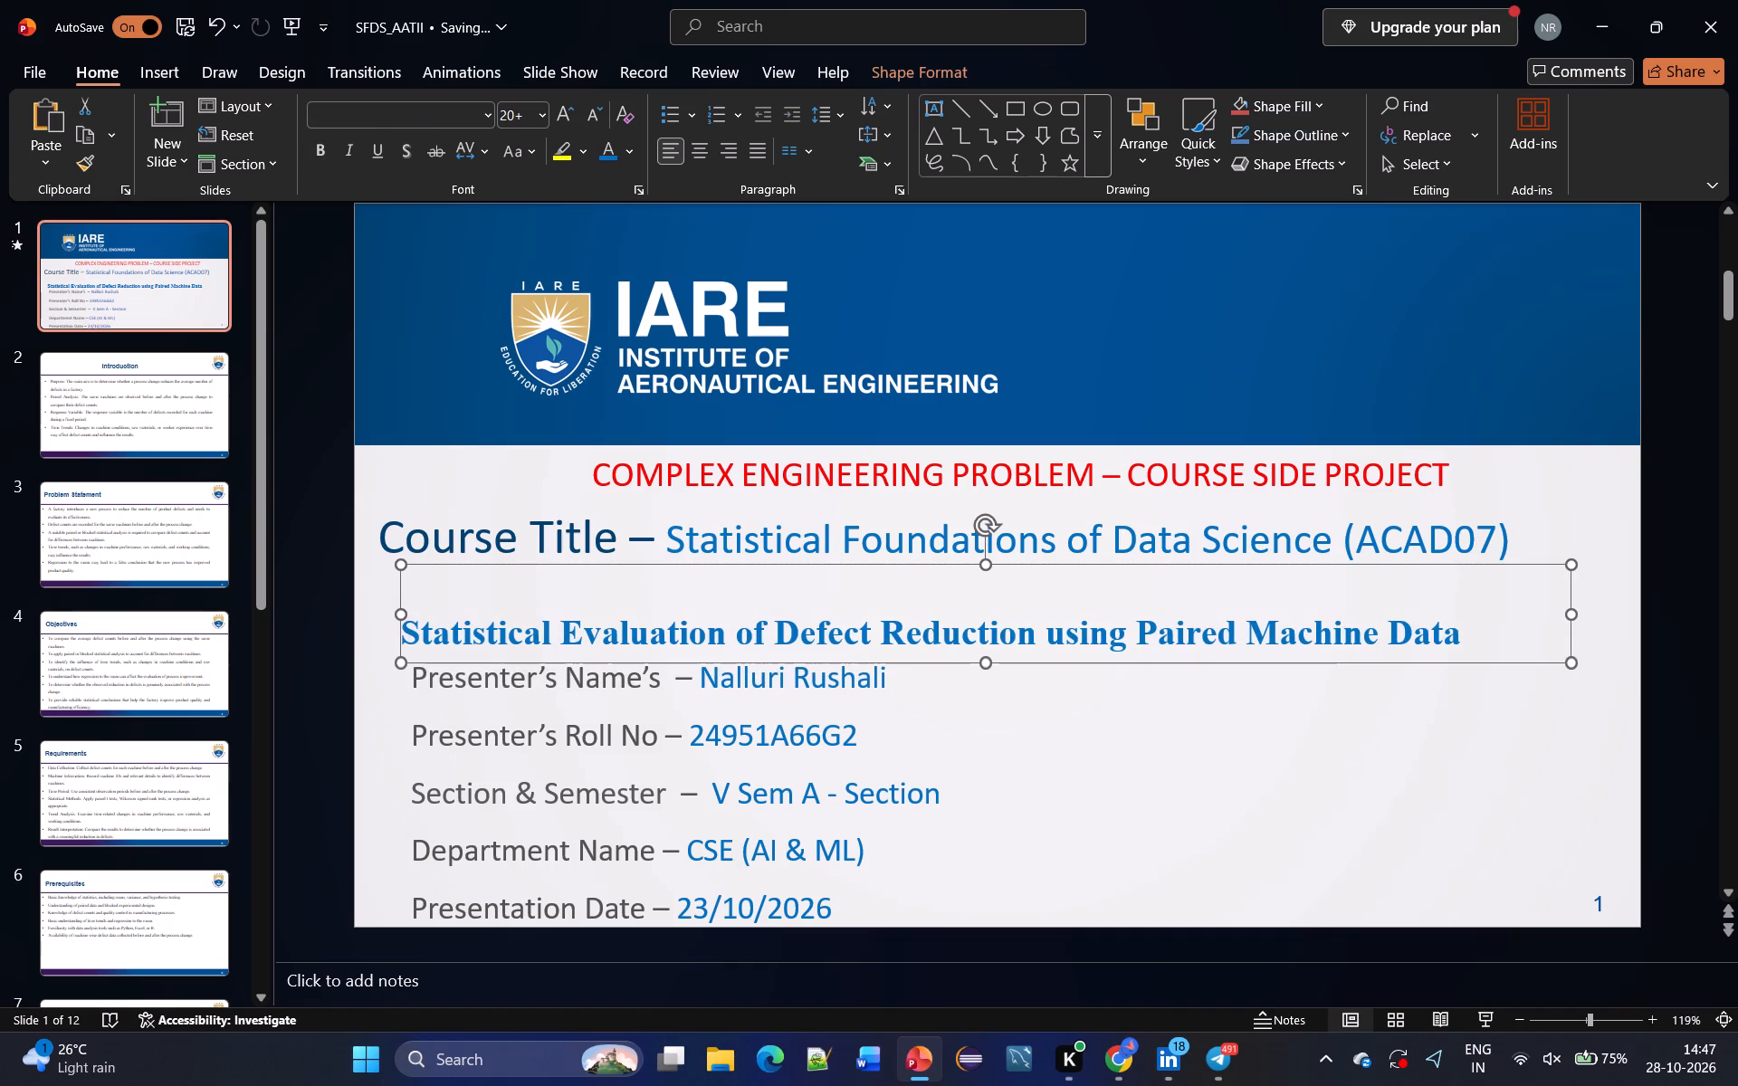
pyautogui.moveTo(986, 563); pyautogui.dragTo(955, 525)
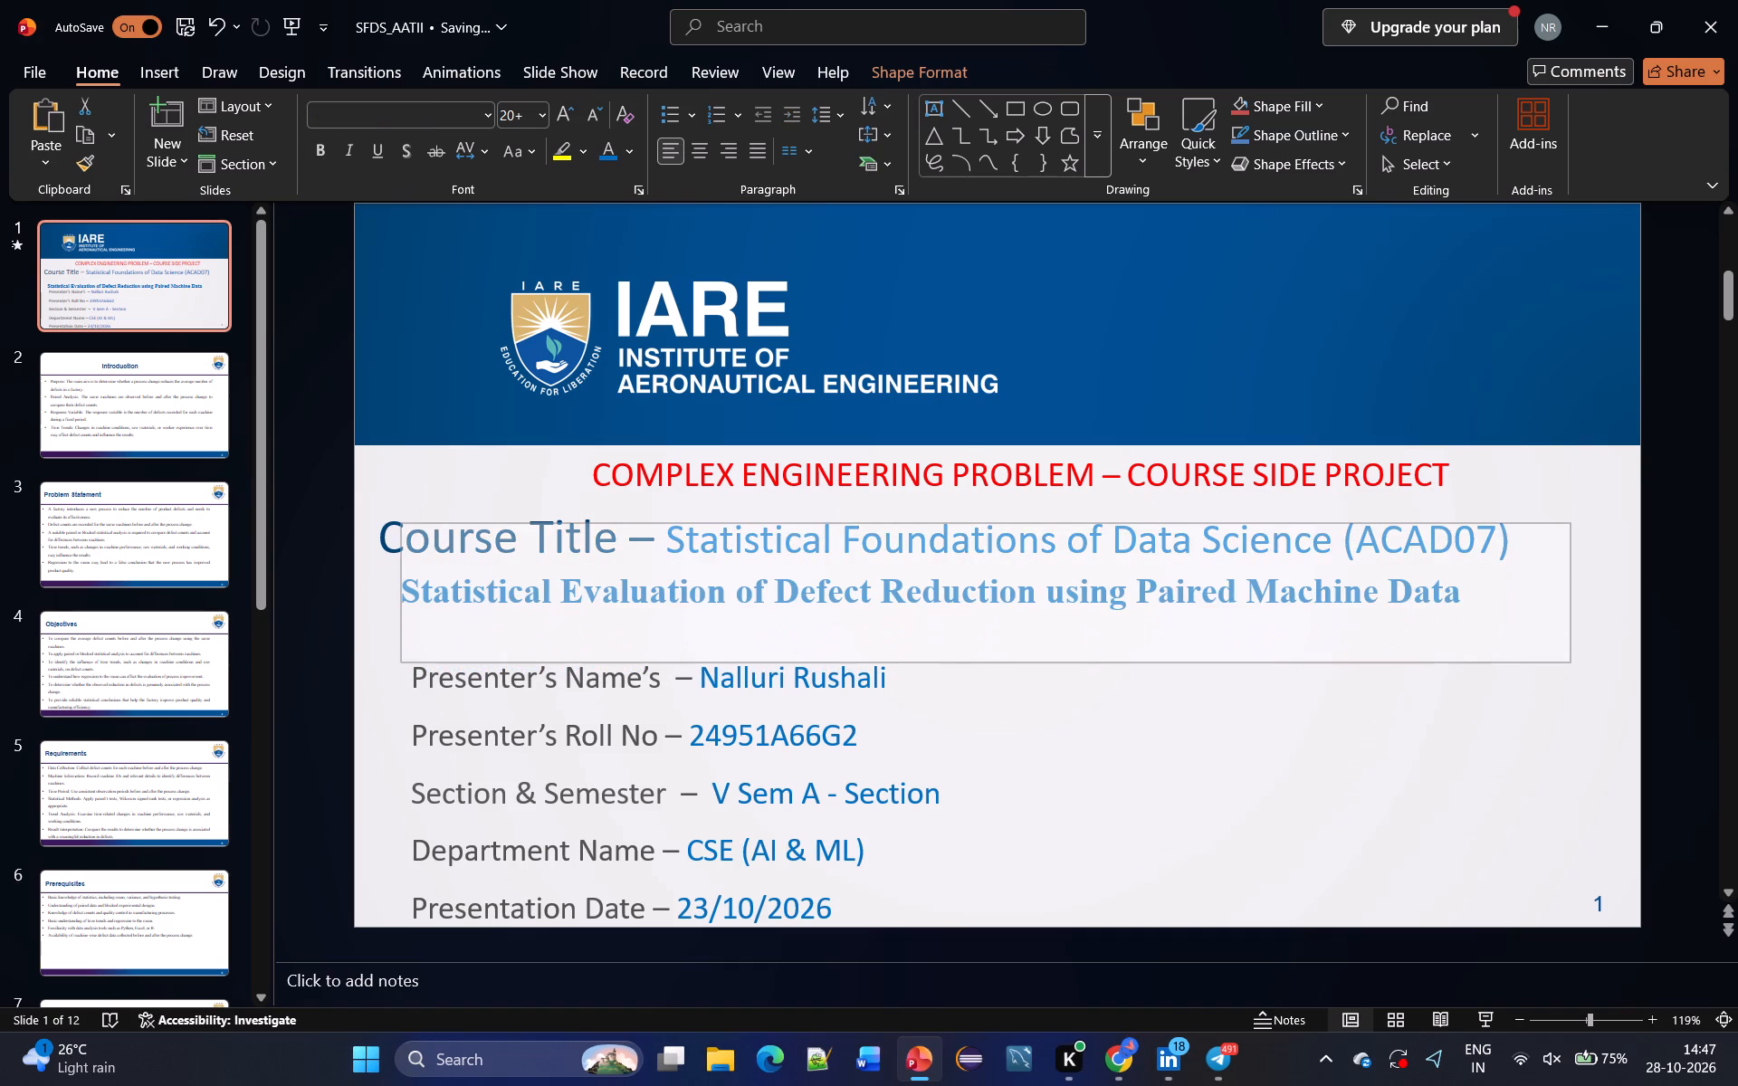
pyautogui.moveTo(955, 525); pyautogui.dragTo(953, 547)
pyautogui.click(1205, 820)
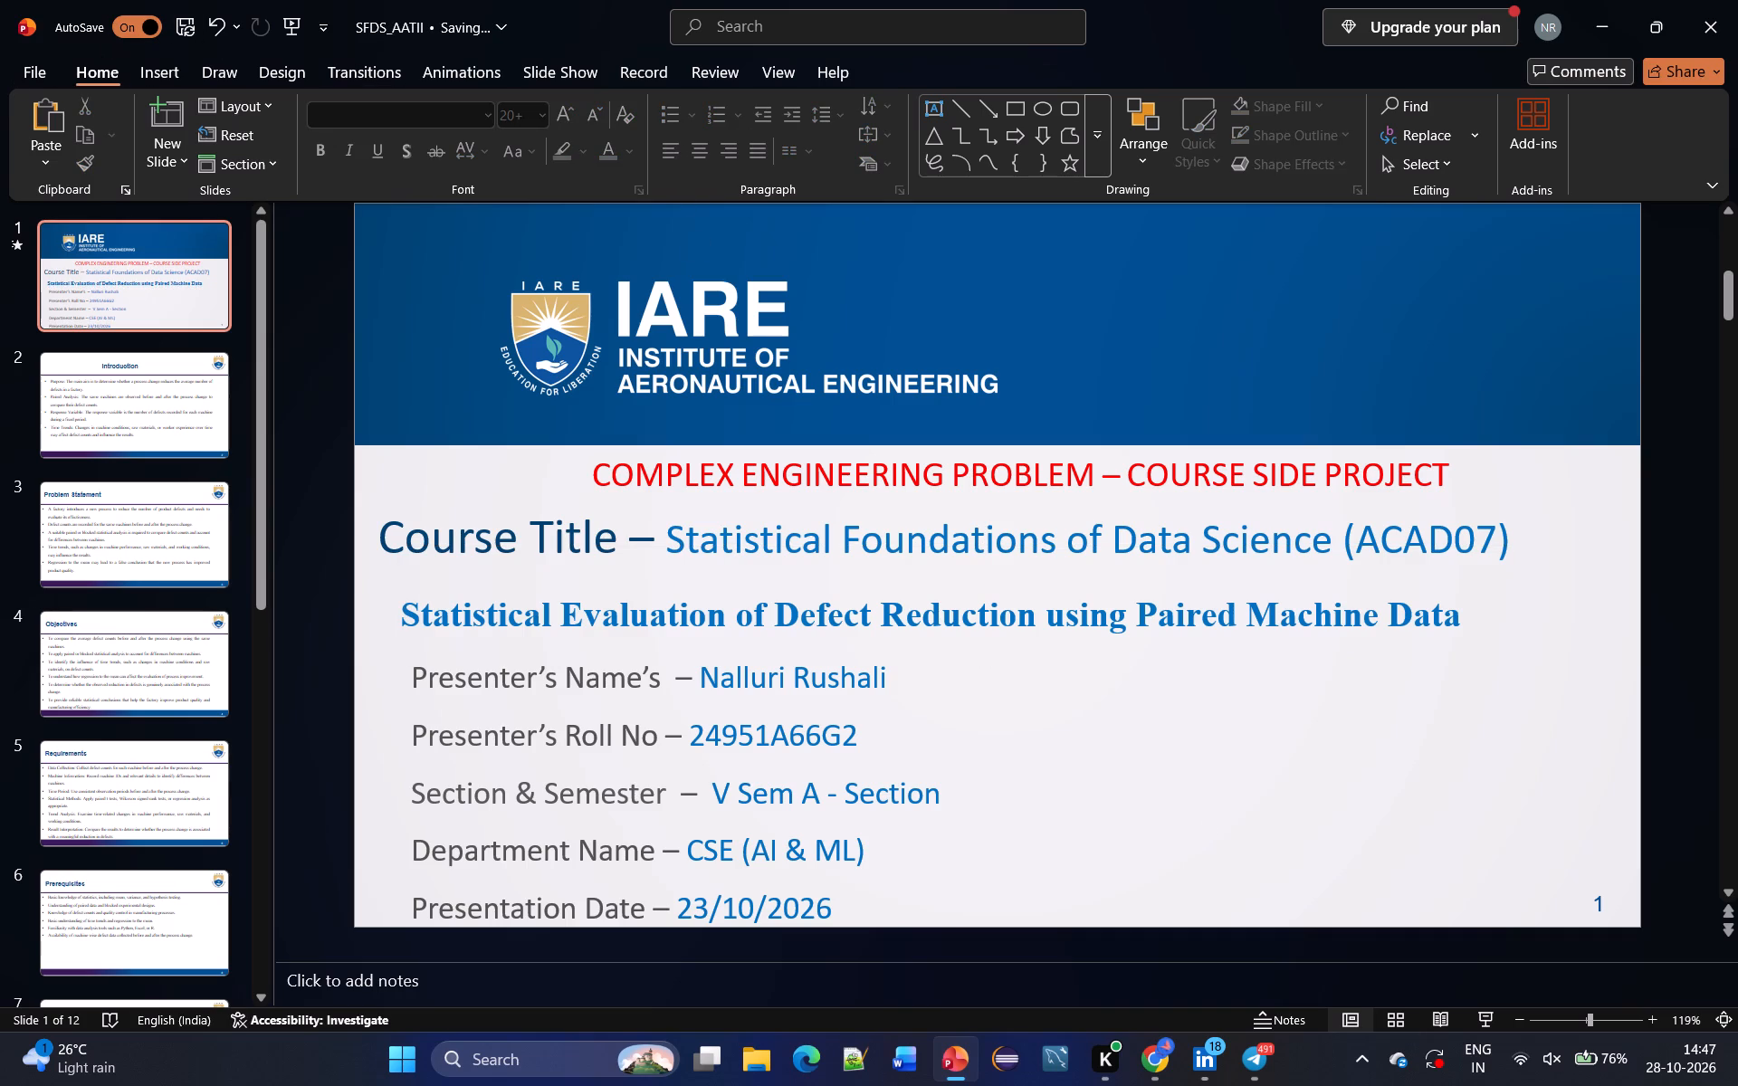
# Save the SFDS_AATII presentation.
pyautogui.hotkey('ctrl', 's')
pyautogui.hscroll(1, 826, 540)
# Save a copy of the presentation in the COLLEGE DOCS folder, adding extra underscores between SFDS and AATII in the file name.
pyautogui.click(37, 62)
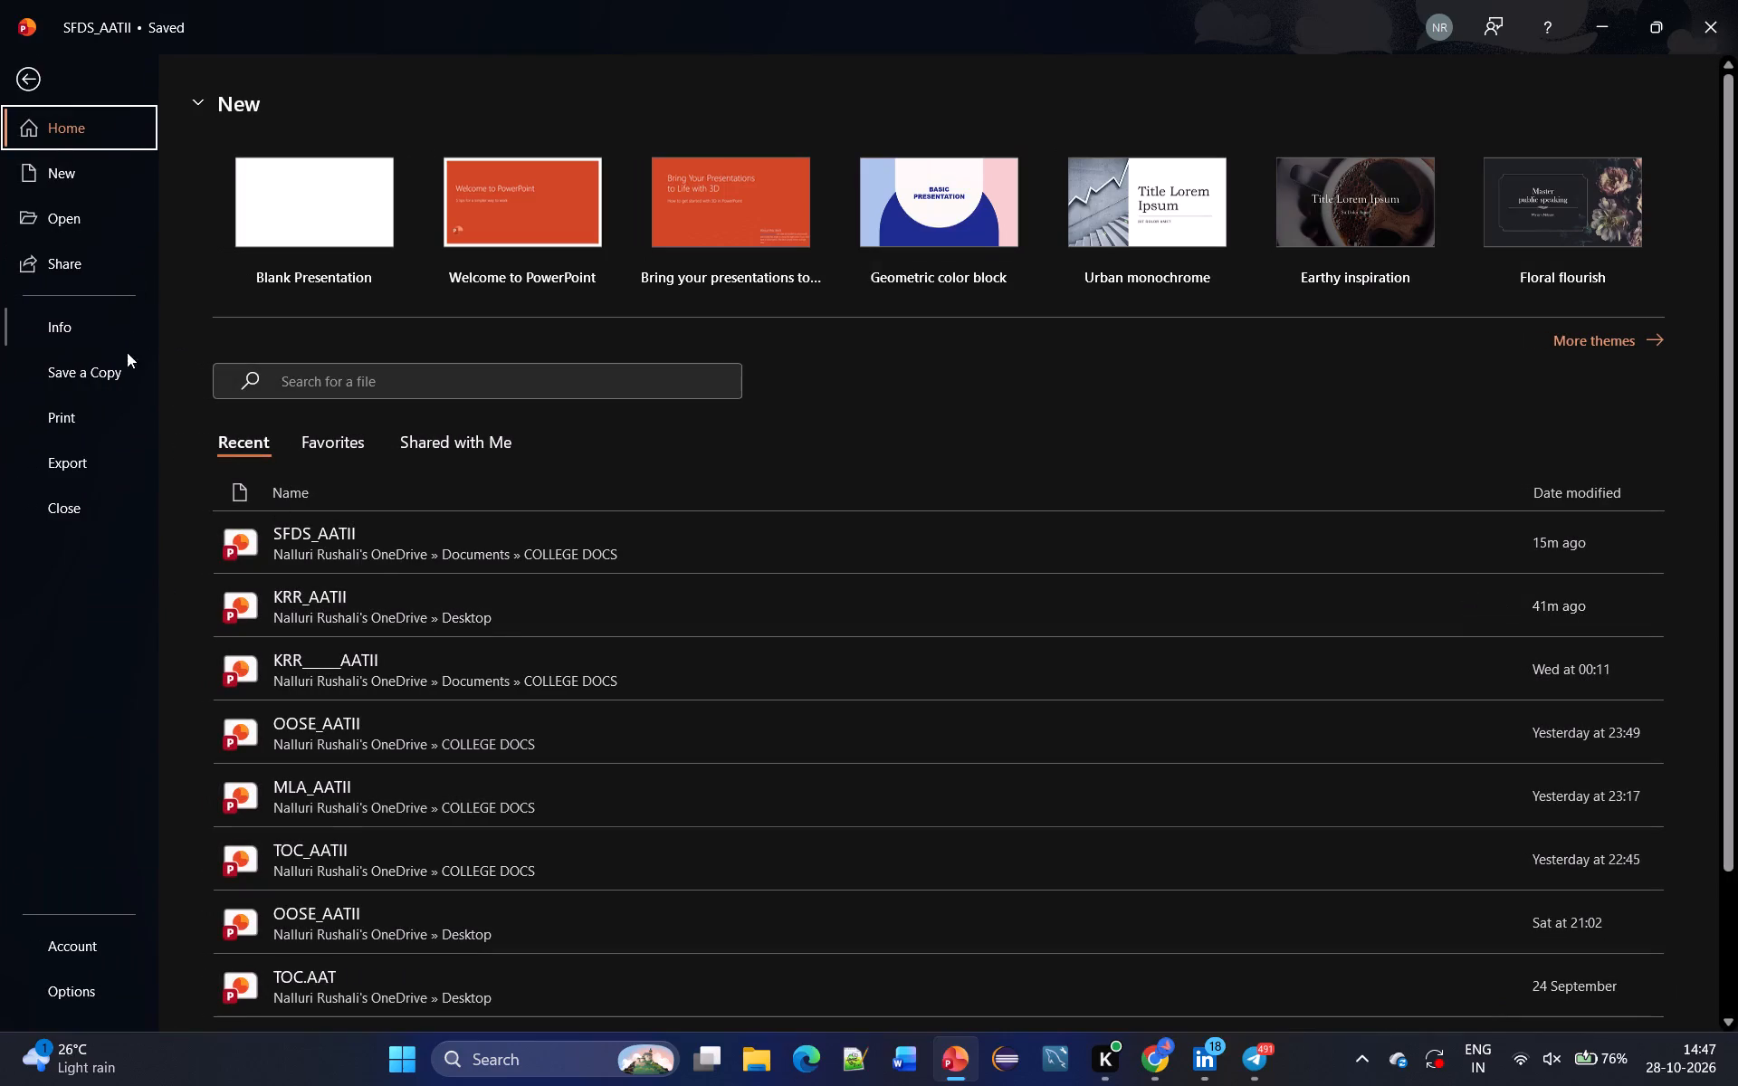
pyautogui.click(97, 366)
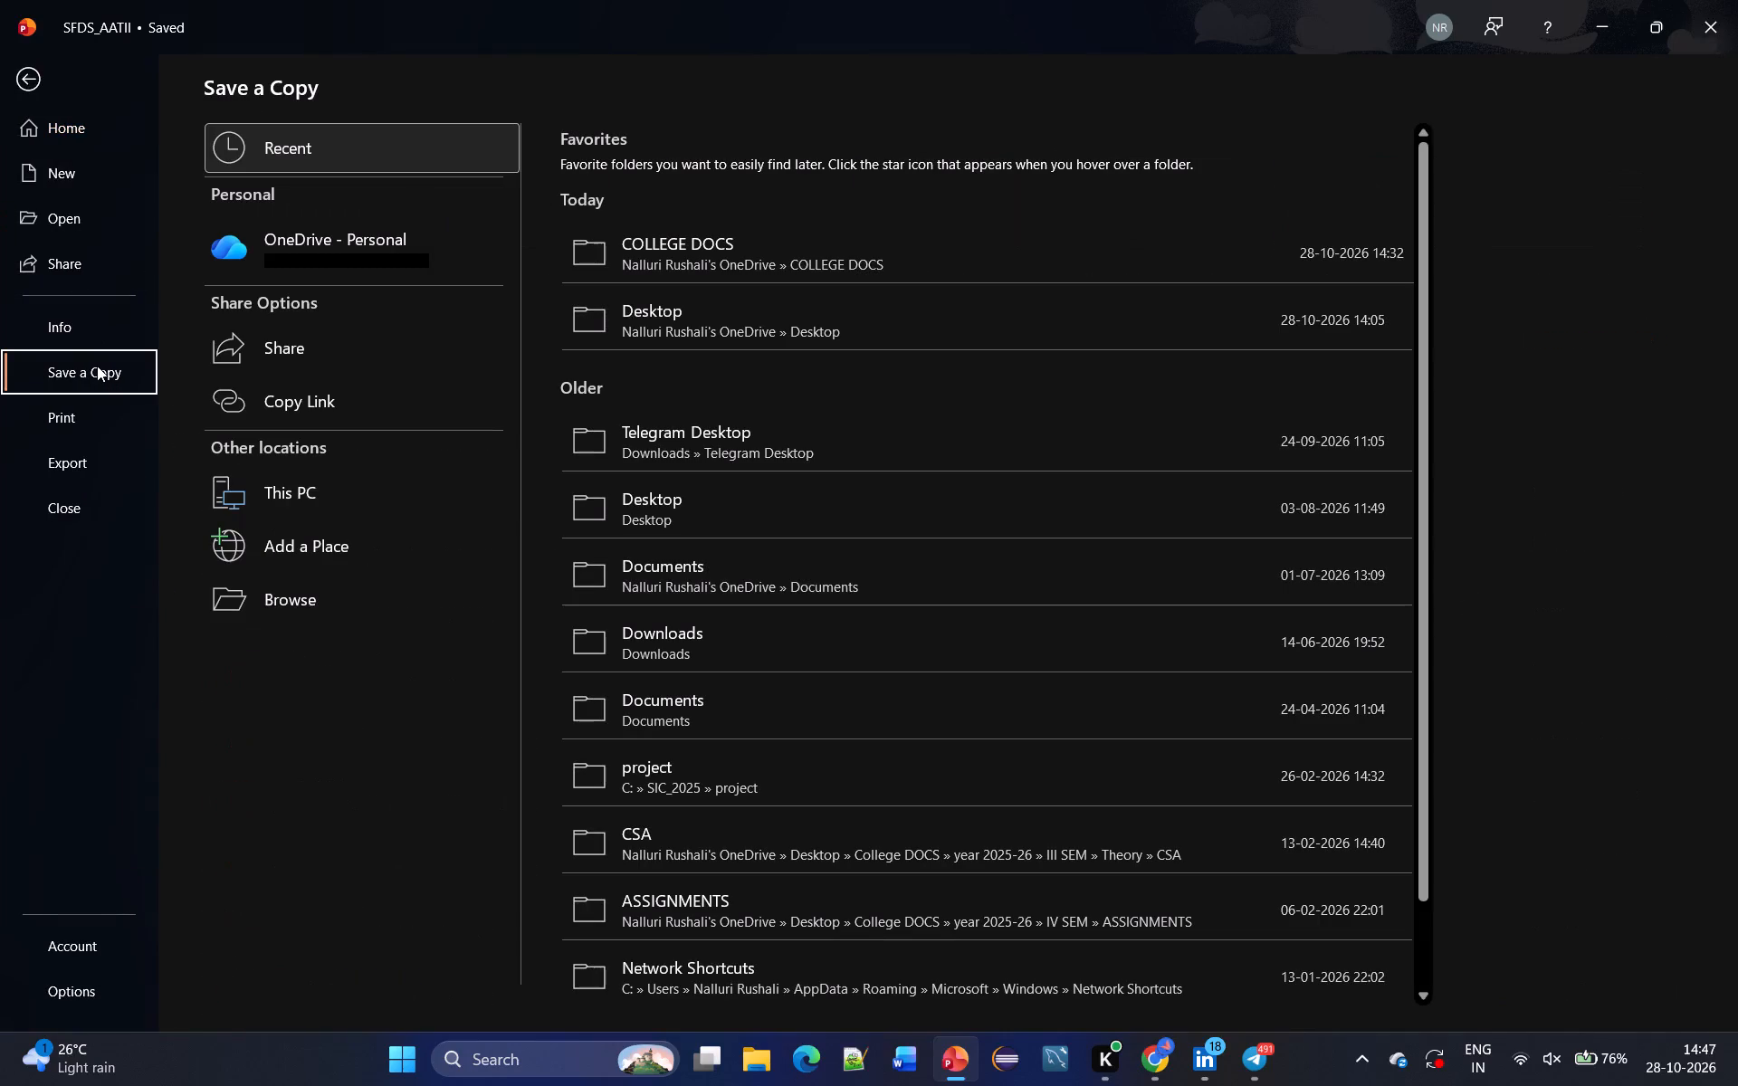
pyautogui.click(282, 589)
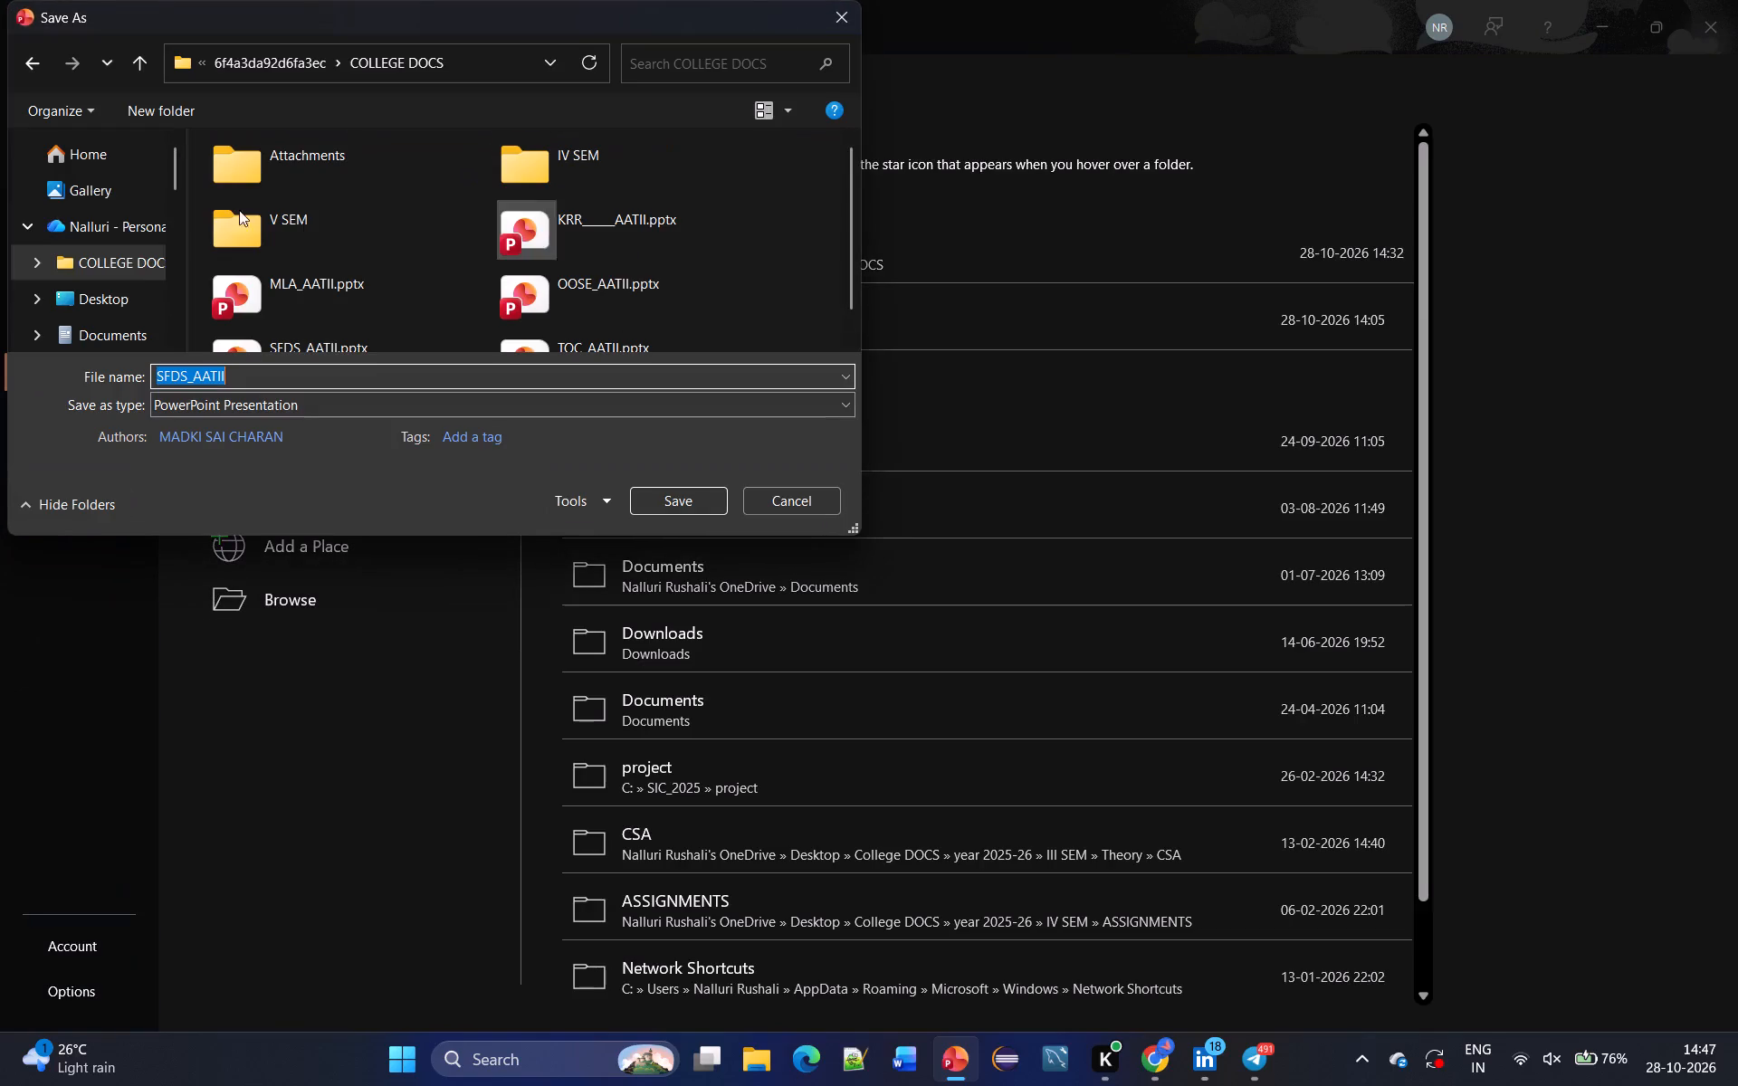
pyautogui.click(239, 375)
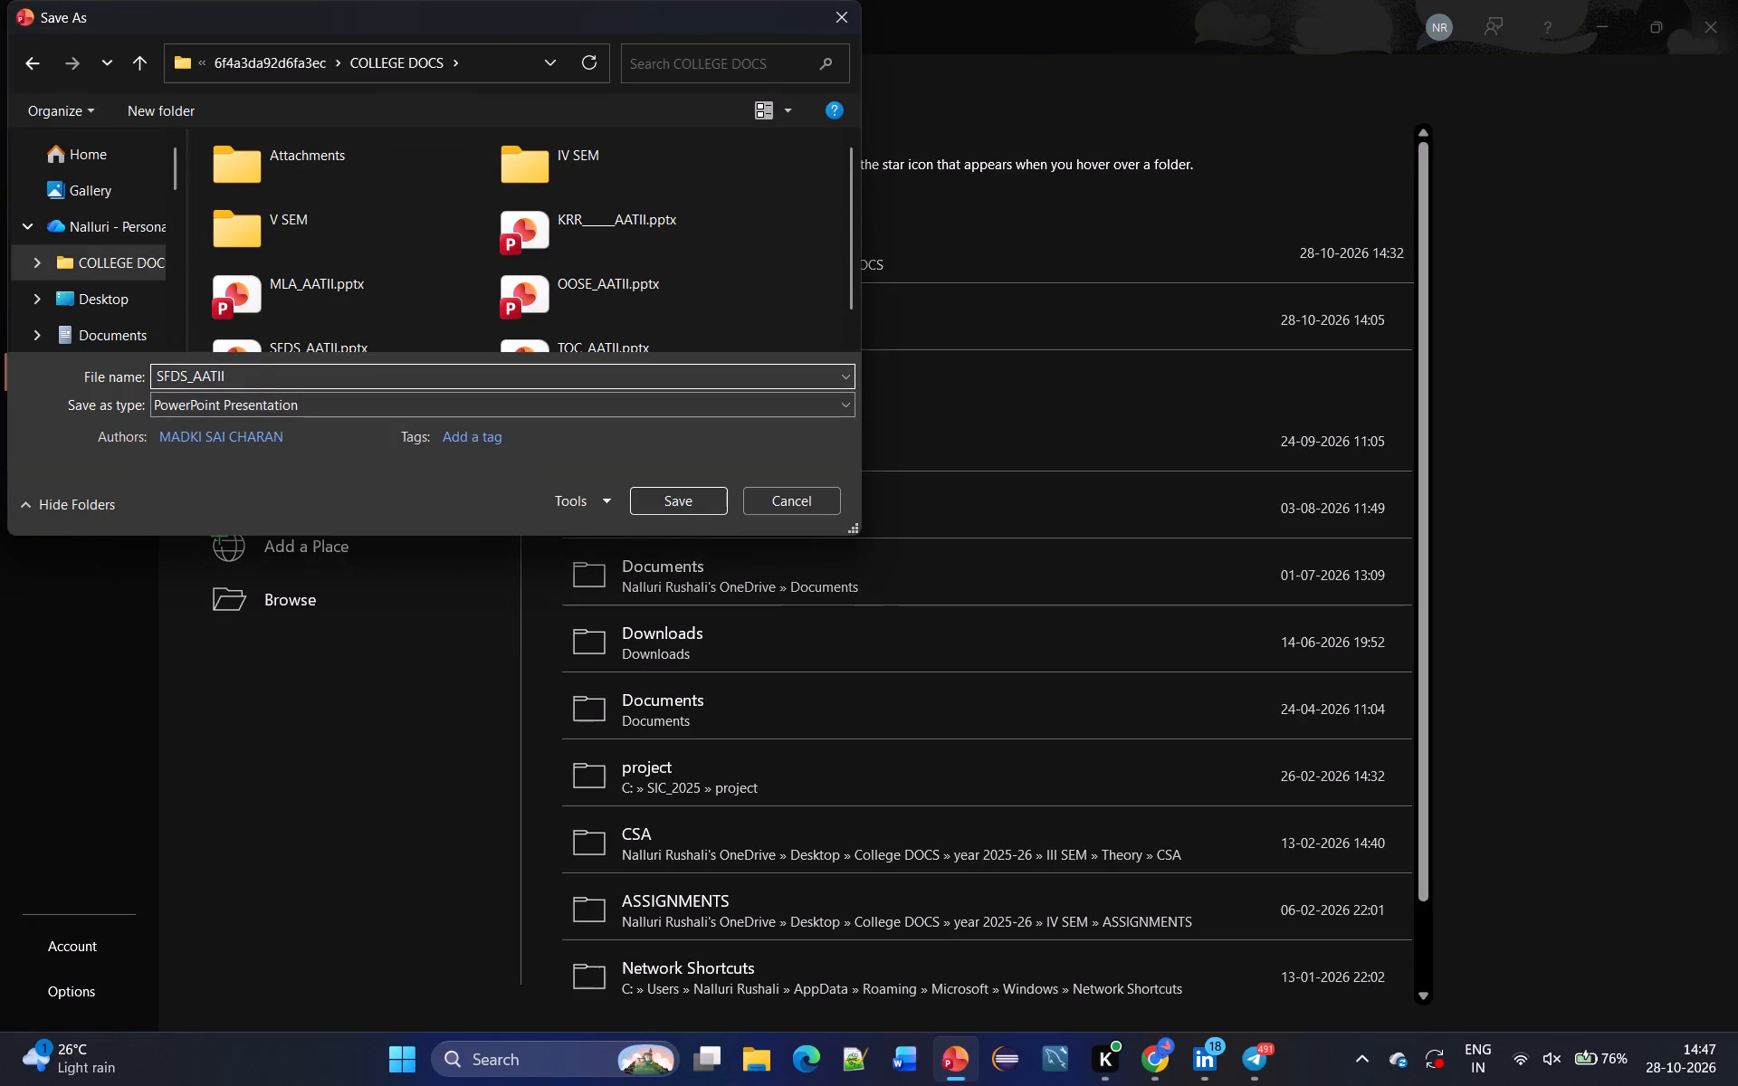
pyautogui.click(189, 373)
pyautogui.write('------')
pyautogui.press('BackSpace')
pyautogui.press('BackSpace')
pyautogui.press('BackSpace')
pyautogui.press('BackSpace')
pyautogui.press('BackSpace')
pyautogui.press('BackSpace')
pyautogui.write('__')
pyautogui.click(654, 492)
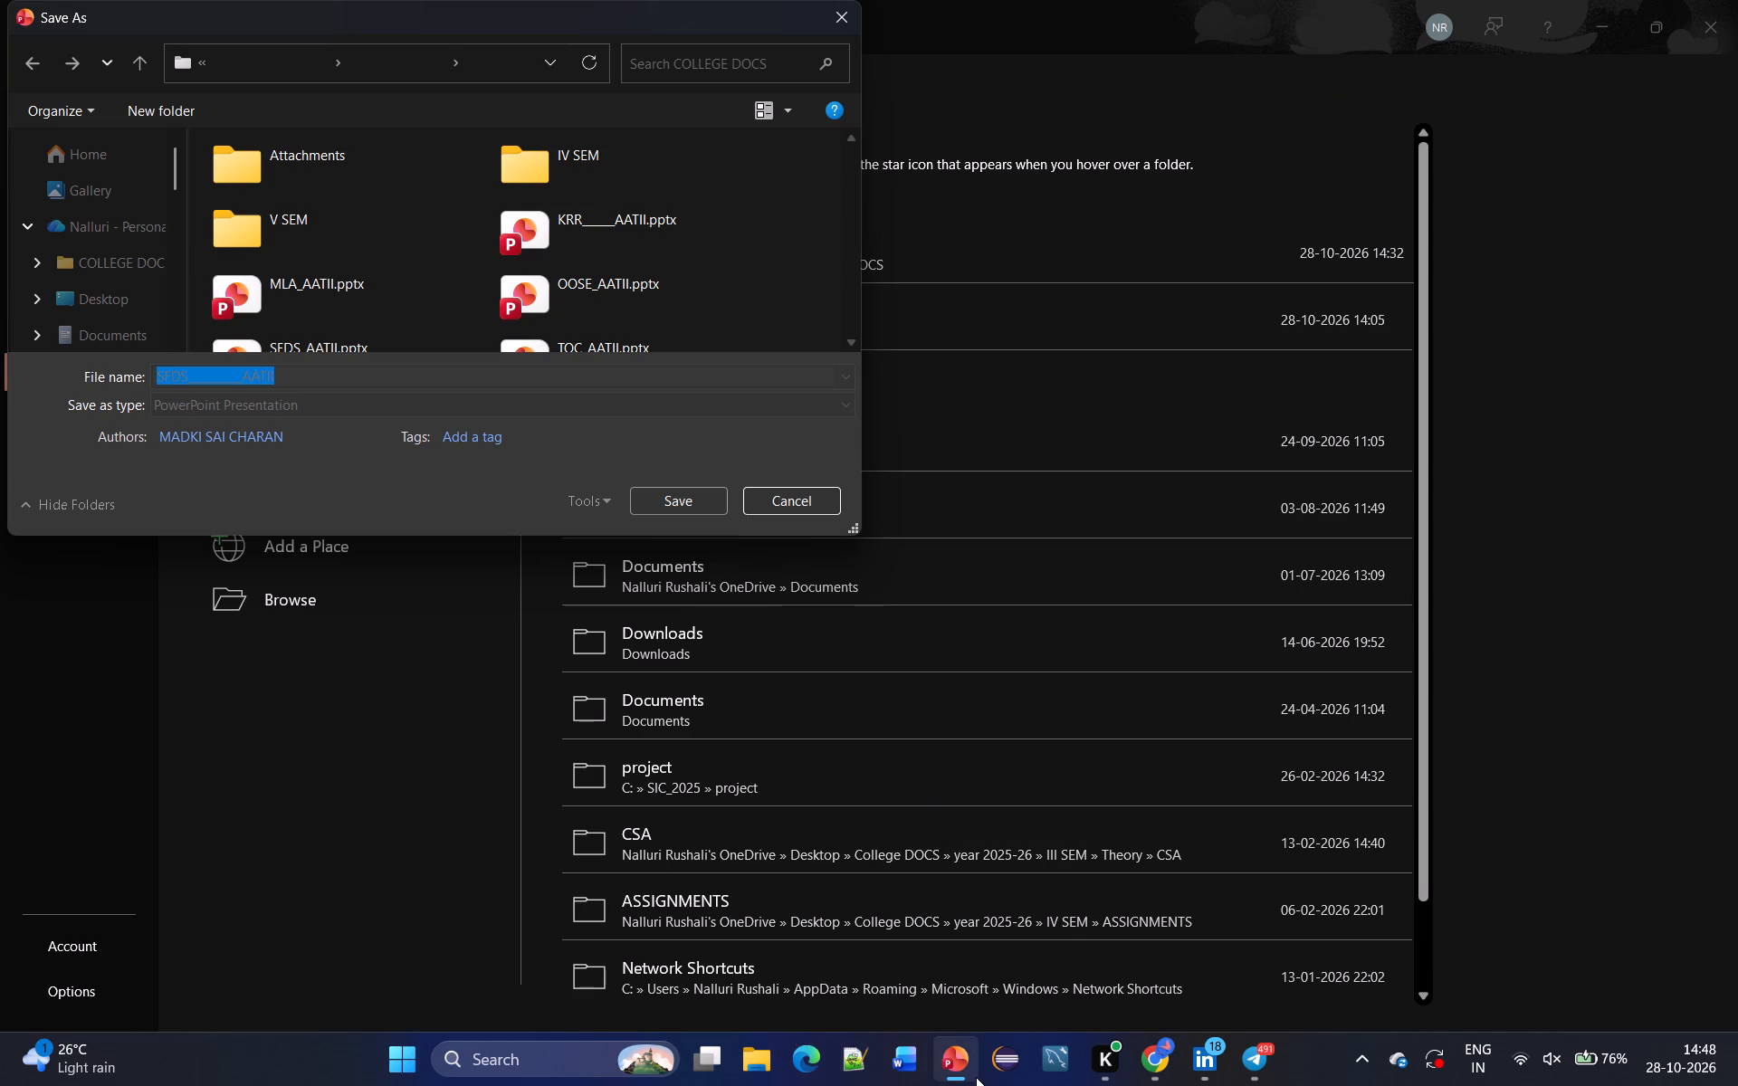
# In File Explorer, search the COLLEGE DOCS folder for "sfds" and copy the SFDS AATII presentation file with the extra underscores to the clipboard.
pyautogui.click(768, 1050)
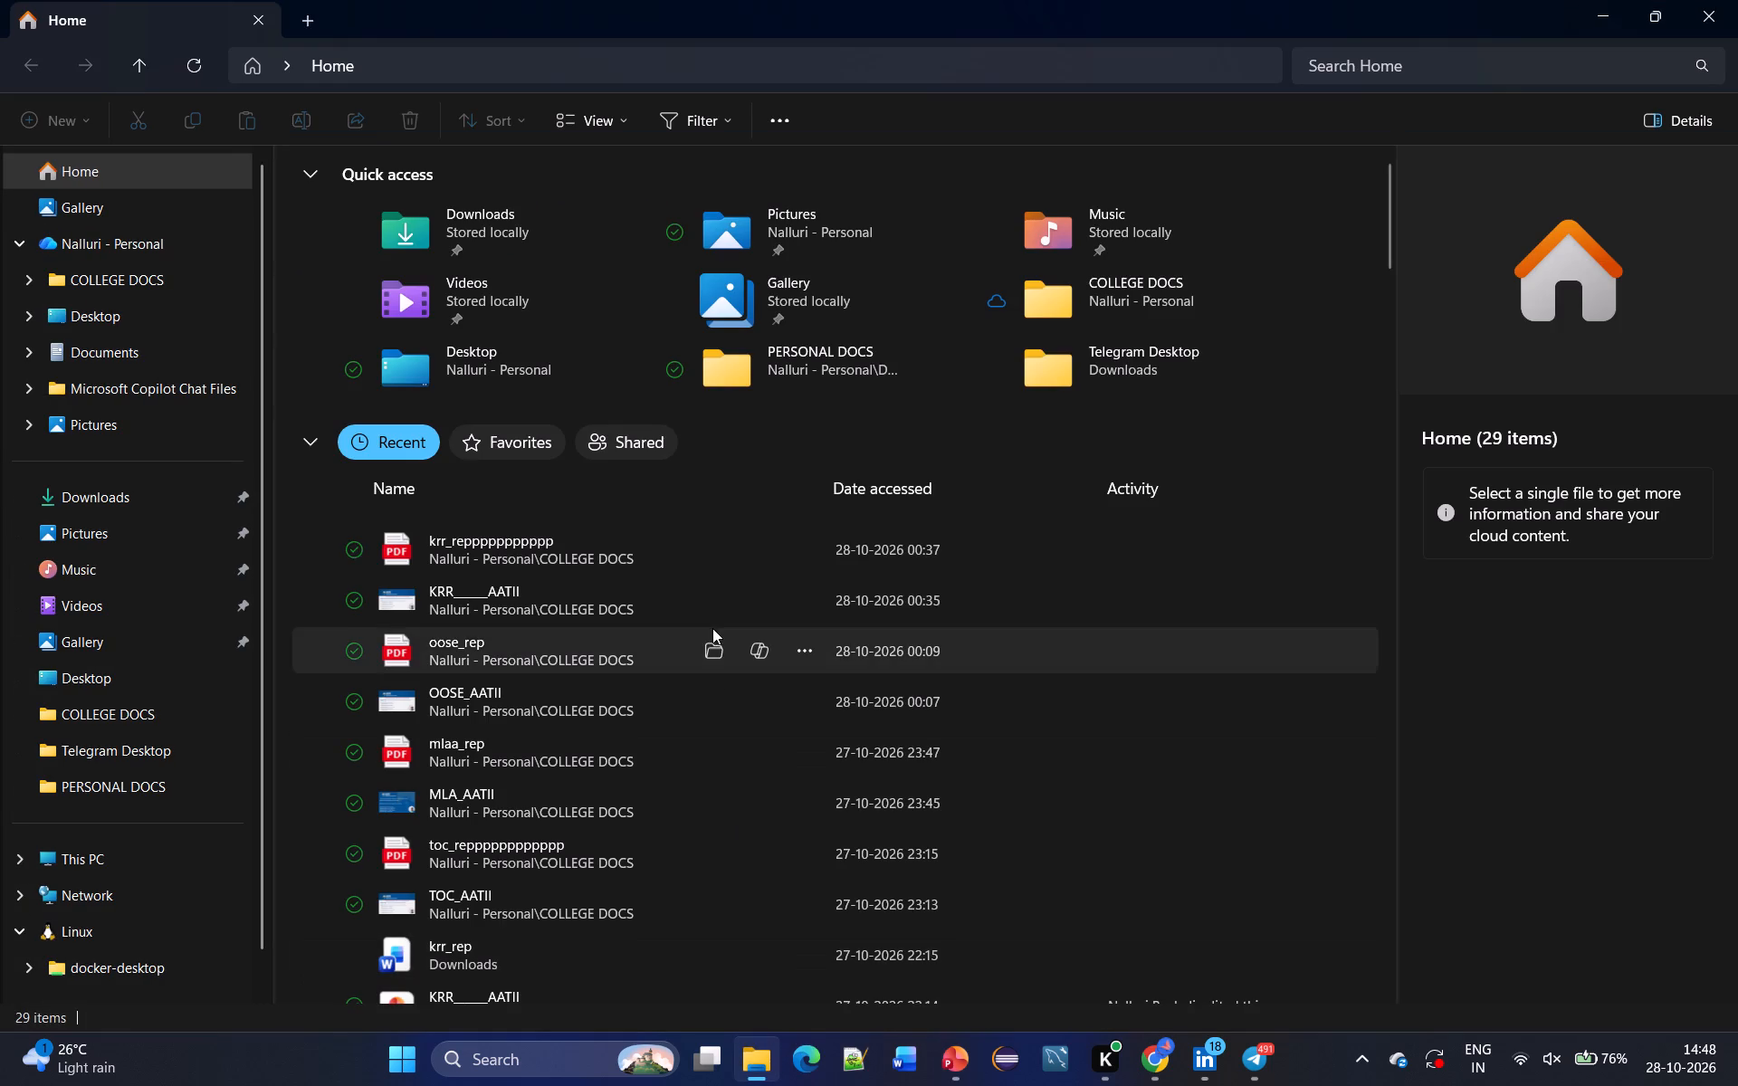
pyautogui.doubleClick(136, 275)
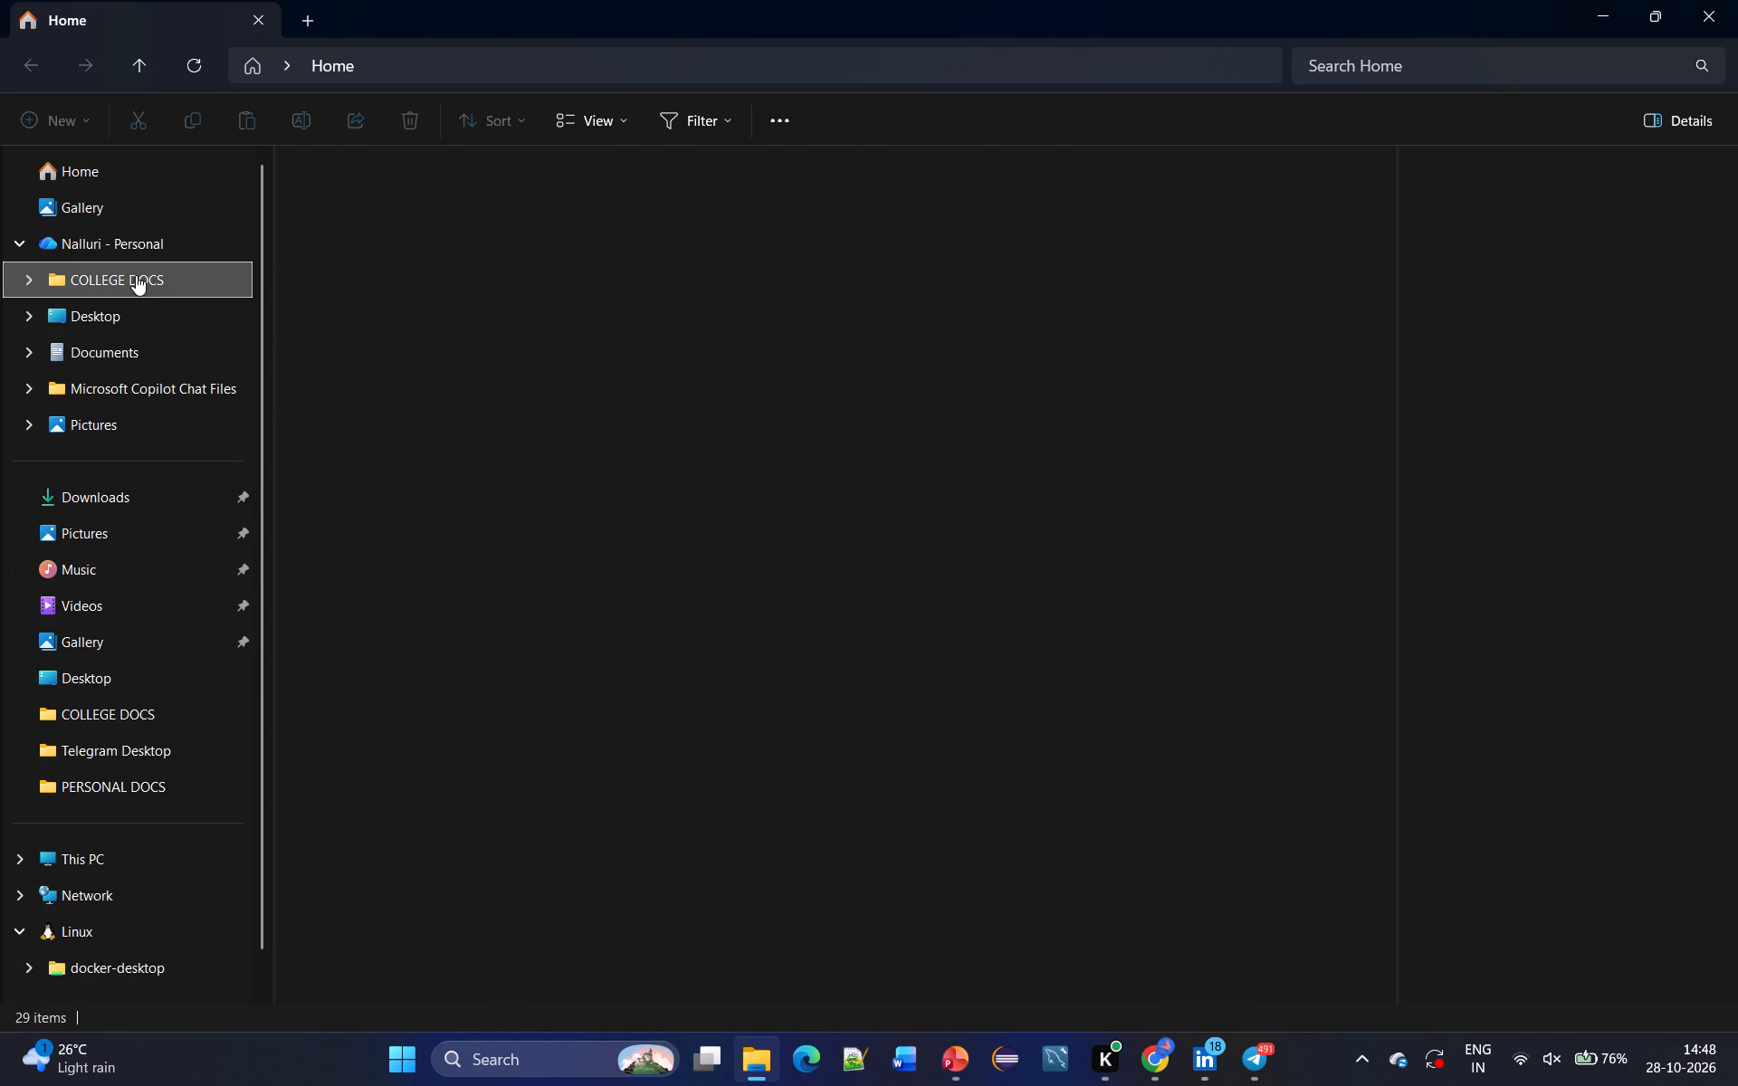
pyautogui.click(1393, 47)
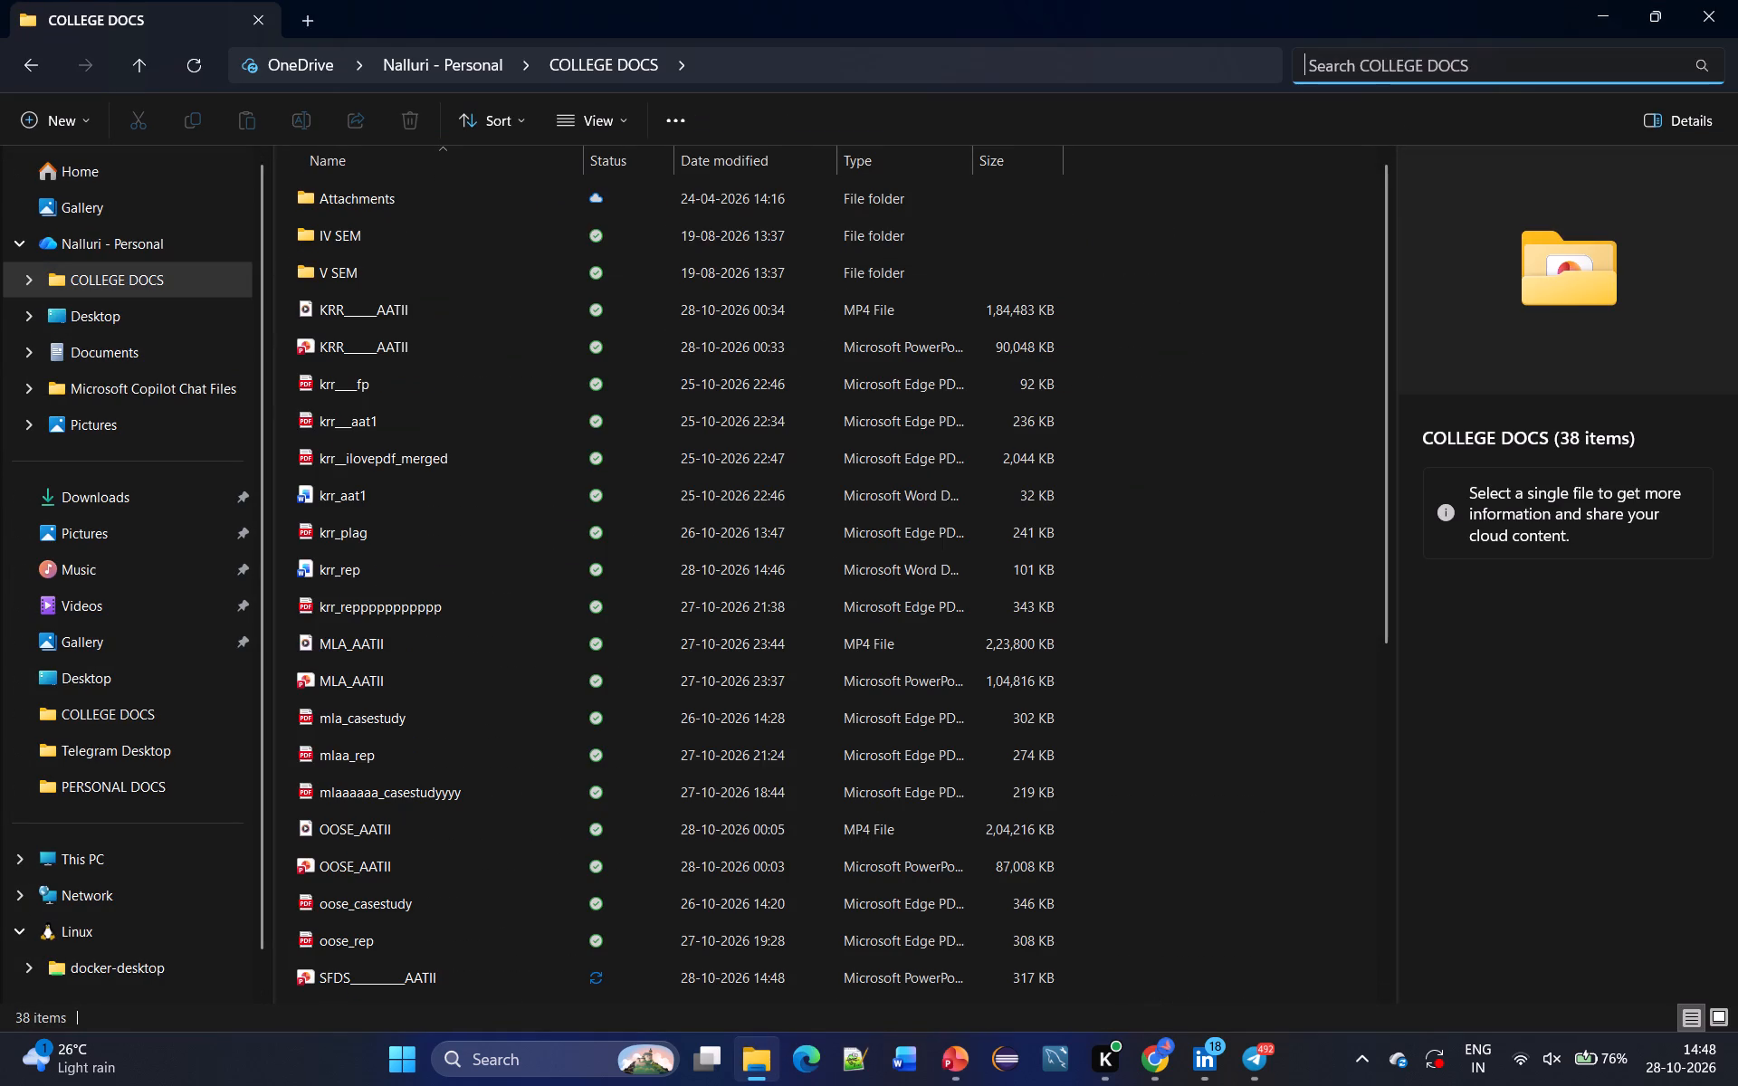
pyautogui.write('sfds')
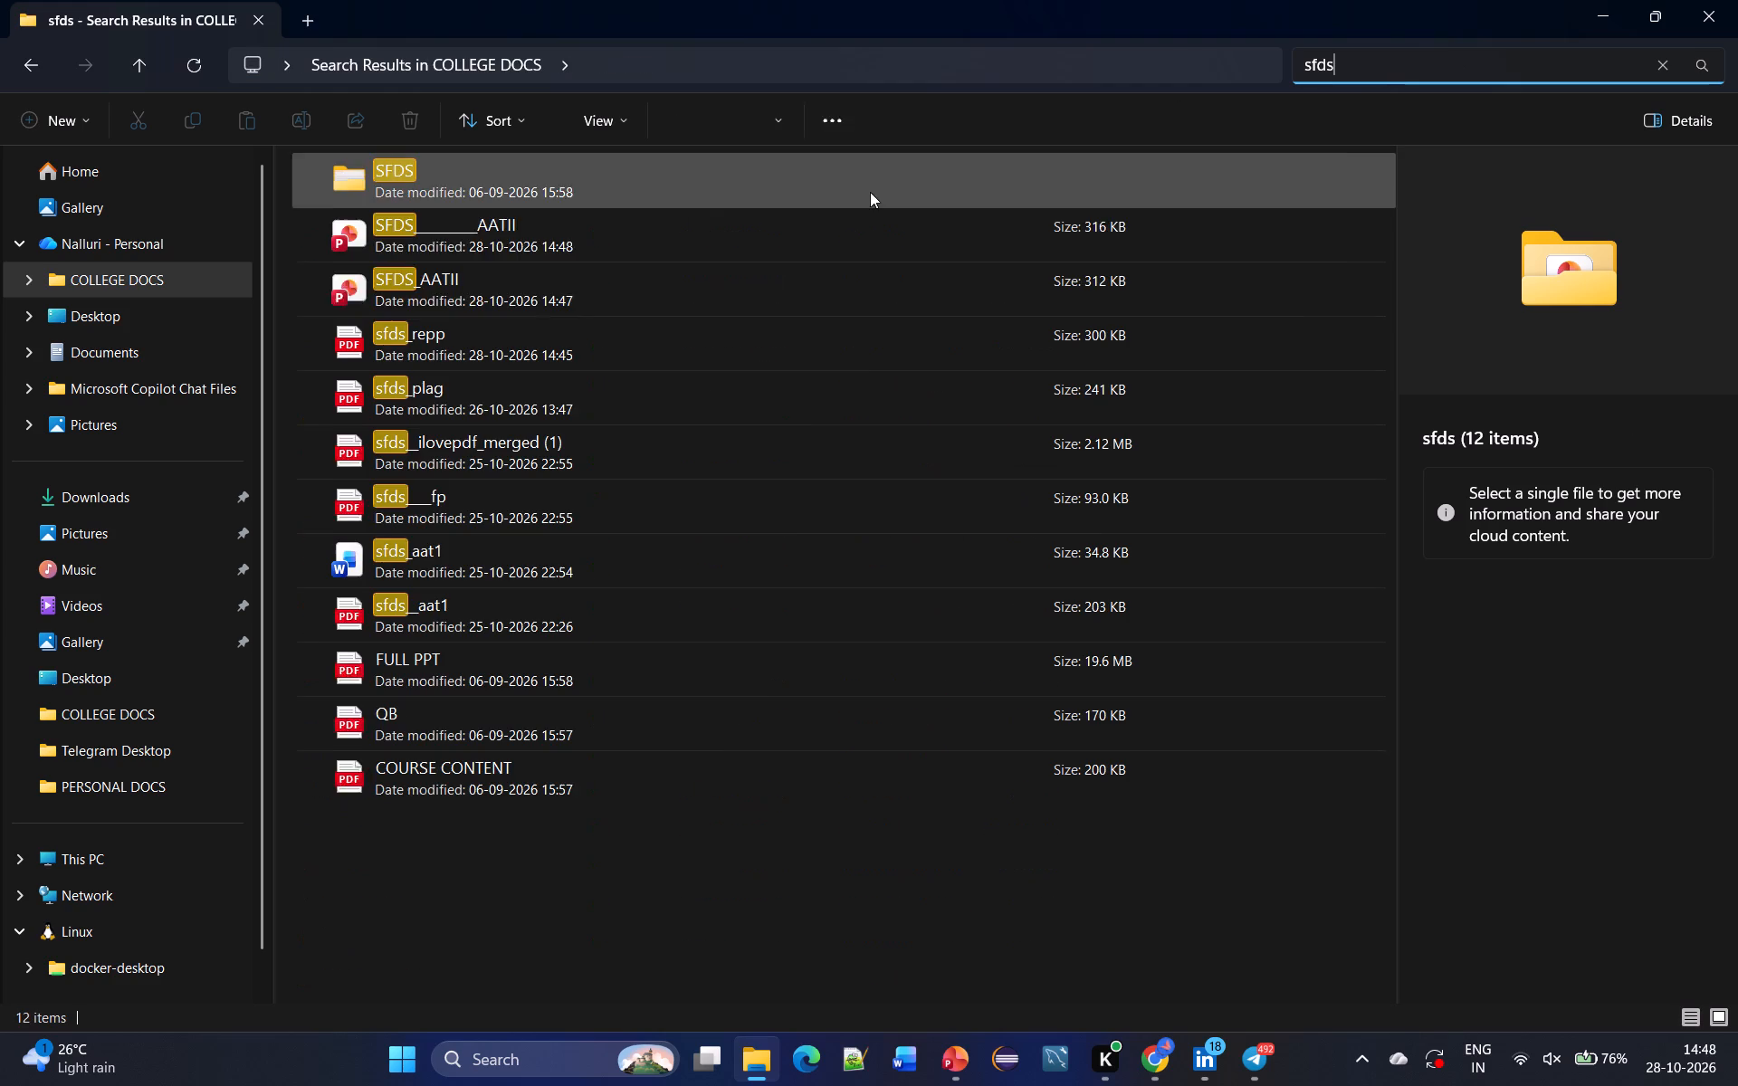
pyautogui.click(523, 238)
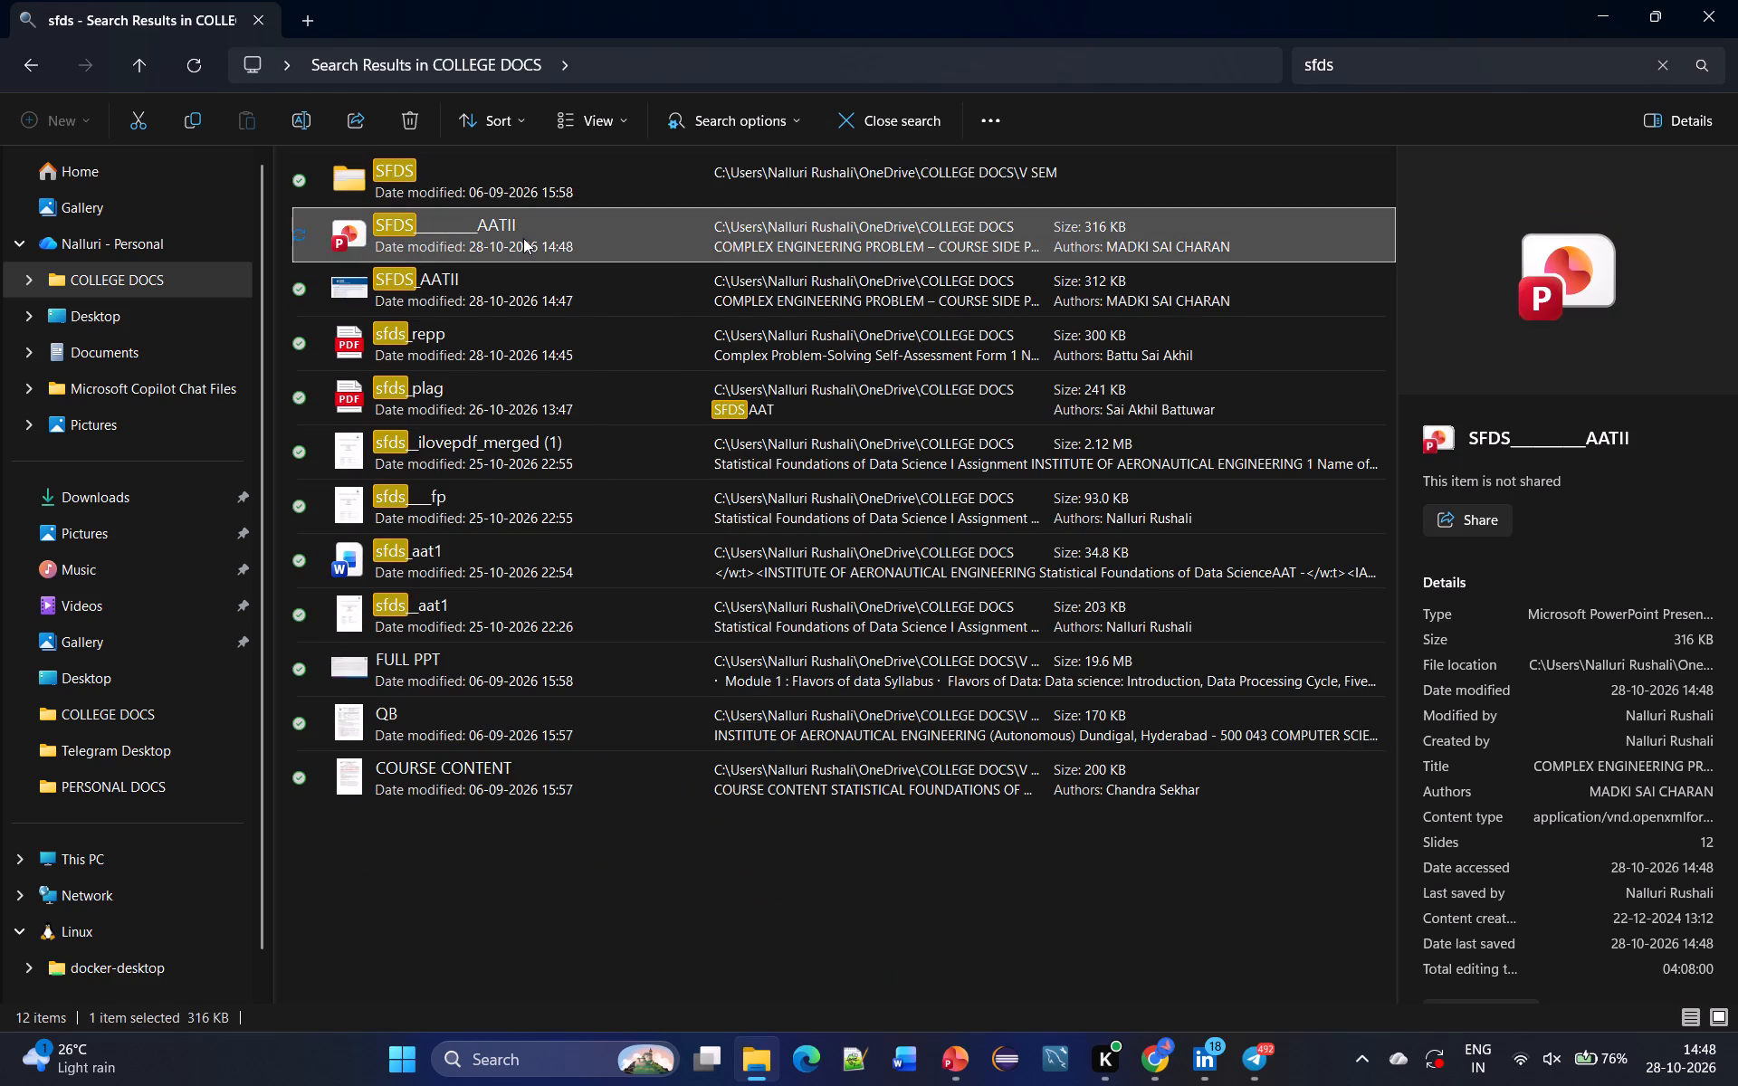
pyautogui.hotkey('ctrl', 'c')
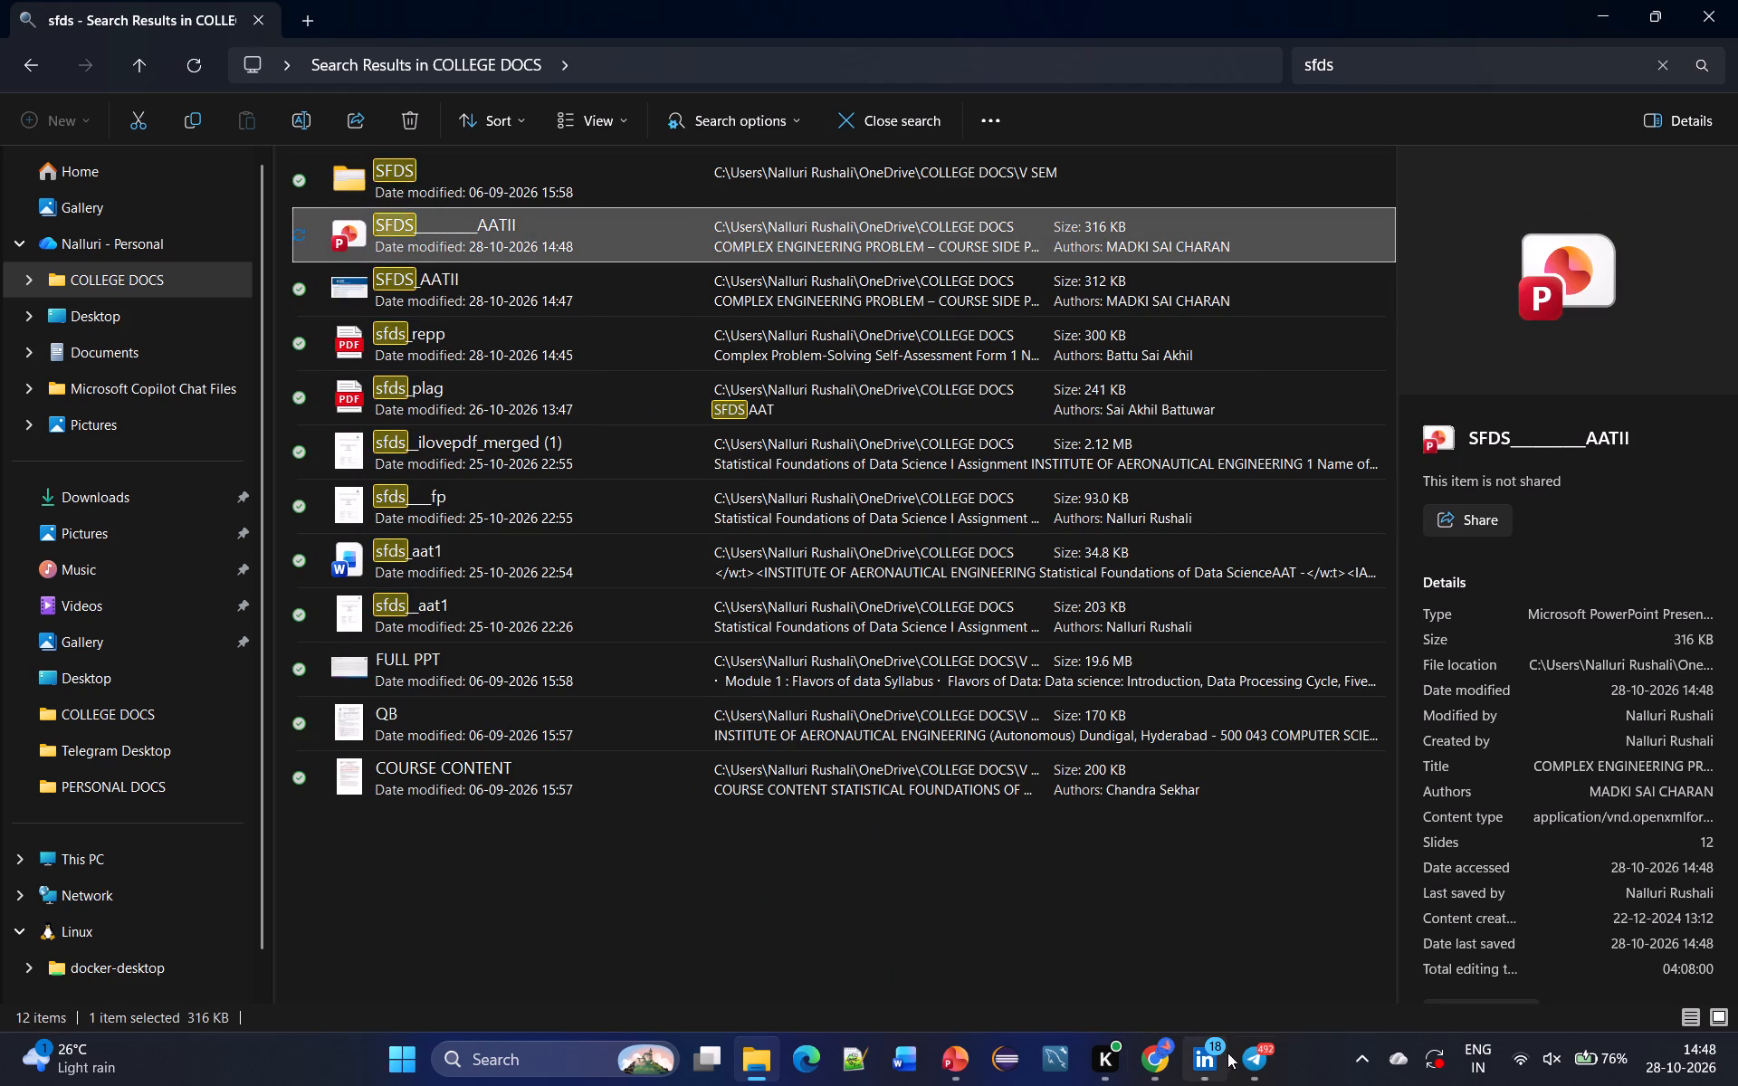
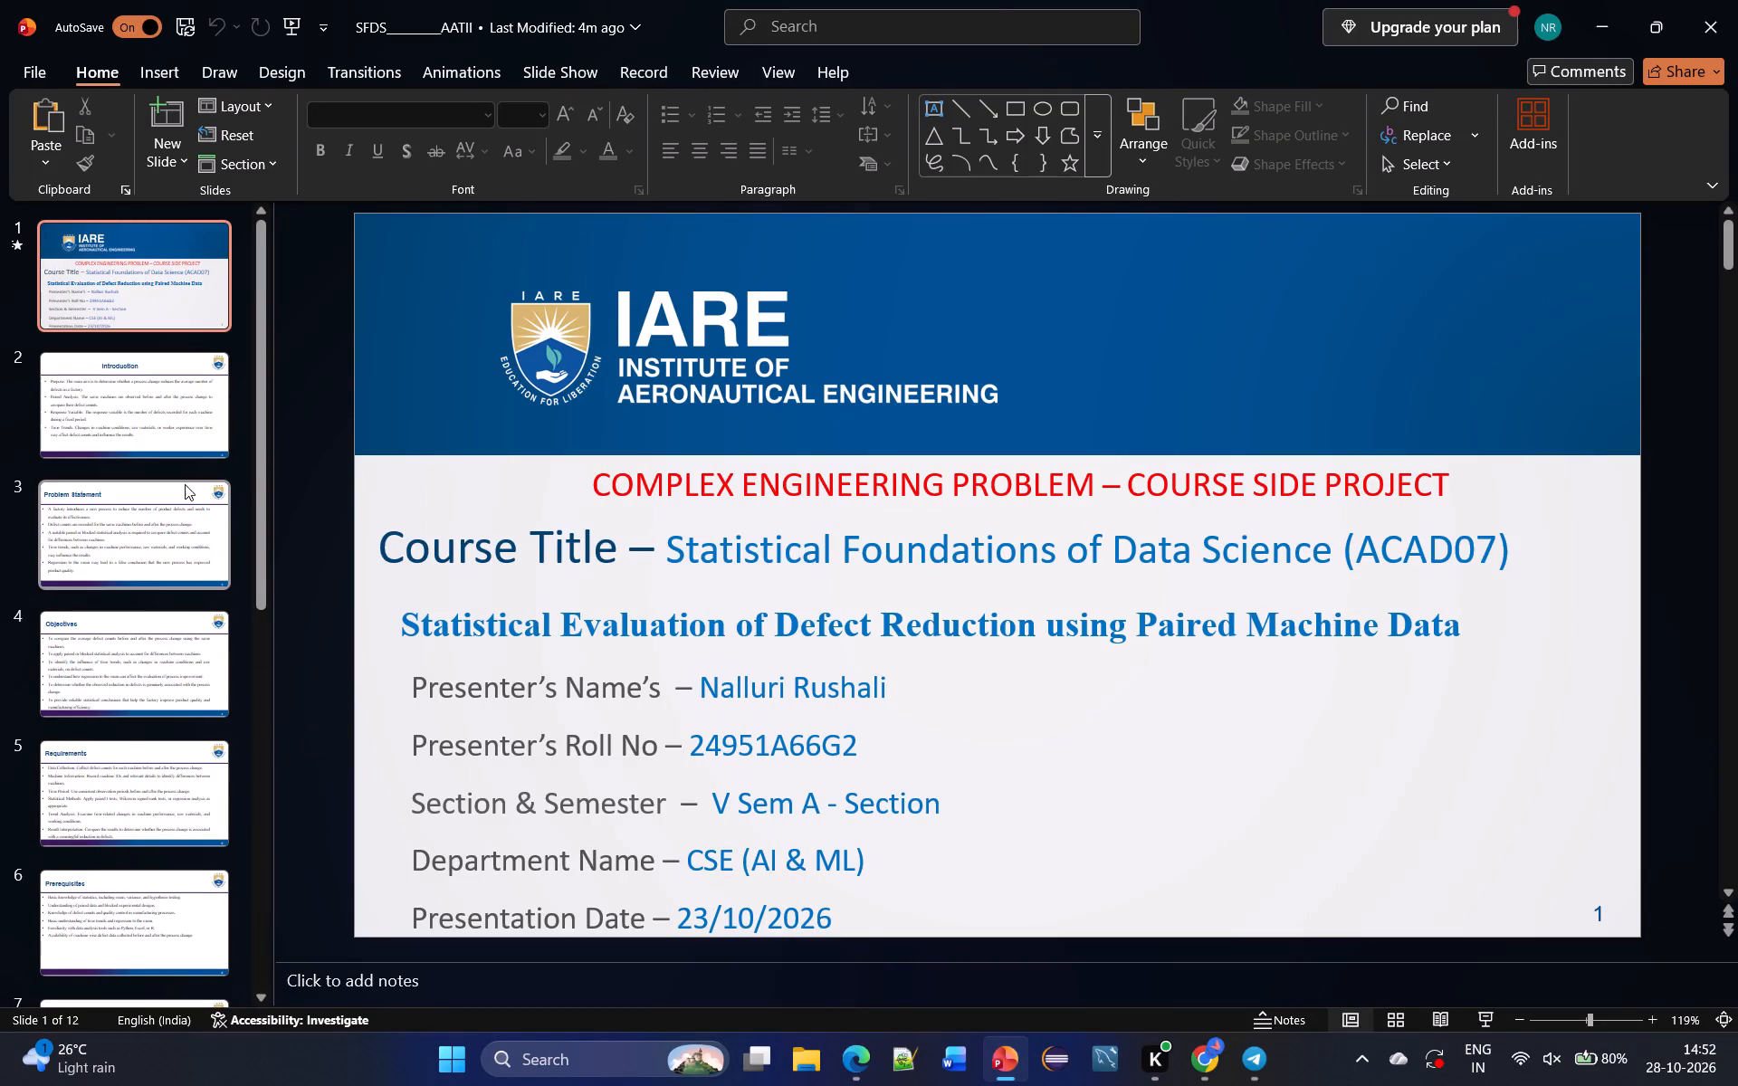
# On slide 2, delete the blank space in front of the "Introduction" title to shift it toward the slide's left edge.
pyautogui.click(148, 419)
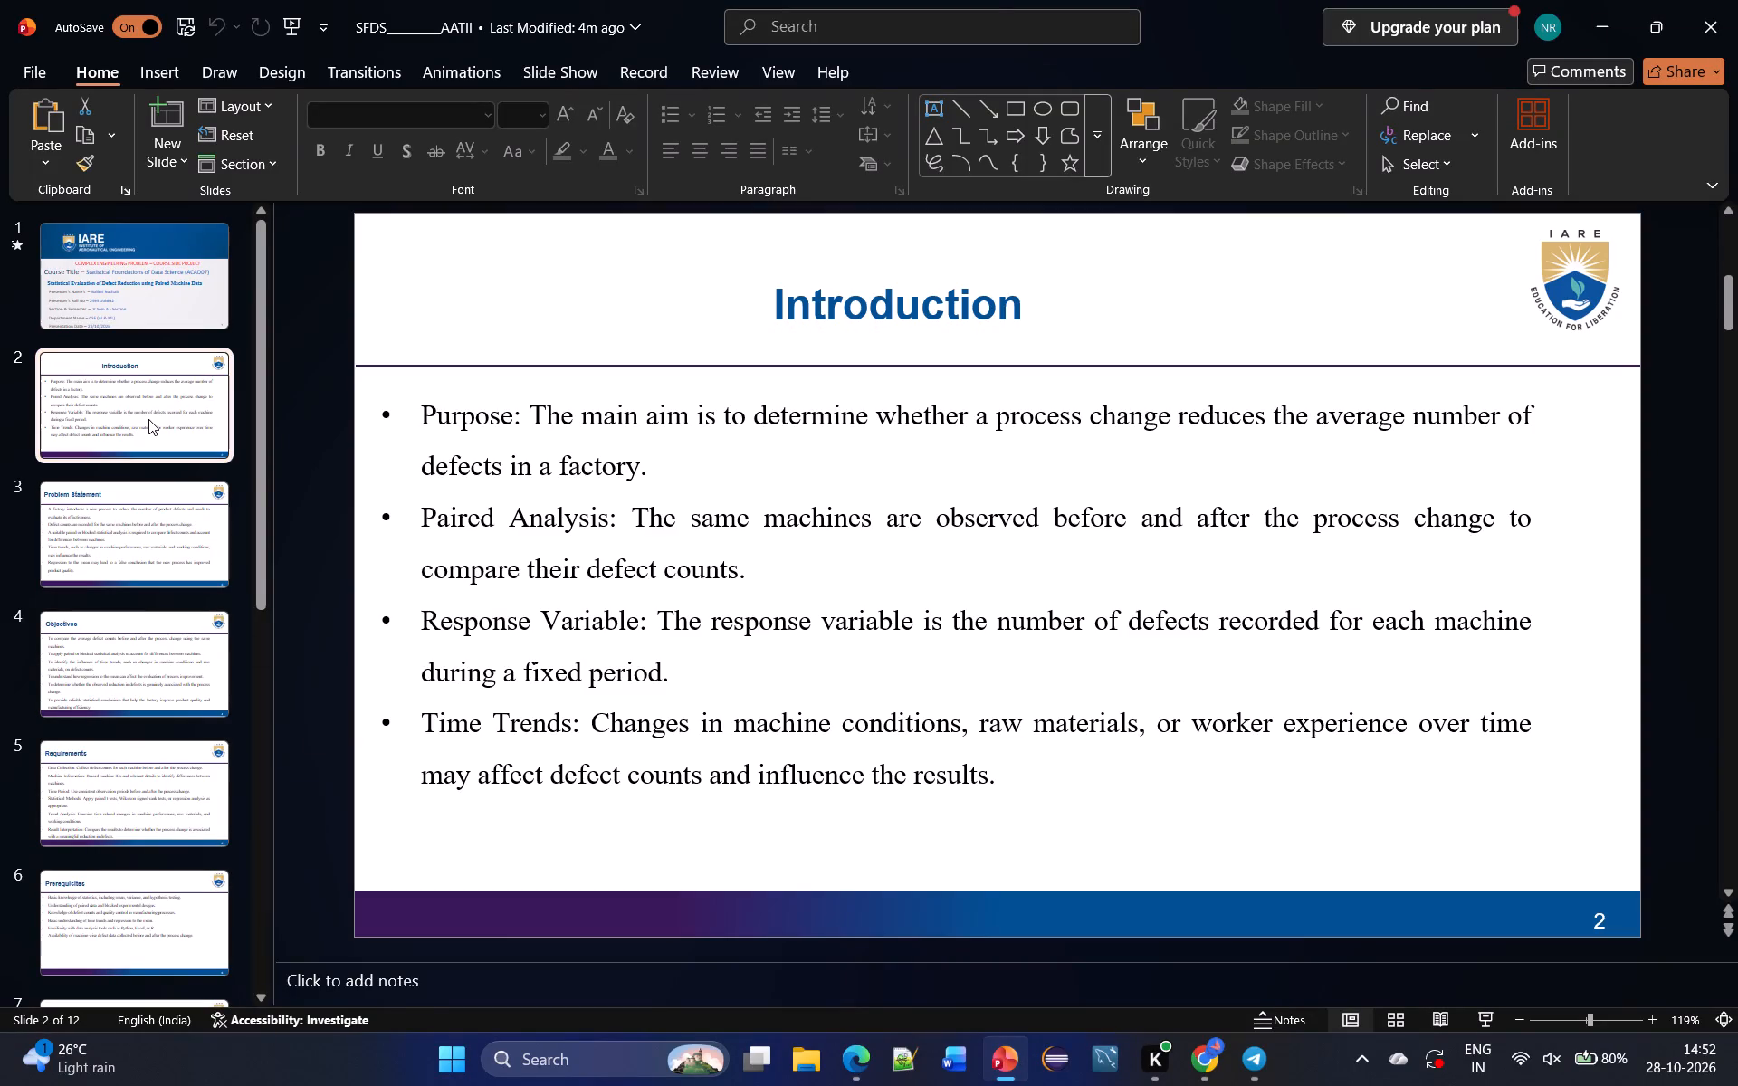
pyautogui.click(778, 315)
pyautogui.press('BackSpace')
pyautogui.press('BackSpace')
pyautogui.press('BackSpace')
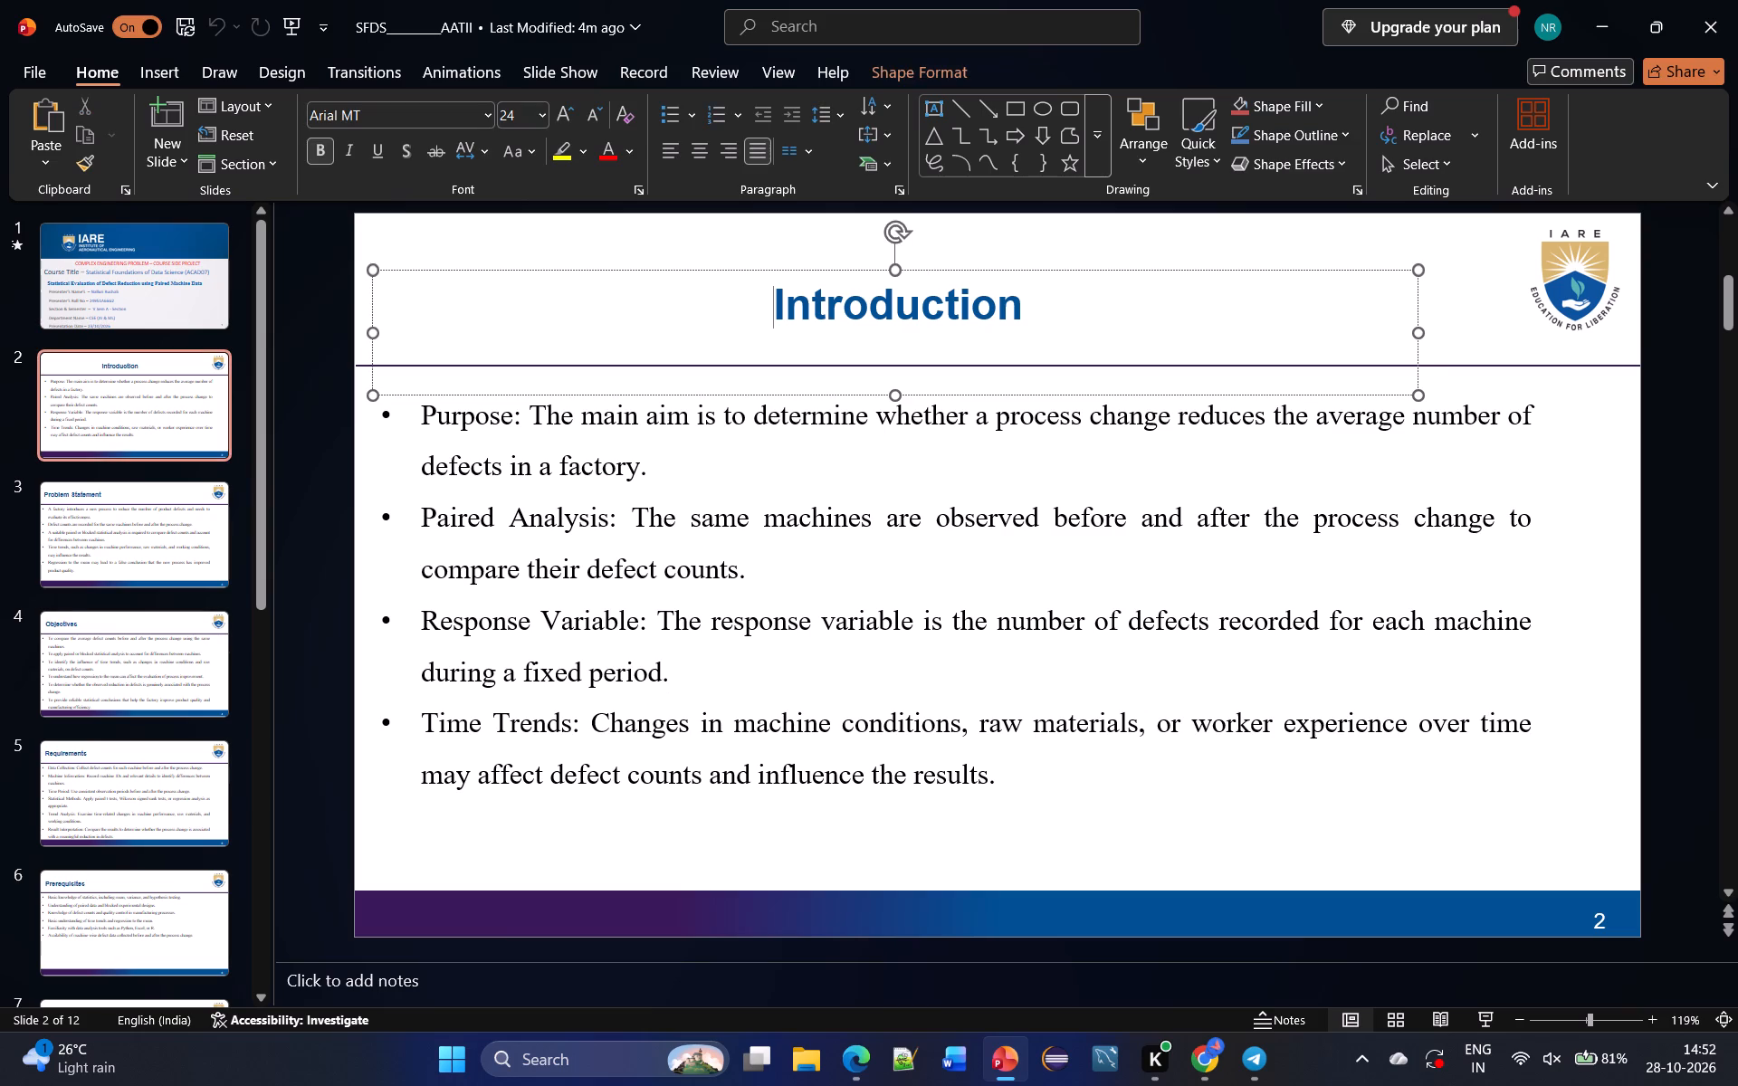
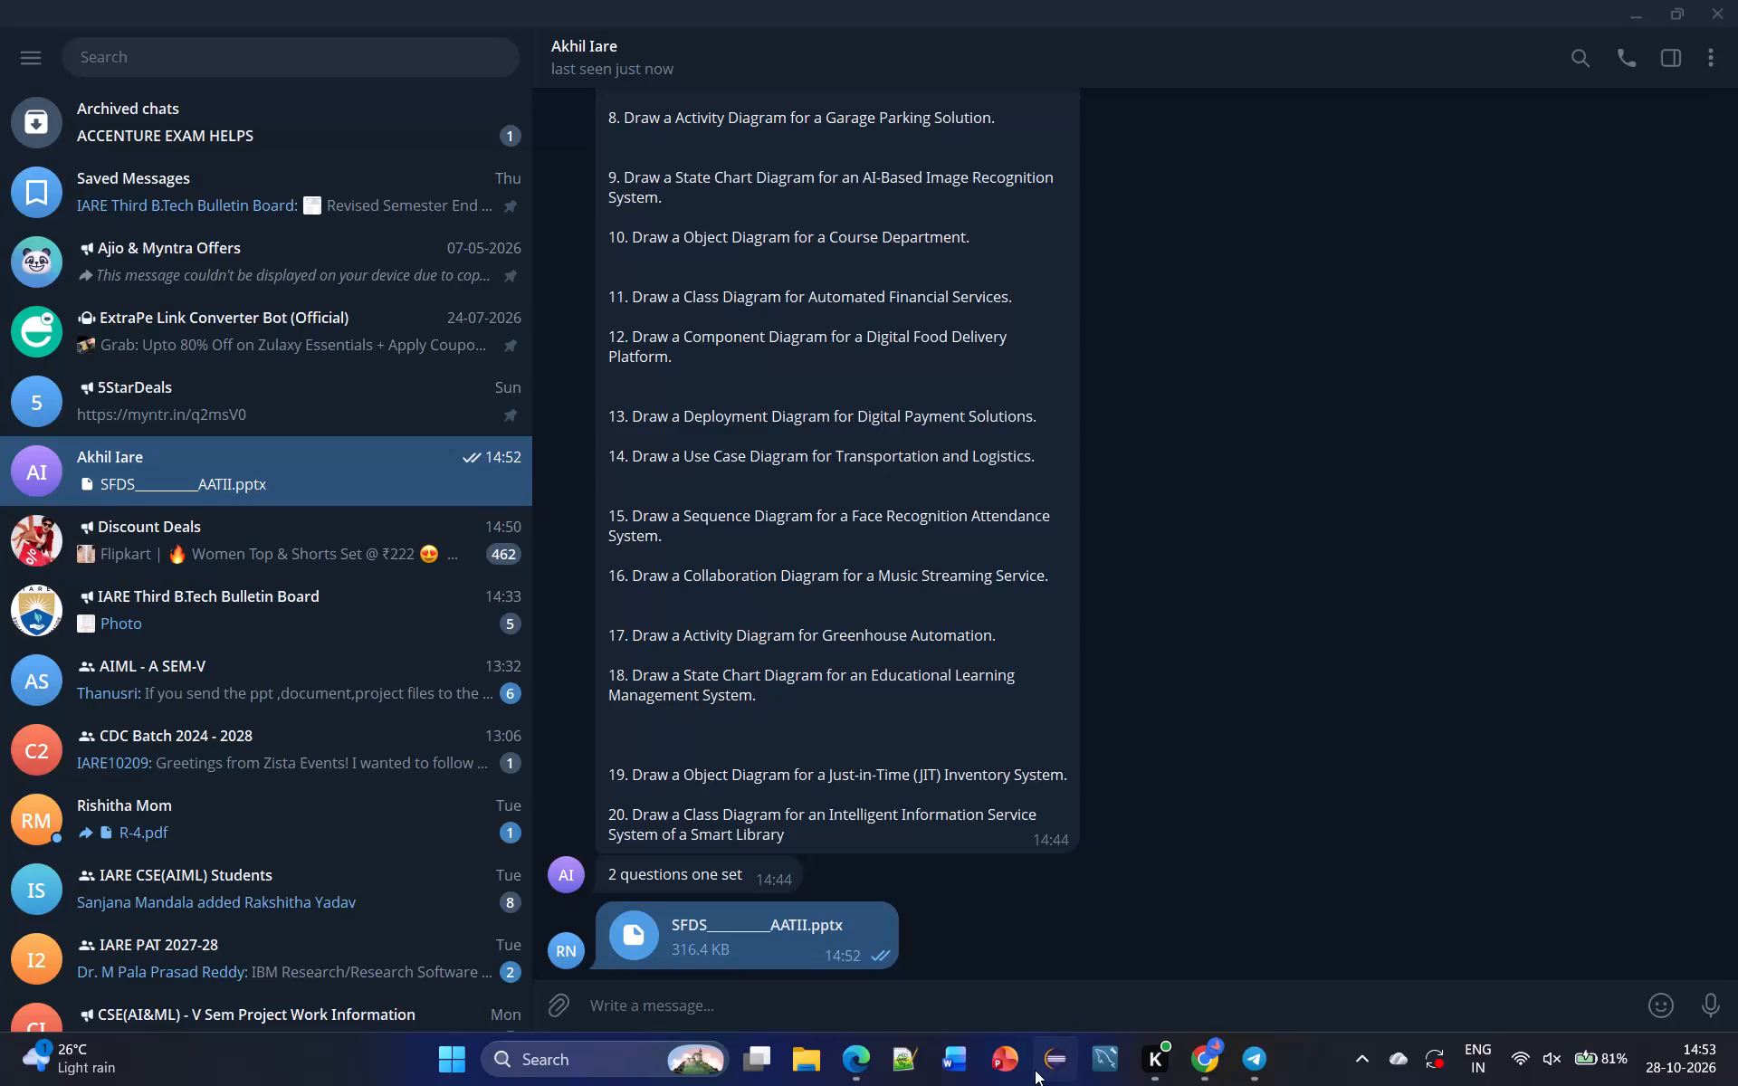
# Switch to PowerPoint and open the recent presentation SFDS_________AATII from the COLLEGE DOCS folder.
pyautogui.click(1019, 1067)
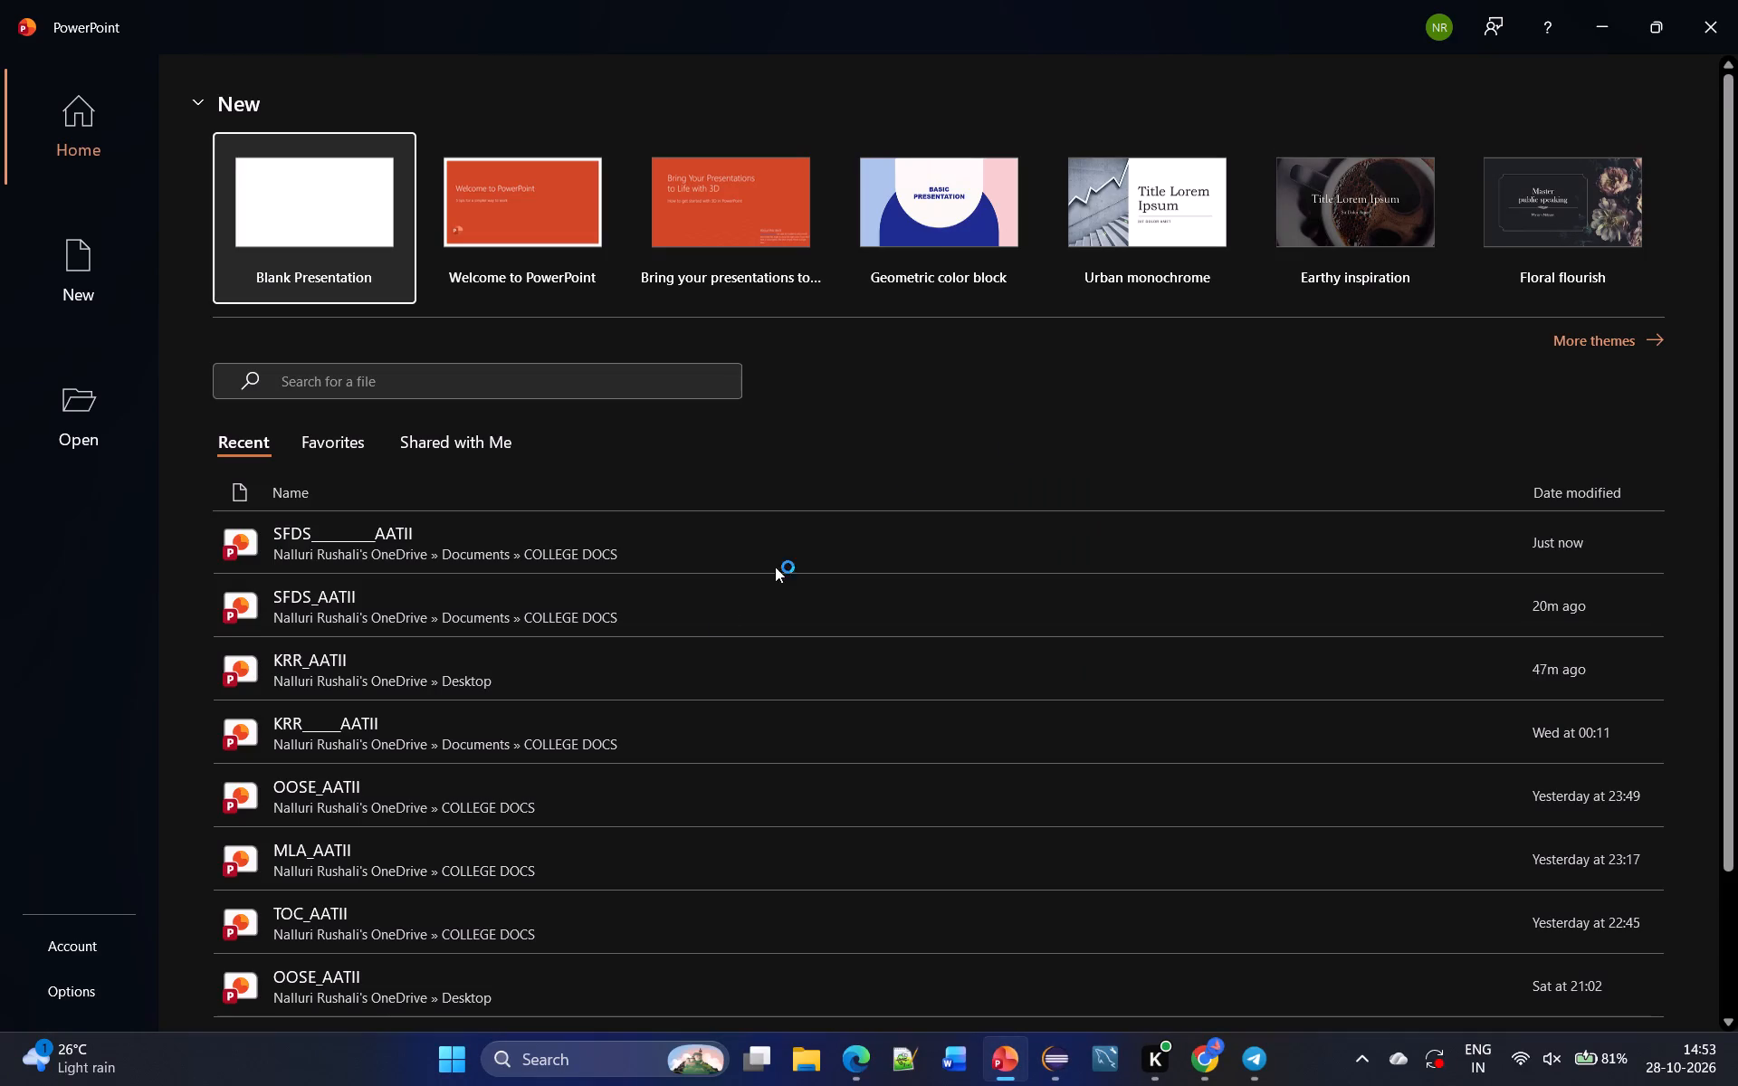
pyautogui.click(626, 562)
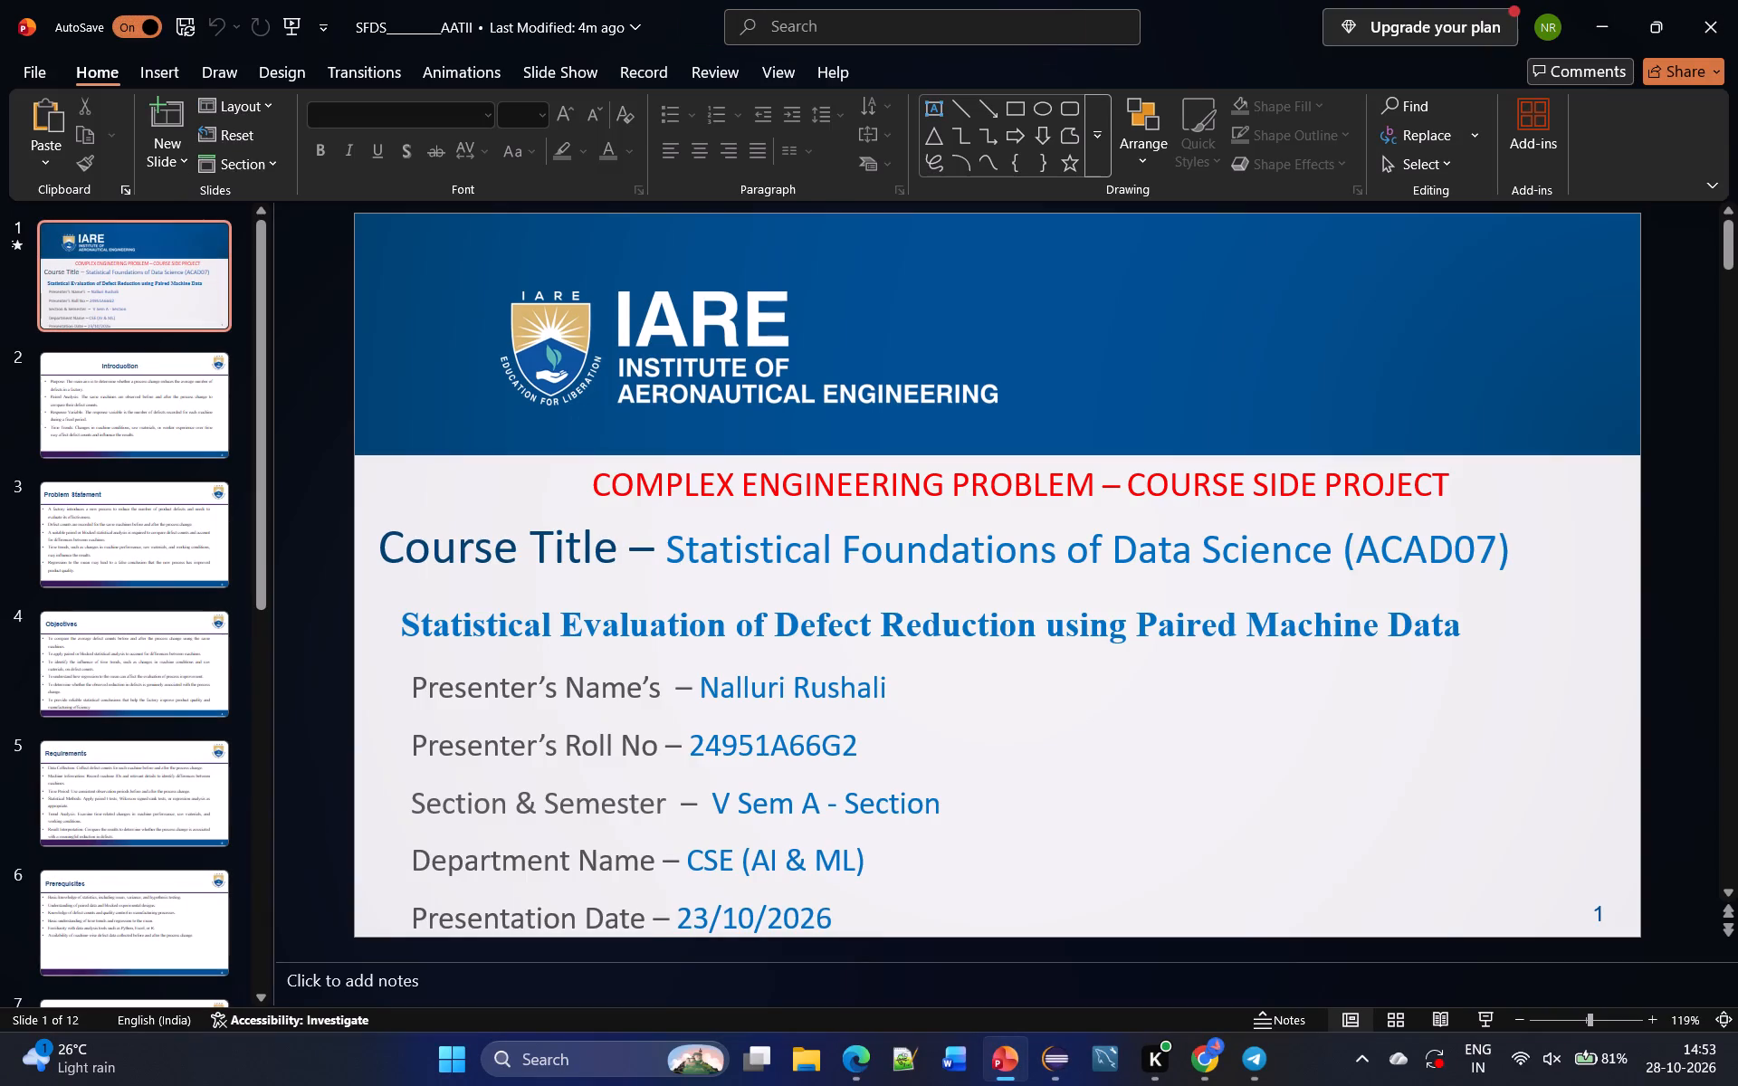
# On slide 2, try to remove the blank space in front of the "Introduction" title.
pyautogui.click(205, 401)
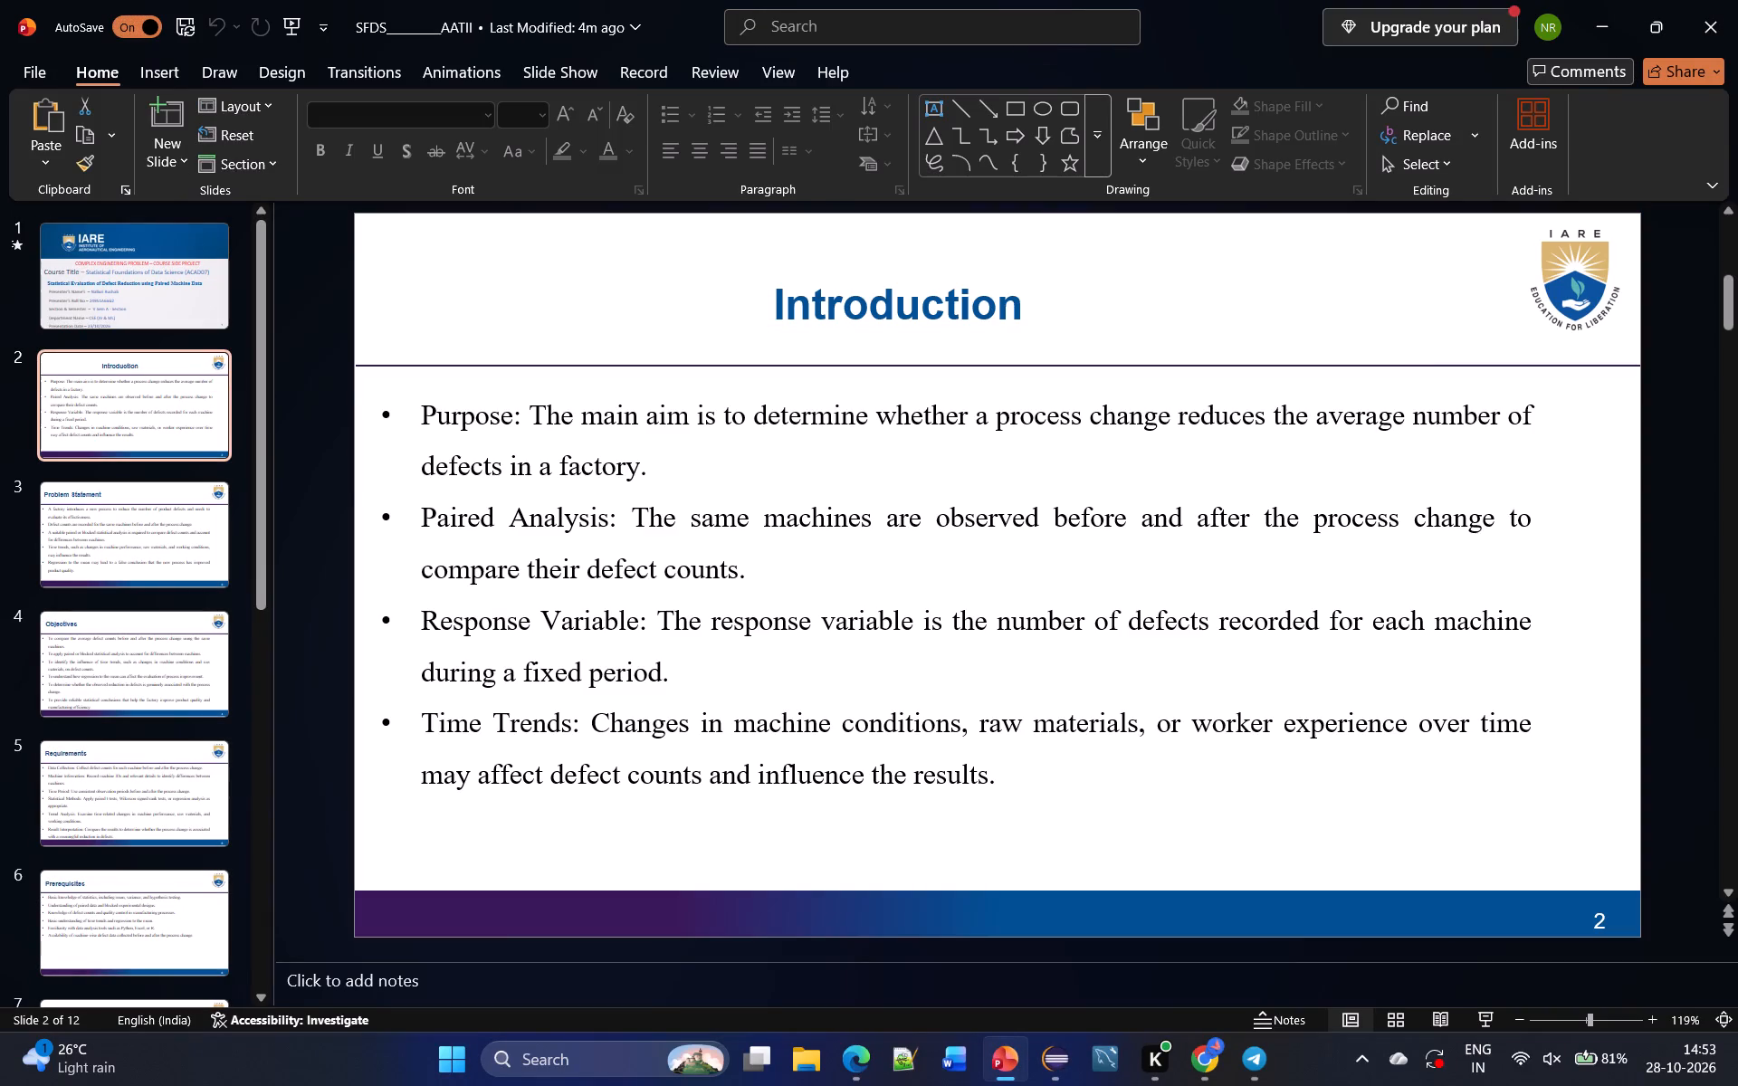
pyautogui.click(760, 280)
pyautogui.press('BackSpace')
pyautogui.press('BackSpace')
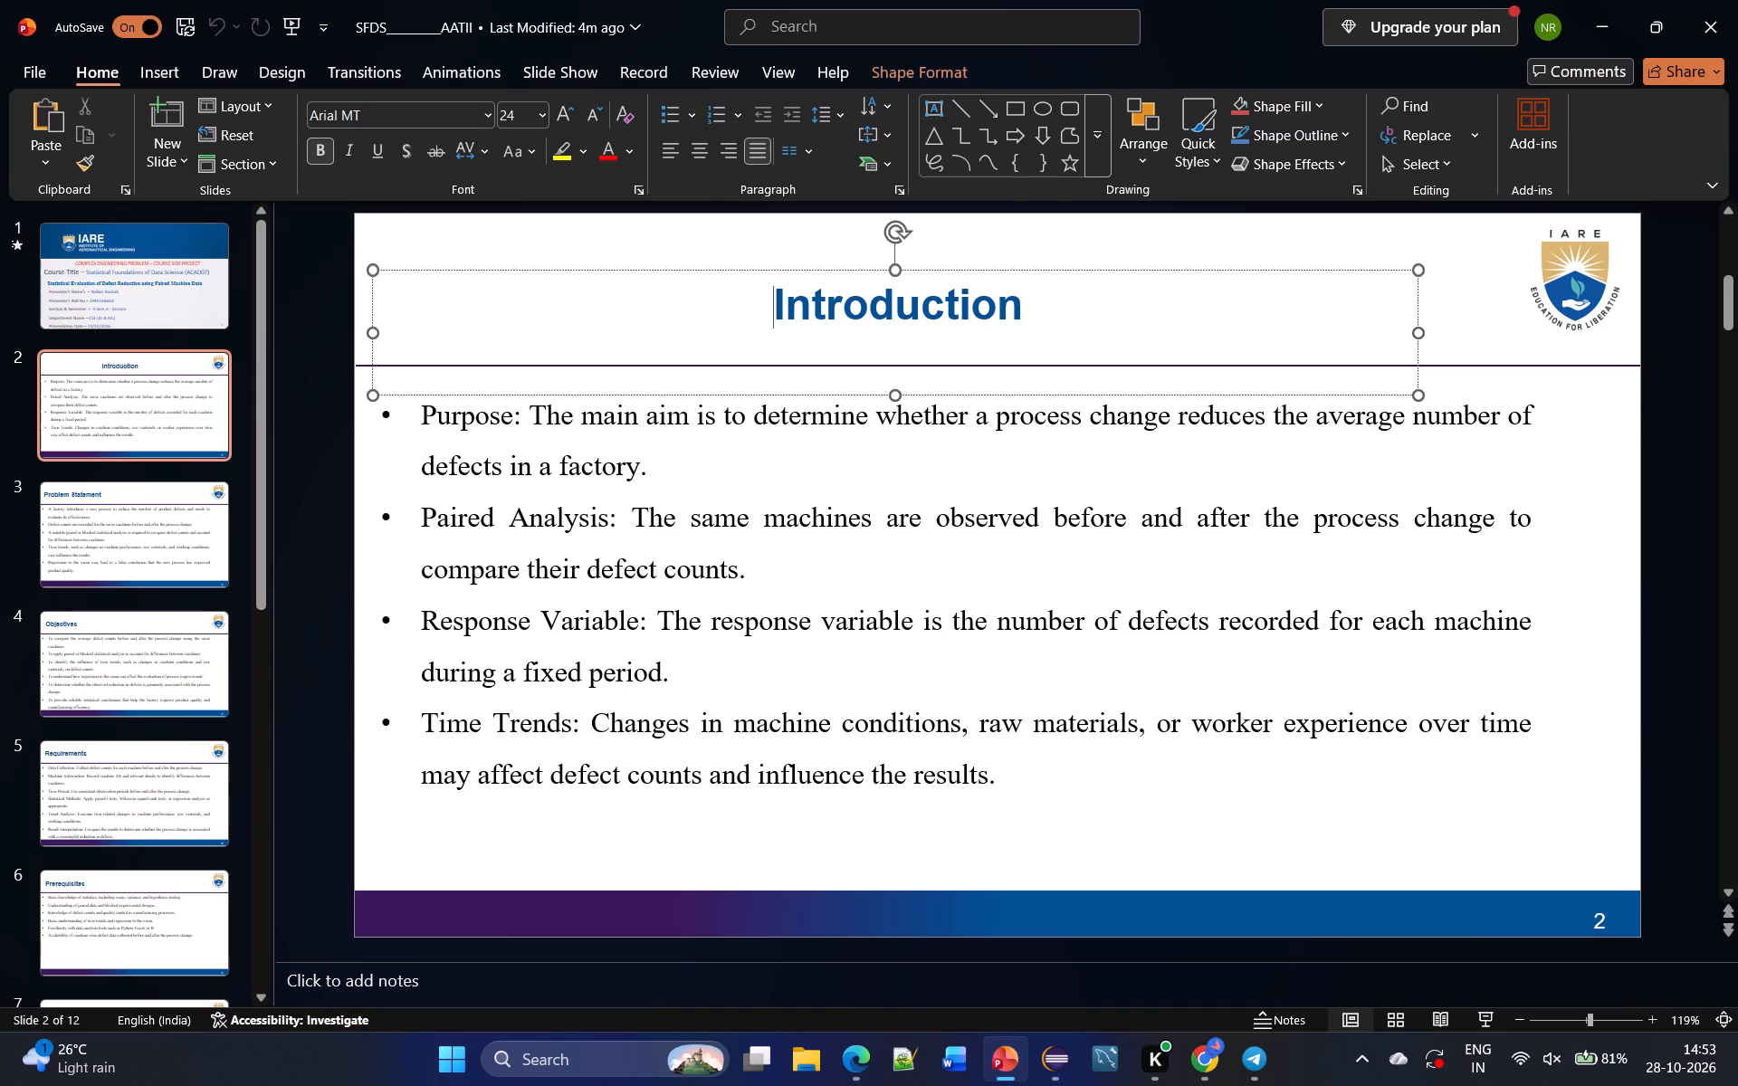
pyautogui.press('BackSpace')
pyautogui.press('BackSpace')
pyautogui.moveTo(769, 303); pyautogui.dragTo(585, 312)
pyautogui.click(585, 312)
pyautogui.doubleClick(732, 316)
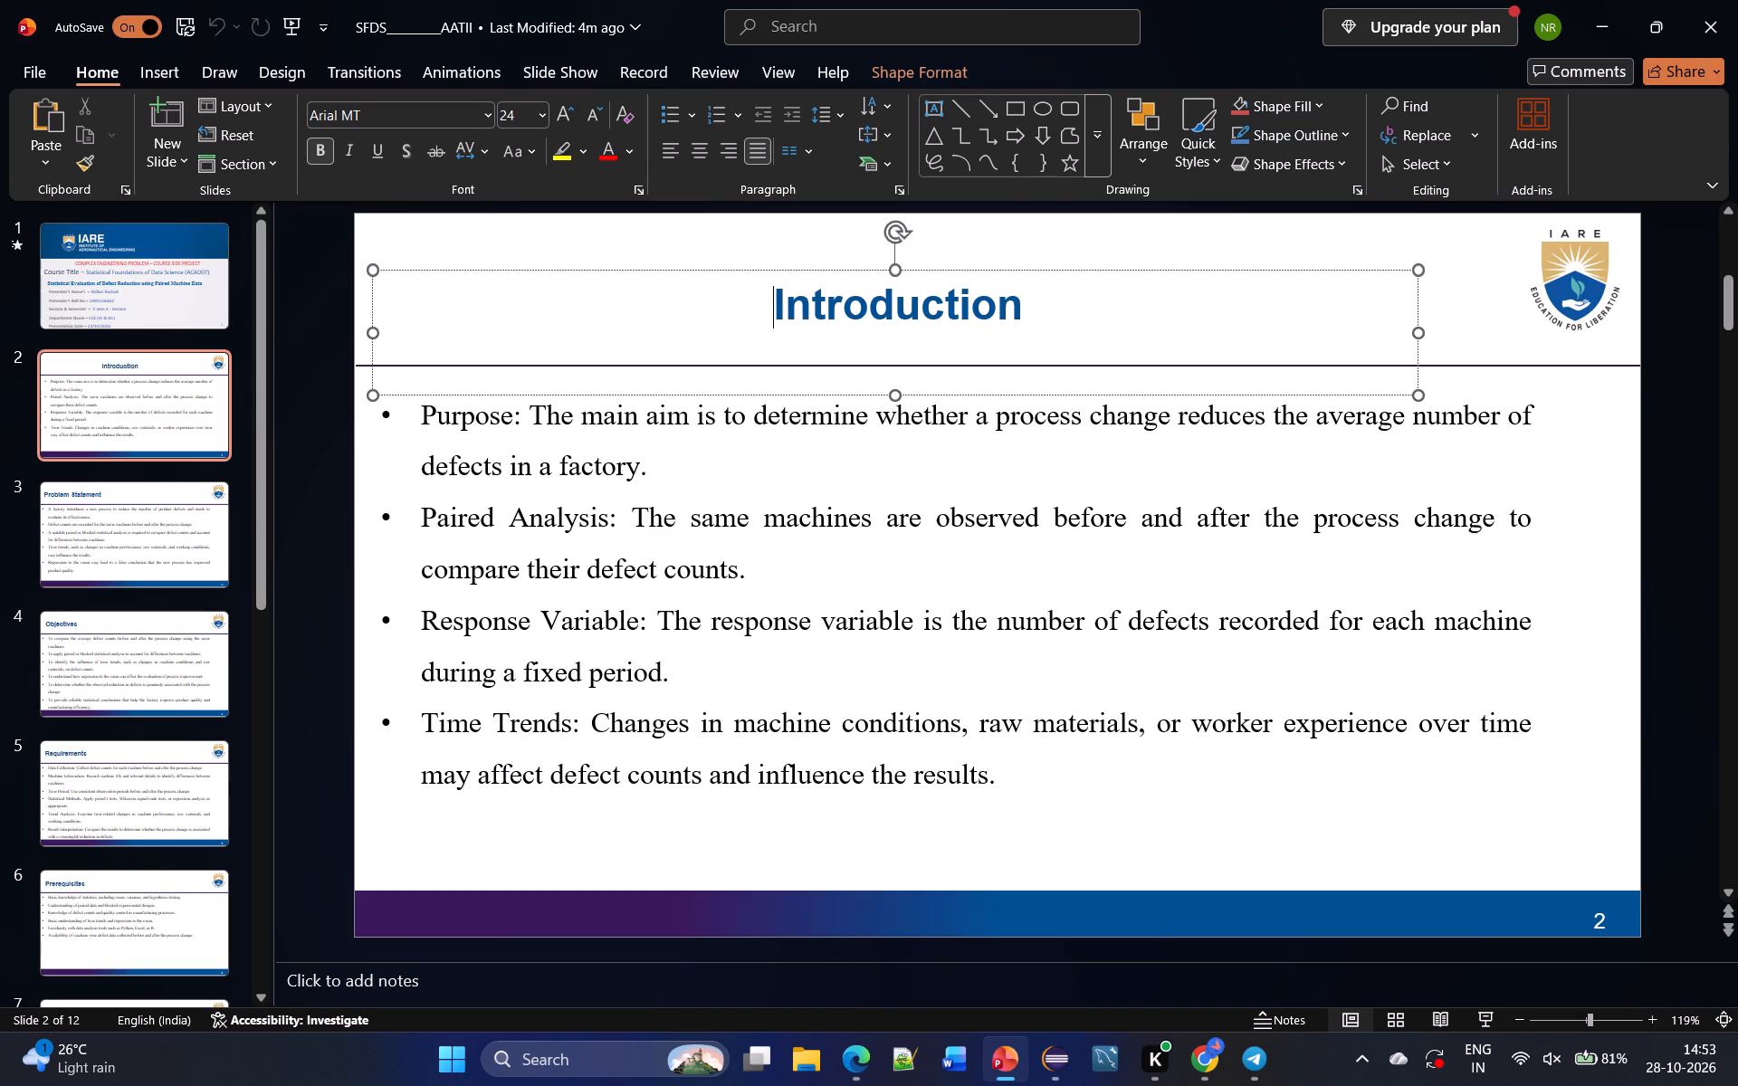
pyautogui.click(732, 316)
# Review the slides from the title slide through the closing "Thank You" slide, and check the title slide's project and presenter details.
pyautogui.moveTo(265, 564); pyautogui.dragTo(253, 625)
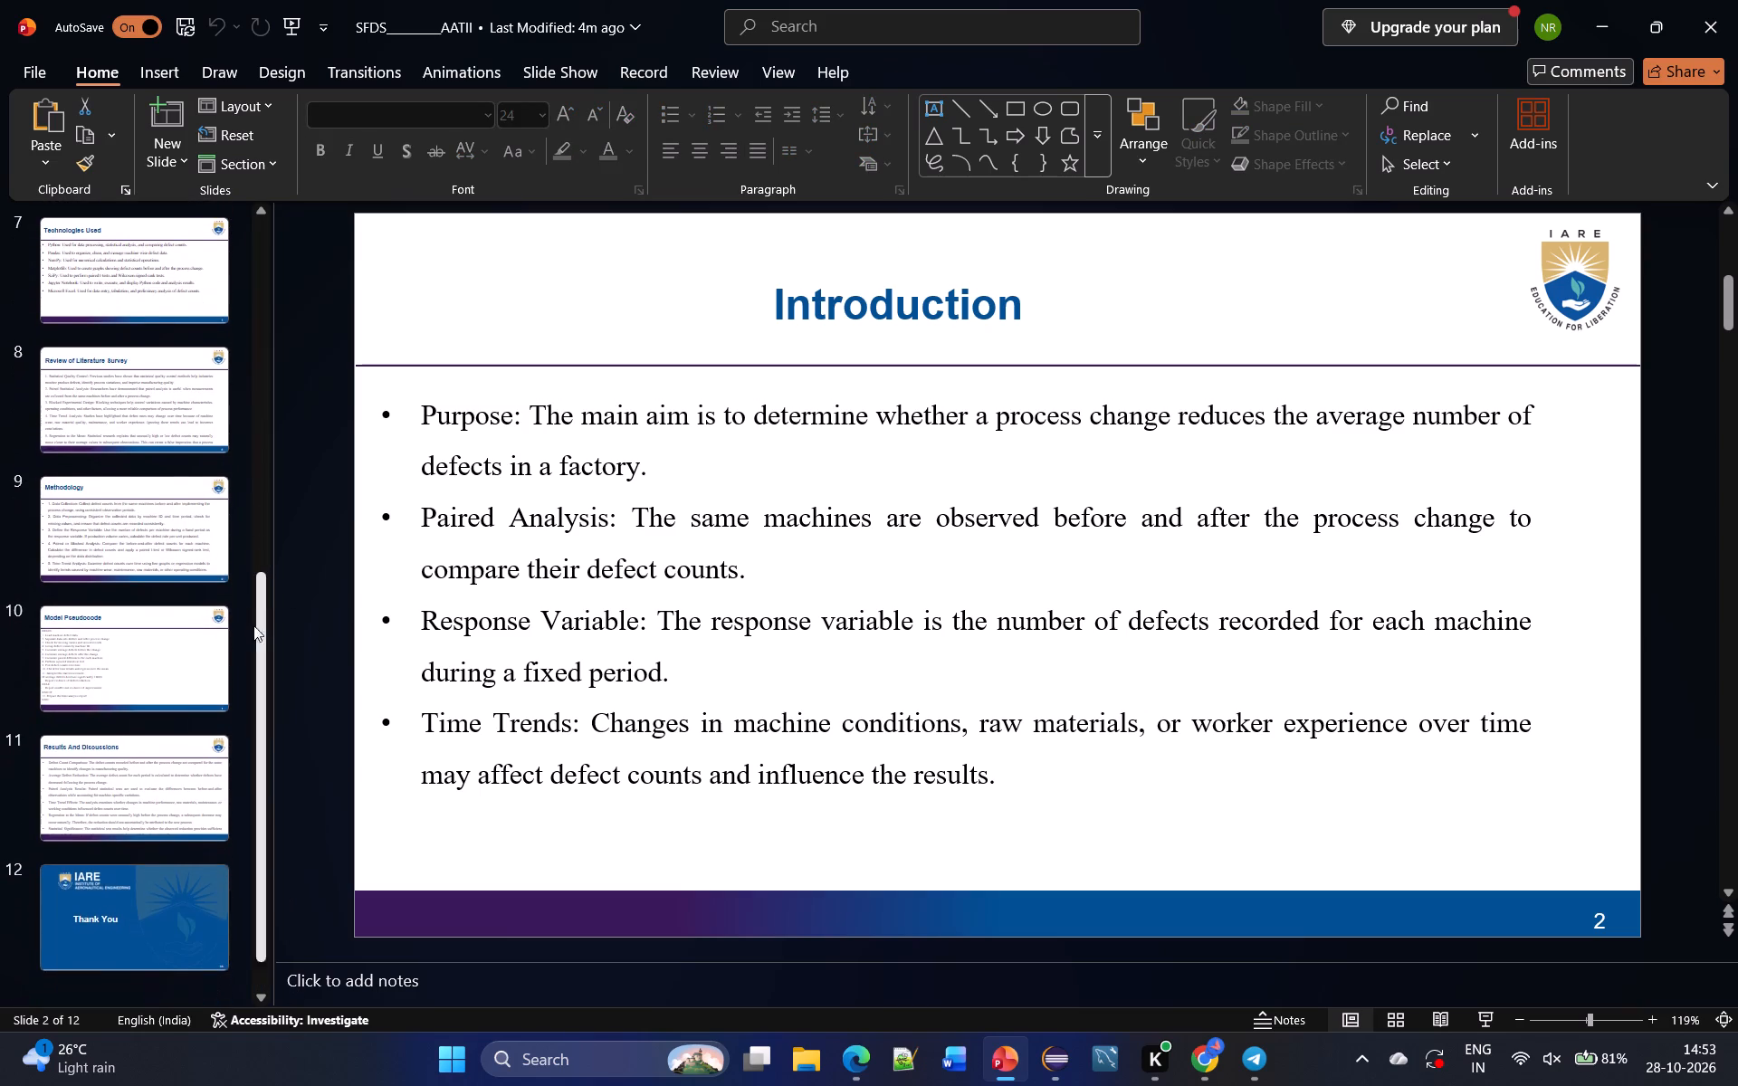
pyautogui.moveTo(253, 625); pyautogui.dragTo(327, 272)
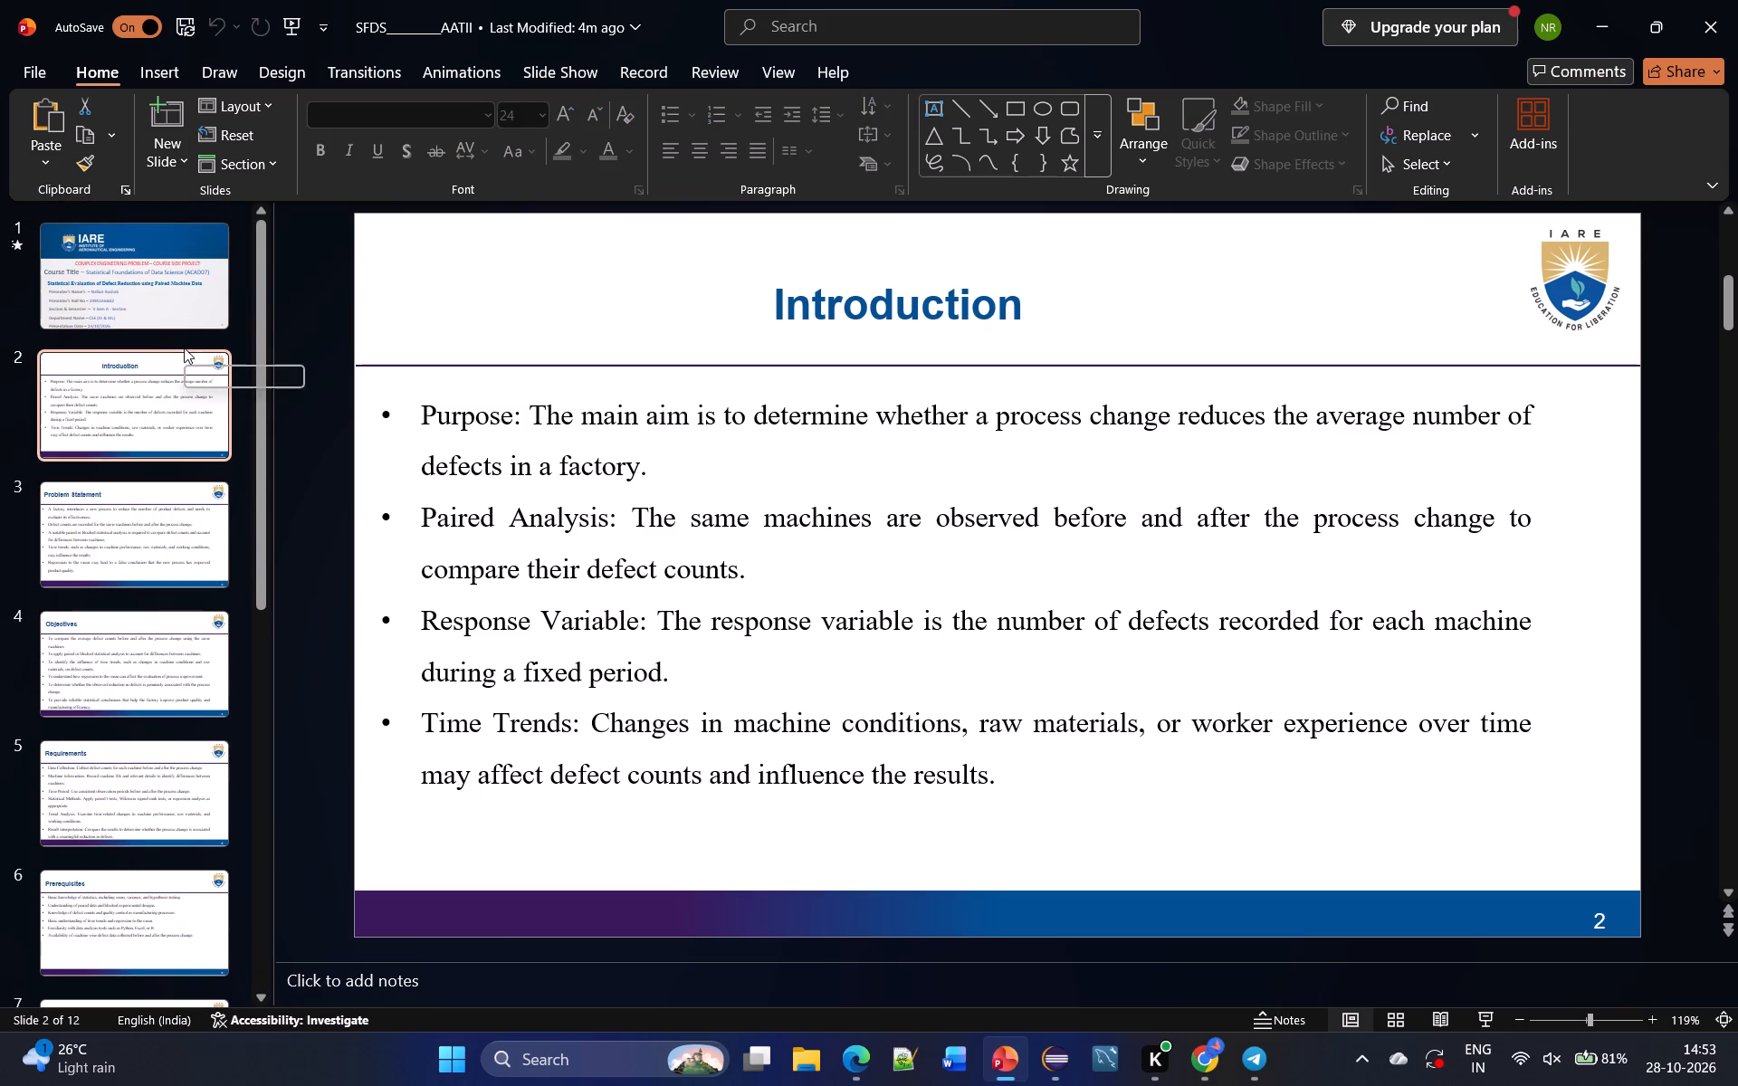
pyautogui.click(176, 321)
pyautogui.scroll(-6, 220, 850)
pyautogui.scroll(2, 219, 591)
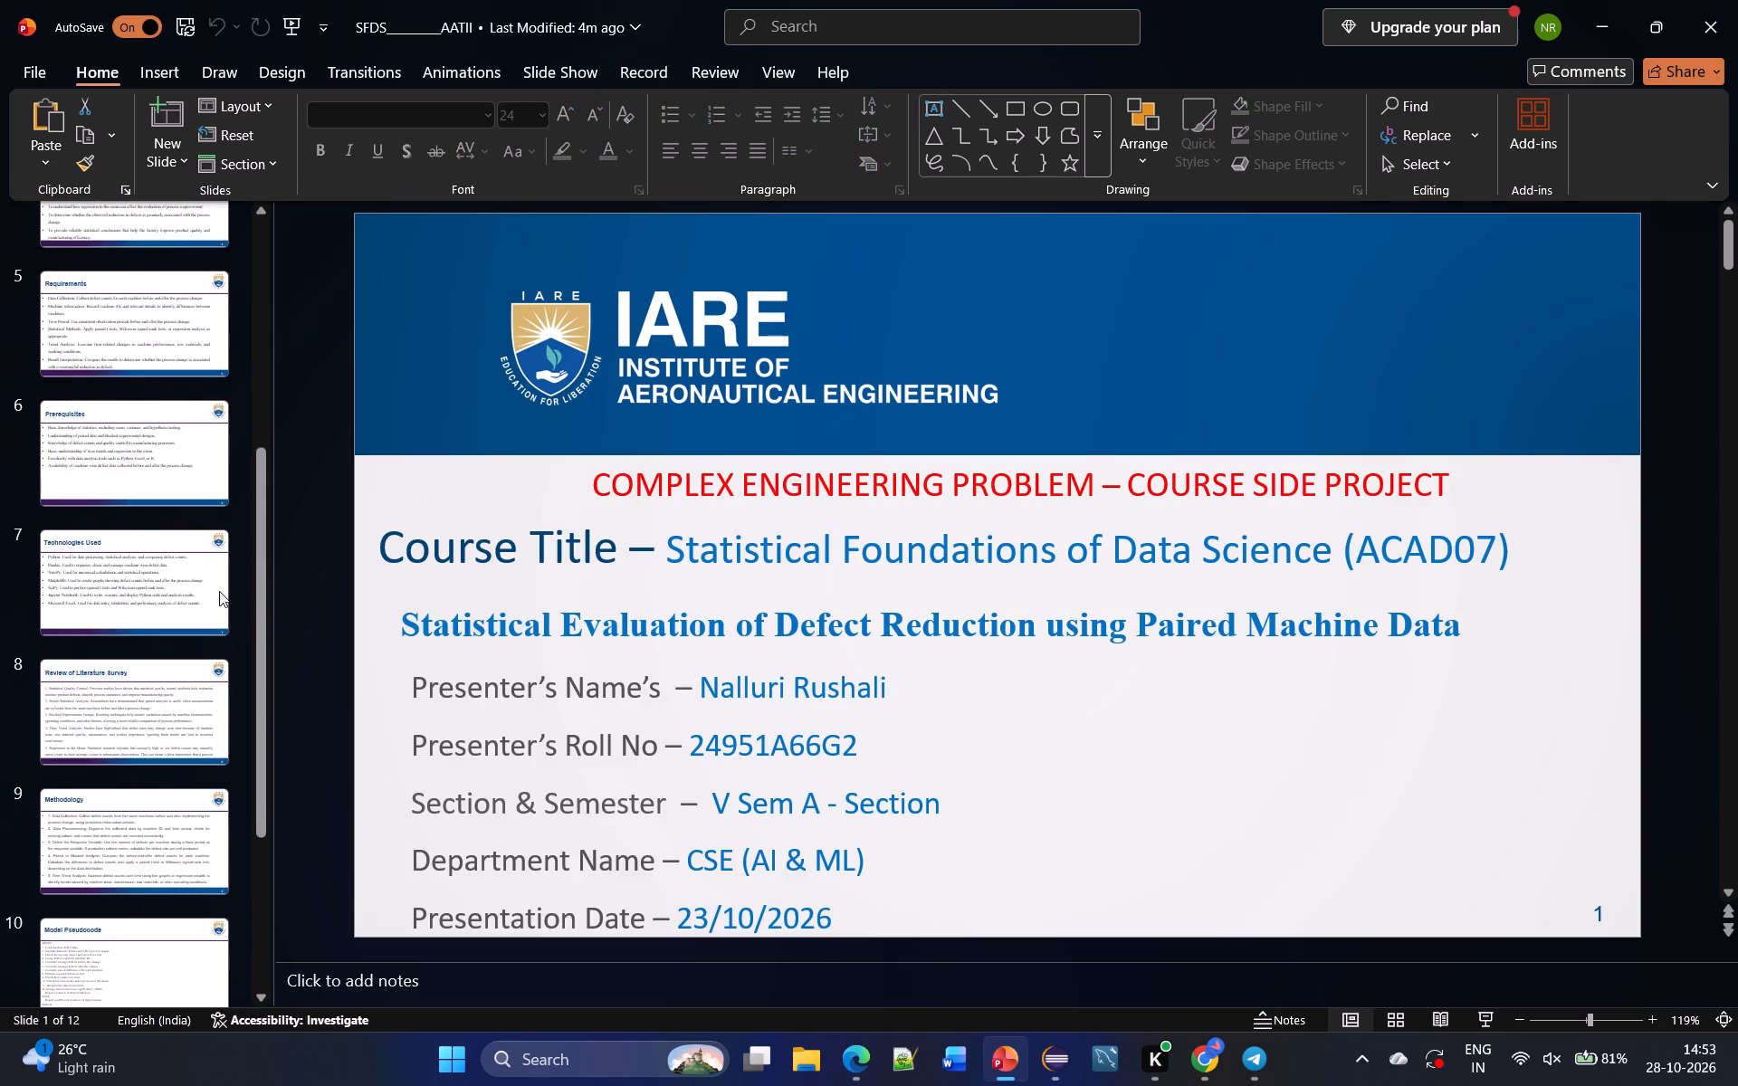
pyautogui.scroll(5, 219, 591)
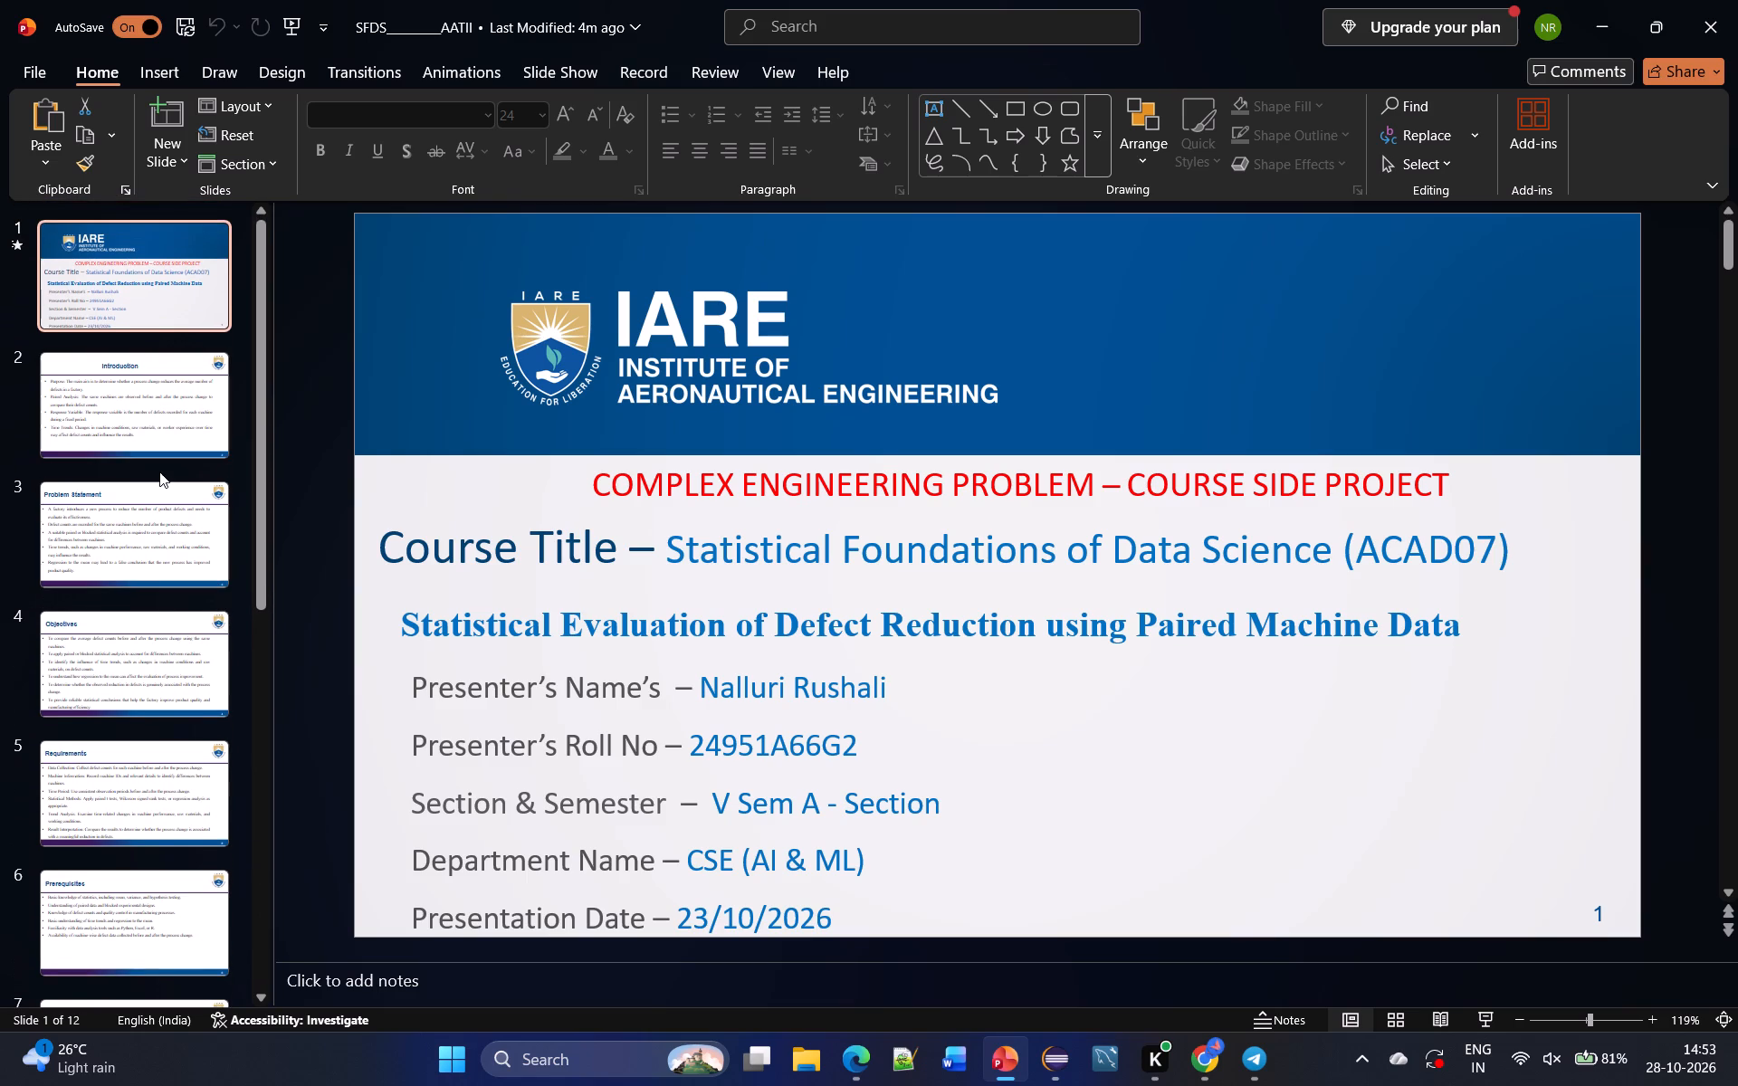
pyautogui.click(159, 472)
pyautogui.press('Down')
pyautogui.press('Down')
pyautogui.press('Down')
pyautogui.press('Down')
pyautogui.press('Down')
pyautogui.press('Down')
pyautogui.press('Down')
pyautogui.press('Down')
pyautogui.press('Down')
pyautogui.press('Down')
pyautogui.press('Down')
pyautogui.press('Down')
pyautogui.press('Down')
pyautogui.press('Down')
pyautogui.press('Down')
pyautogui.press('Down')
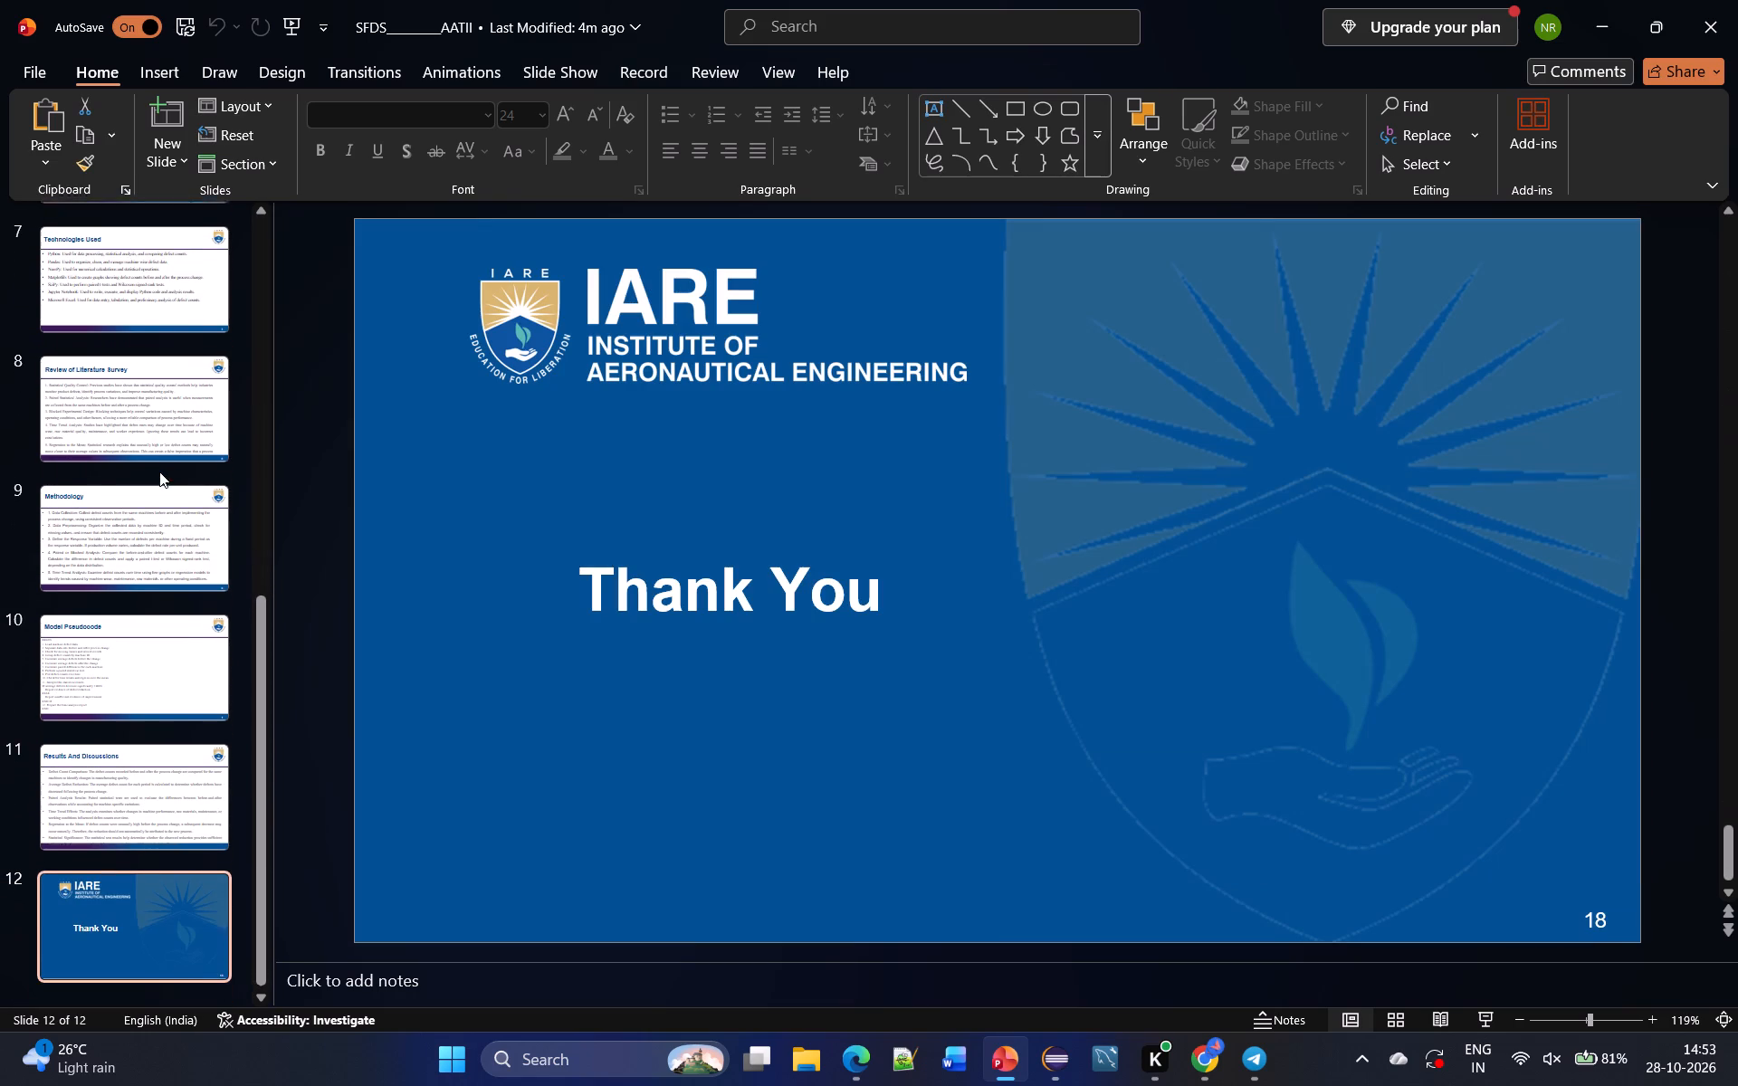
pyautogui.scroll(8, 68, 258)
pyautogui.click(88, 258)
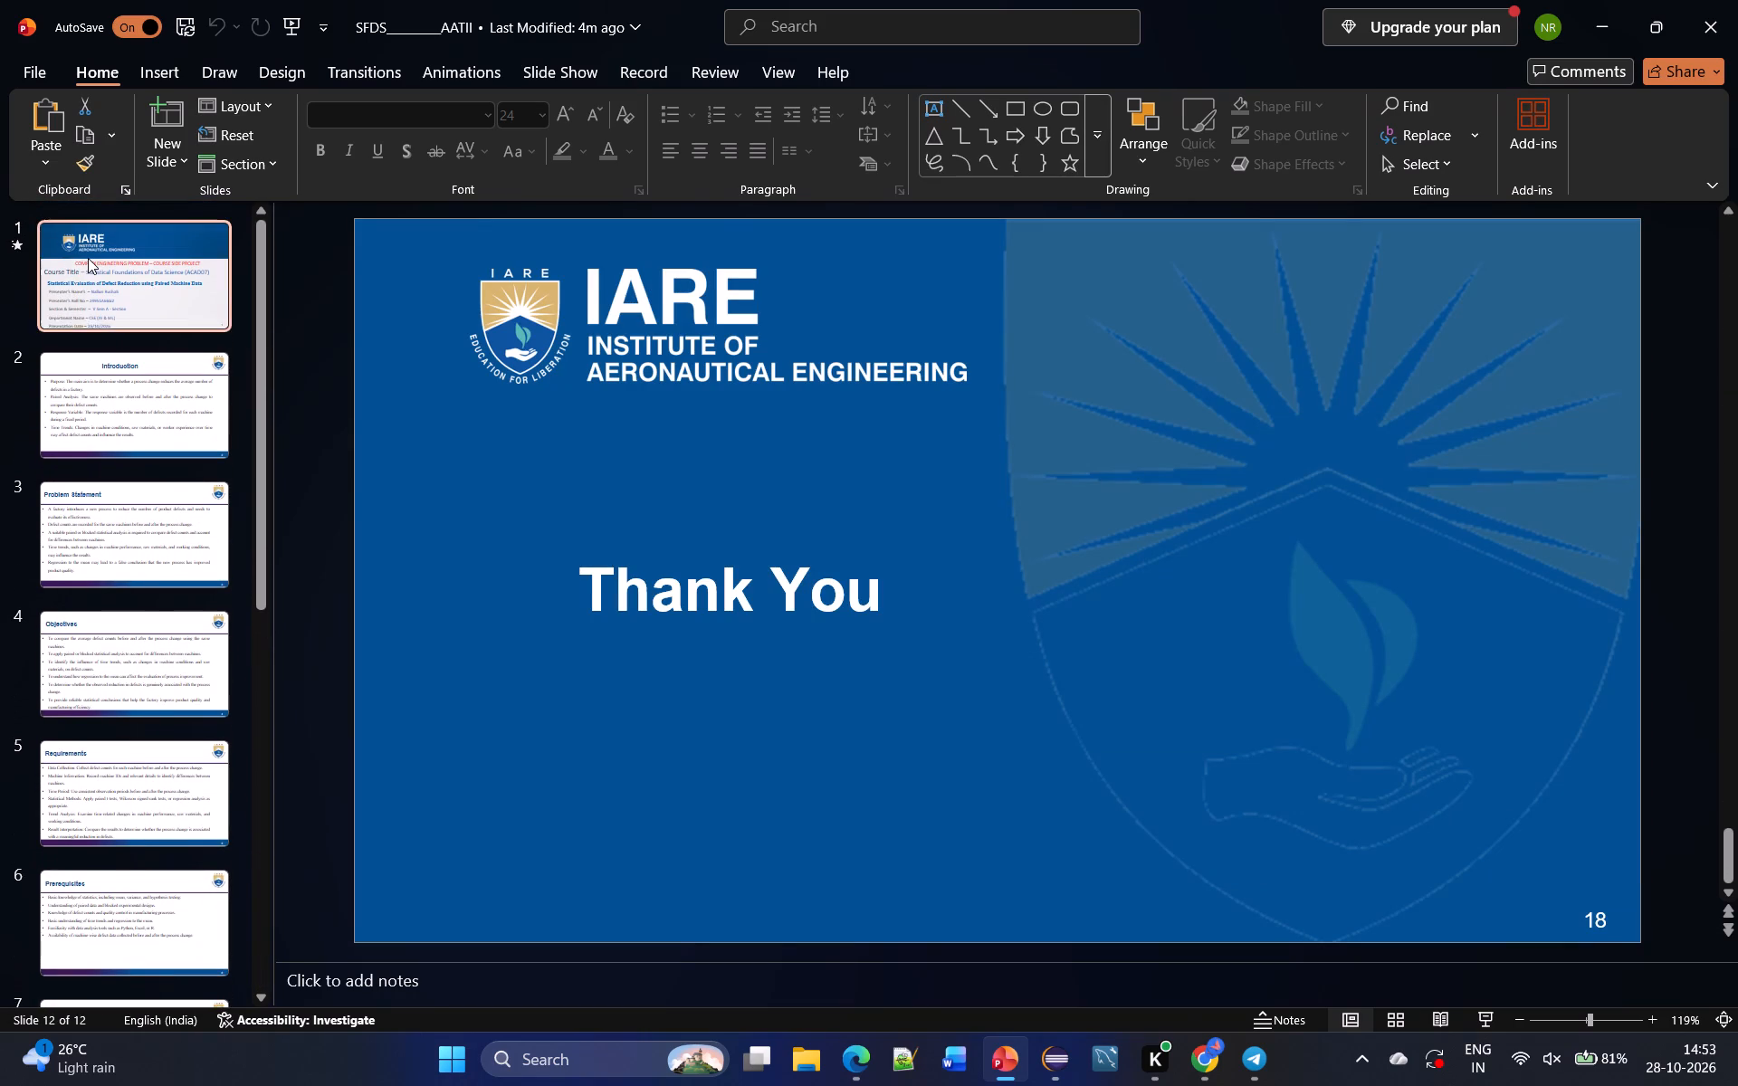
pyautogui.click(747, 609)
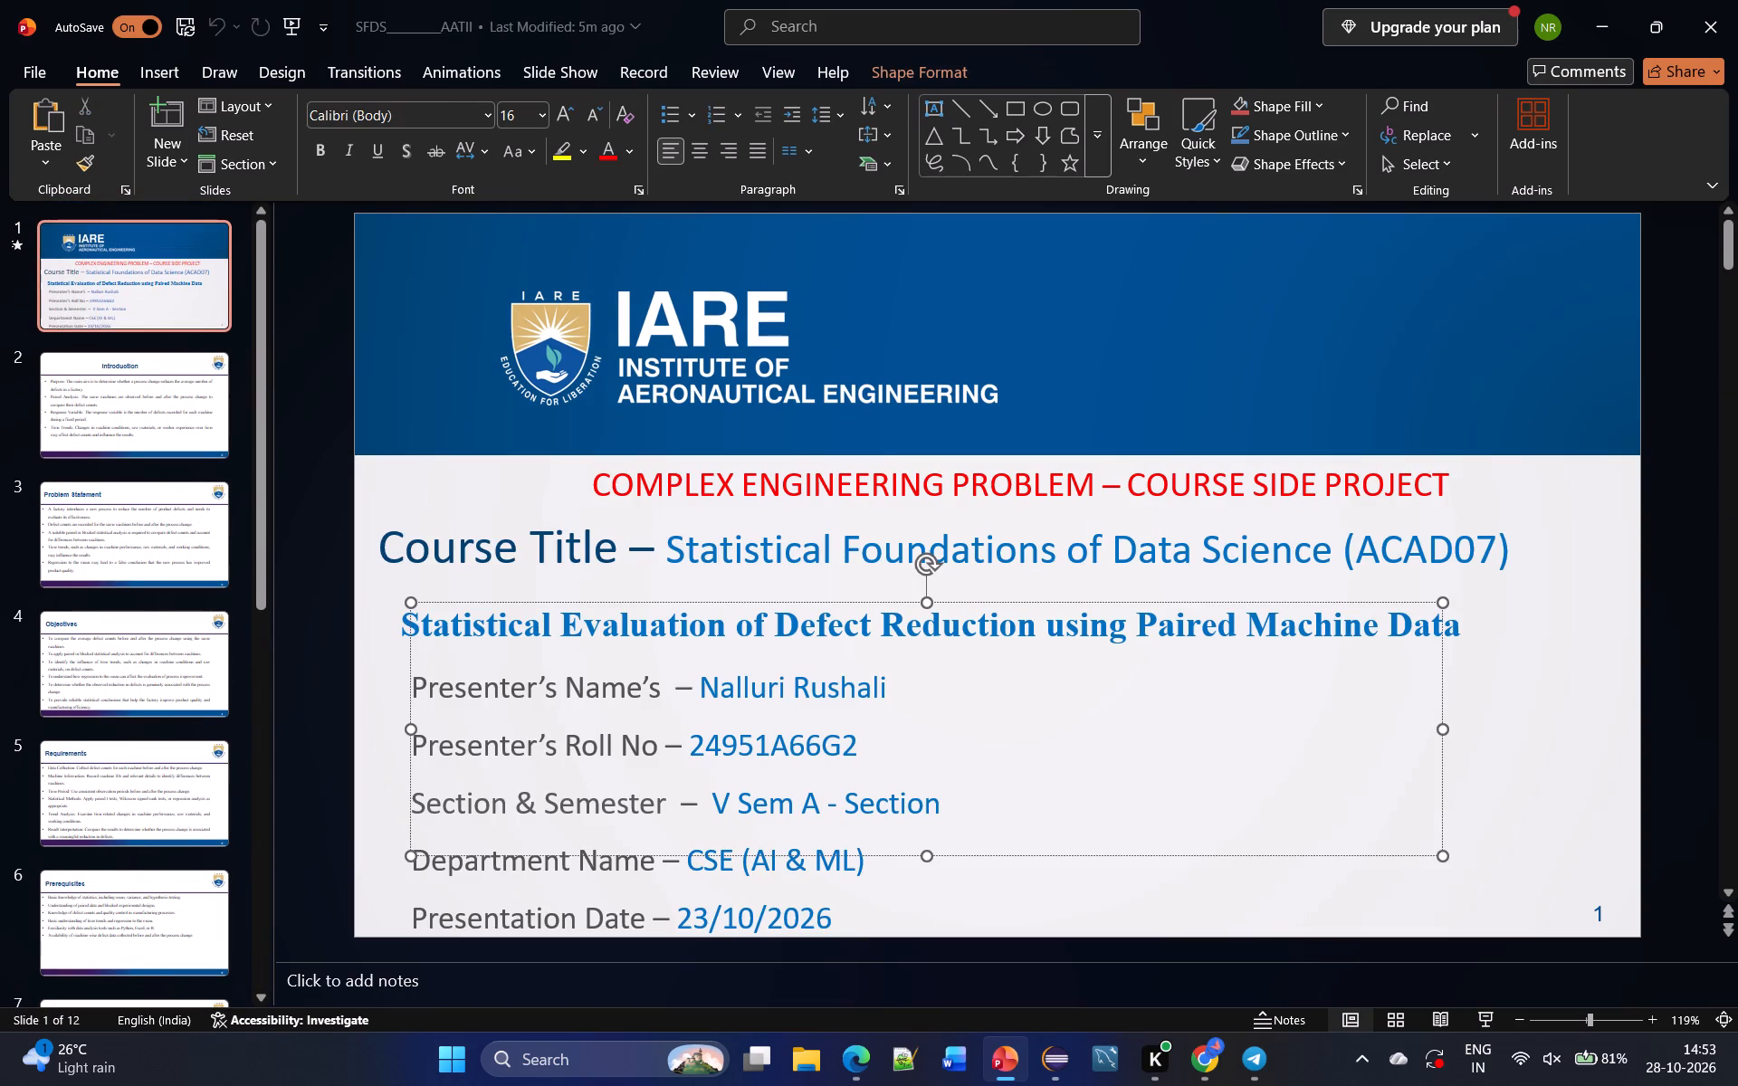
pyautogui.click(780, 720)
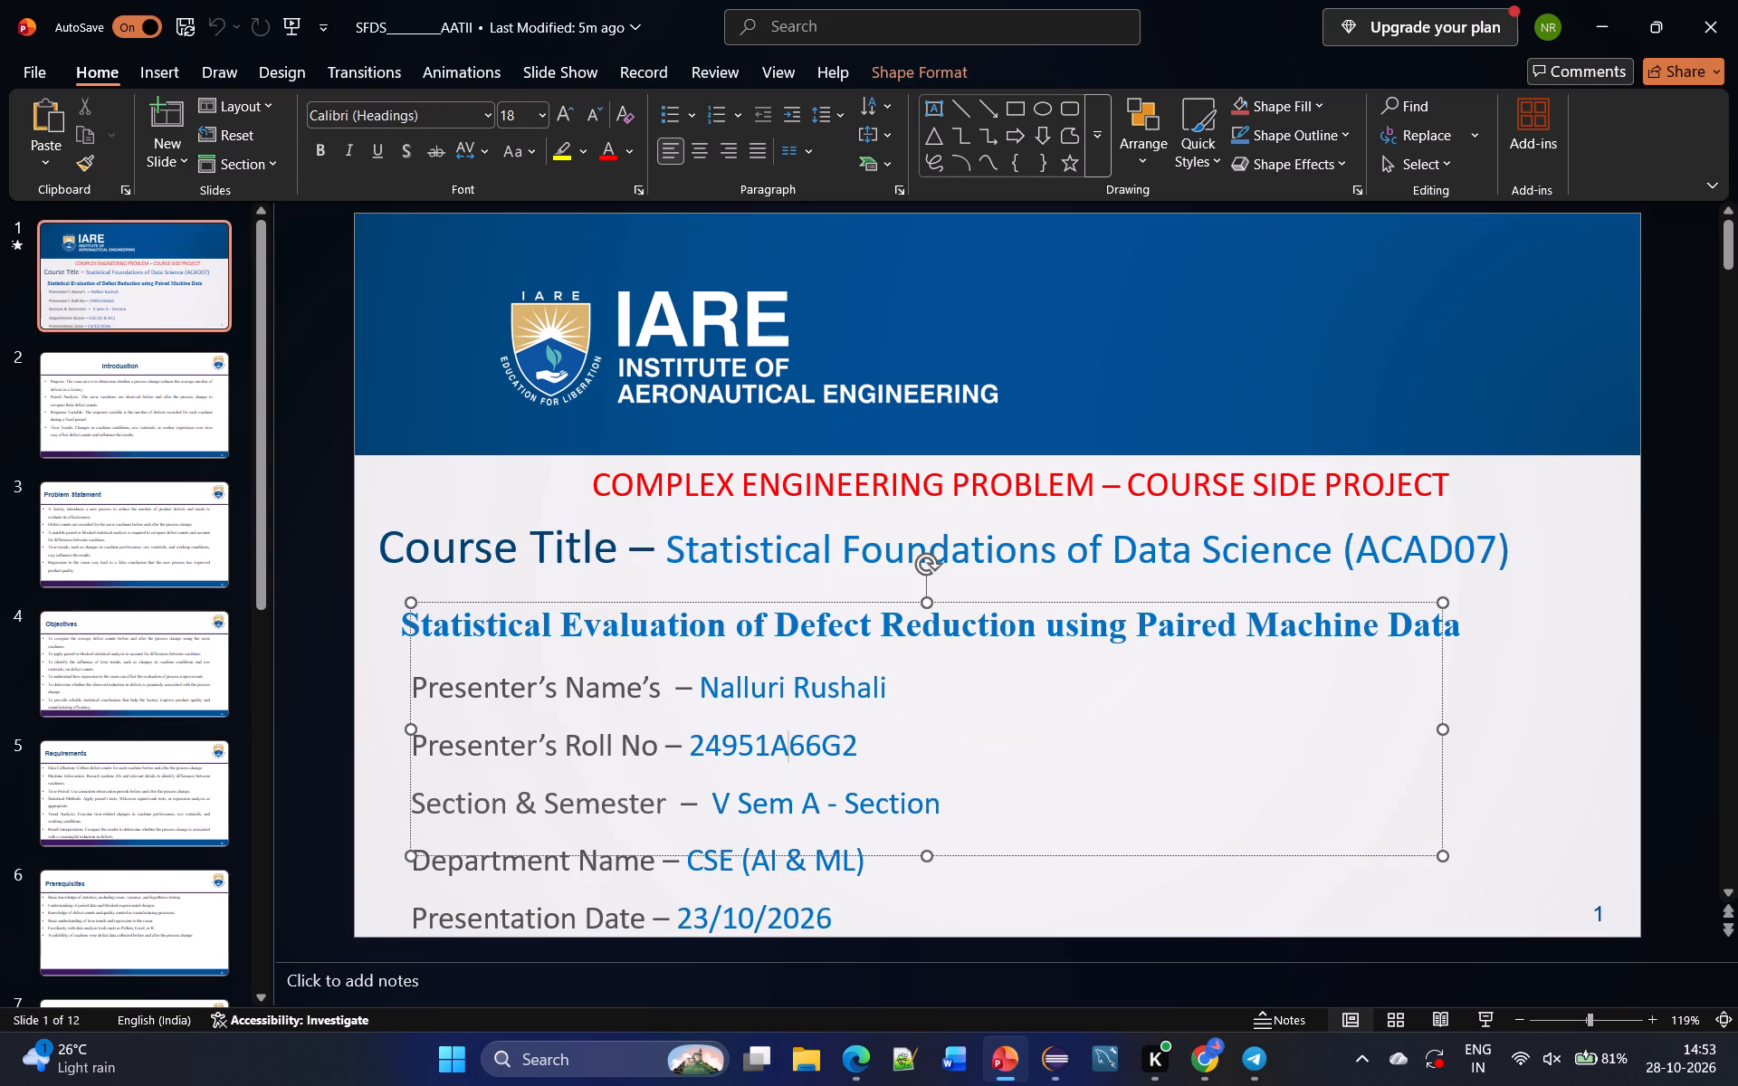
pyautogui.click(740, 617)
# On slide 2, narrow the "Introduction" title's text box from its right side so the title sits near the slide's left edge on one line.
pyautogui.click(157, 395)
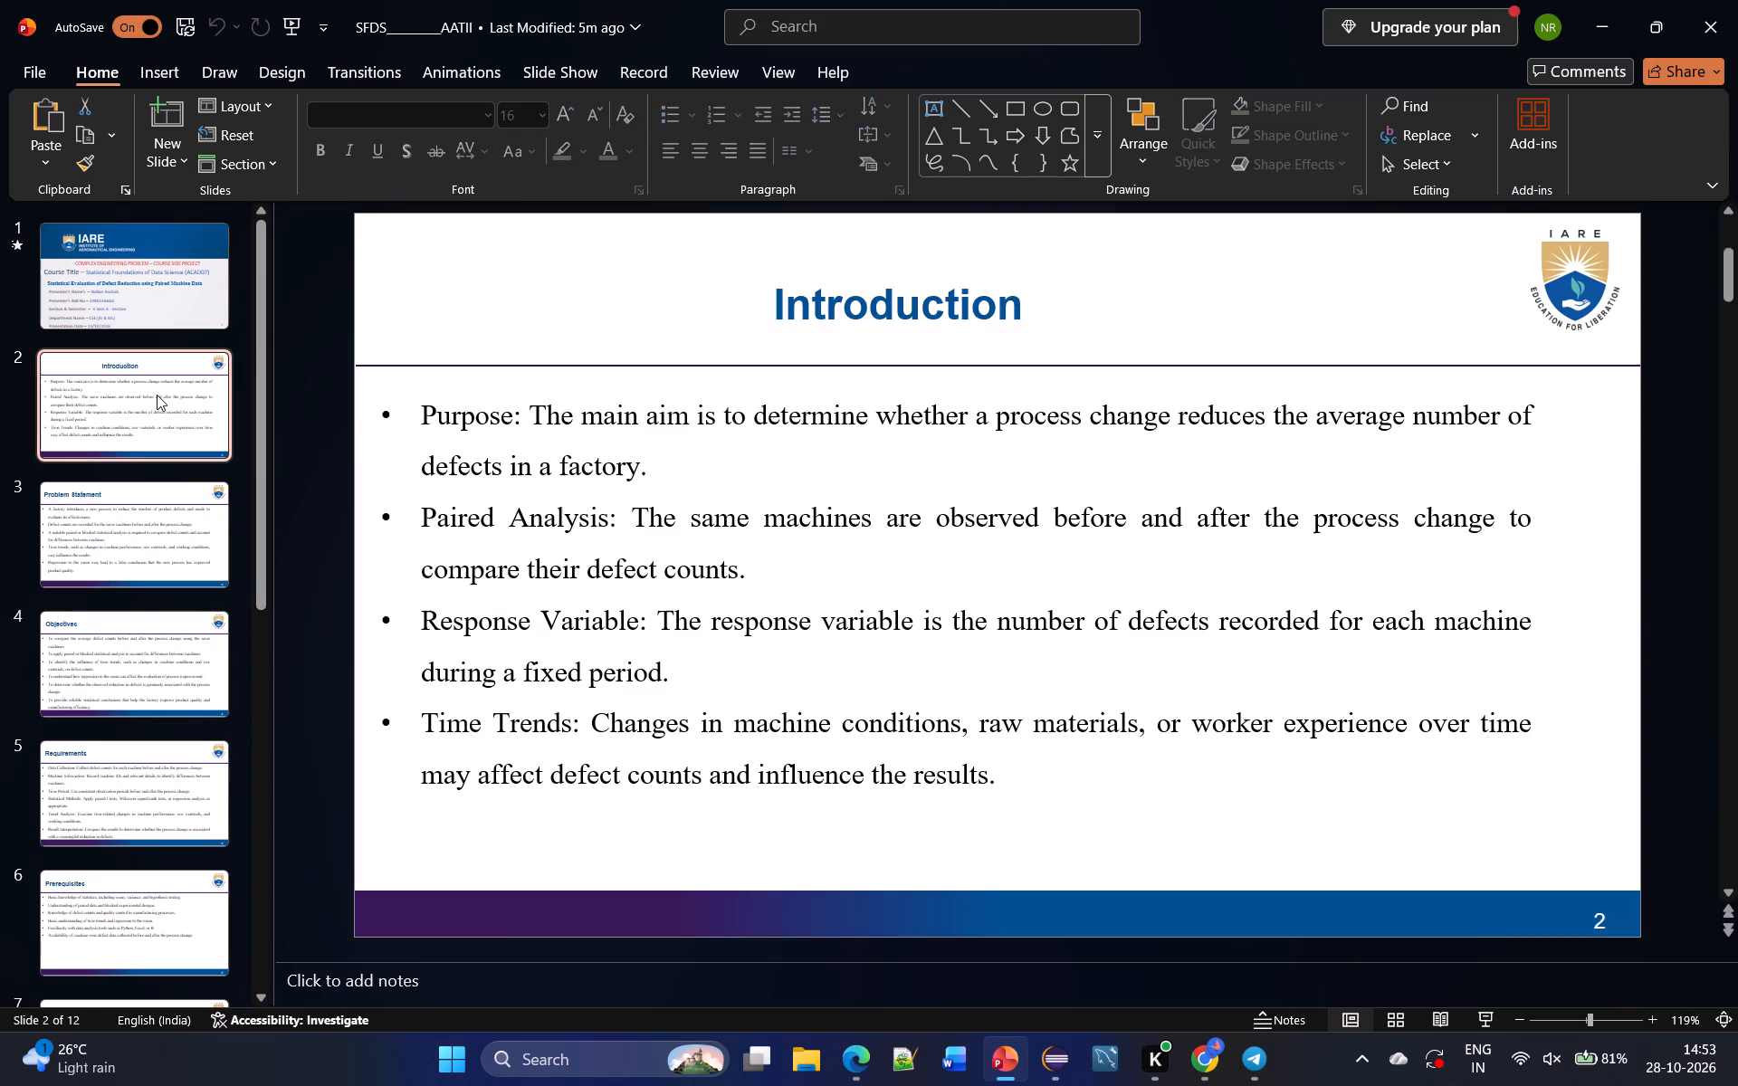
pyautogui.doubleClick(798, 288)
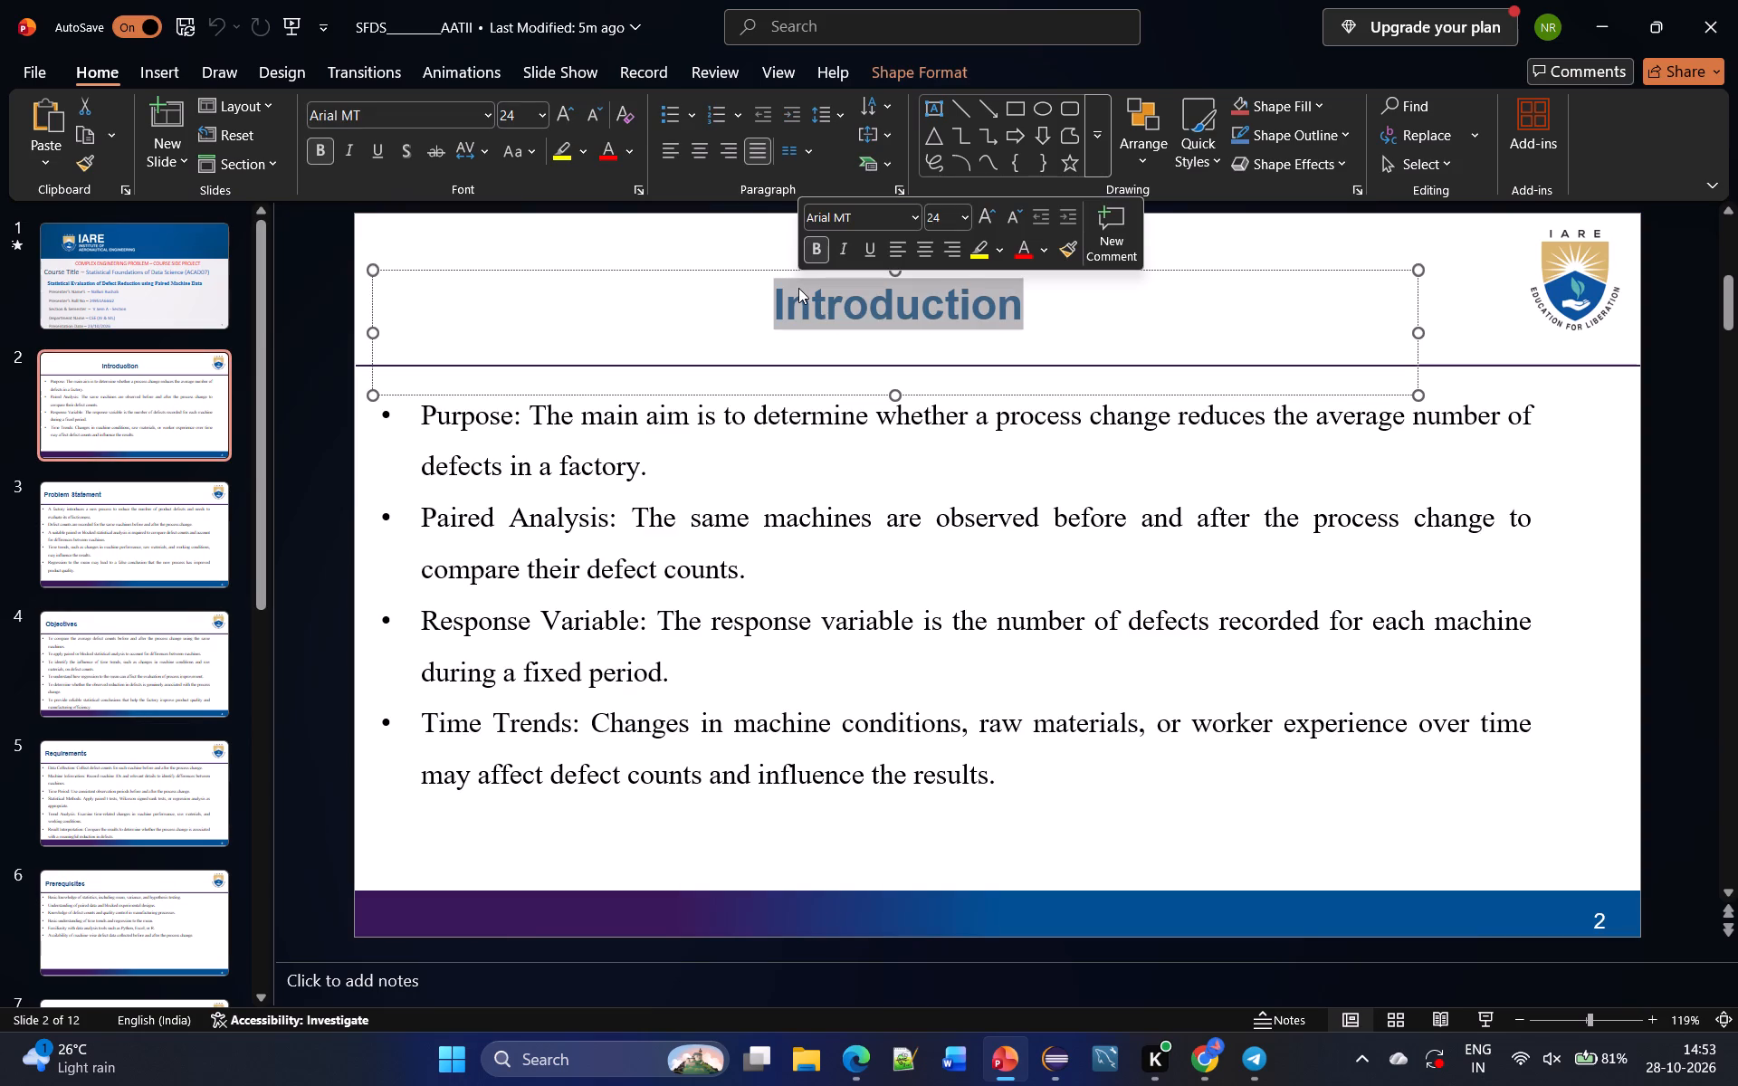
pyautogui.moveTo(1421, 337); pyautogui.dragTo(1120, 318)
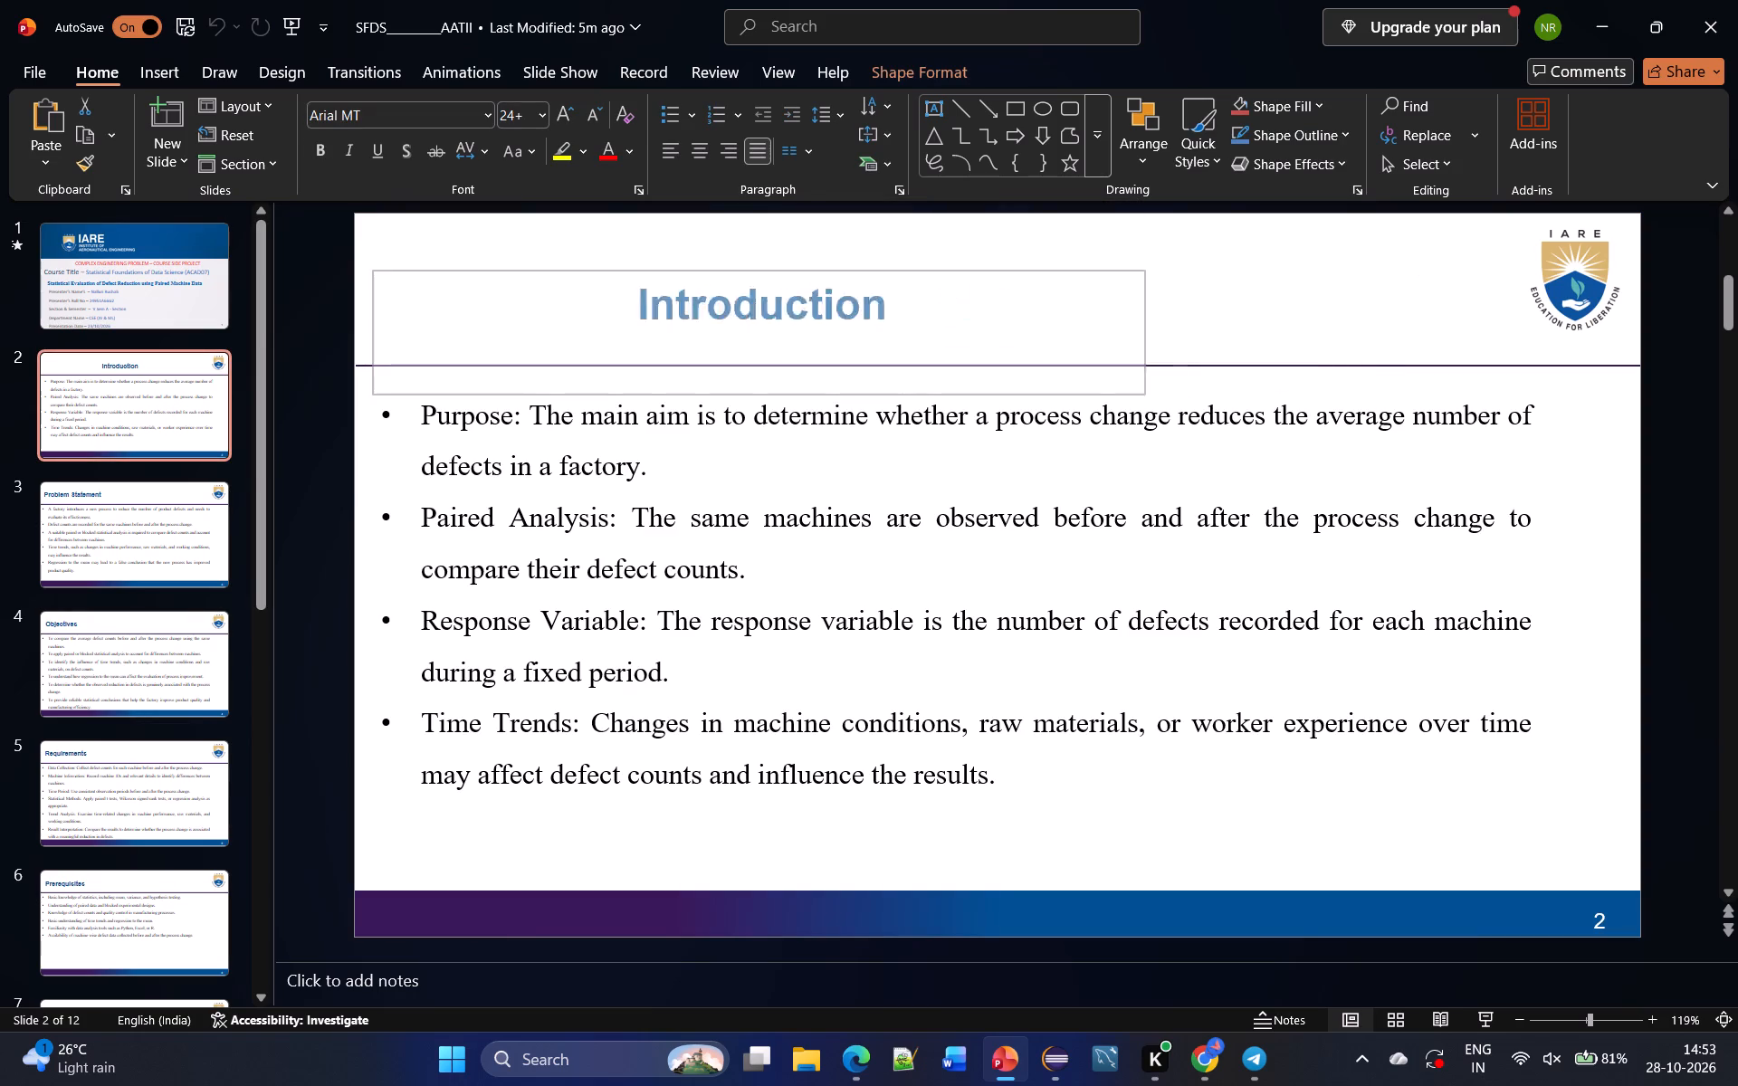
pyautogui.moveTo(1120, 318); pyautogui.dragTo(650, 339)
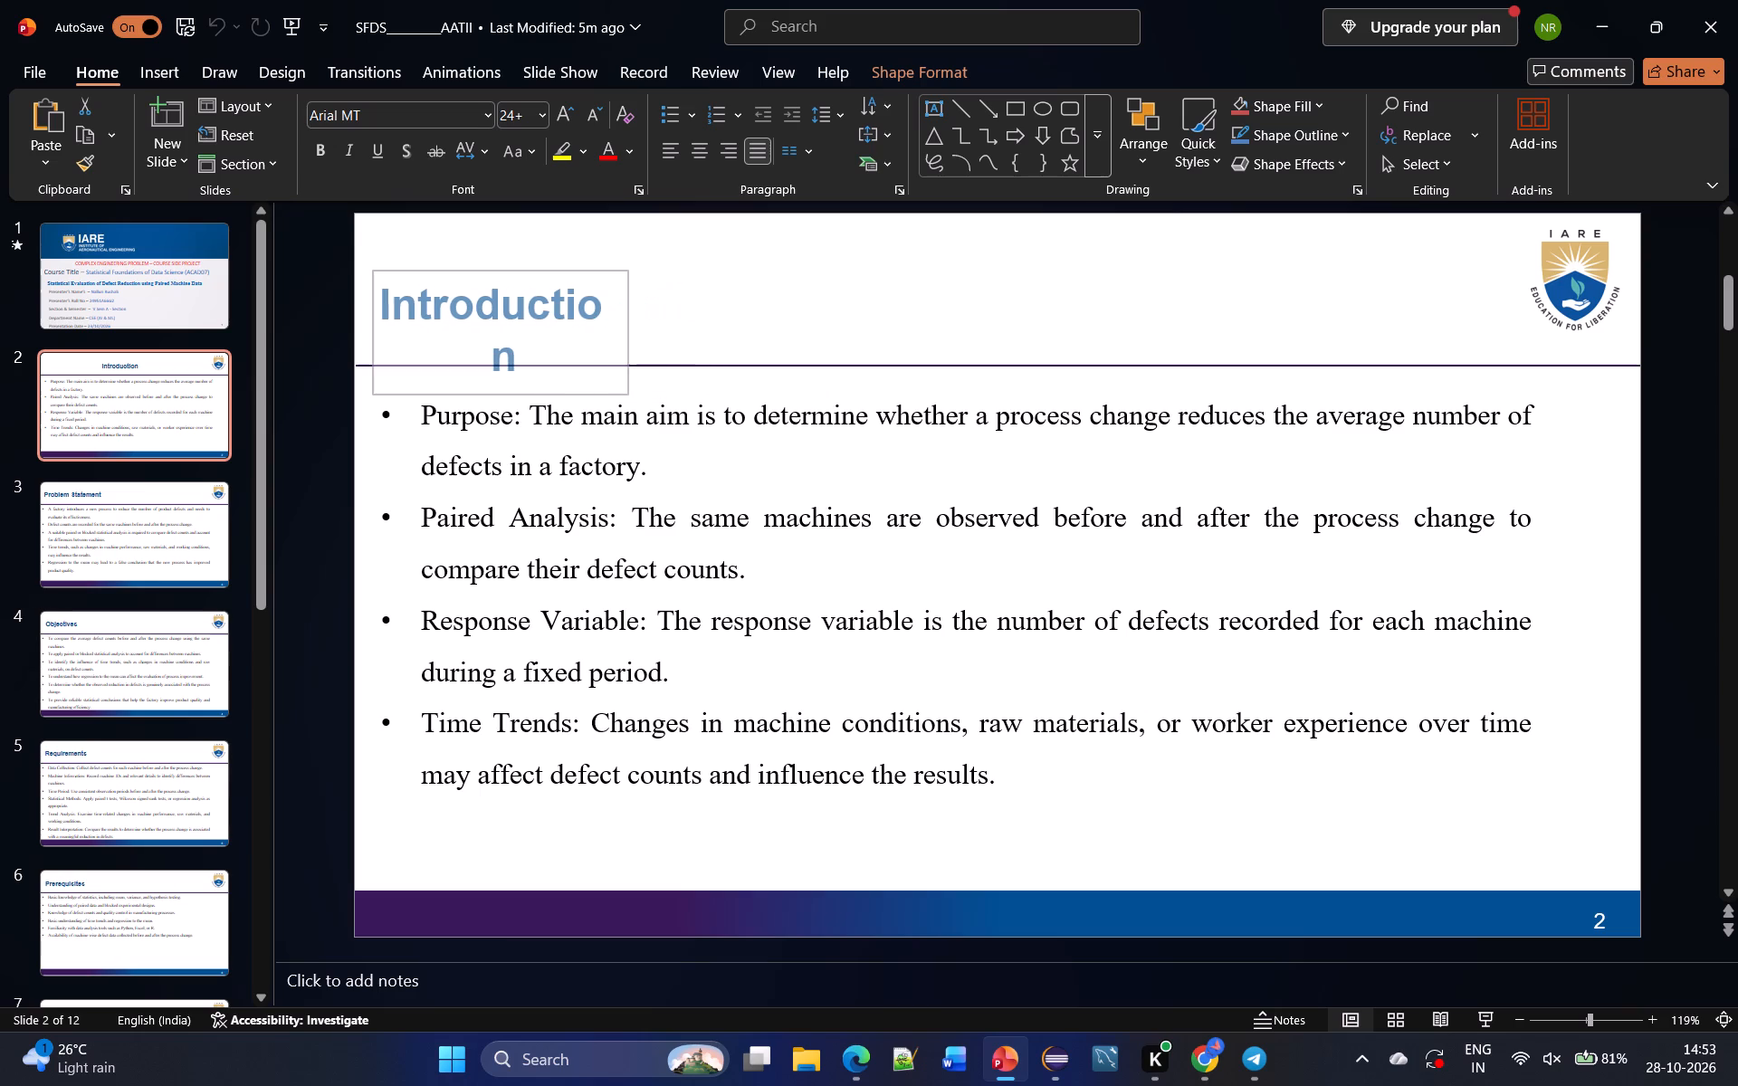
pyautogui.moveTo(650, 339); pyautogui.dragTo(670, 331)
pyautogui.click(842, 291)
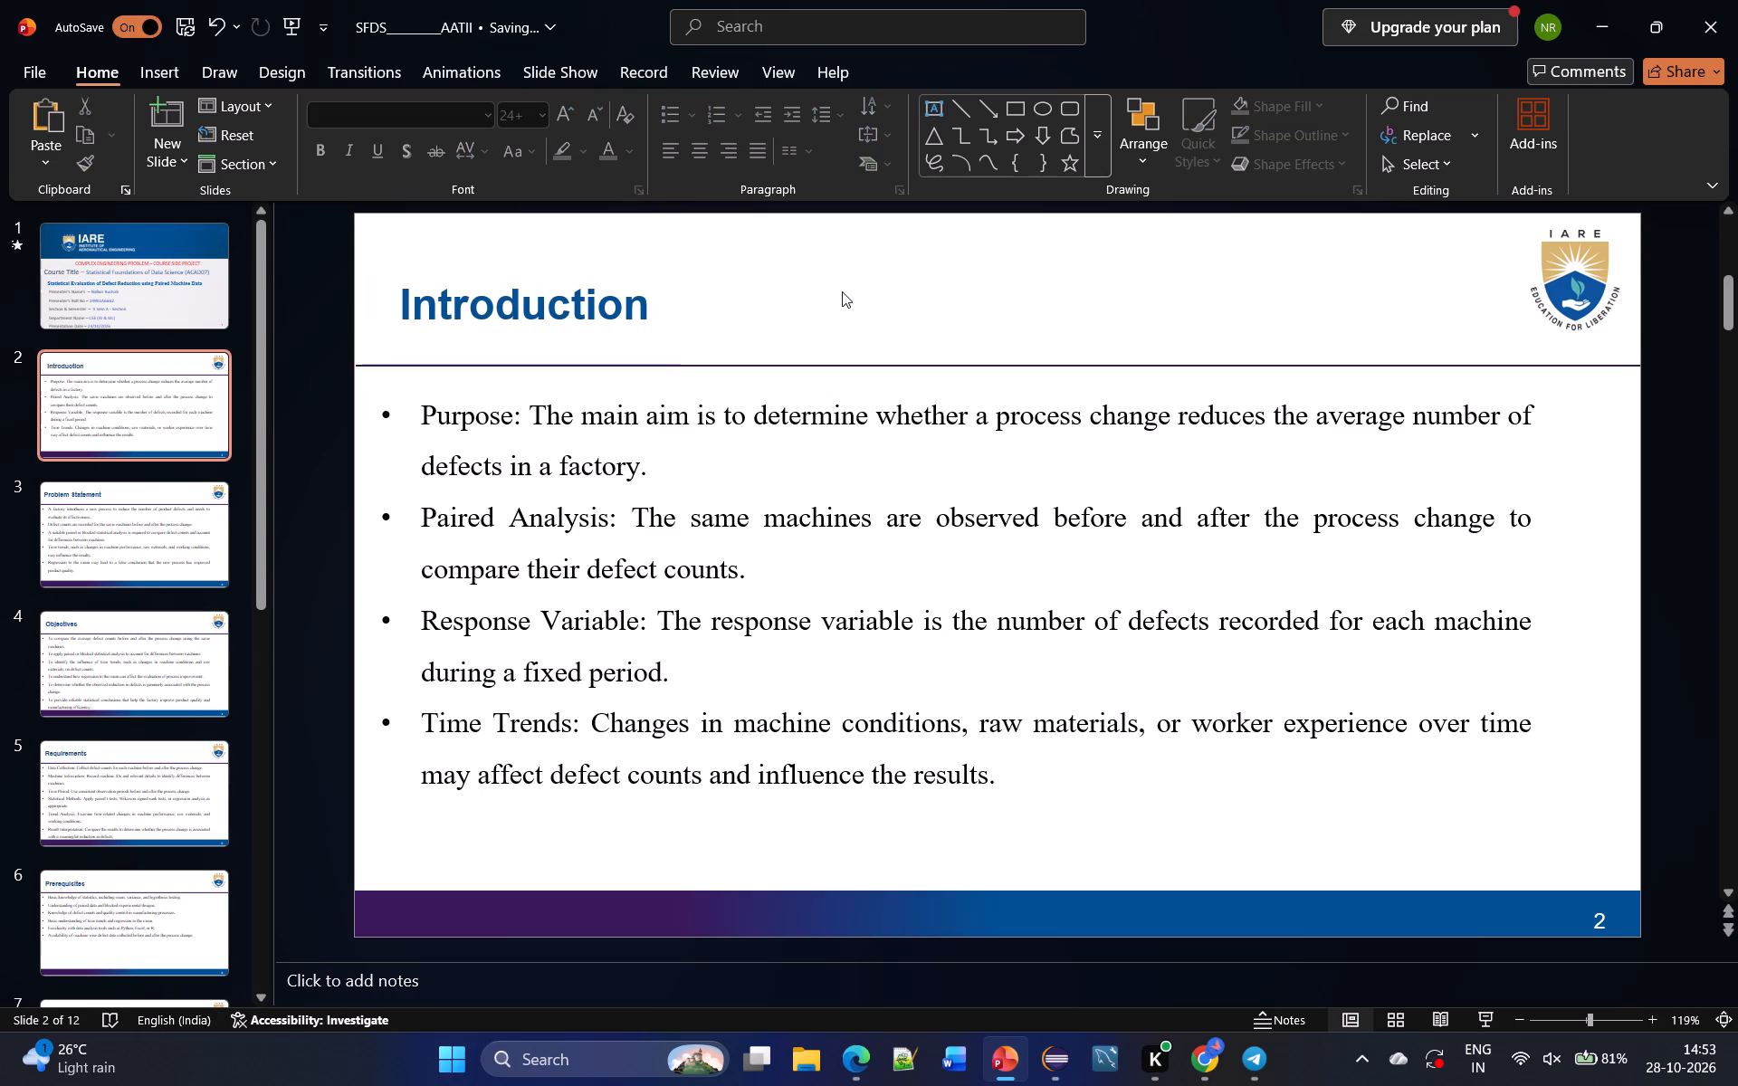
# Save the presentation and close it.
pyautogui.hotkey('ctrl', 's')
pyautogui.click(1737, 0)
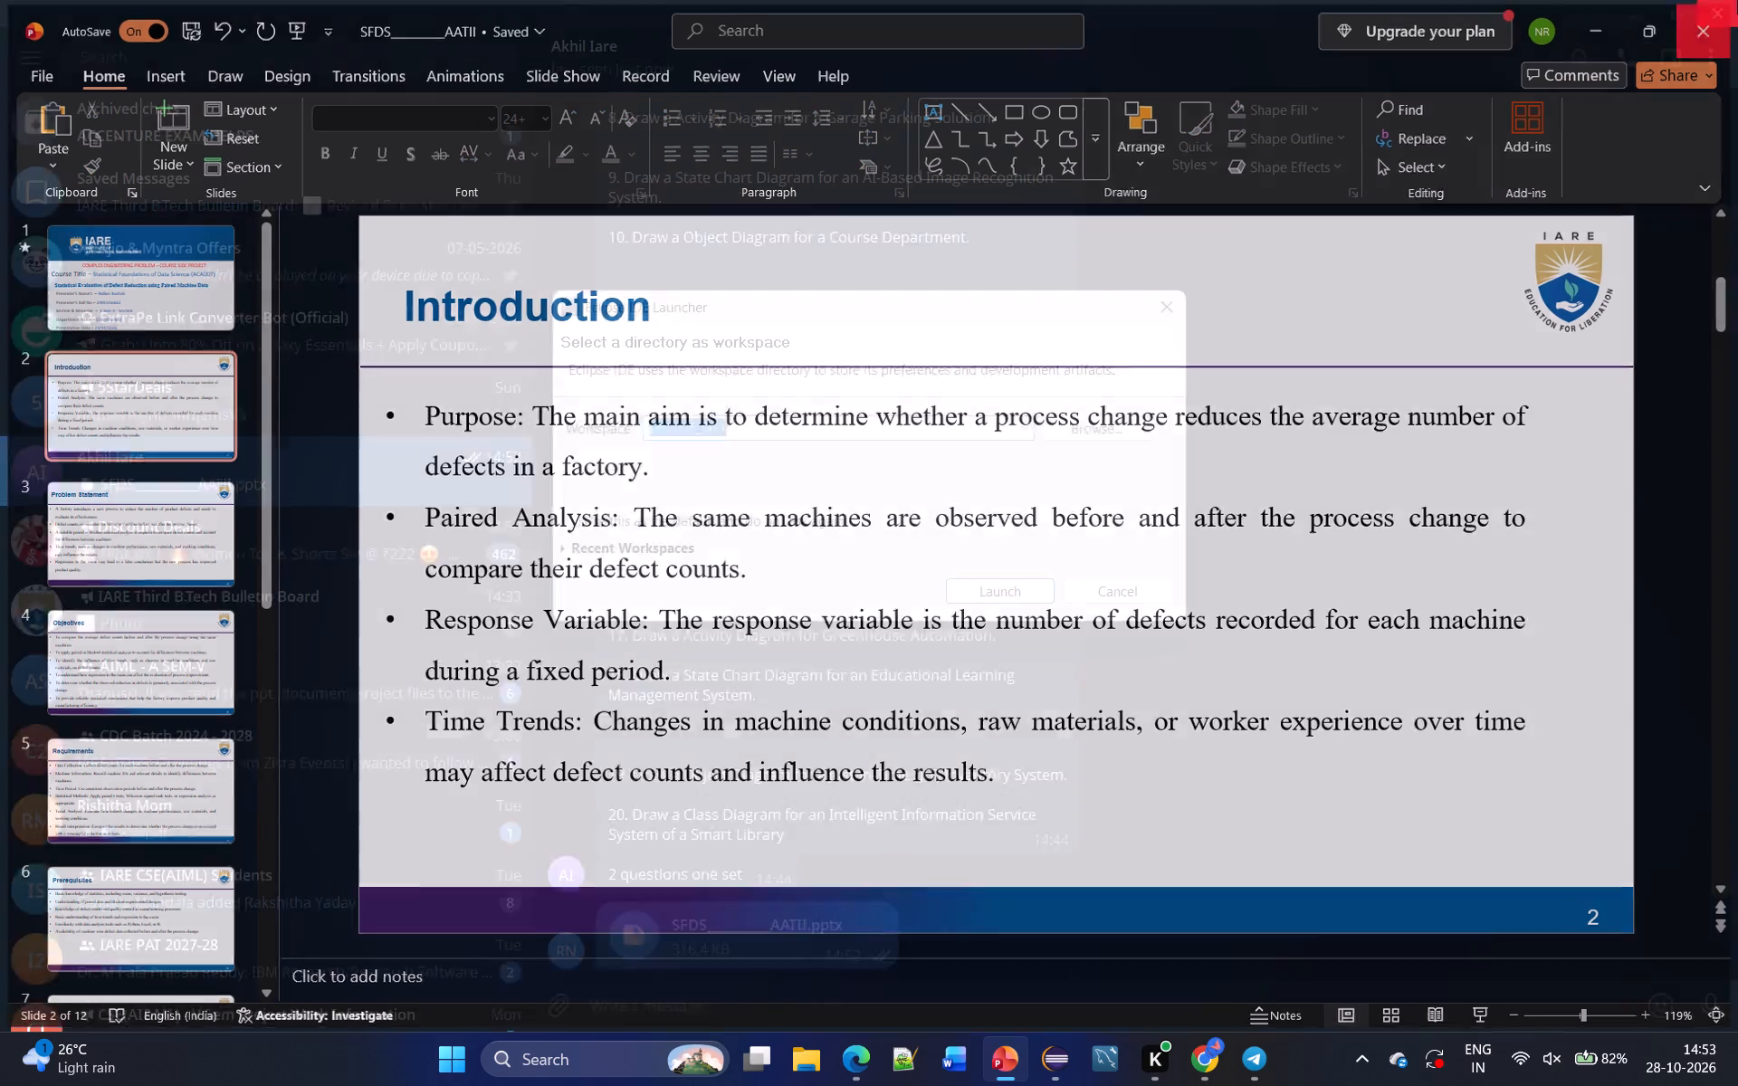
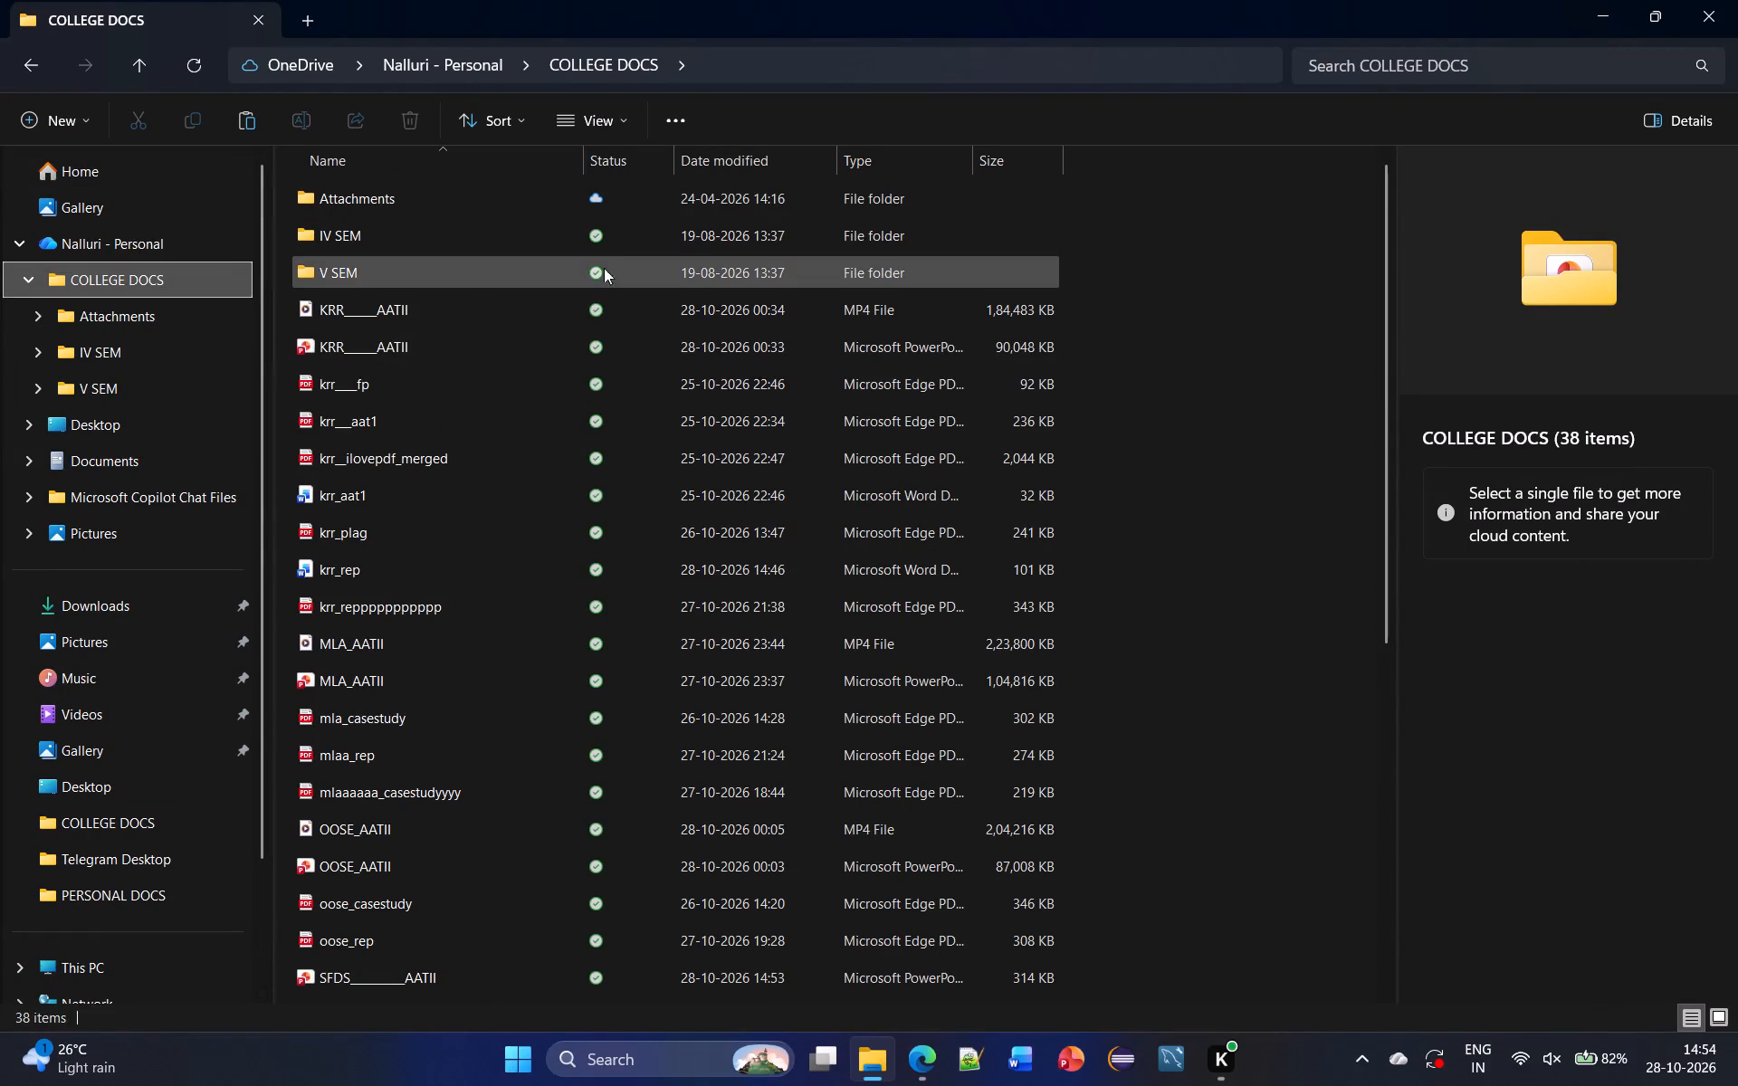
# Reopen the SFDS________AATII presentation from the COLLEGE DOCS folder, check its "Introduction" slide, and close it.
pyautogui.scroll(-5, 535, 689)
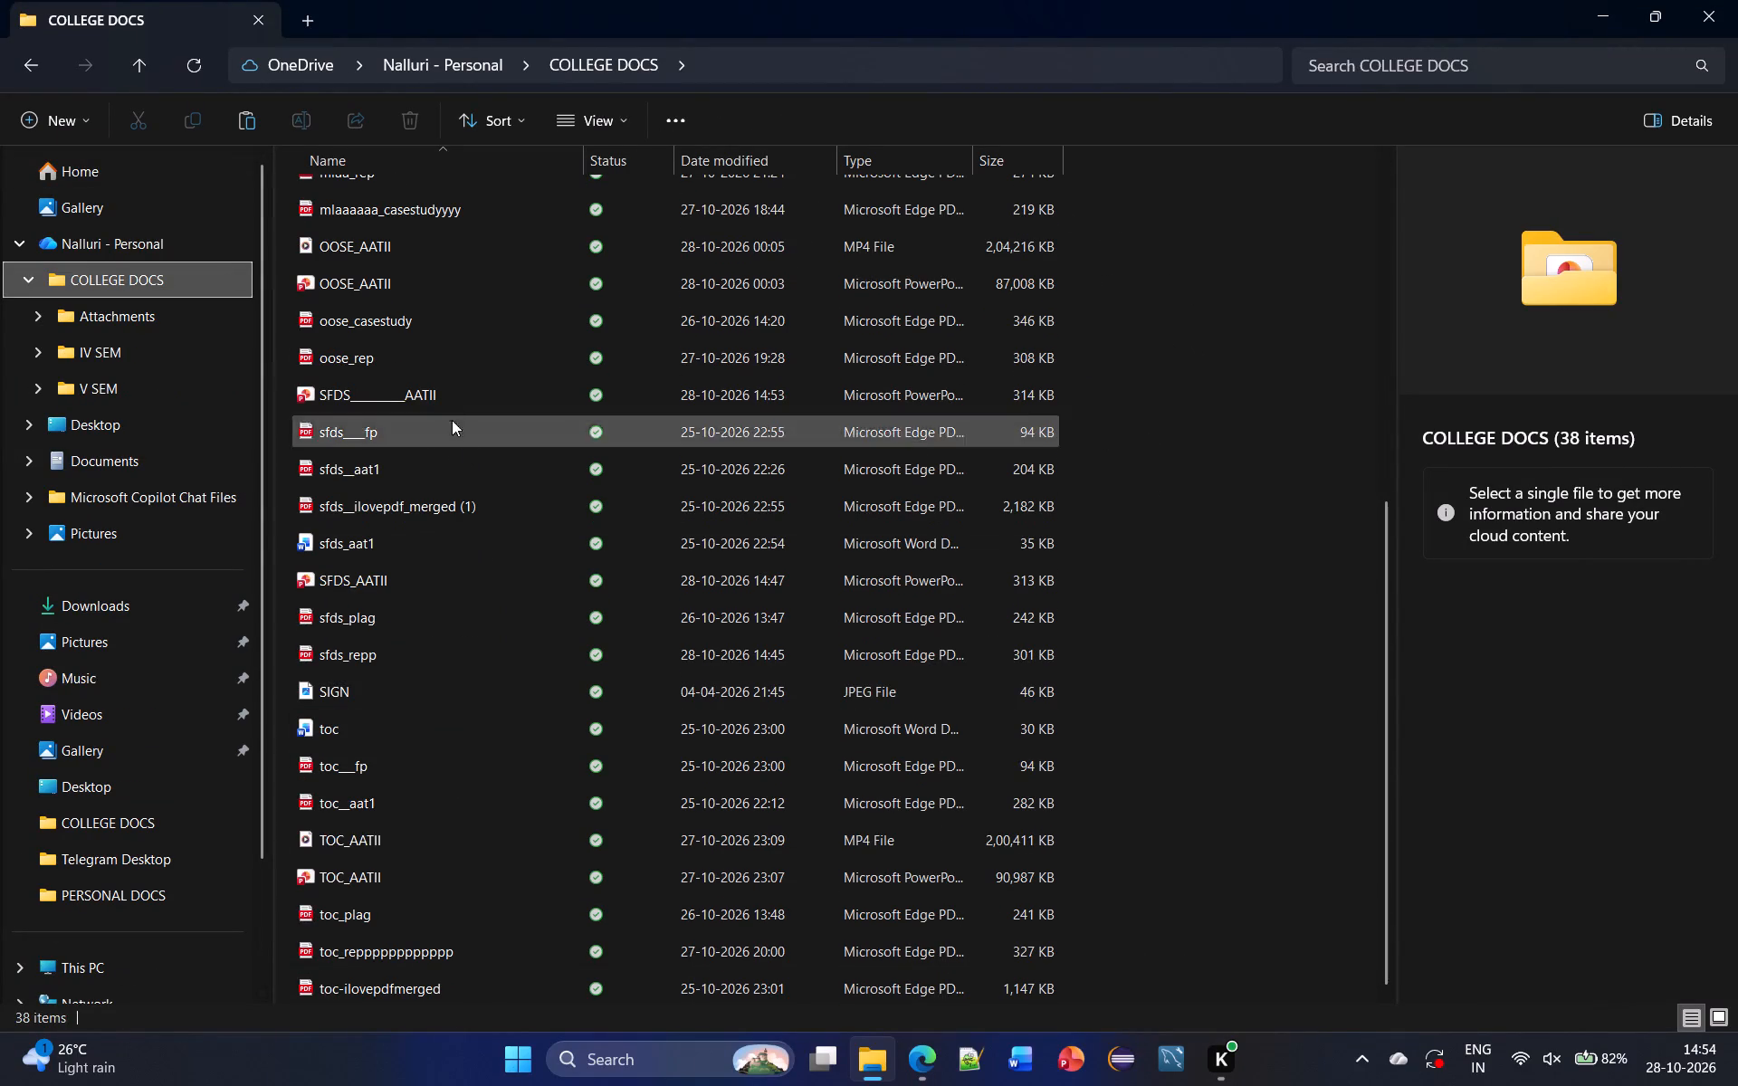
pyautogui.doubleClick(442, 390)
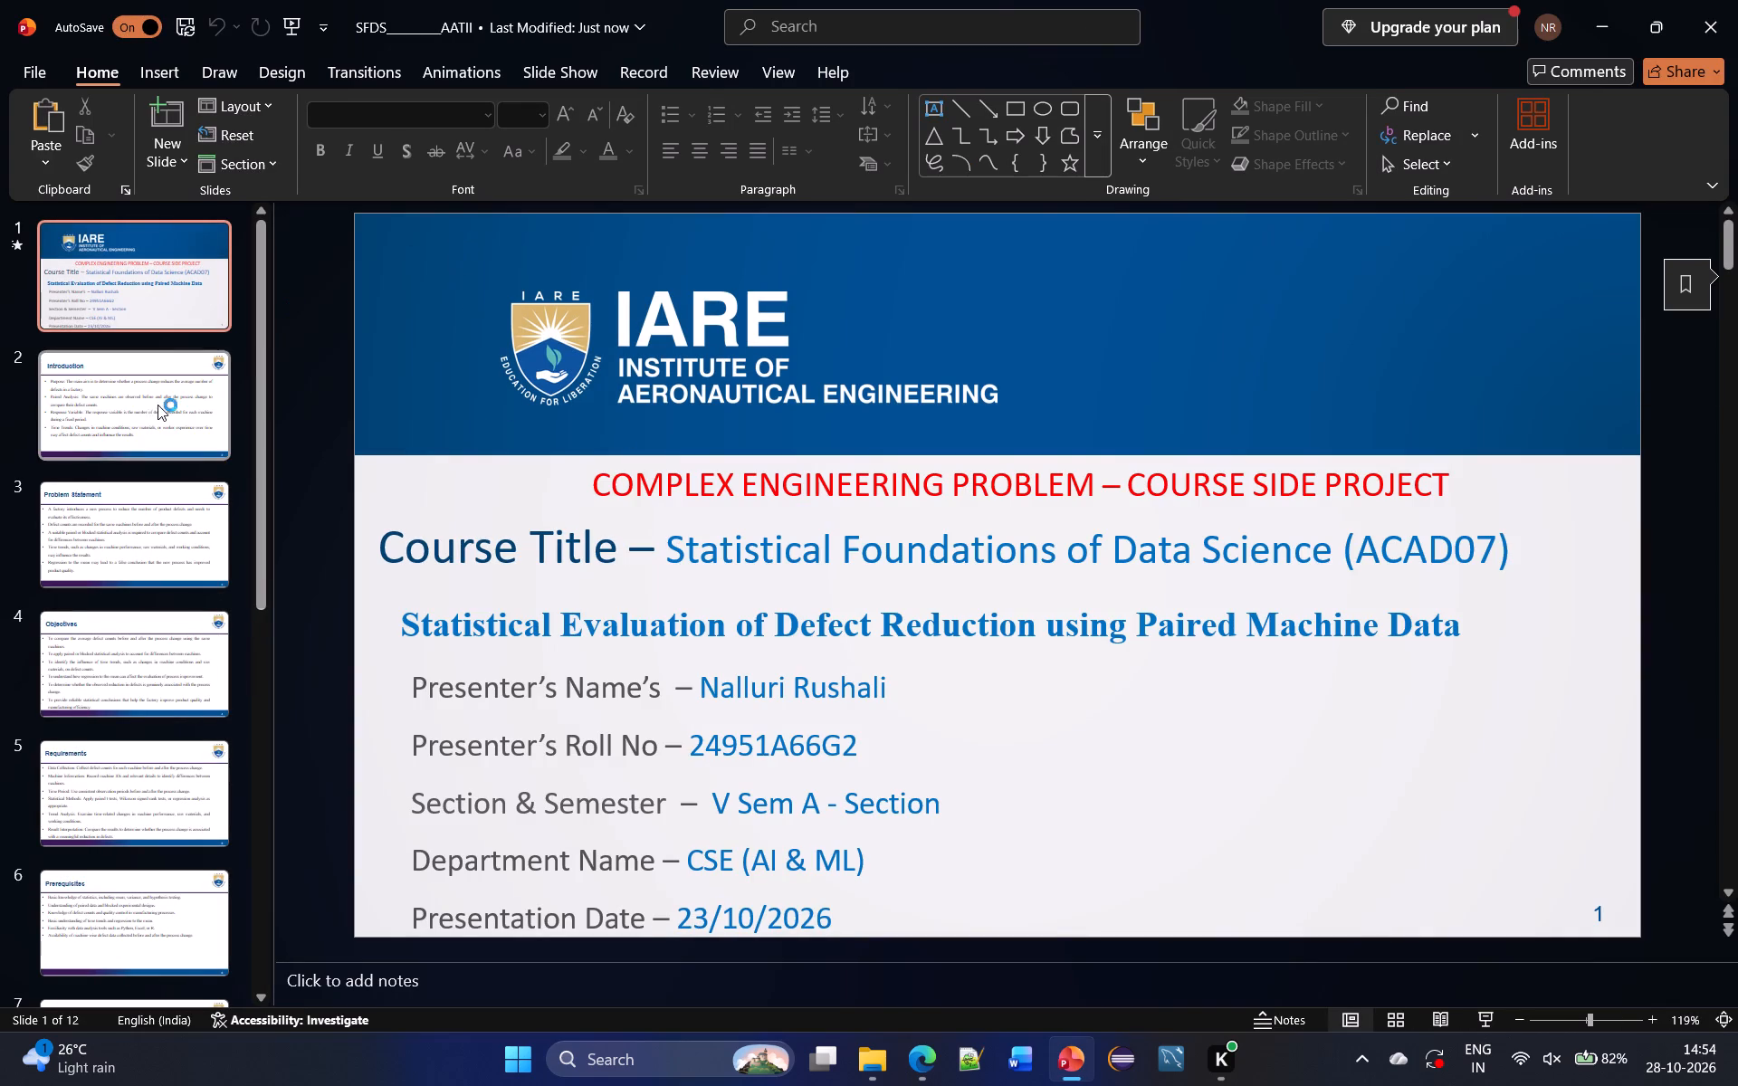
pyautogui.click(145, 418)
pyautogui.click(1737, 0)
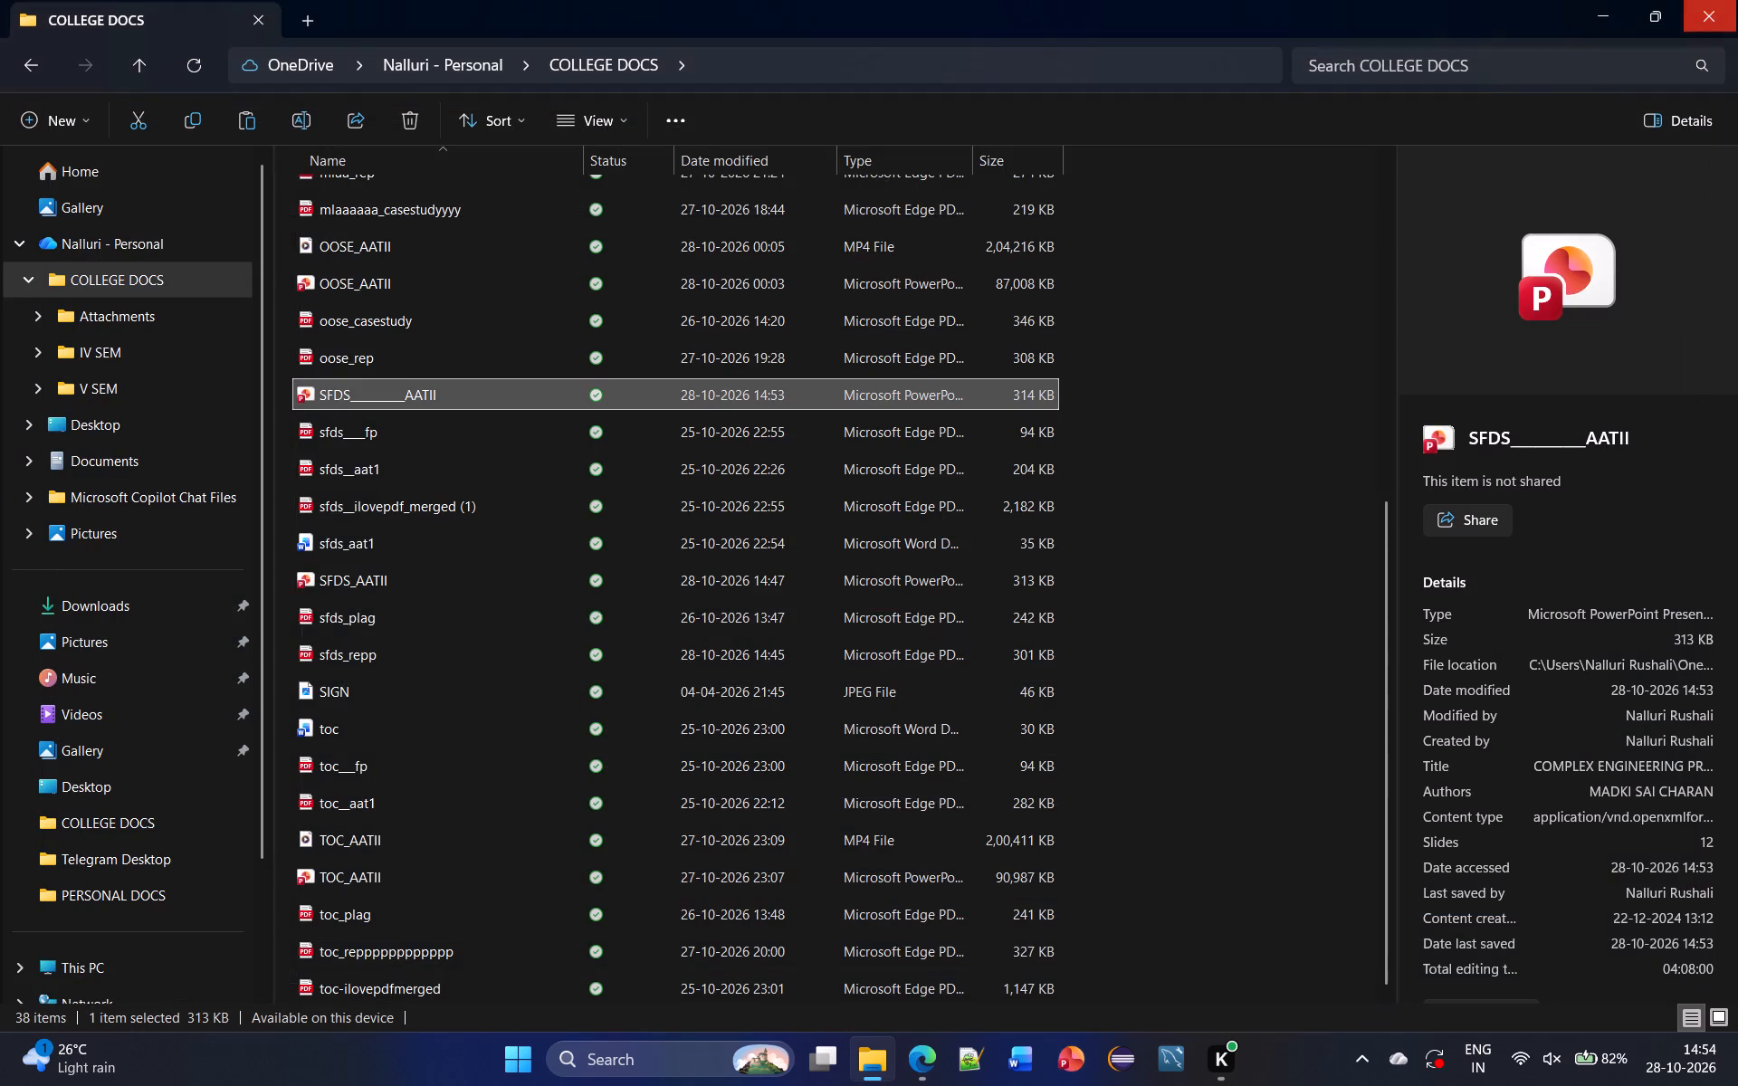
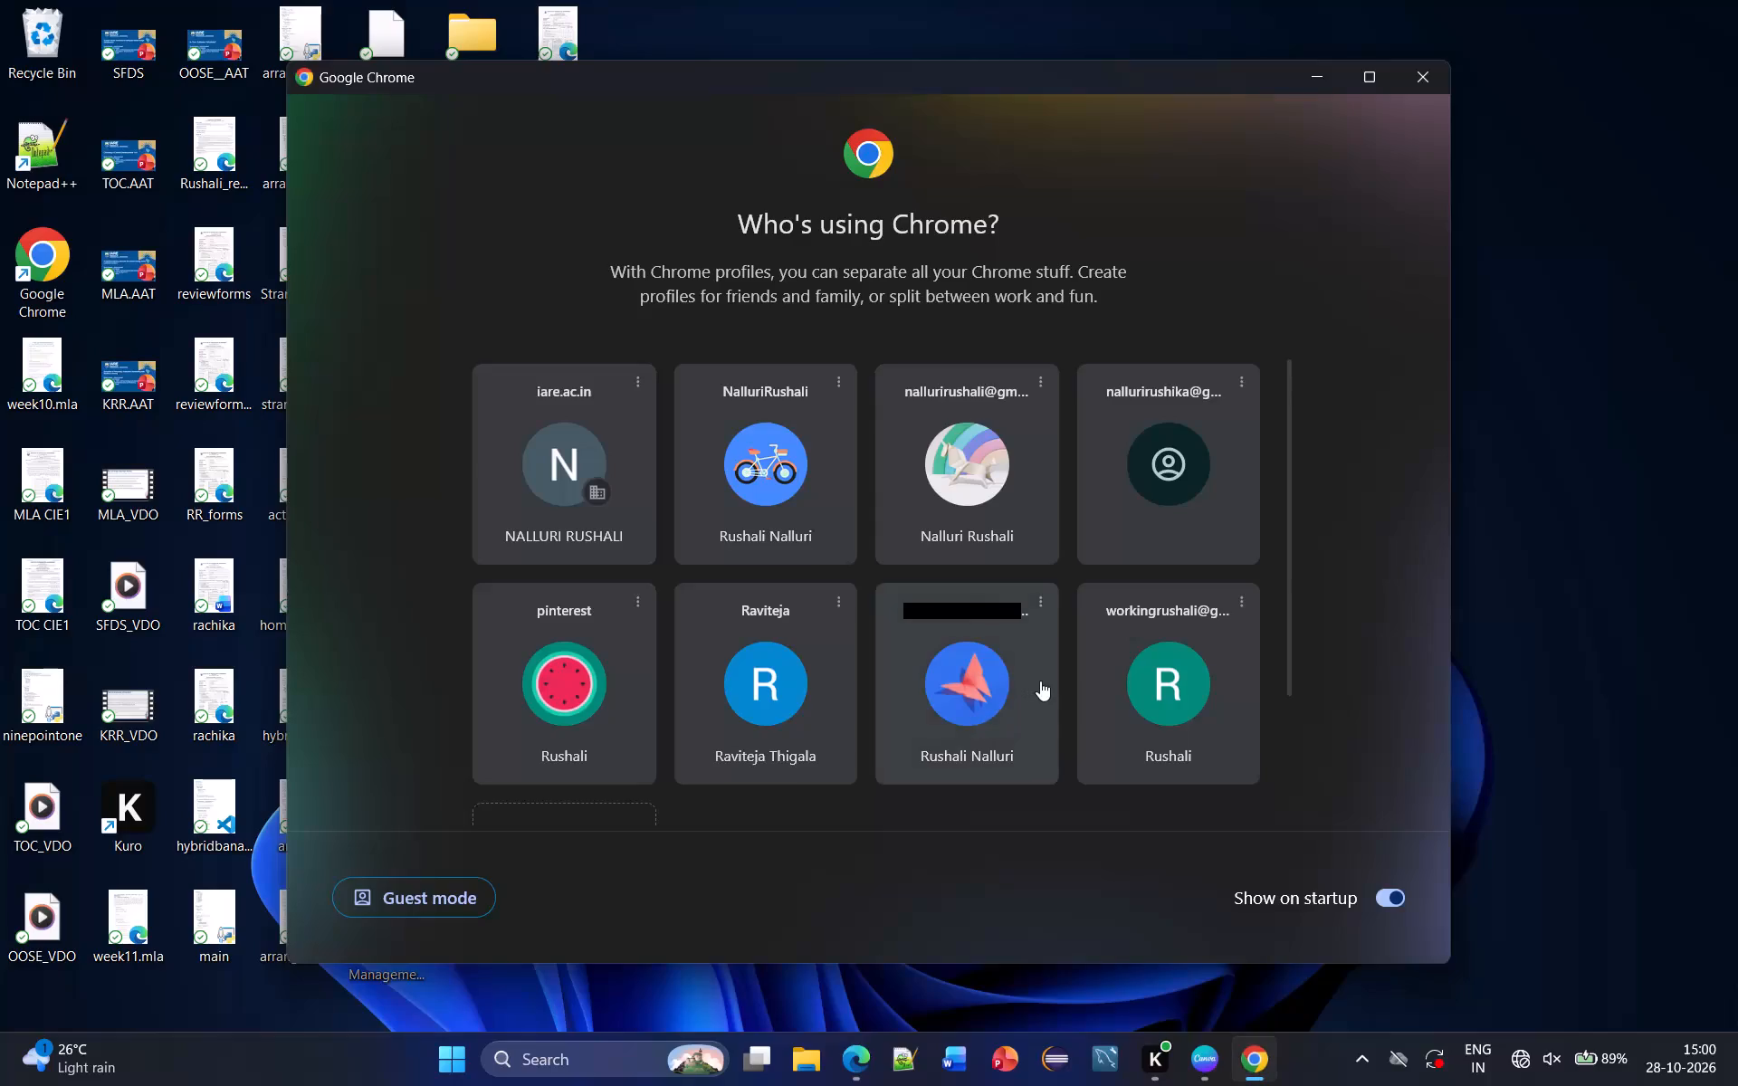
# Open Chrome with the blue-and-orange butterfly profile, search for "my drive", and go to that account's Google Drive.
pyautogui.click(1040, 681)
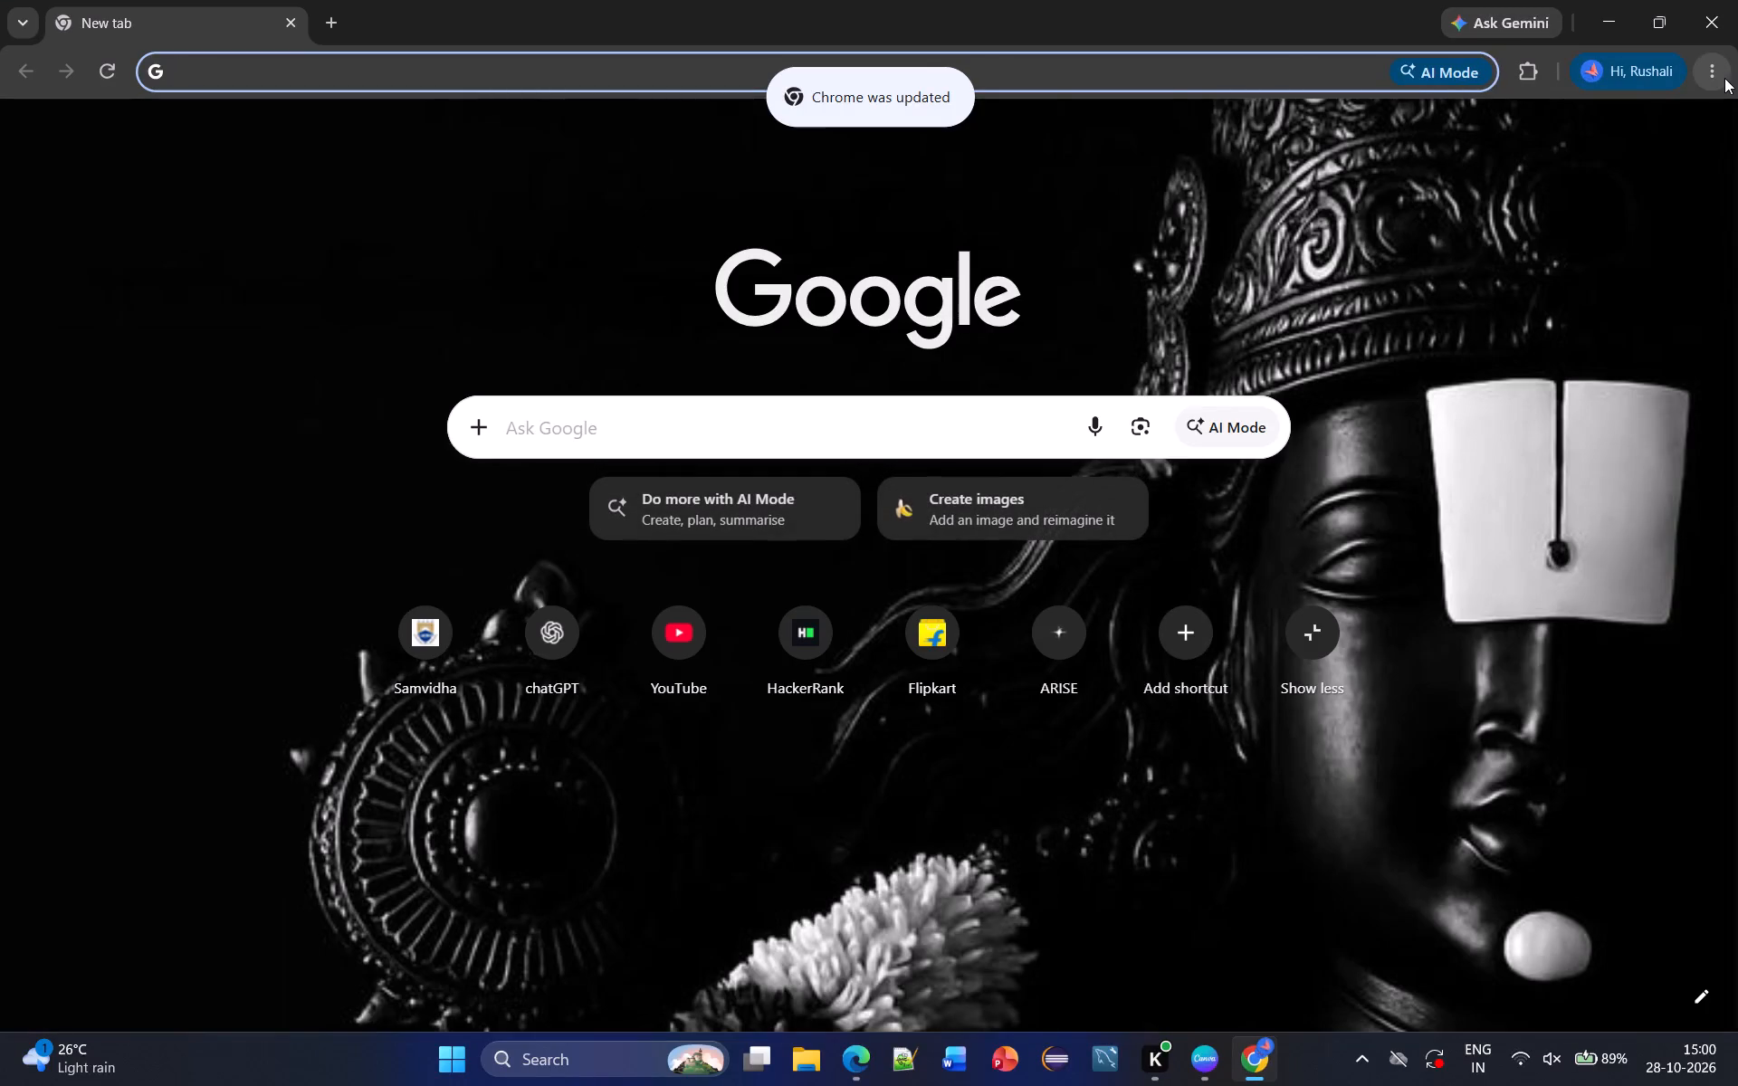
pyautogui.click(894, 456)
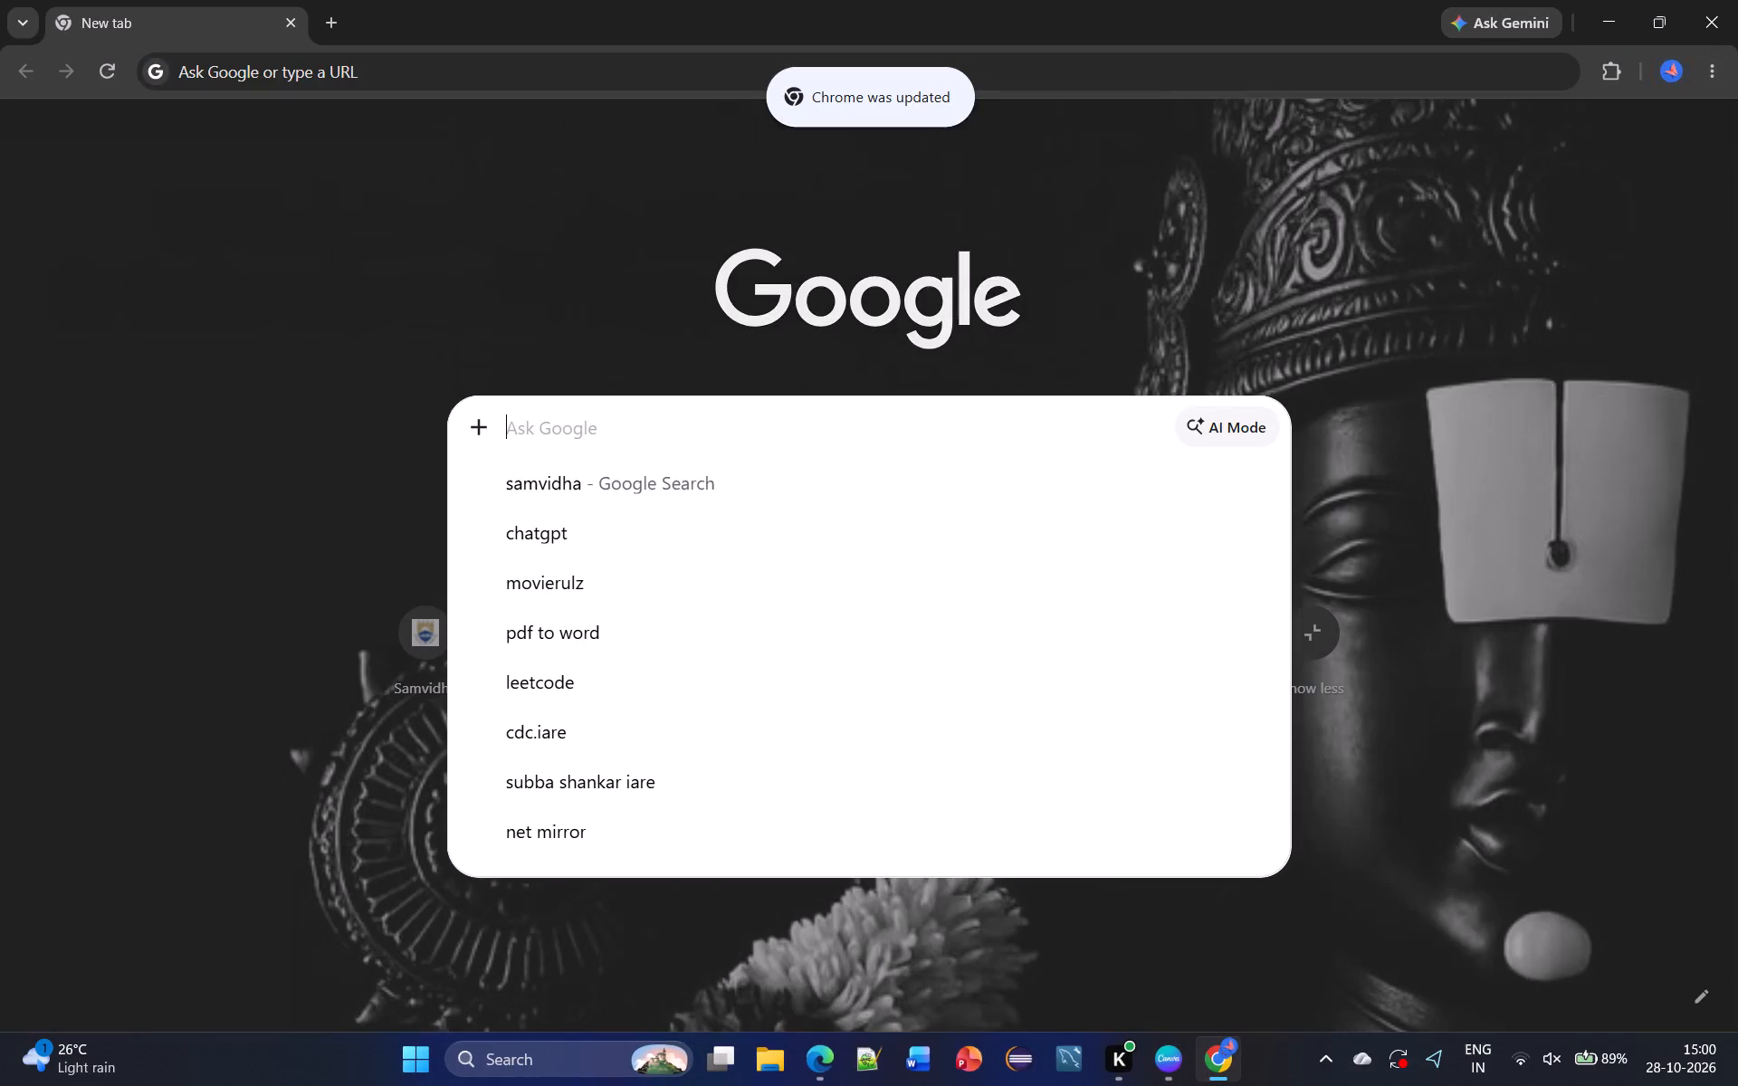
pyautogui.click(894, 456)
pyautogui.click(1520, 124)
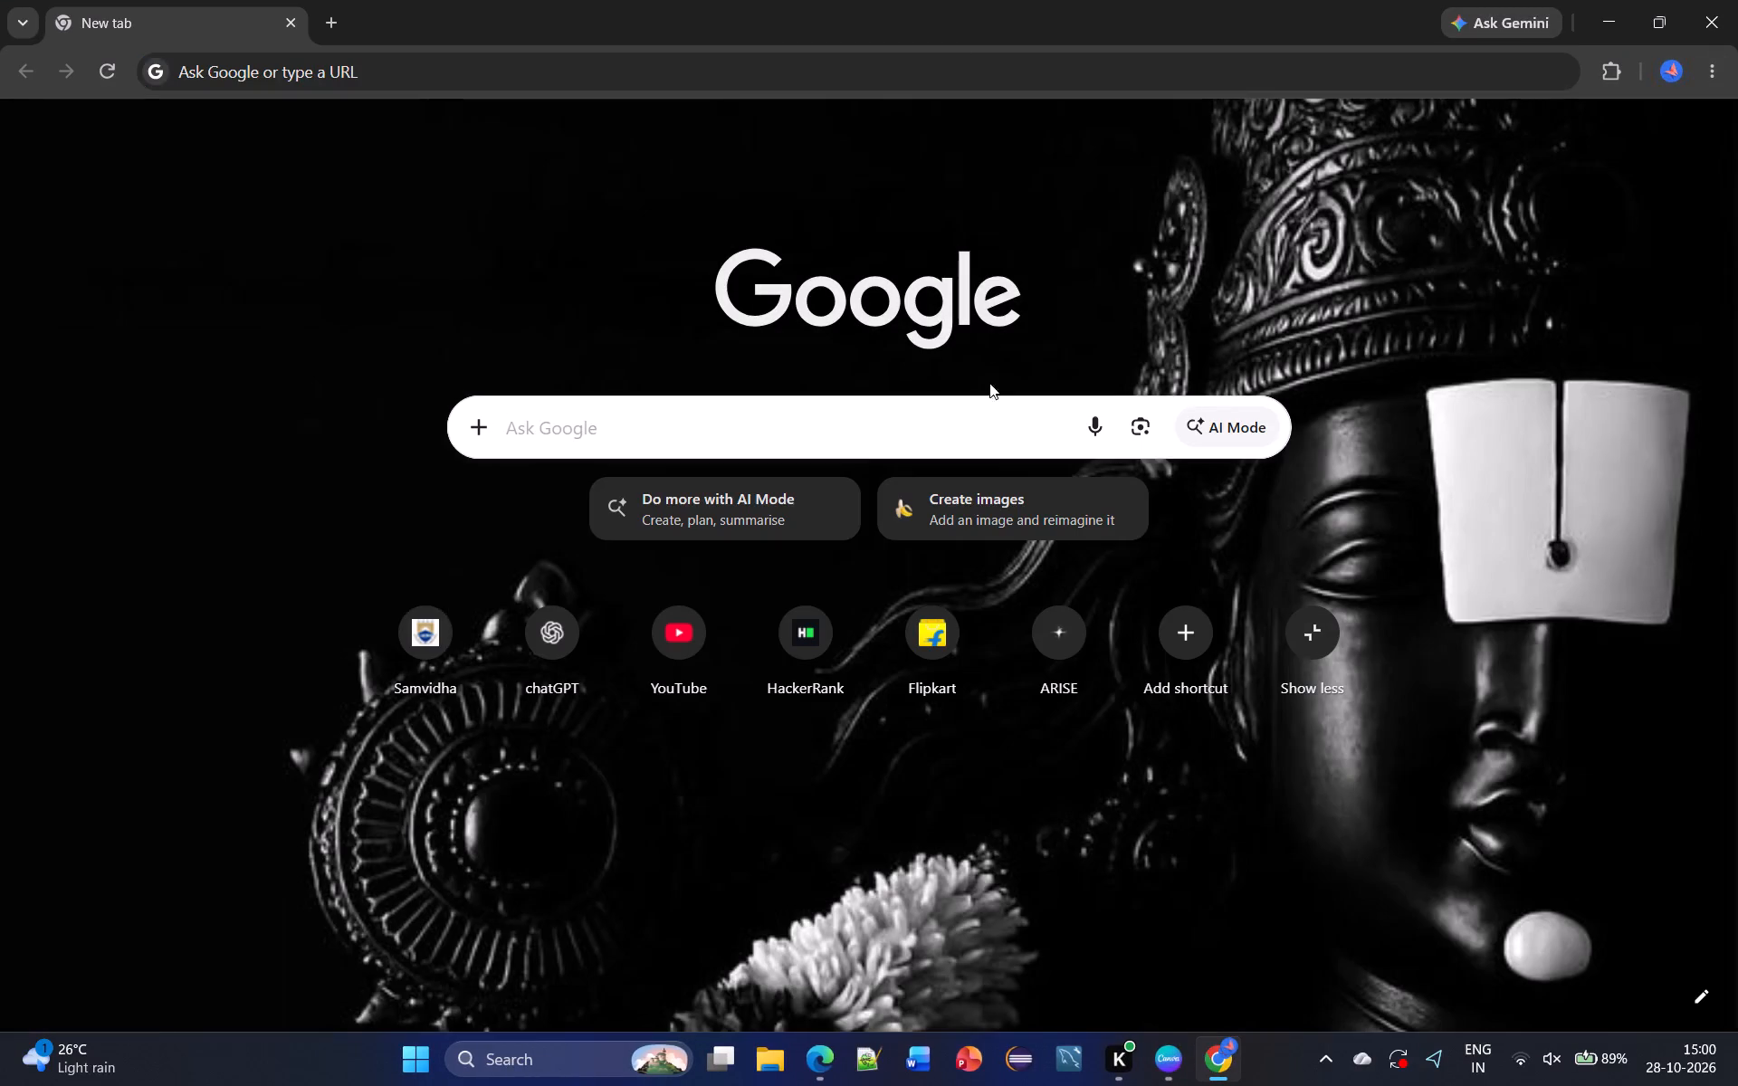
pyautogui.click(984, 419)
pyautogui.write('my r')
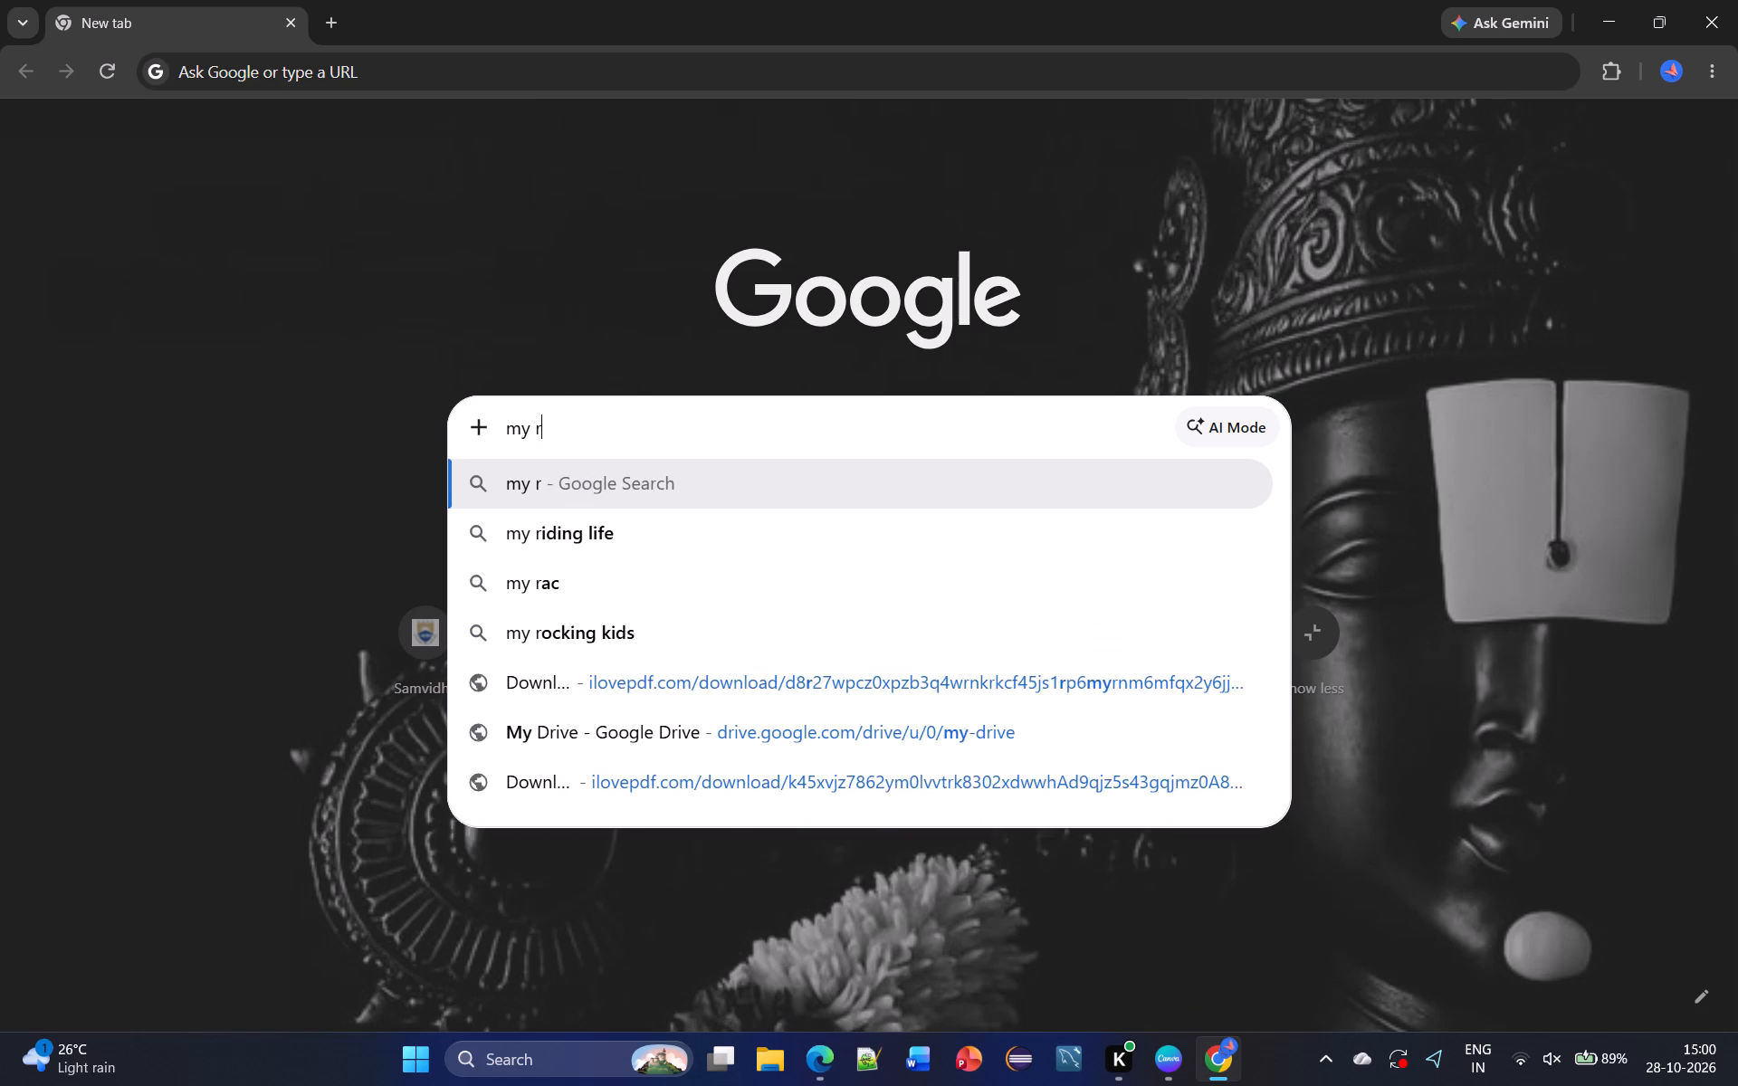
pyautogui.press('BackSpace')
pyautogui.write('dr')
pyautogui.press('Down')
pyautogui.press('Down')
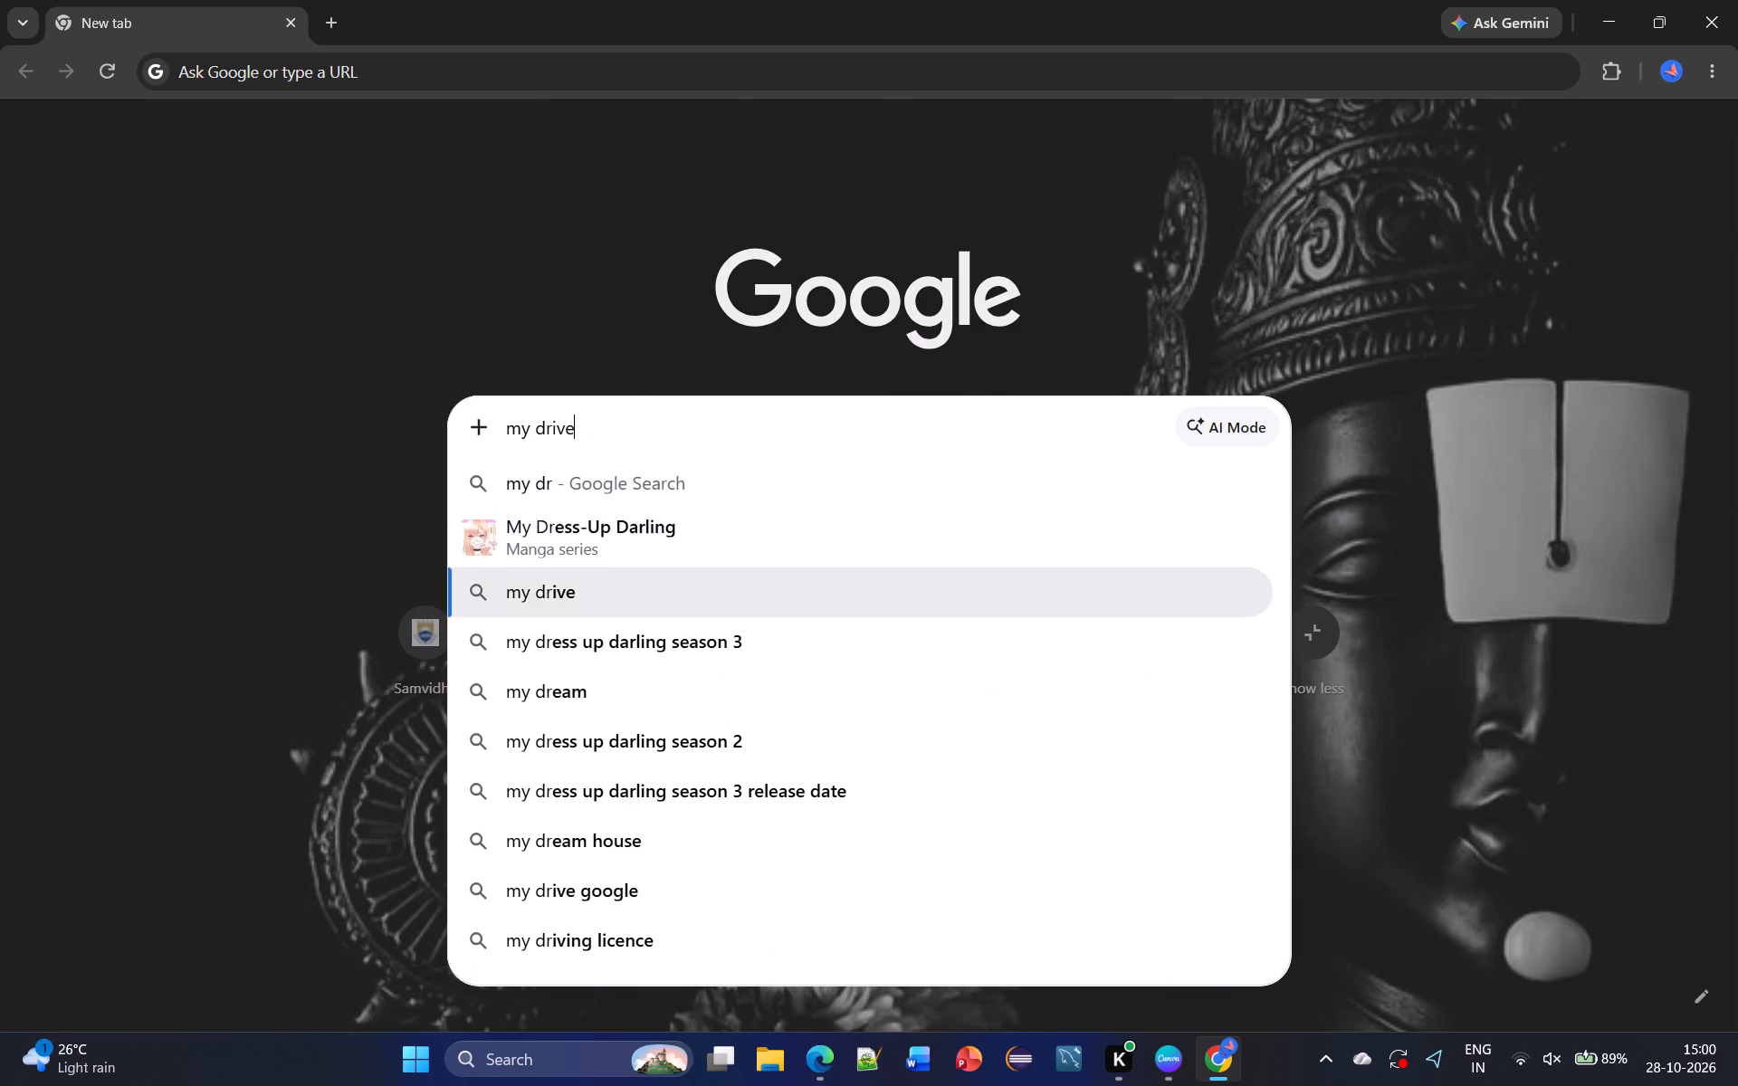
pyautogui.press('Return')
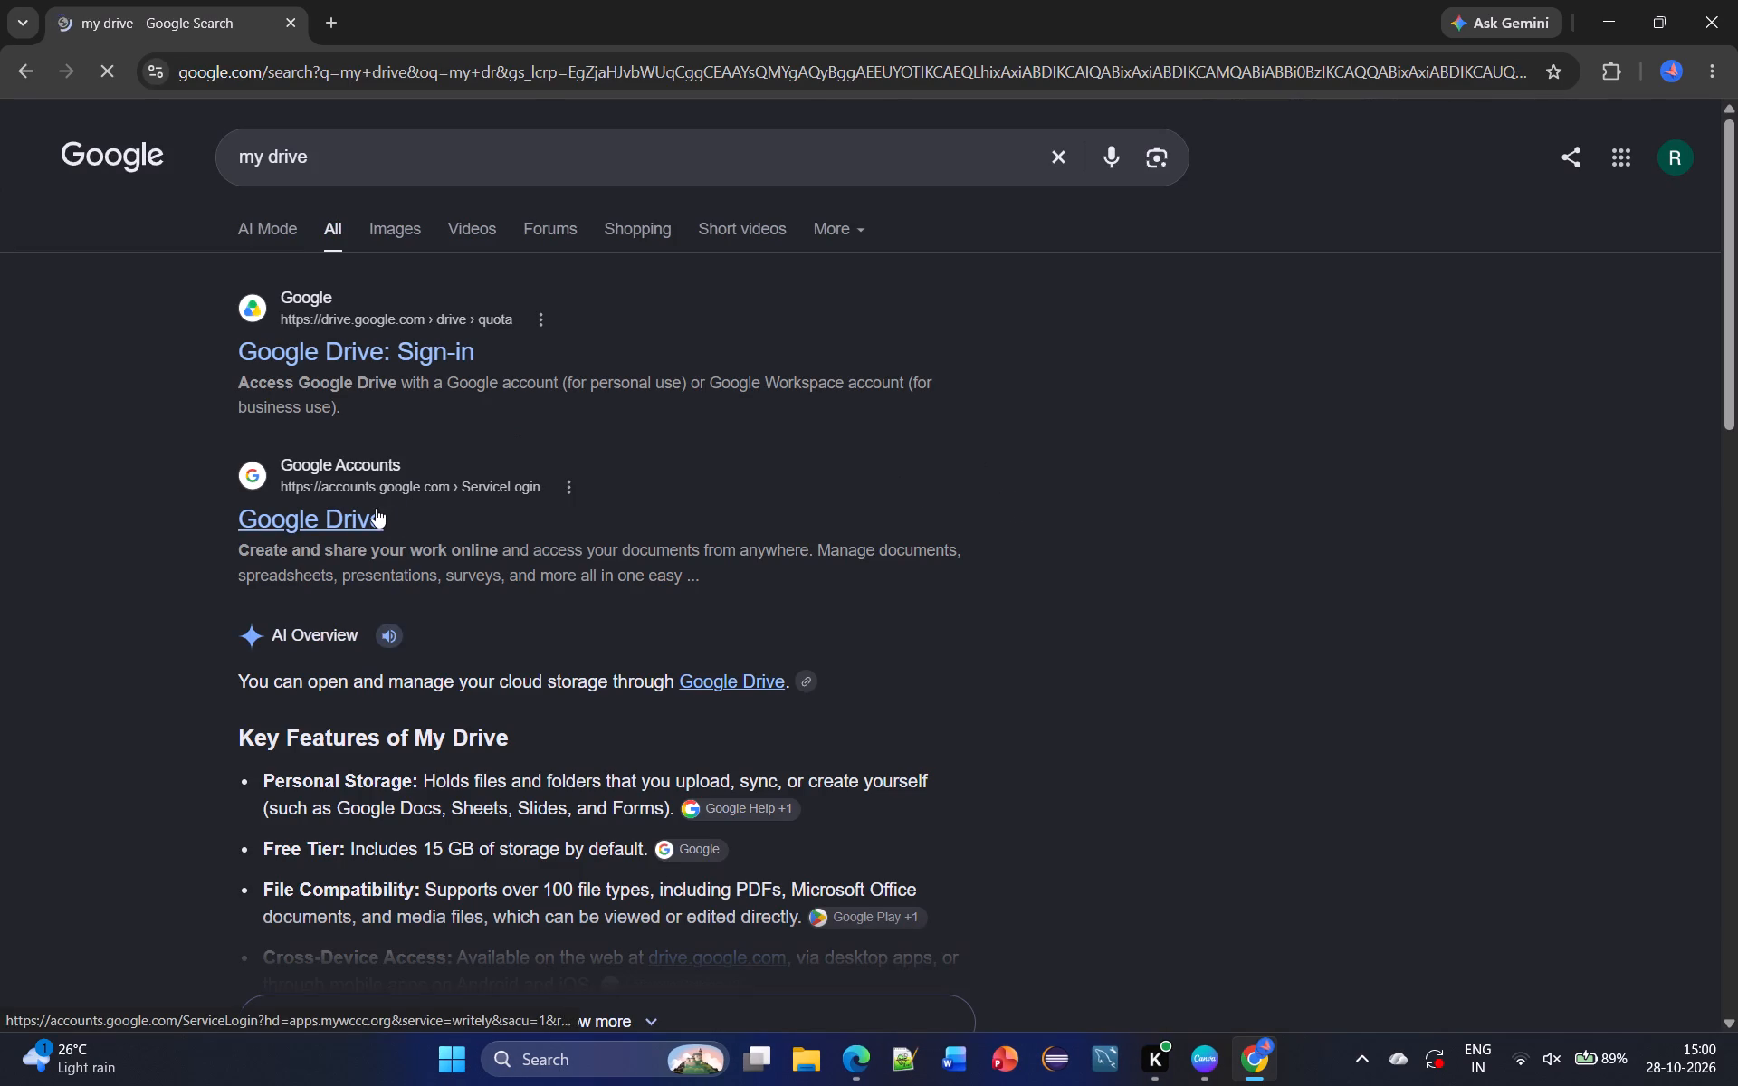
pyautogui.click(1621, 143)
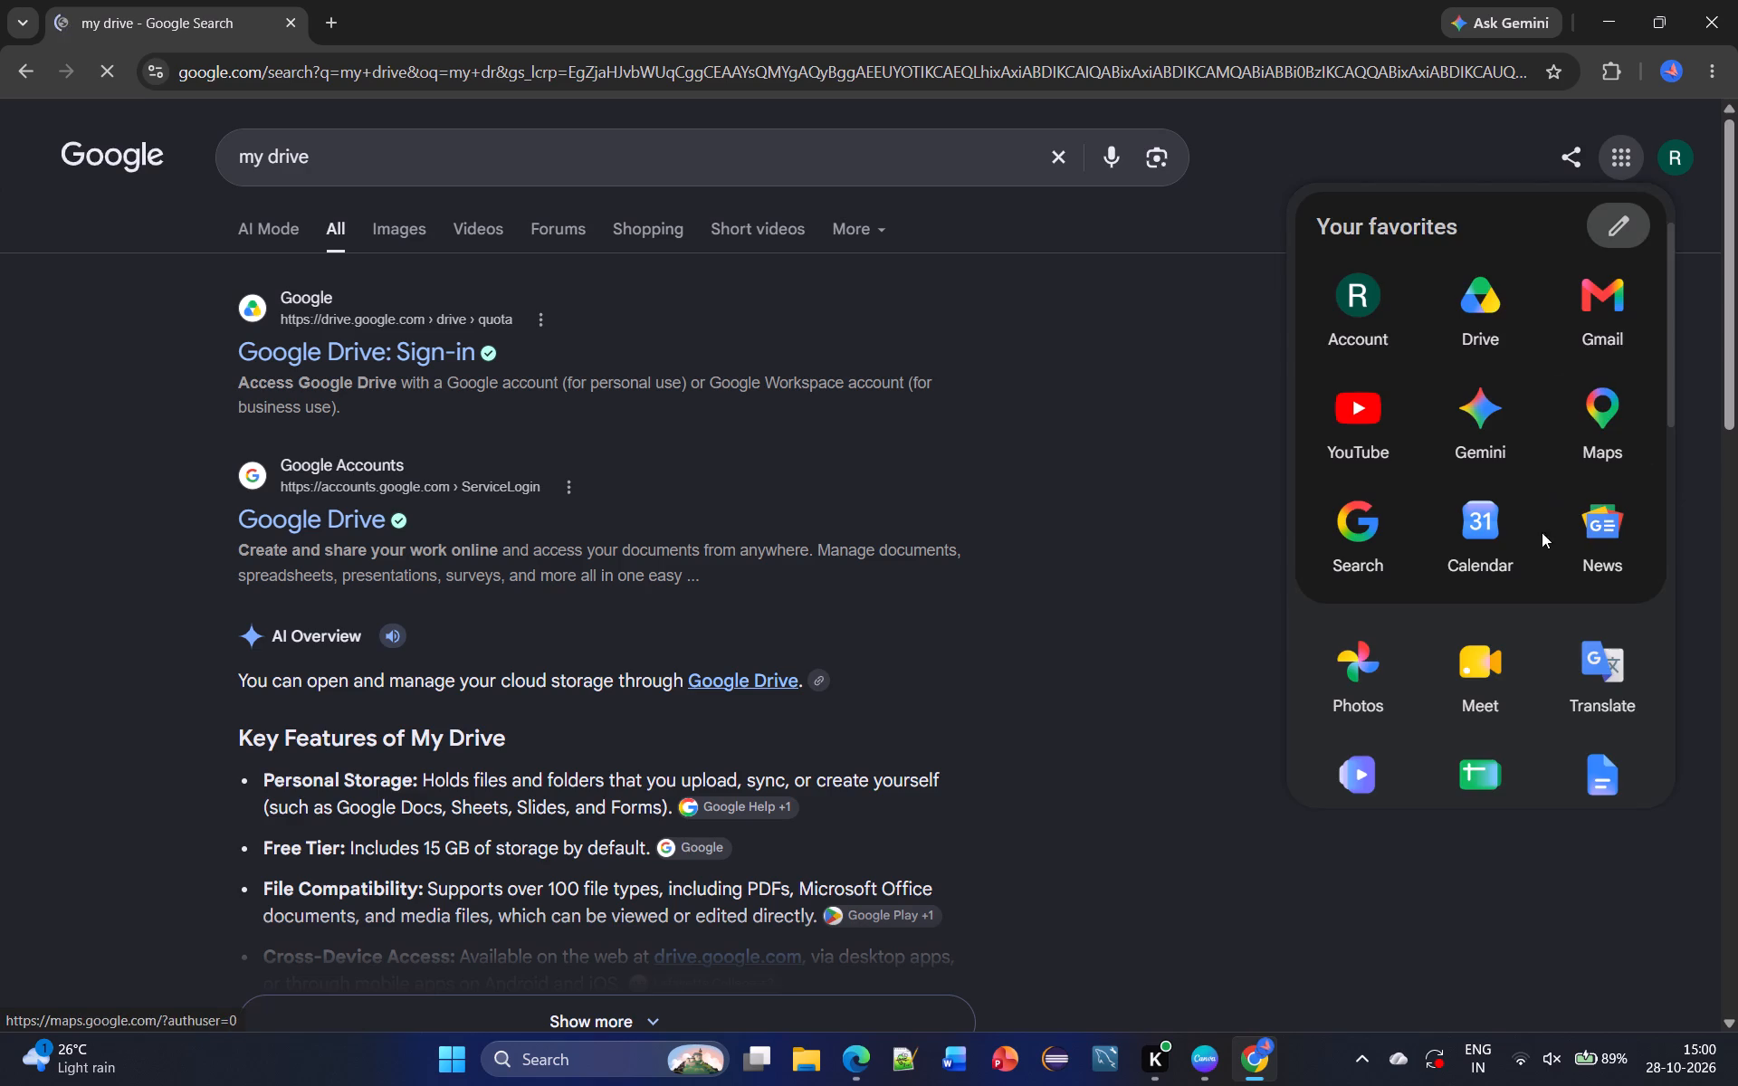
pyautogui.click(1489, 333)
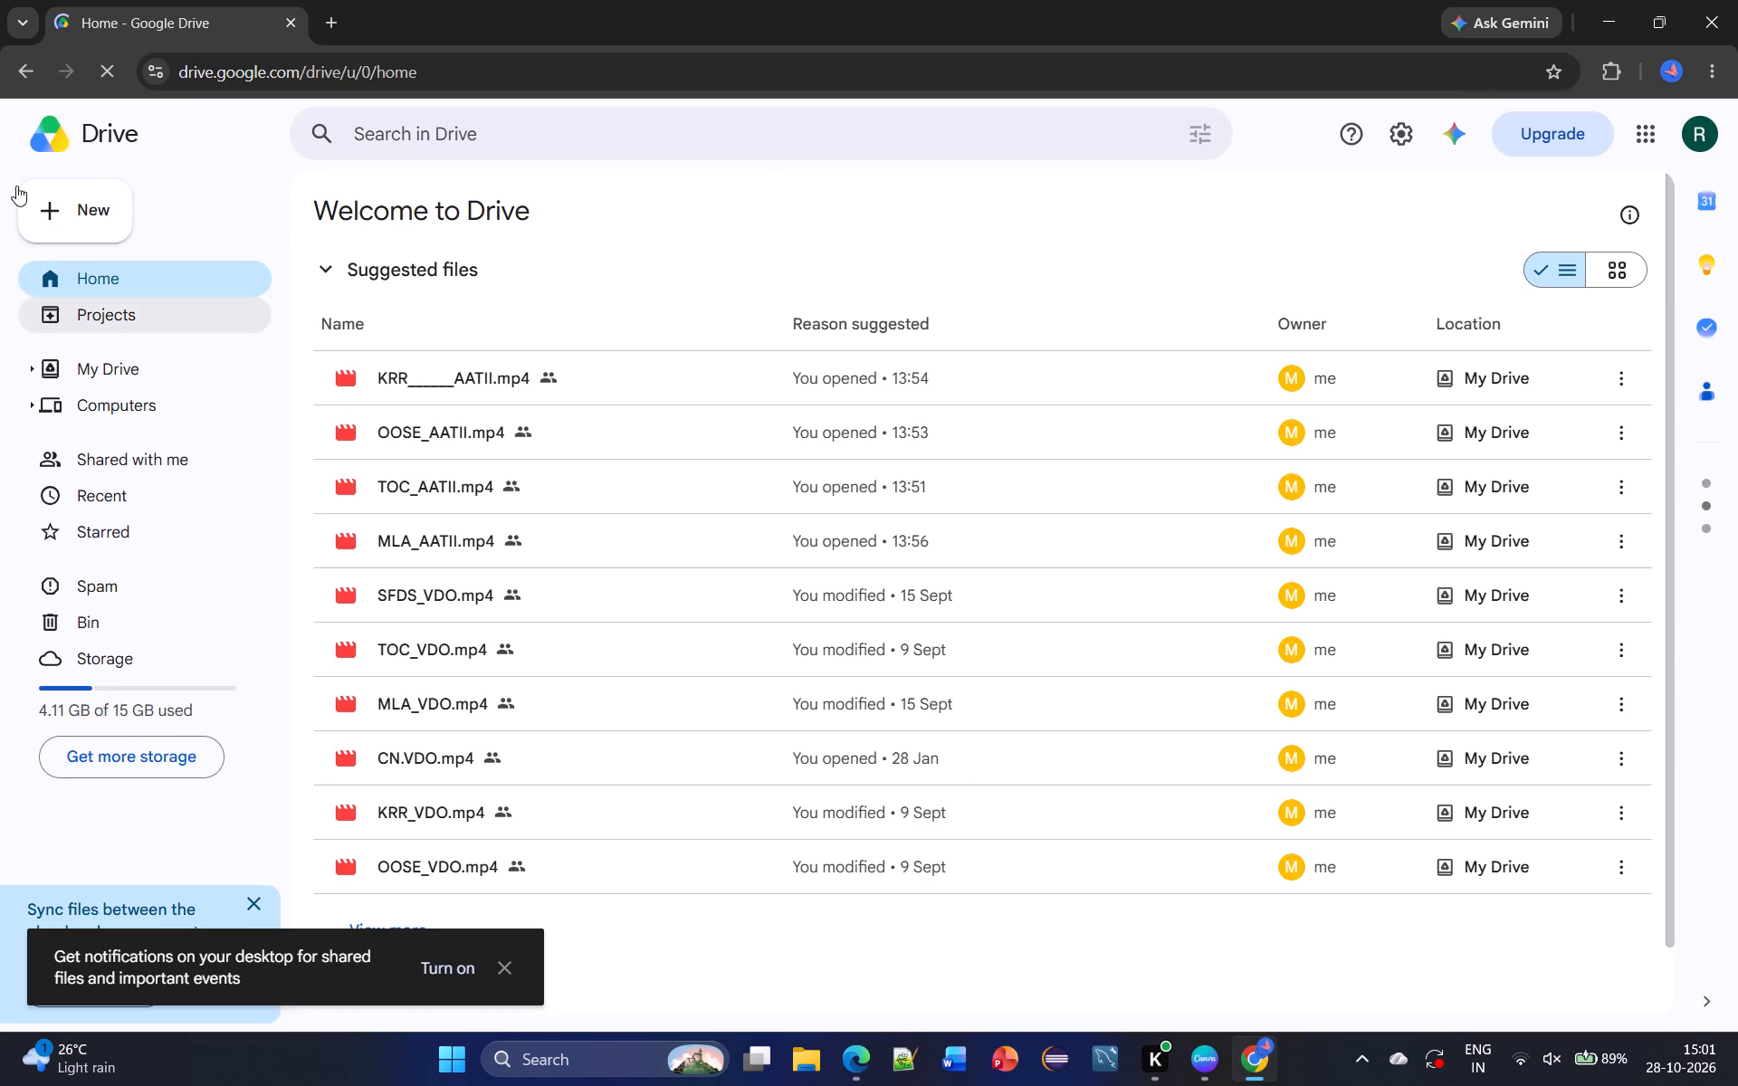
# Create a new Google Drive folder named SFDS_AATII.
pyautogui.click(91, 209)
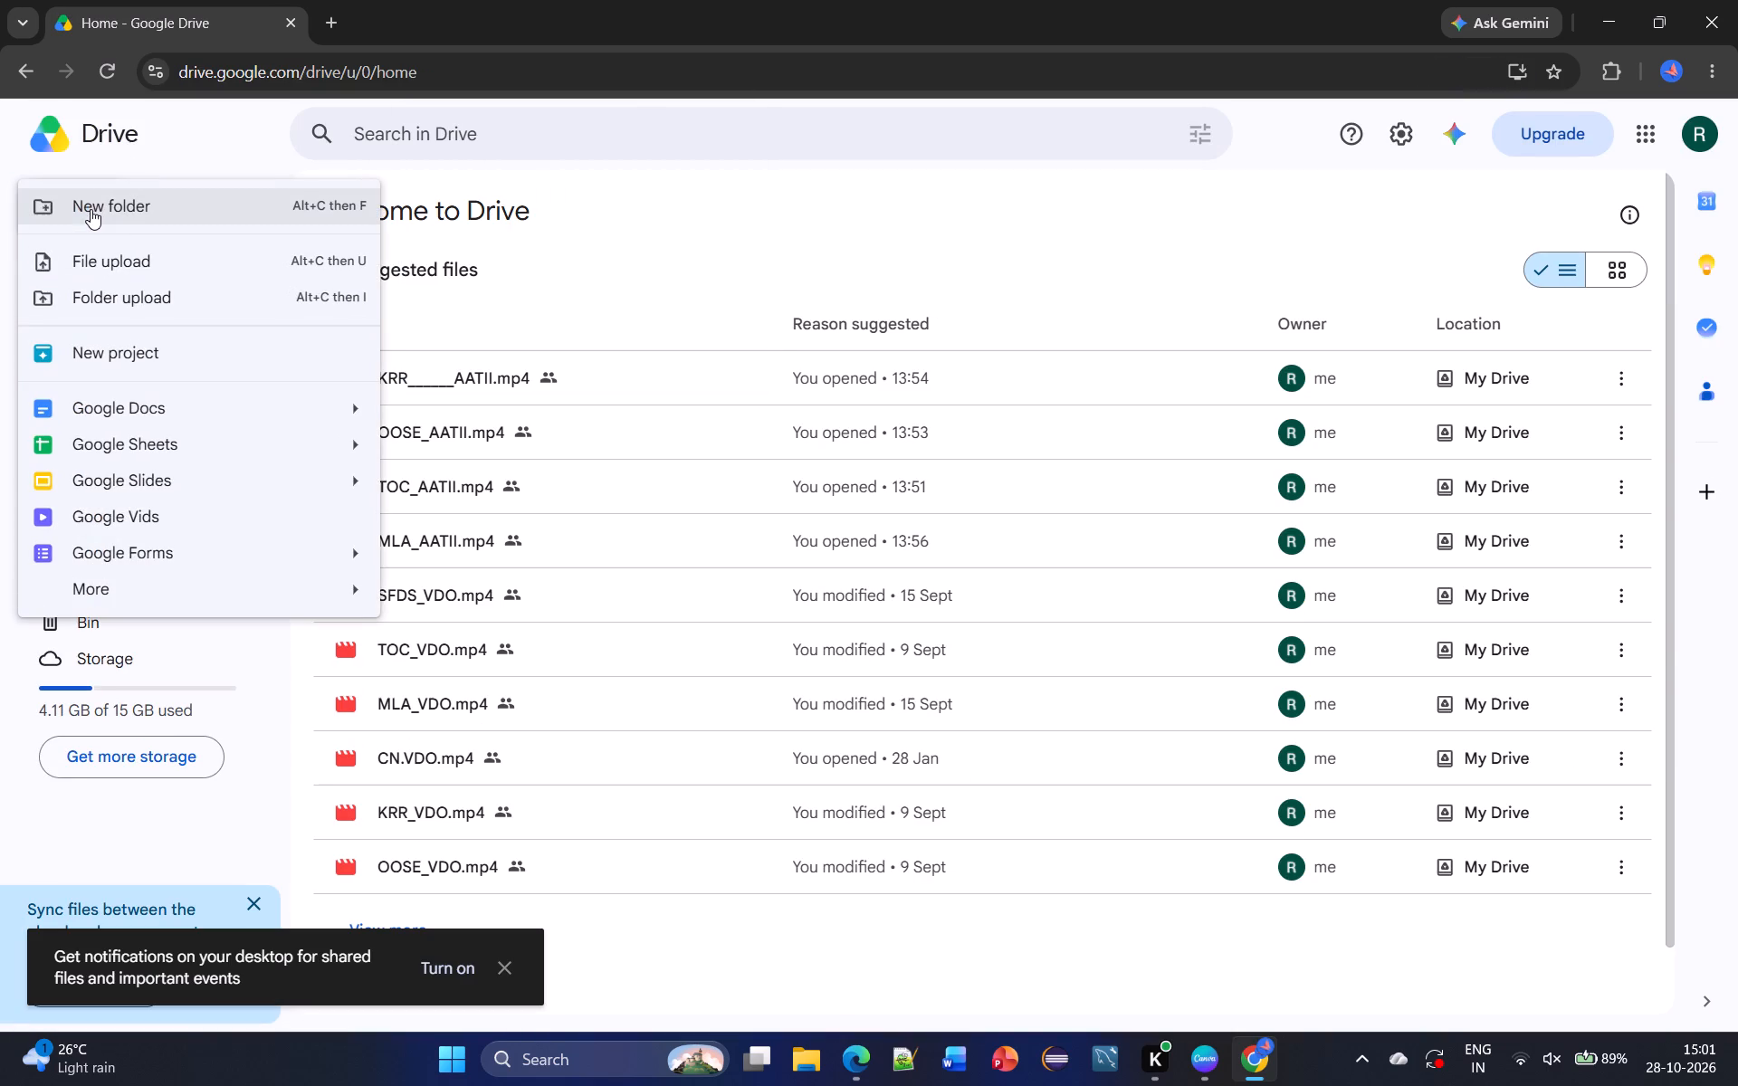
pyautogui.click(139, 202)
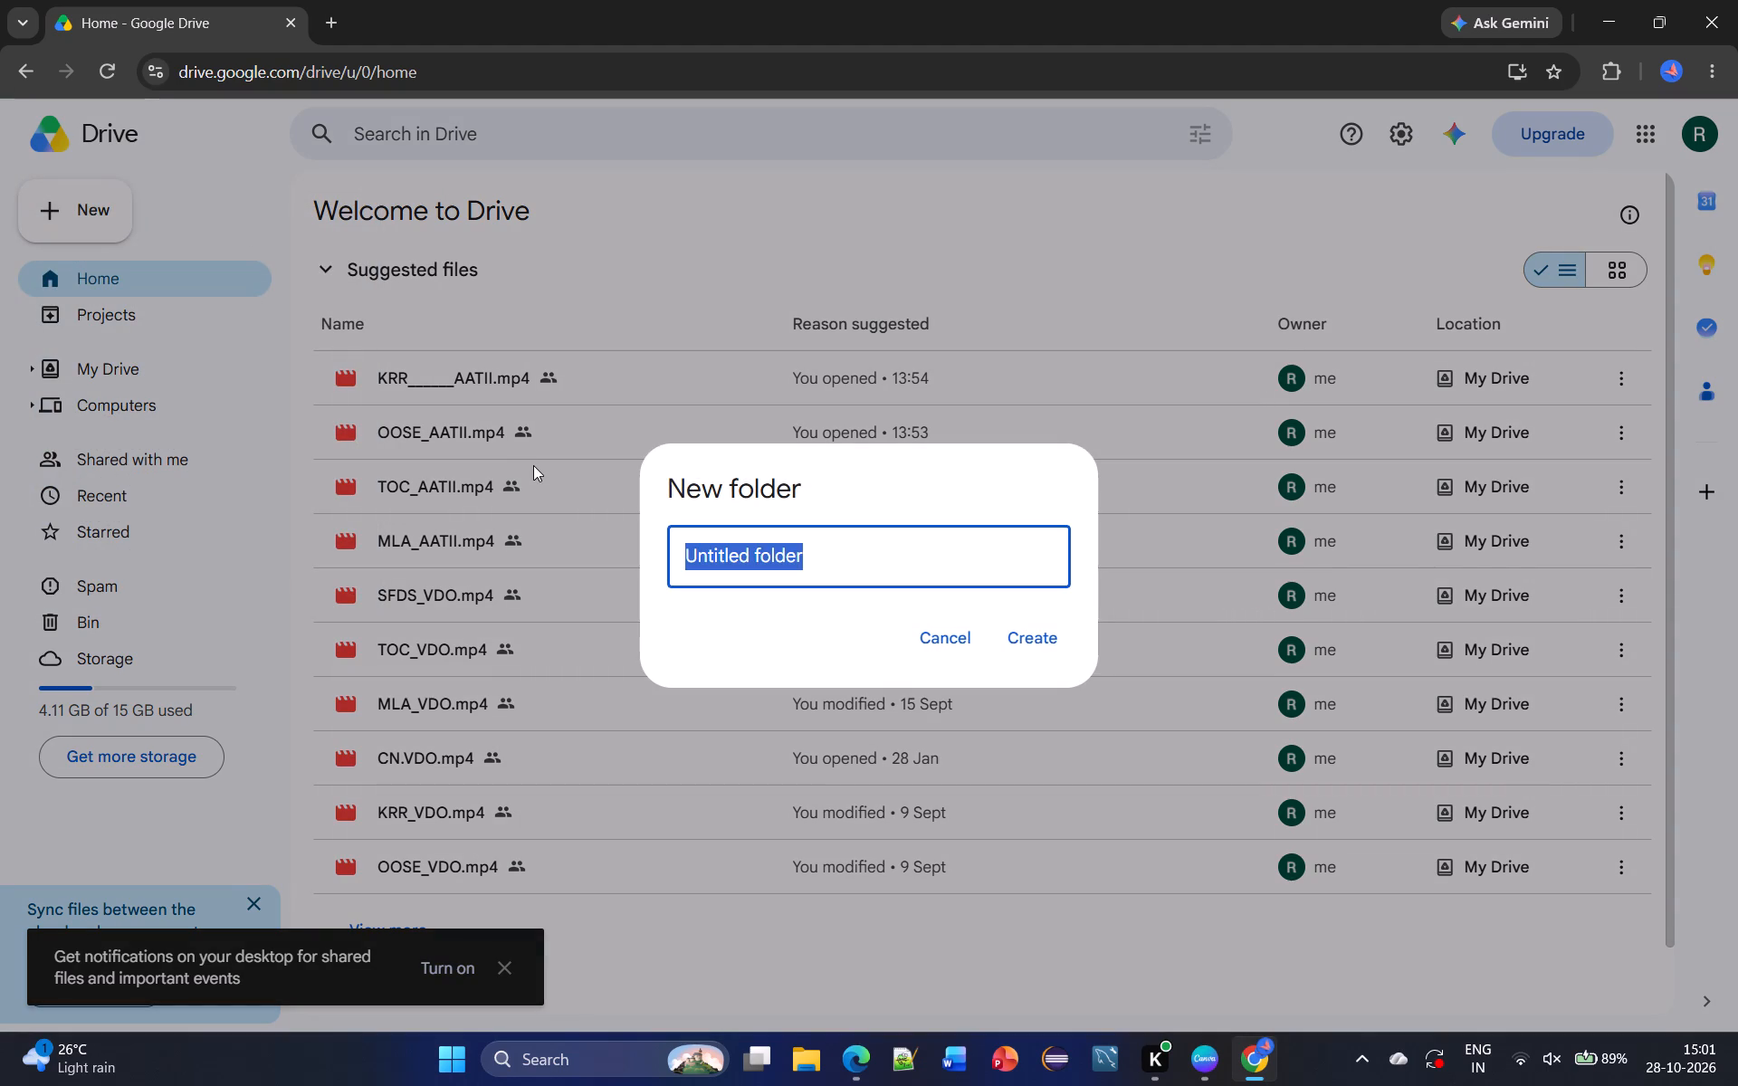
pyautogui.press('BackSpace')
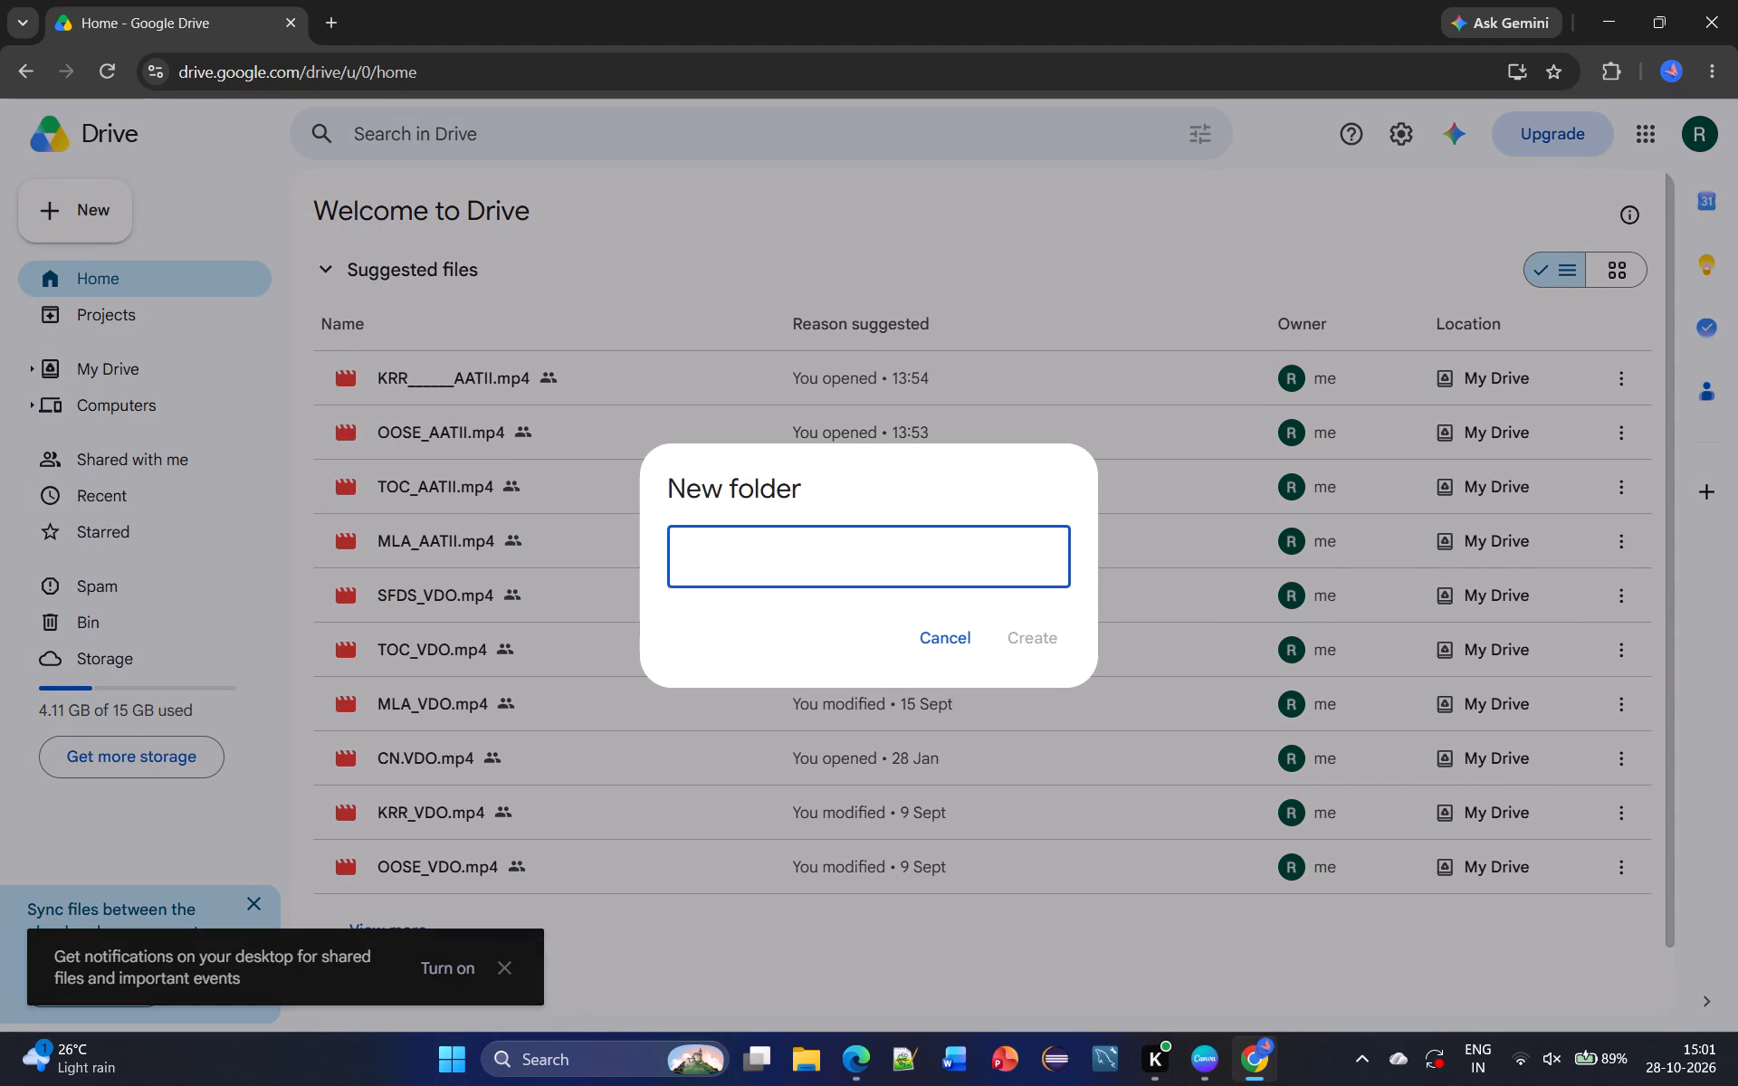
pyautogui.write('SFDS')
pyautogui.hotkey('shift', '_')
pyautogui.write('VD')
pyautogui.hotkey('shift', 'BackSpace')
pyautogui.hotkey('shift', 'BackSpace')
pyautogui.write('AAT')
pyautogui.write('III')
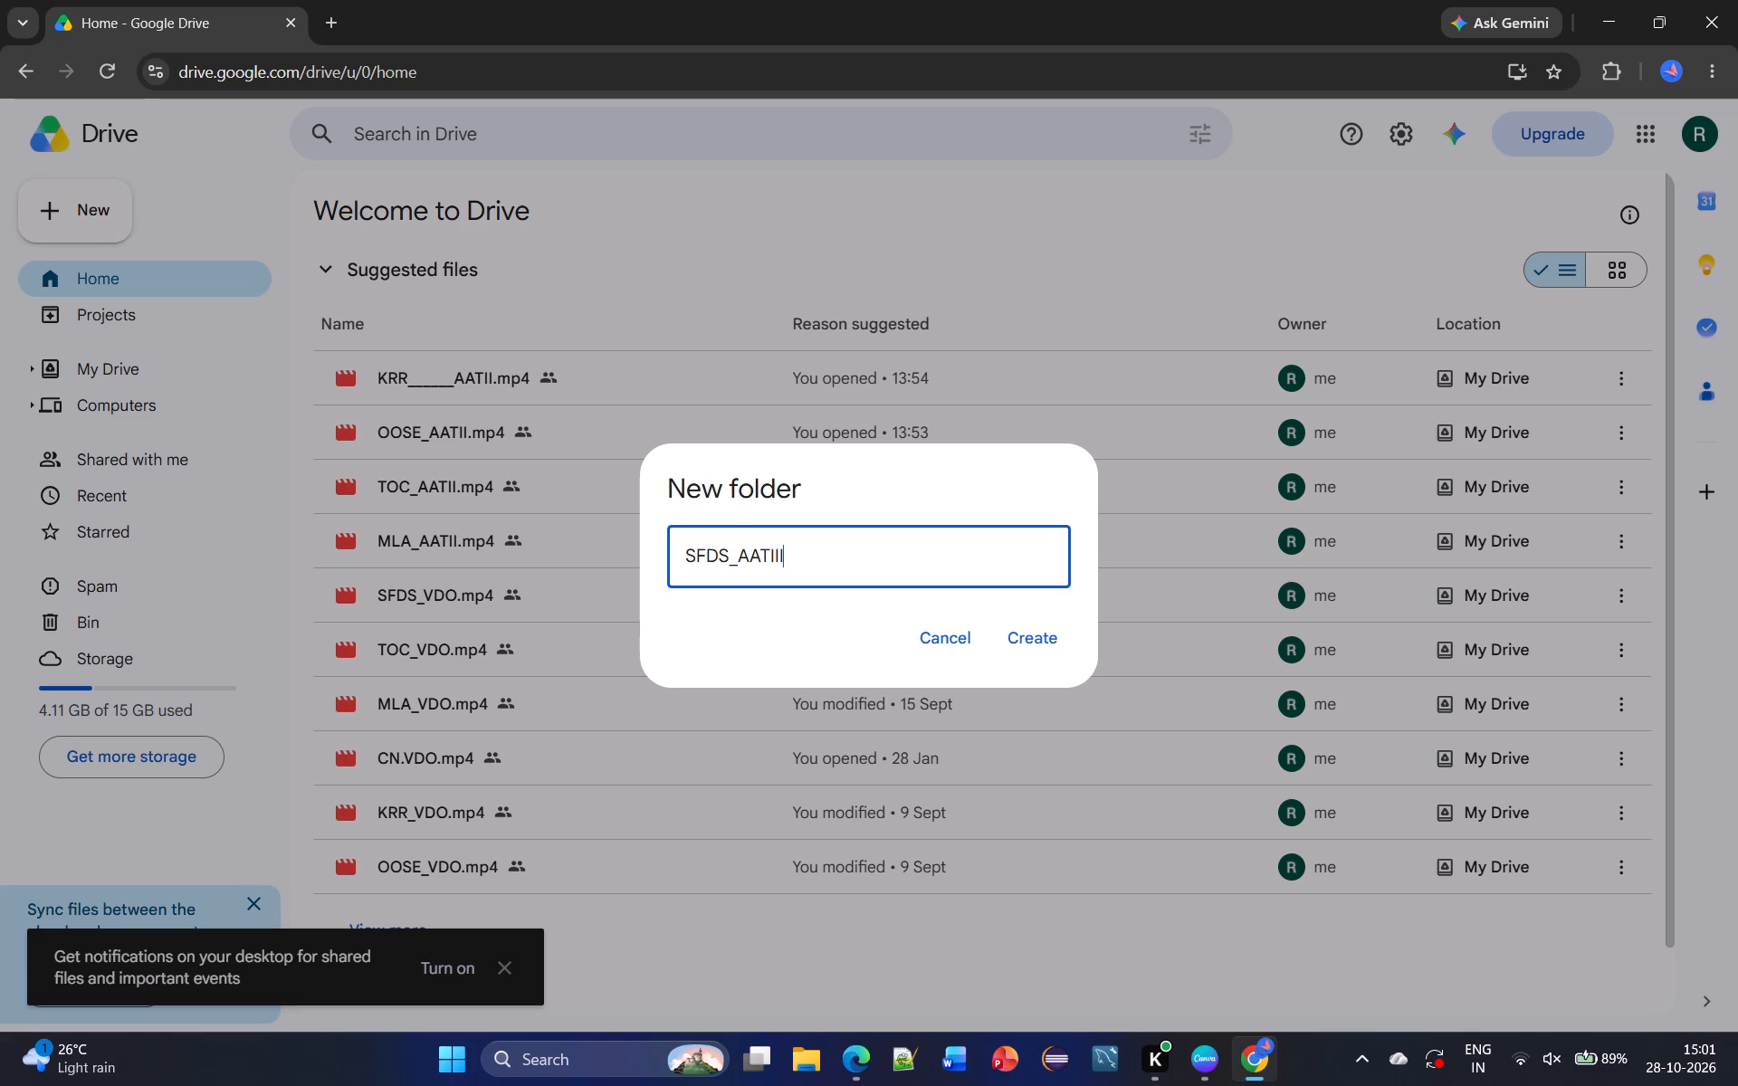
pyautogui.press('BackSpace')
pyautogui.click(1065, 639)
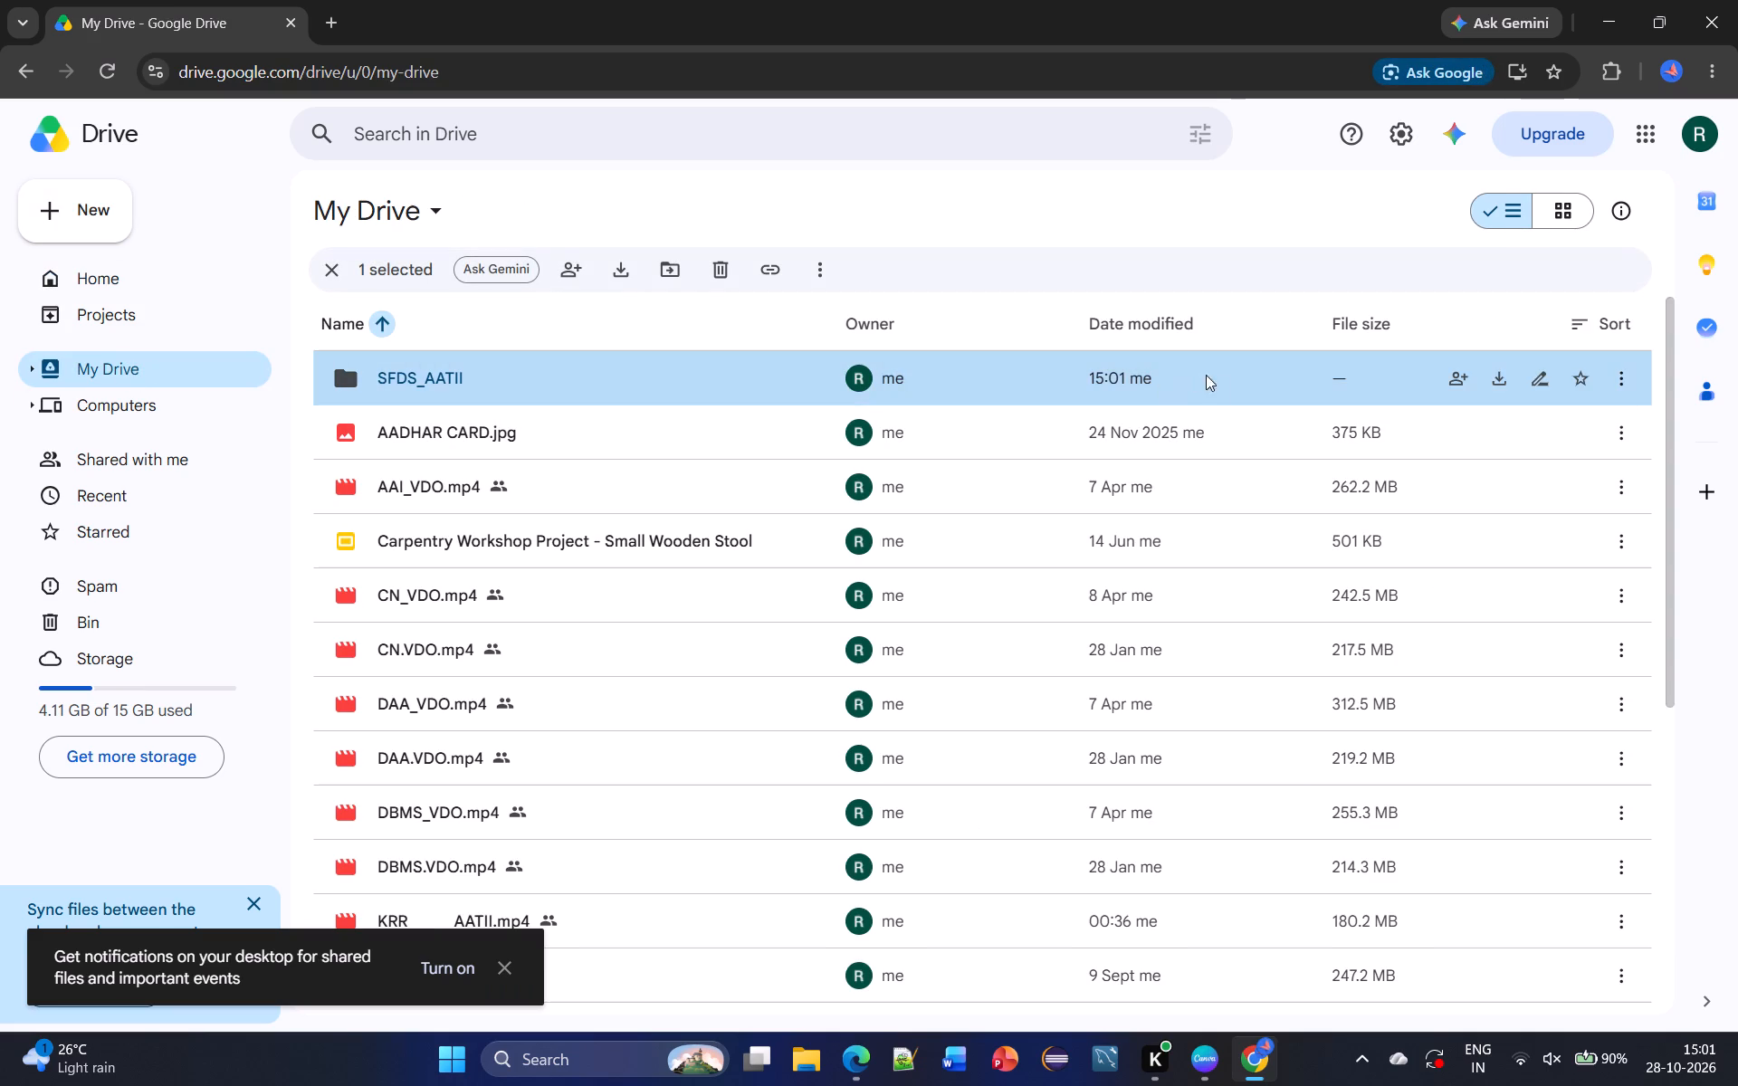
# Share the SFDS_AATII folder by setting its general access to Anyone with the link.
pyautogui.click(1625, 382)
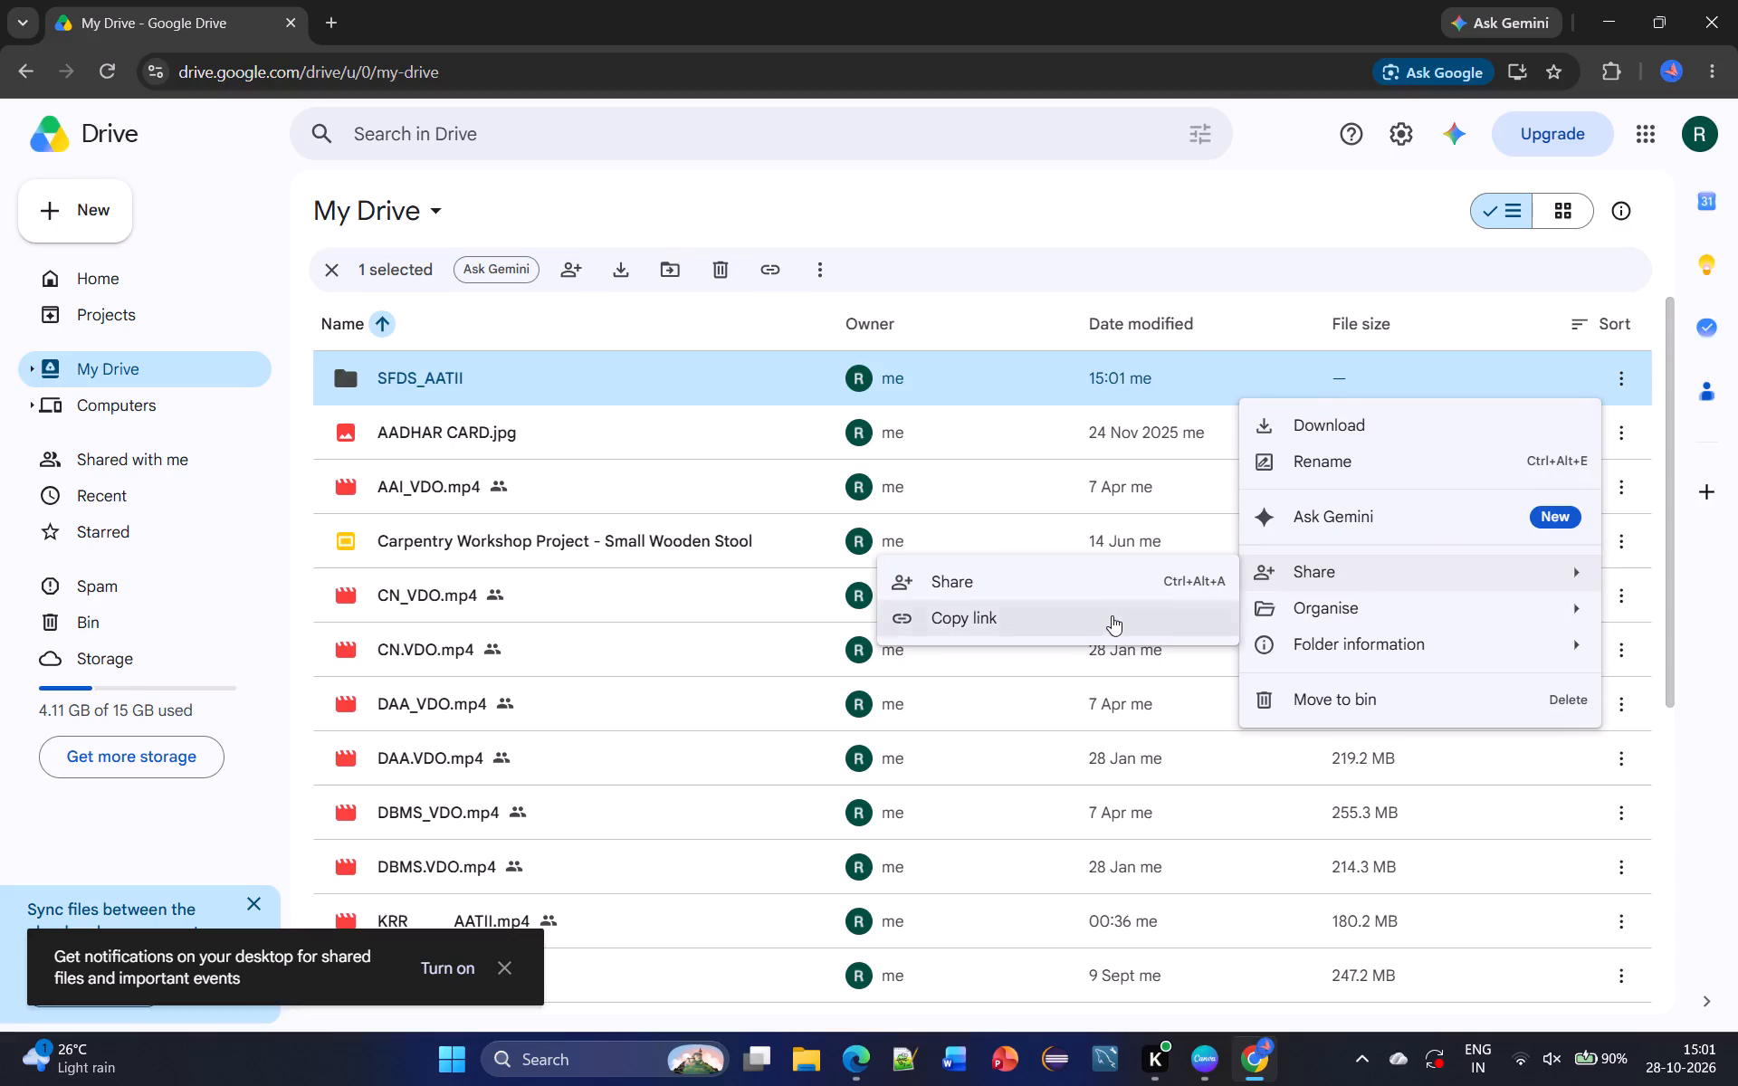
pyautogui.click(1075, 589)
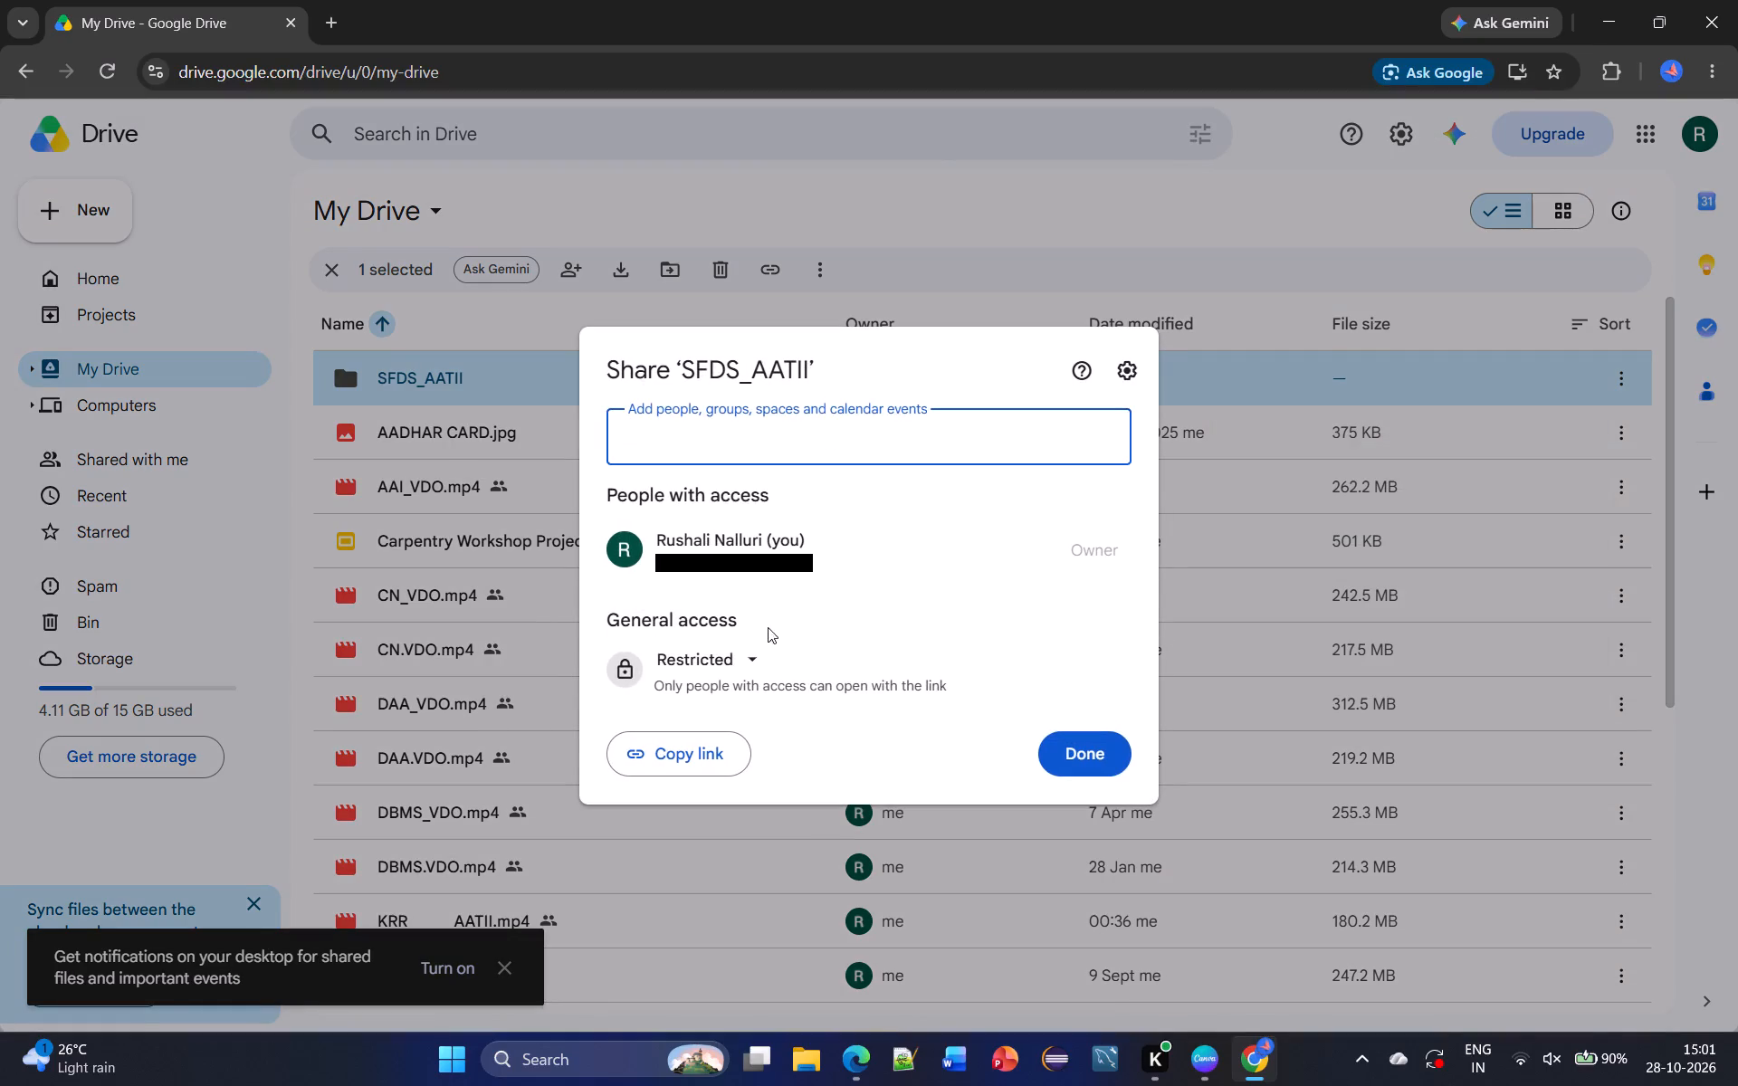
pyautogui.click(731, 649)
pyautogui.click(731, 750)
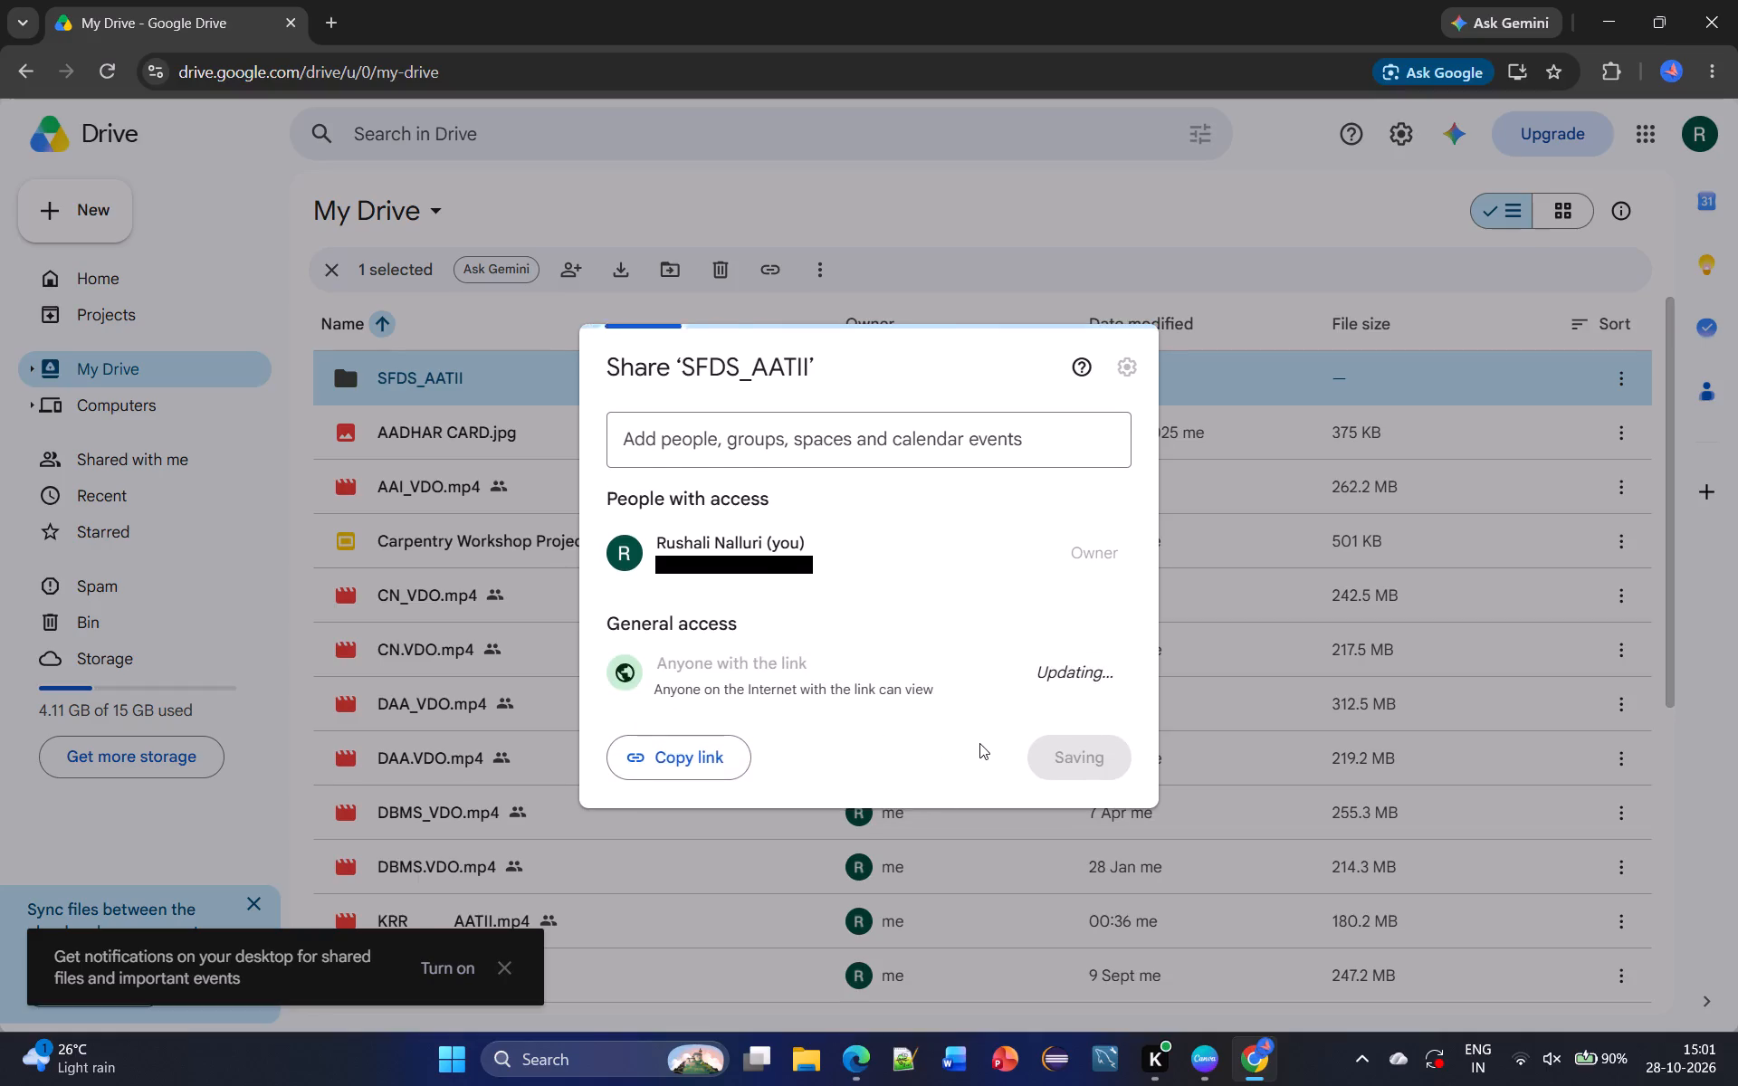
pyautogui.click(1076, 748)
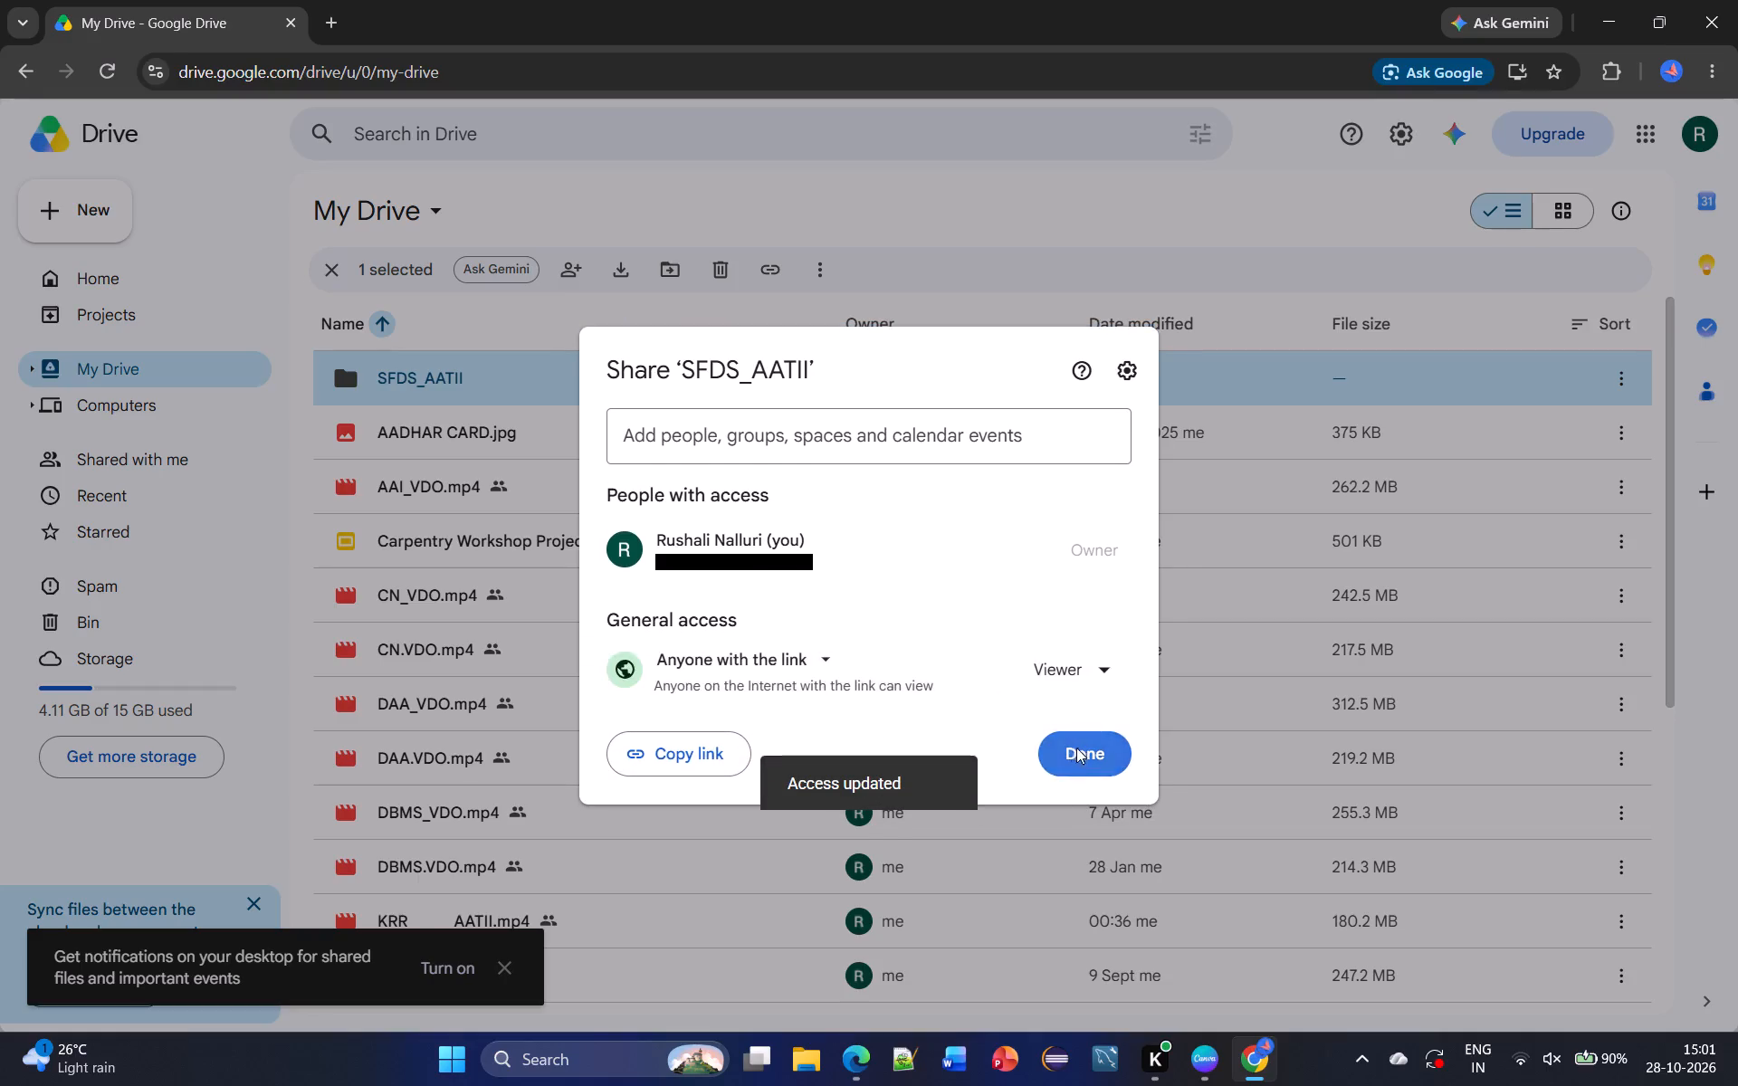
# Open the Samvidha student portal in a new tab and sign in with the saved credentials.
pyautogui.click(329, 10)
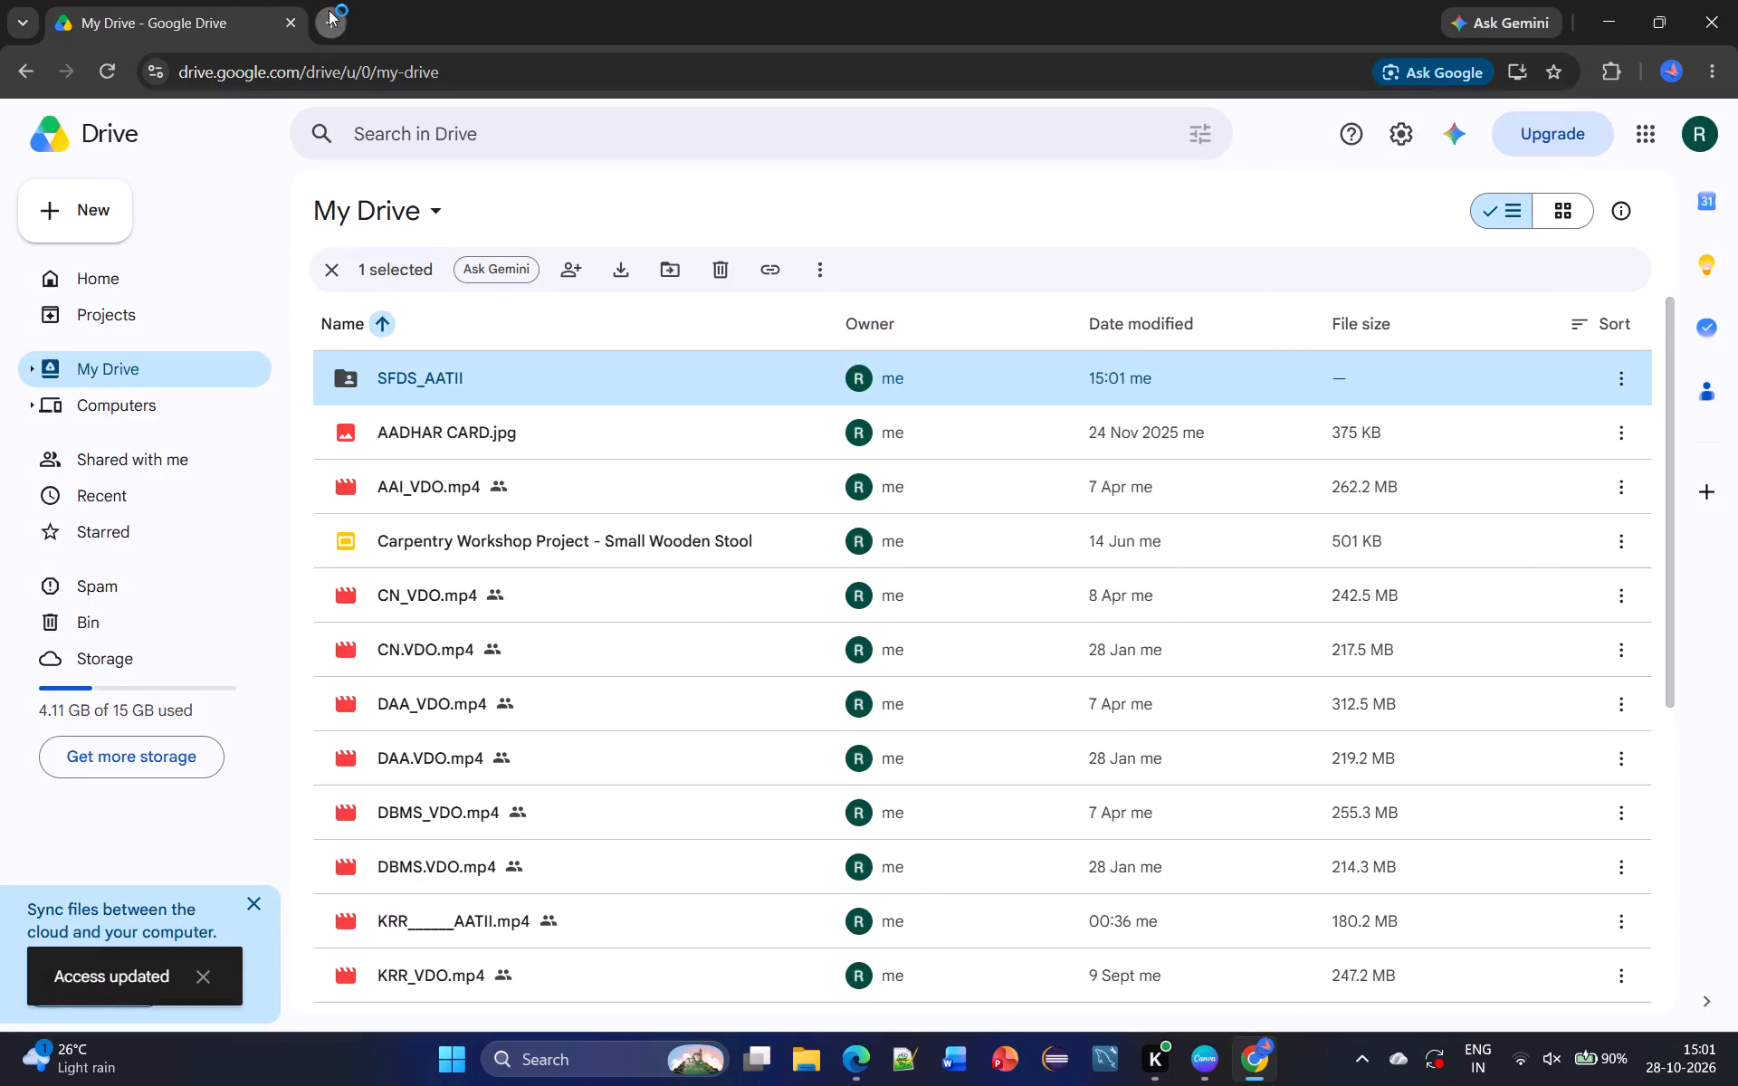
pyautogui.click(431, 633)
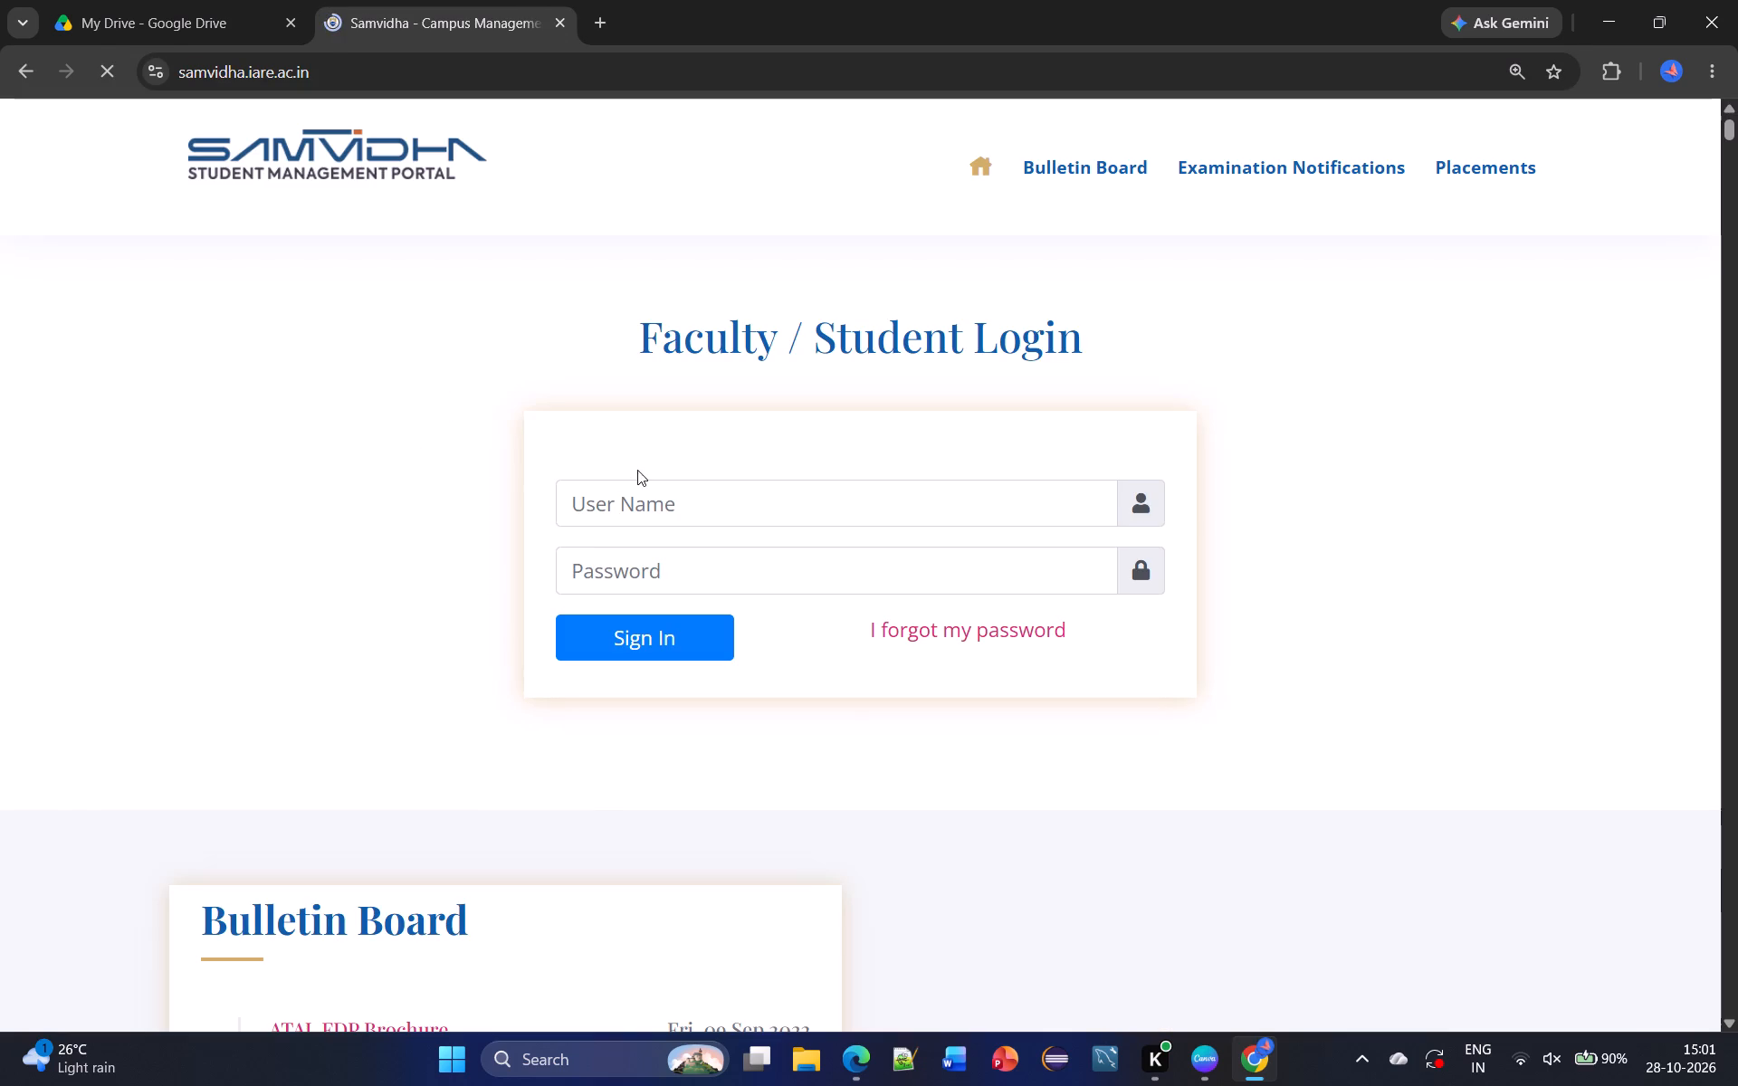
pyautogui.click(629, 495)
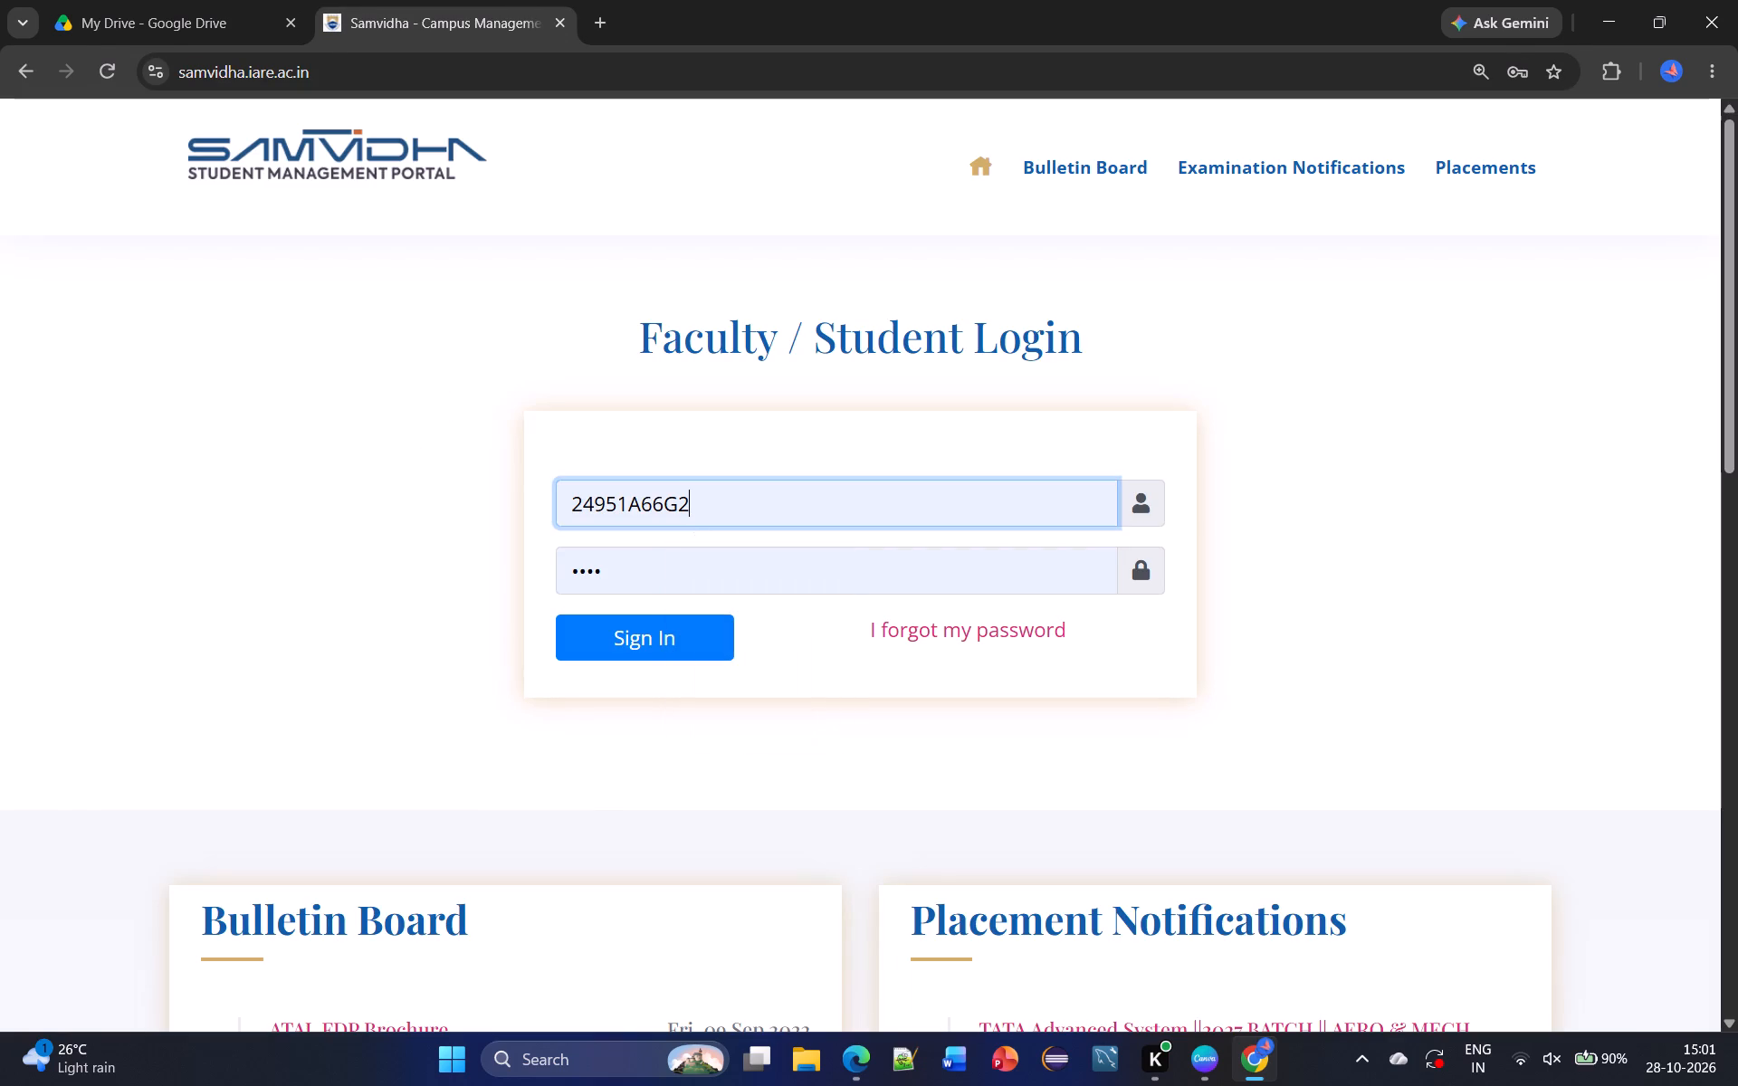
pyautogui.click(615, 636)
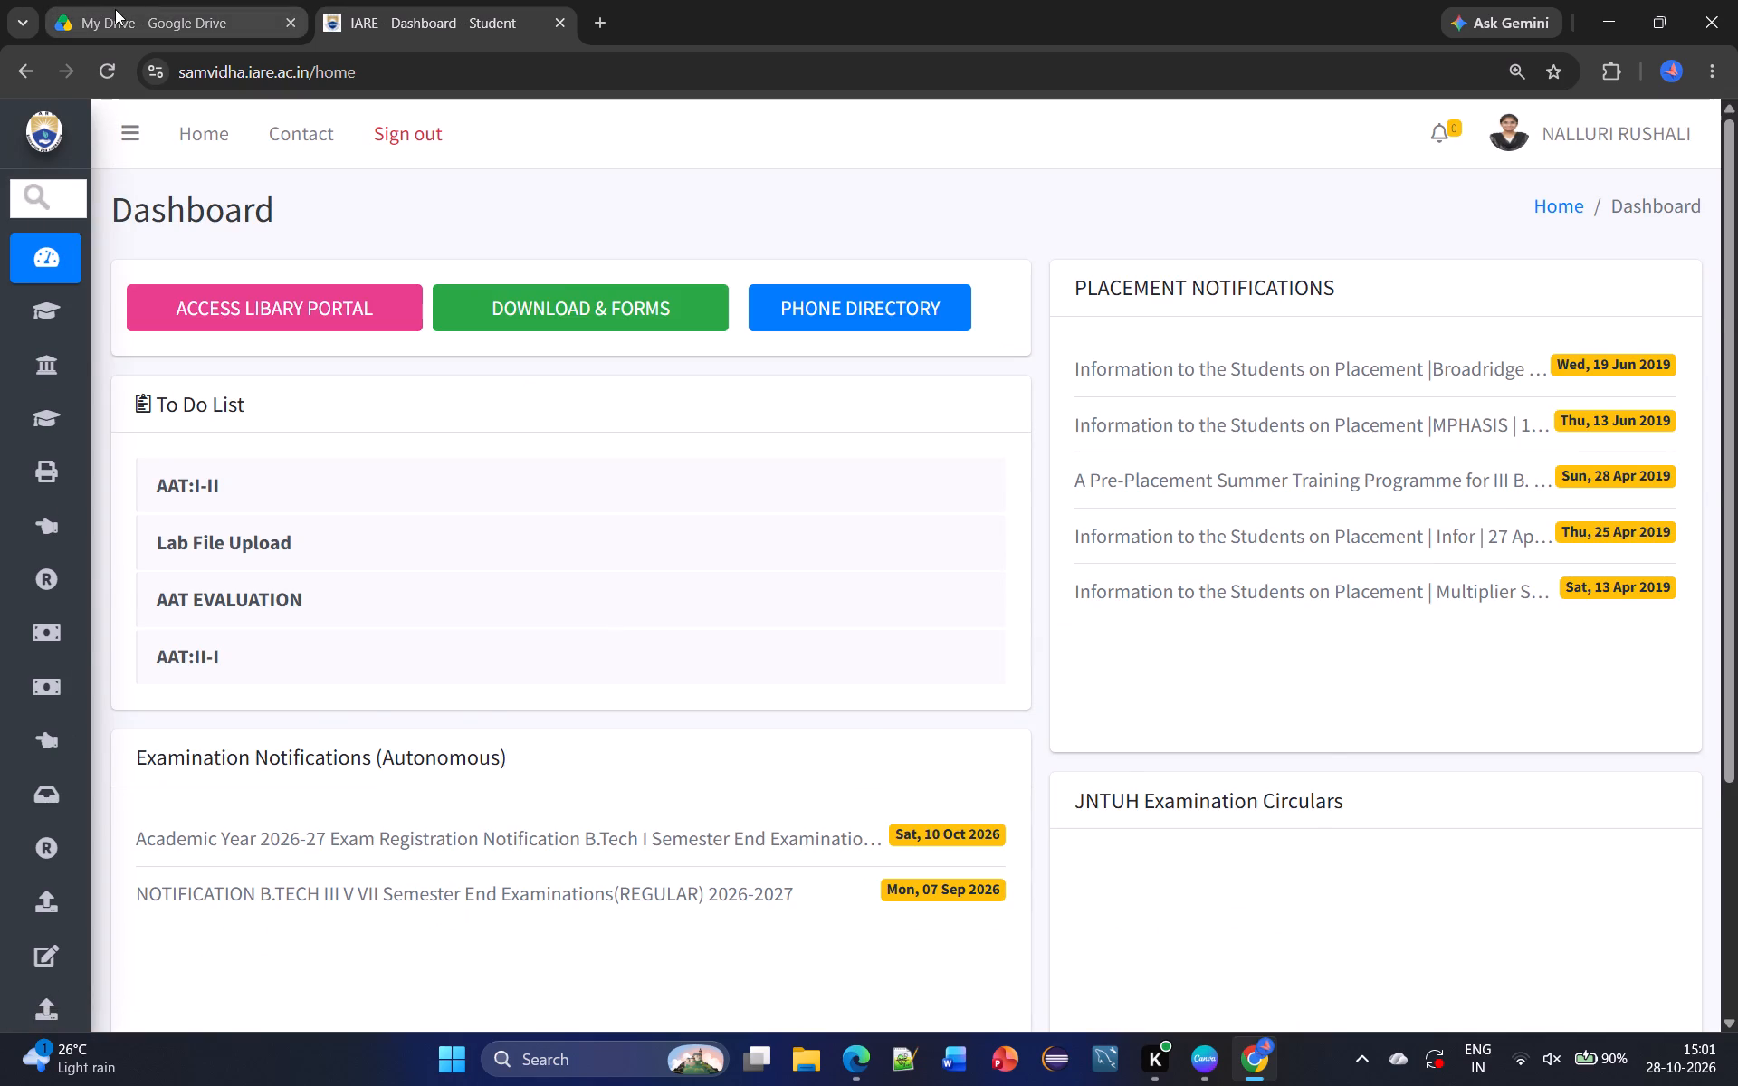
# Return to Google Drive and copy the sharing link of the SFDS_AATII folder.
pyautogui.click(115, 9)
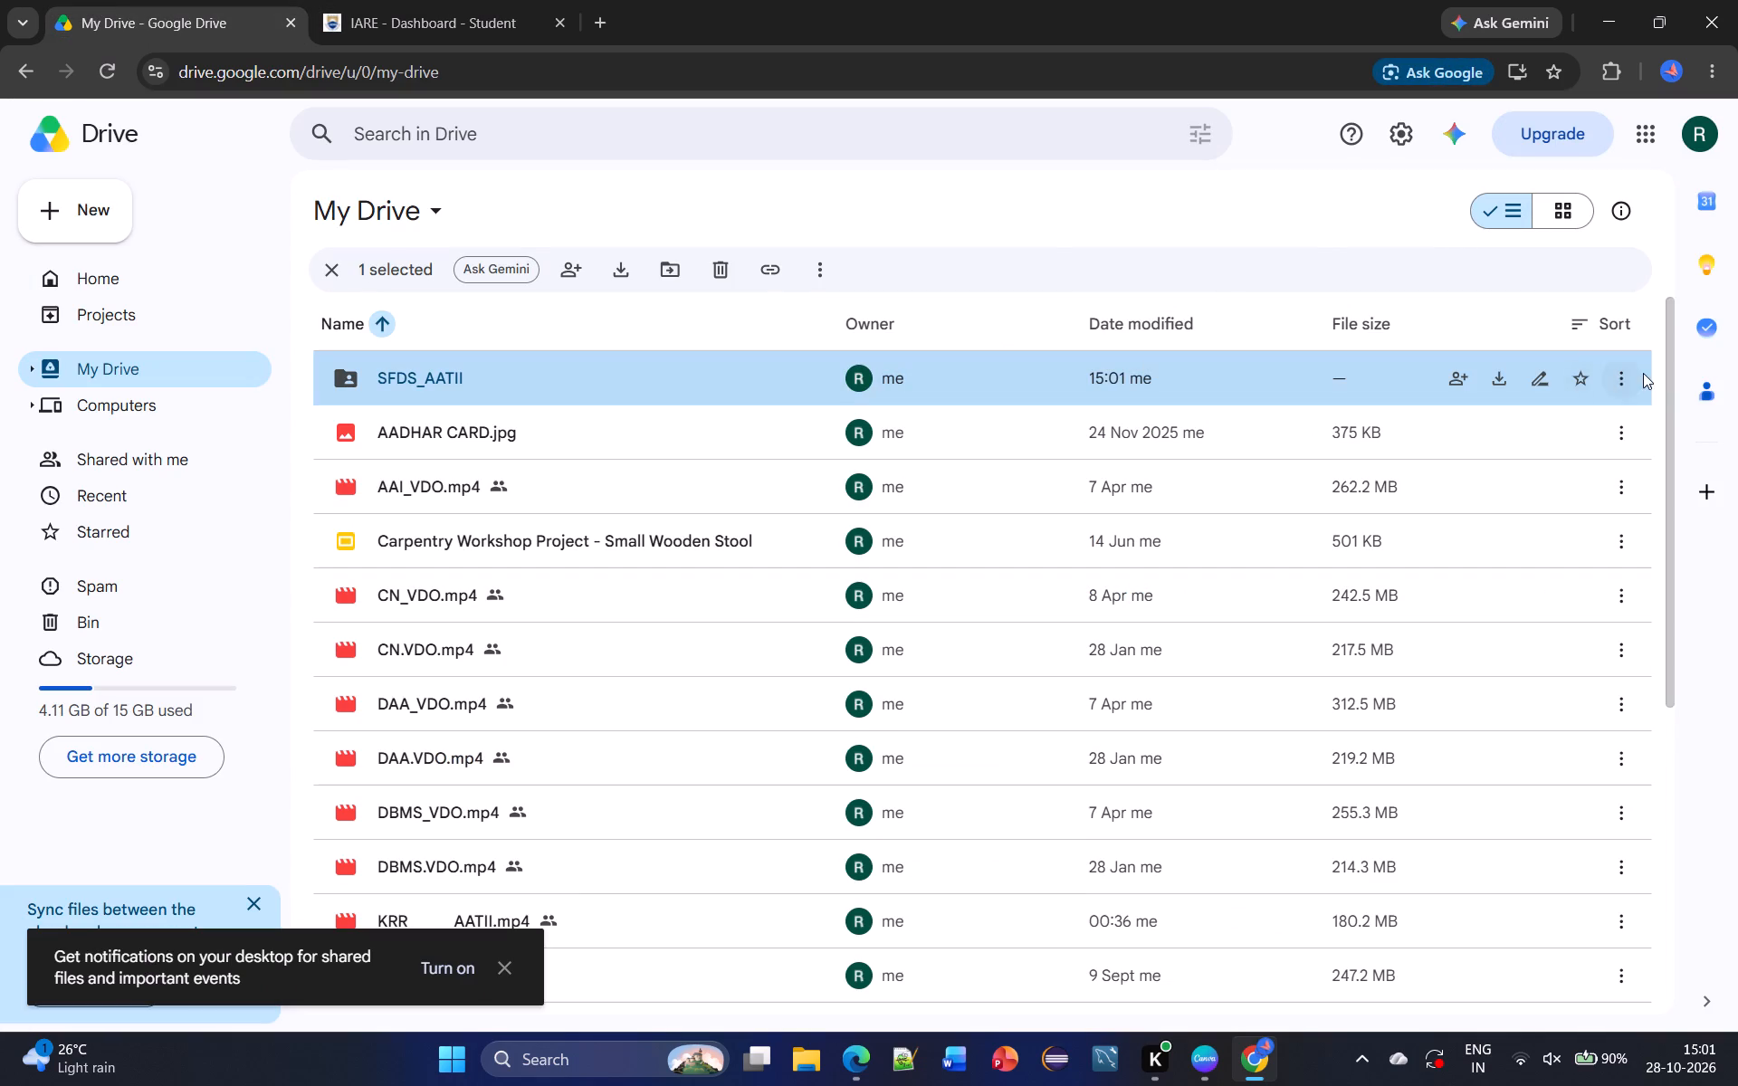
pyautogui.click(1619, 384)
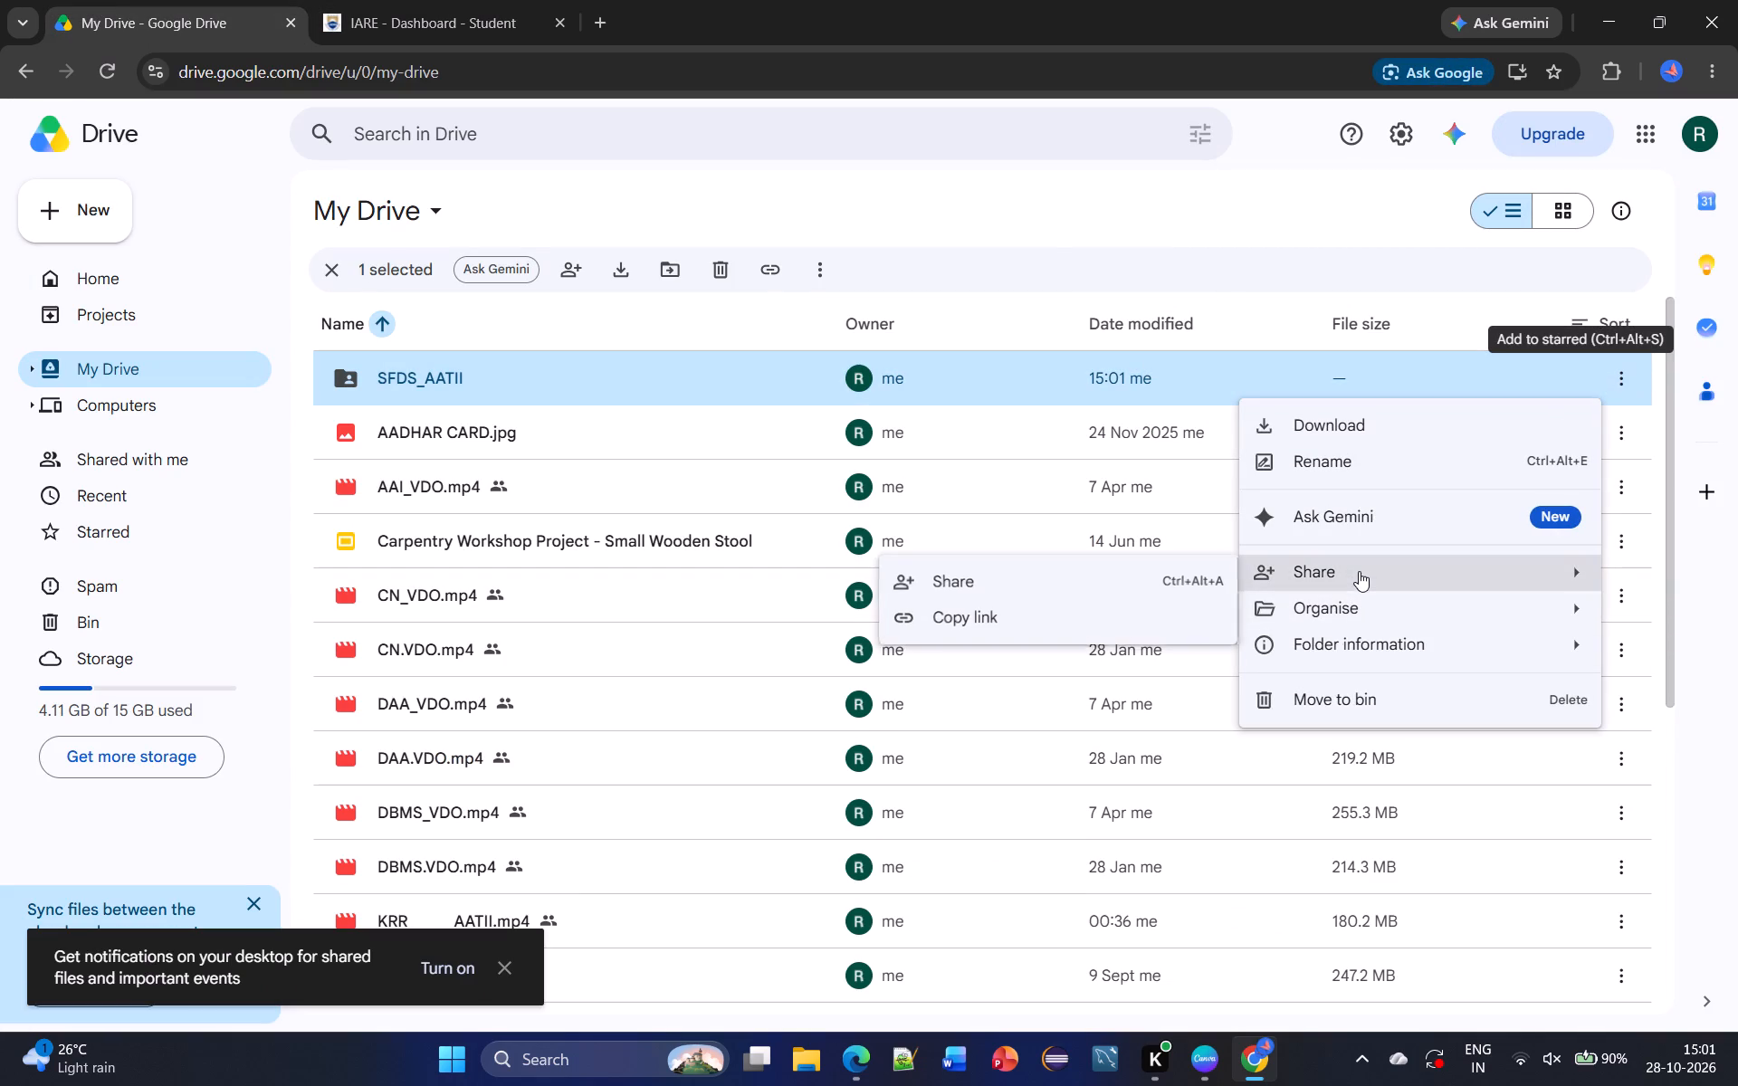
pyautogui.click(1042, 593)
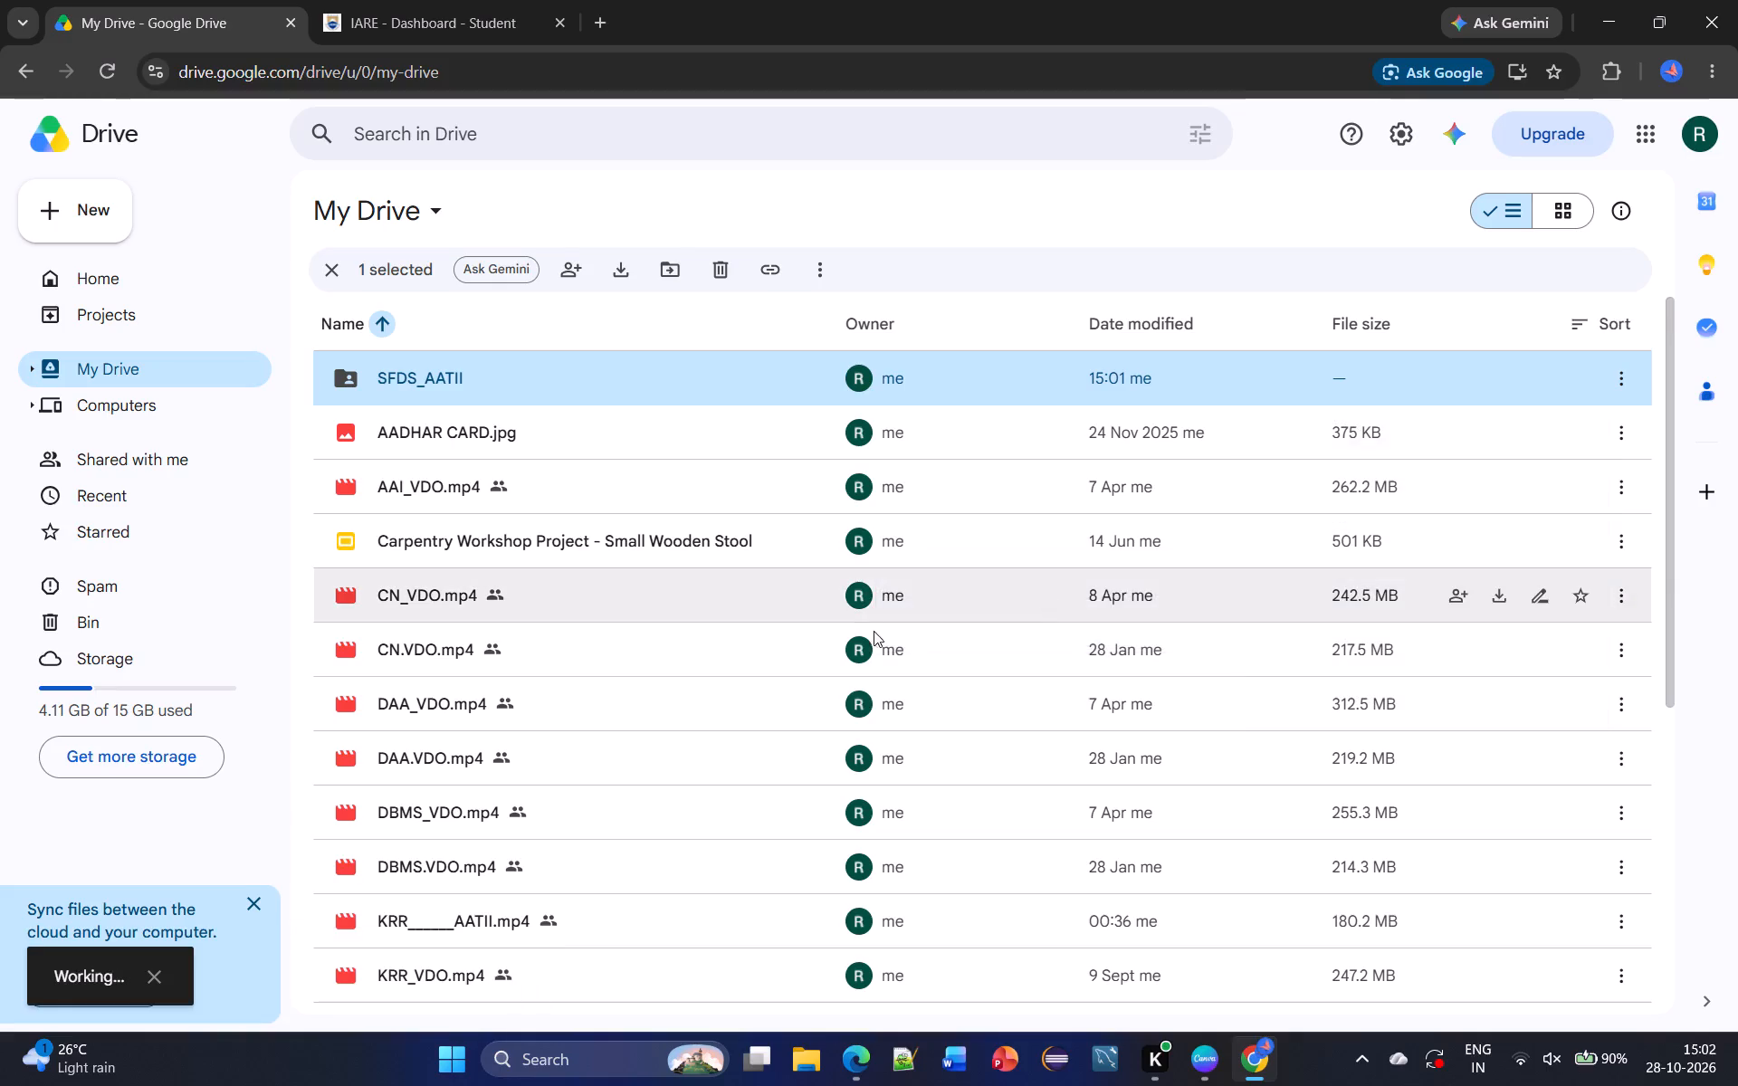
pyautogui.click(697, 754)
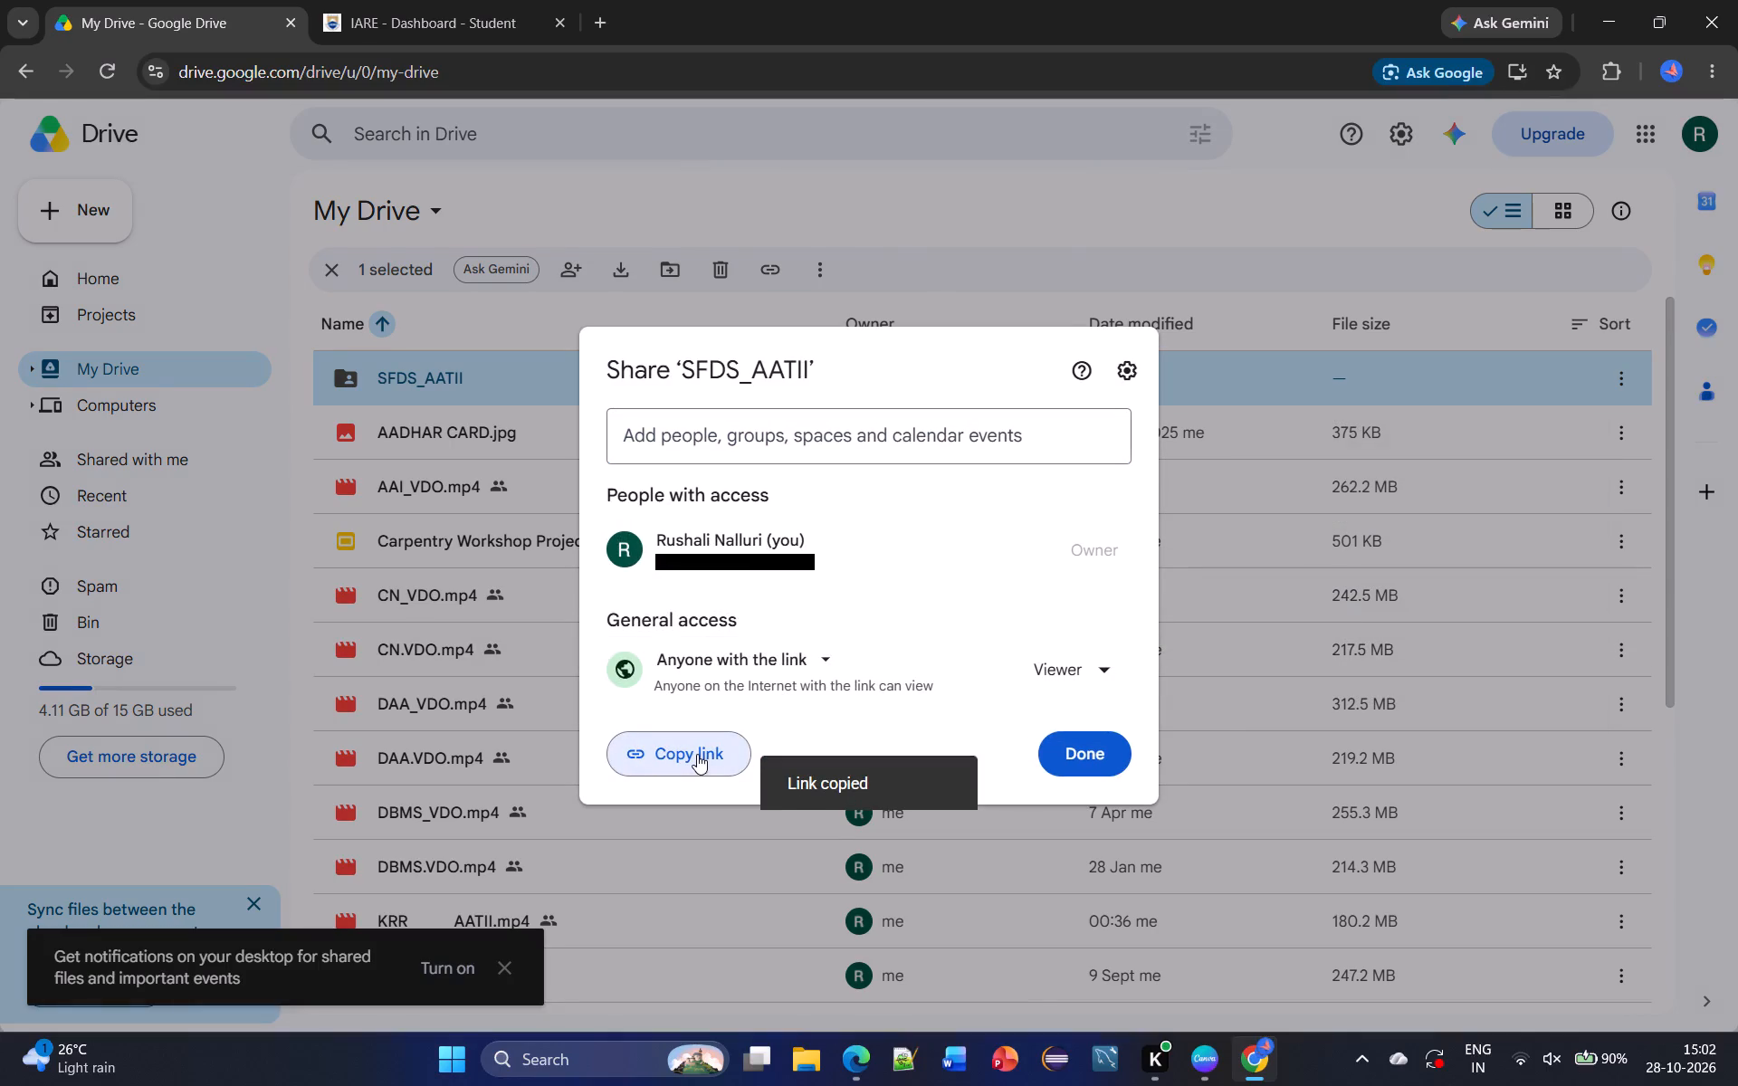
pyautogui.click(1073, 742)
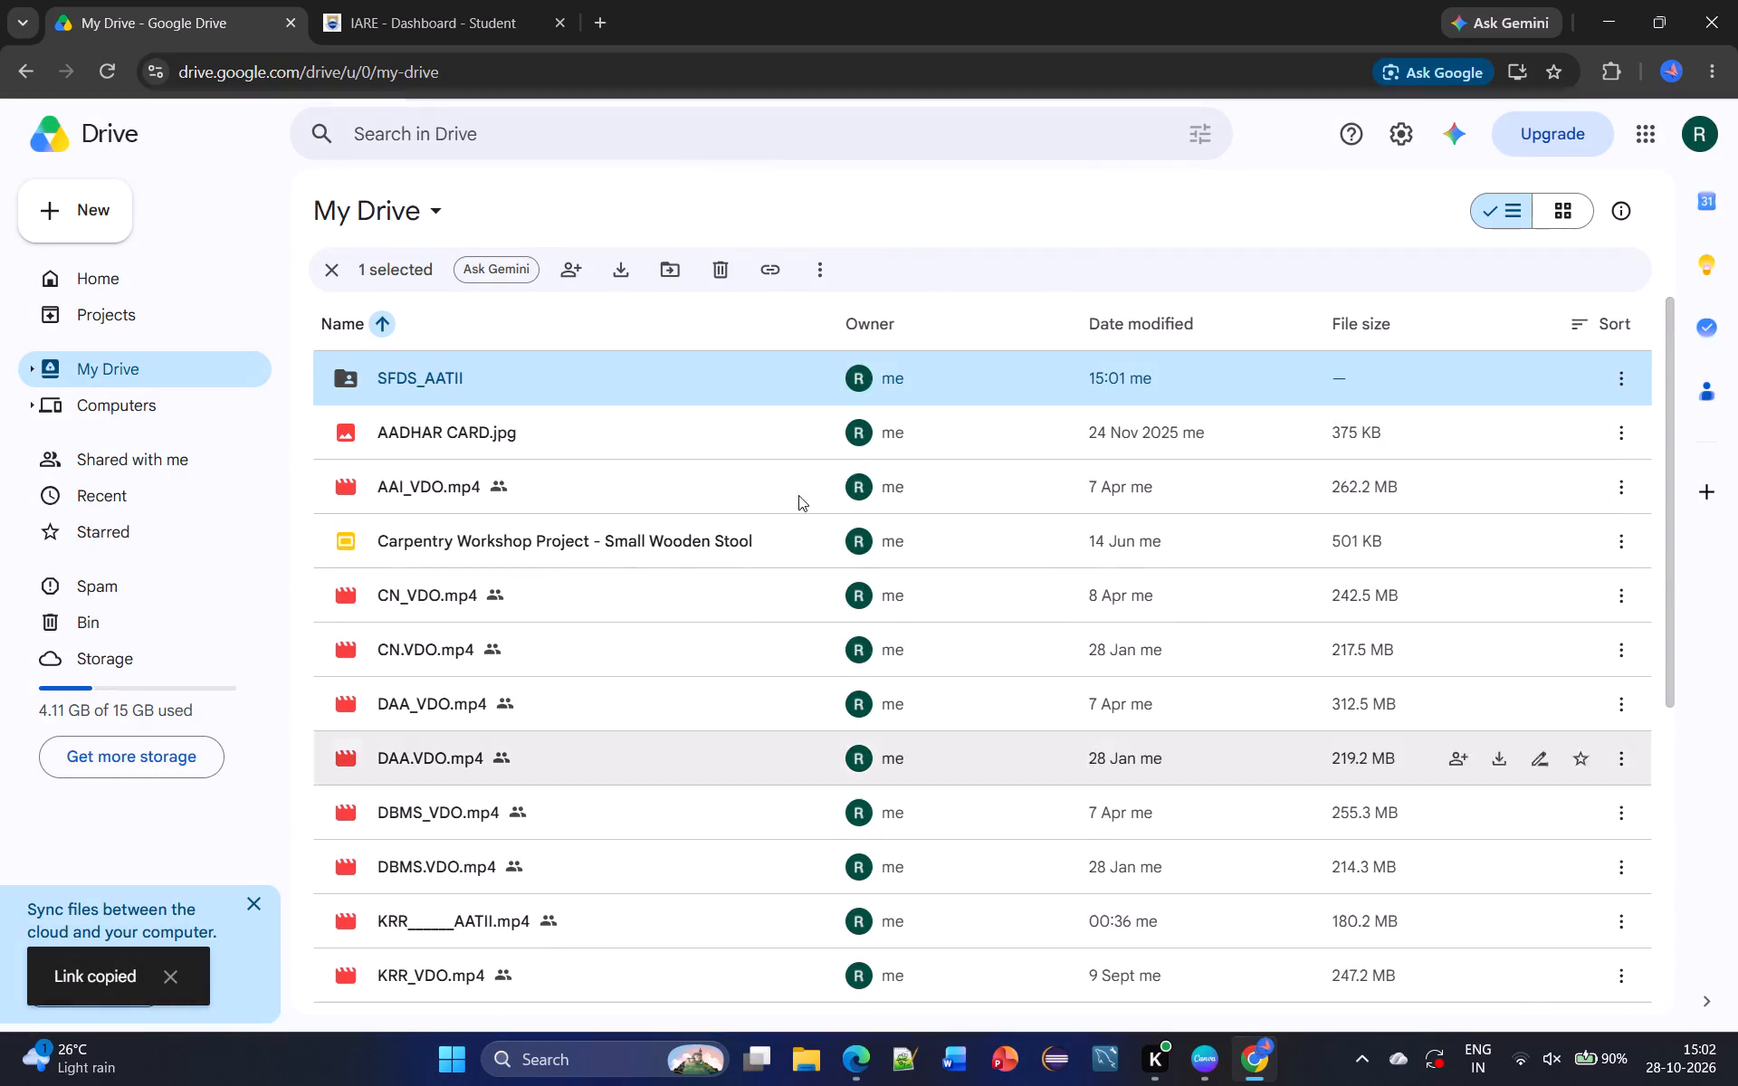
# Open the AAT-II upload page in Samvidha and get the question for ACAD07, Statistical Foundations of Data Science.
pyautogui.click(419, 0)
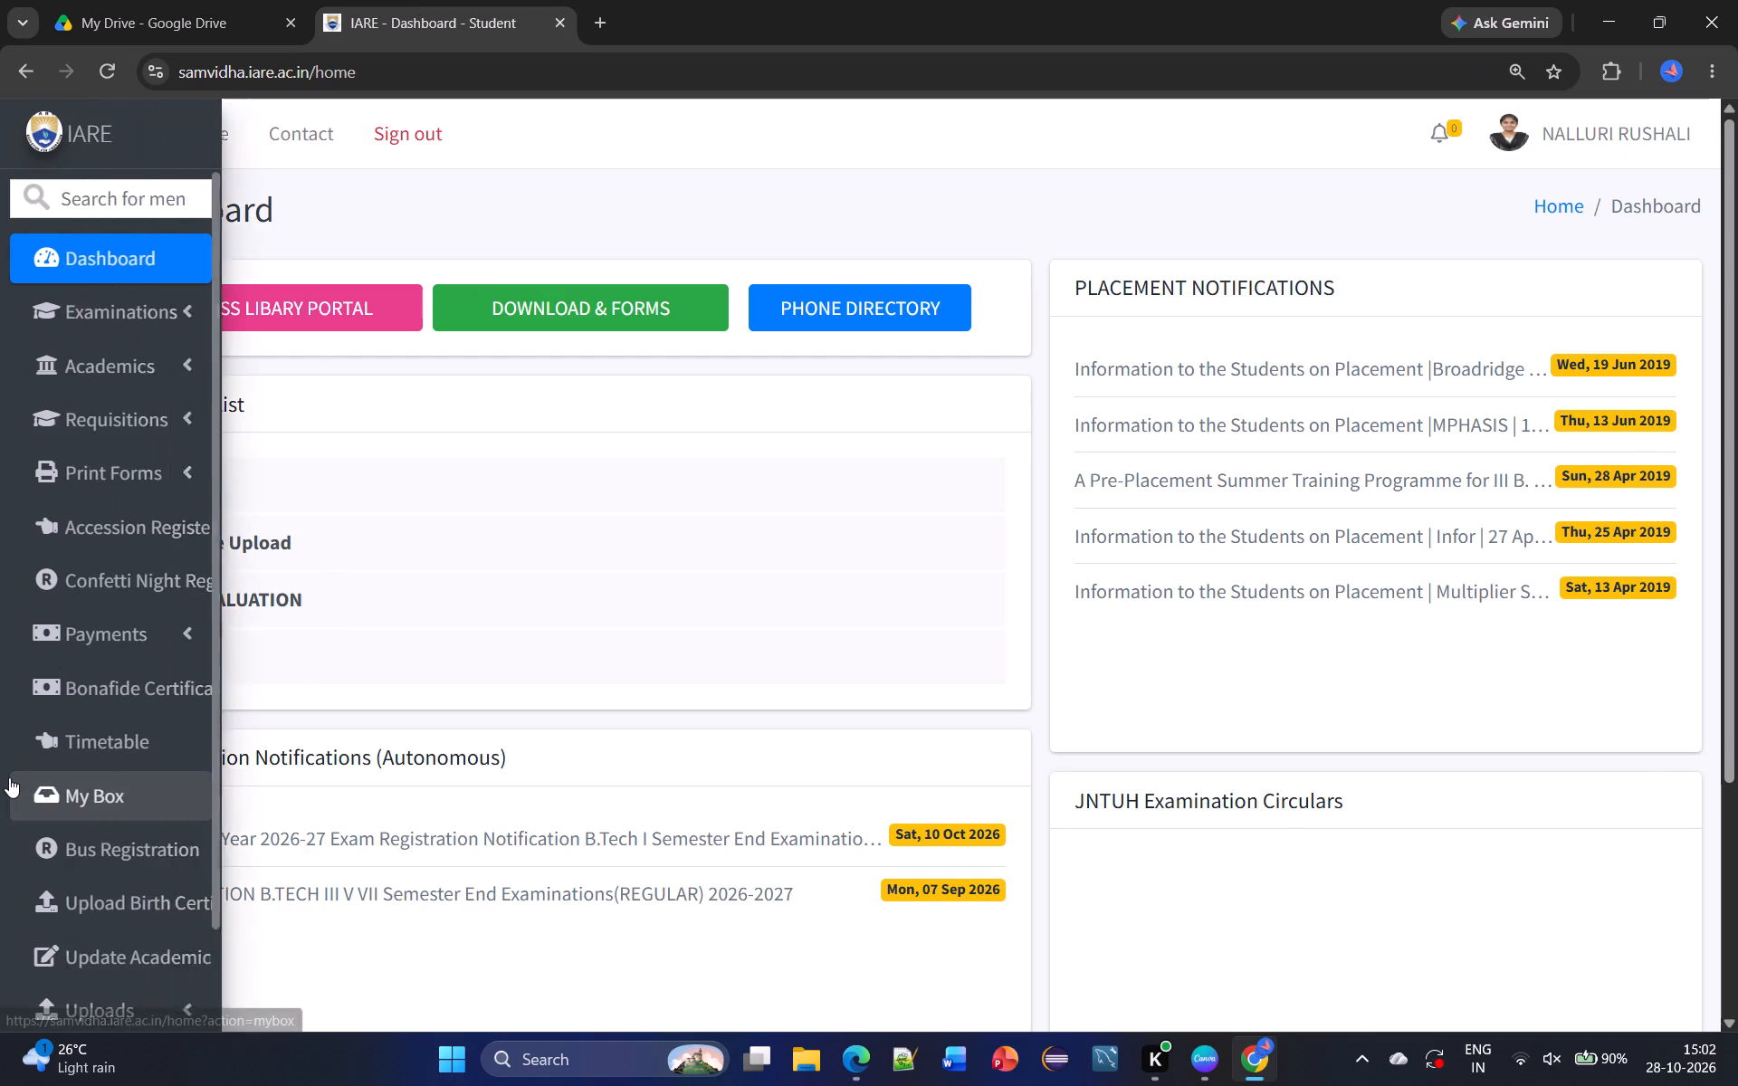
pyautogui.scroll(-4, 9, 777)
pyautogui.click(100, 898)
pyautogui.scroll(-5, 100, 898)
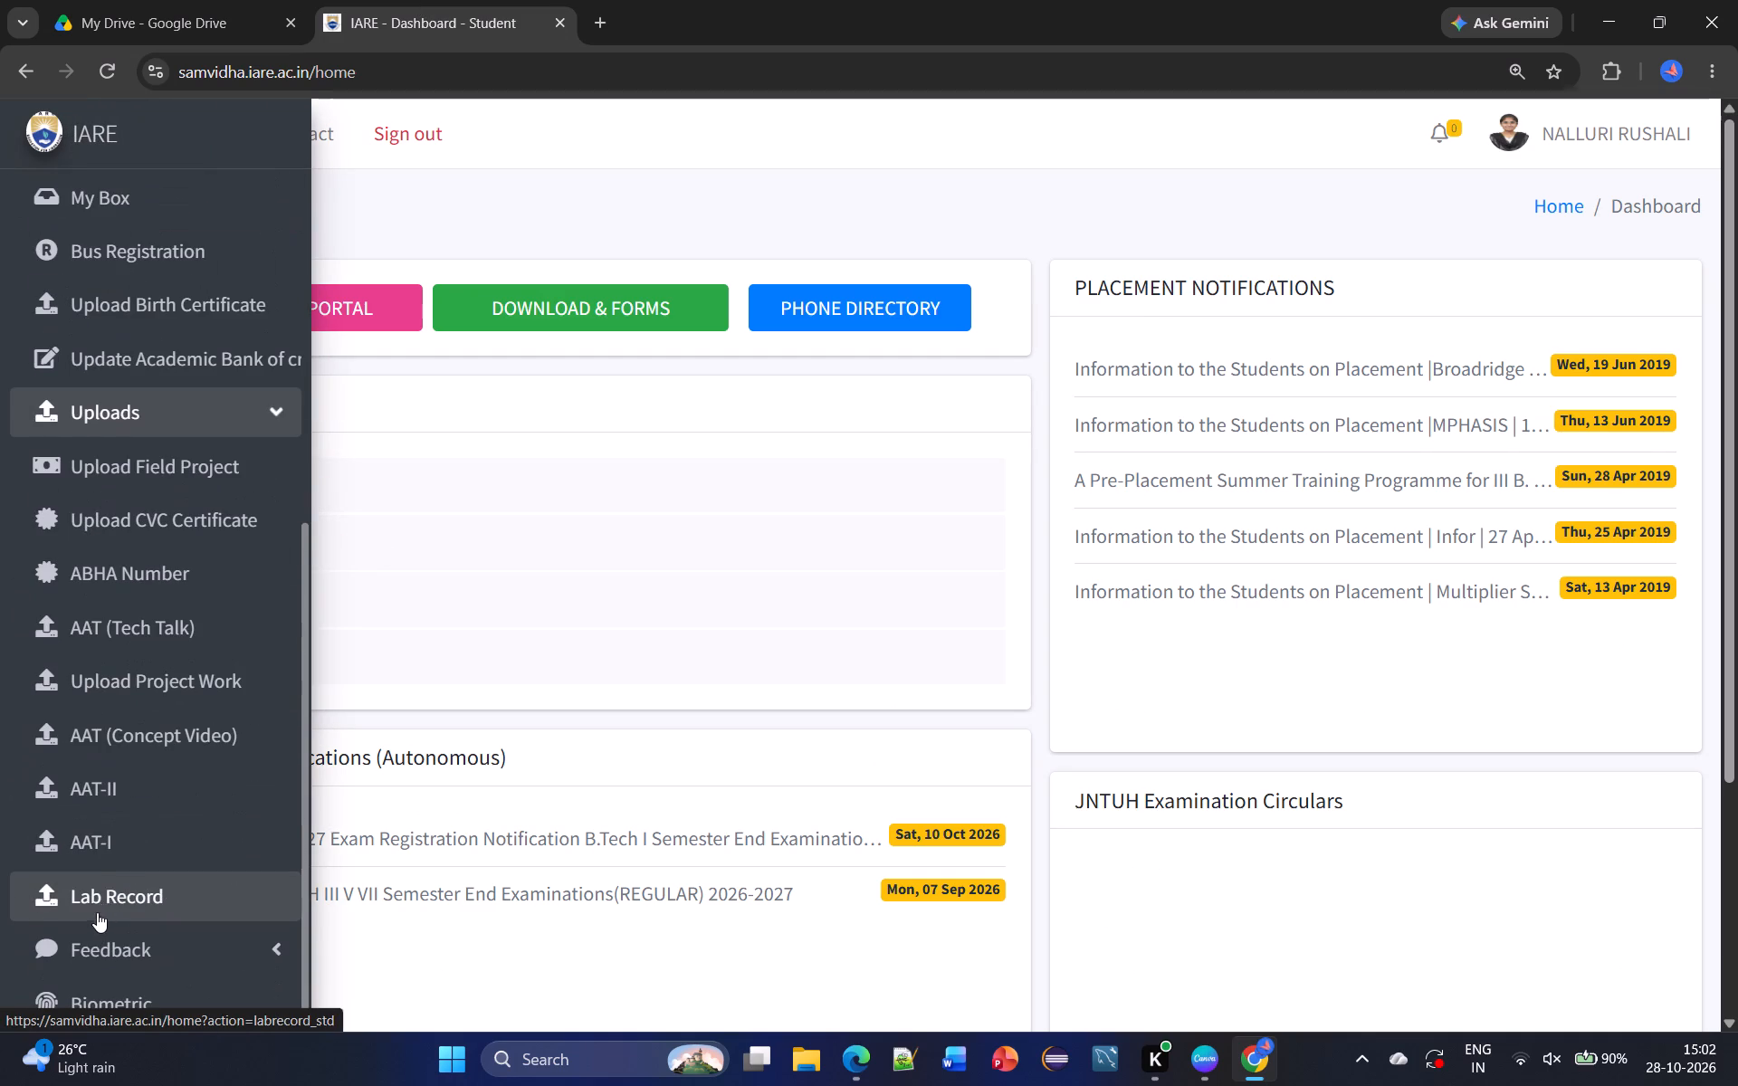
pyautogui.click(57, 810)
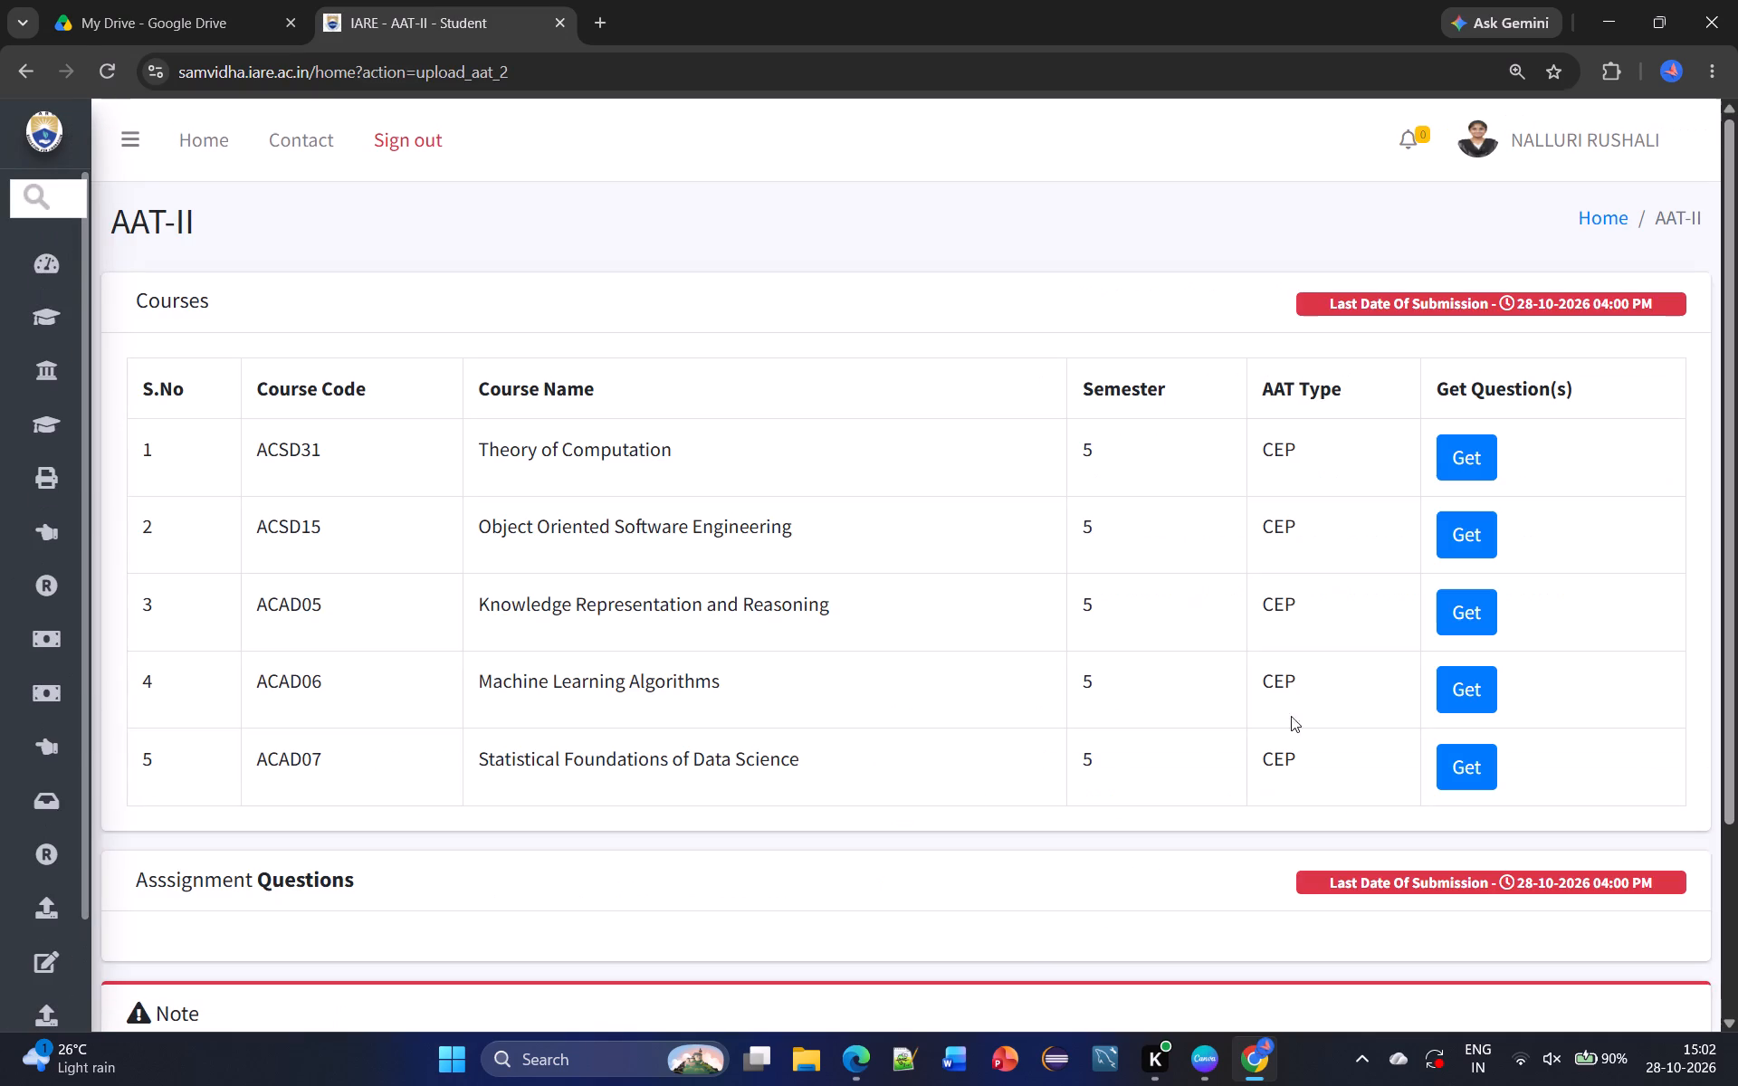
pyautogui.click(1436, 766)
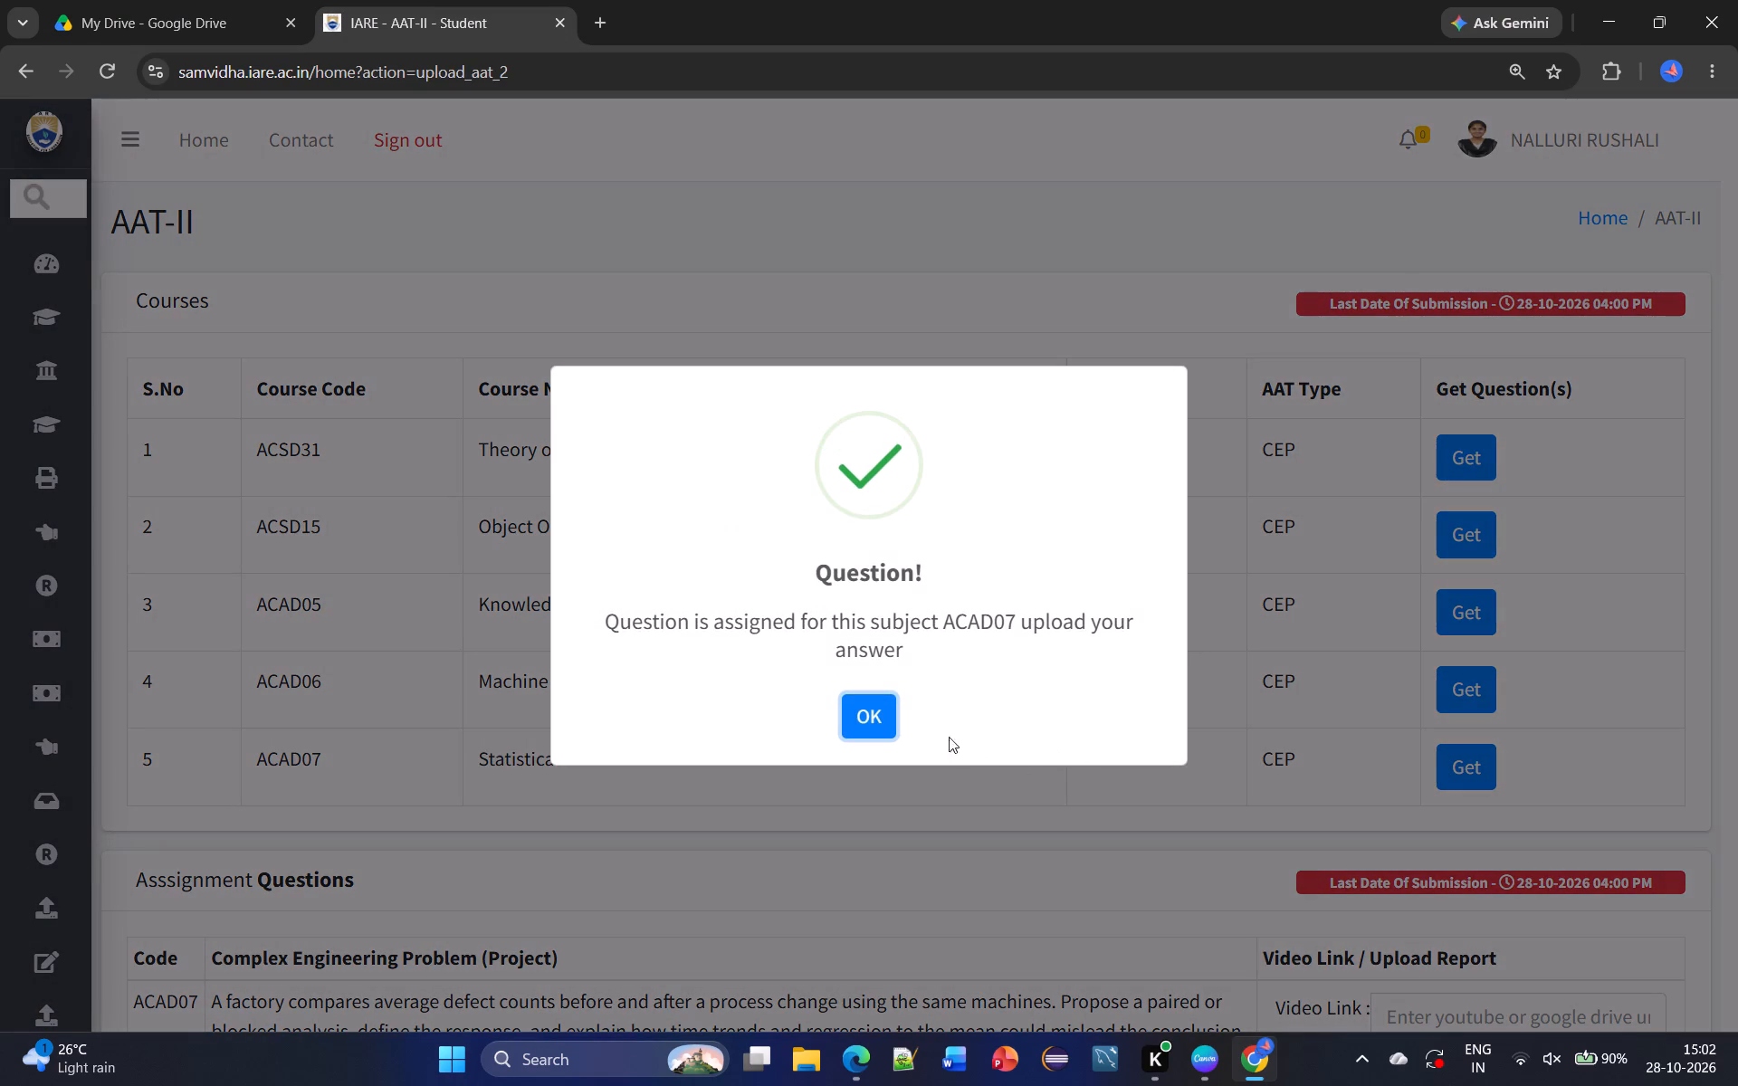
pyautogui.click(895, 714)
# Paste the copied SFDS_AATII folder link as the Video Link for the ACAD07 question.
pyautogui.scroll(-2, 1287, 955)
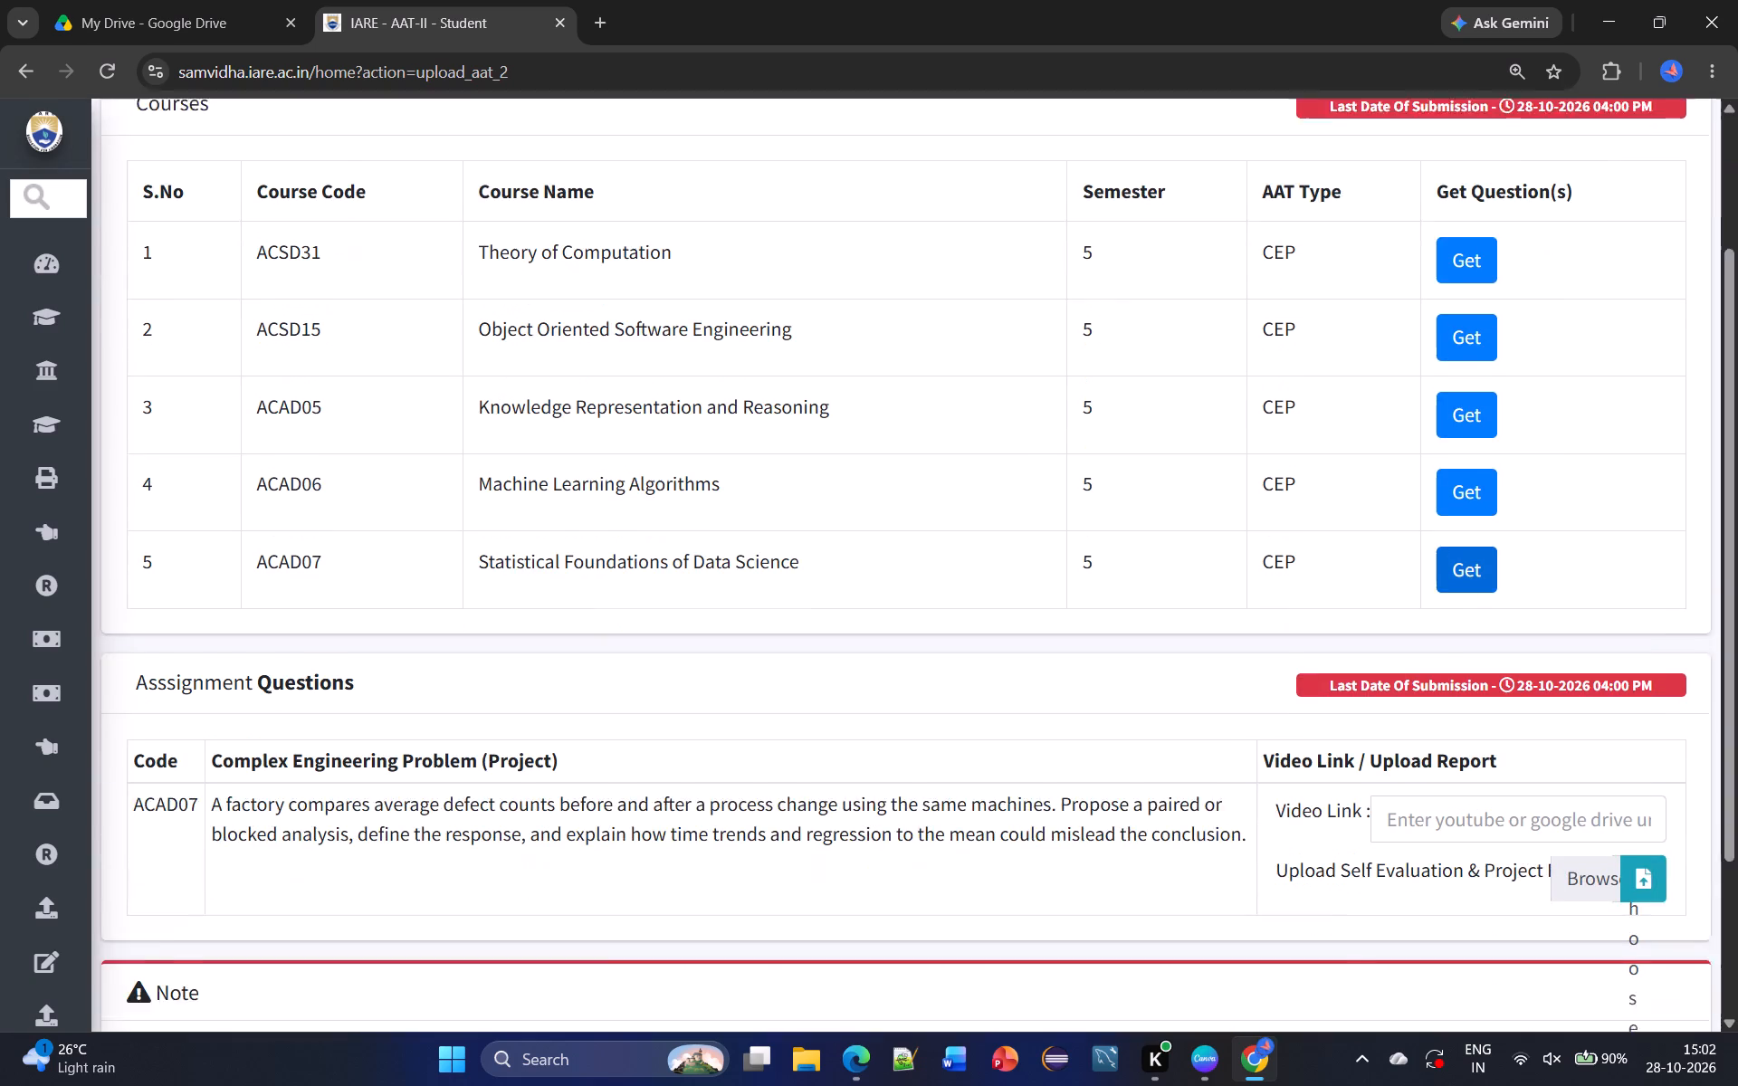
pyautogui.click(1409, 769)
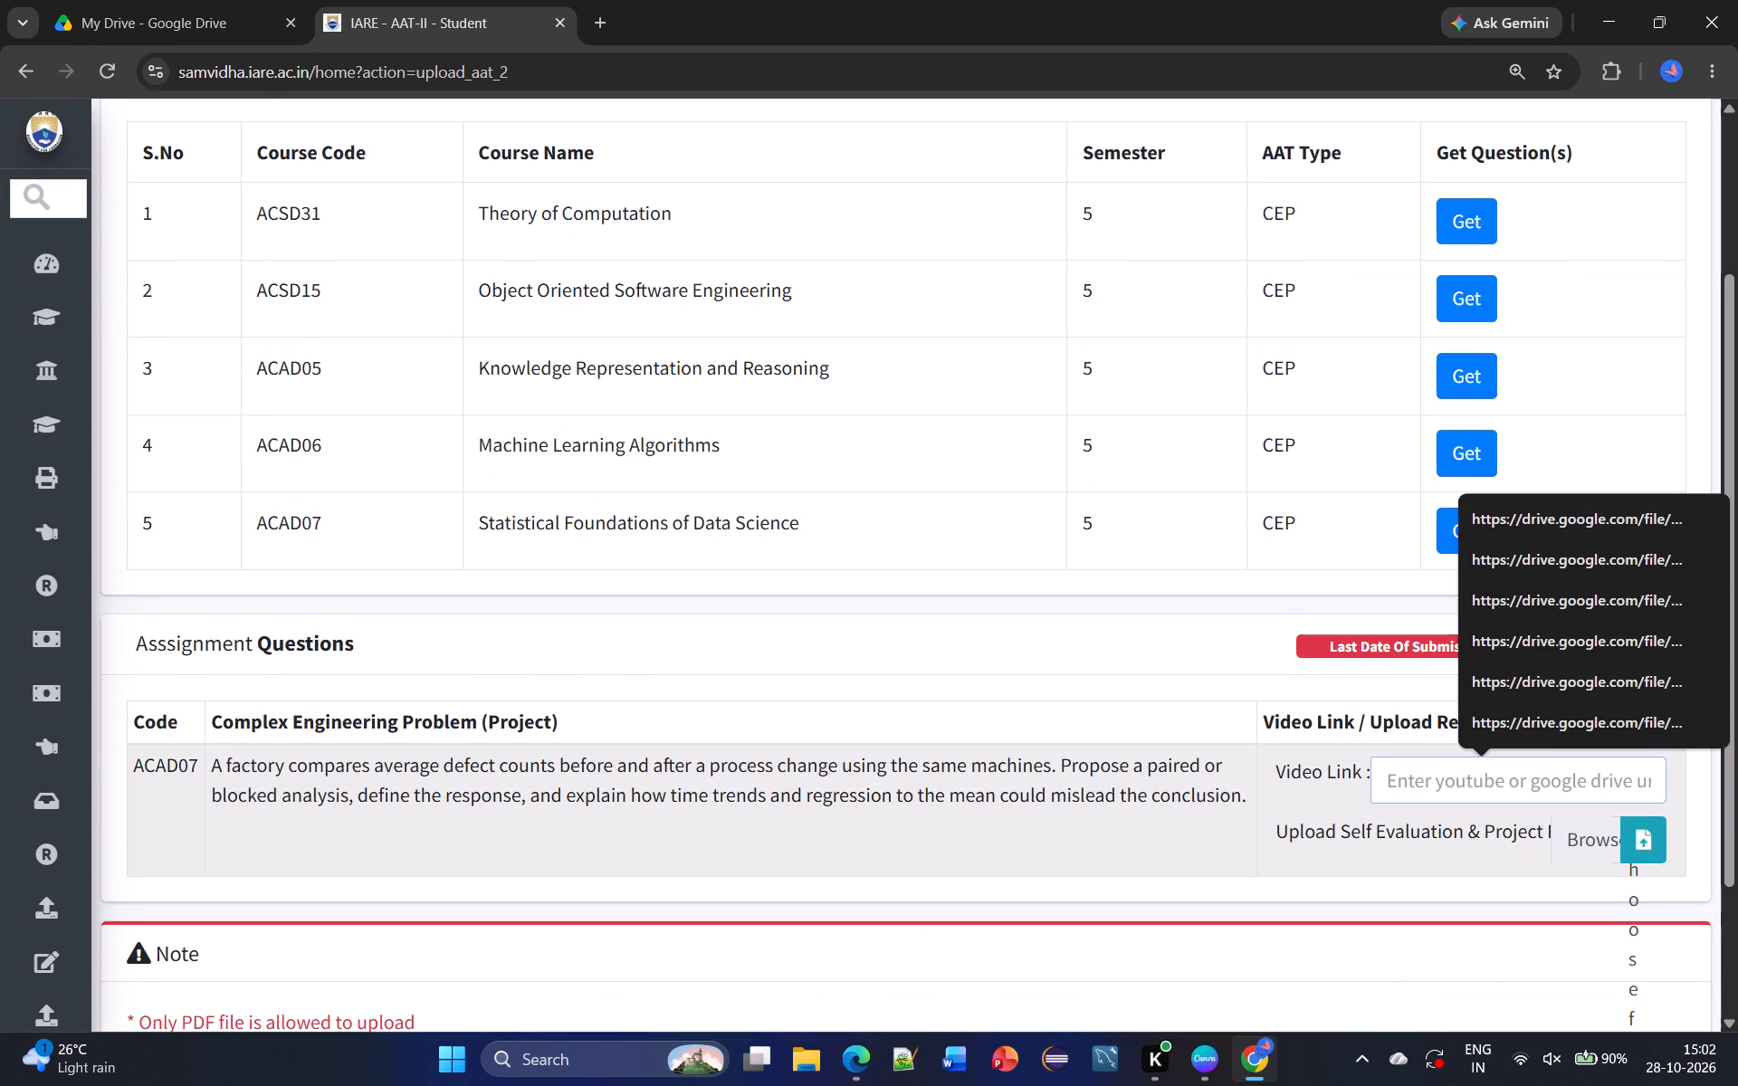
pyautogui.hotkey('ctrl', 'v')
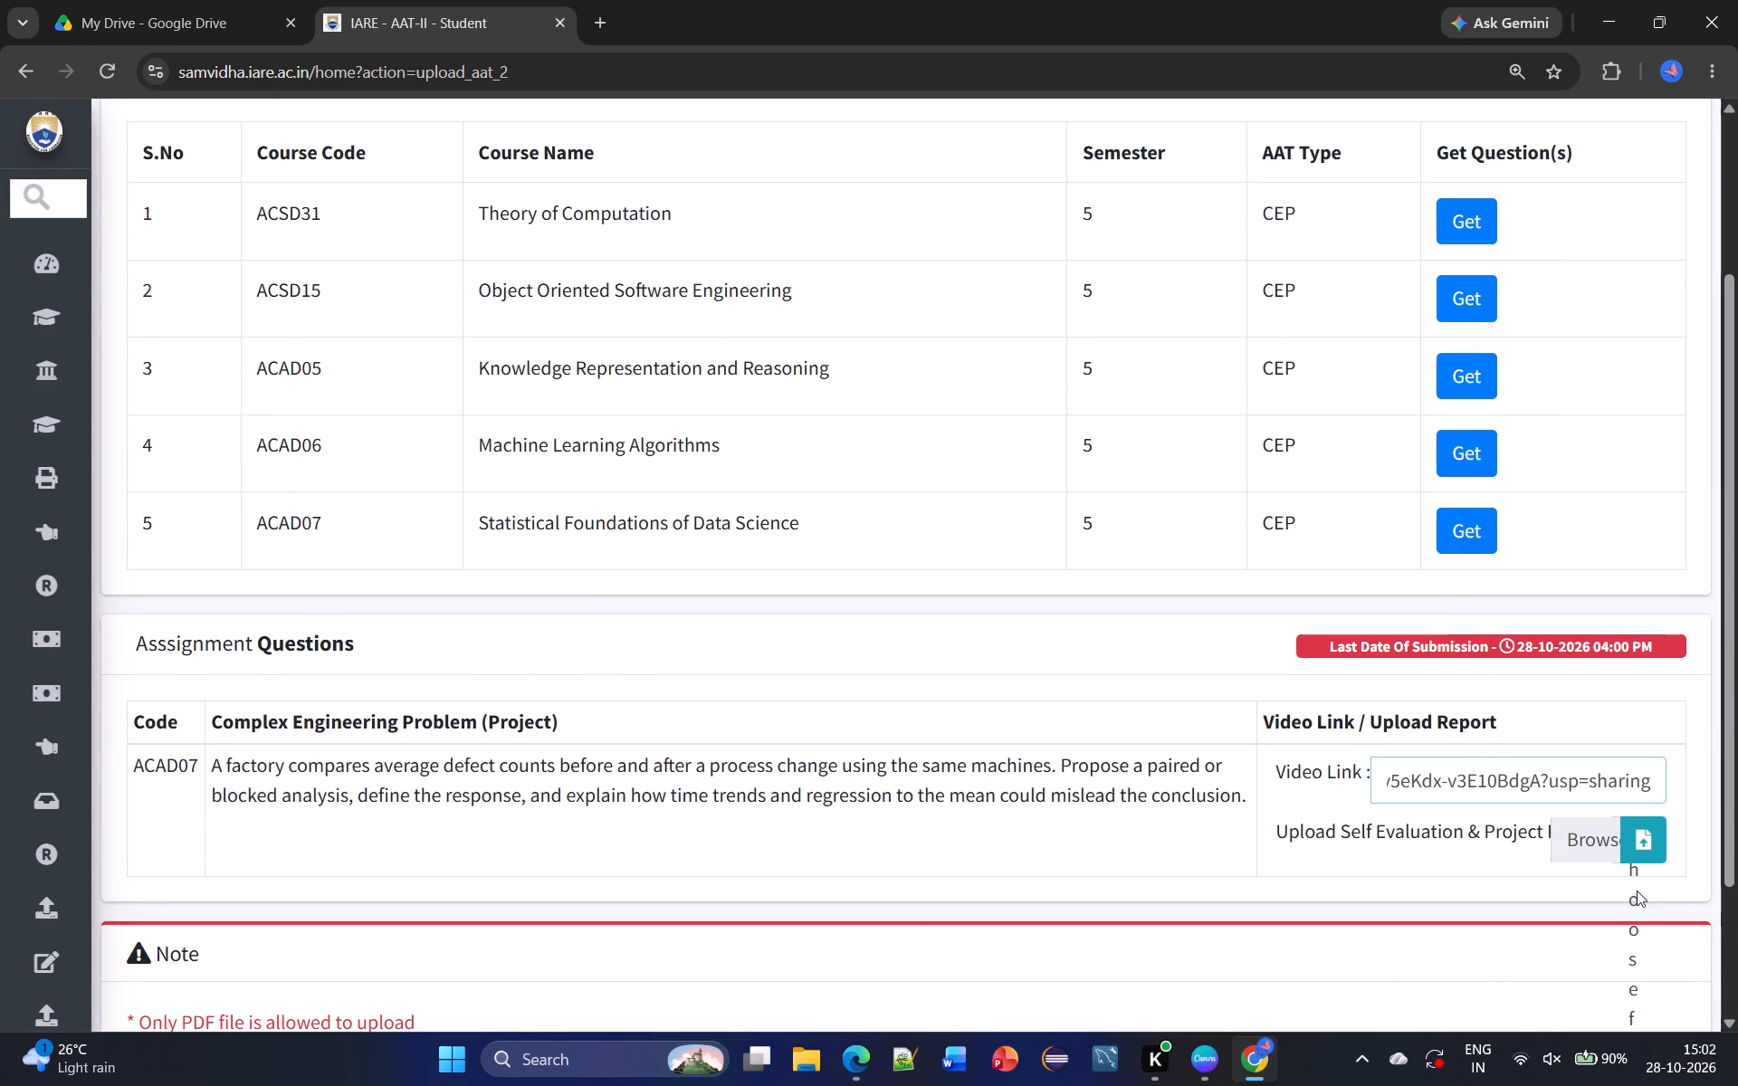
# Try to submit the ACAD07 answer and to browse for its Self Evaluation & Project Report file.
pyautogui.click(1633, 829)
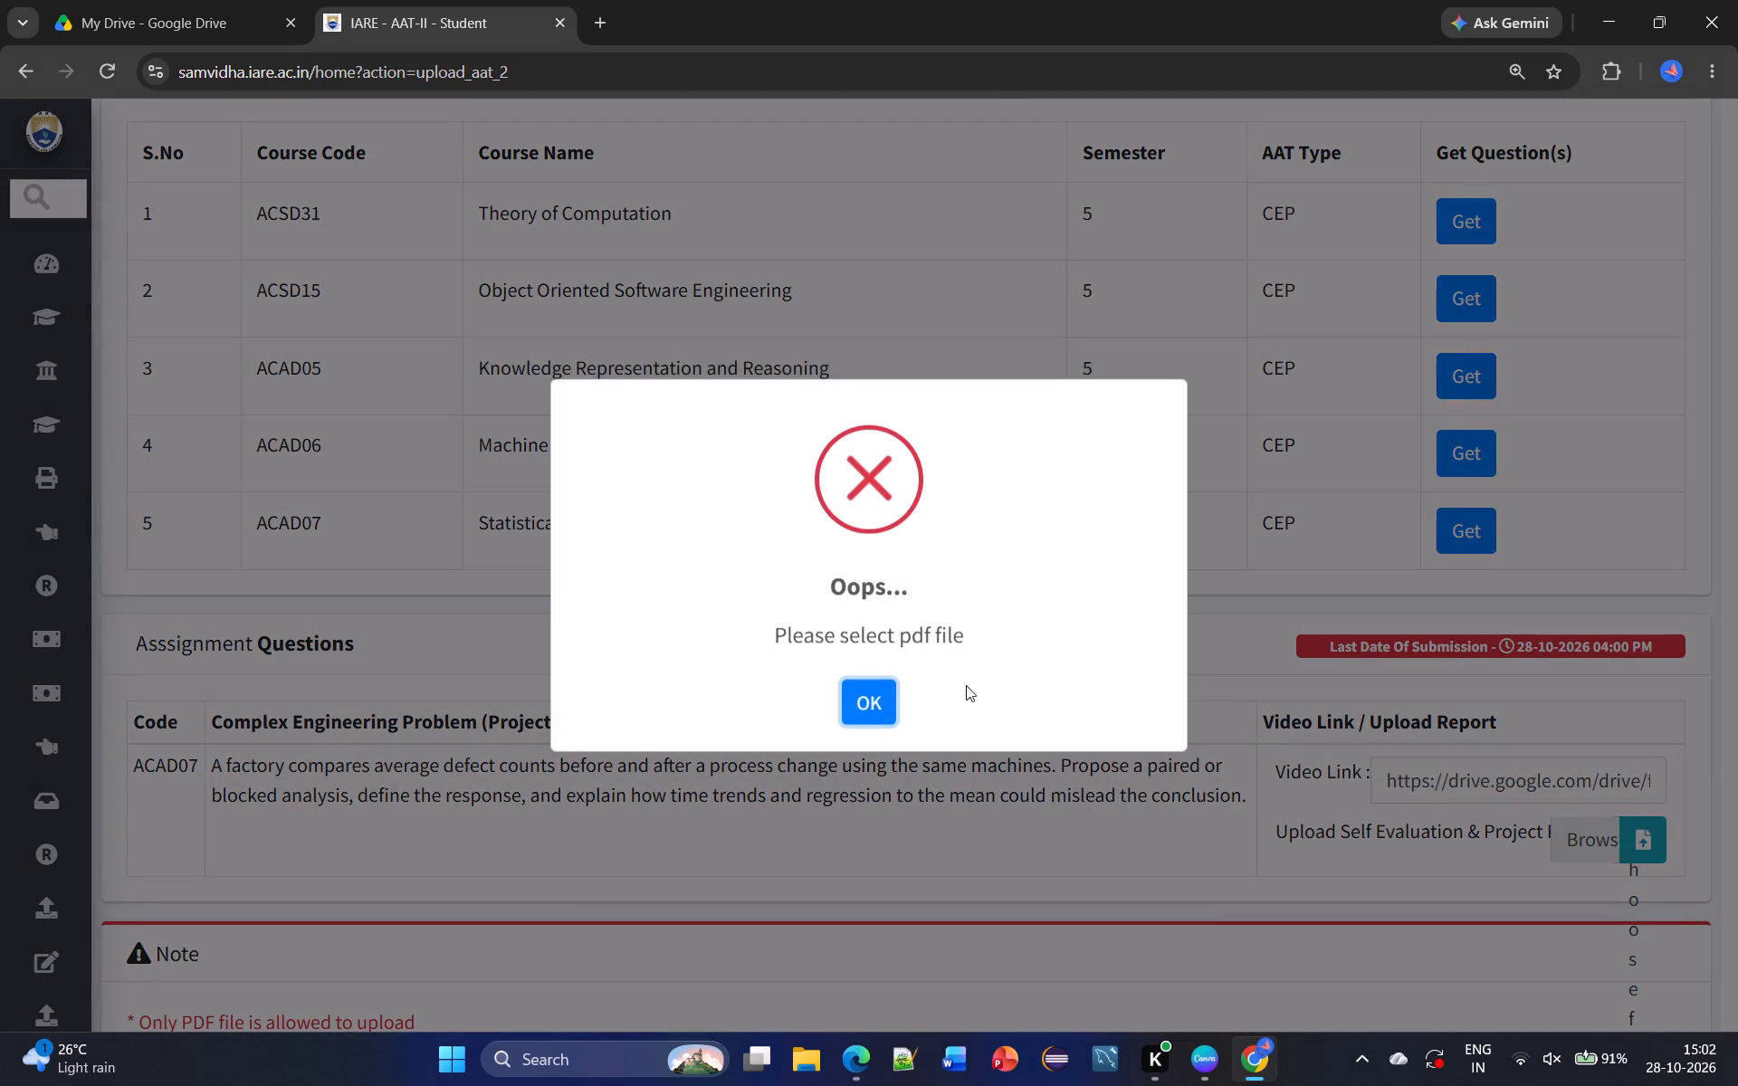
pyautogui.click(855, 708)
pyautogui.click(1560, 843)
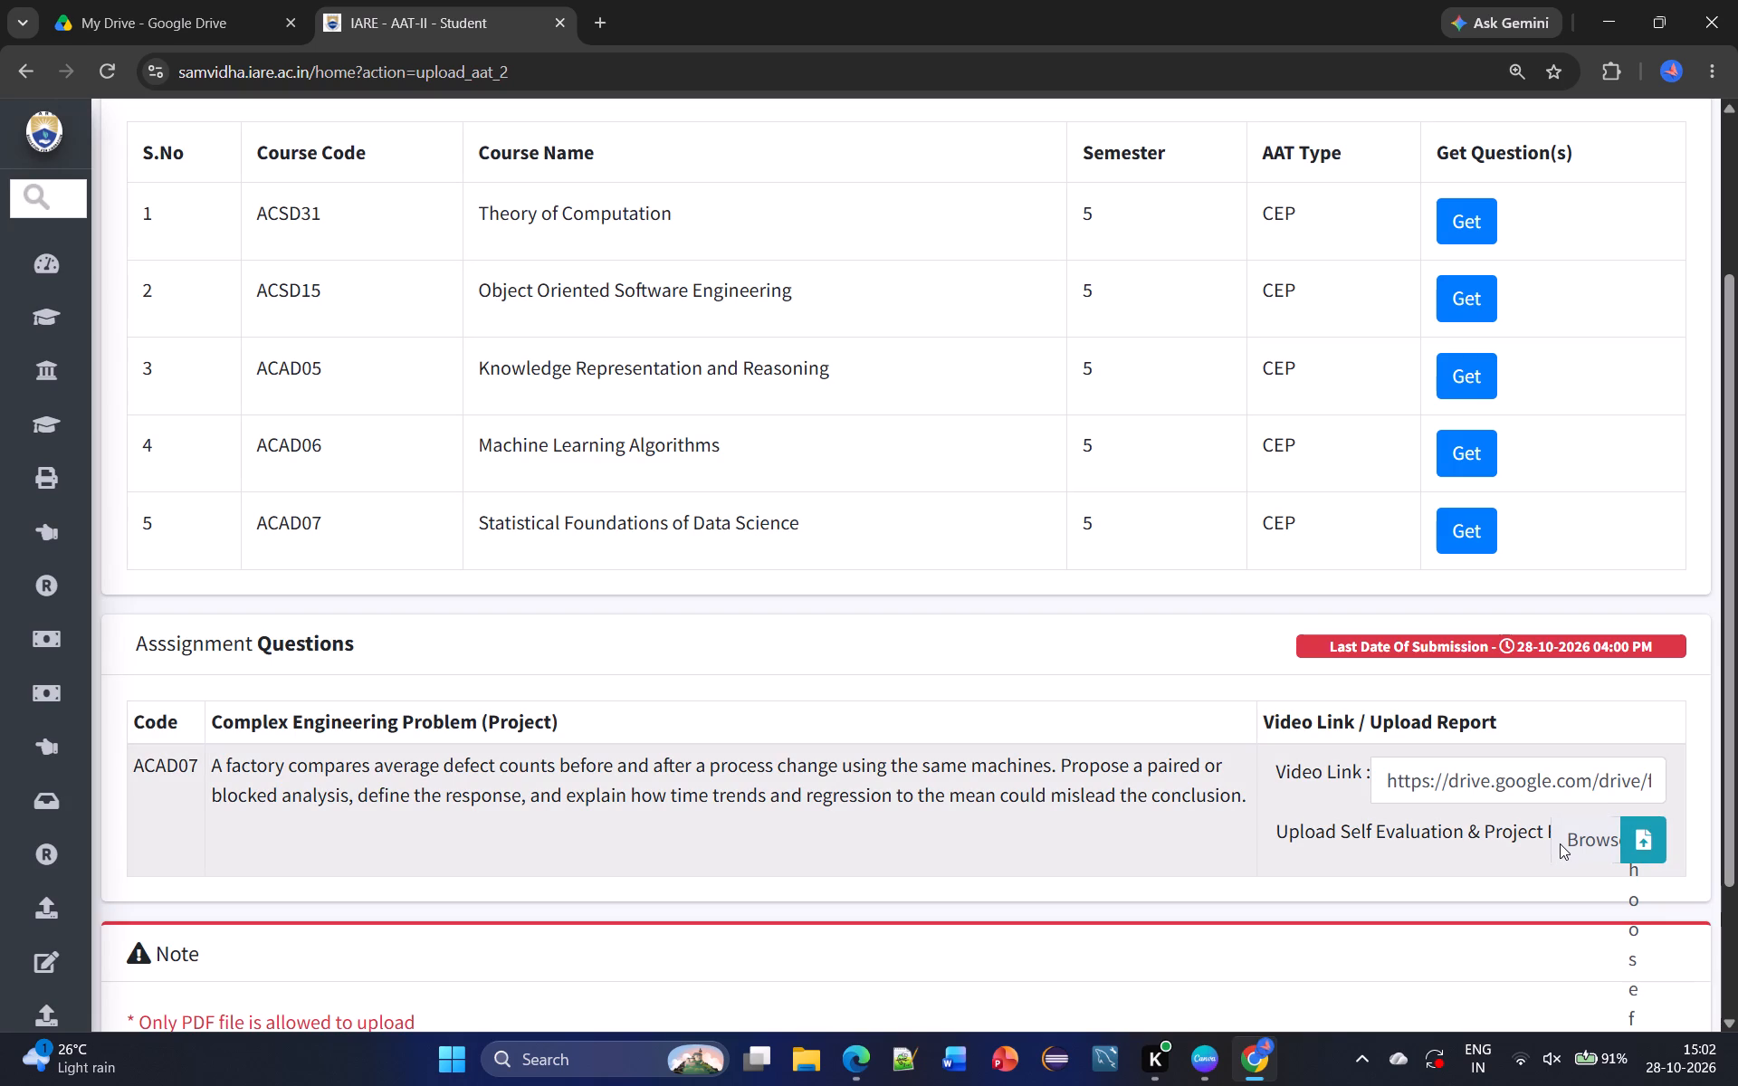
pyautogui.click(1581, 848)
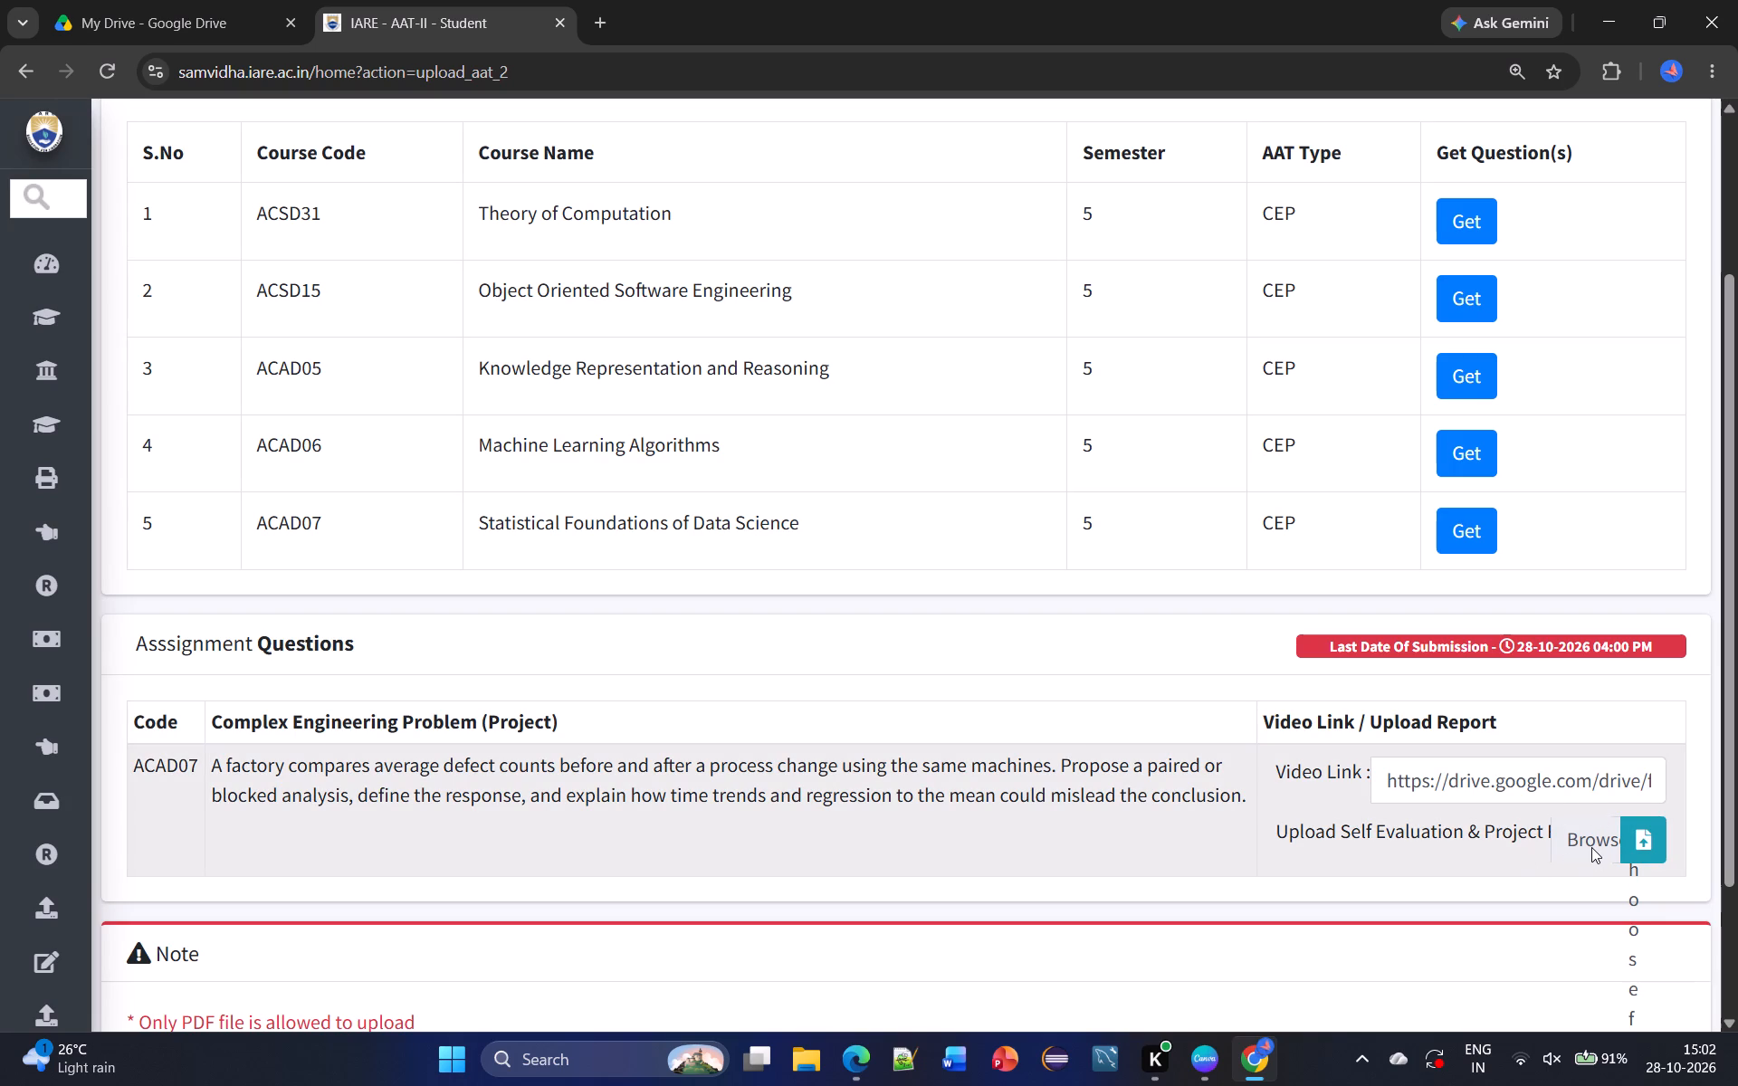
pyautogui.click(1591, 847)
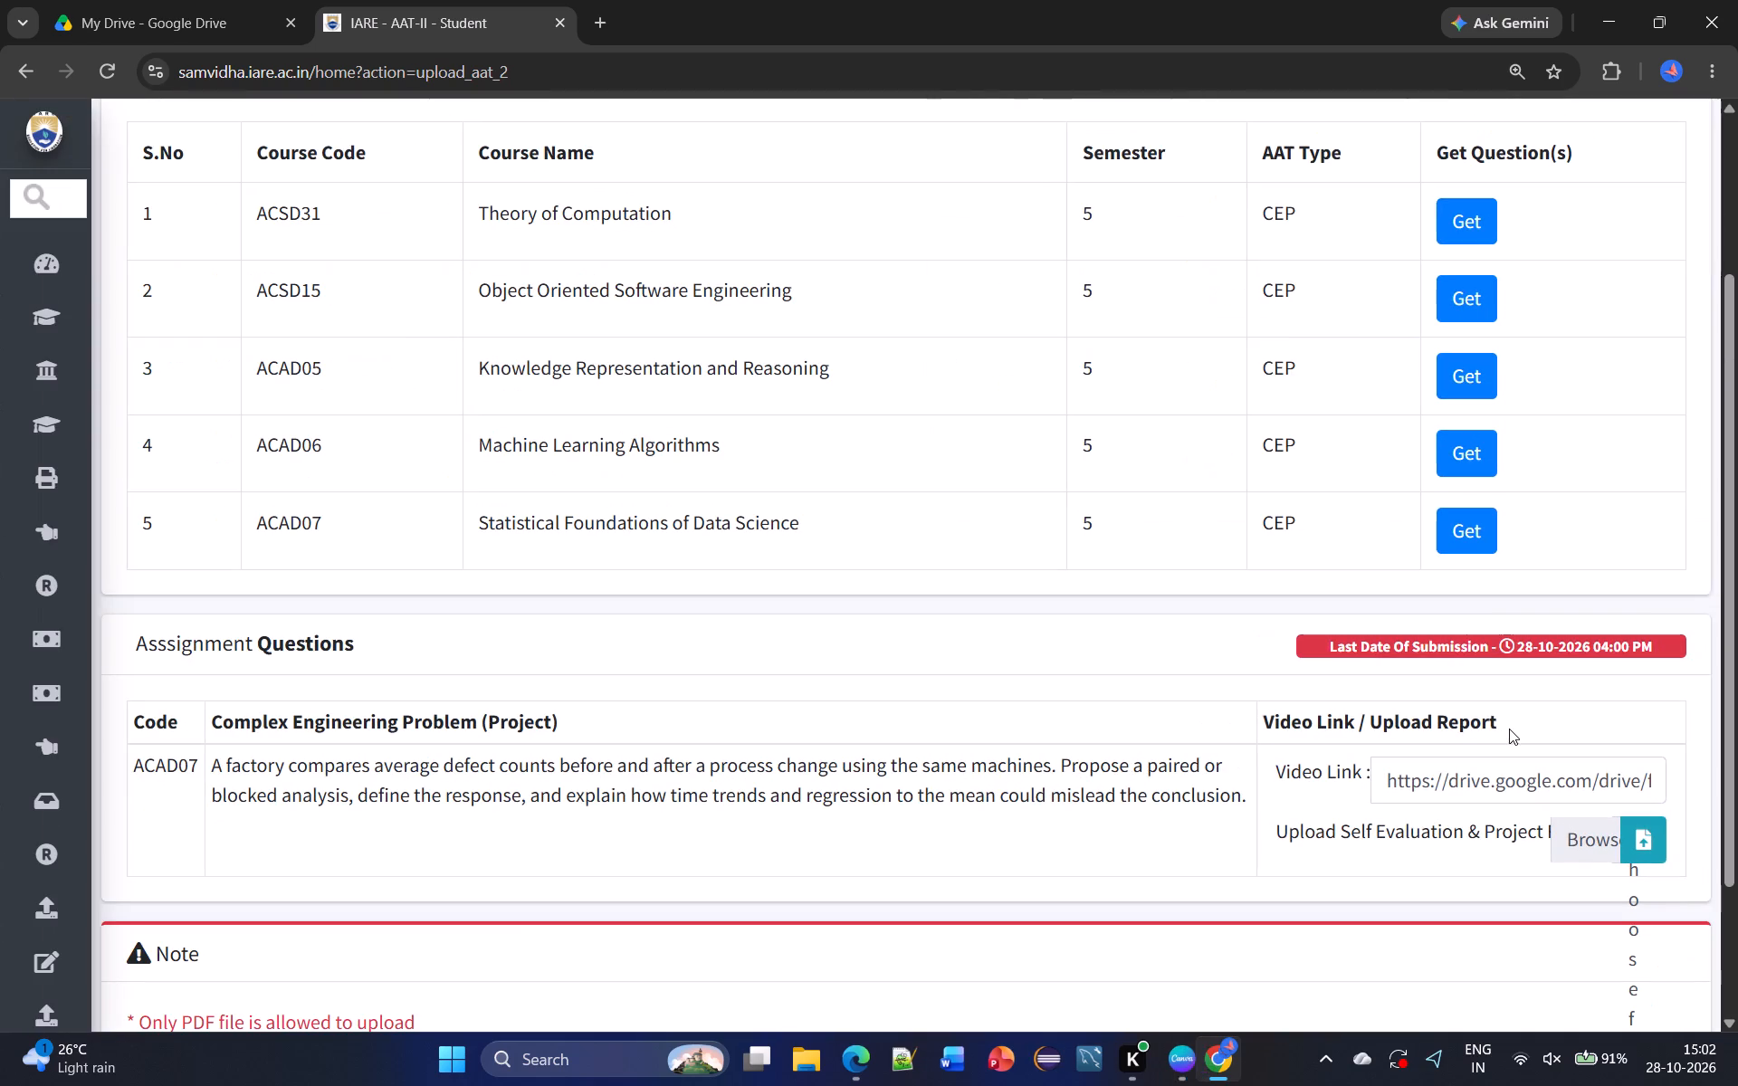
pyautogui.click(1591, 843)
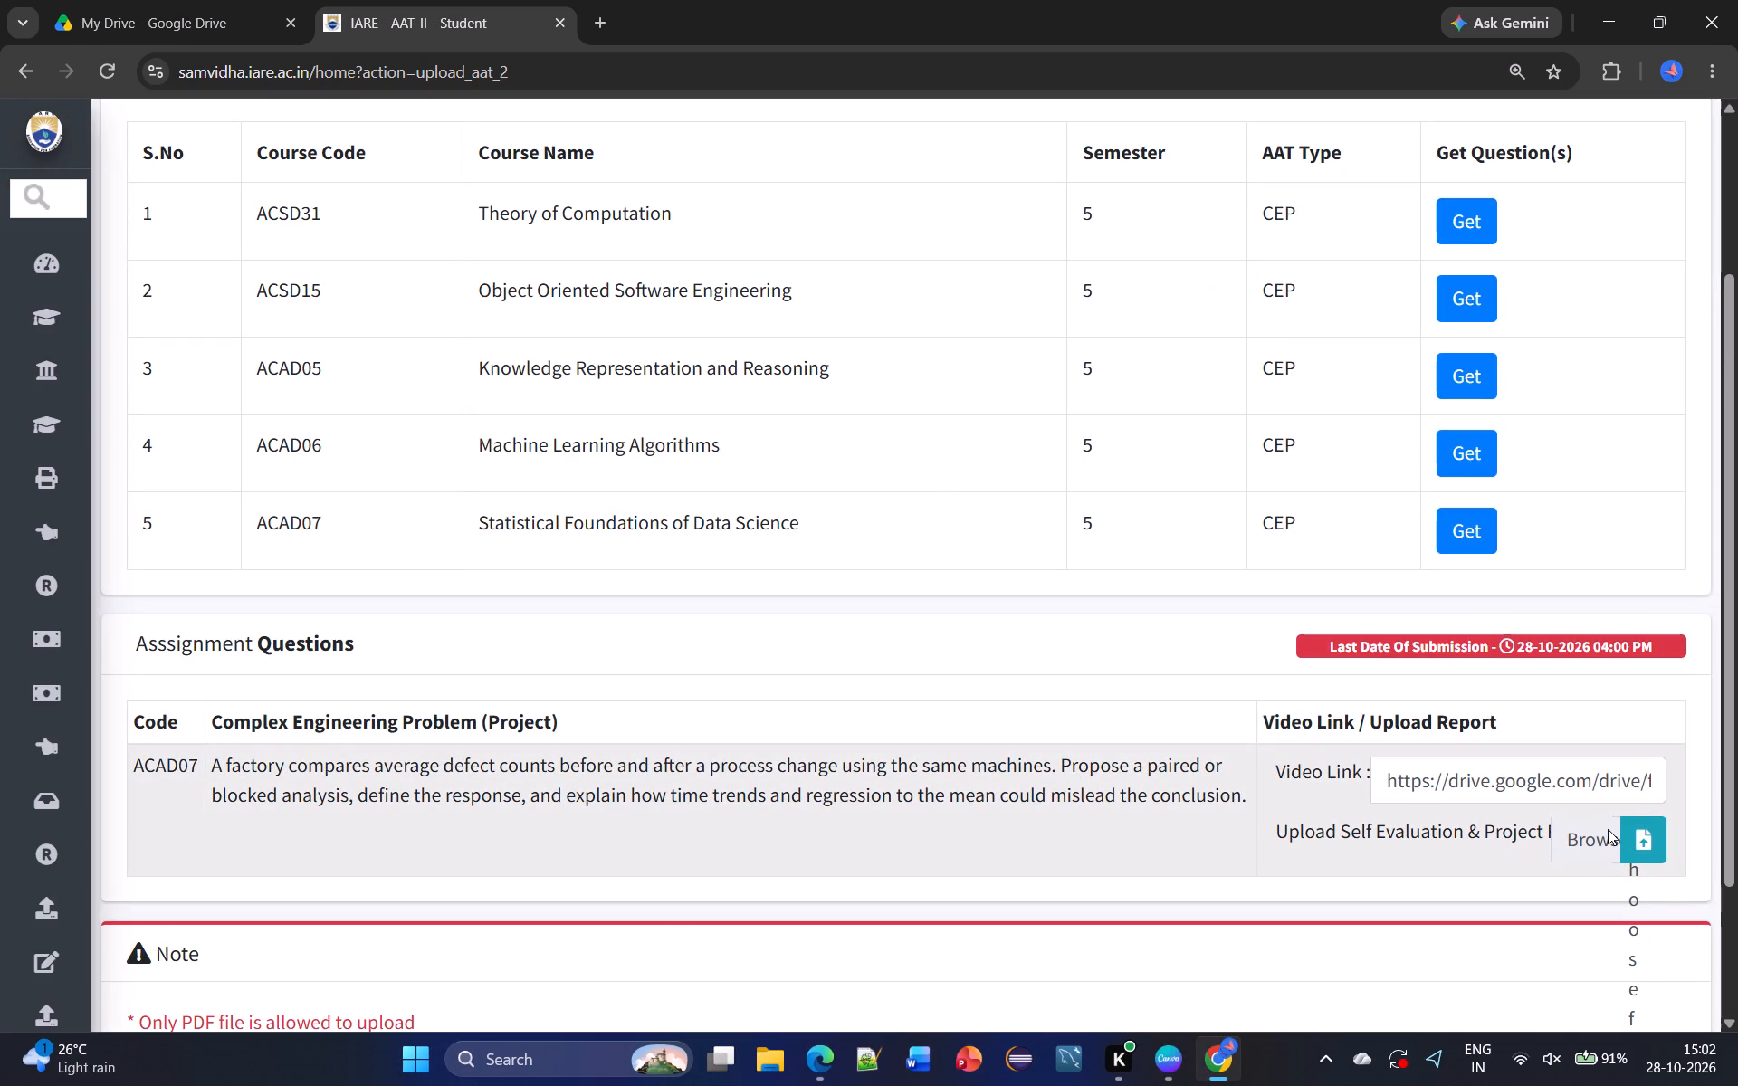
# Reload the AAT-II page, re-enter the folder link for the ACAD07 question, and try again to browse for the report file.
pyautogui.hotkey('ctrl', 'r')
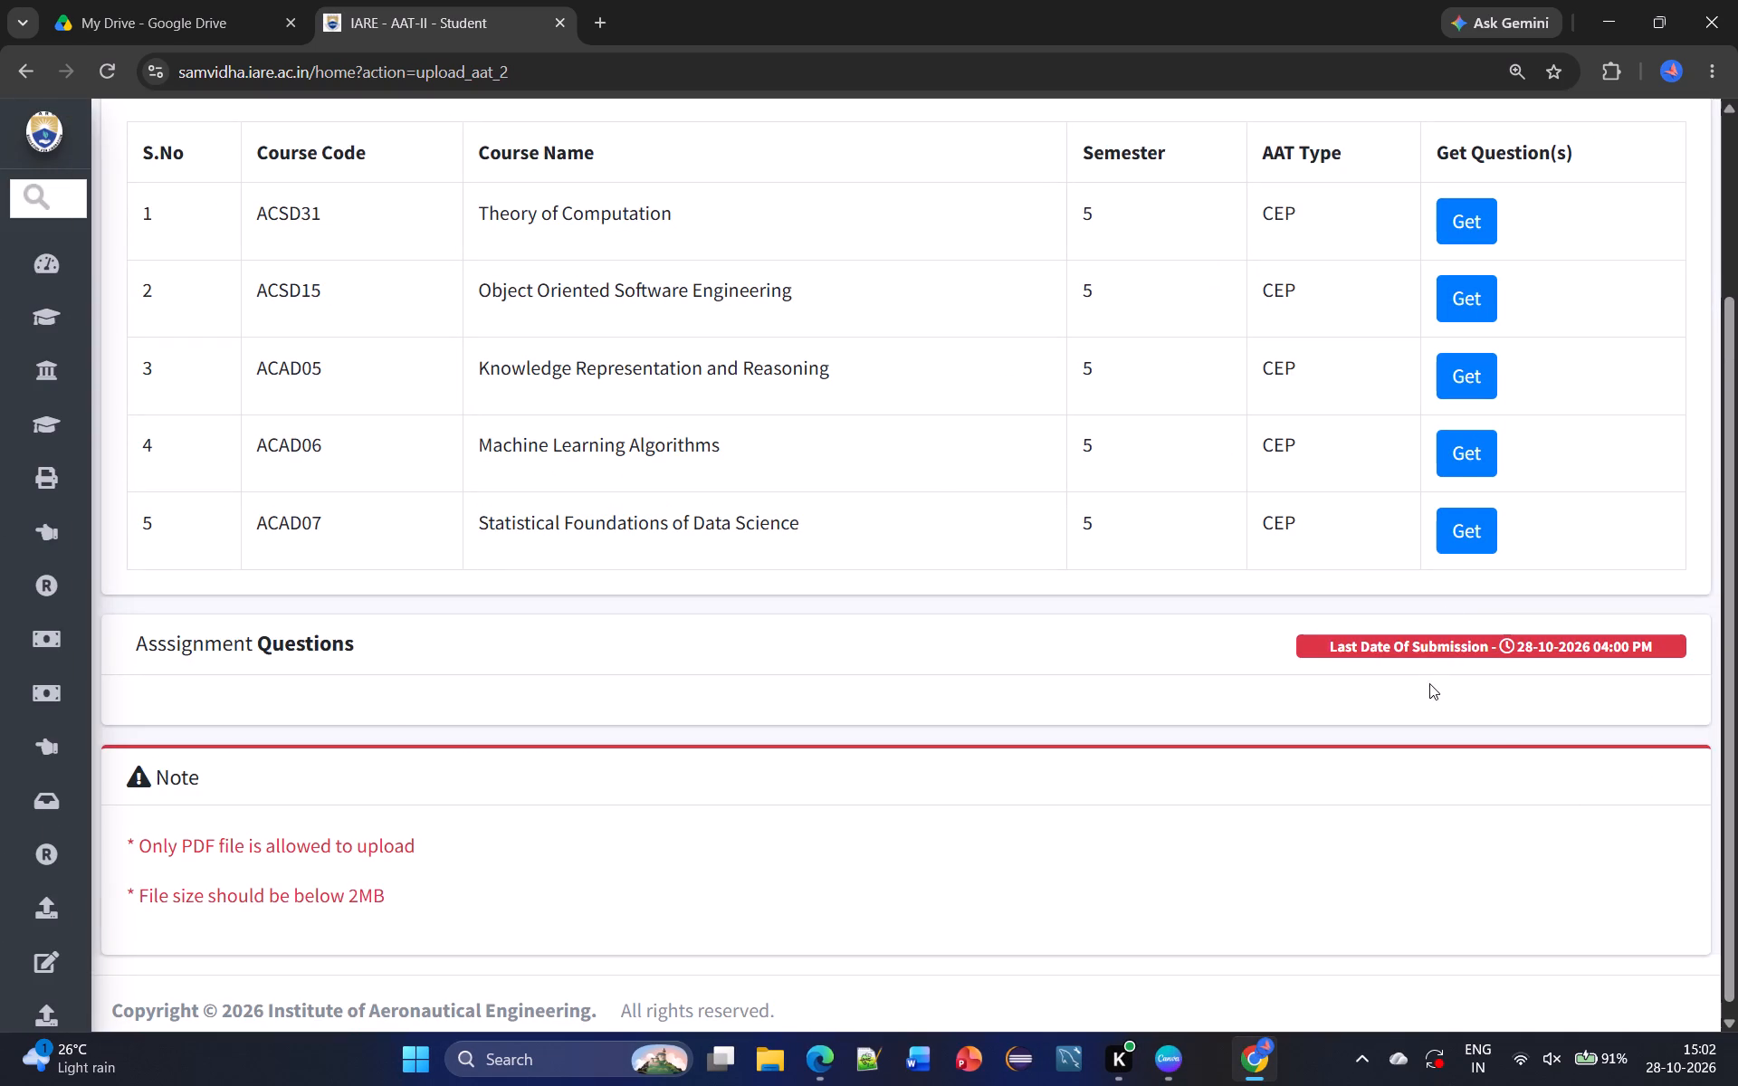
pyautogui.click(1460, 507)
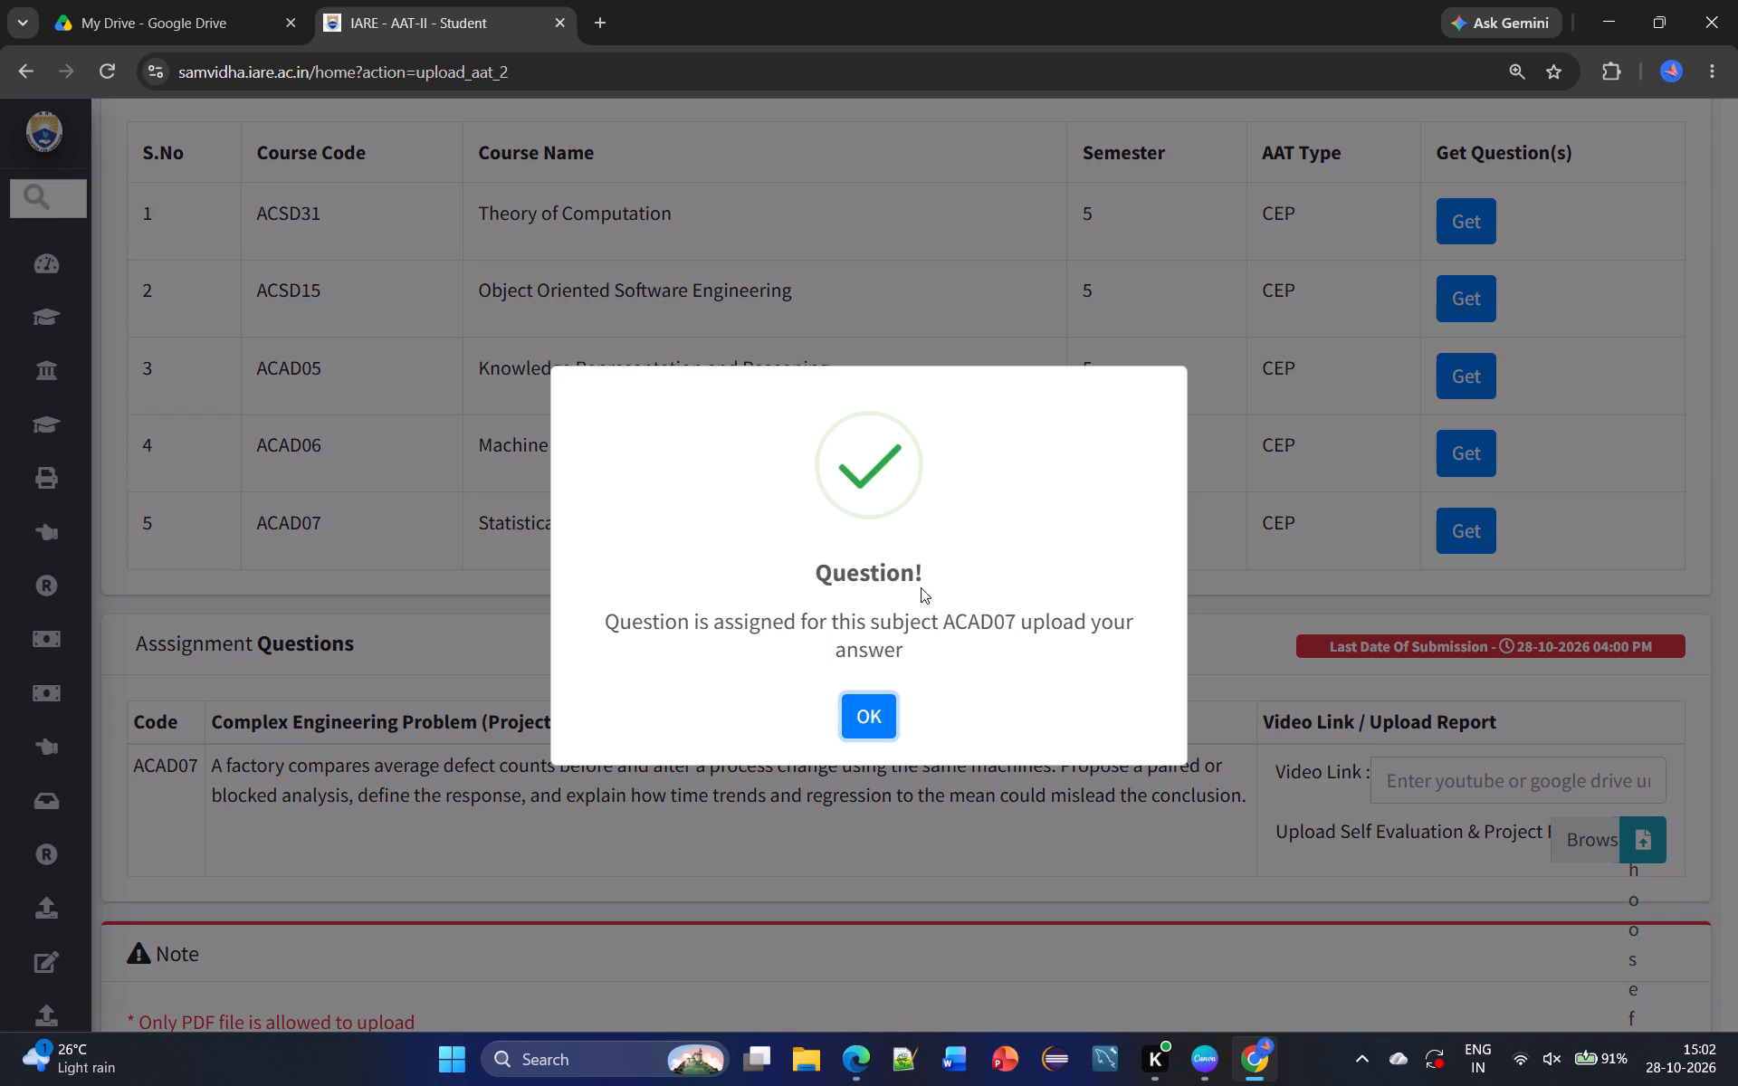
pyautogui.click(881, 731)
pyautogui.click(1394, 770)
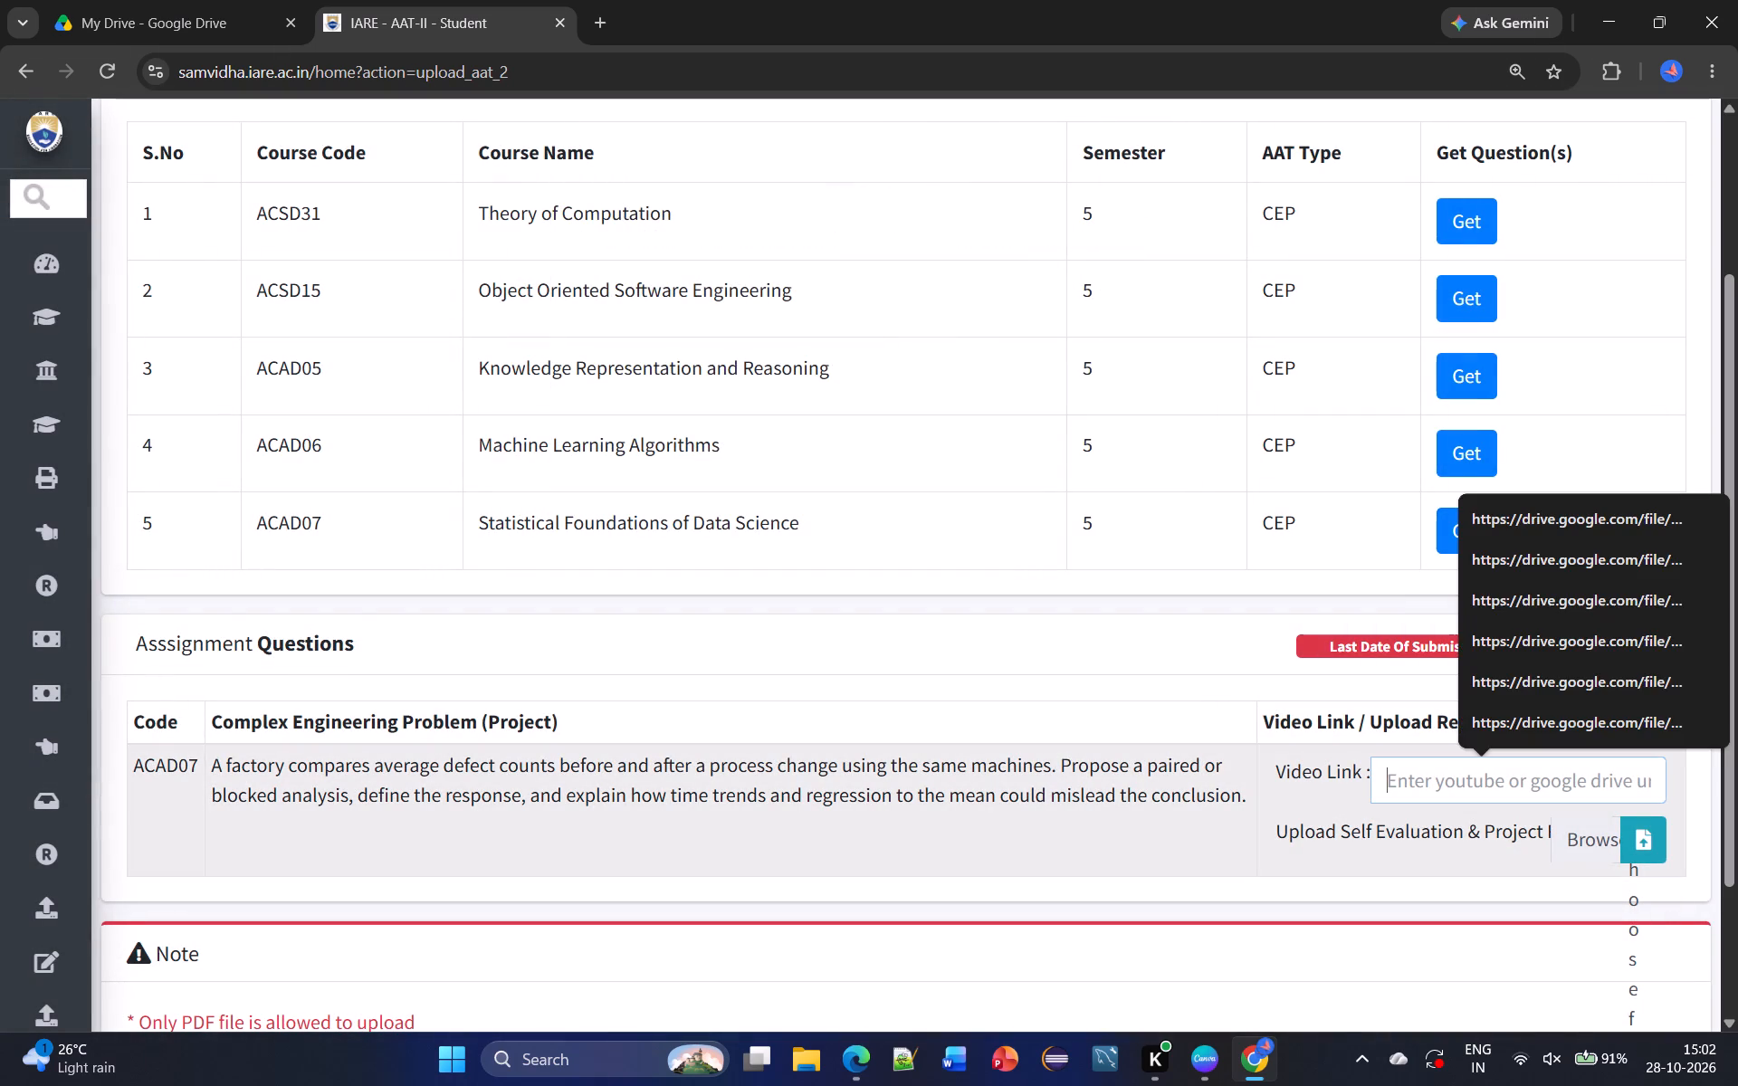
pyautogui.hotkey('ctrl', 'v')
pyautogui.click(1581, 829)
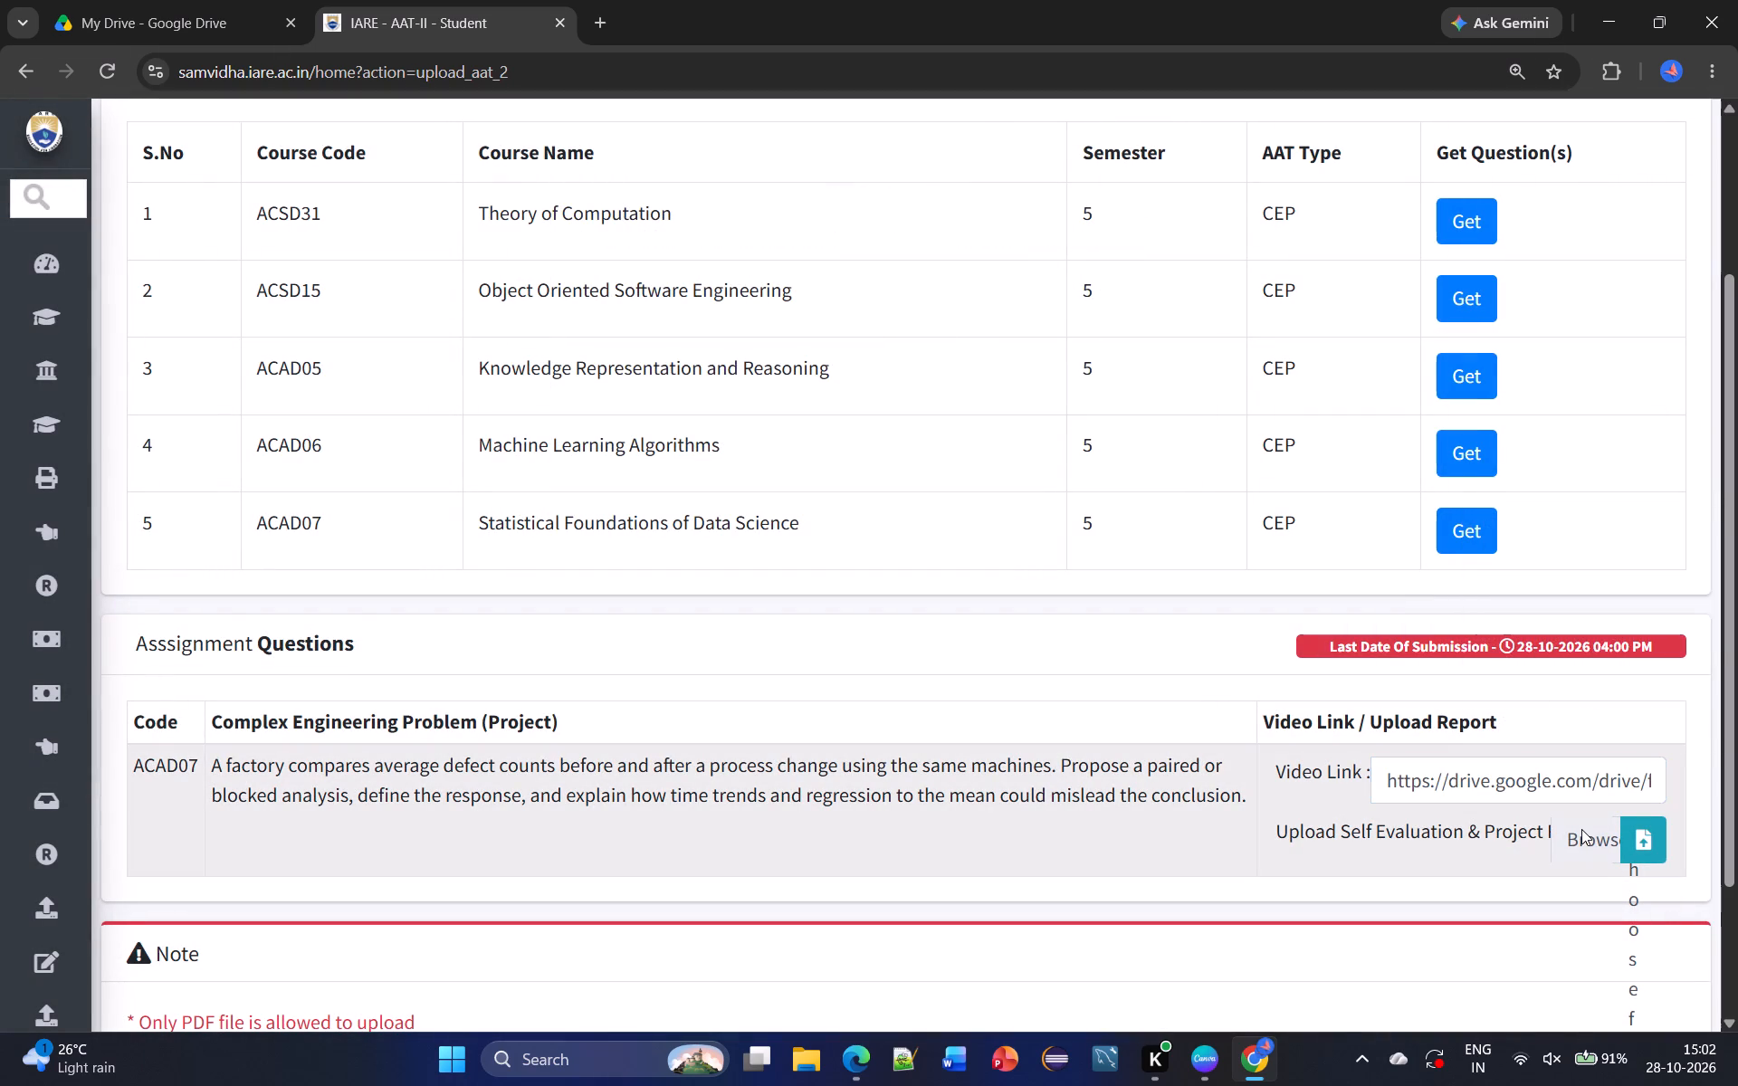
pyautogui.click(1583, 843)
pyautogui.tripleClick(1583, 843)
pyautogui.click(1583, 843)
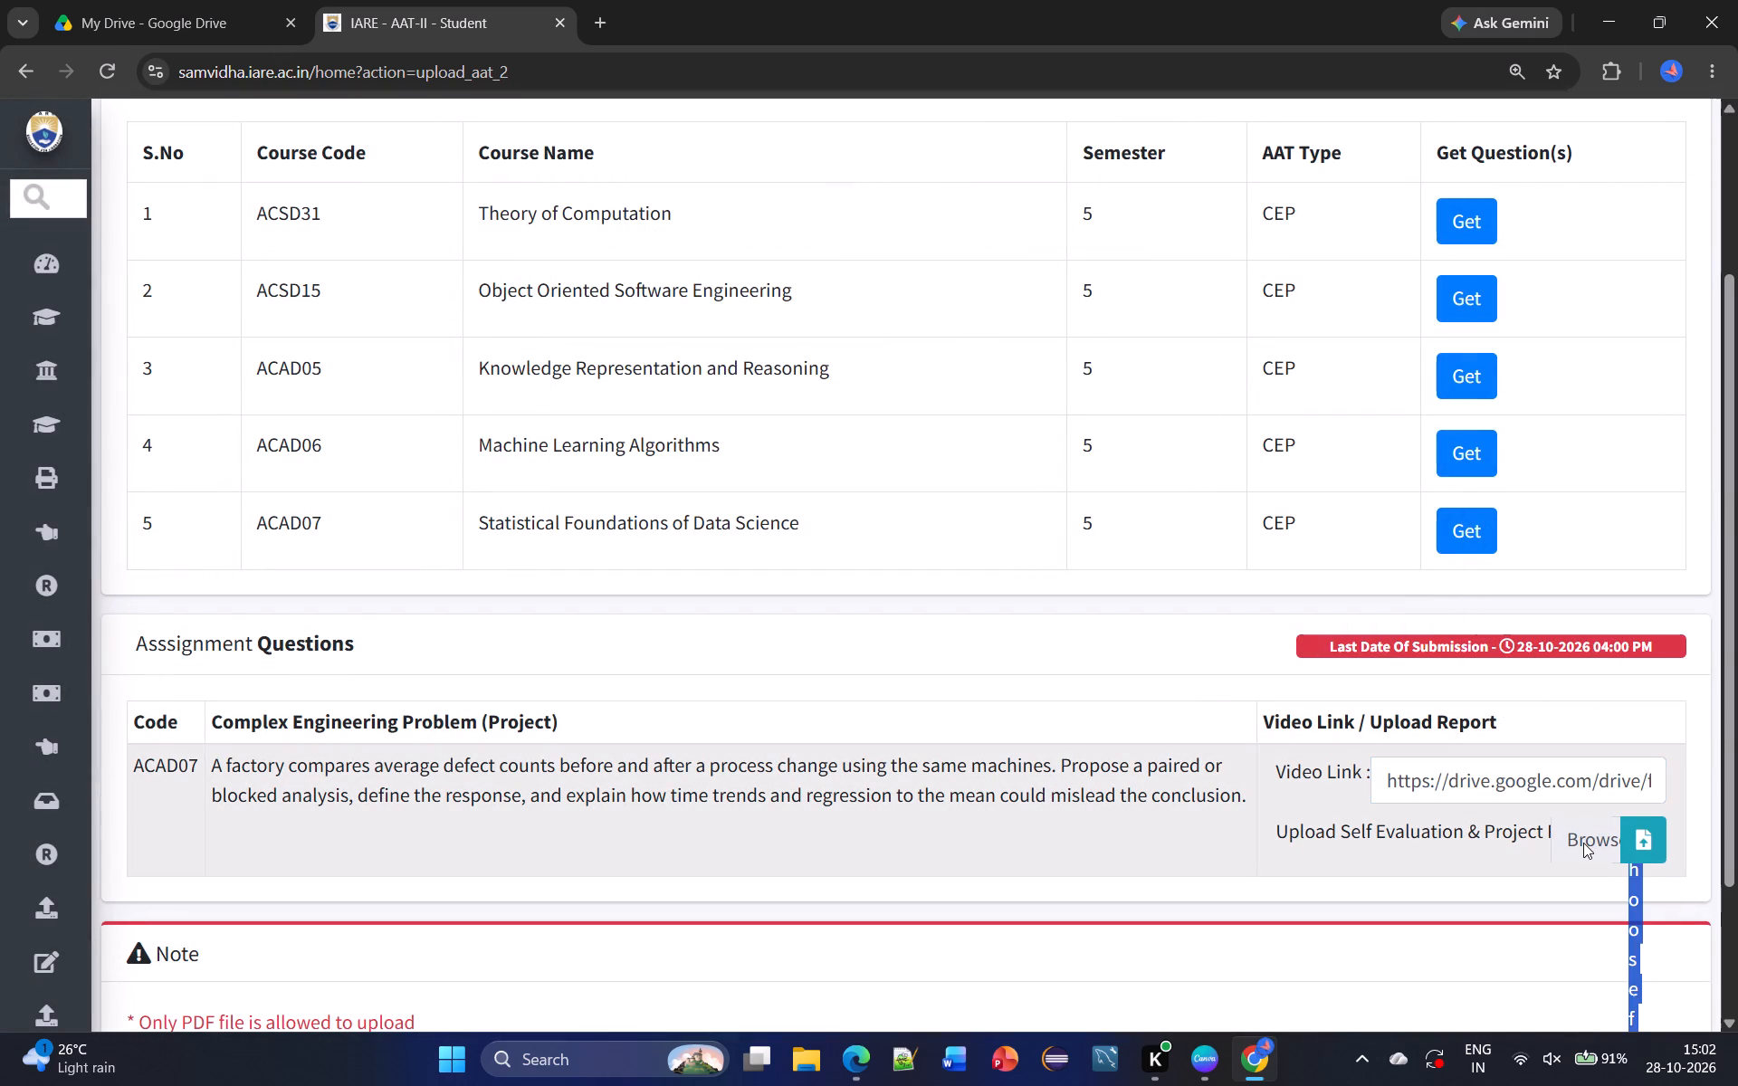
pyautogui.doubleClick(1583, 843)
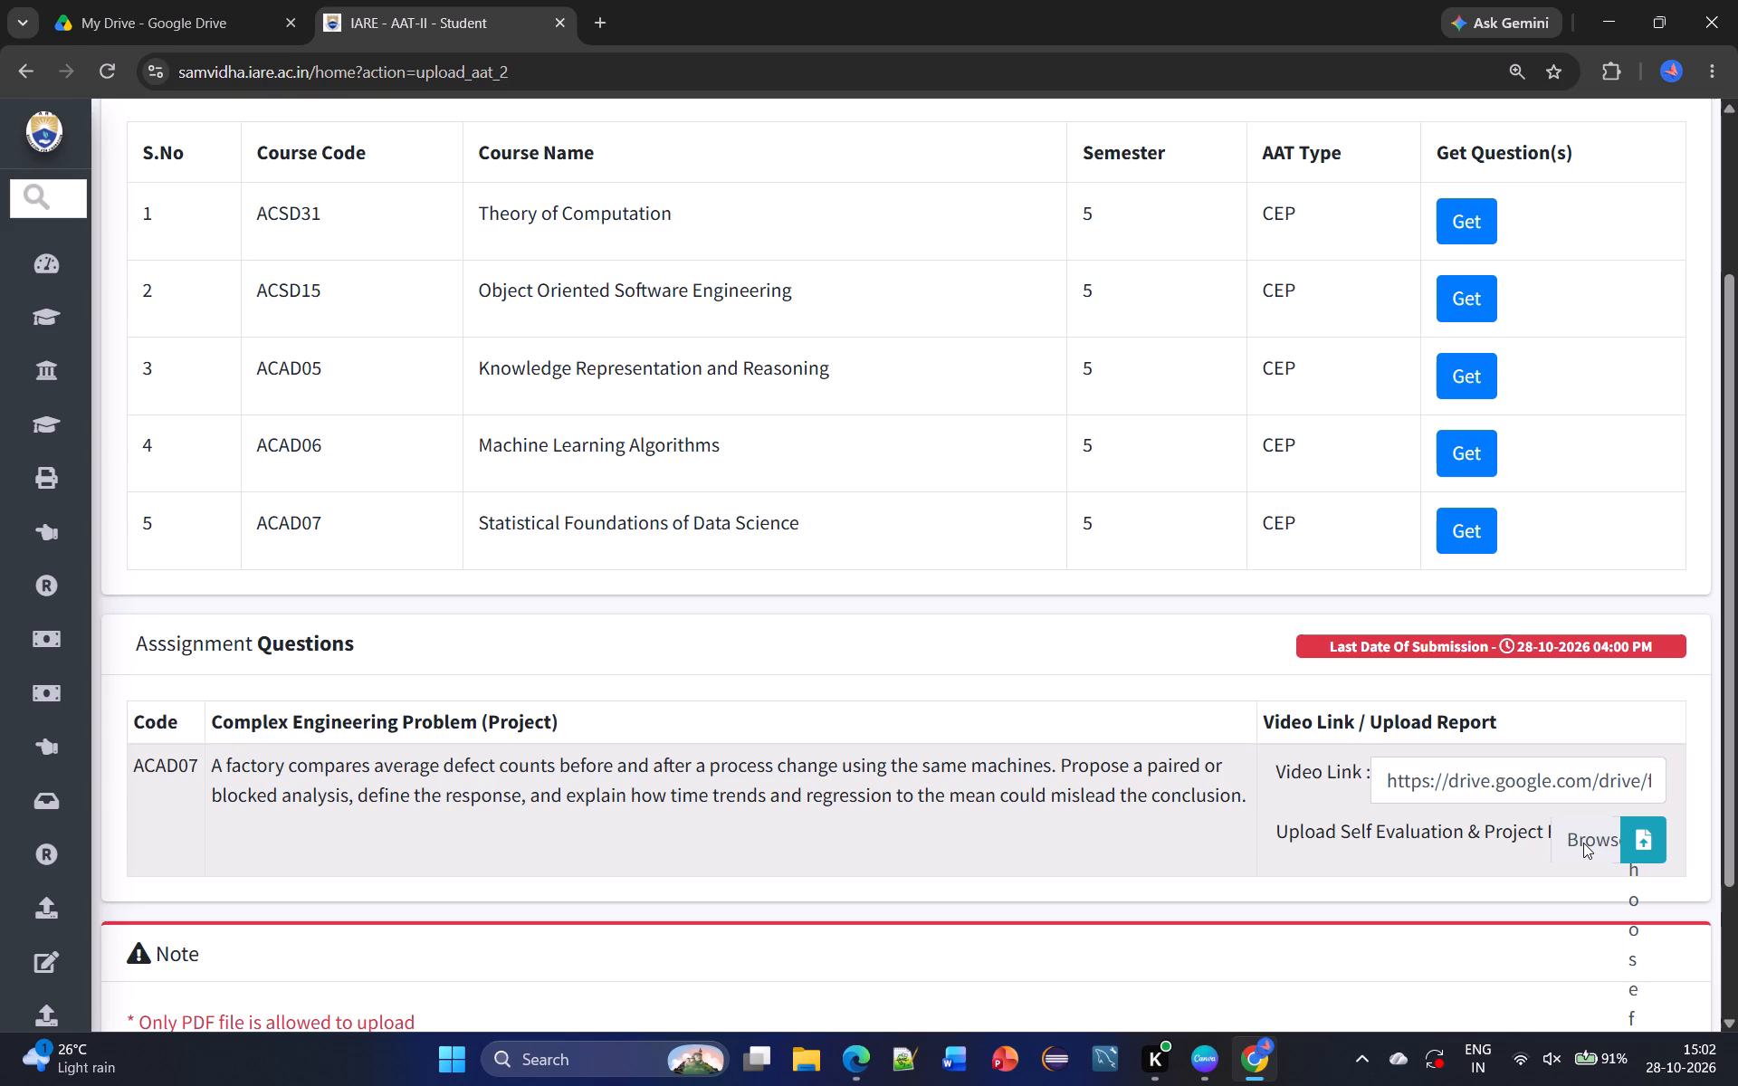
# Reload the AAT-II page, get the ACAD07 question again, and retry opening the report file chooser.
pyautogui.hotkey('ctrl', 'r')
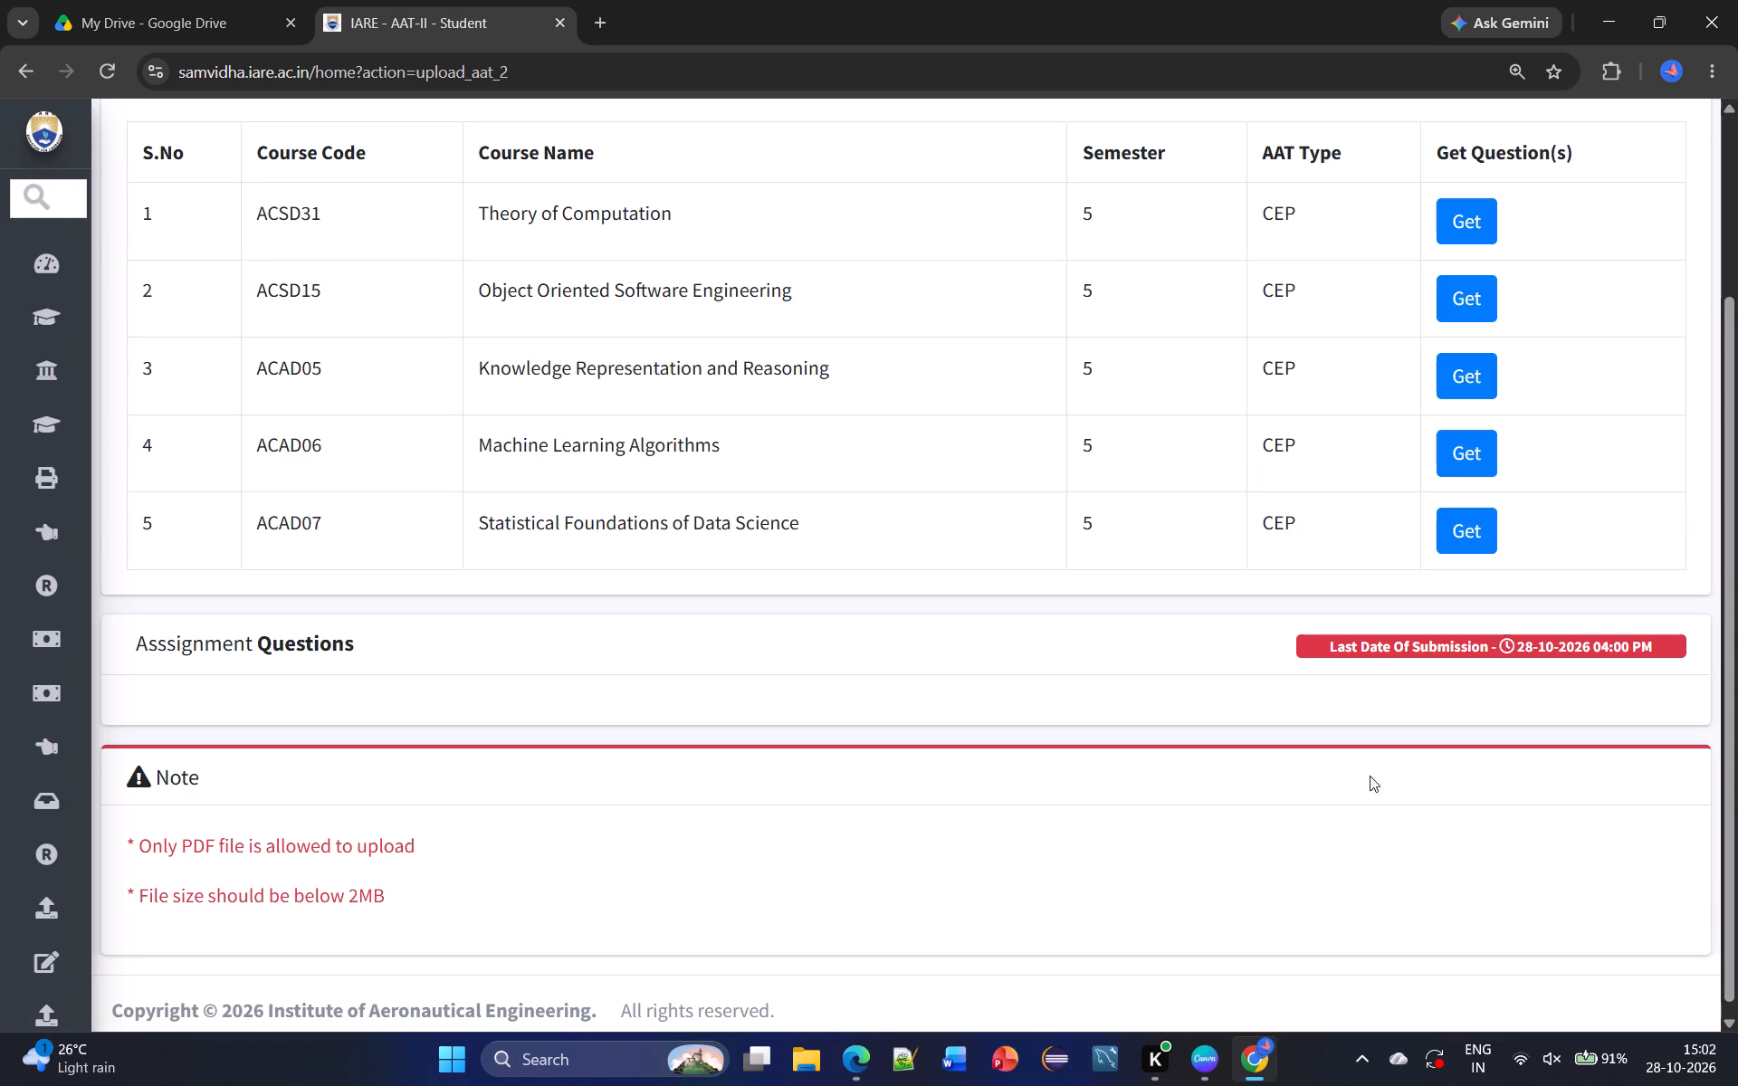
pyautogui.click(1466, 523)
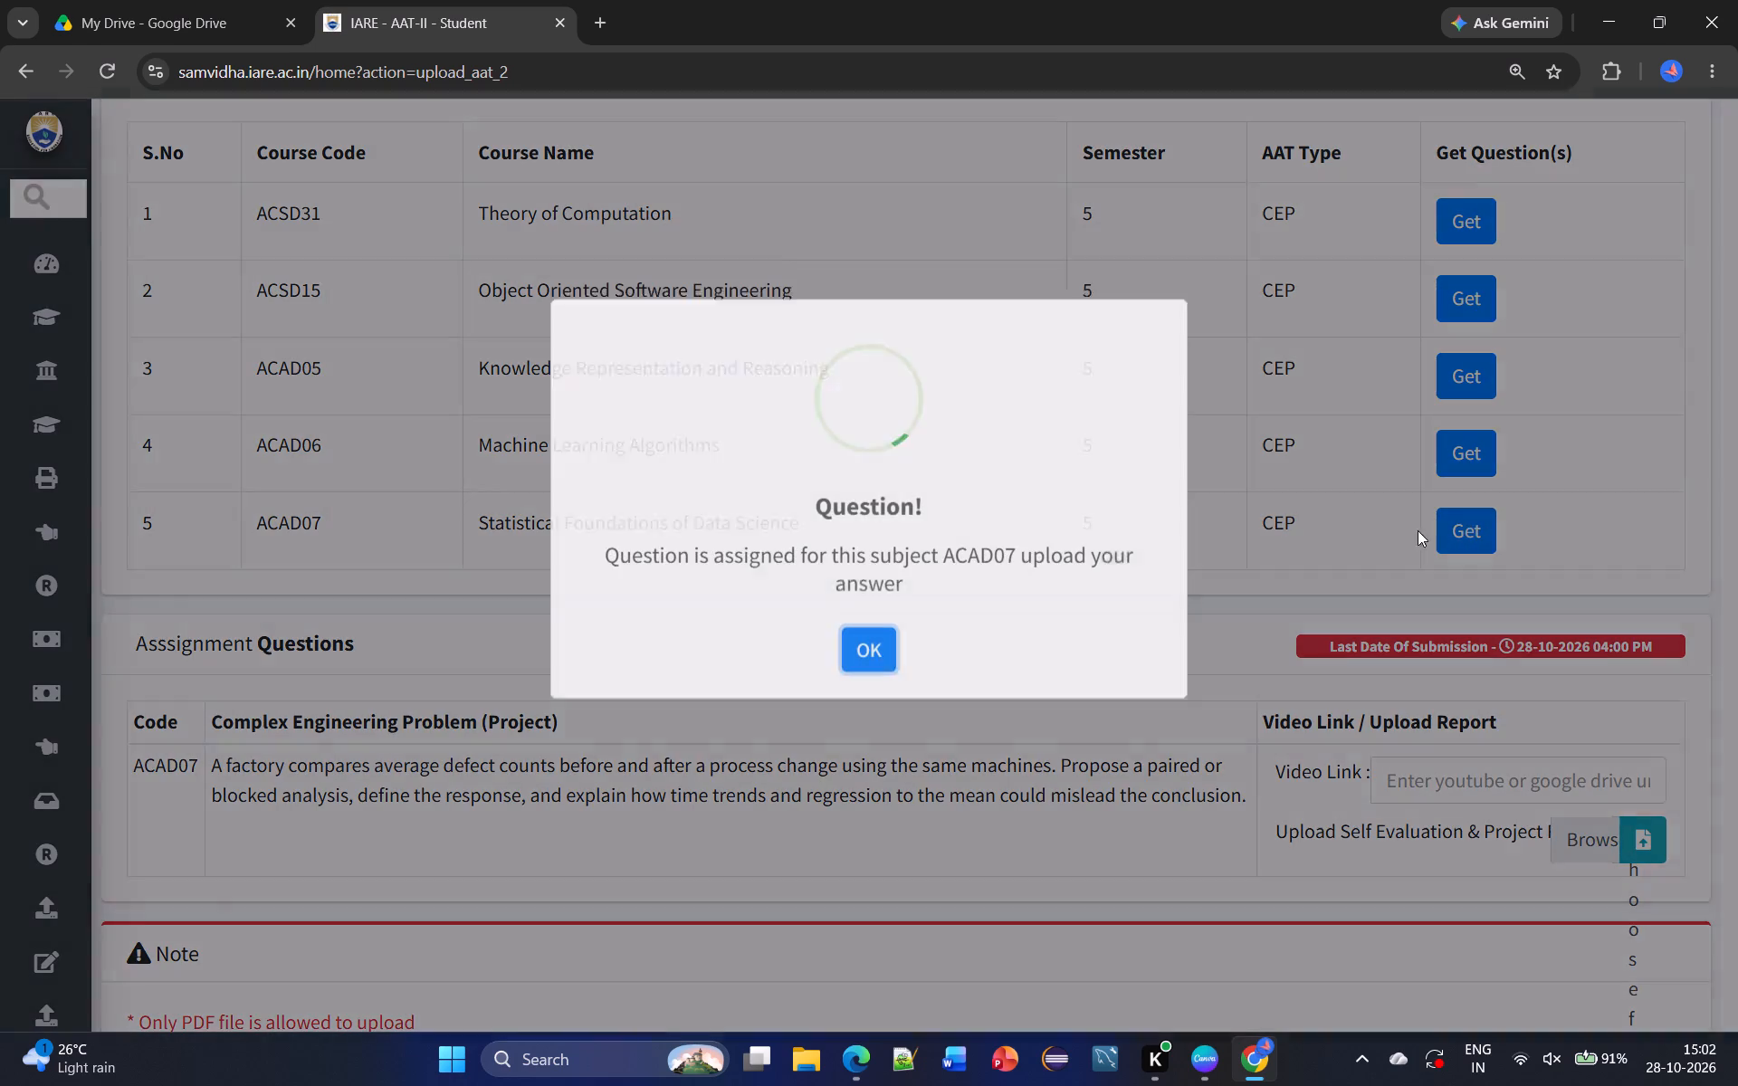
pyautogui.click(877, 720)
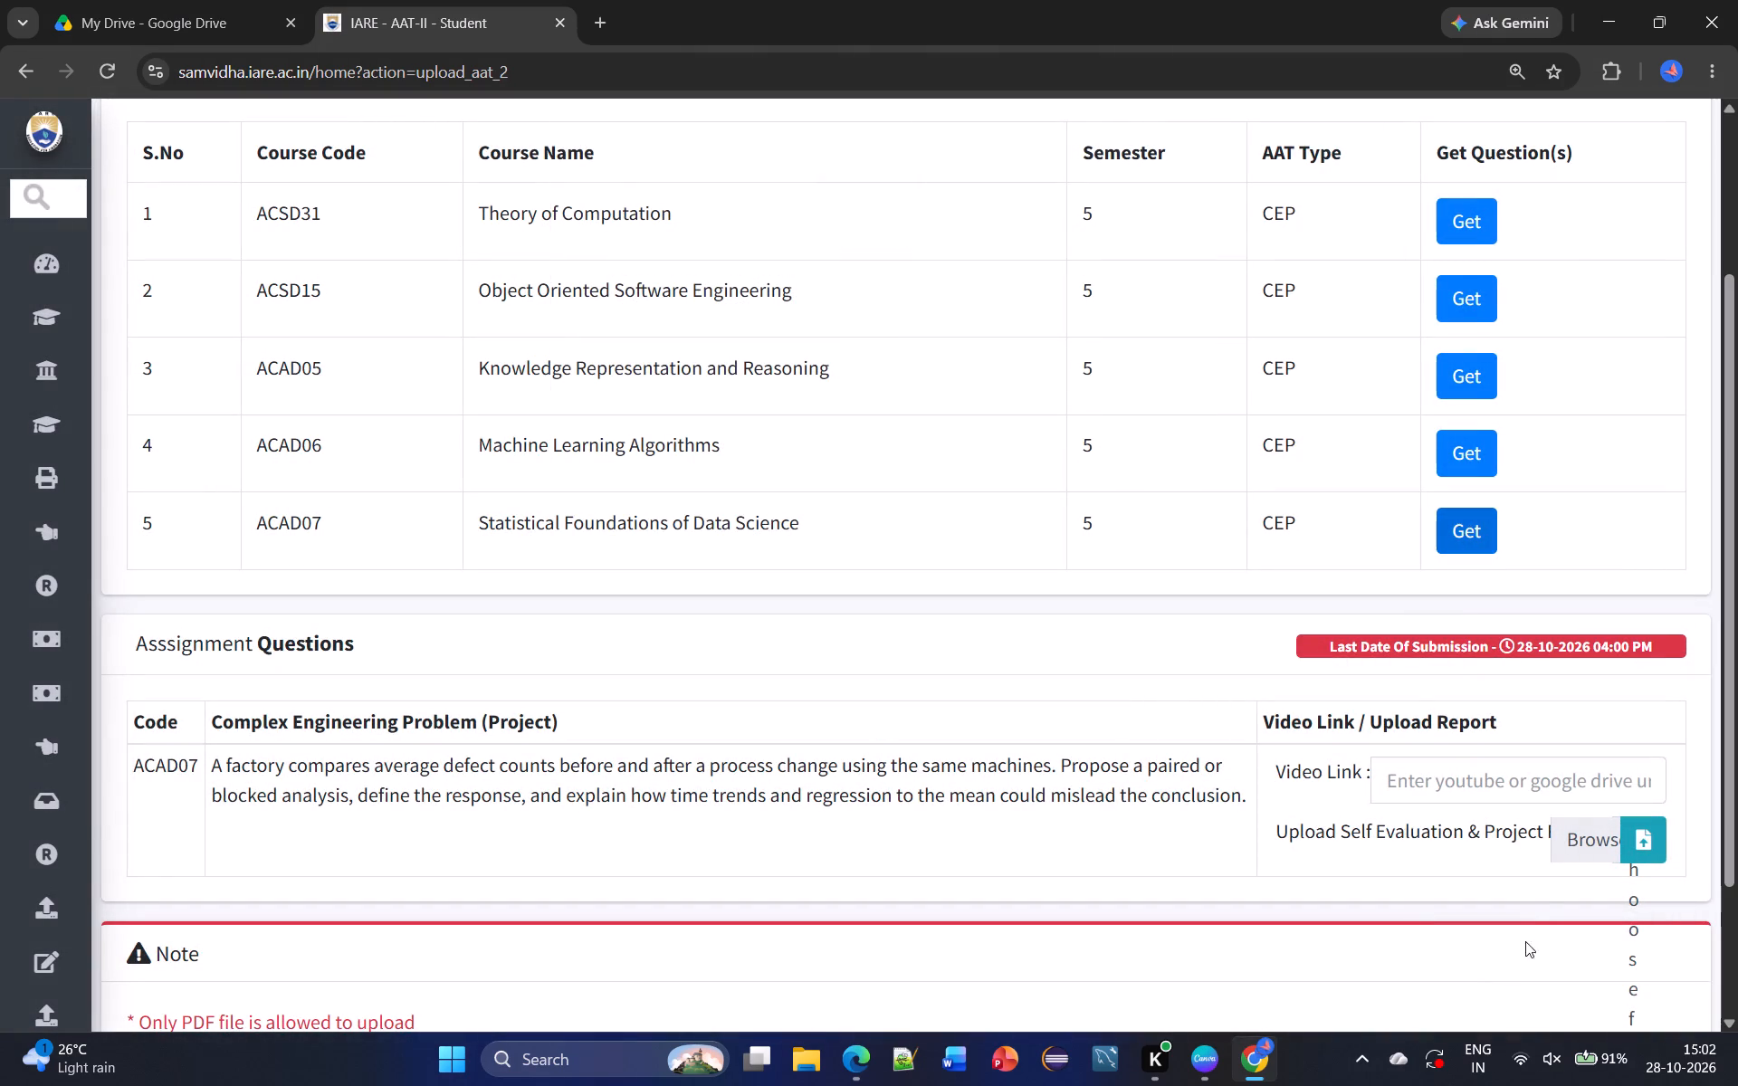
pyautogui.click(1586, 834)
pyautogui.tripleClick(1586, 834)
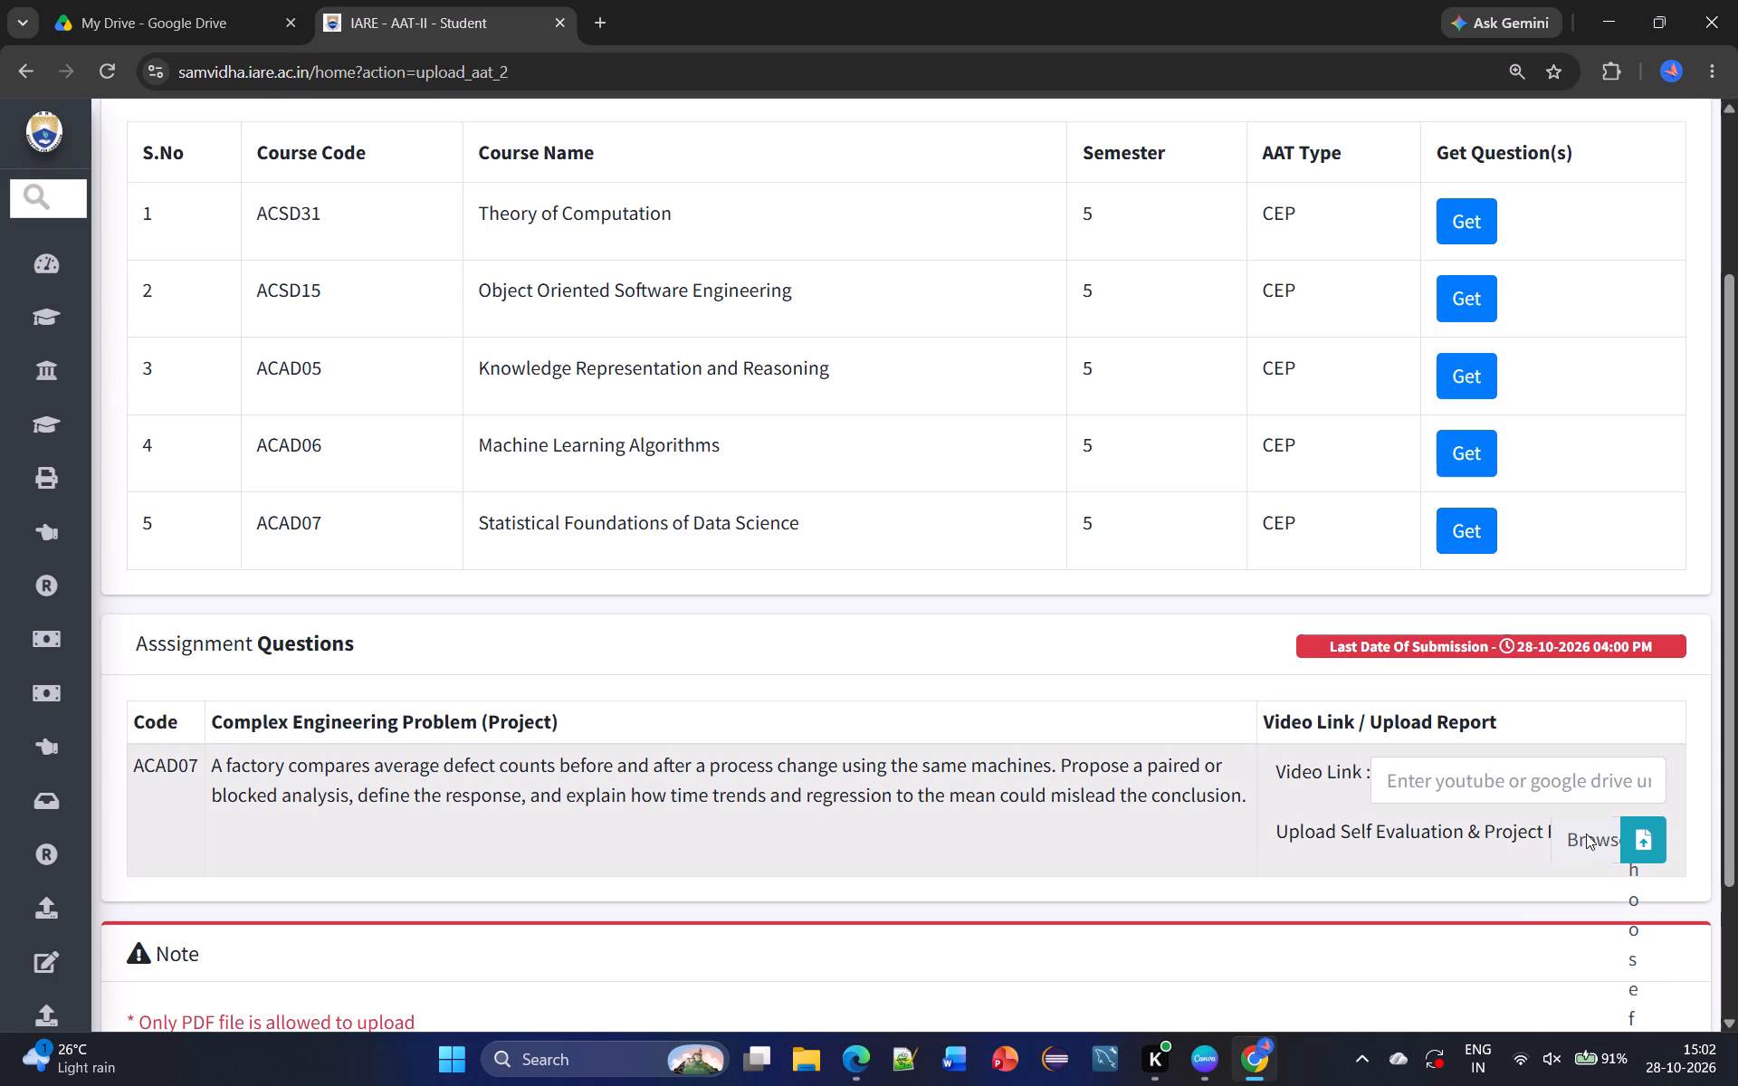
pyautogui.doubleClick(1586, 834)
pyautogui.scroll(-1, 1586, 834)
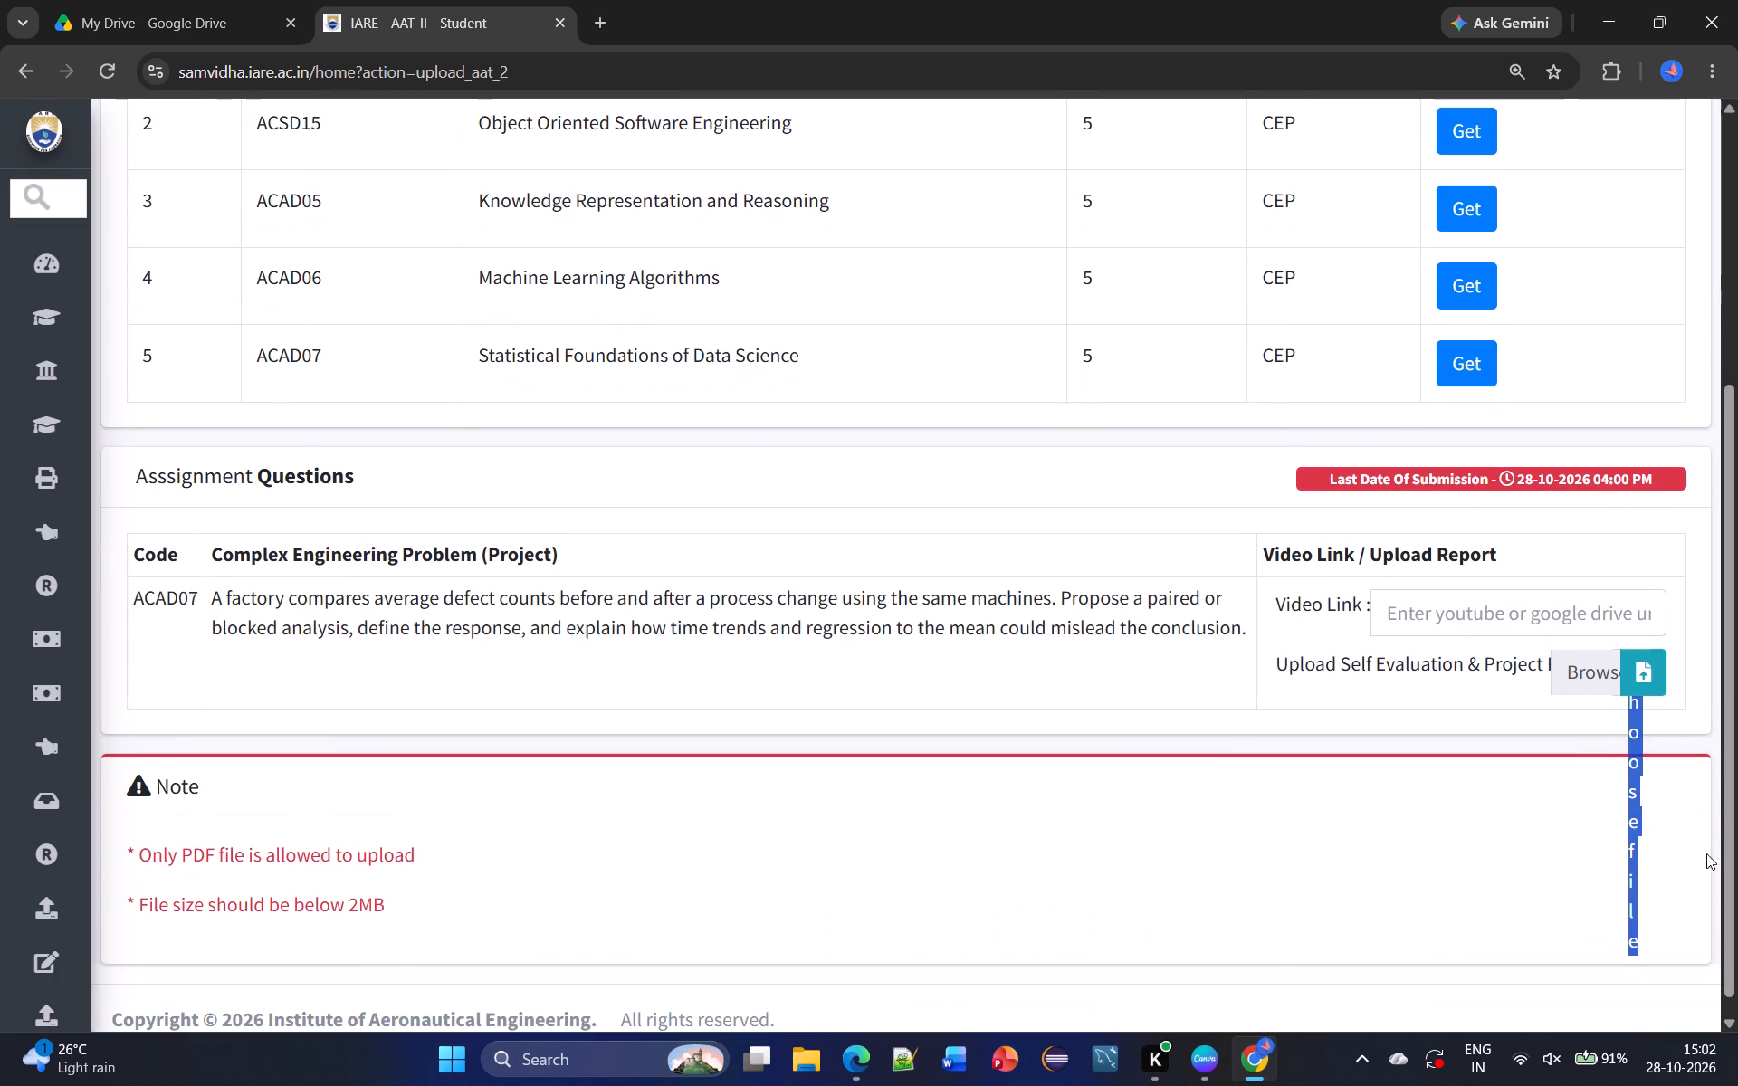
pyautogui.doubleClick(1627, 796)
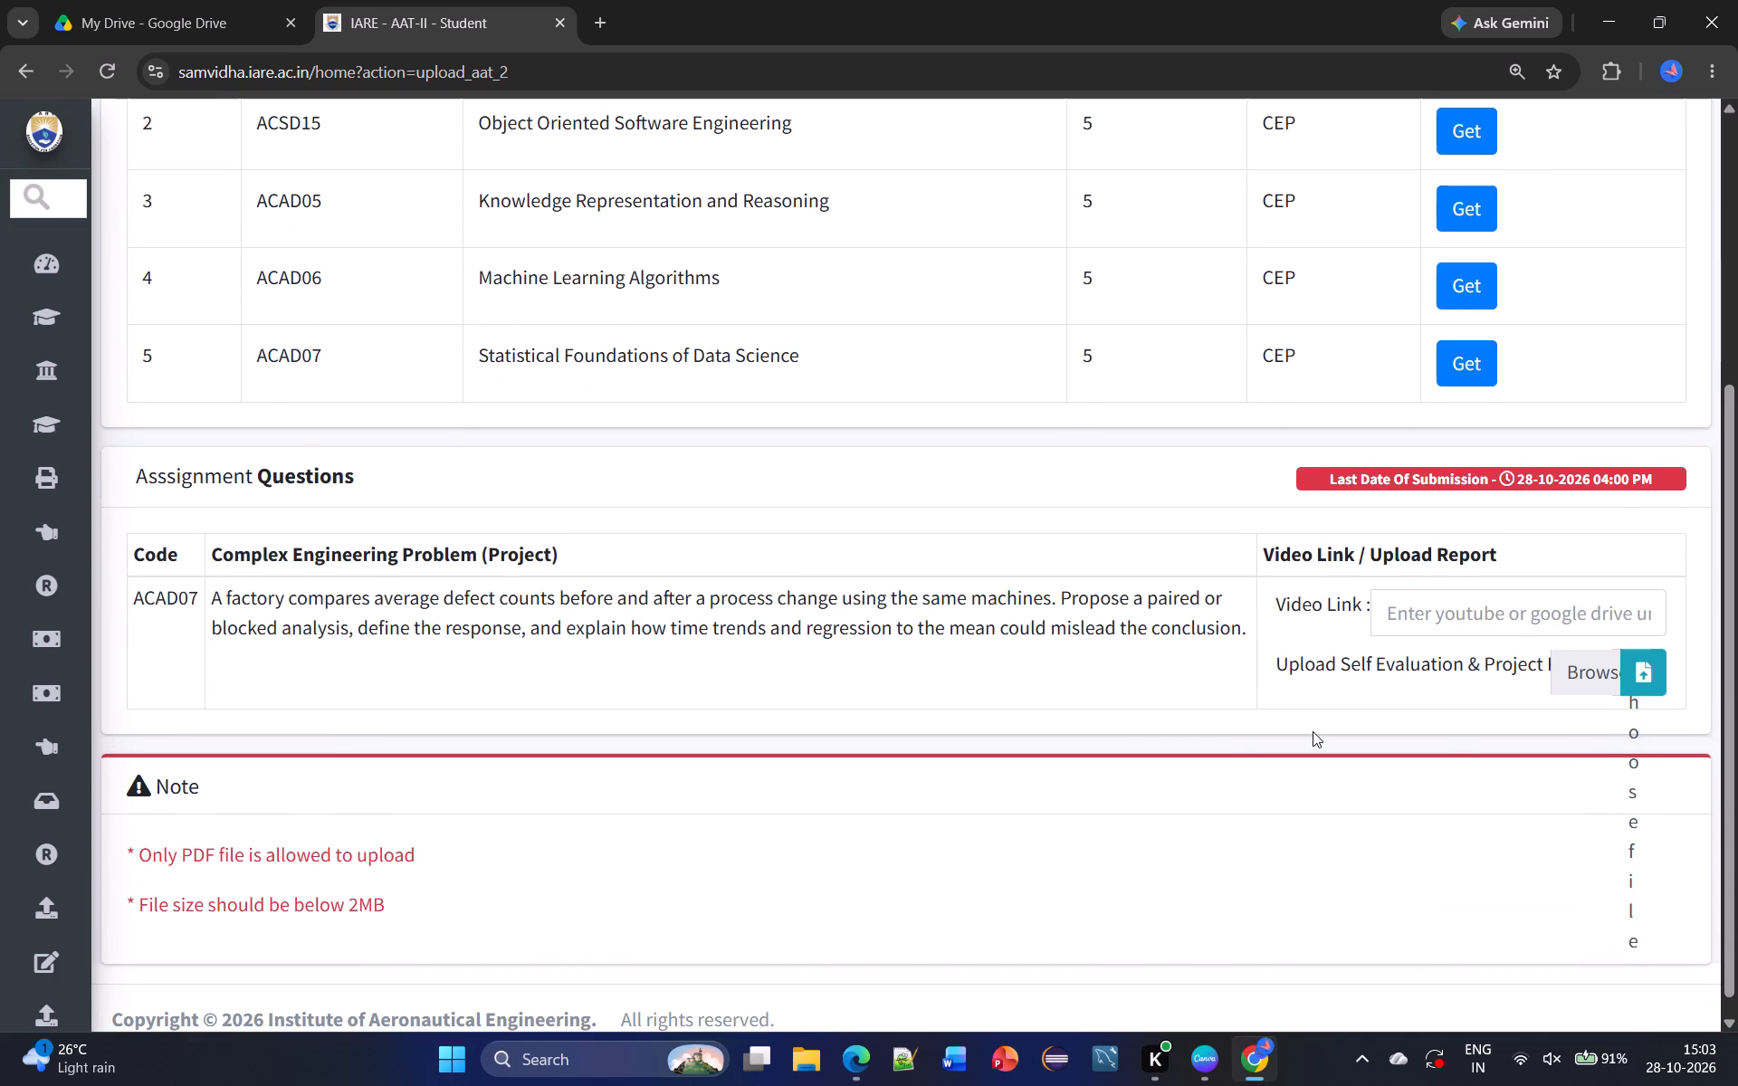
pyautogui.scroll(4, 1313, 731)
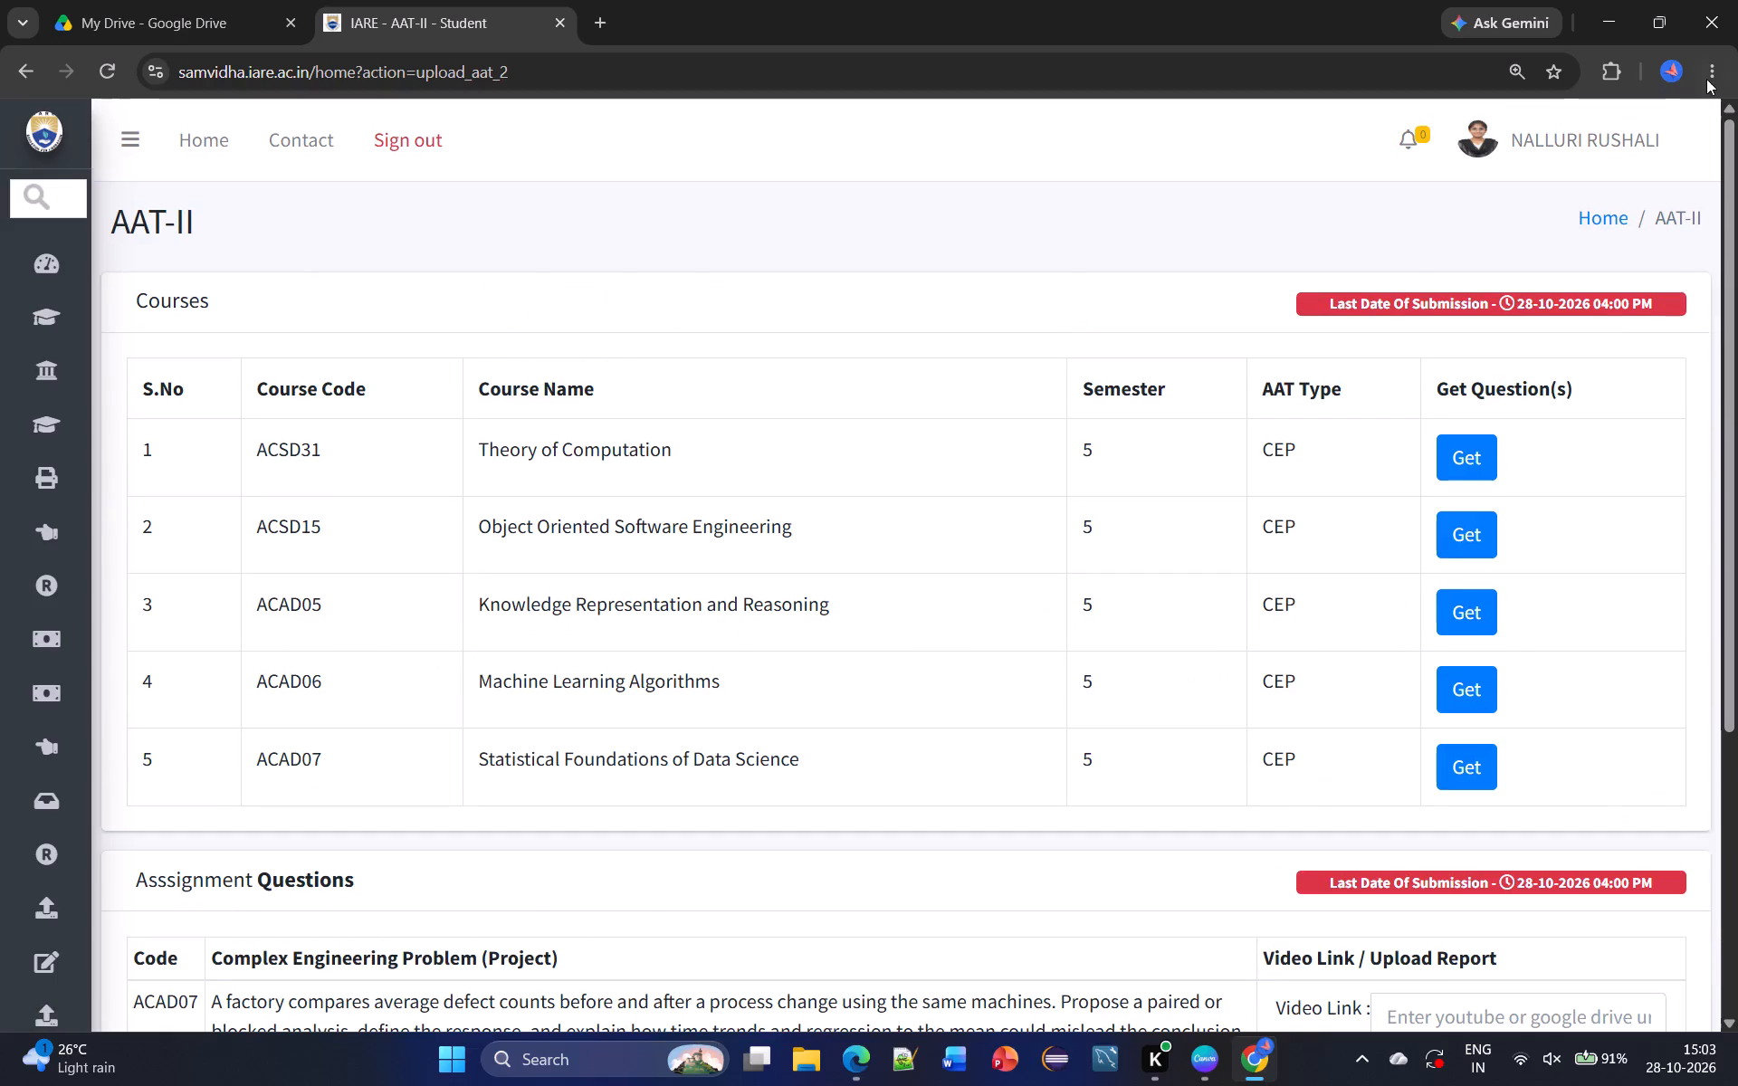
# Reduce the browser page zoom to 90%.
pyautogui.click(1707, 79)
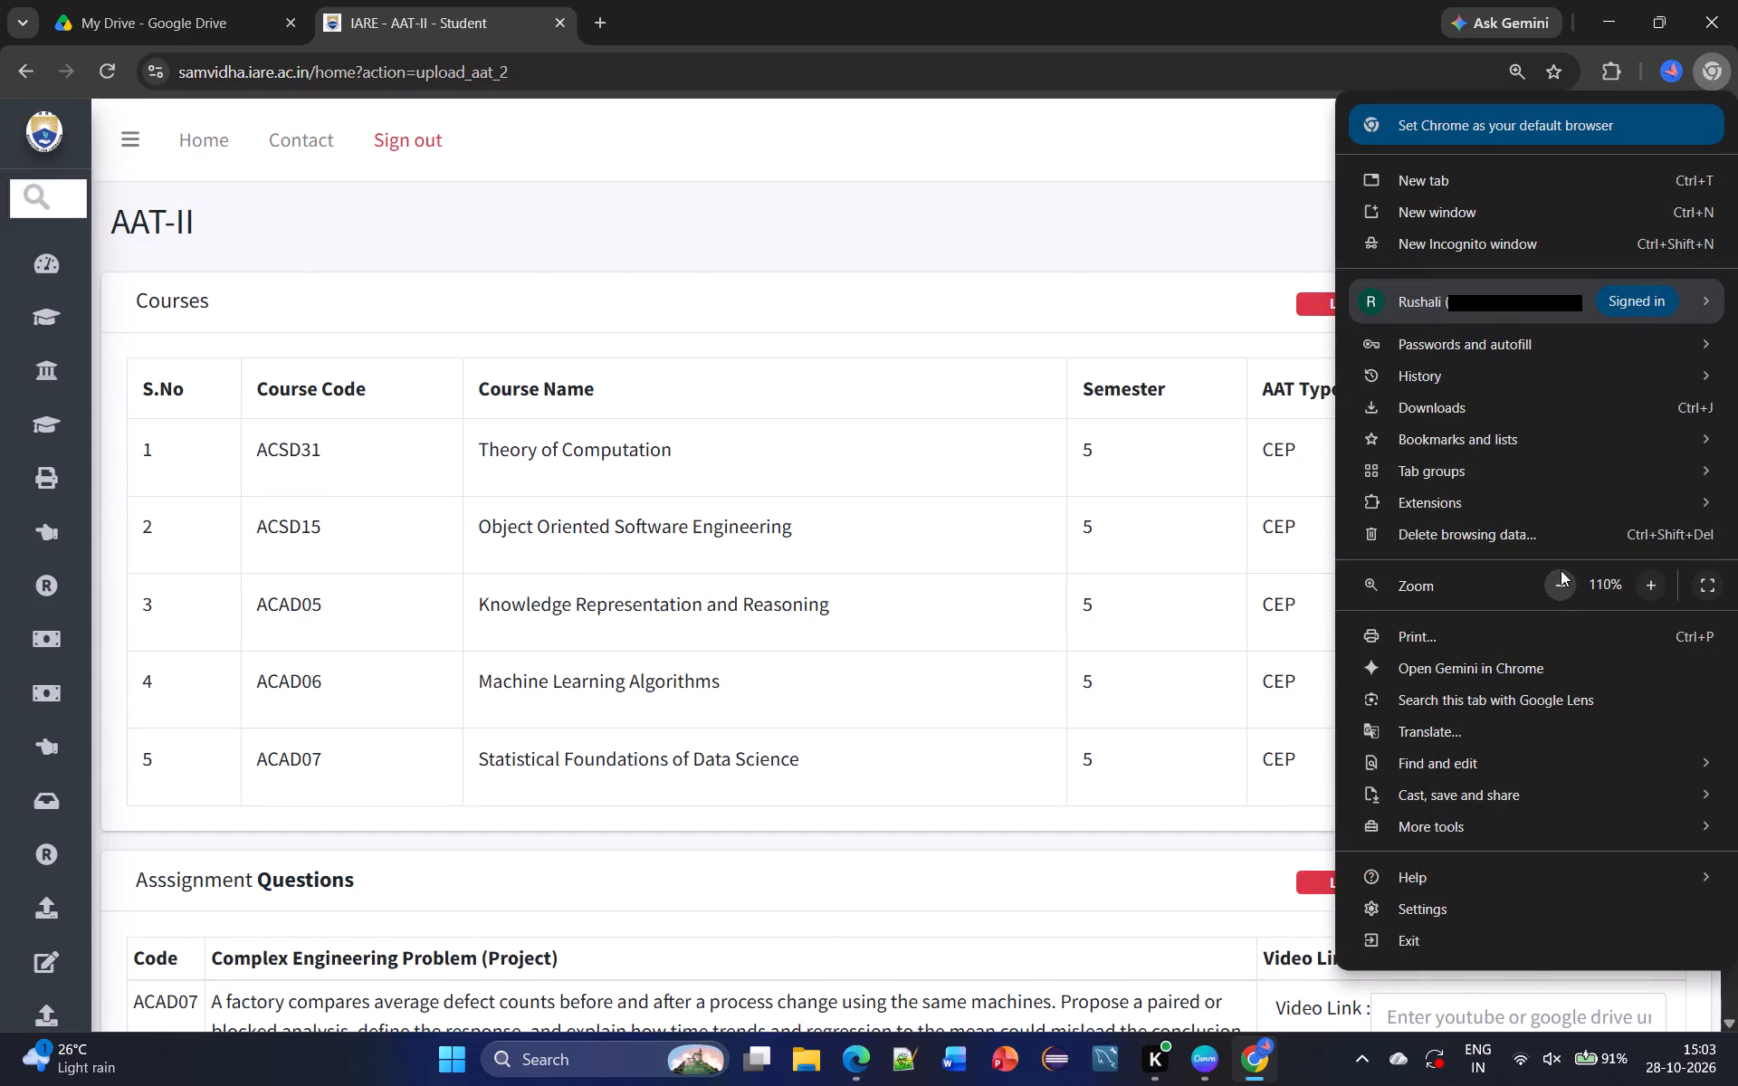
pyautogui.click(1561, 570)
pyautogui.click(1561, 570)
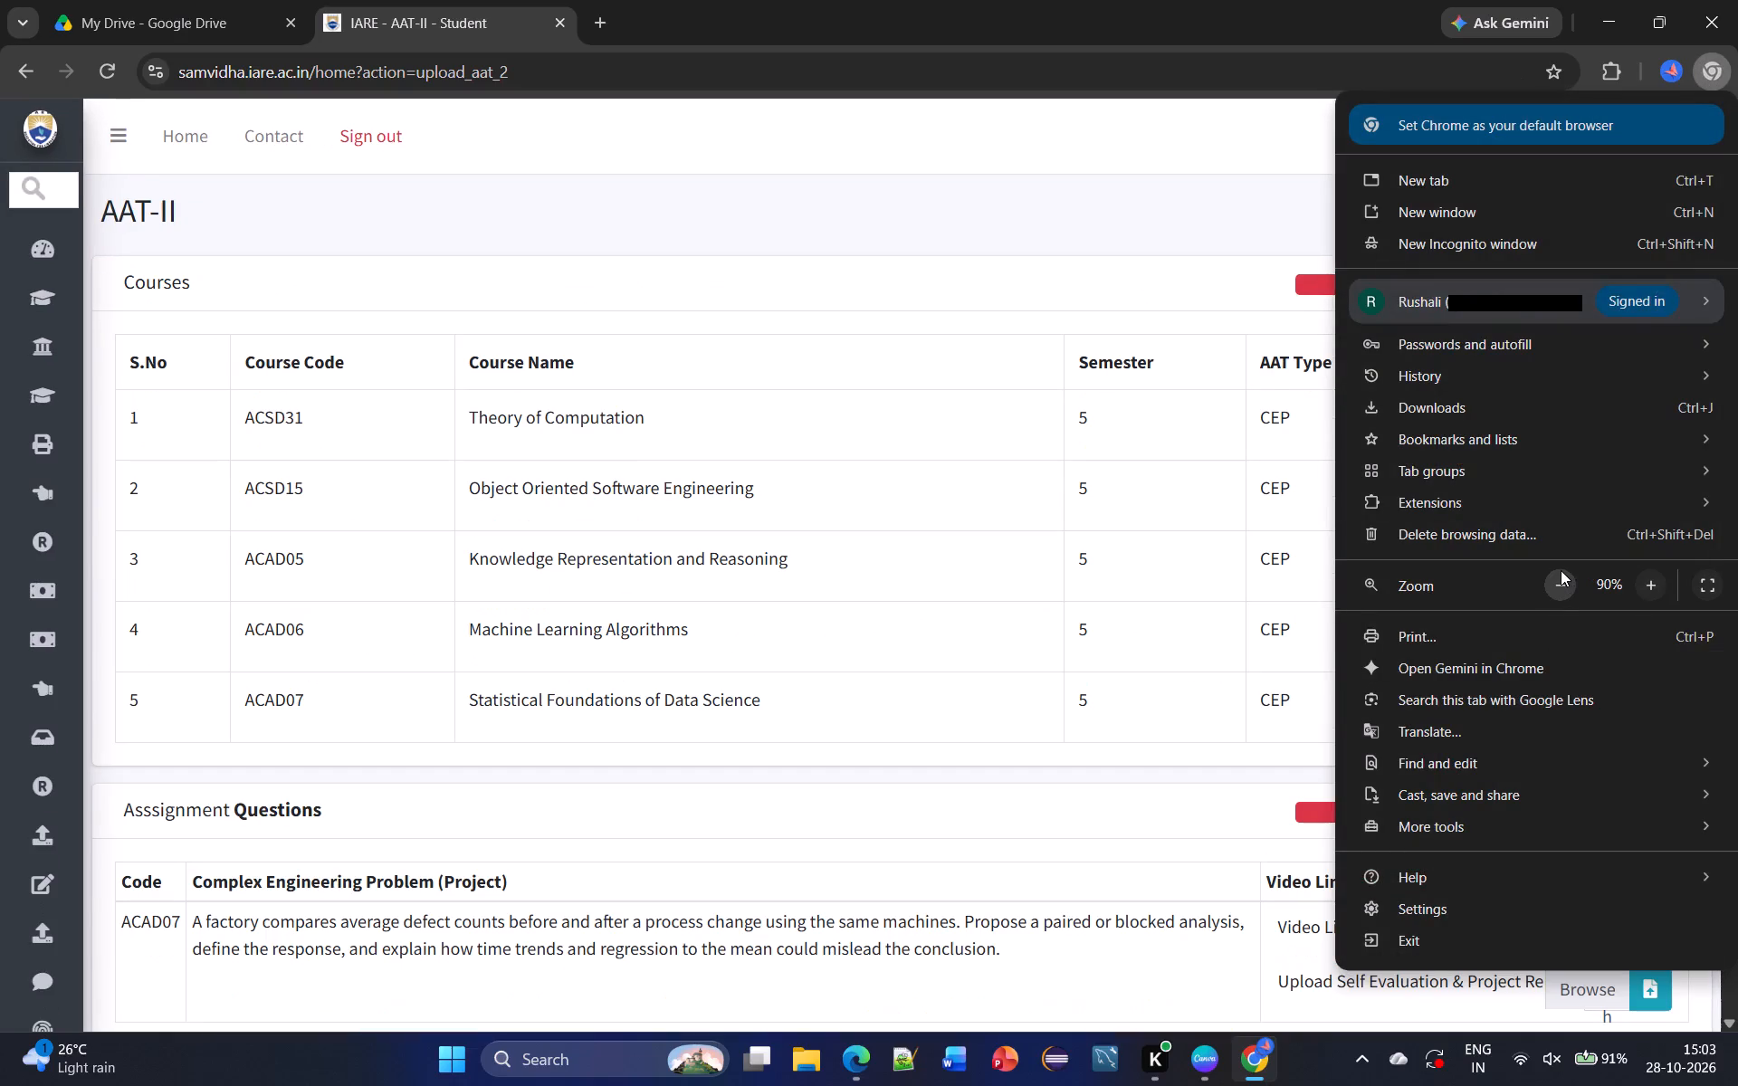
pyautogui.click(1142, 682)
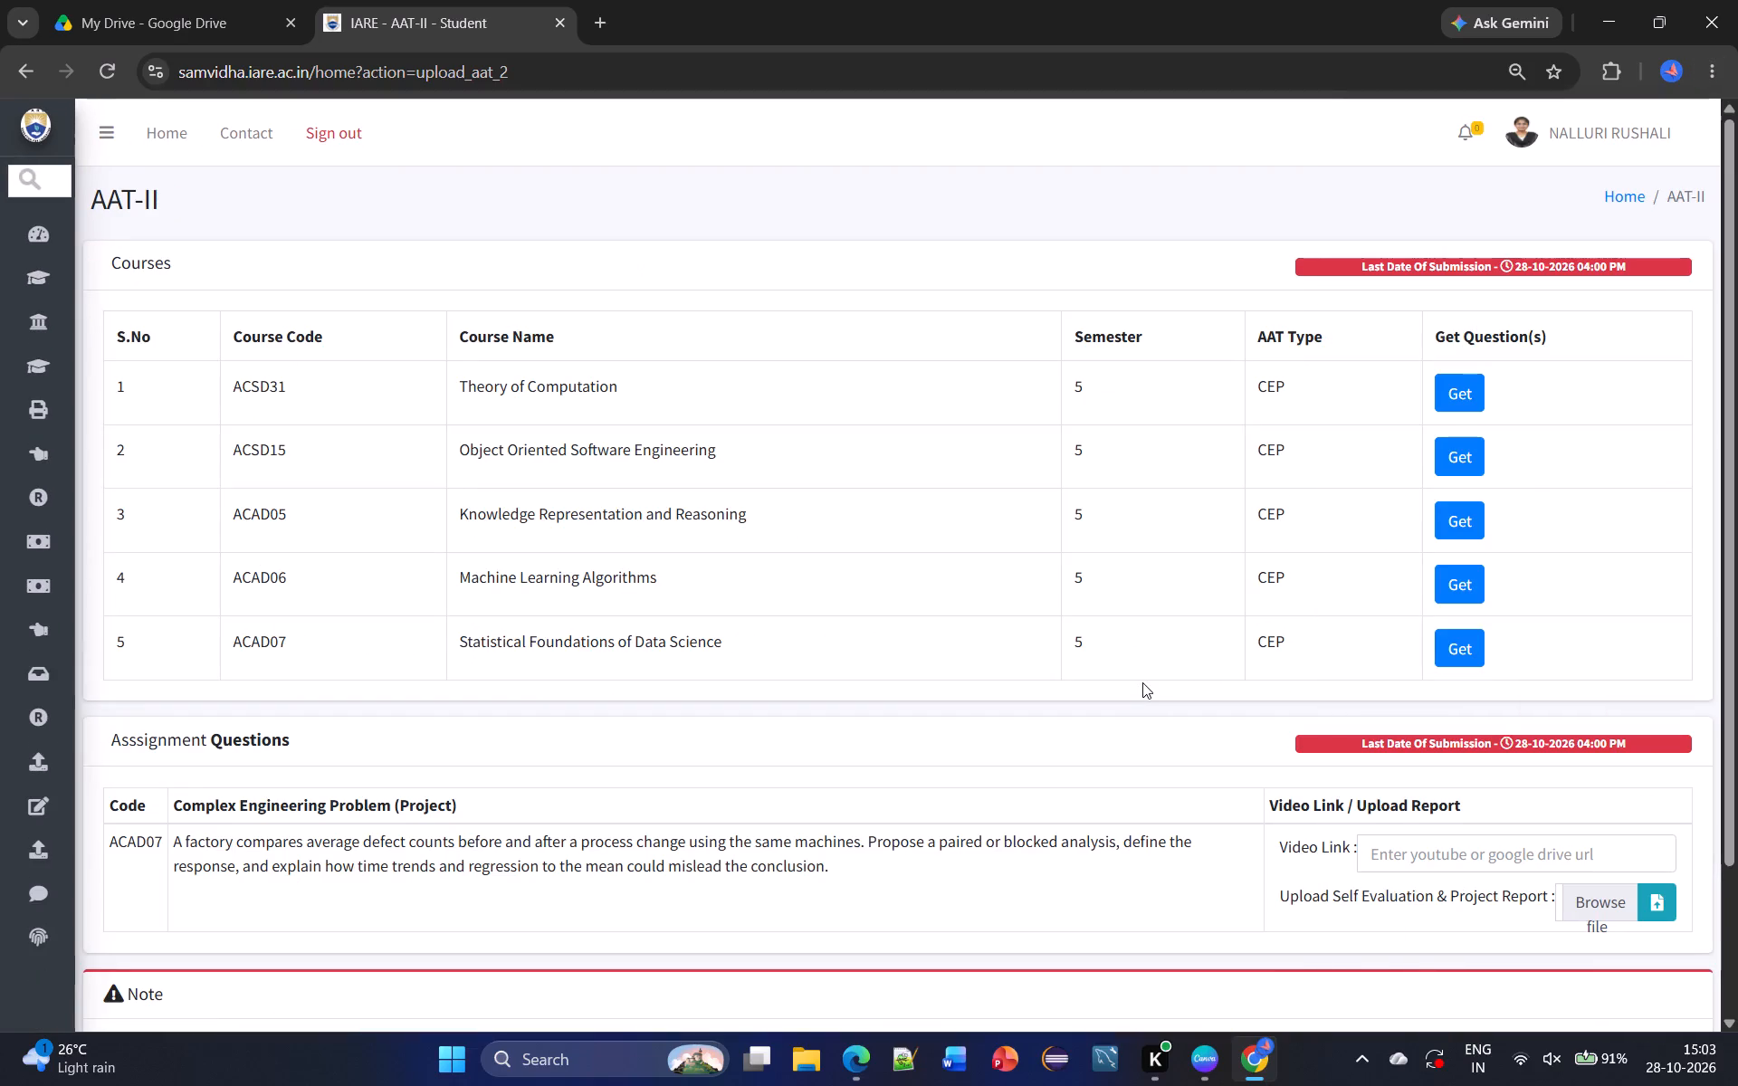
# Reload the AAT-II page and get the question for ACAD07, Statistical Foundations of Data Science.
pyautogui.hotkey('ctrl', 'r')
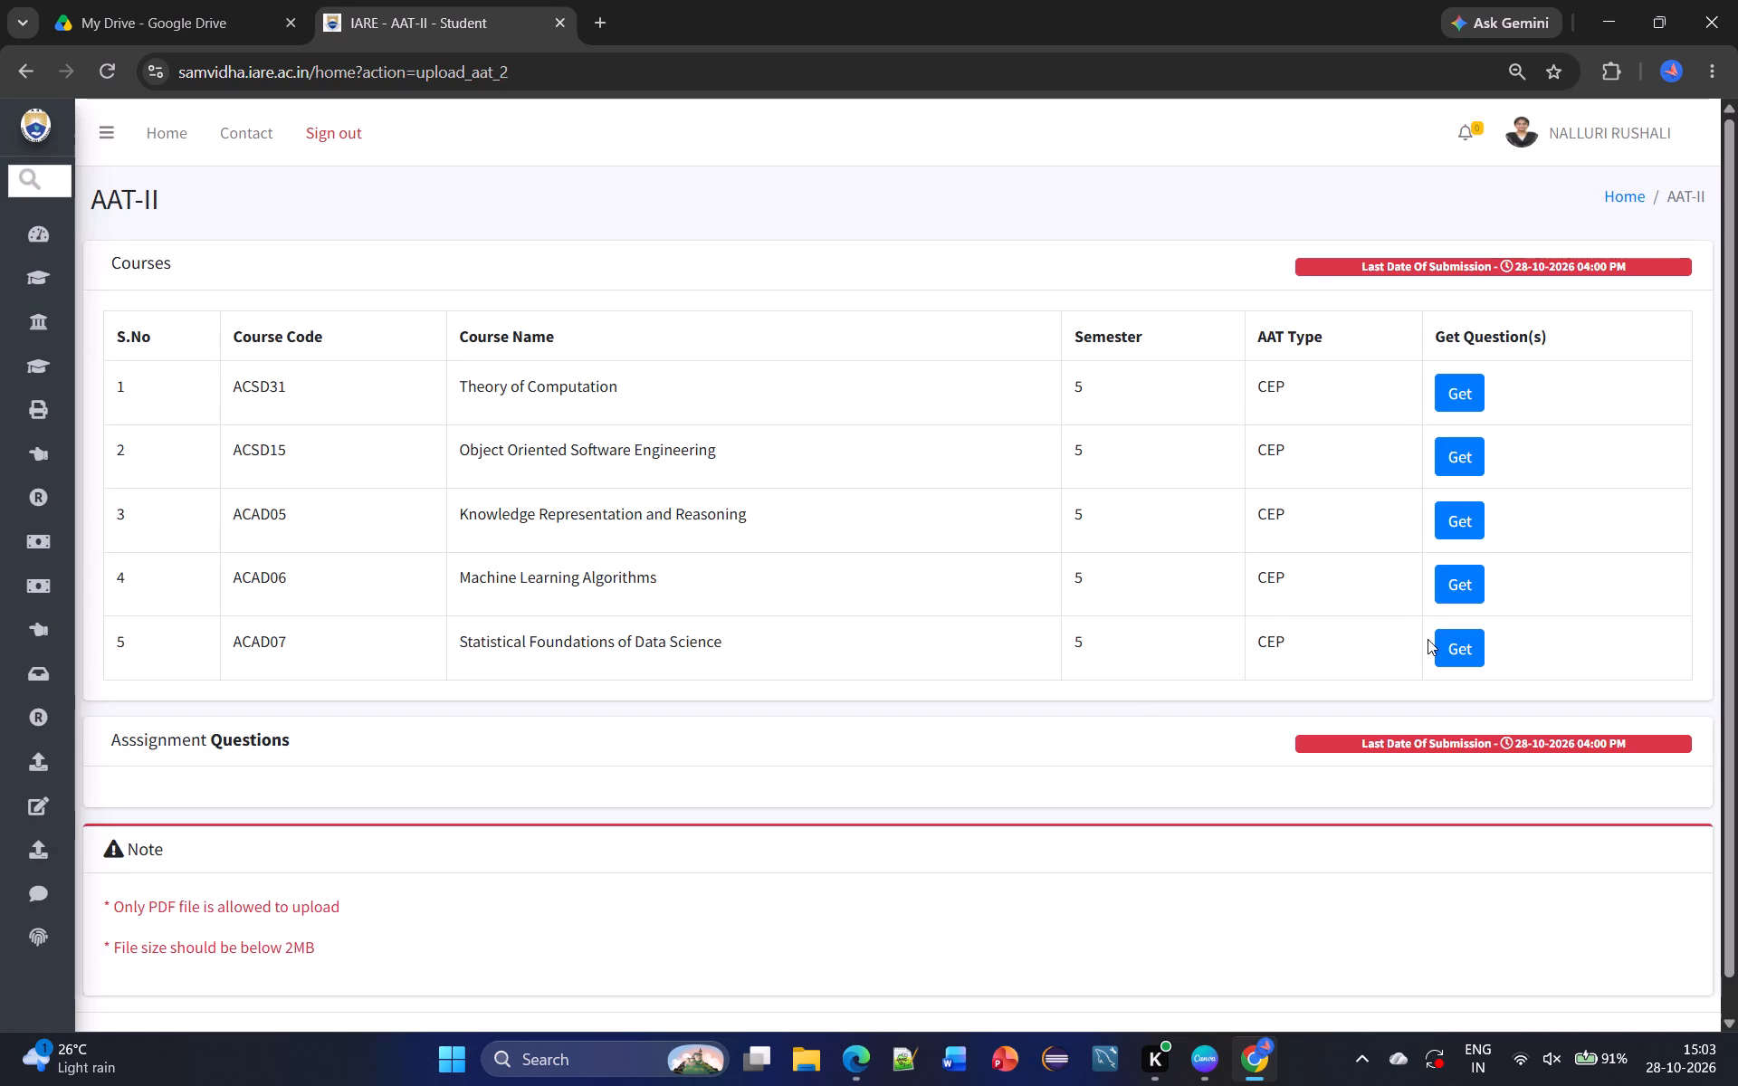
pyautogui.click(1456, 639)
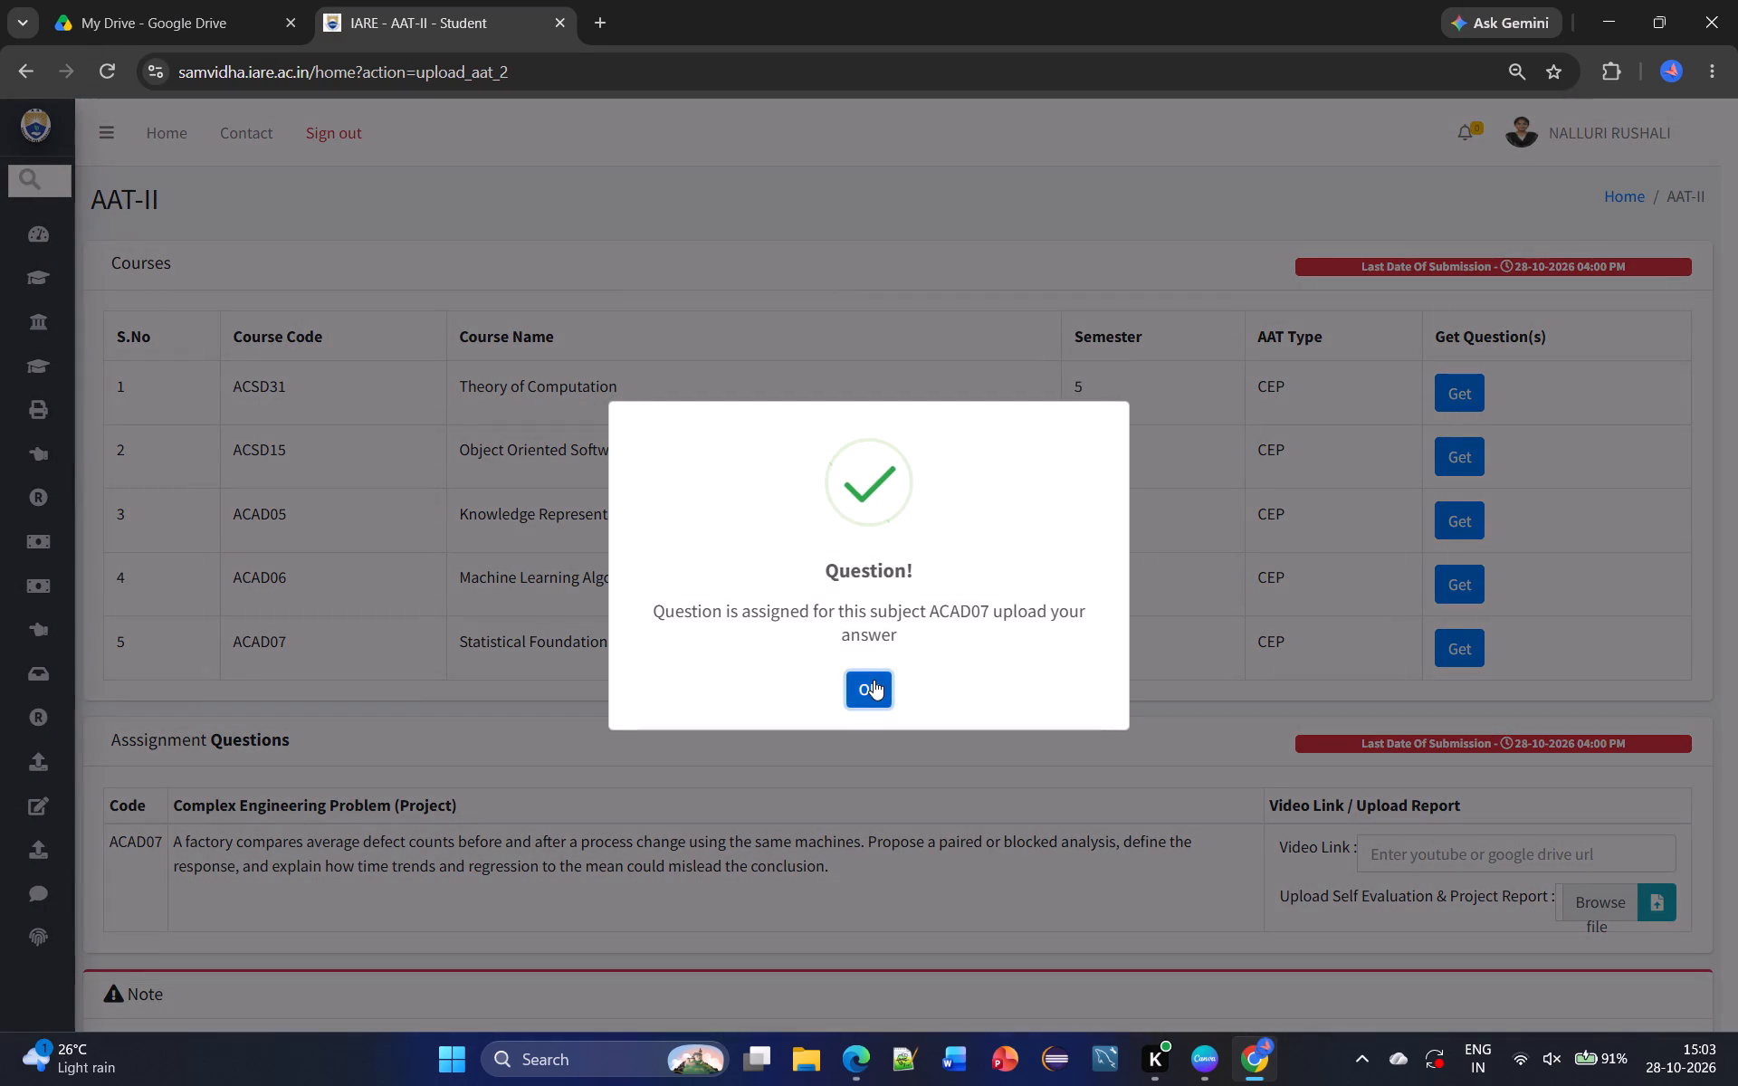
pyautogui.click(874, 680)
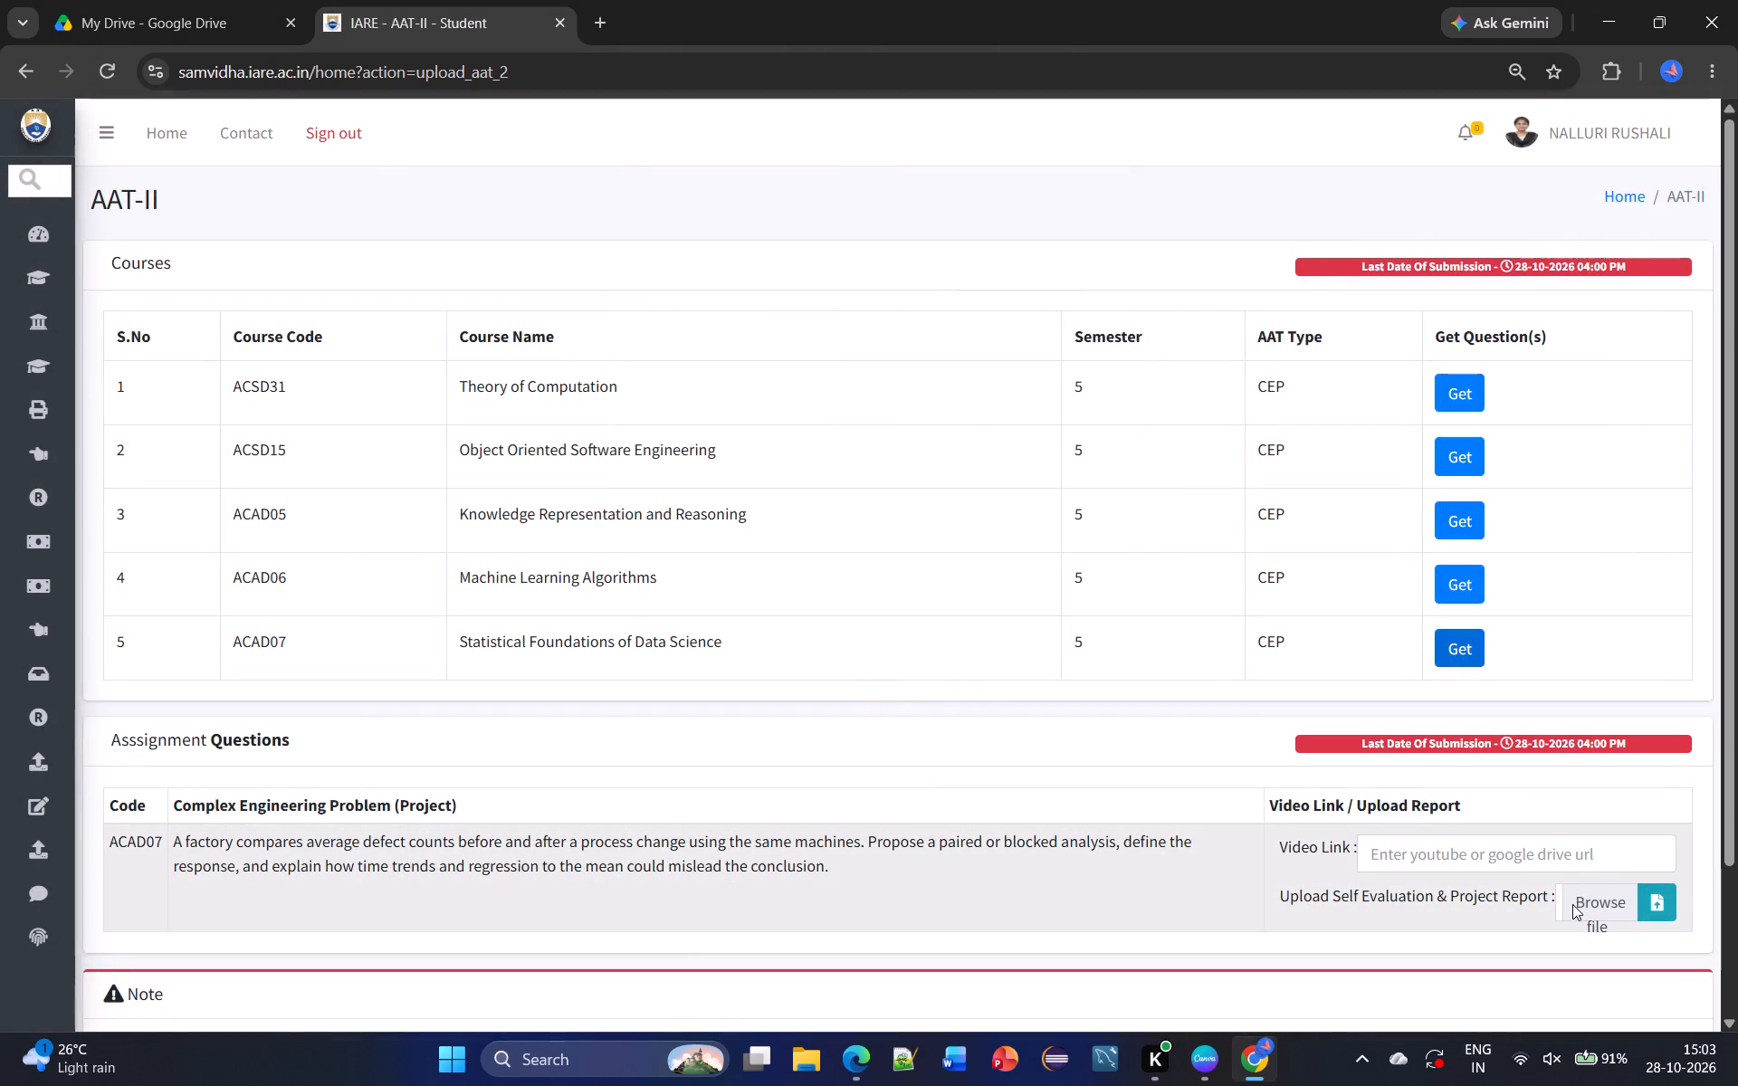
# Search COLLEGE DOCS for sfds and choose the sfds_repp PDF as the ACAD07 Self Evaluation & Project Report.
pyautogui.click(1572, 904)
pyautogui.click(1572, 904)
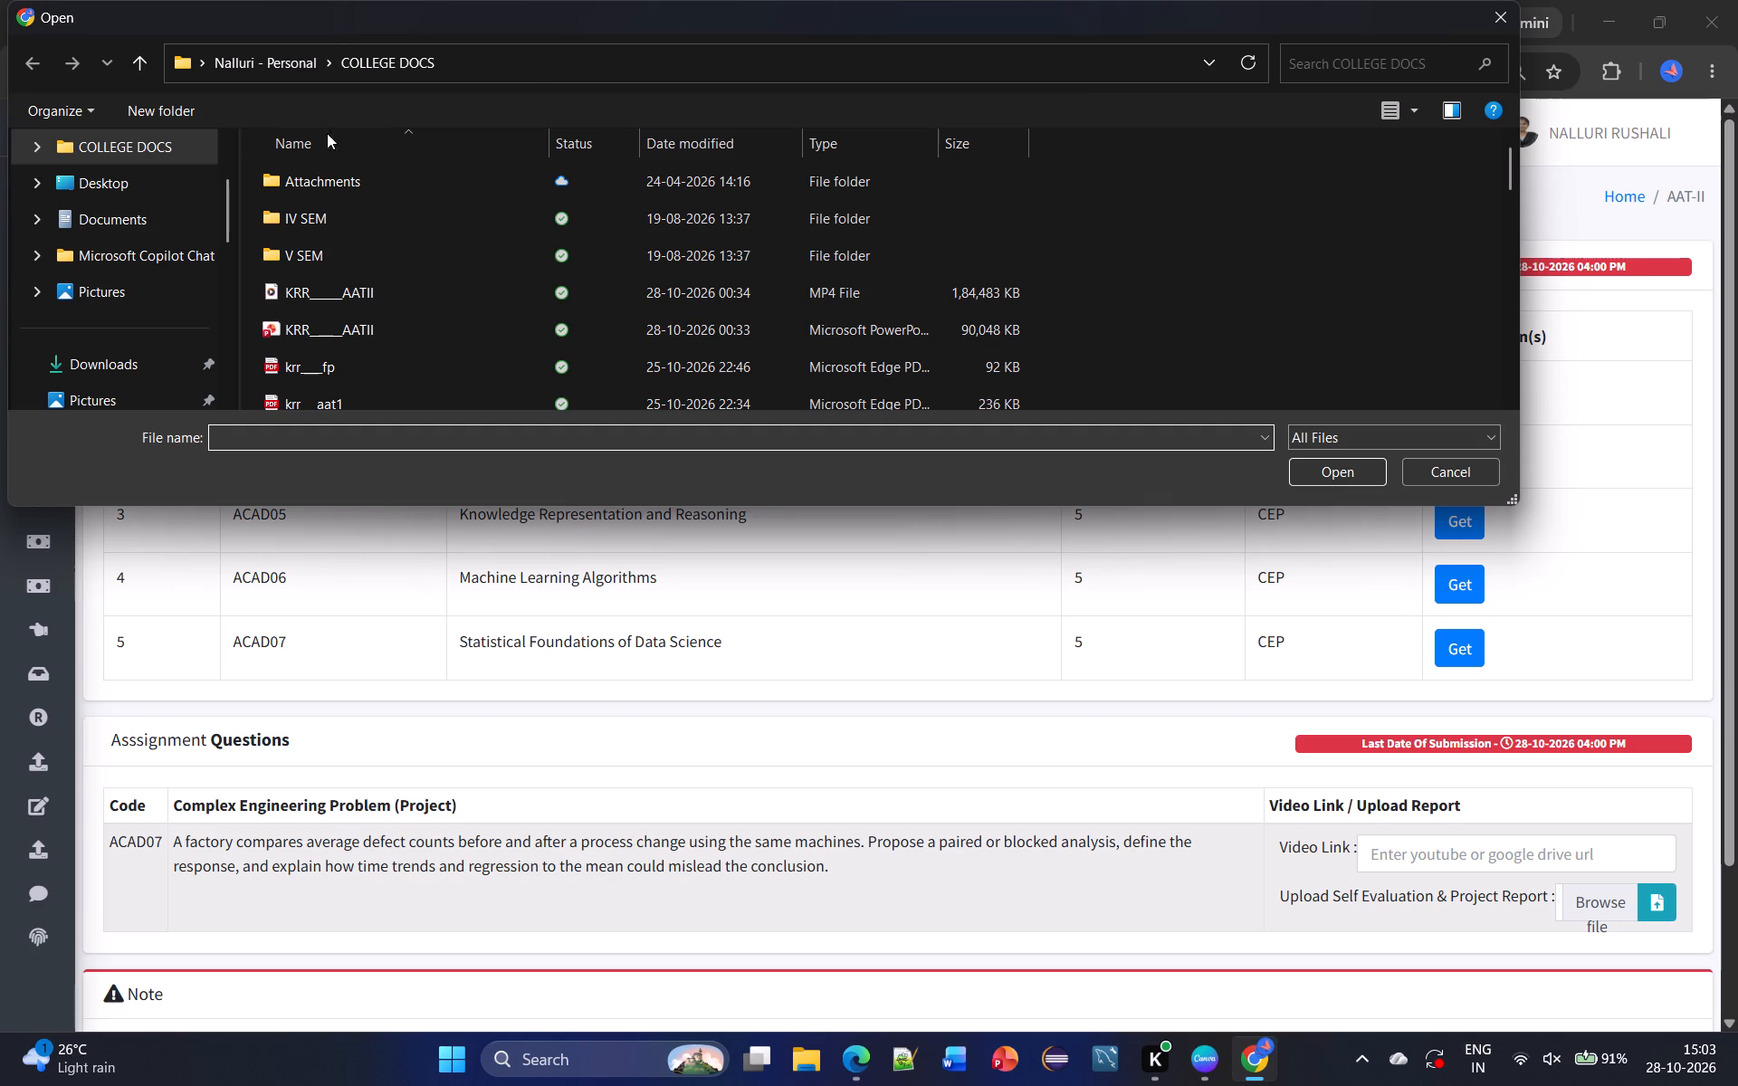
pyautogui.click(1313, 62)
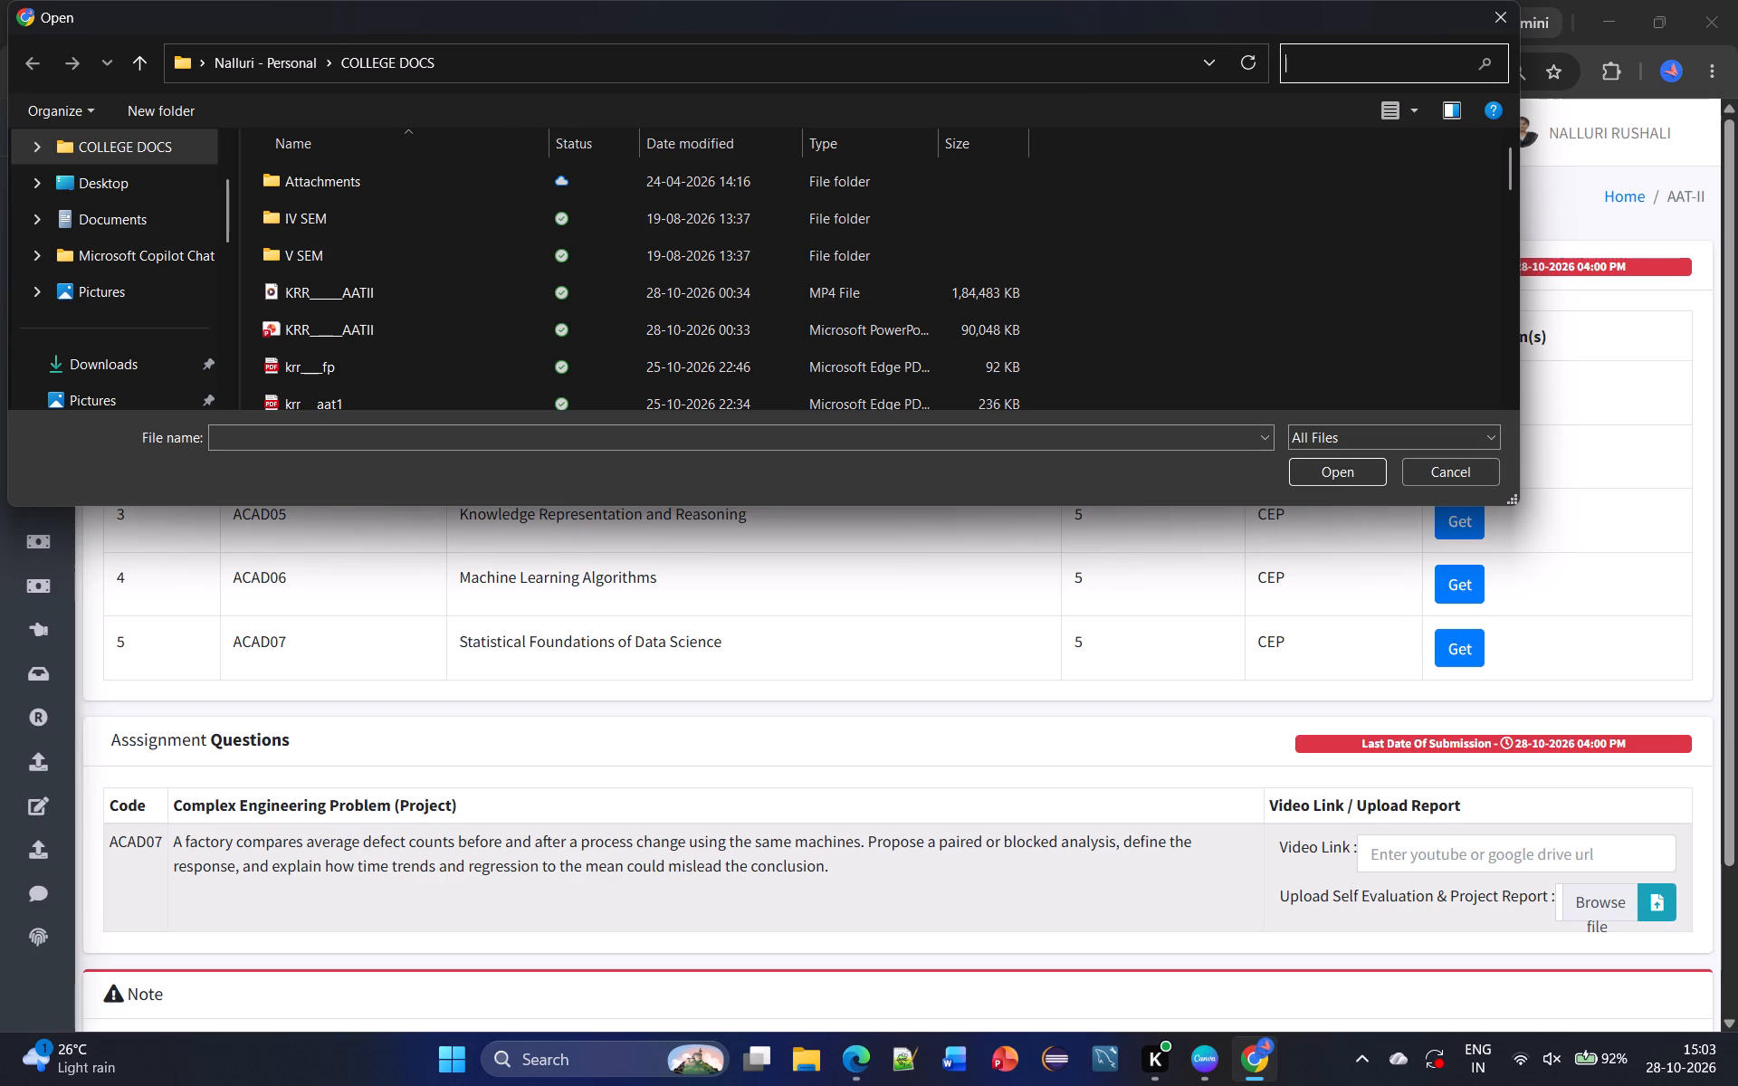
pyautogui.write('rep\\\\\\')
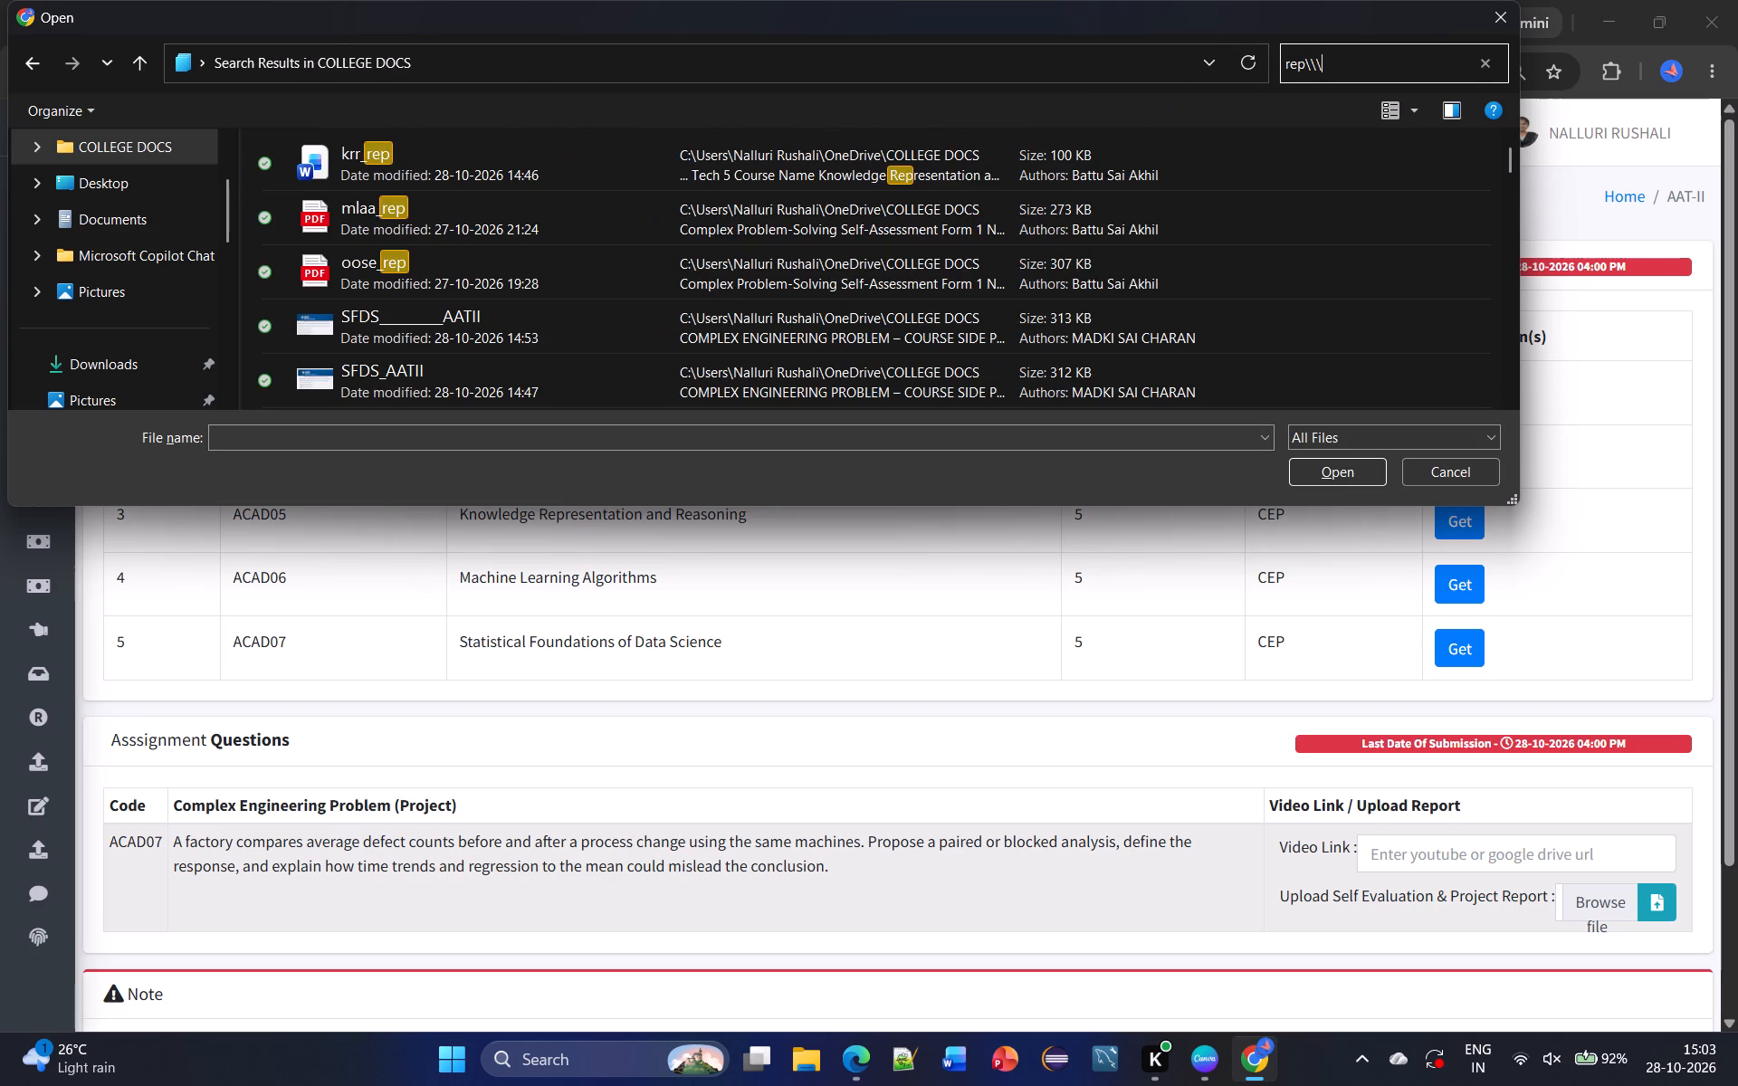
pyautogui.press('BackSpace')
pyautogui.press('BackSpace')
pyautogui.press('BackSpace')
pyautogui.press('BackSpace')
pyautogui.press('BackSpace')
pyautogui.press('BackSpace')
pyautogui.write('sfds')
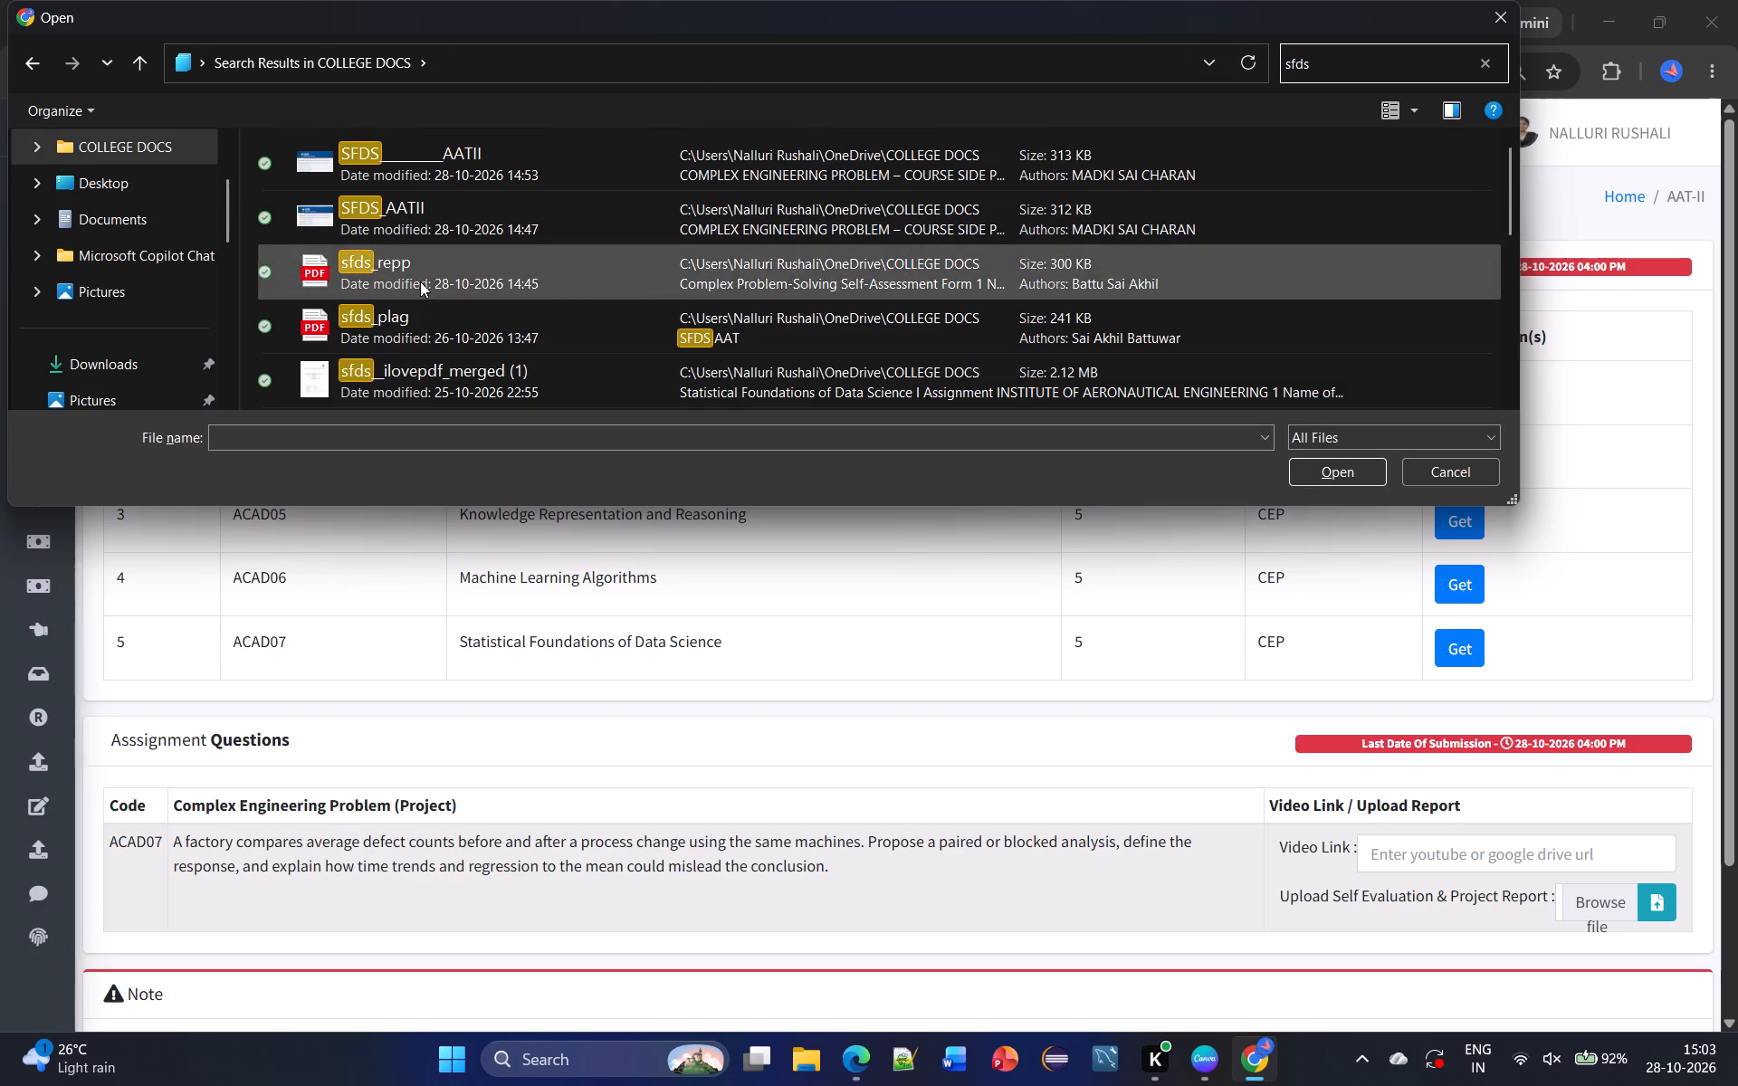
pyautogui.click(406, 279)
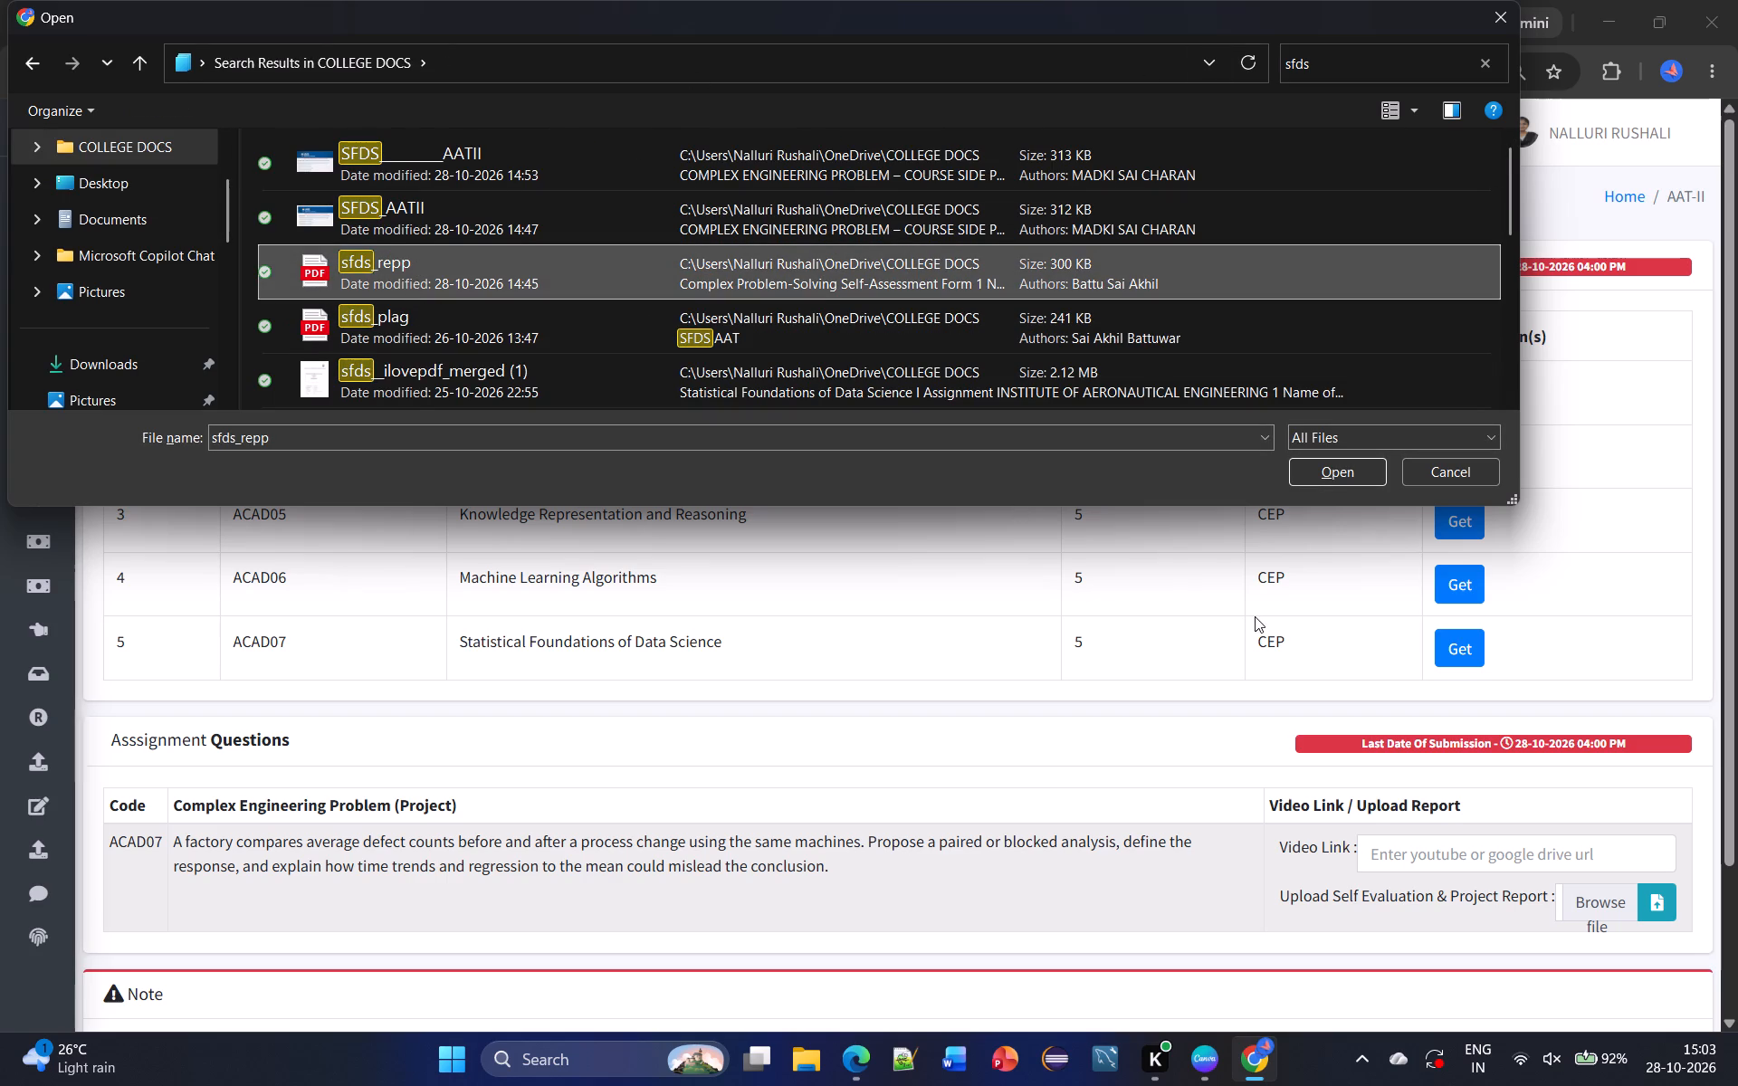
pyautogui.click(1340, 462)
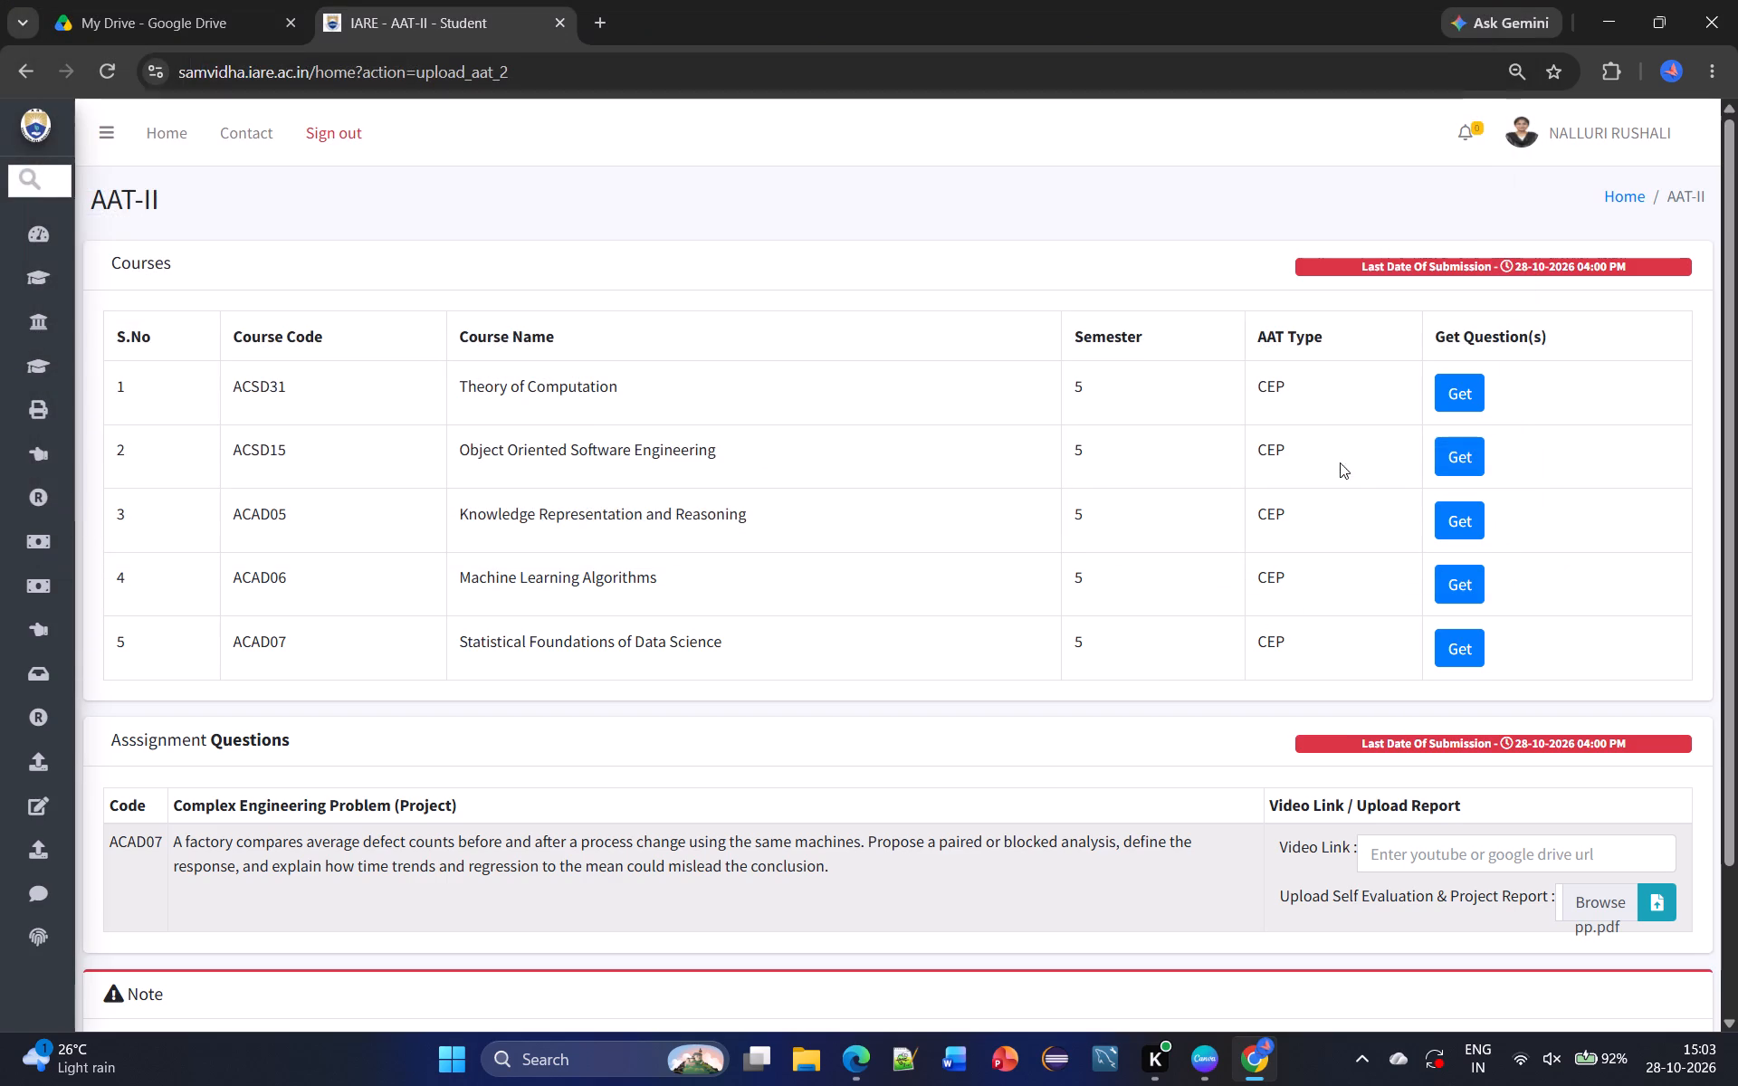
# Paste the copied SFDS_AATII folder link as the ACAD07 Video Link and upload the answer.
pyautogui.click(1434, 861)
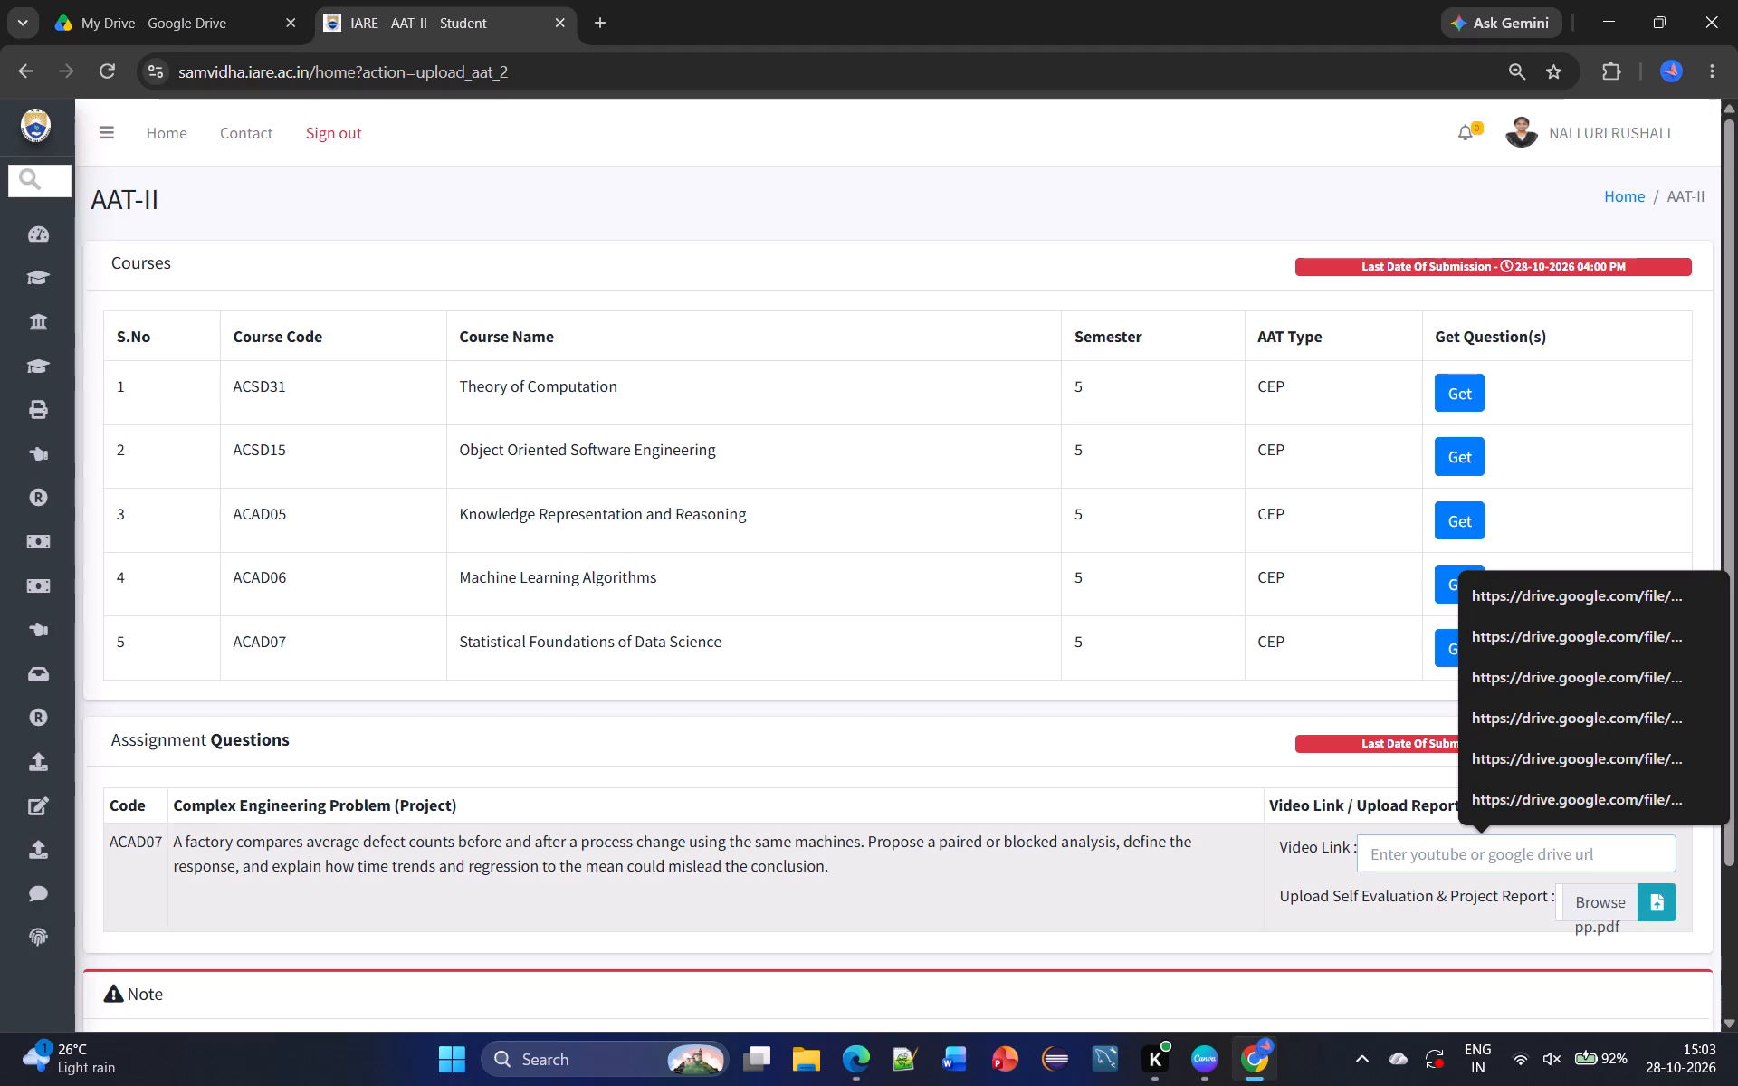
pyautogui.hotkey('ctrl', 'v')
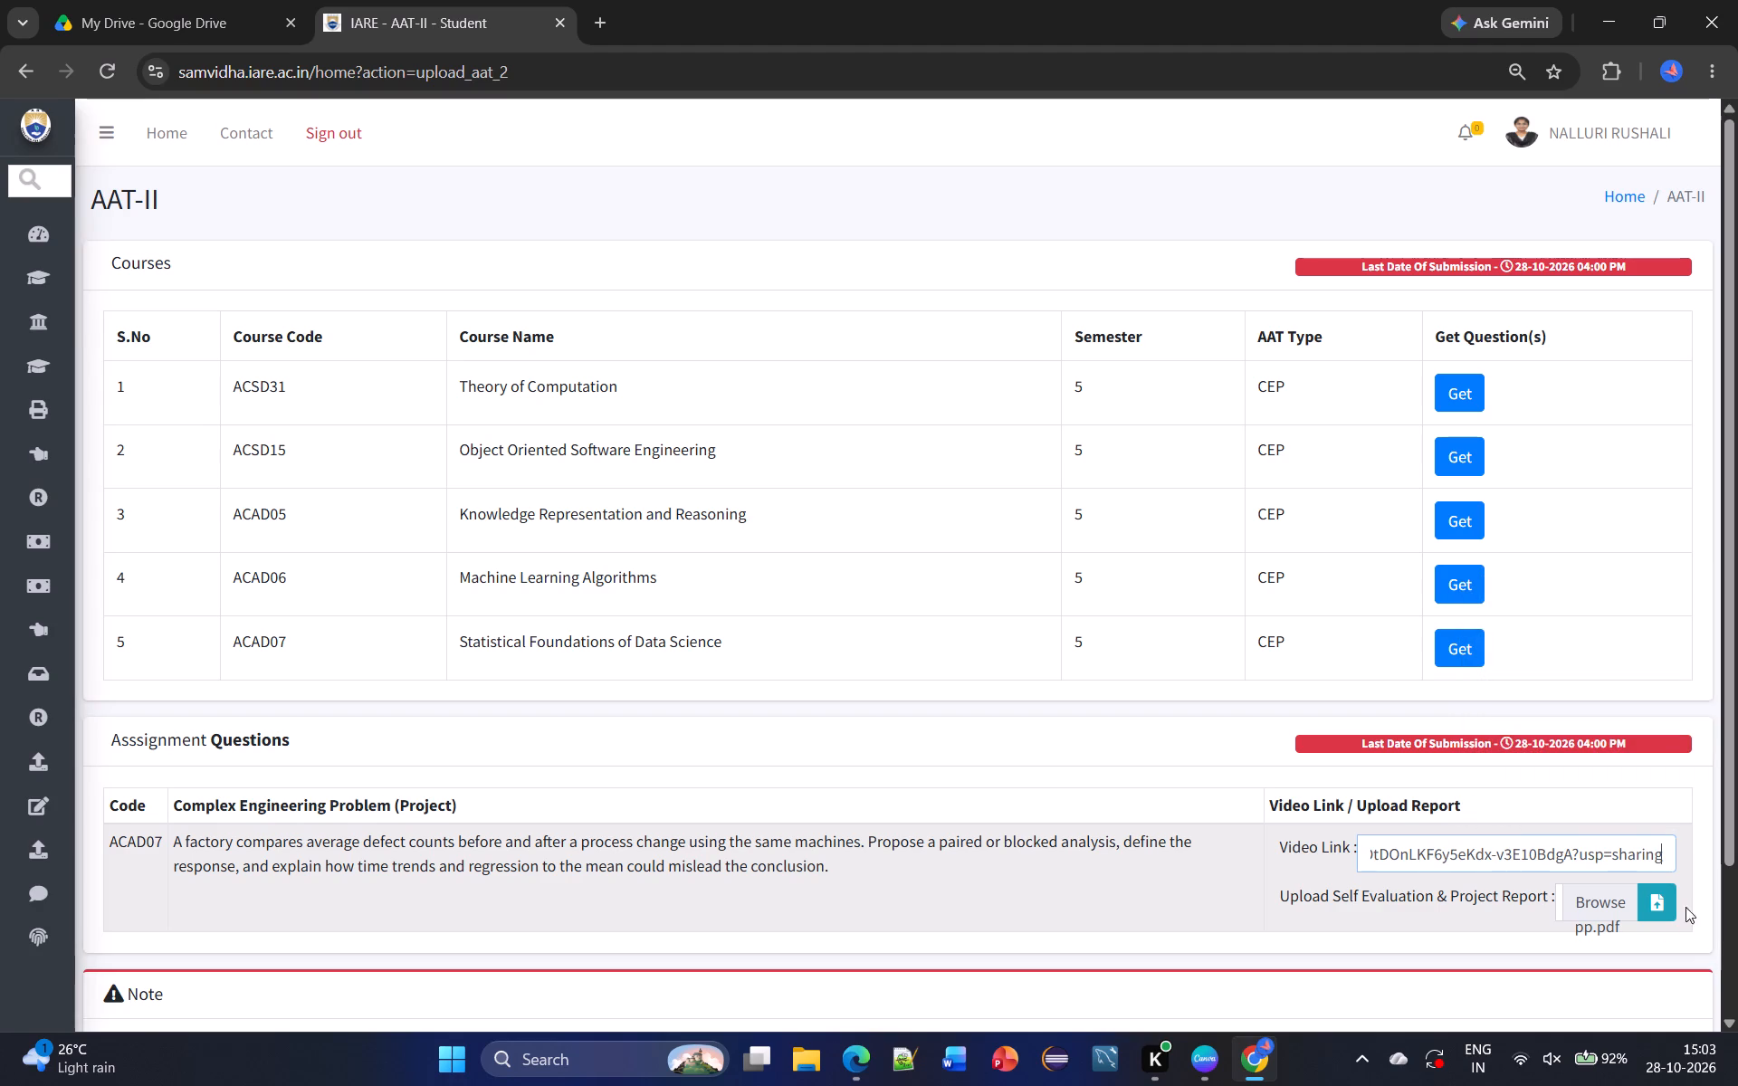
pyautogui.click(1660, 892)
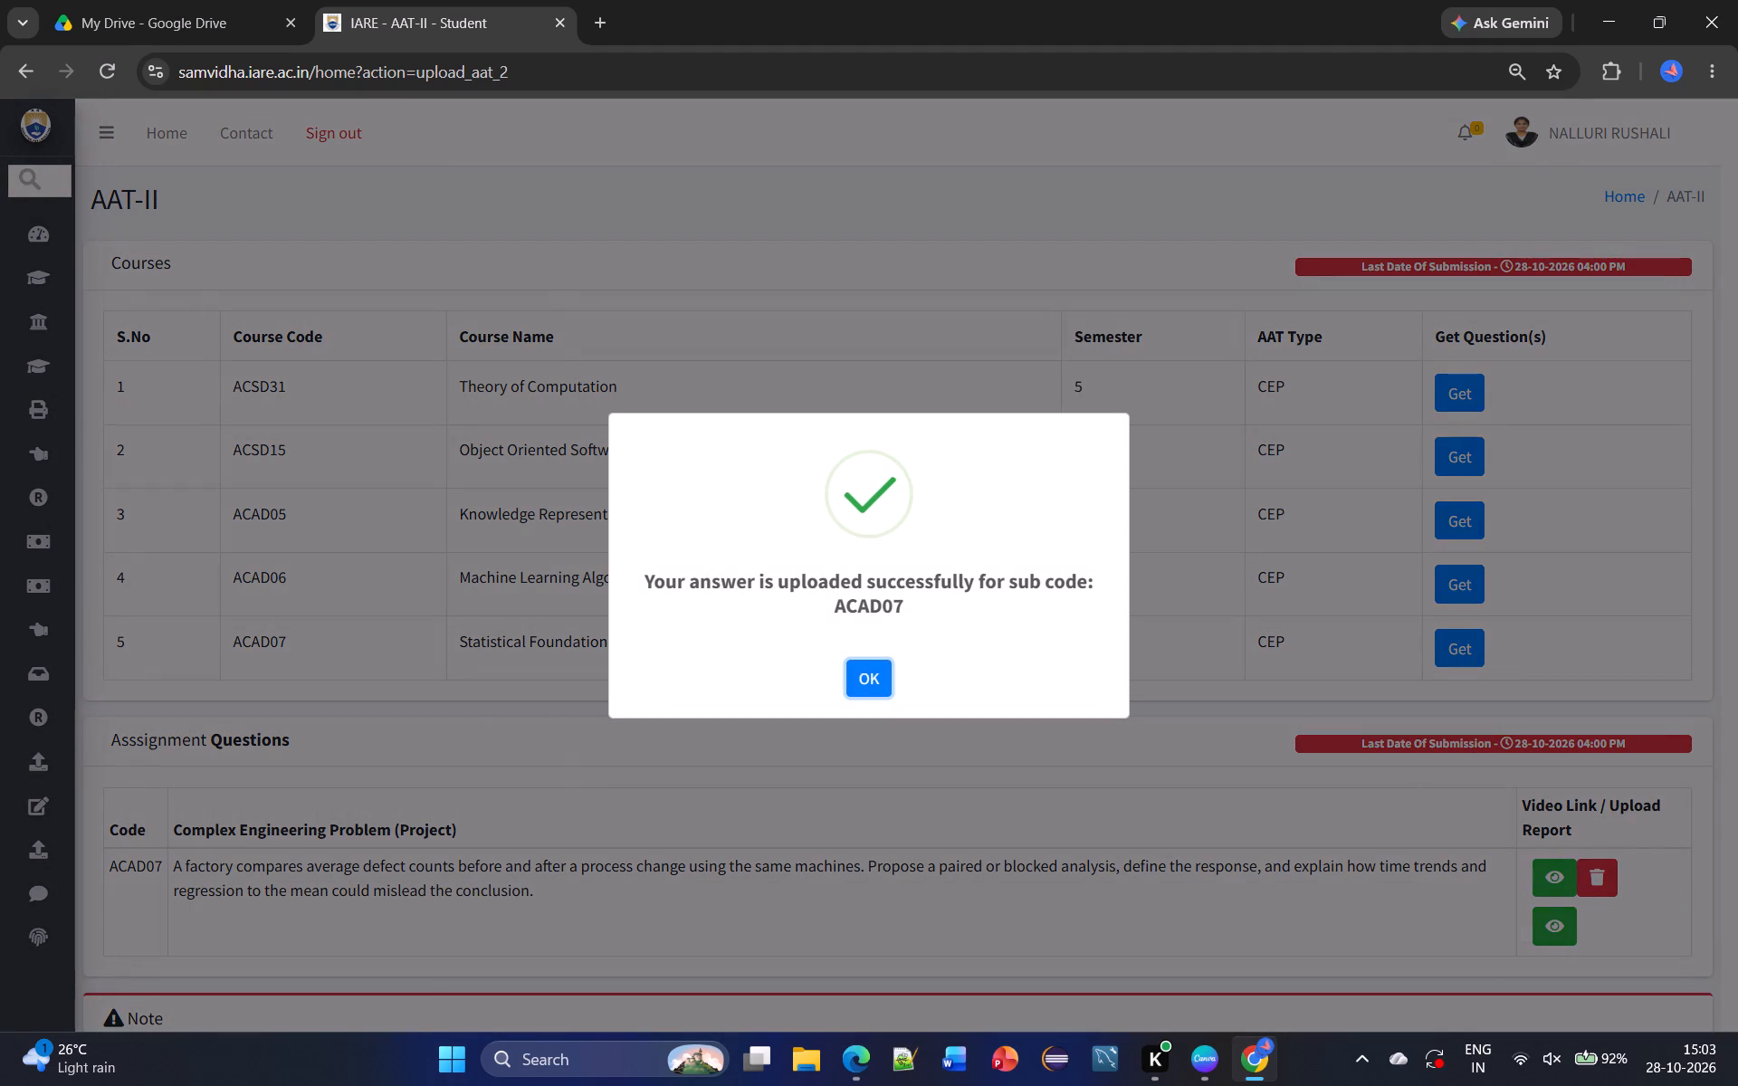
pyautogui.click(864, 665)
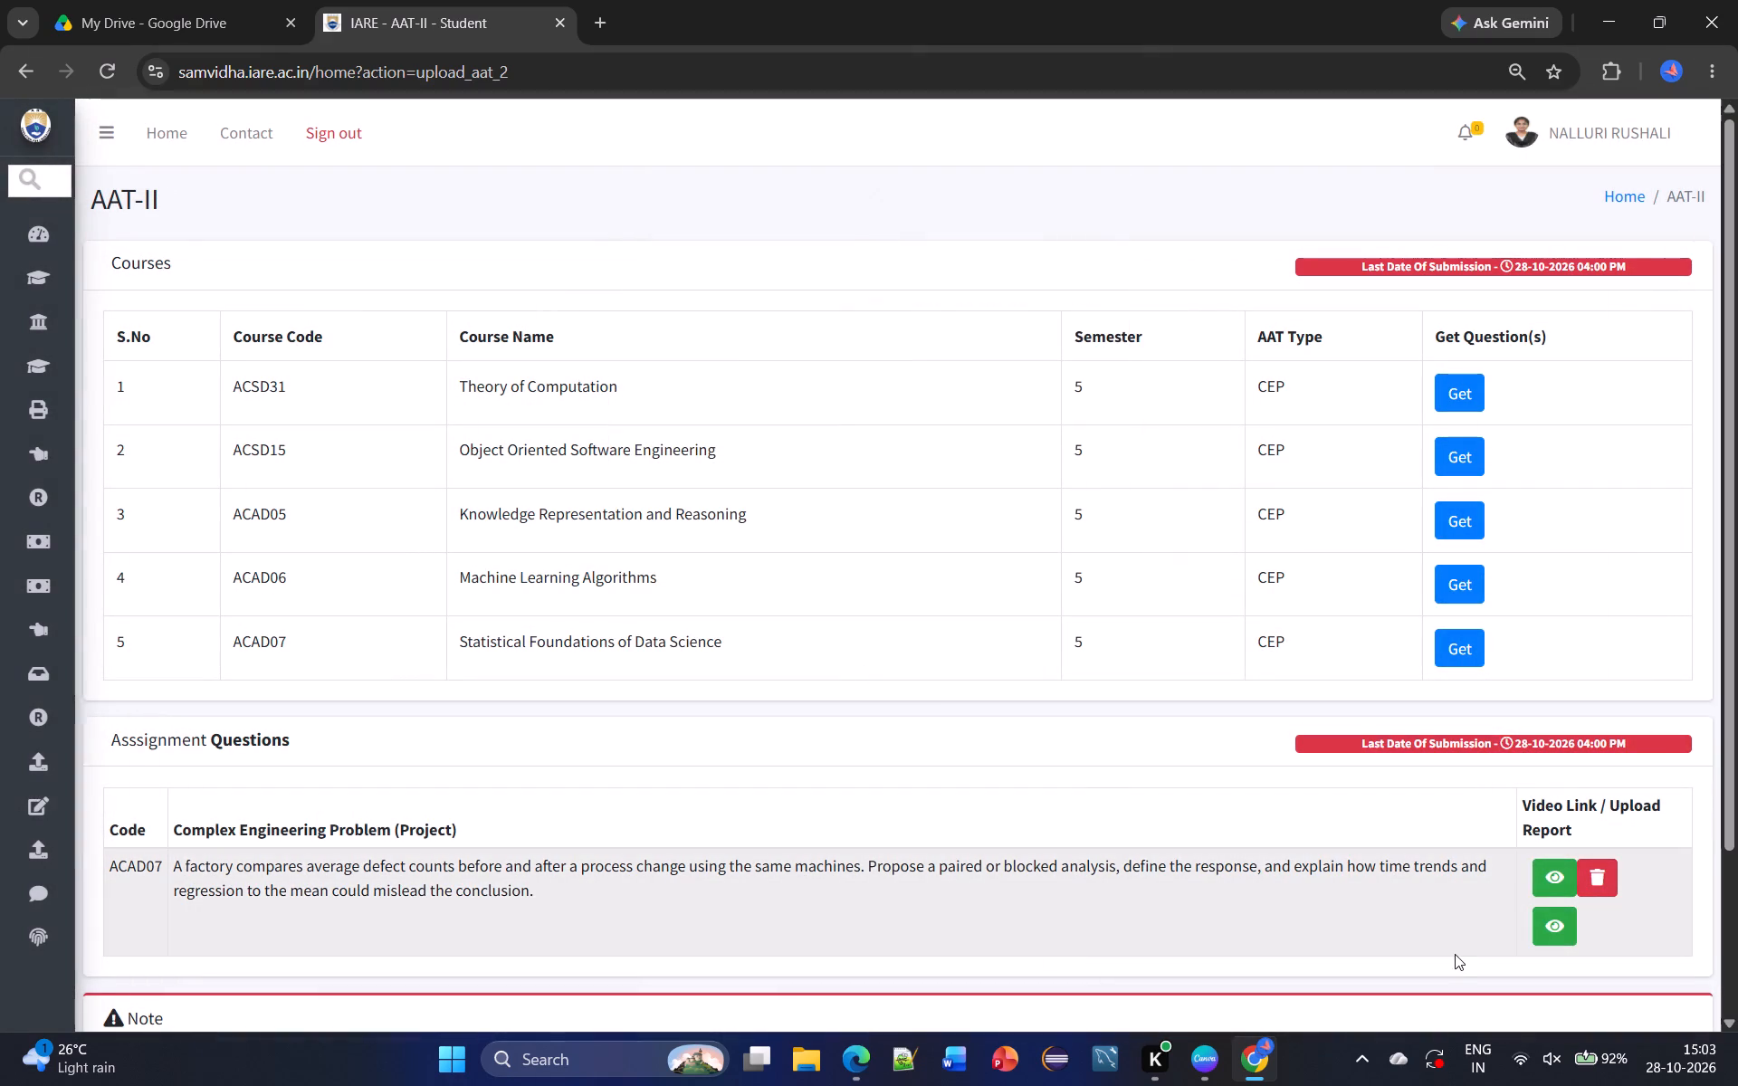
# Open the submitted ACAD07 video link to check the shared Google Drive folder.
pyautogui.click(1558, 871)
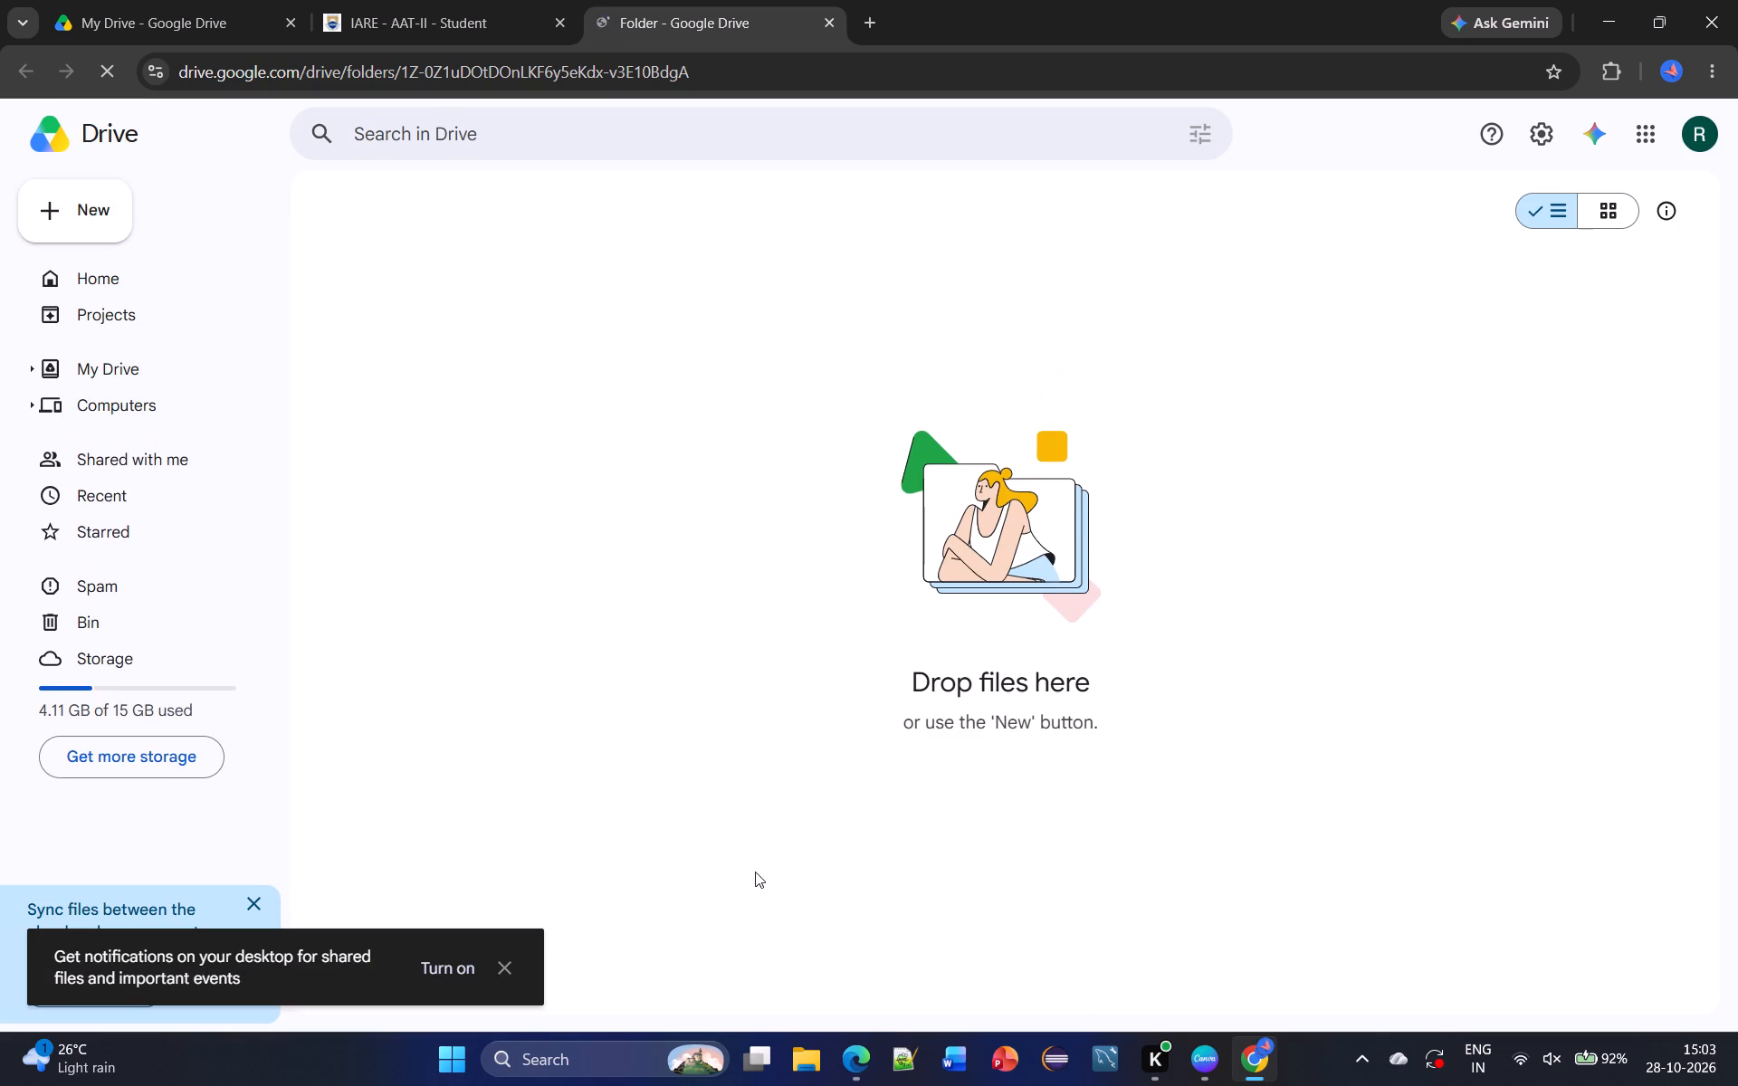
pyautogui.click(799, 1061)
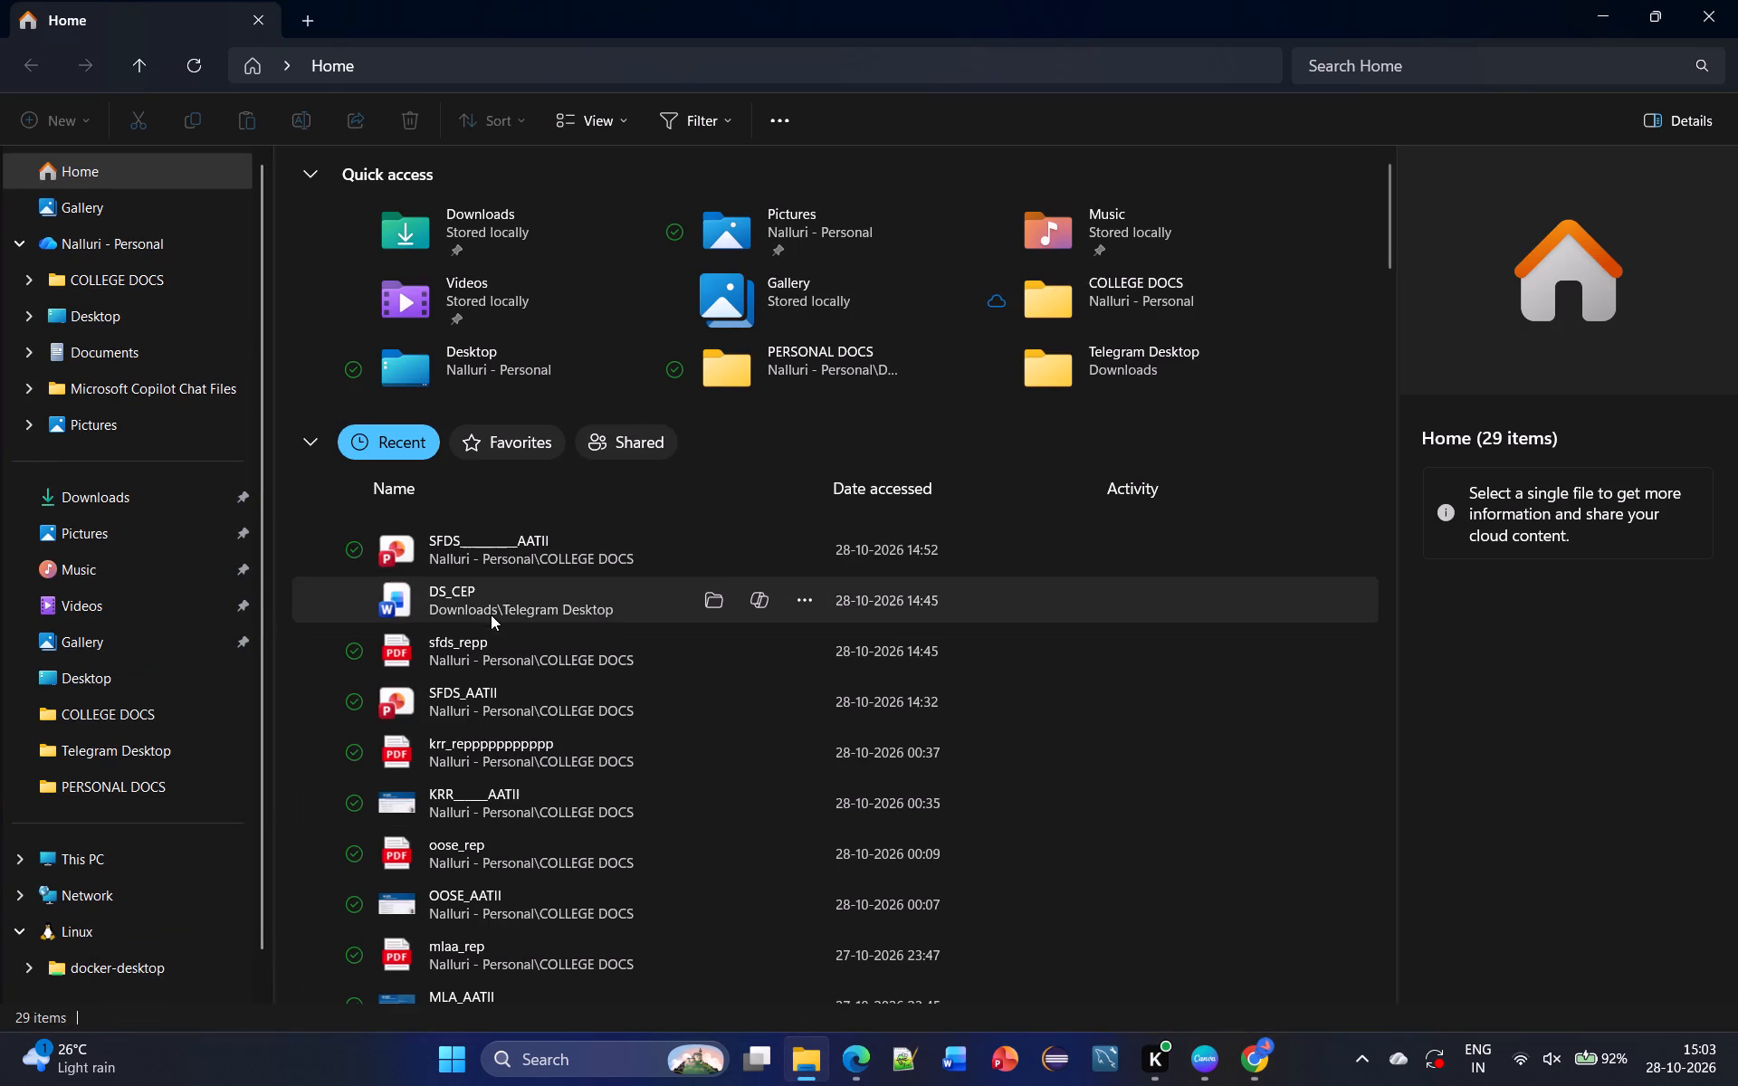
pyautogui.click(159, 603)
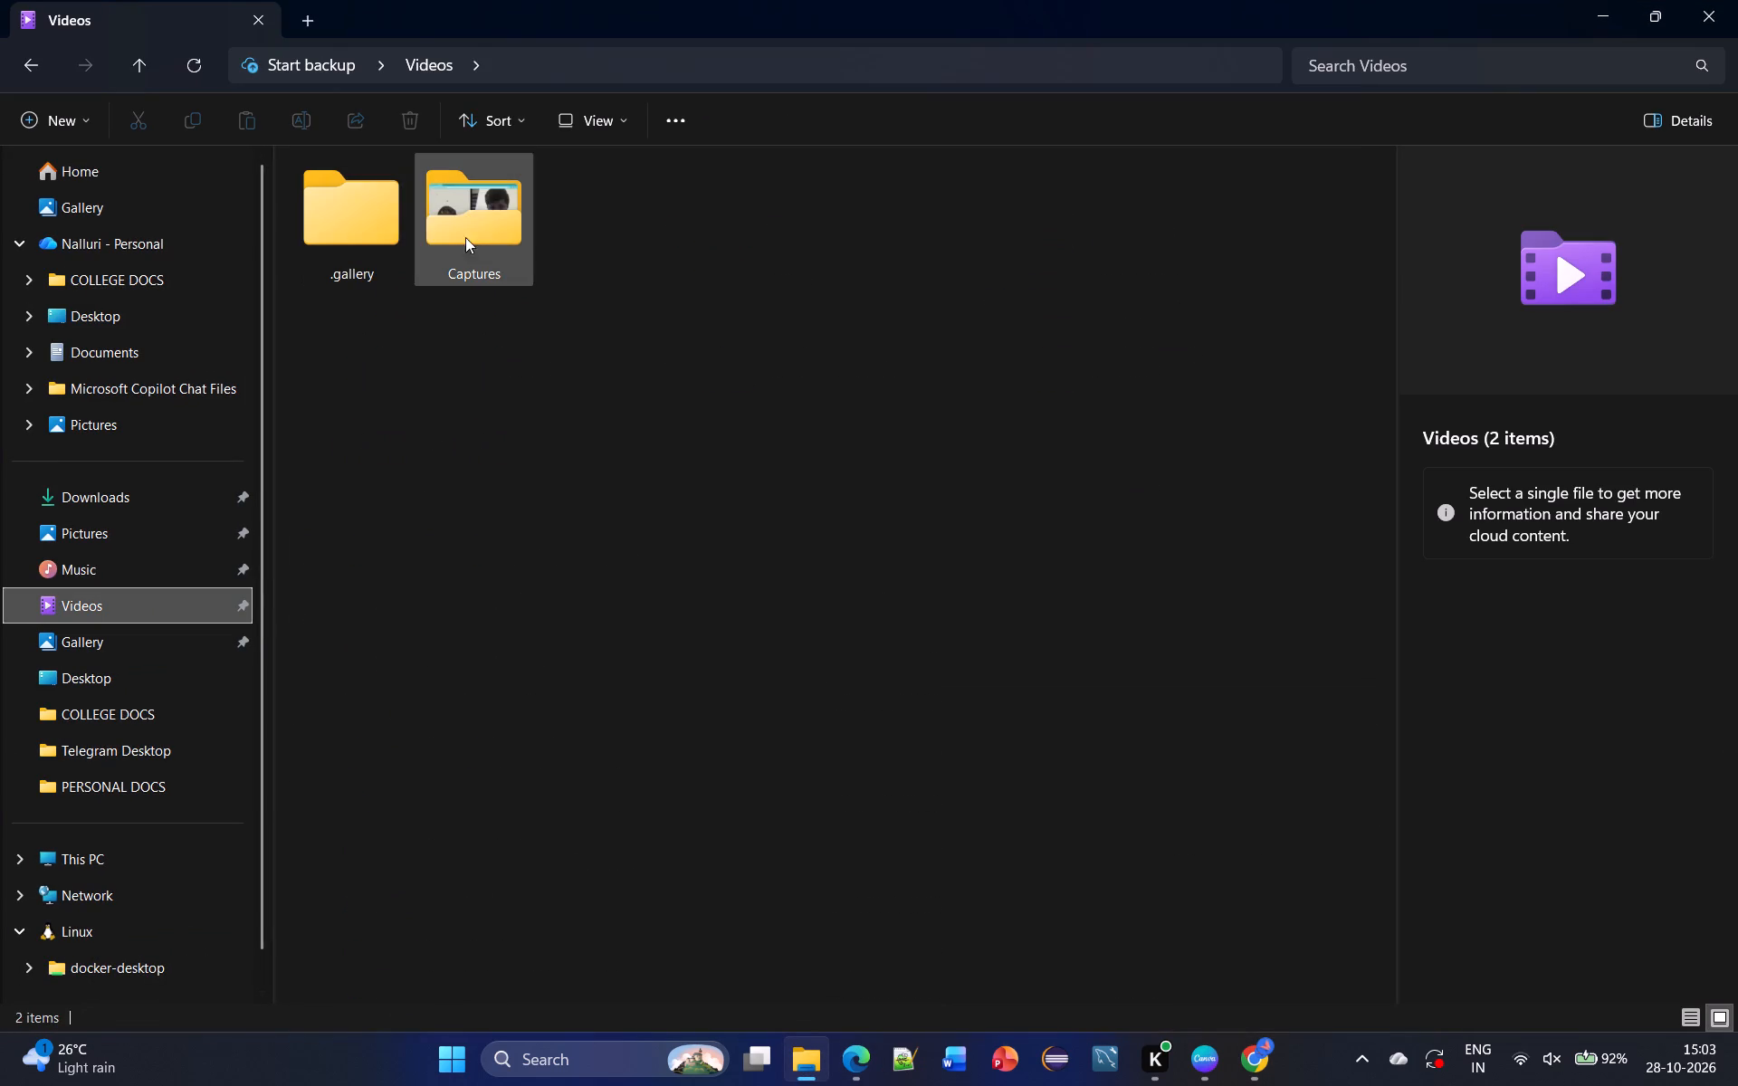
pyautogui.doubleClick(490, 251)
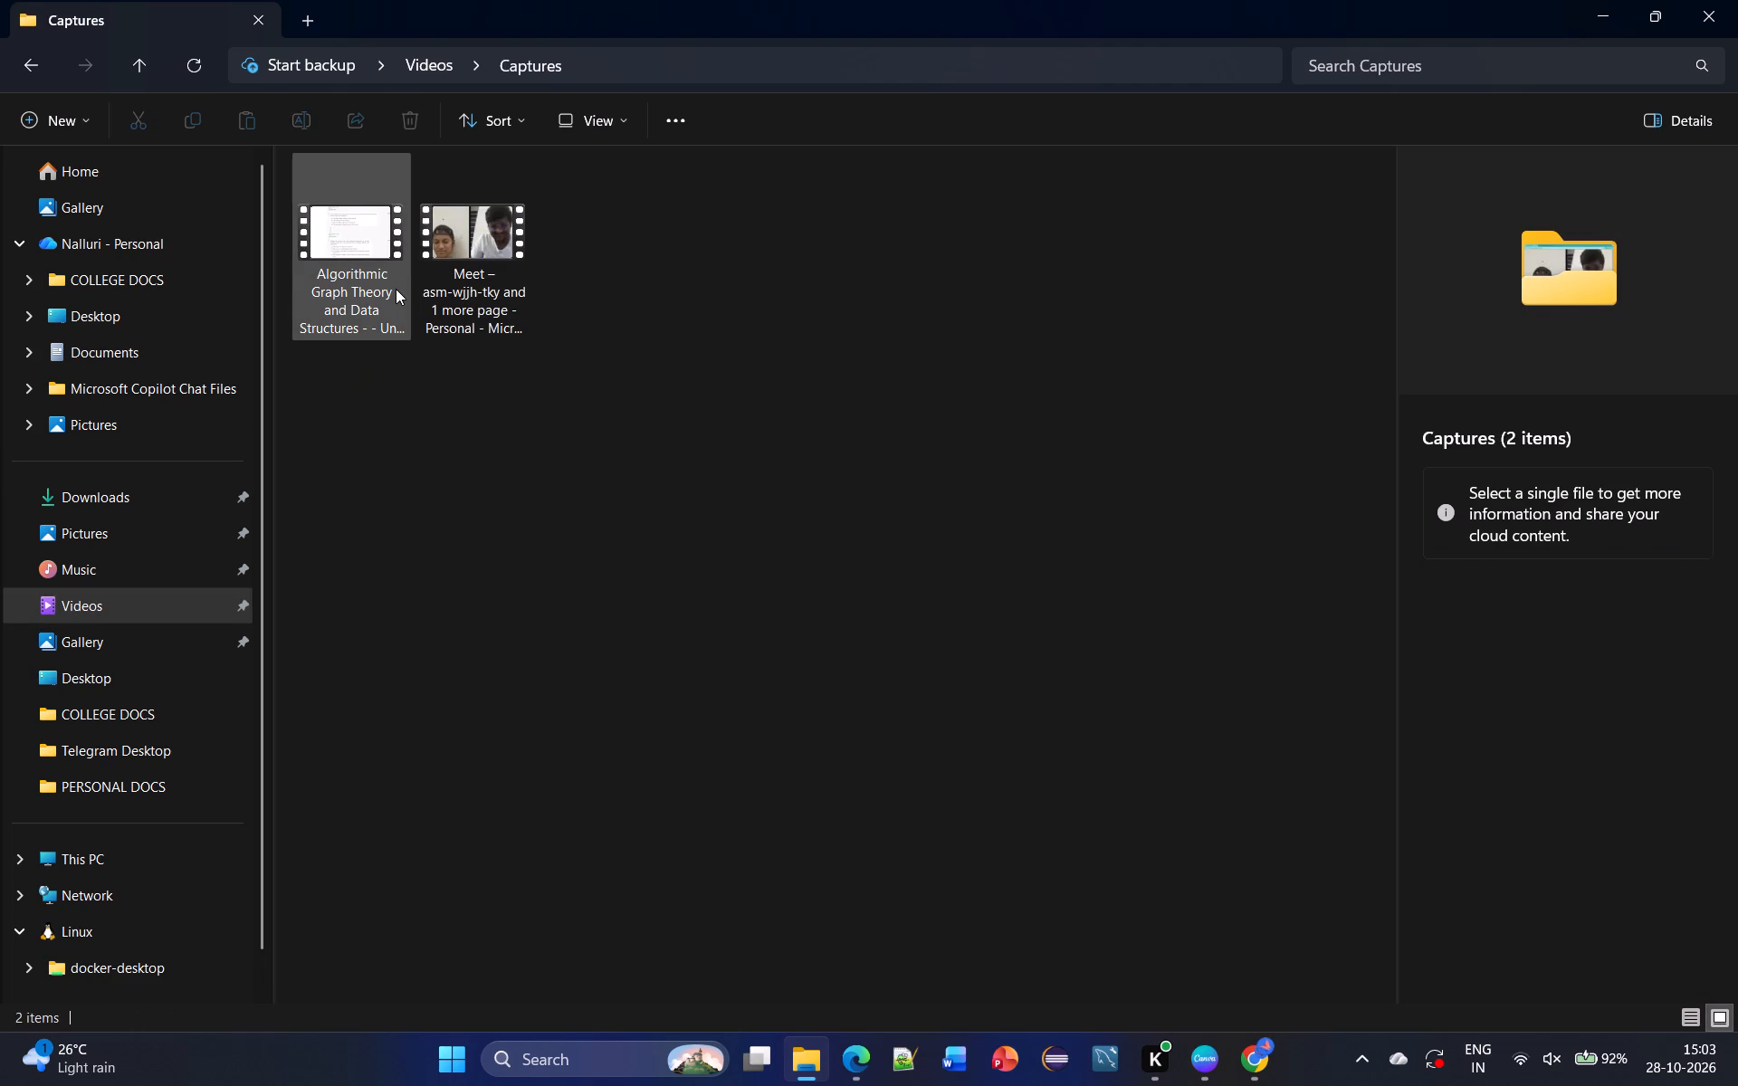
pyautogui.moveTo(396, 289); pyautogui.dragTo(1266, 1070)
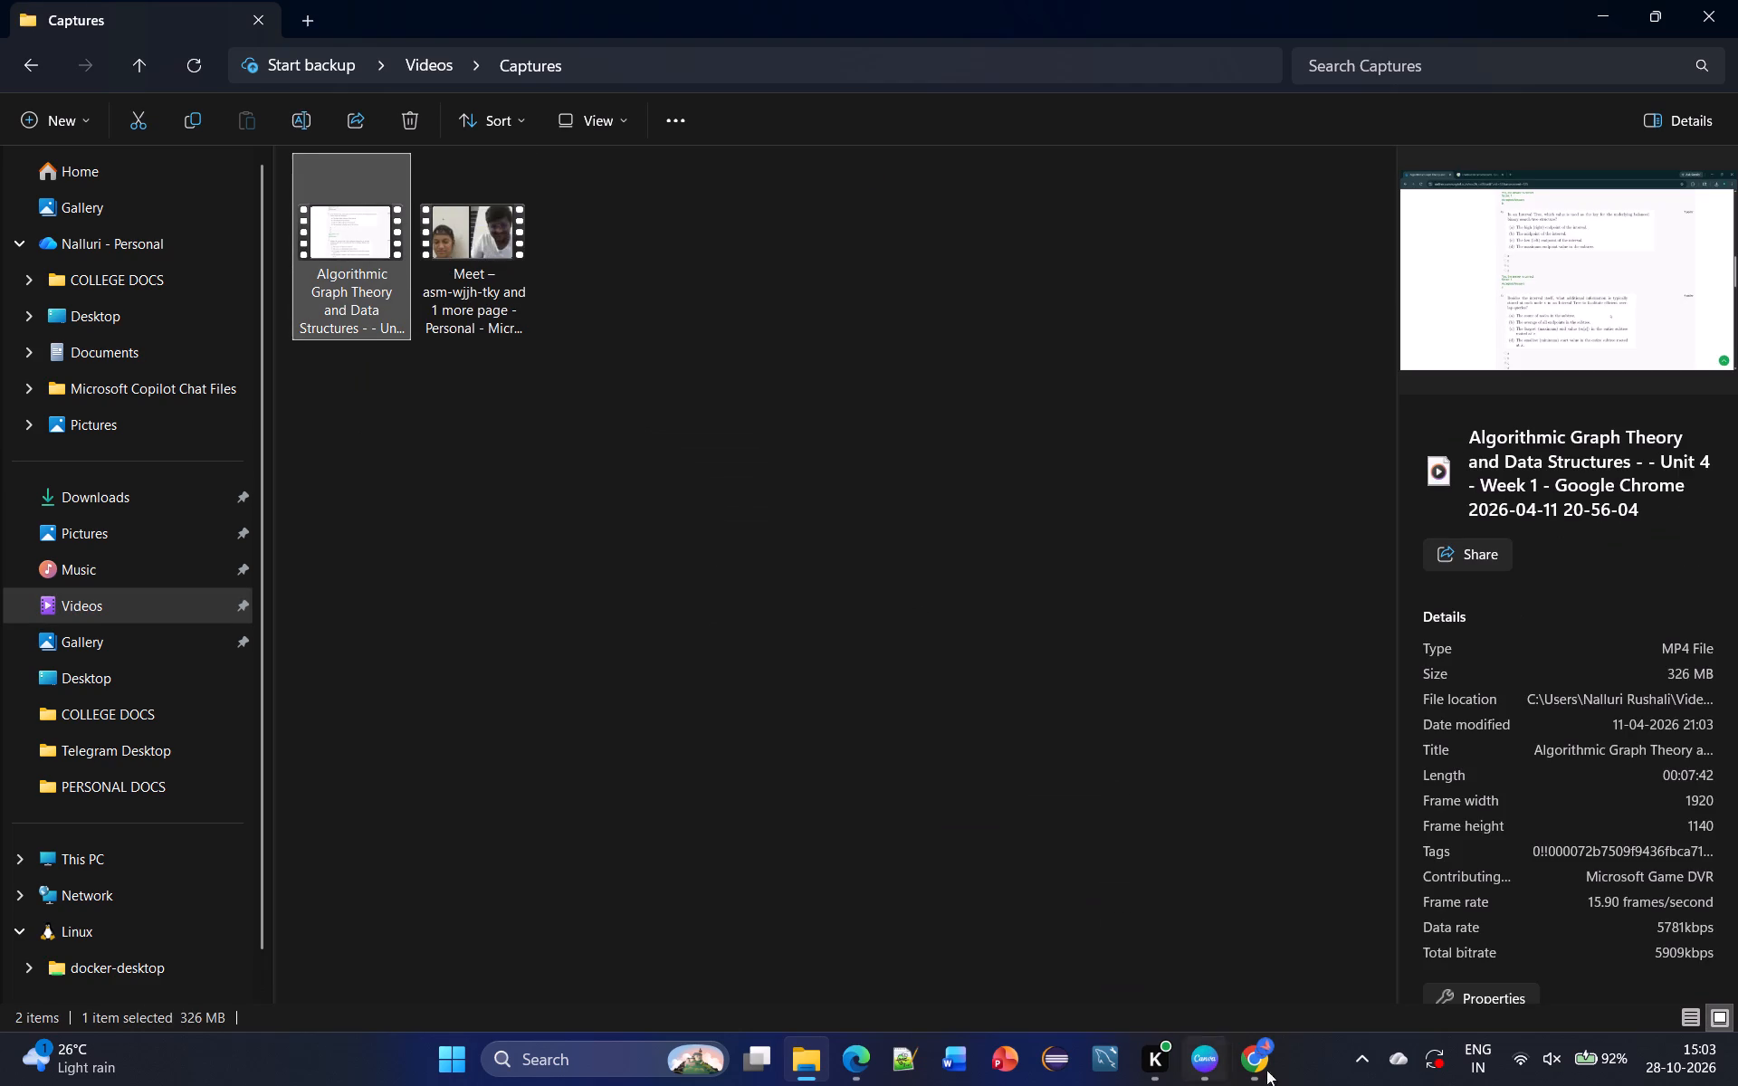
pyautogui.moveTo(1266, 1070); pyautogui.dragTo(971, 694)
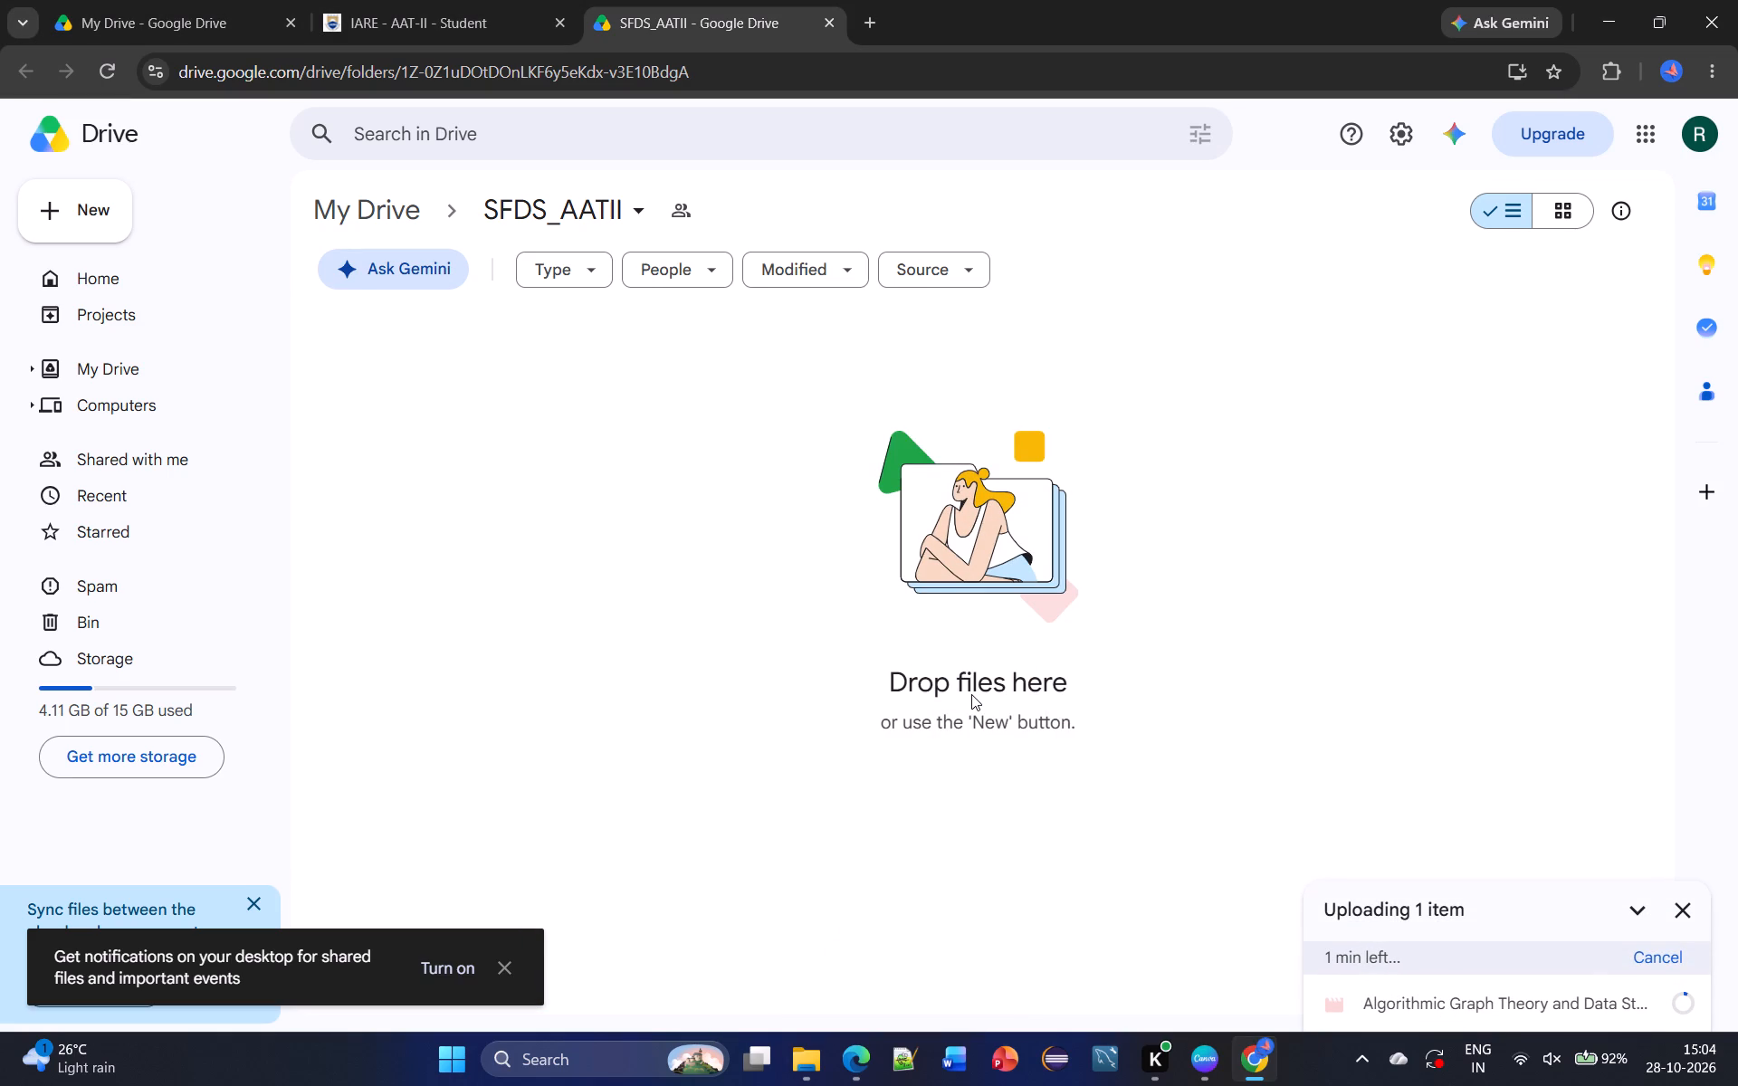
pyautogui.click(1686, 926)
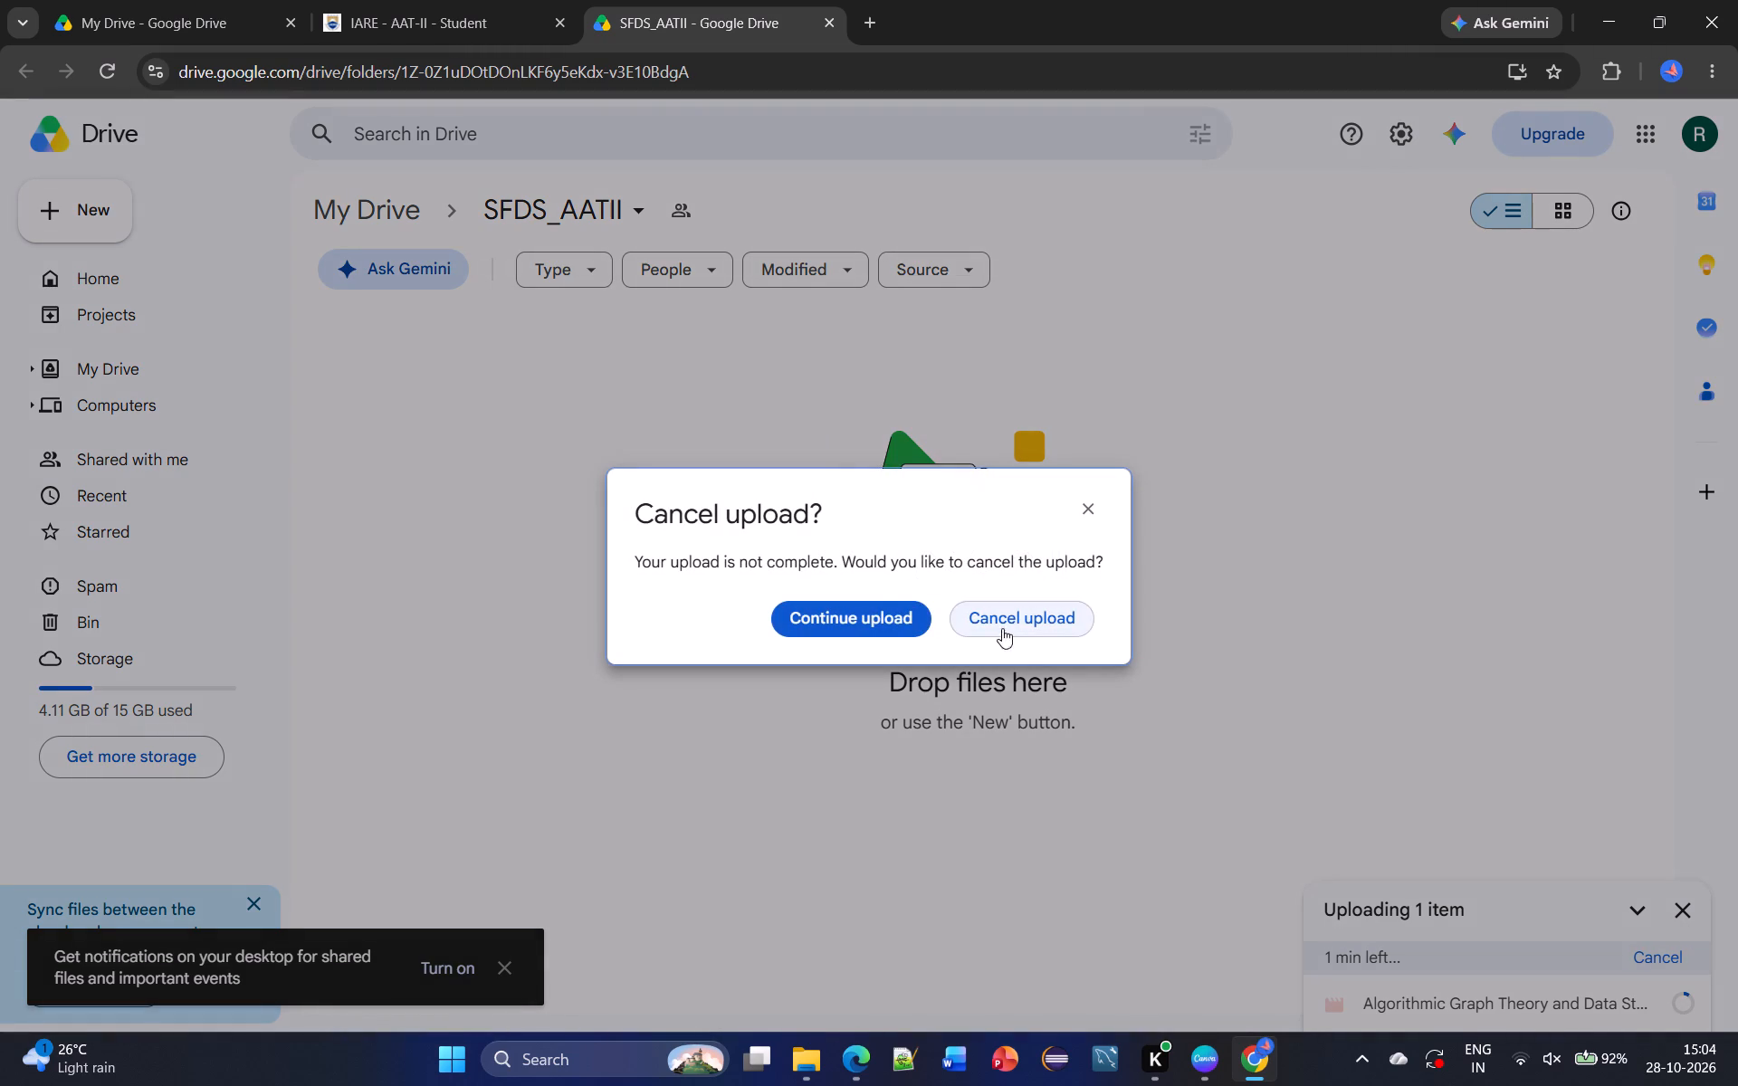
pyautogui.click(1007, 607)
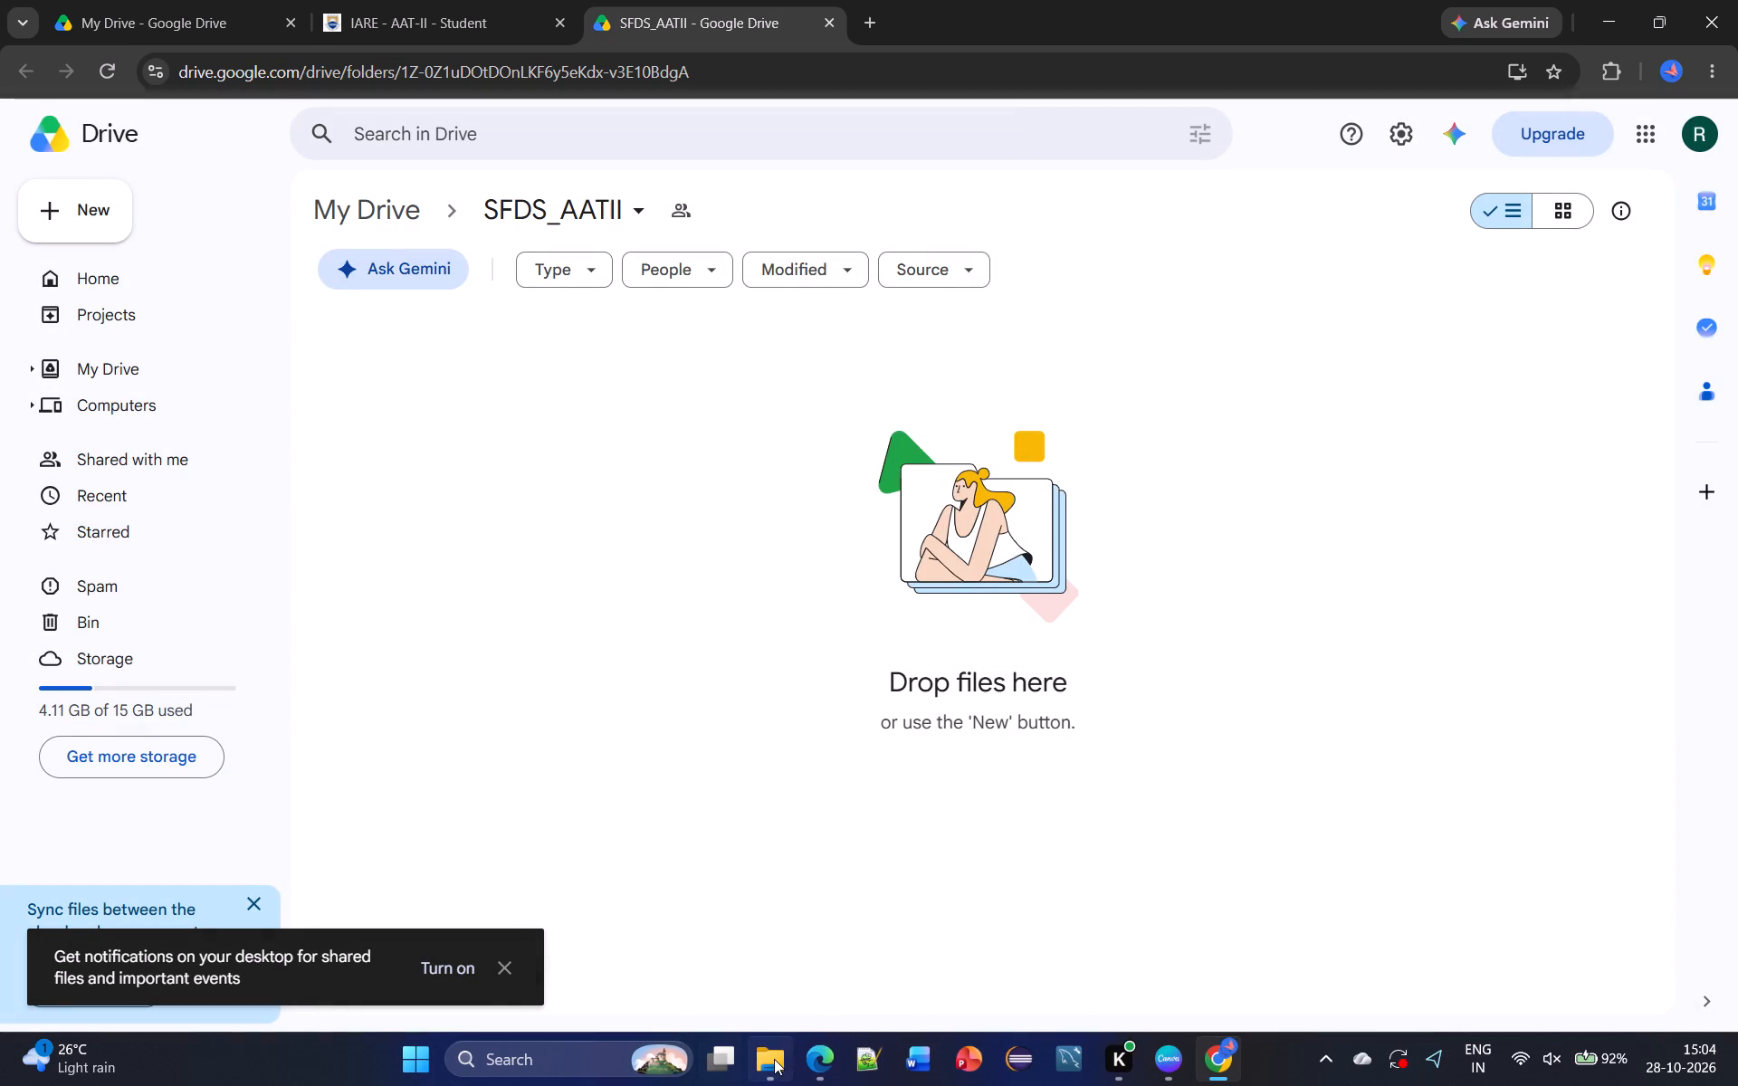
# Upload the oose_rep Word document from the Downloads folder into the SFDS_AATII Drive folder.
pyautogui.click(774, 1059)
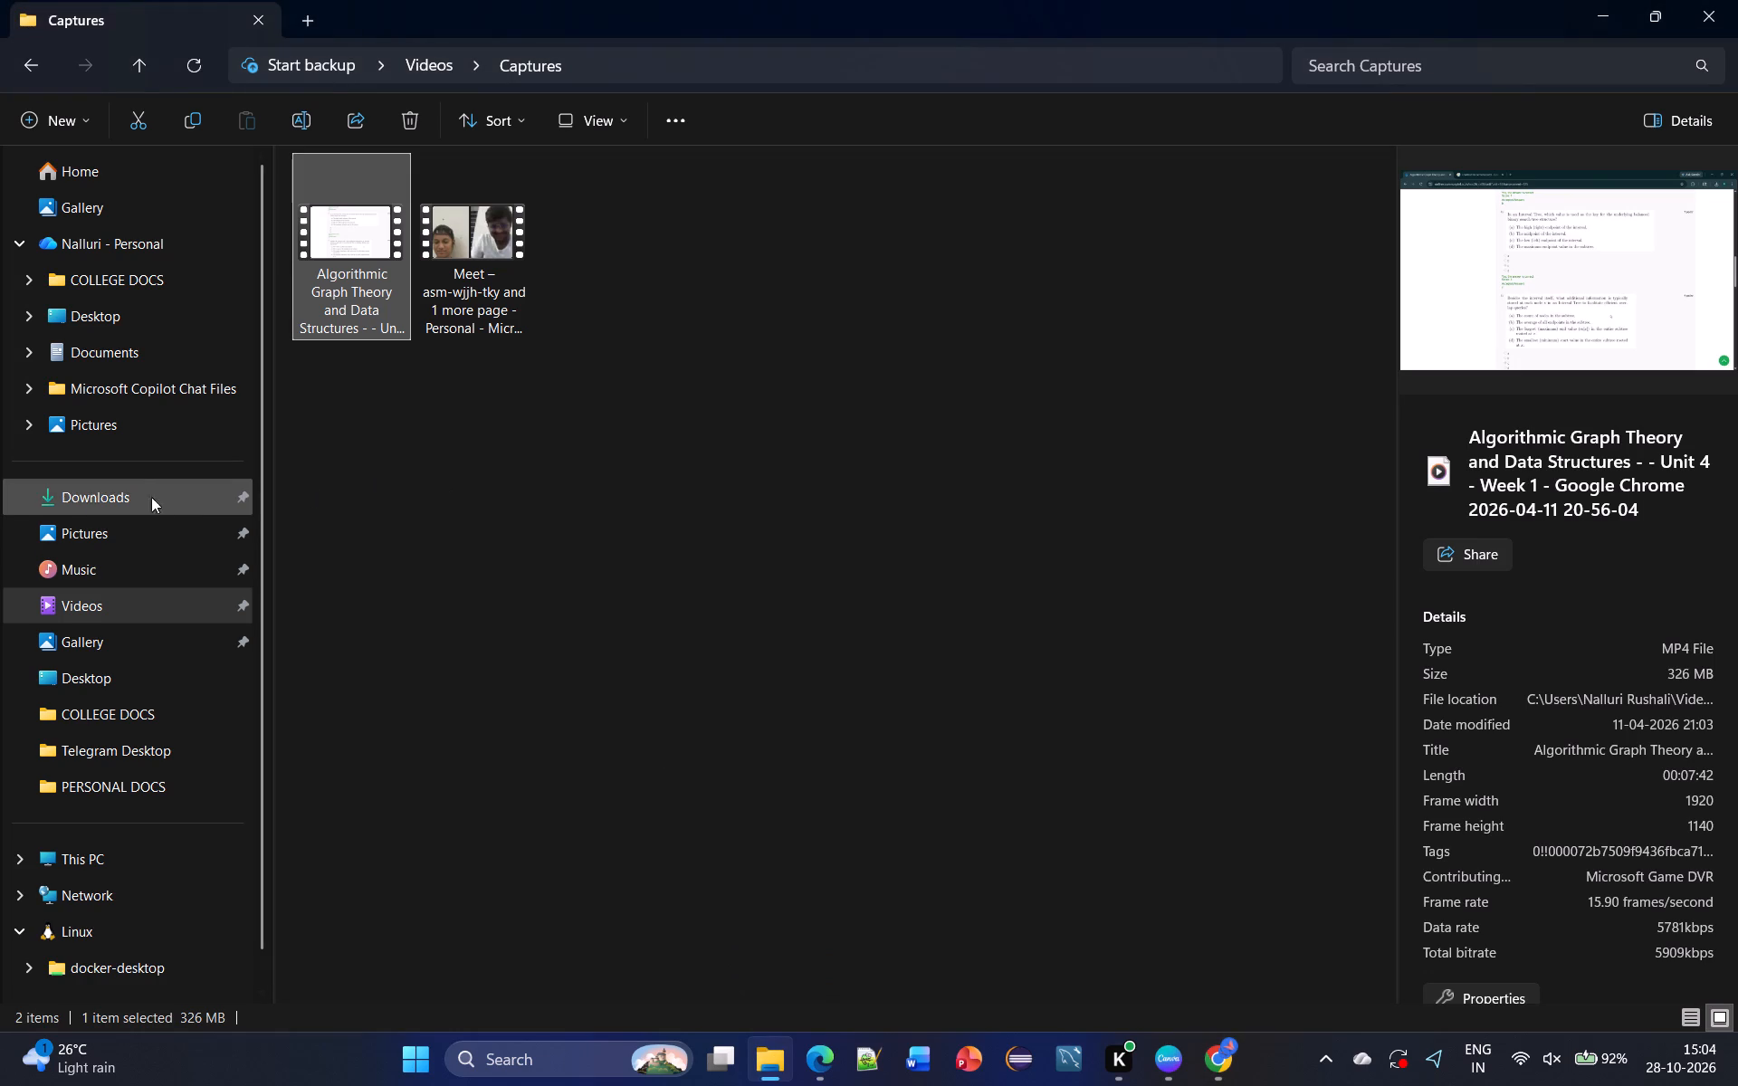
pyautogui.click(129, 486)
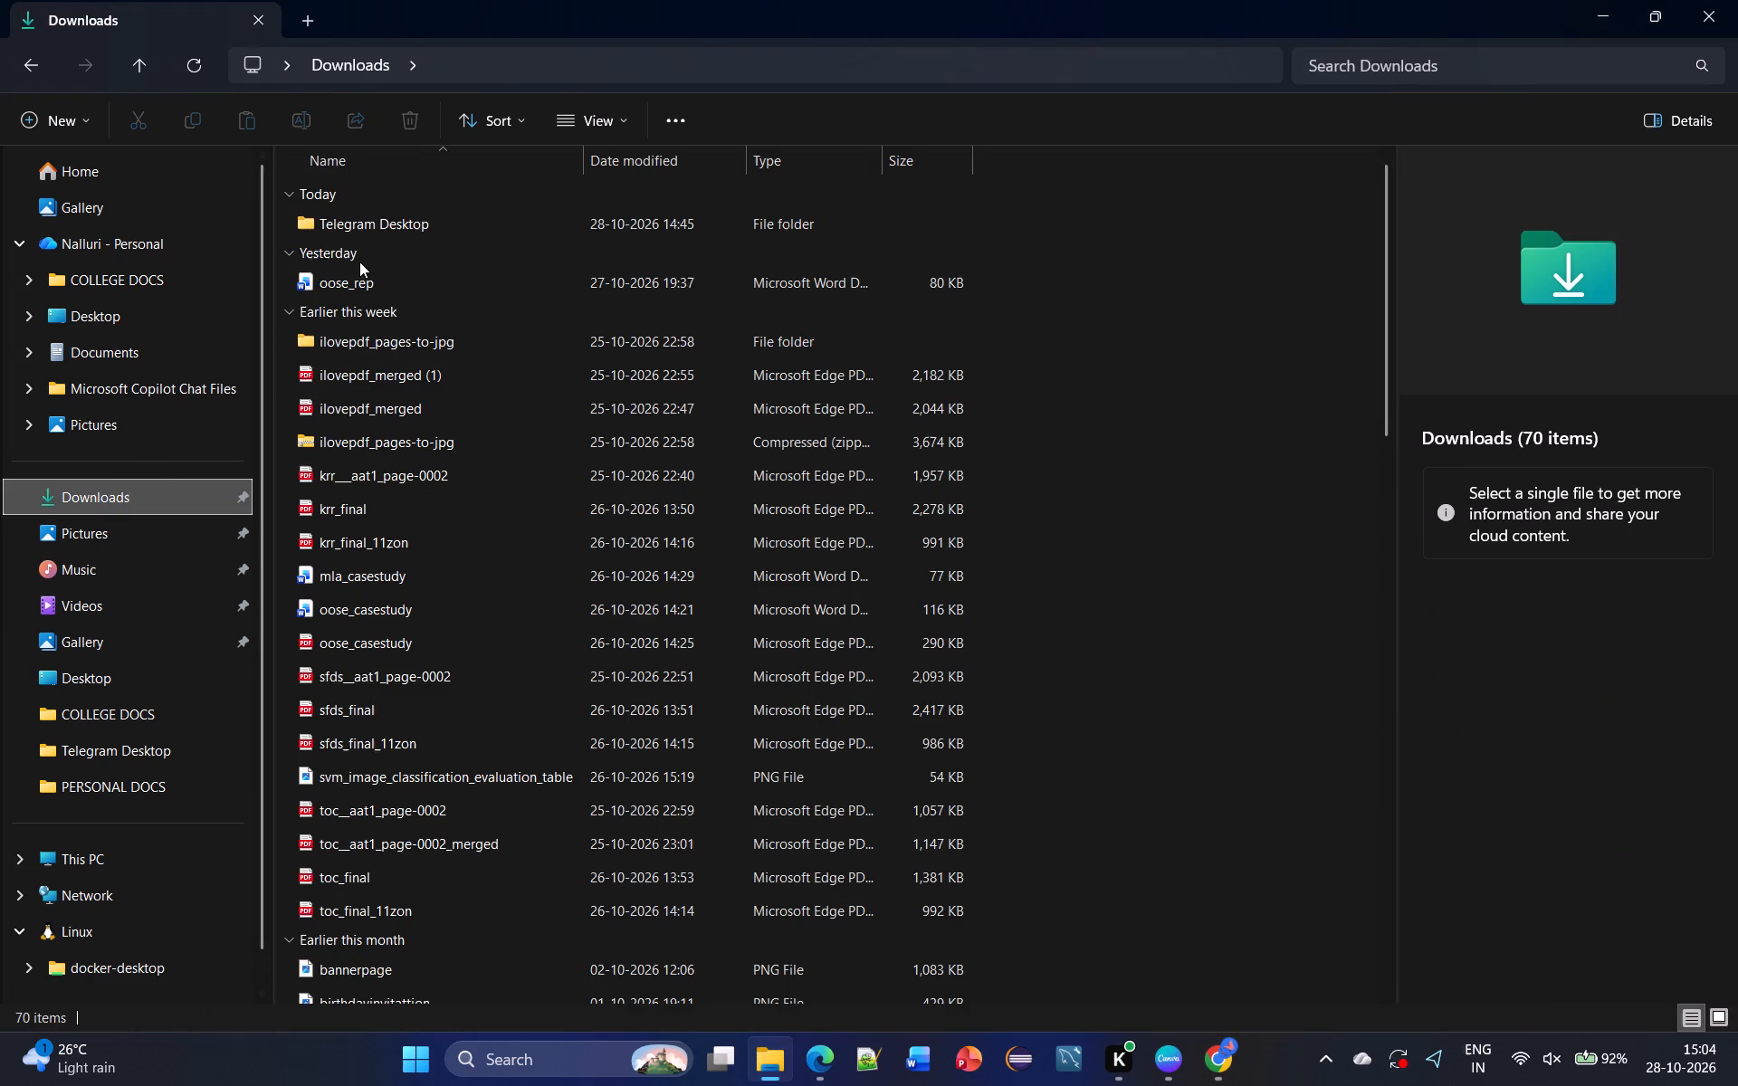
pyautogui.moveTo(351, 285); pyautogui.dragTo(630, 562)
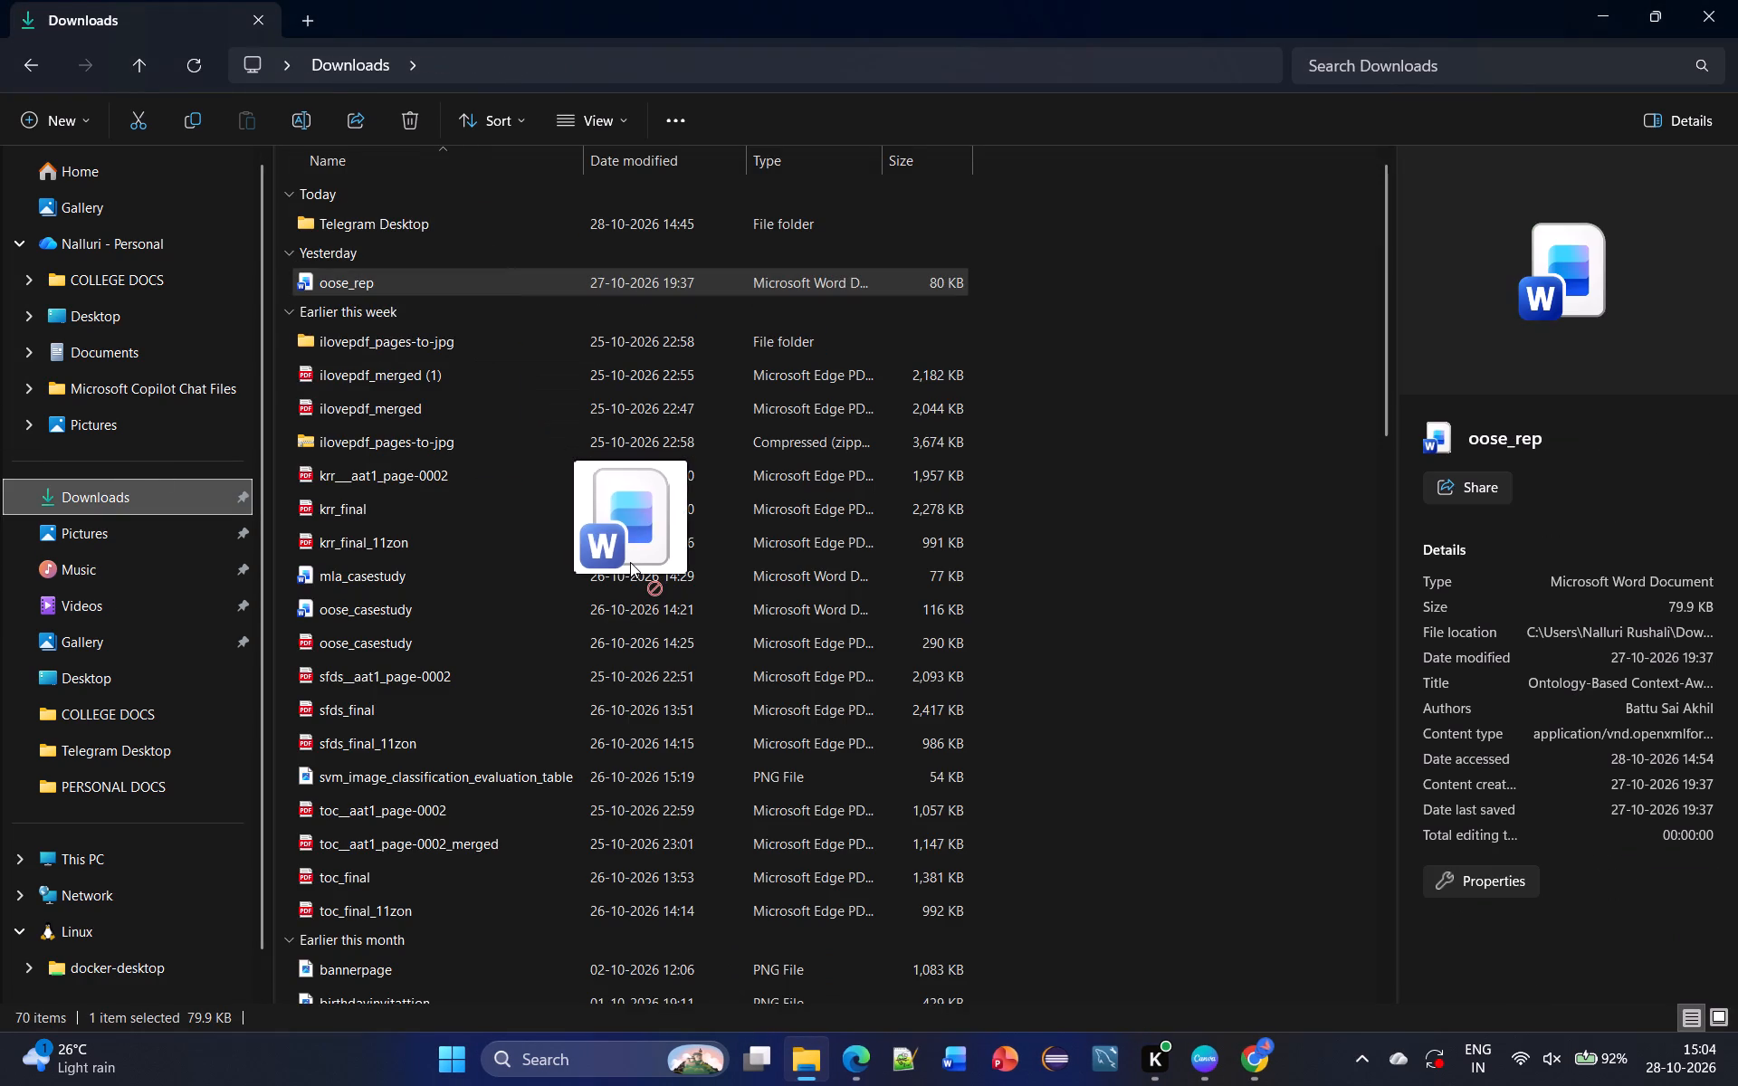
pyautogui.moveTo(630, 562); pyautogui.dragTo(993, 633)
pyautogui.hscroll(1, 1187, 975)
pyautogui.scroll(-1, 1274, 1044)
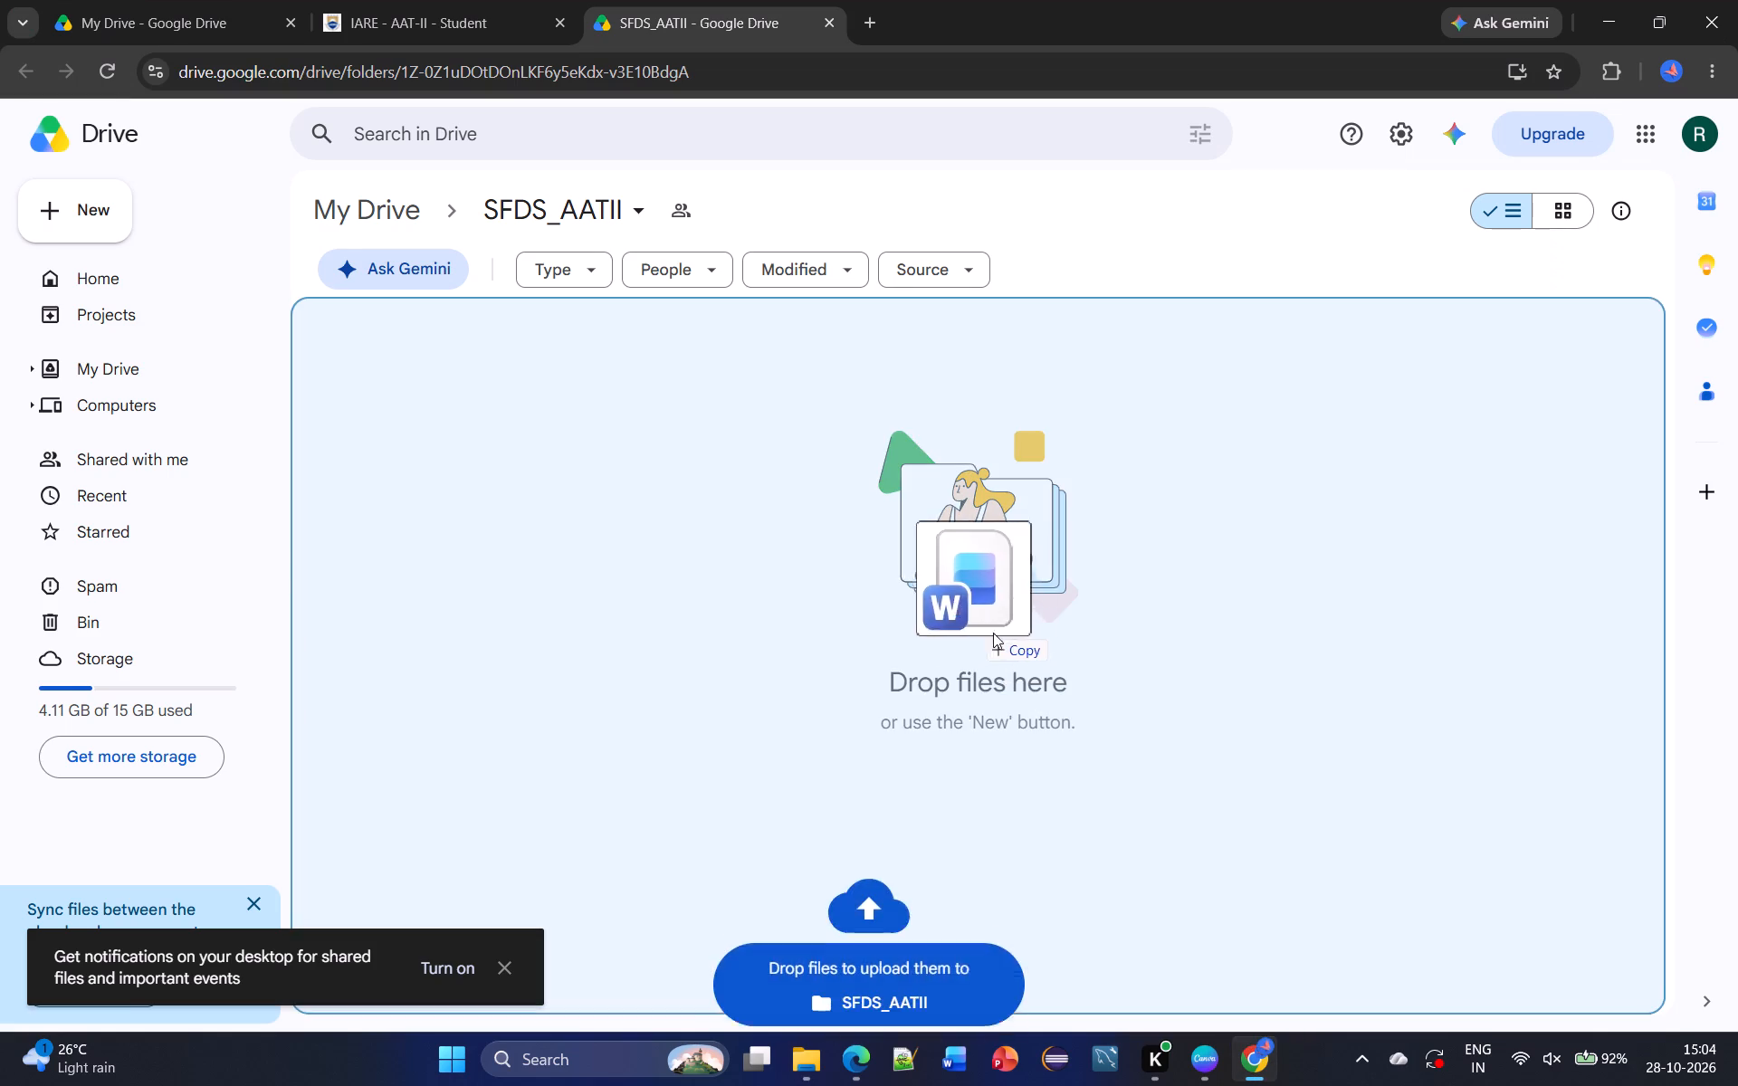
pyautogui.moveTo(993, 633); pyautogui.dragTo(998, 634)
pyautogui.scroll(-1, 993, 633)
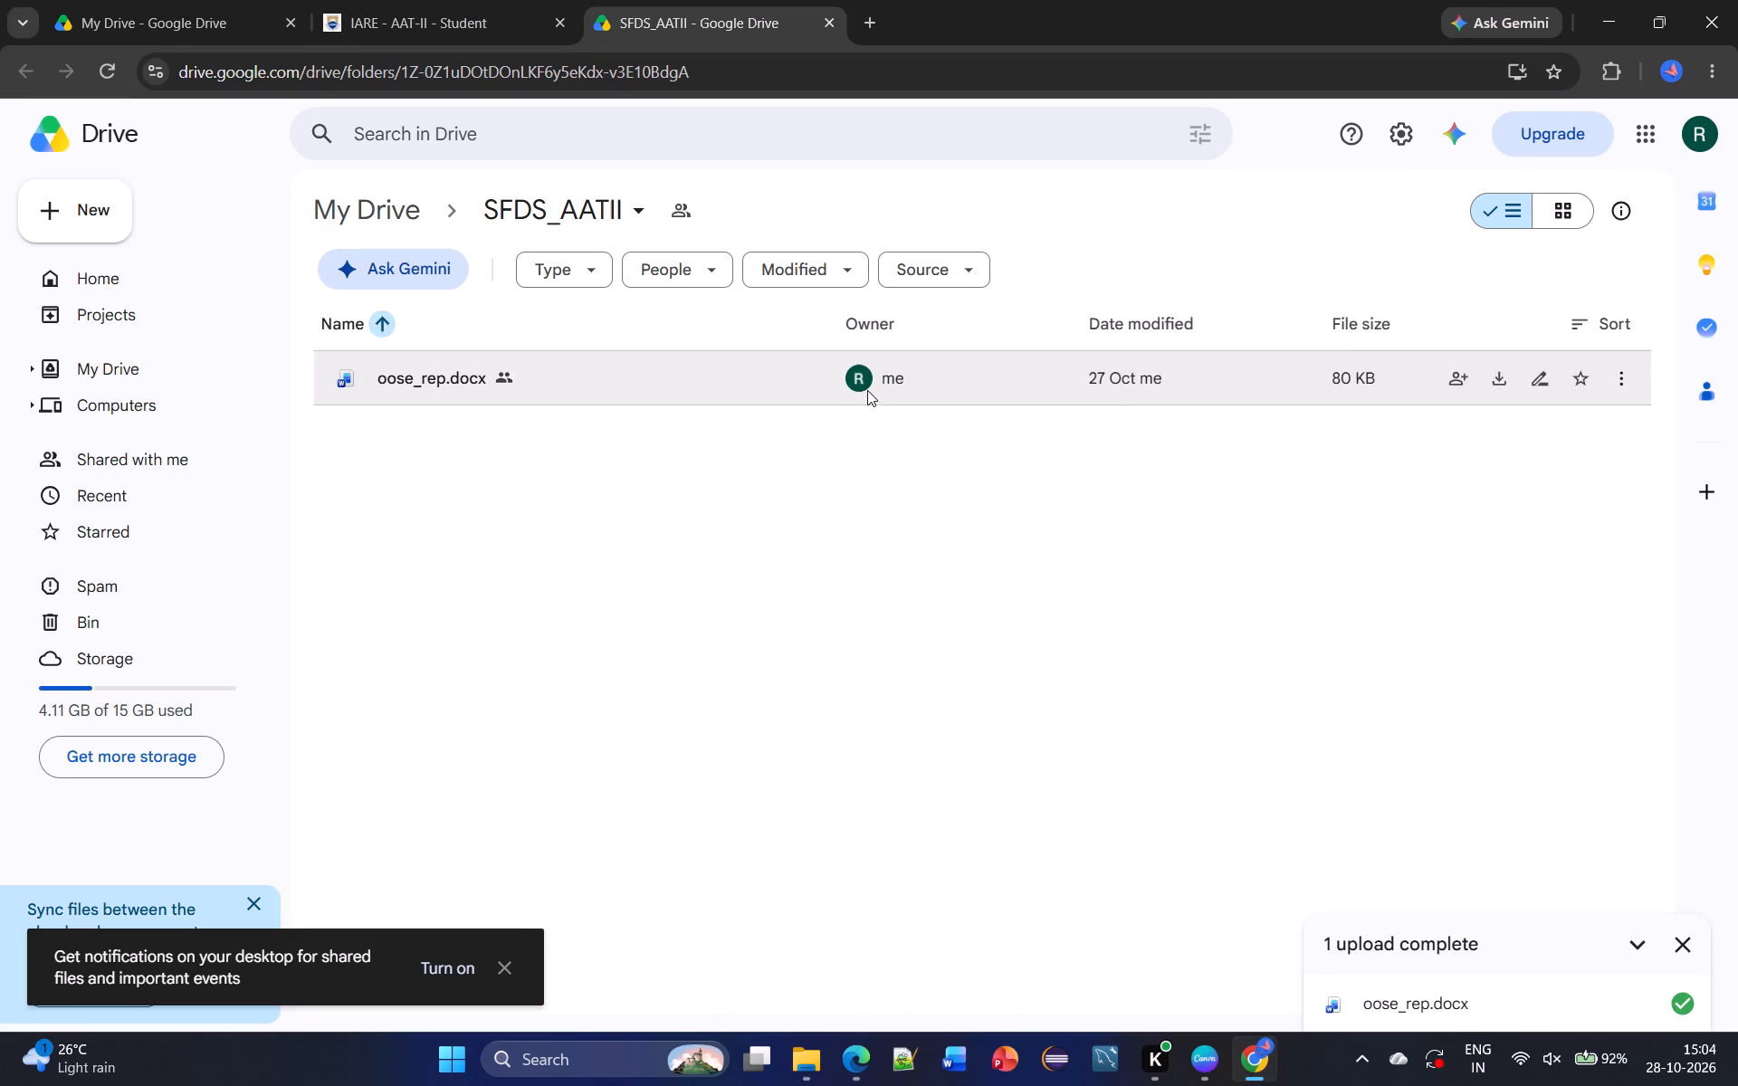
# Return to the AAT-II page and open the submitted ACAD07 video link to check that the folder shows the uploaded file.
pyautogui.click(479, 1)
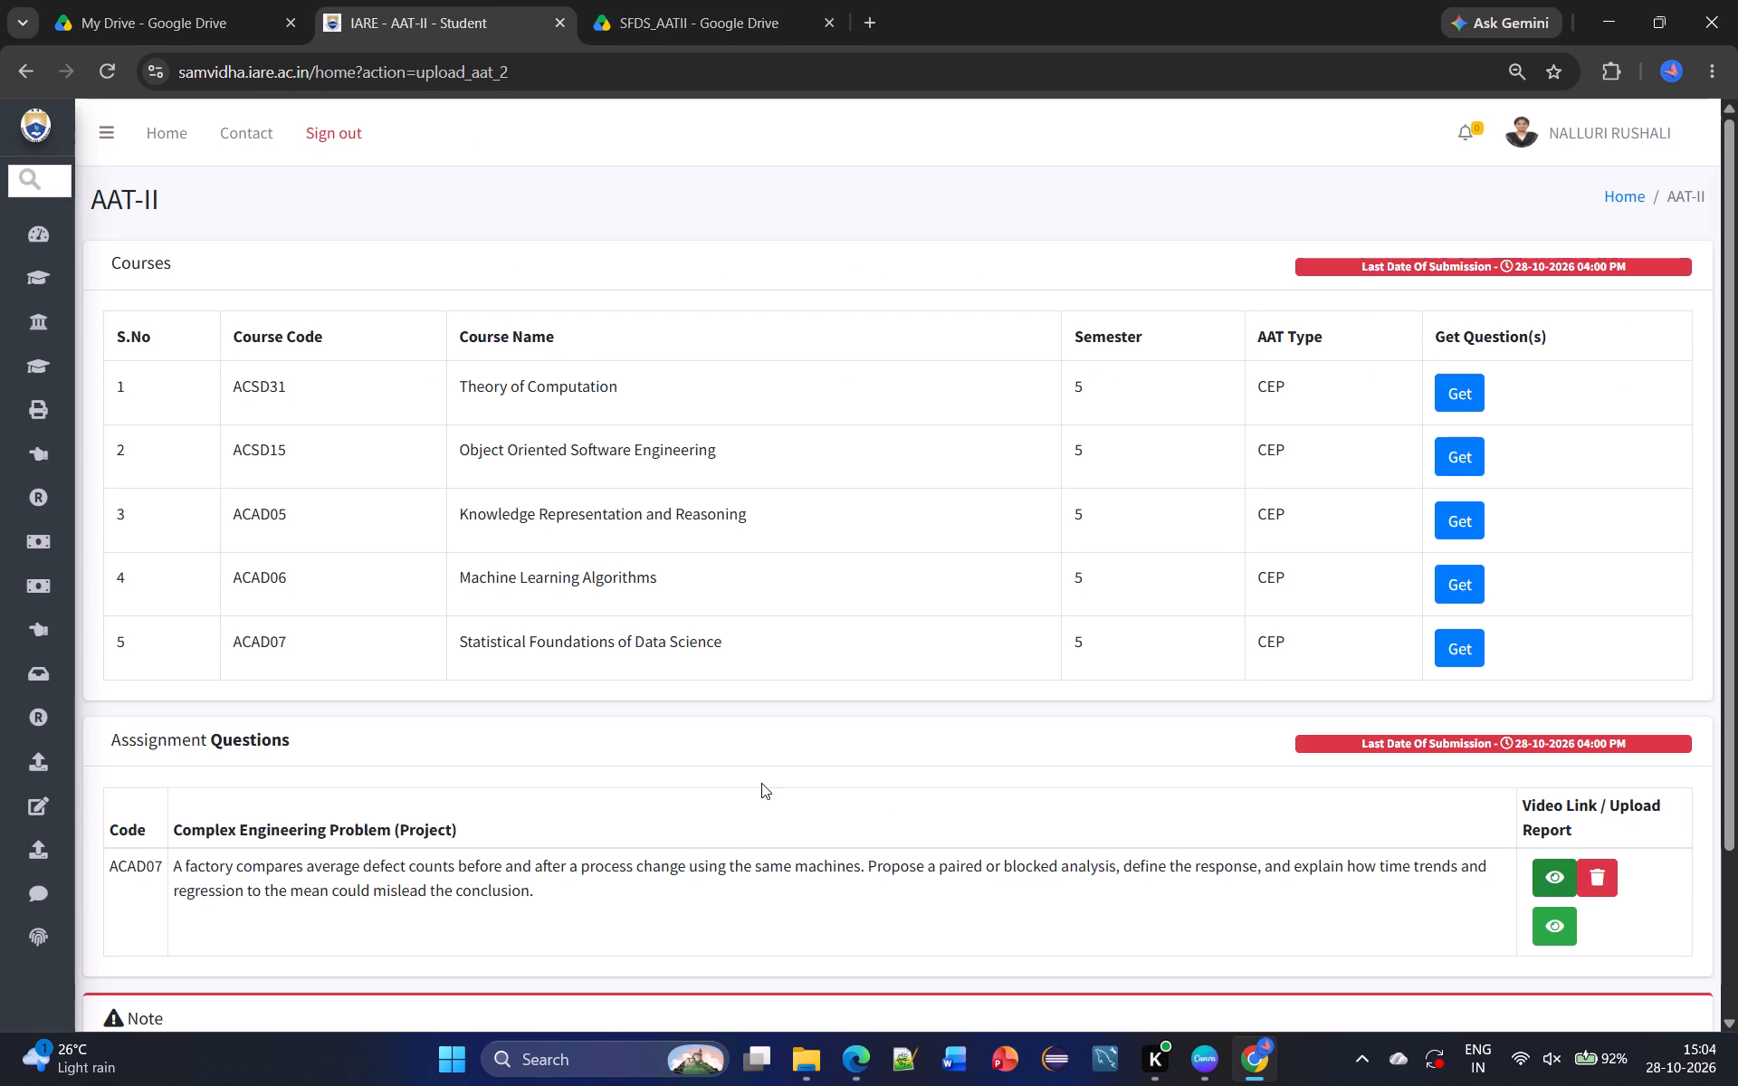
pyautogui.scroll(-2, 1246, 827)
pyautogui.click(1565, 658)
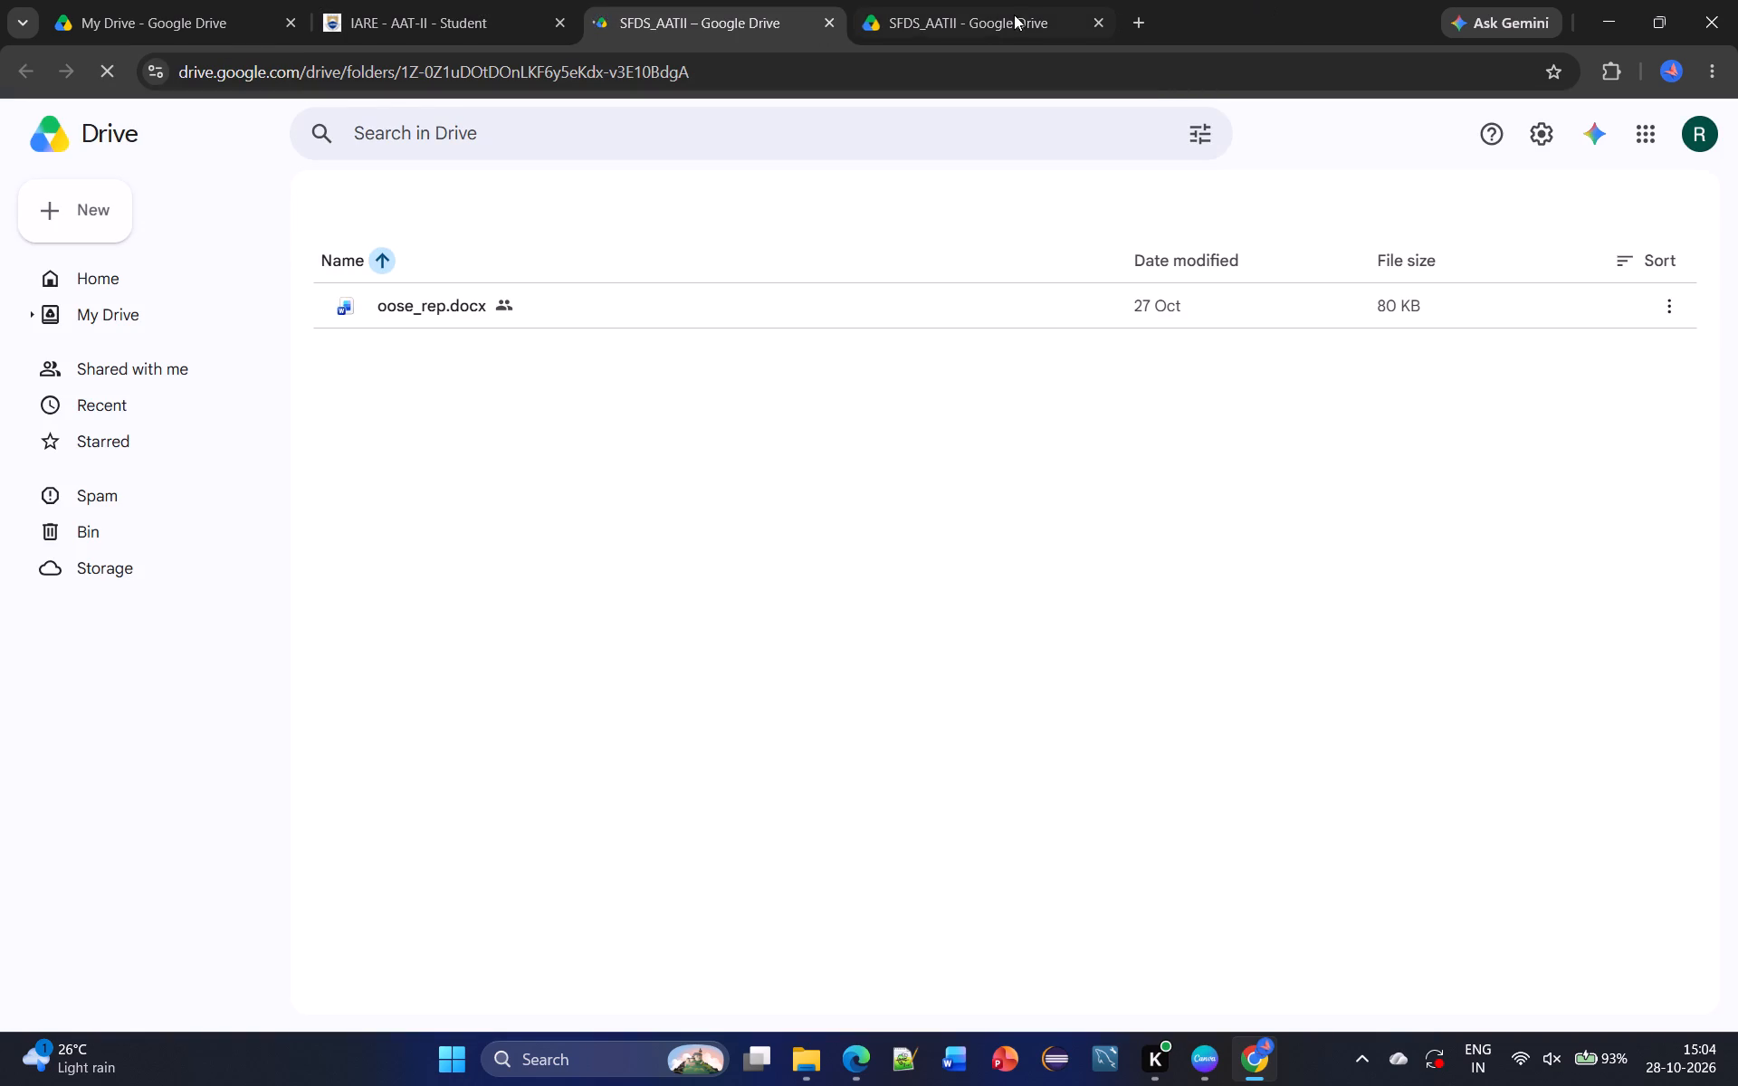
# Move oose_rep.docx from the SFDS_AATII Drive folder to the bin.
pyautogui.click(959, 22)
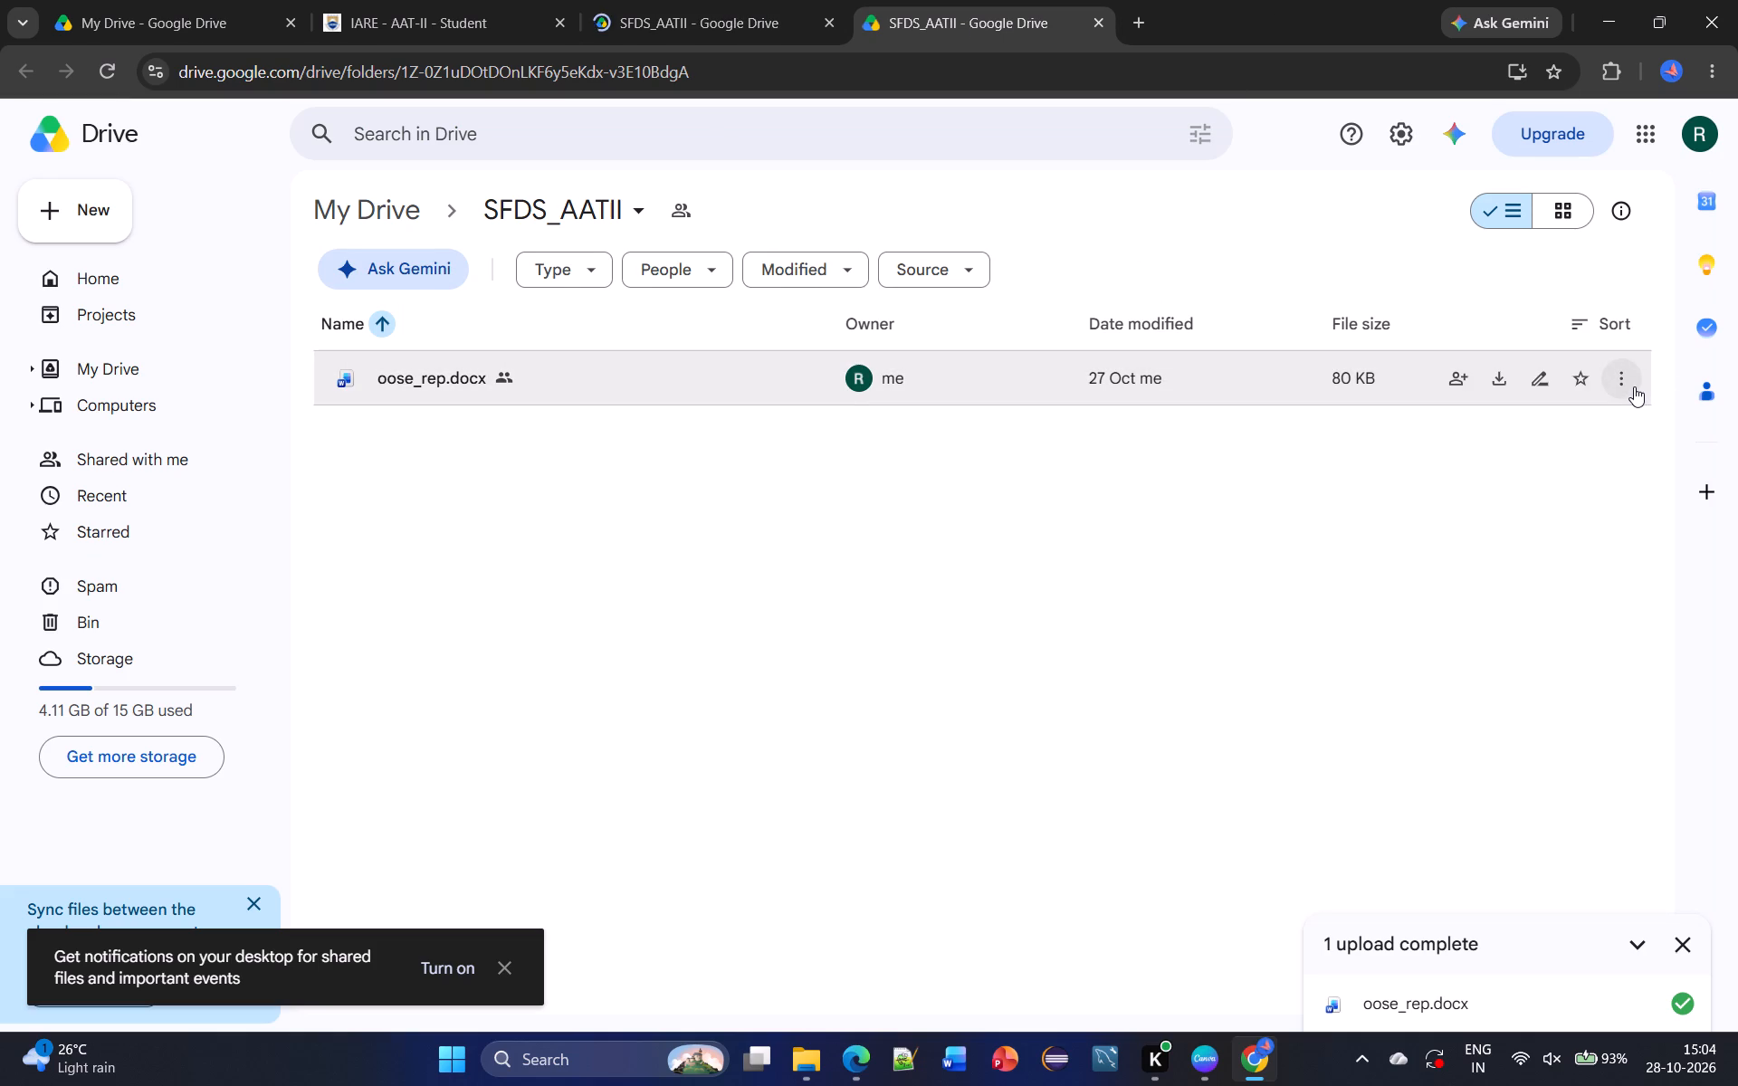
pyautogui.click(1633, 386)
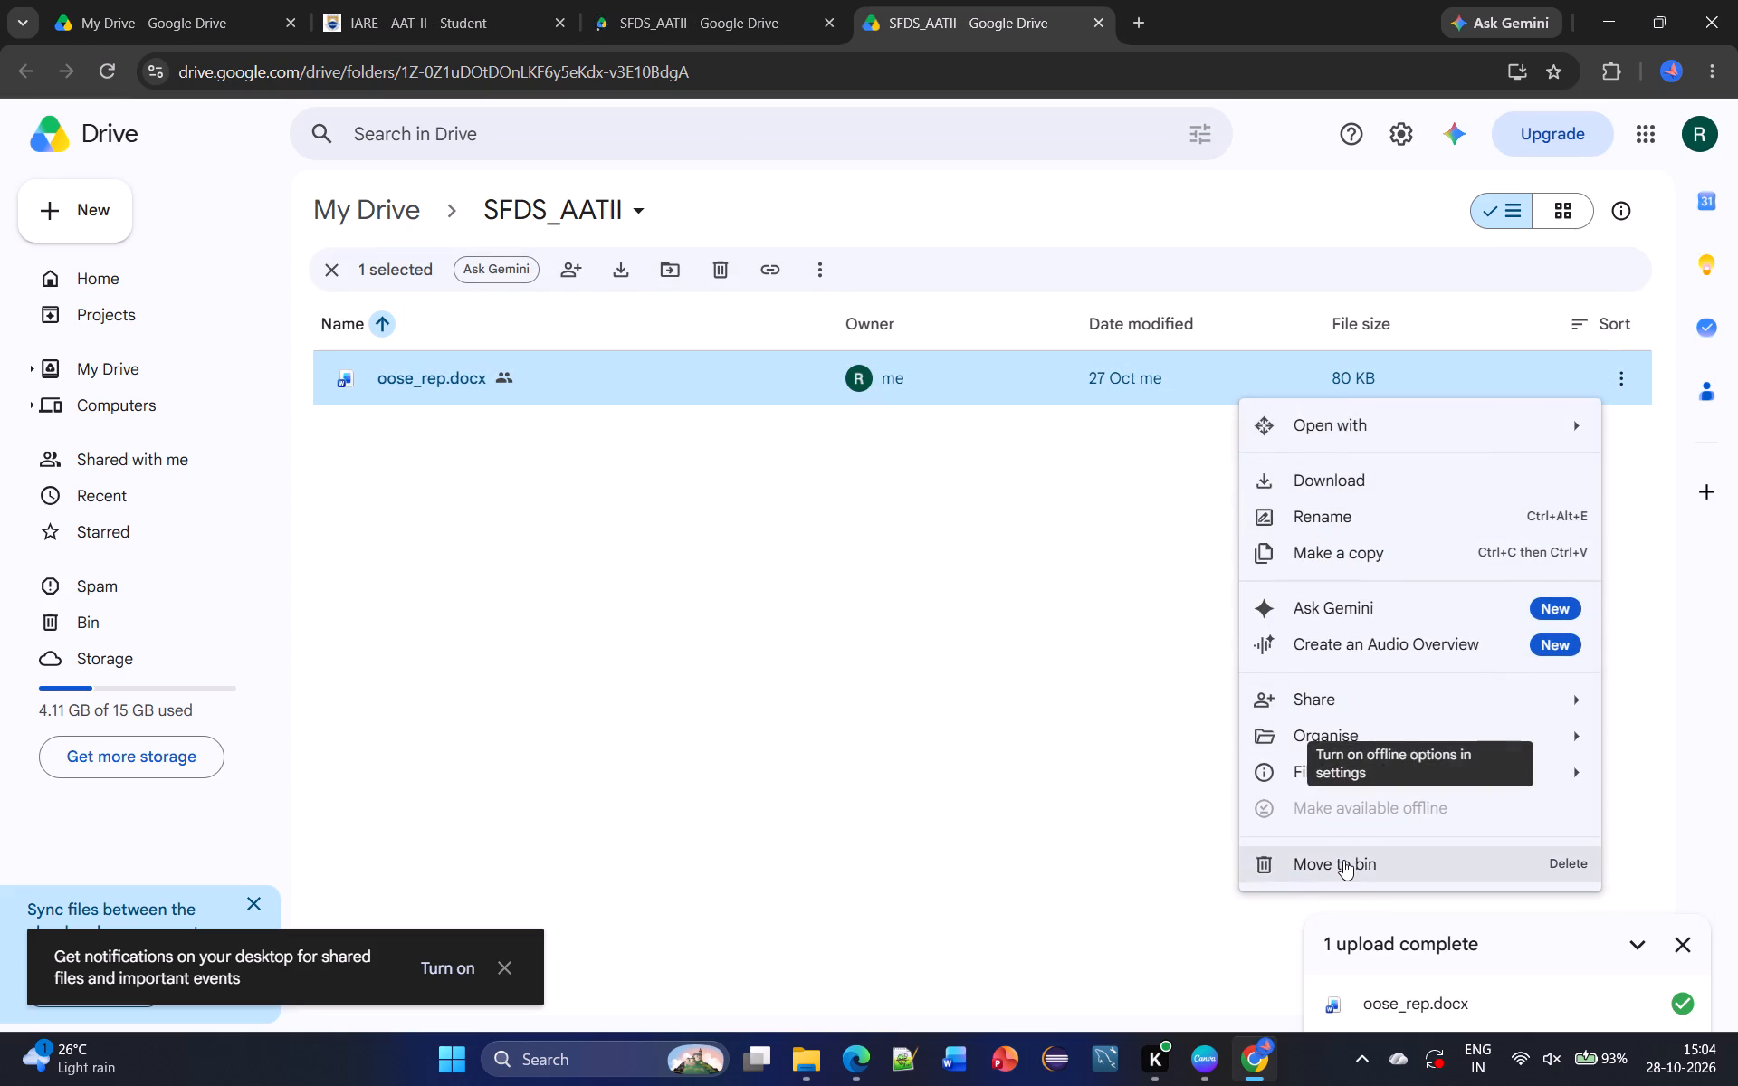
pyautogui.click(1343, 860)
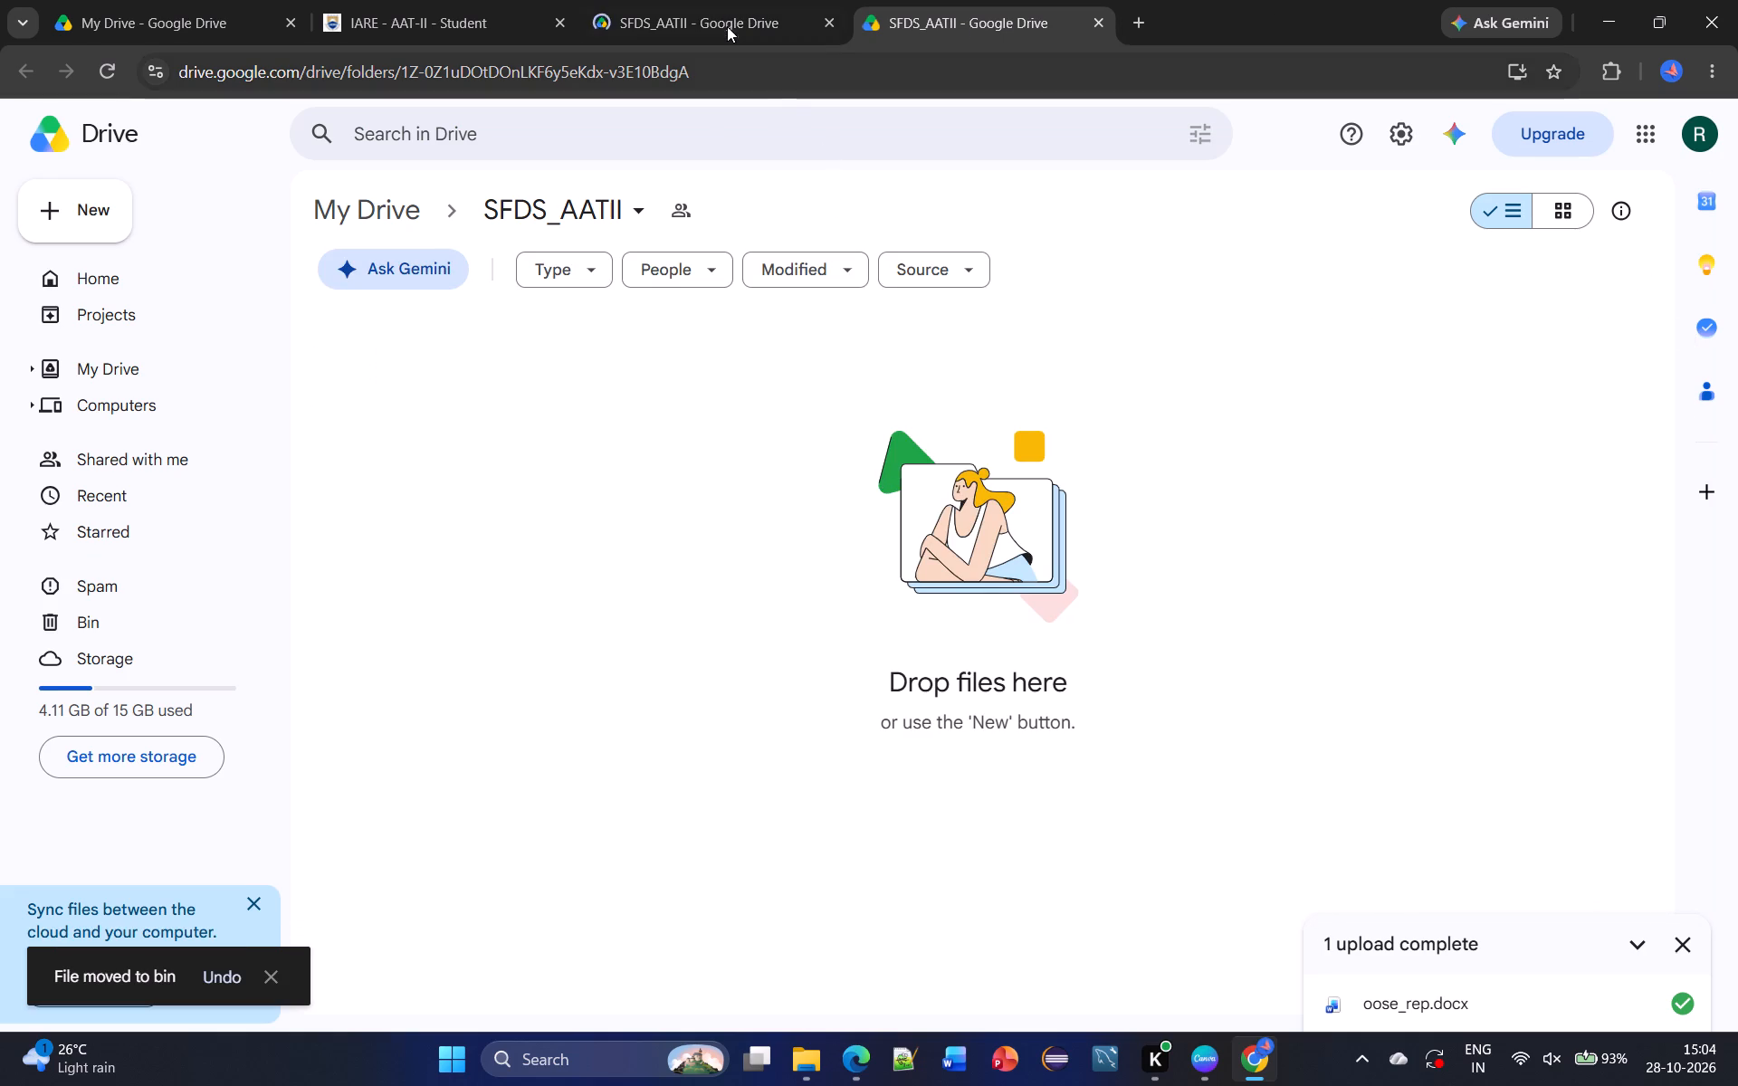
# Reload the folder view opened from the submitted link to check its contents, and close both SFDS_AATII pages.
pyautogui.click(727, 26)
pyautogui.click(727, 26)
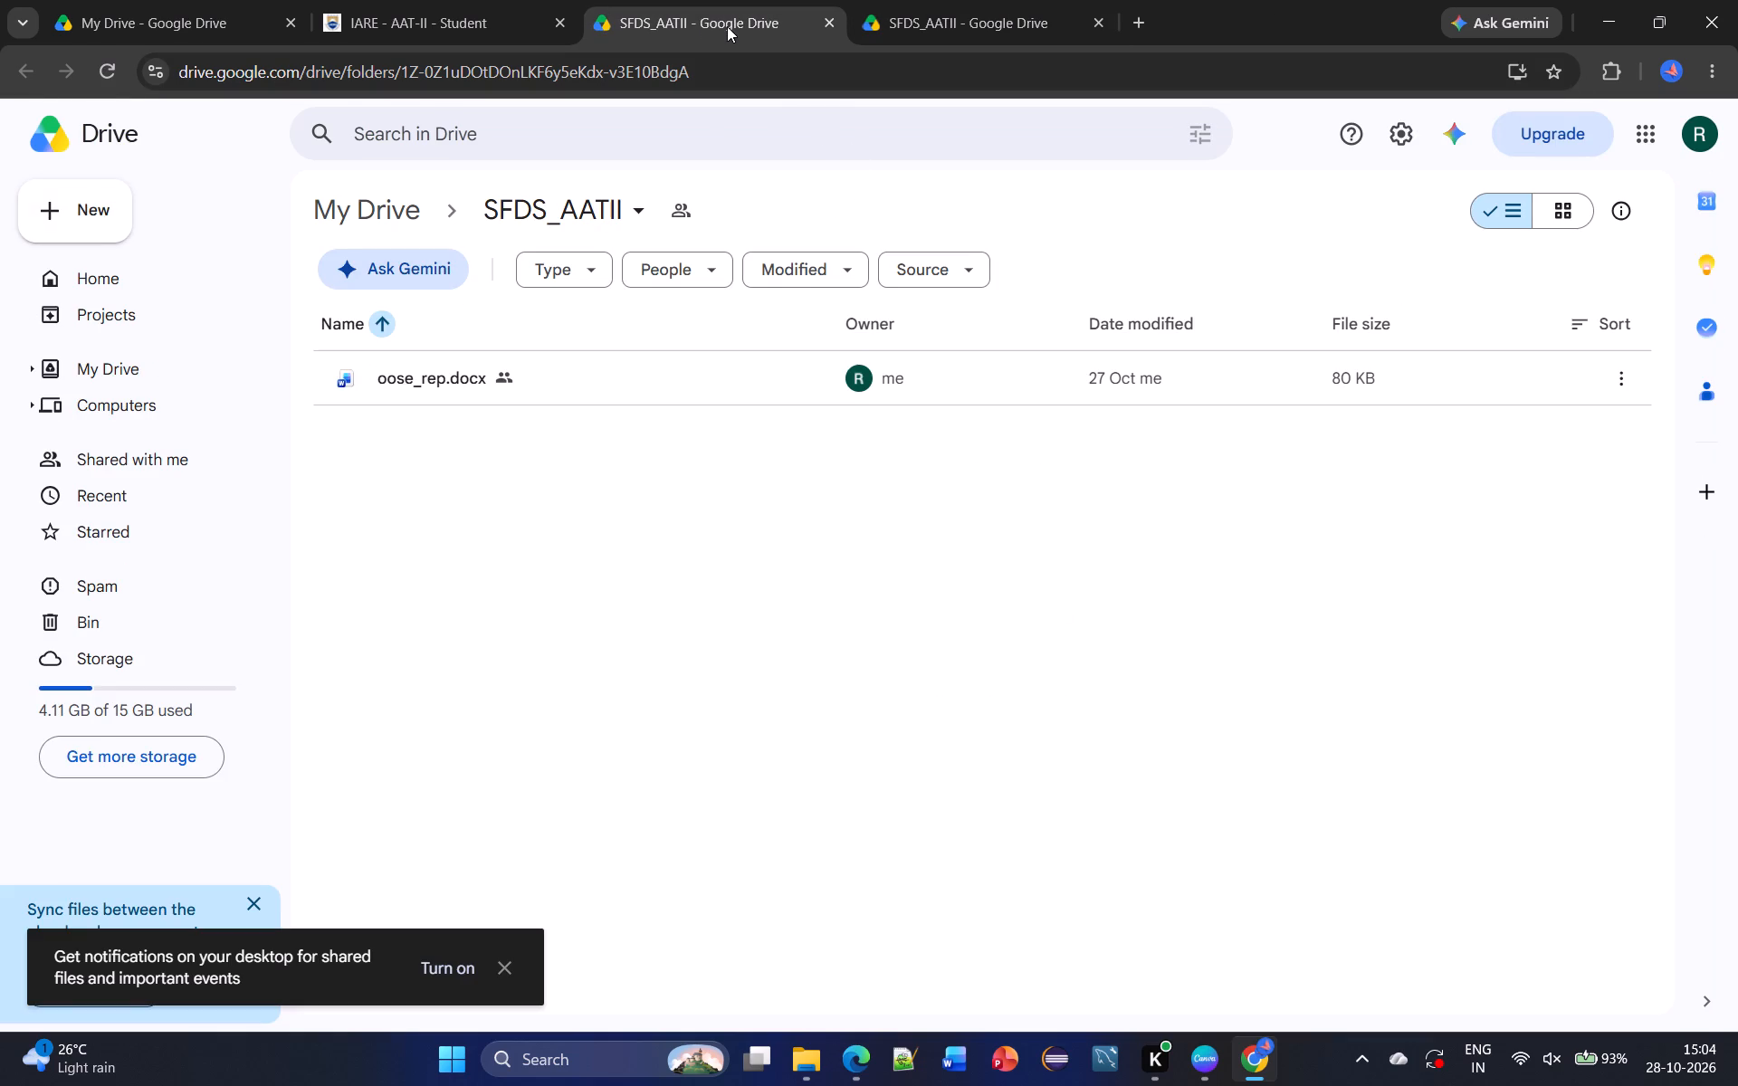
pyautogui.hotkey('ctrl', 'r')
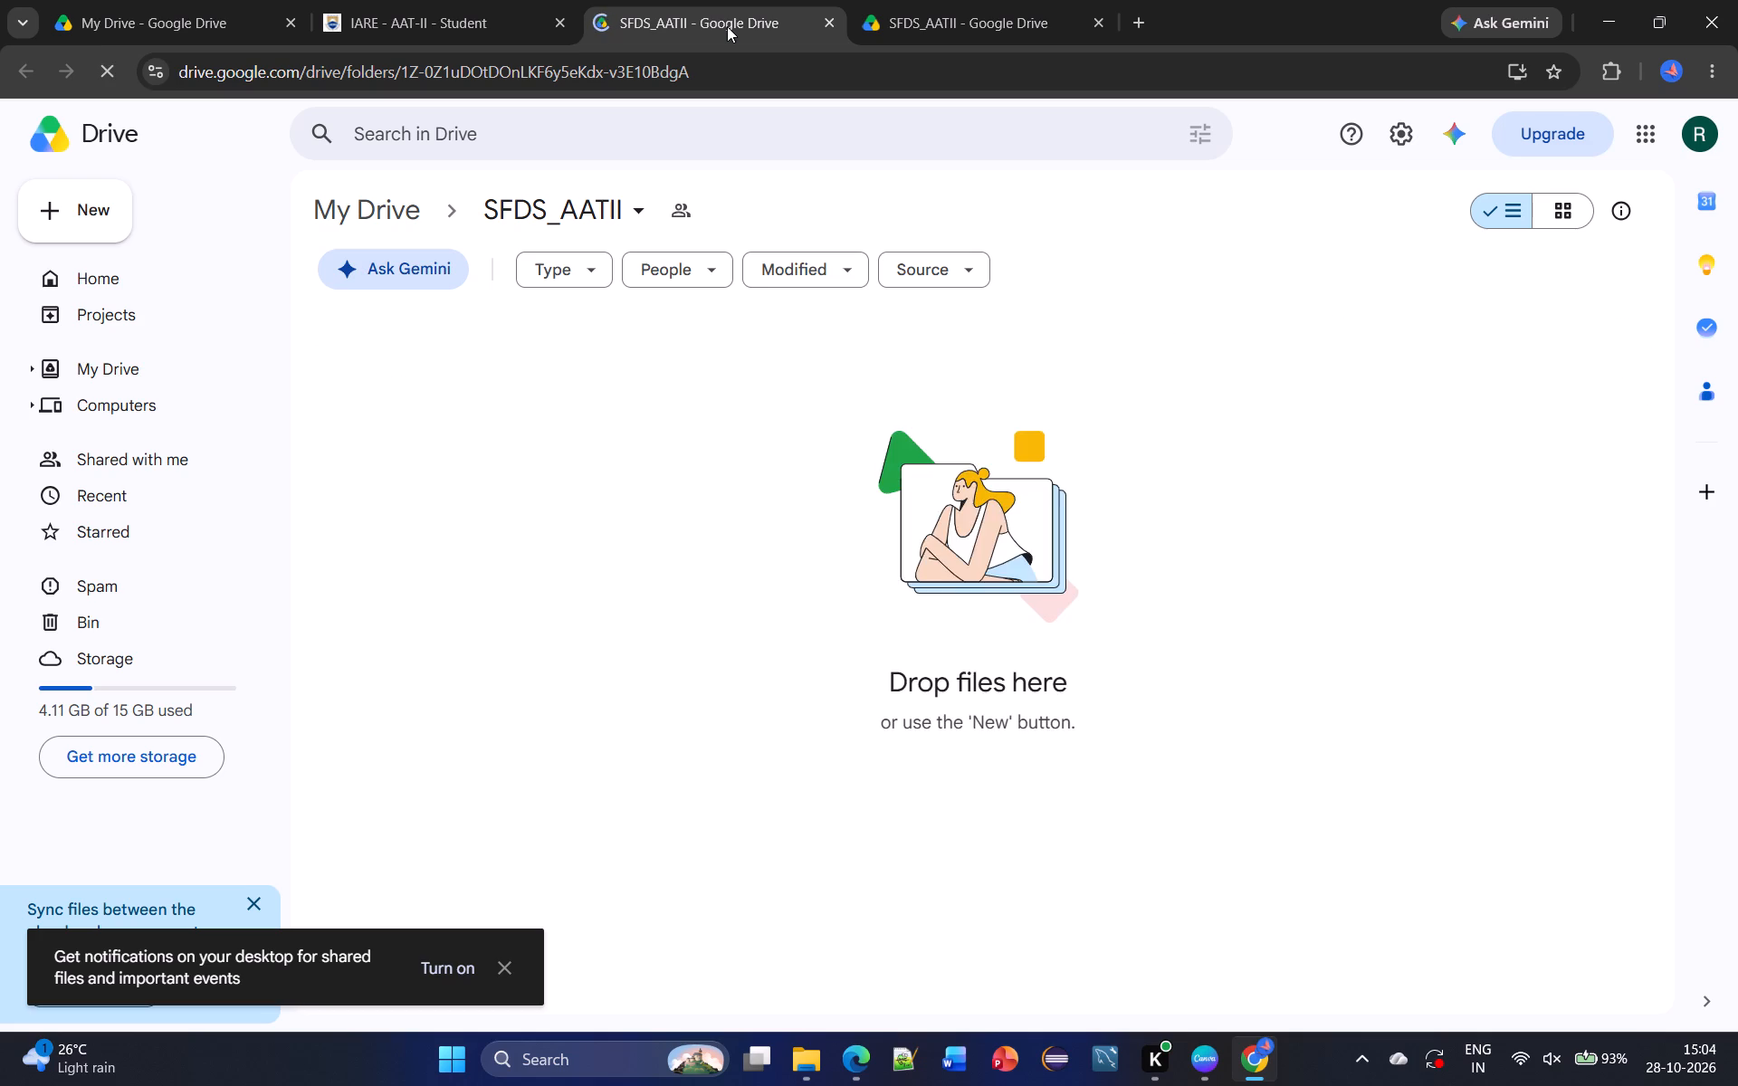
pyautogui.click(832, 14)
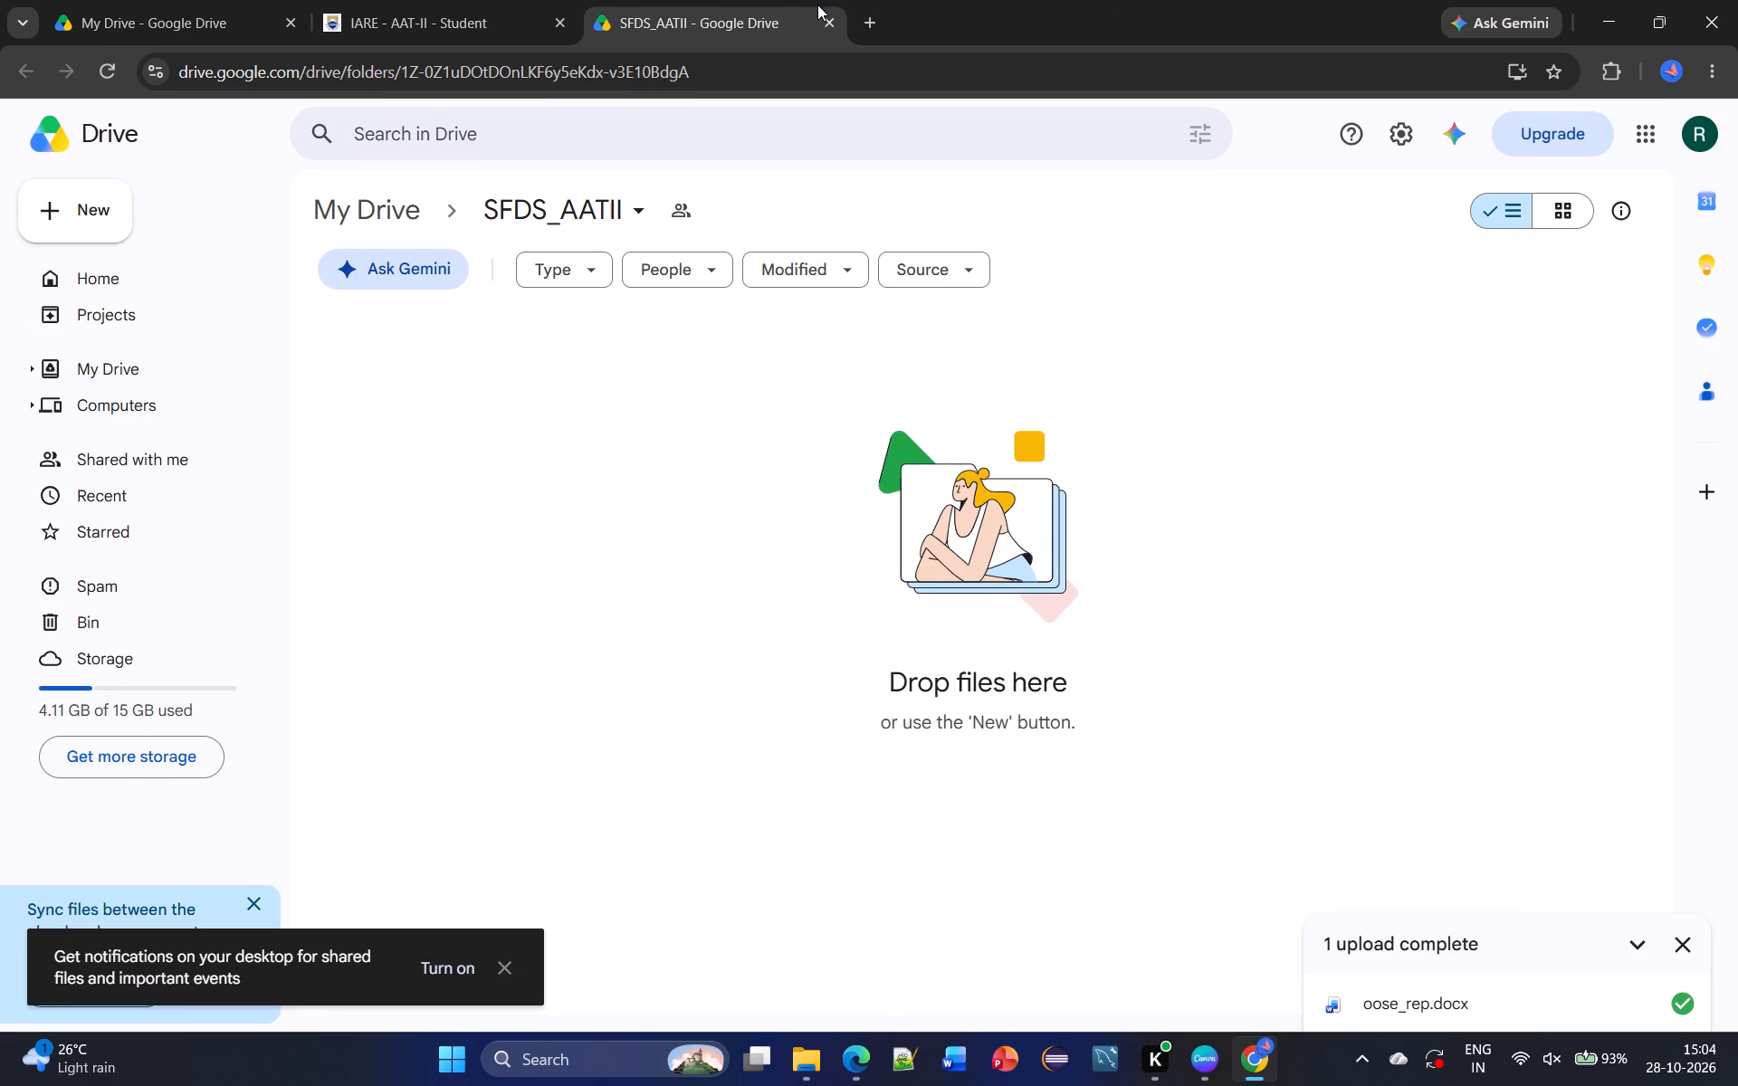
pyautogui.click(822, 25)
pyautogui.click(827, 23)
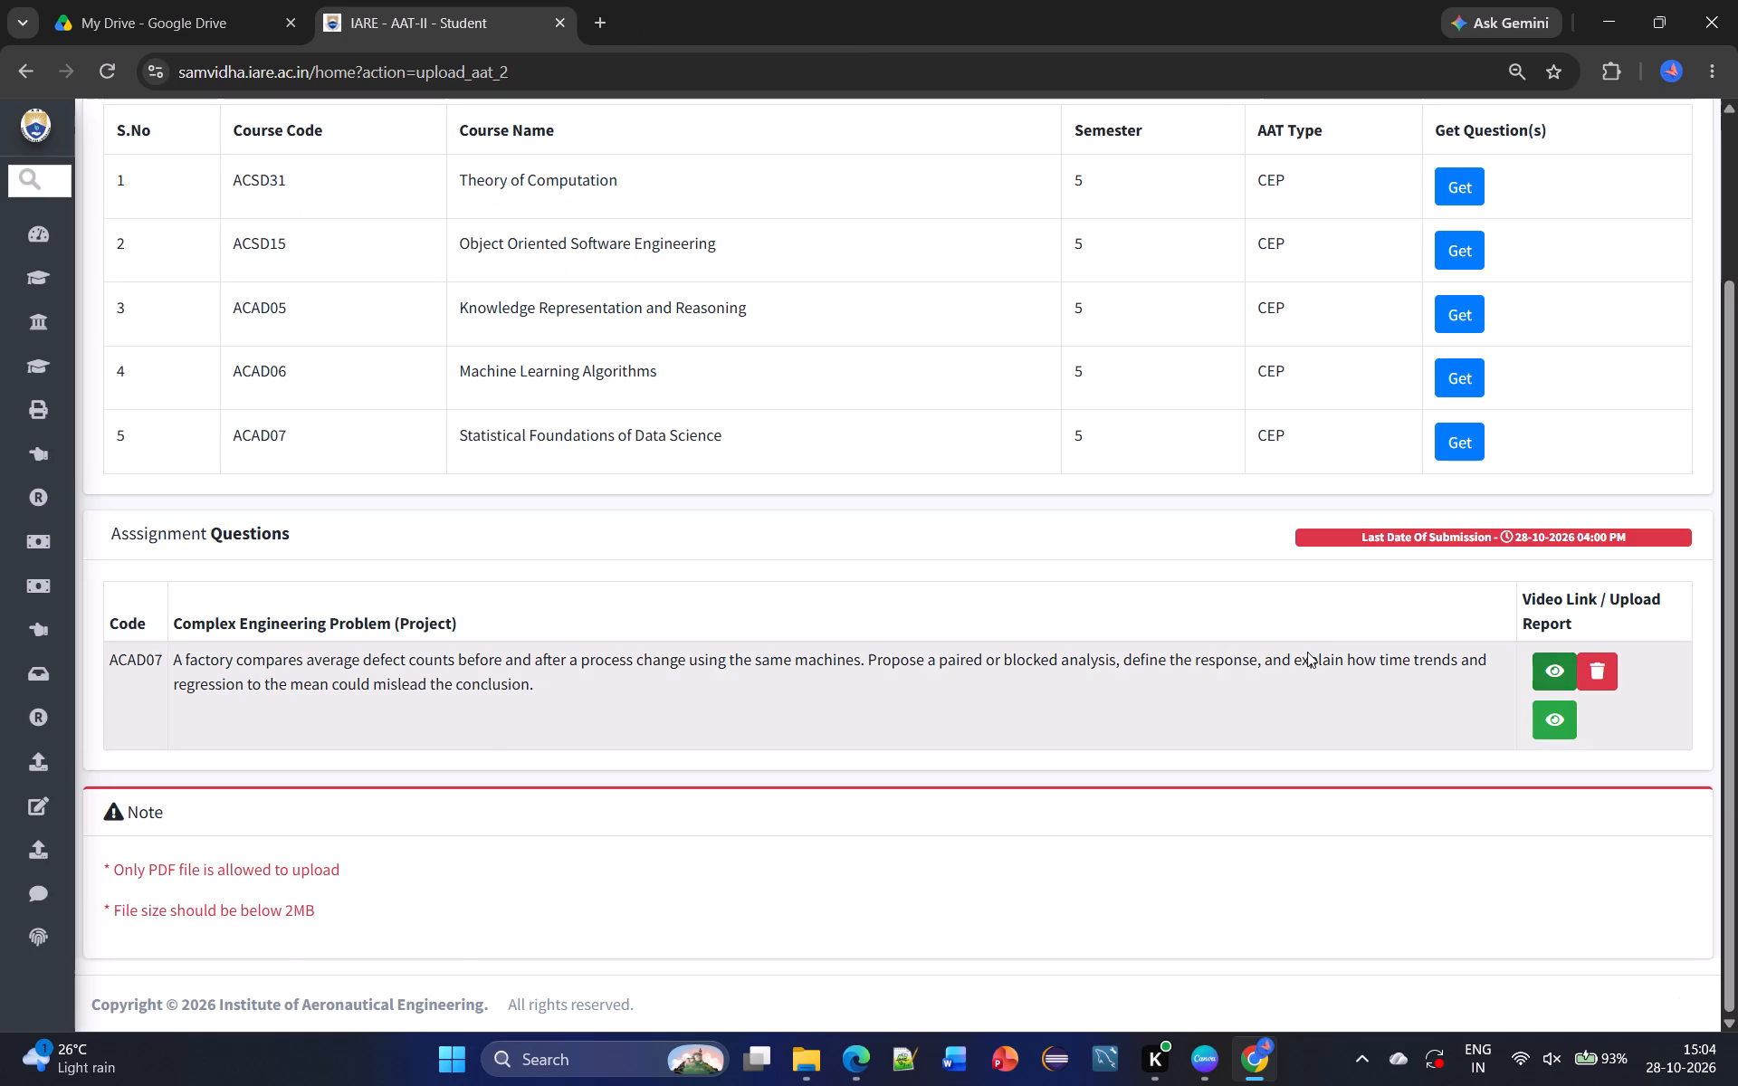
# Open the submitted ACAD07 video link once more to check the Drive folder, and close the browser.
pyautogui.click(1553, 678)
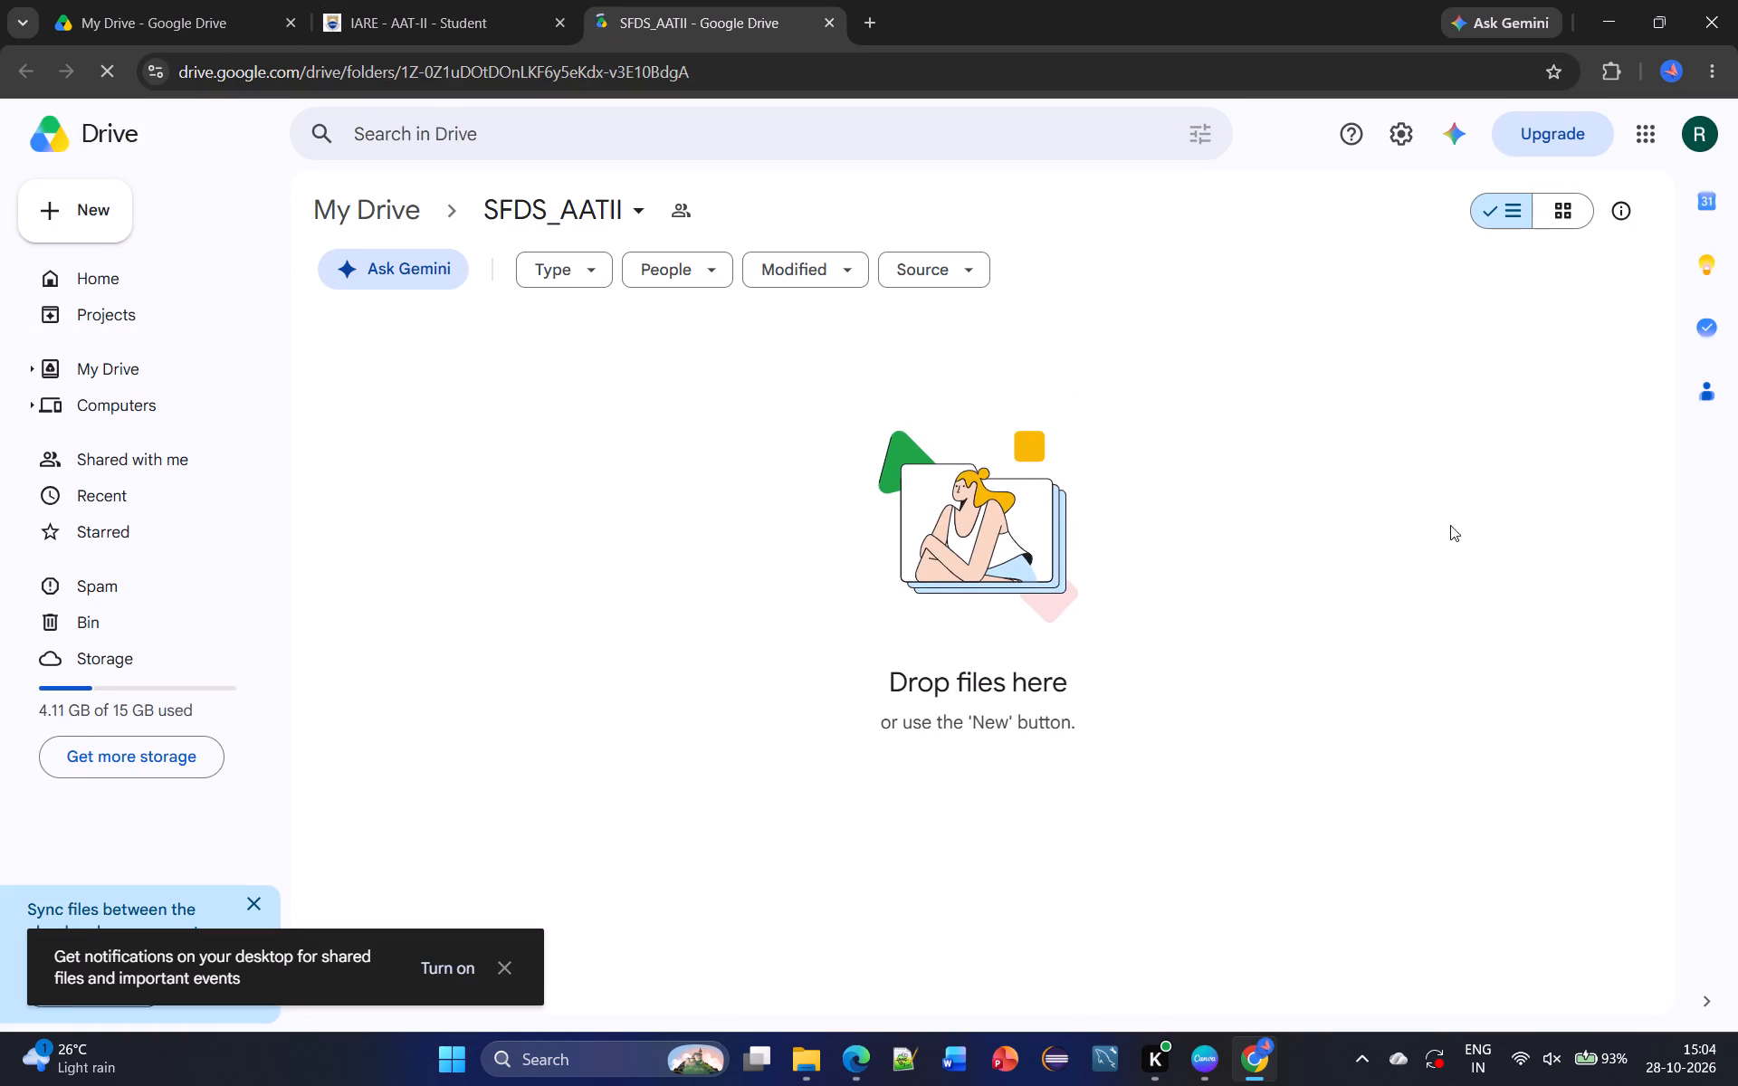
pyautogui.click(827, 24)
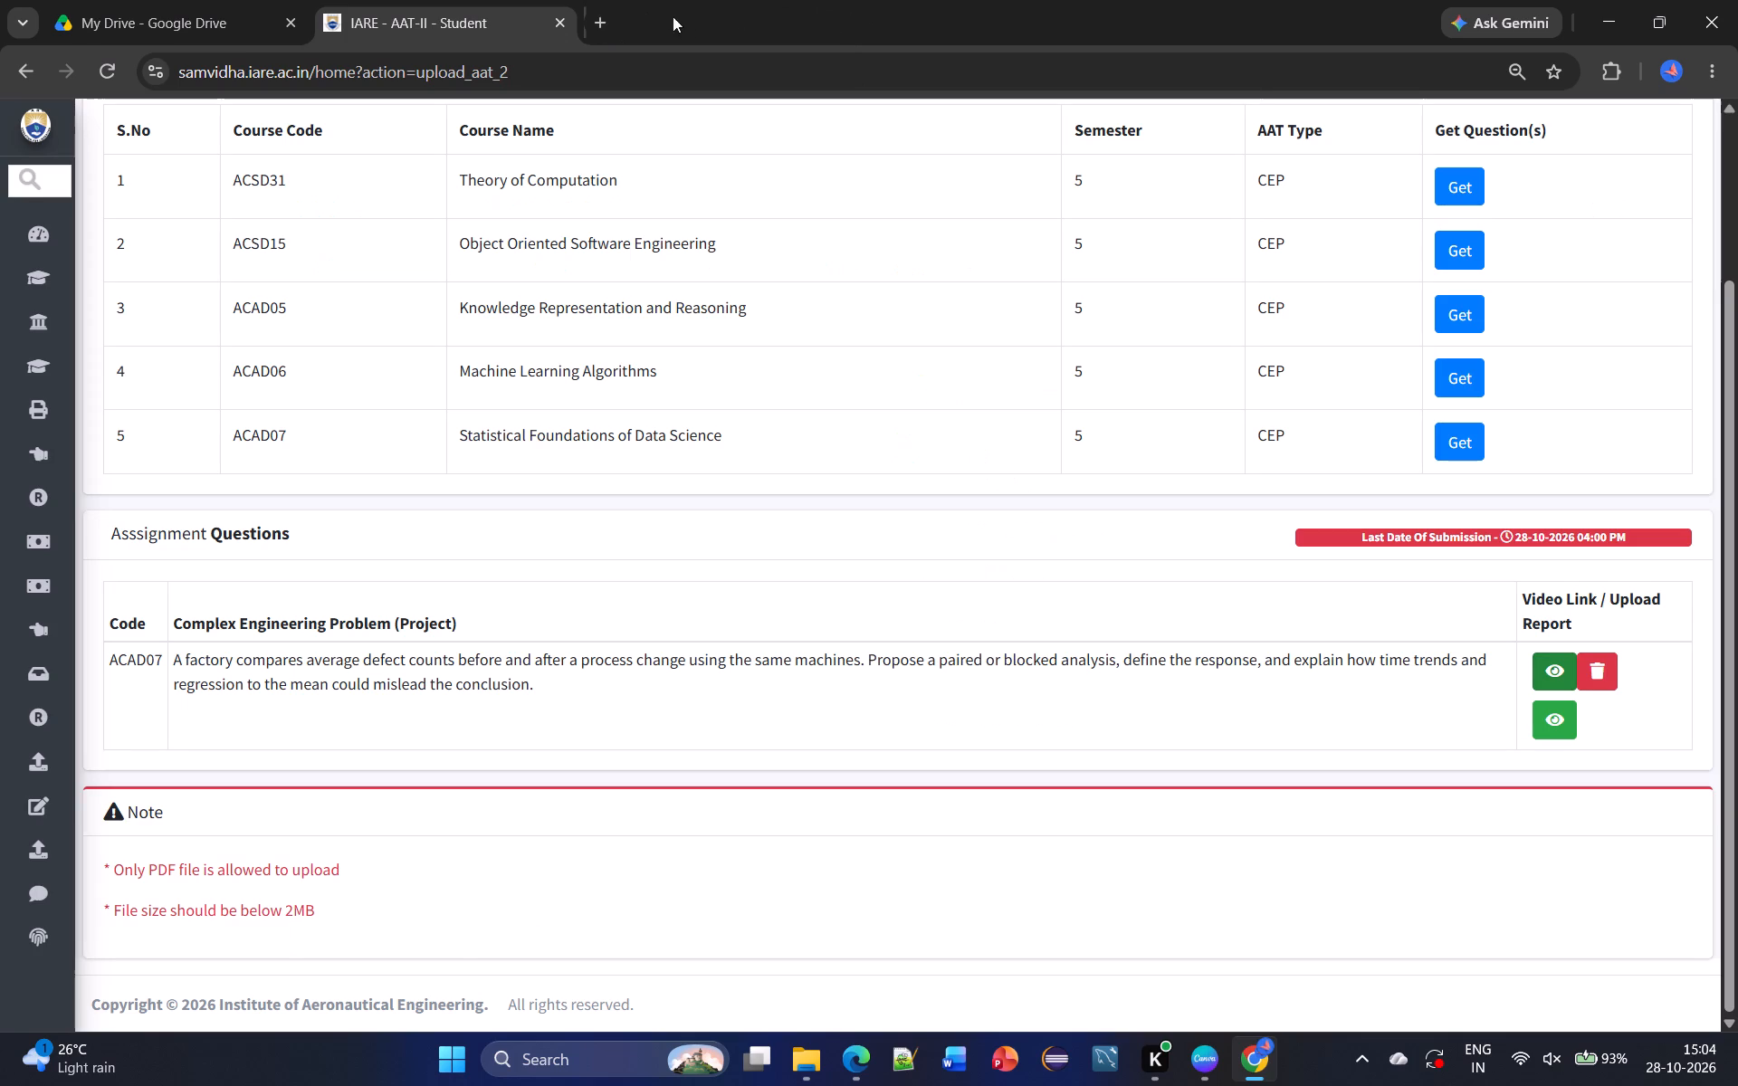
pyautogui.click(558, 25)
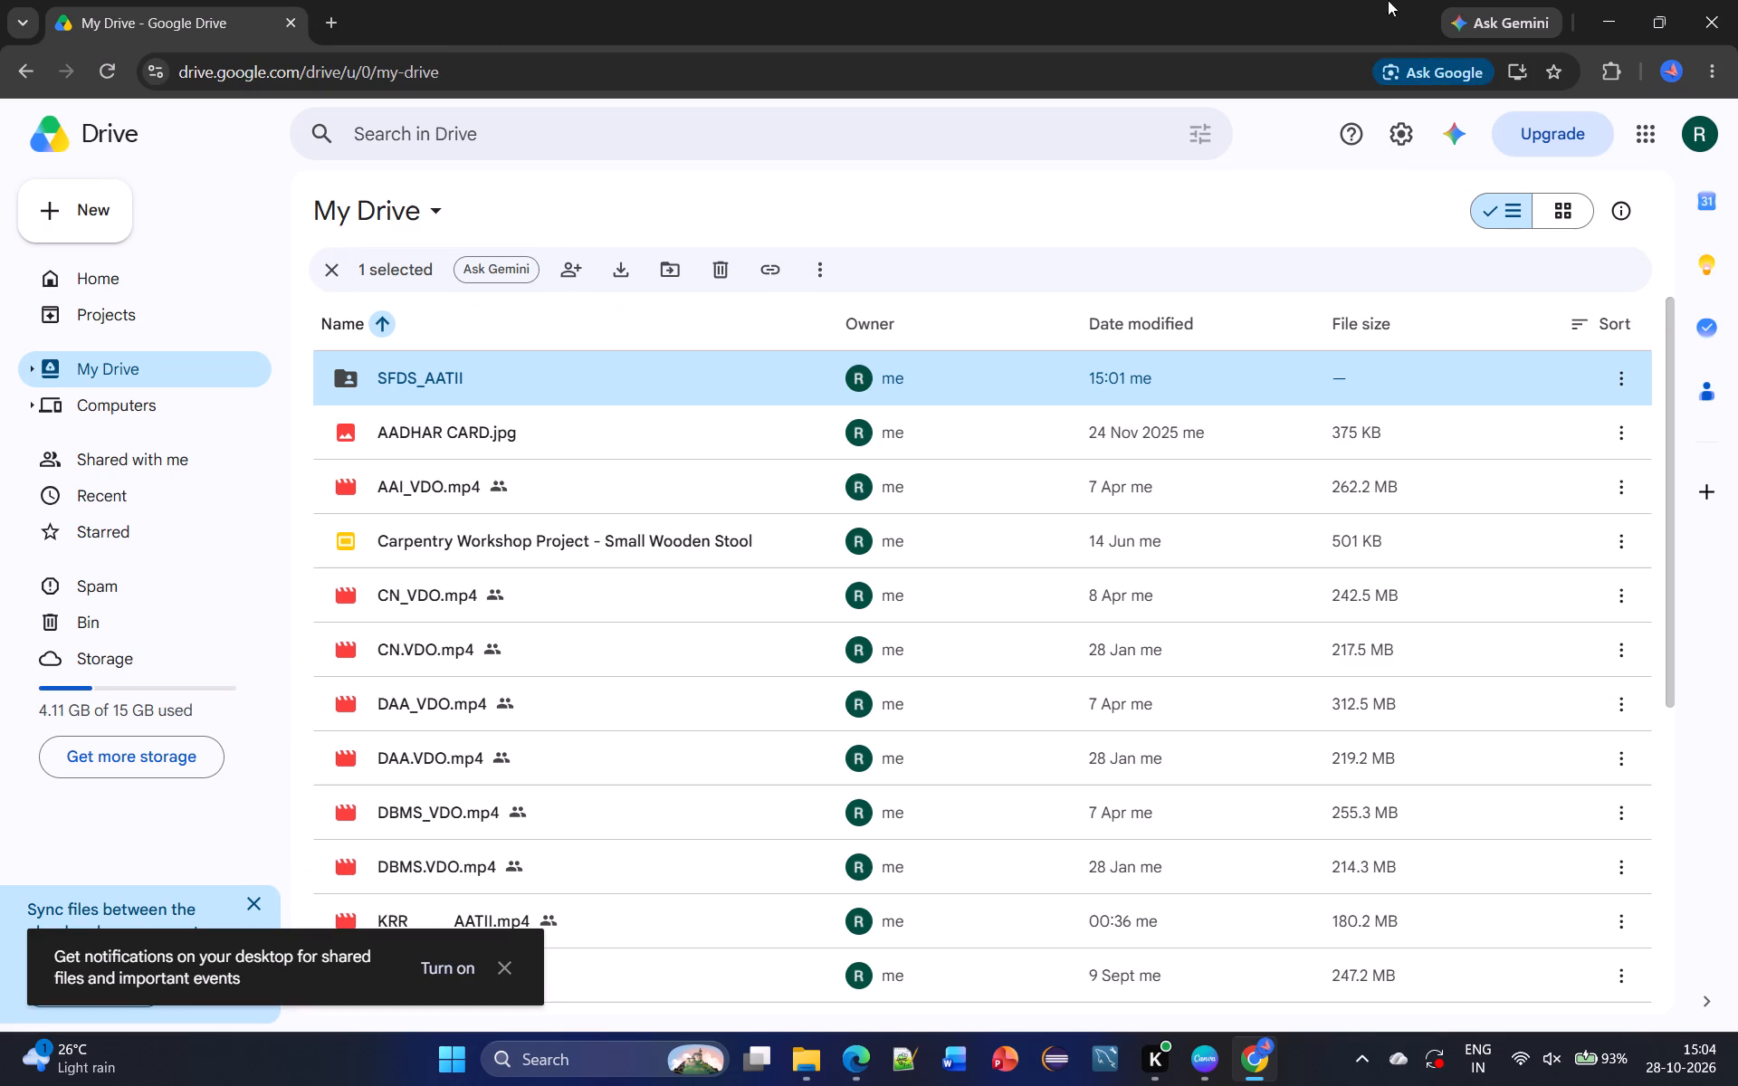
pyautogui.click(1737, 0)
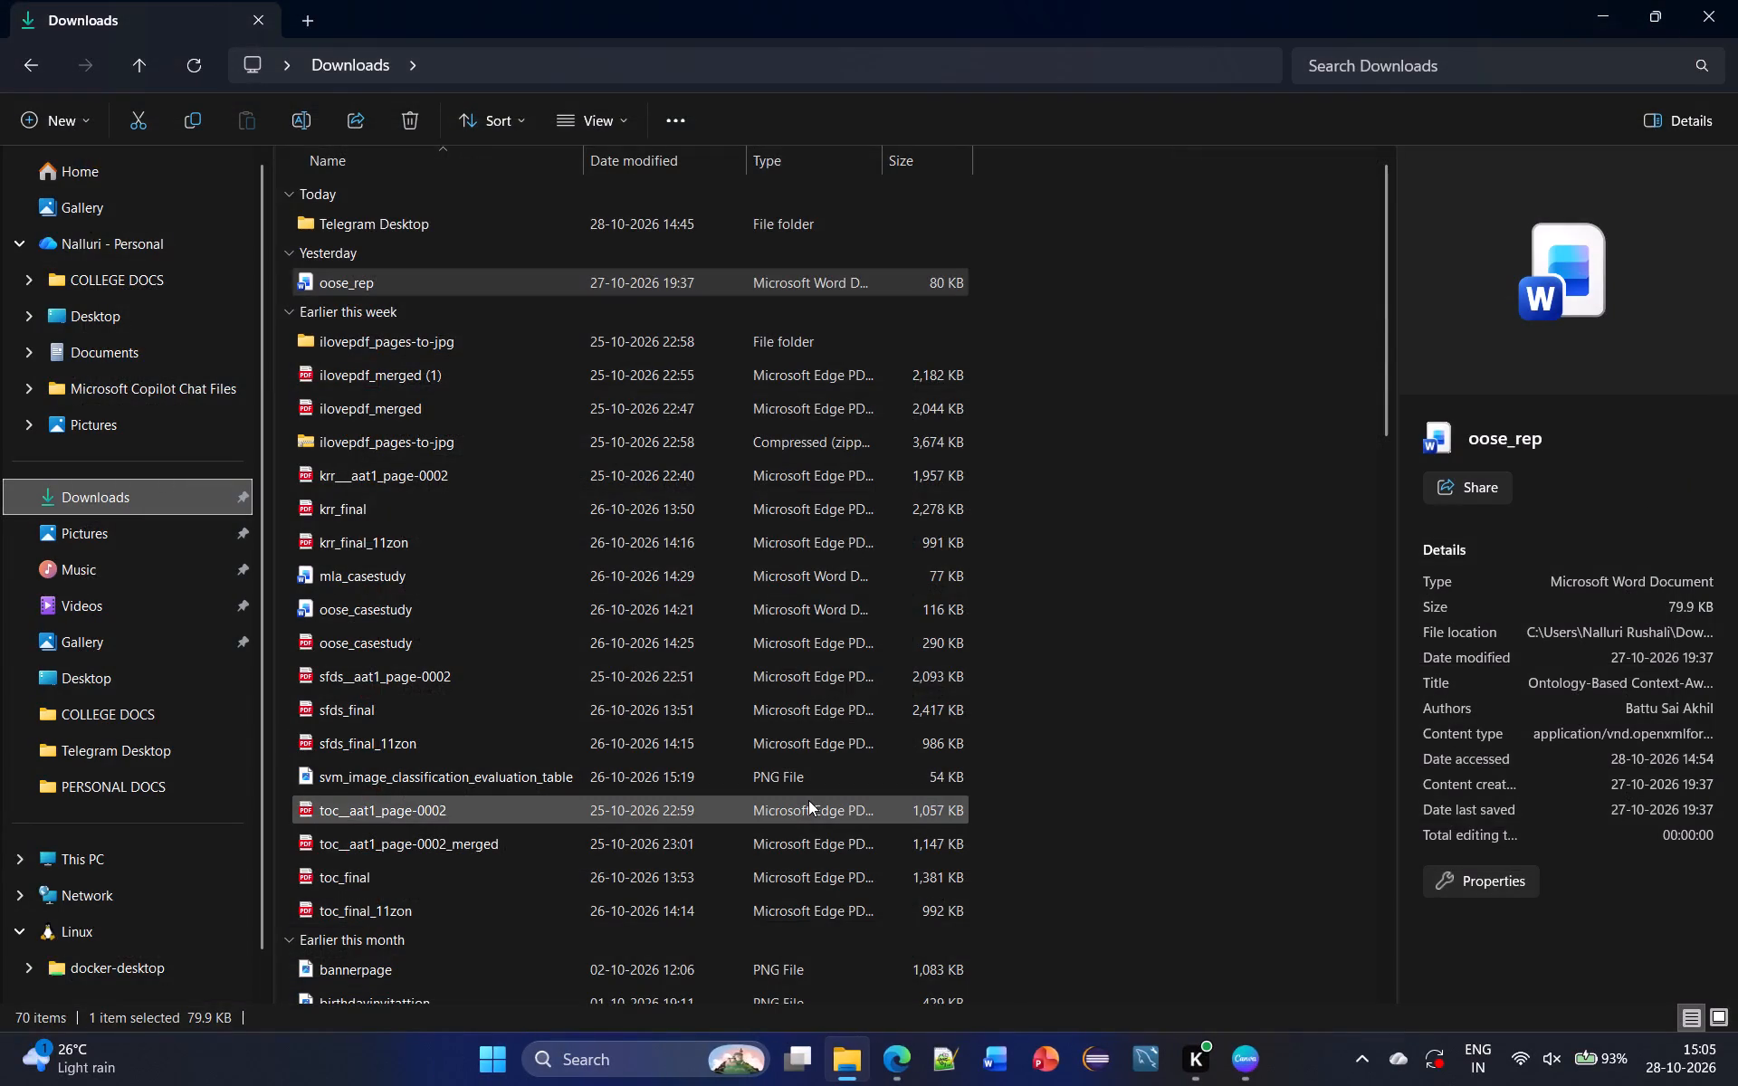
# Review the submitted ACAD07 report PDF from the title page through the declaration, certificate, approval sheet and acknowledgement, and close the browser.
pyautogui.click(575, 1070)
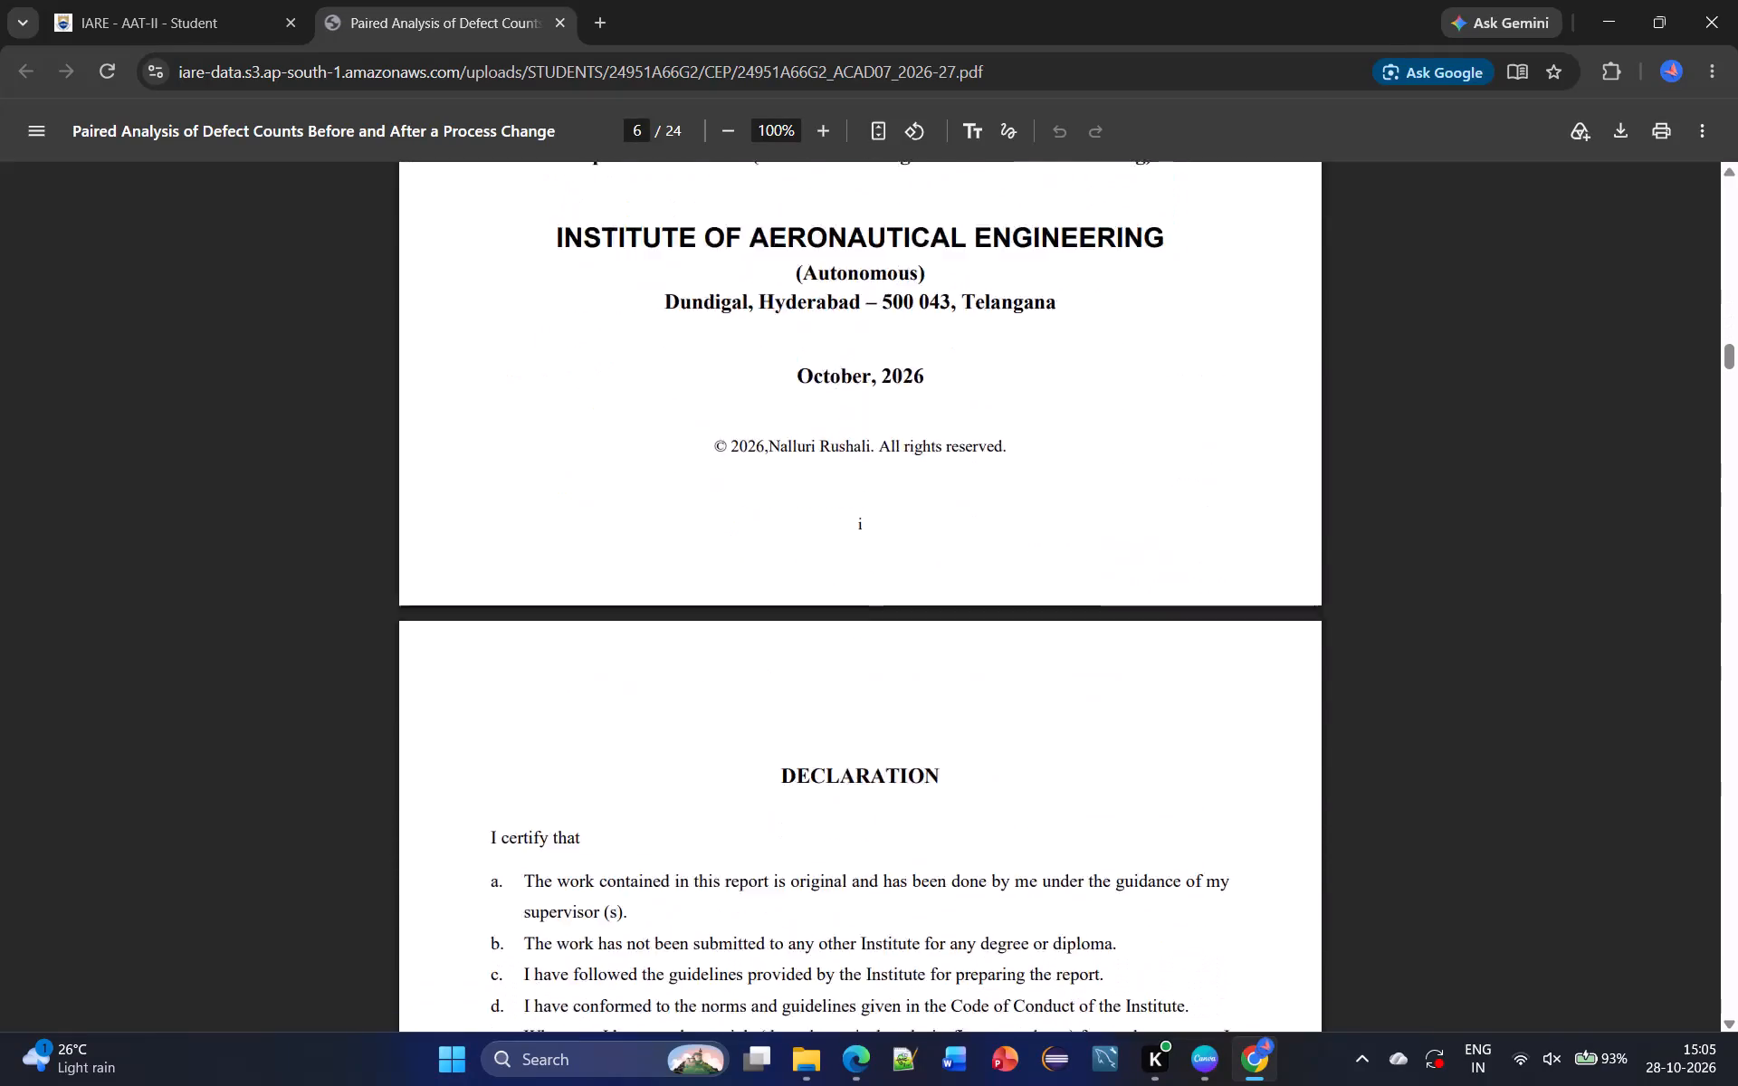
pyautogui.scroll(2, 923, 826)
pyautogui.hscroll(1, 923, 826)
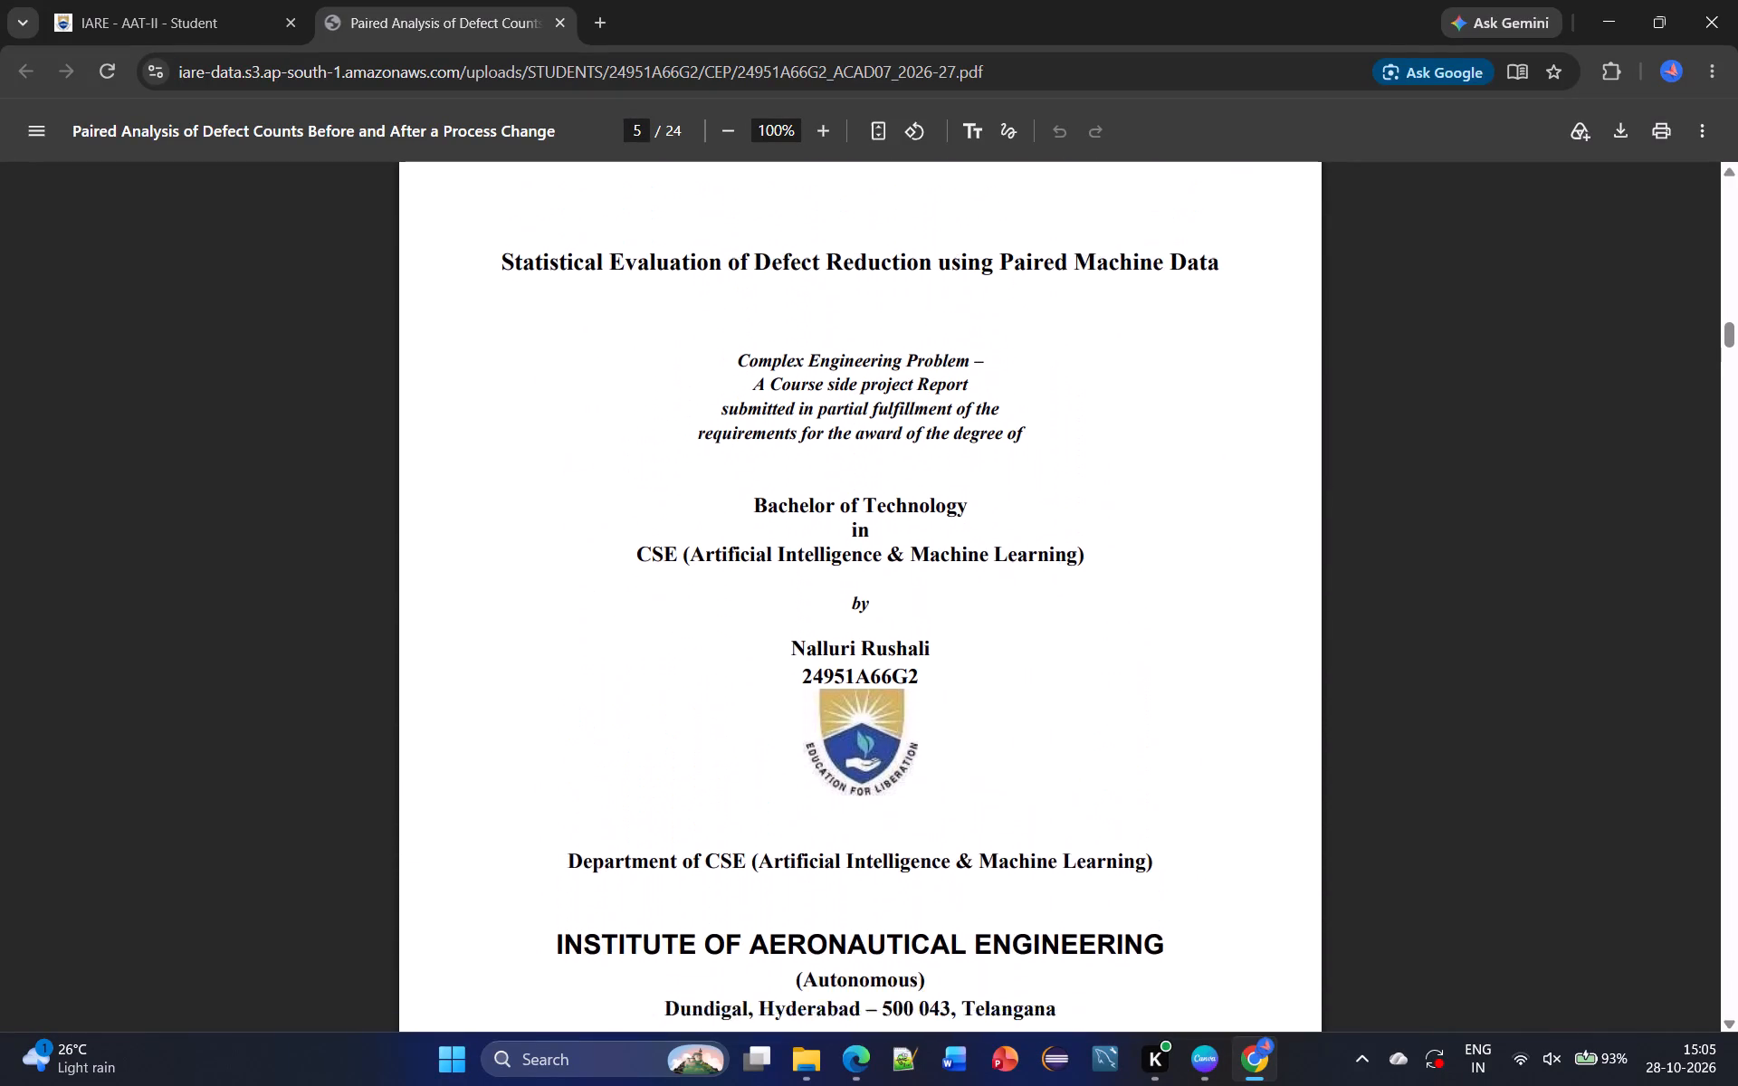
pyautogui.hscroll(1, 923, 826)
pyautogui.scroll(-1, 923, 826)
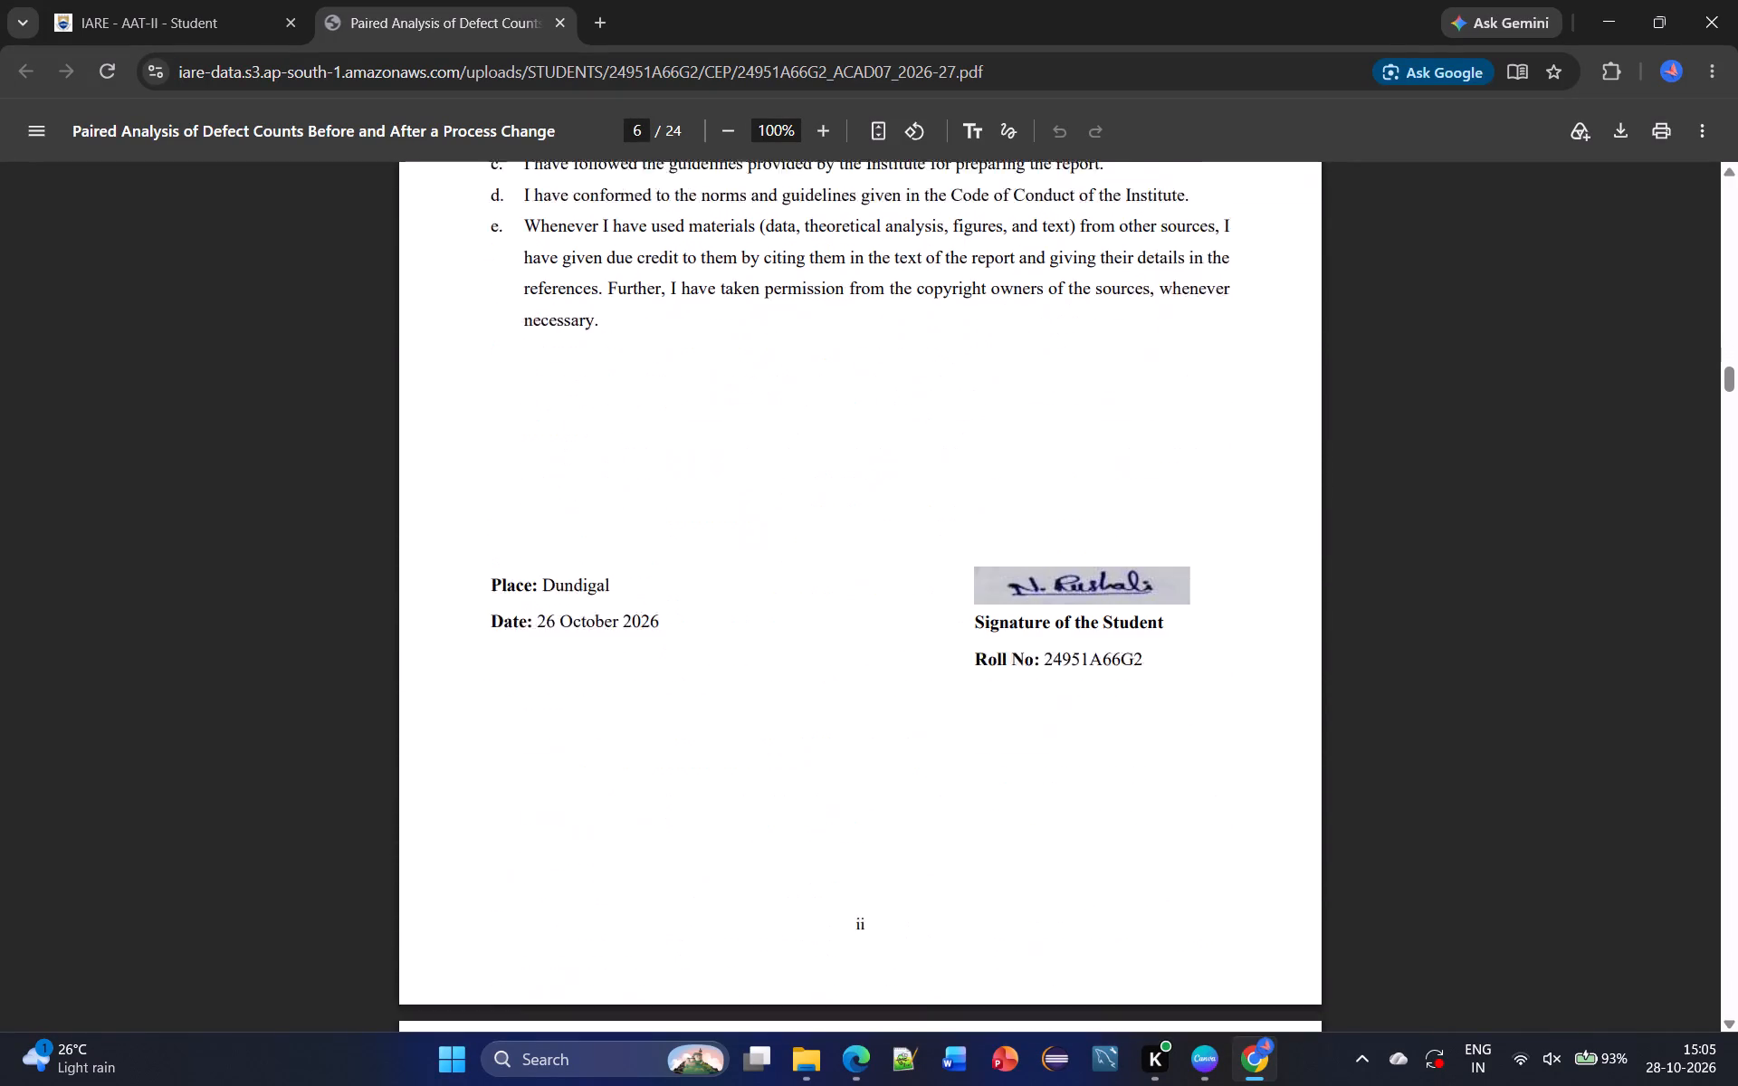
pyautogui.scroll(-5, 923, 826)
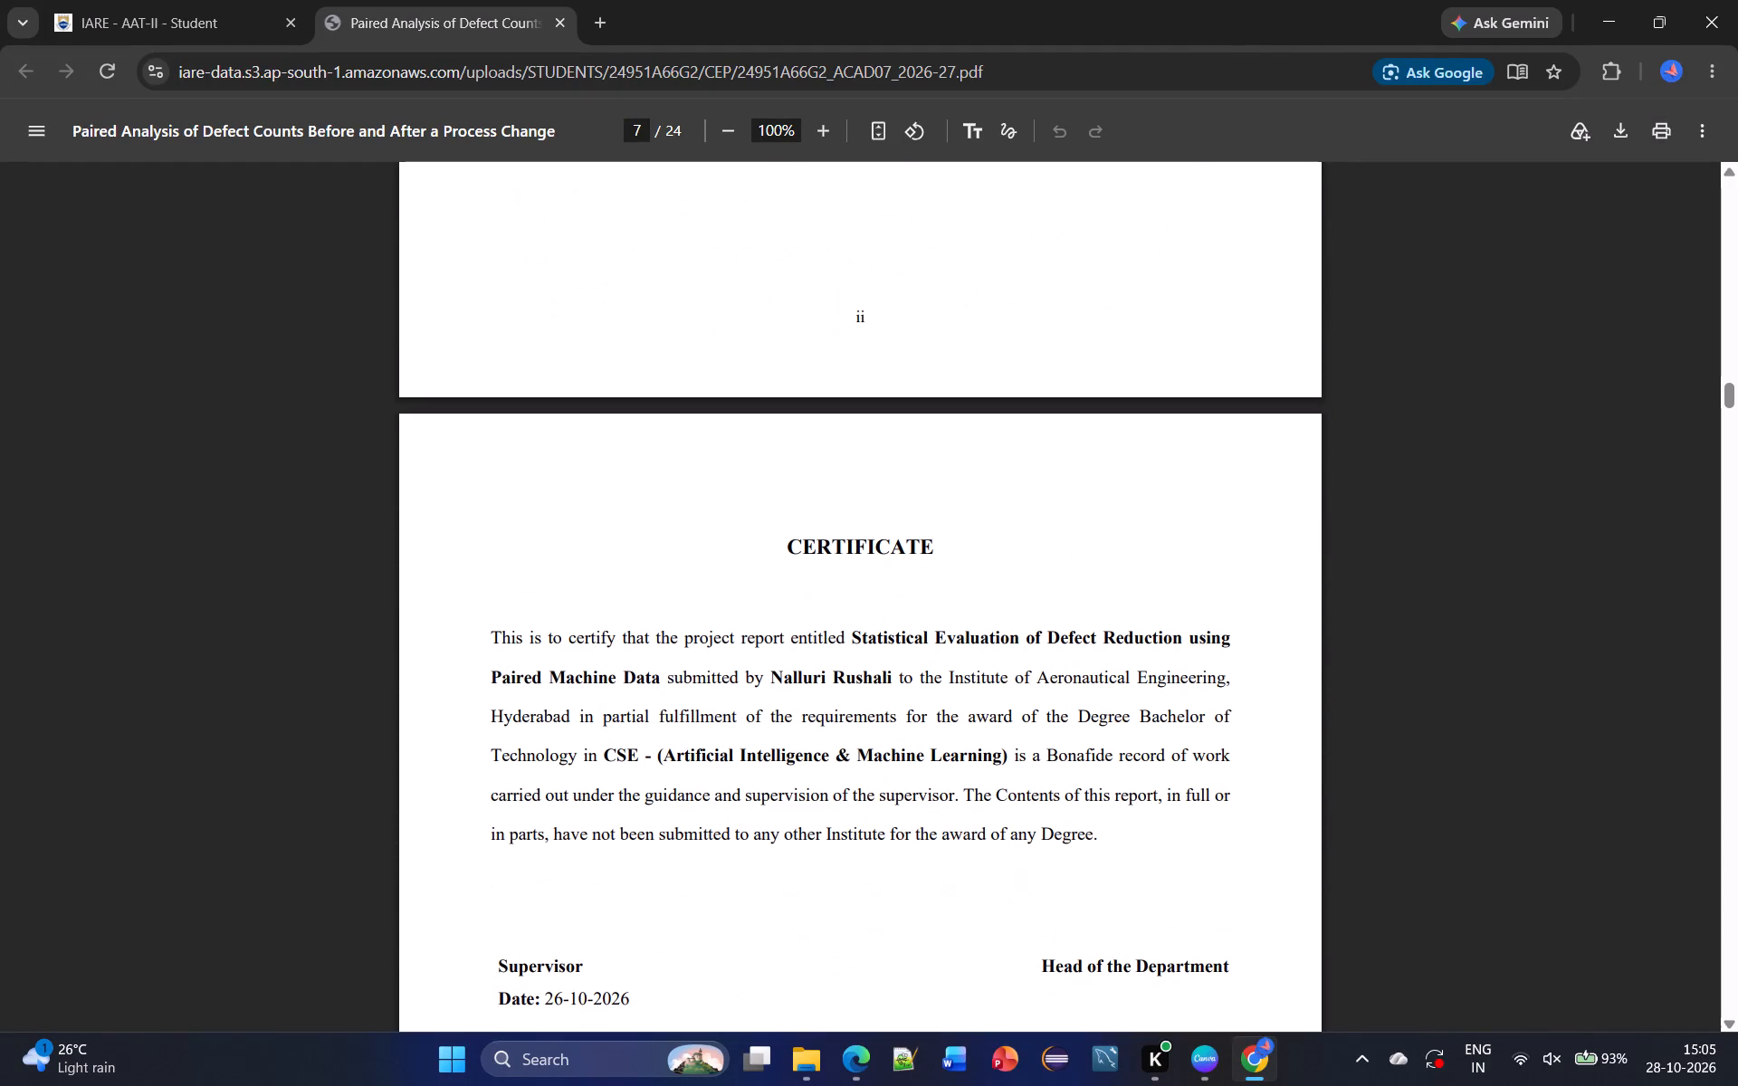
pyautogui.scroll(-5, 1033, 833)
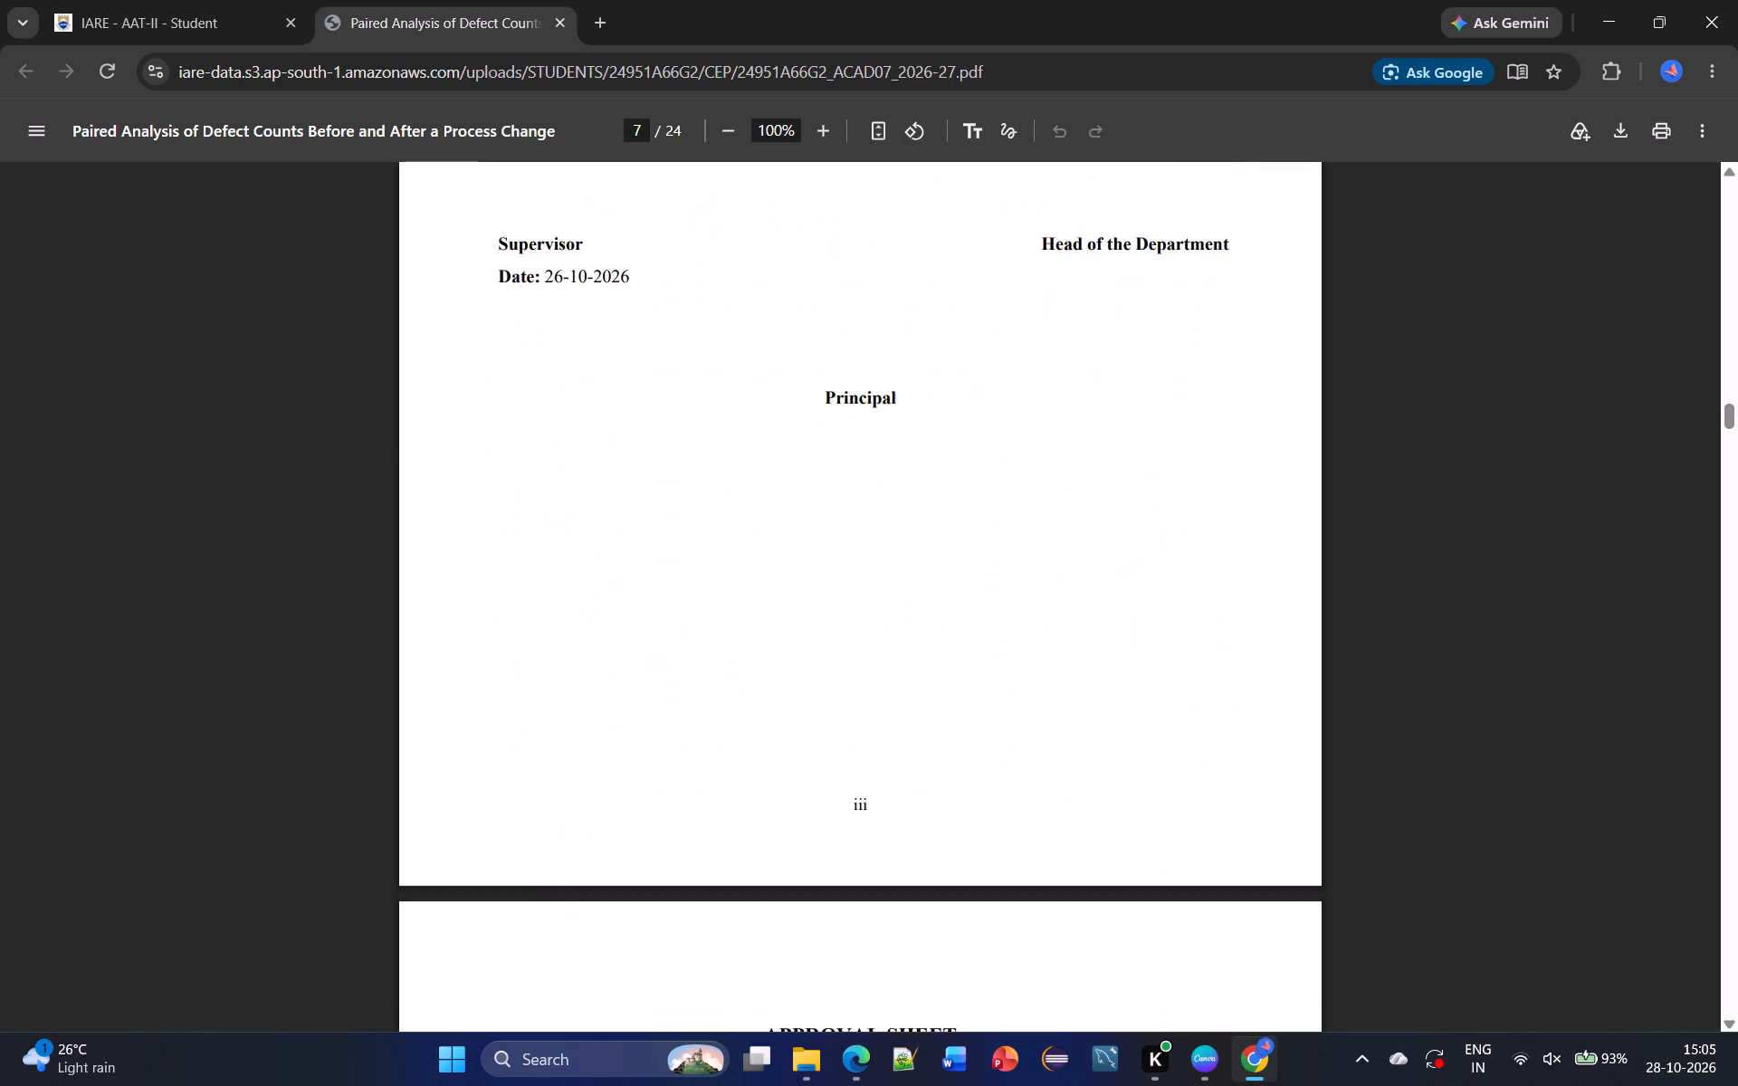
pyautogui.scroll(-2, 1033, 833)
pyautogui.scroll(2, 1033, 833)
pyautogui.scroll(-1, 1033, 833)
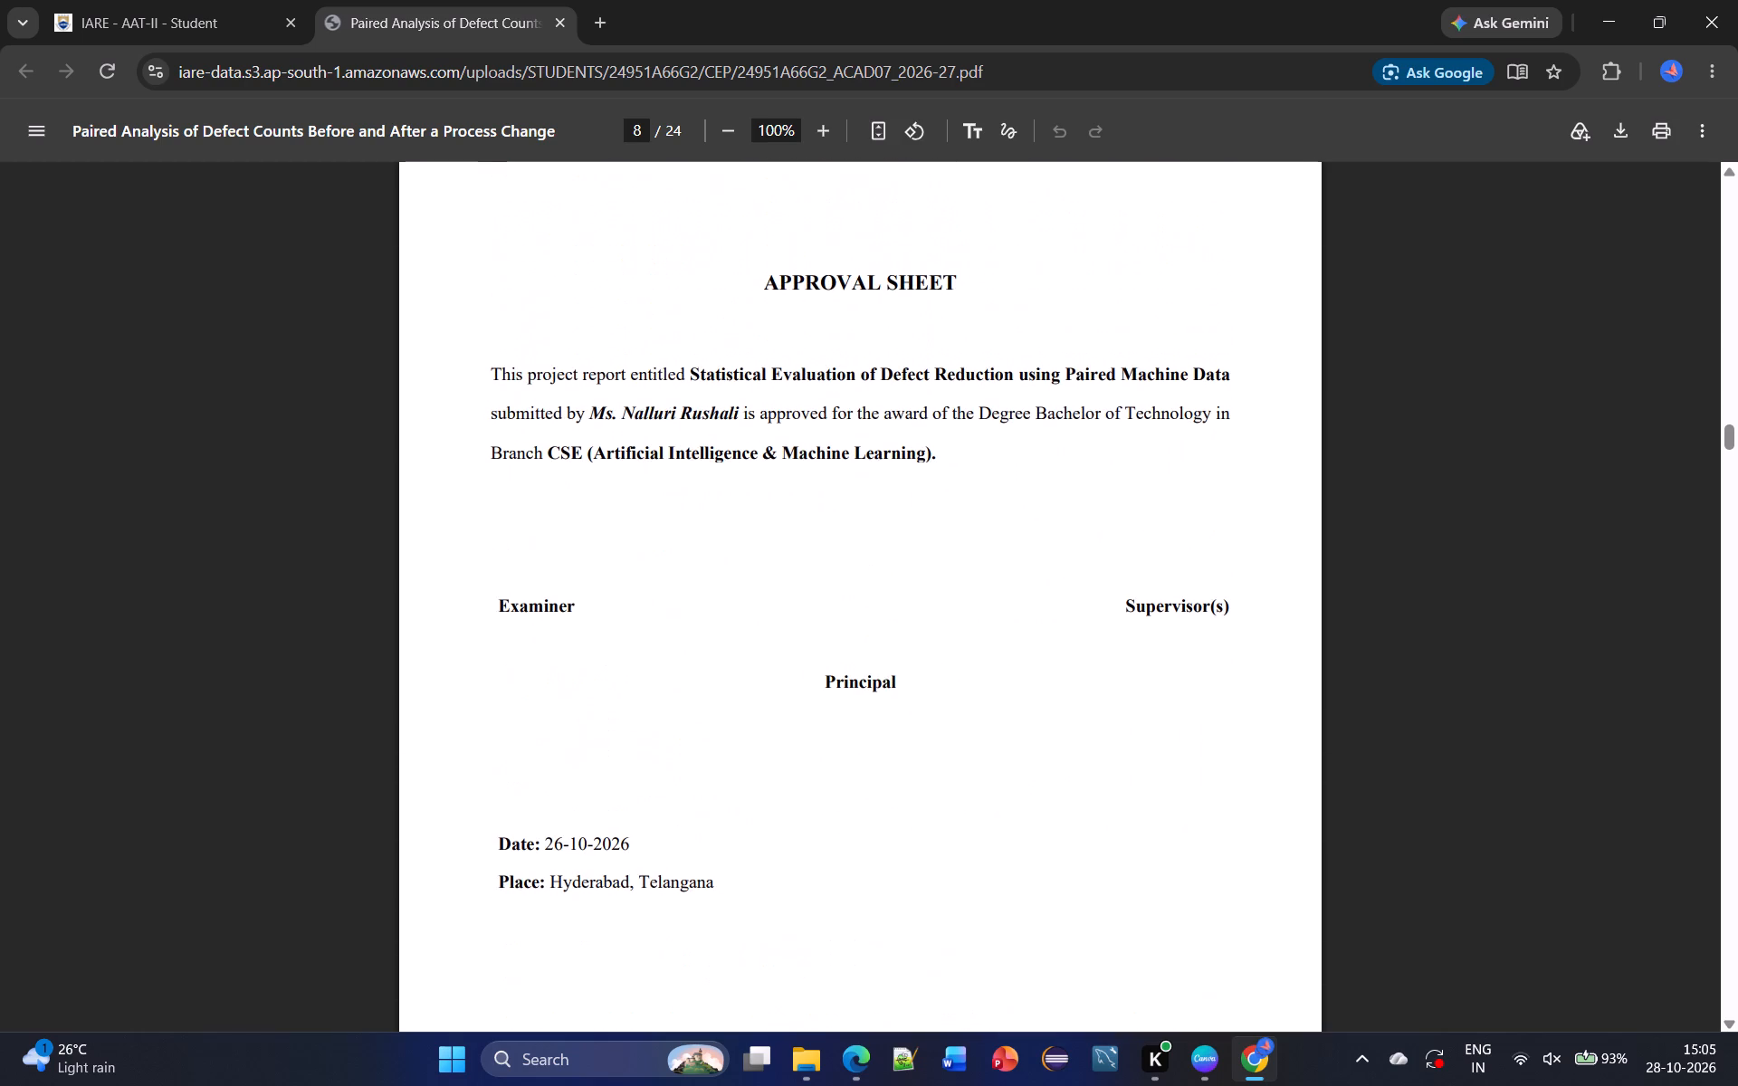
pyautogui.scroll(-7, 1033, 833)
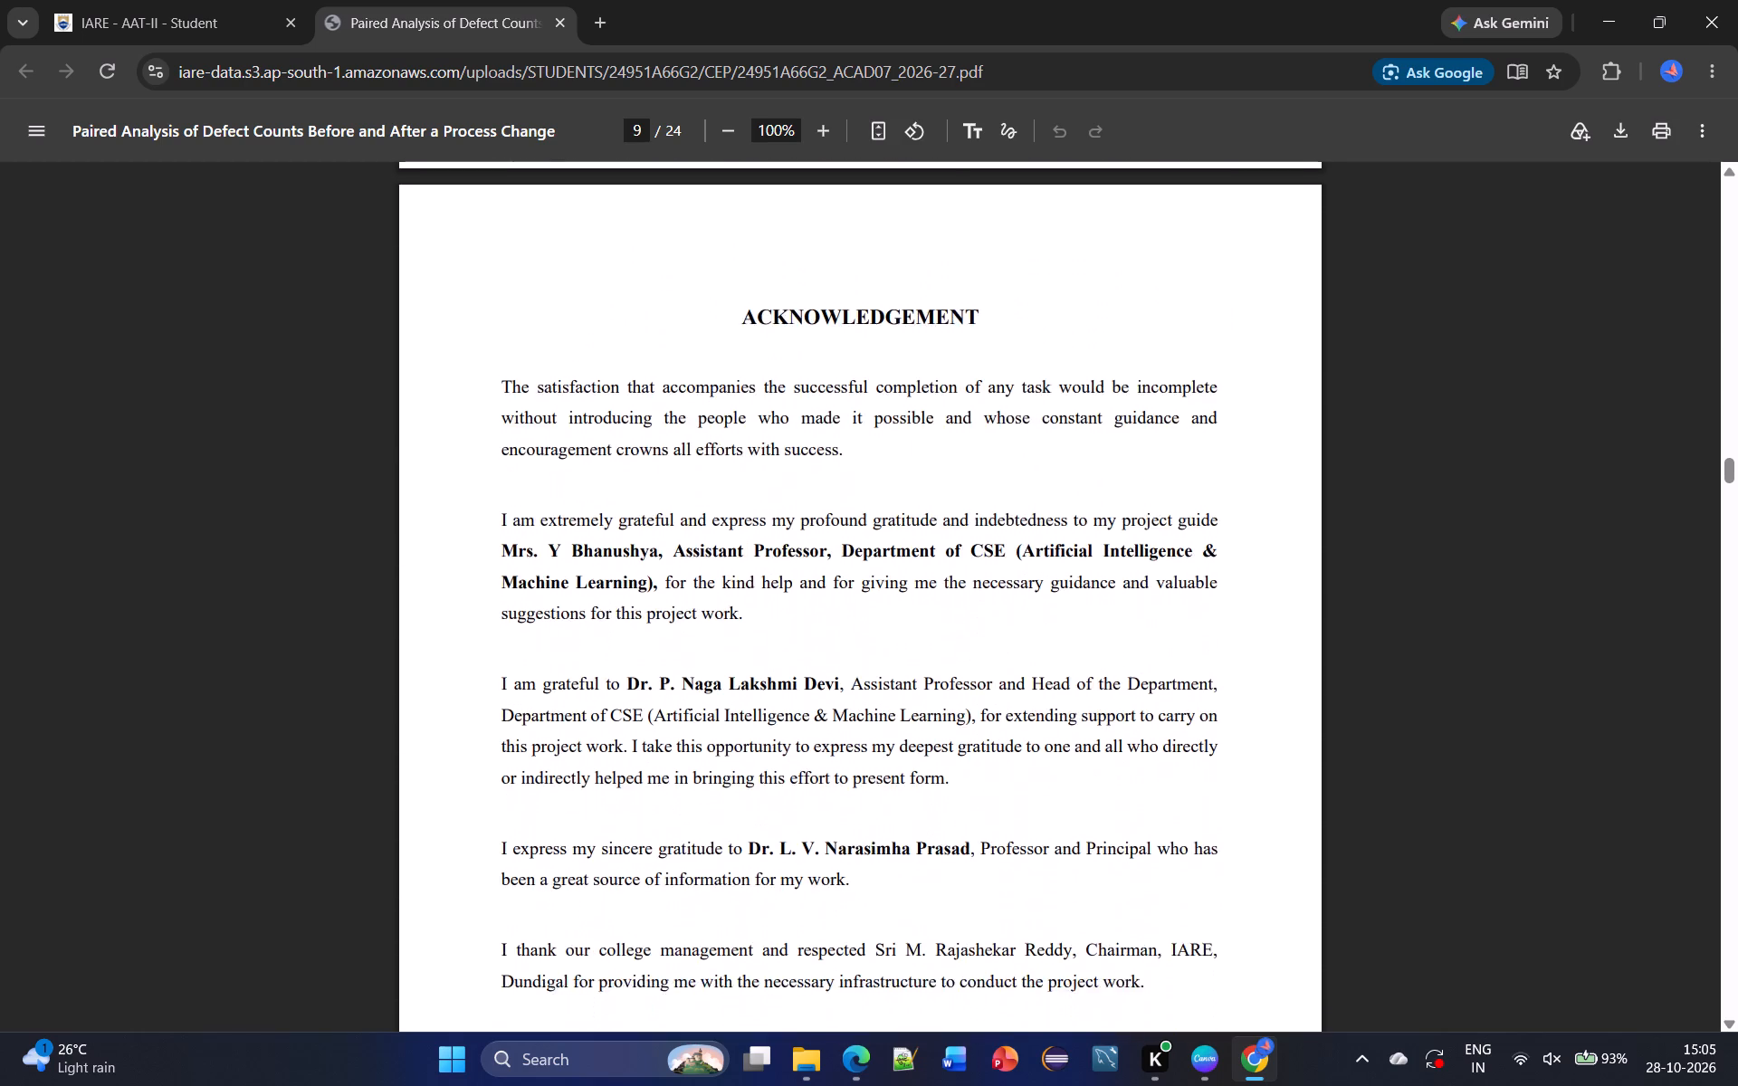
pyautogui.scroll(-4, 1033, 833)
pyautogui.click(1737, 0)
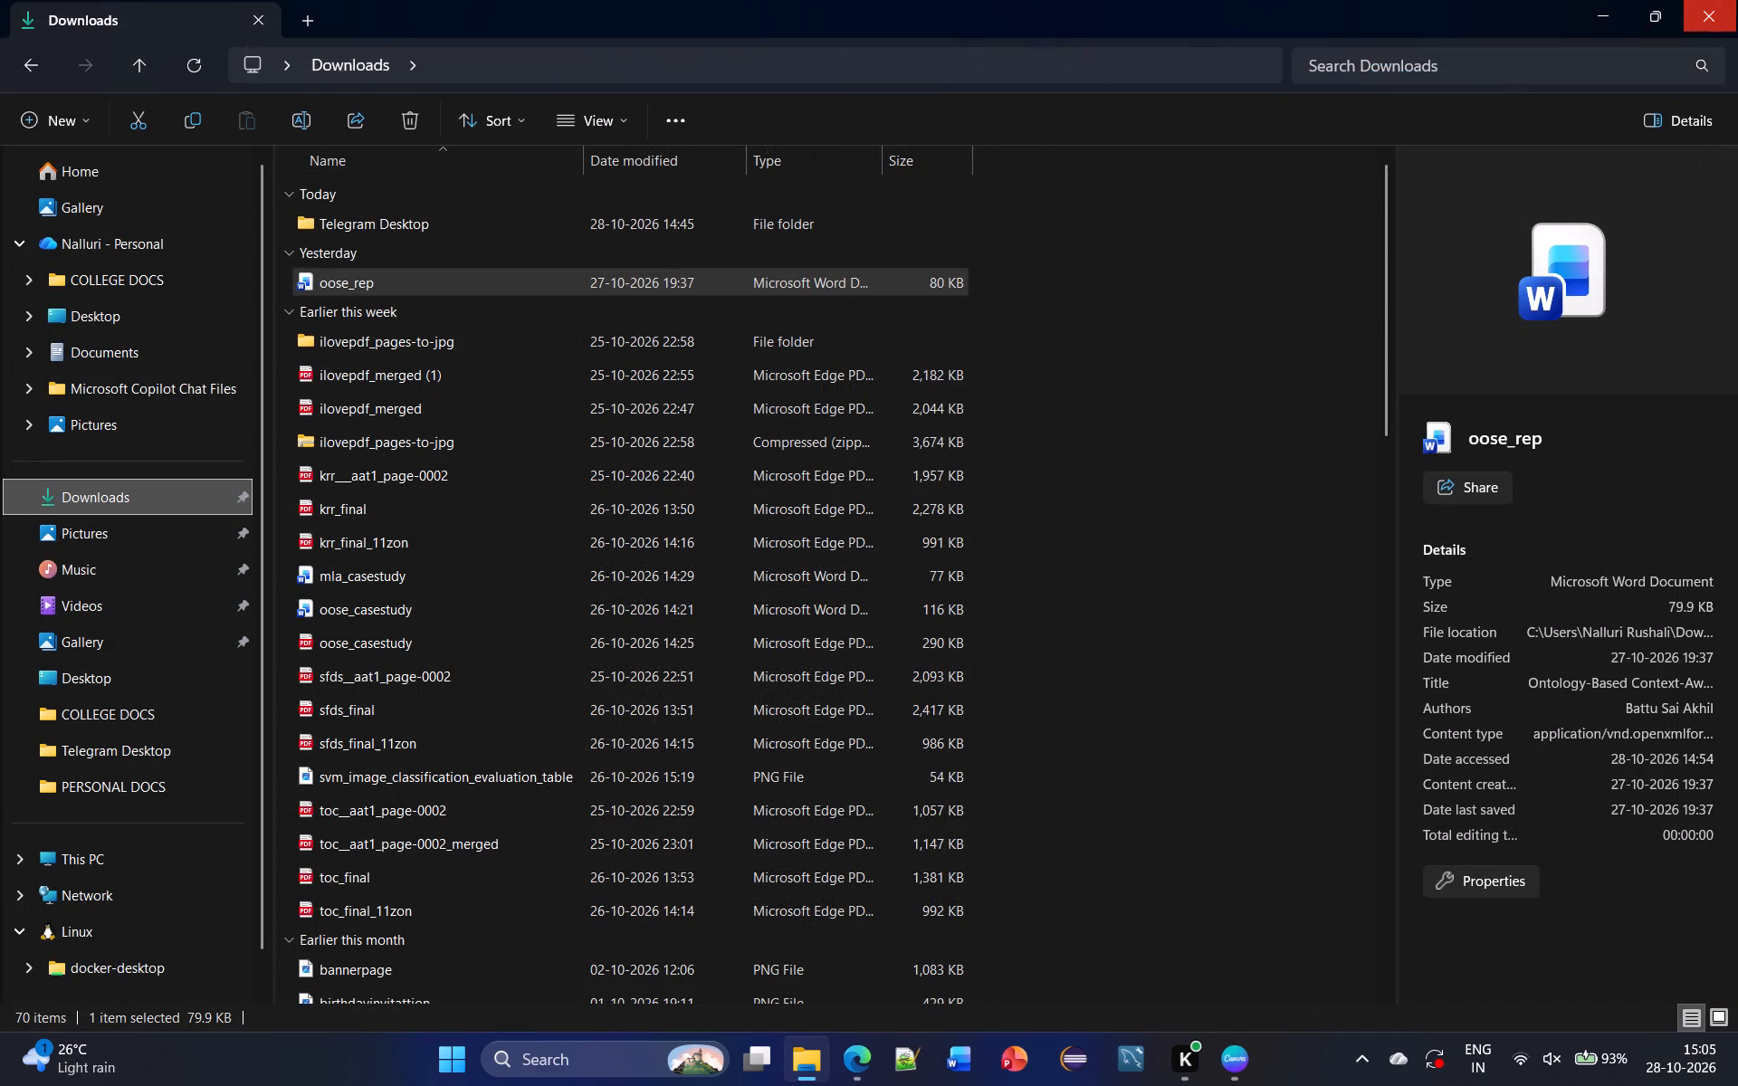